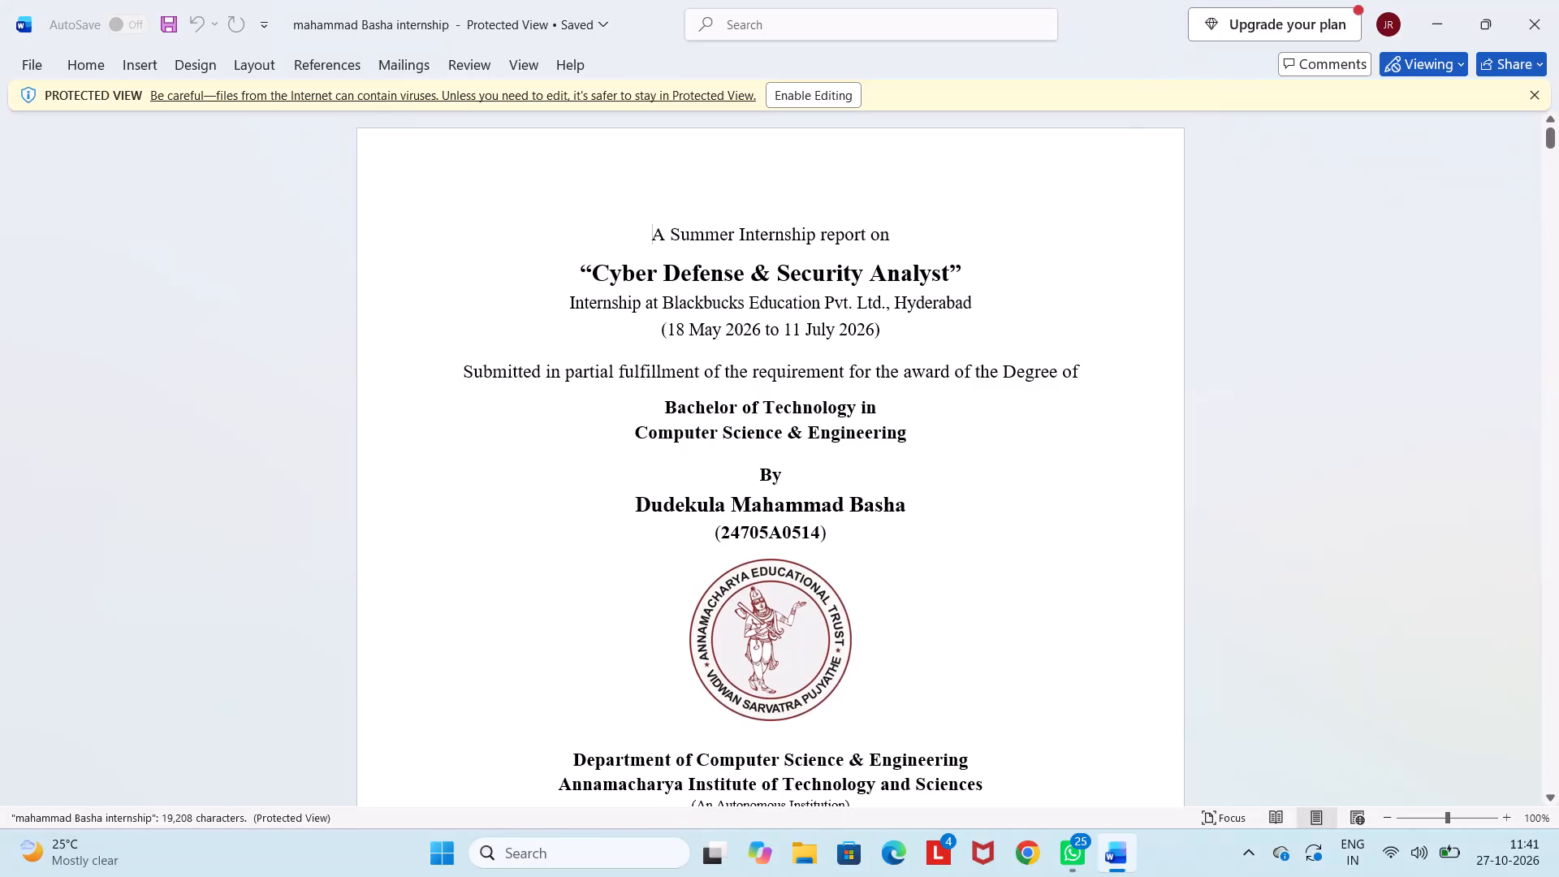
Enable editing for the internship report opened in Protected View.
left_click(799, 438)
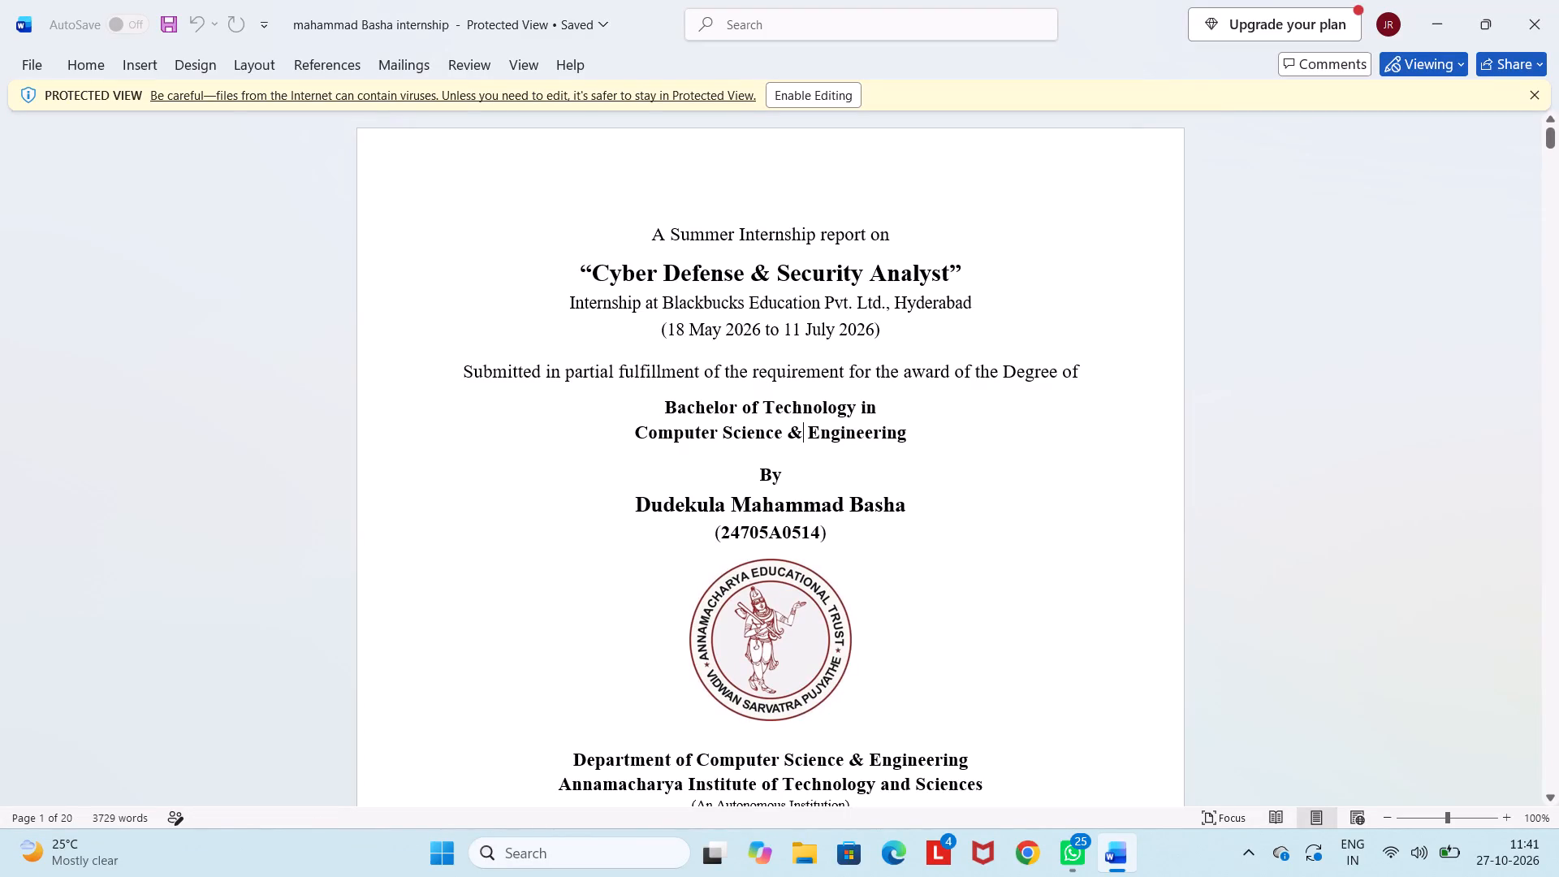
key("BackSpace")
key("BackSpace")
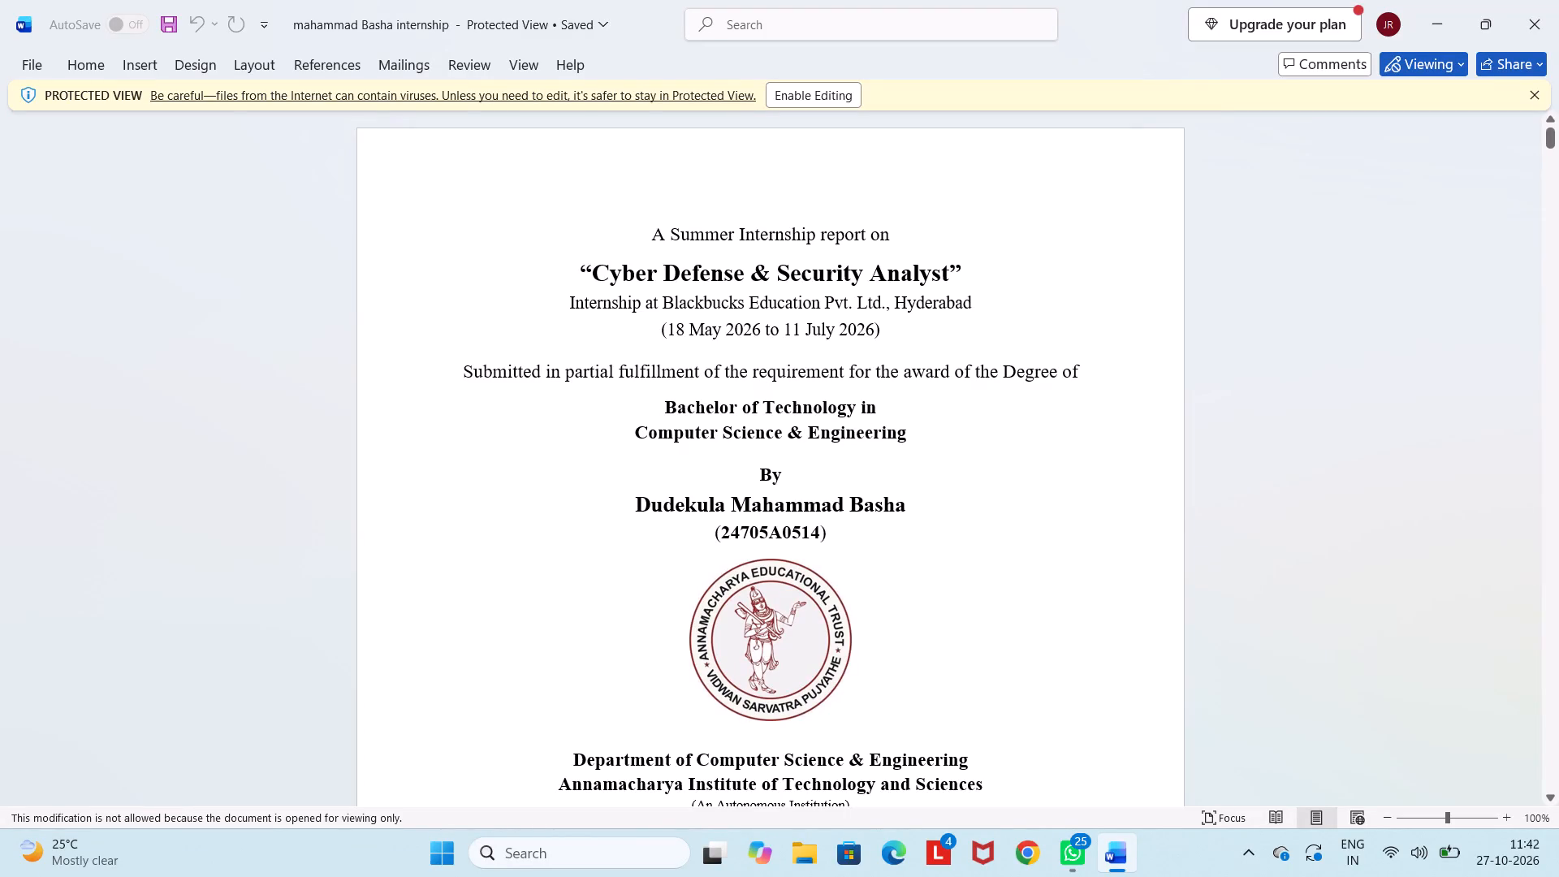
left_click(832, 98)
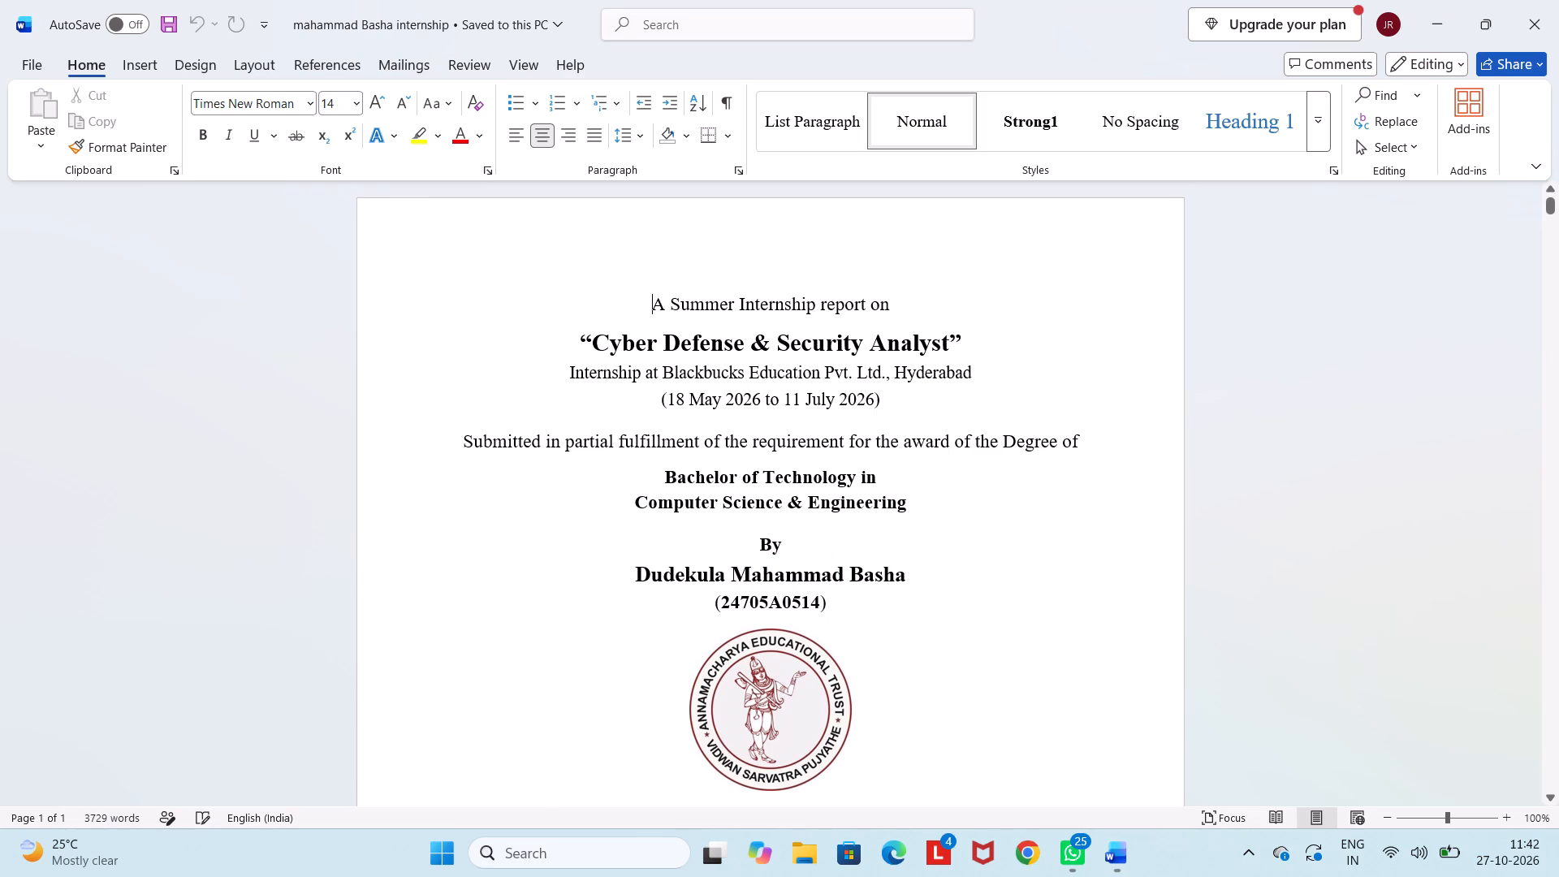
Replace the "&" with "and" in the degree line "Computer Science & Engineering" on the cover page.
left_click(801, 506)
key("BackSpace")
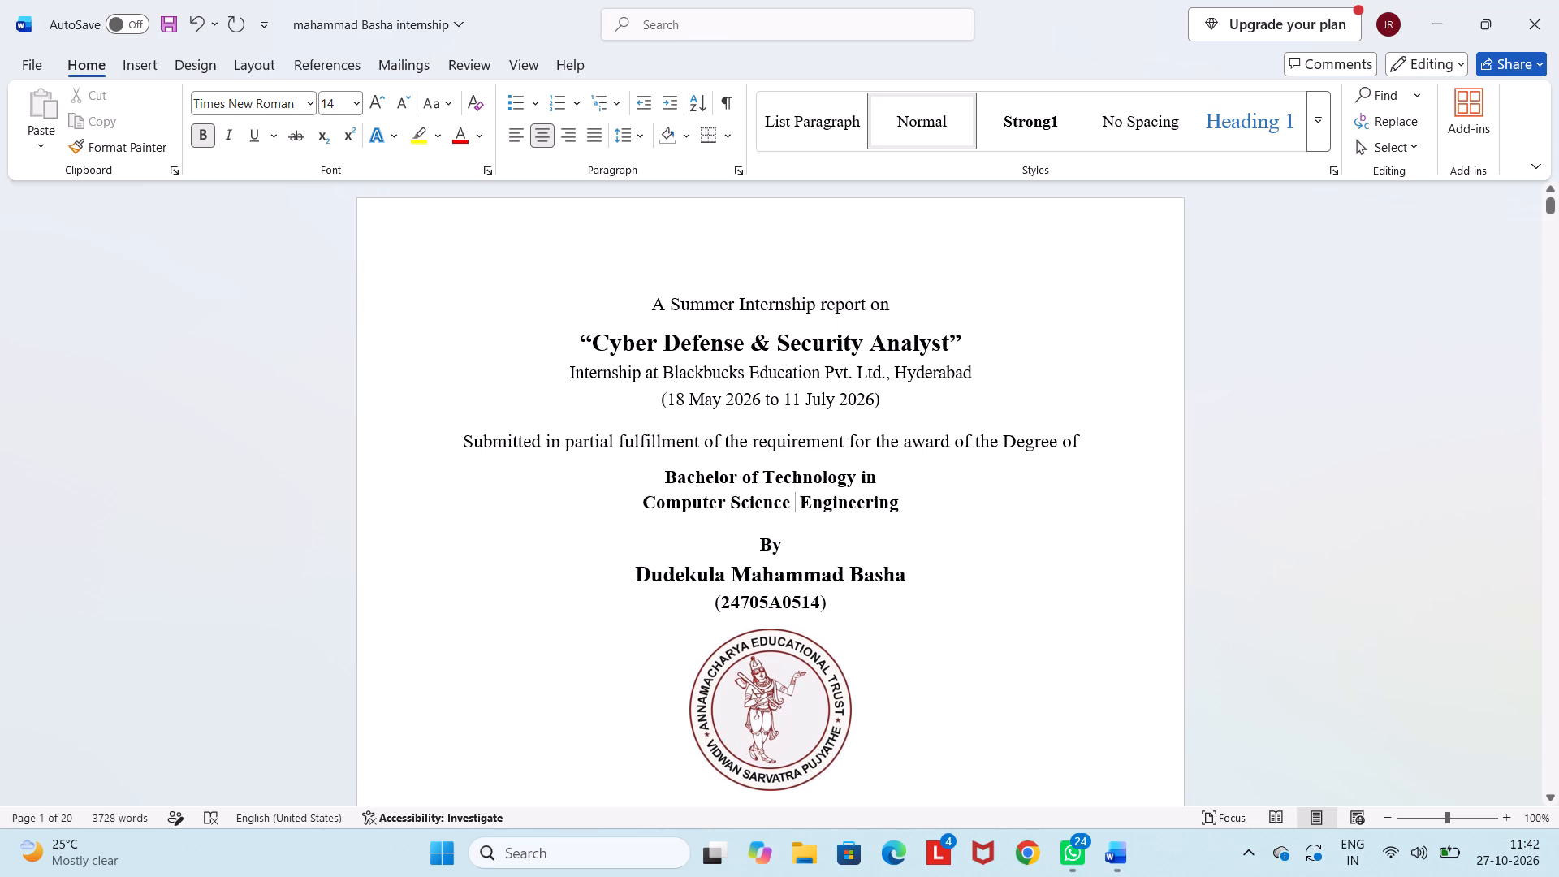
type("and")
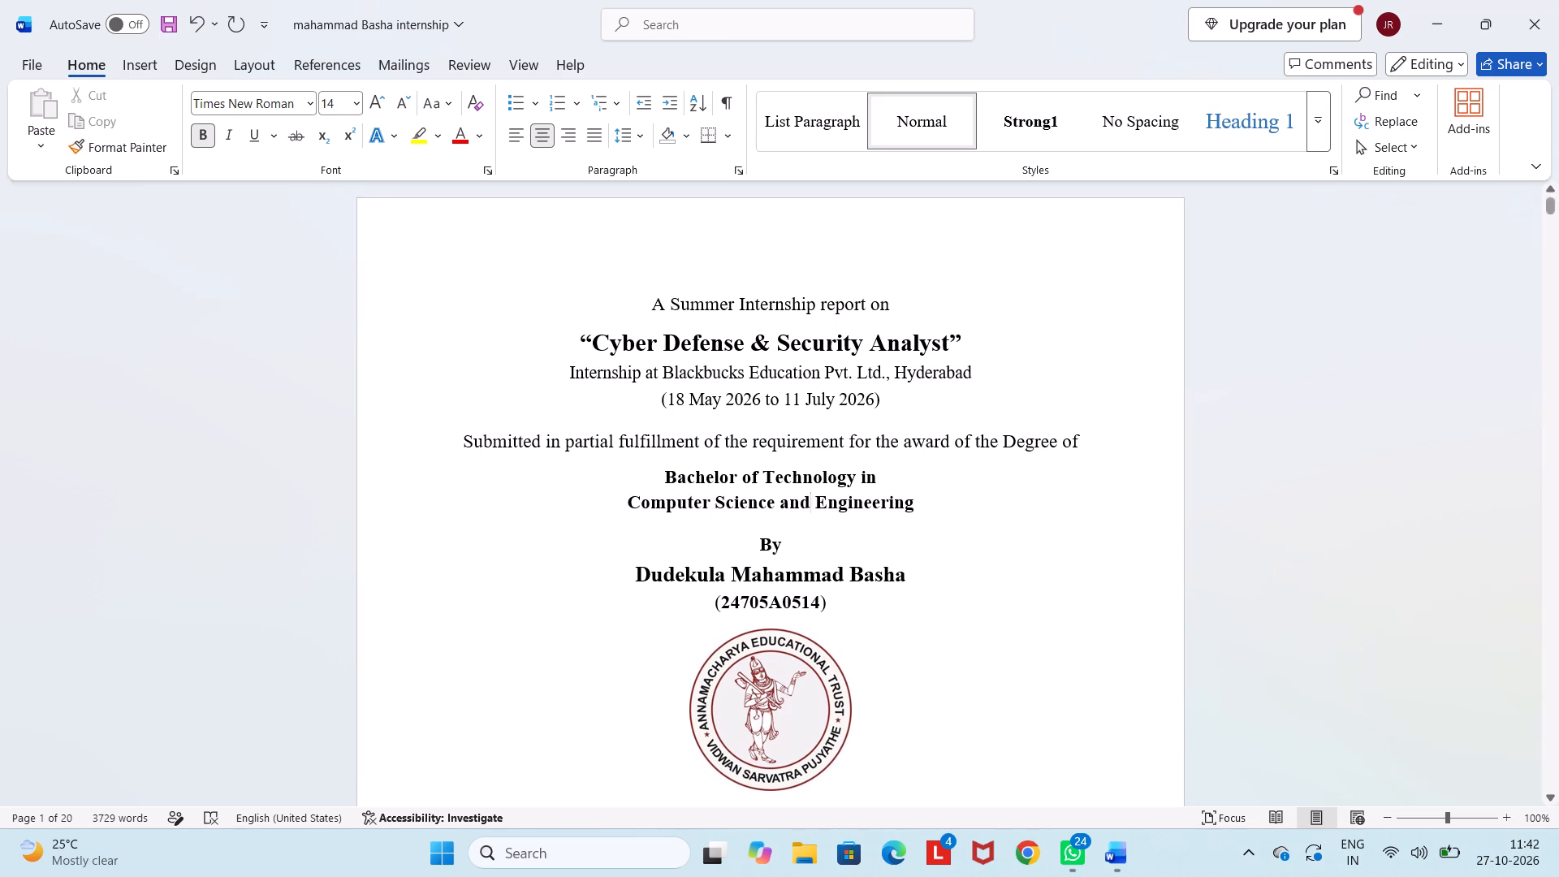
Replace the report title inside the quotation marks with "Phishing Email Detection system".
left_click_drag(952, 346, 625, 344)
key("BackSpace")
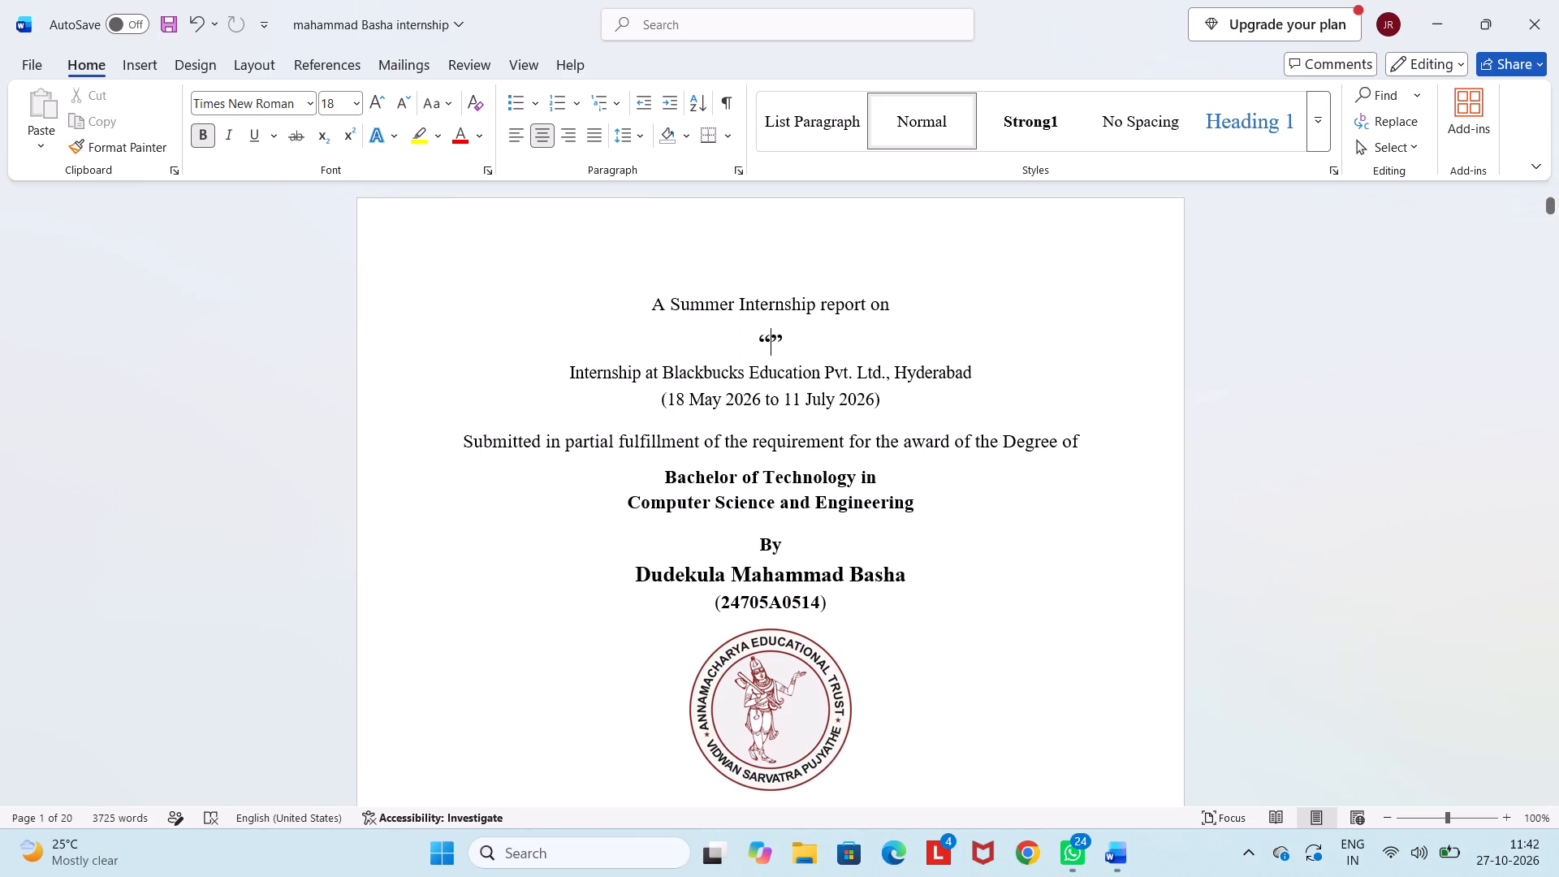
key("shift+p")
type("hishing Email")
key("space")
type("Detectionsystem")
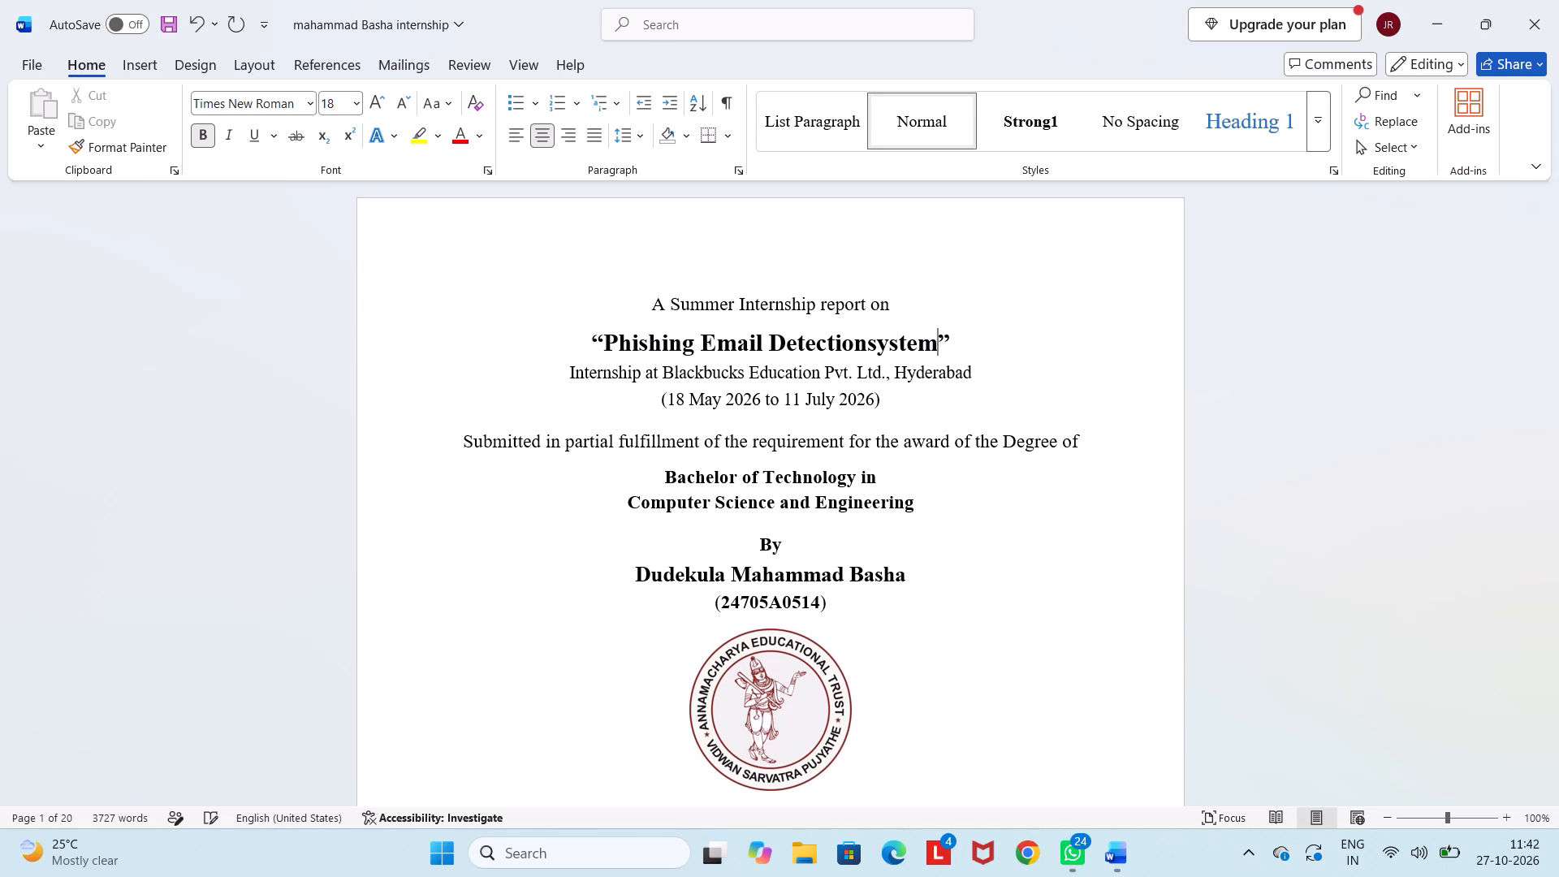
key("Left")
key("Left")
key("Left")
key("Left")
key("Left")
key("Left")
key("space")
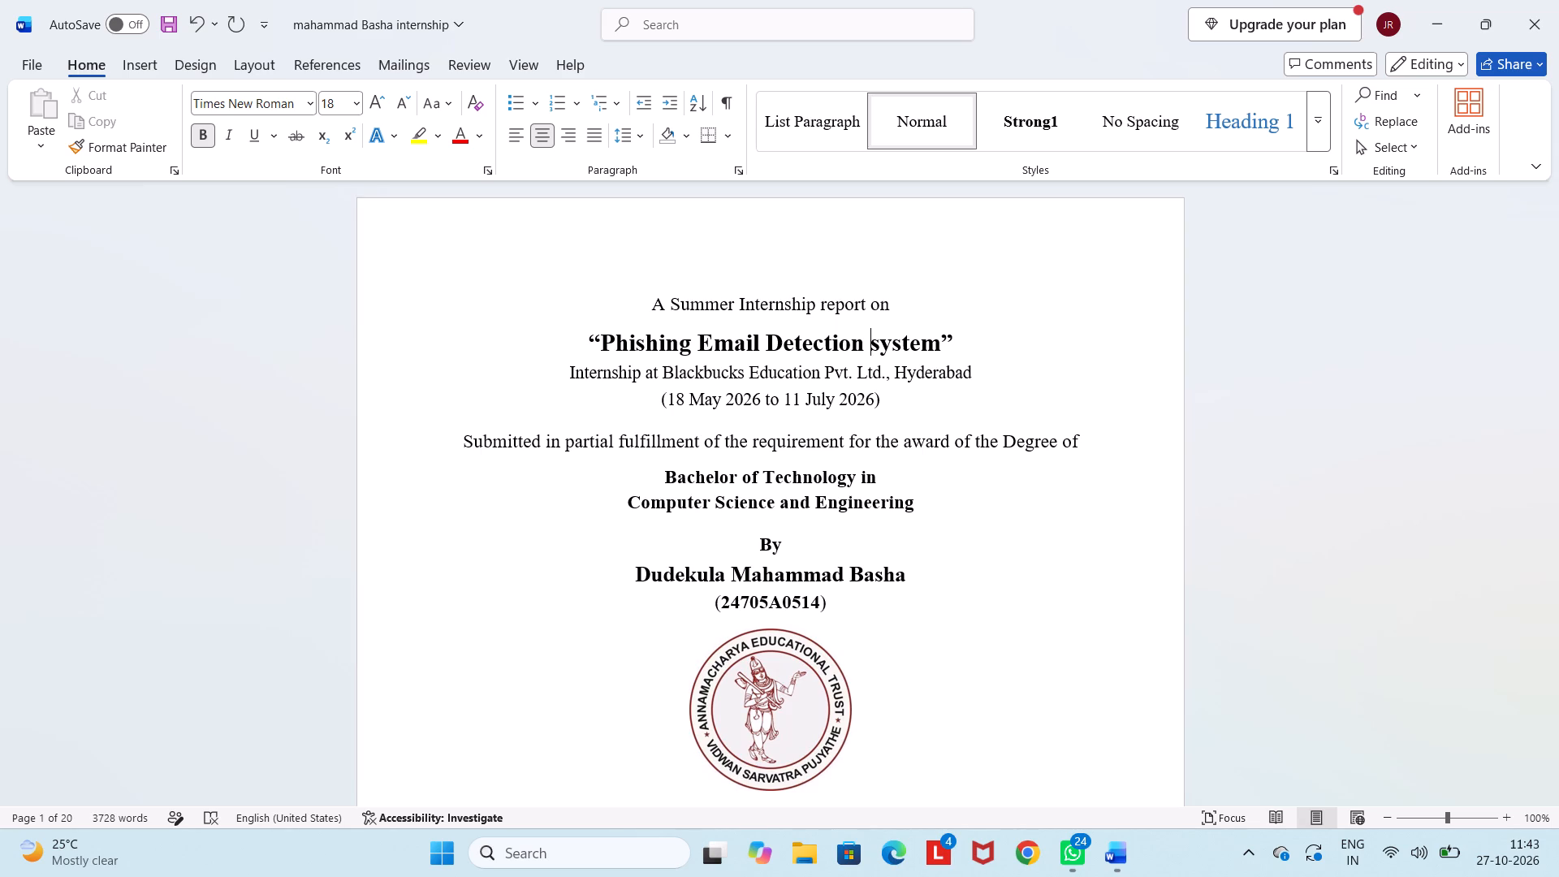
Replace the "&" with "and" in the "Department of Computer Science & Engineering" line below the logo.
scroll(728, 568, "down", 1)
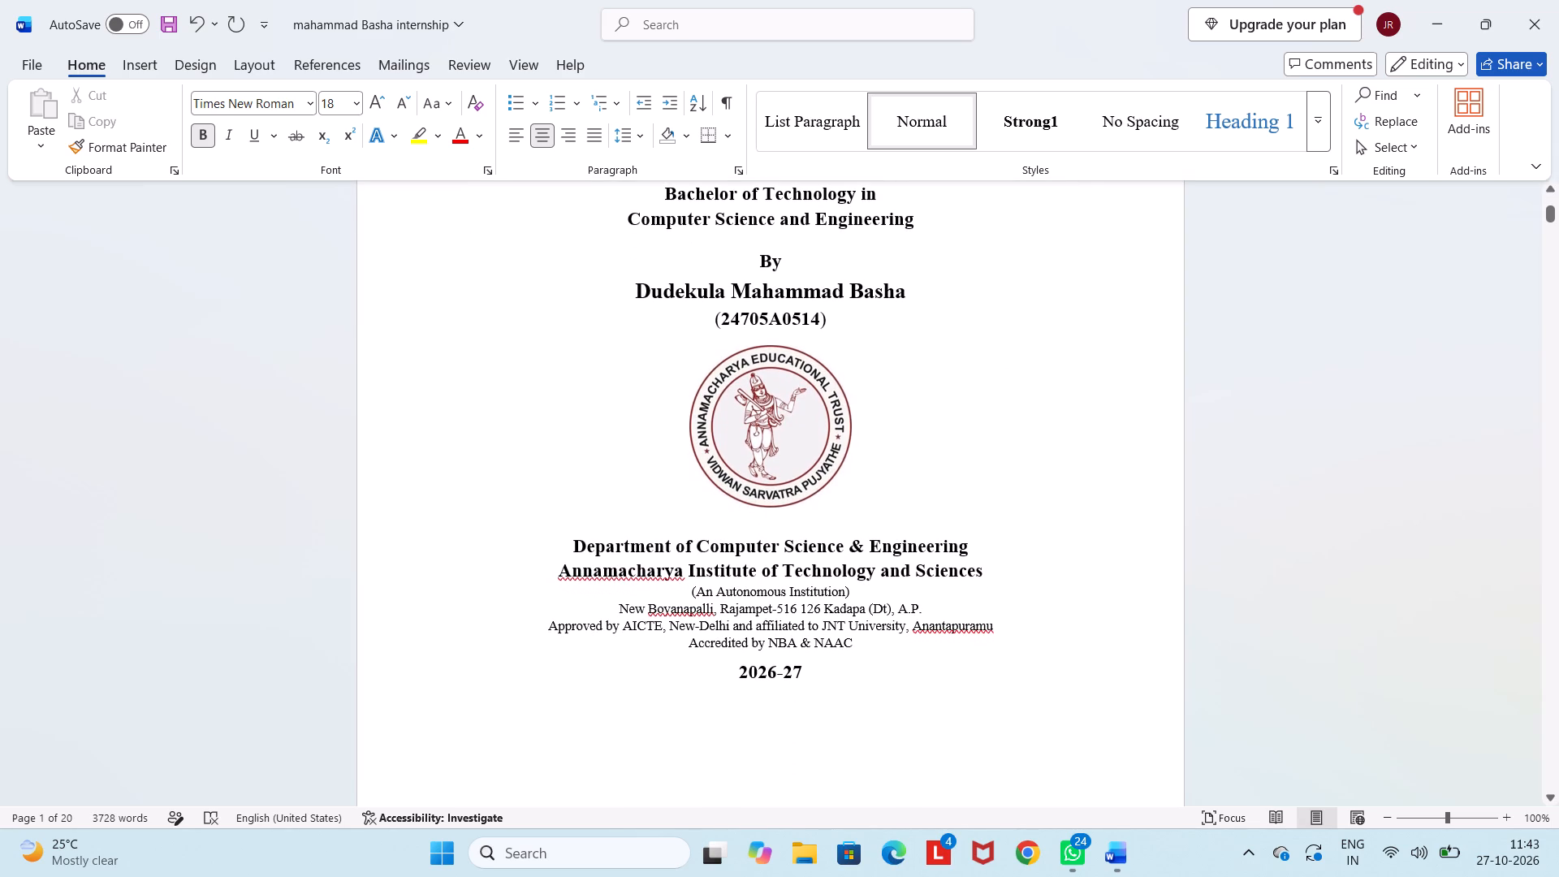
left_click(861, 545)
key("BackSpace")
type("and")
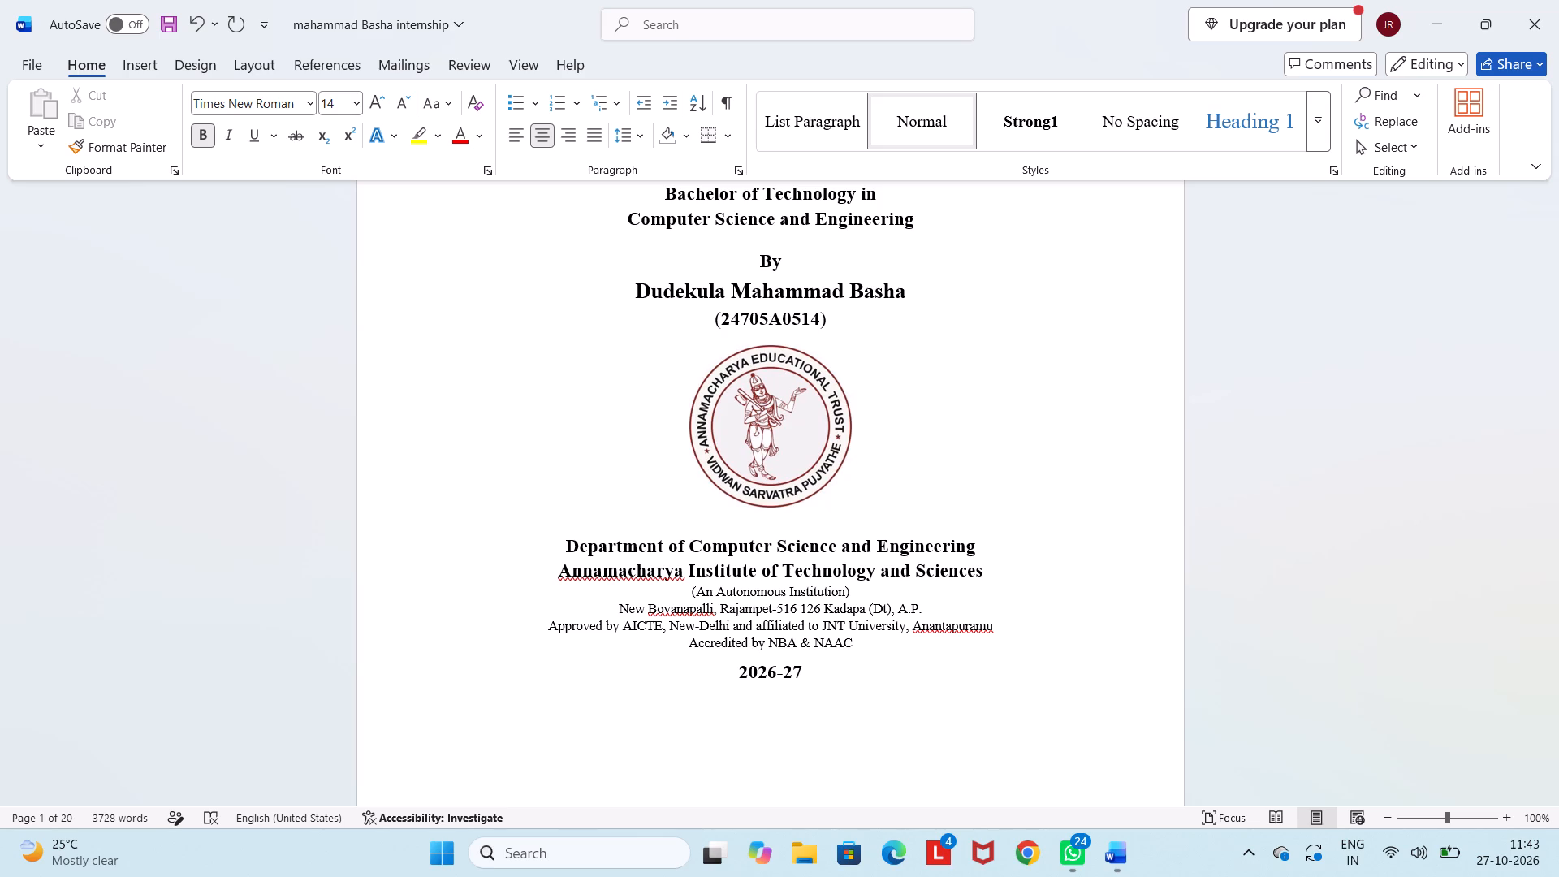
Delete the Blackbucks Education internship line and the date range line below the report title.
scroll(861, 545, "up", 1)
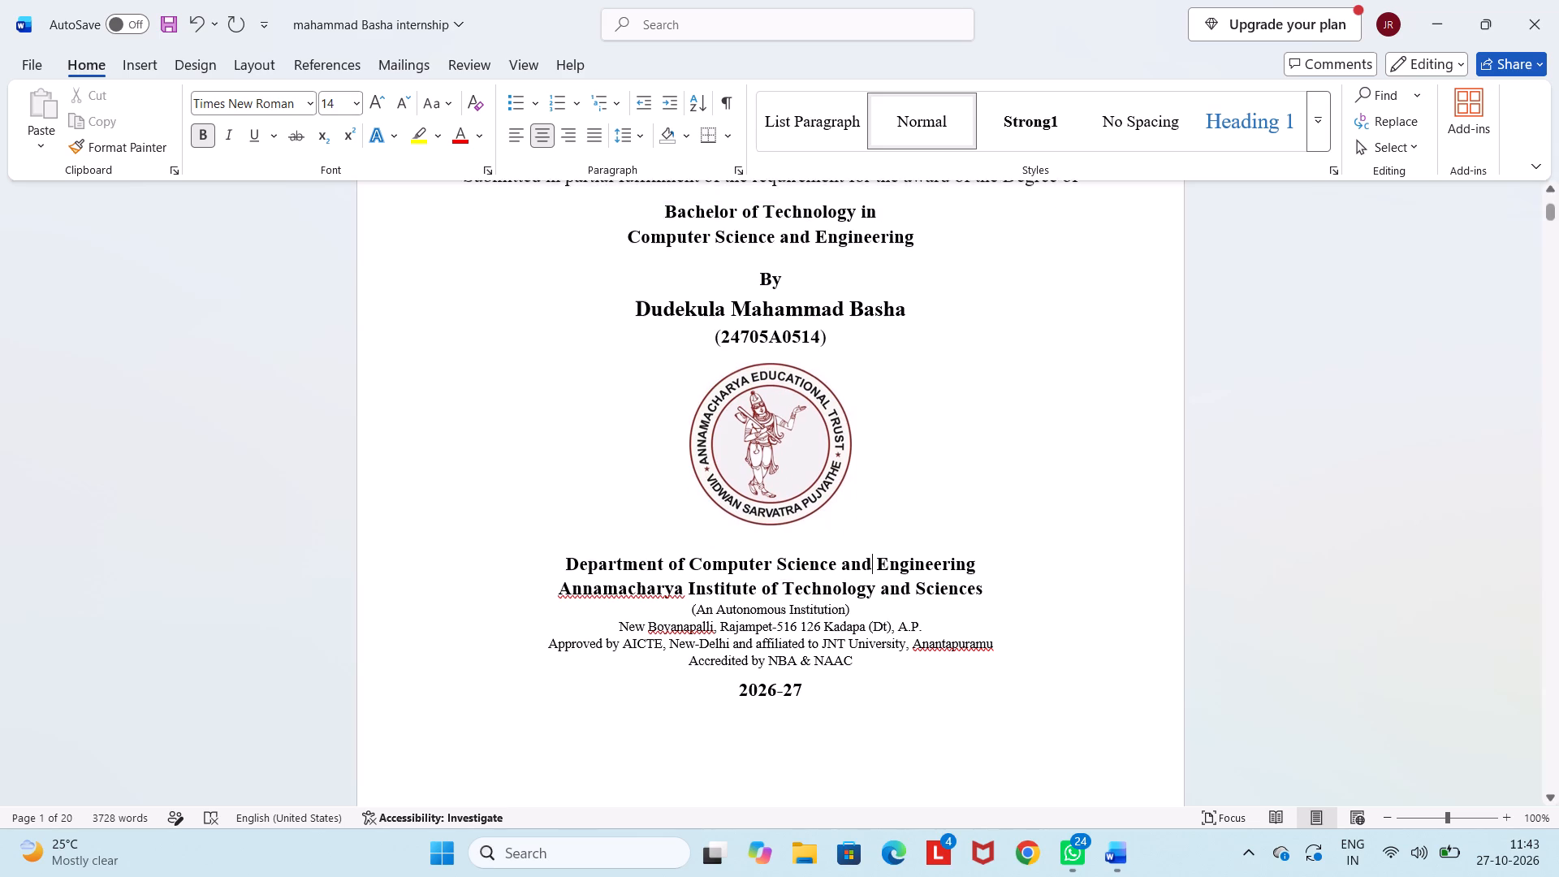
scroll(861, 545, "up", 1)
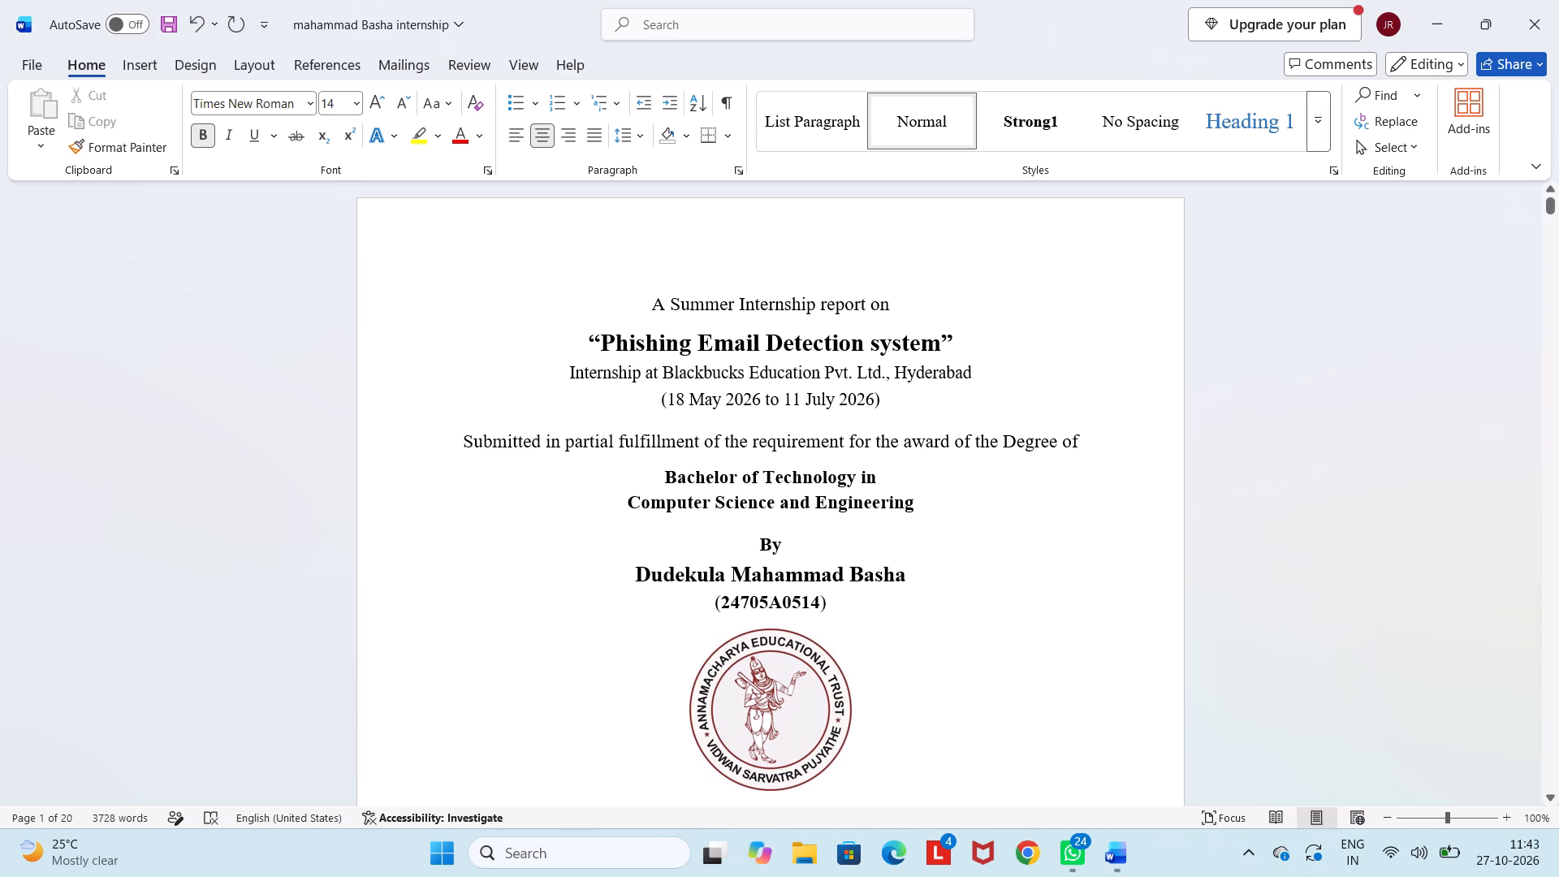
left_click_drag(572, 374, 884, 405)
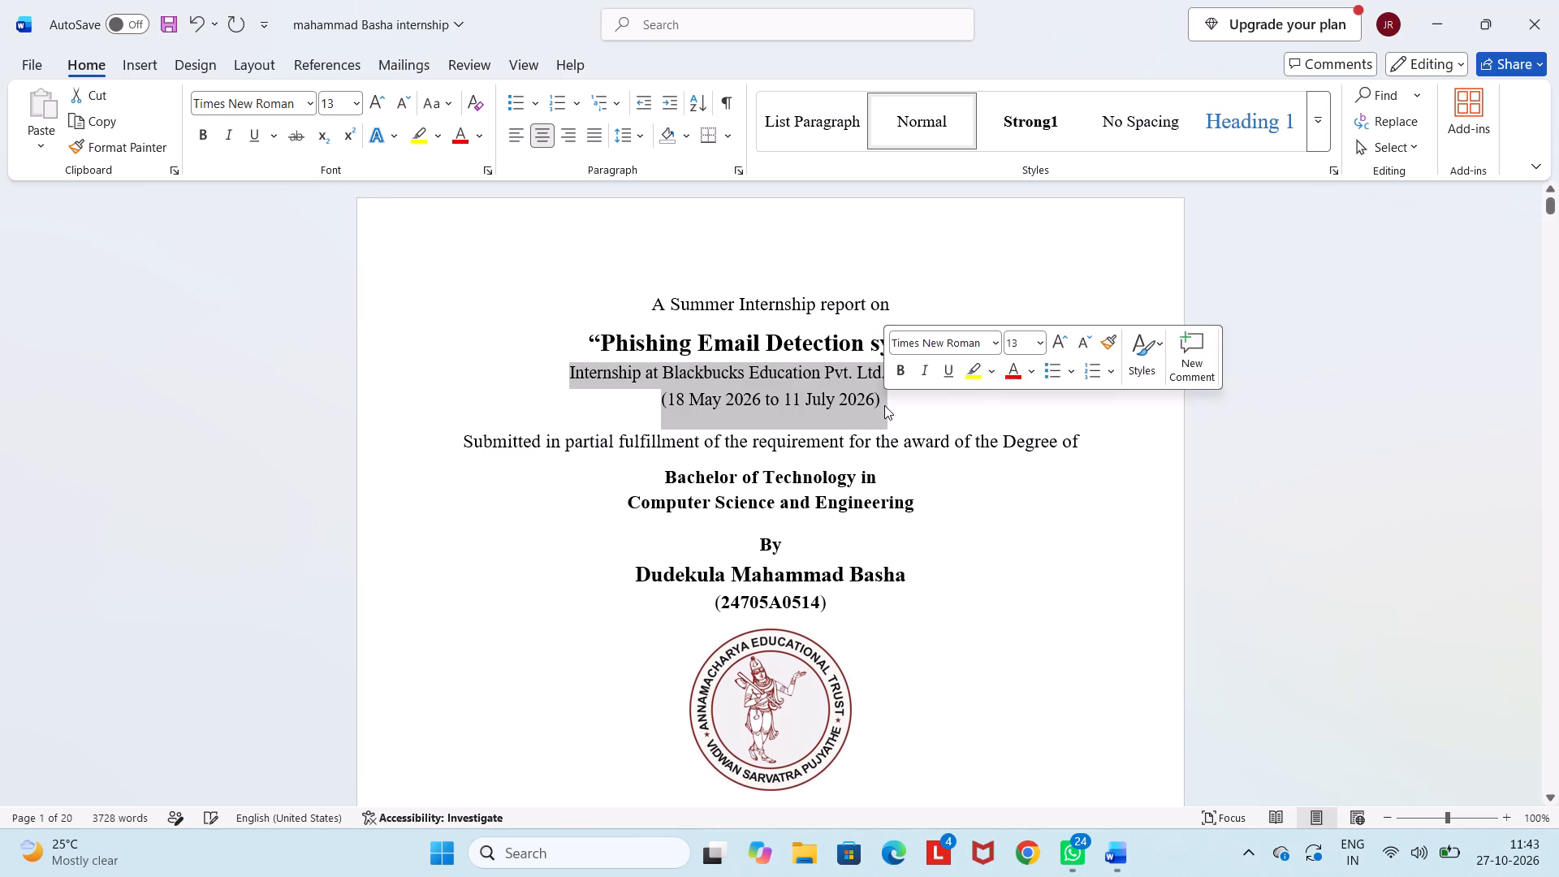
key("BackSpace")
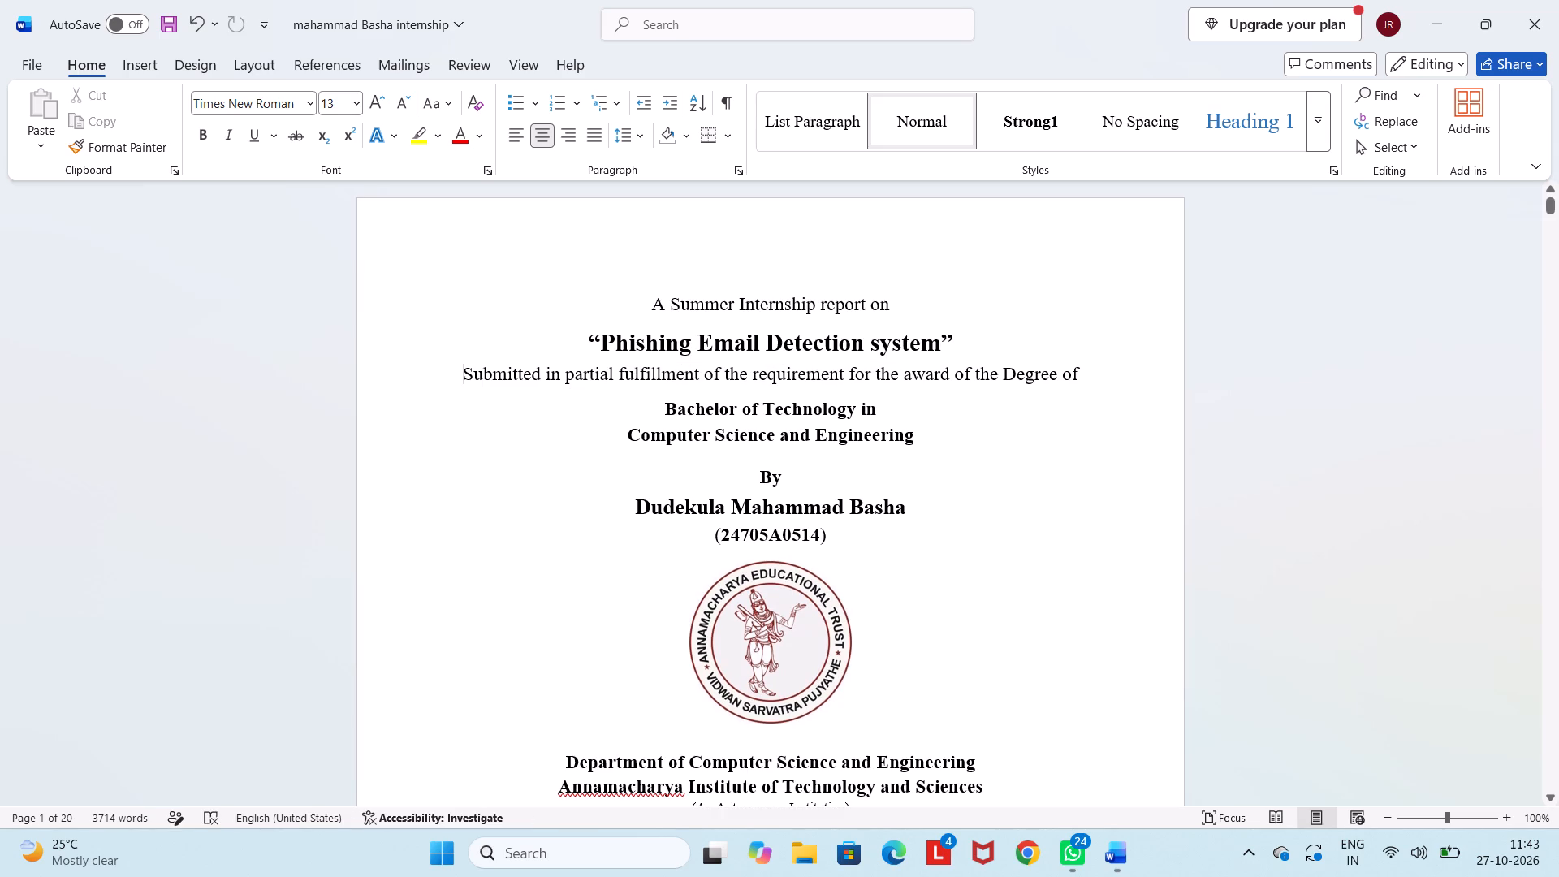
Put "in" on its own line between "Bachelor of Technology" and "Computer Science and Engineering", indented to about the page centre.
left_click(901, 375)
left_click(855, 408)
key("Return")
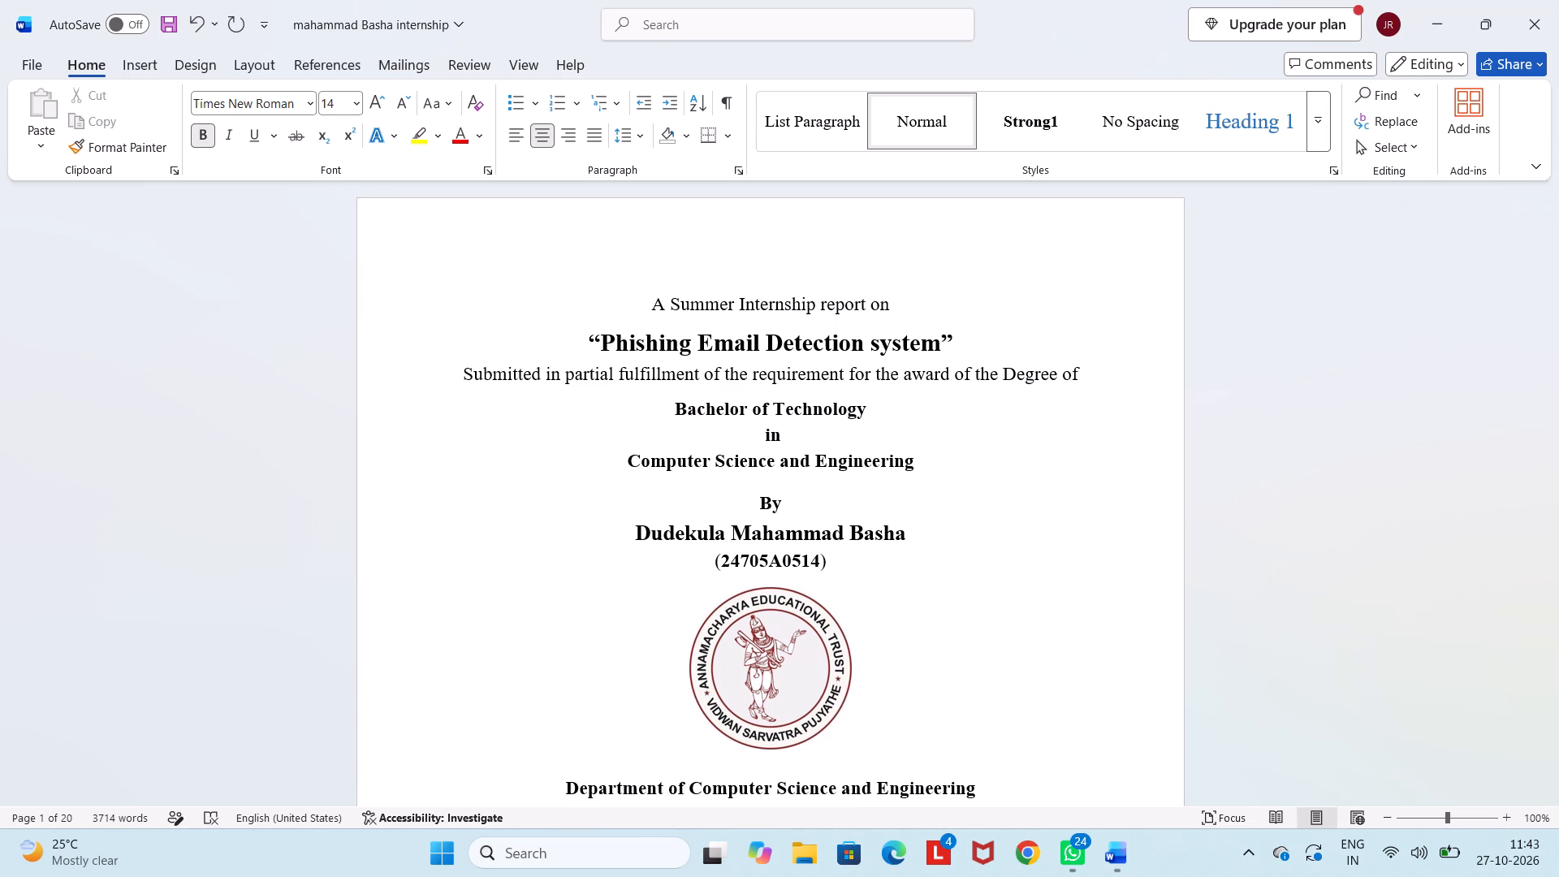
key("Right")
key("BackSpace")
key("BackSpace")
key("Tab")
key("Tab")
key("Tab")
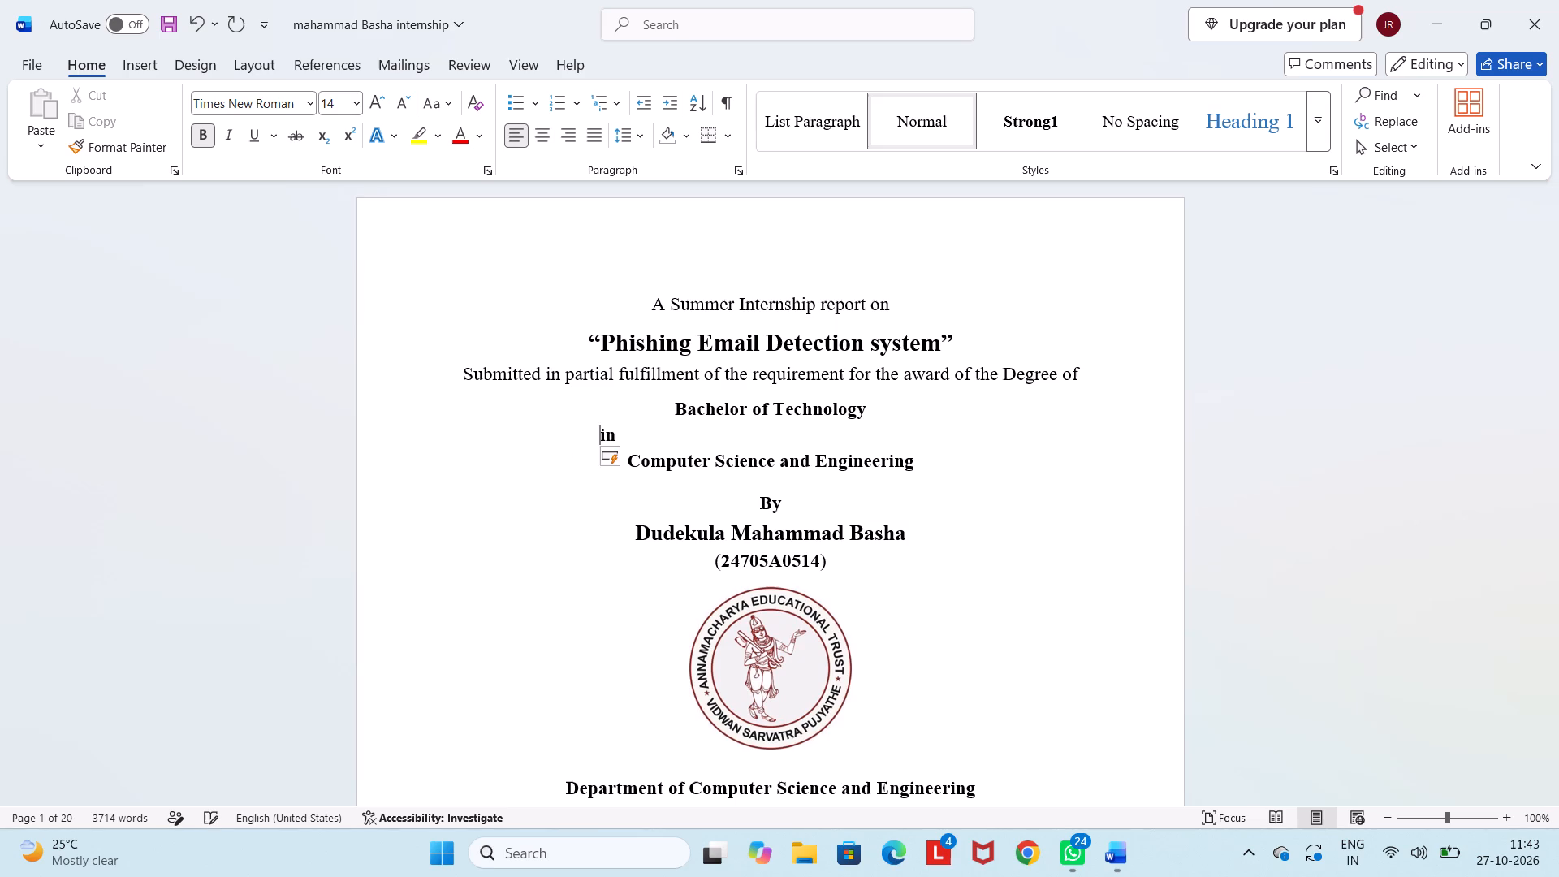
key("Tab")
key("Tab")
key("Tab")
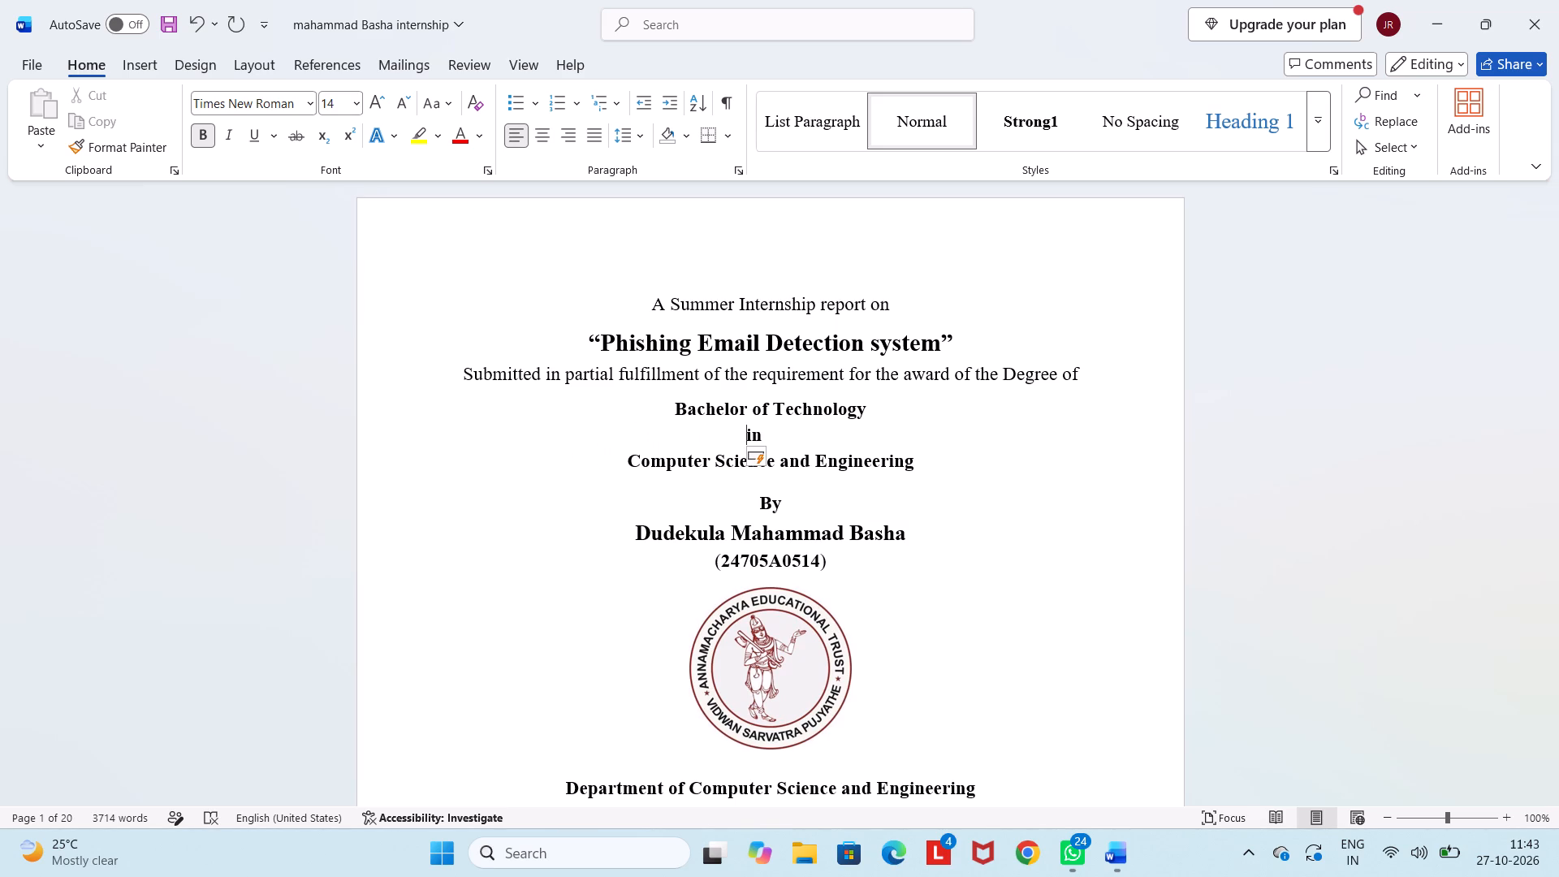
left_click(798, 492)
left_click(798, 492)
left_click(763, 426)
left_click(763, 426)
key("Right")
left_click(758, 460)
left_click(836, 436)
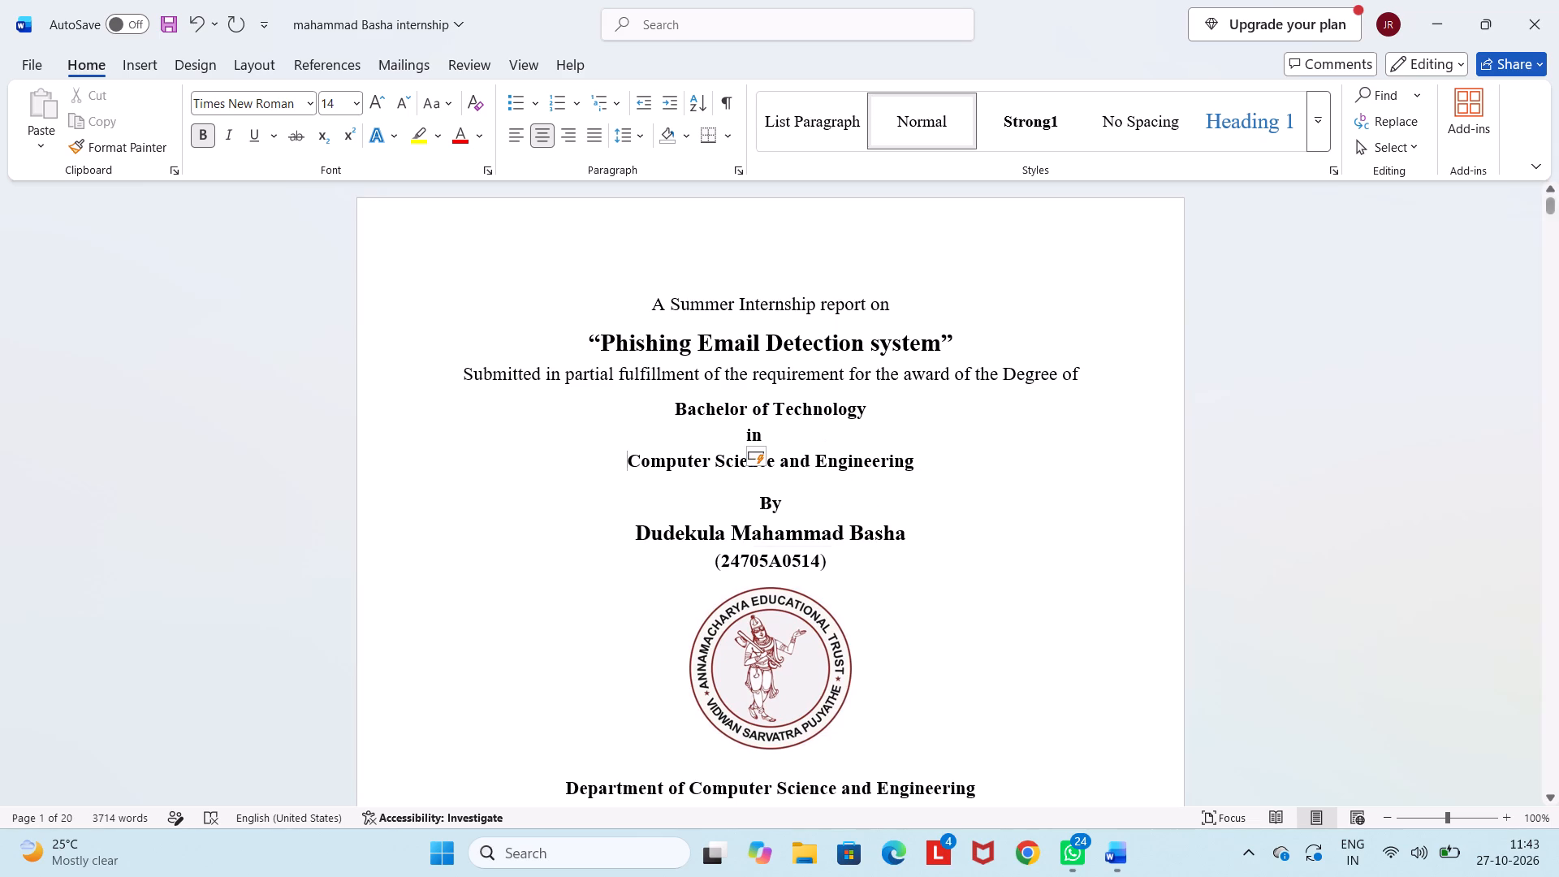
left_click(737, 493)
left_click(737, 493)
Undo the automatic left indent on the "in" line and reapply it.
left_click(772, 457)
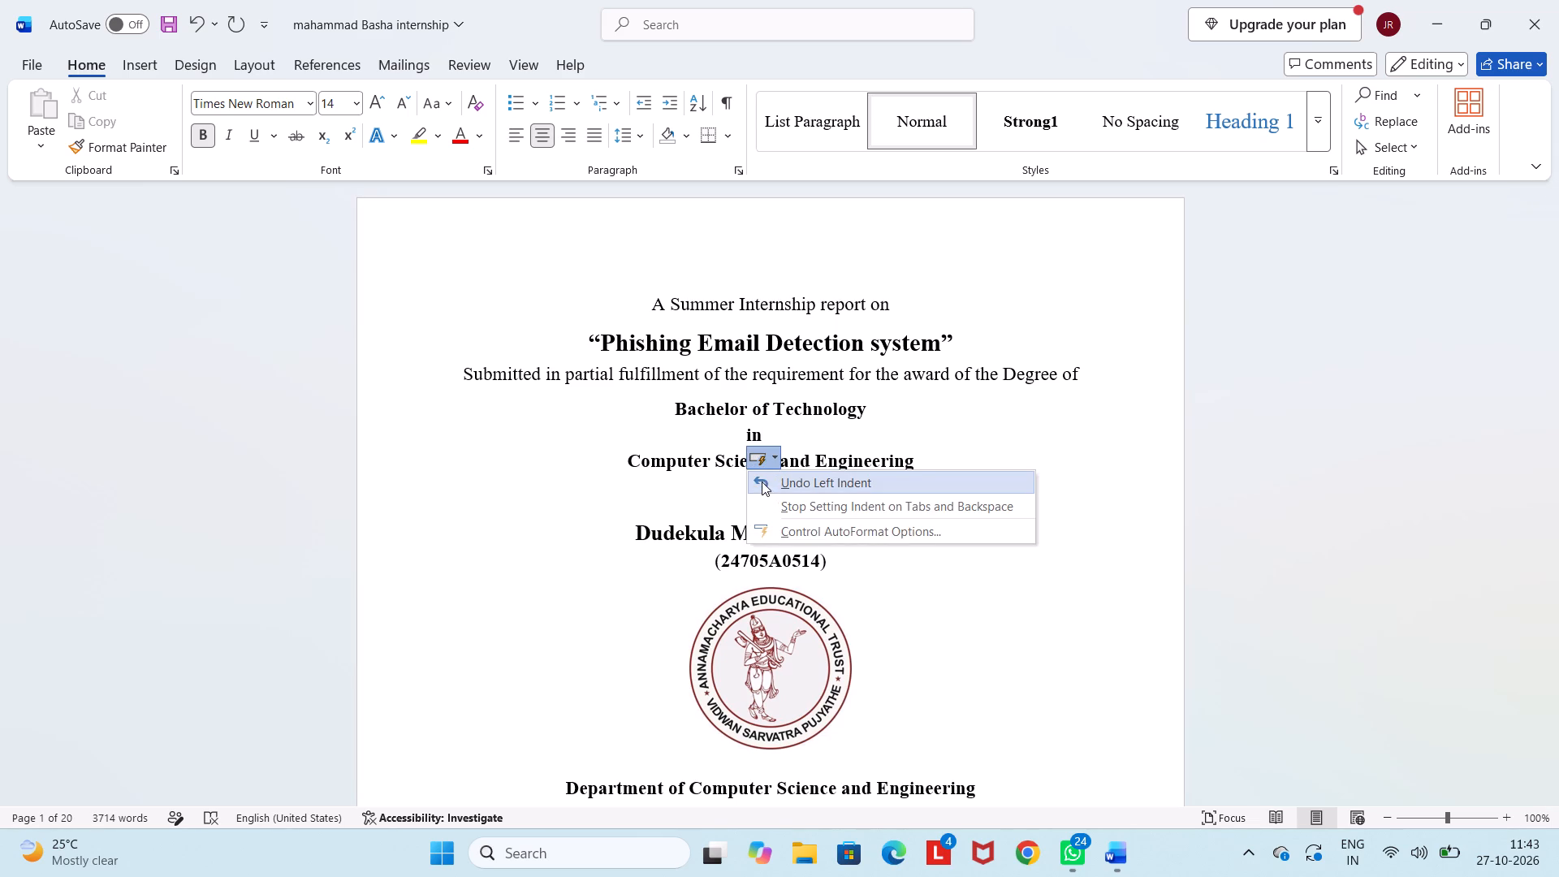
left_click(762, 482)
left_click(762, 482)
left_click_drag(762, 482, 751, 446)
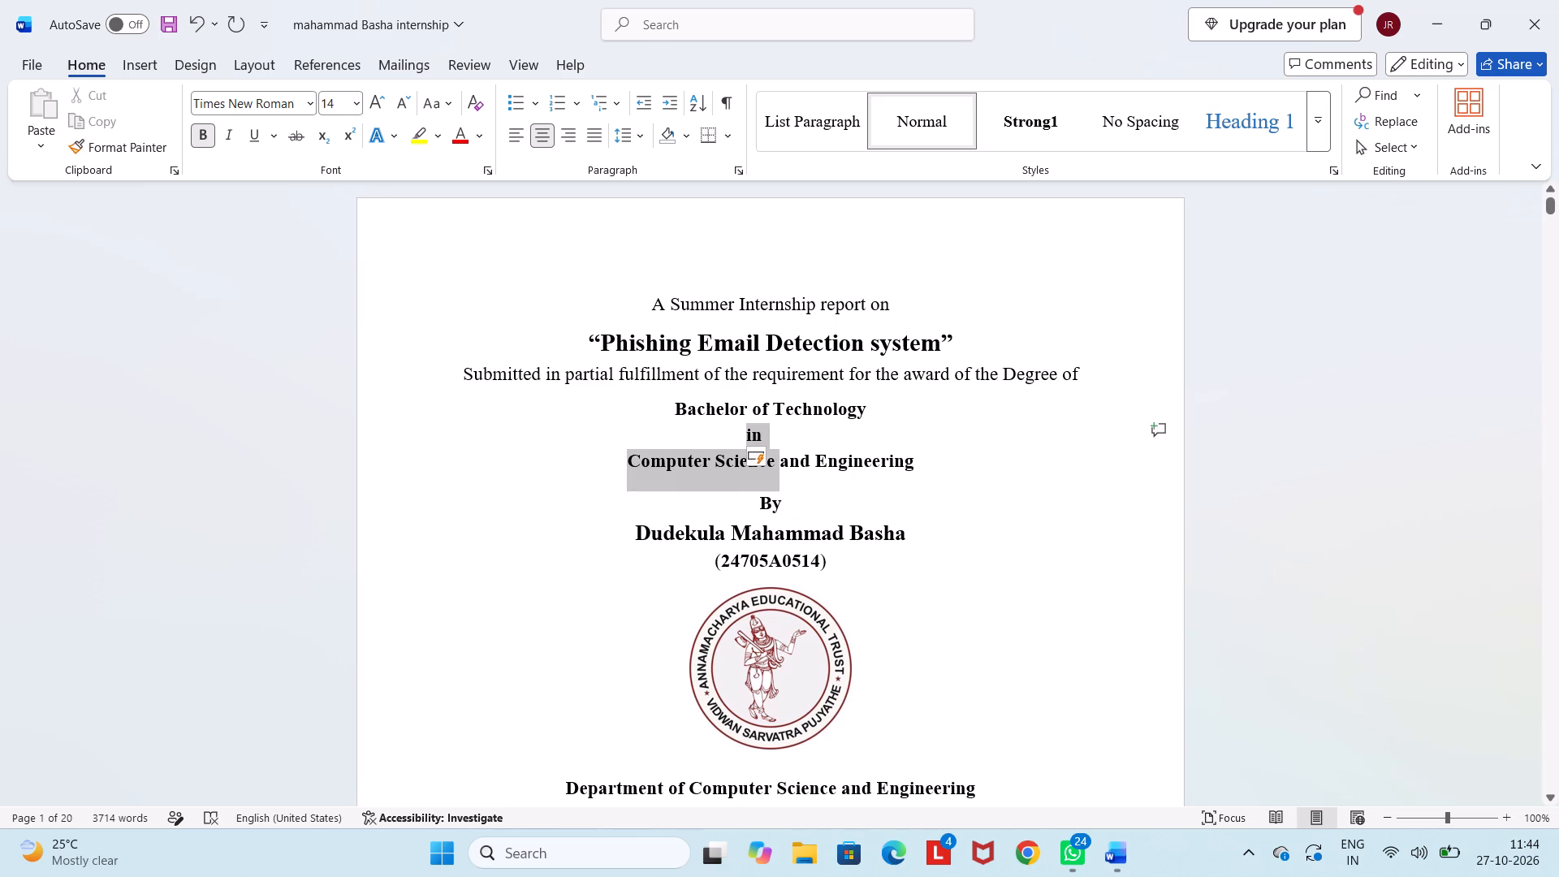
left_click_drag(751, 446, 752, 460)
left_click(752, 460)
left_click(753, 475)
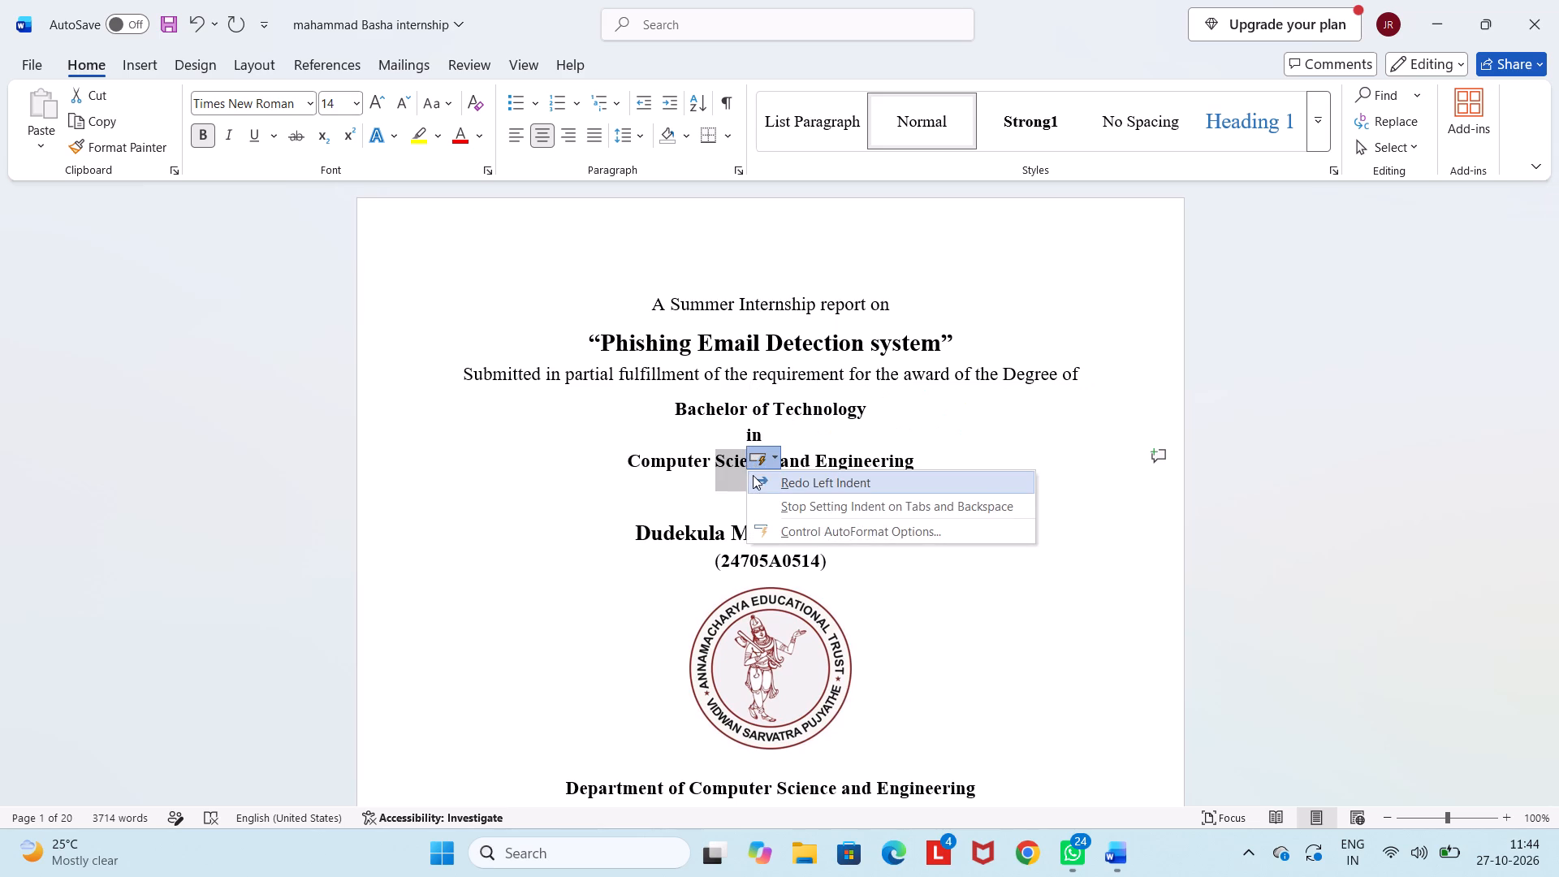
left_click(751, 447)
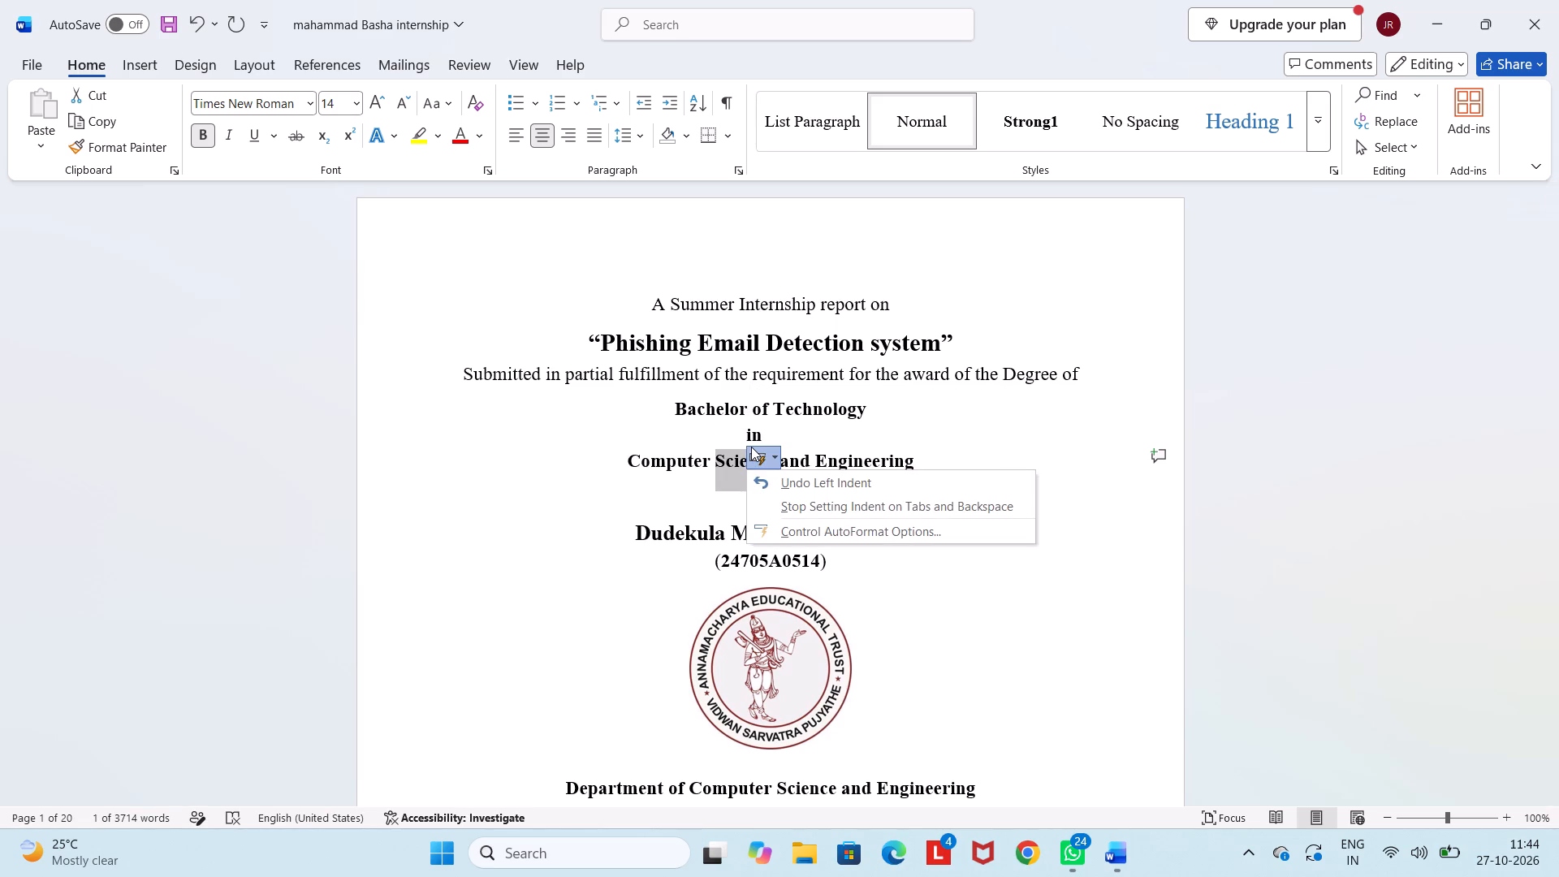
Open the AutoFormat As You Type options and accept the existing settings.
left_click(772, 523)
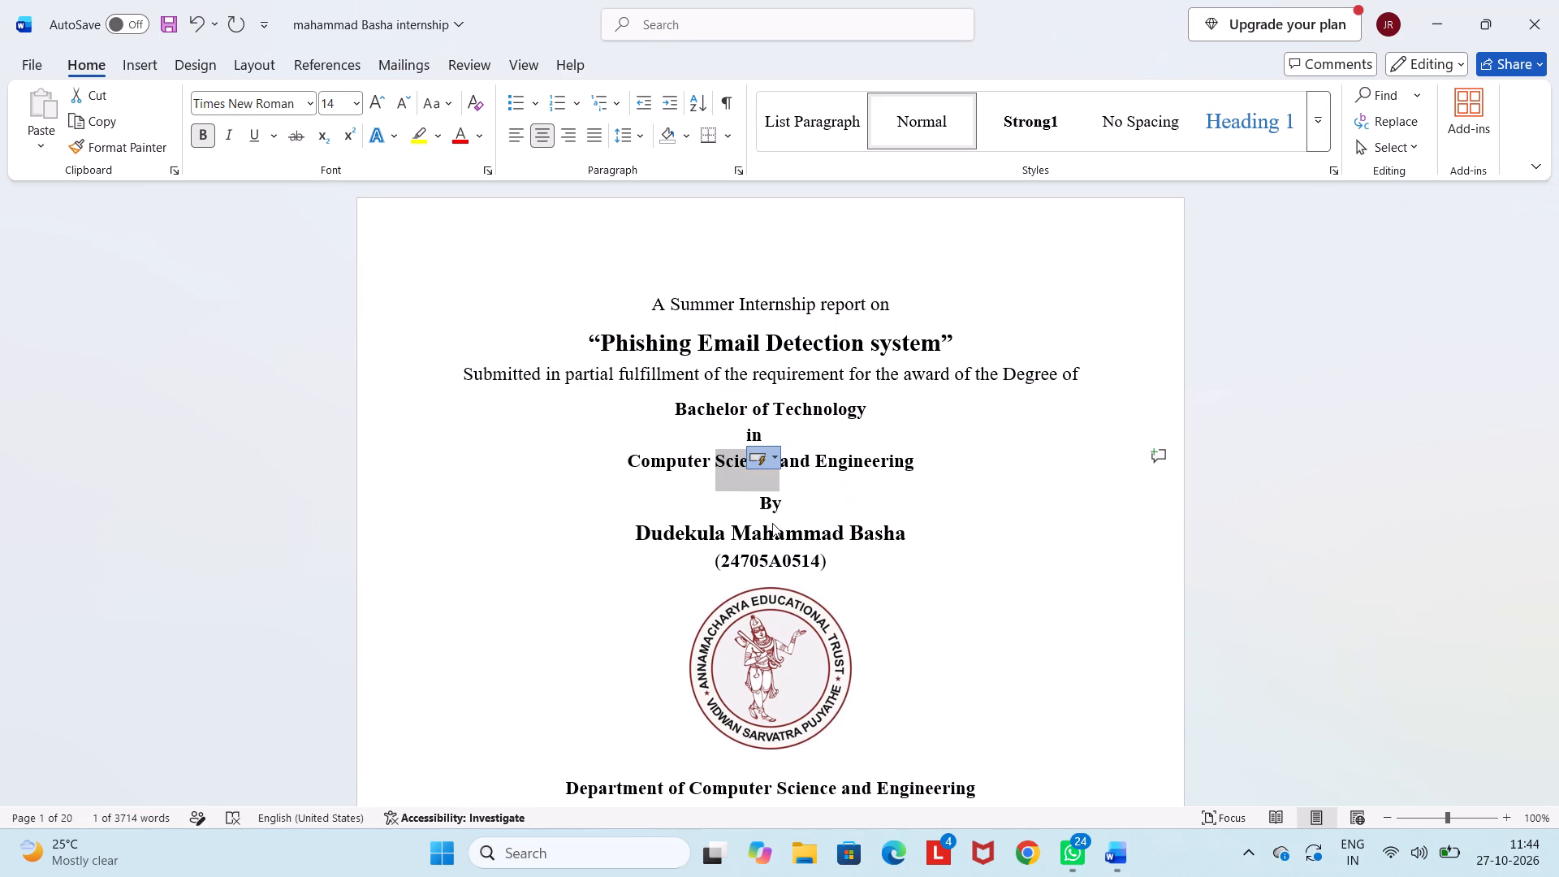
left_click(777, 469)
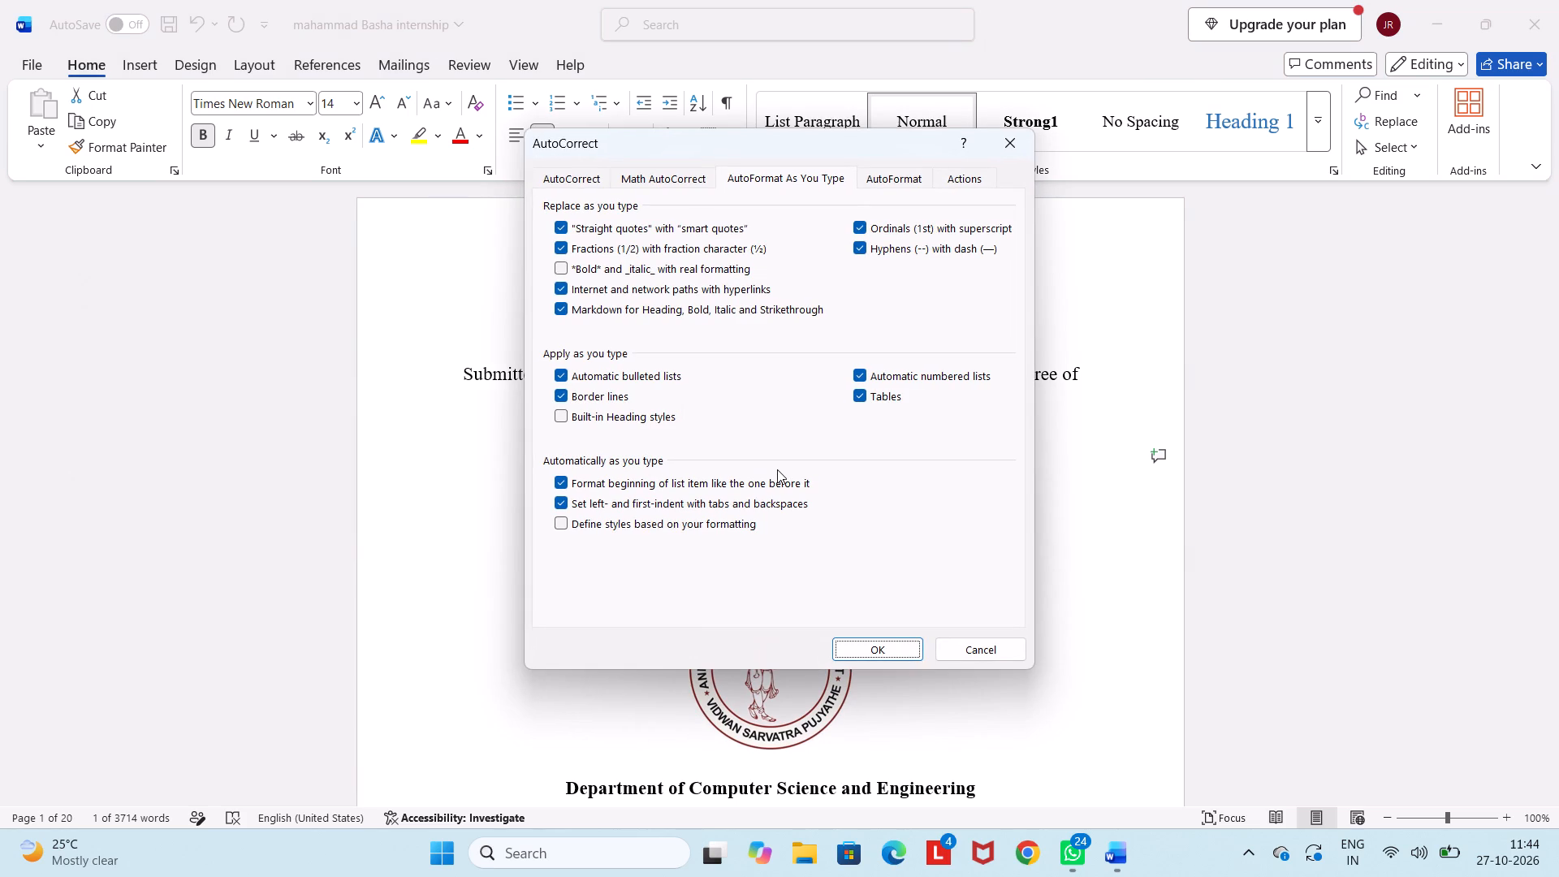
left_click(870, 642)
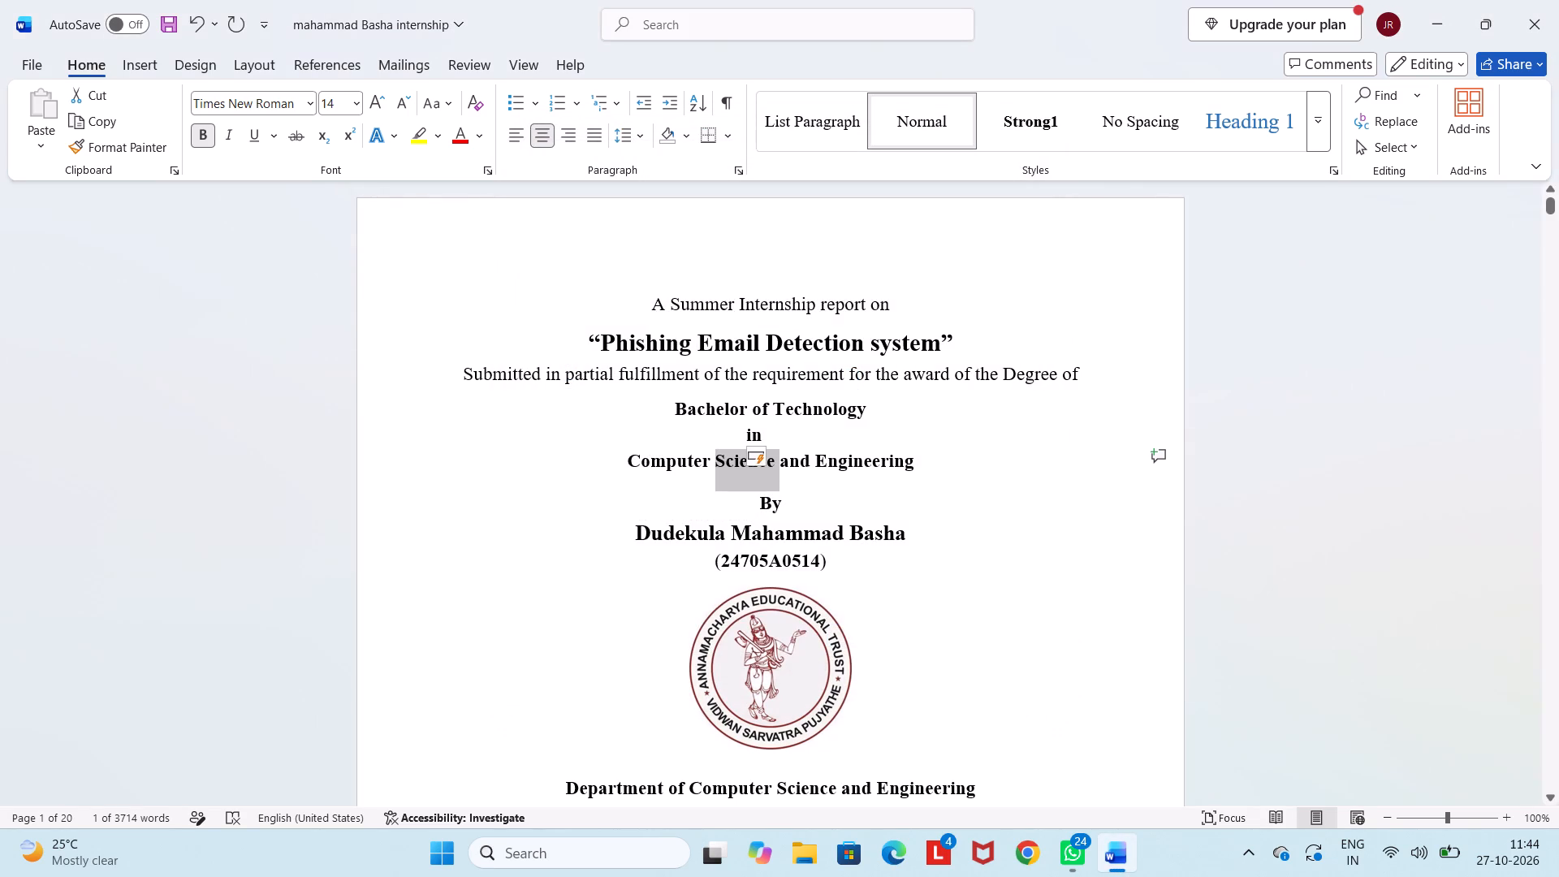
left_click(826, 555)
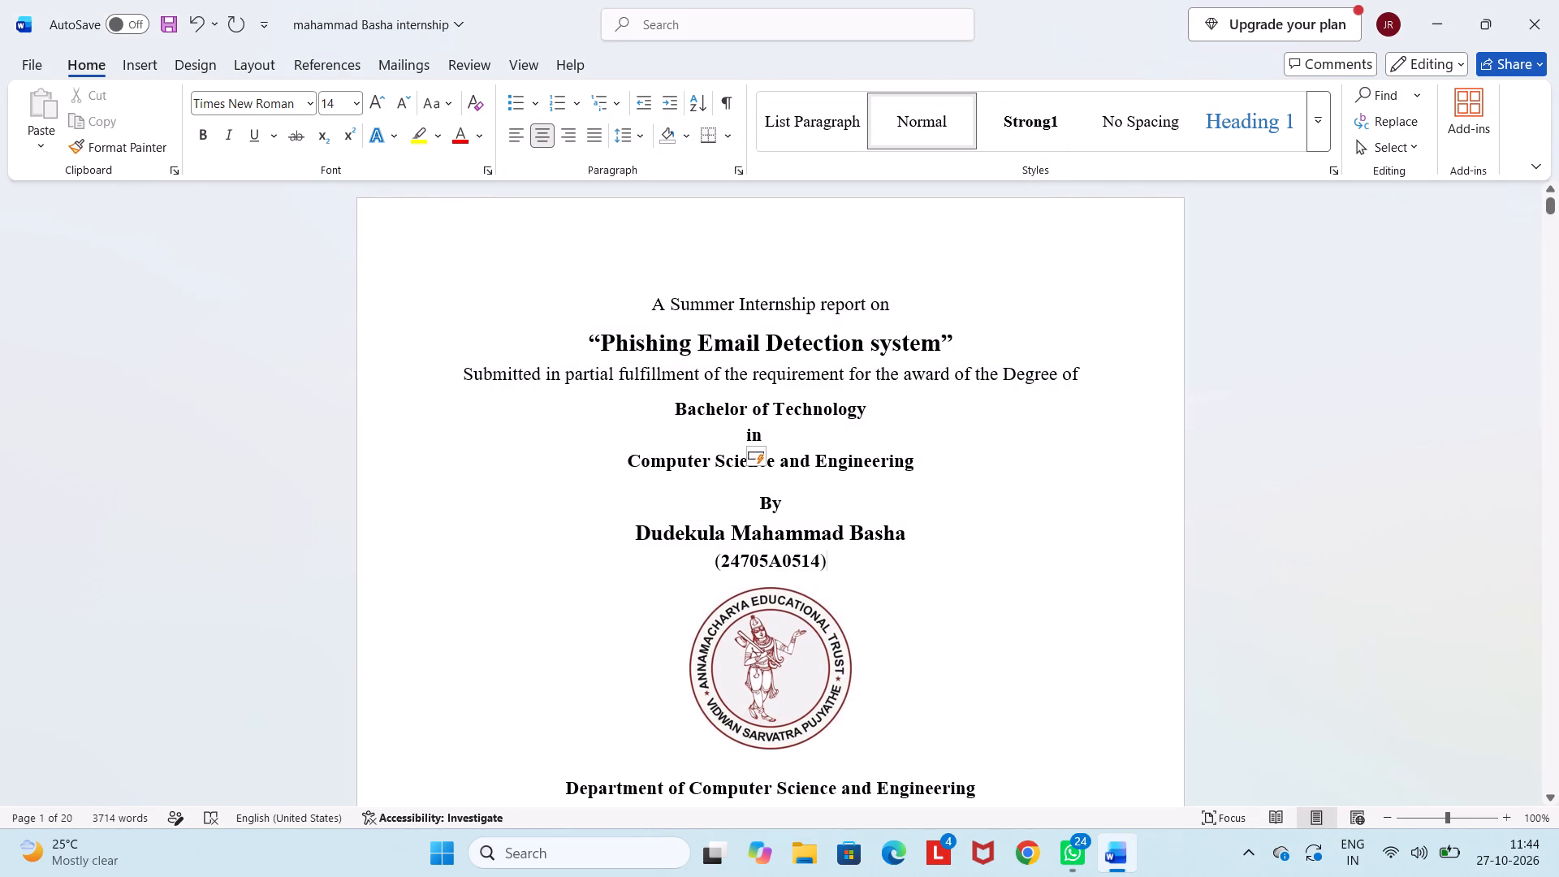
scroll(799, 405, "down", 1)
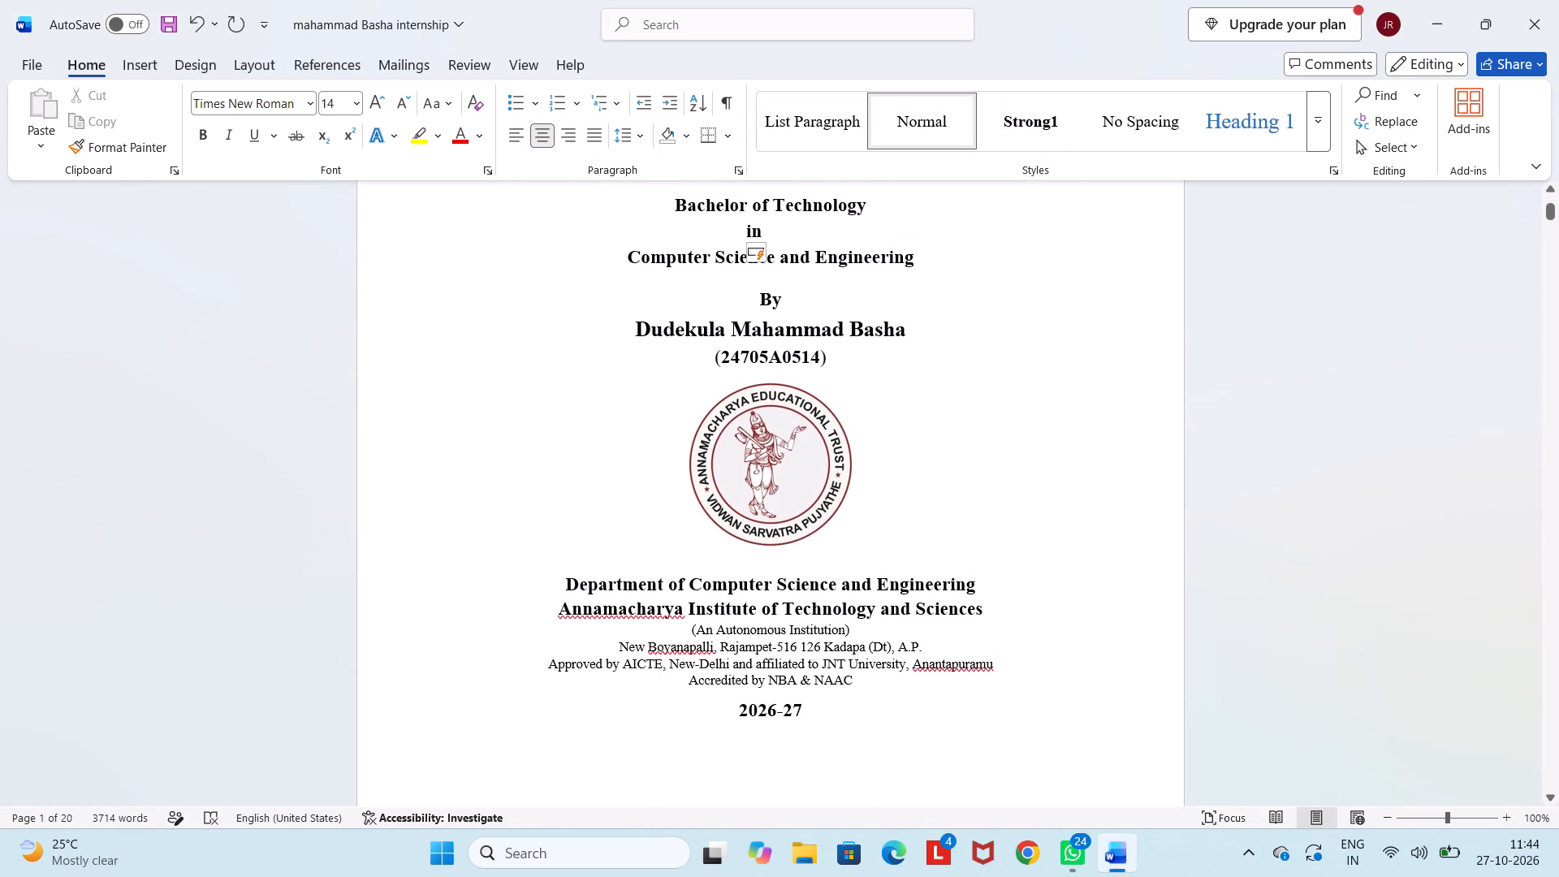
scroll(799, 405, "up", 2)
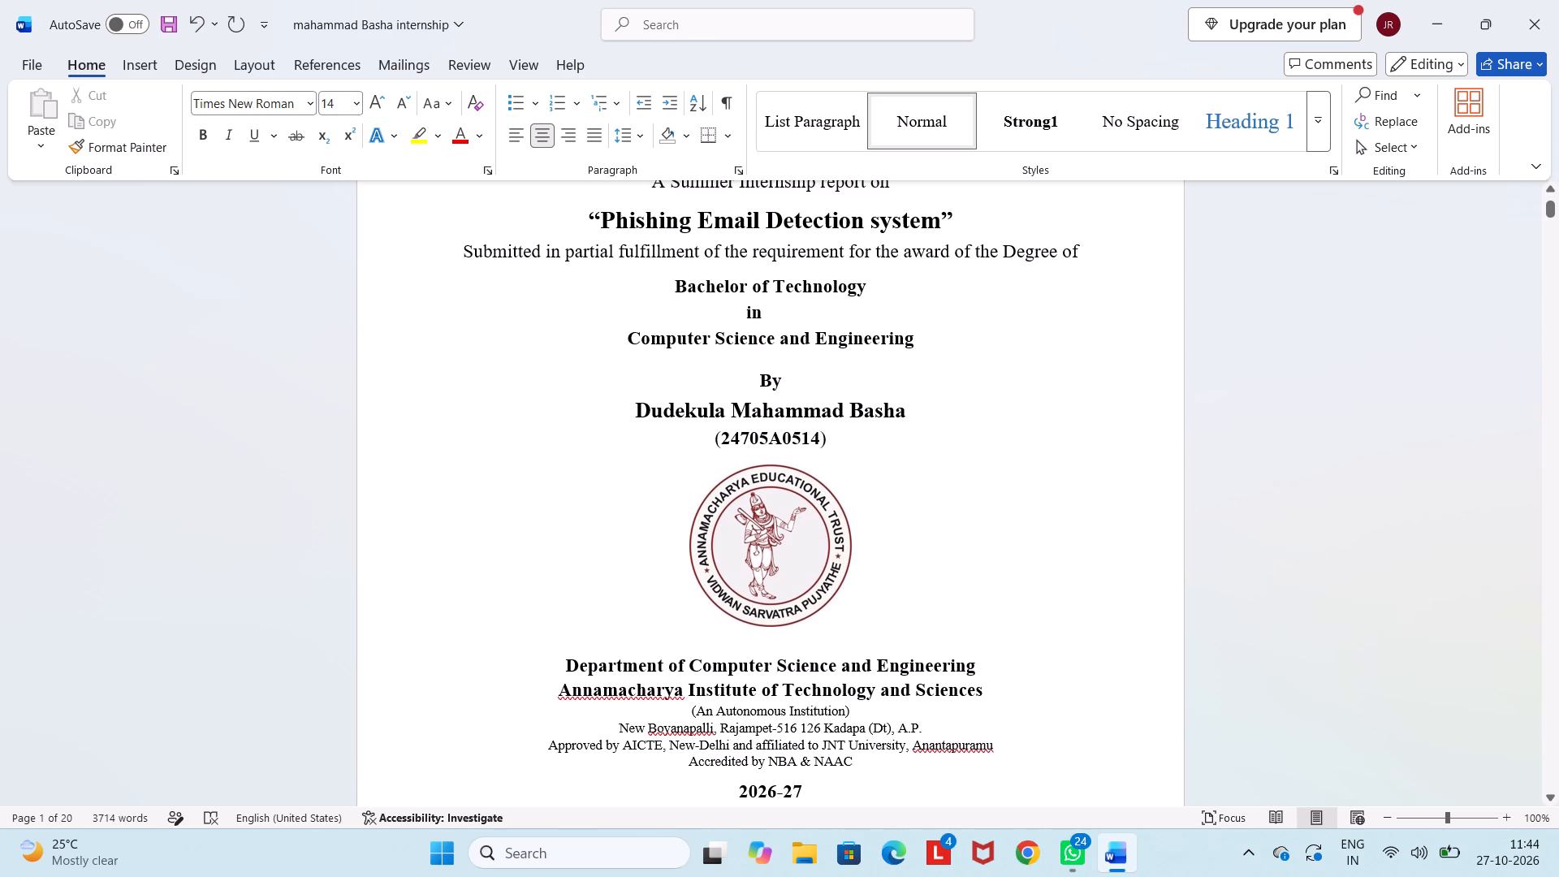
Review the cover page layout from the report title down to the academic year.
scroll(799, 405, "down", 1)
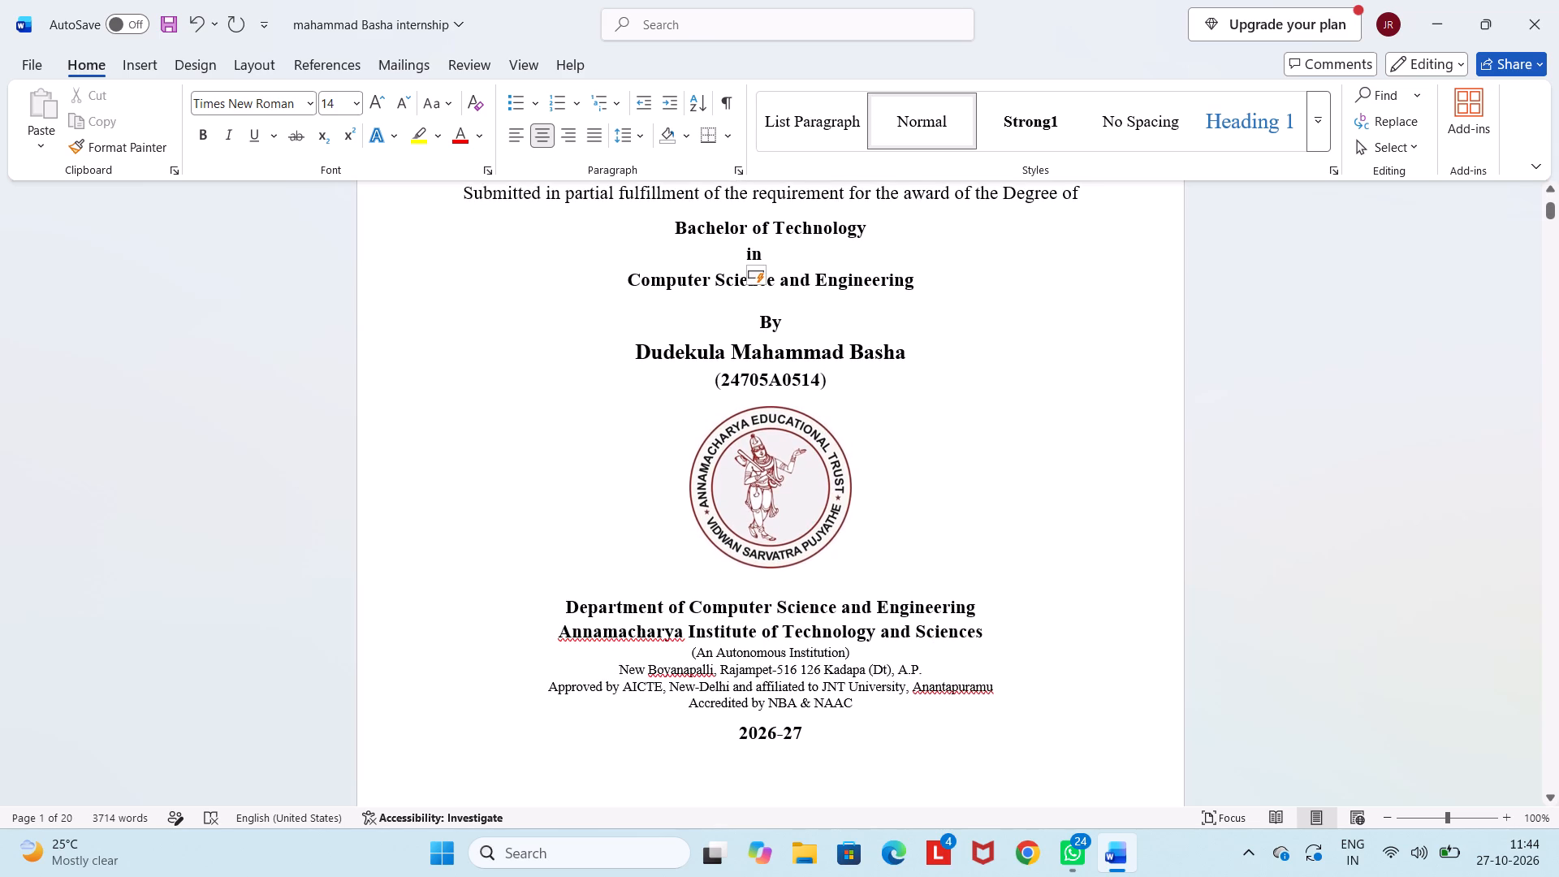
scroll(799, 405, "down", 1)
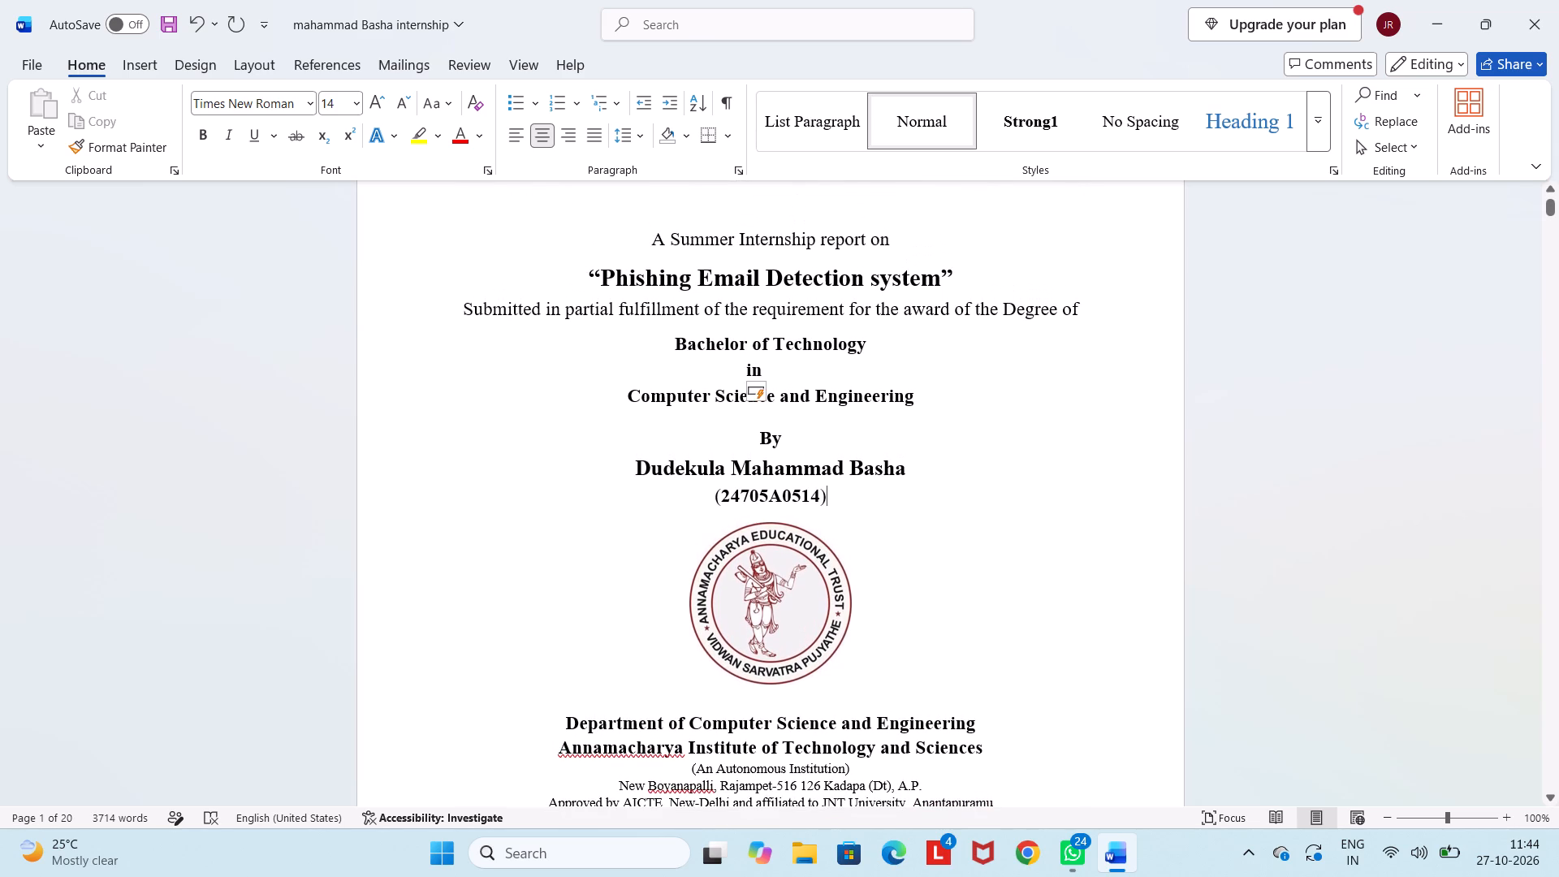
scroll(799, 405, "down", 1)
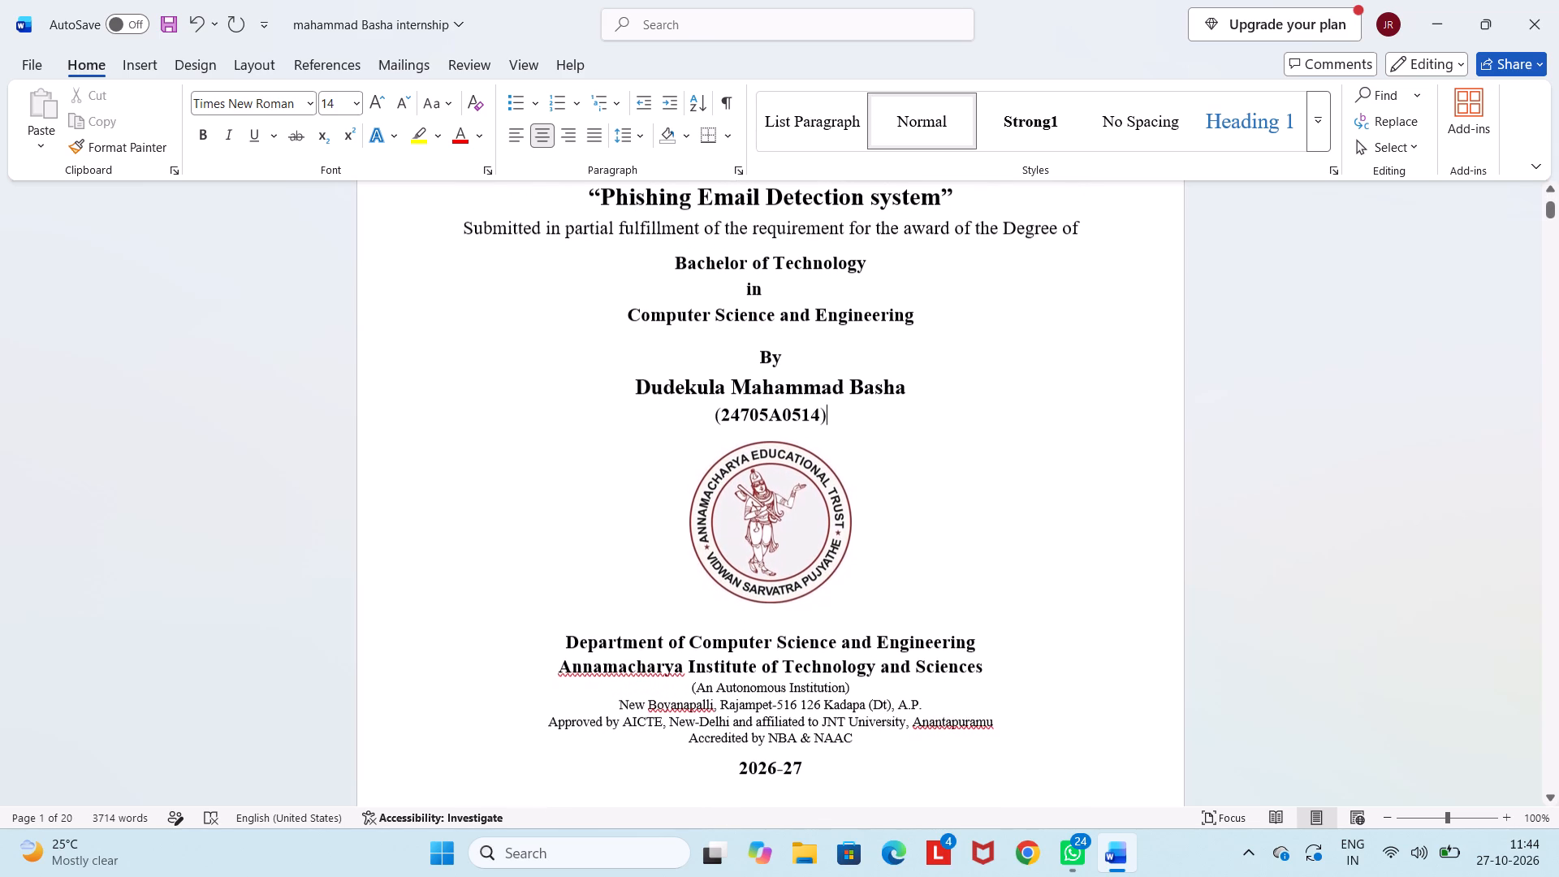
scroll(799, 405, "down", 1)
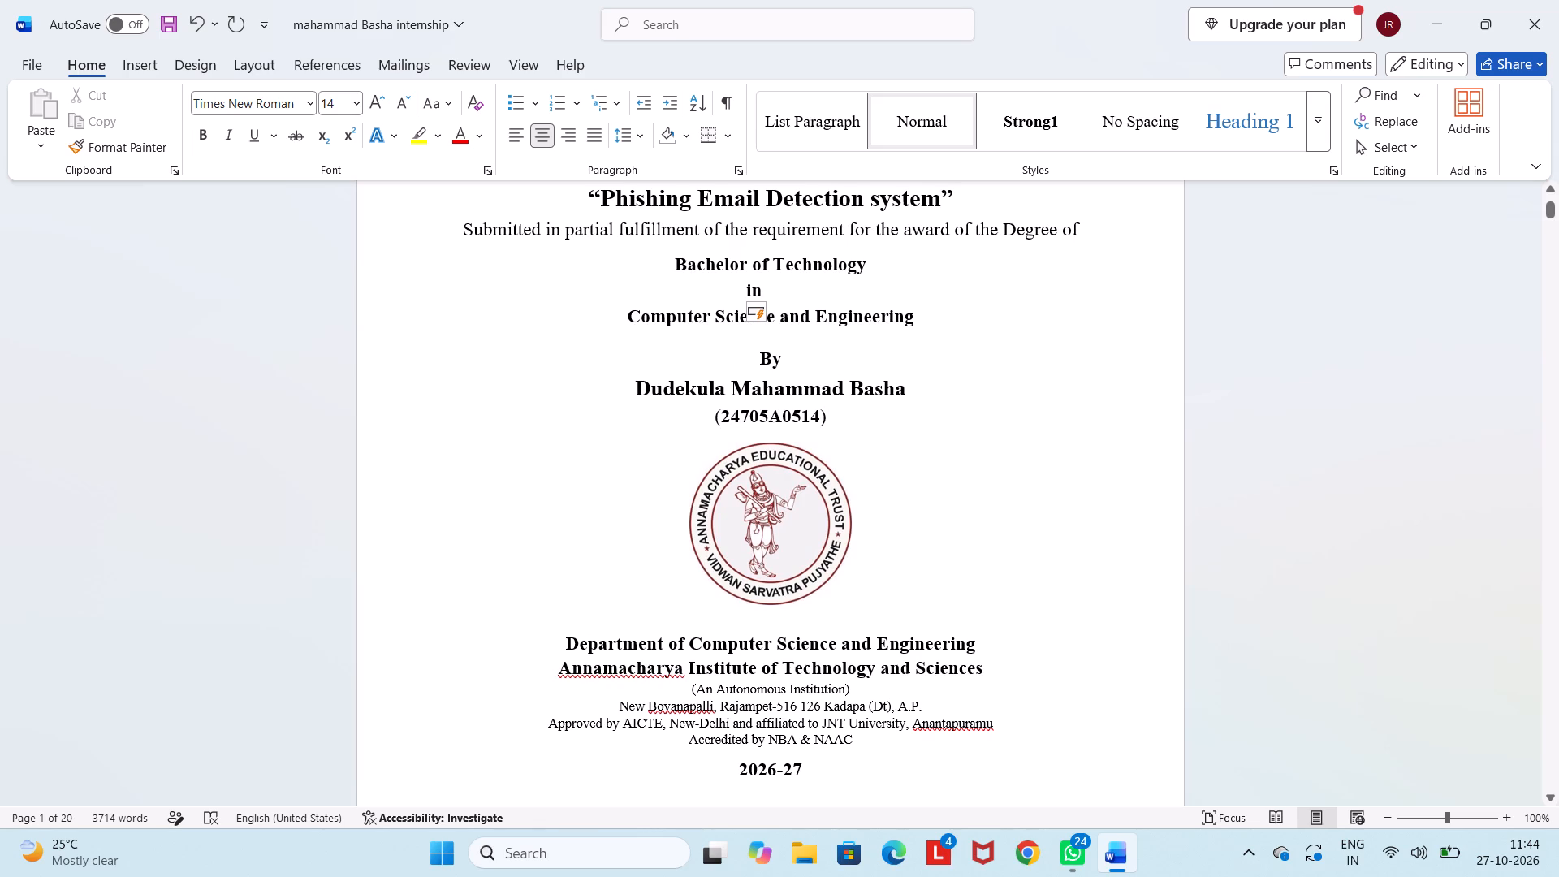
scroll(799, 405, "down", 2)
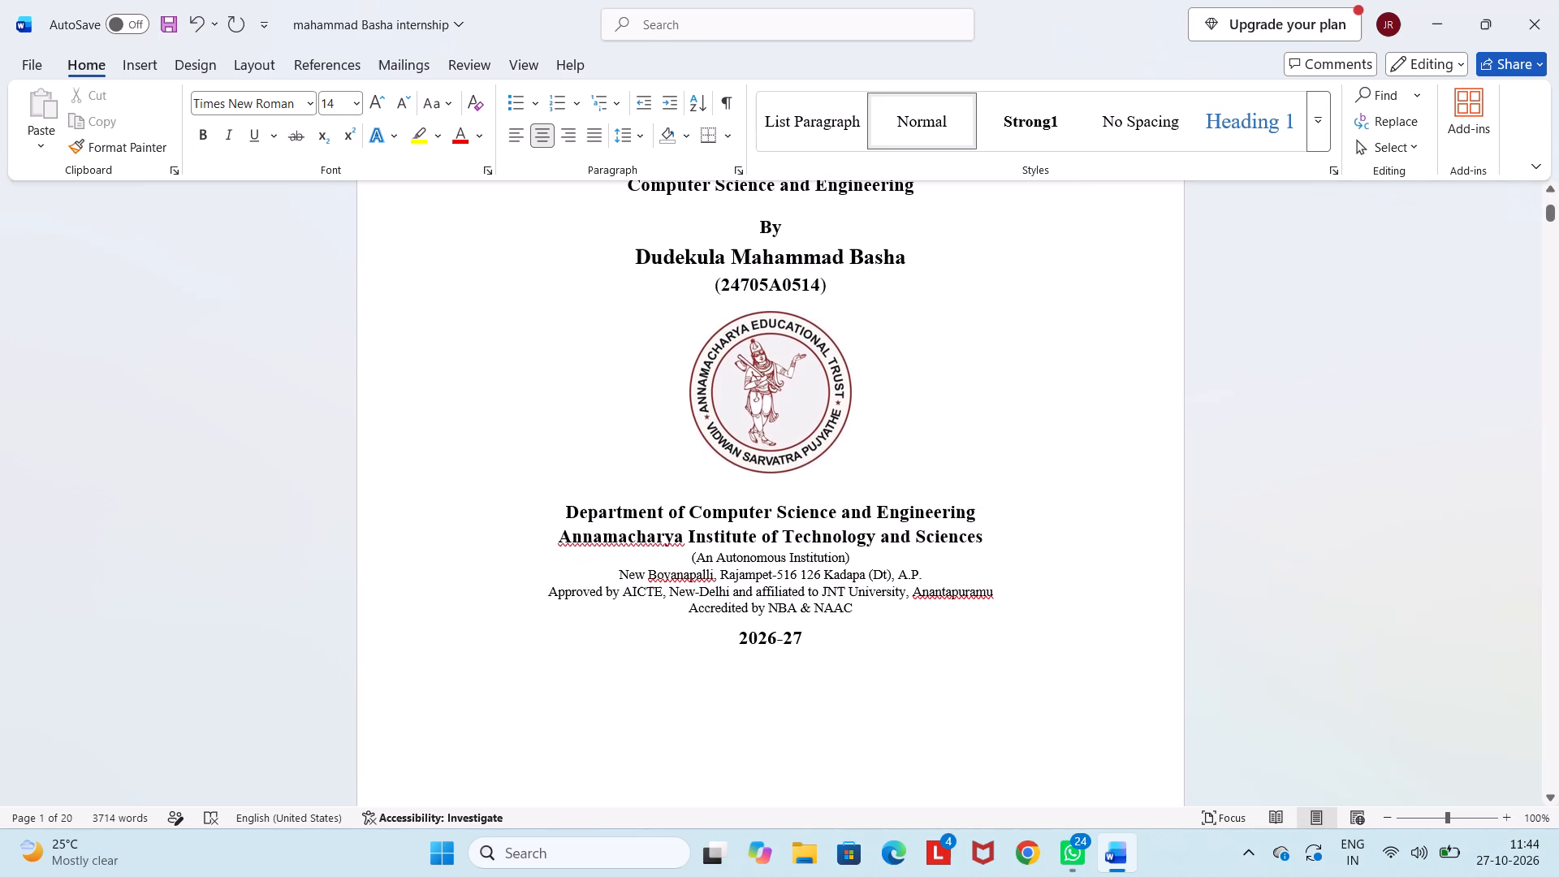
scroll(799, 405, "down", 2)
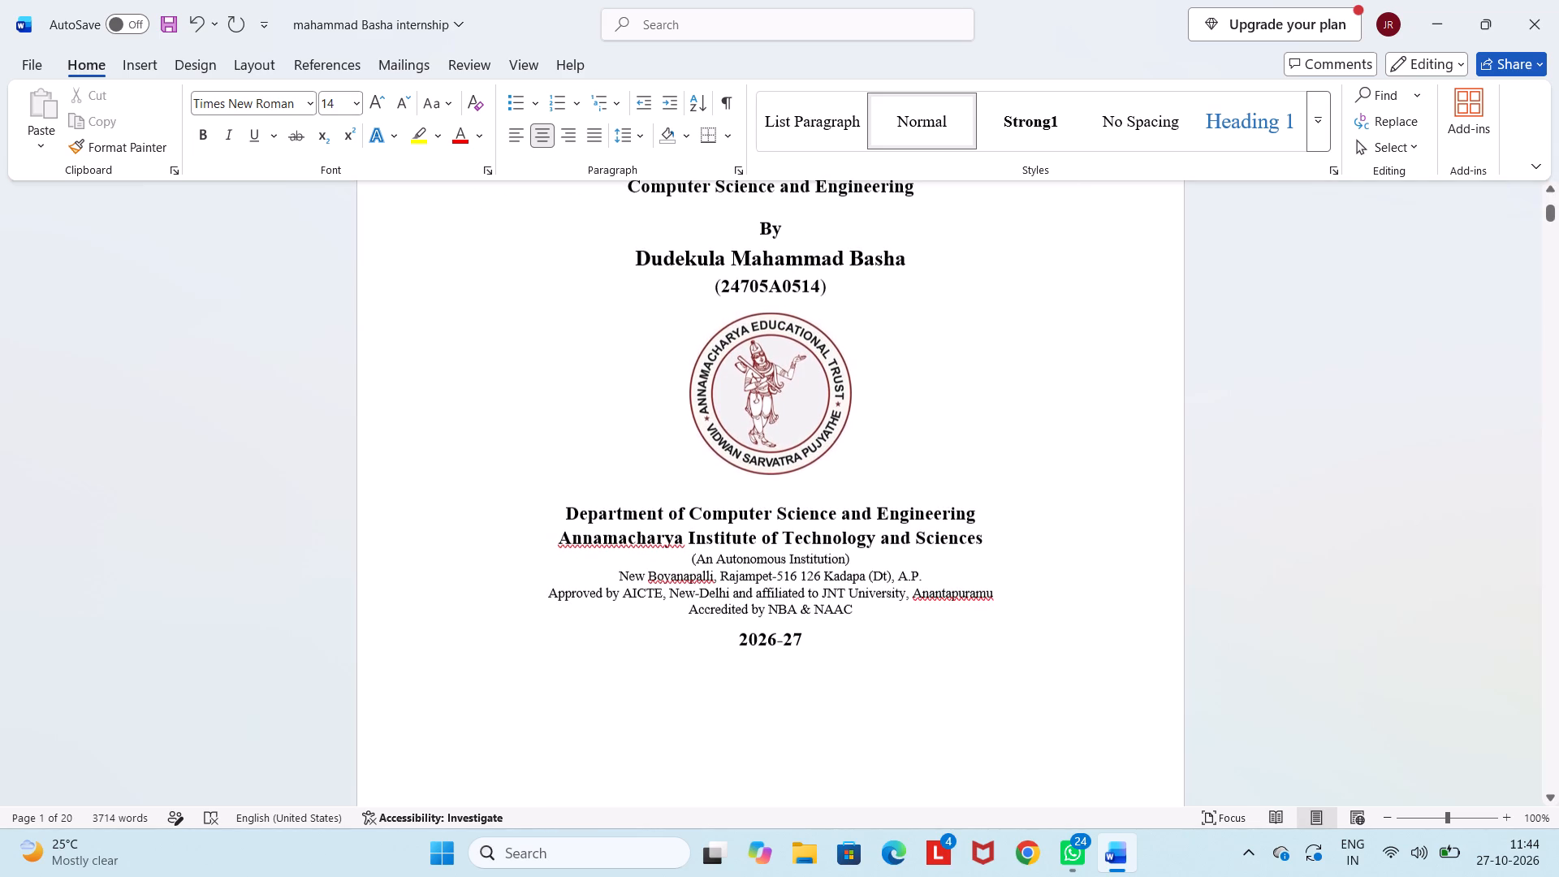
scroll(799, 405, "down", 2)
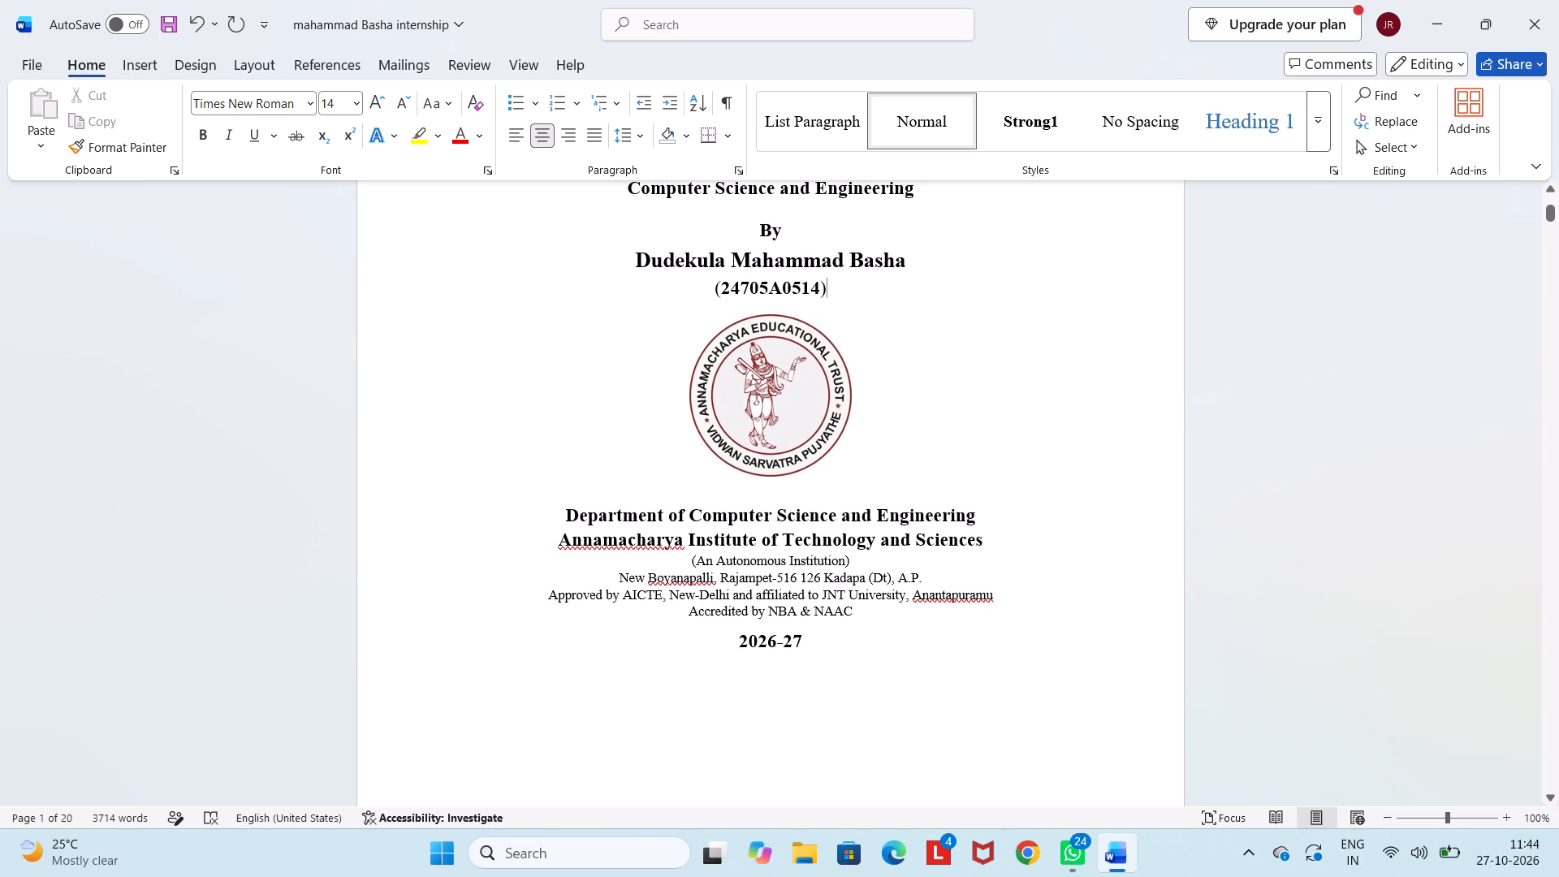
scroll(799, 405, "down", 1)
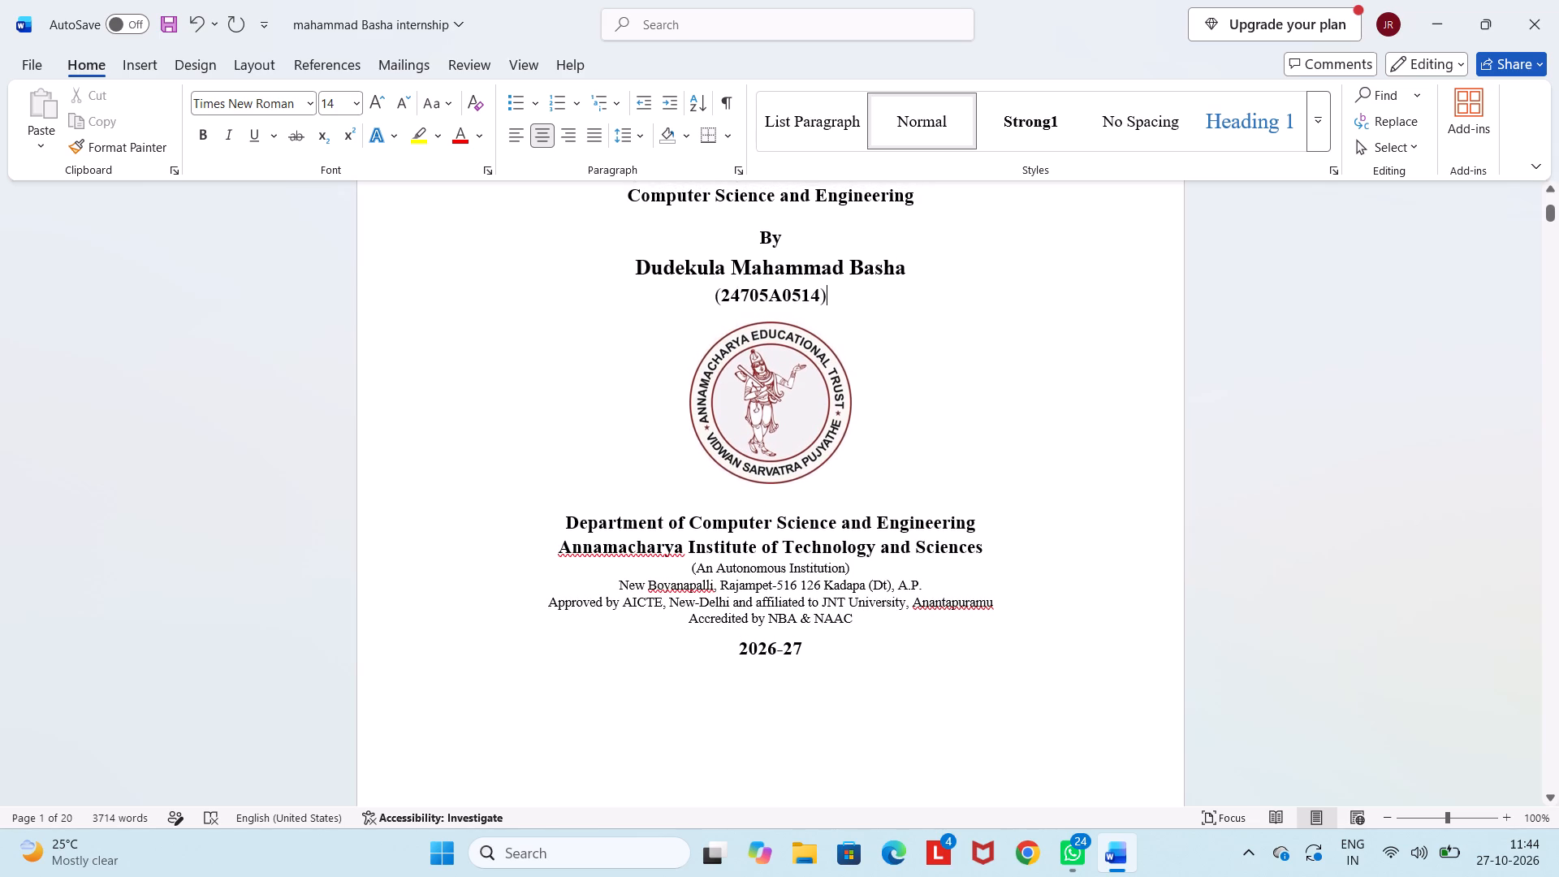
scroll(799, 405, "down", 1)
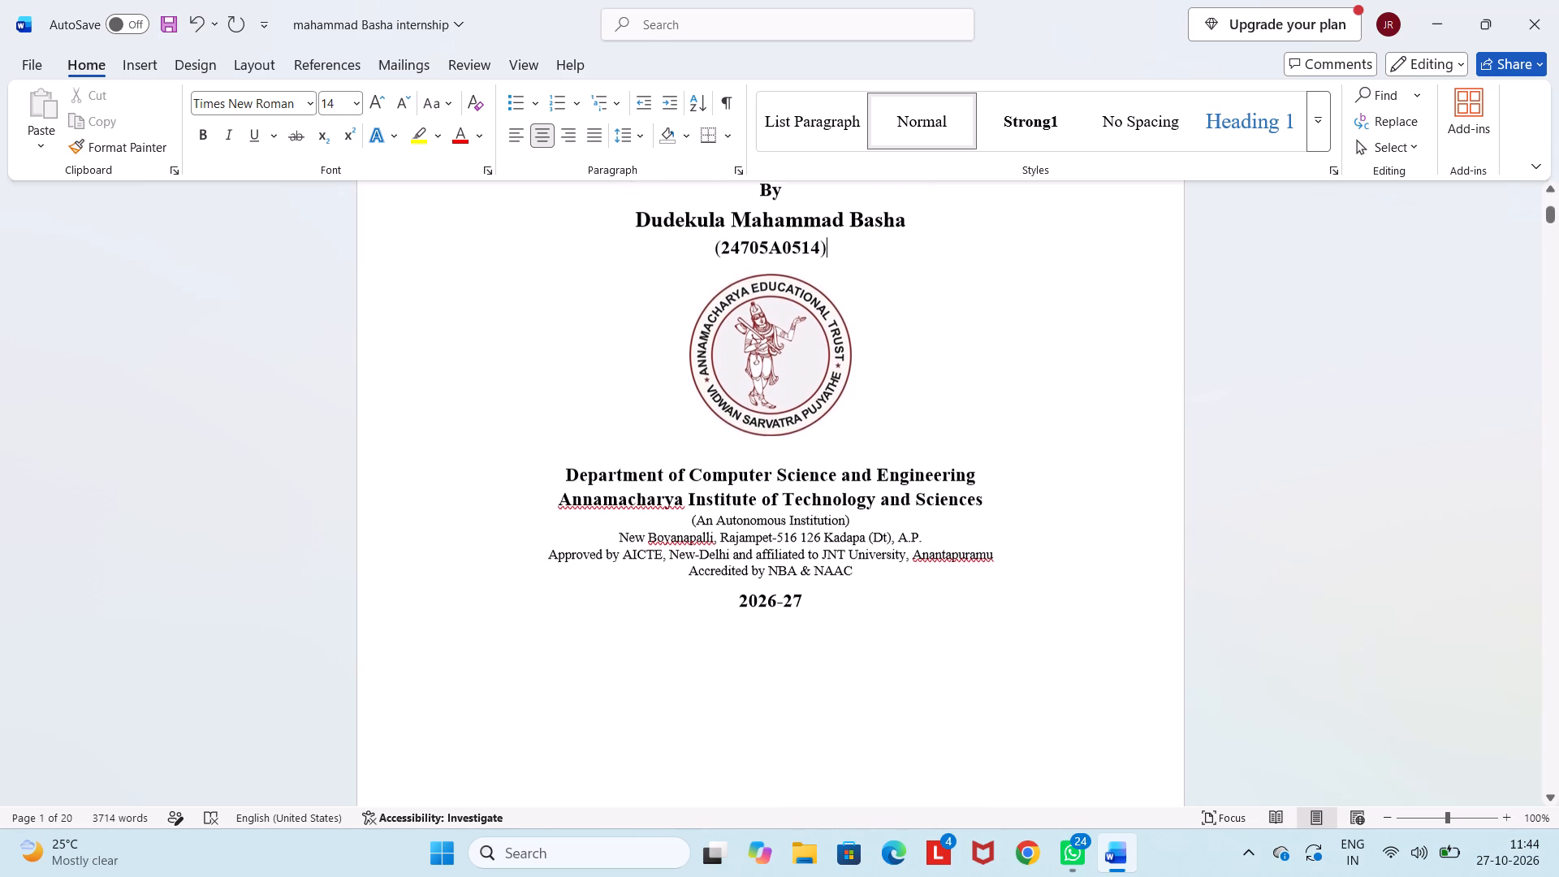
scroll(799, 405, "down", 1)
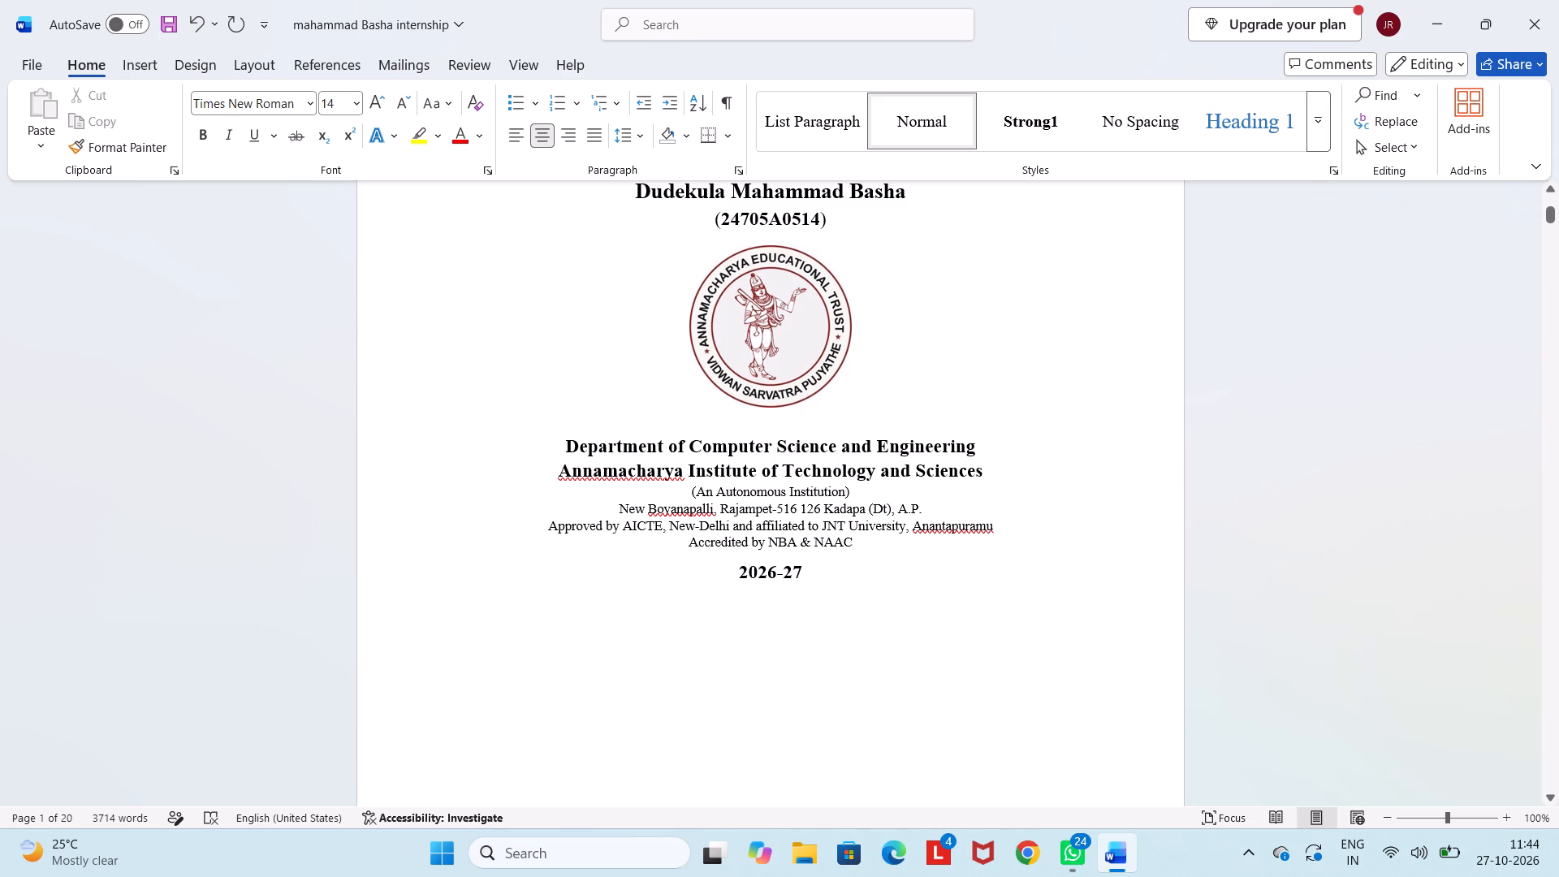
Break the cover page's department line after "Department of" so that "Computer Science and Engineering" starts a new line.
left_click(684, 446)
key("Return")
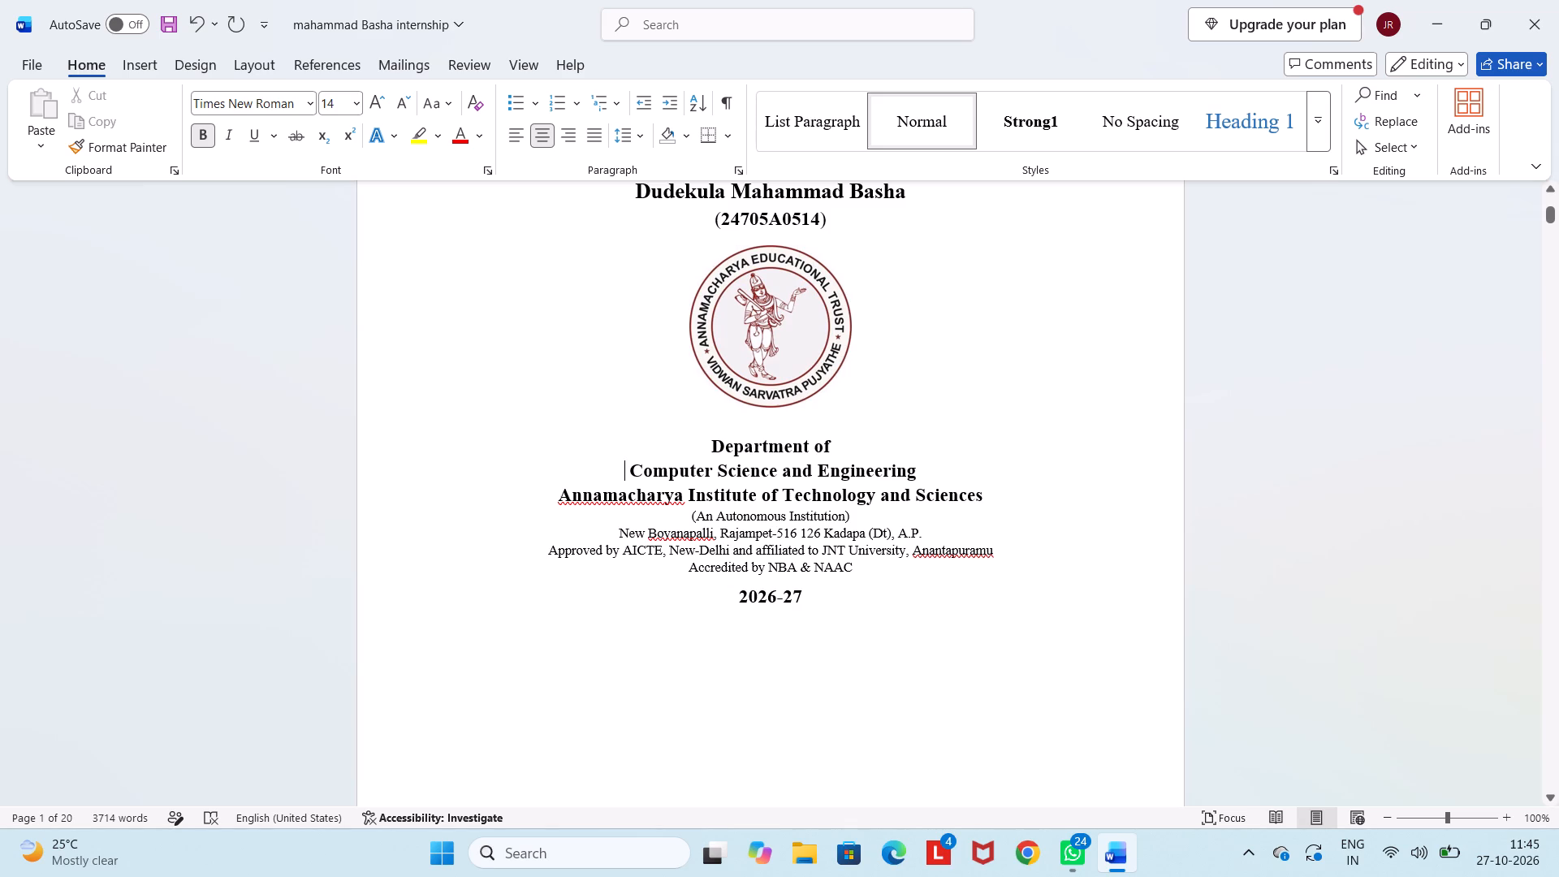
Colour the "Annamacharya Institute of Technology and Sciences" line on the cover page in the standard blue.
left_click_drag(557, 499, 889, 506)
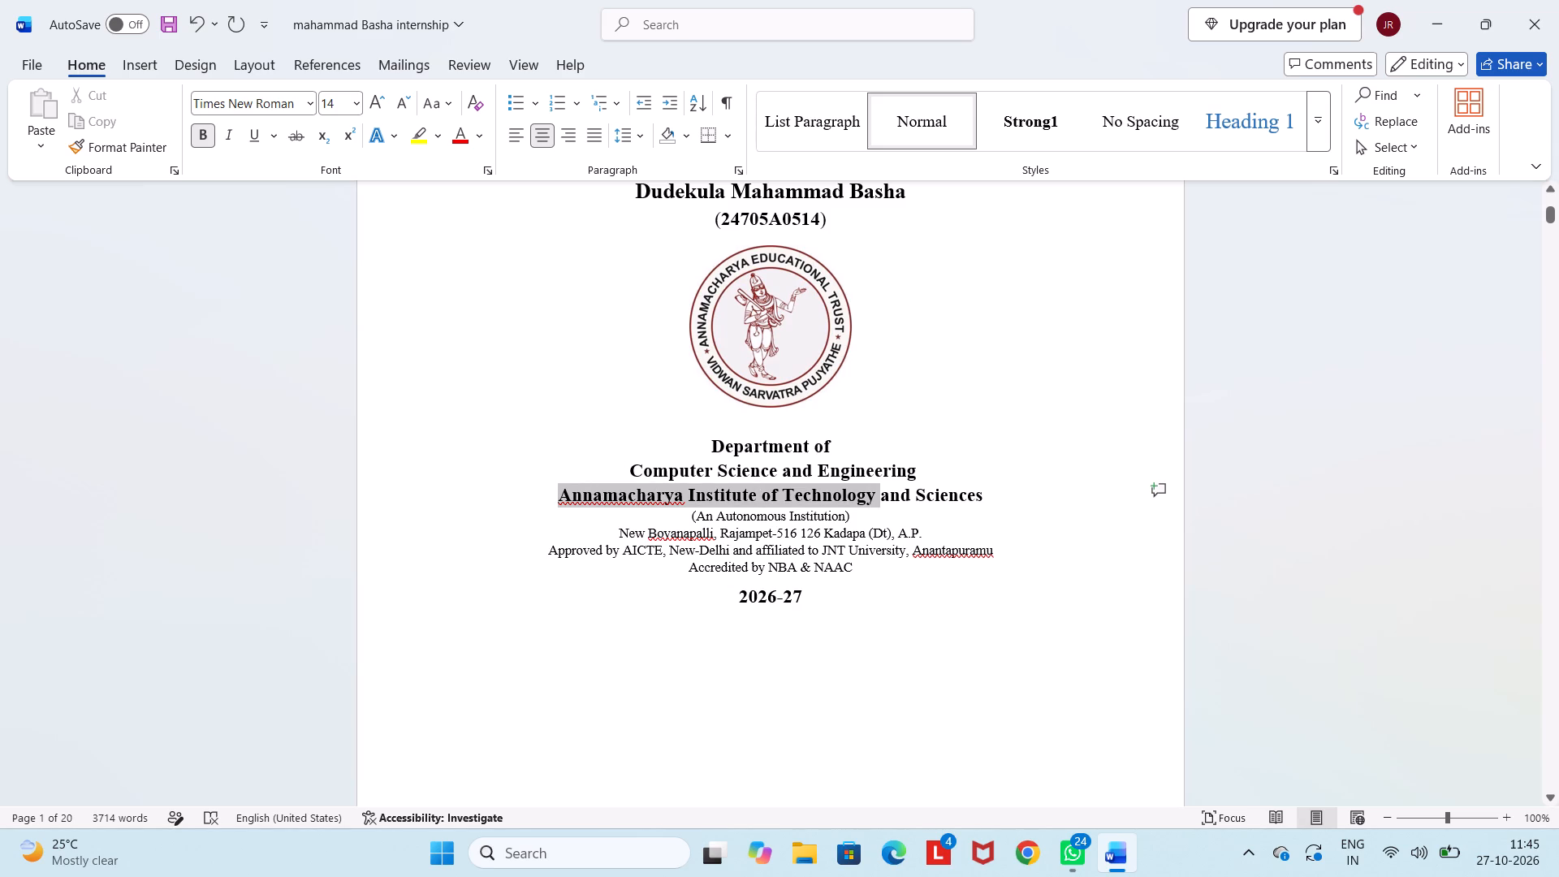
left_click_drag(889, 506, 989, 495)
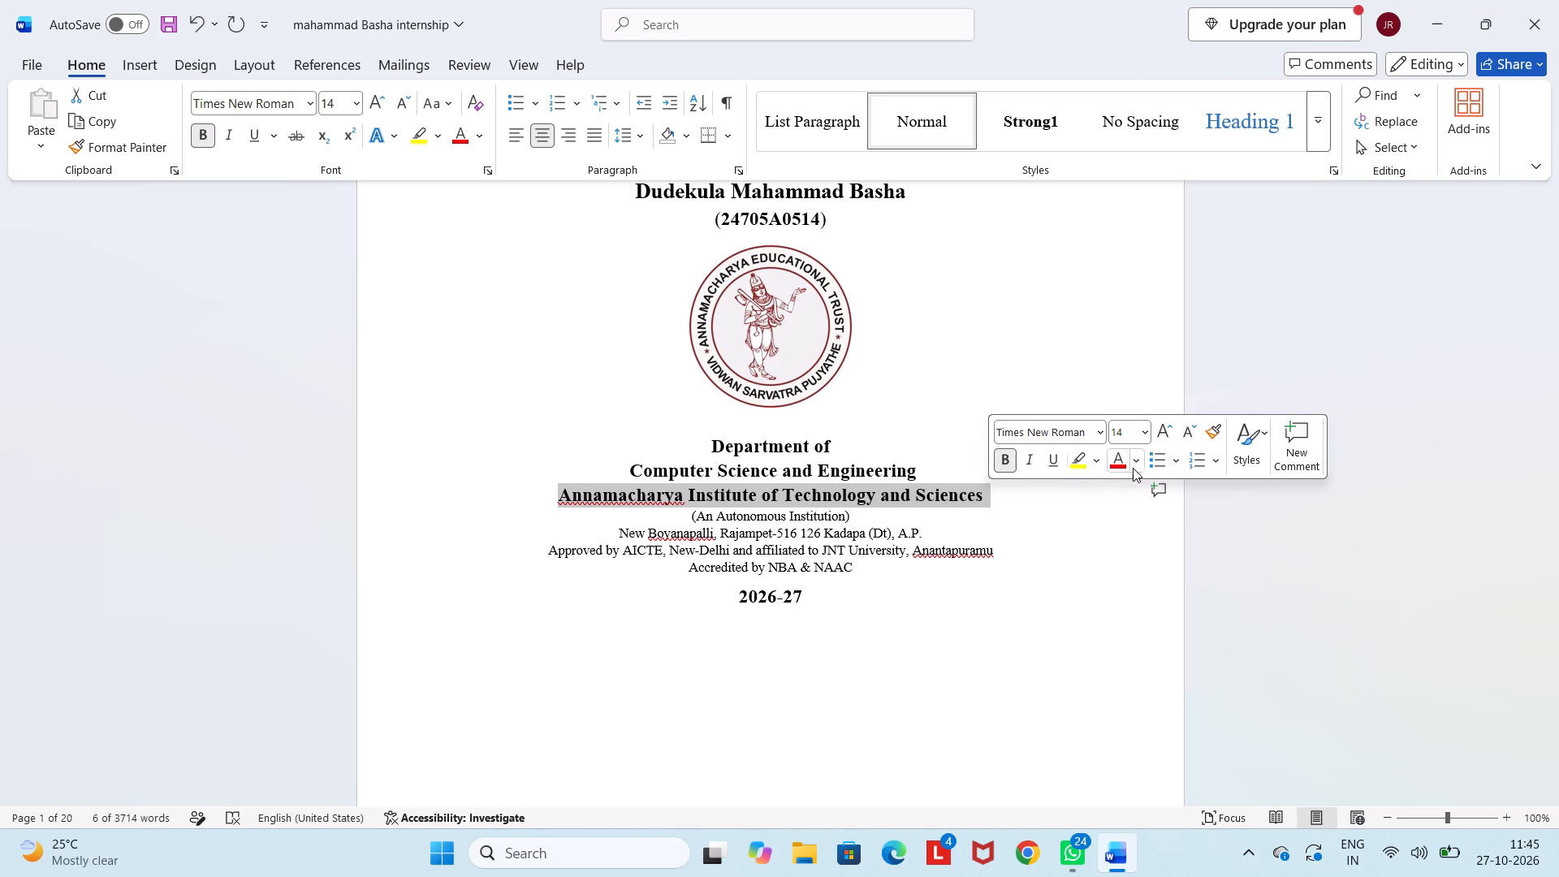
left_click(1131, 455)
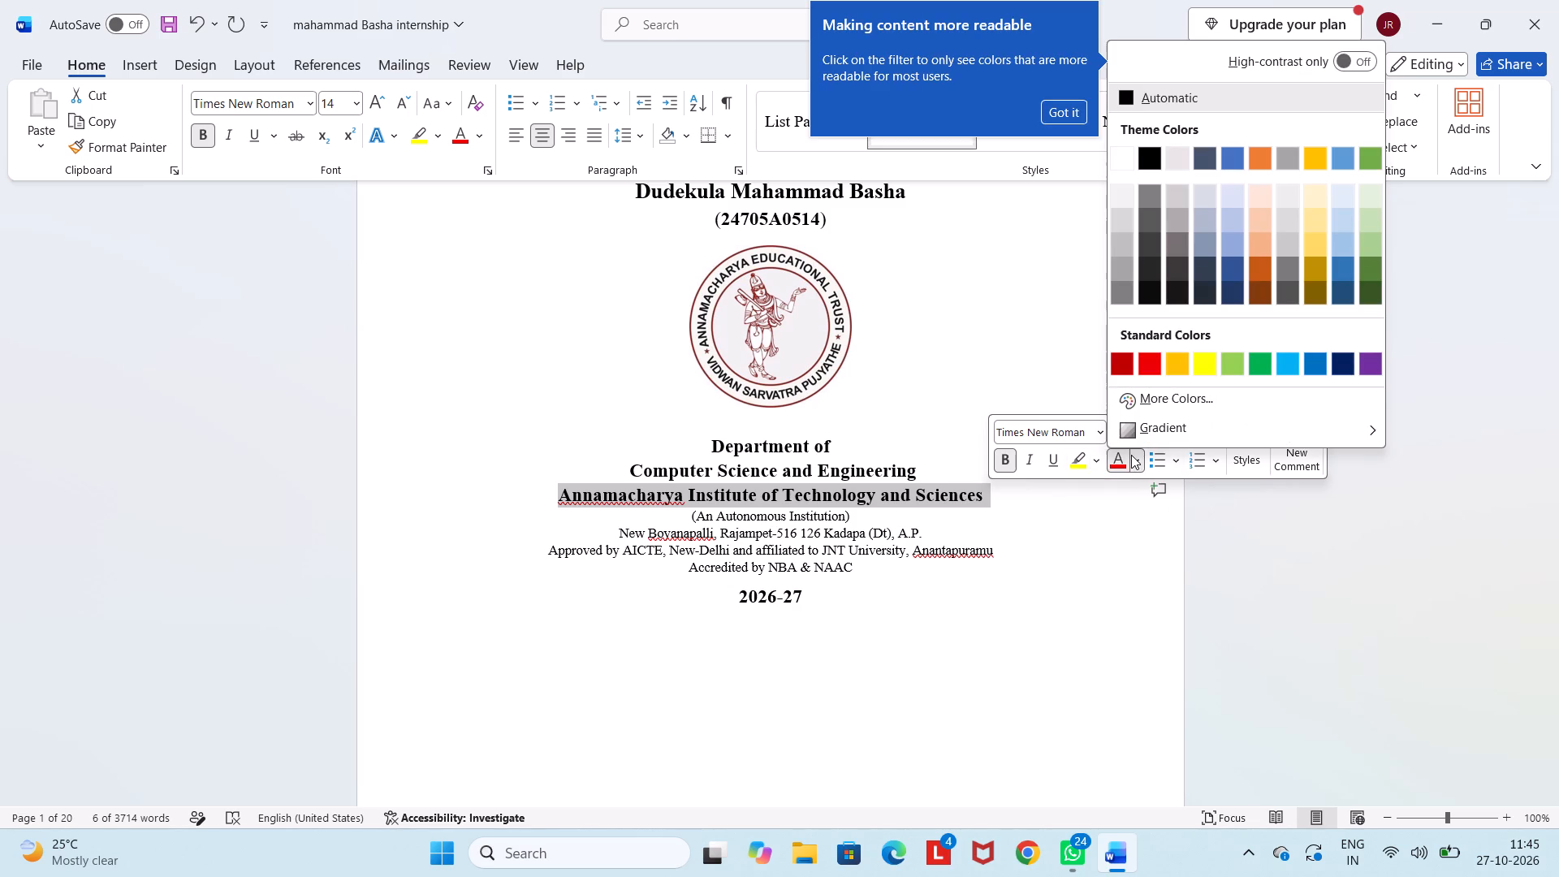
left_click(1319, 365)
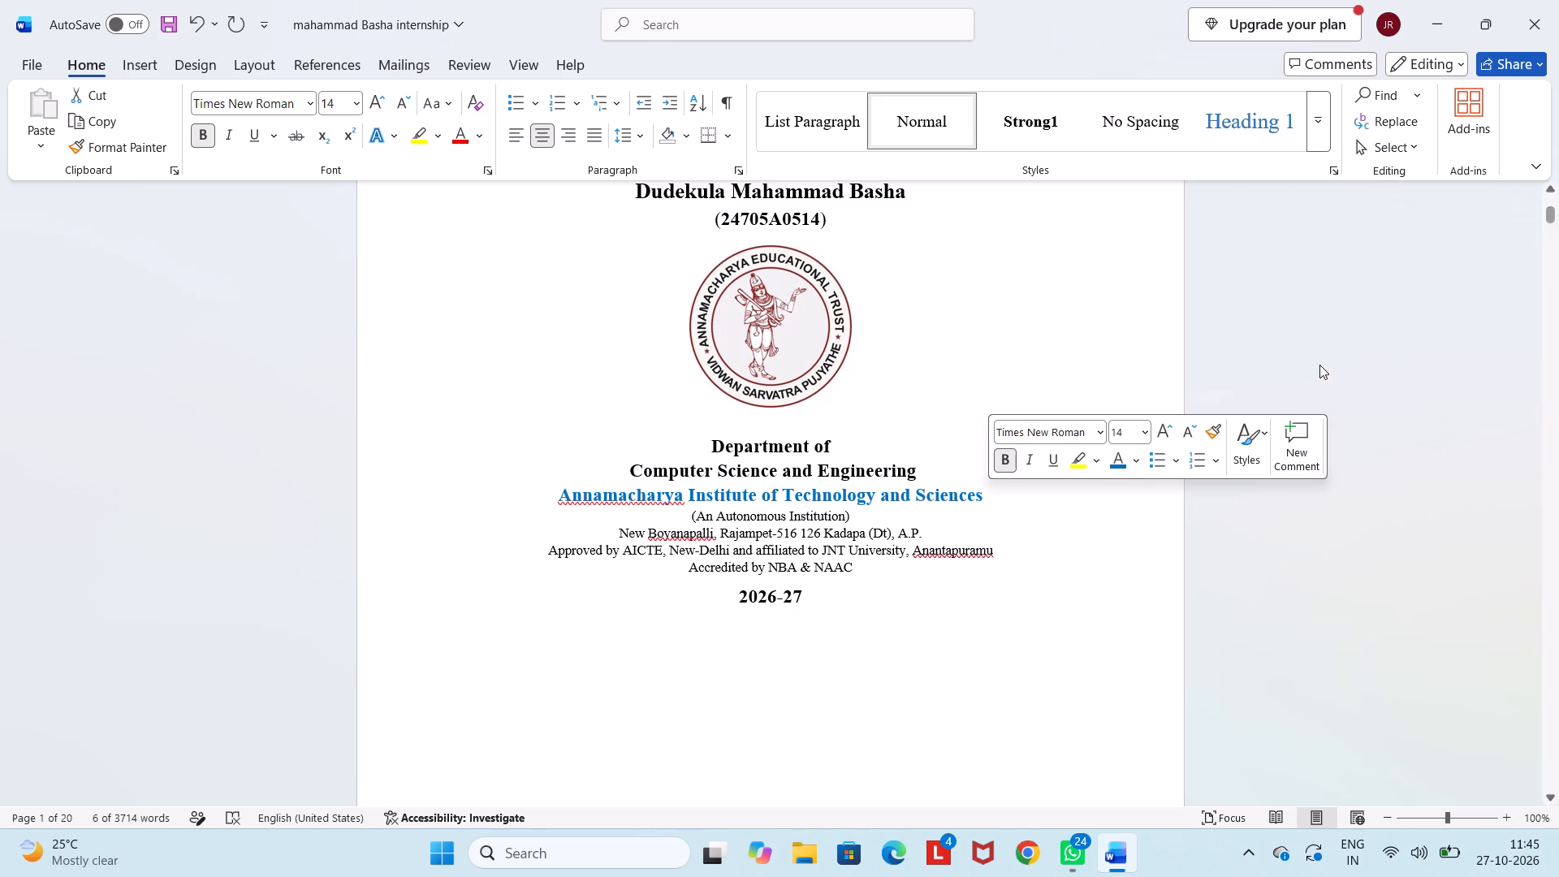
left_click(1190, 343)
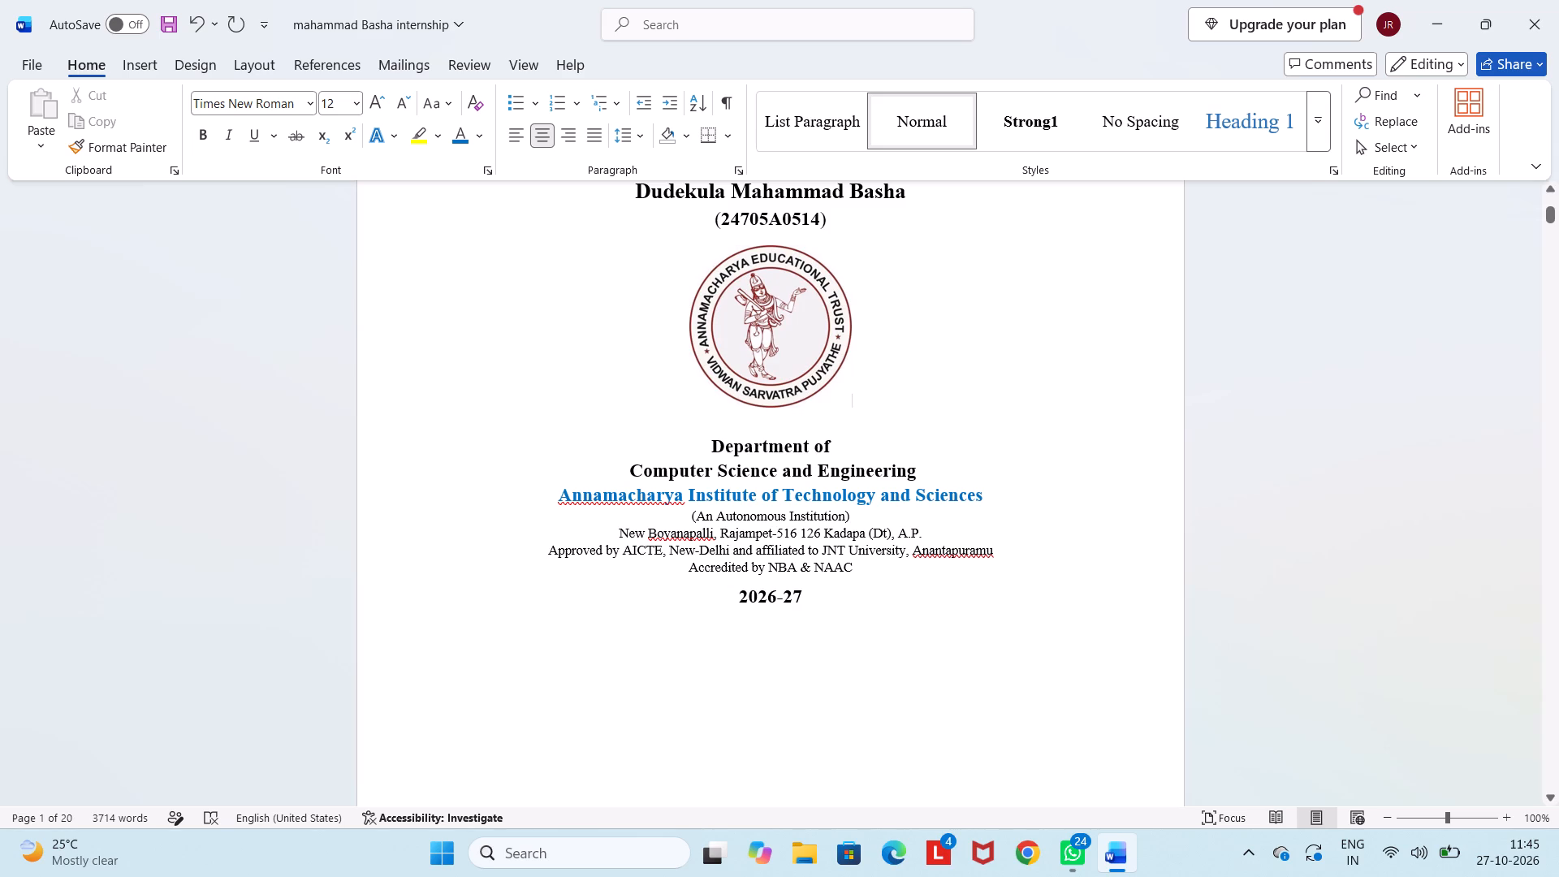
Set the font colour of the cover page's "Annamacharya Institute of Technology and Sciences" line to Blue, Accent 1, Darker 25%.
left_click_drag(982, 496, 606, 489)
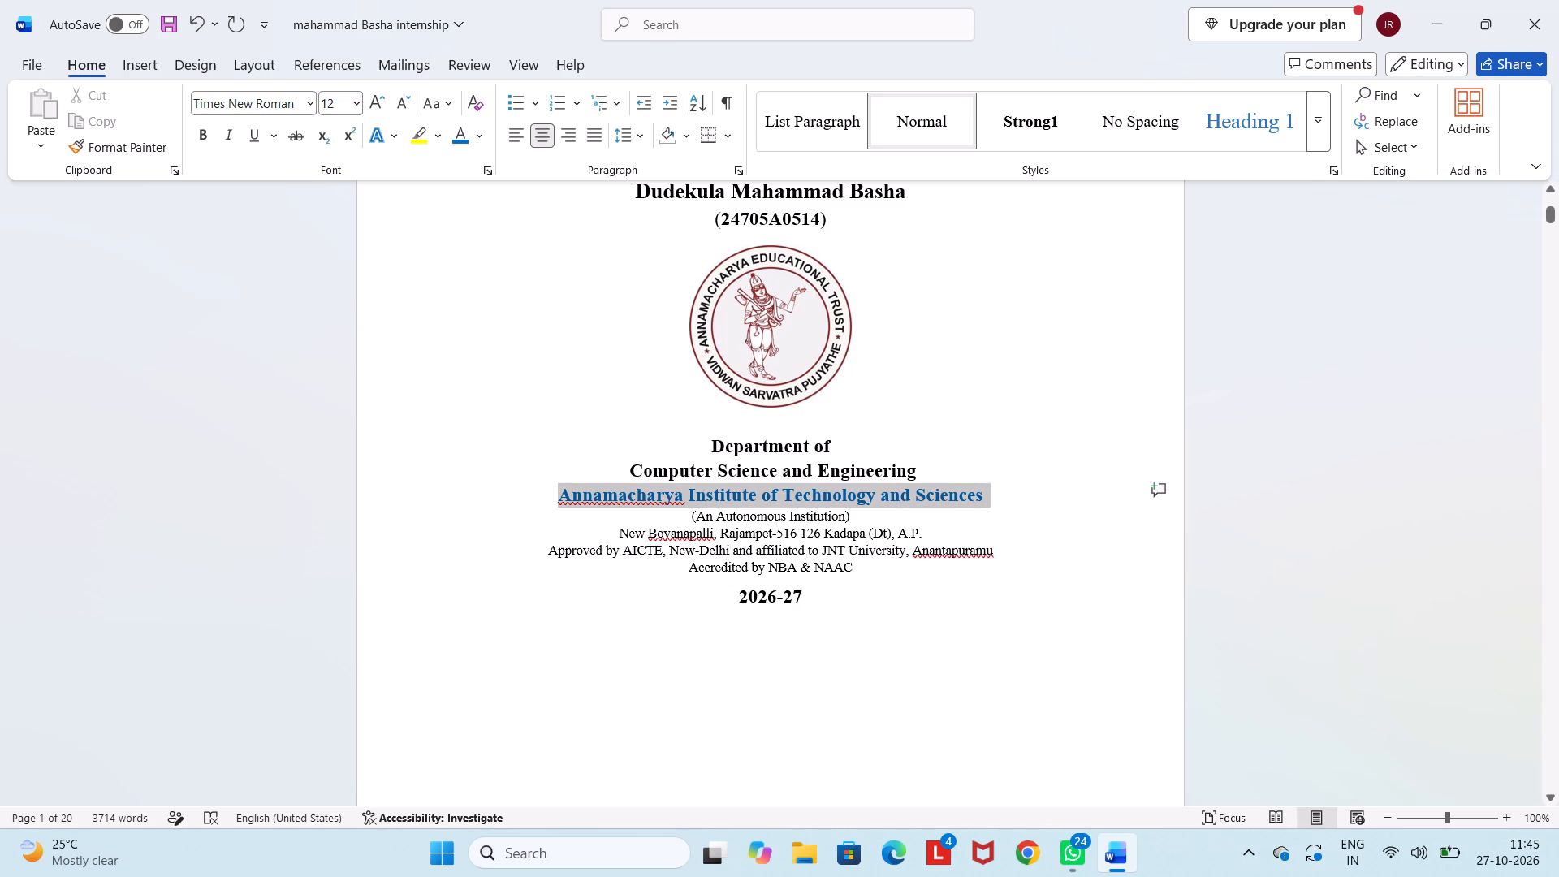
left_click_drag(606, 489, 607, 490)
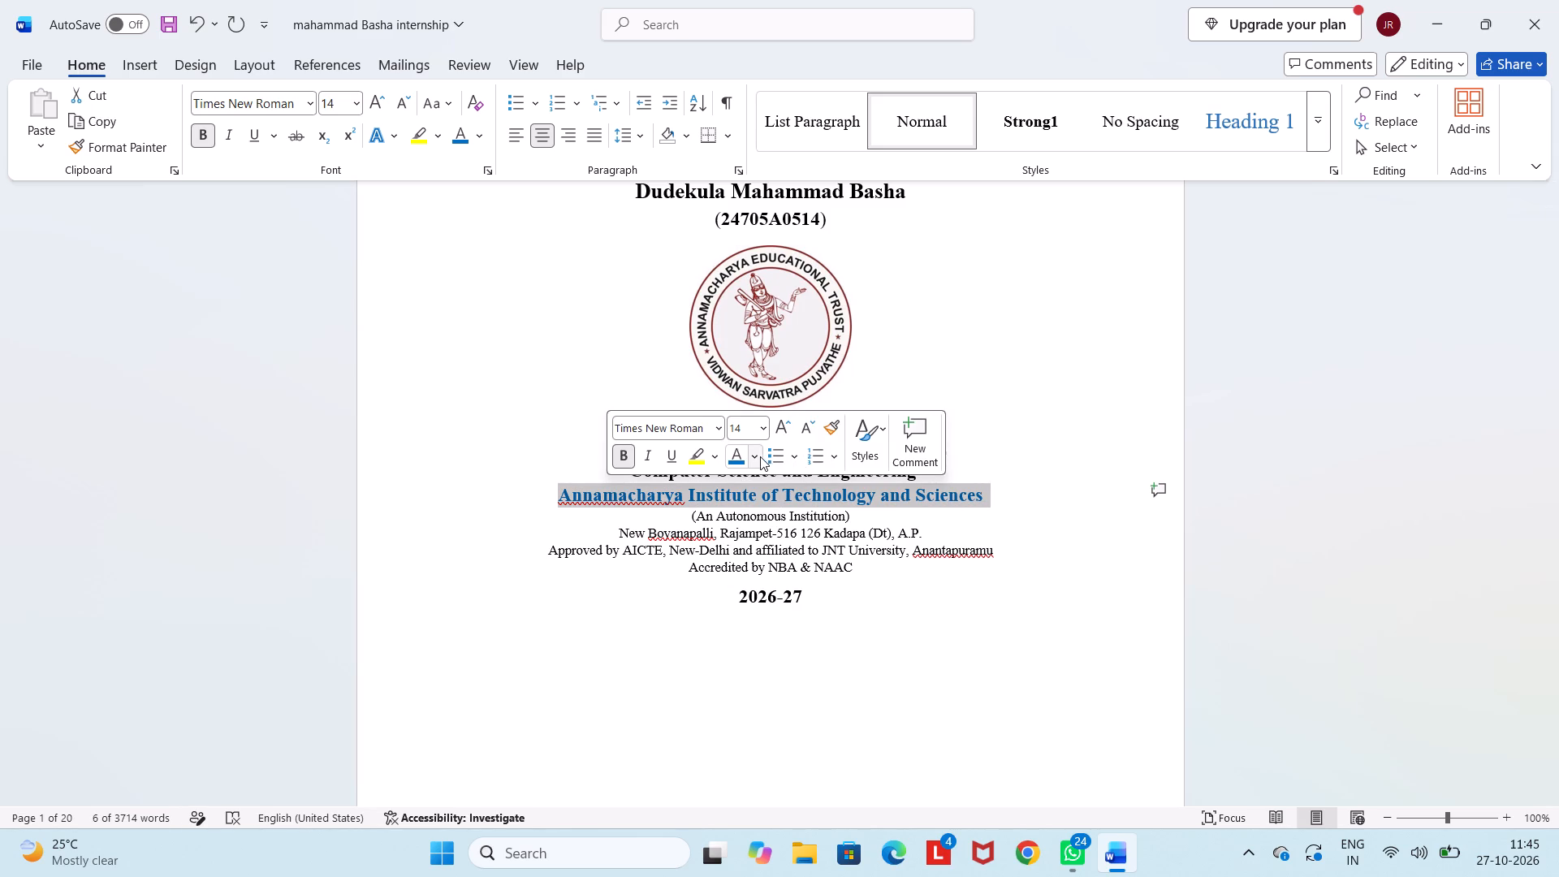
left_click(757, 456)
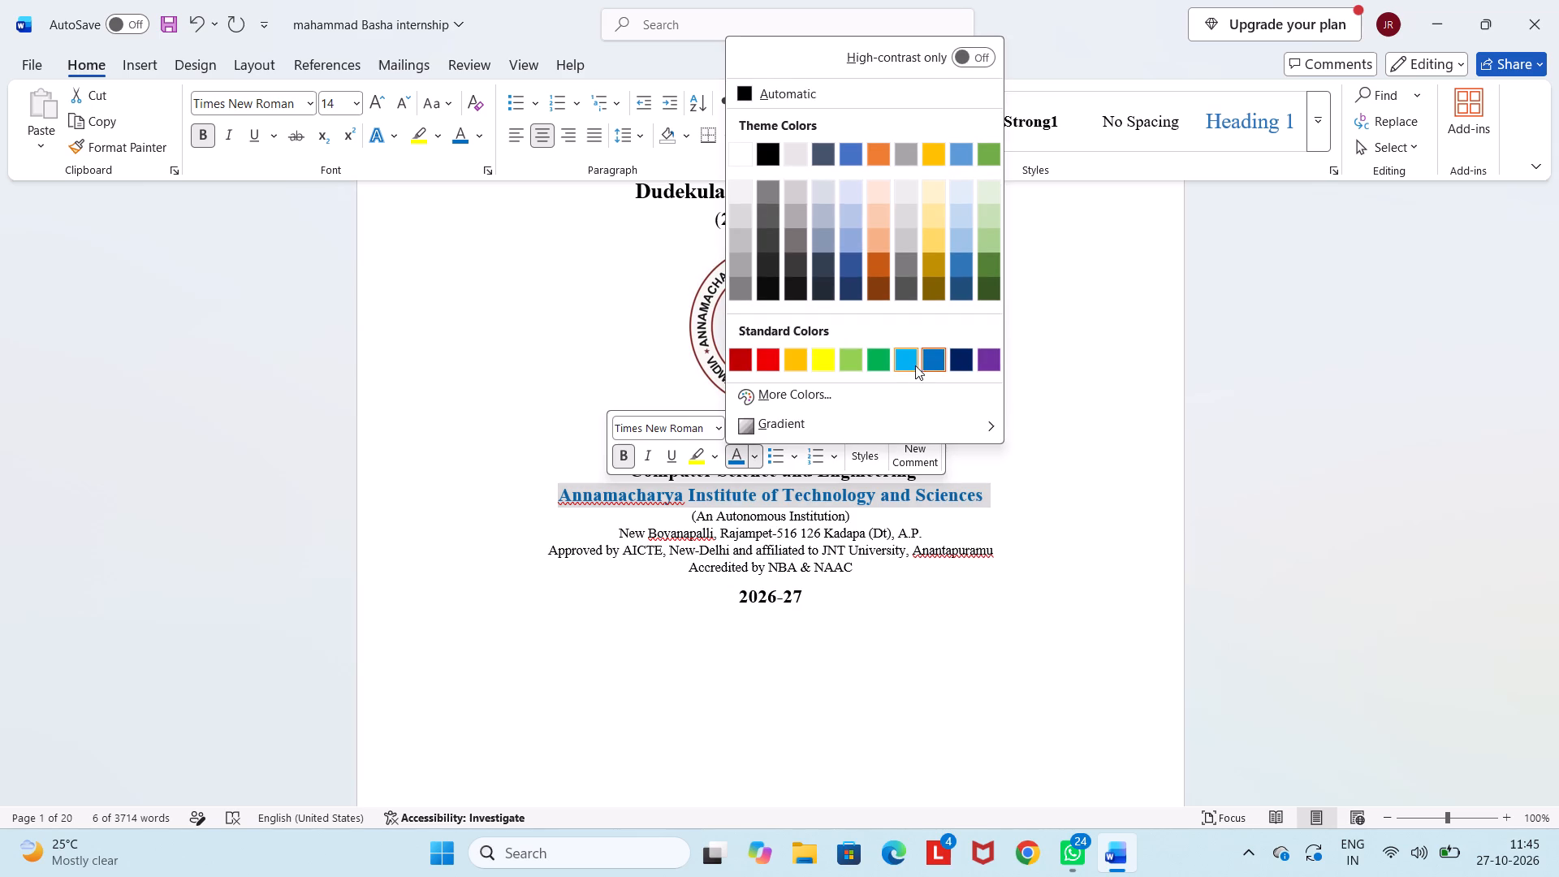
left_click(855, 258)
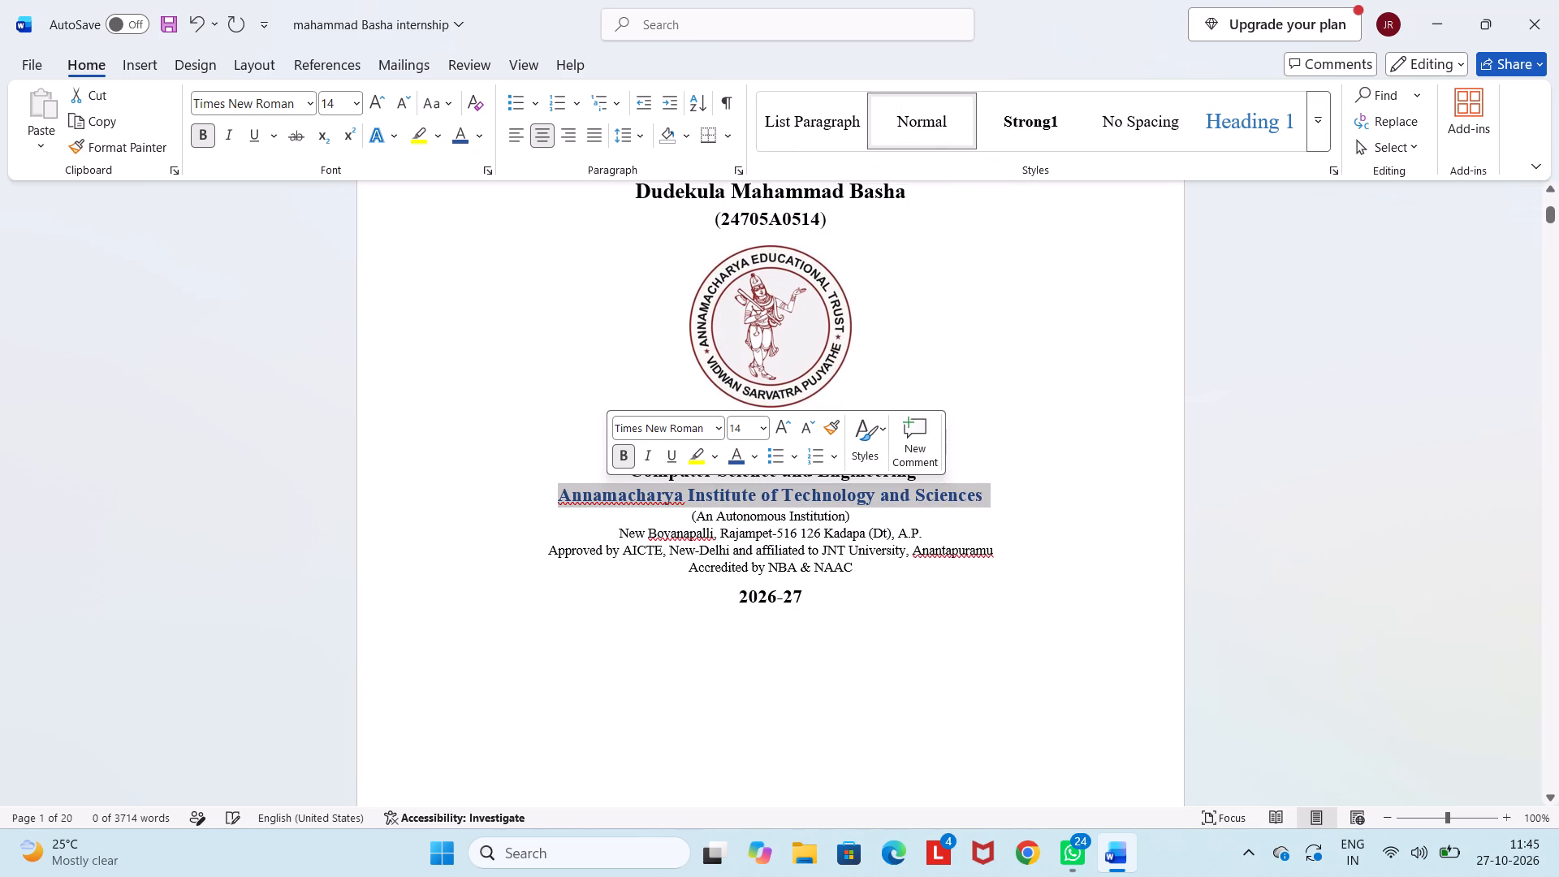
left_click(553, 358)
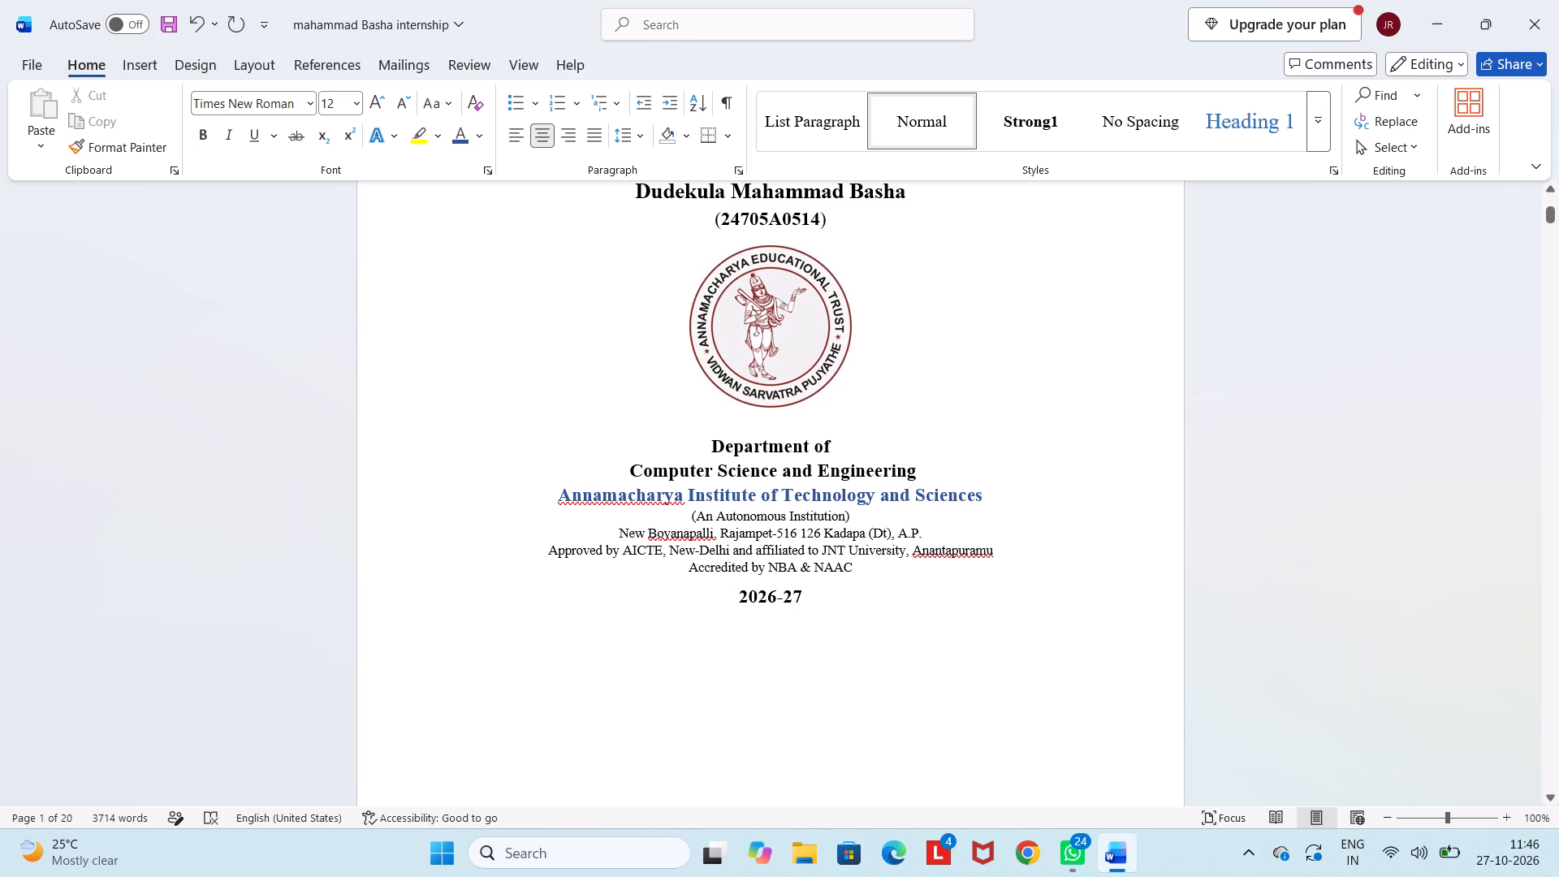
Replace "&" with "and" in the "Department of Computer Science & Engineering" heading on the certificate page.
scroll(711, 592, "down", 3)
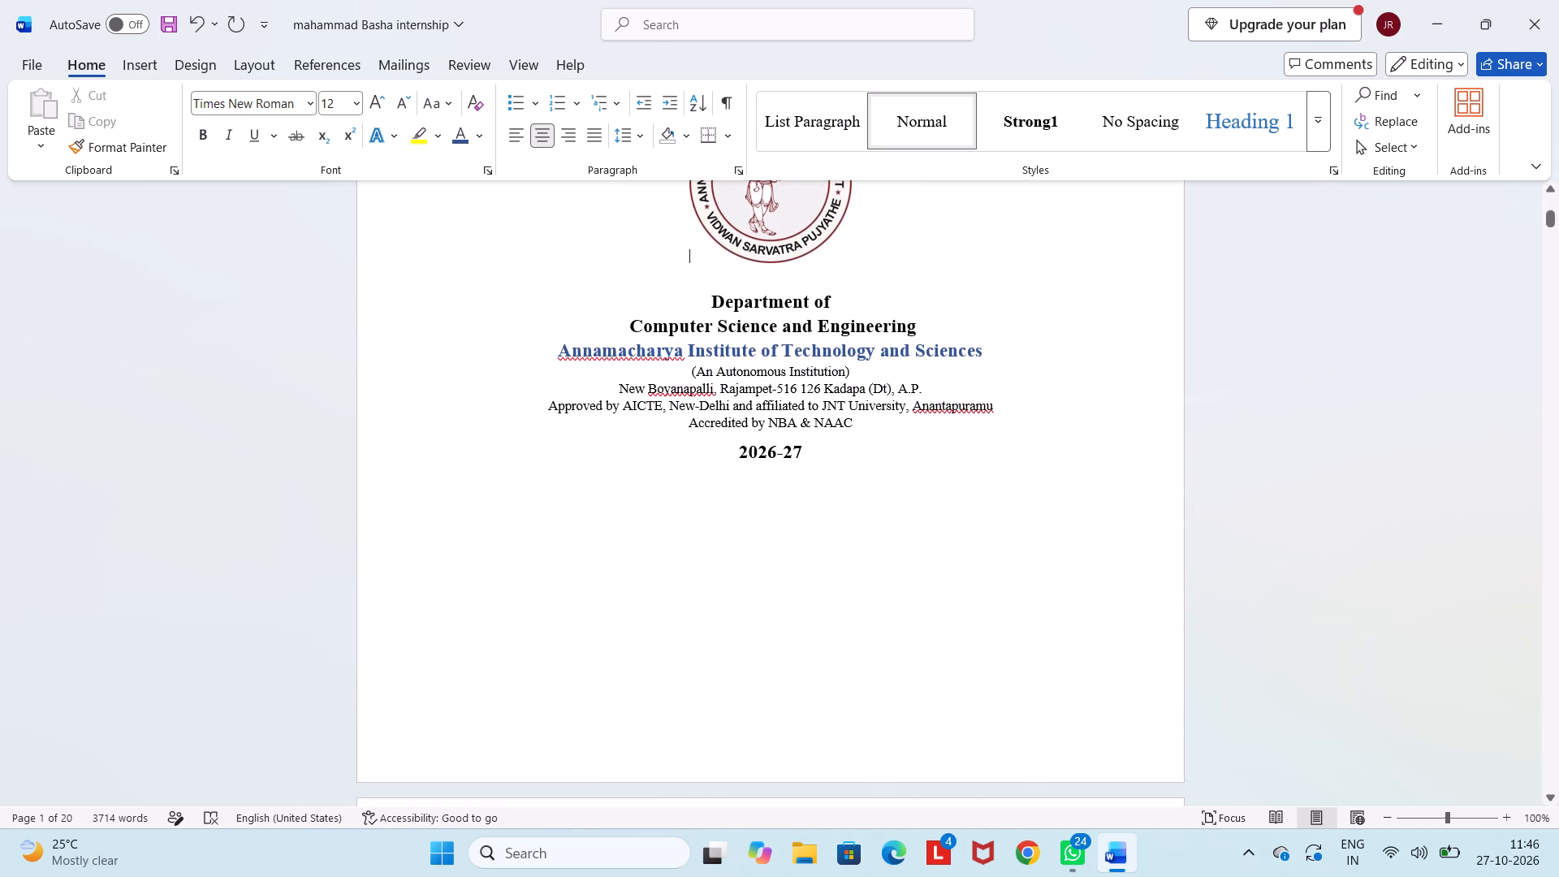
scroll(711, 592, "down", 1)
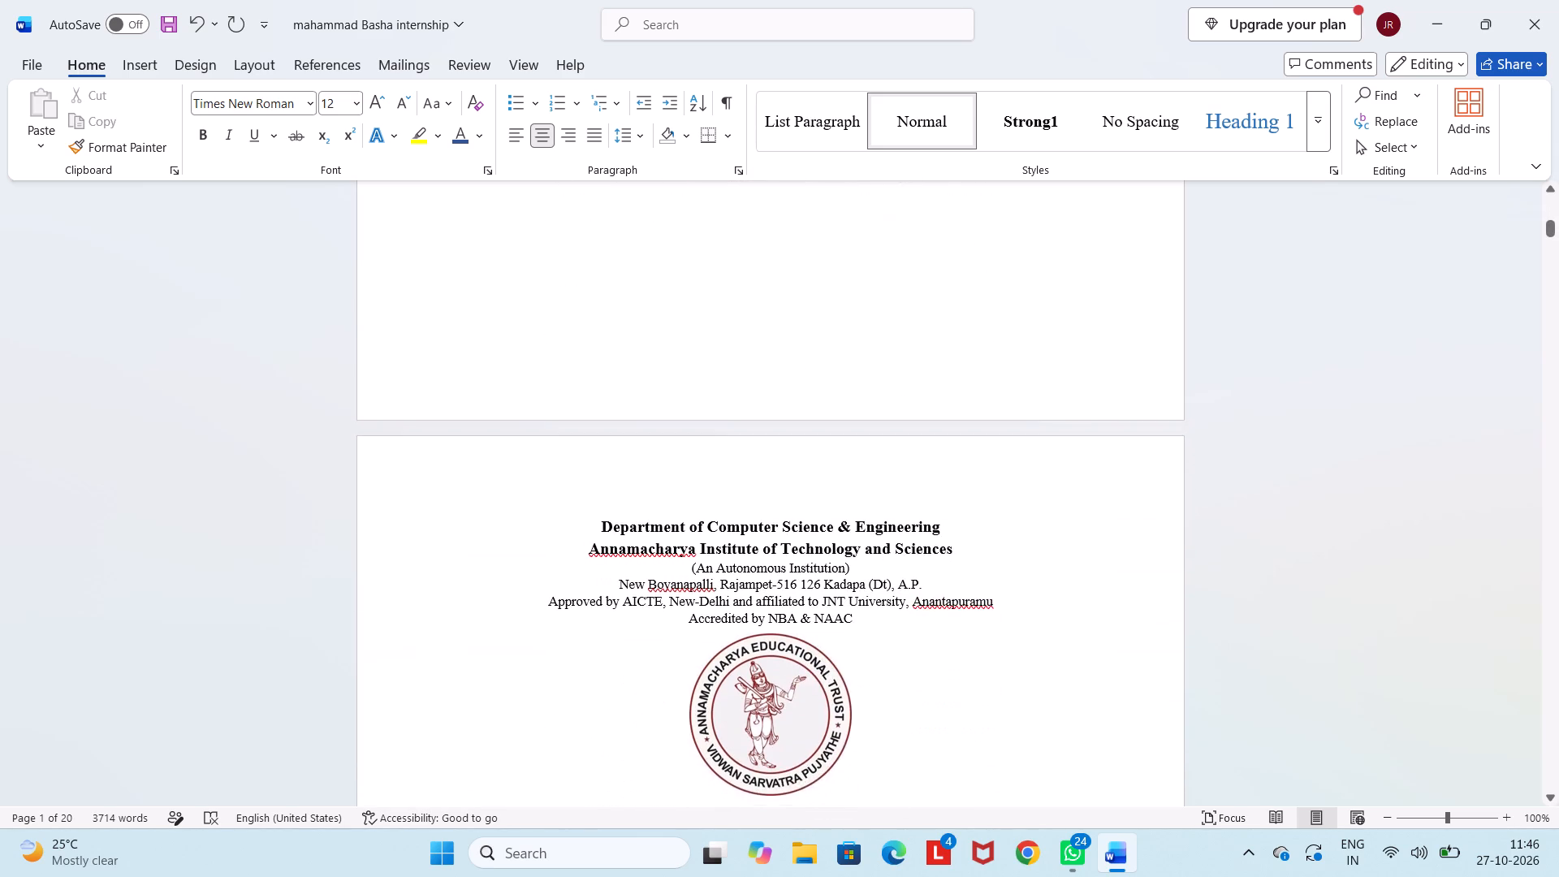
scroll(711, 592, "down", 1)
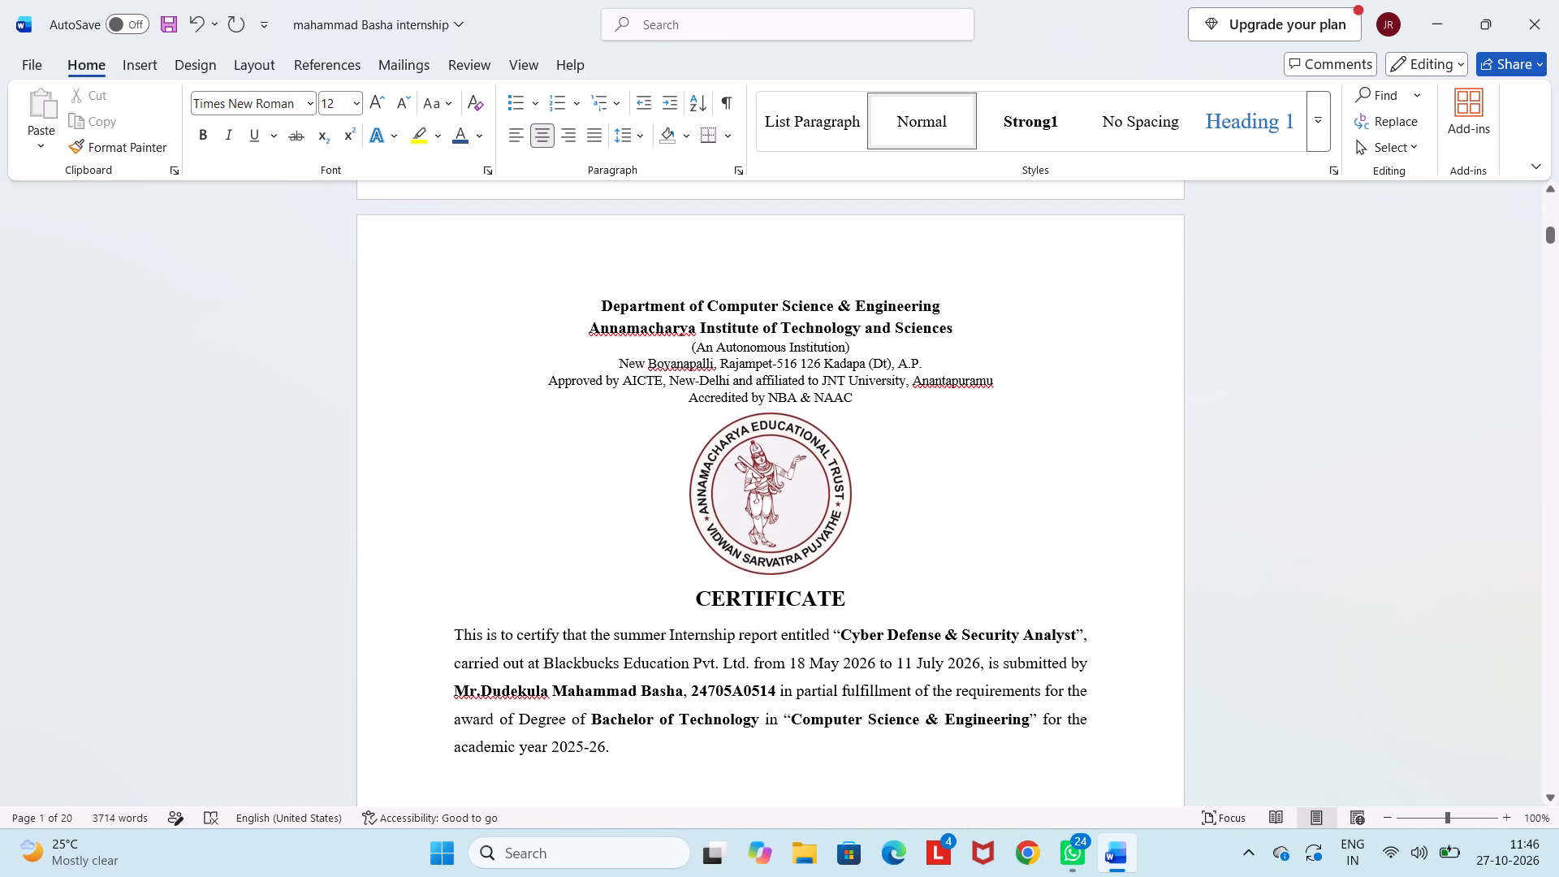
left_click(849, 309)
key("BackSpace")
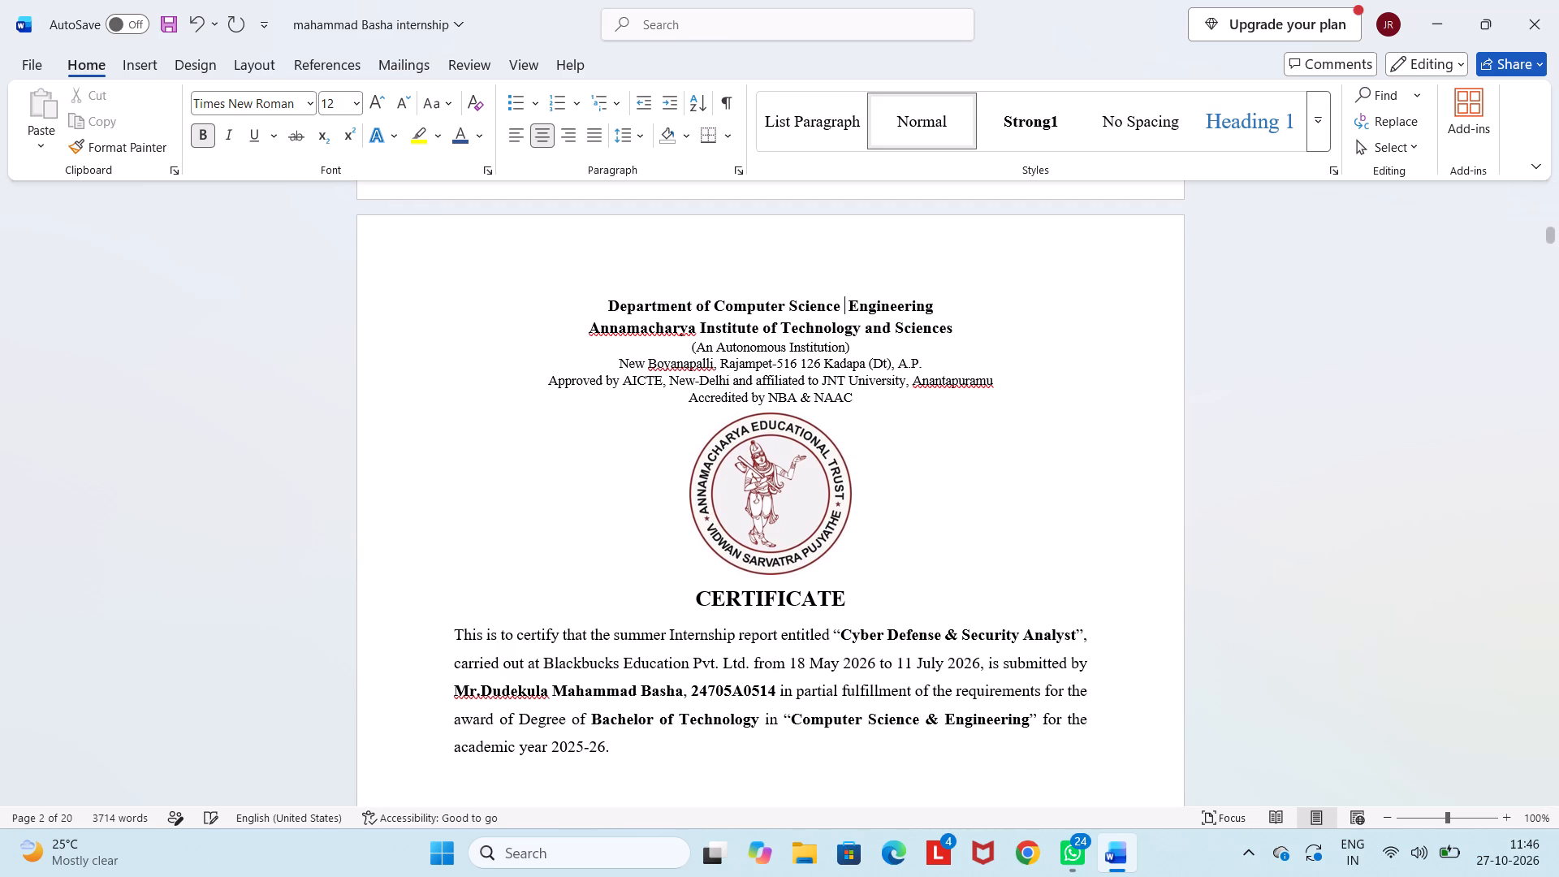
type("and")
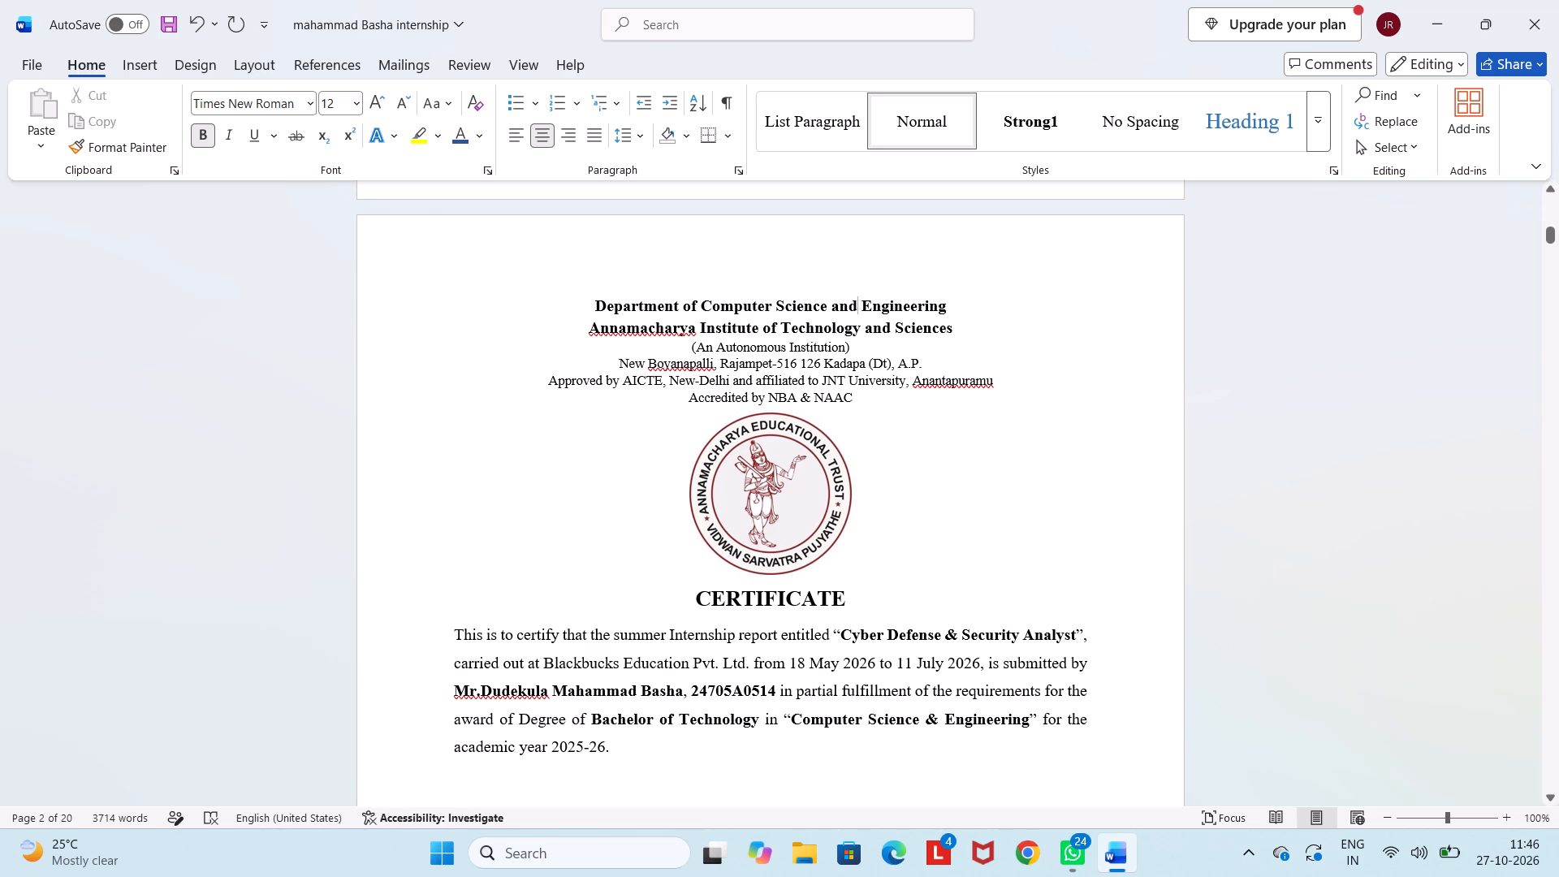
Set the font colour of the certificate page's department heading to Blue, Accent 1, Darker 25%.
left_click_drag(598, 301, 814, 304)
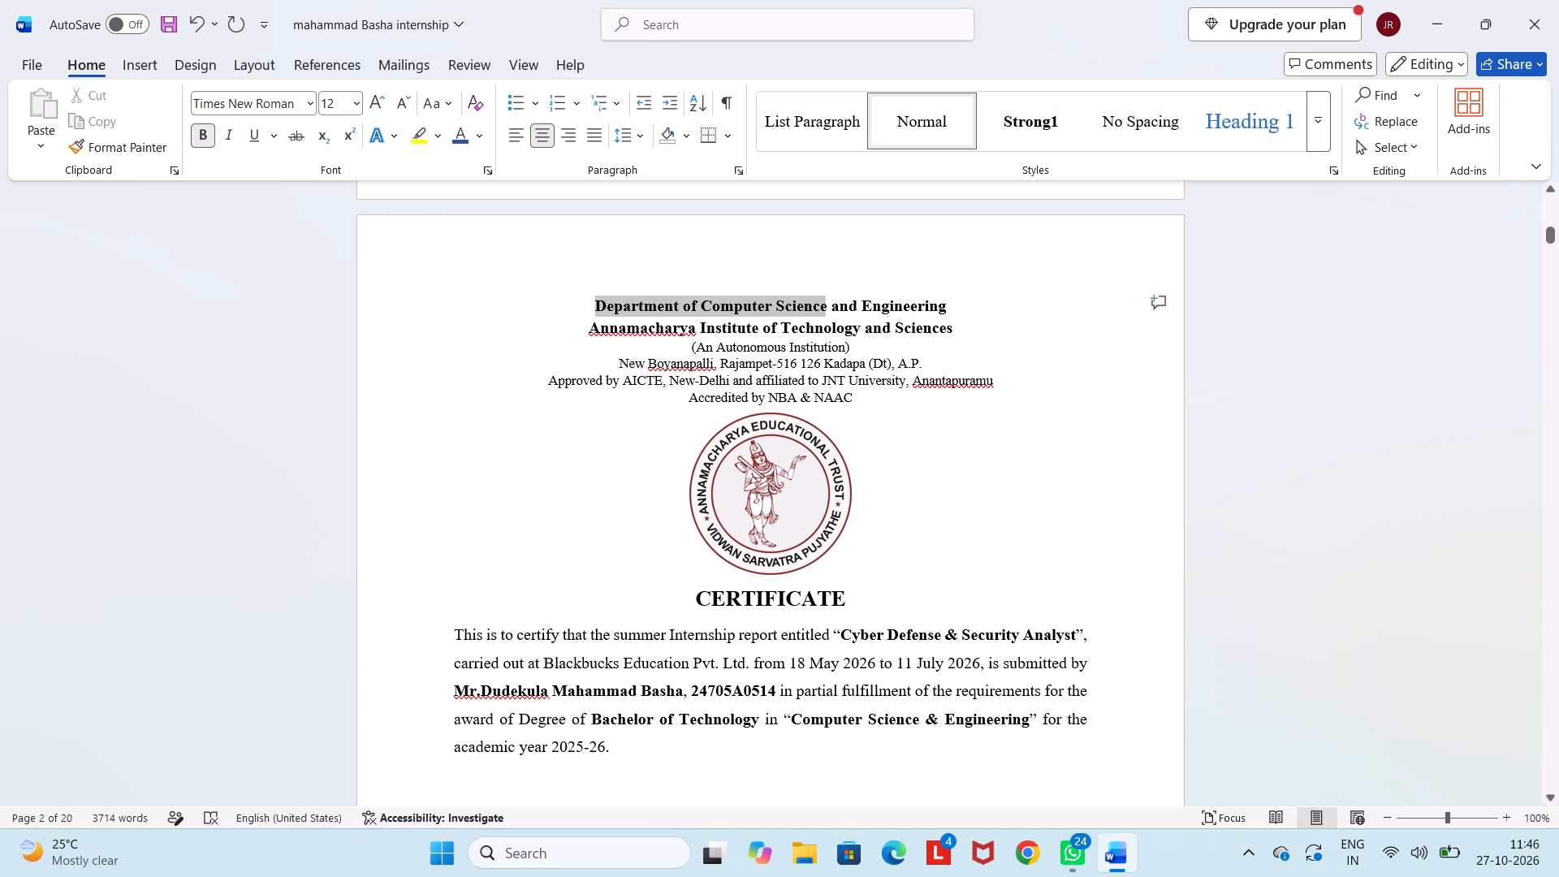
left_click_drag(814, 304, 927, 301)
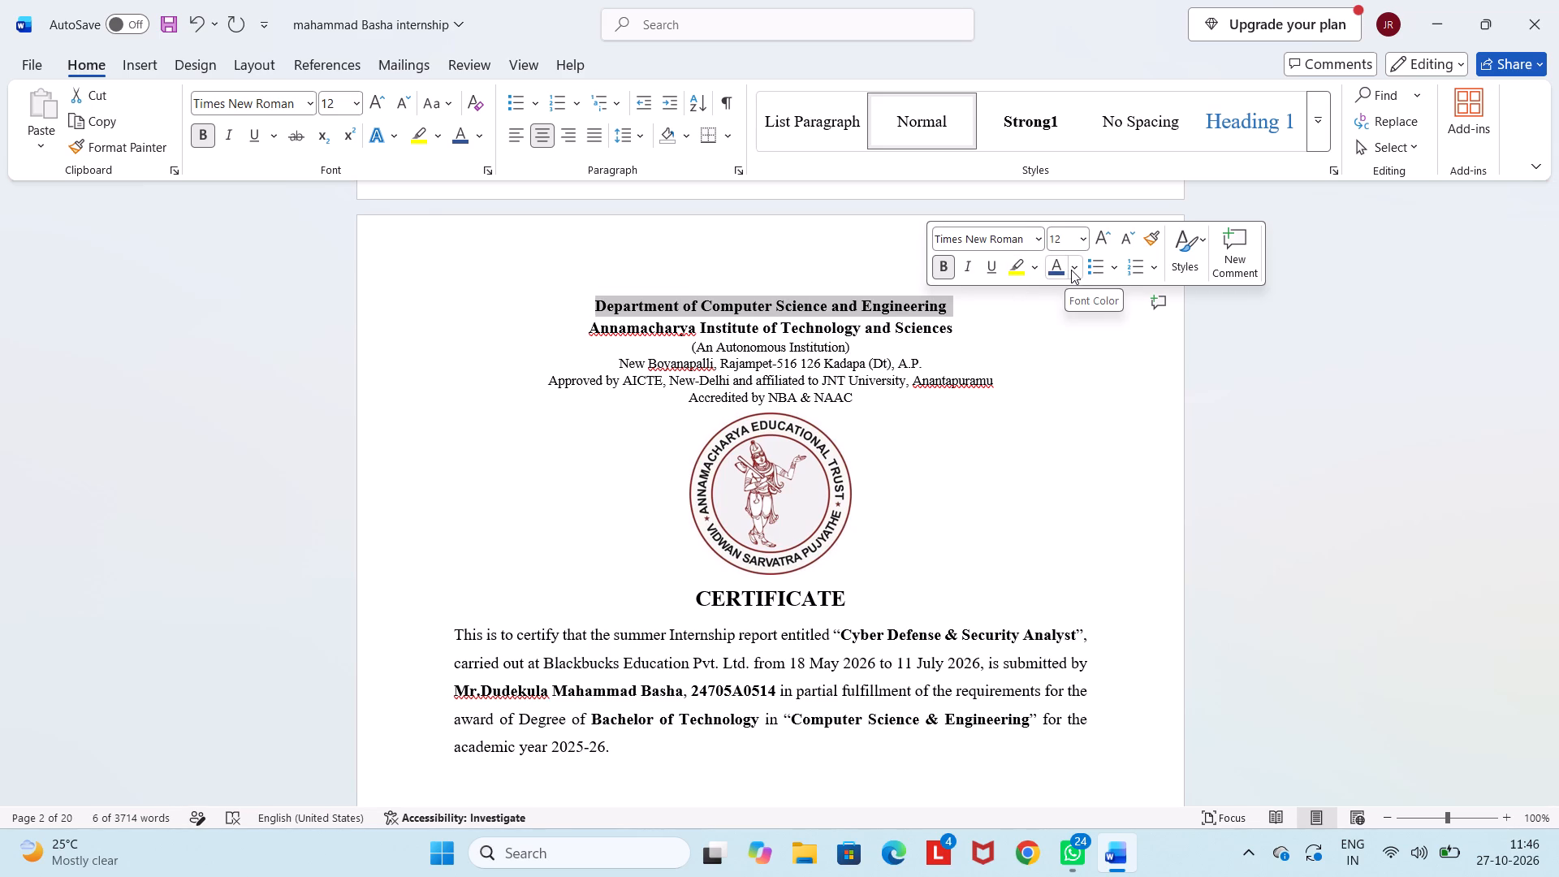
left_click(1071, 270)
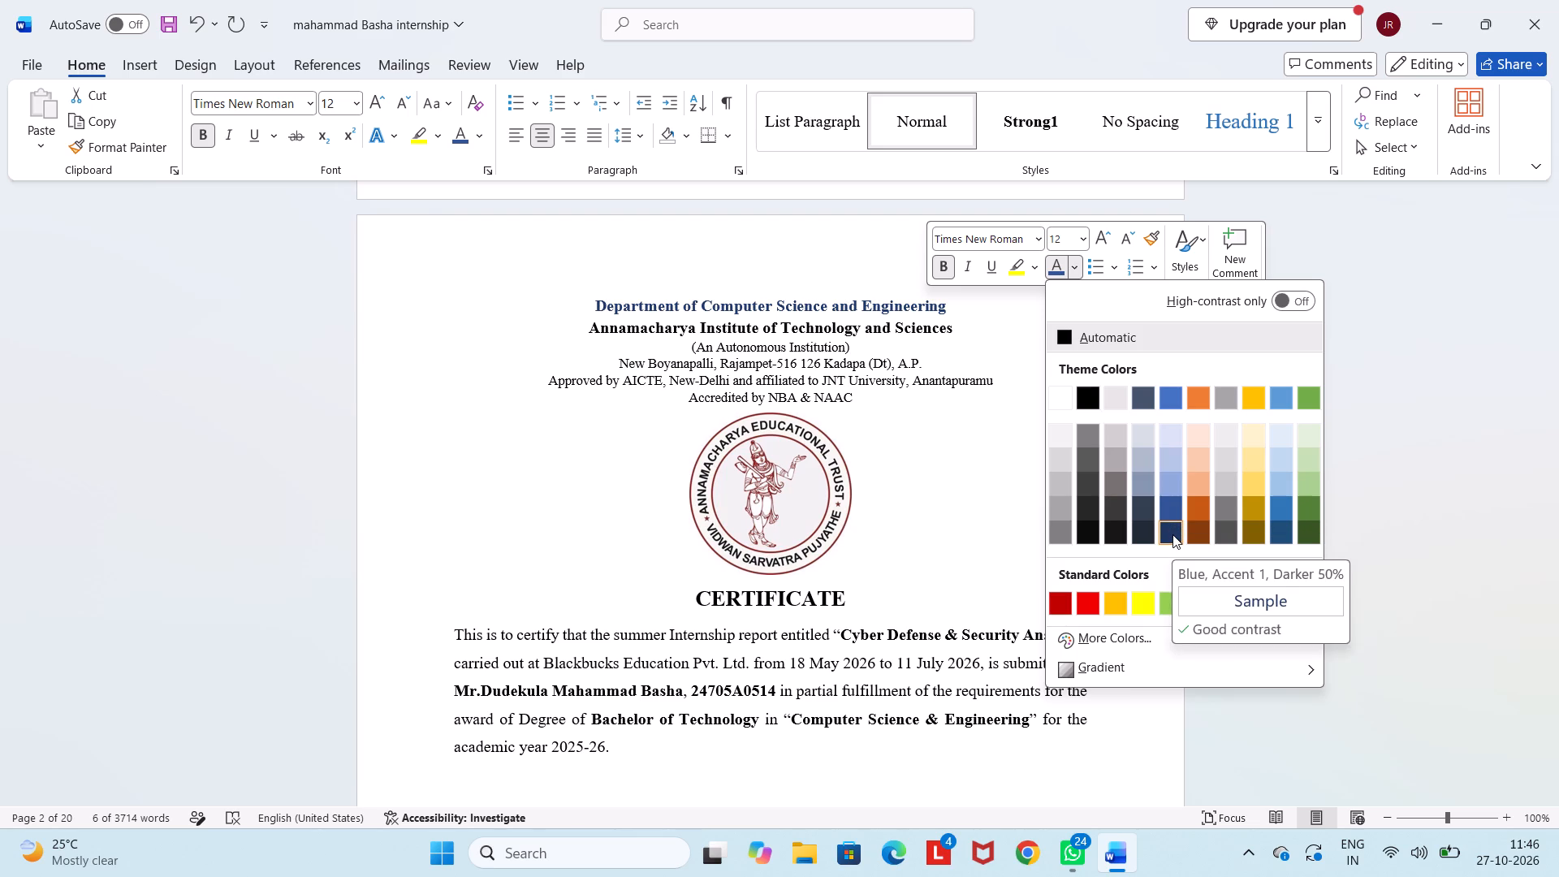
left_click(1172, 512)
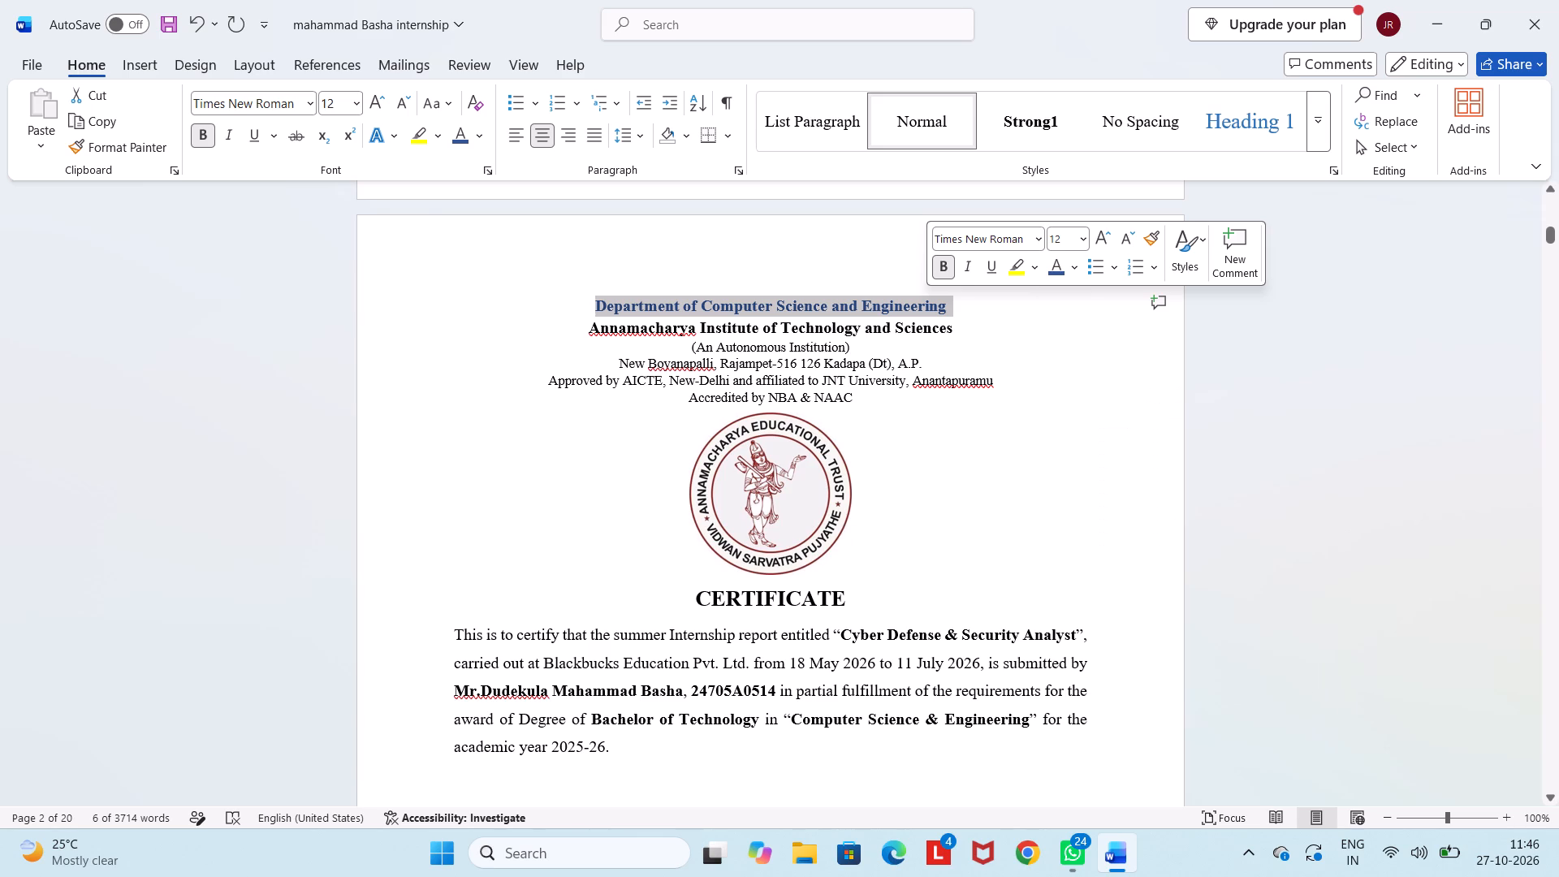
Remove bold from the certificate page's "Annamacharya Institute of Technology and Sciences" line and colour it in a darker Blue, Accent 1 shade.
left_click_drag(590, 328, 762, 335)
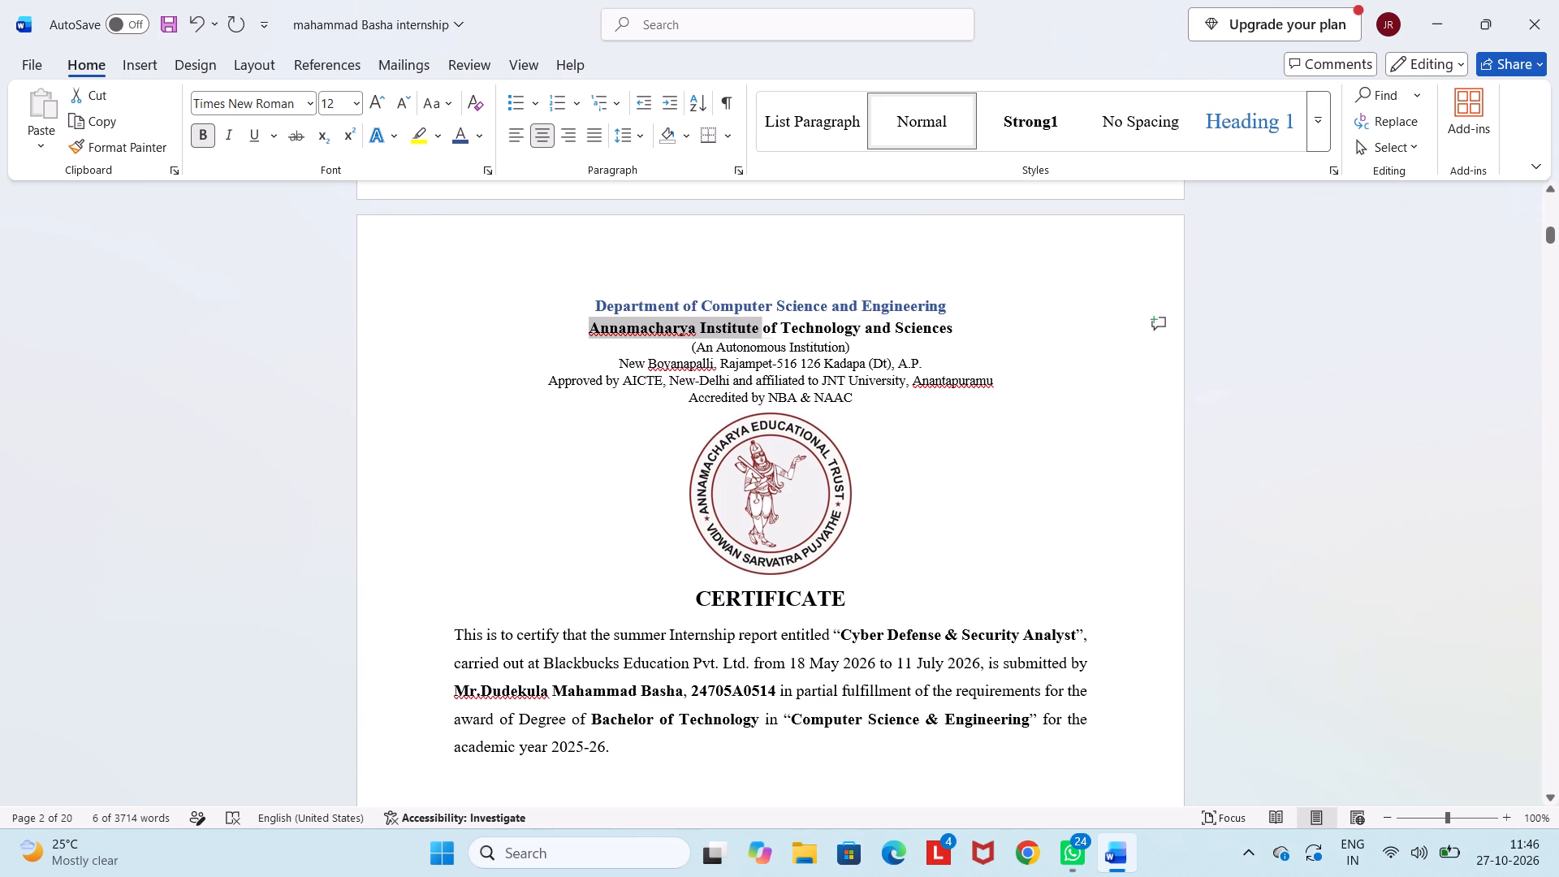
left_click_drag(762, 335, 946, 336)
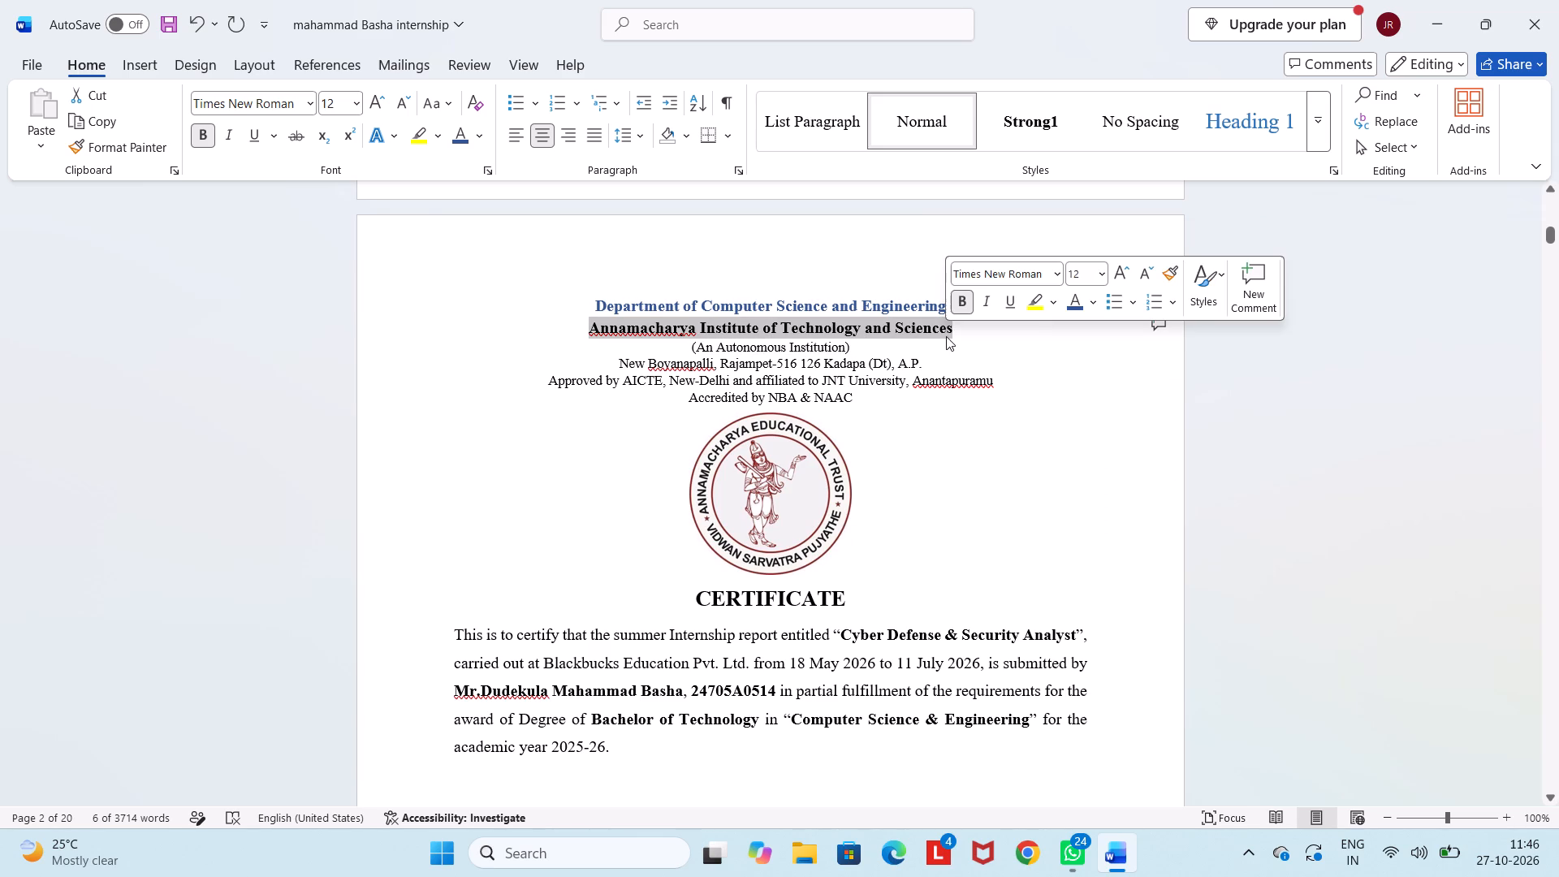
left_click(967, 306)
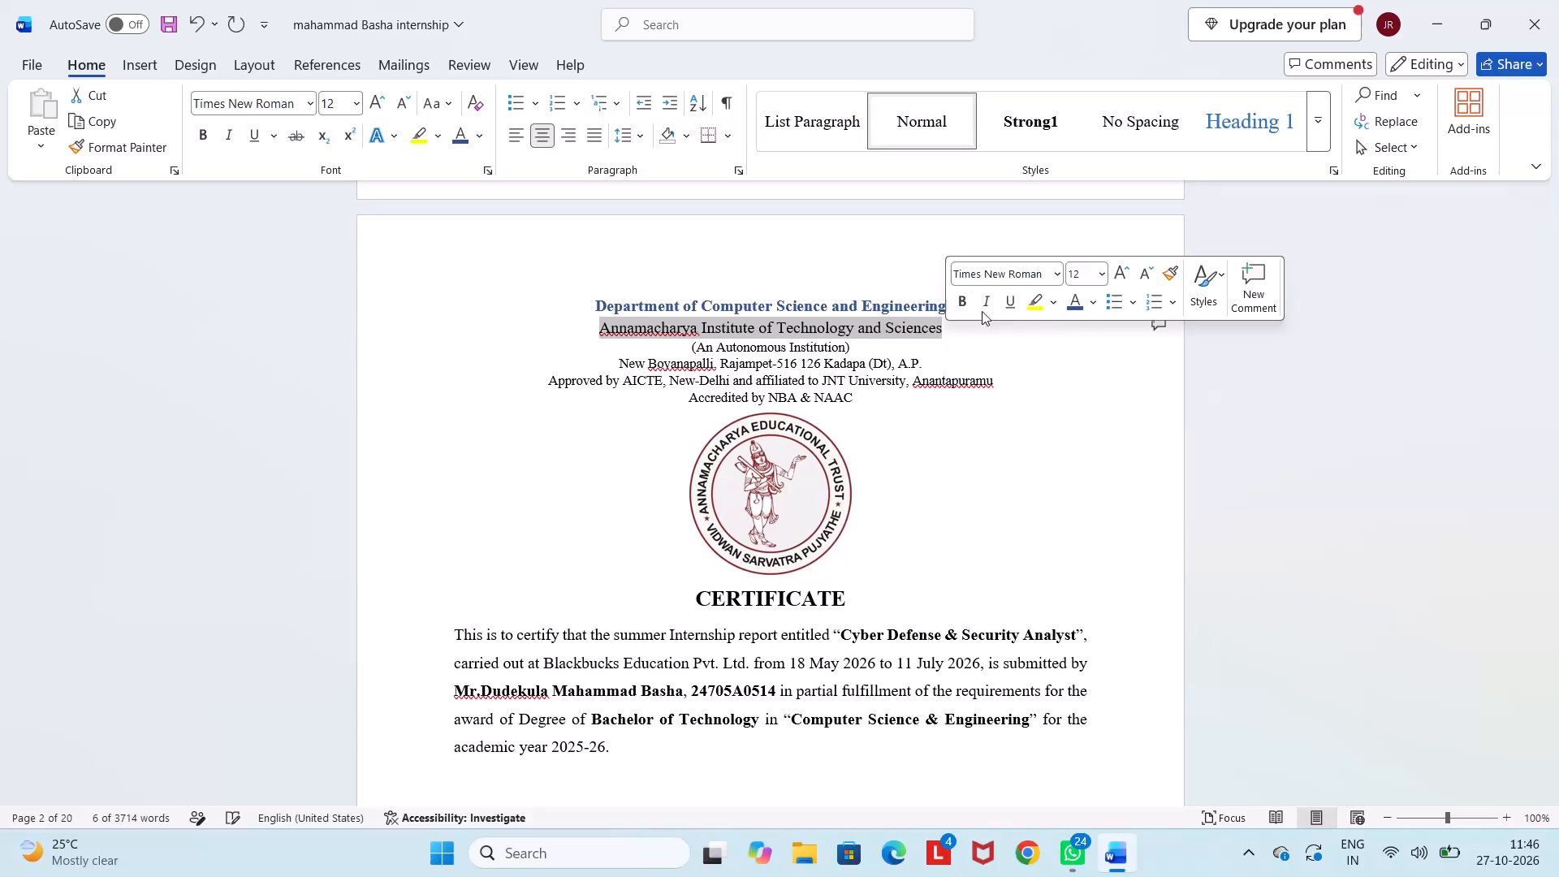
left_click(1090, 309)
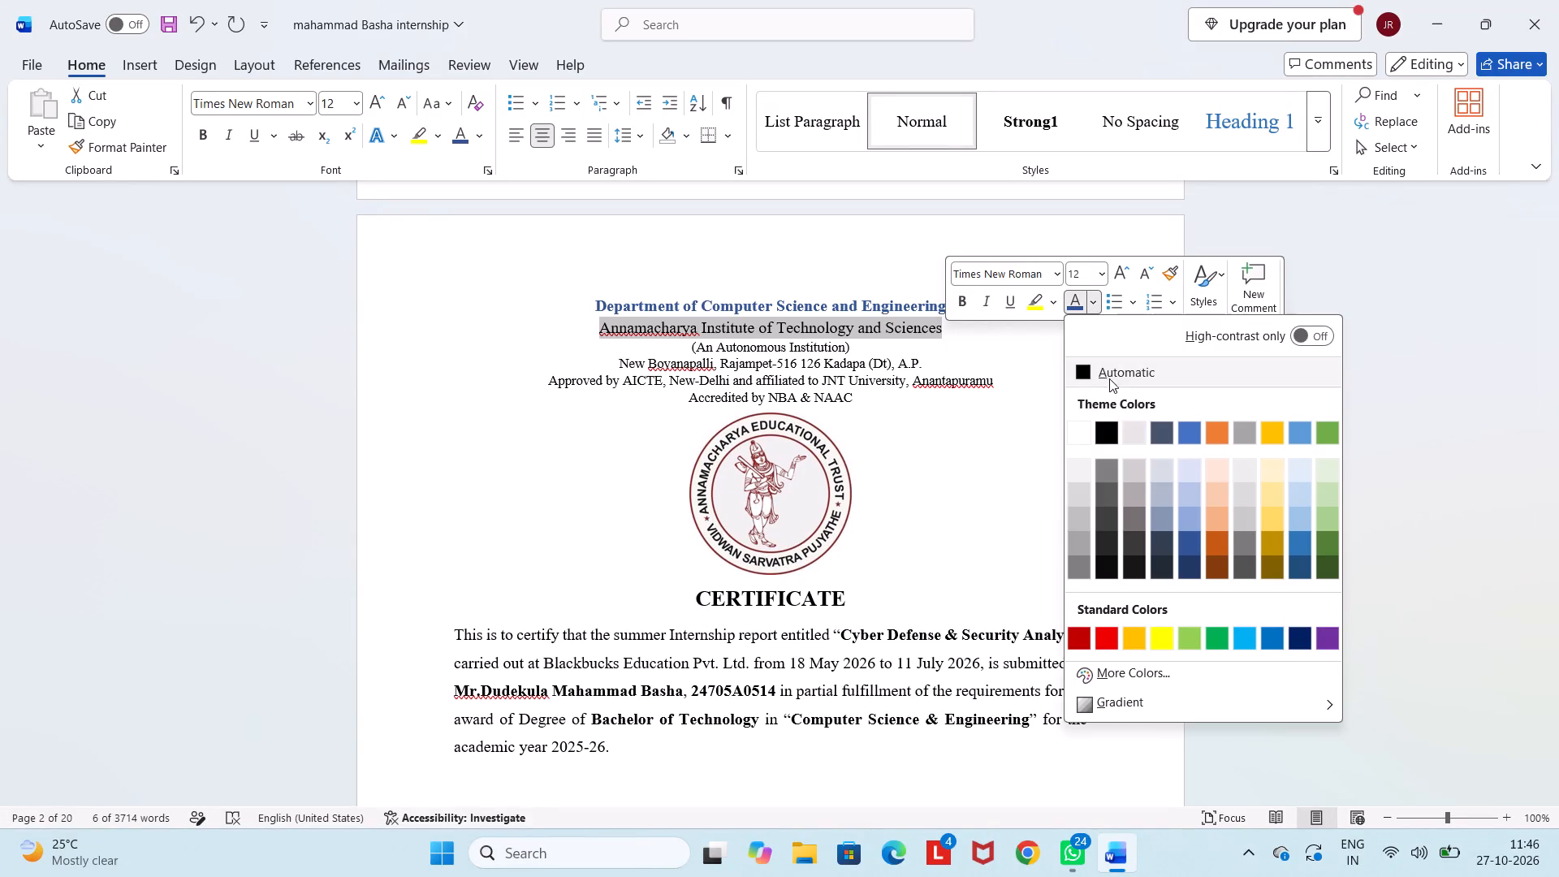
left_click(1195, 569)
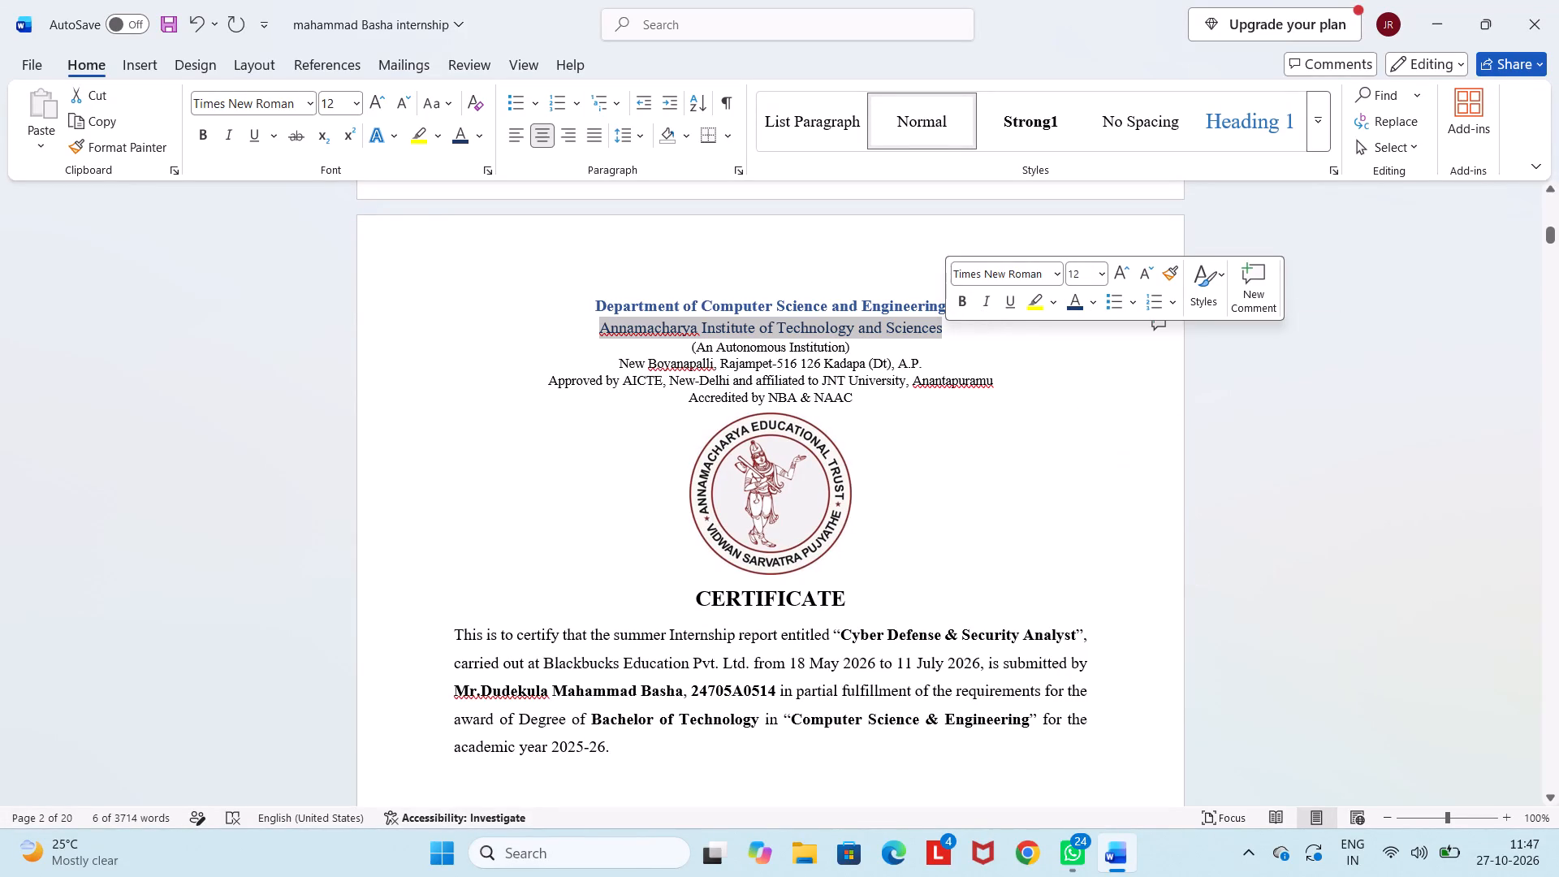
left_click(1034, 439)
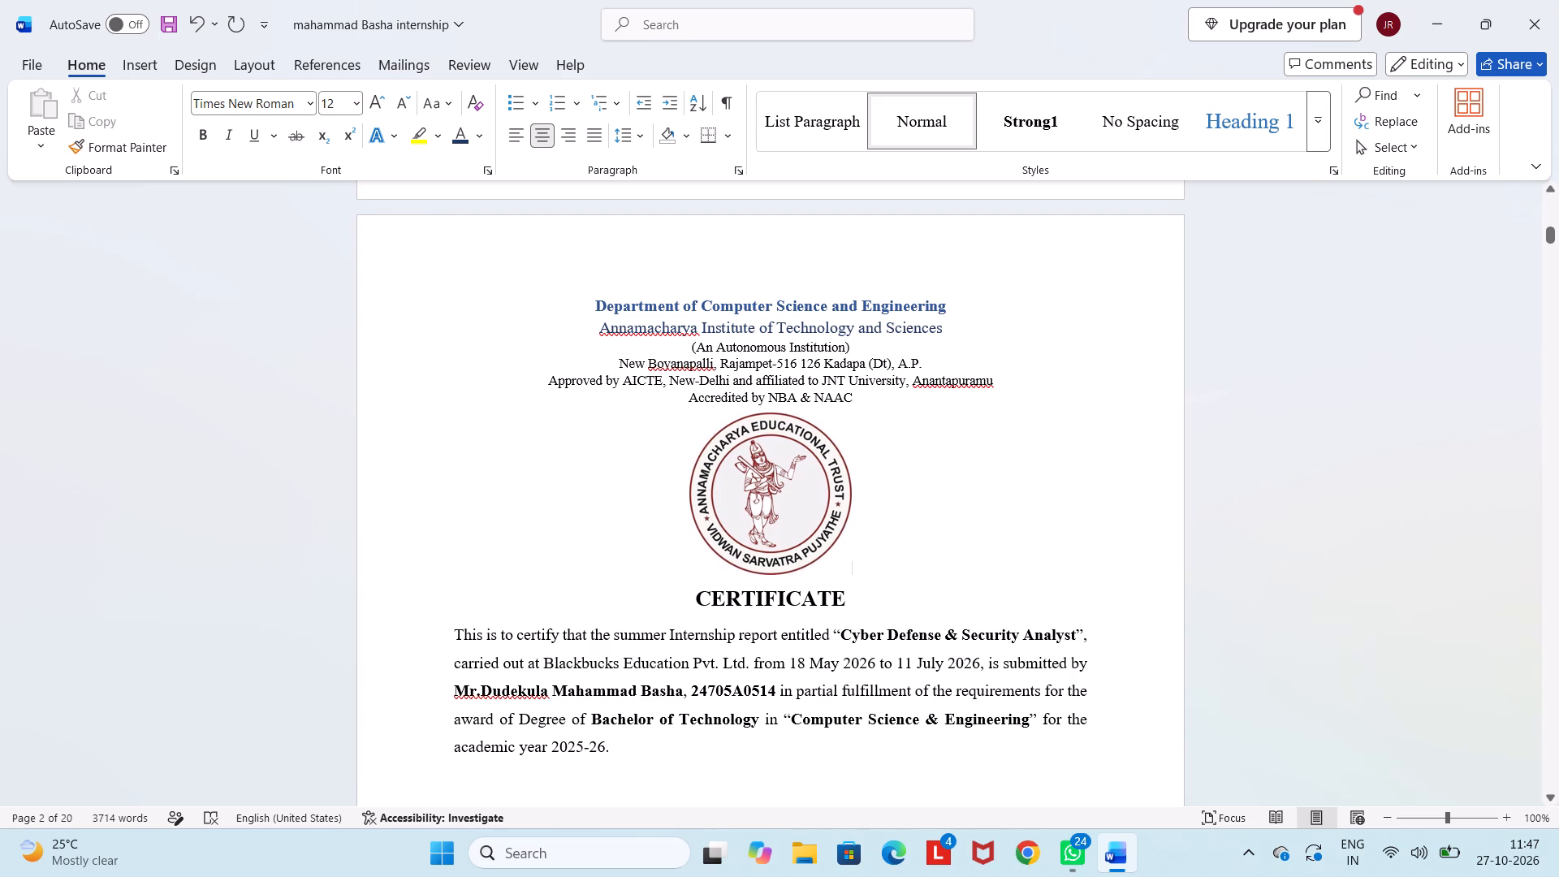
Remove bold from the "CERTIFICATE" heading and set its font colour to Blue, Accent 1, Darker 25%.
left_click_drag(692, 597, 831, 596)
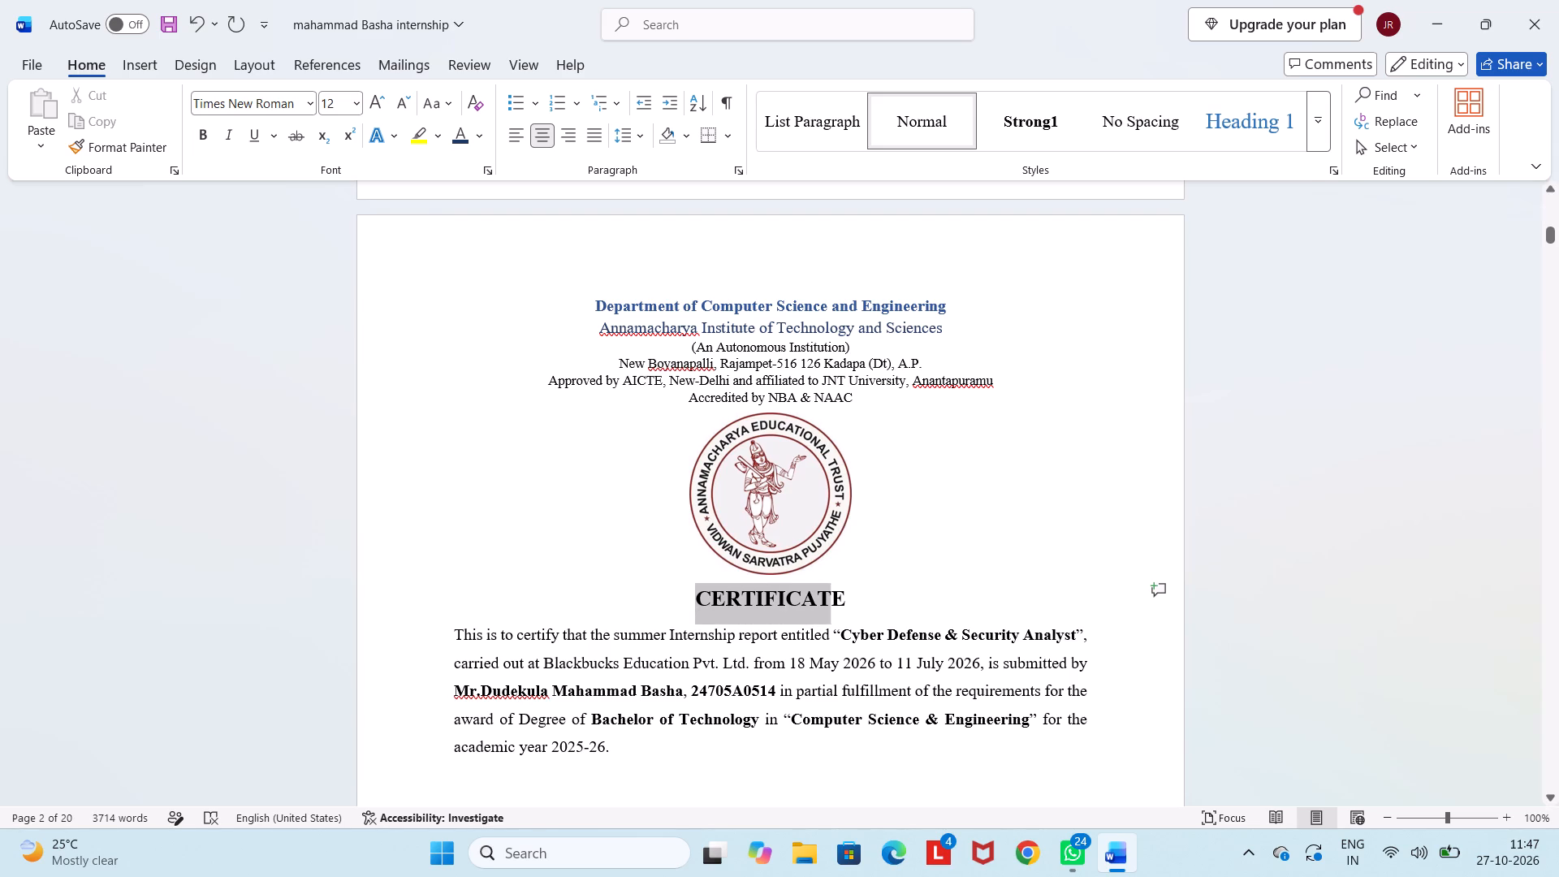
left_click_drag(831, 596, 847, 594)
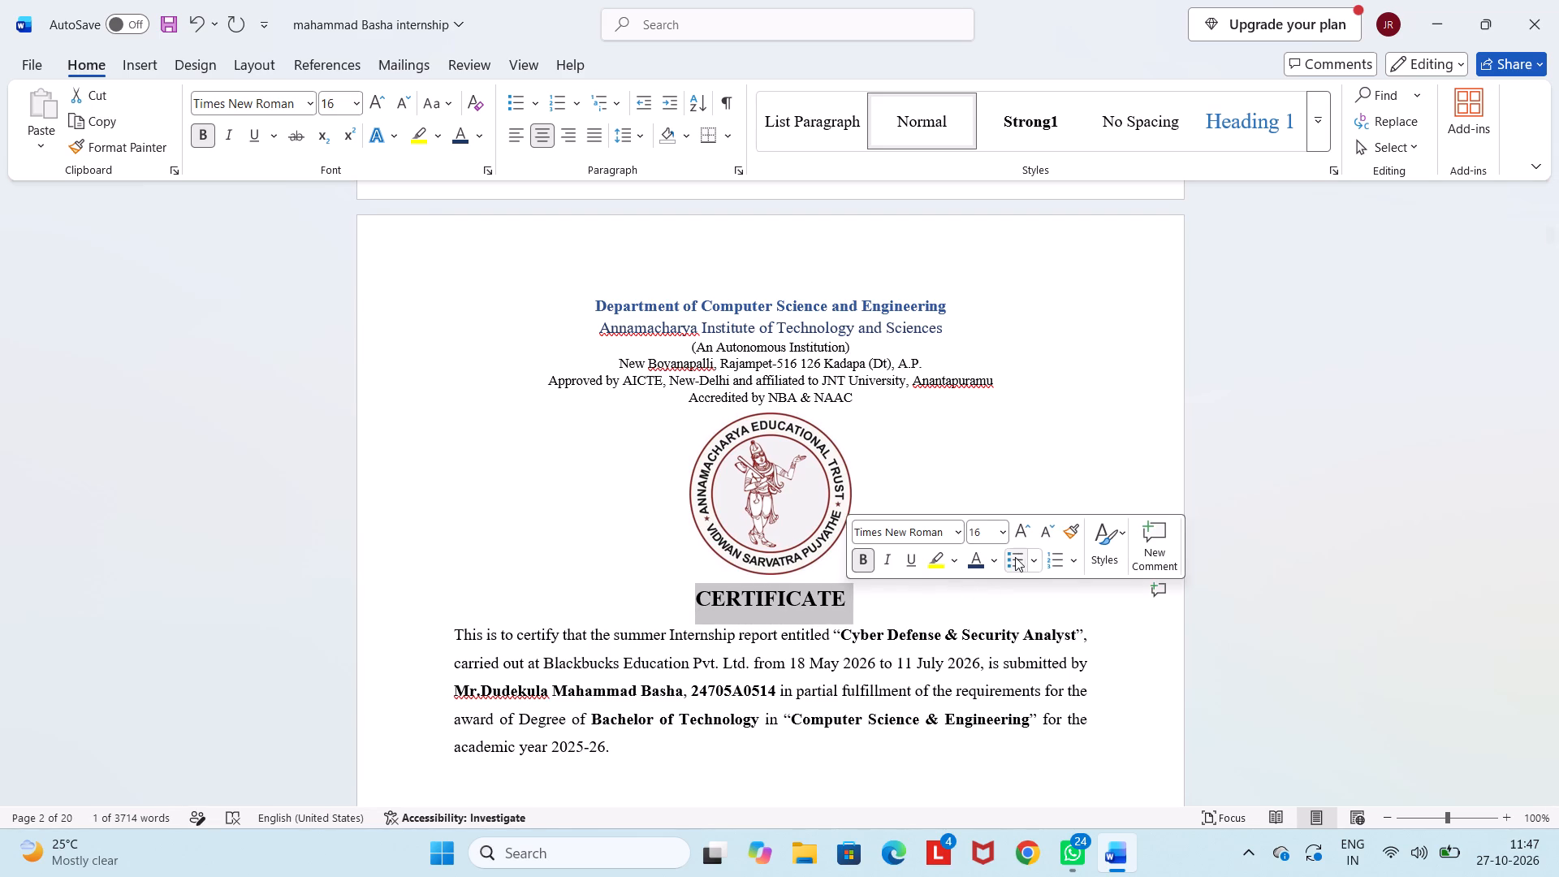
left_click(995, 560)
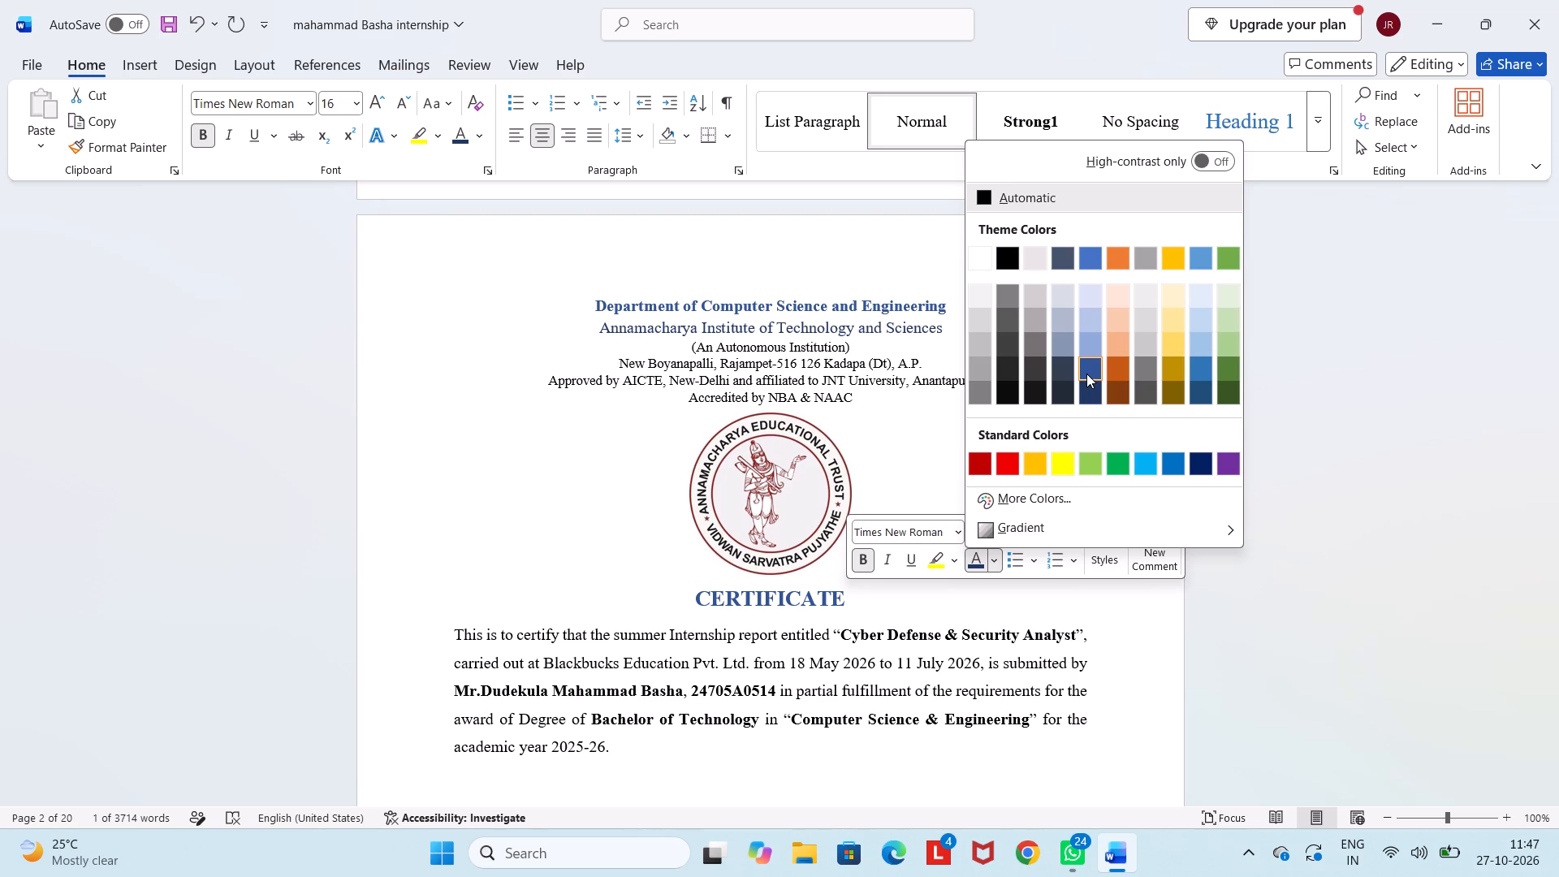
left_click(865, 554)
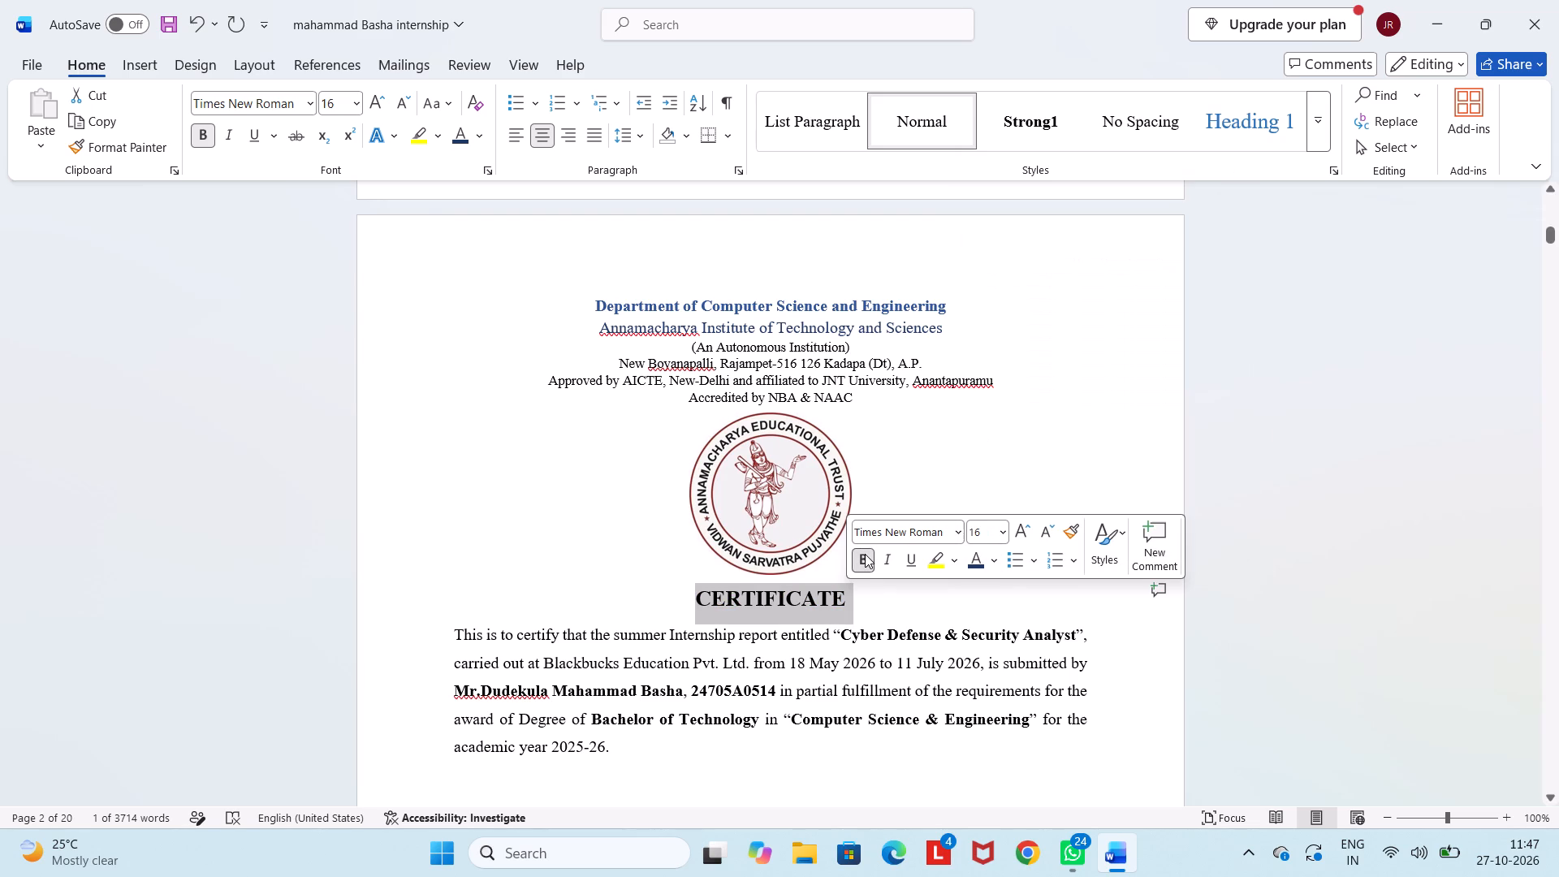
left_click(991, 561)
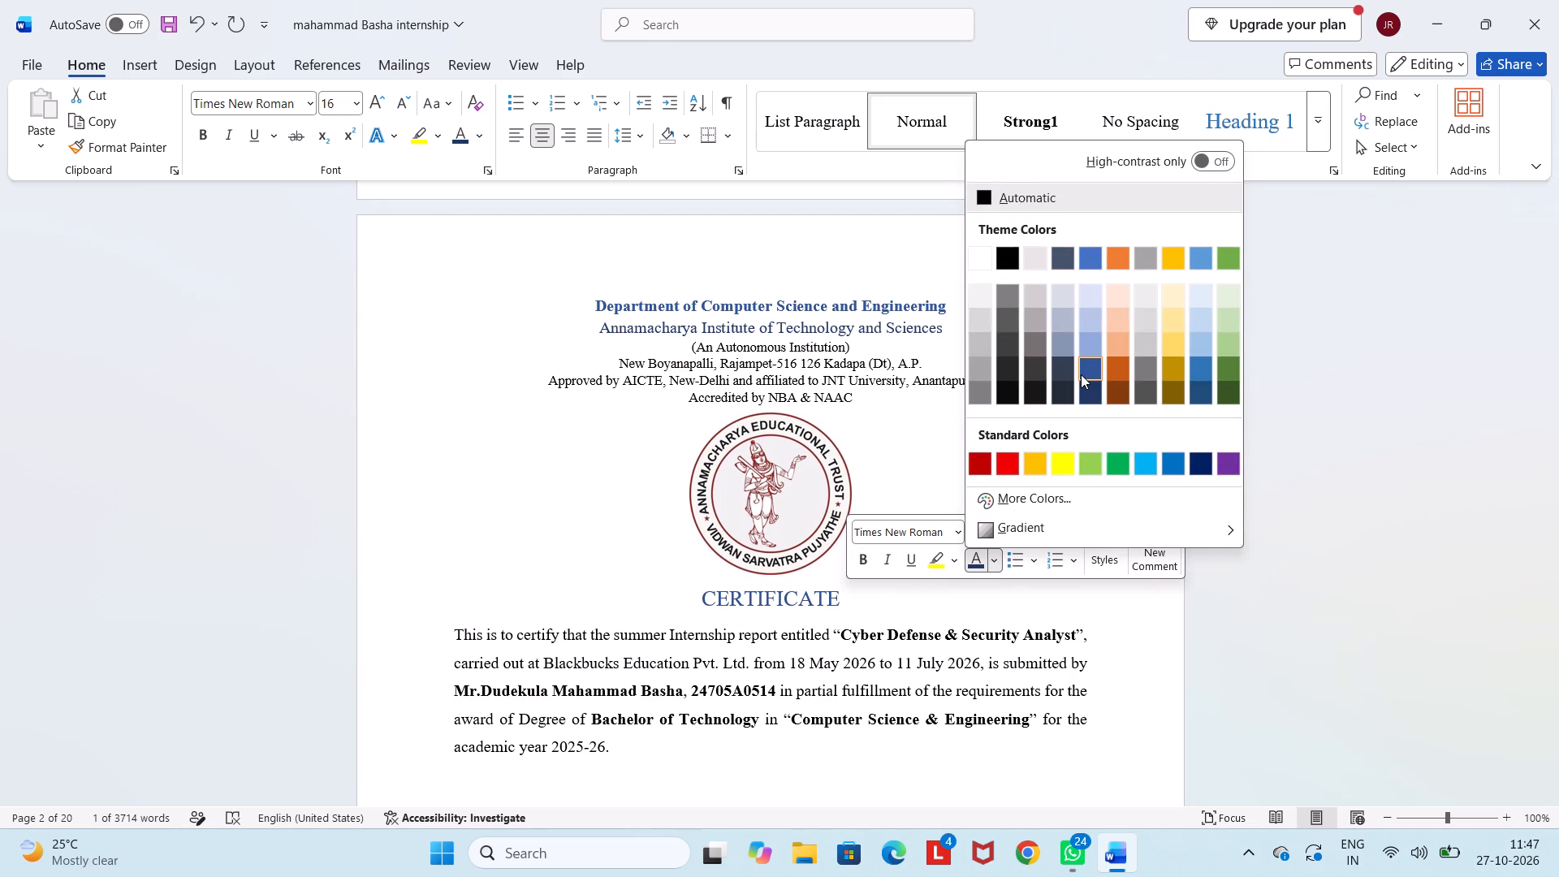
left_click(1081, 374)
left_click(965, 434)
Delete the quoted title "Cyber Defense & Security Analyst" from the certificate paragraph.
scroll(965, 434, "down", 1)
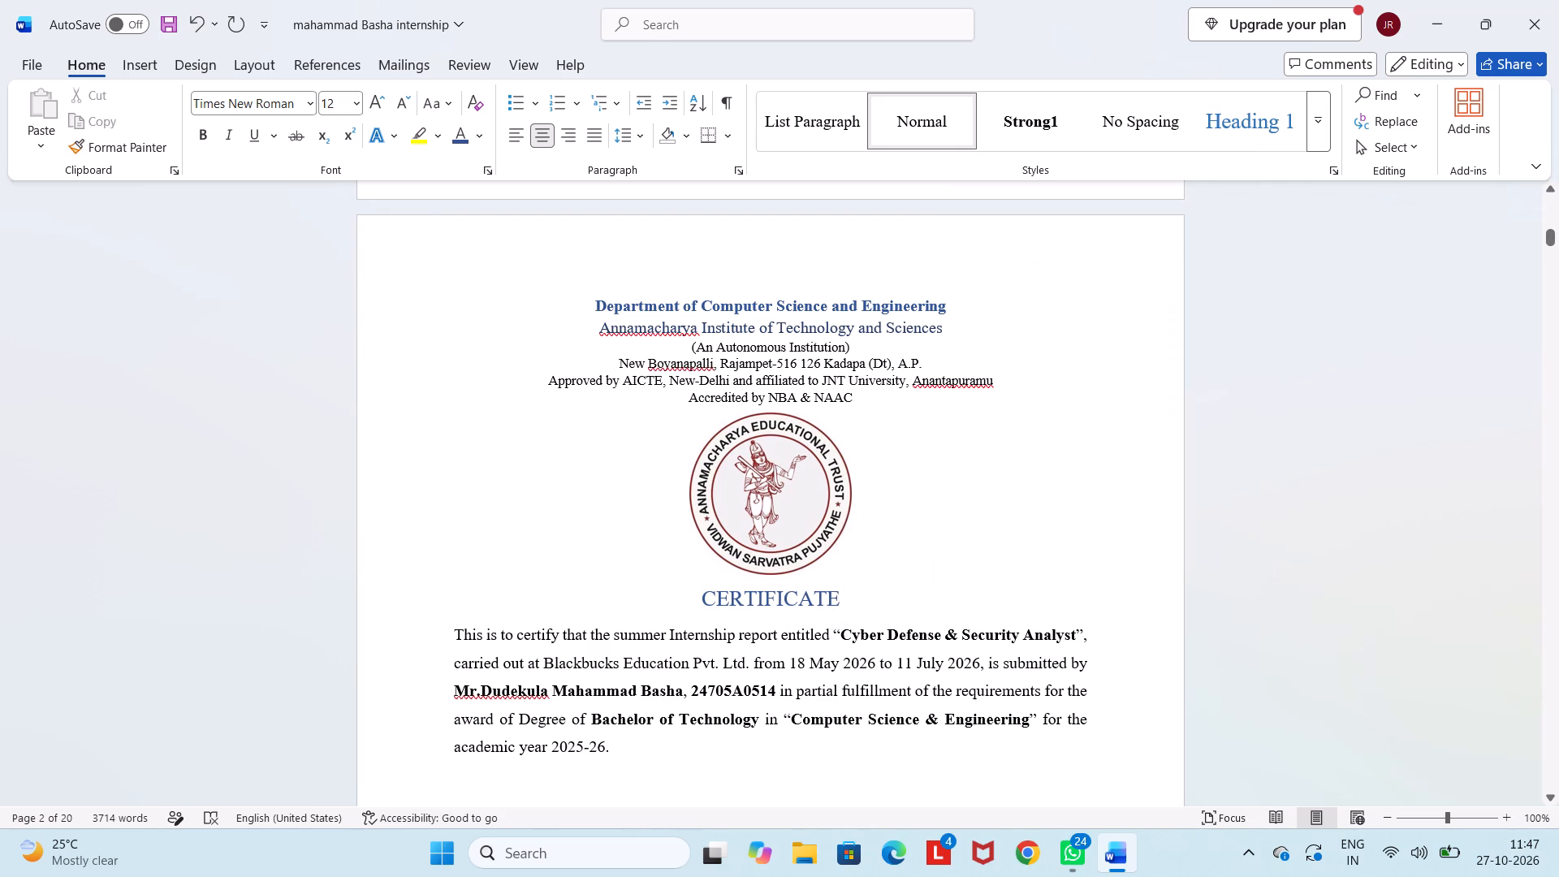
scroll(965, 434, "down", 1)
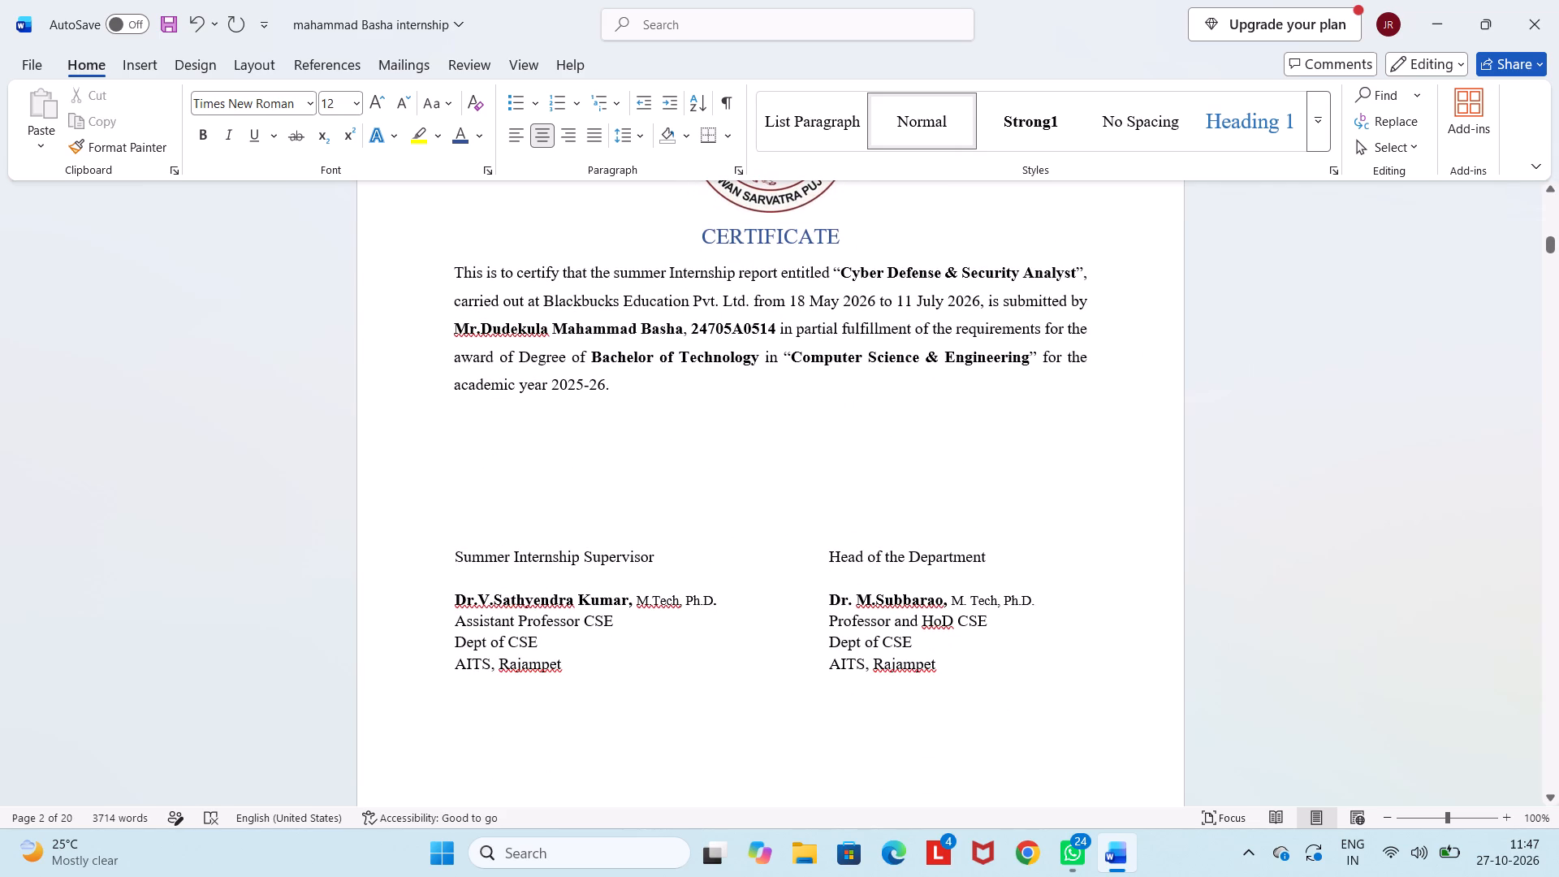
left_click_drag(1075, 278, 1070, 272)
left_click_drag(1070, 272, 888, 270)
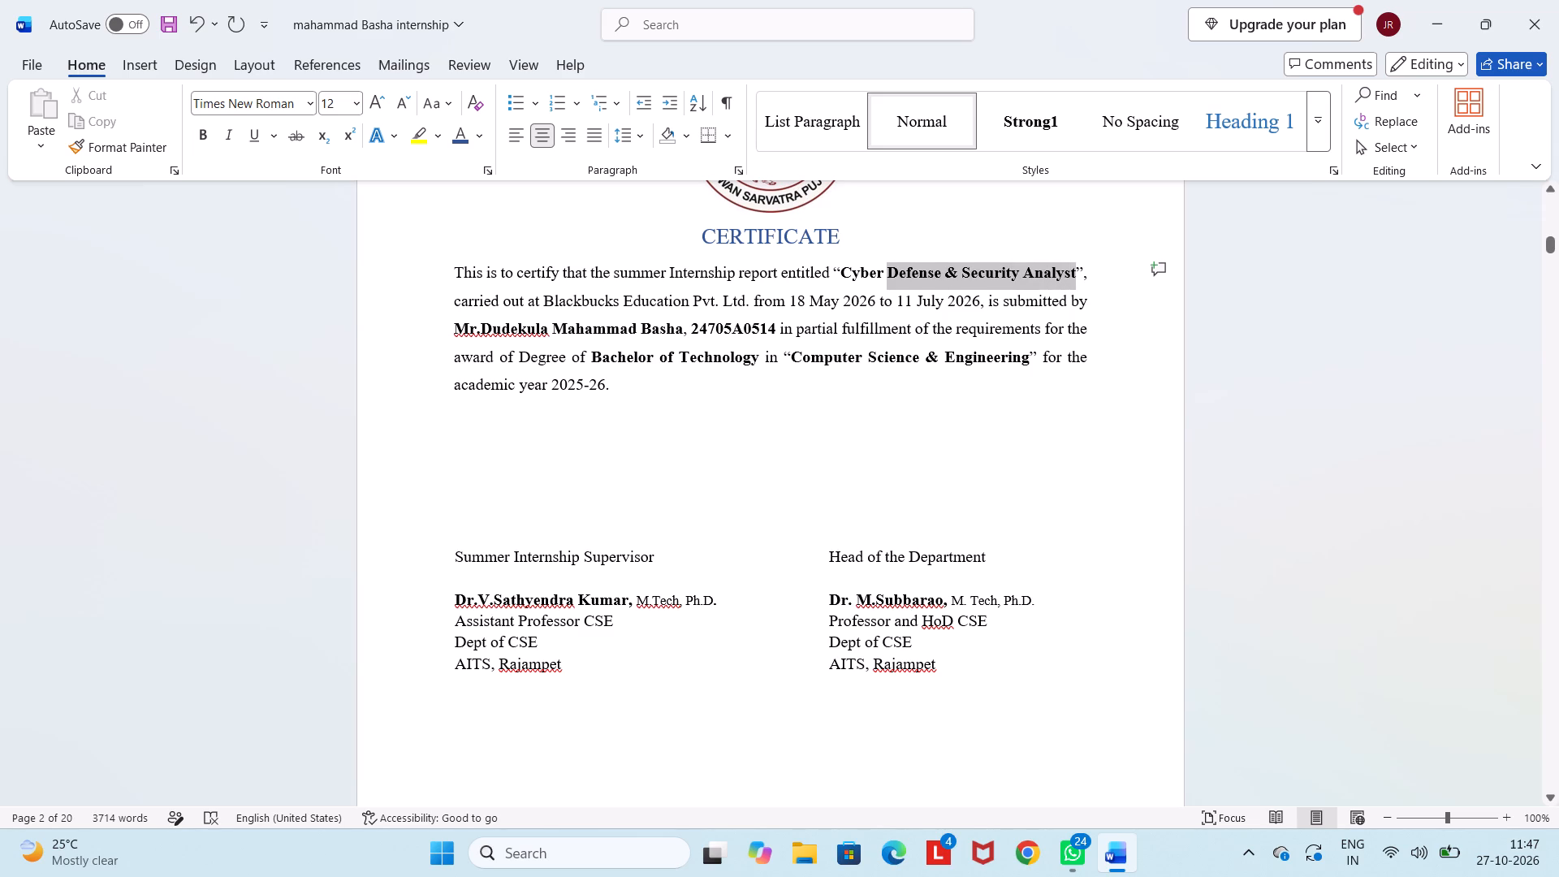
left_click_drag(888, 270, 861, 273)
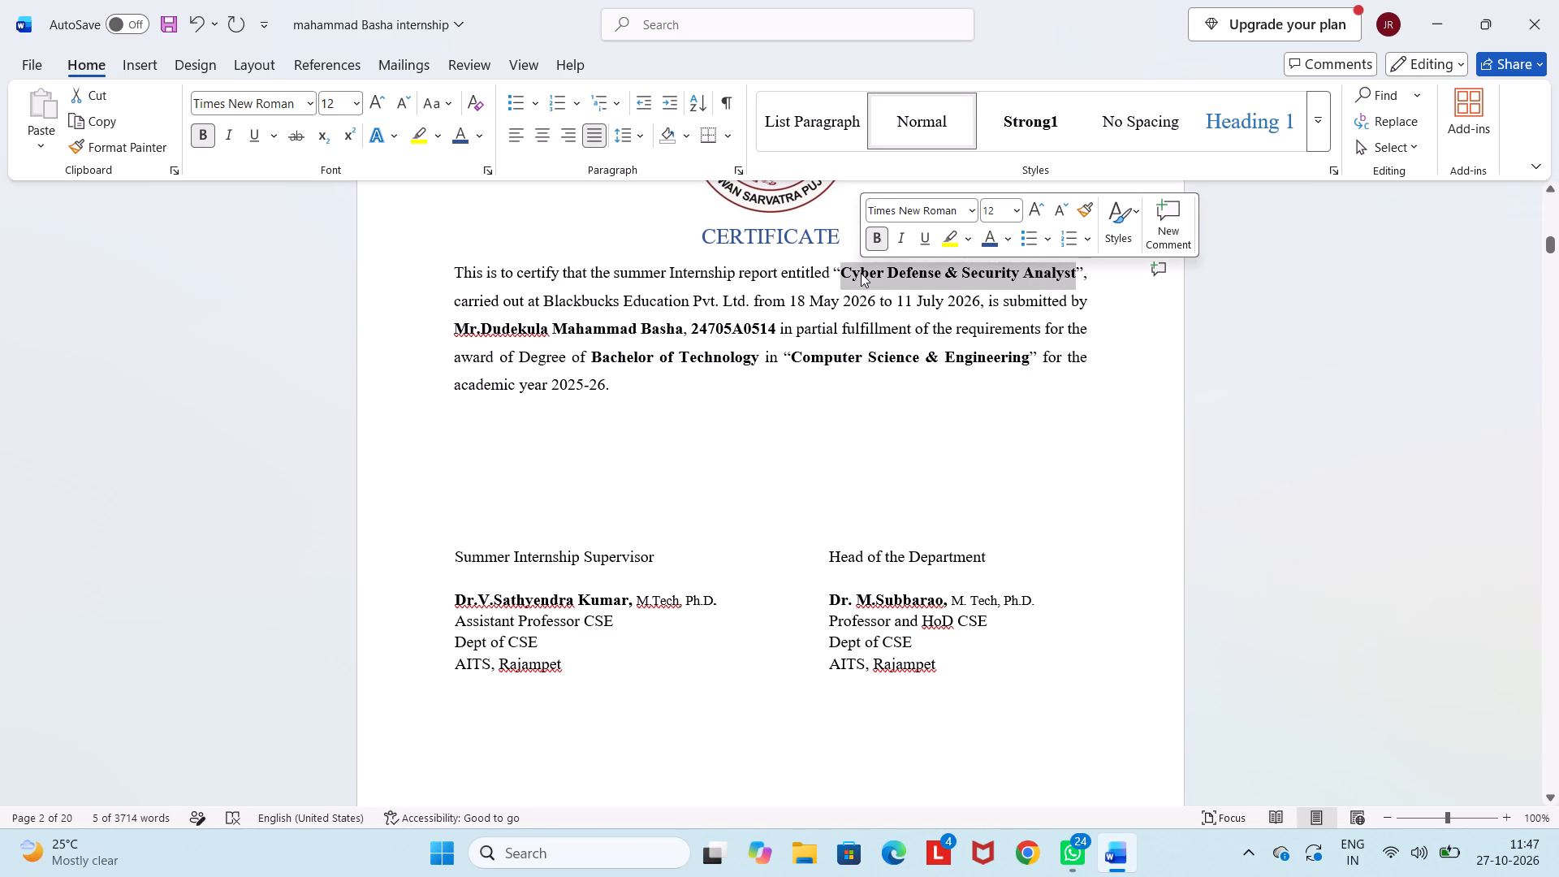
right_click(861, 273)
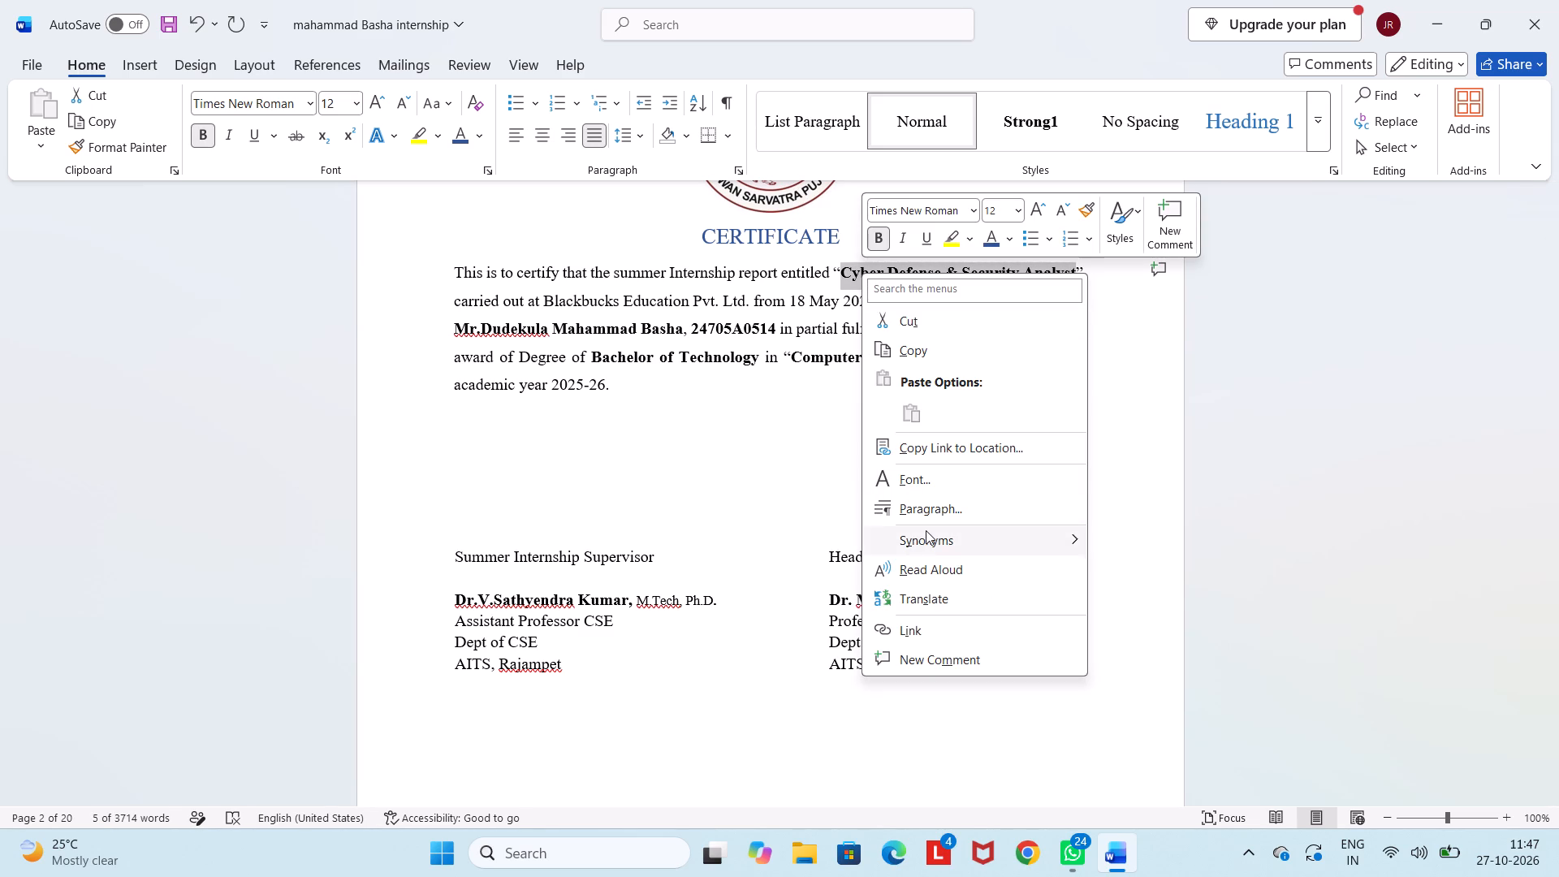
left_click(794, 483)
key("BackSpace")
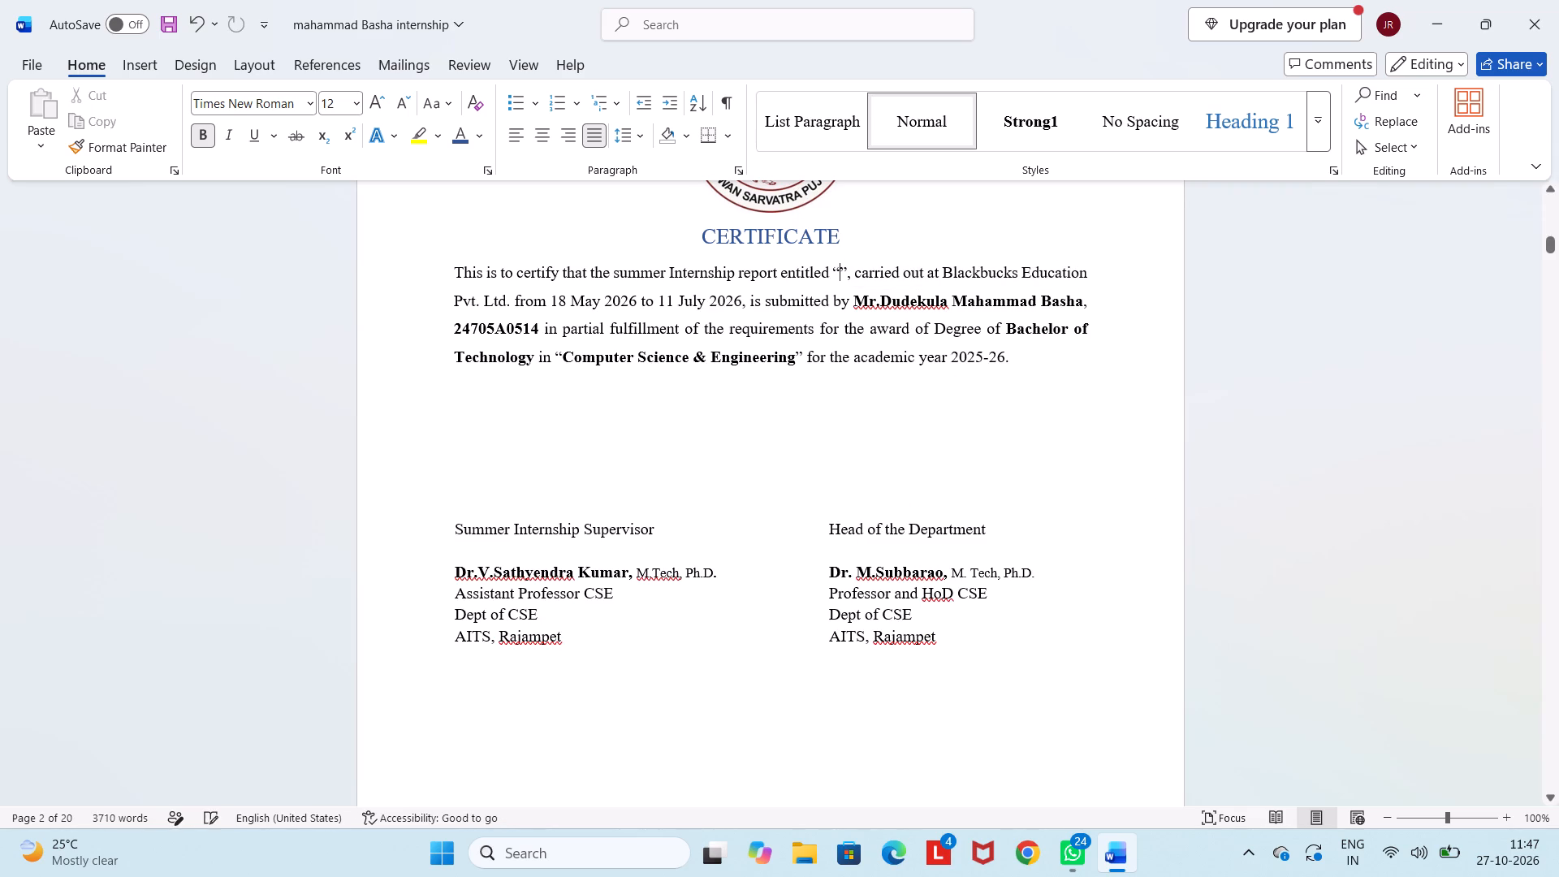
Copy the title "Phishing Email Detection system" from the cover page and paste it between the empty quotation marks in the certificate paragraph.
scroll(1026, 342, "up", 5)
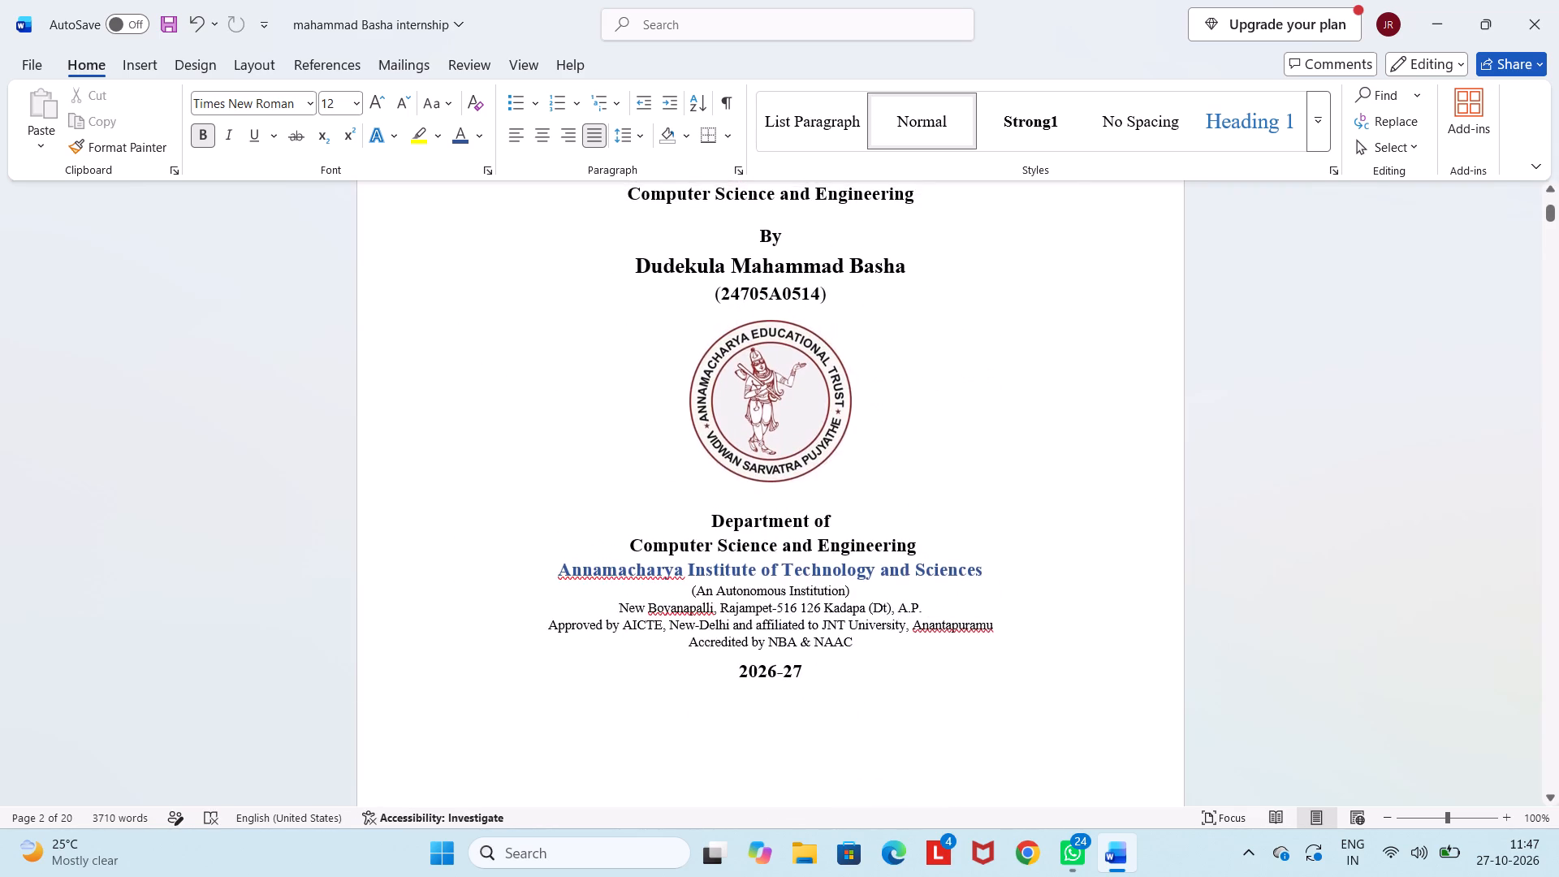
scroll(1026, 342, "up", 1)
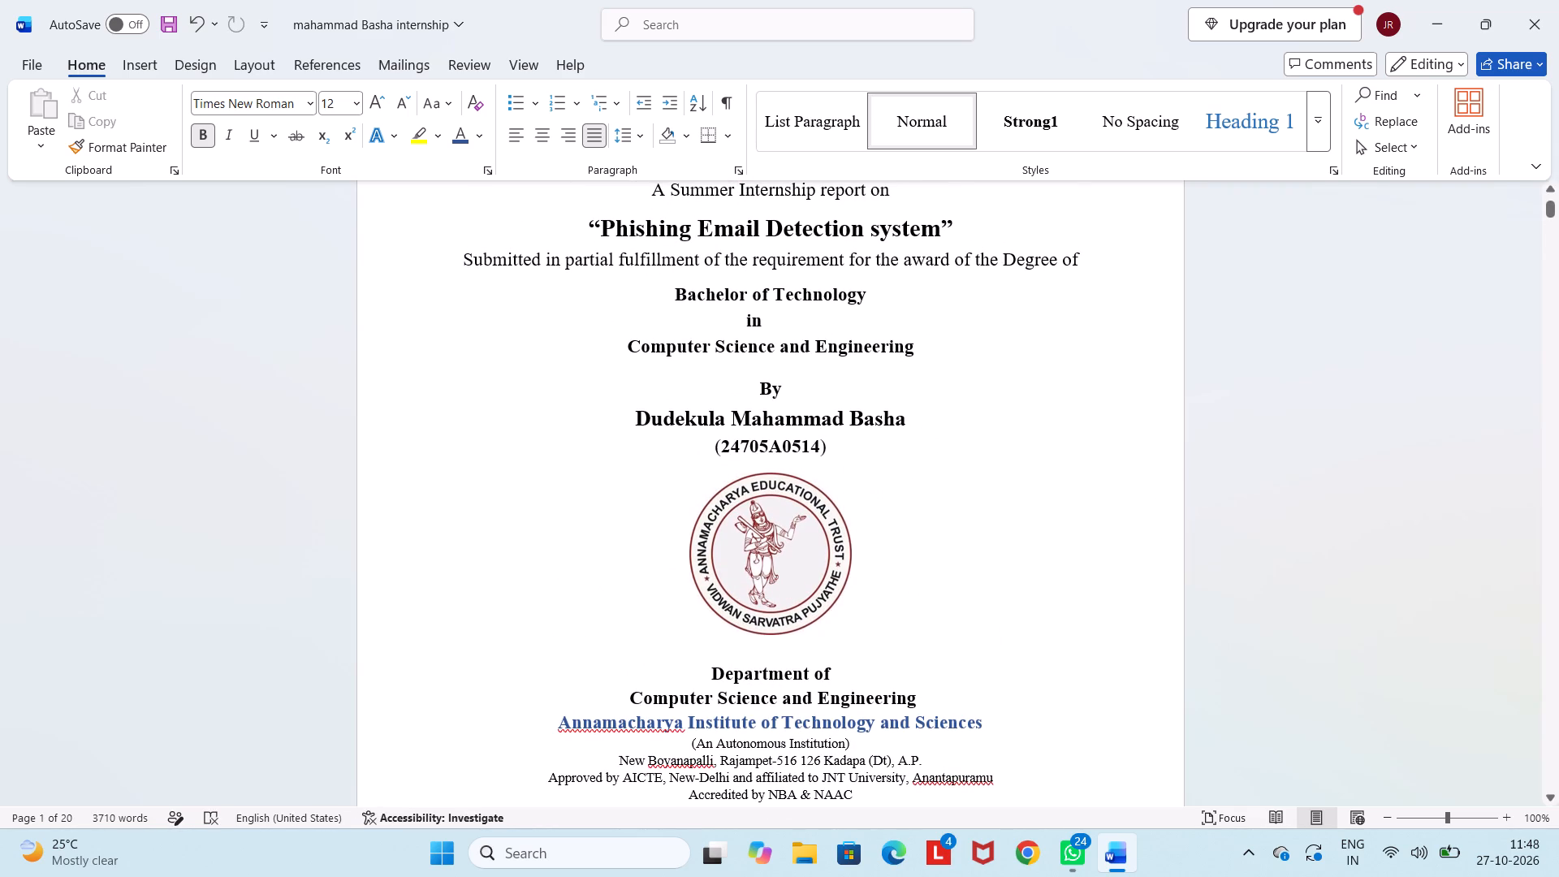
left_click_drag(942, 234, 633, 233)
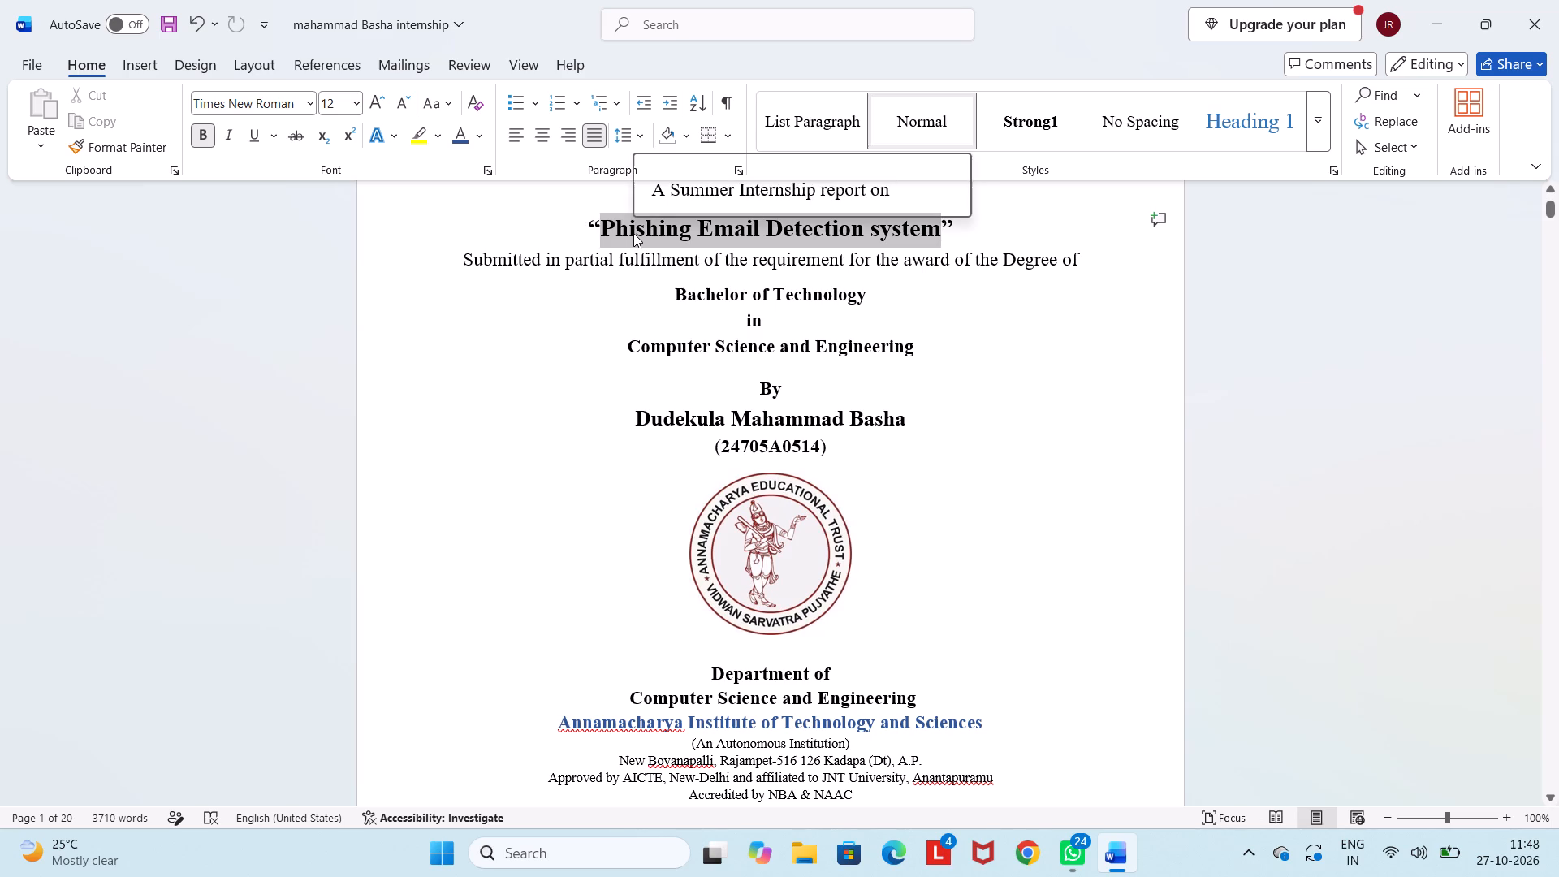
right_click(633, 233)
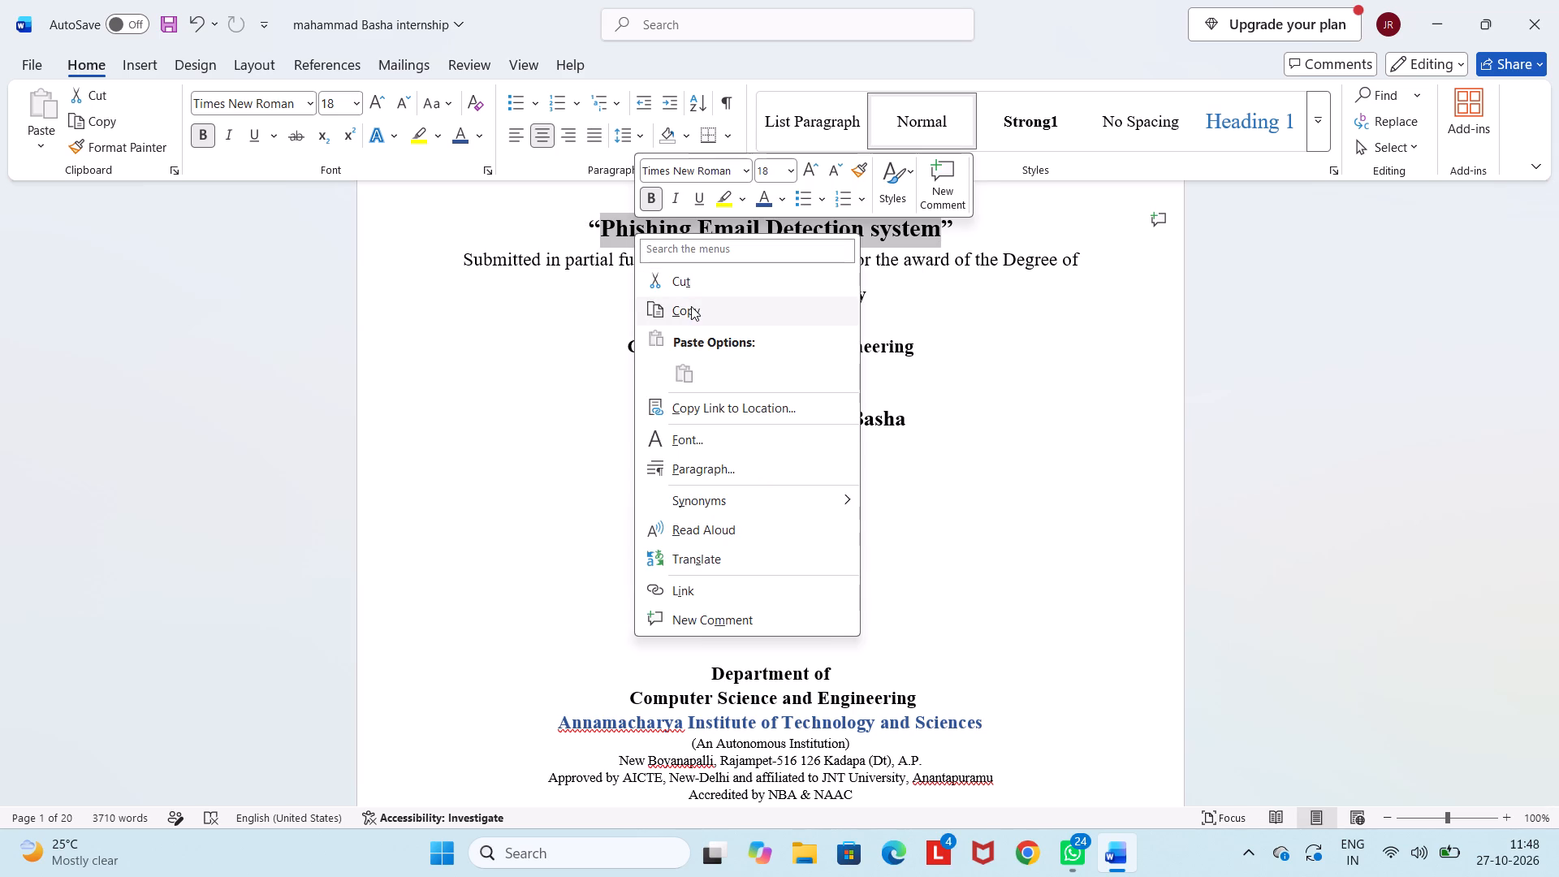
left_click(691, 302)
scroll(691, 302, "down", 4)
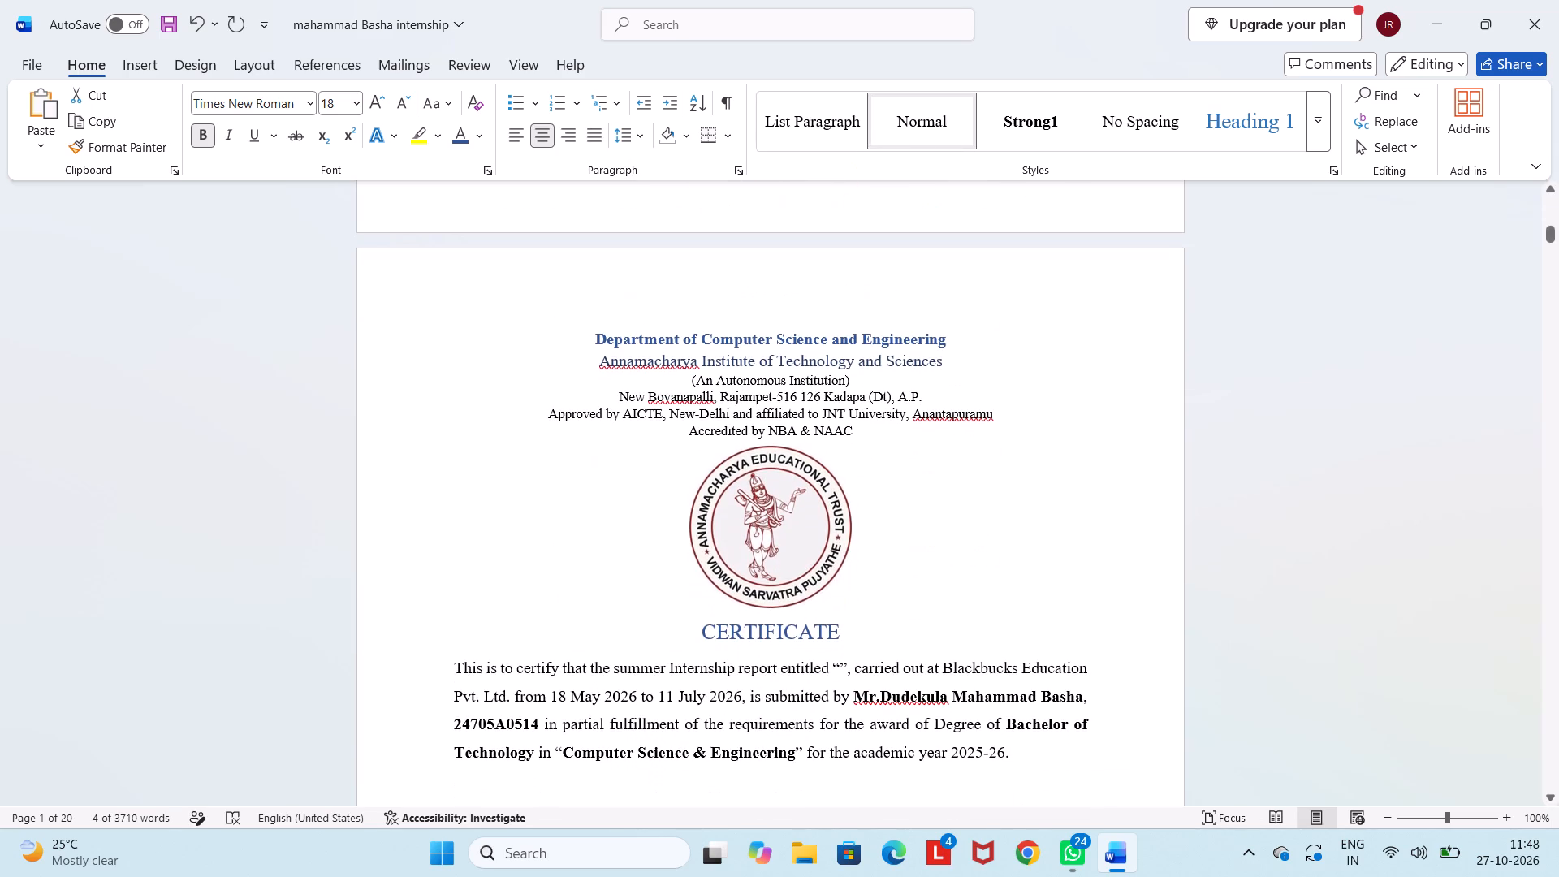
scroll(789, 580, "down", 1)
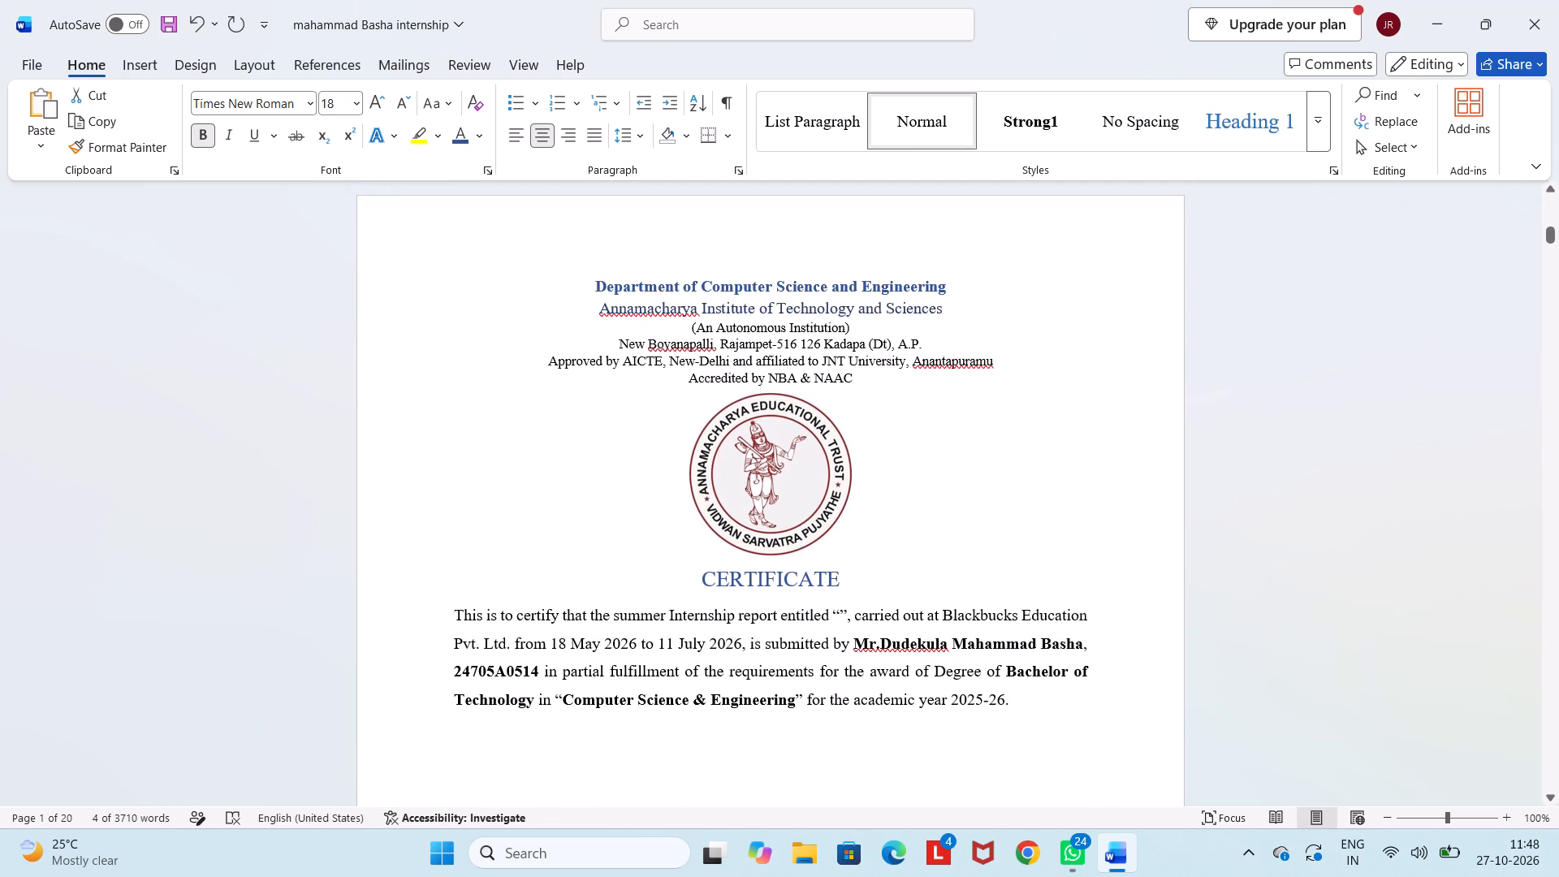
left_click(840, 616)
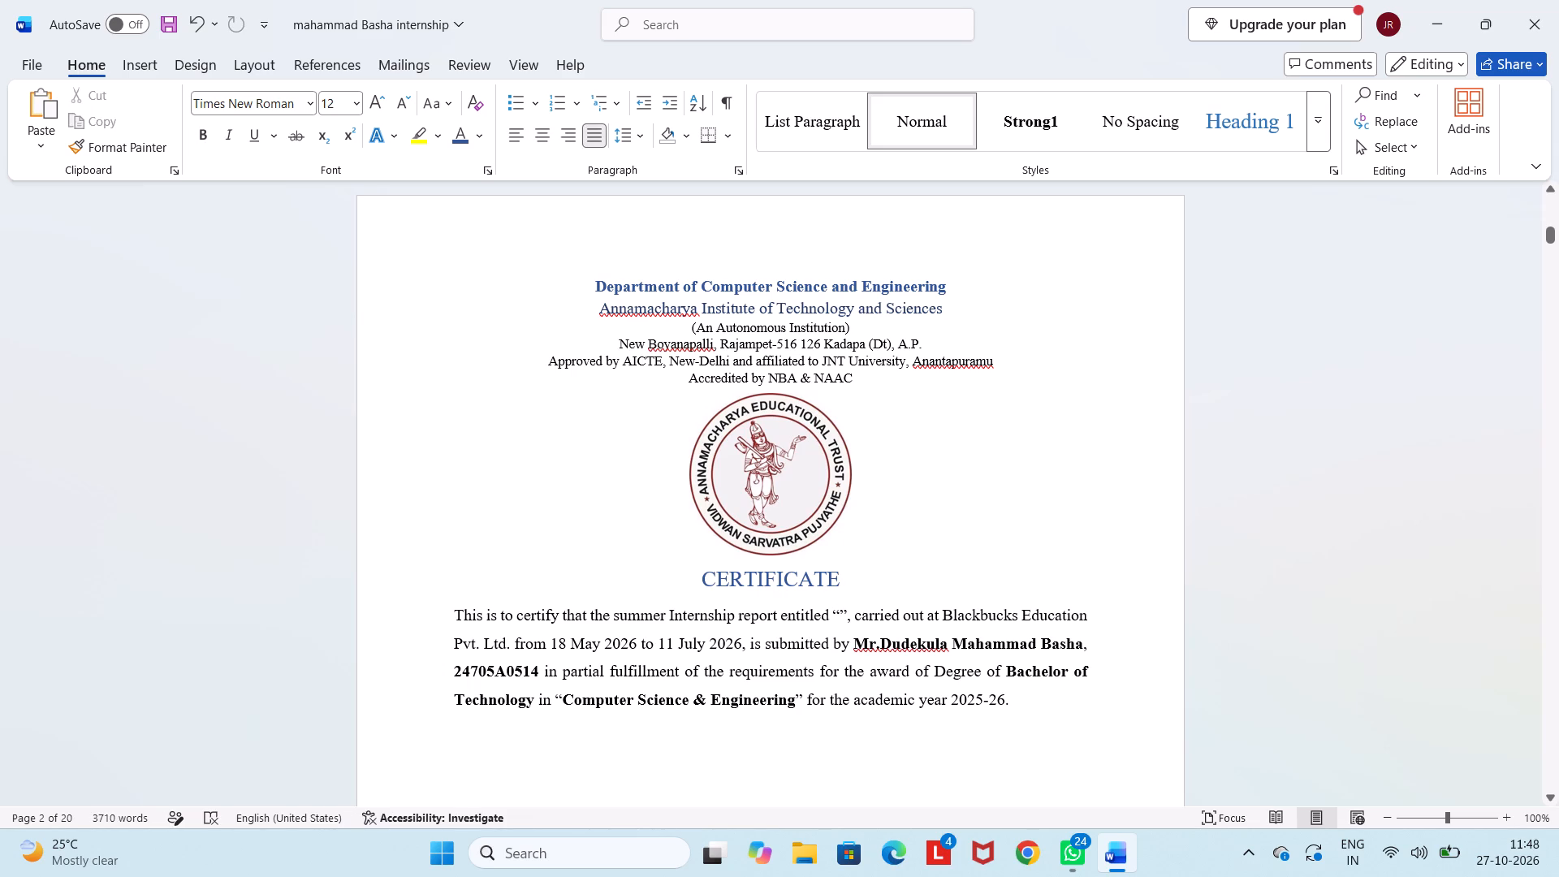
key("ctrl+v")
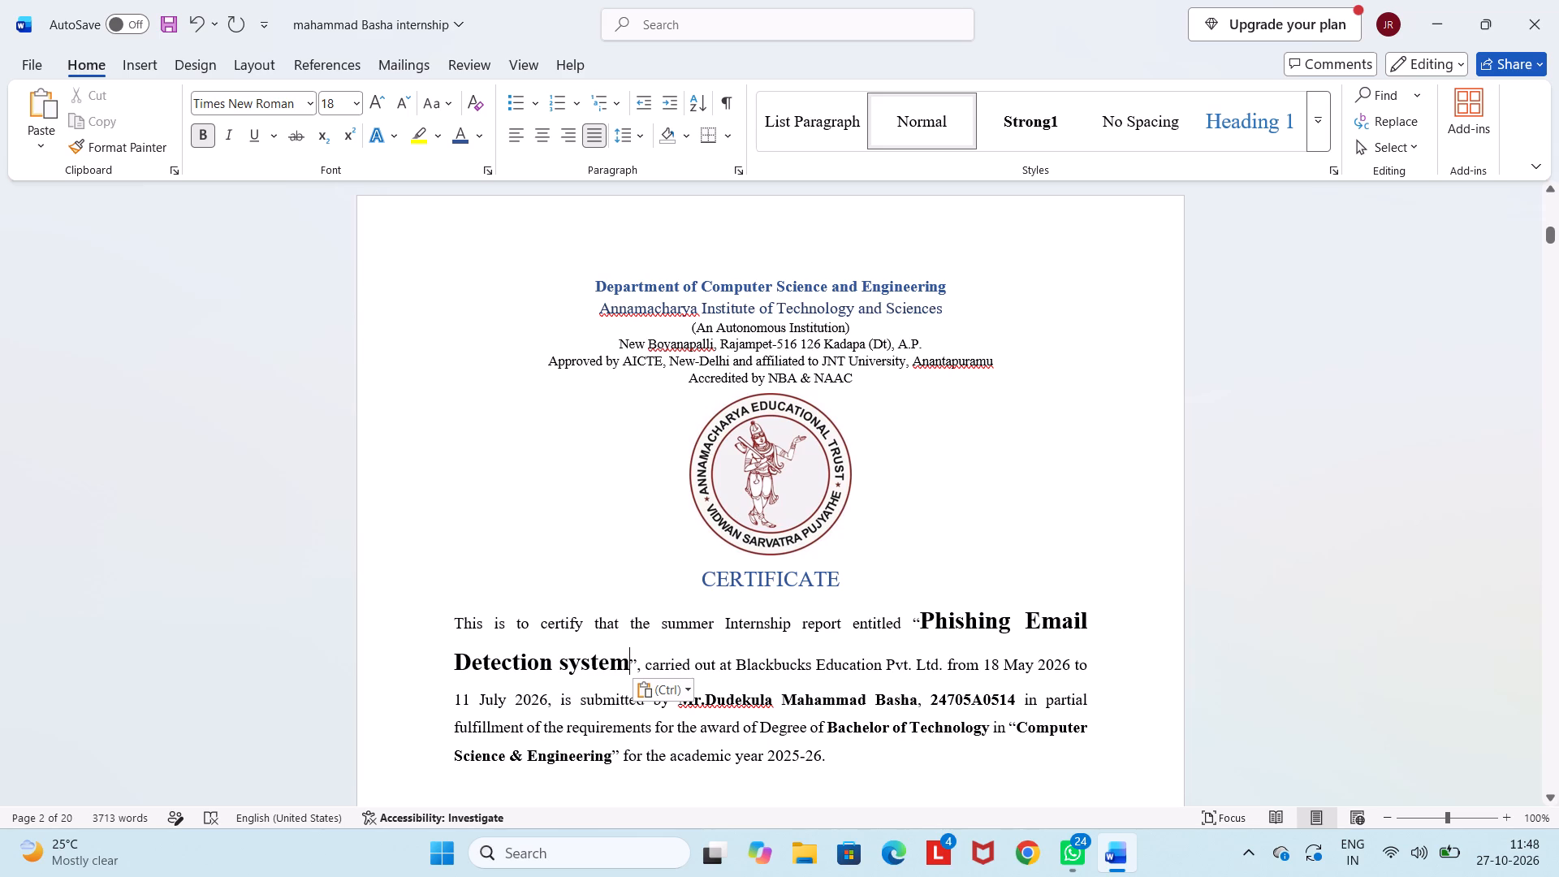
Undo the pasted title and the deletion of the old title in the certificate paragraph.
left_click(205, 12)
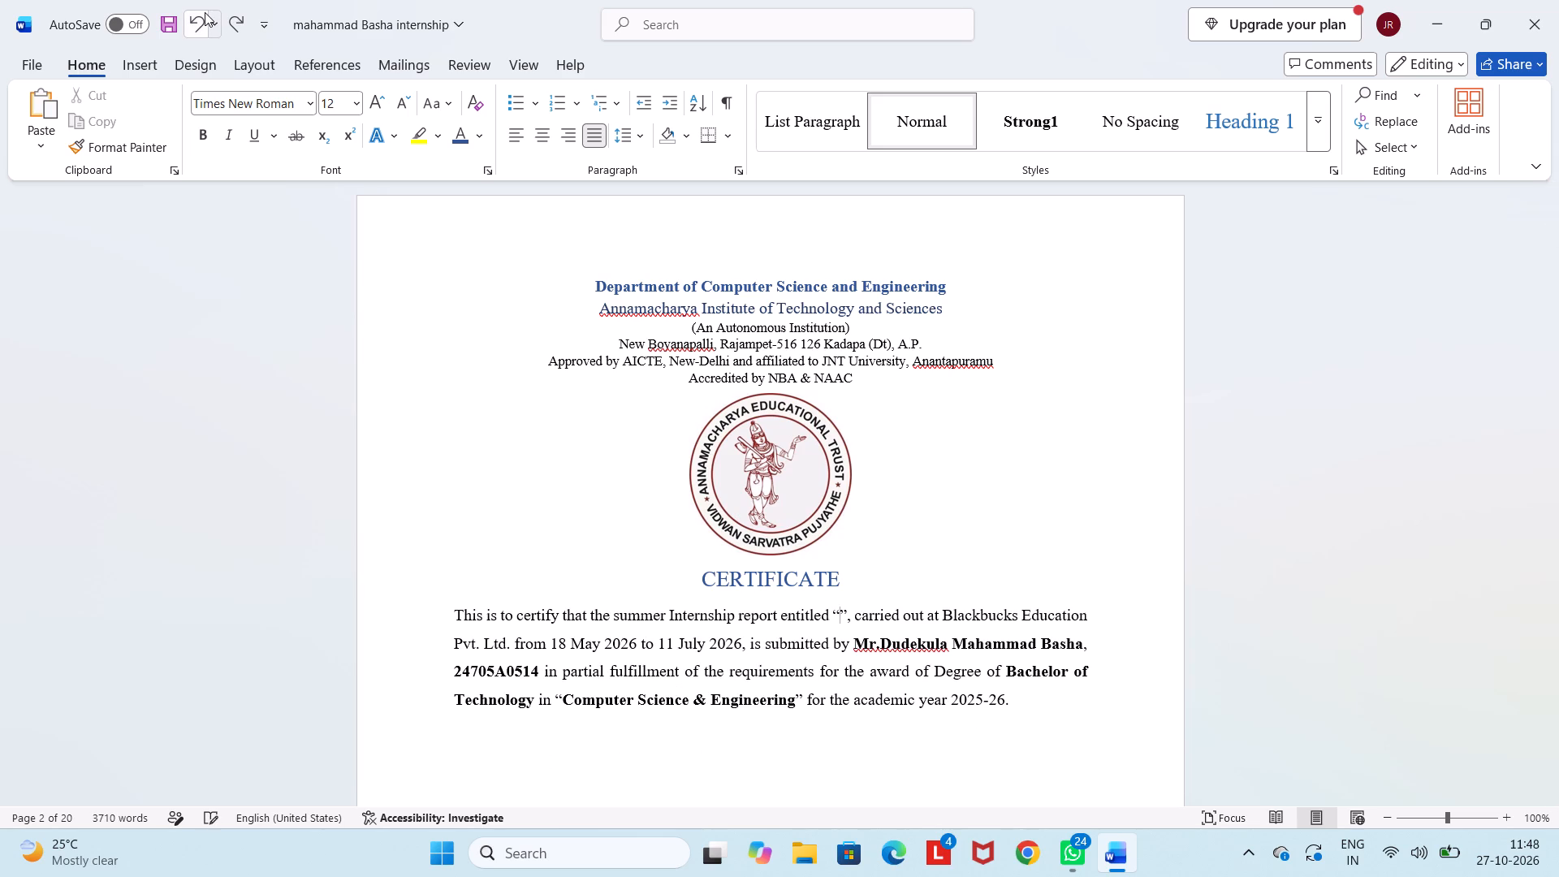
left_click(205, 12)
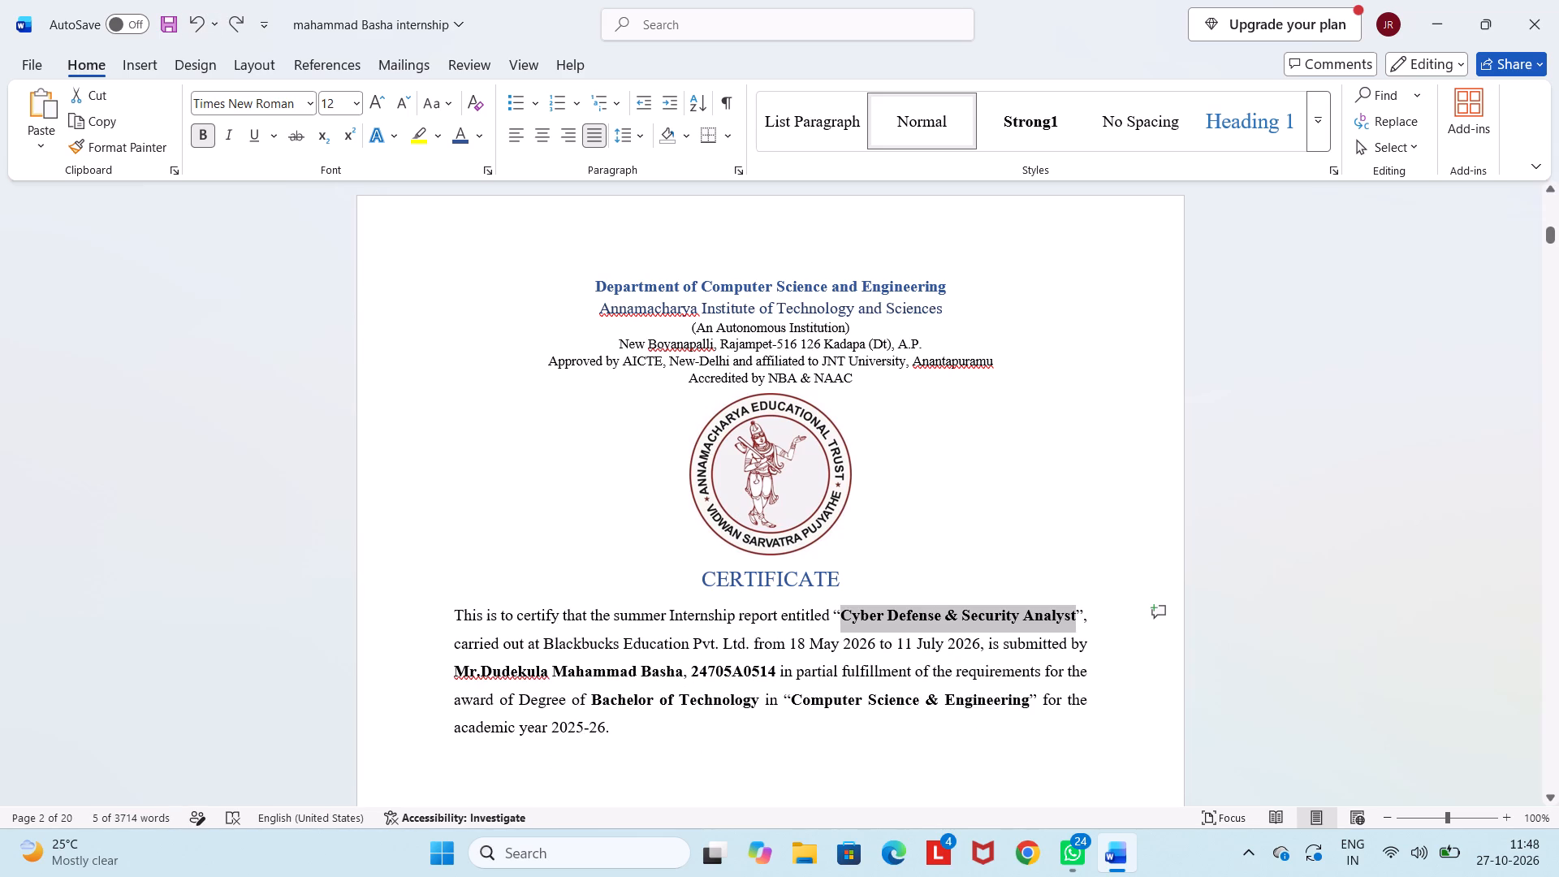
Insert "Phishing Email Detectin System" directly after the opening quotation mark, before the old title, in the certificate paragraph.
left_click(838, 613)
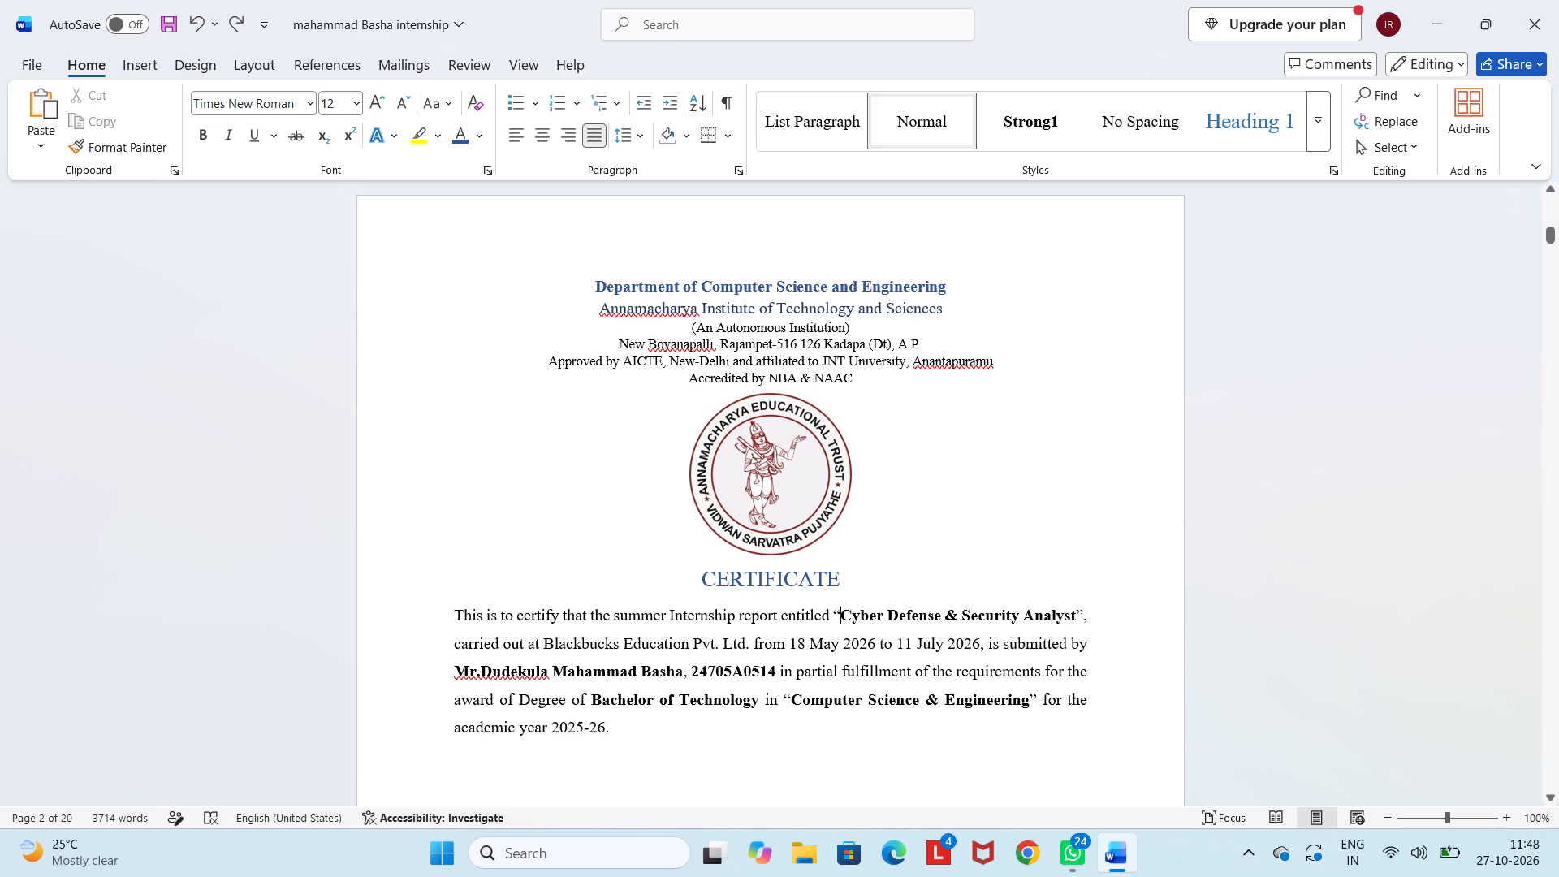
type("Phishing")
key("space")
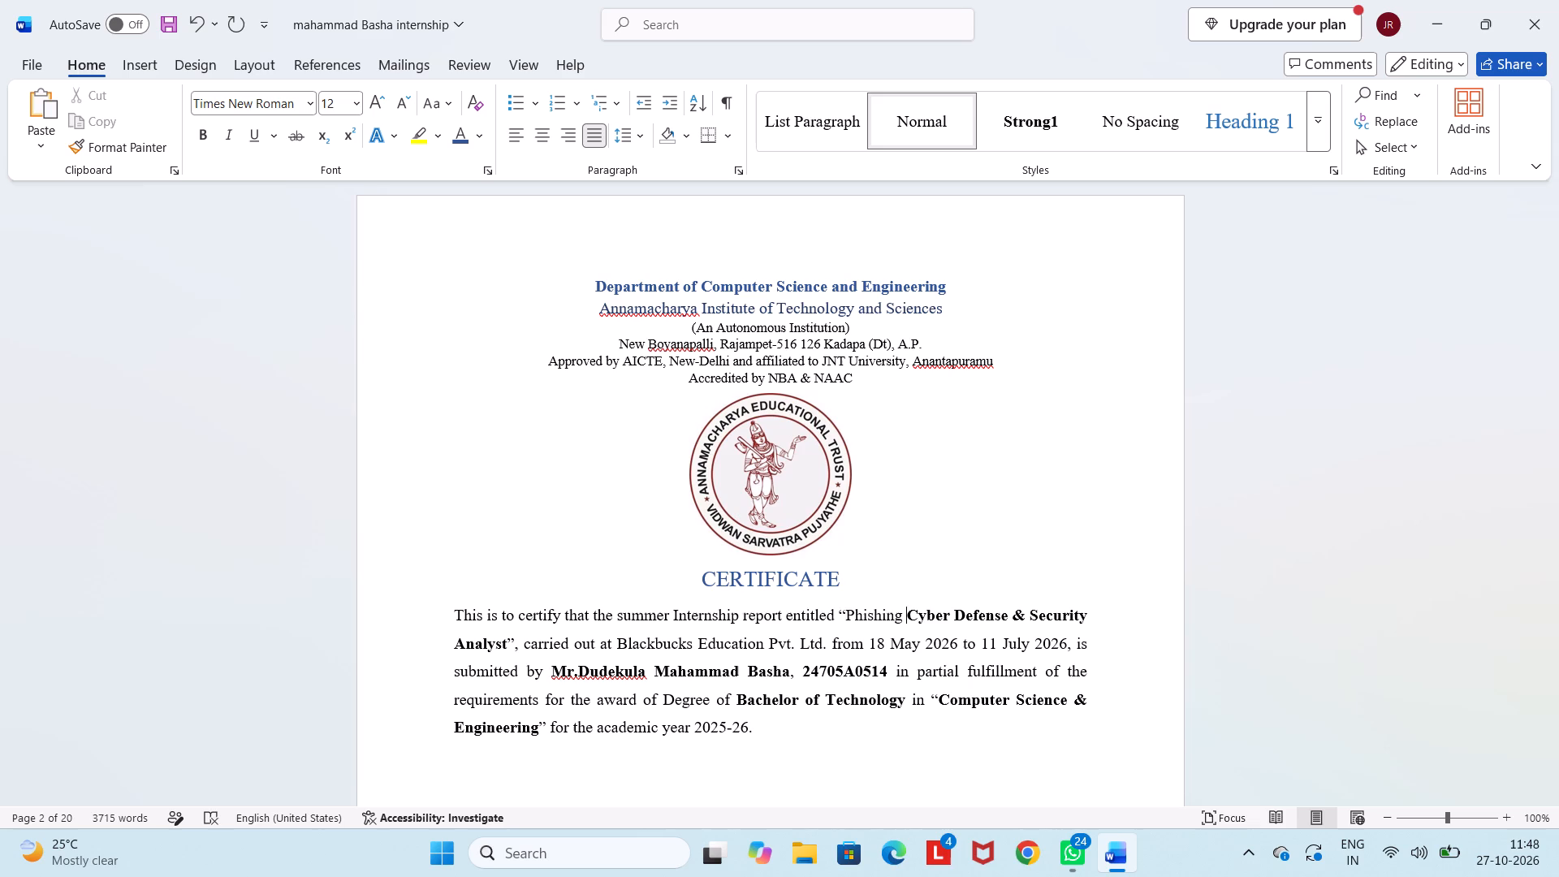
key("e")
key("BackSpace")
key("e")
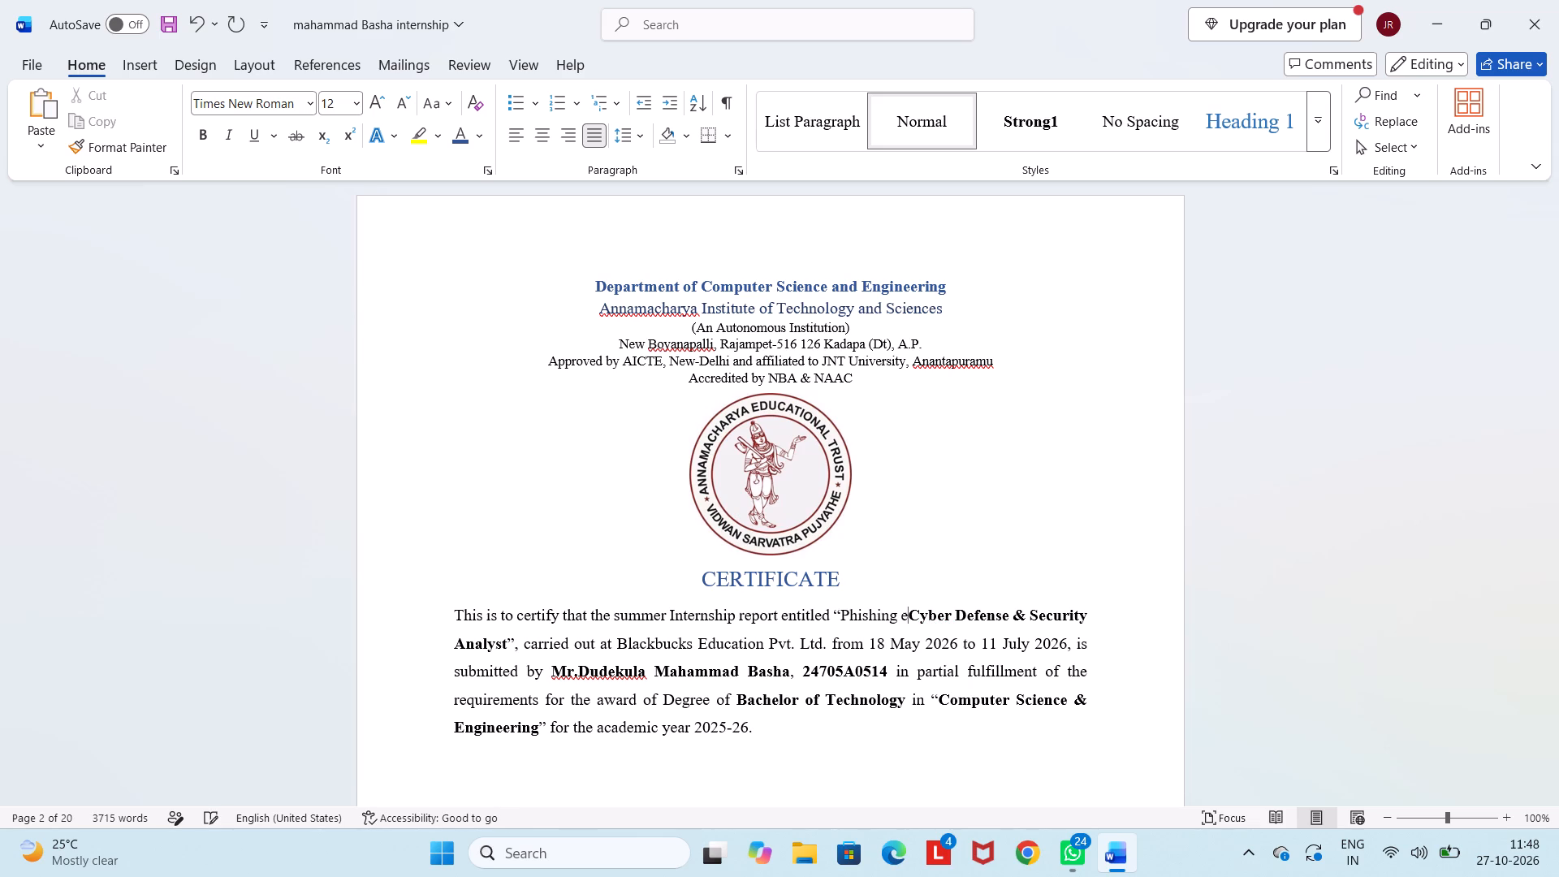
type("mail")
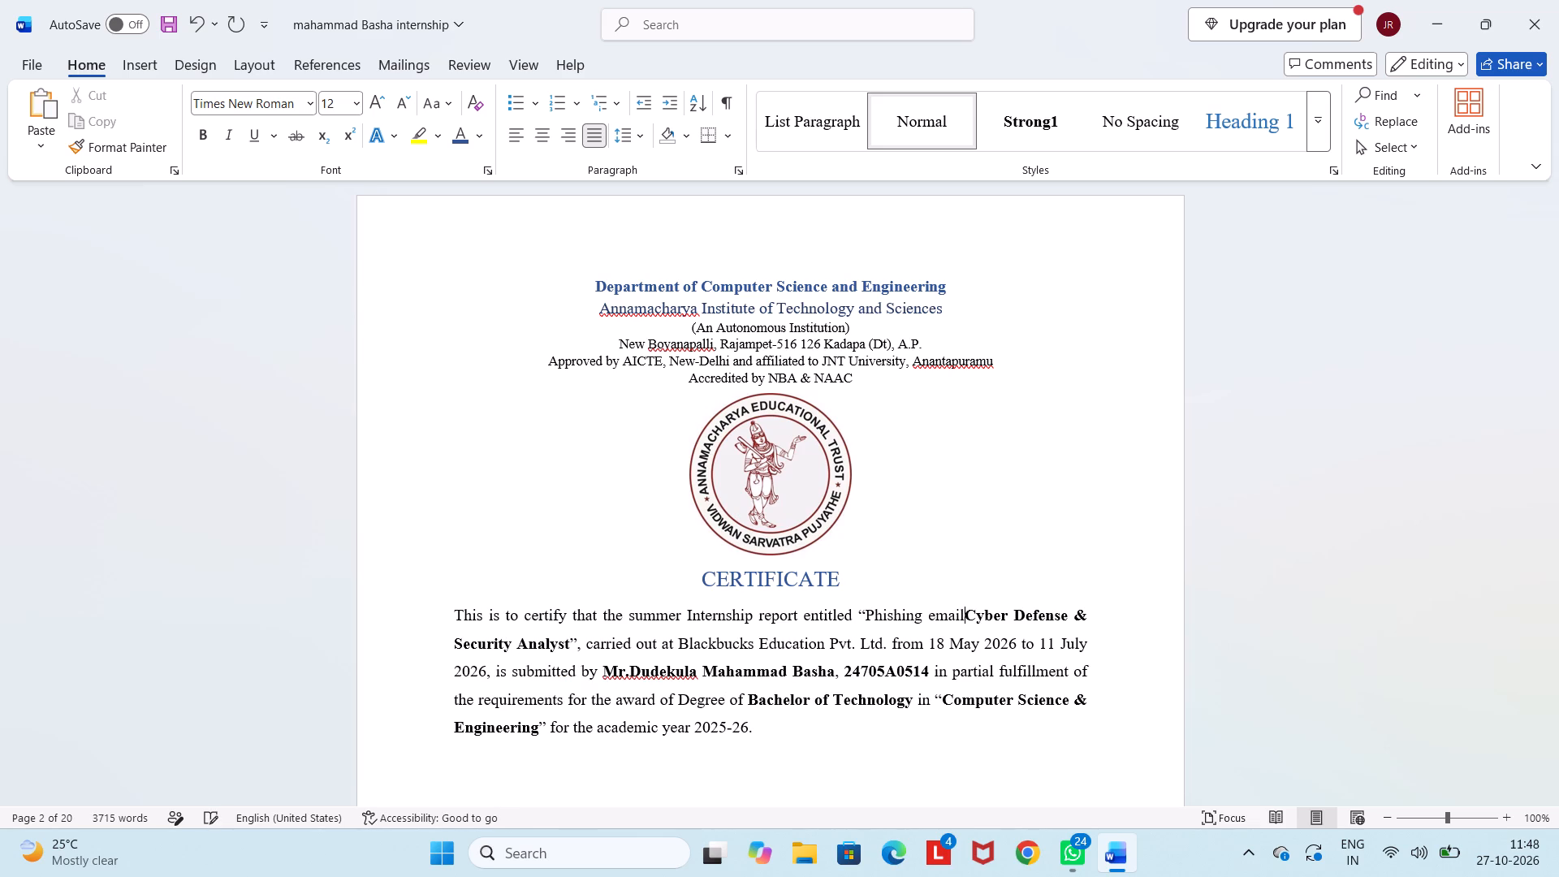
key("BackSpace")
key("BackSpace")
key("BackSpace")
key("BackSpace")
key("BackSpace")
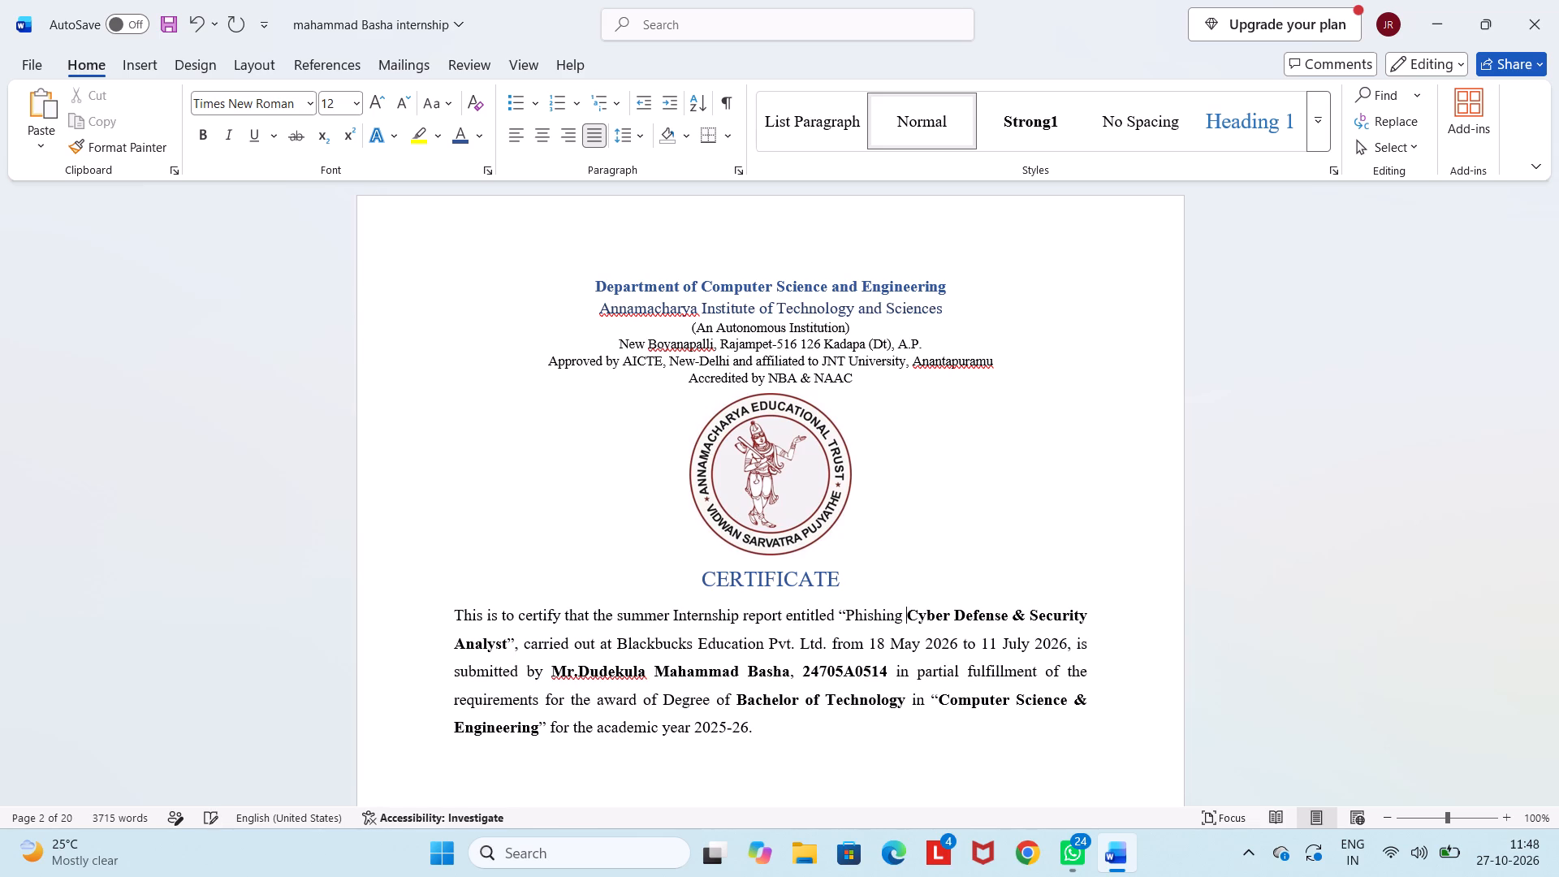
key("e")
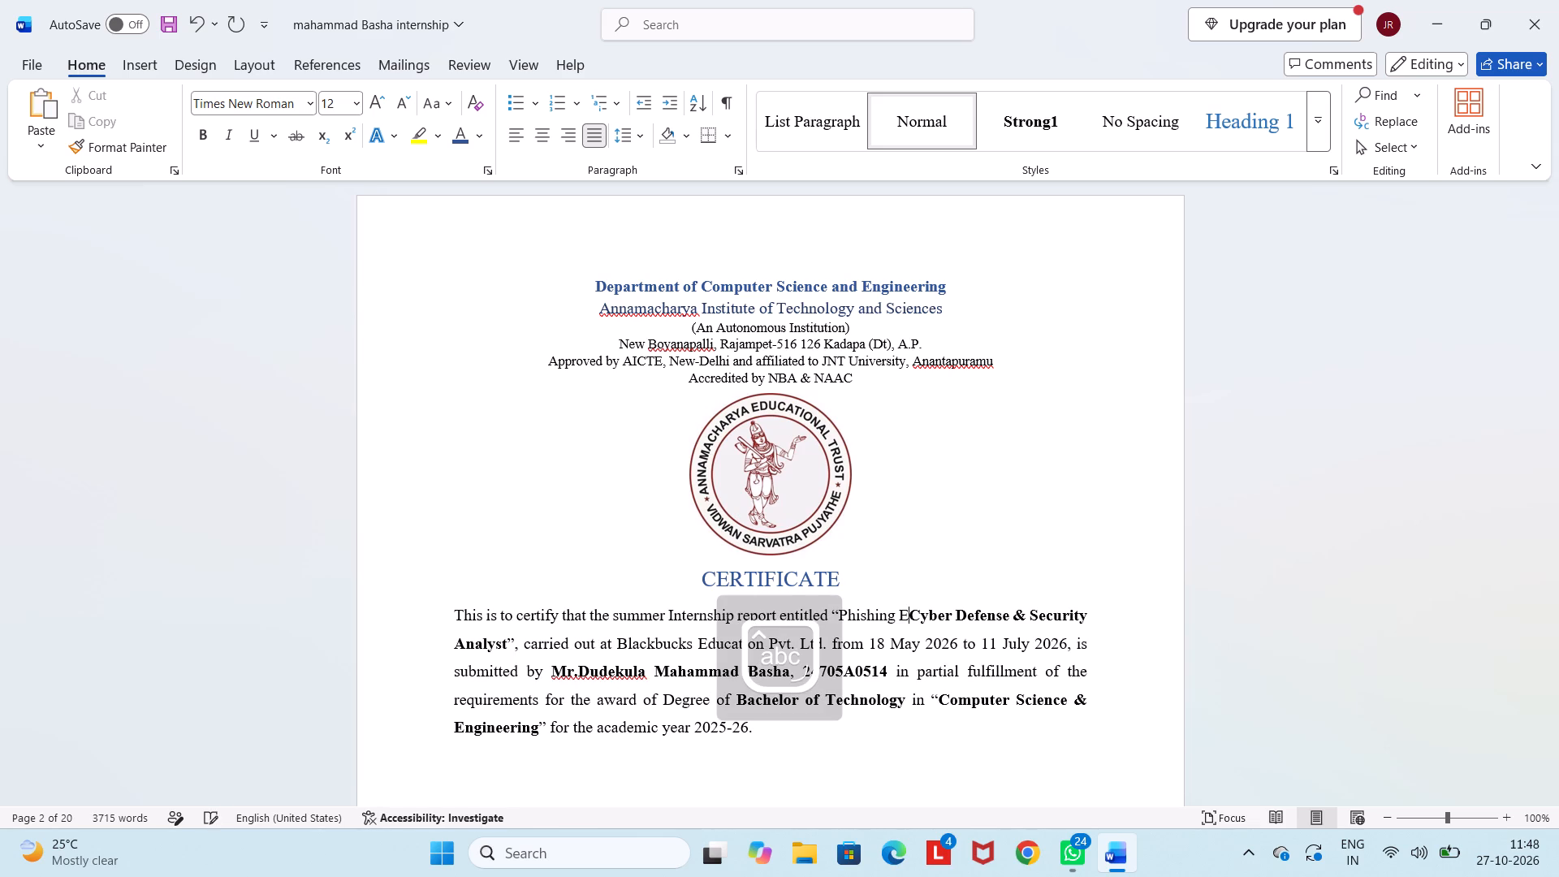
type("mail")
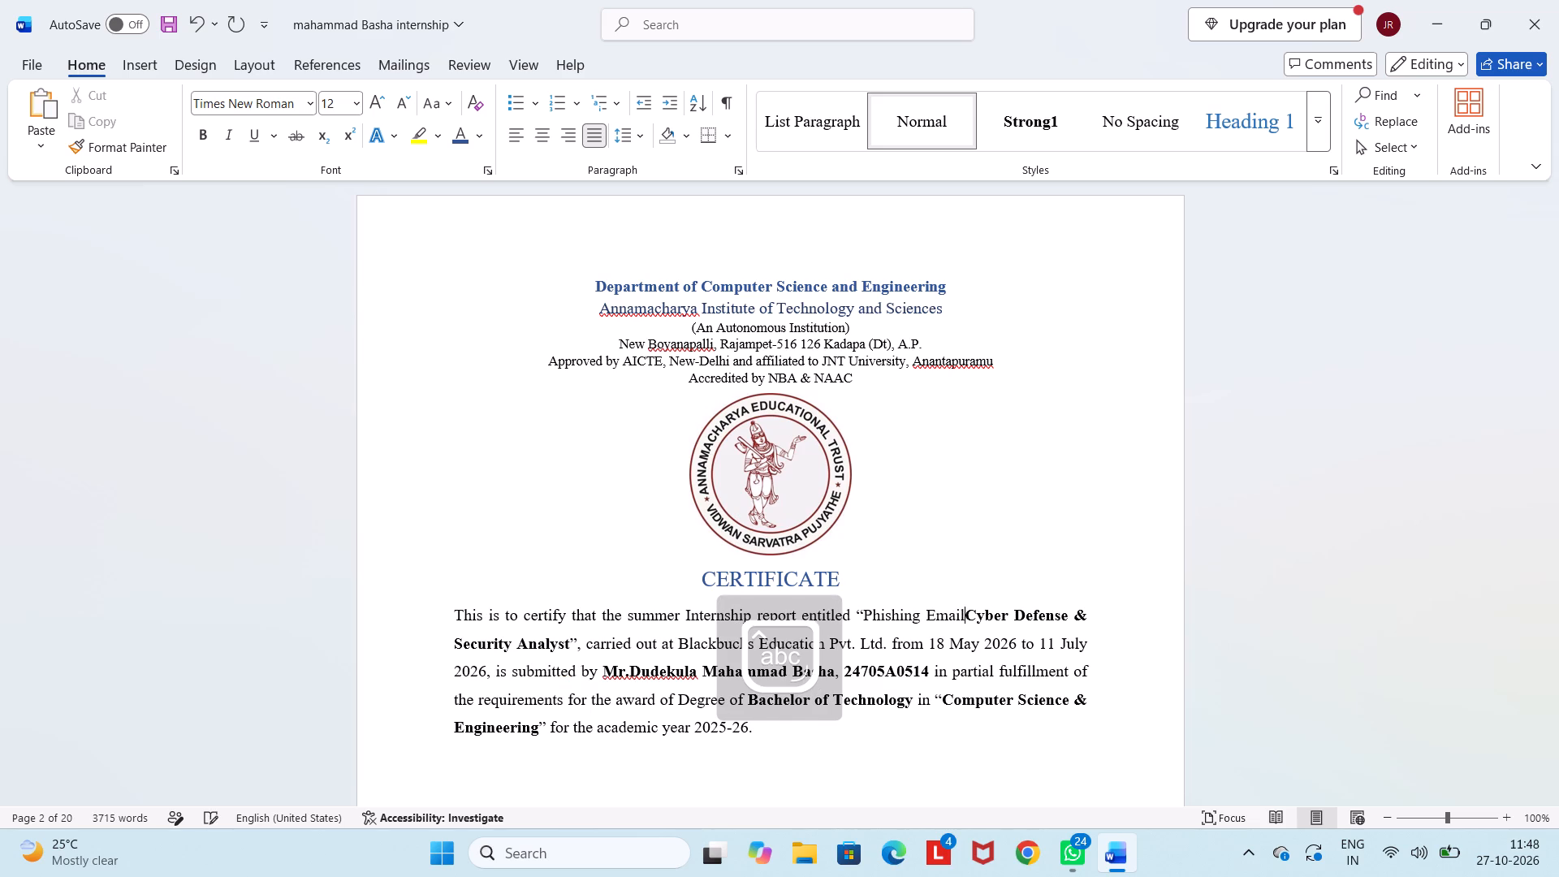
key("space")
key("d")
type("etectin")
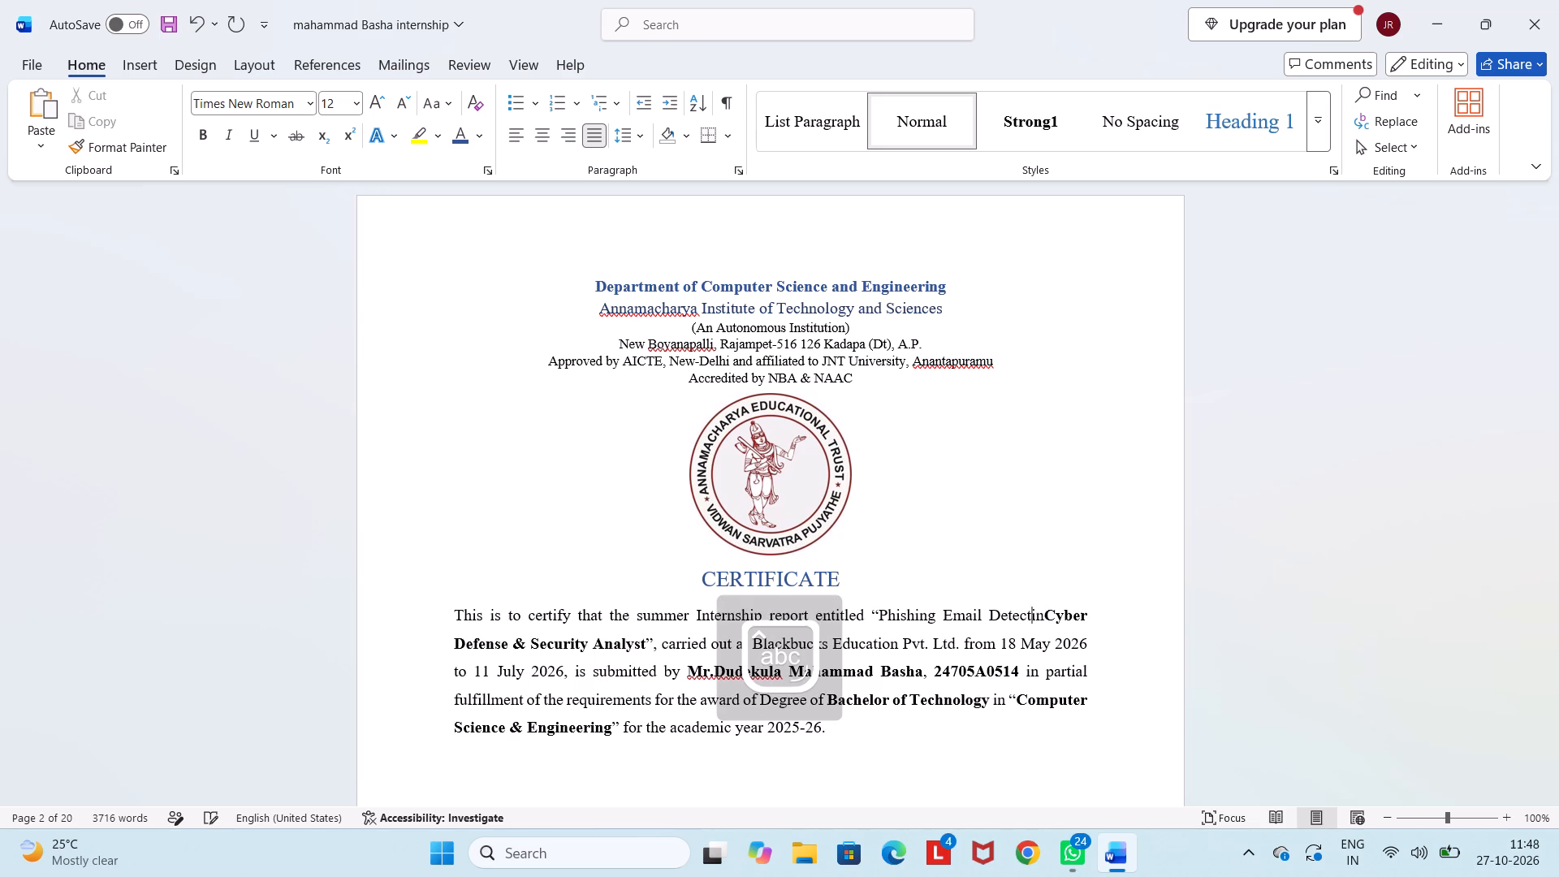
key("space")
key("s")
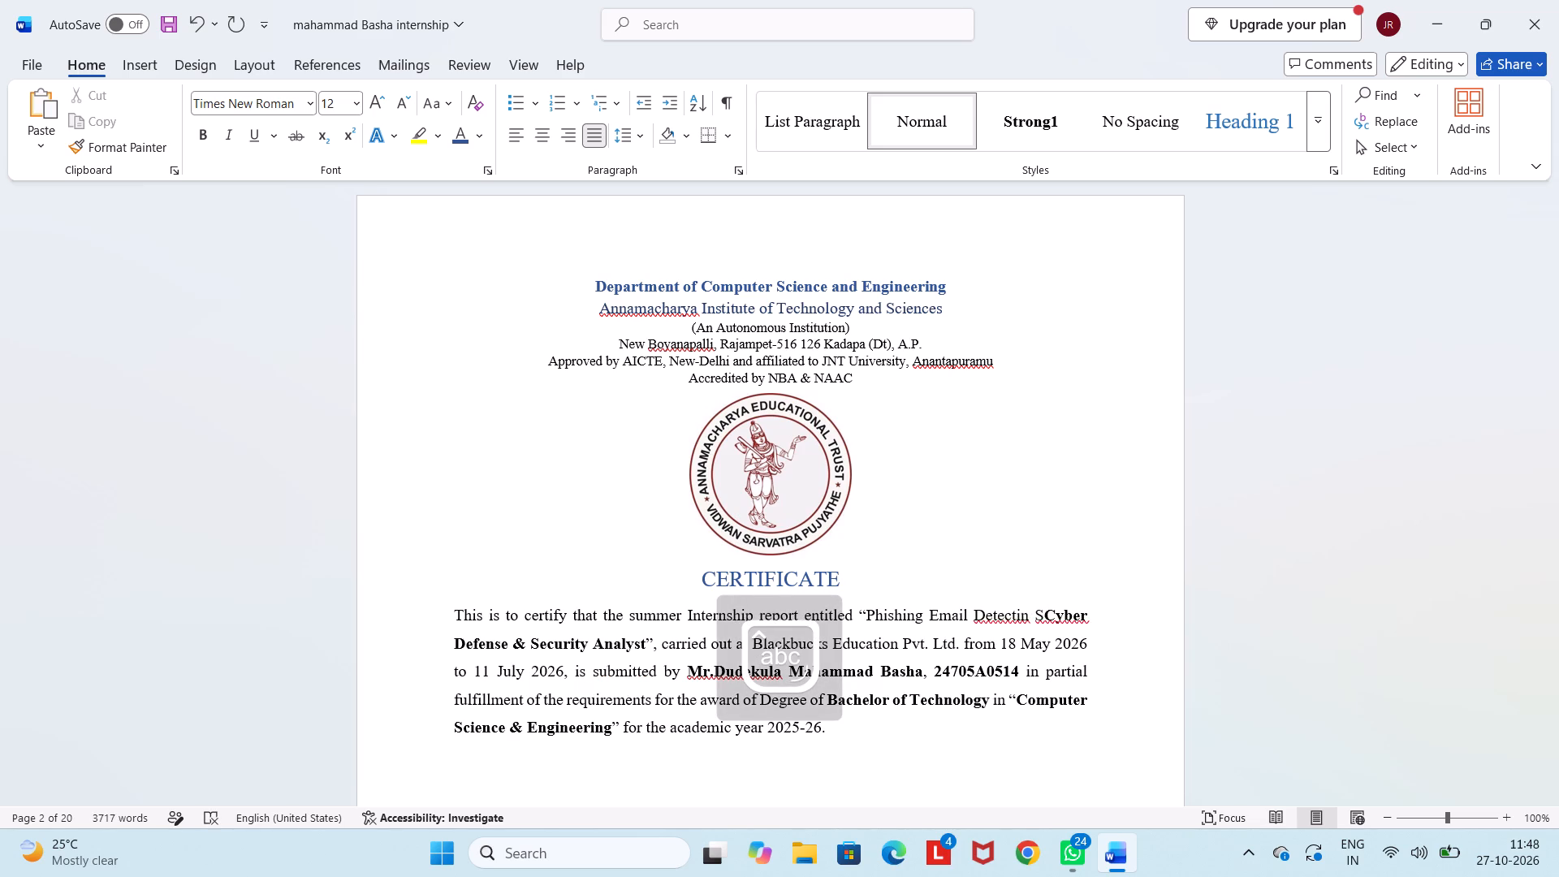
type("ystem")
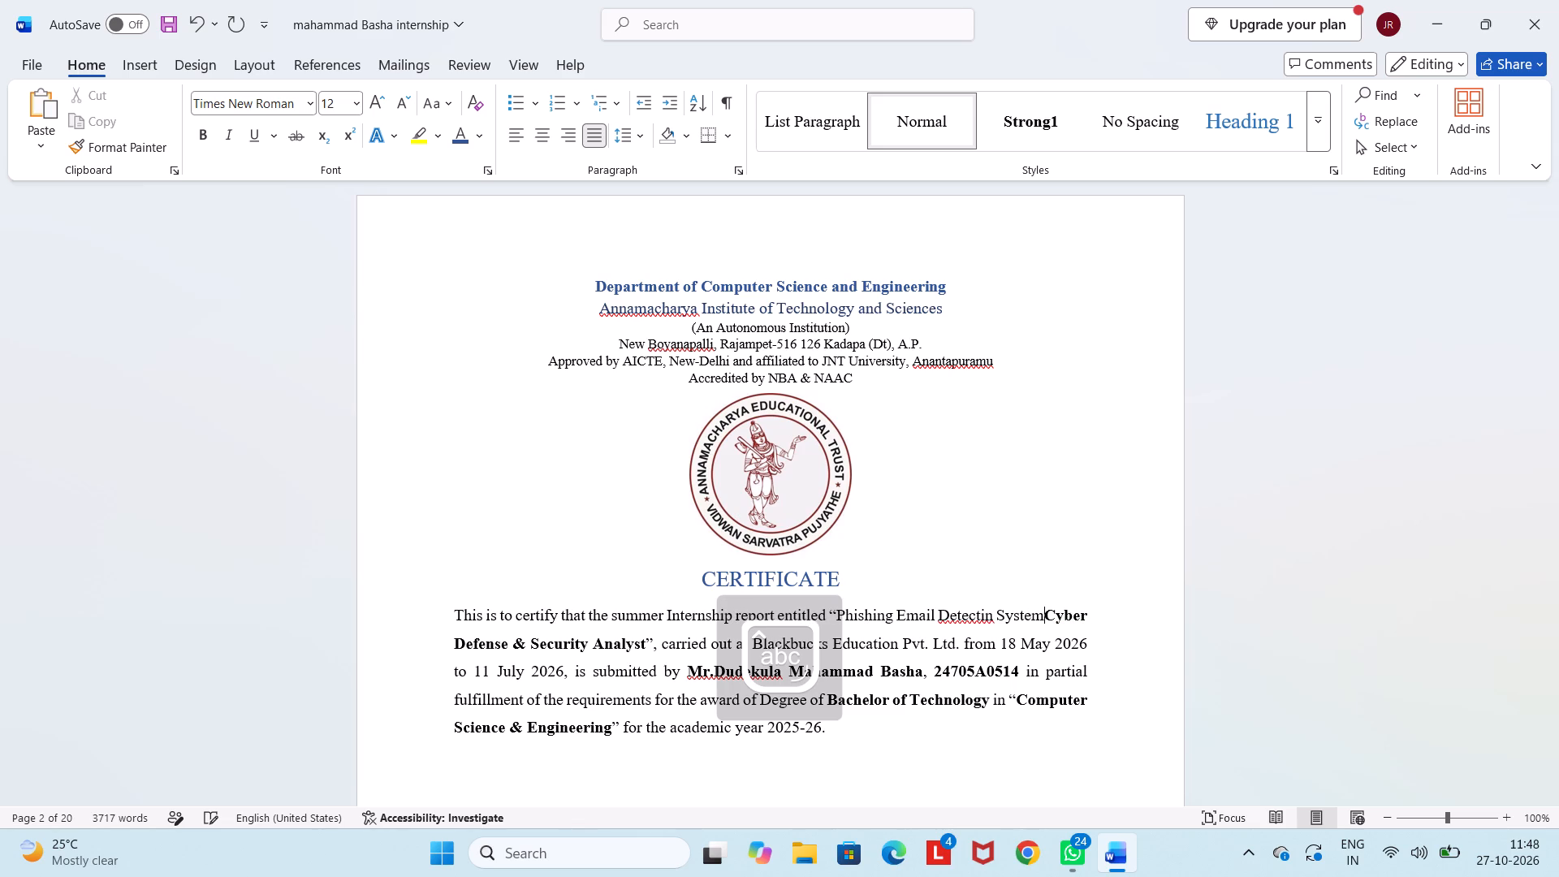
Delete the old title "Cyber Defense & Security Analyst" that follows the new title inside the quotation marks.
left_click(641, 644)
key("Right")
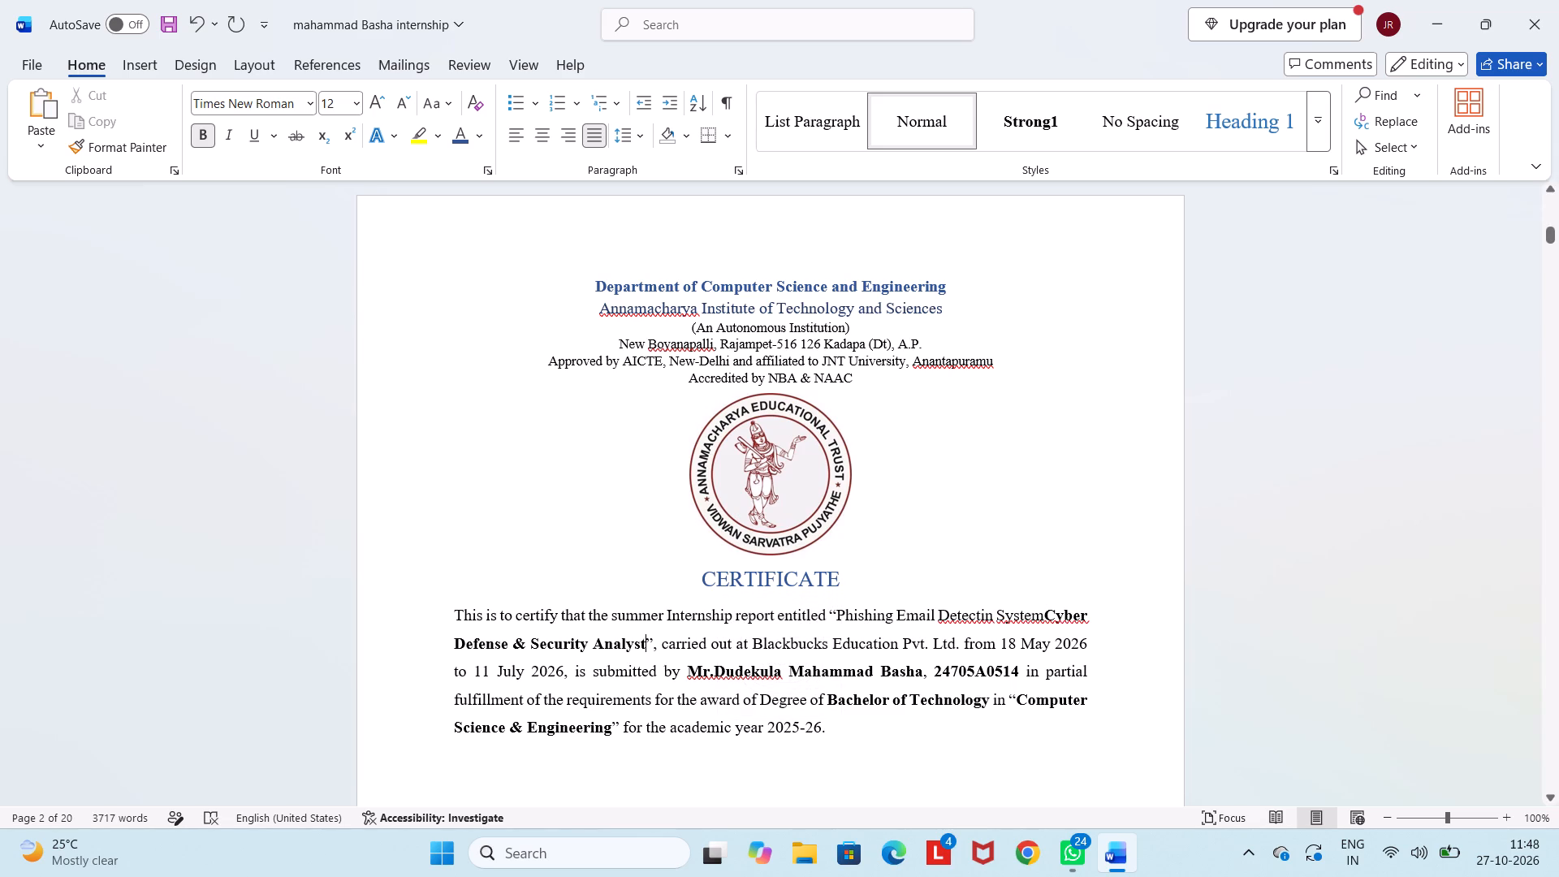
key("BackSpace")
key("BackSpace")
key("BackSpace")
key("BackSpace")
key("BackSpace")
key("BackSpace")
key("BackSpace")
key("BackSpace")
key("BackSpace")
key("BackSpace")
key("BackSpace")
key("BackSpace")
key("BackSpace")
key("BackSpace")
key("BackSpace")
key("BackSpace")
key("BackSpace")
key("BackSpace")
key("BackSpace")
key("BackSpace")
key("BackSpace")
key("BackSpace")
key("BackSpace")
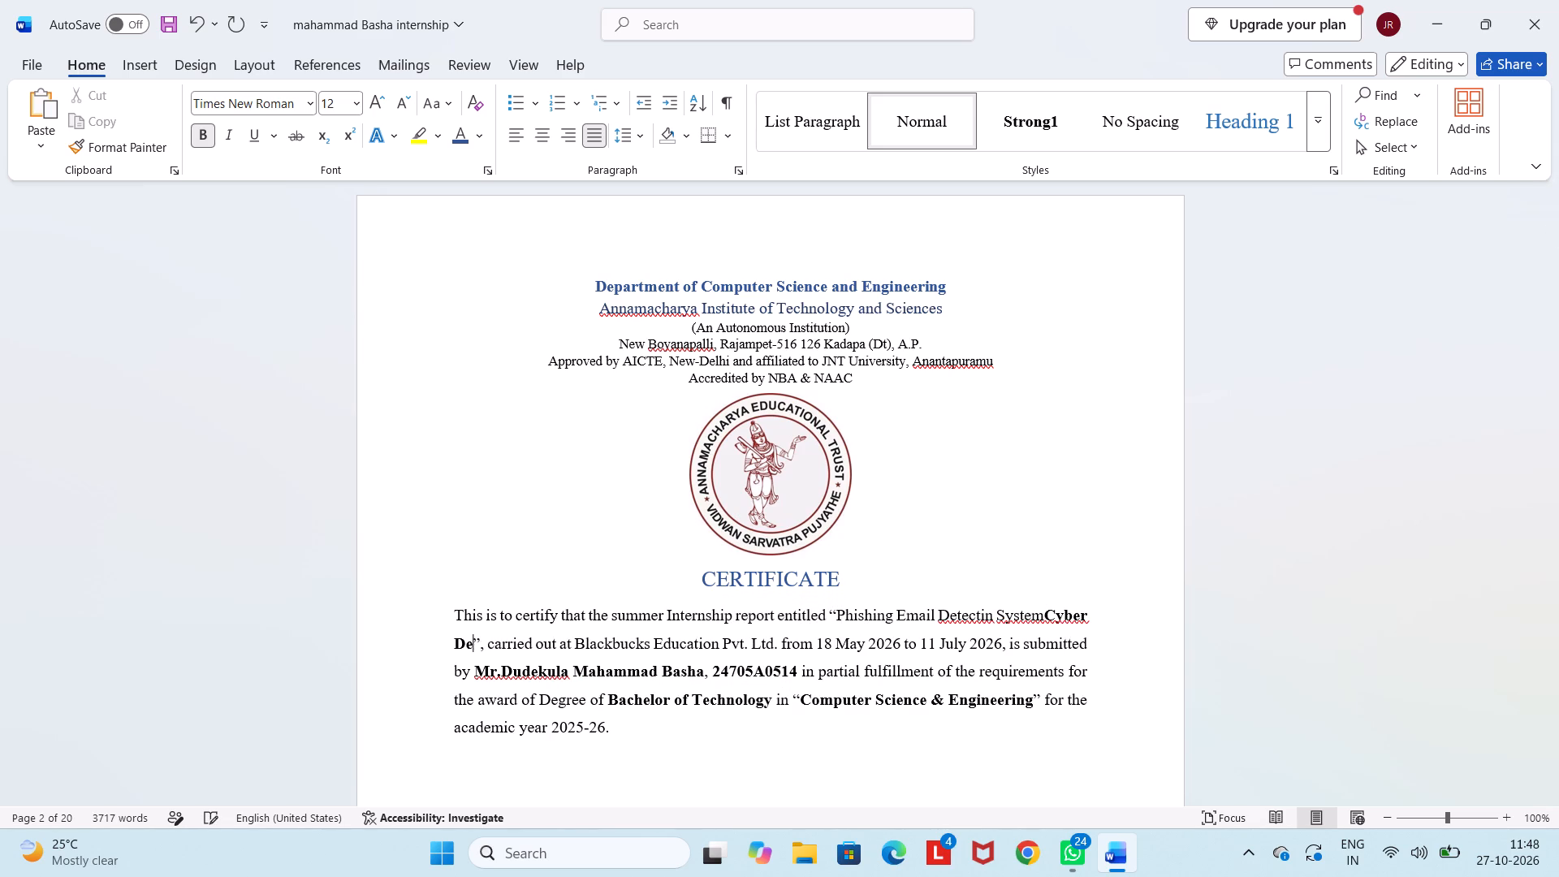
key("BackSpace")
key("BackSpace")
key("BackSpace")
key("BackSpace")
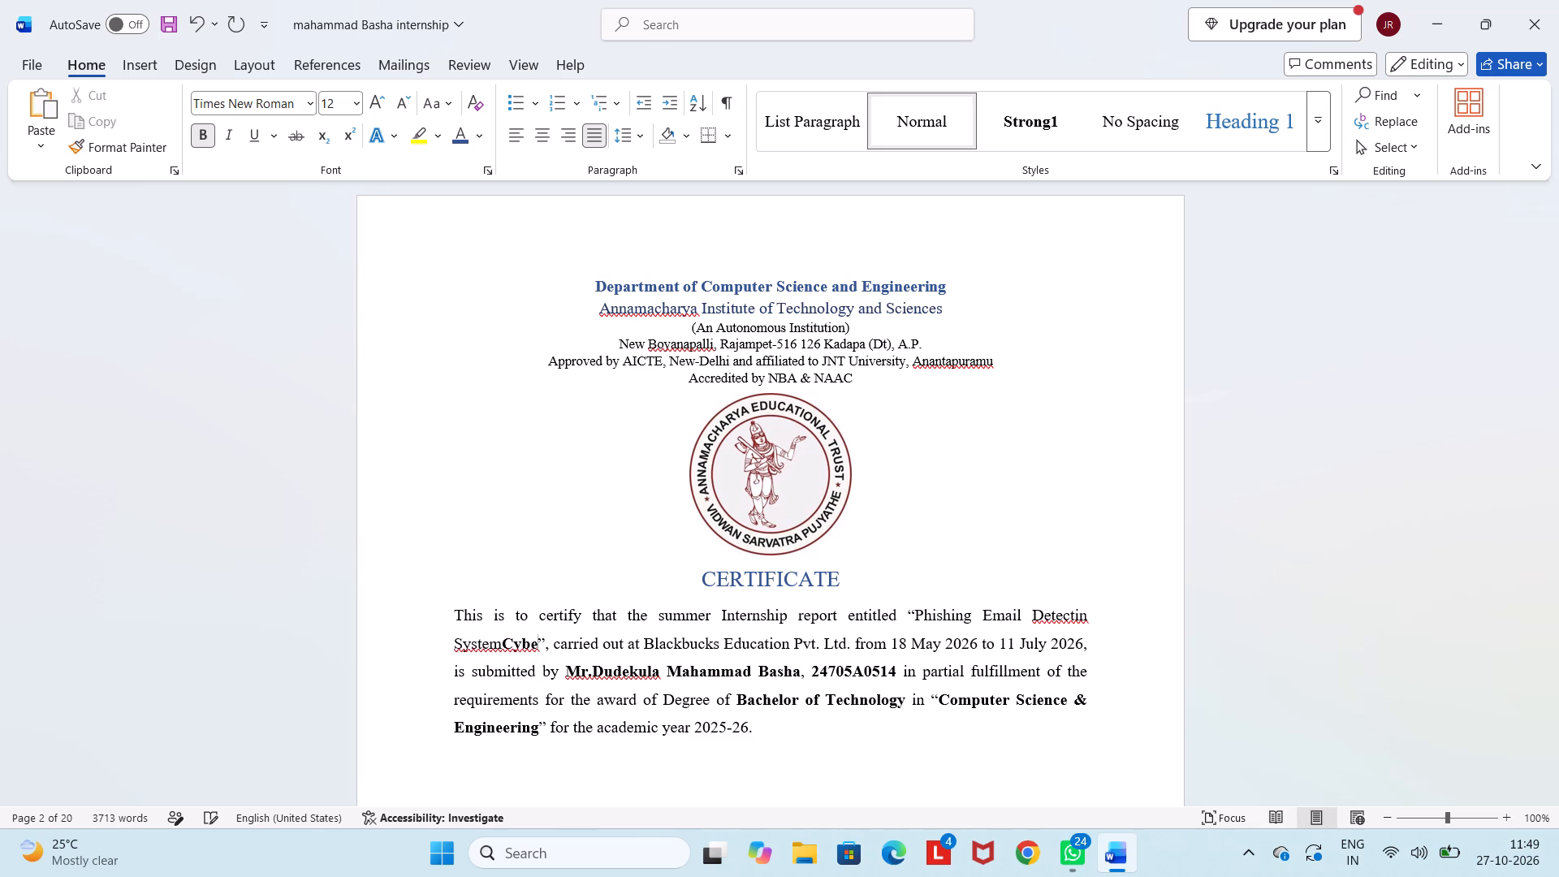
key("BackSpace")
key("BackSpace")
key("BackSpace")
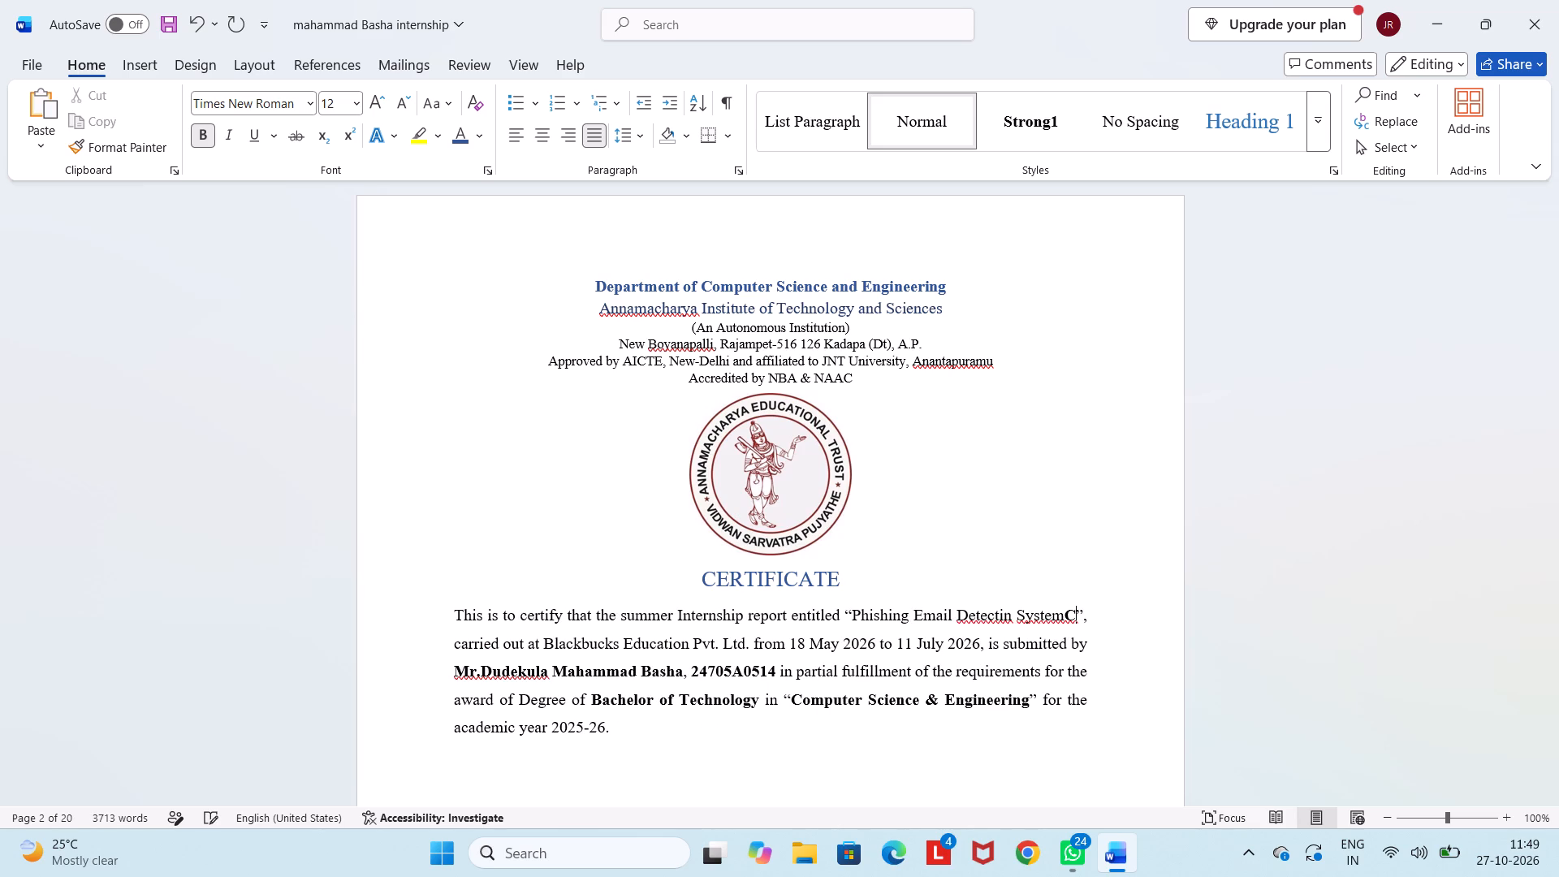
key("BackSpace")
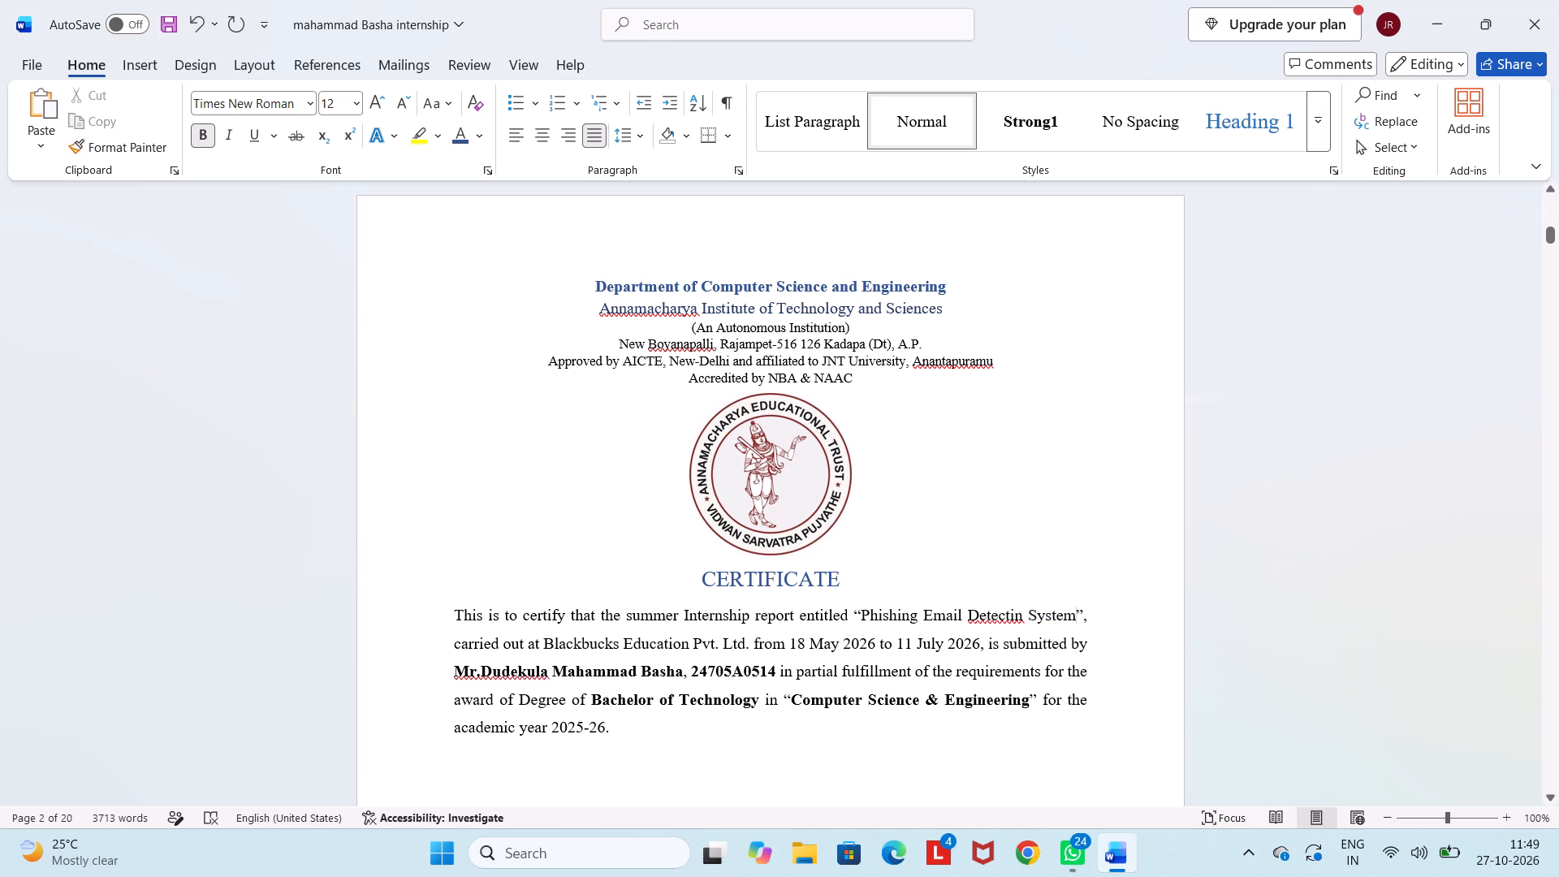
Make the new title between the quotation marks in the certificate paragraph bold.
left_click_drag(859, 615, 1015, 608)
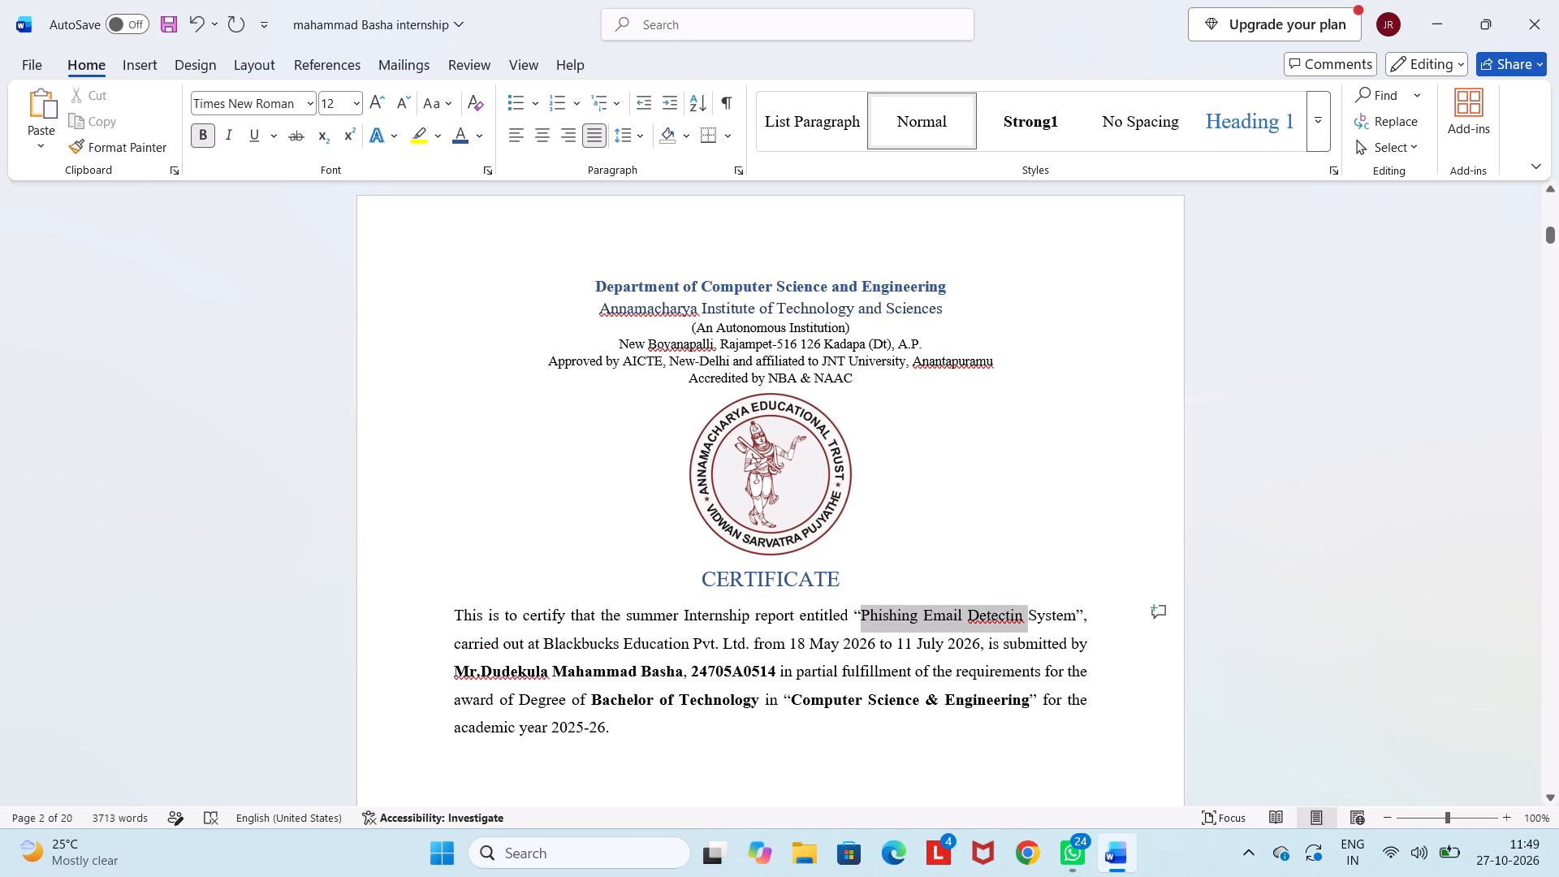
left_click_drag(1015, 608, 1082, 617)
left_click_drag(1082, 617, 1081, 618)
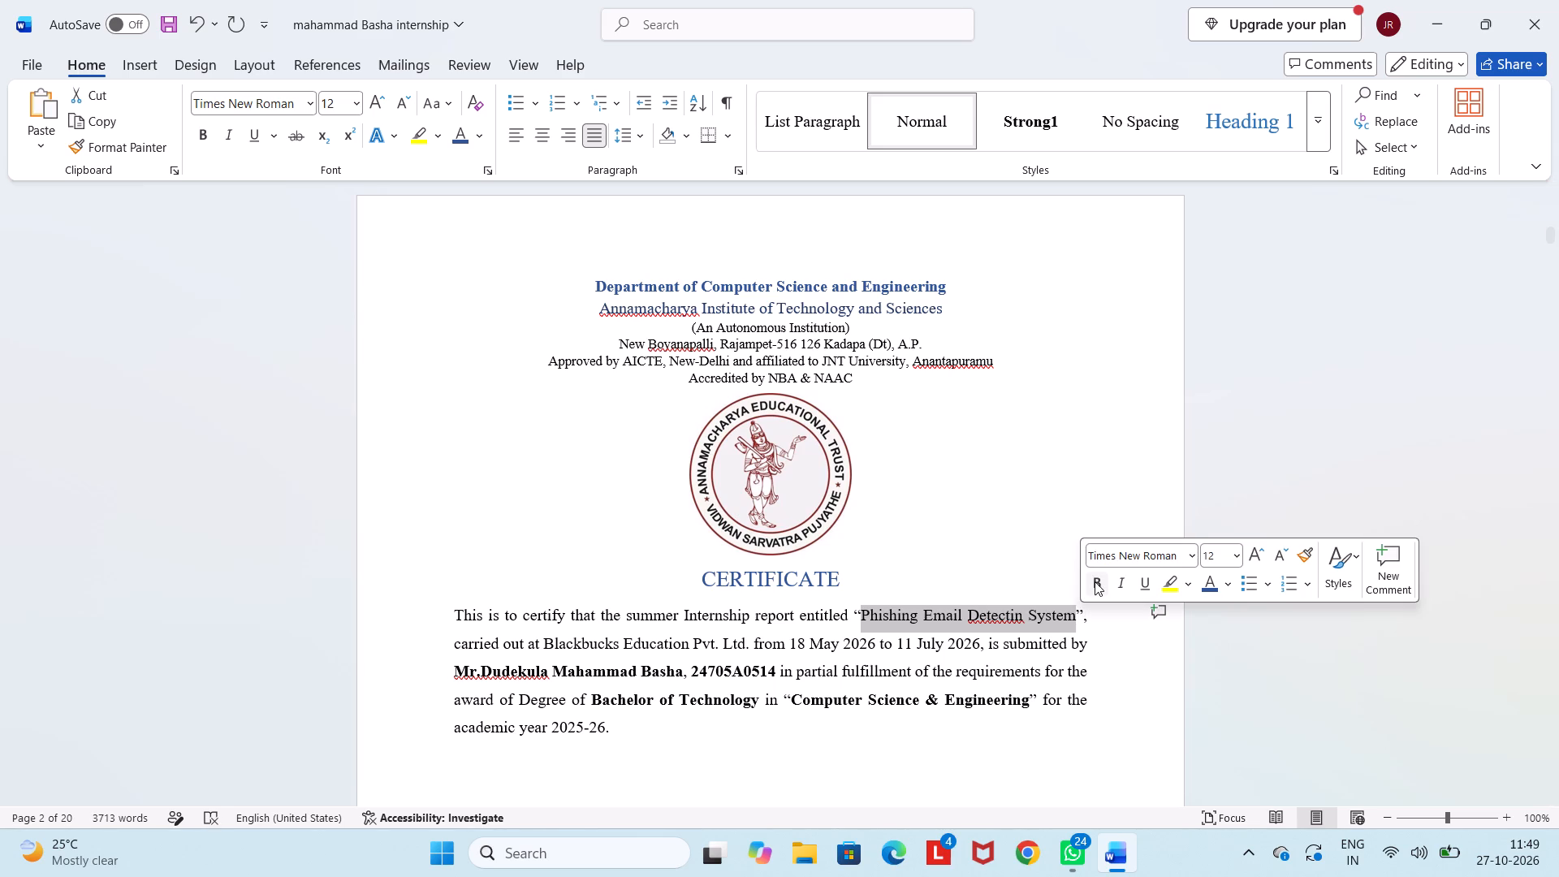
left_click(1095, 581)
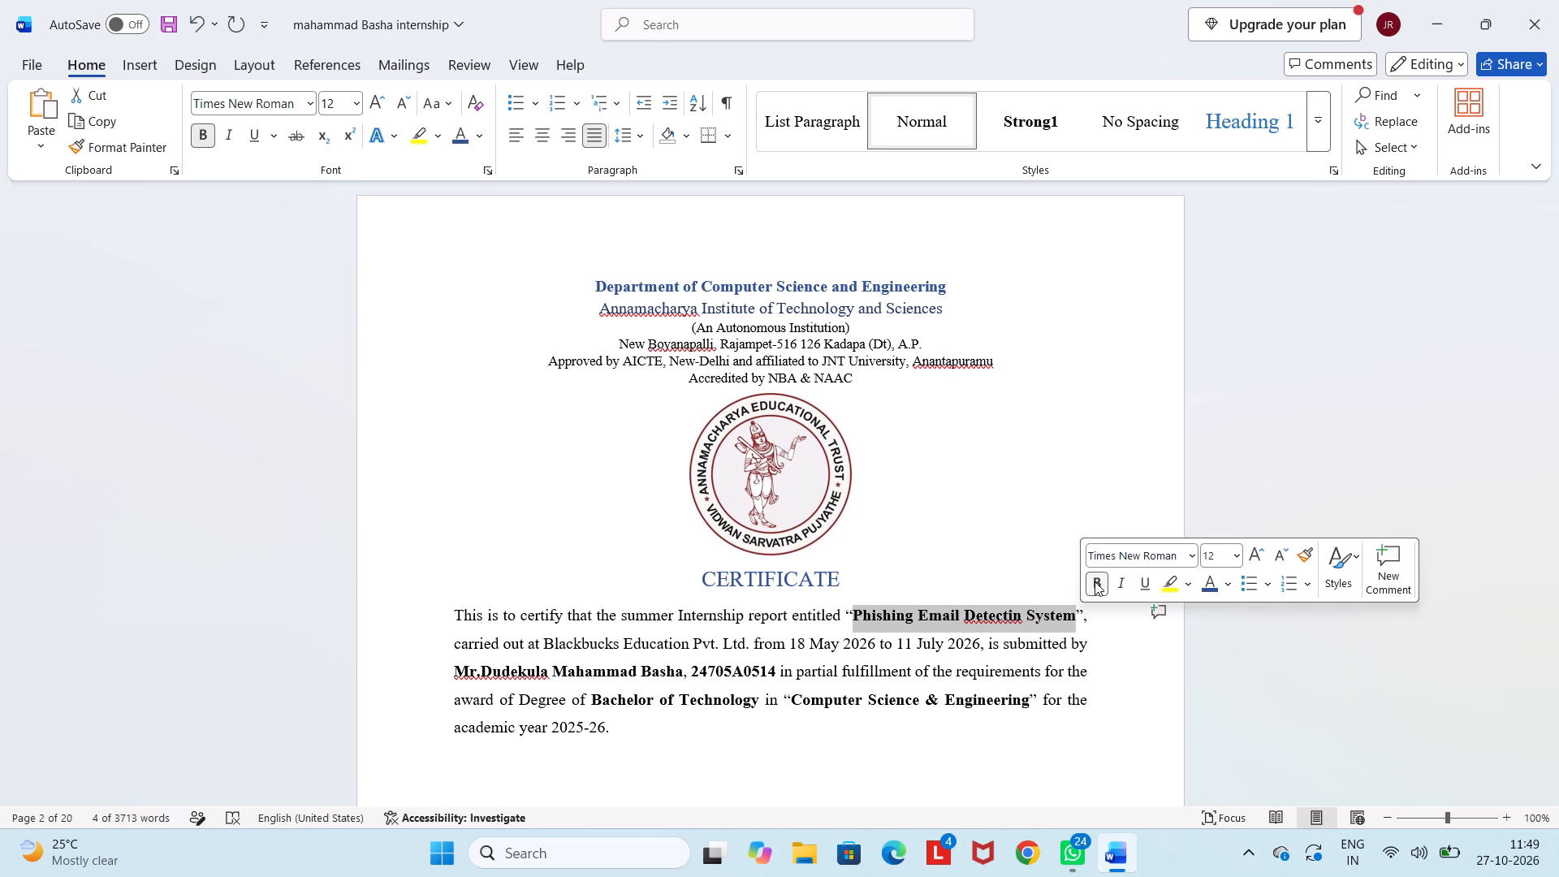
left_click(1049, 571)
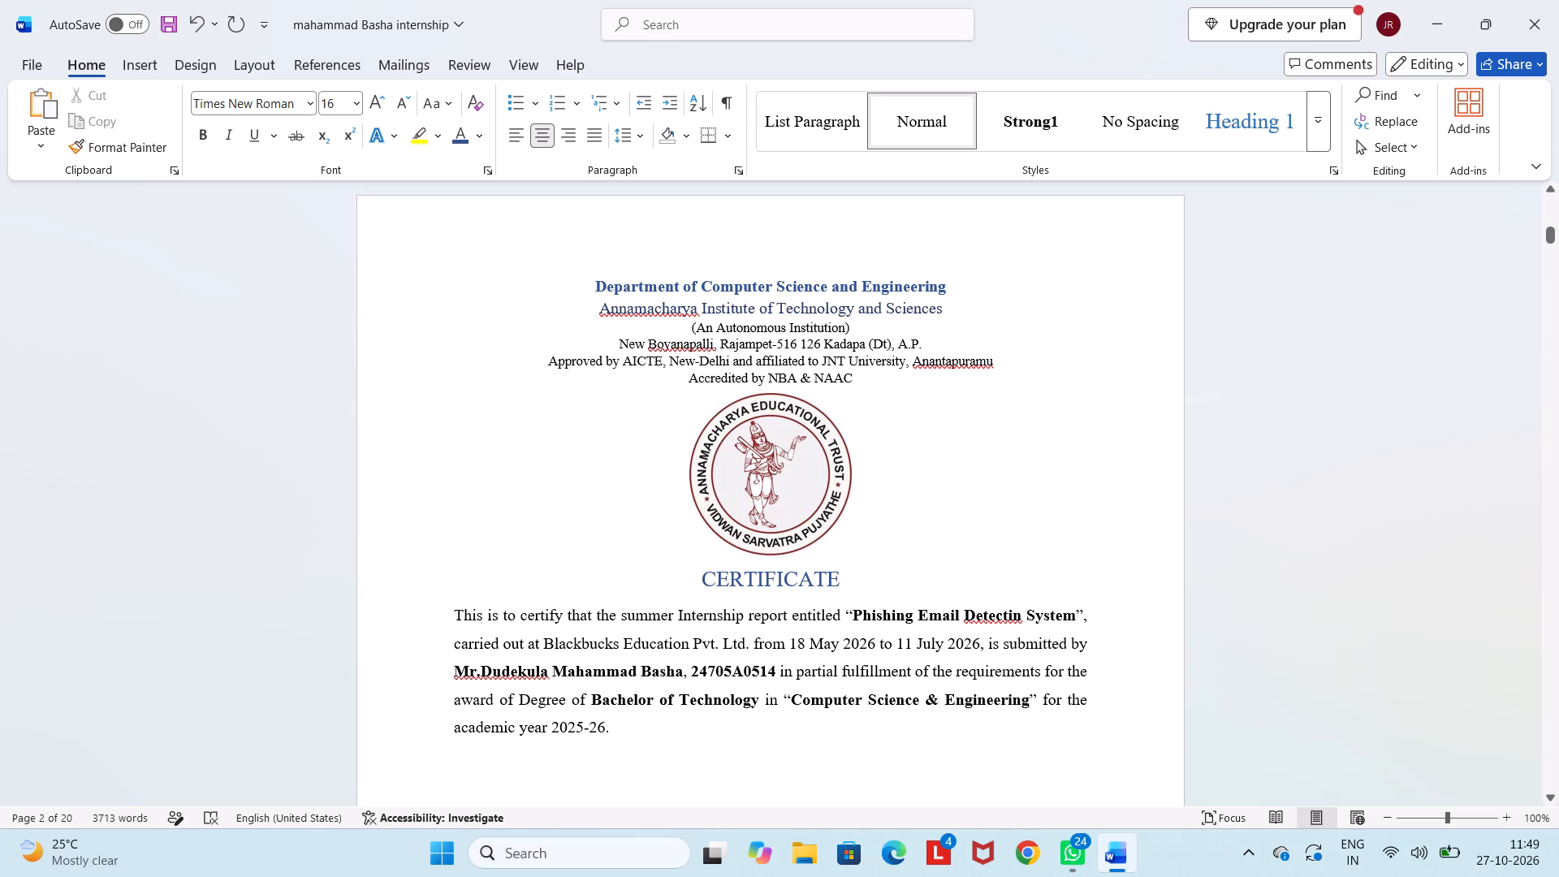
Delete the clause "carried out at Blackbucks Education Pvt. Ltd. from 18 May 2026 to 11 July 2026" with its commas from the certificate paragraph.
left_click(485, 669)
Delete the clause "carried out at Blackbucks Education Pvt. Ltd. from 18 May 2026 to 11 July 2026" with its surrounding commas from the certificate paragraph.
left_click(984, 645)
key("BackSpace")
key("BackSpace")
key("BackSpace")
key("BackSpace")
key("BackSpace")
key("BackSpace")
key("BackSpace")
key("BackSpace")
key("BackSpace")
key("BackSpace")
key("BackSpace")
key("BackSpace")
key("BackSpace")
key("BackSpace")
key("BackSpace")
key("BackSpace")
key("BackSpace")
key("BackSpace")
key("BackSpace")
key("BackSpace")
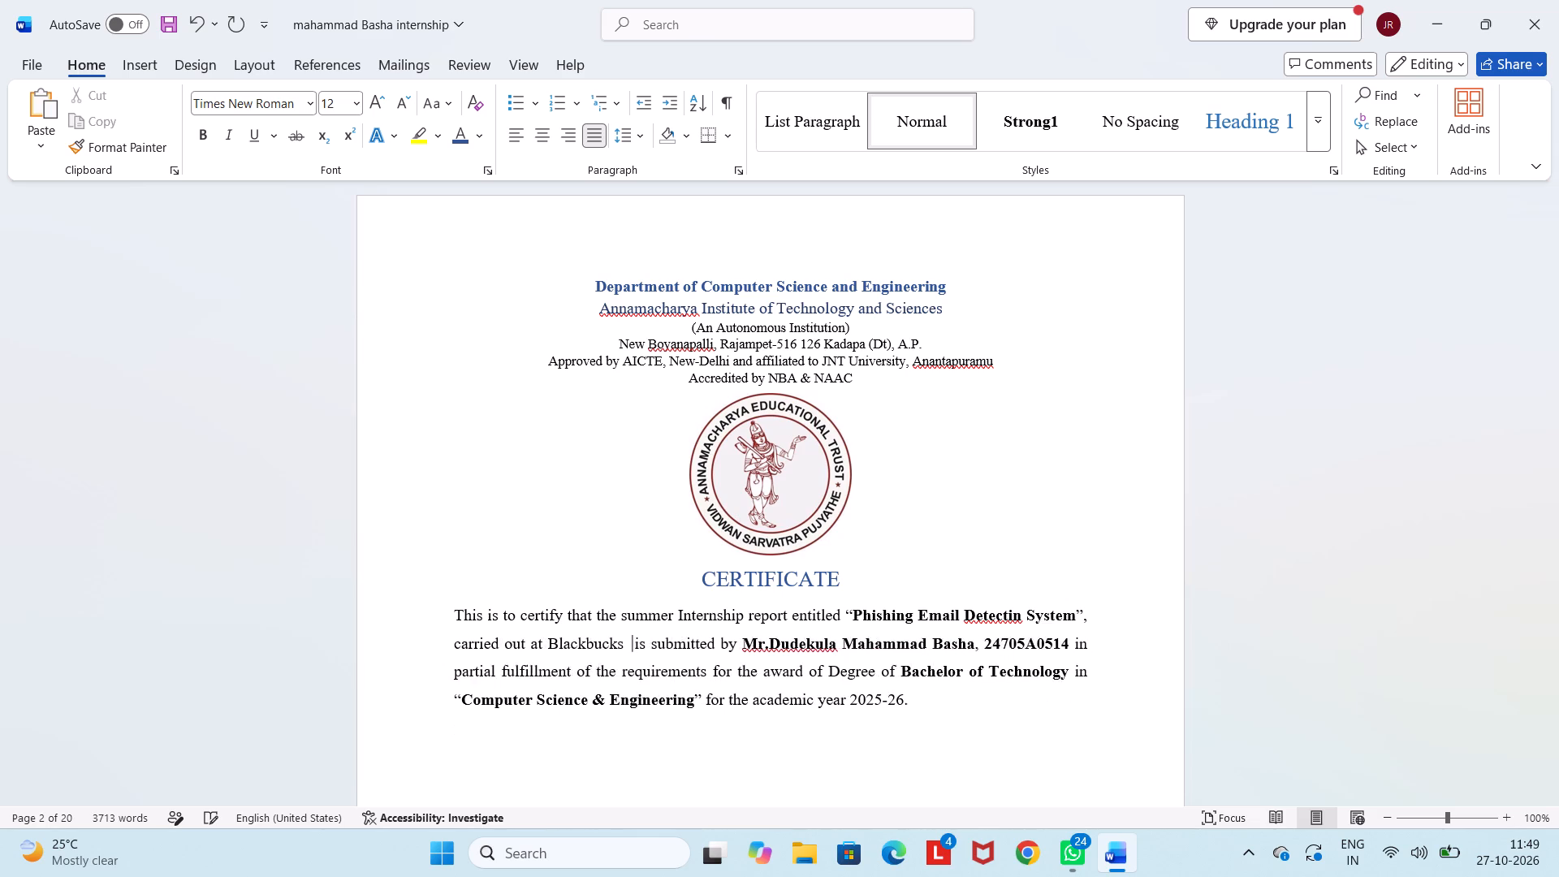
key("BackSpace")
key("BackSpace")
key("BackSpace")
key("BackSpace")
key("BackSpace")
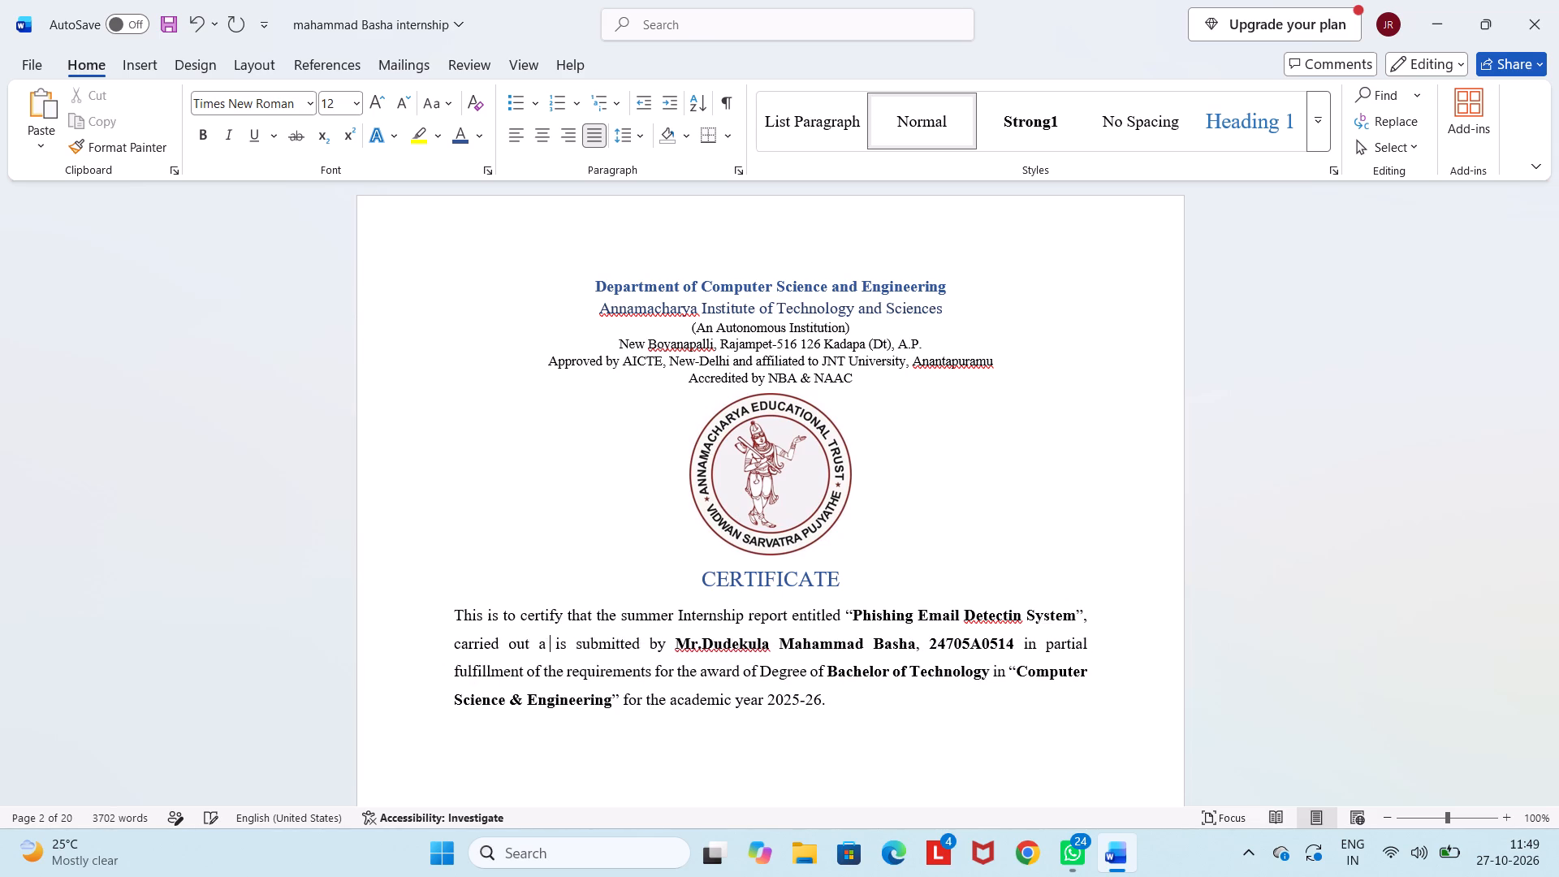
key("BackSpace")
key("BackSpace")
key("BackSpace")
key("BackSpace")
key("BackSpace")
key("BackSpace")
key("BackSpace")
key("BackSpace")
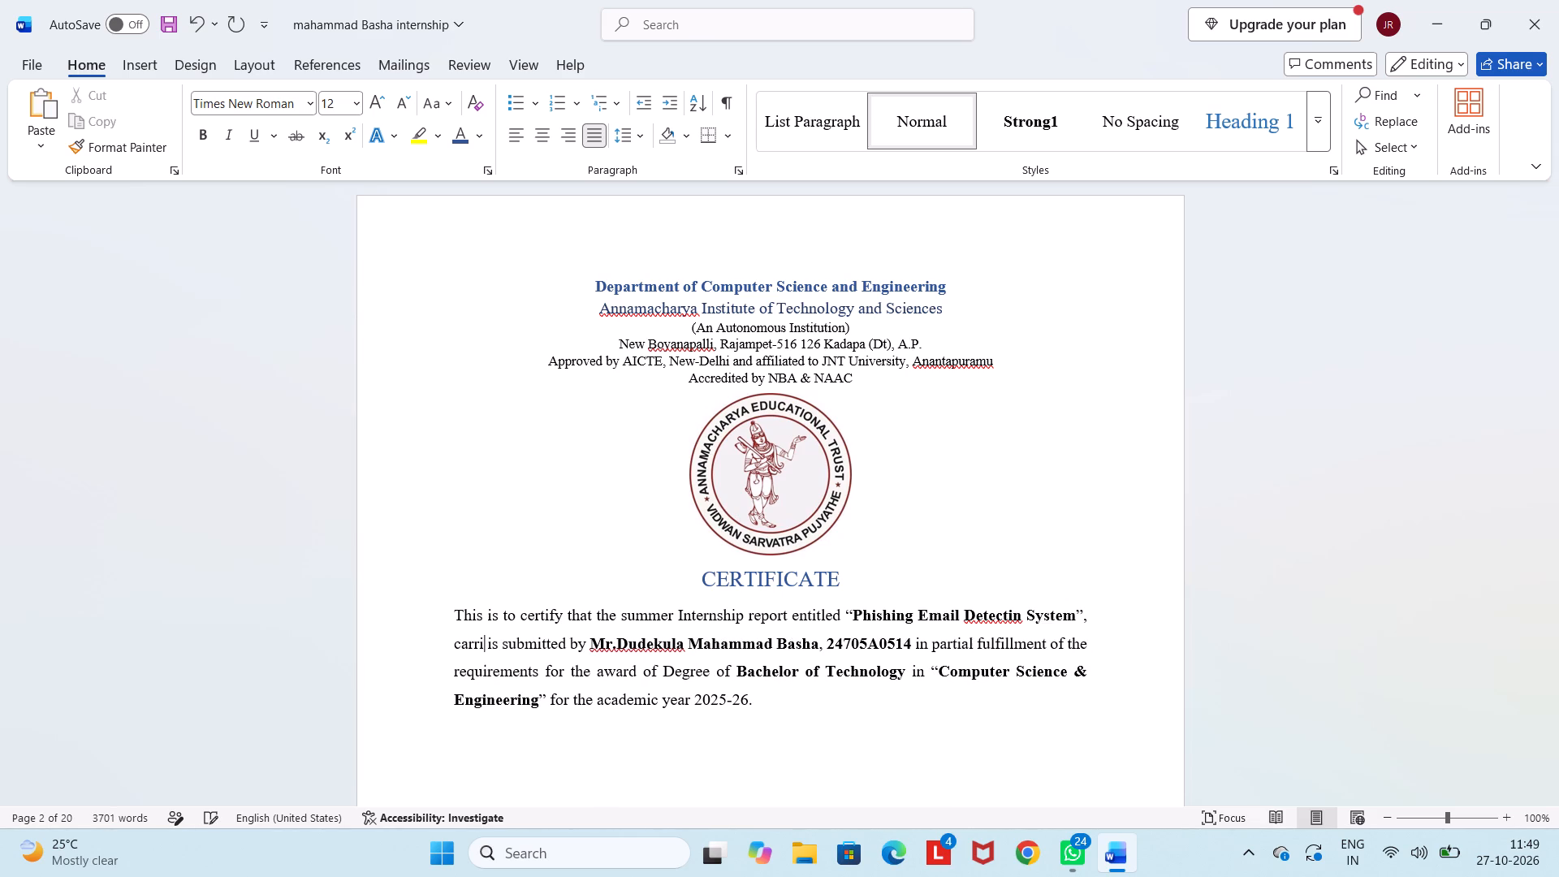
key("BackSpace")
key("BackSpace")
key("BackSpace")
key("BackSpace")
key("BackSpace")
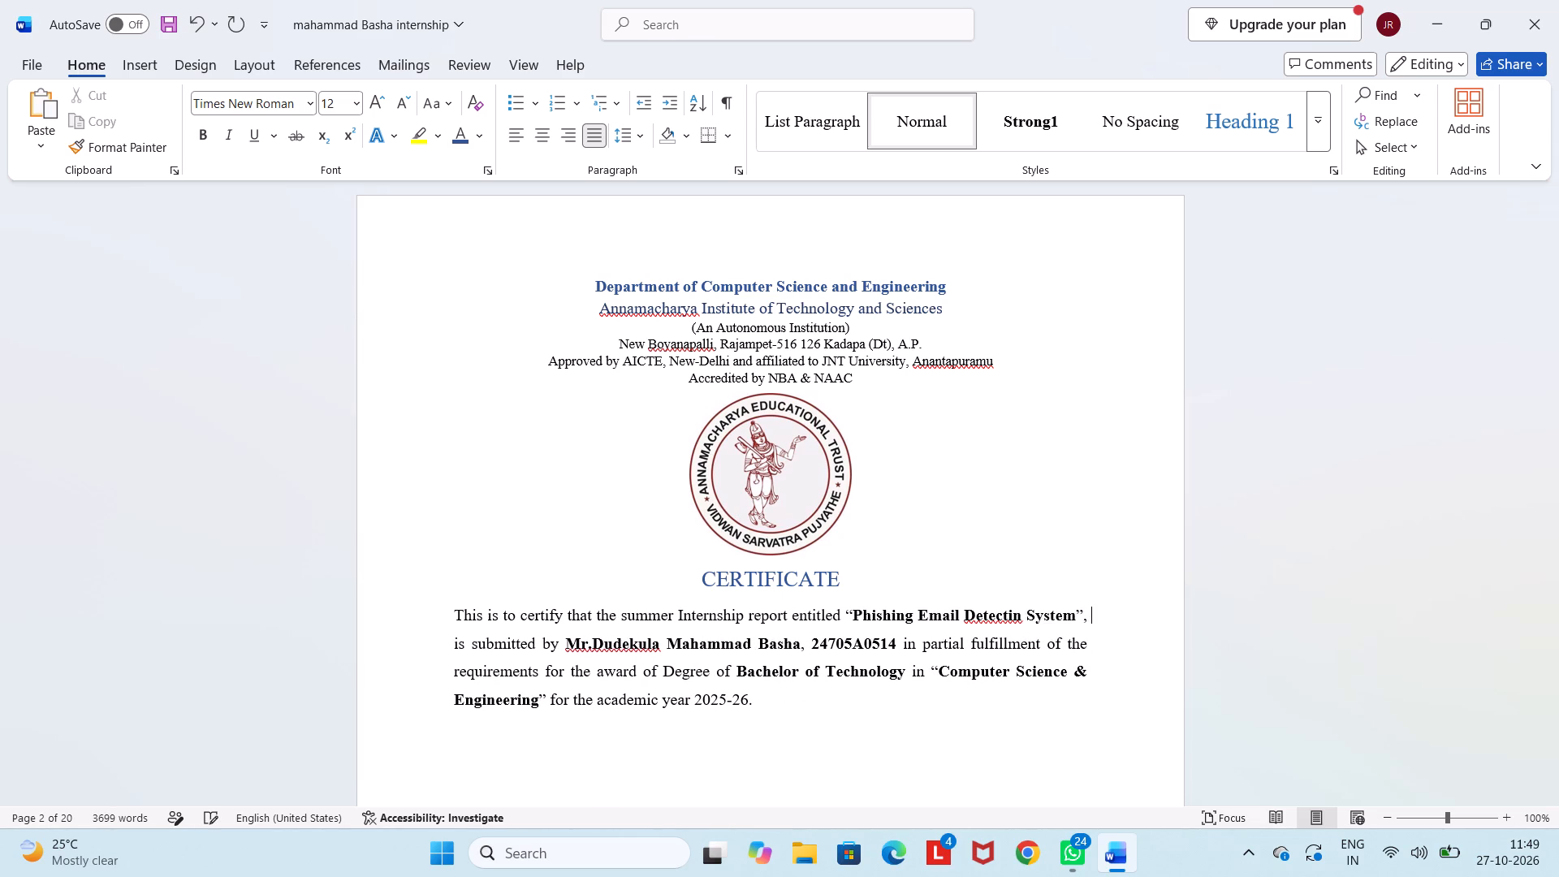
key("BackSpace")
key("BackSpace")
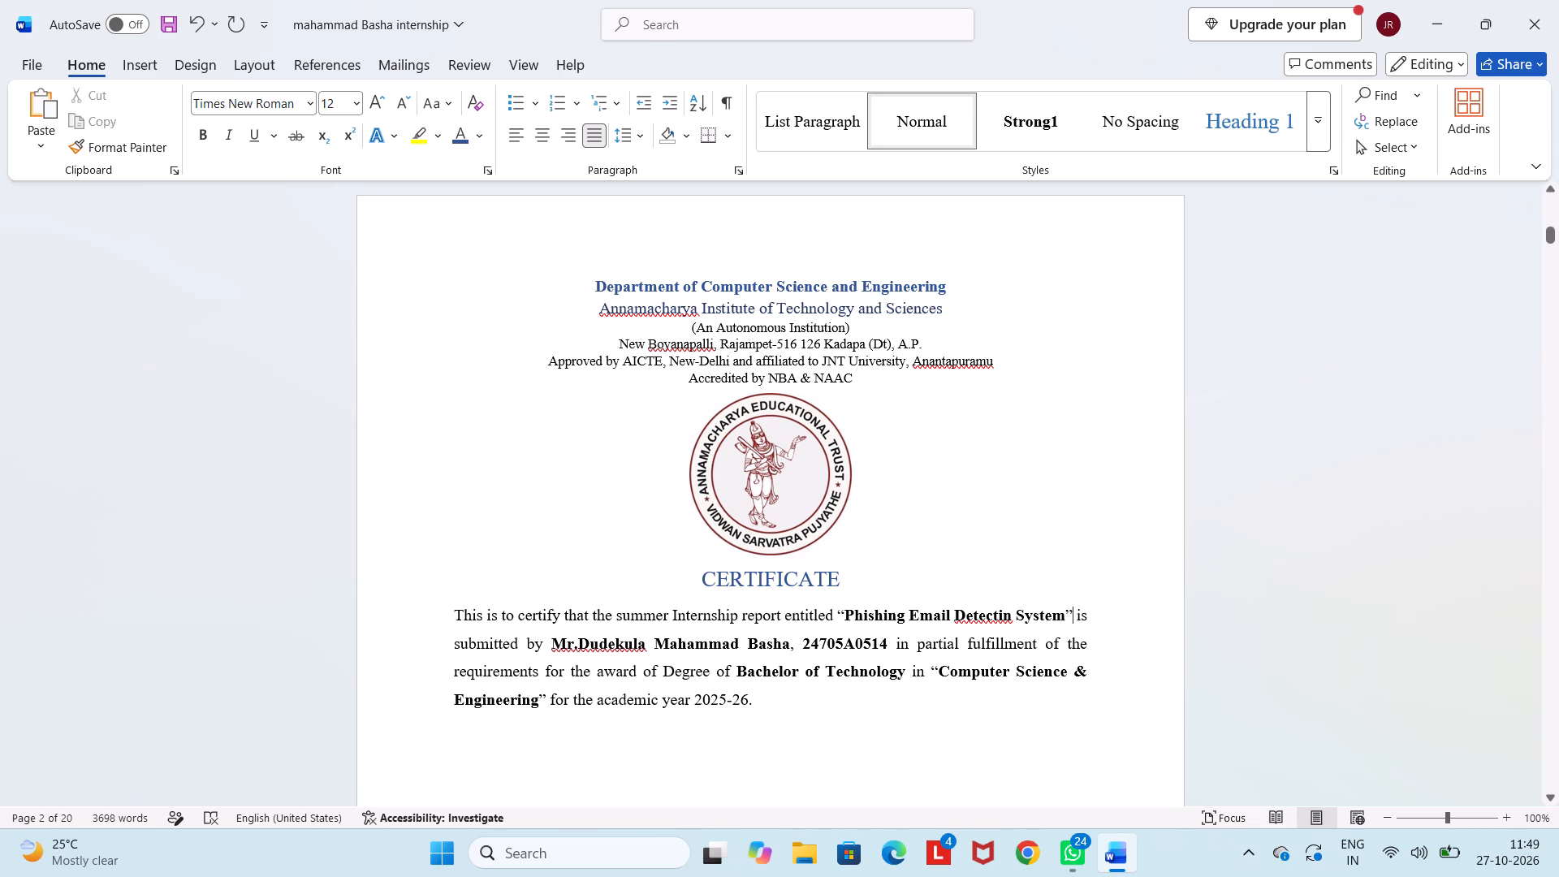
Correct the misspelled word "Detectin" to "Detection" in the bold report title in the certificate paragraph.
left_click(999, 617)
double_click(999, 617)
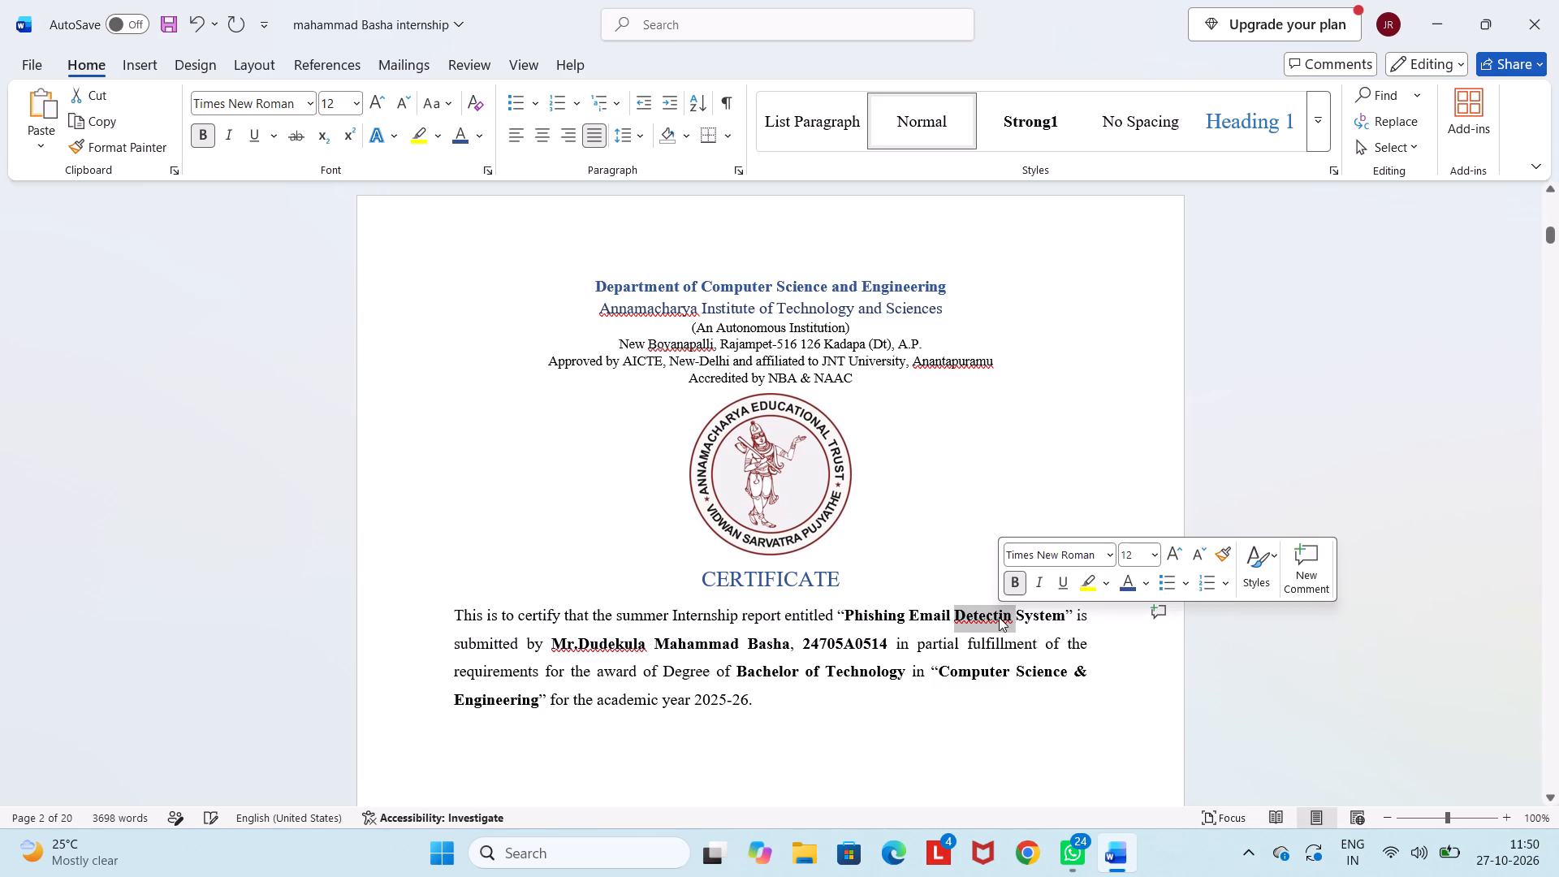
right_click(999, 617)
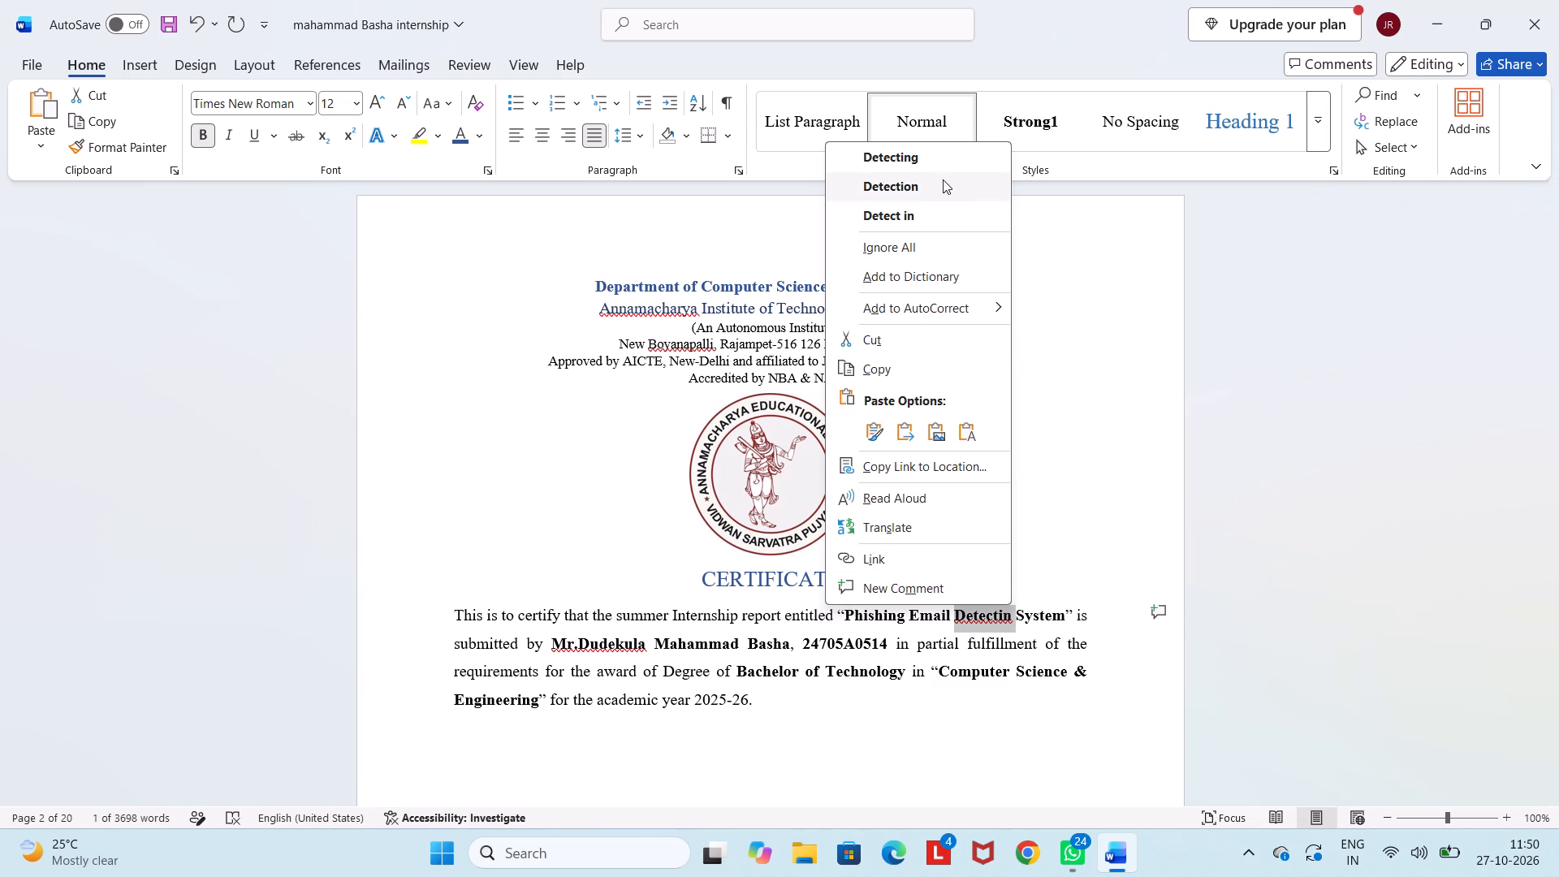
Correct the misspelled word "Detectin" in the certificate title to the suggested spelling "Detection".
left_click(934, 189)
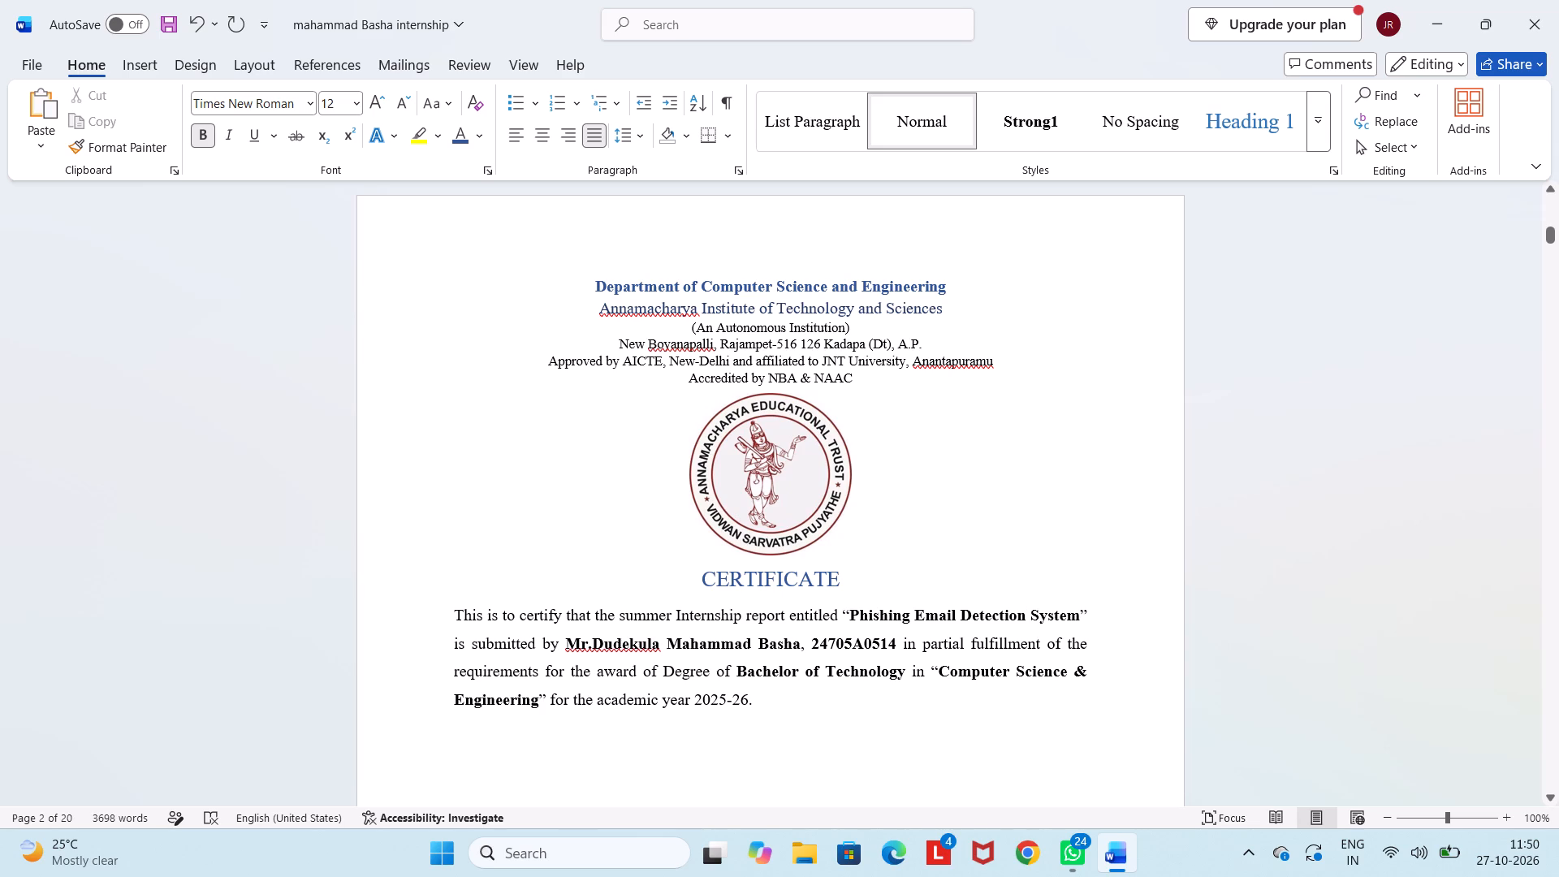
Delete the prefix "Mr." in front of the student's name in the certificate paragraph.
left_click(586, 648)
key("Right")
key("BackSpace")
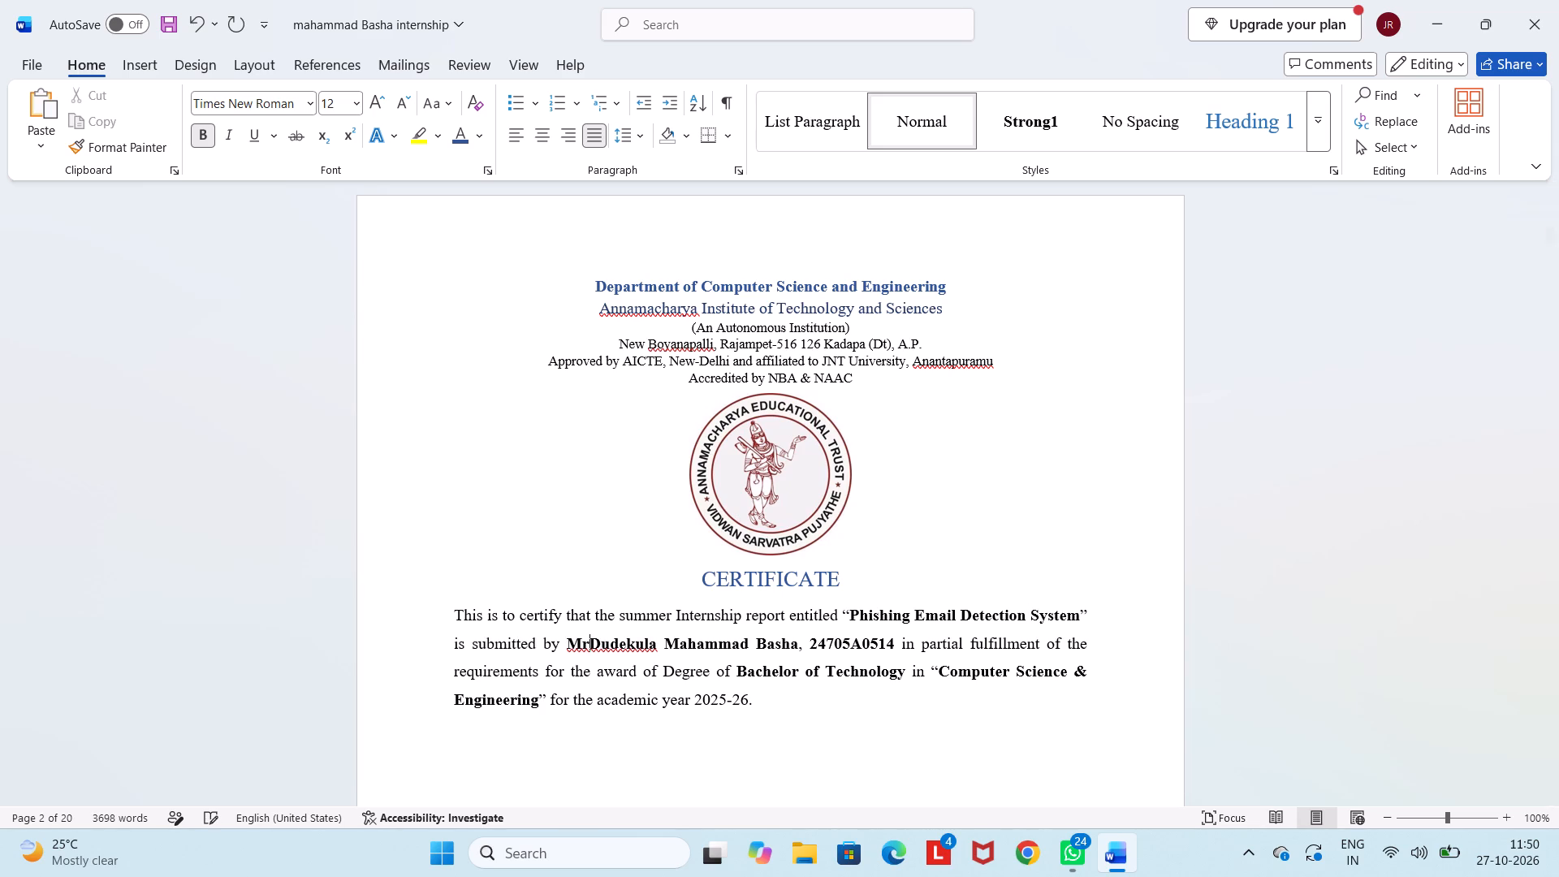
key("BackSpace")
key("BackSpace")
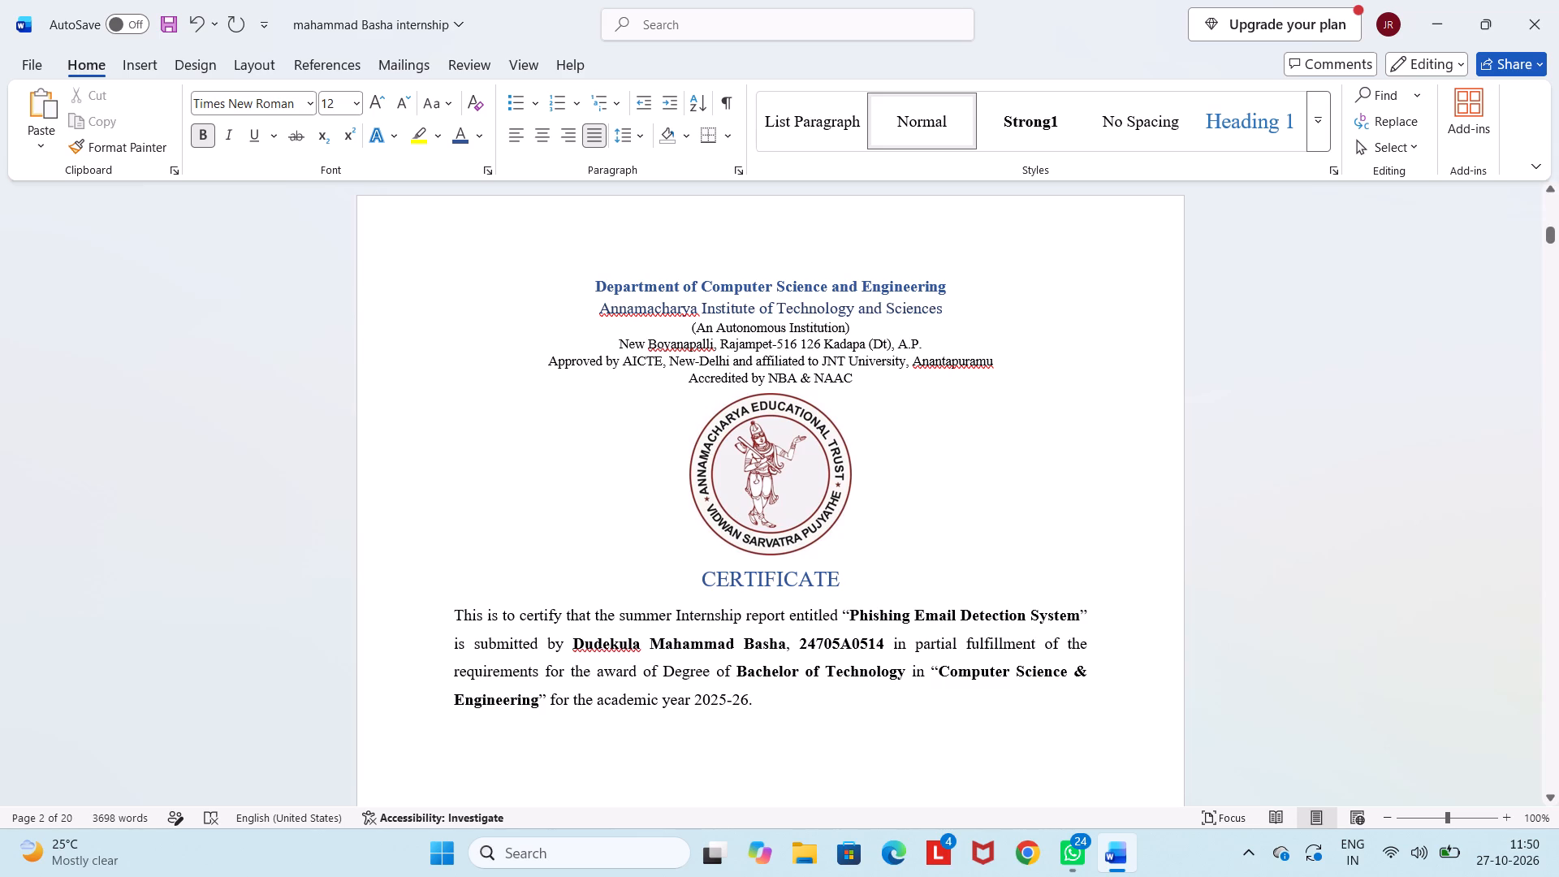
Remove bold from "Computer Science & Engineering" in the certificate paragraph.
left_click_drag(939, 676, 986, 680)
left_click_drag(986, 680, 1077, 692)
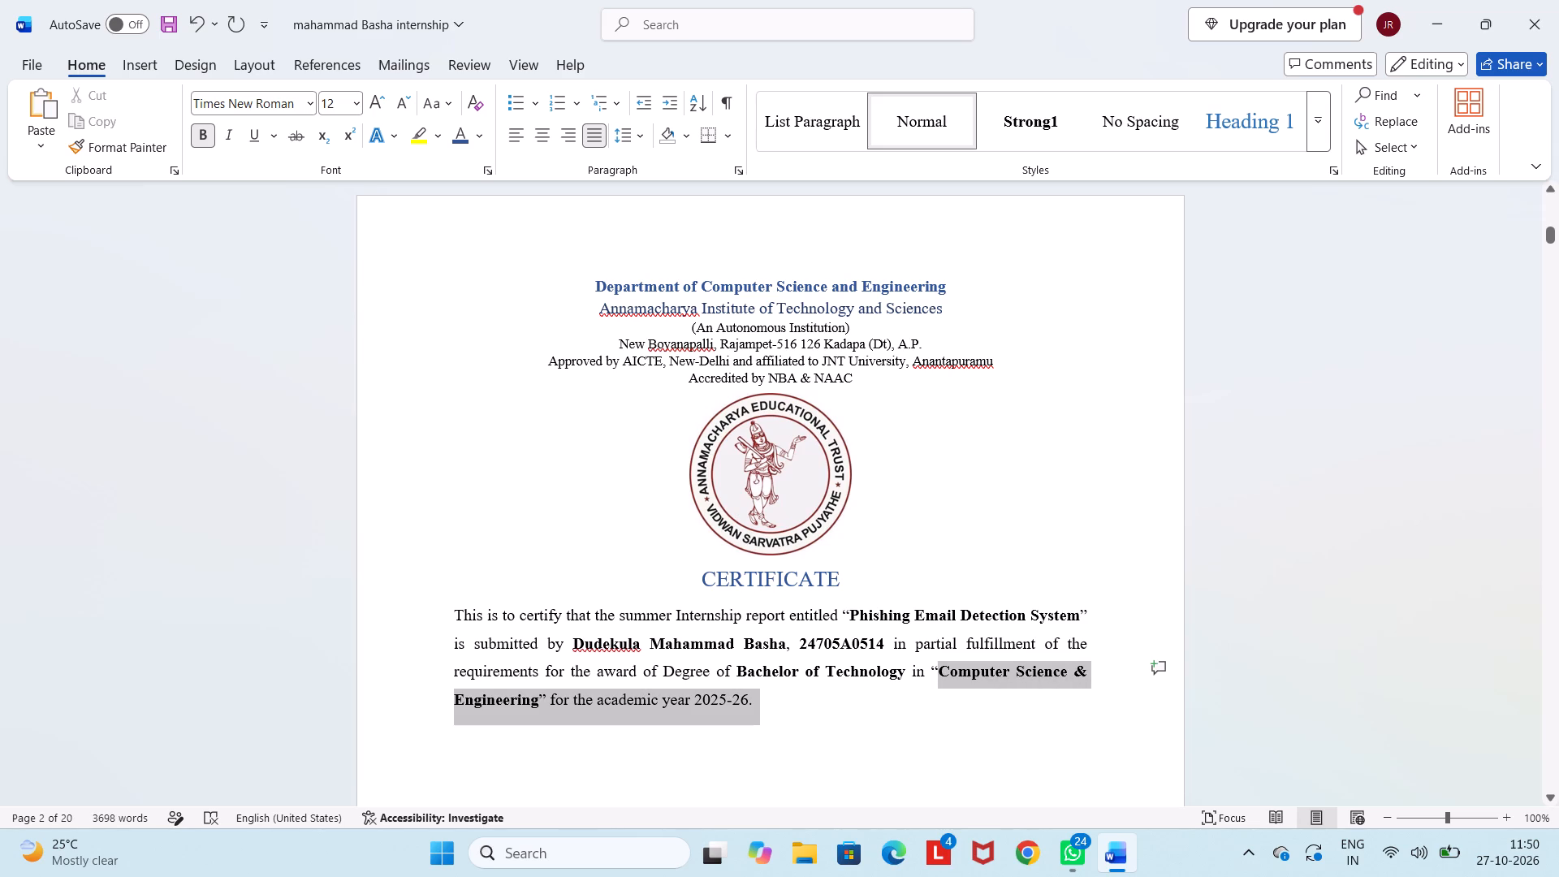
left_click_drag(1077, 692, 520, 710)
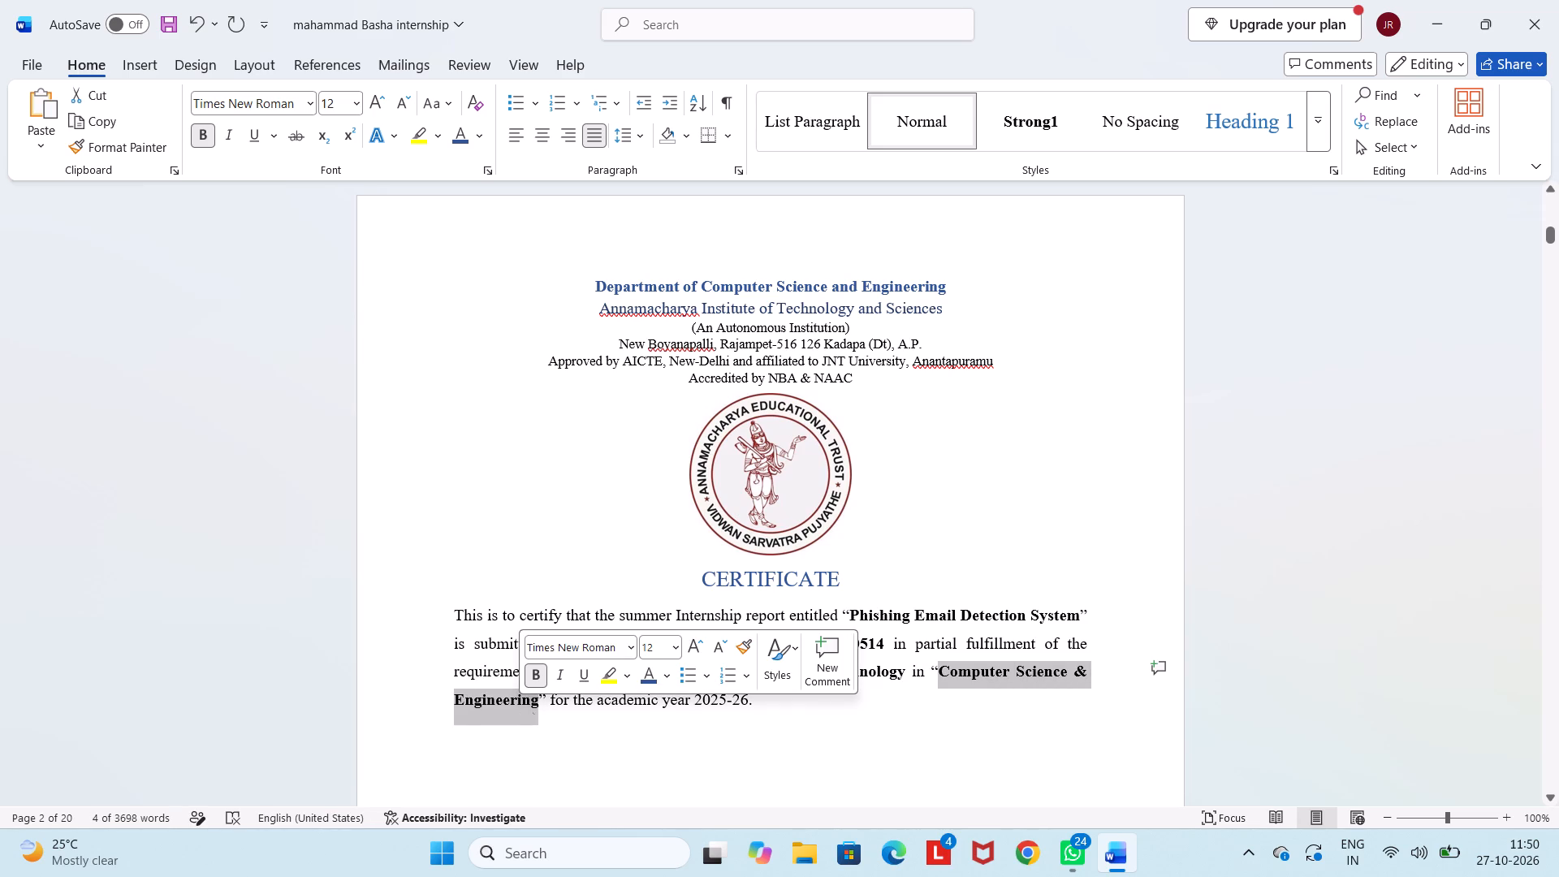
left_click(542, 676)
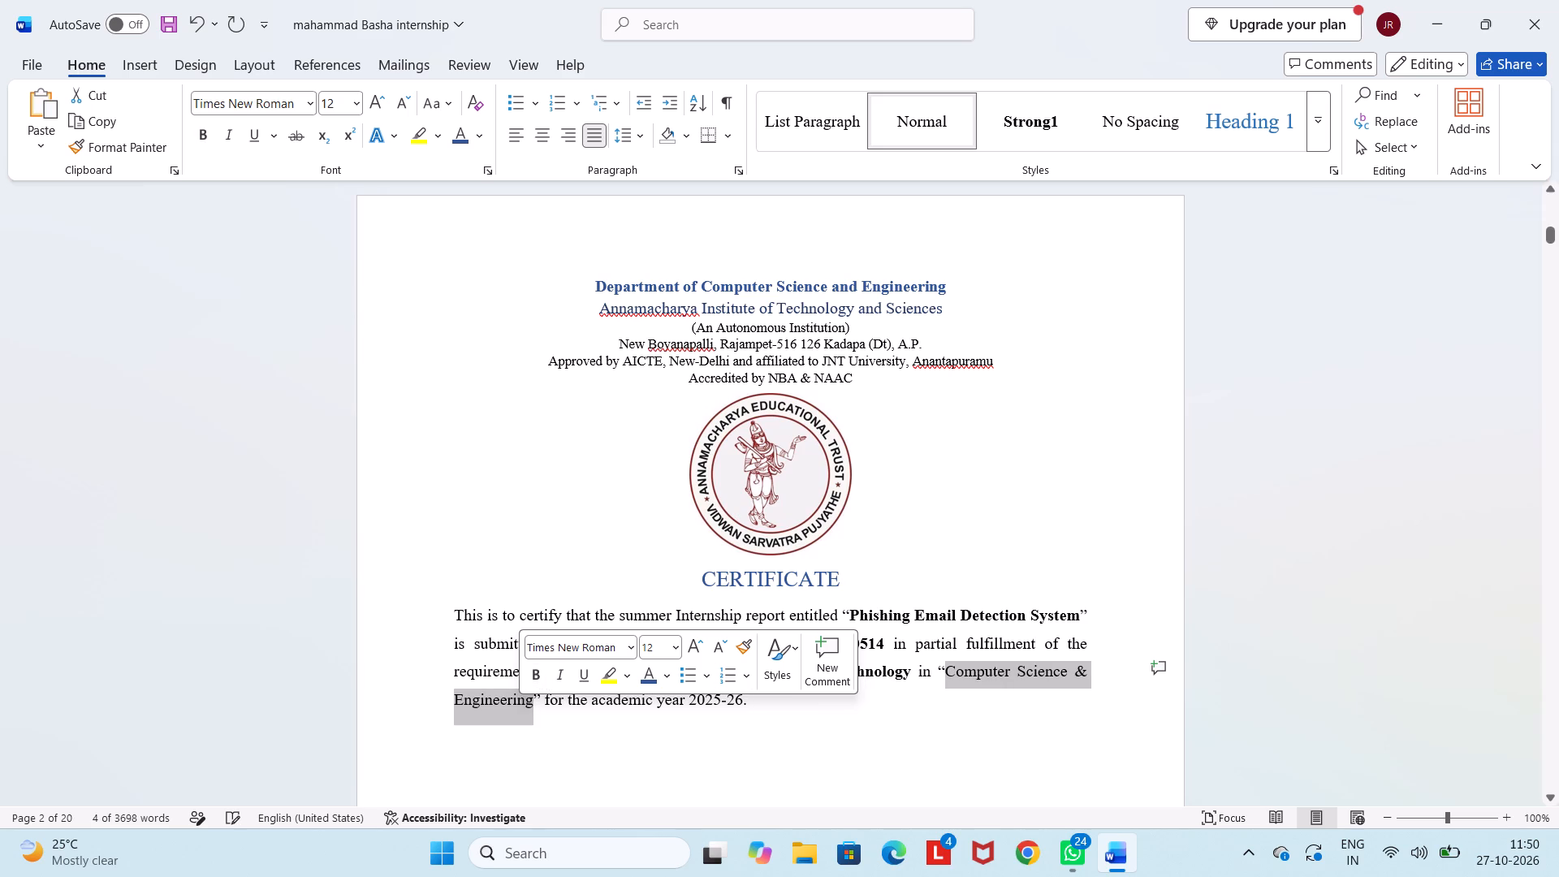
Replace the ampersand in "Computer Science & Engineering" in the certificate paragraph with "and".
left_click(1085, 670)
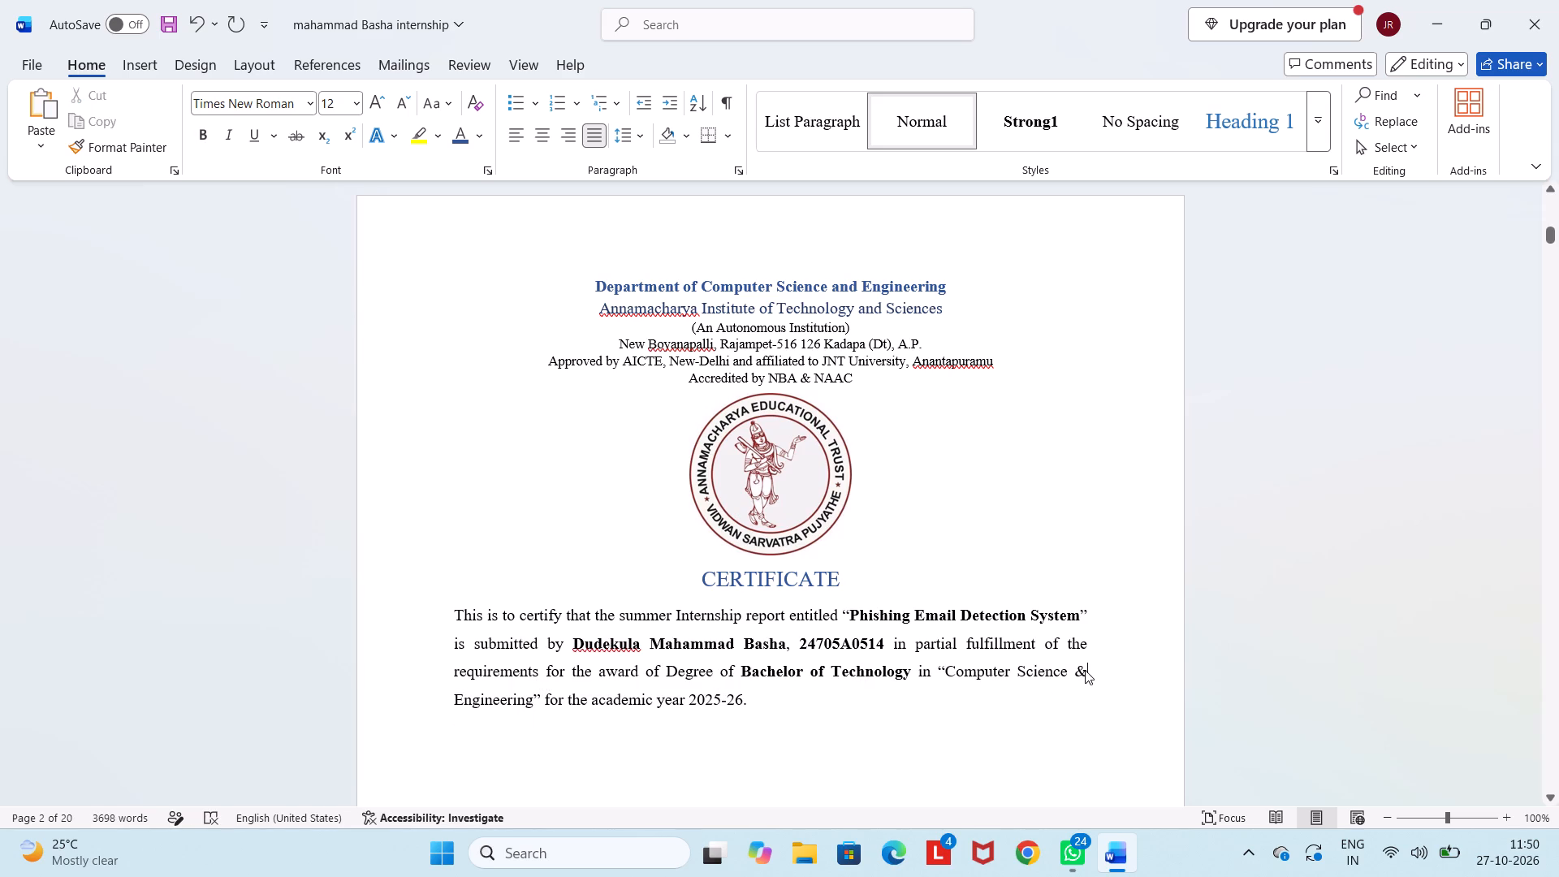
key("BackSpace")
type("and")
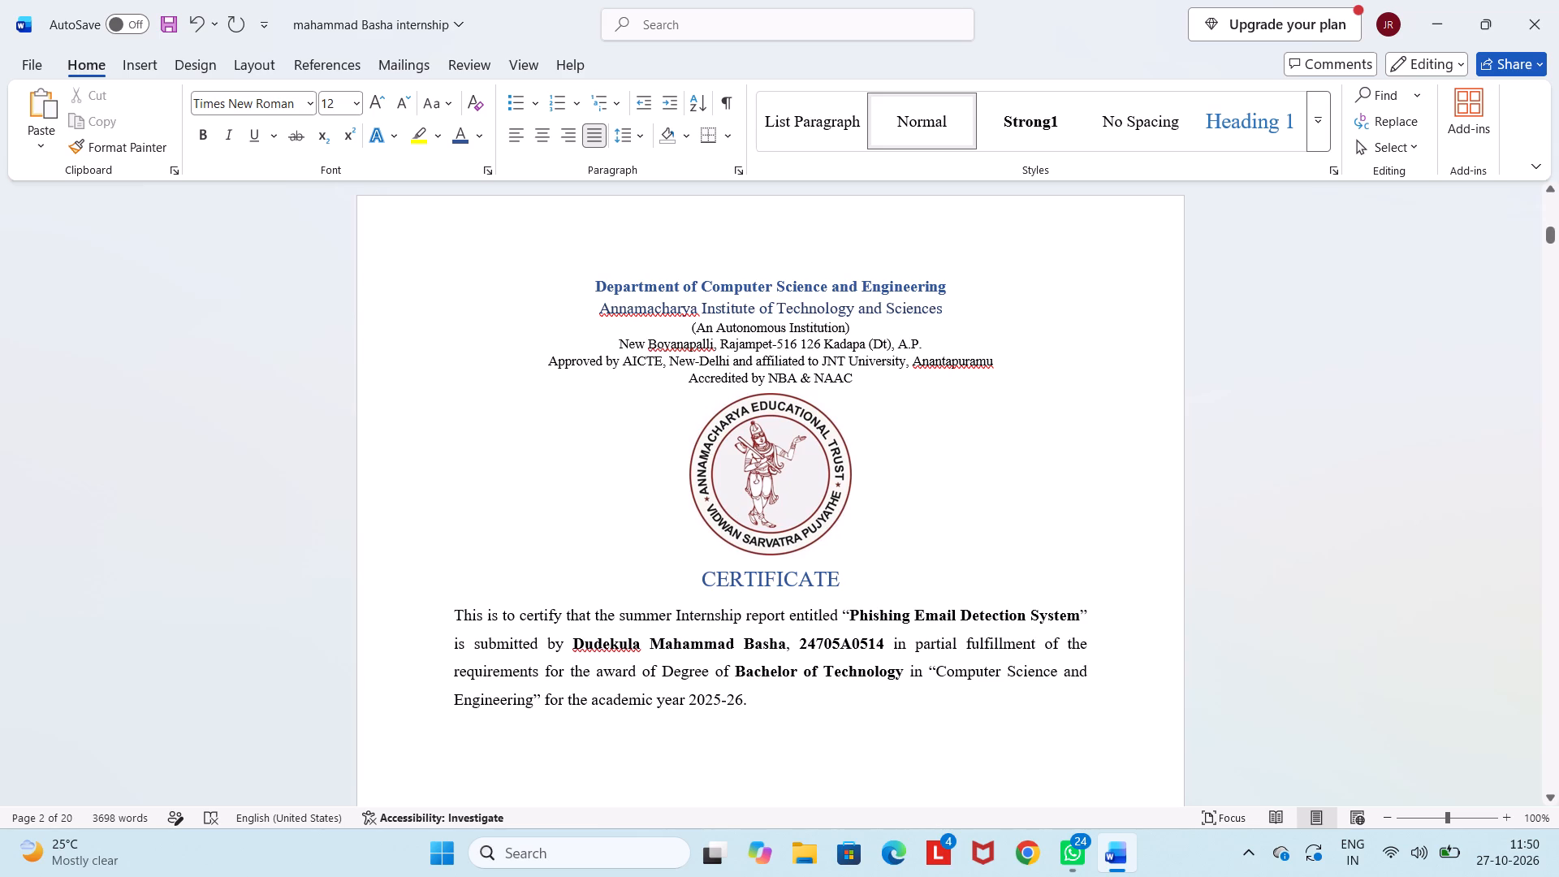
Delete the opening and closing quotation marks around "Computer Science and Engineering" in the certificate paragraph.
left_click(938, 668)
key("BackSpace")
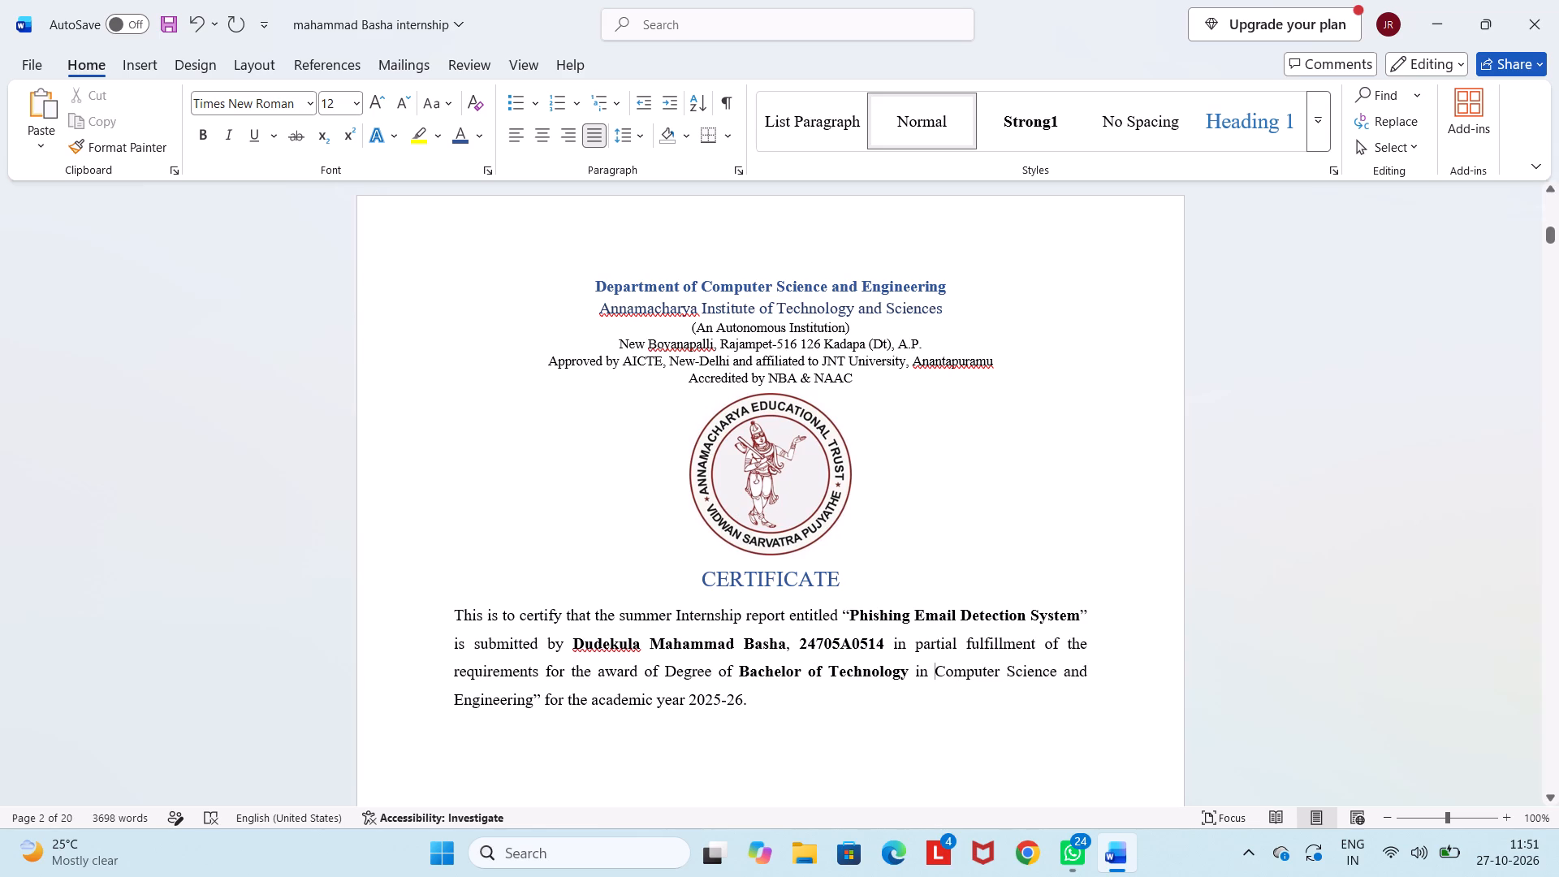
left_click(542, 699)
key("BackSpace")
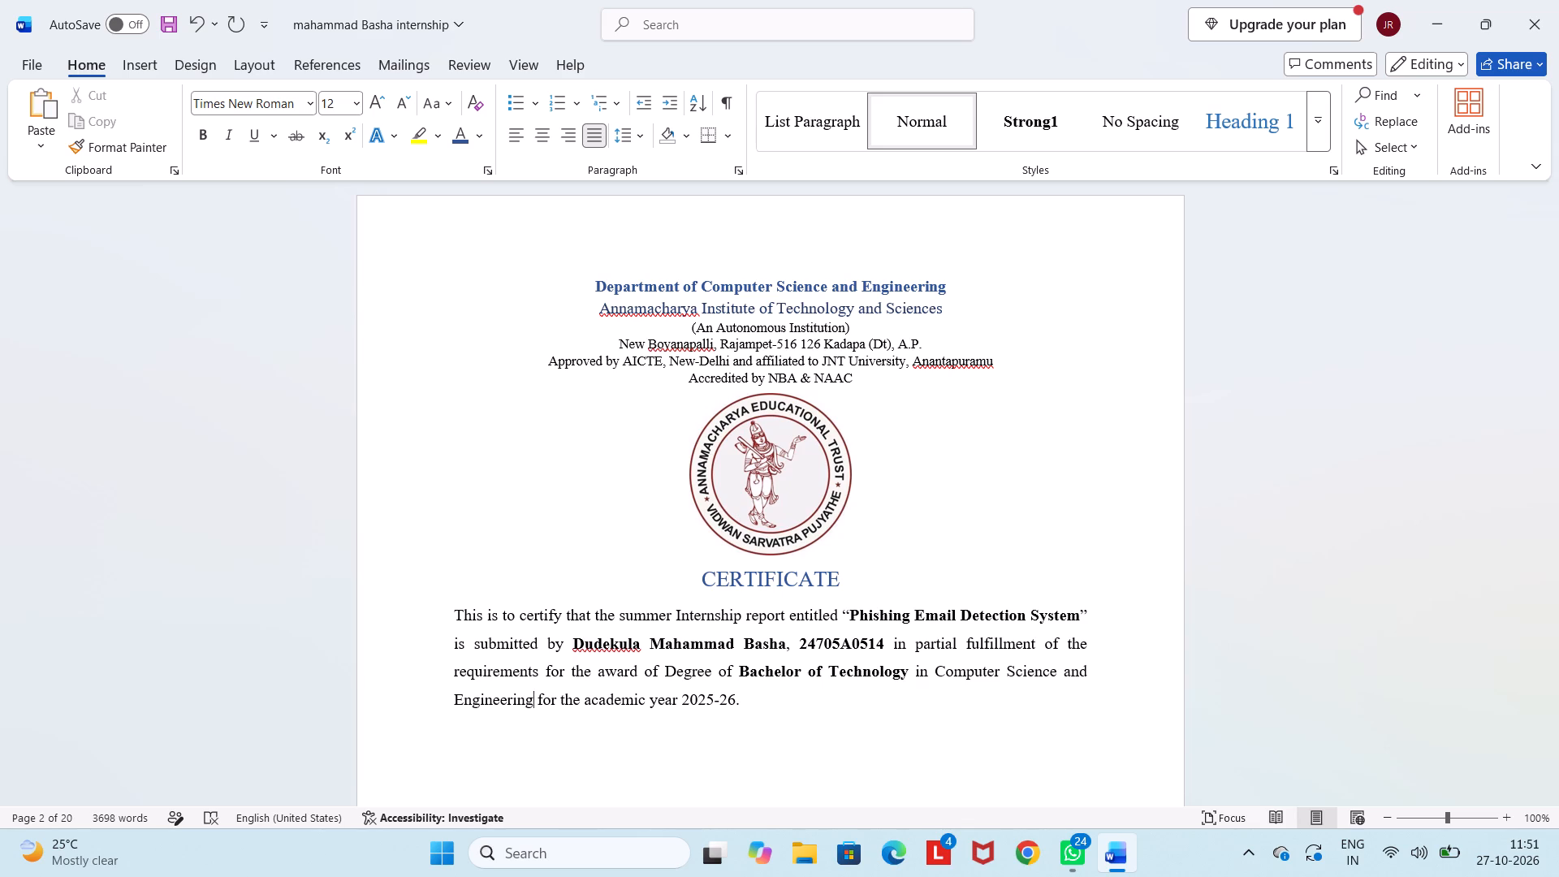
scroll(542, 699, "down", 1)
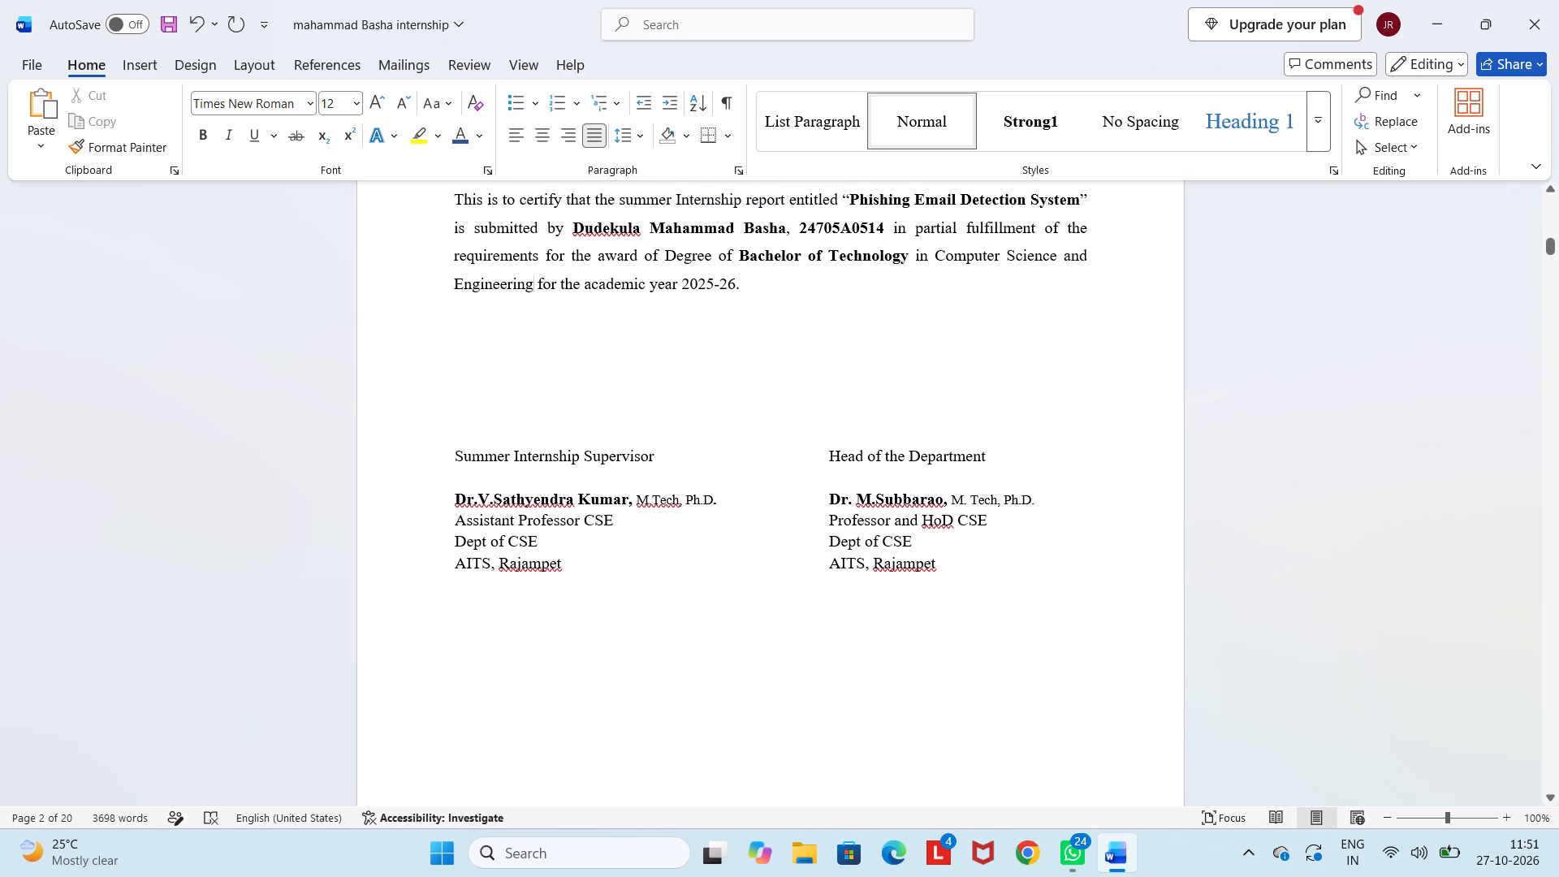
Review the pages following the certificate: the internship offer letter, the abstract with its keywords, and the table of contents.
scroll(542, 699, "down", 2)
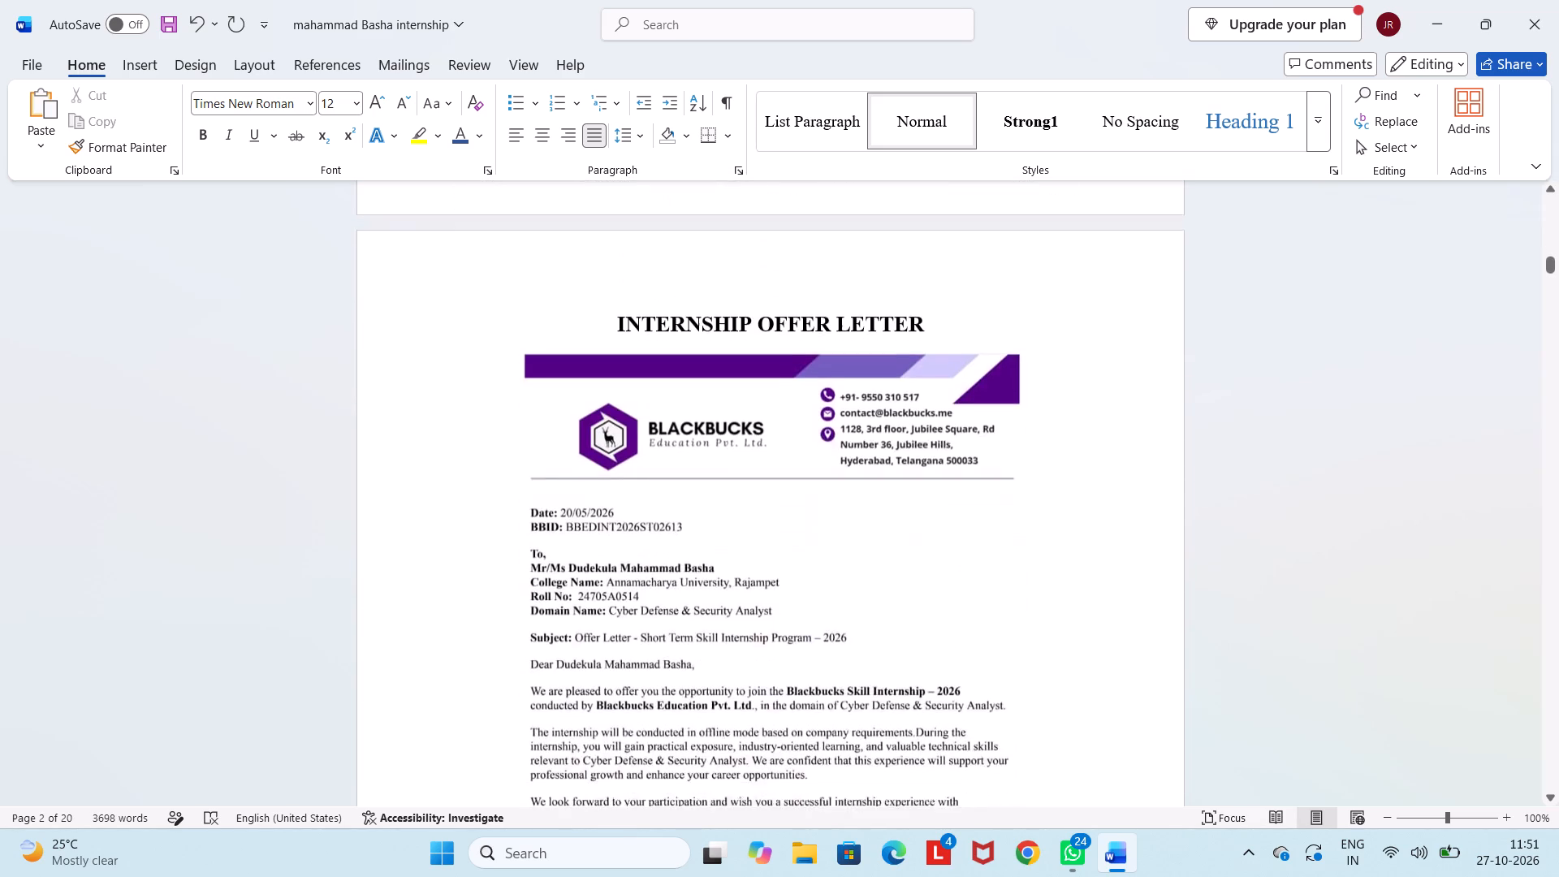
scroll(542, 699, "down", 2)
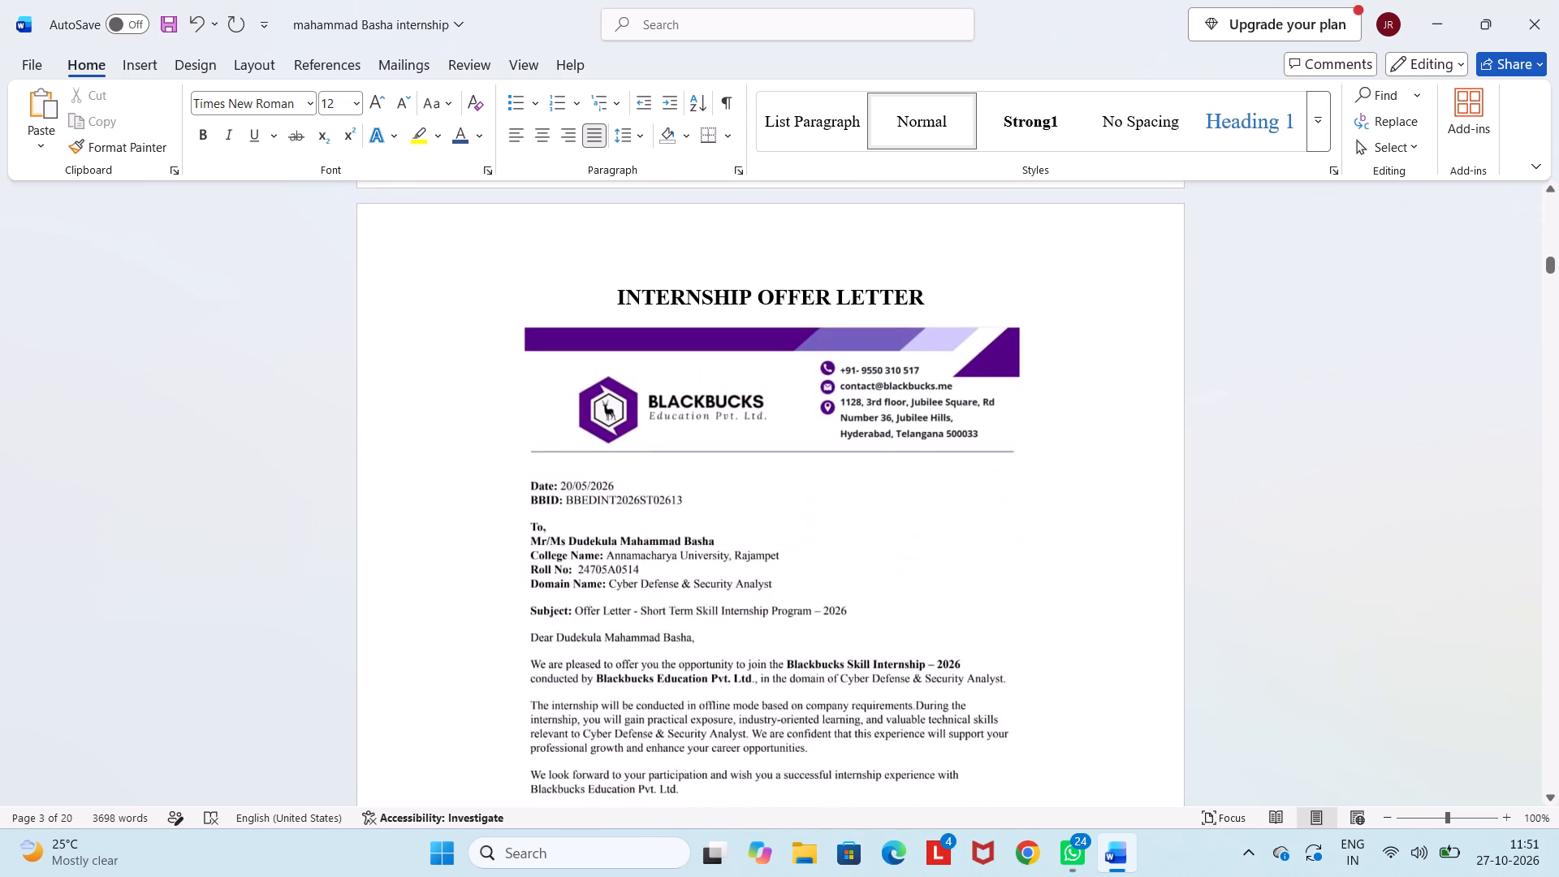
scroll(542, 699, "down", 5)
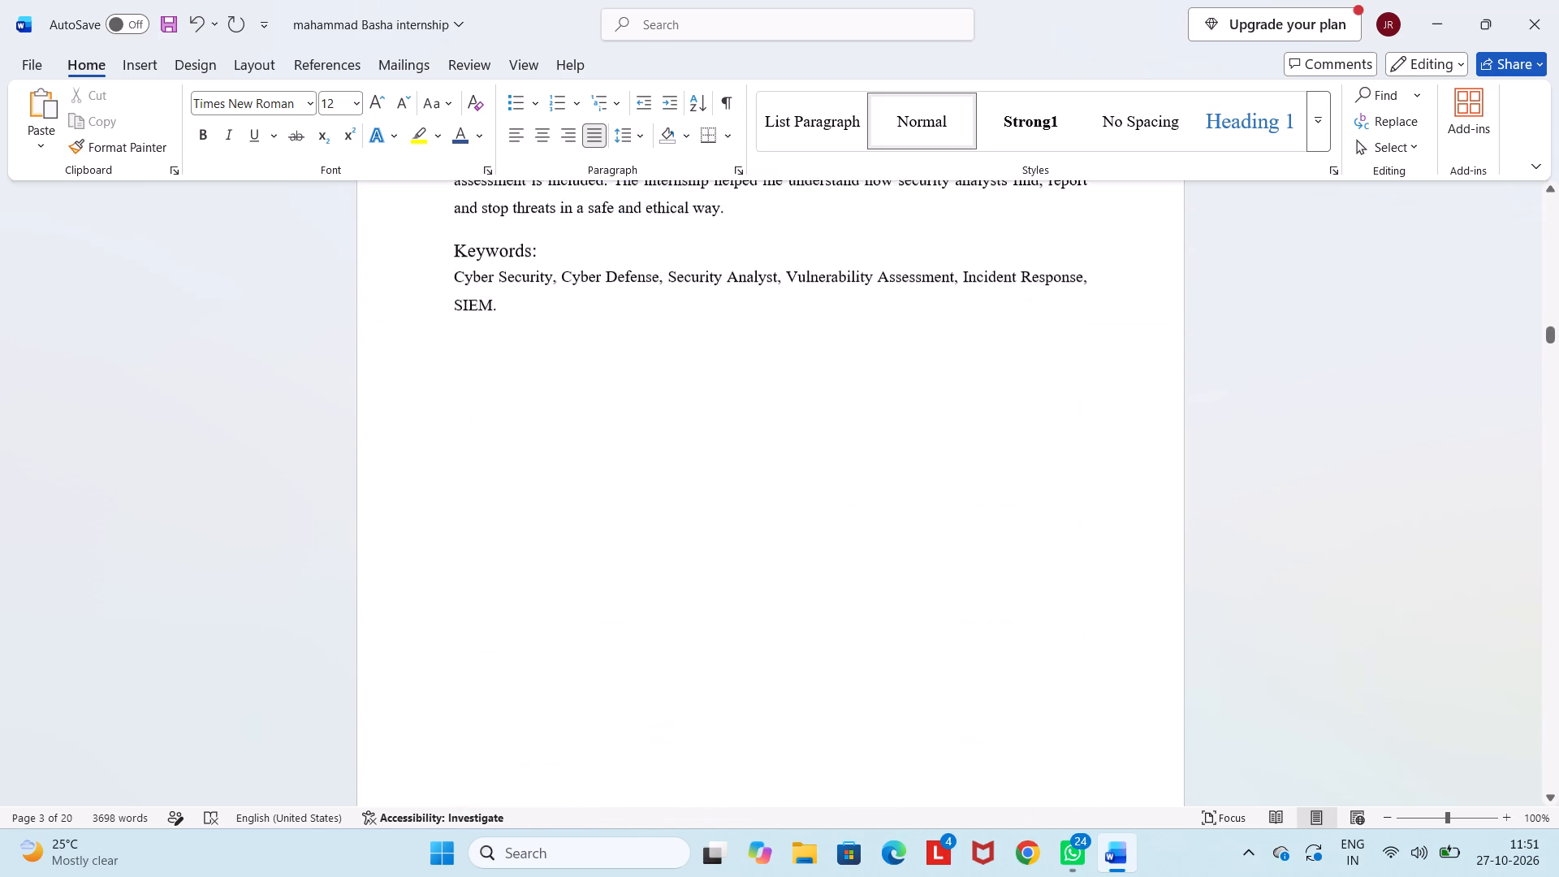
scroll(542, 699, "up", 2)
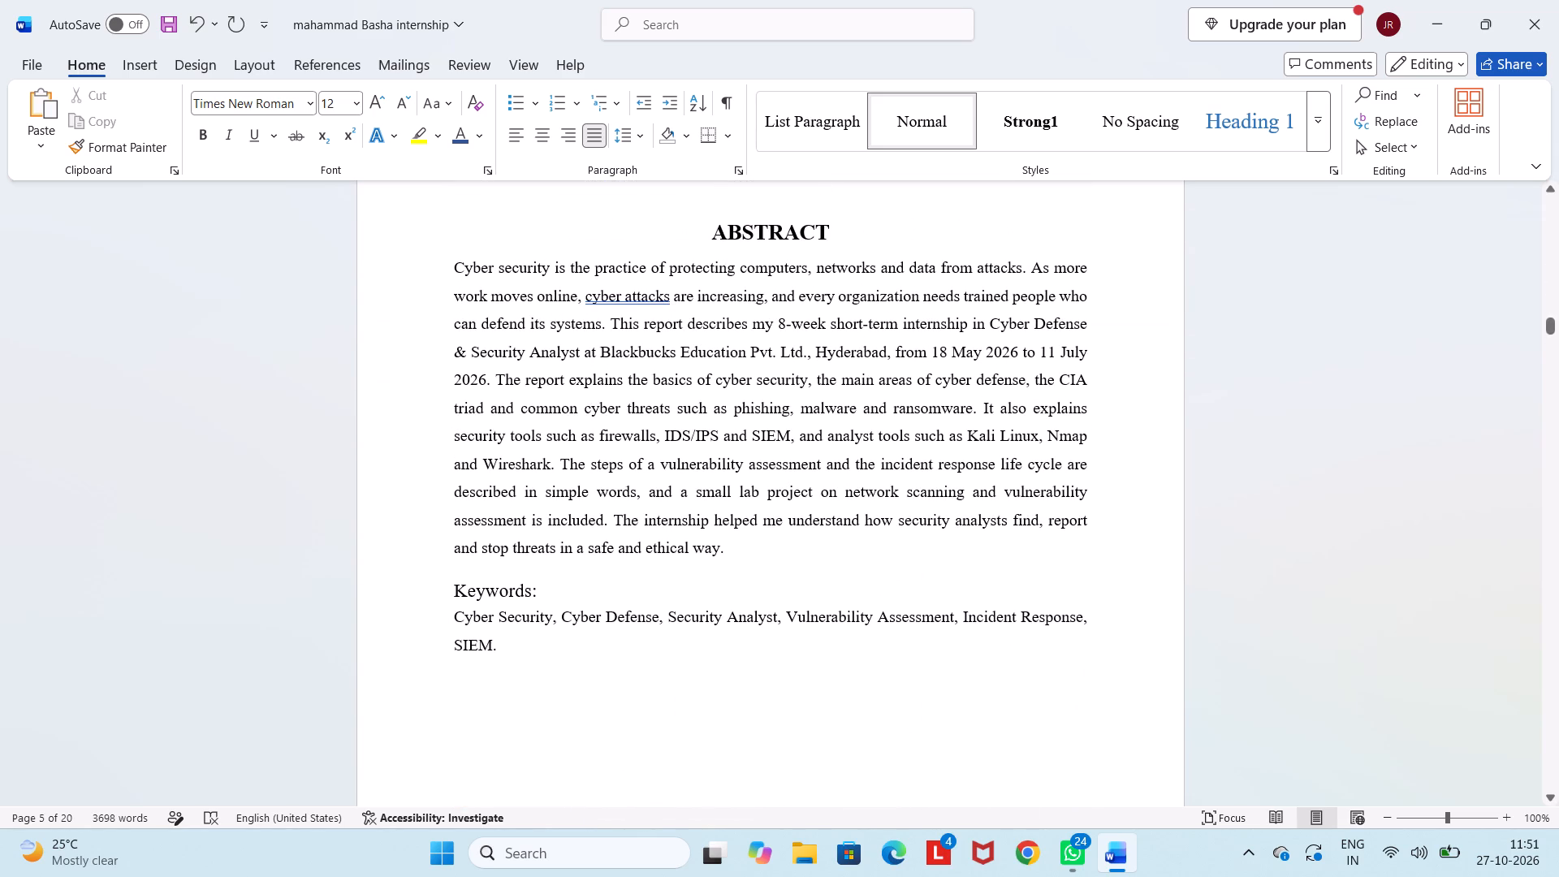
scroll(542, 699, "down", 1)
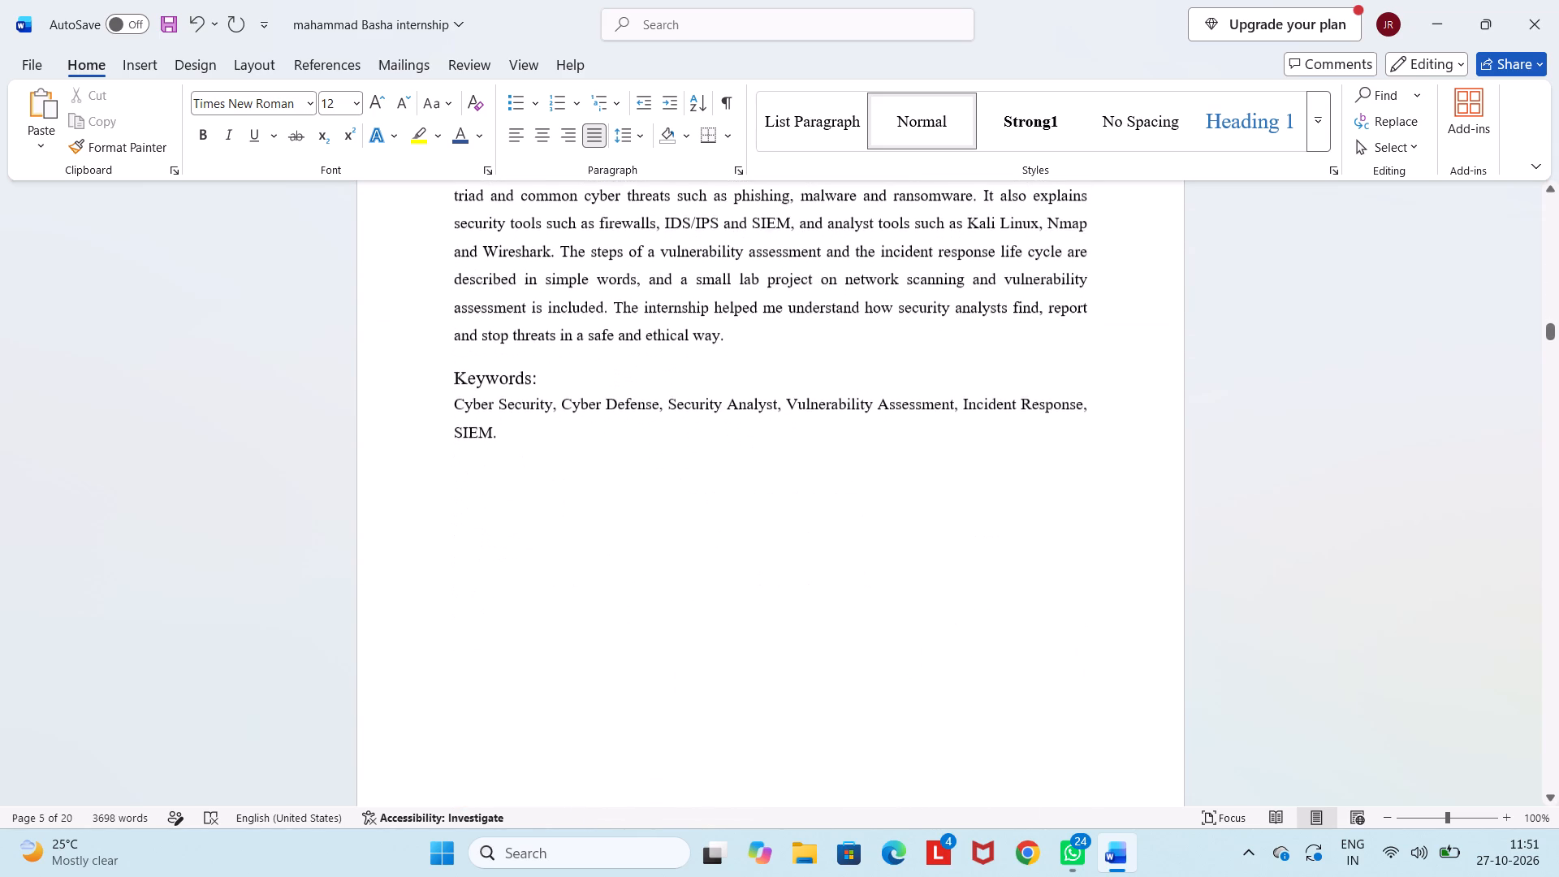
scroll(542, 699, "down", 3)
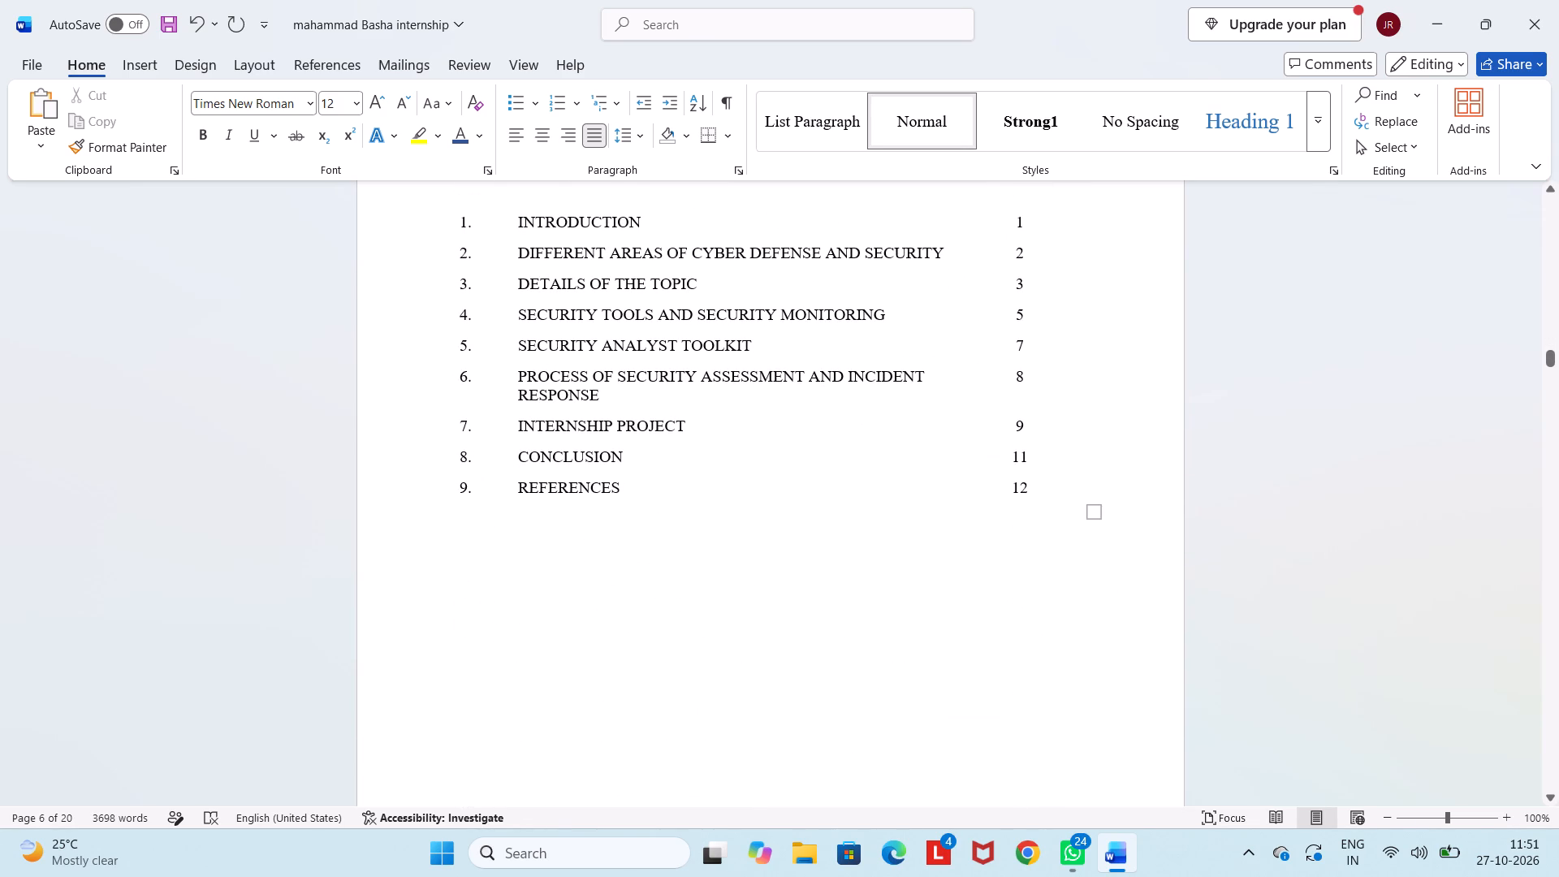
left_click(1024, 431)
Look through the report's body from the references back through the internship project chapter to the introduction and table of contents.
scroll(1008, 454, "down", 6)
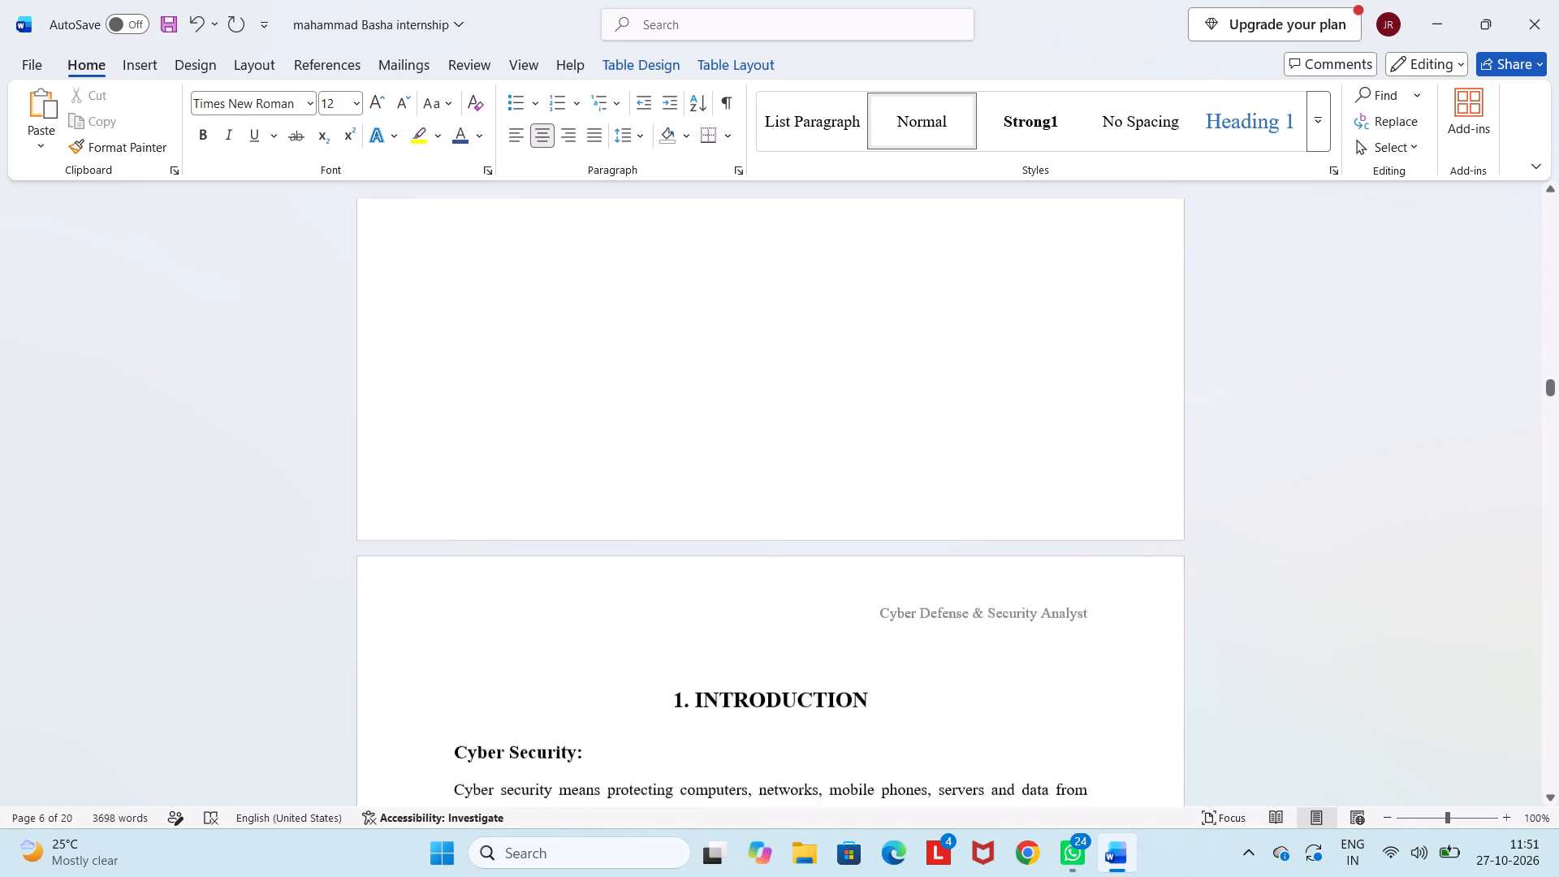
scroll(1008, 454, "down", 20)
scroll(1008, 454, "down", 3)
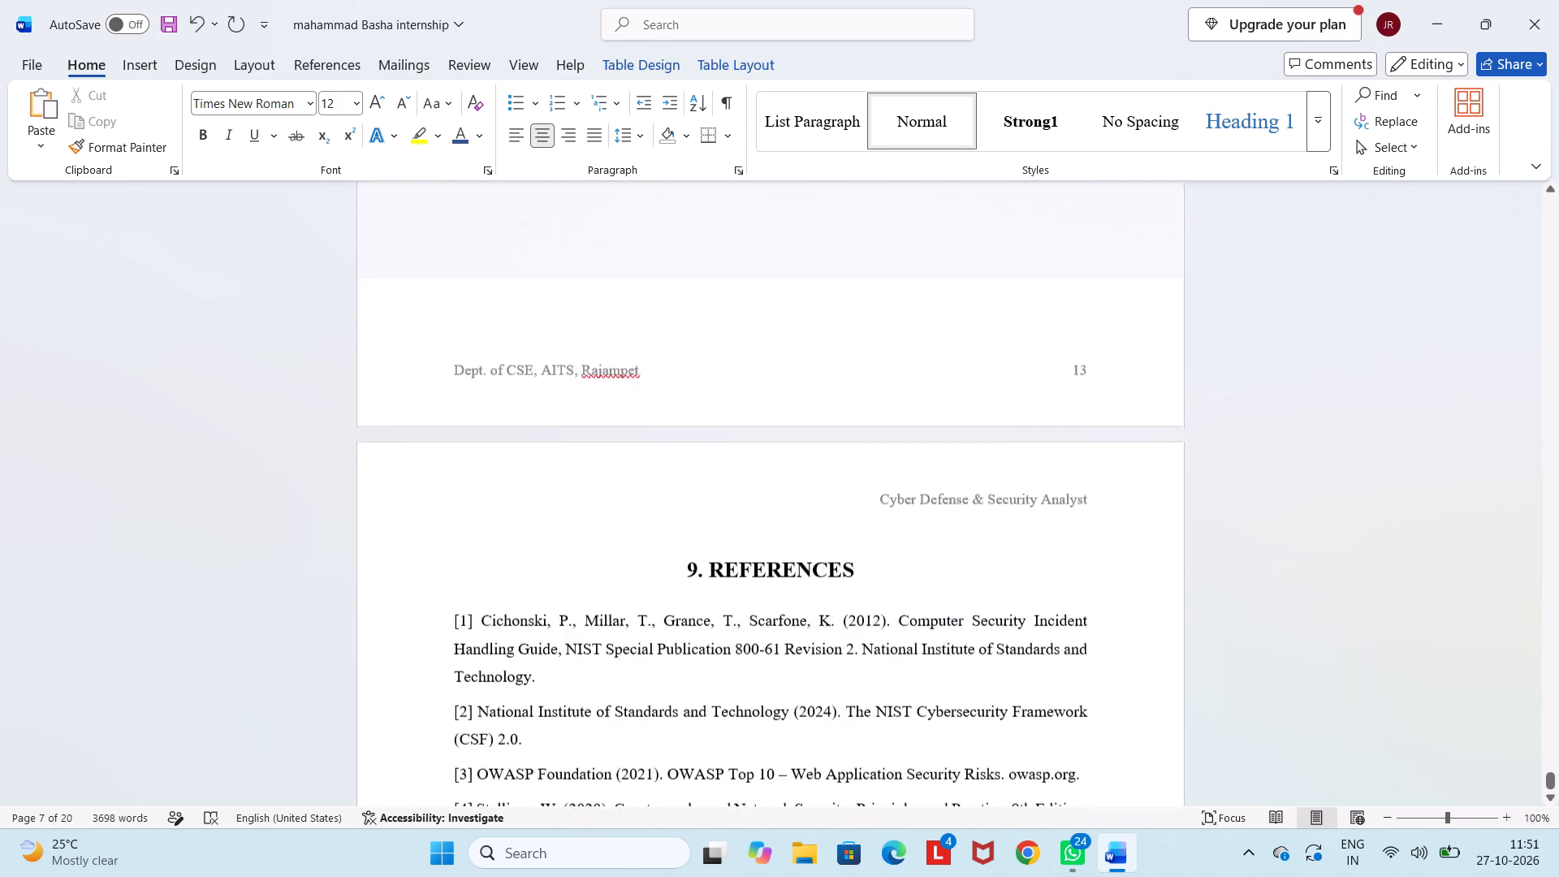
scroll(1008, 454, "down", 1)
scroll(1008, 454, "up", 2)
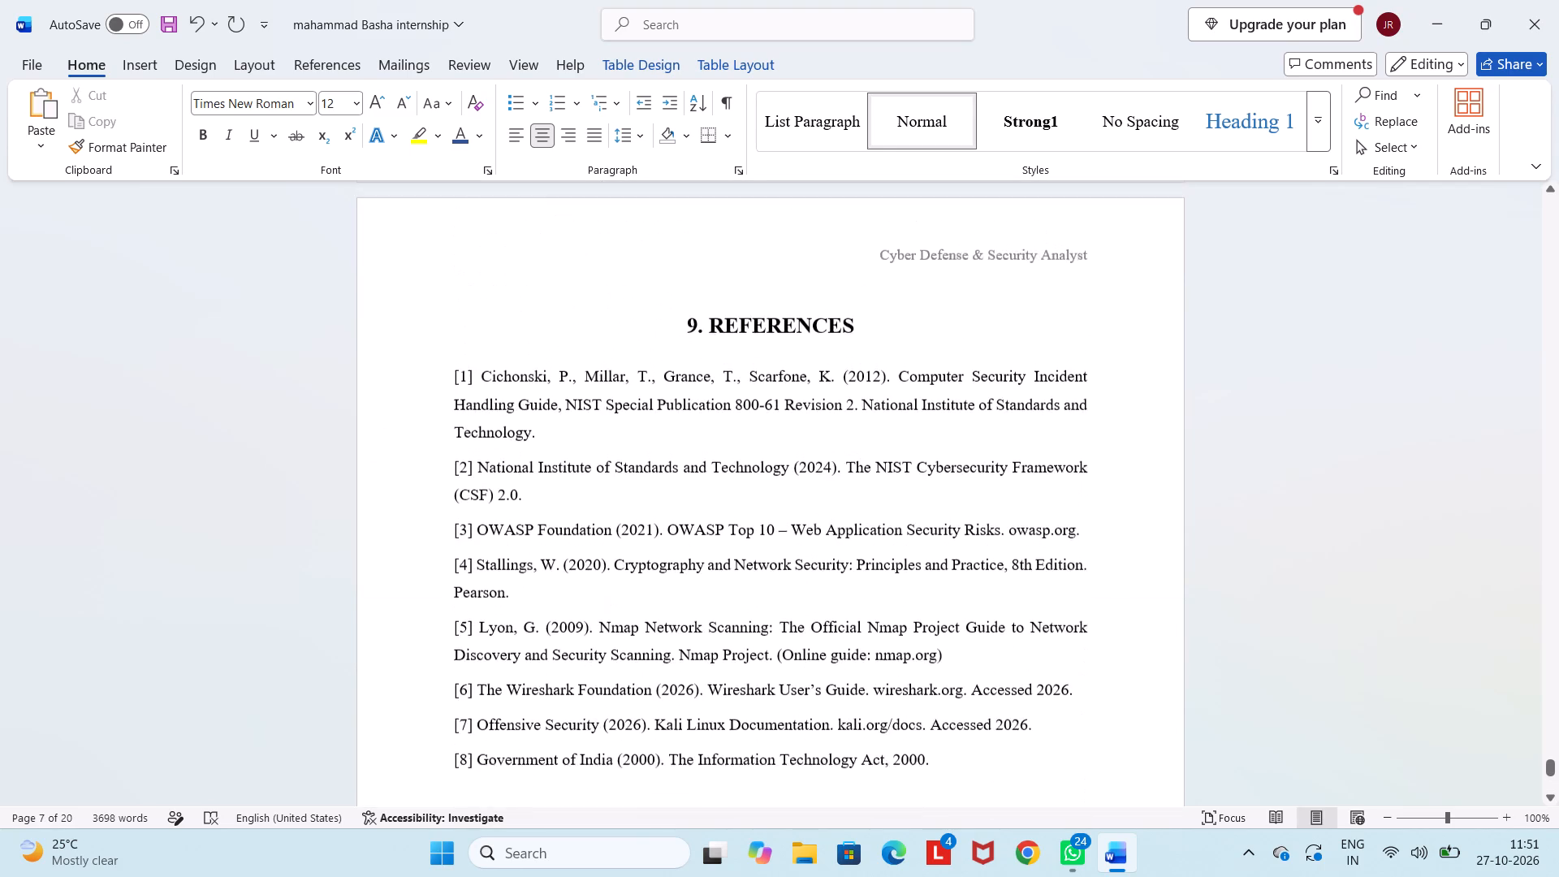
scroll(1008, 454, "up", 4)
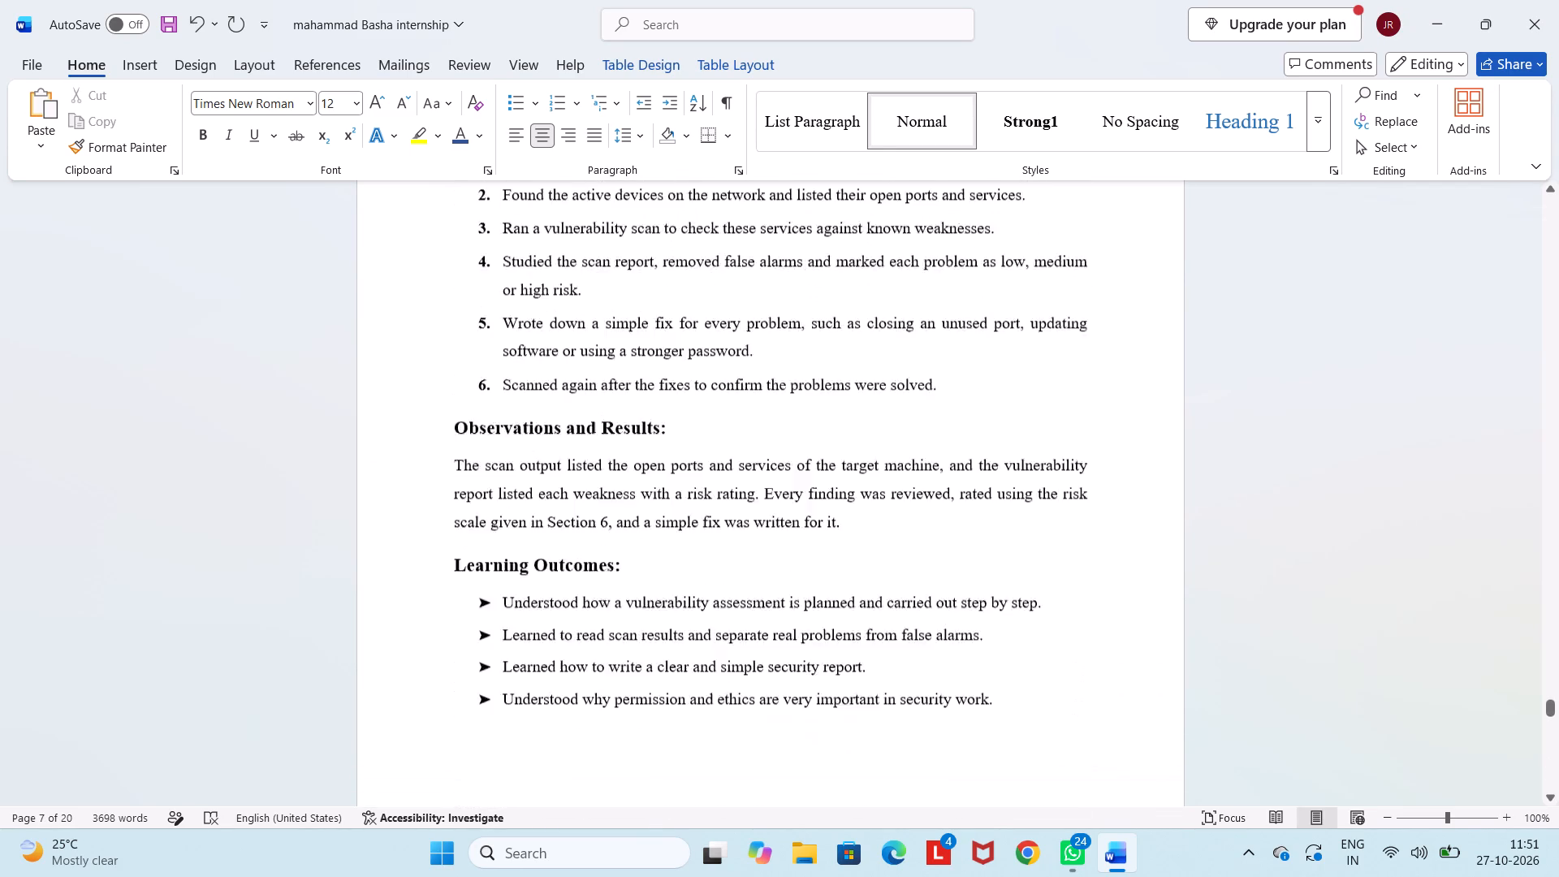
scroll(1008, 454, "up", 1)
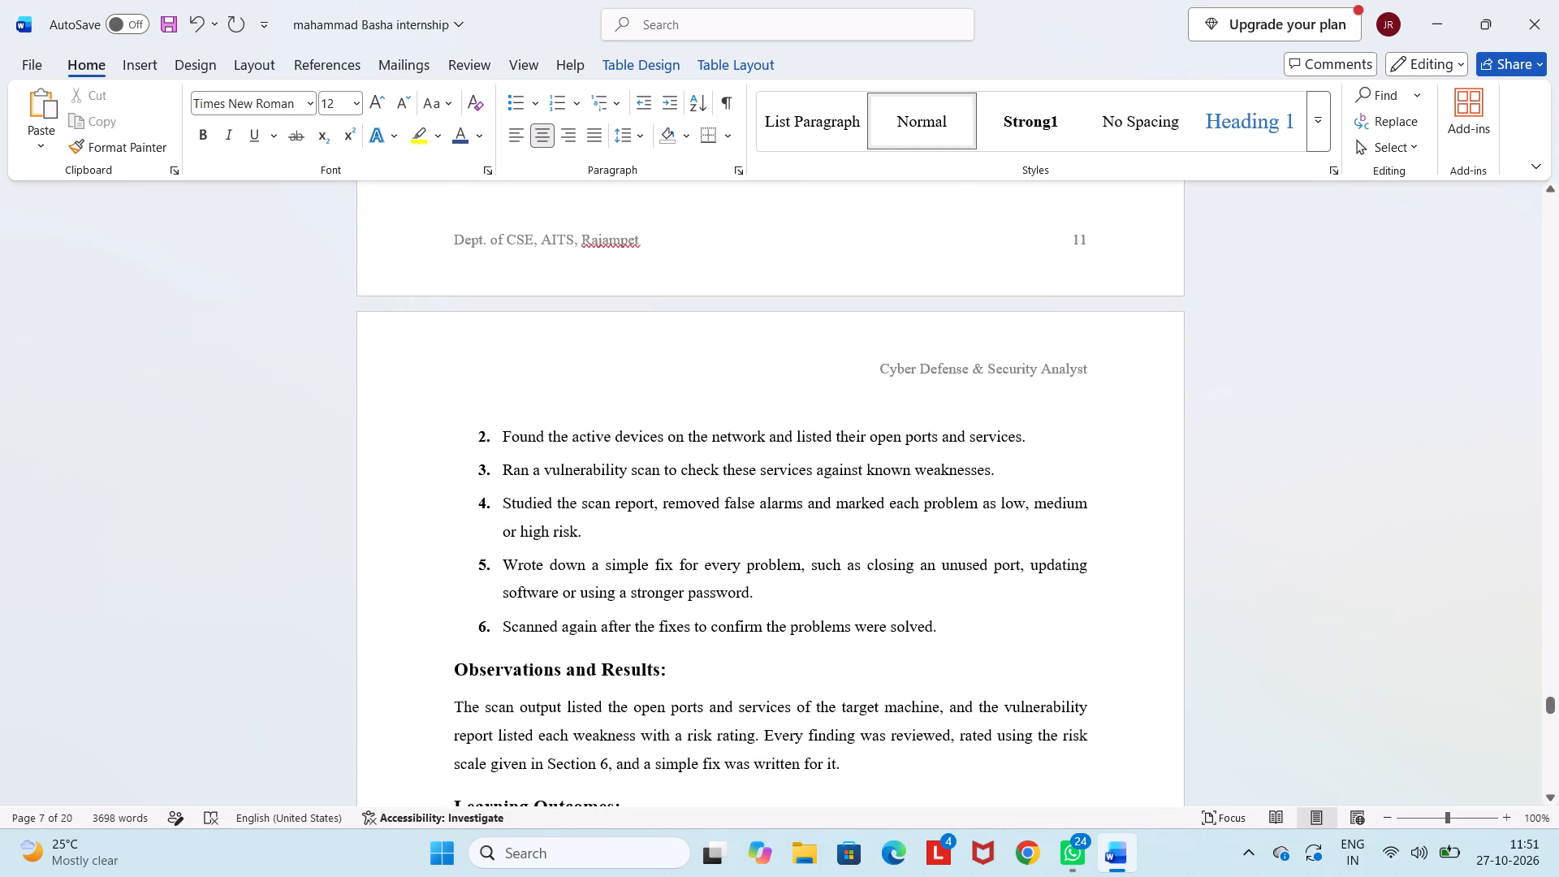
scroll(1008, 454, "up", 1)
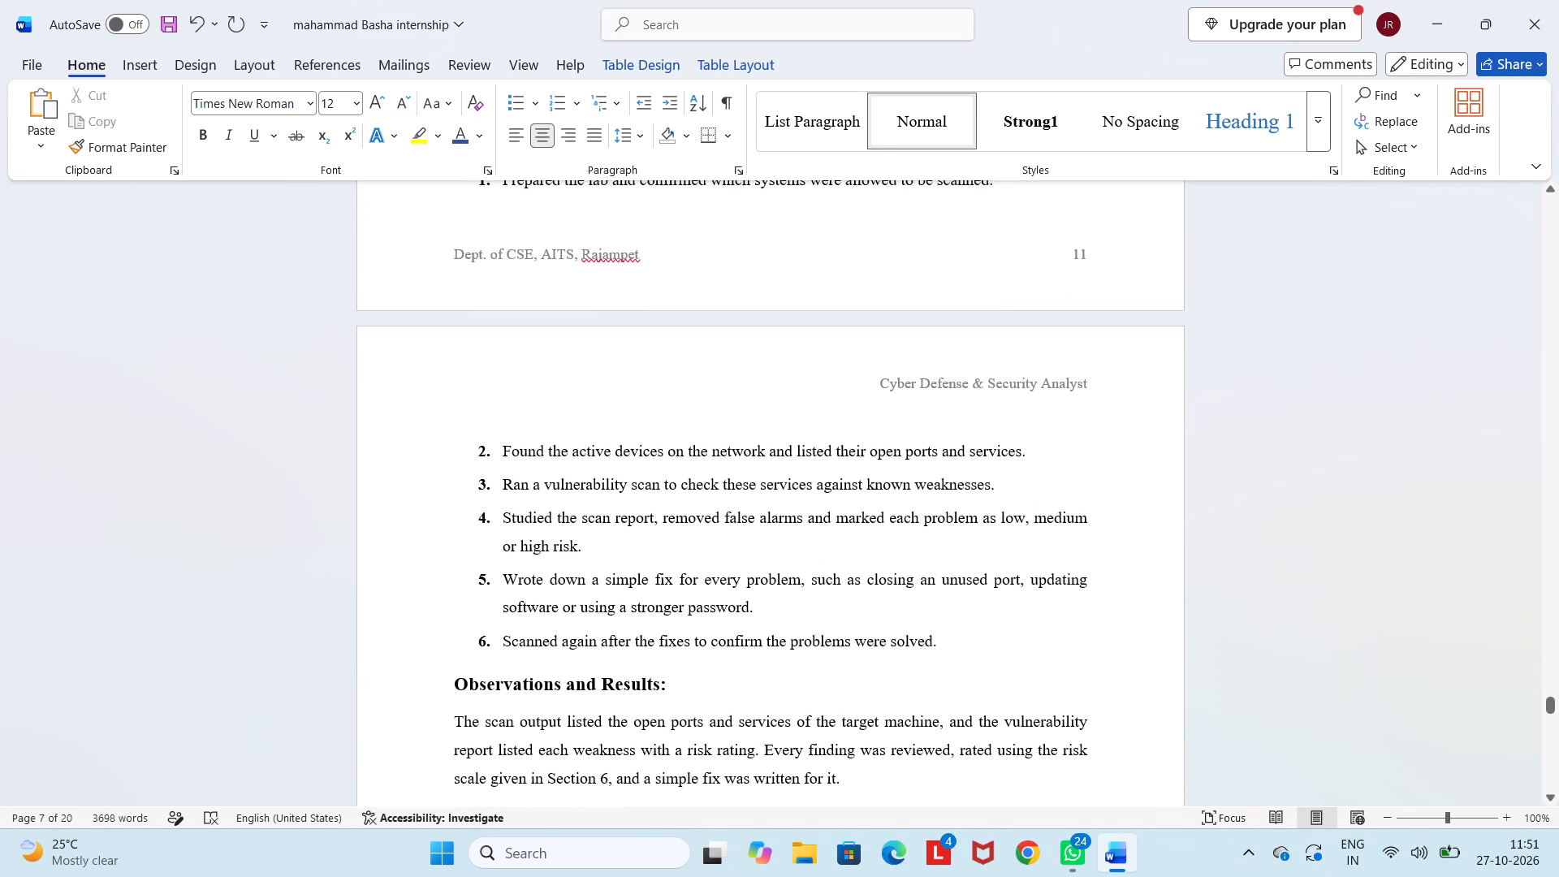
scroll(1008, 454, "up", 1)
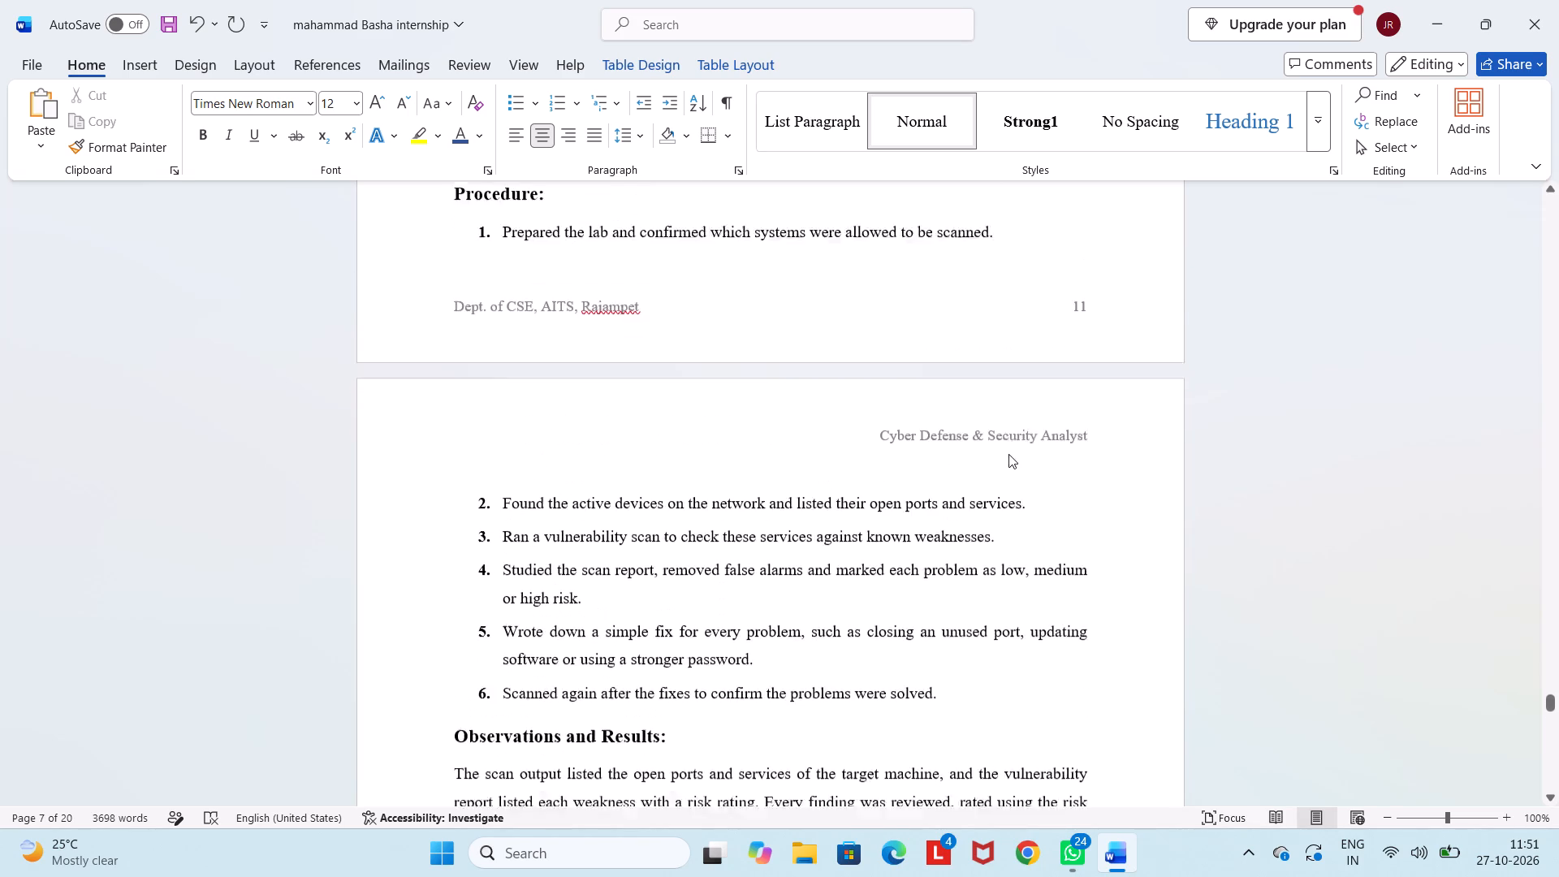
scroll(1008, 454, "up", 4)
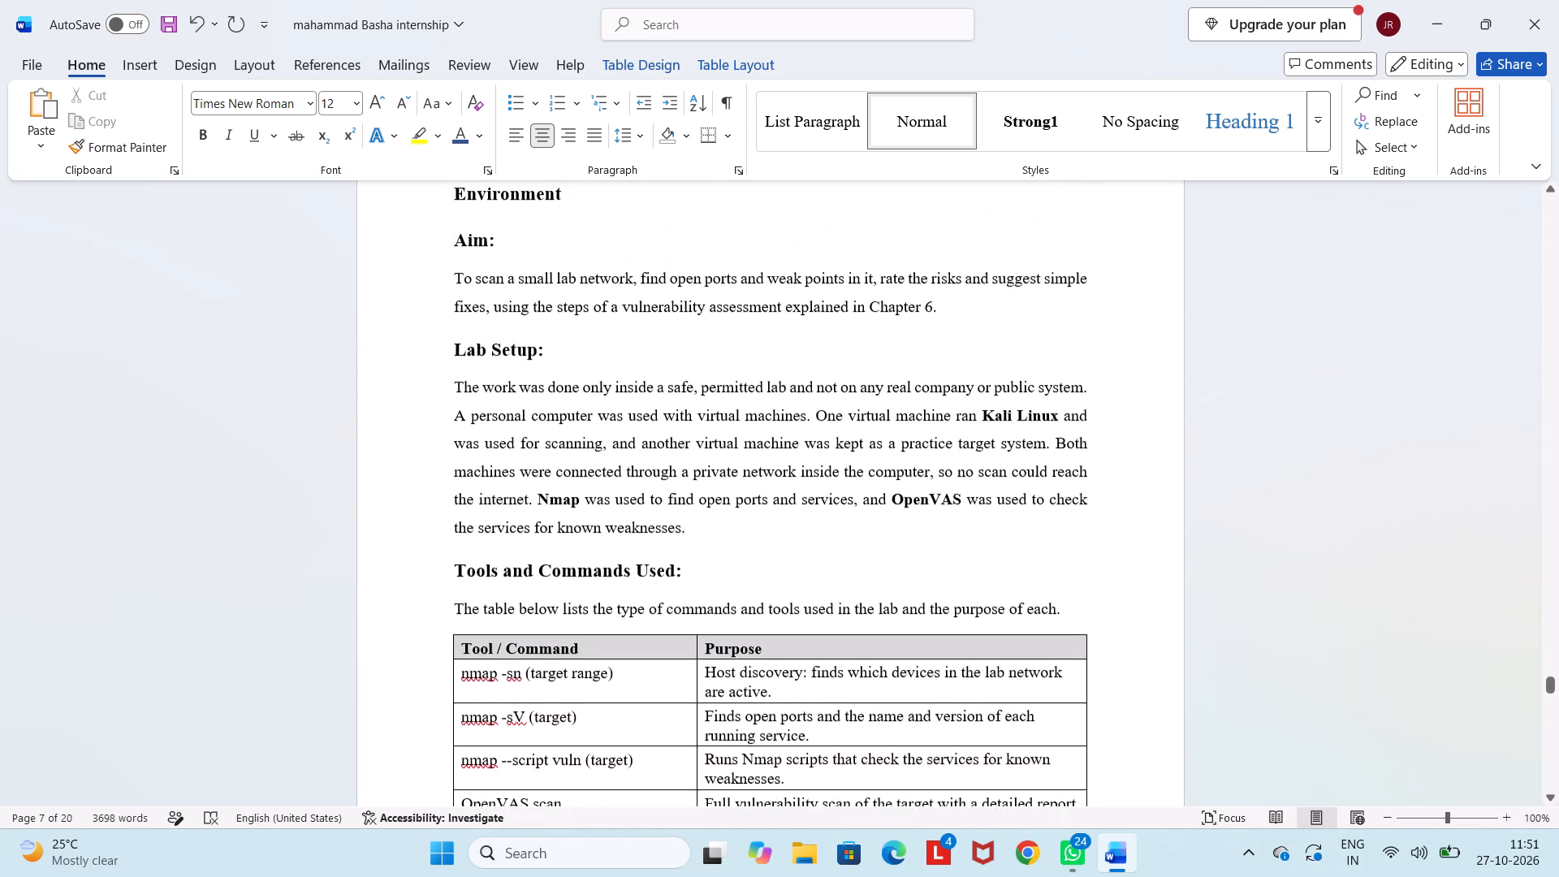
scroll(1008, 454, "up", 2)
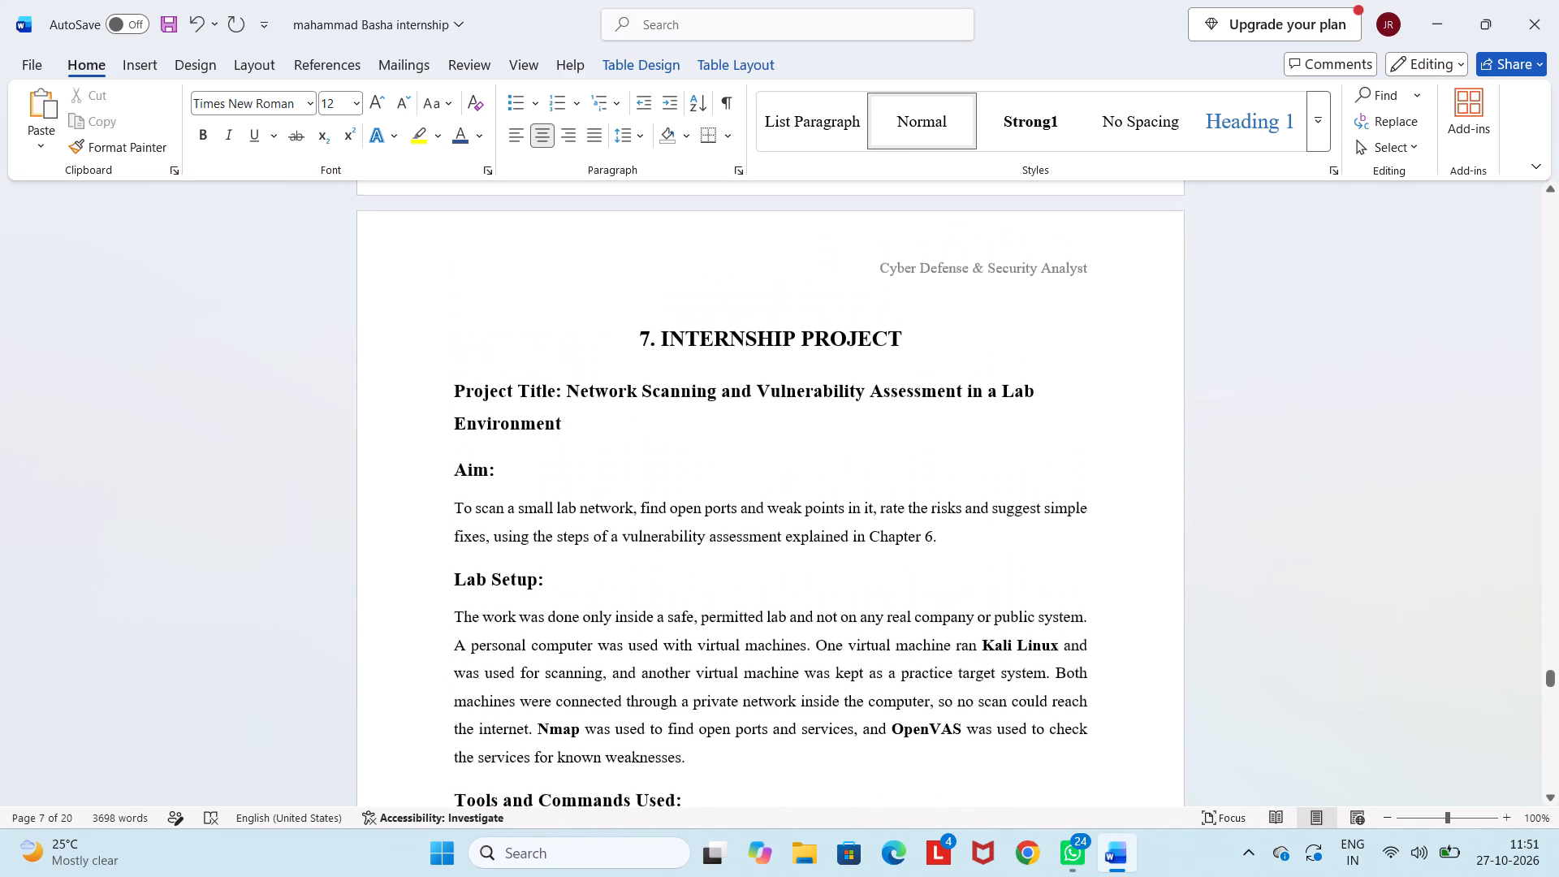
scroll(1008, 454, "up", 2)
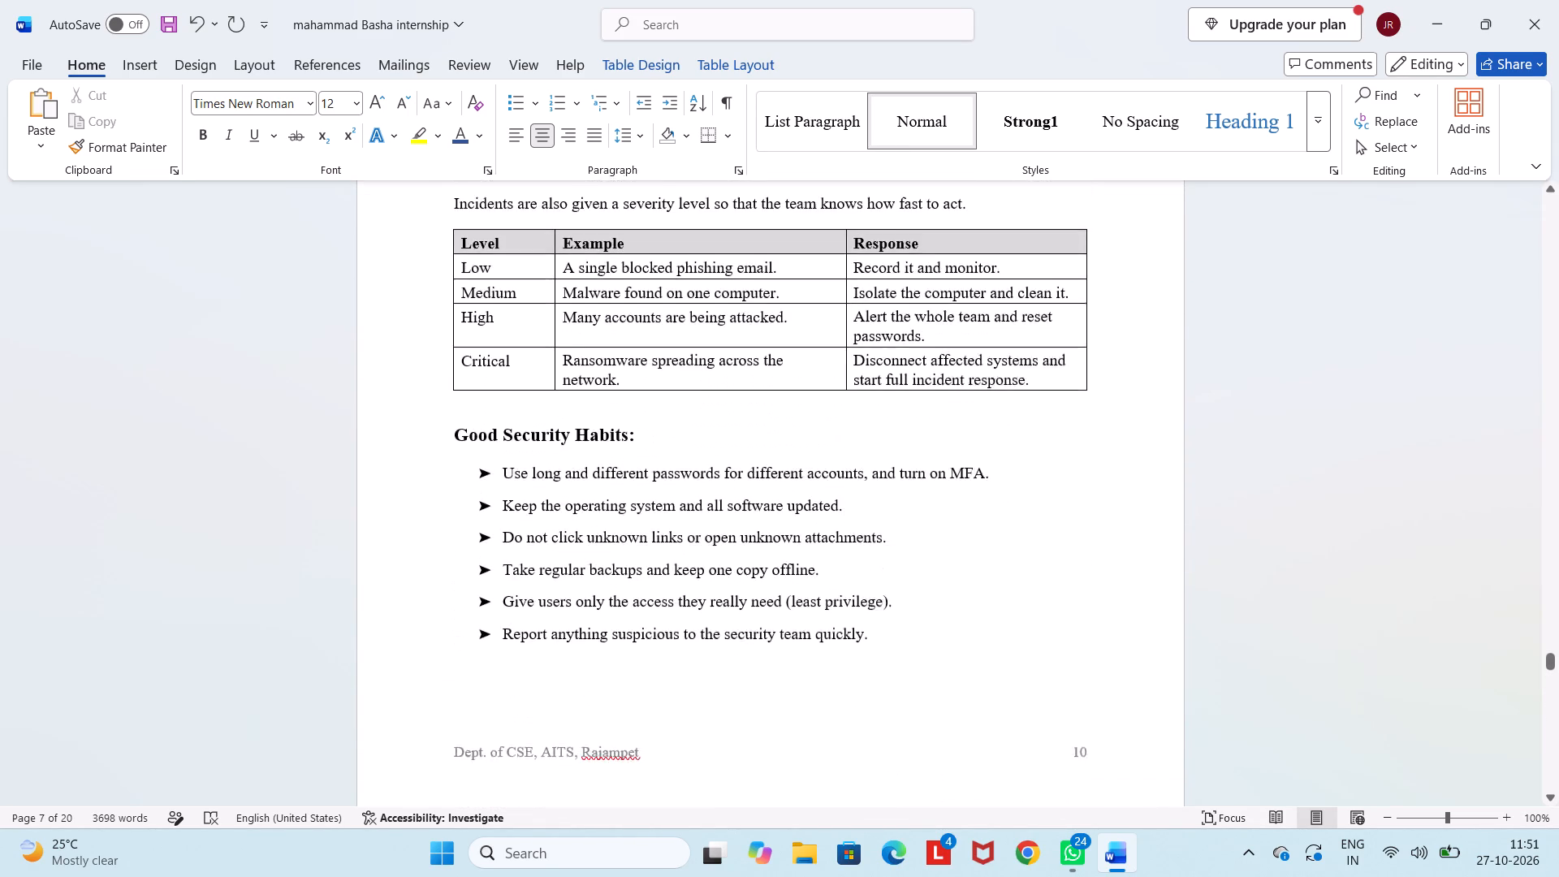
scroll(1008, 454, "up", 18)
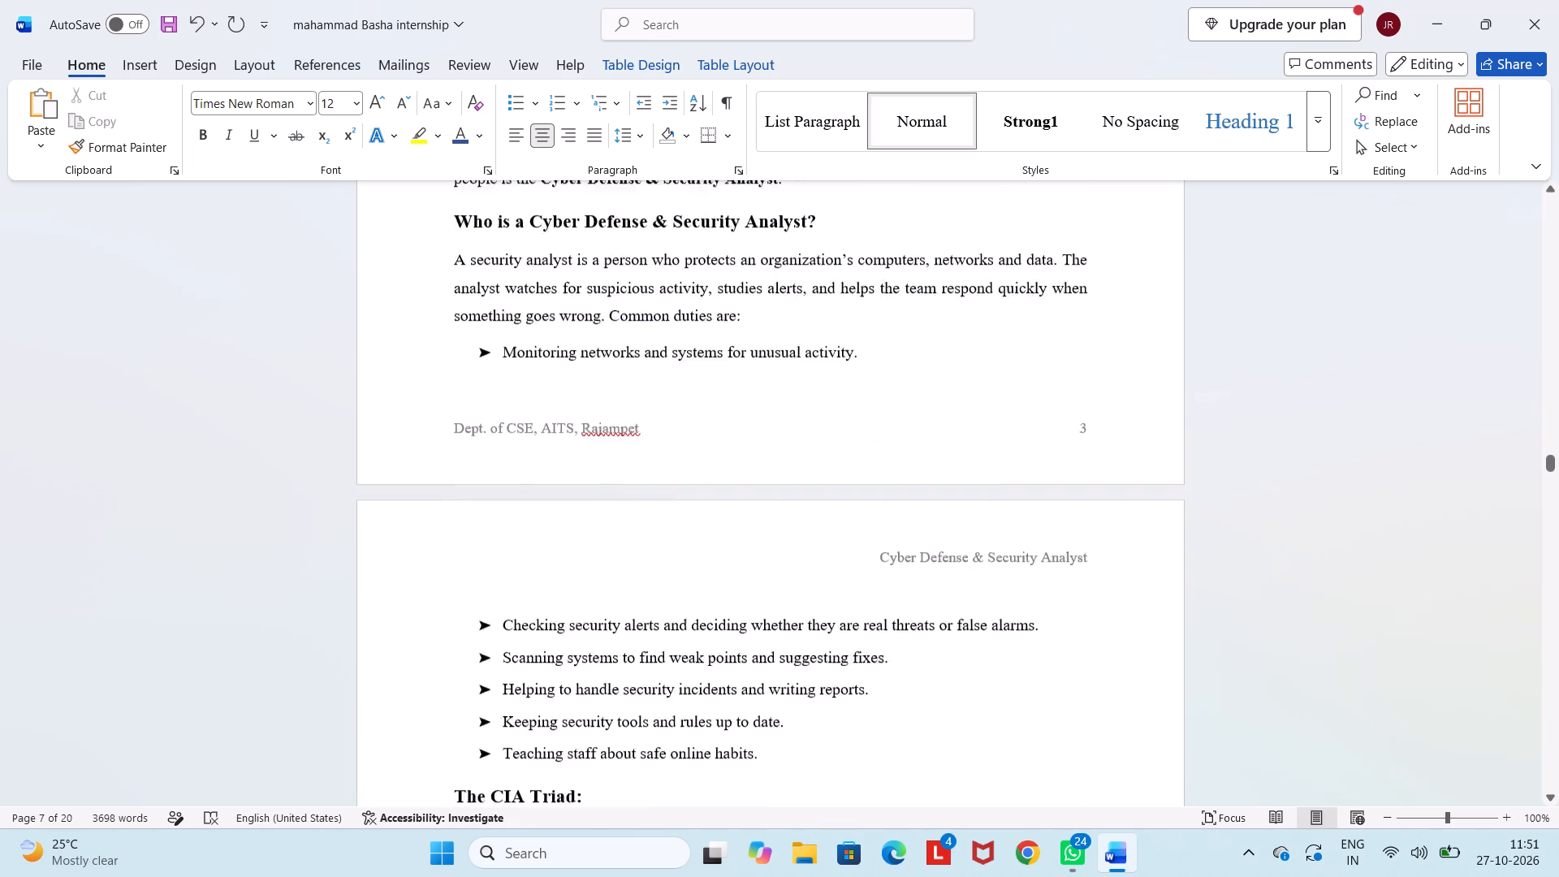
scroll(1008, 454, "up", 5)
scroll(1008, 454, "down", 1)
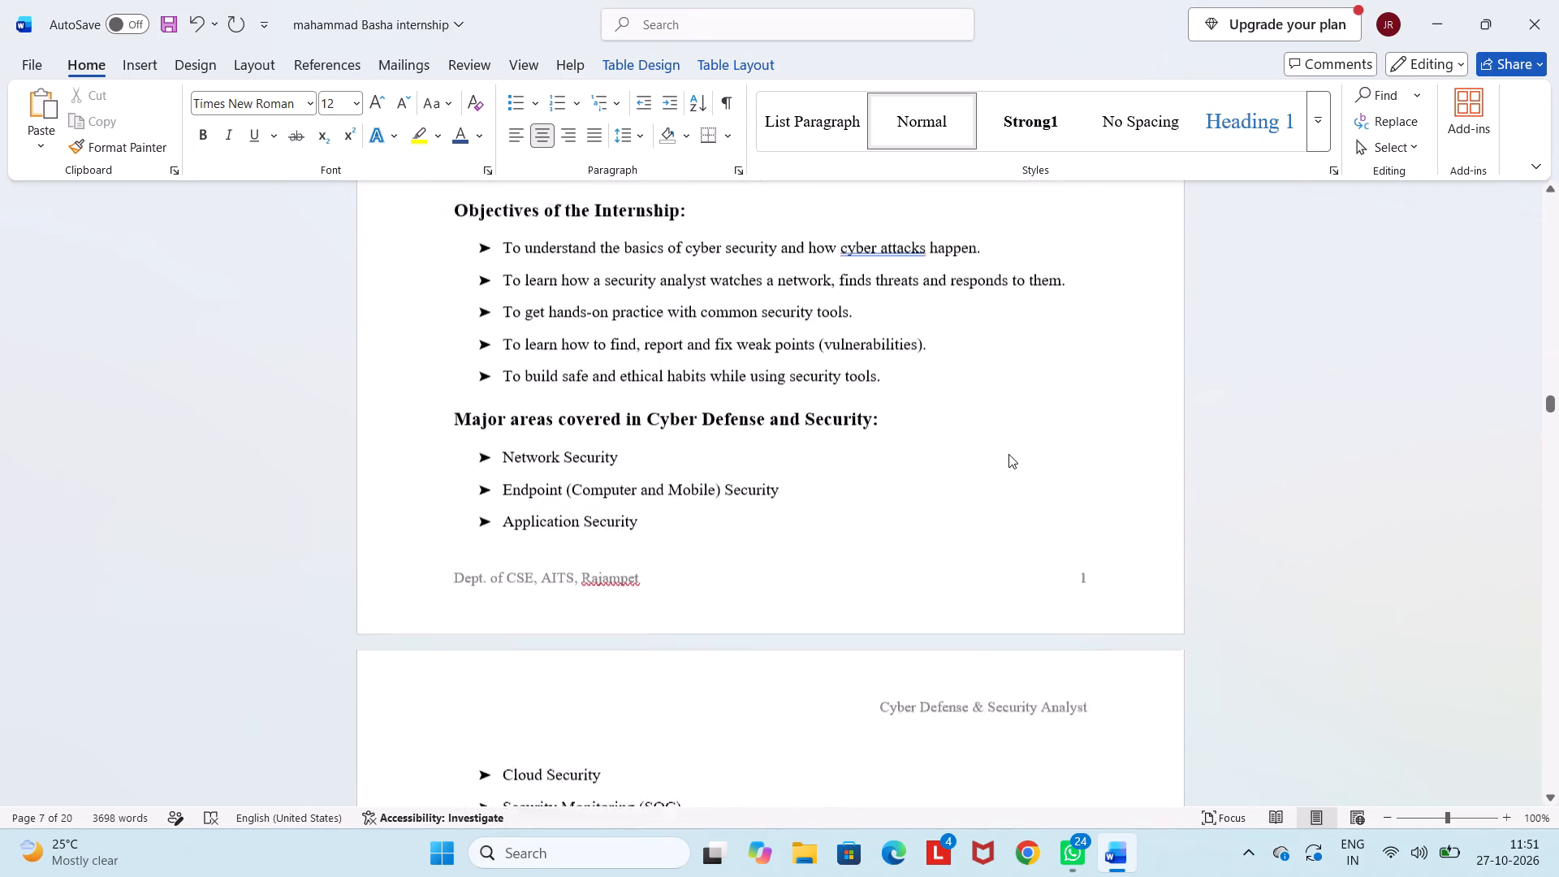
scroll(1008, 454, "up", 4)
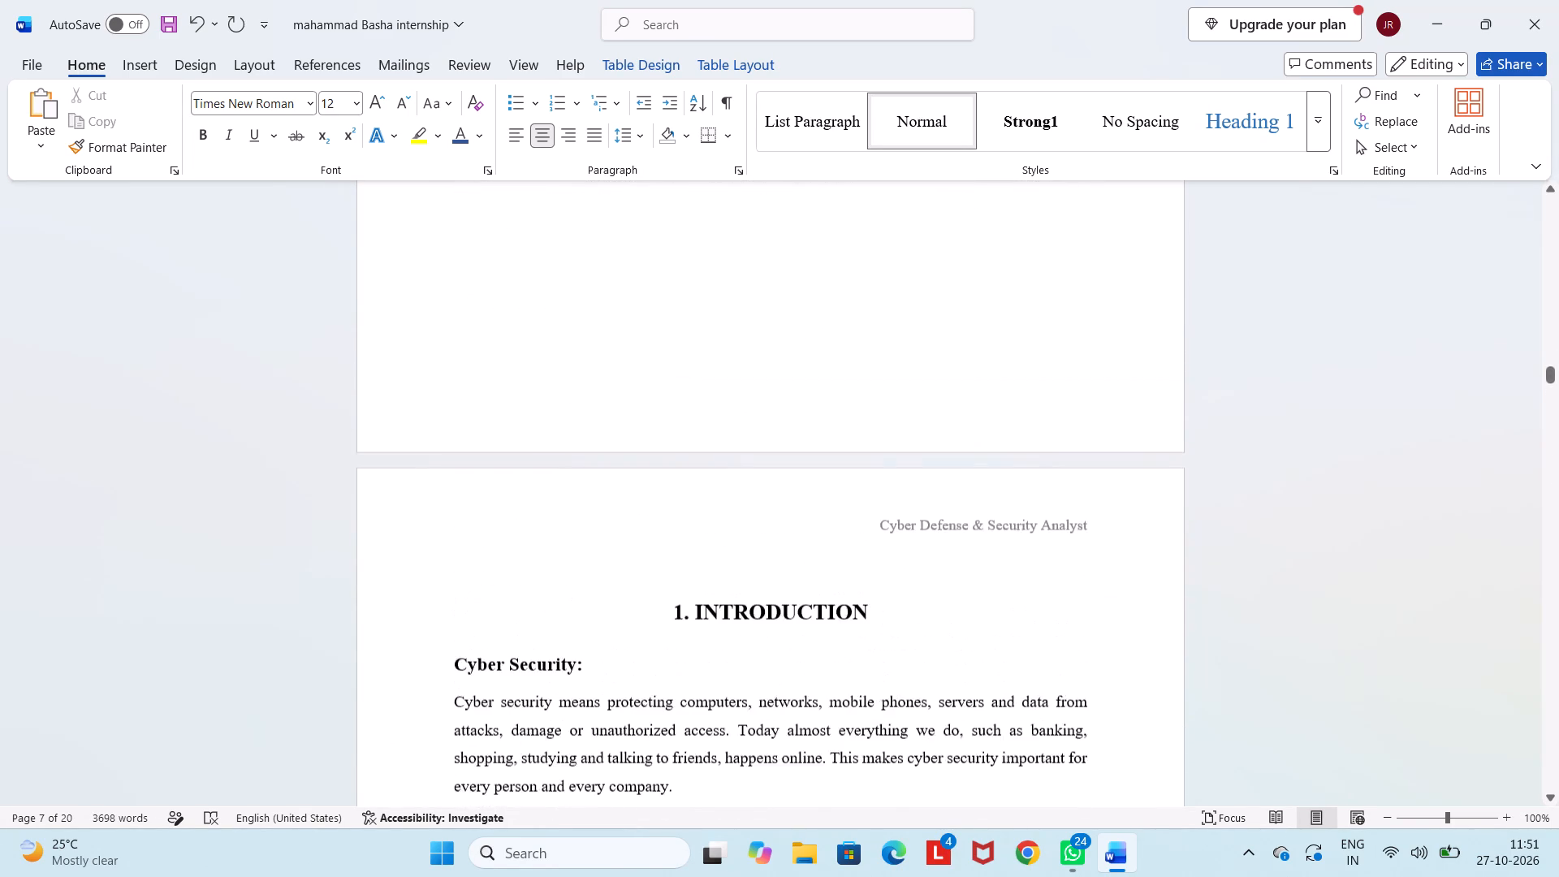
scroll(1008, 454, "up", 2)
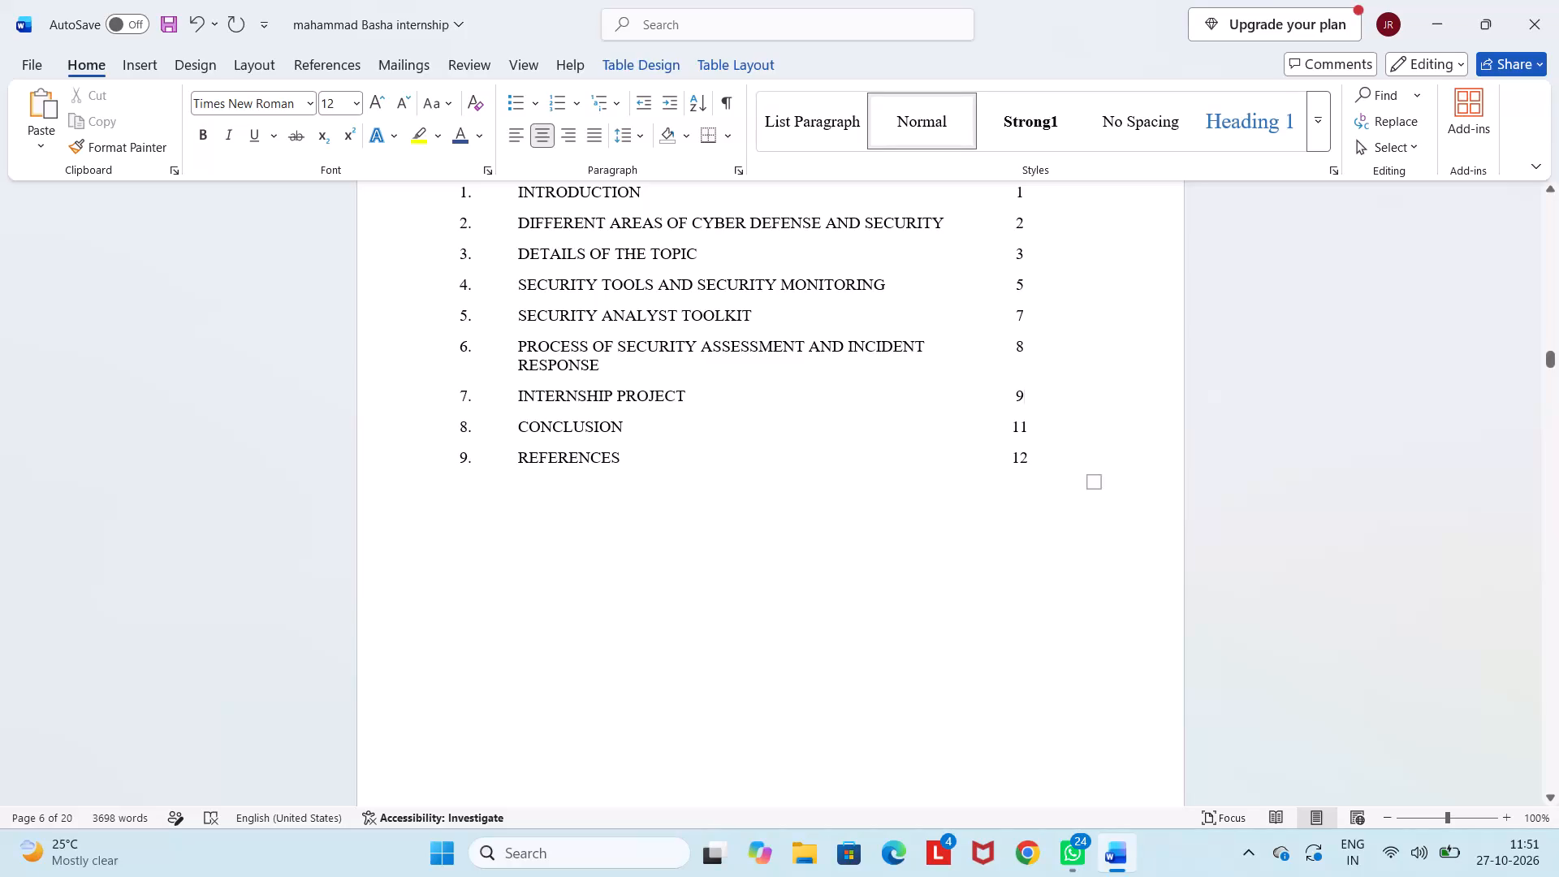
Examine the numbered chapters in order, from the introduction to the learning outcomes of the internship project.
scroll(1056, 405, "down", 14)
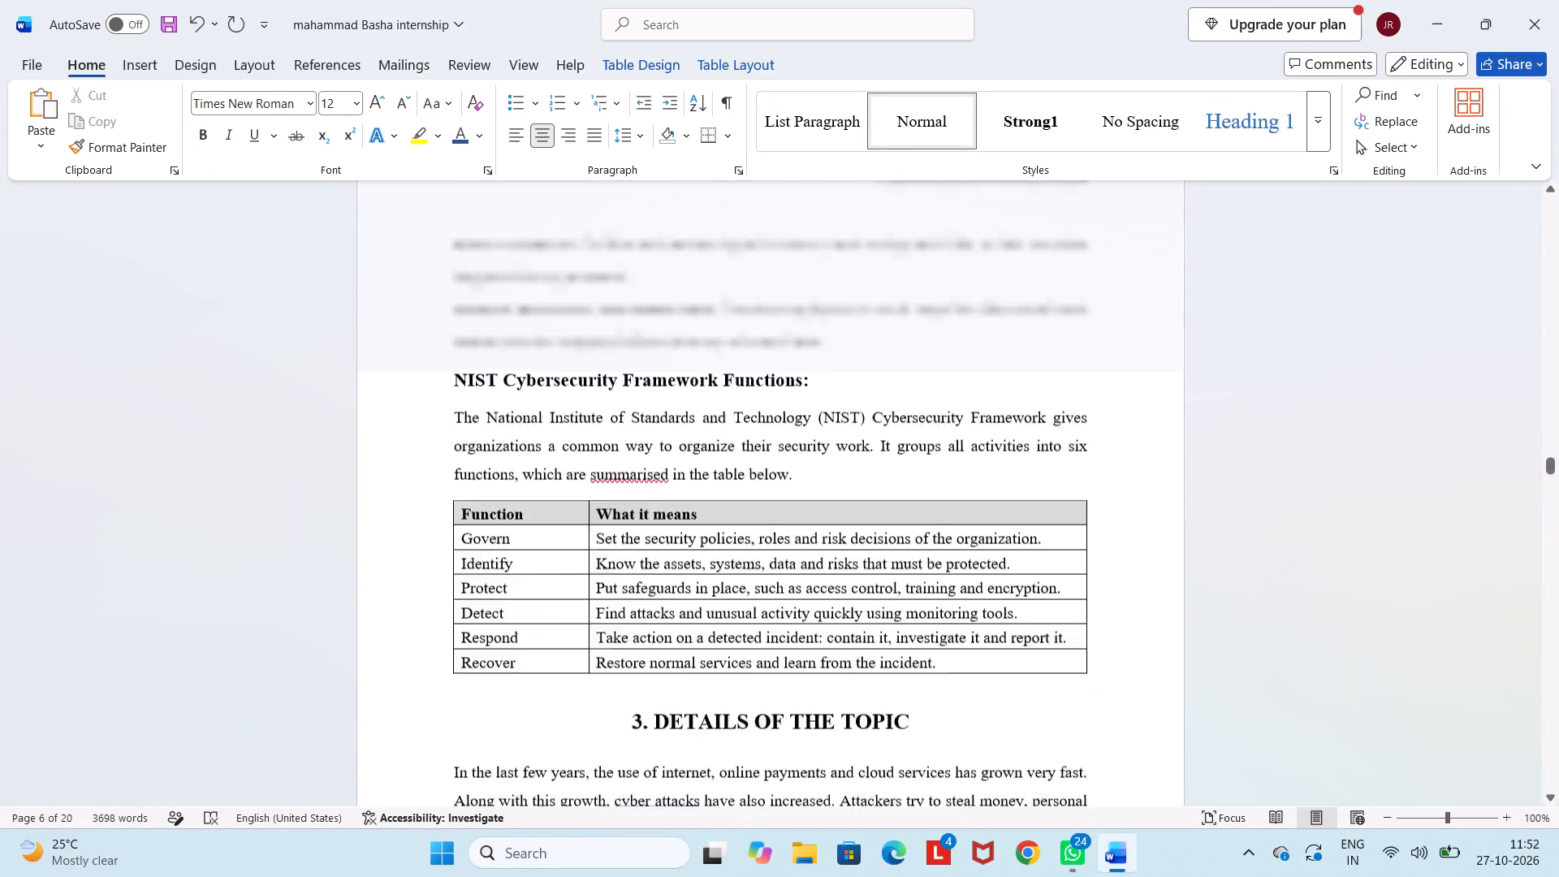
scroll(1056, 405, "down", 6)
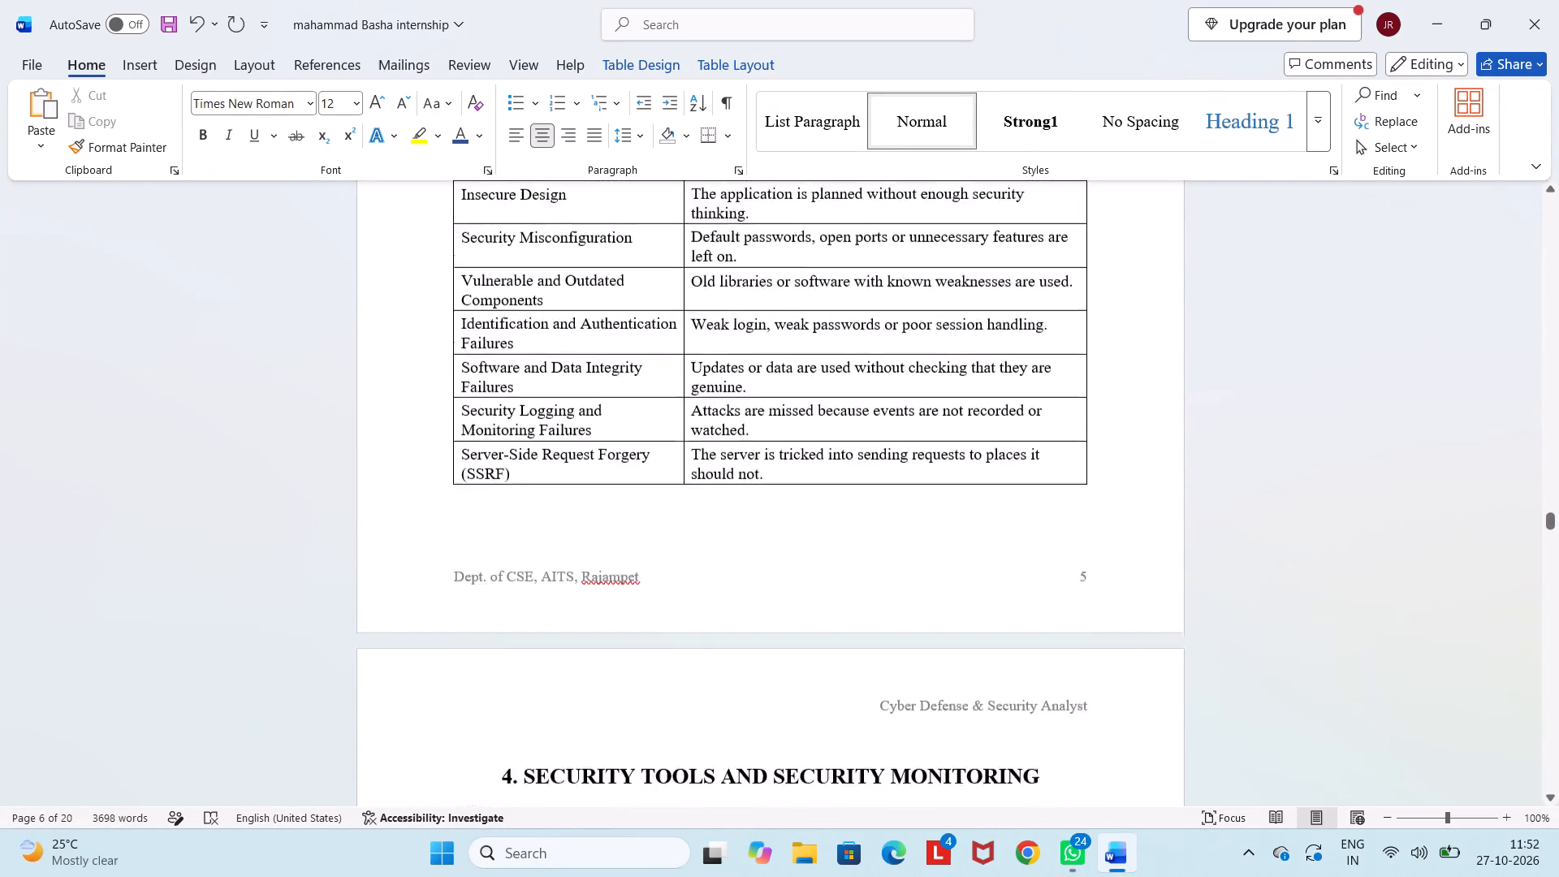
scroll(1056, 405, "down", 5)
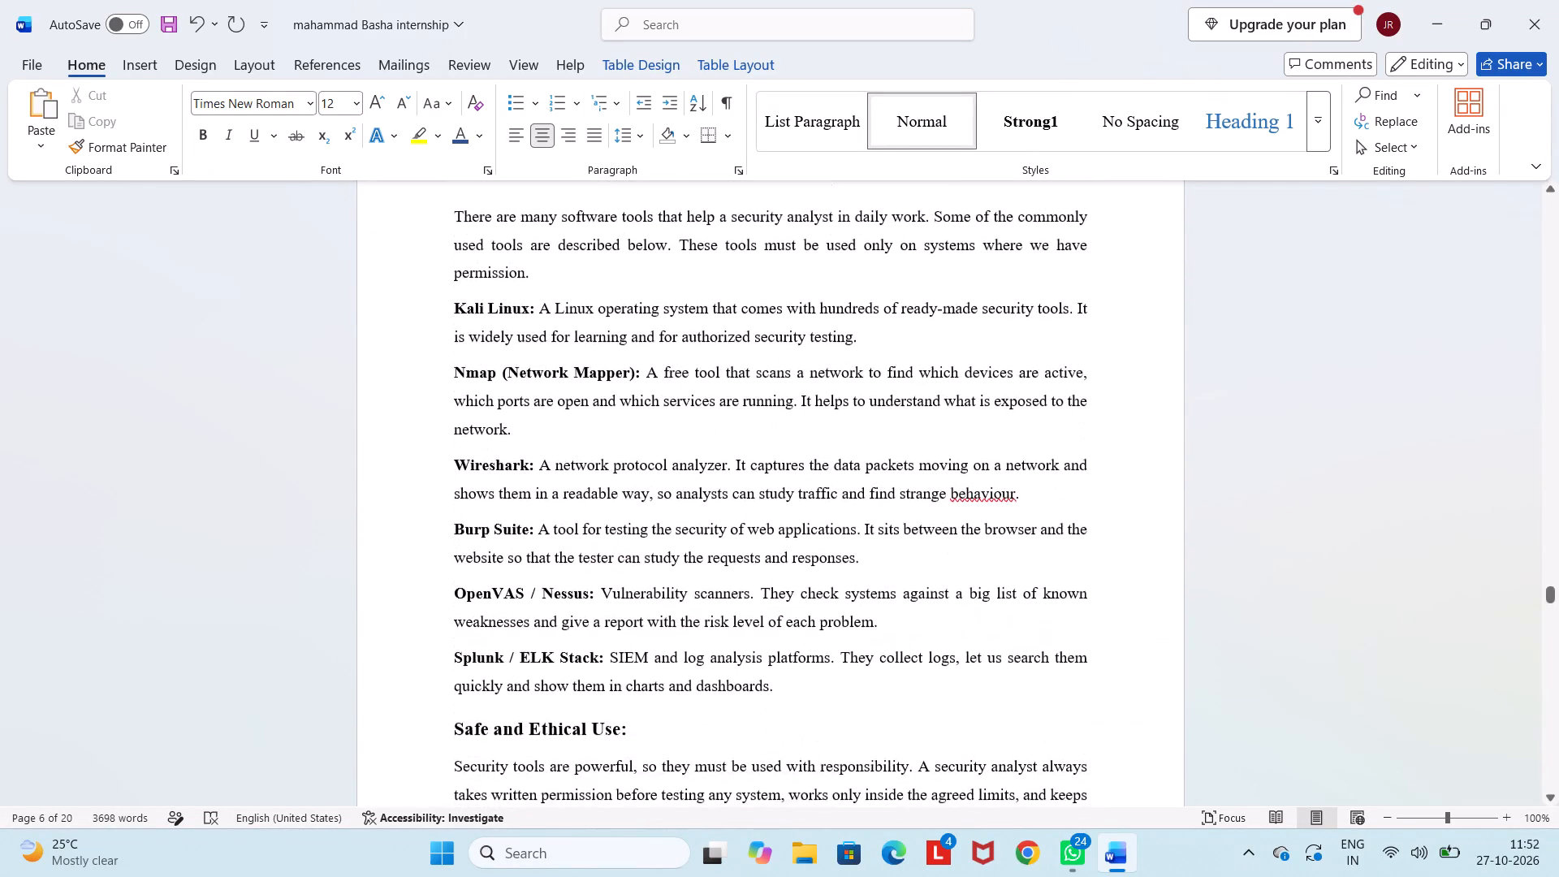
scroll(1056, 405, "down", 5)
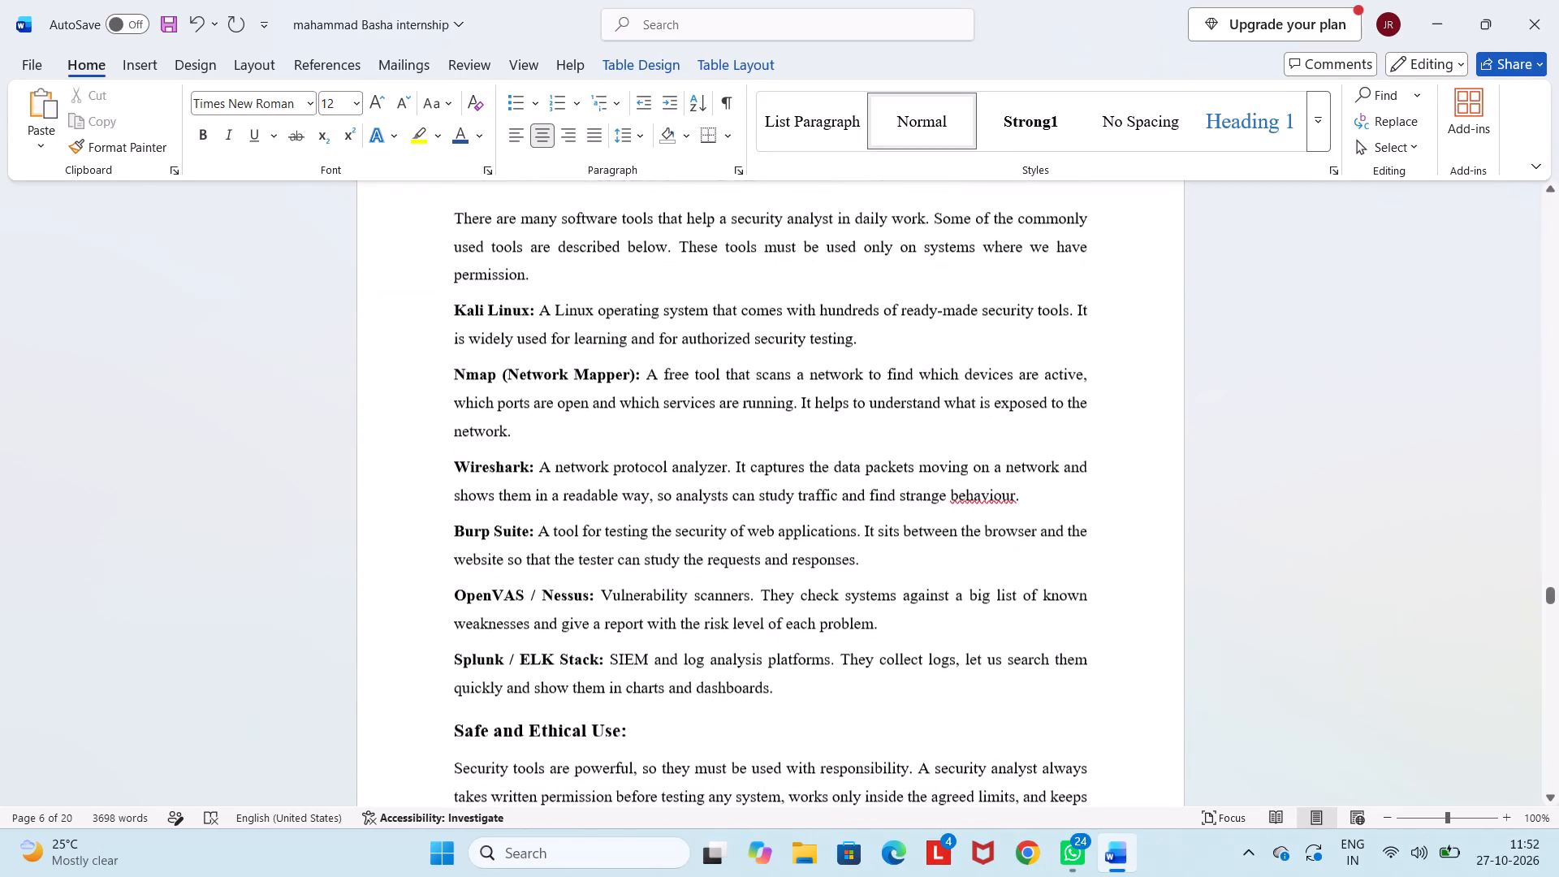
scroll(1056, 405, "down", 4)
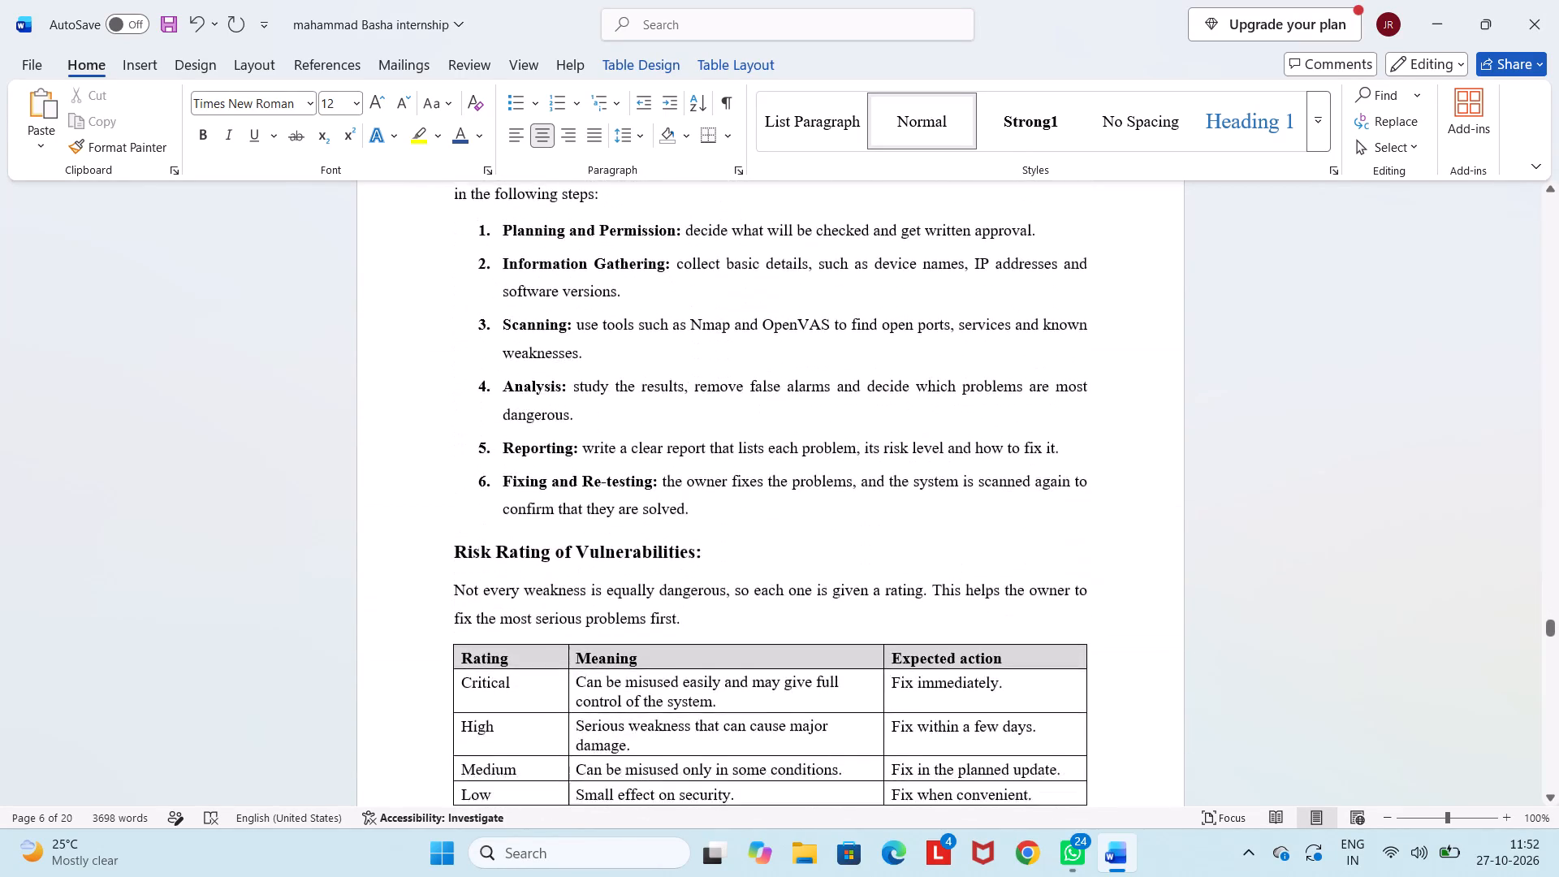
scroll(1056, 405, "down", 2)
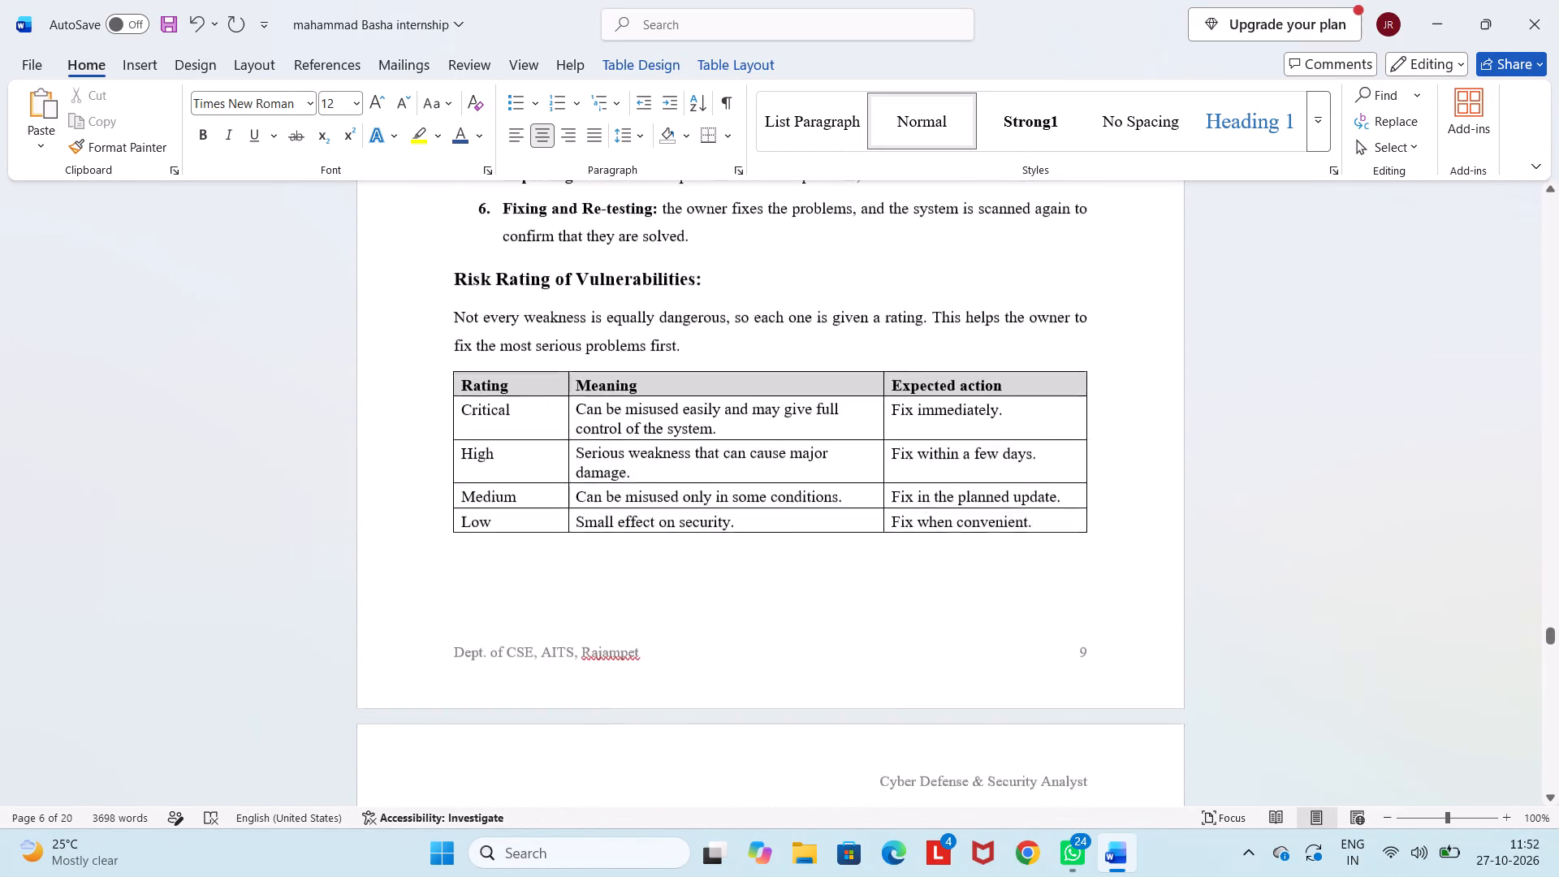
scroll(1056, 405, "down", 4)
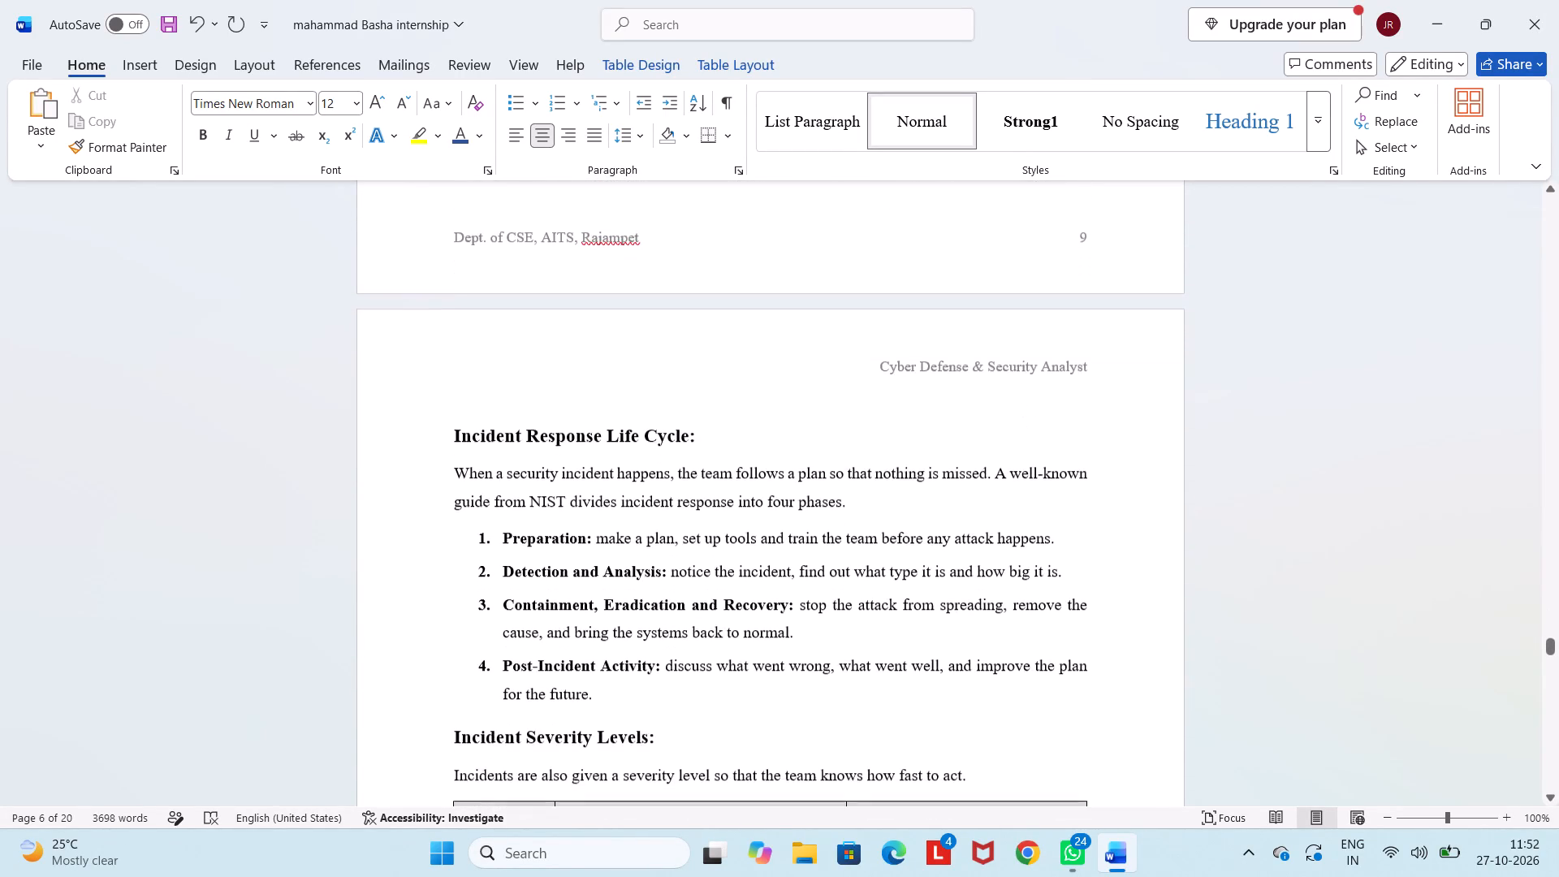
scroll(1056, 405, "down", 2)
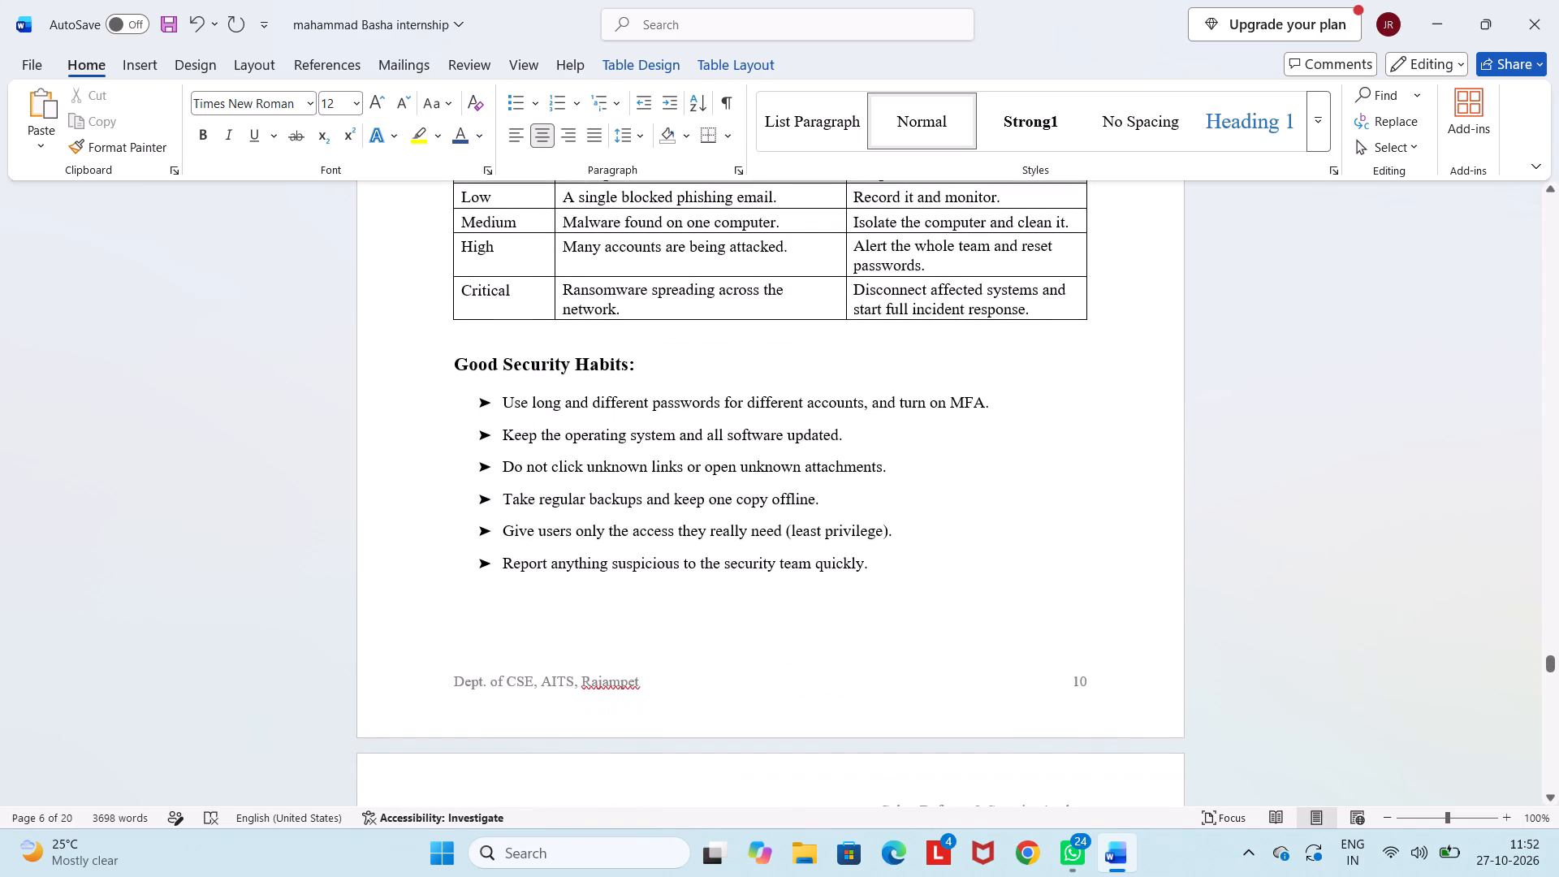
scroll(1056, 405, "down", 1)
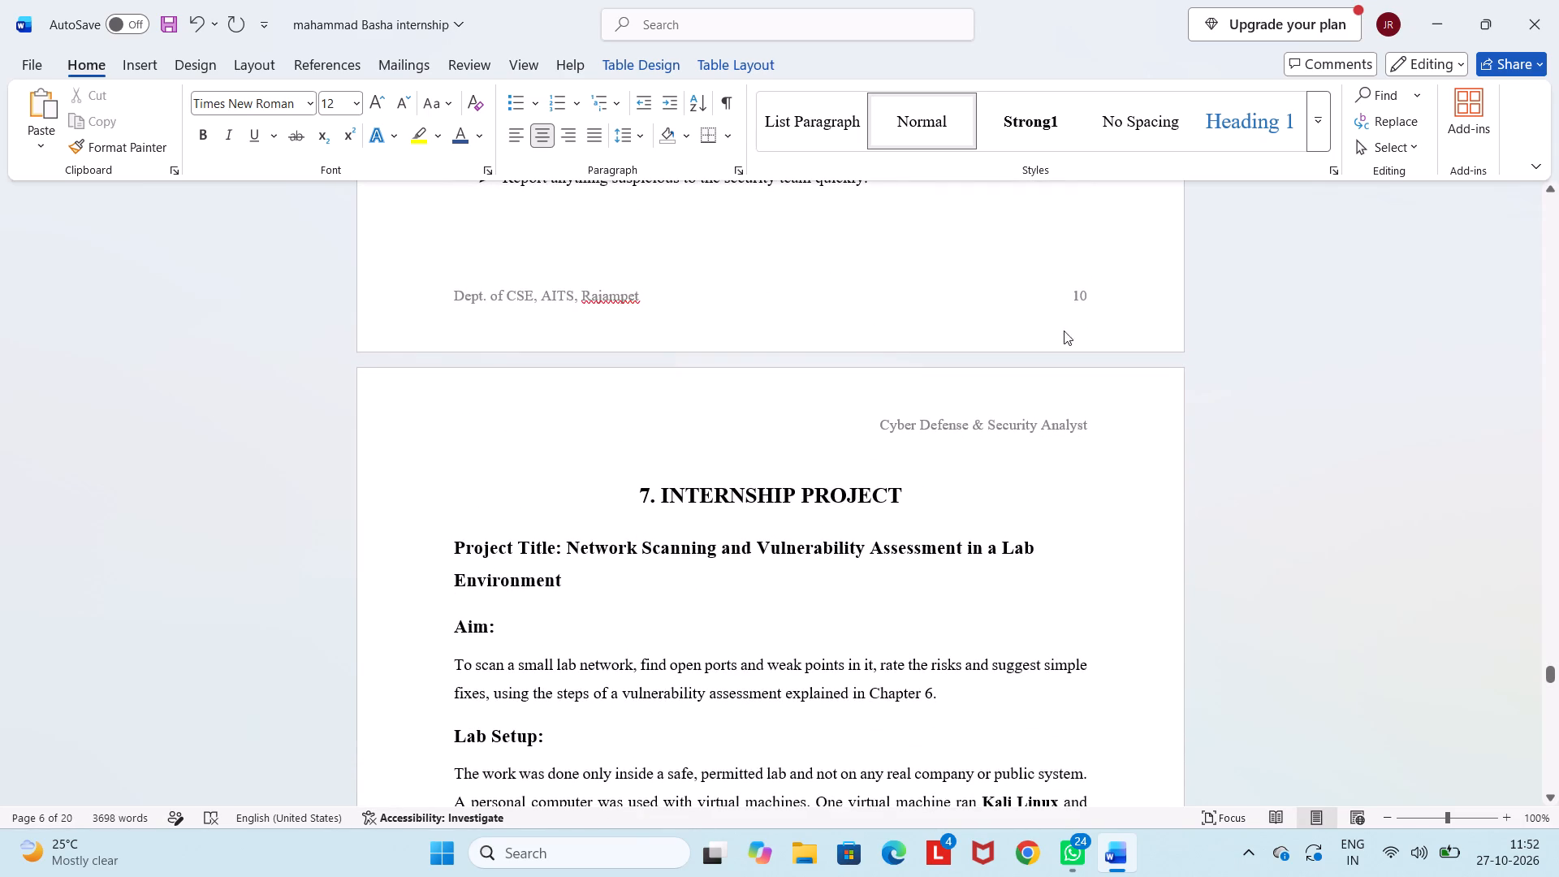
scroll(1064, 330, "down", 2)
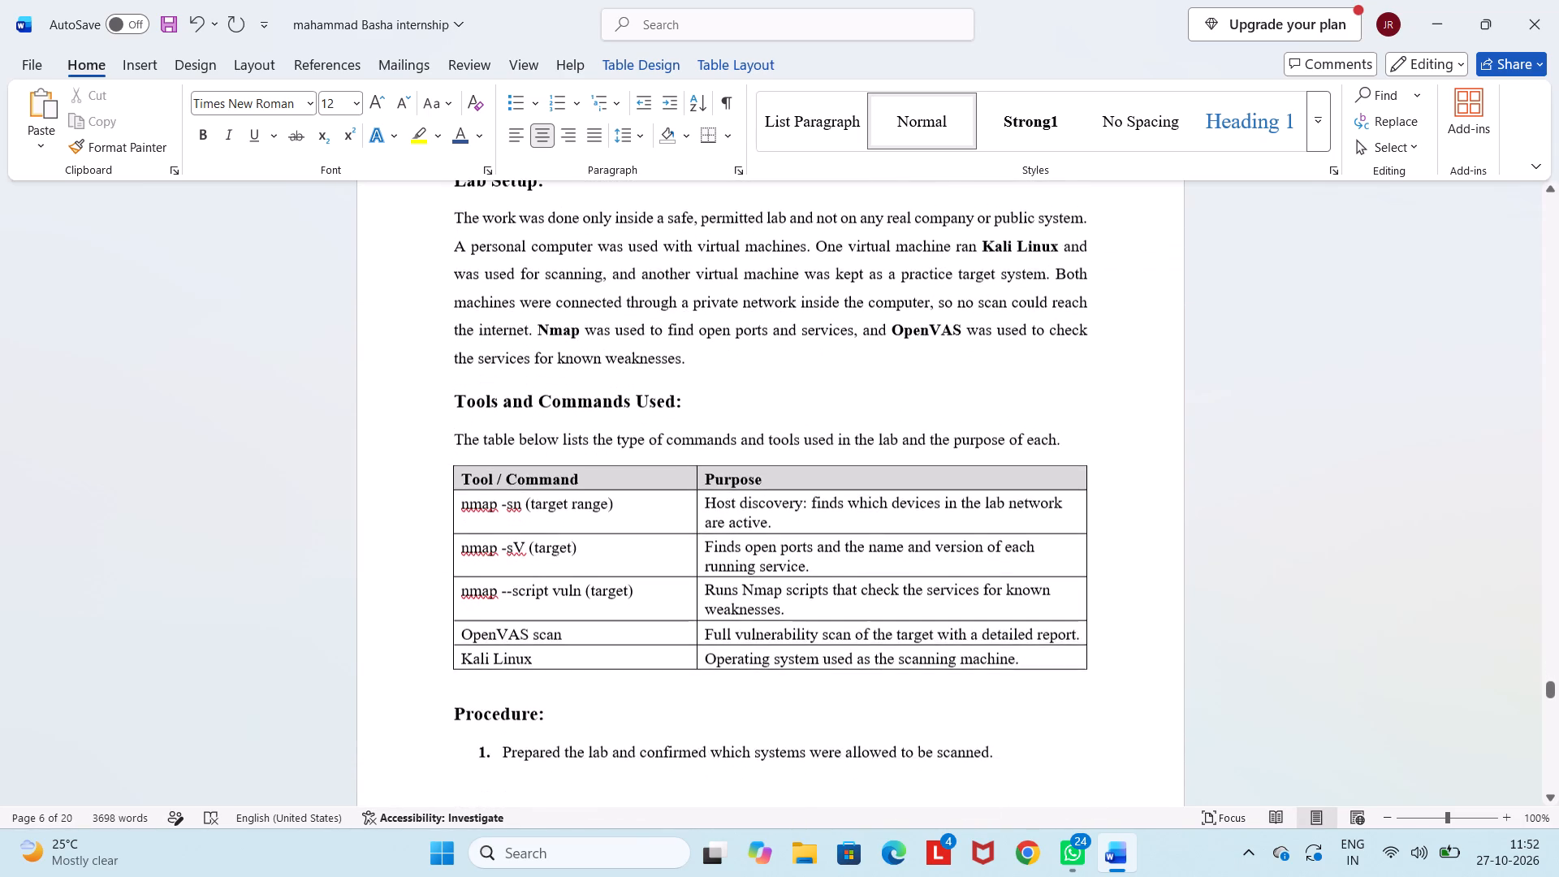
scroll(1064, 330, "down", 3)
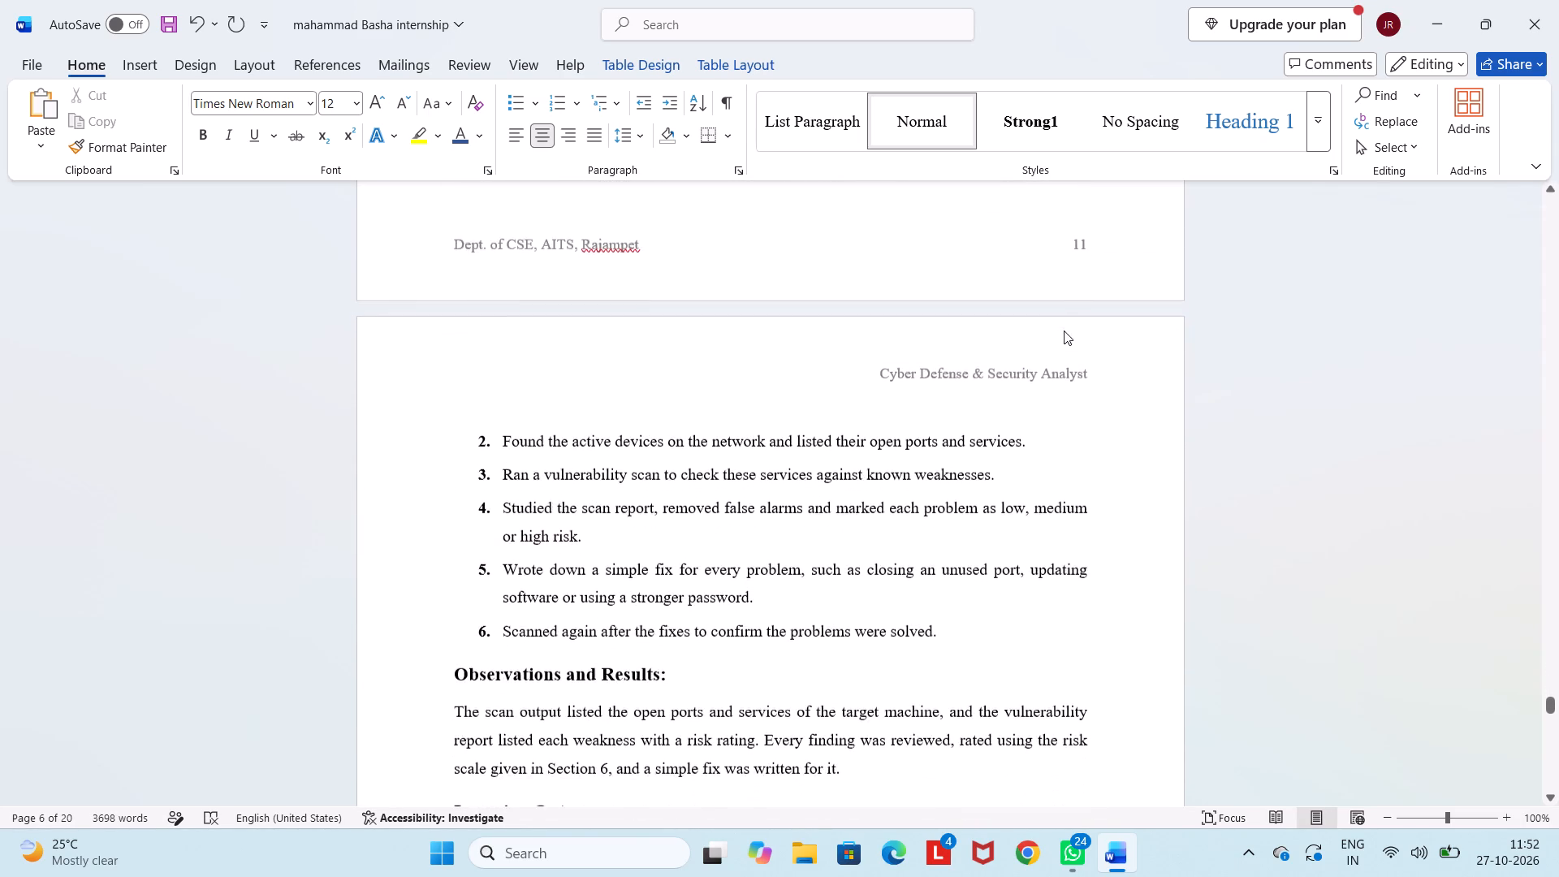
scroll(1064, 330, "down", 1)
scroll(1064, 330, "up", 1)
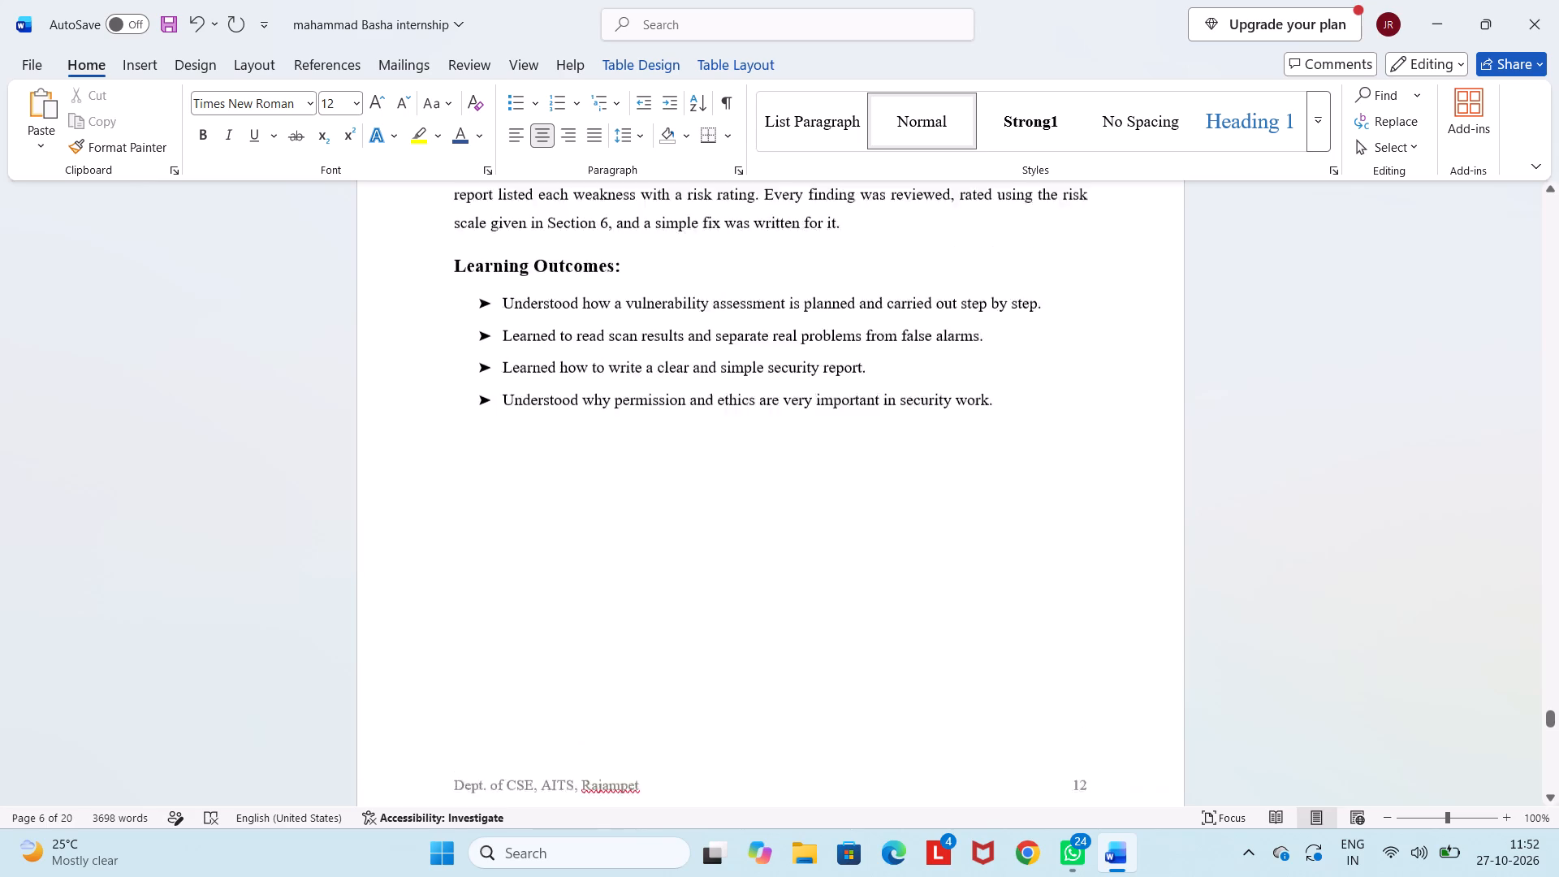
Set the page number of the INTERNSHIP PROJECT entry in the table of contents to 11-12.
scroll(1064, 330, "up", 13)
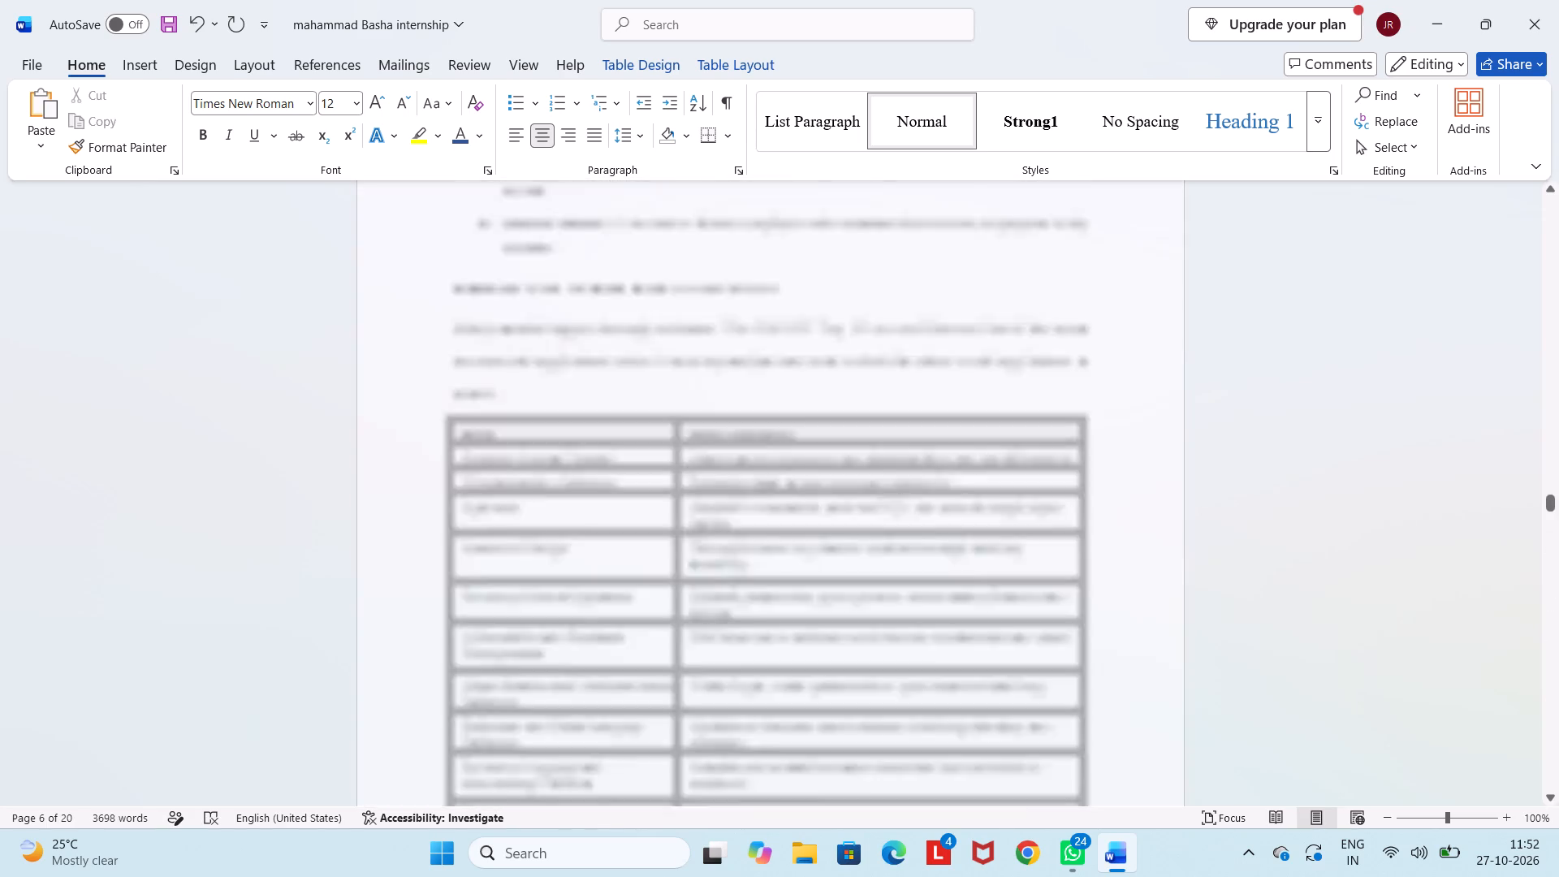
scroll(1064, 330, "up", 6)
scroll(1064, 330, "down", 3)
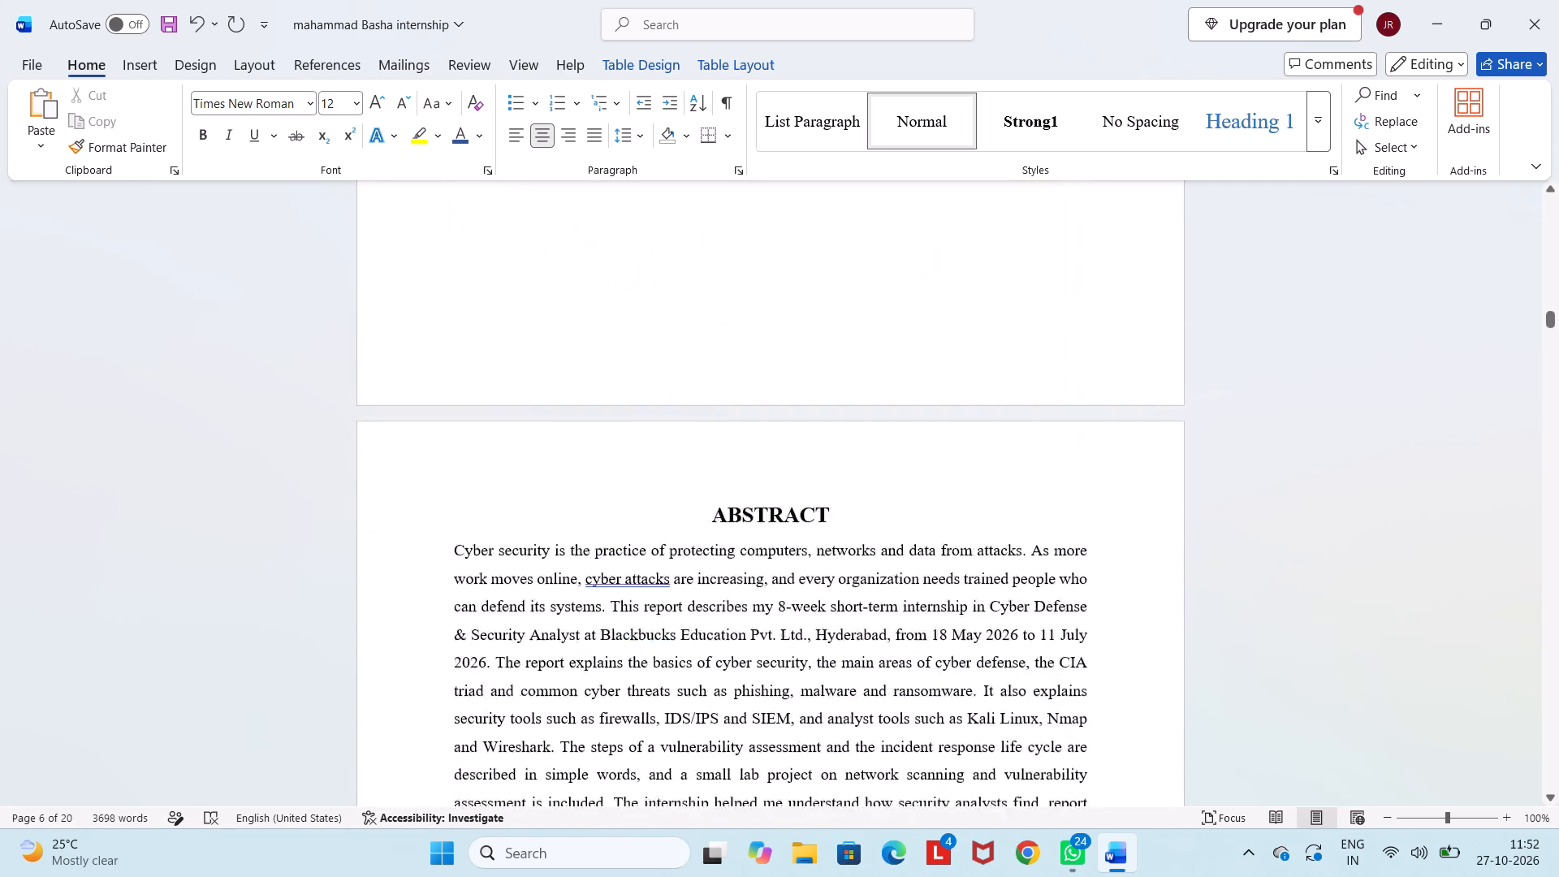
scroll(1064, 330, "down", 1)
scroll(1064, 330, "up", 2)
left_click(1064, 330)
scroll(1064, 330, "down", 1)
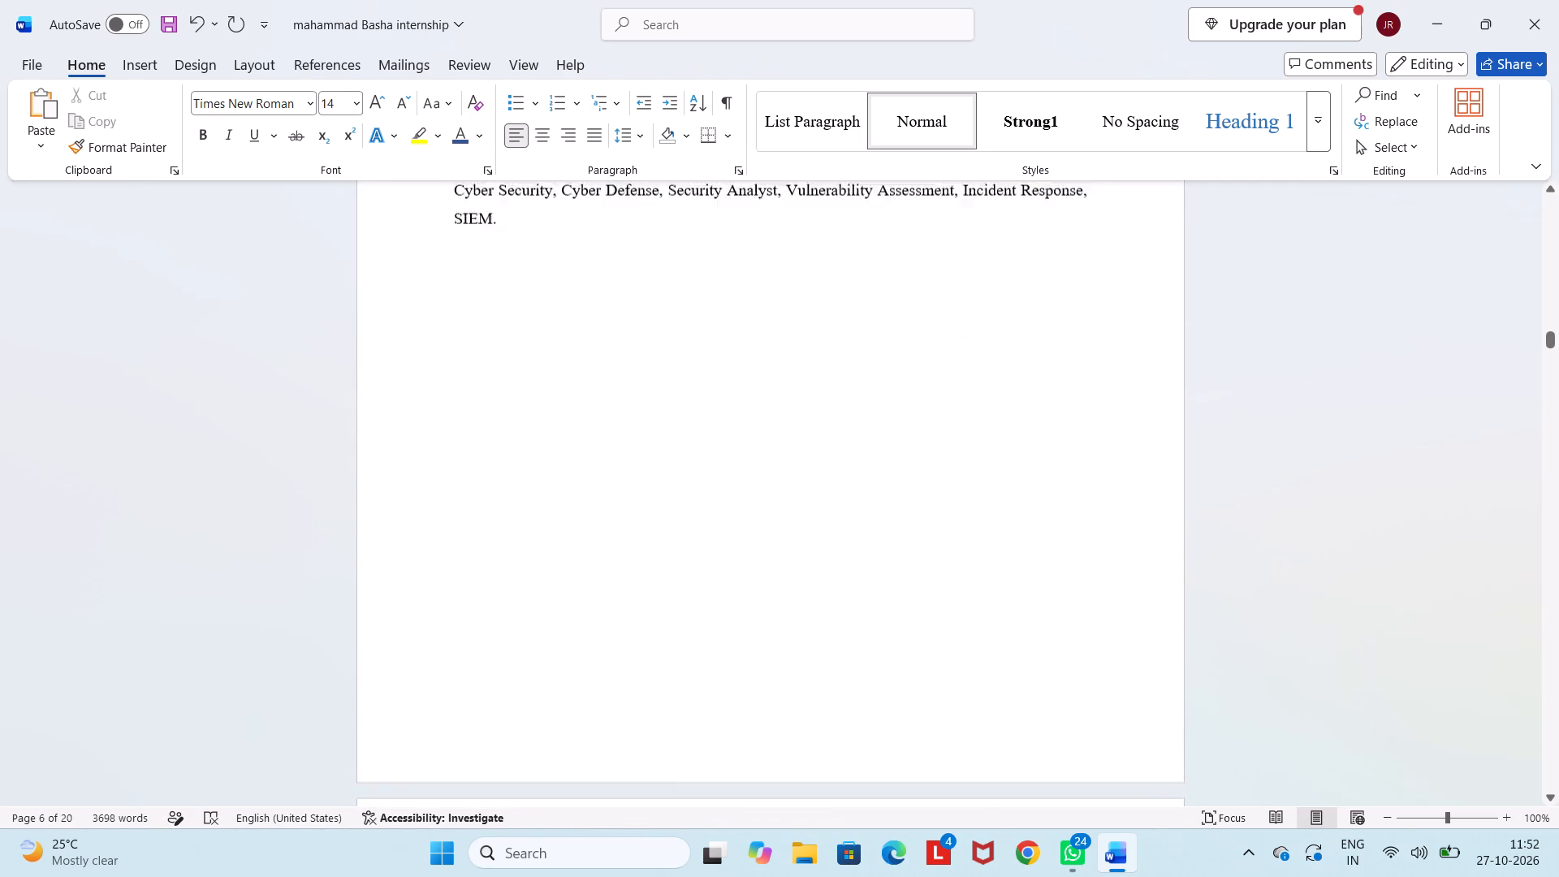
scroll(1064, 330, "down", 3)
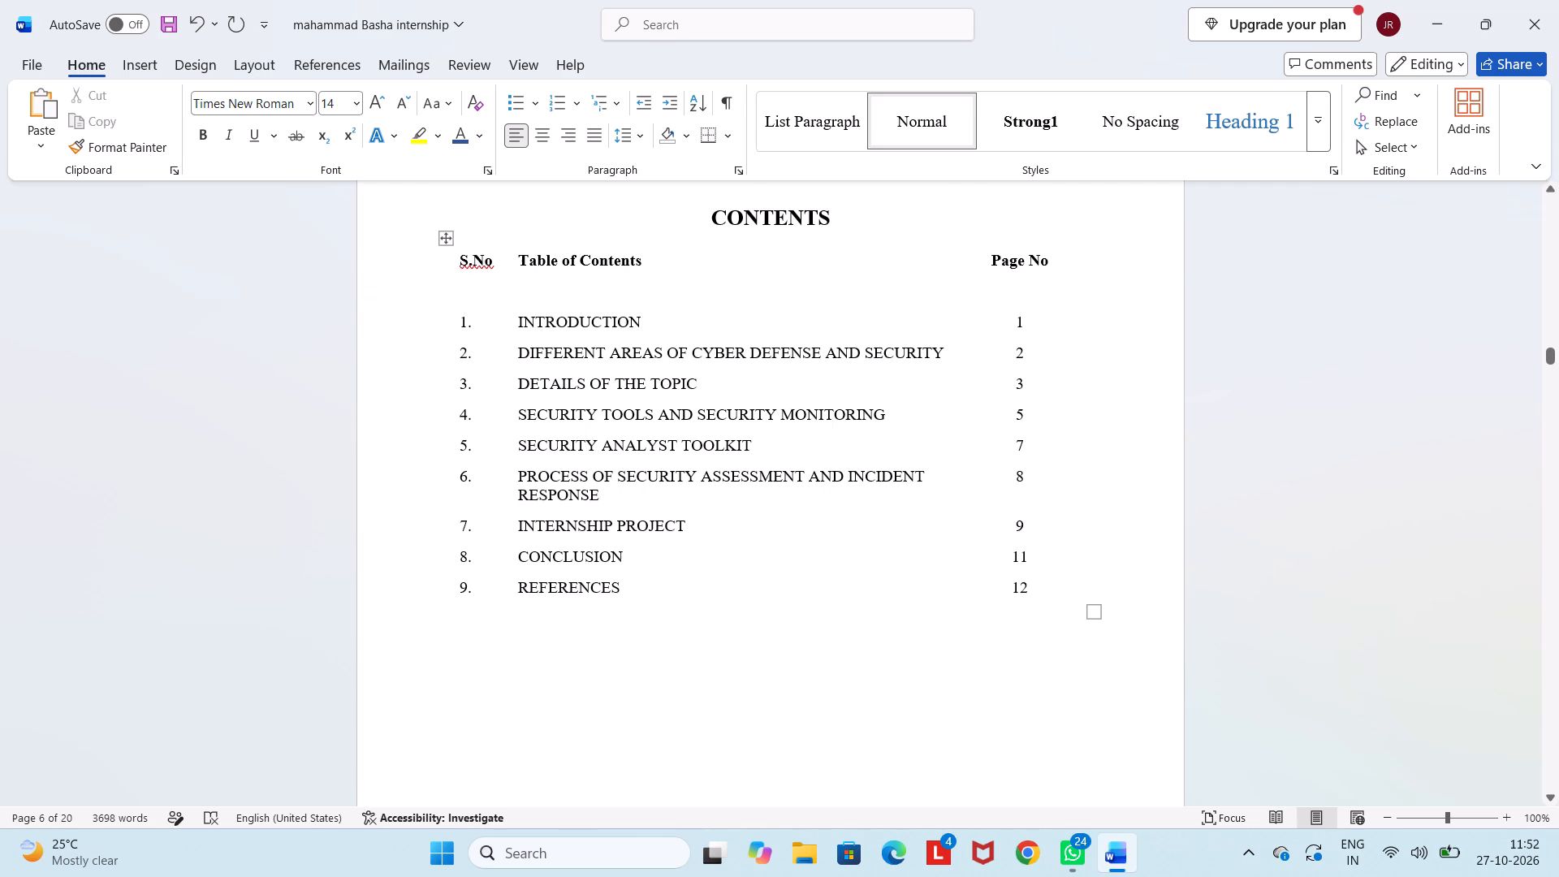
left_click(1025, 528)
key("BackSpace")
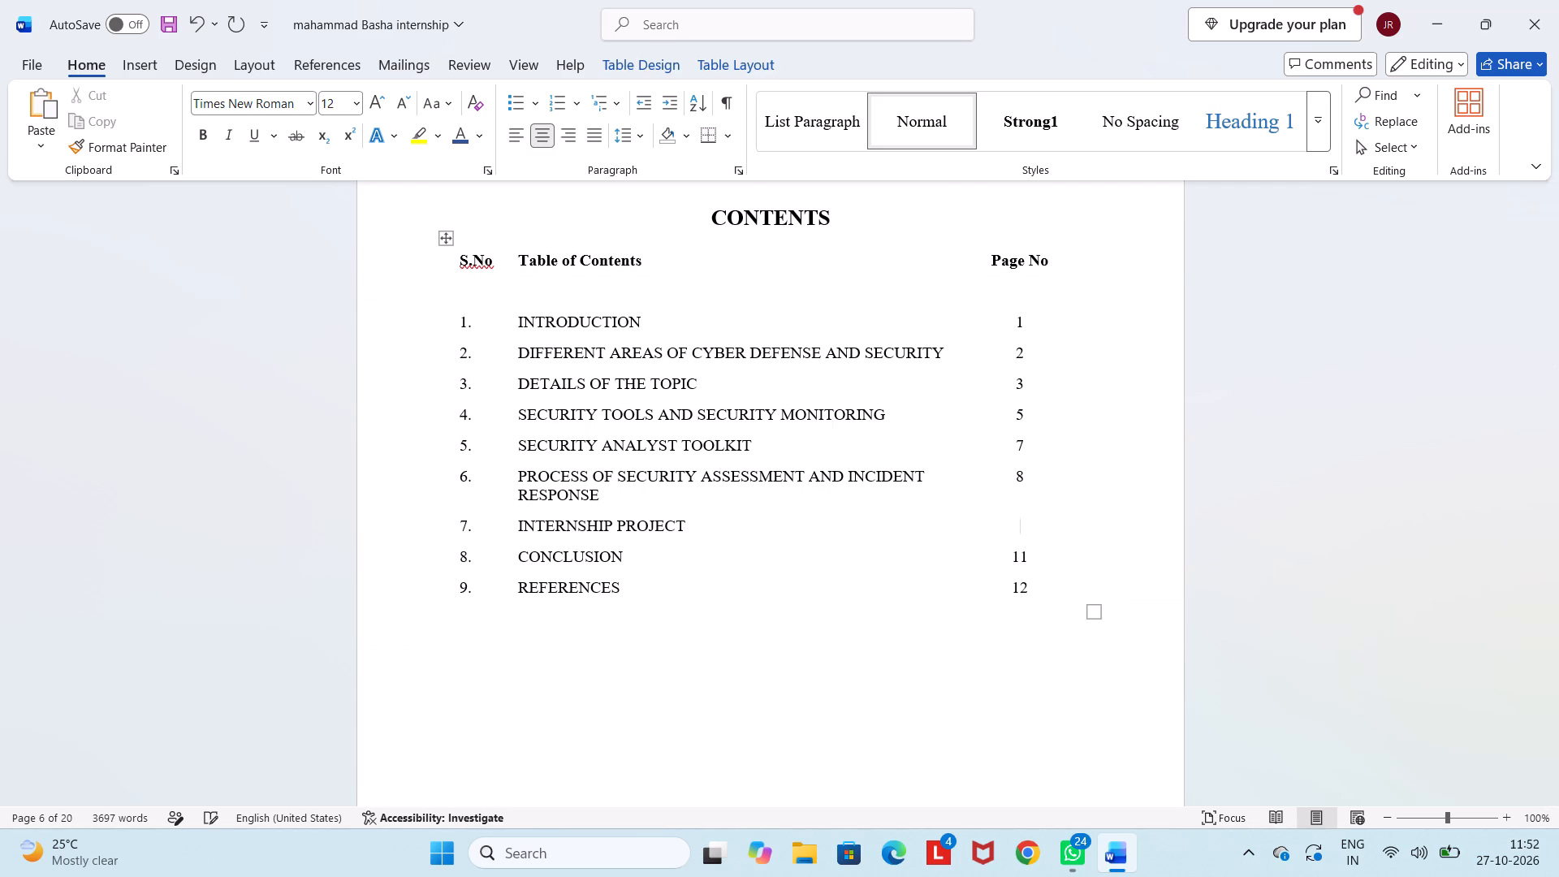
type("11")
key("minus")
type("12")
Set the contents page numbers to 13 for CONCLUSION and 14 for REFERENCES.
key("Down")
key("BackSpace")
key("3")
key("Down")
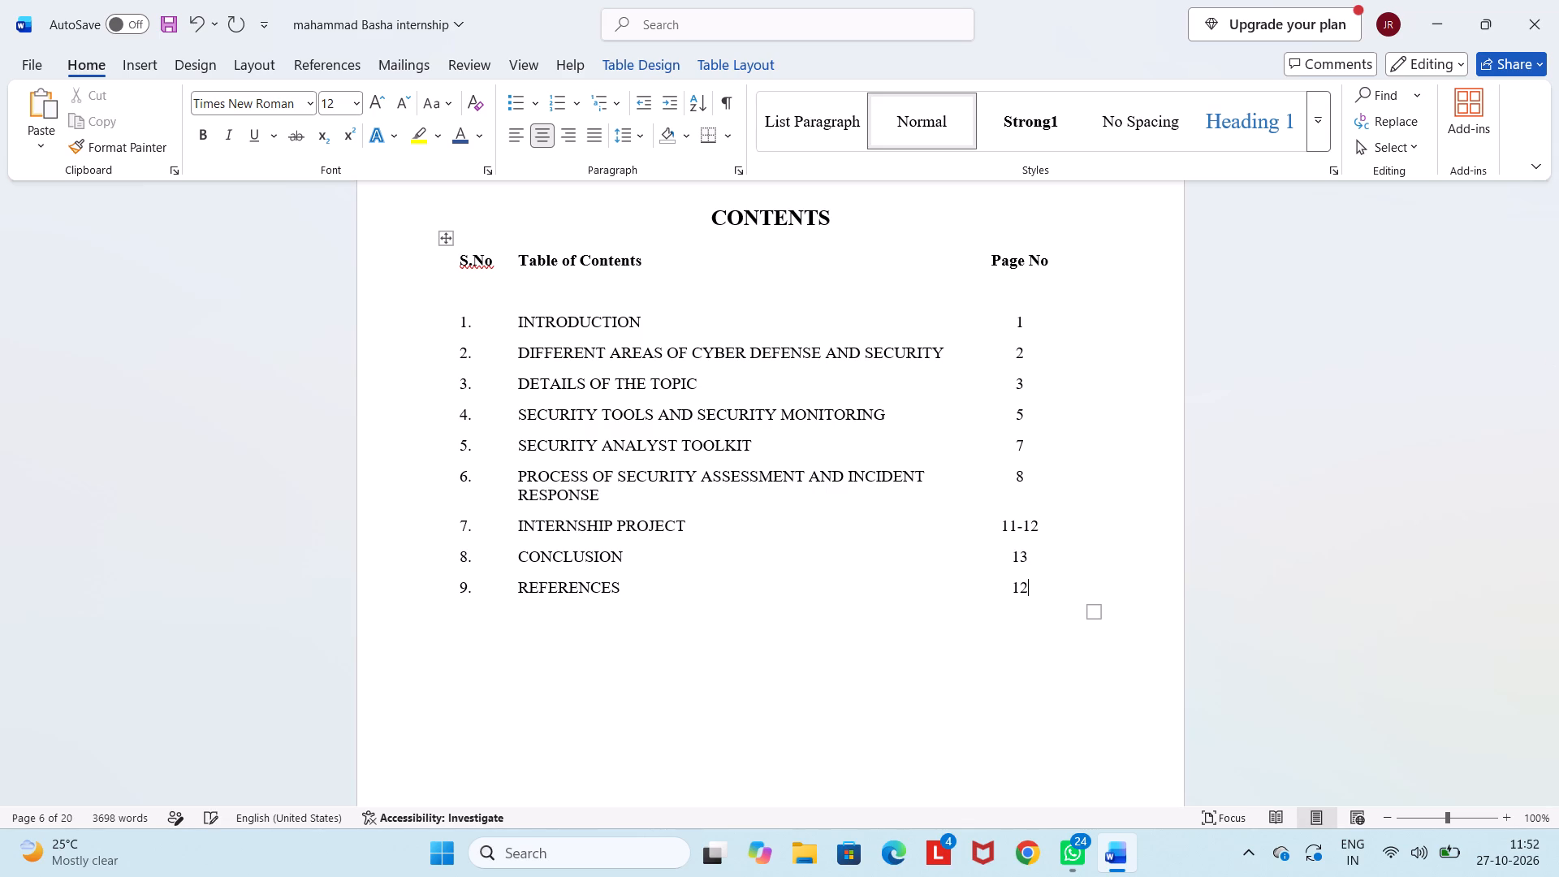
key("BackSpace")
key("4")
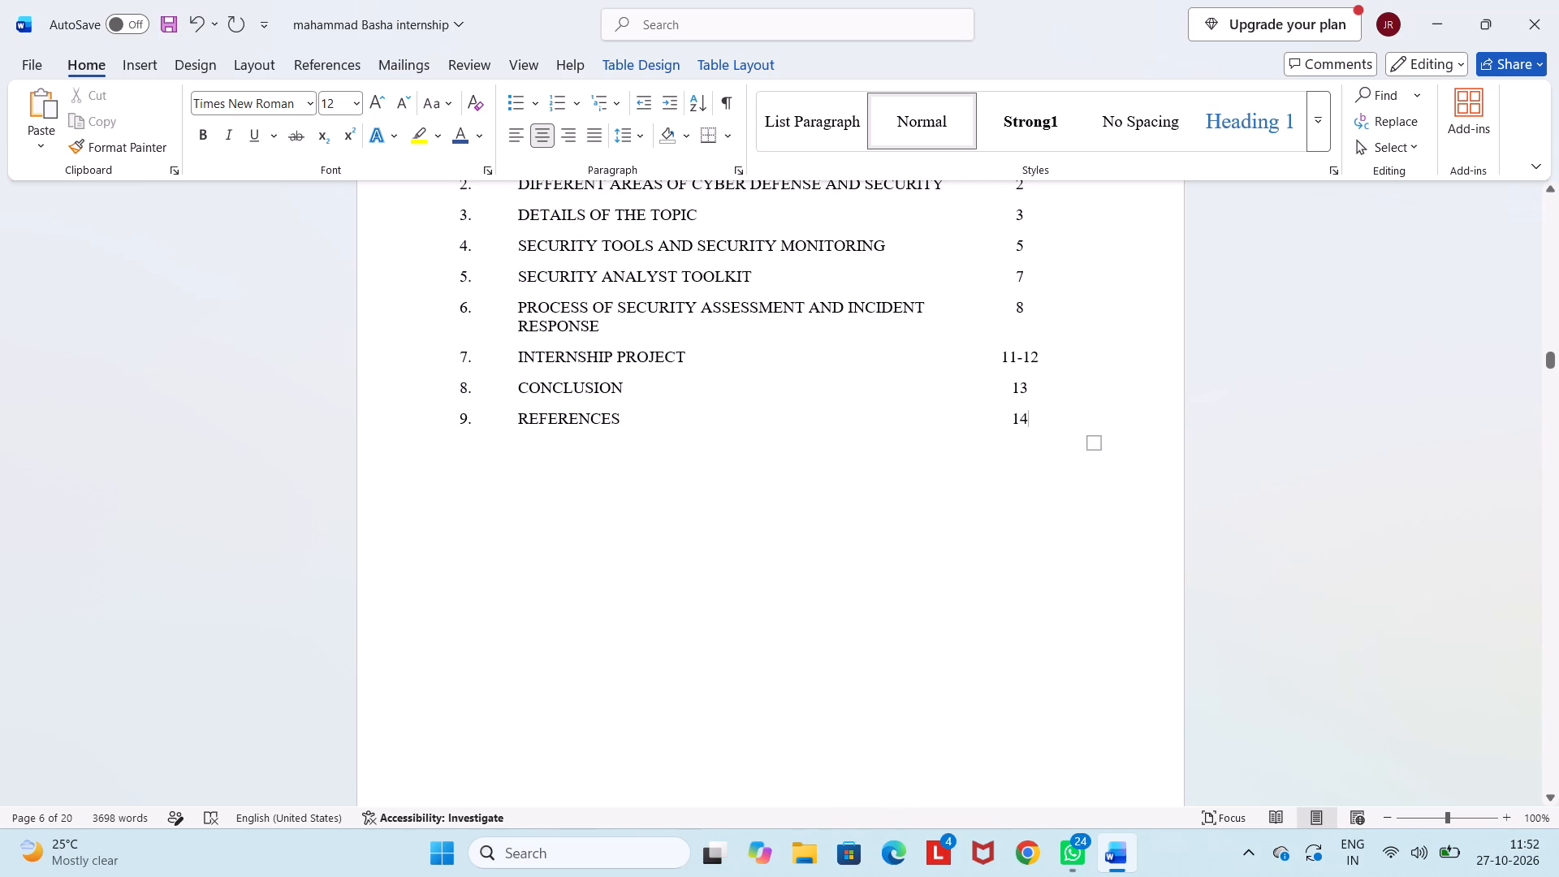
Check the footer page numbers of the chapters from the introduction through to the start of the internship project.
scroll(1024, 556, "down", 1)
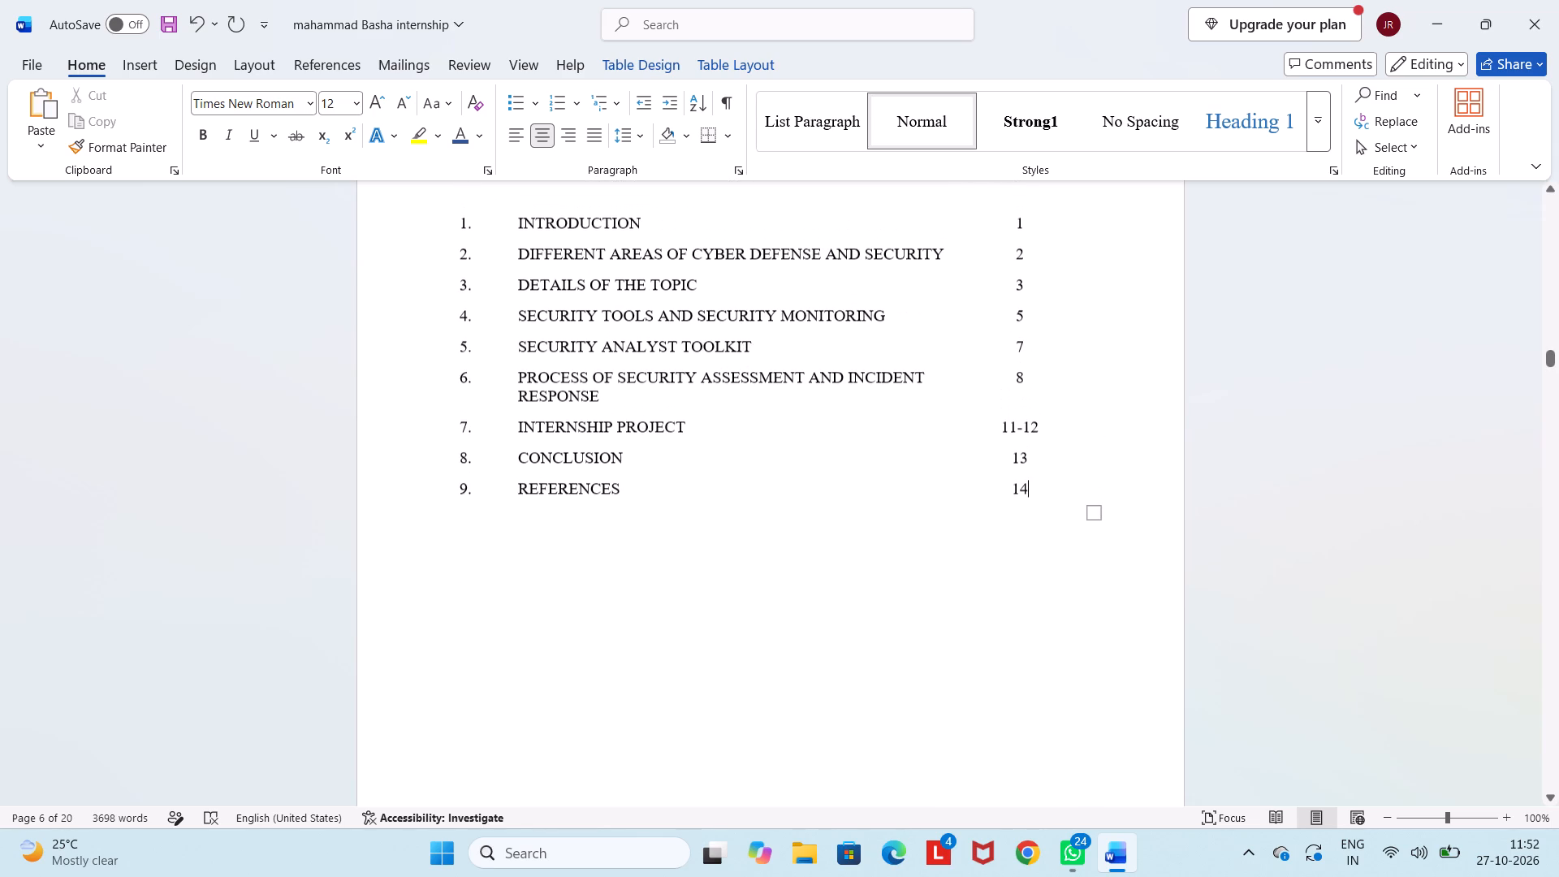
scroll(1024, 556, "down", 4)
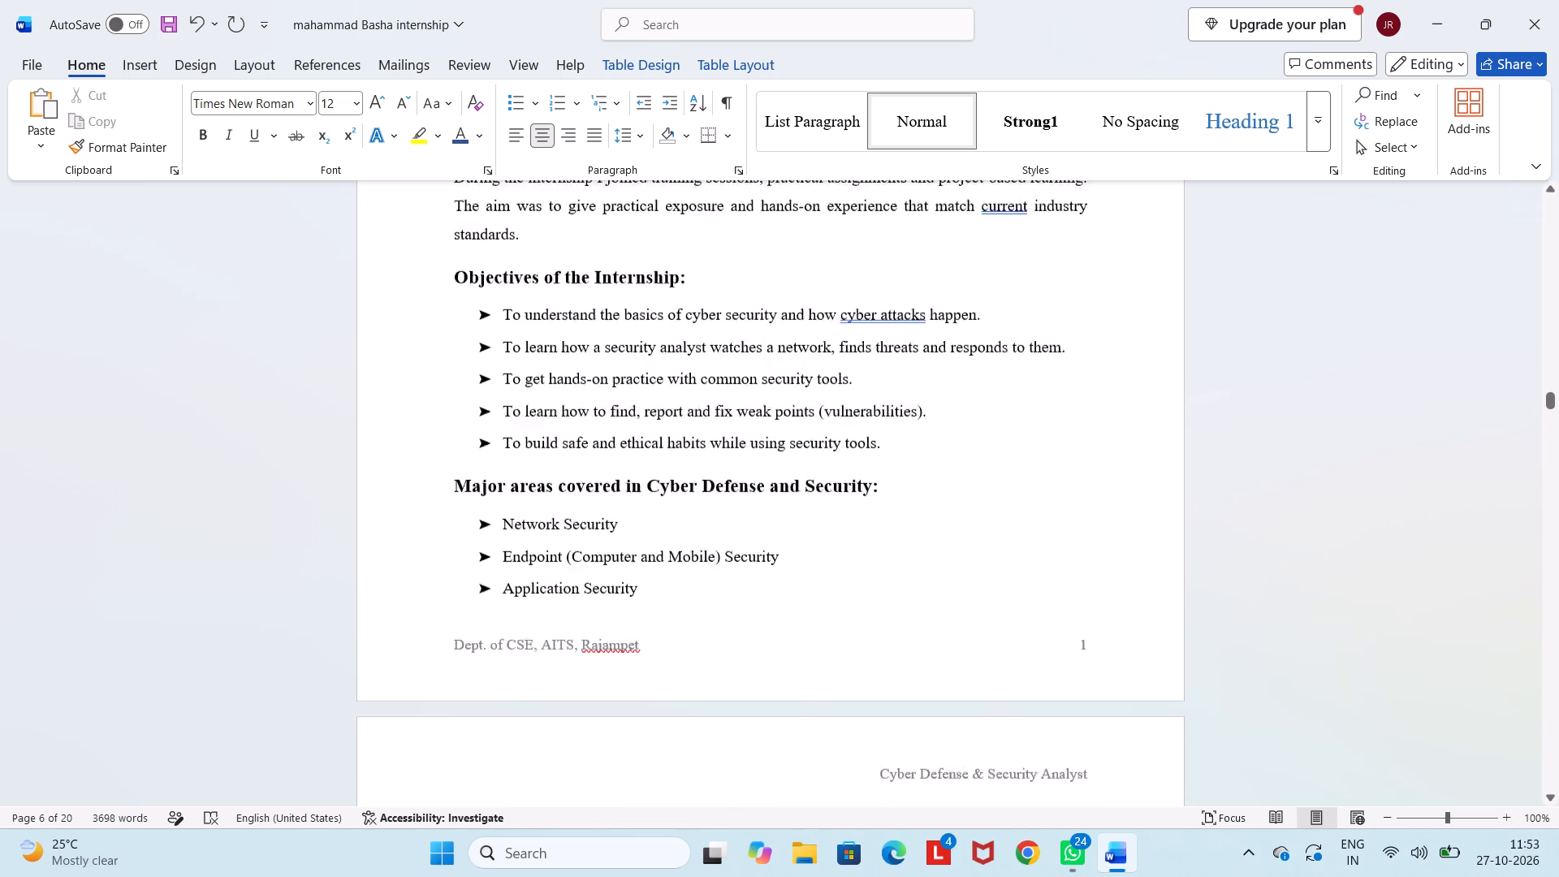
scroll(1024, 556, "down", 3)
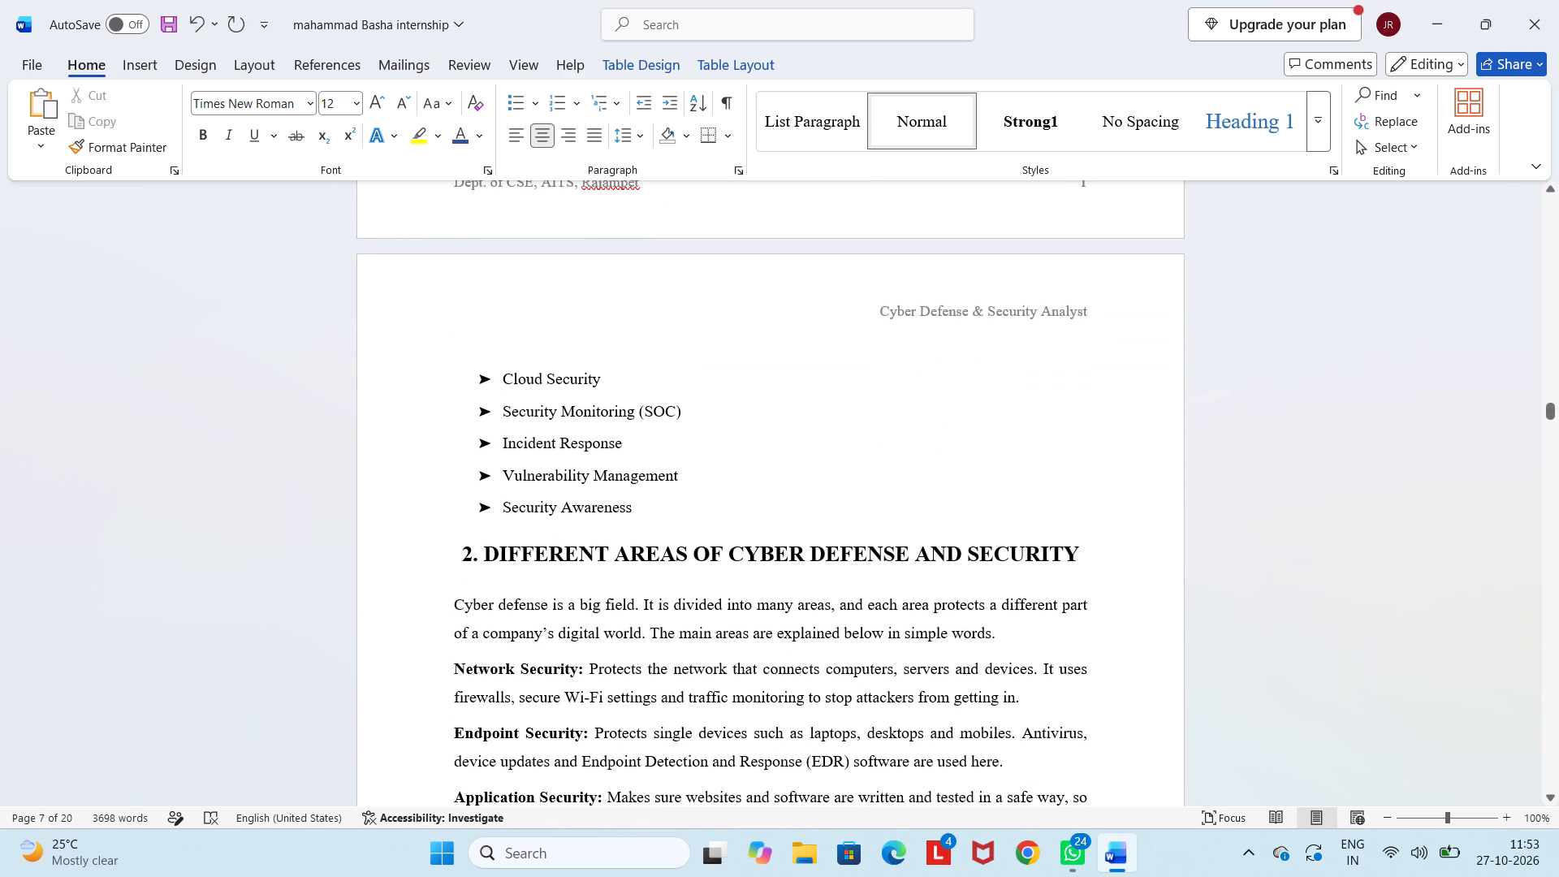
scroll(1024, 556, "up", 8)
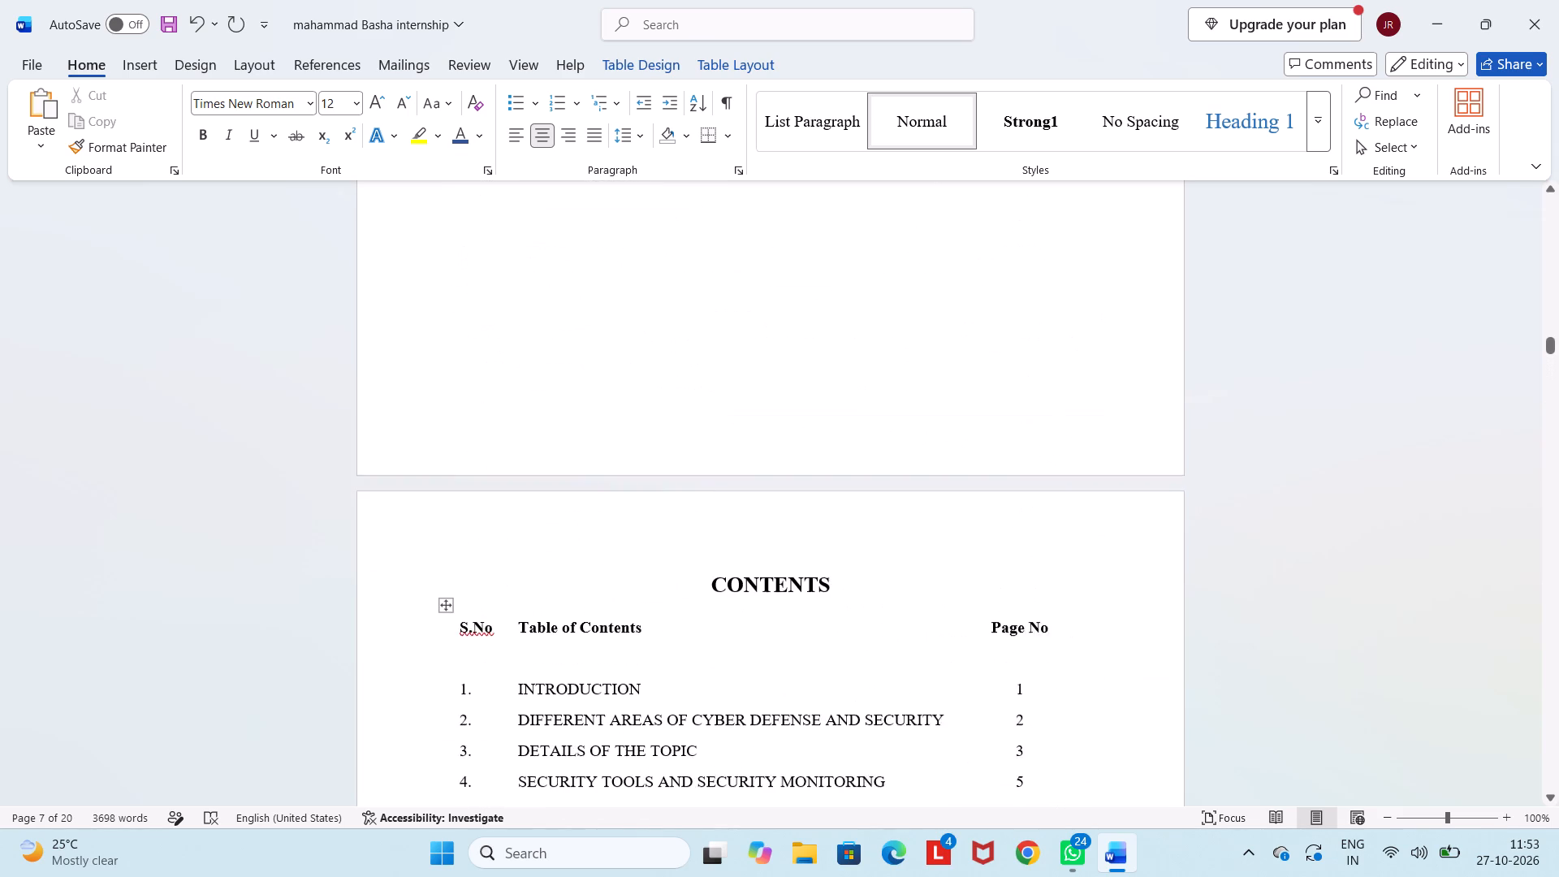
scroll(1024, 556, "down", 6)
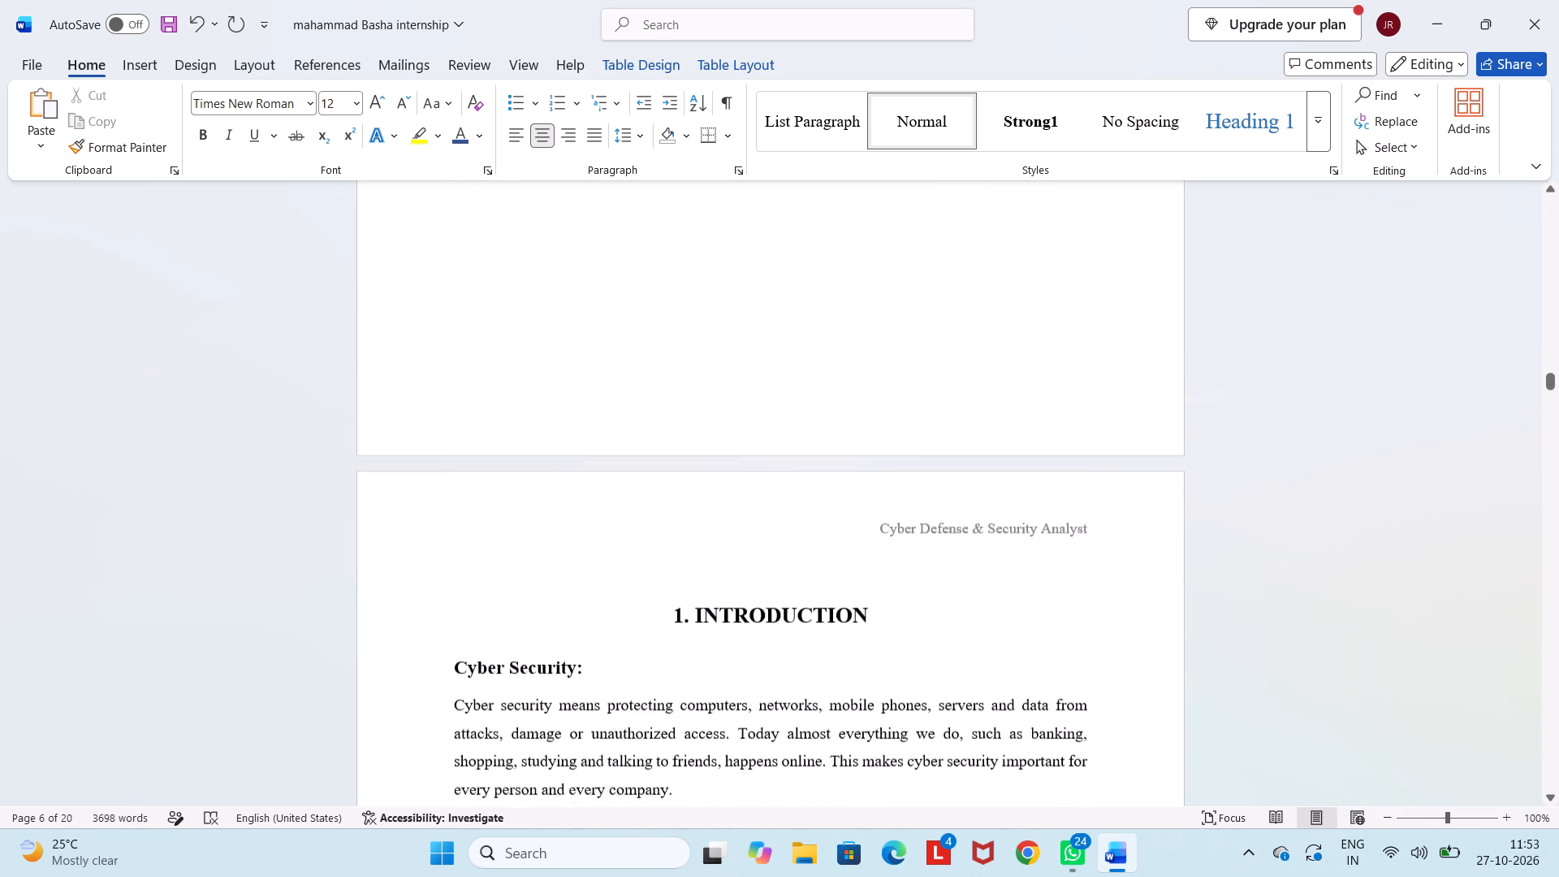
scroll(1024, 556, "down", 5)
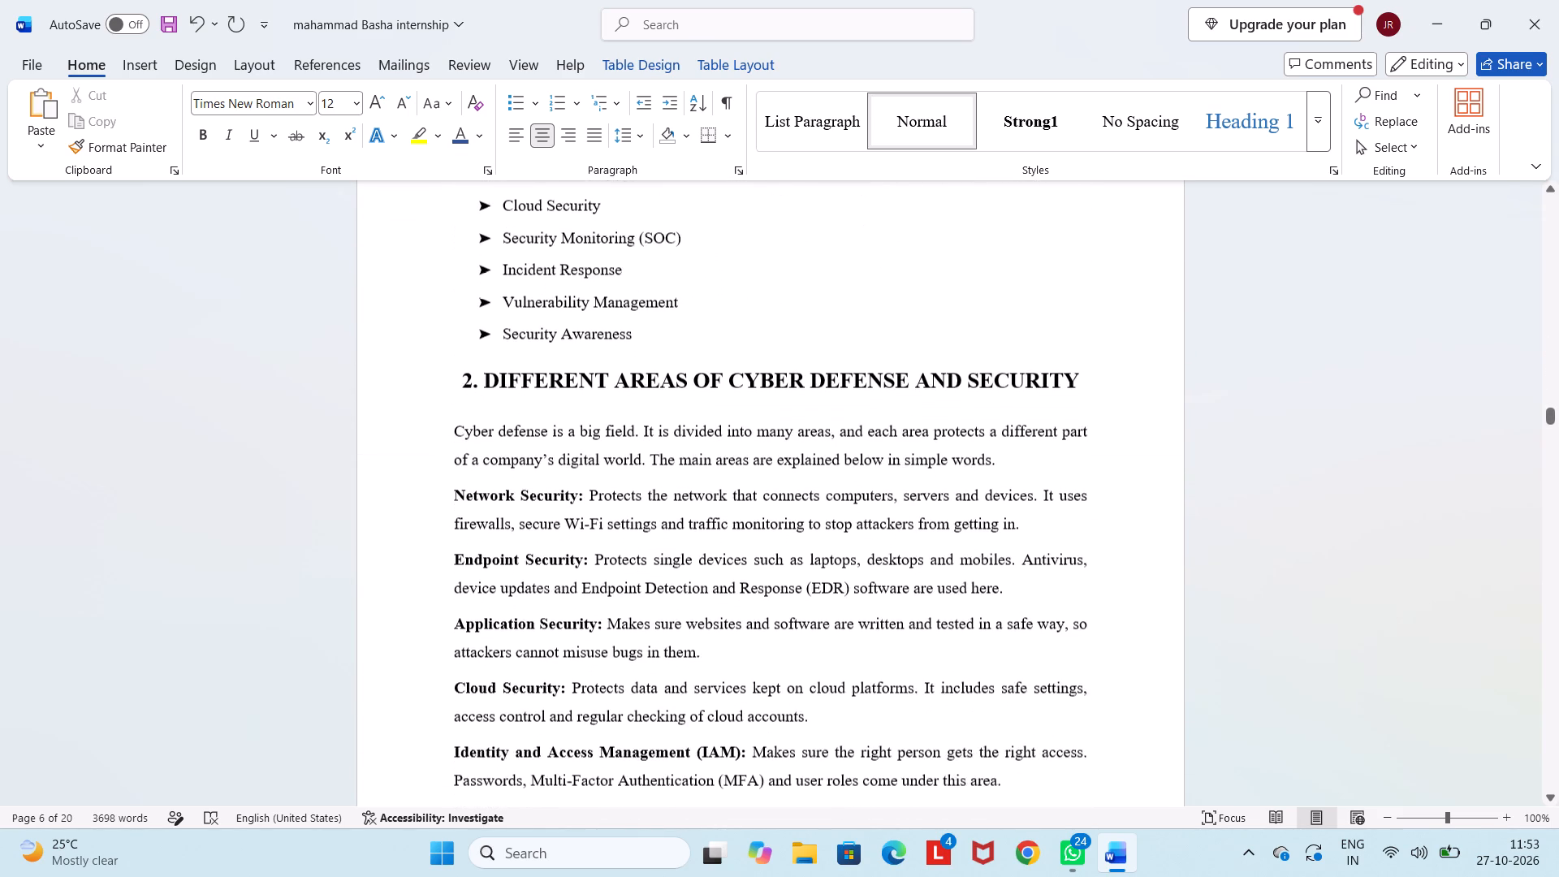
scroll(1024, 556, "down", 10)
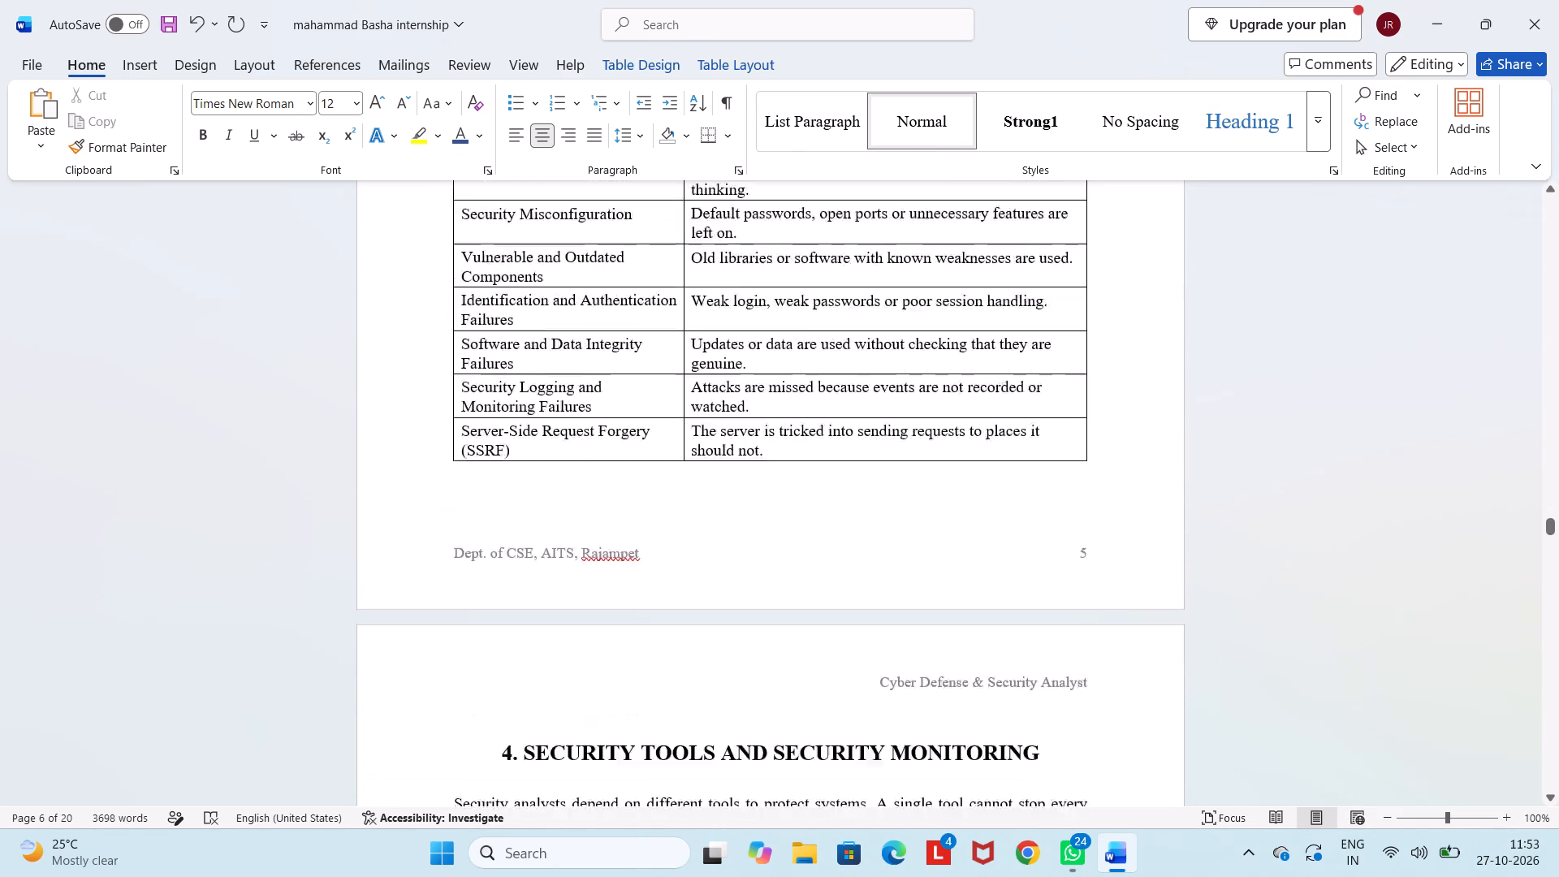
scroll(1024, 556, "down", 5)
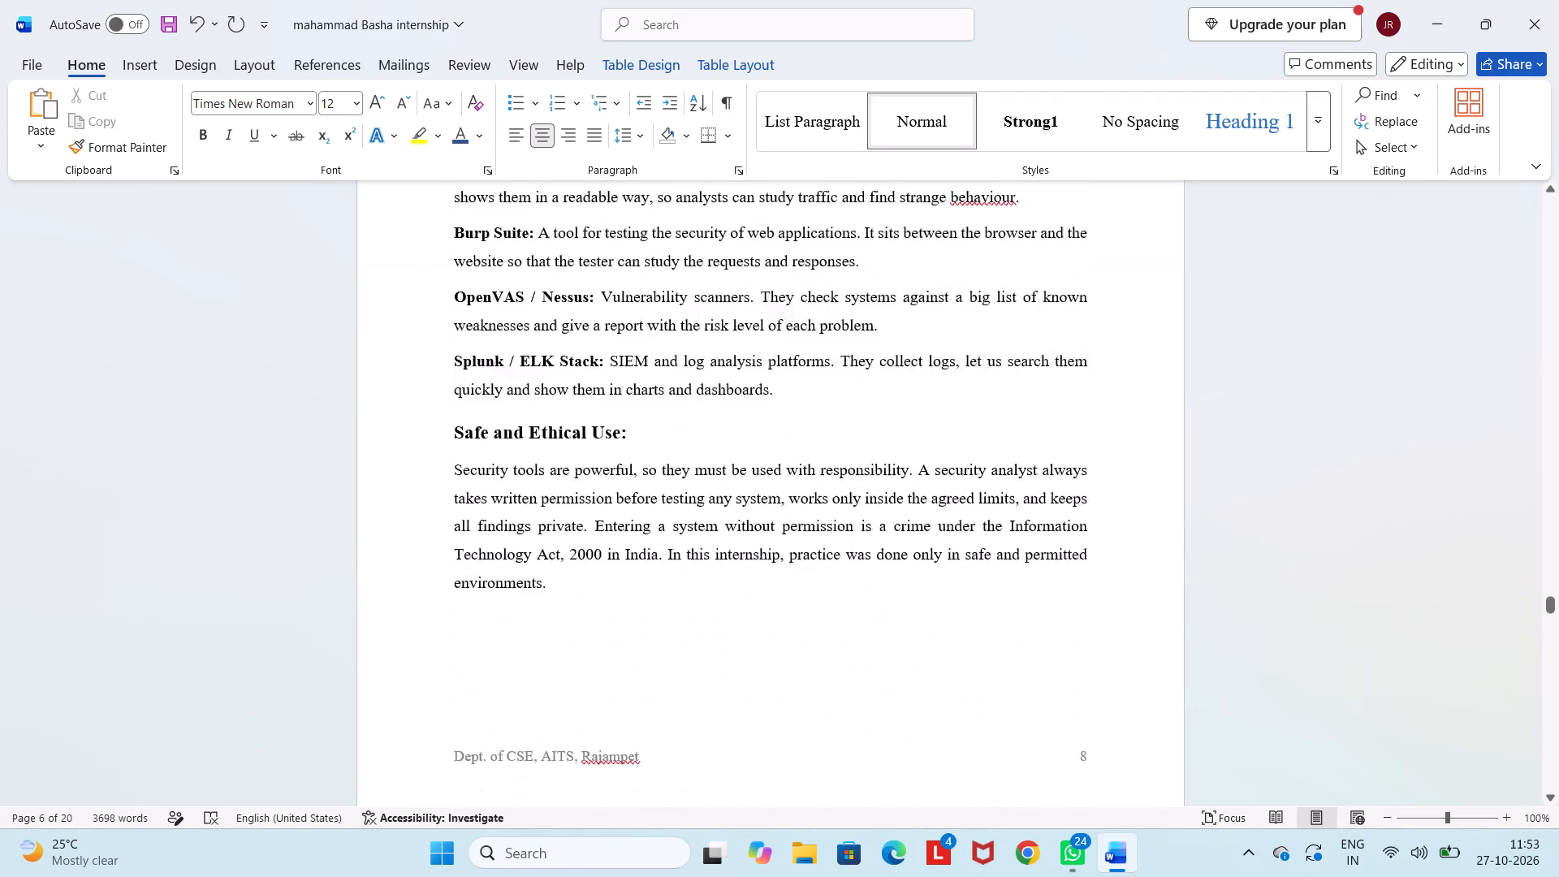
scroll(1024, 556, "down", 2)
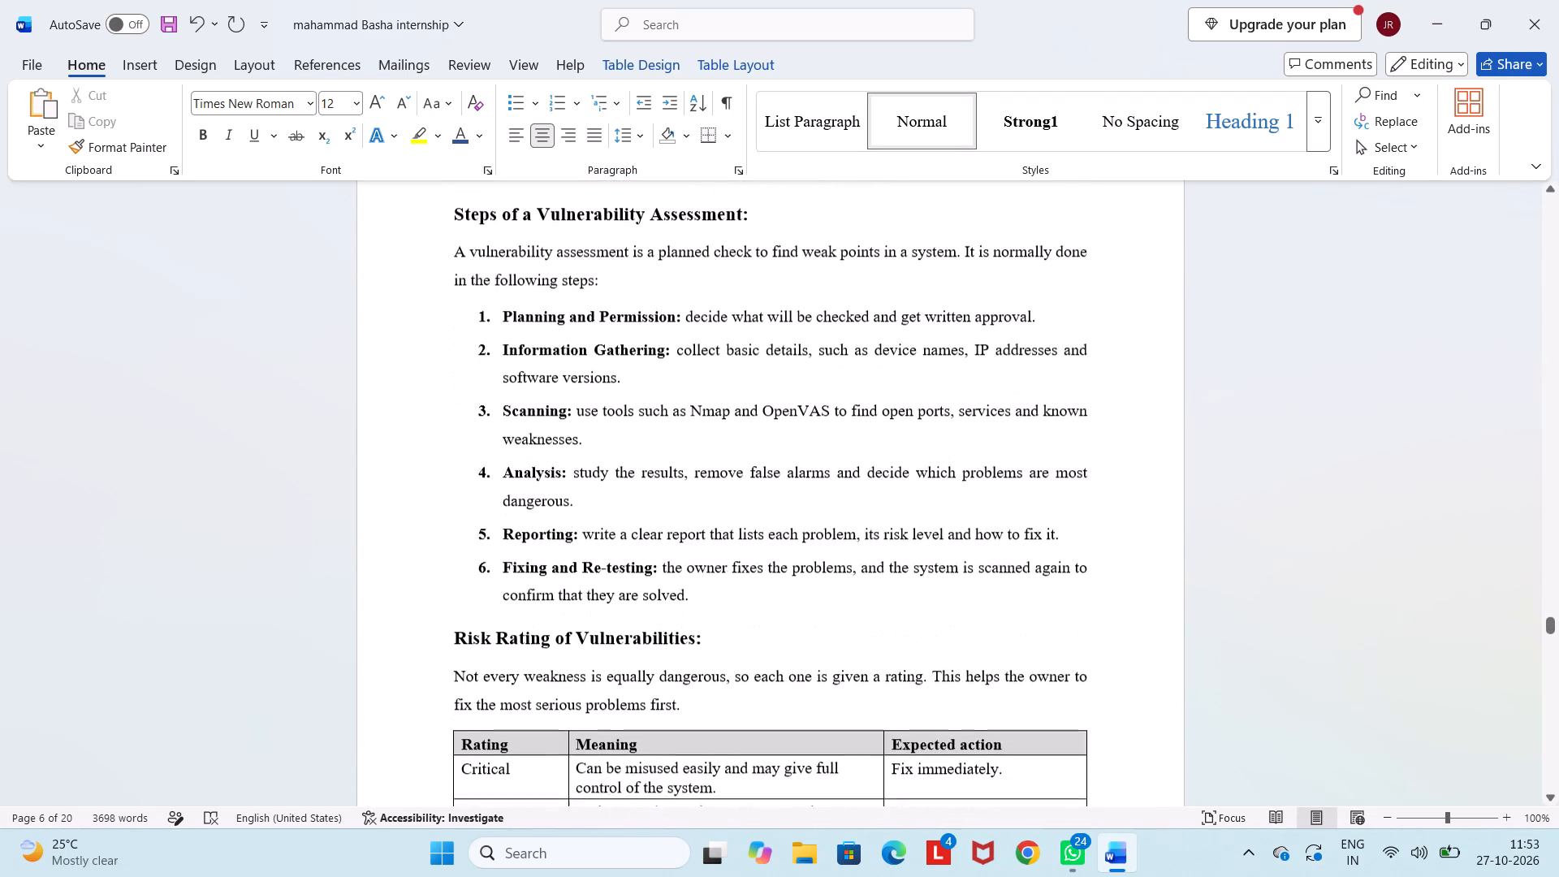
scroll(1024, 556, "down", 3)
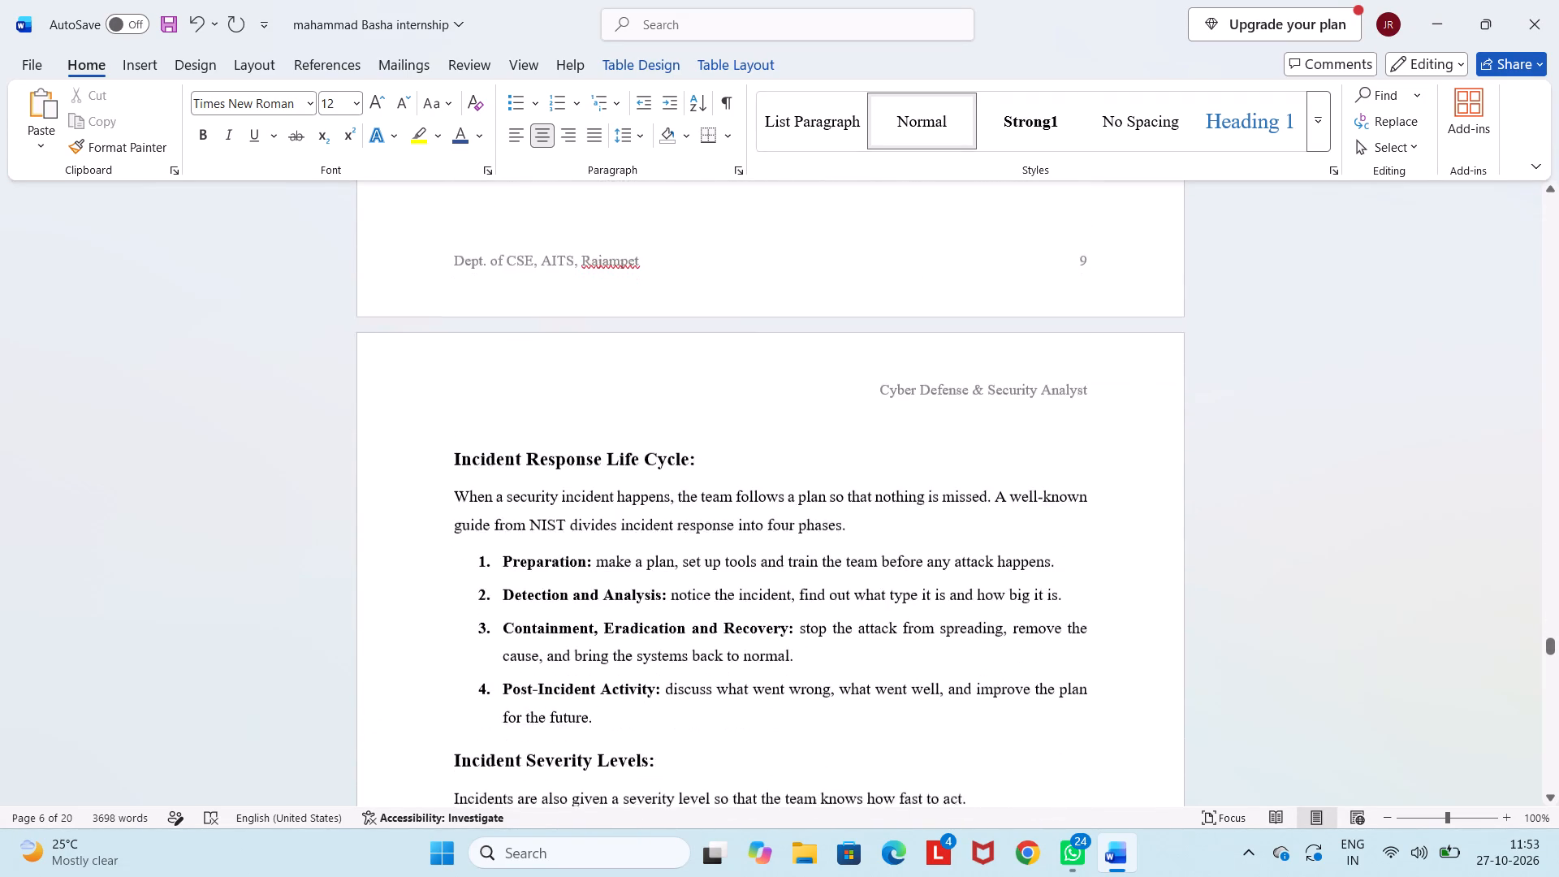
scroll(1024, 556, "down", 4)
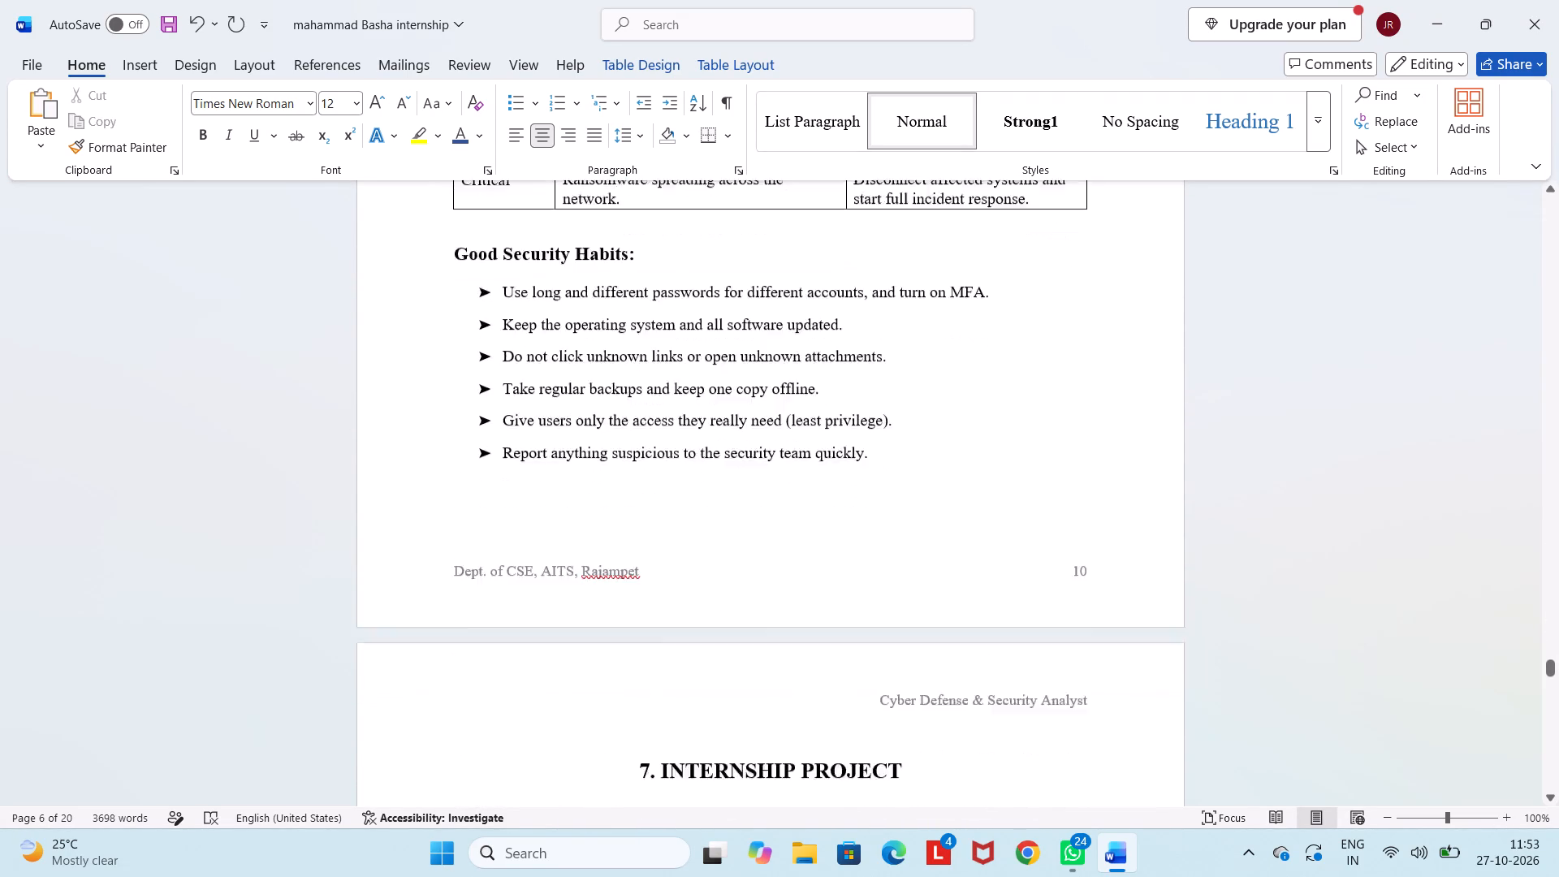
scroll(1024, 556, "down", 1)
Set the contents page number of PROCESS OF SECURITY ASSESSMENT AND INCIDENT RESPONSE to 9-10.
scroll(1024, 556, "up", 10)
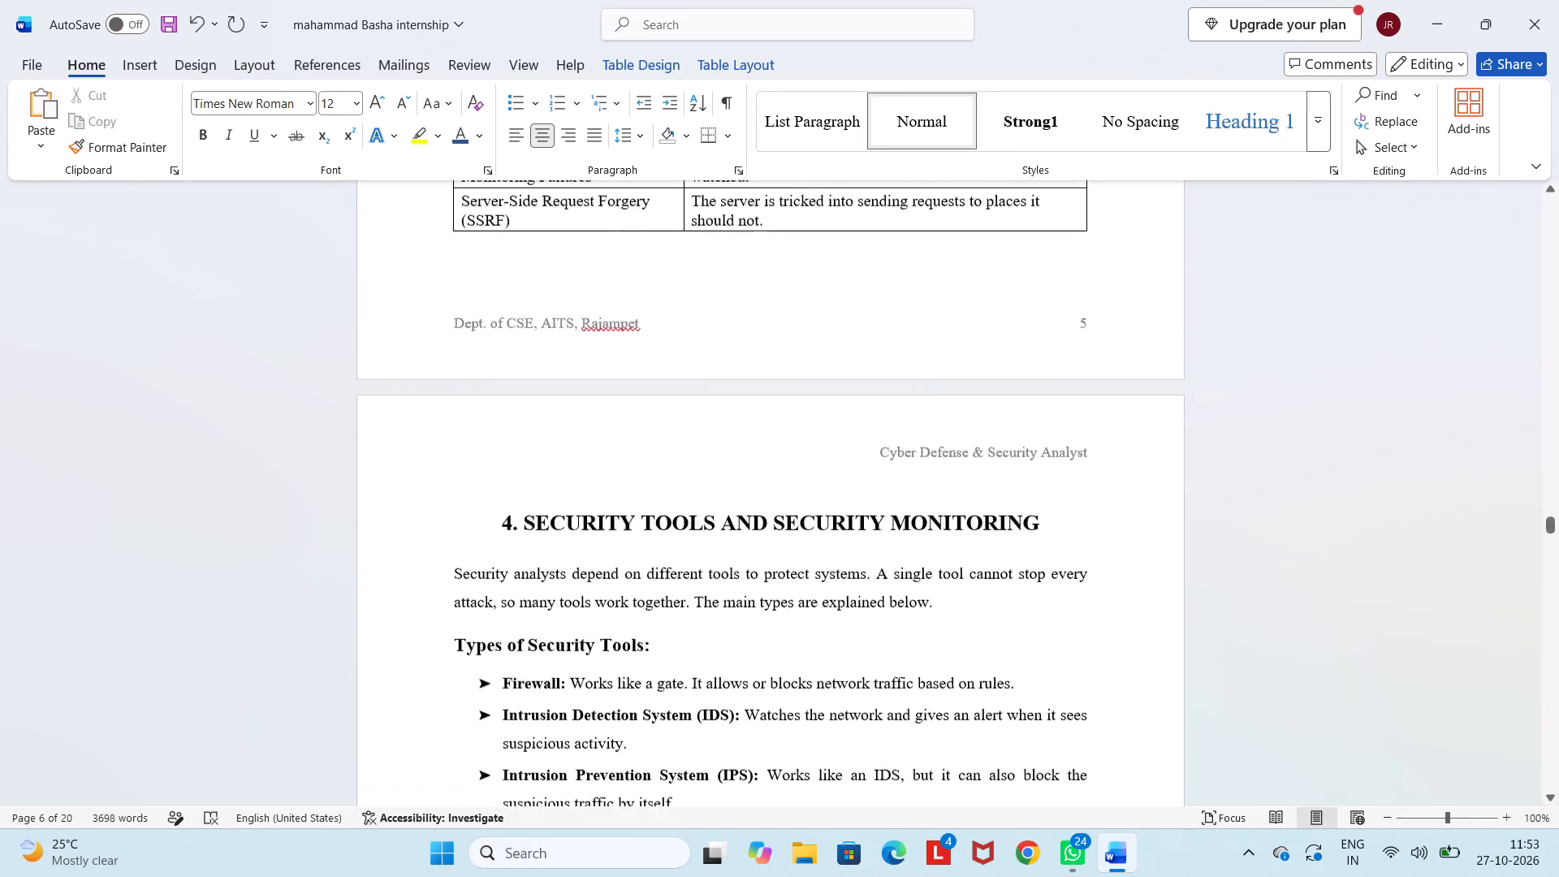
scroll(1024, 556, "up", 5)
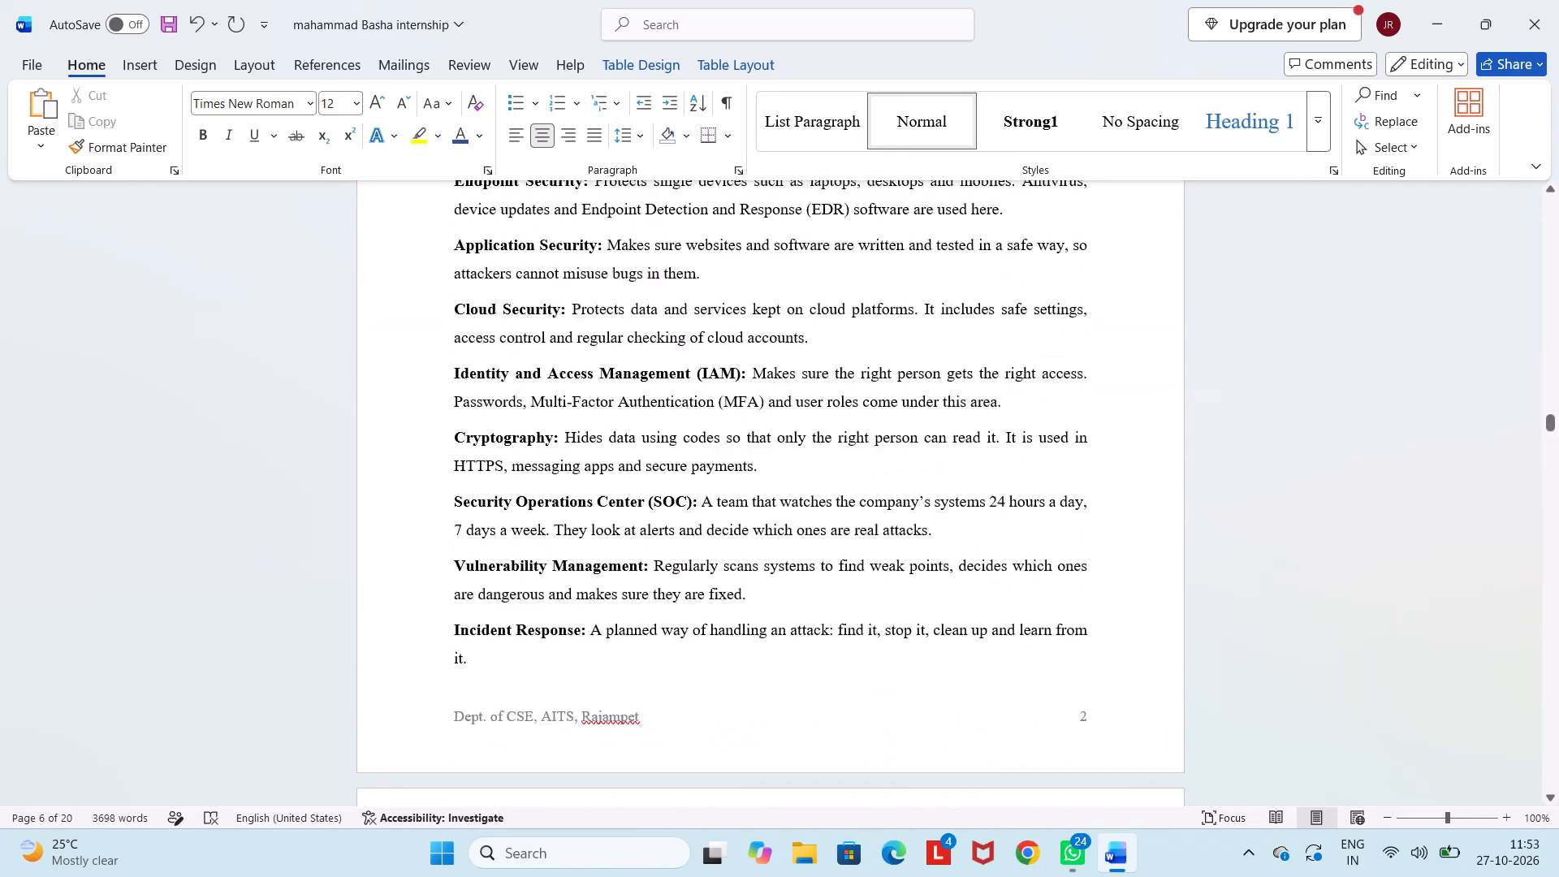
scroll(1024, 556, "up", 2)
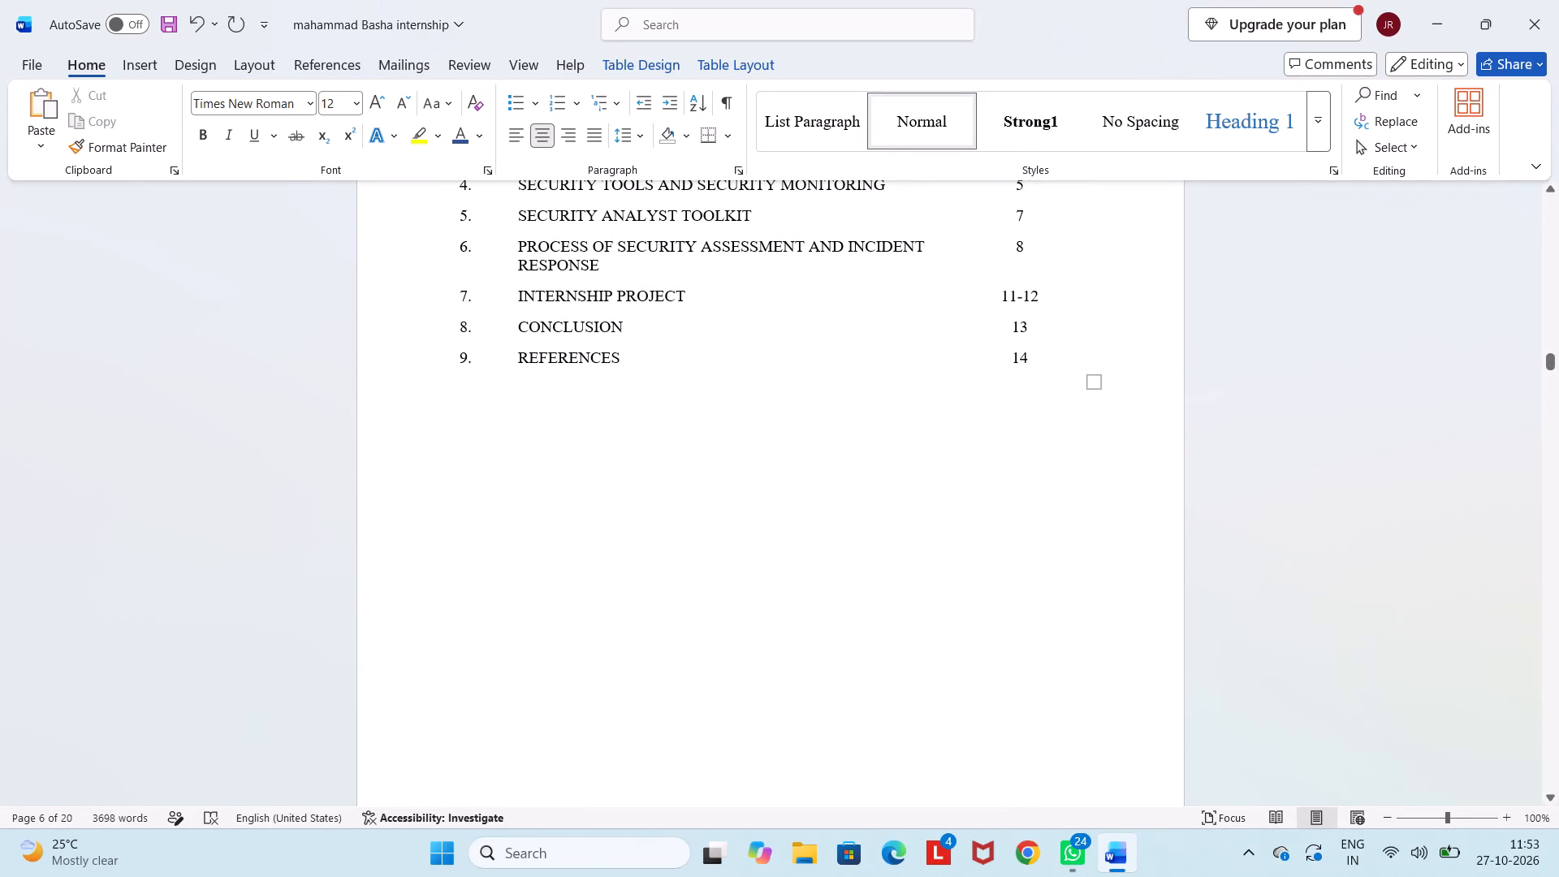
left_click(1025, 253)
key("BackSpace")
key("9")
type("-10")
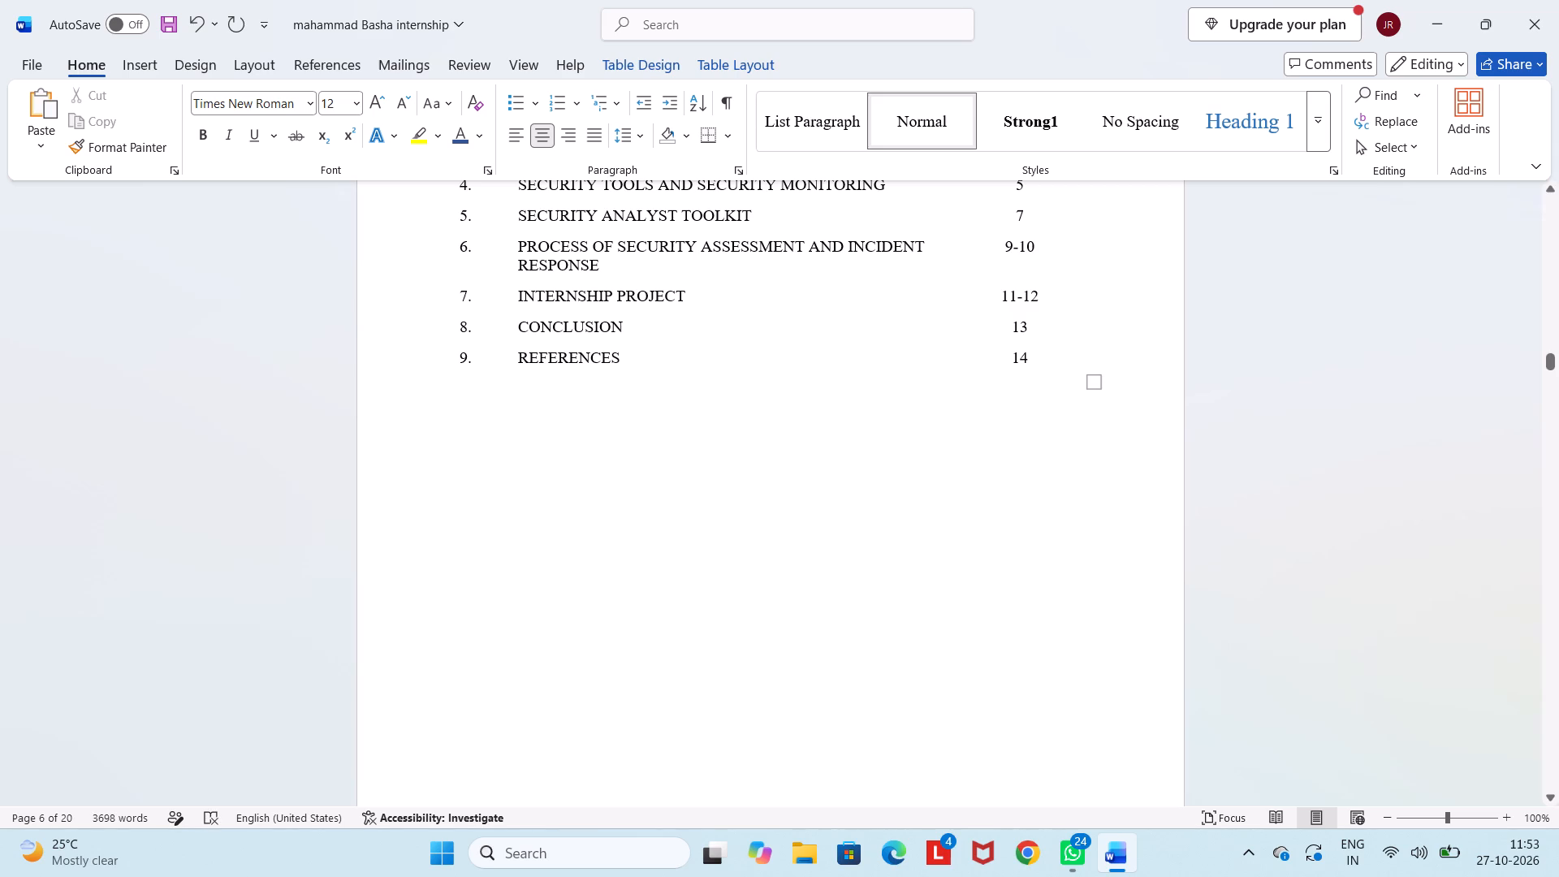
Check the footer page numbers of the chapters from the introduction through to the start of PROCESS OF SECURITY ASSESSMENT AND INCIDENT RESPONSE.
scroll(986, 413, "down", 9)
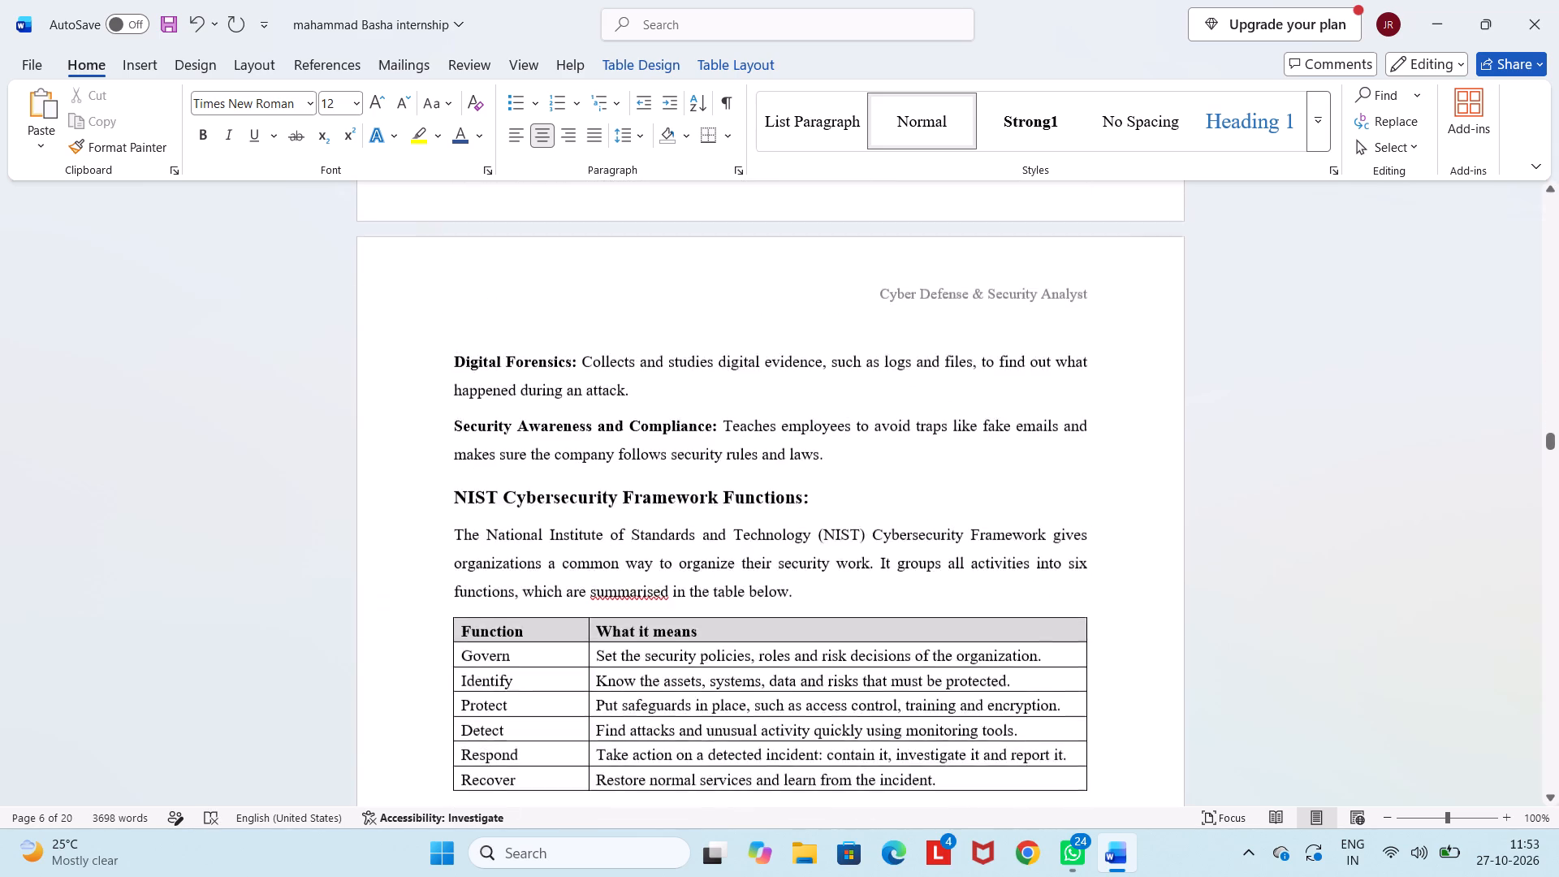
scroll(986, 413, "down", 8)
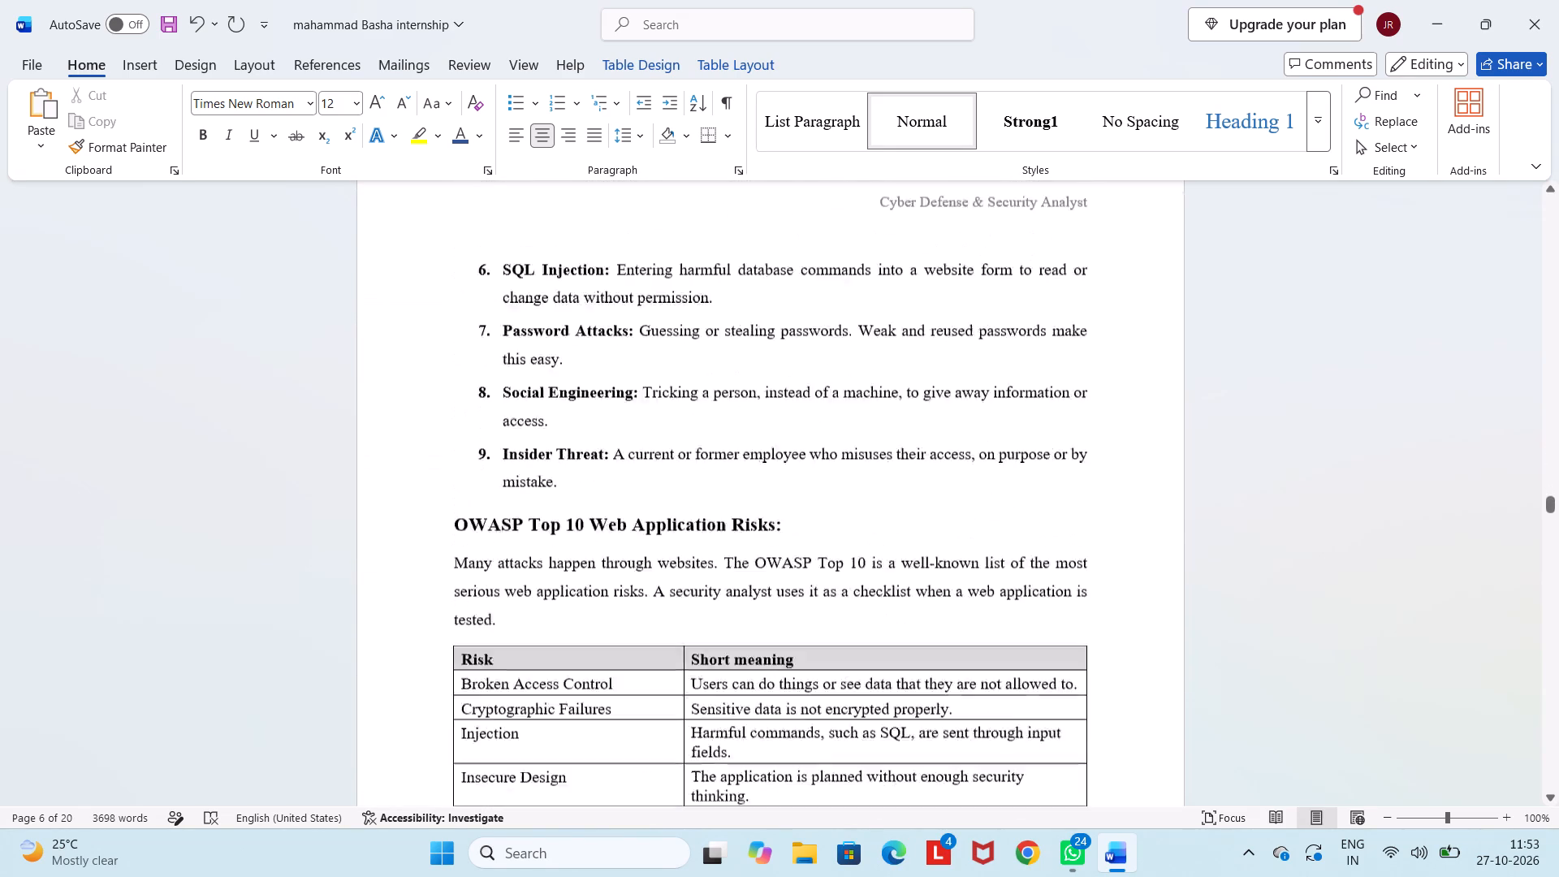
scroll(986, 413, "down", 4)
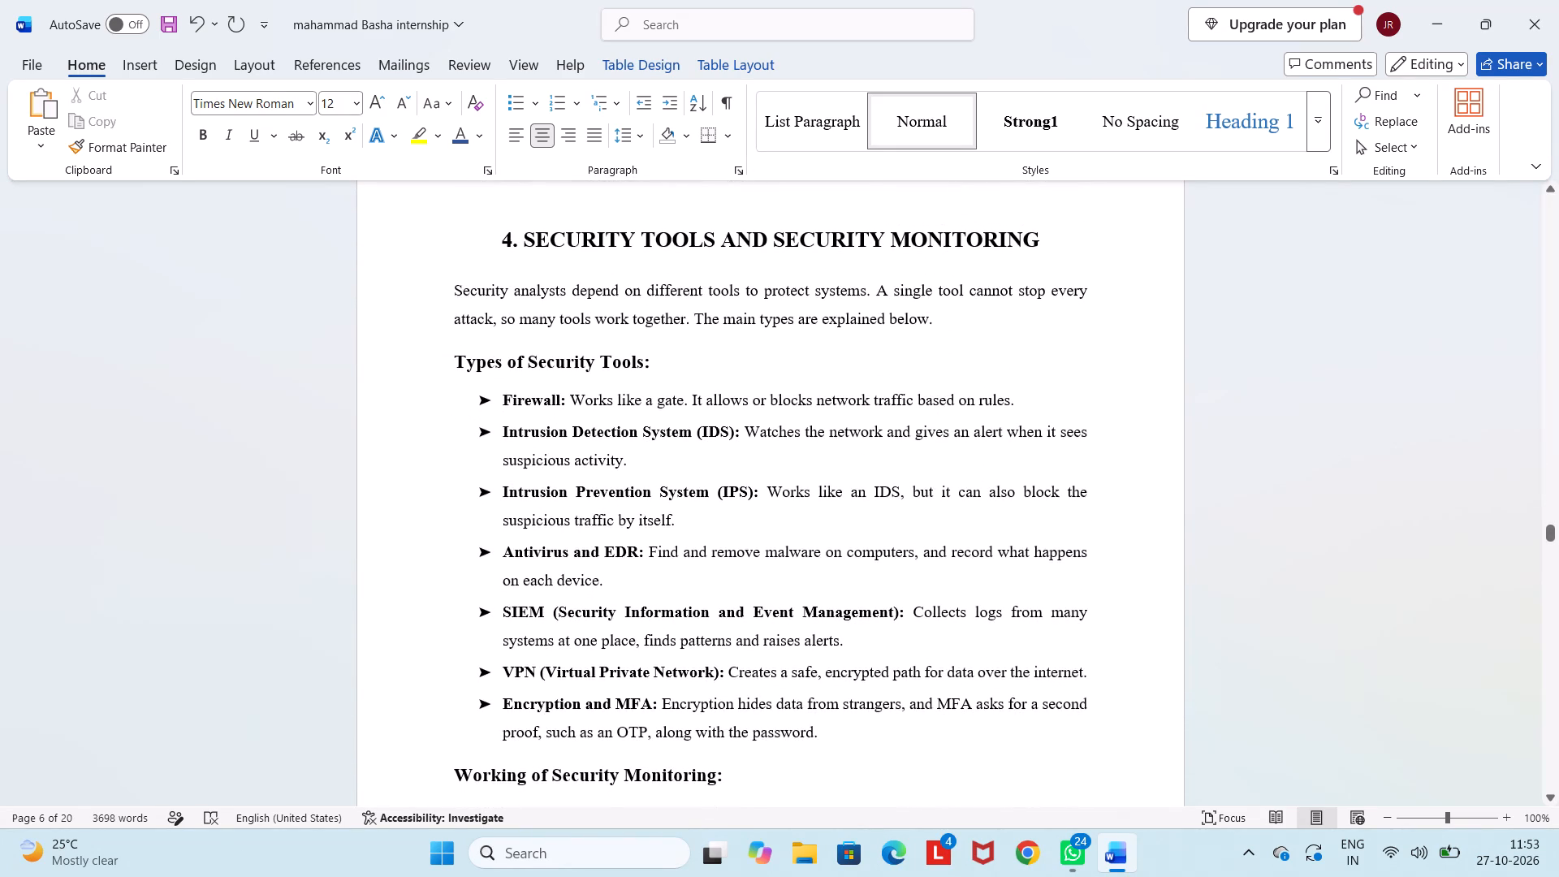
scroll(986, 413, "down", 2)
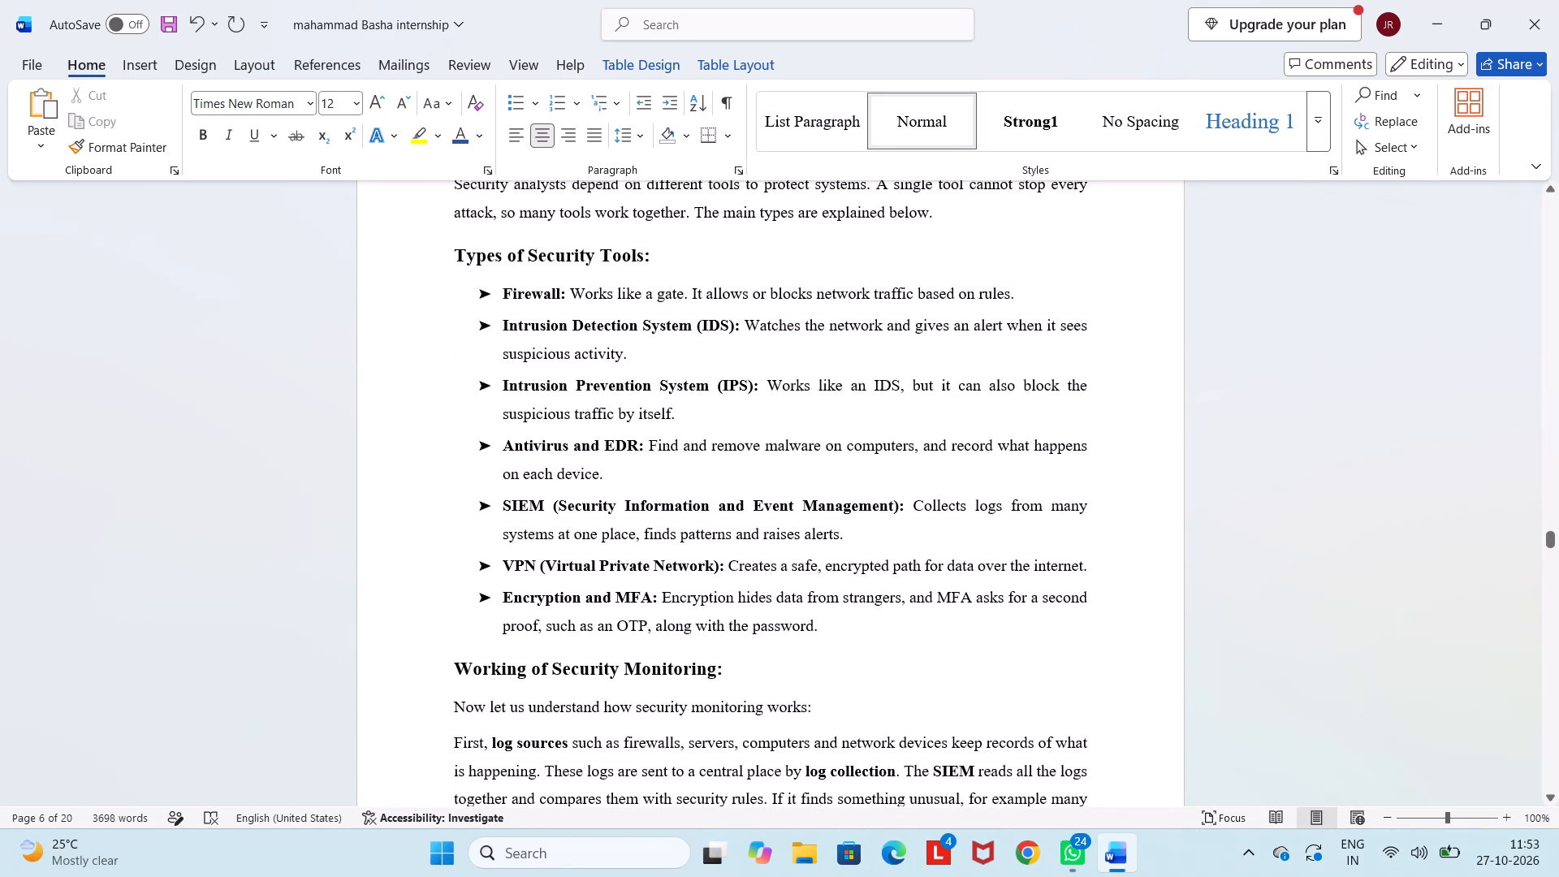
scroll(986, 413, "down", 5)
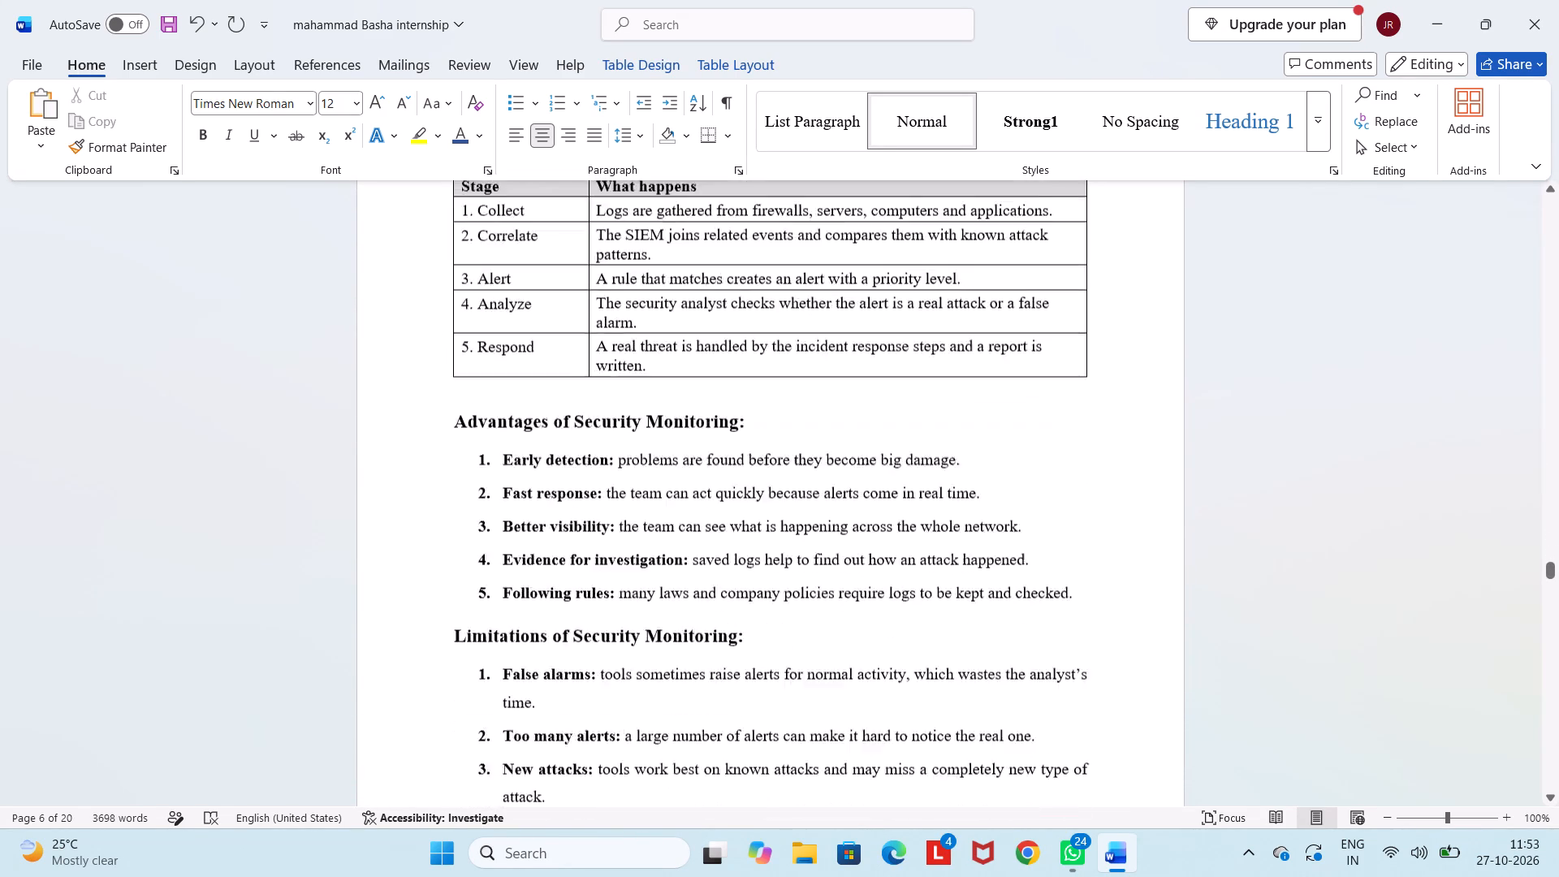
scroll(986, 413, "down", 4)
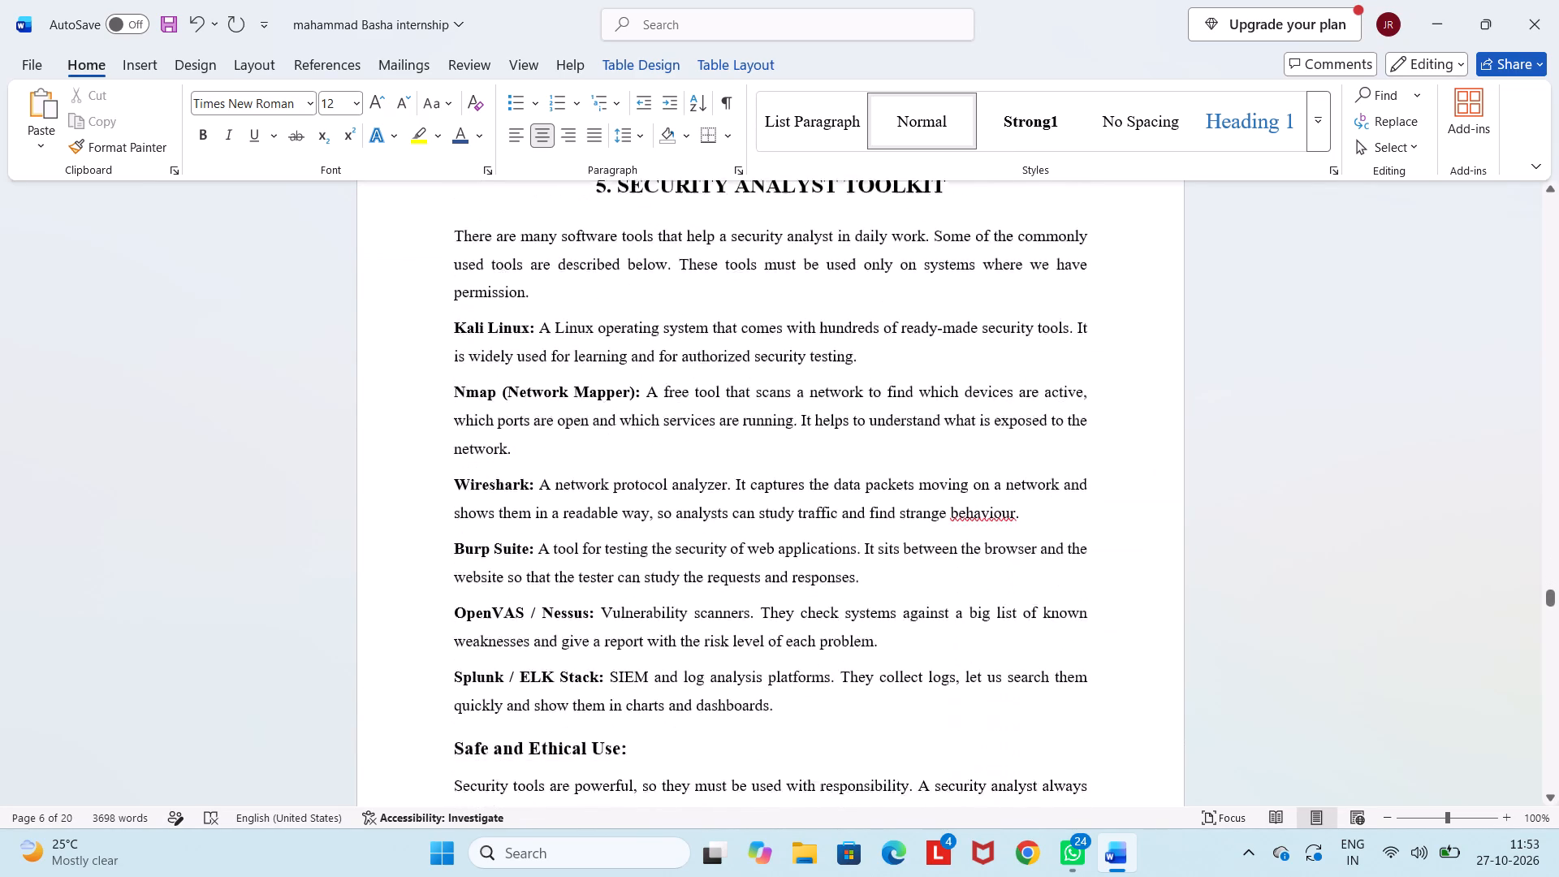
scroll(986, 413, "down", 3)
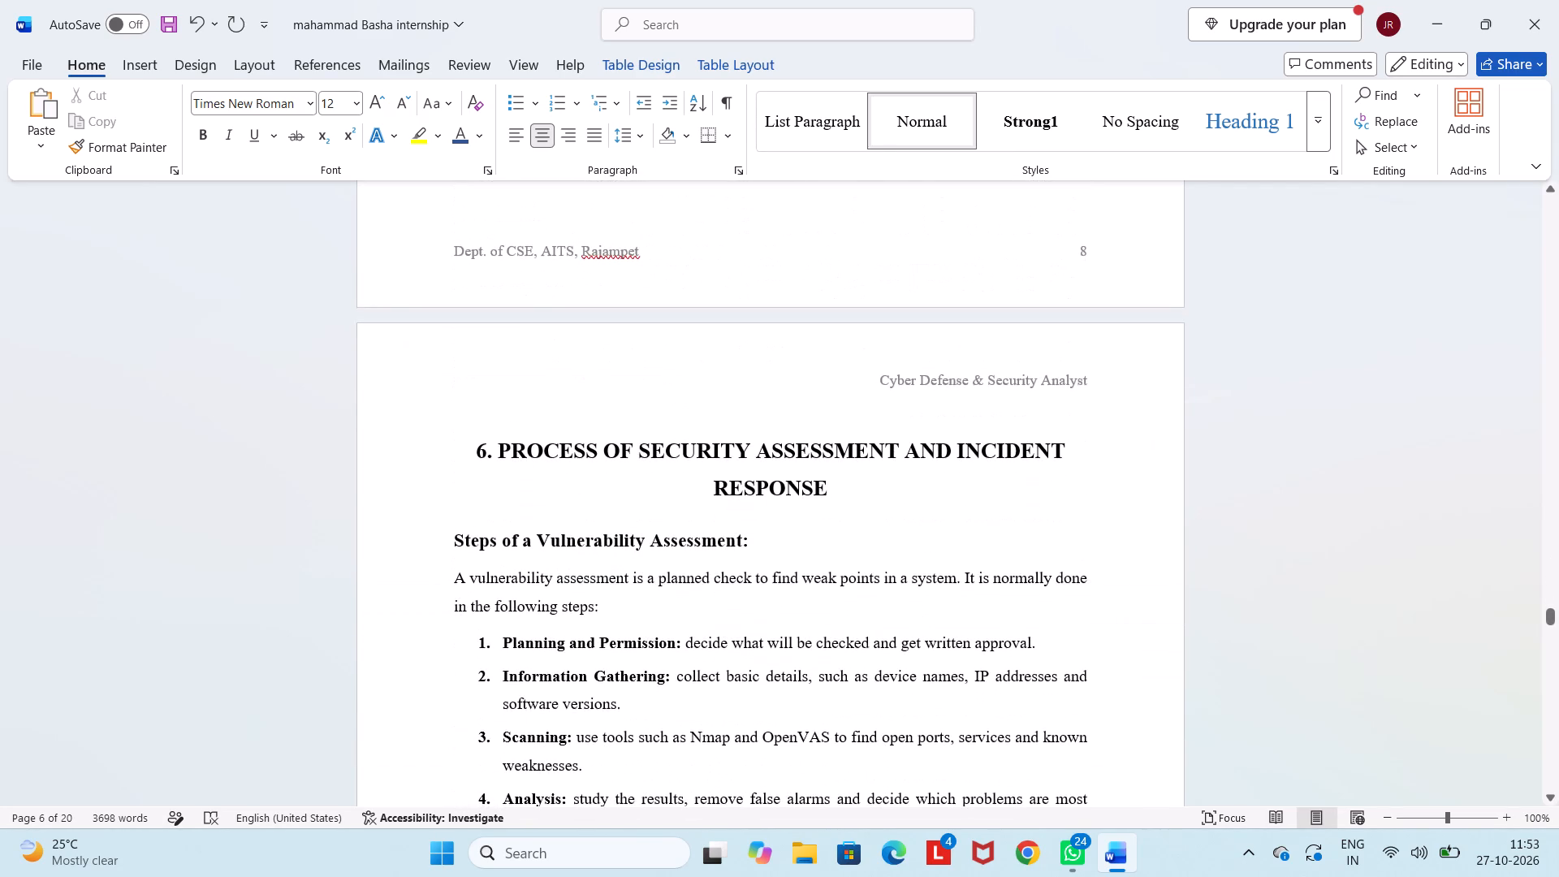
Recheck which pages the SECURITY TOOLS AND SECURITY MONITORING and SECURITY ANALYST TOOLKIT chapters occupy, using their footer page numbers.
scroll(986, 413, "up", 5)
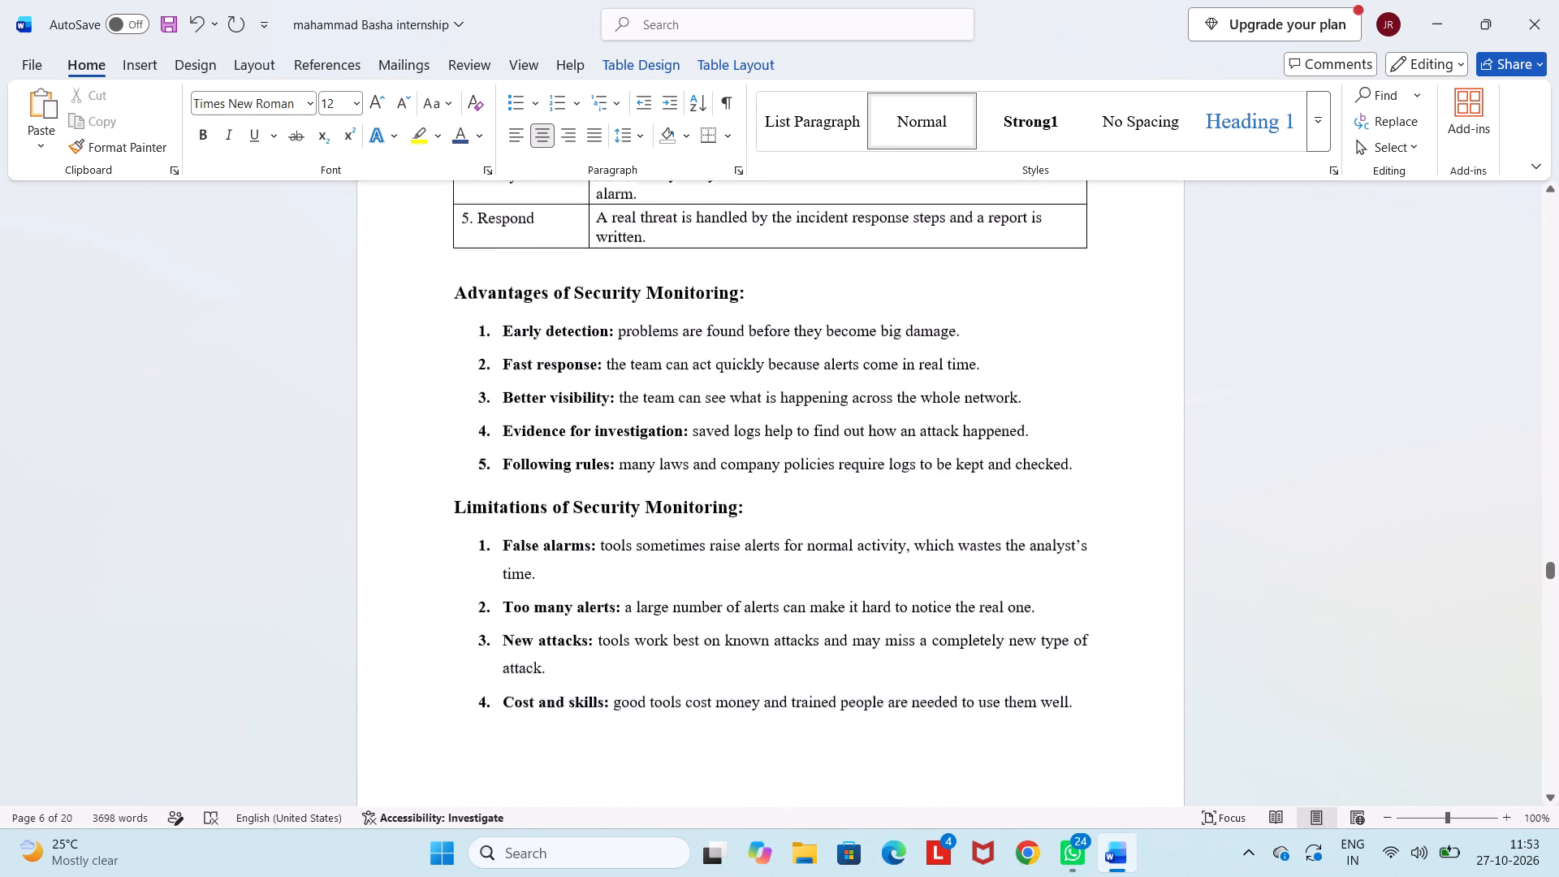
scroll(986, 413, "up", 1)
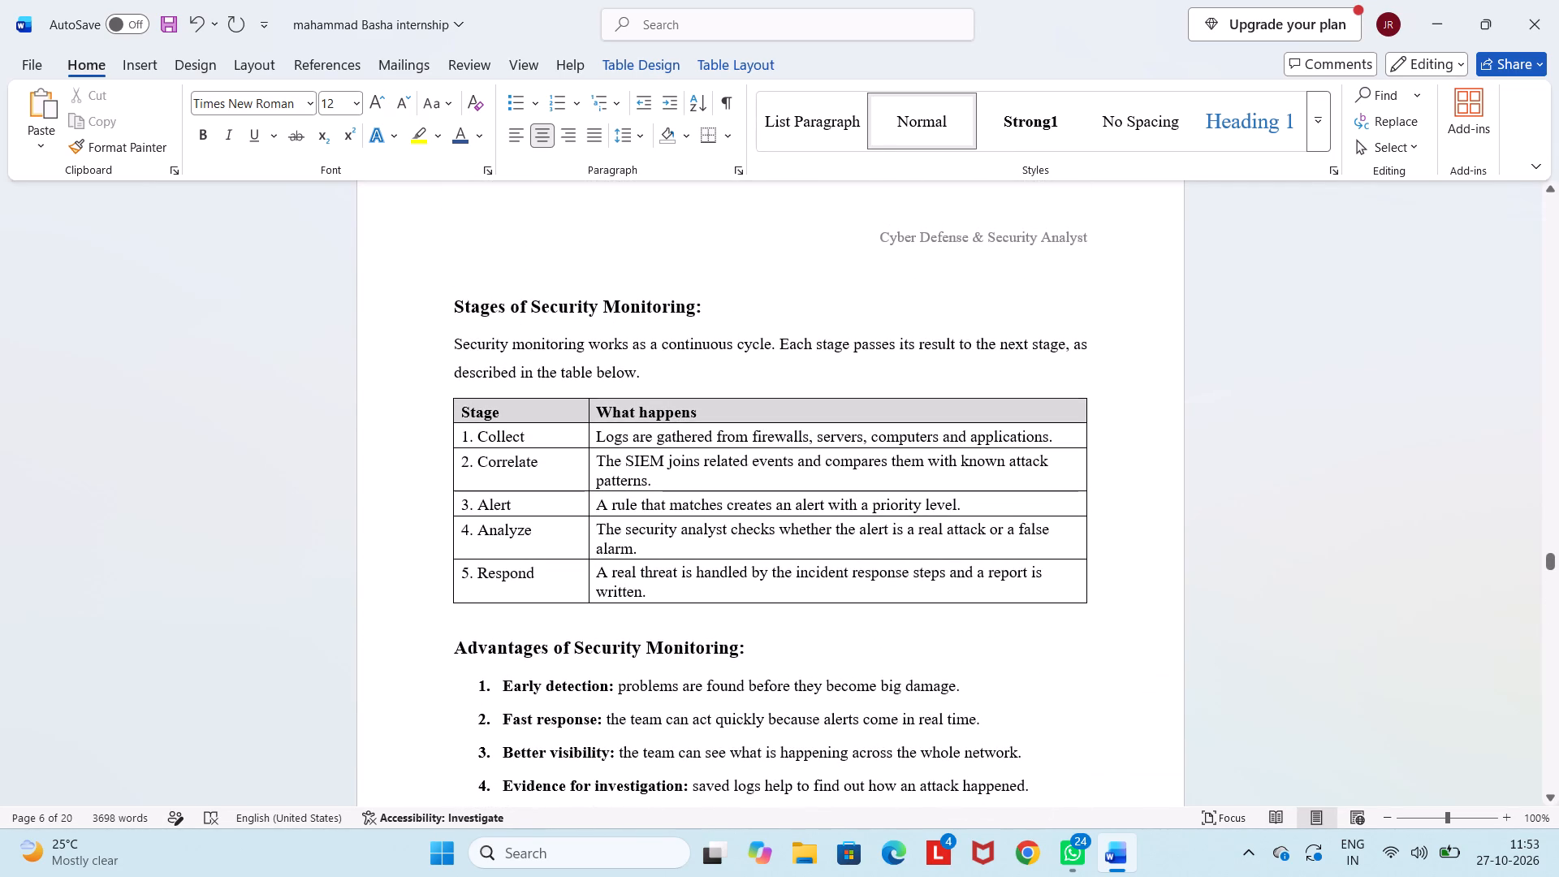
scroll(986, 413, "down", 5)
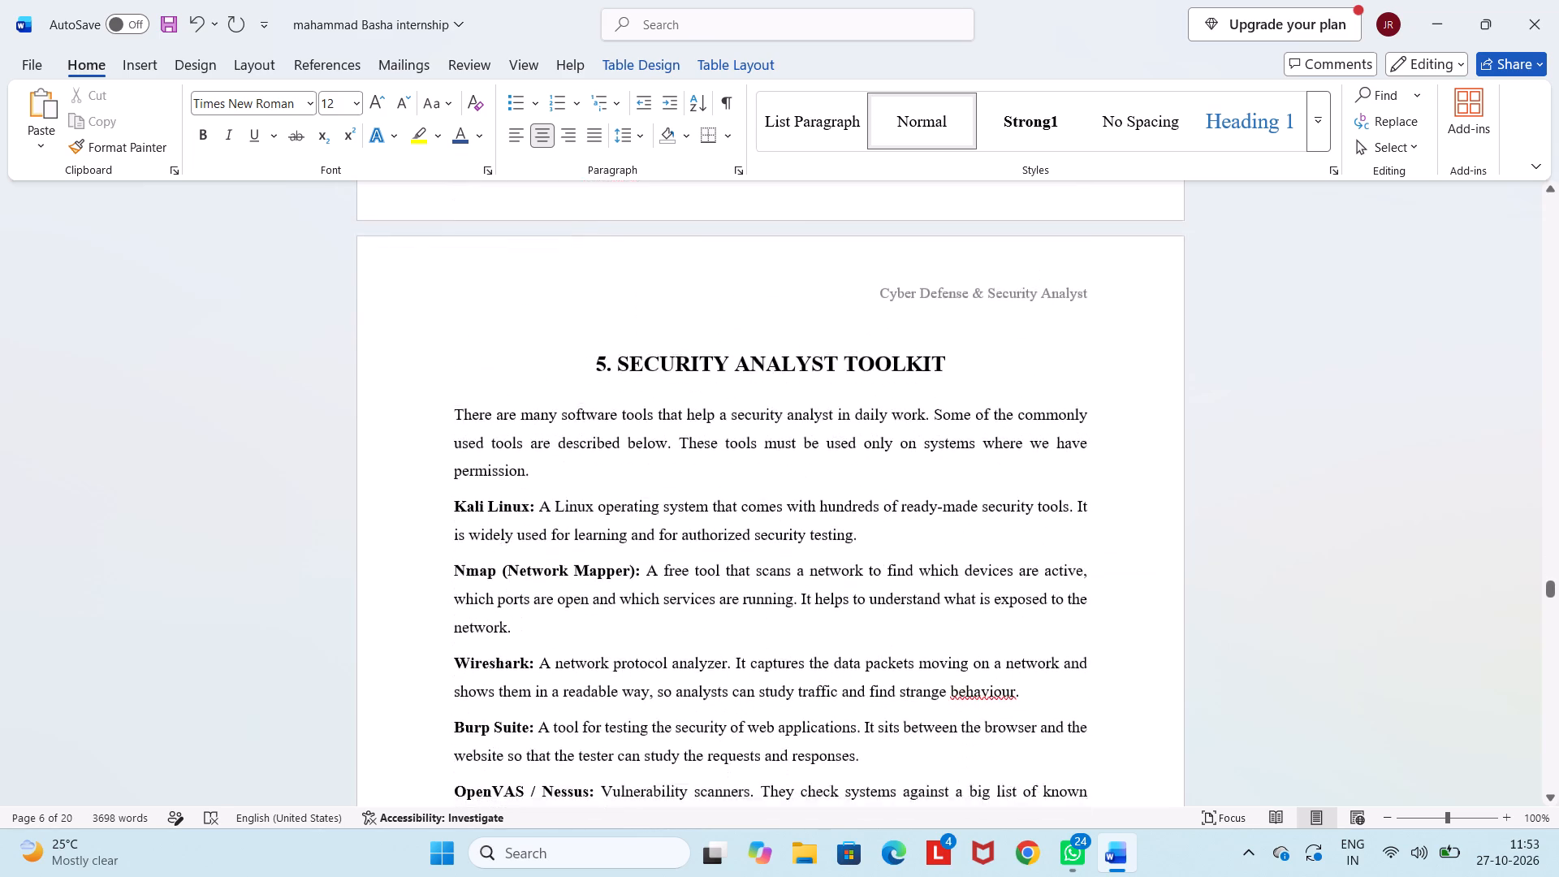
scroll(986, 413, "down", 1)
scroll(986, 413, "up", 1)
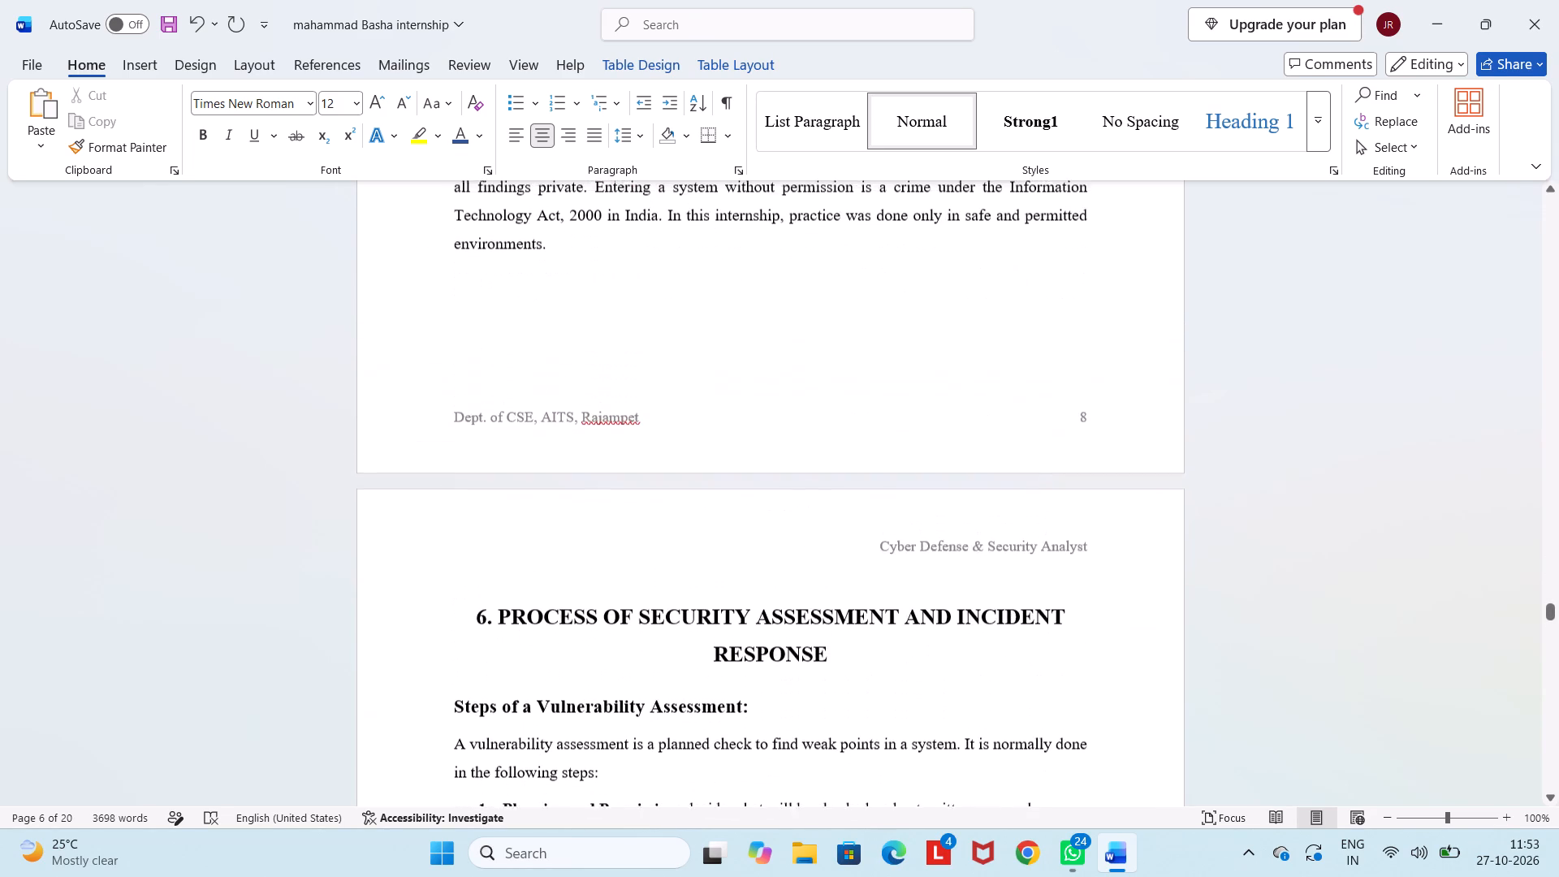
scroll(986, 413, "up", 2)
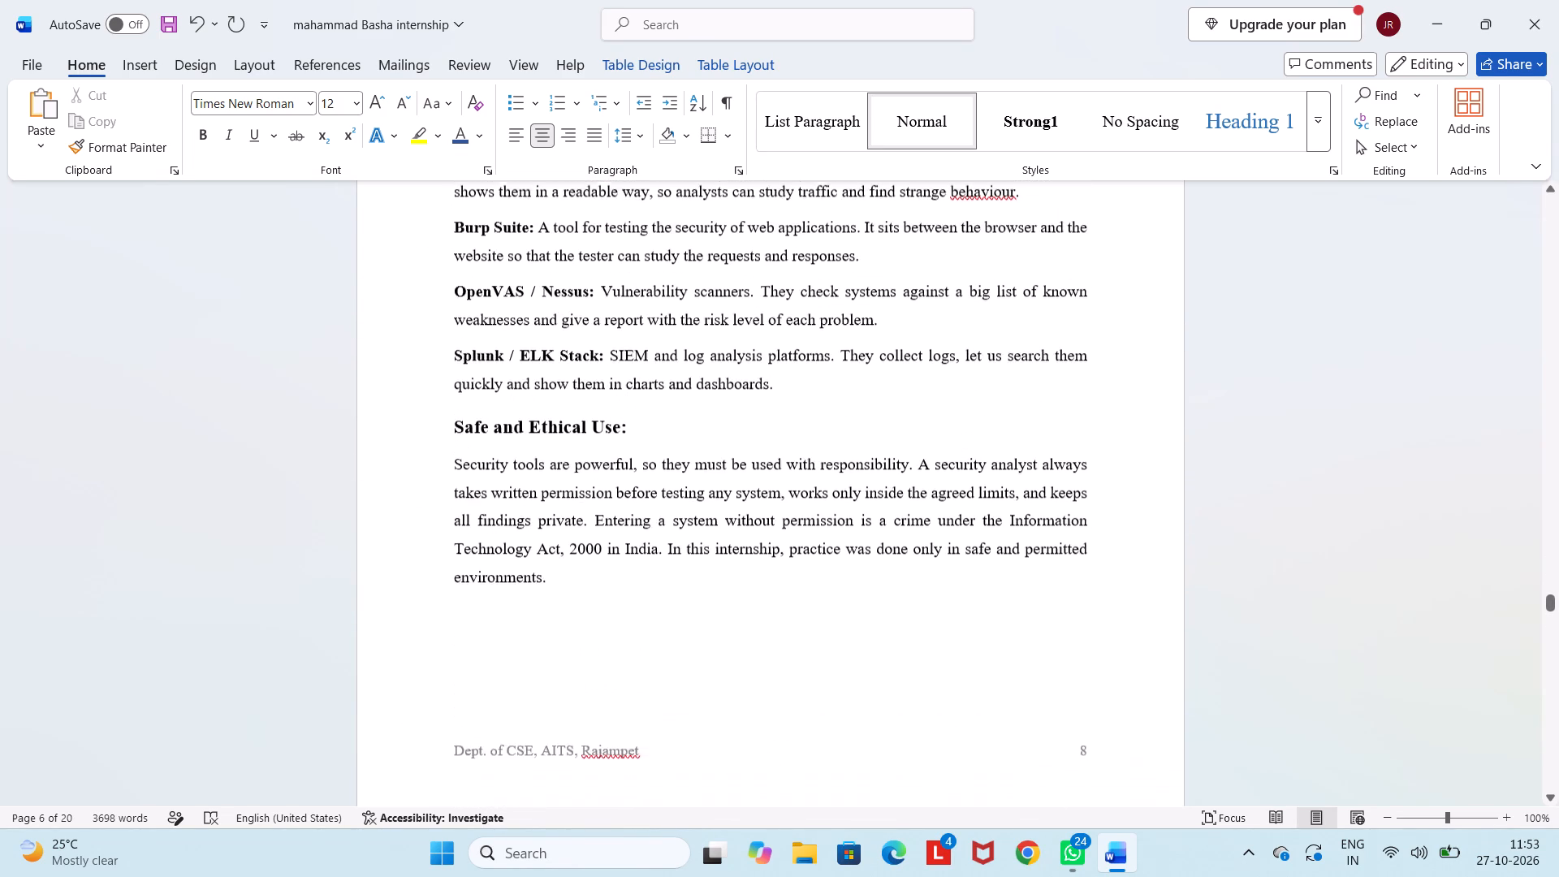
scroll(986, 413, "up", 2)
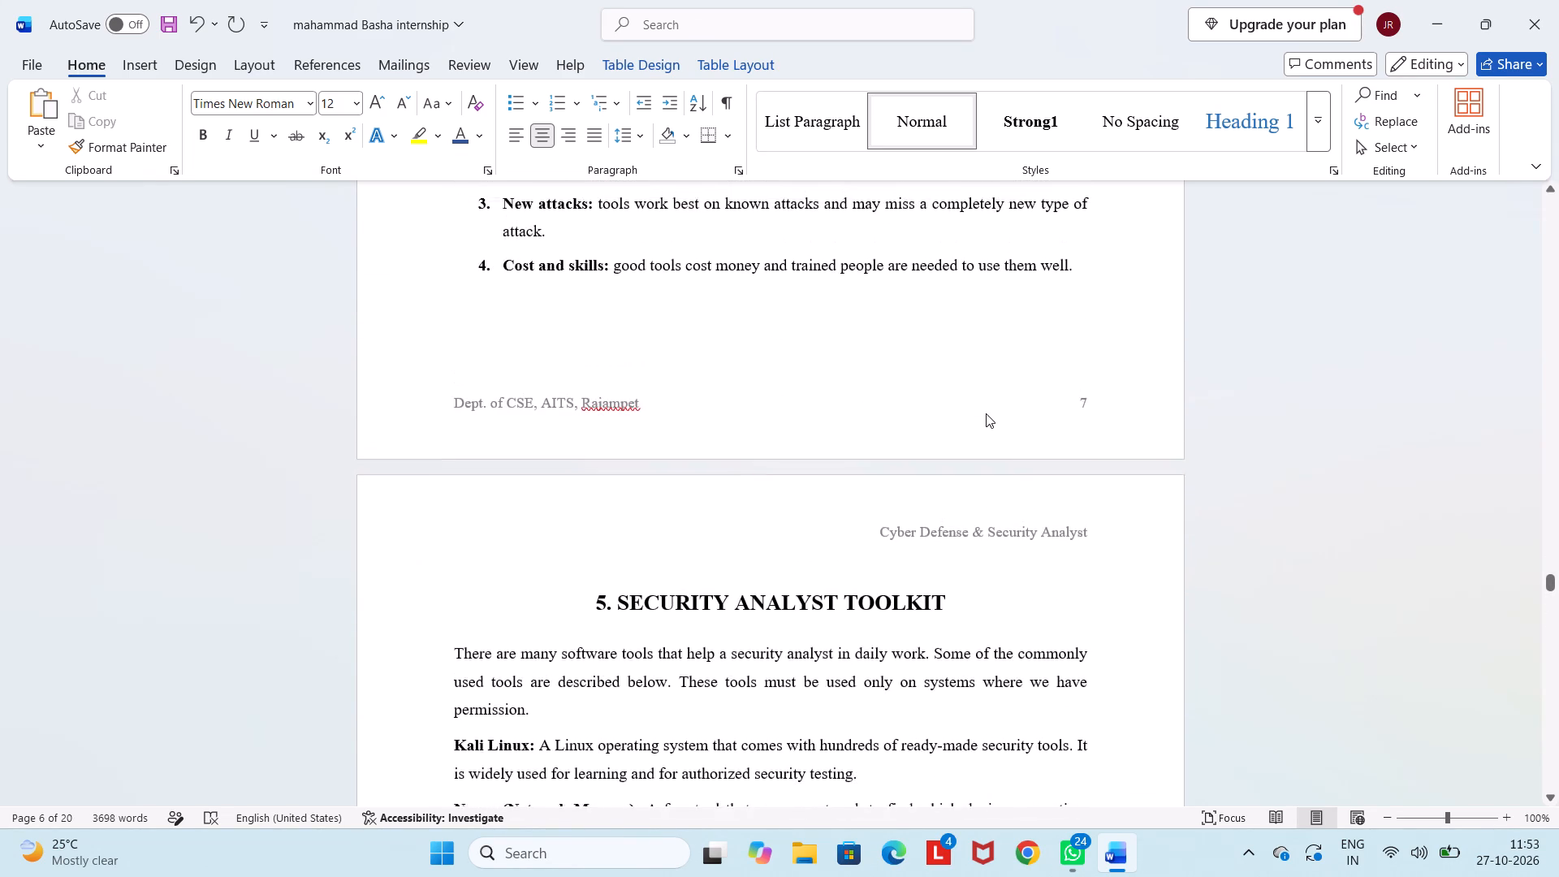
scroll(986, 413, "up", 3)
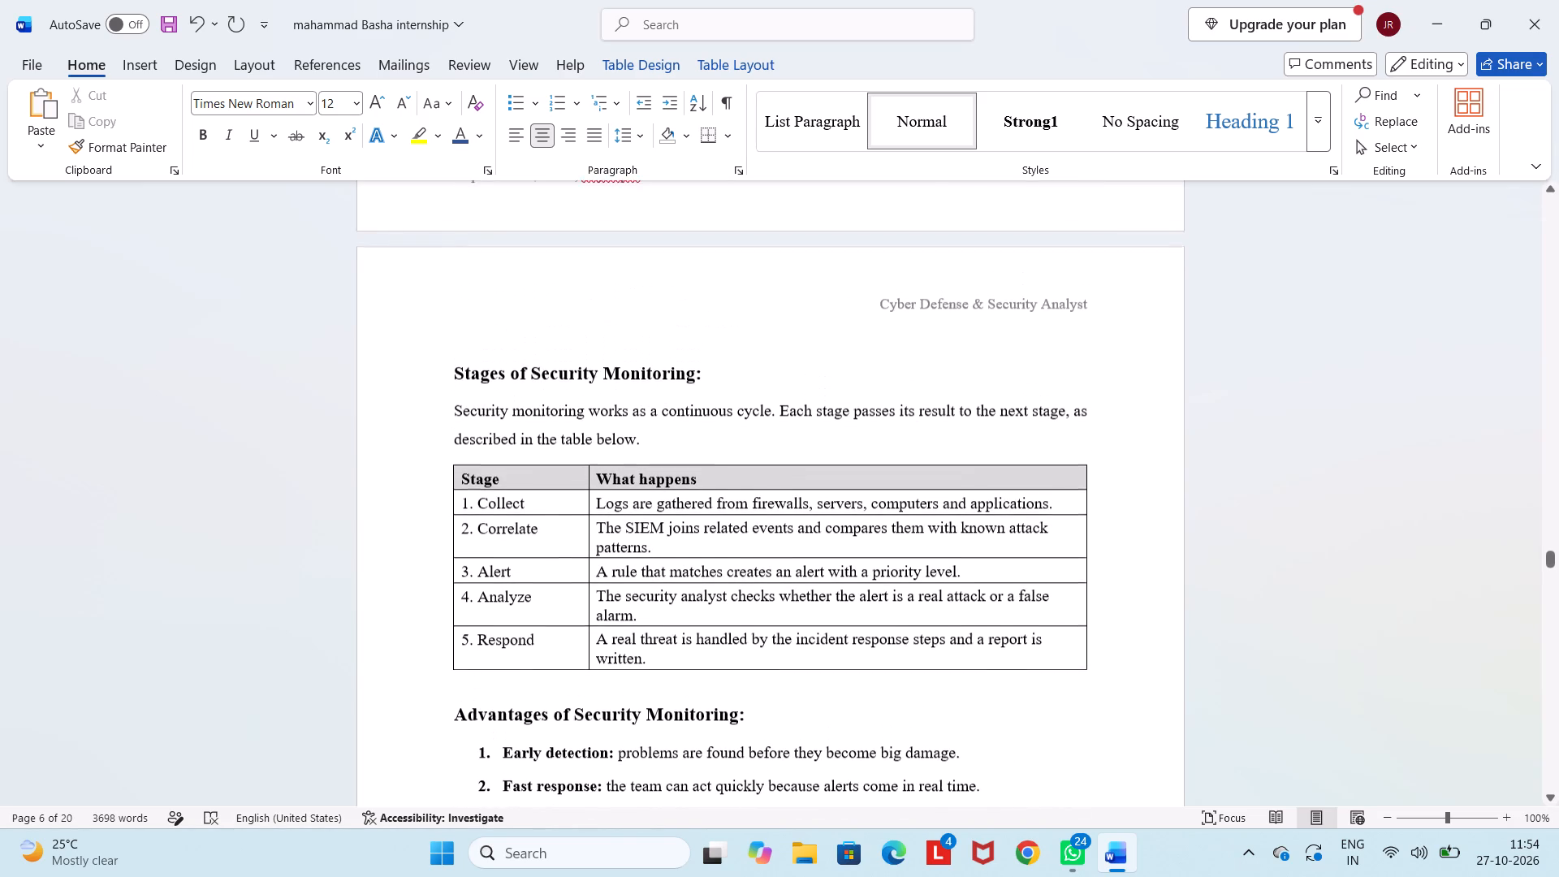
scroll(986, 413, "up", 5)
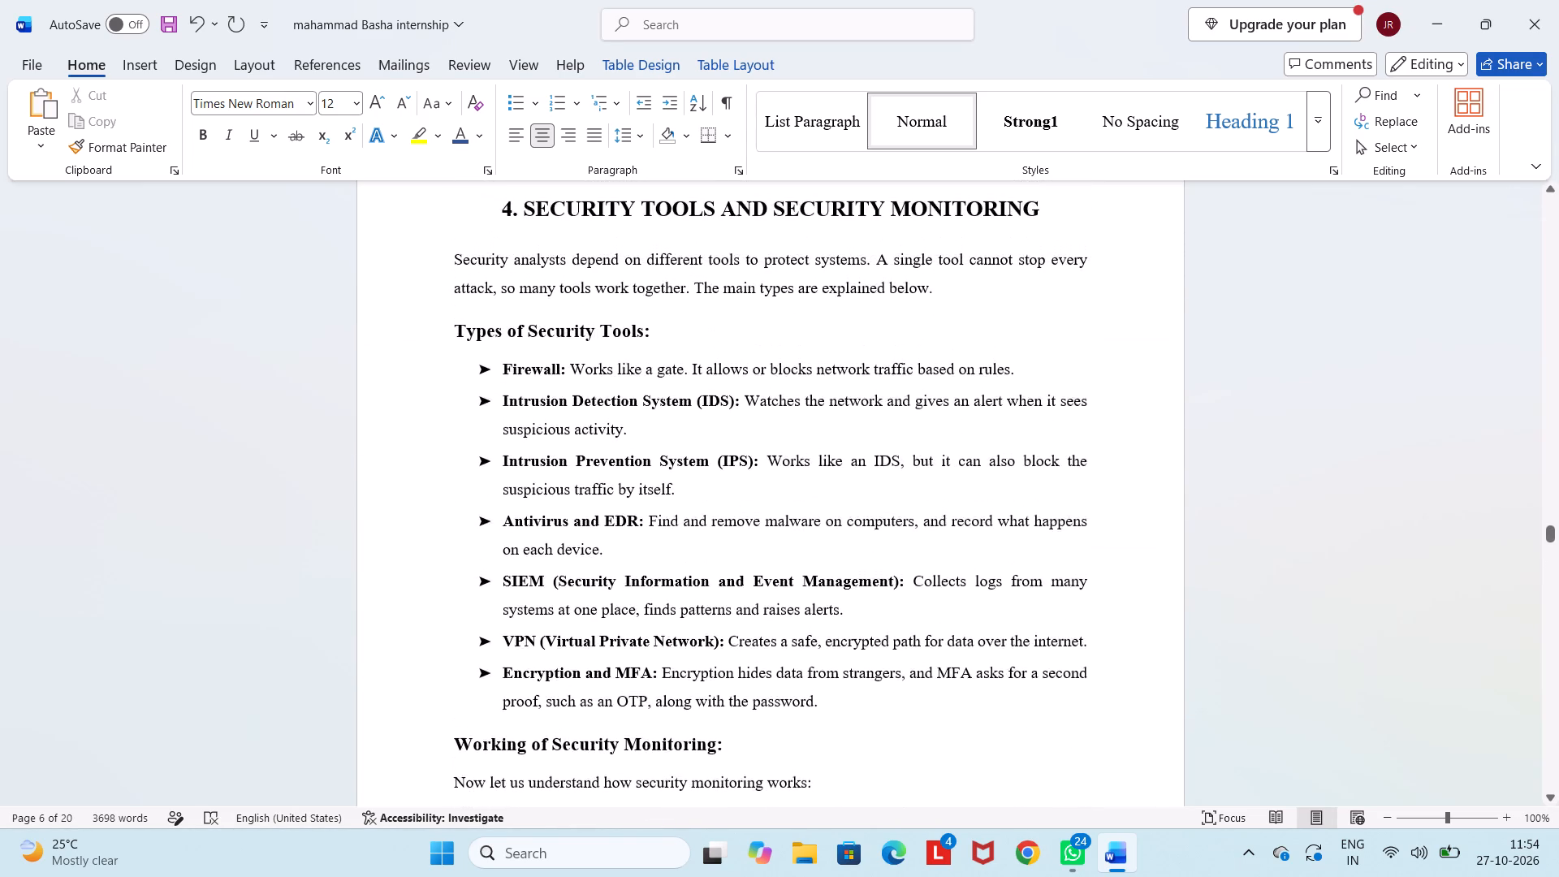
scroll(986, 413, "up", 1)
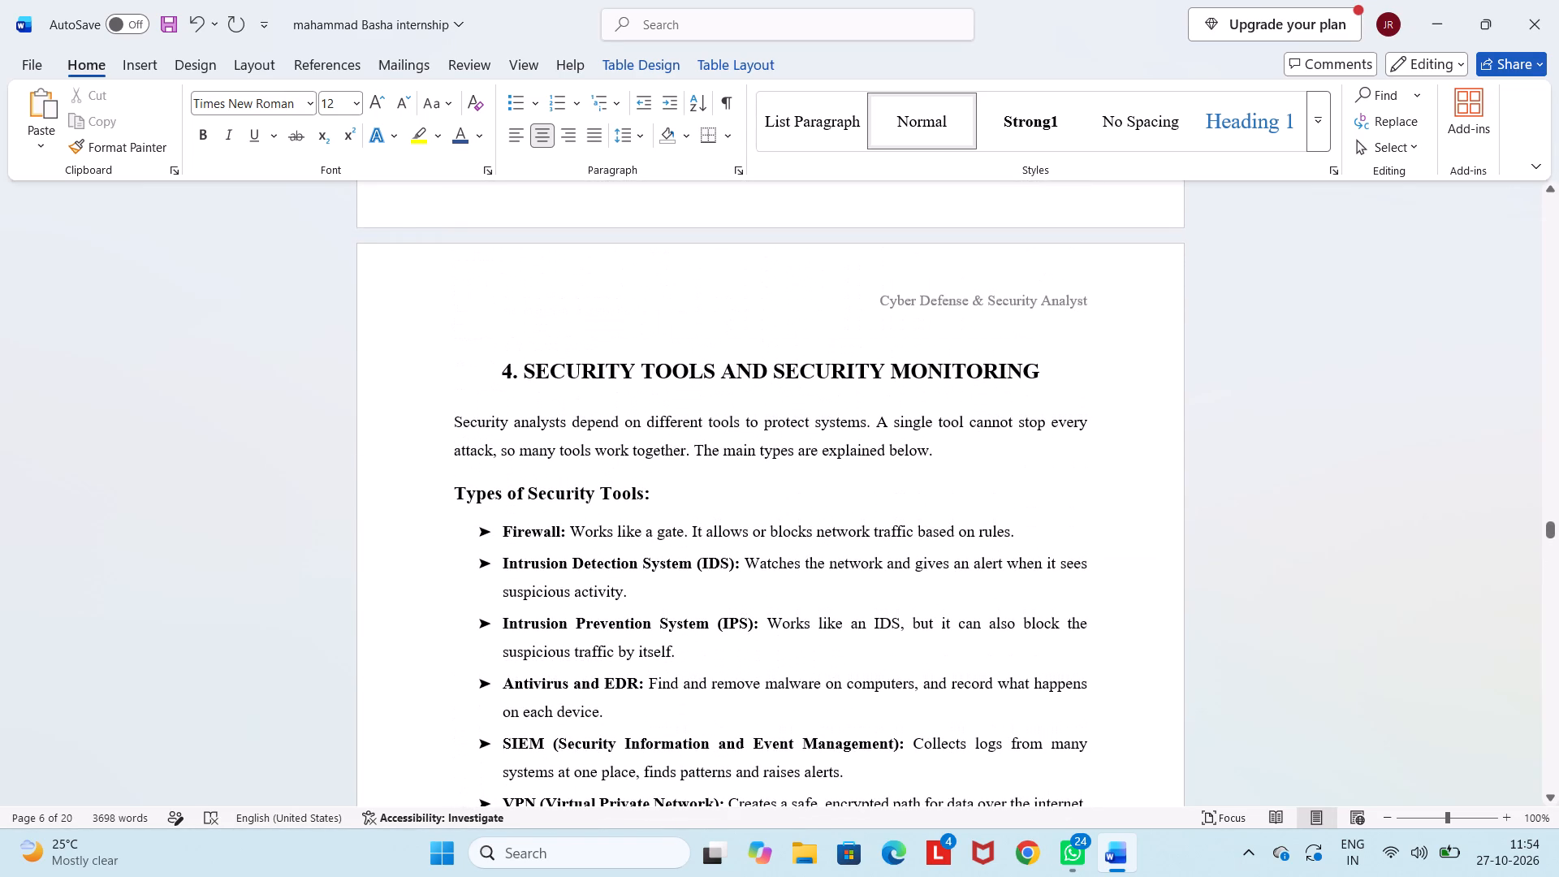
scroll(986, 413, "down", 4)
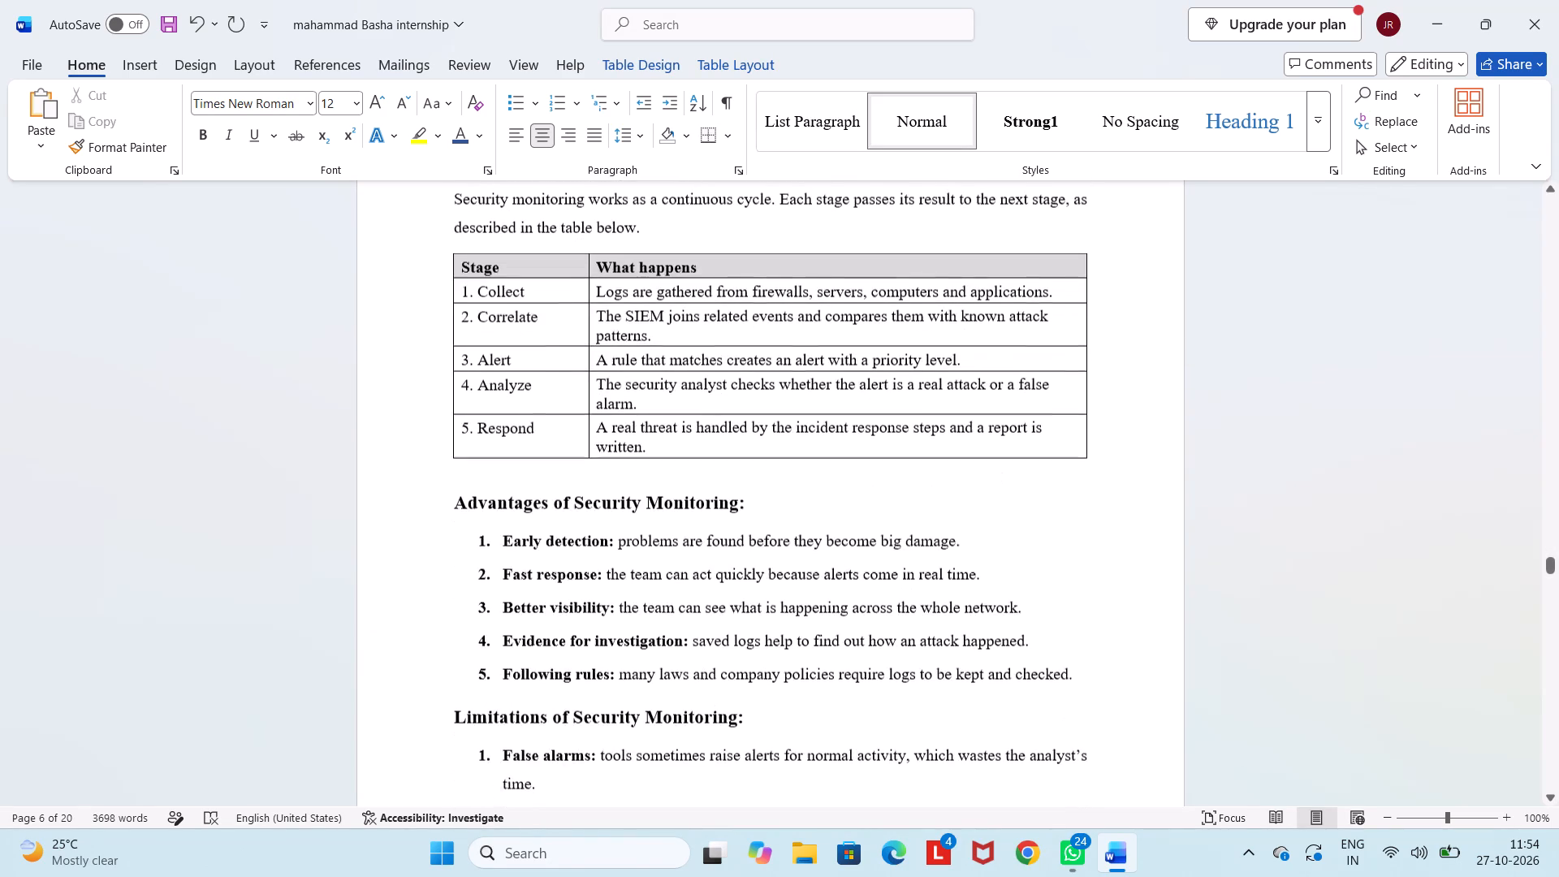
scroll(986, 413, "down", 4)
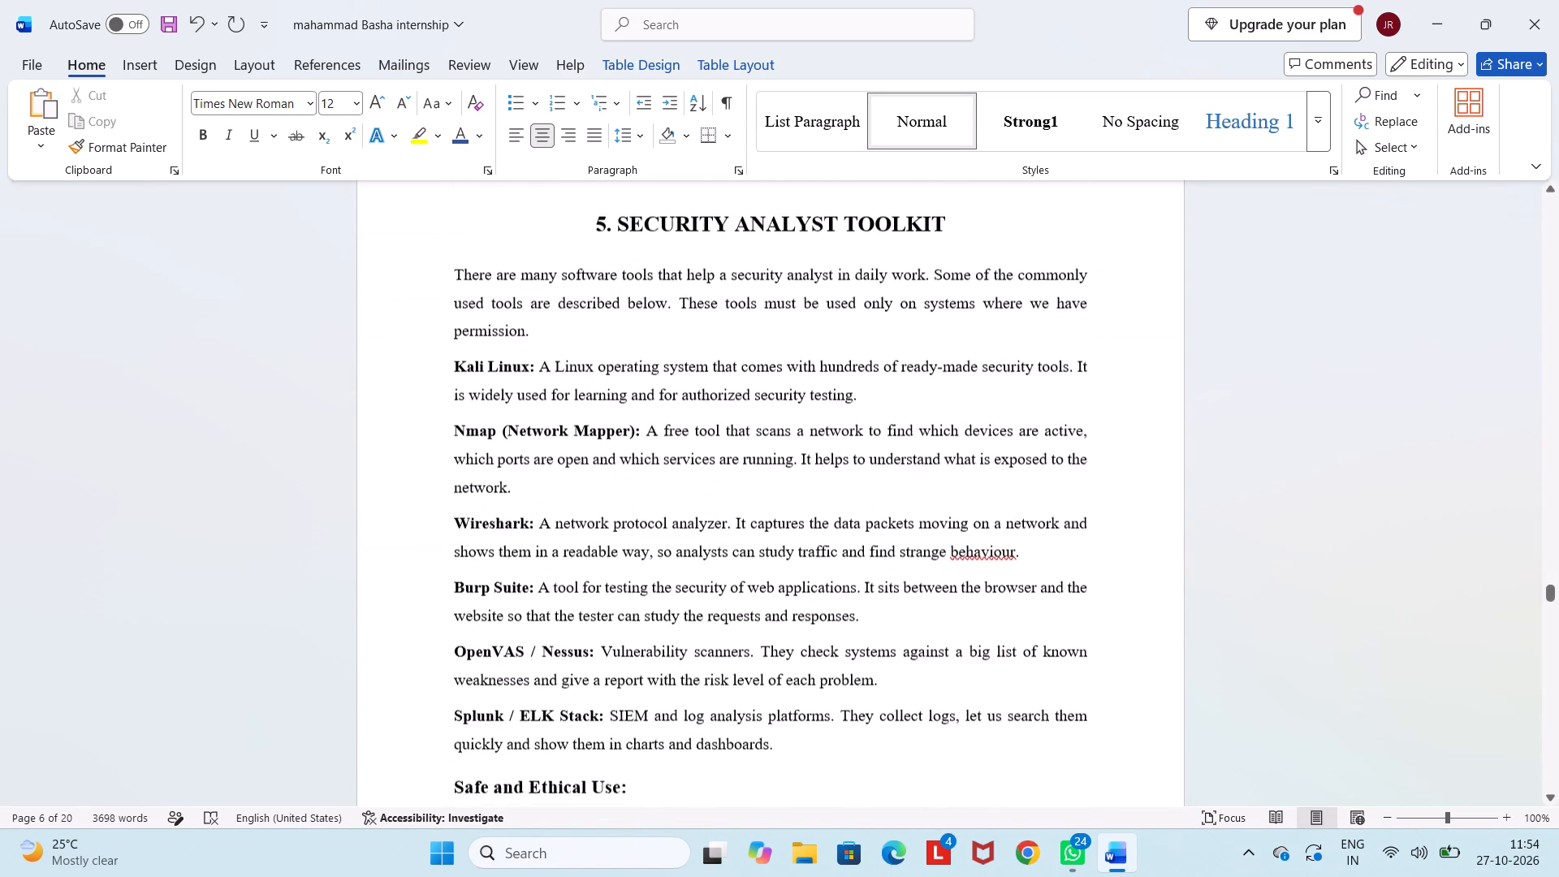
scroll(986, 413, "down", 2)
Set the contents page numbers to 6-7 for SECURITY TOOLS AND SECURITY MONITORING and 8 for SECURITY ANALYST TOOLKIT.
scroll(986, 413, "up", 2)
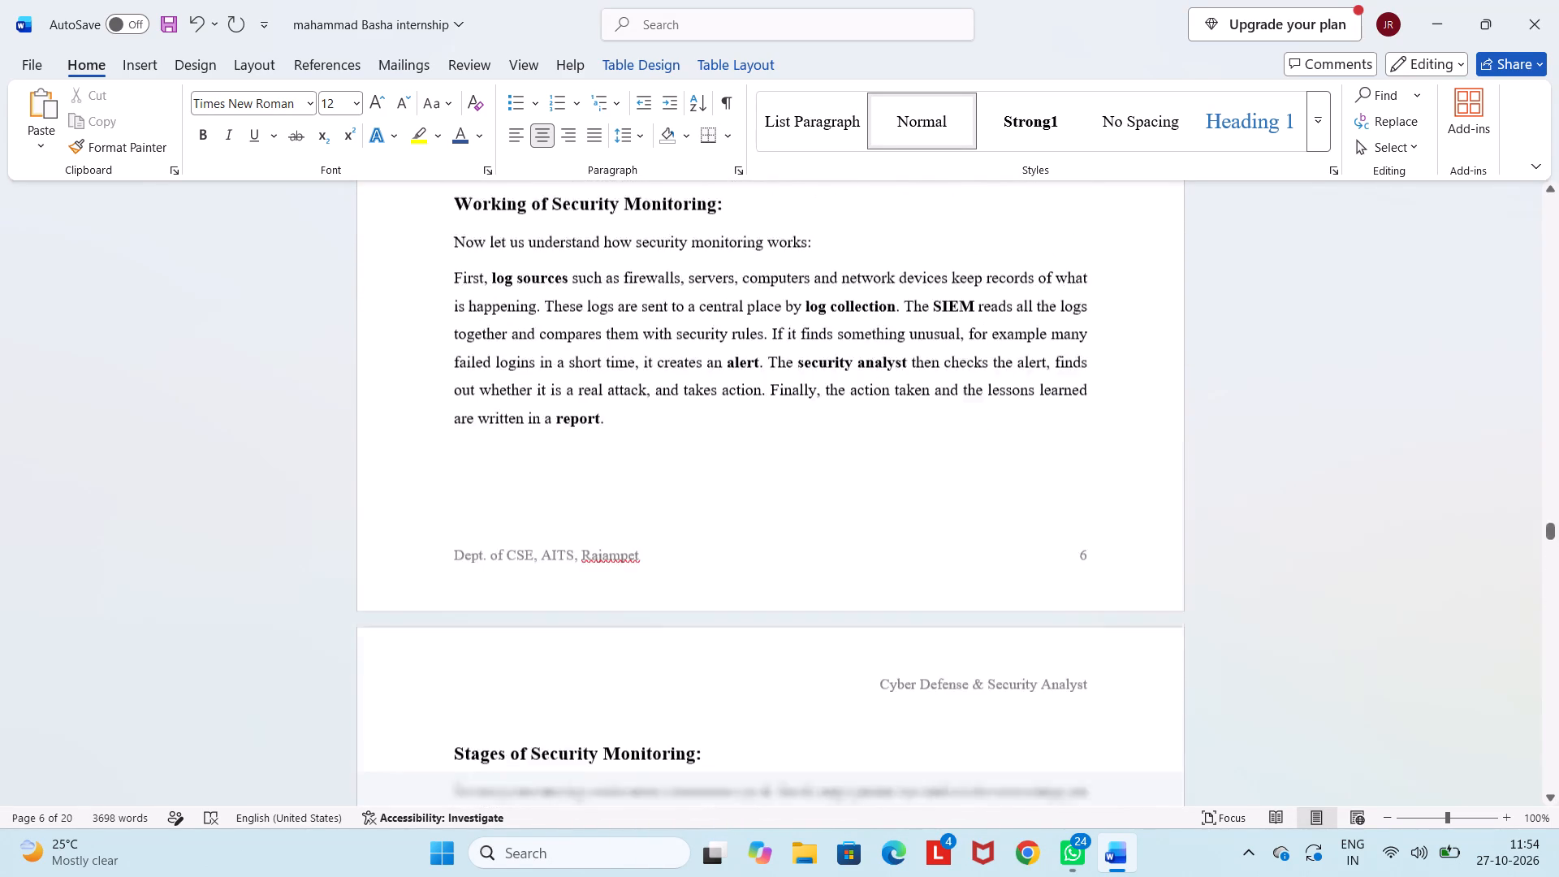
scroll(986, 413, "up", 8)
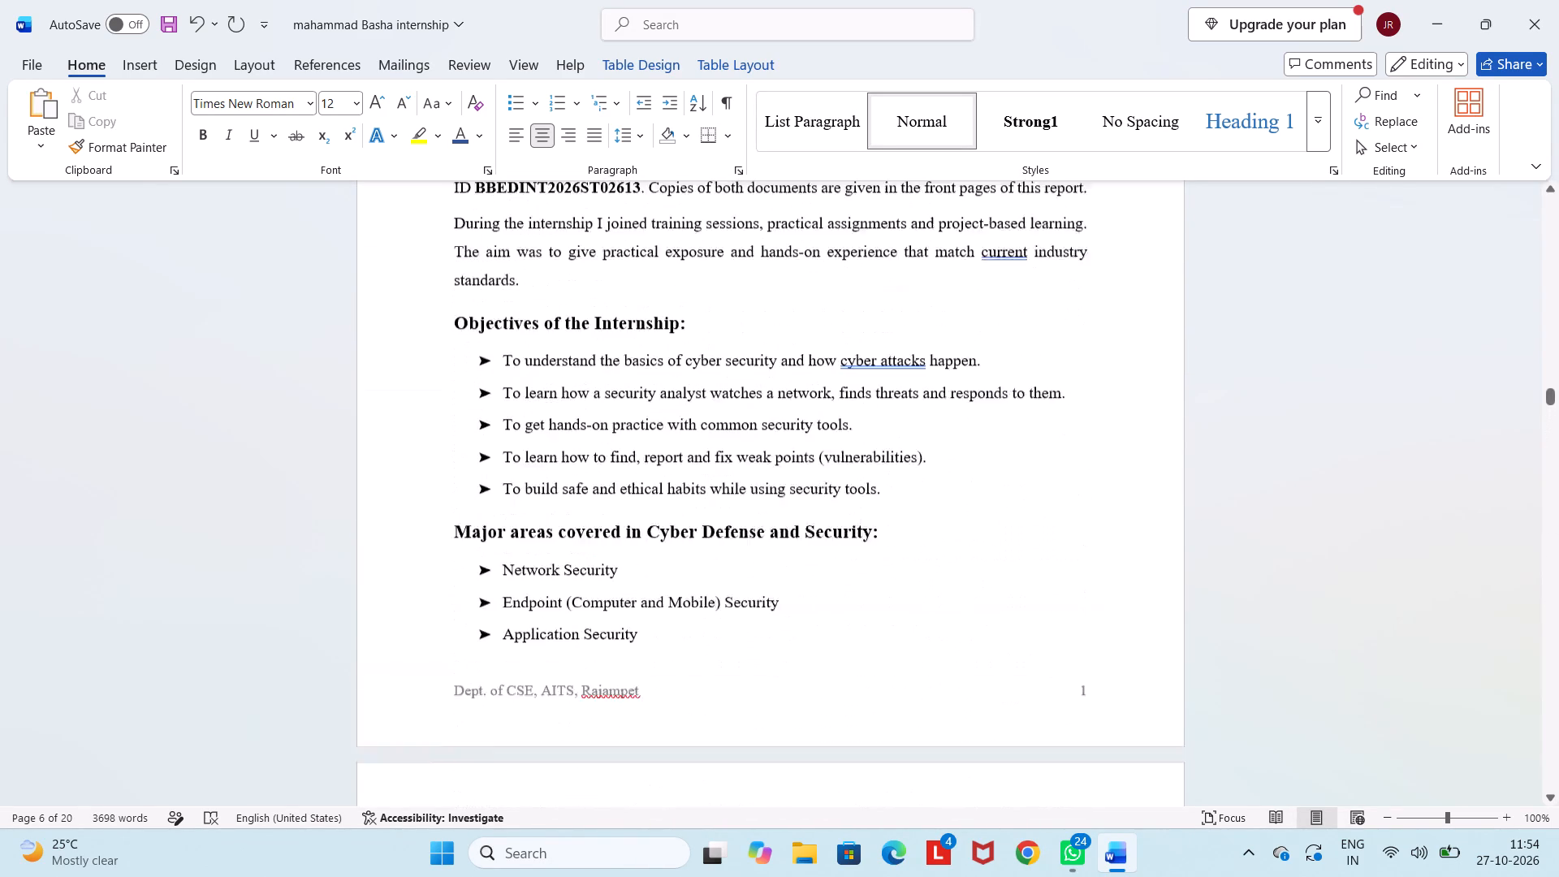
scroll(986, 413, "up", 7)
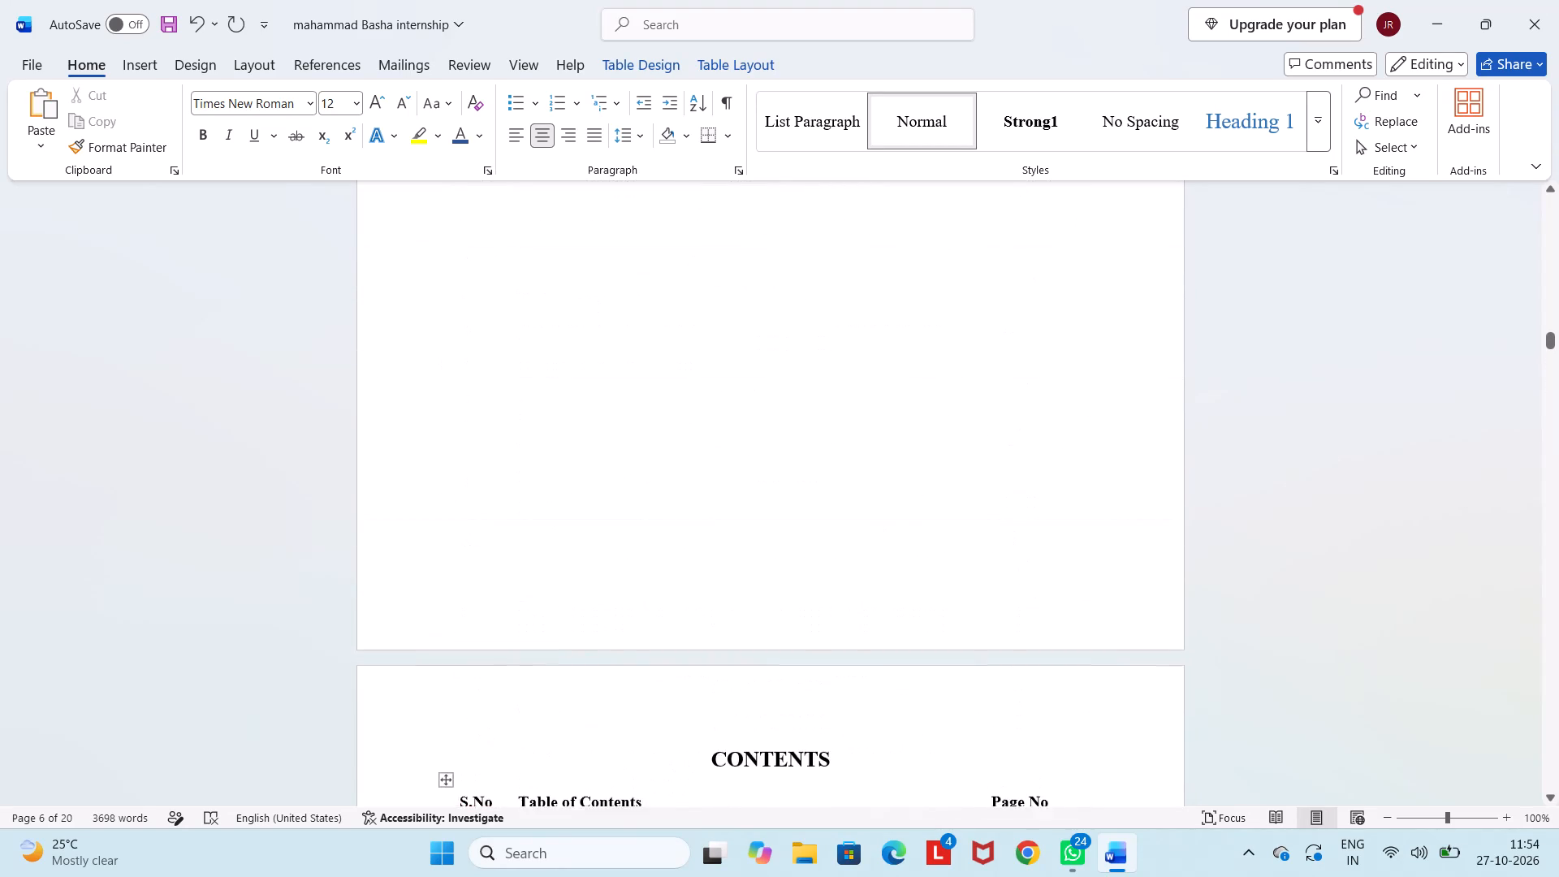
scroll(986, 413, "down", 2)
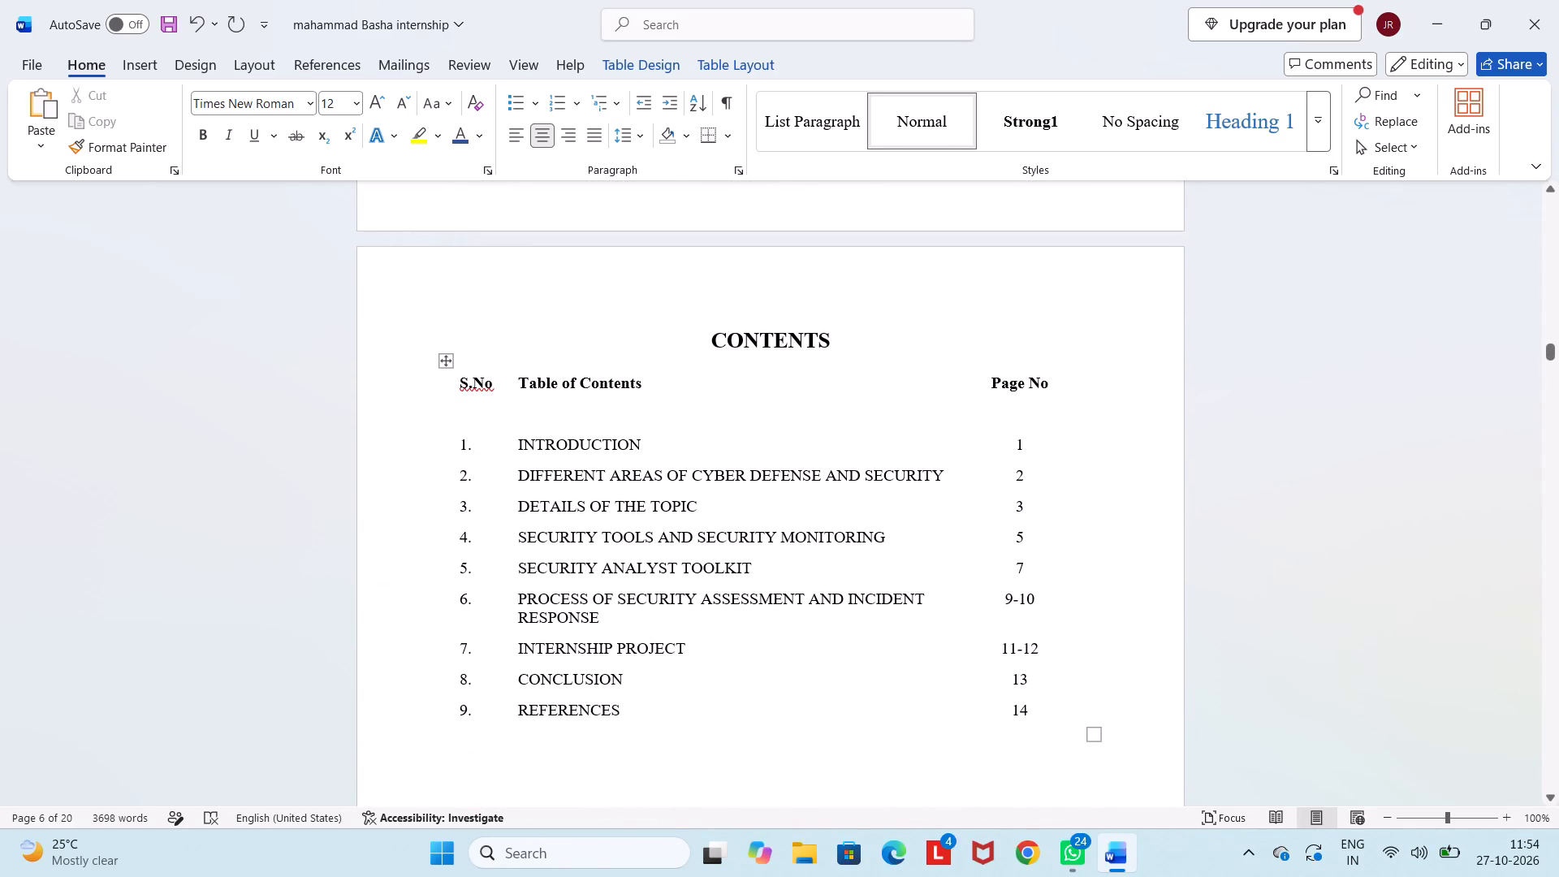
left_click(1027, 542)
key("BackSpace")
type("6-7")
key("Down")
key("BackSpace")
key("8")
Check the footer page numbers of the chapters from the introduction through SECURITY ANALYST TOOLKIT against the contents table.
scroll(1022, 562, "down", 1)
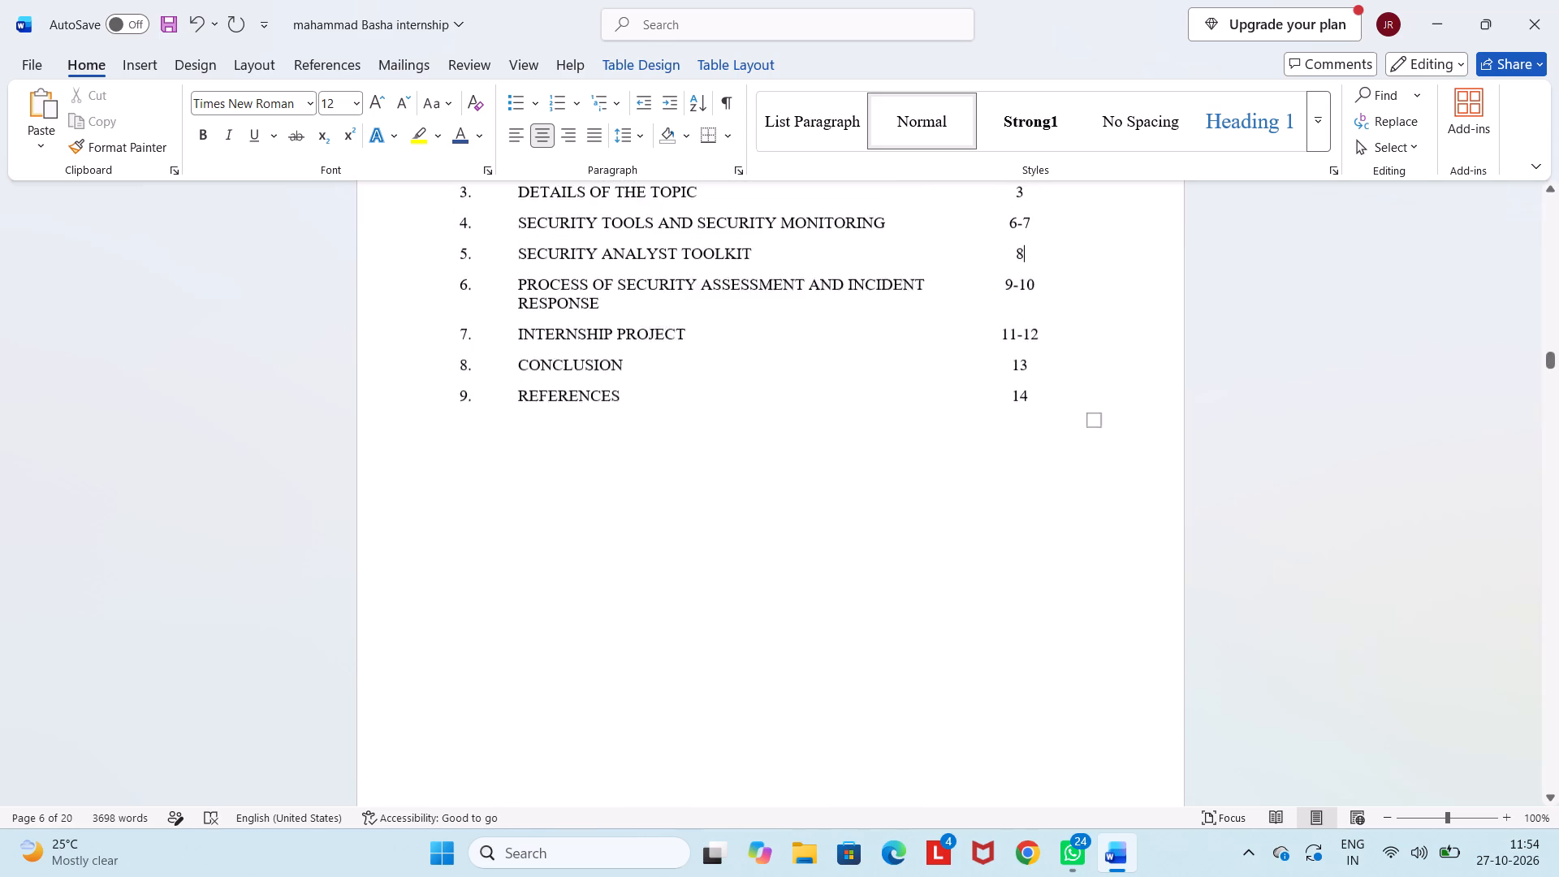
scroll(1022, 562, "down", 1)
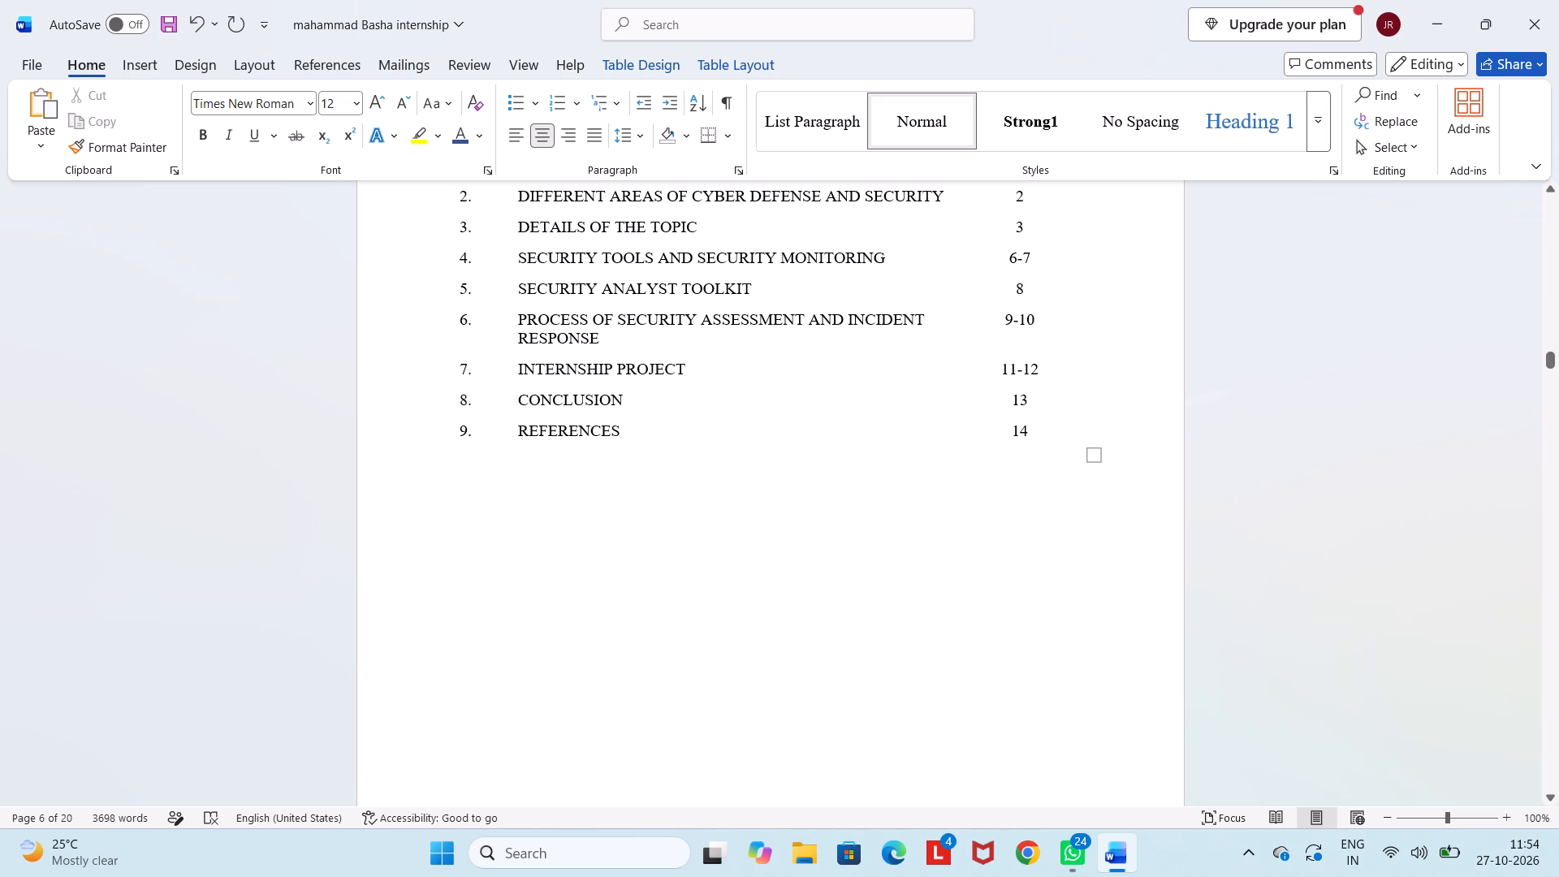
scroll(1022, 562, "down", 5)
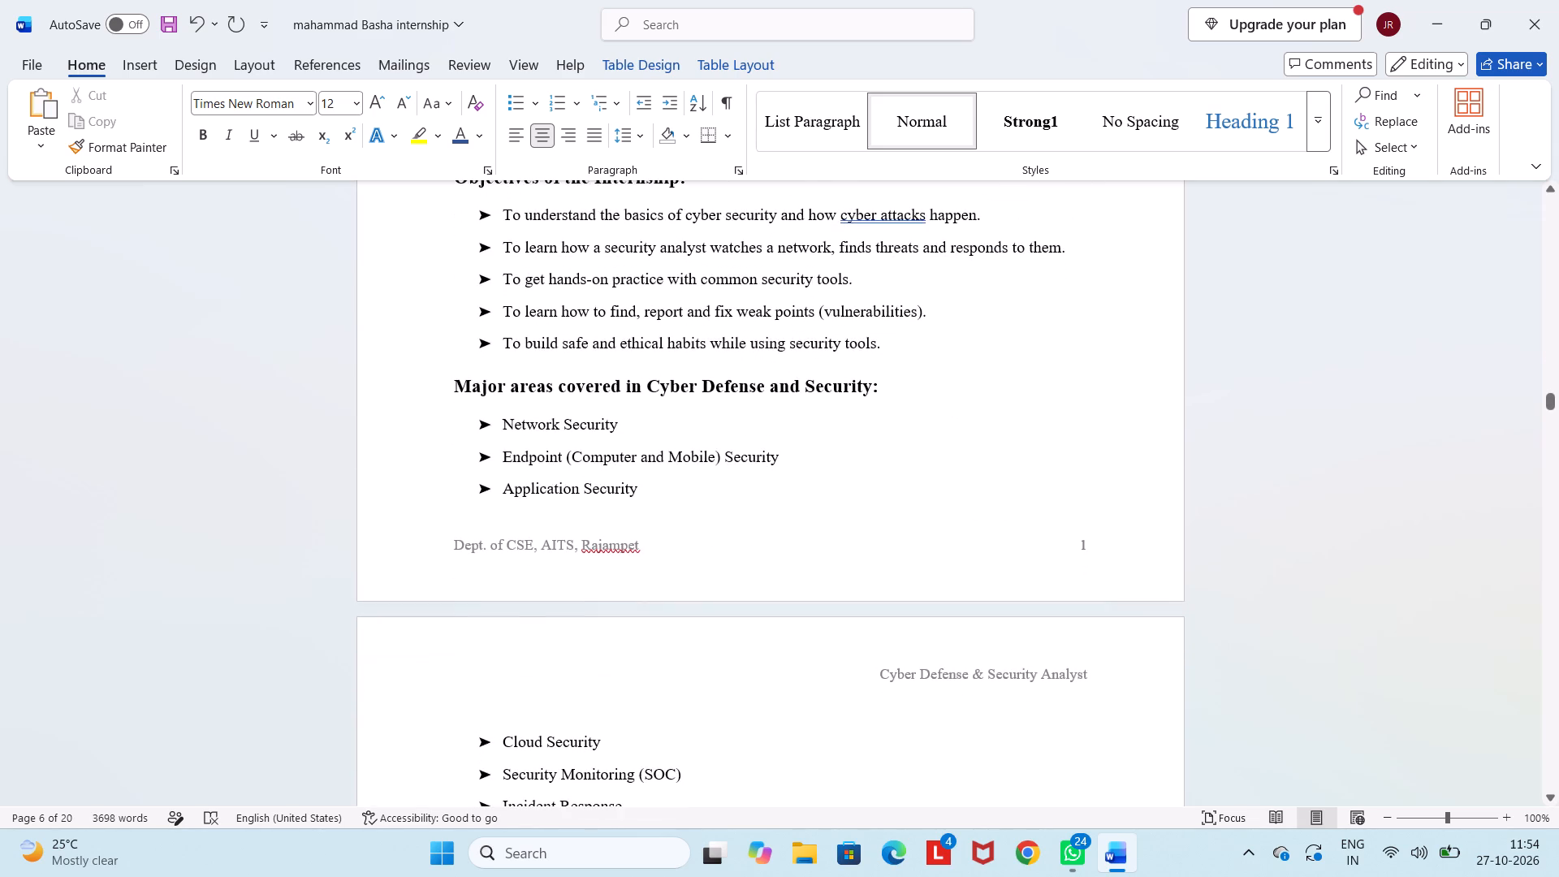
scroll(1022, 562, "down", 3)
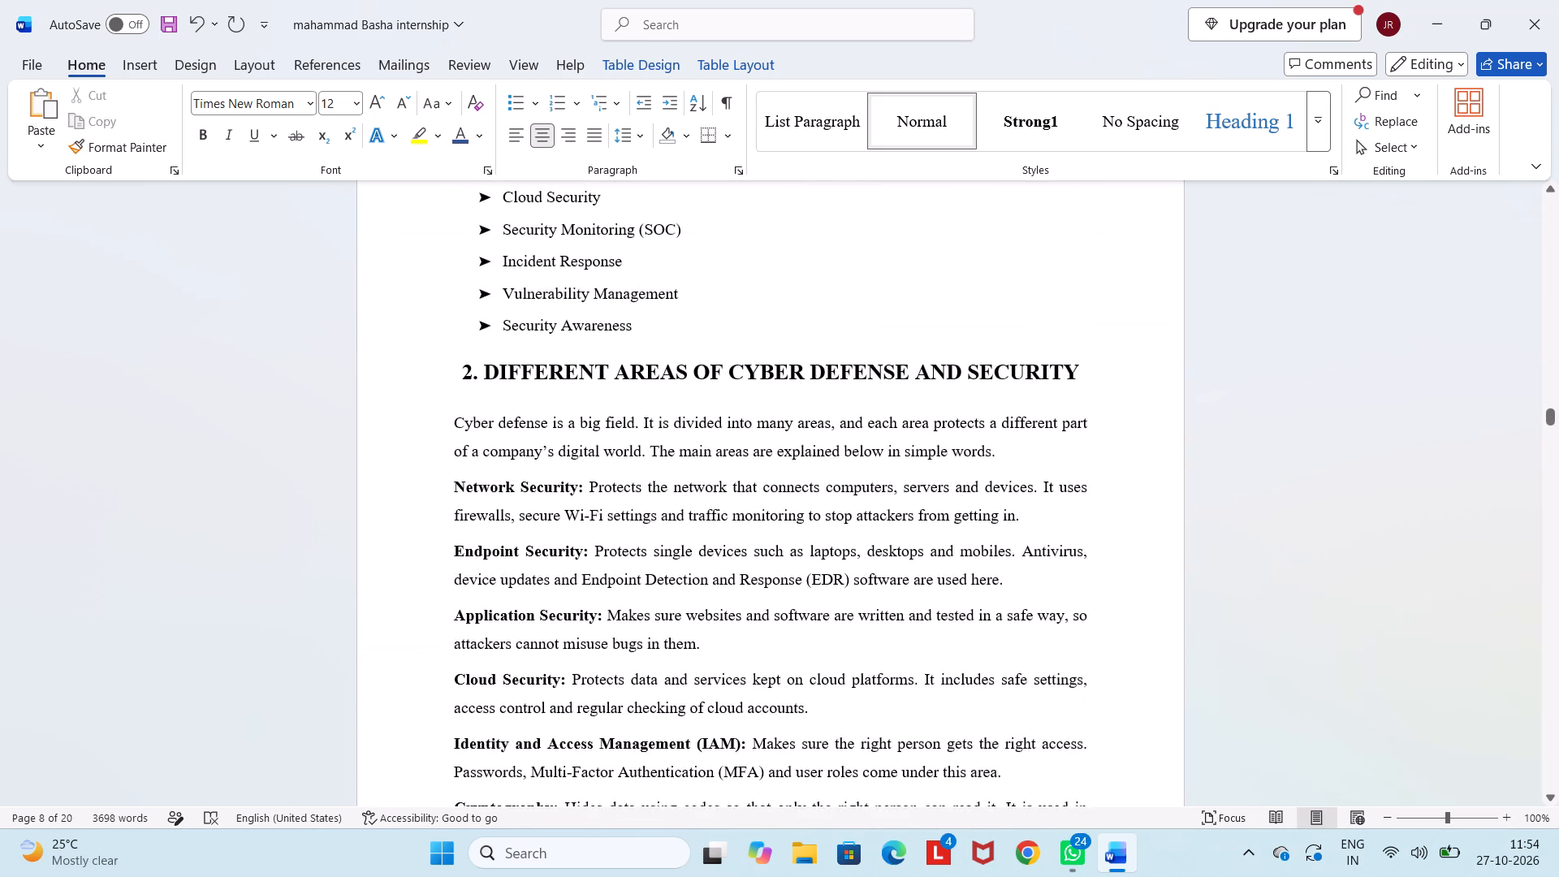
scroll(1022, 562, "down", 2)
scroll(1022, 562, "up", 2)
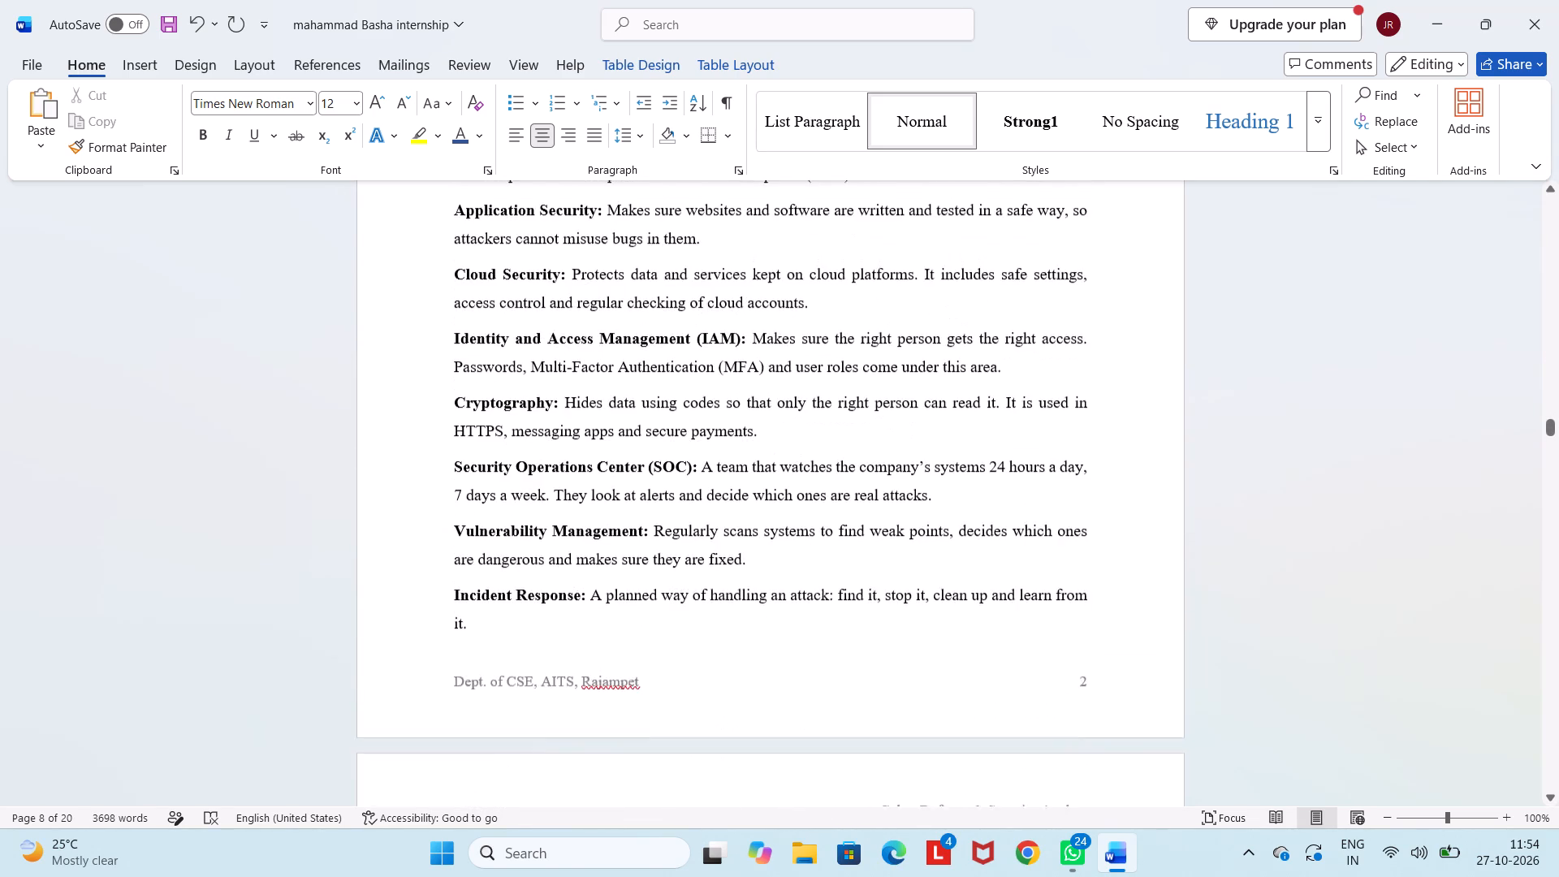
scroll(1022, 562, "up", 1)
scroll(1022, 562, "down", 3)
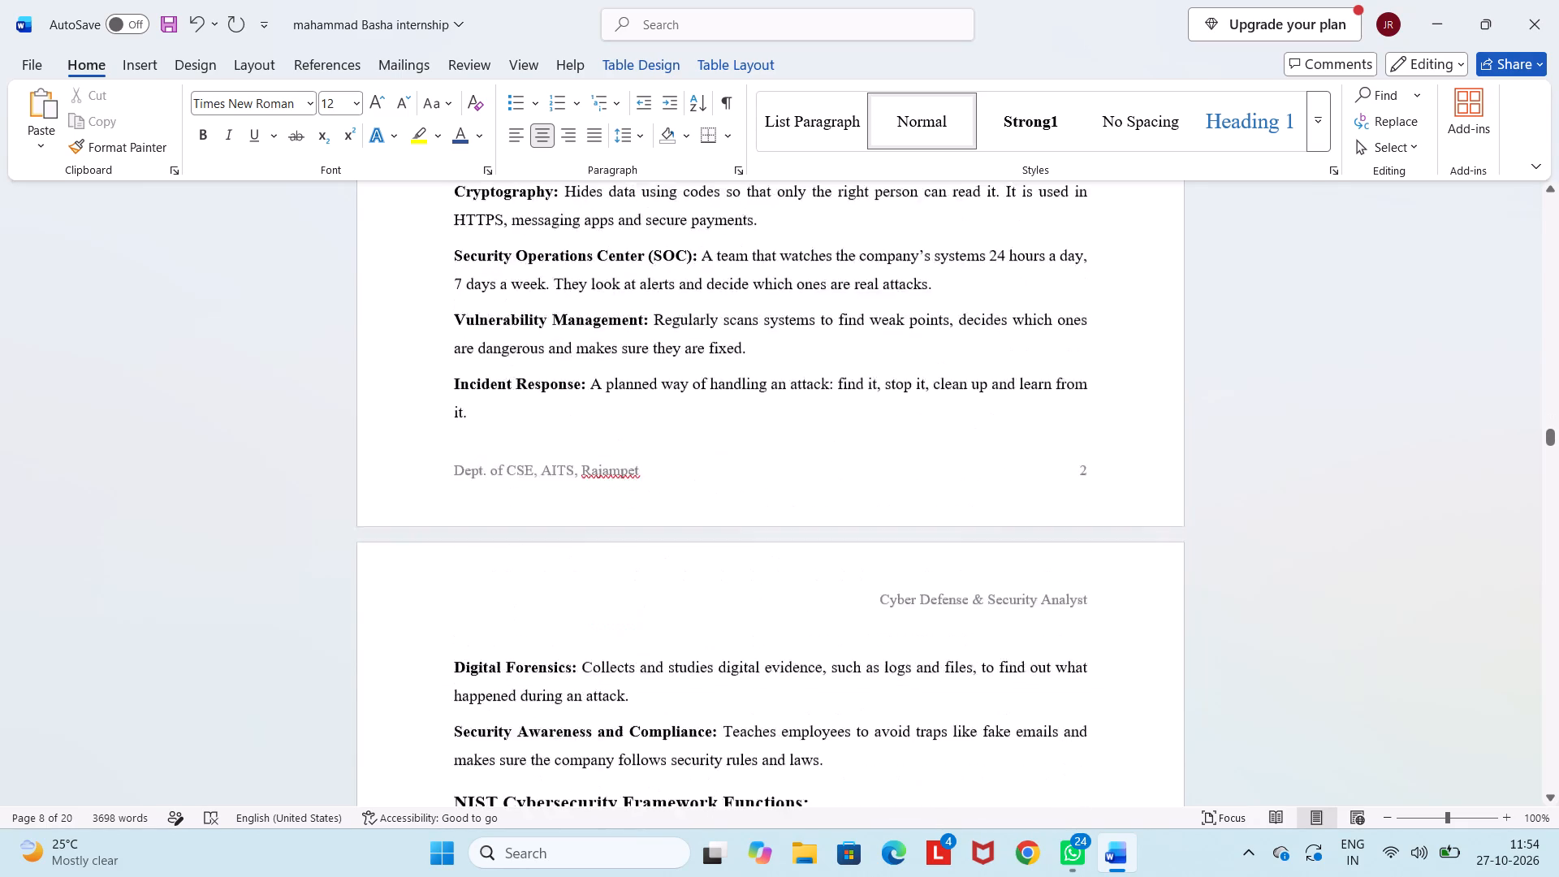
scroll(1022, 562, "down", 7)
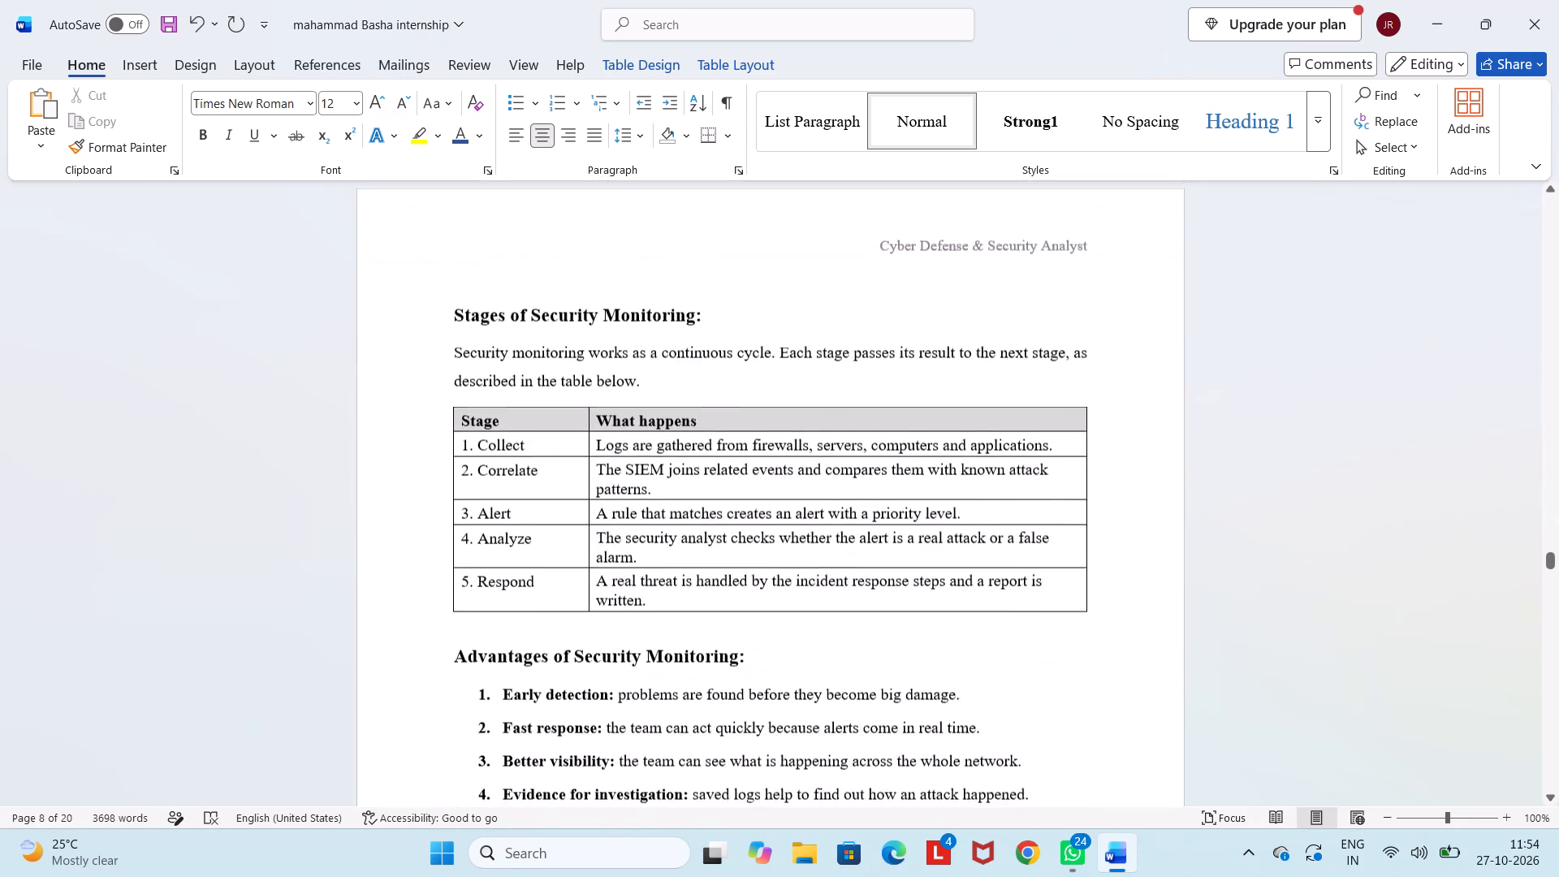
scroll(1022, 562, "down", 3)
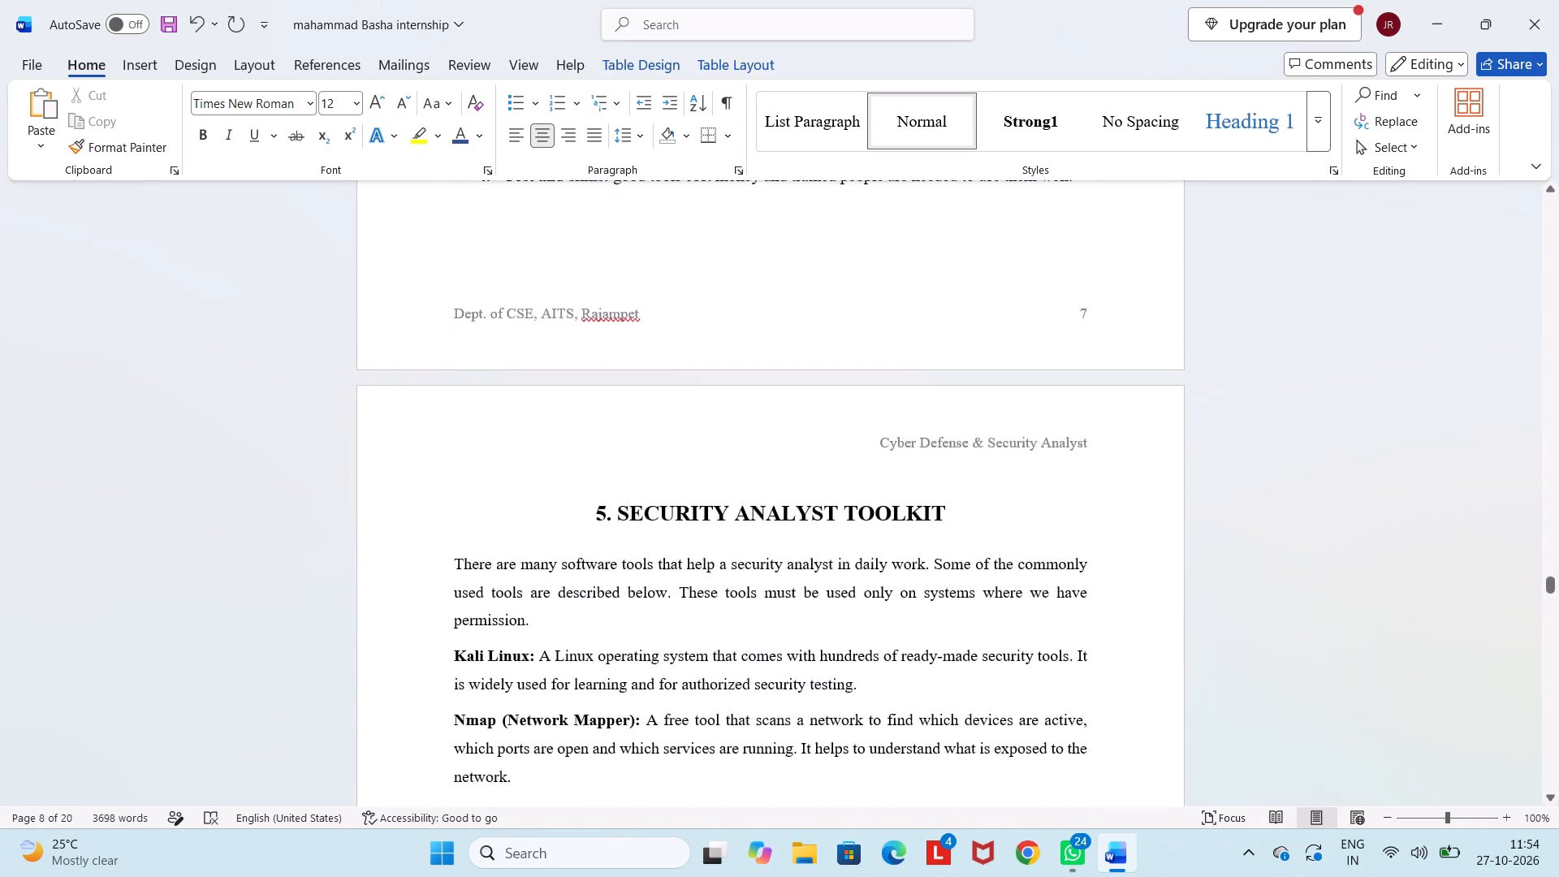
scroll(1022, 562, "down", 2)
Go back from SECURITY ANALYST TOOLKIT to the contents table, examining the footer page numbers where each chapter begins and ends.
scroll(1022, 562, "up", 1)
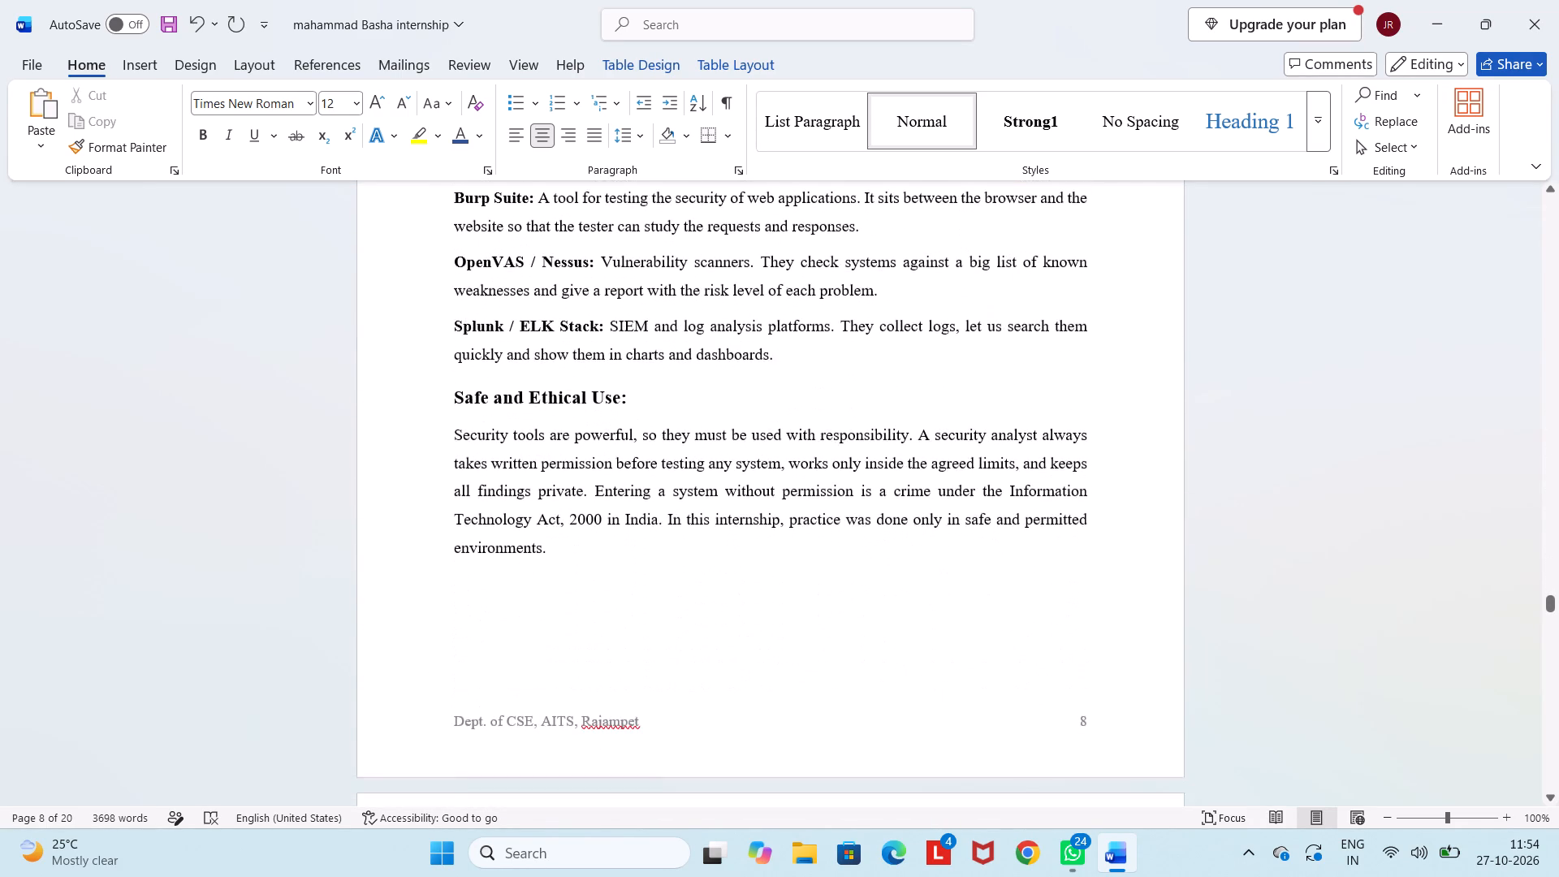
scroll(1022, 562, "up", 4)
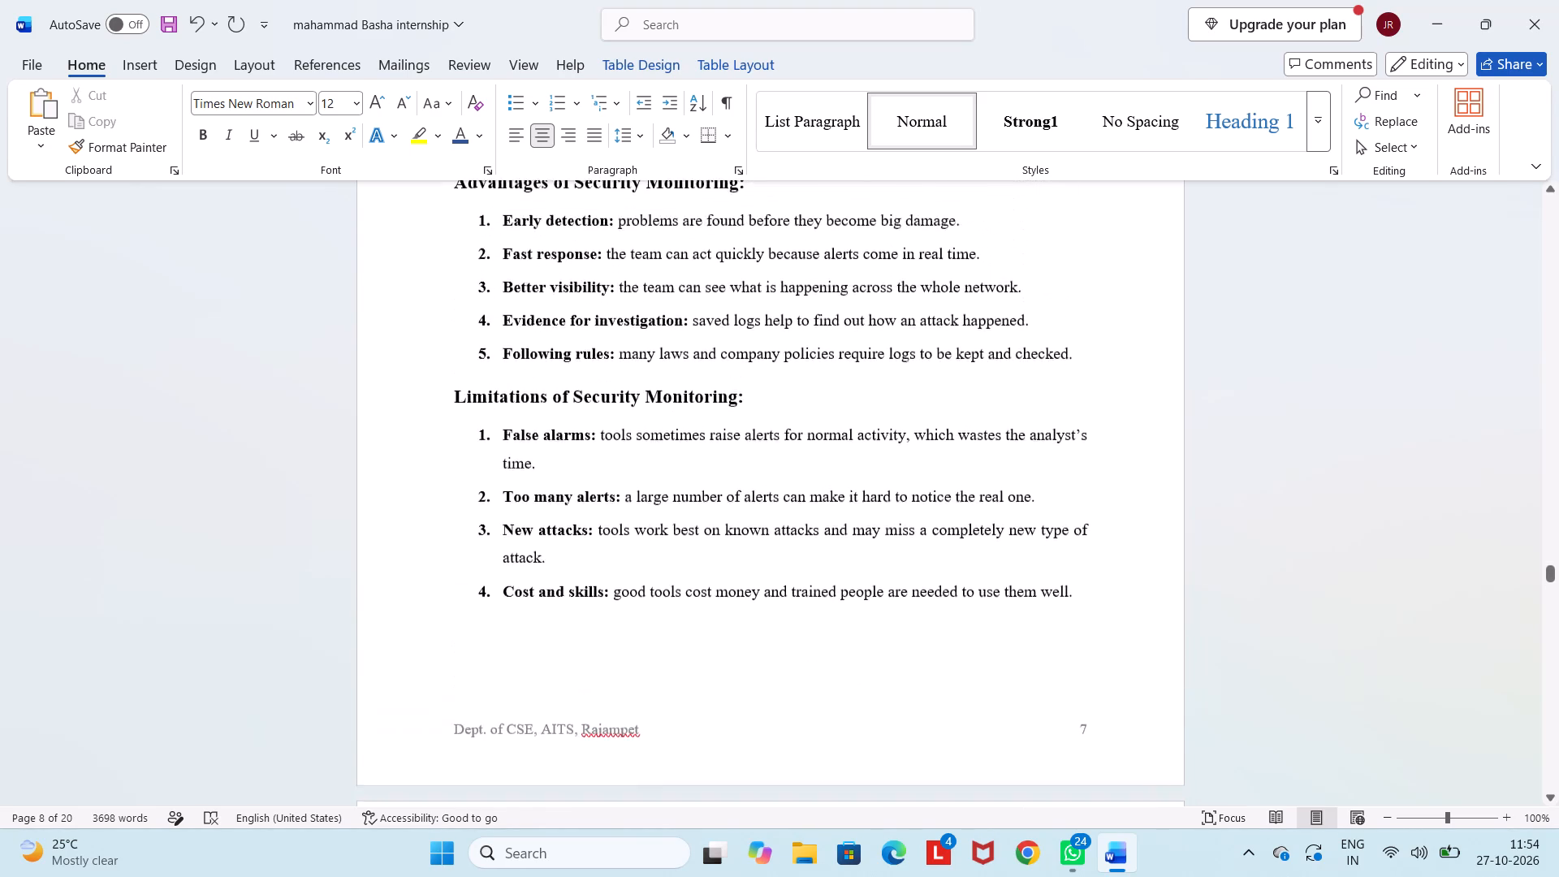
scroll(1022, 562, "up", 4)
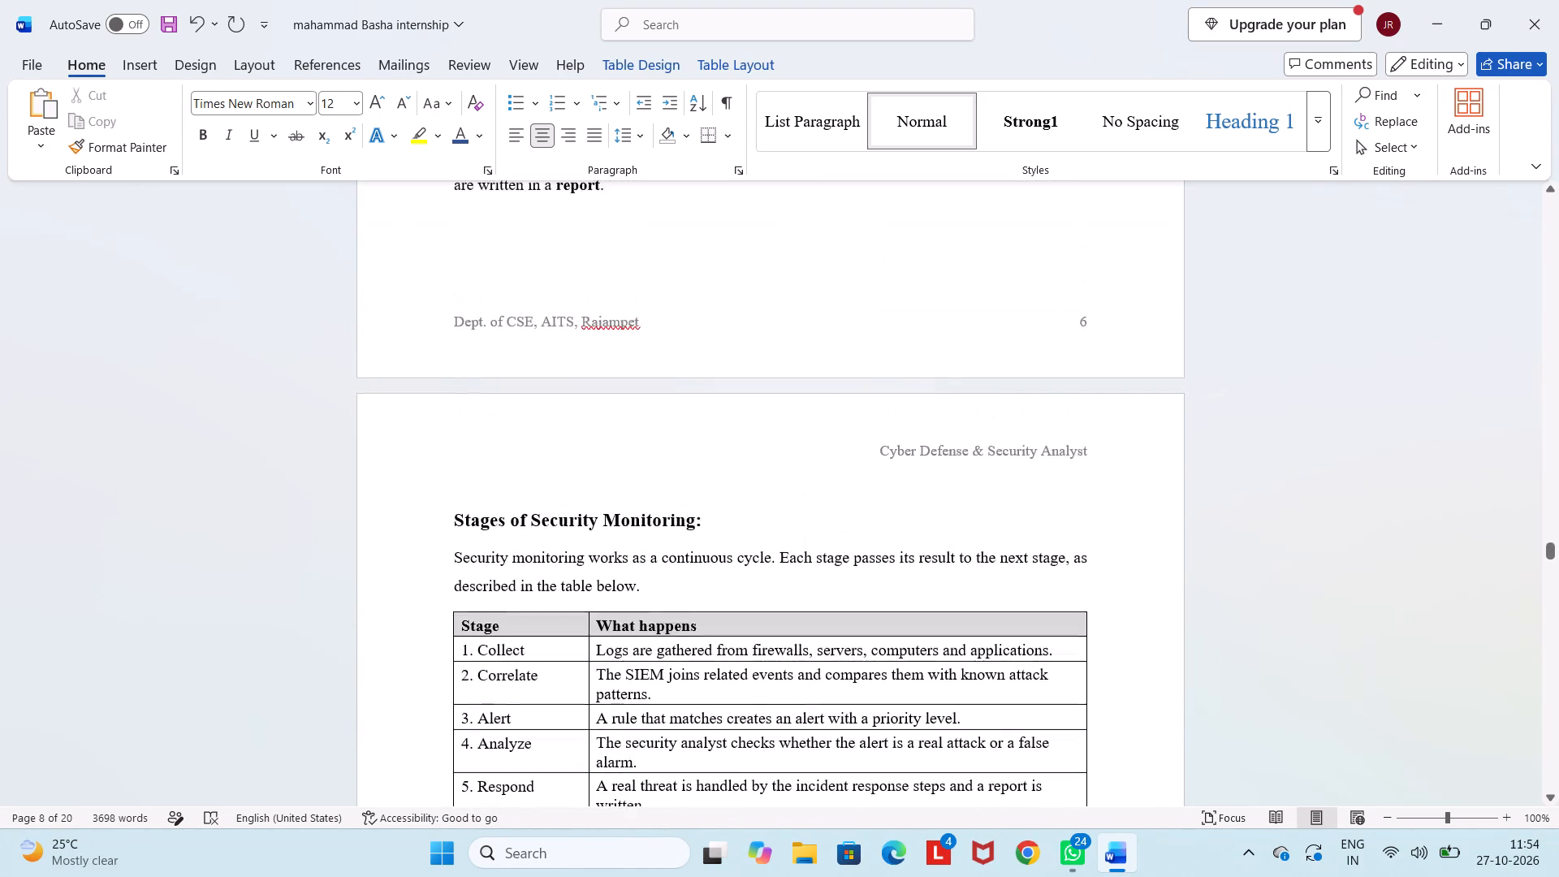
scroll(1022, 562, "up", 3)
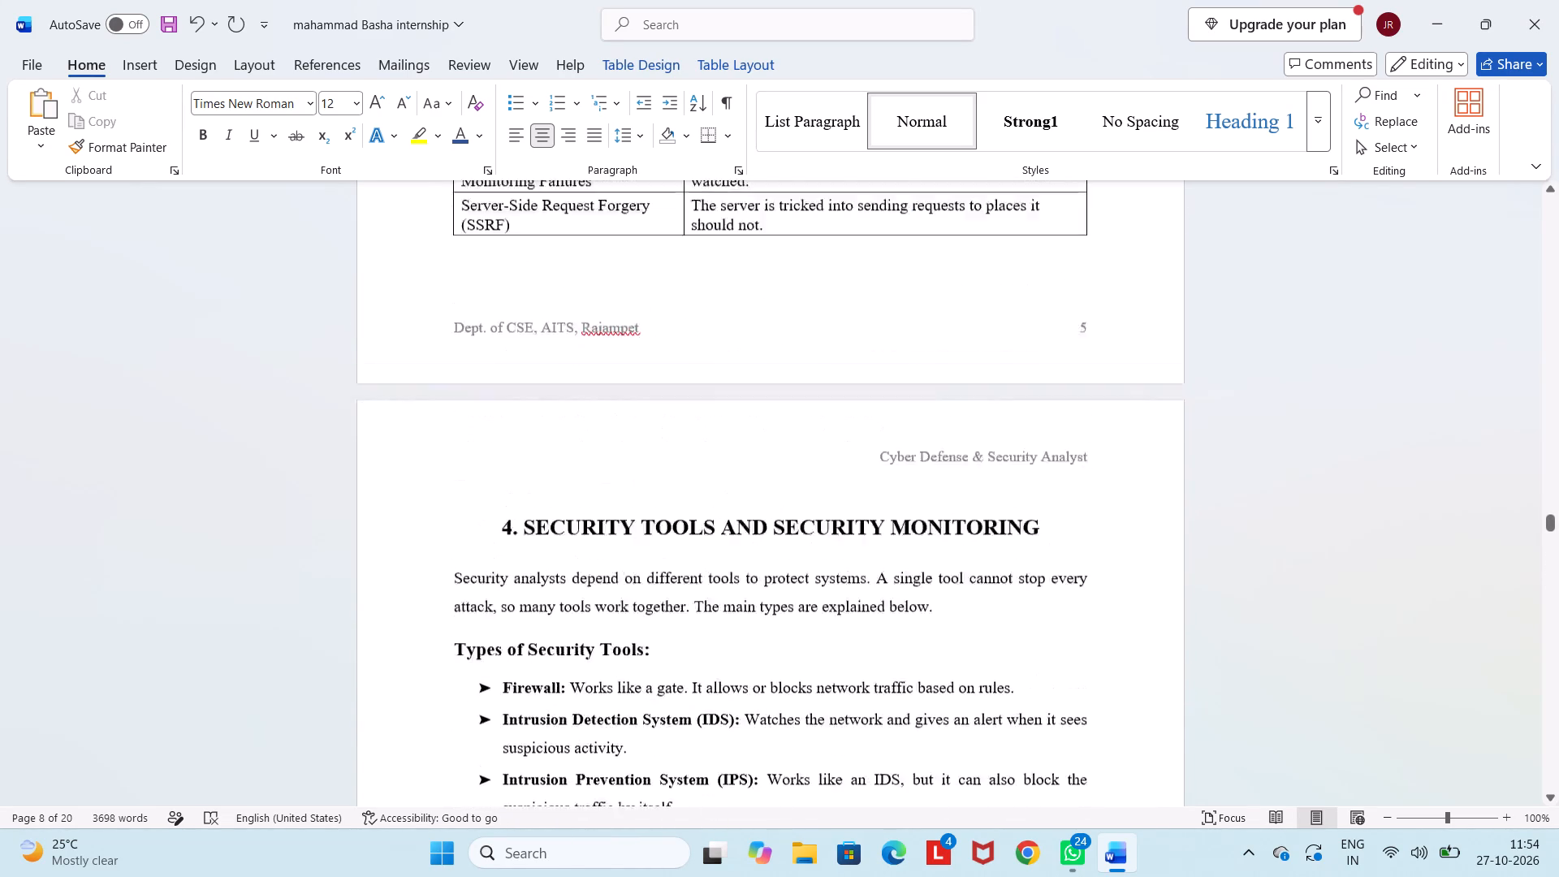
scroll(1022, 562, "up", 8)
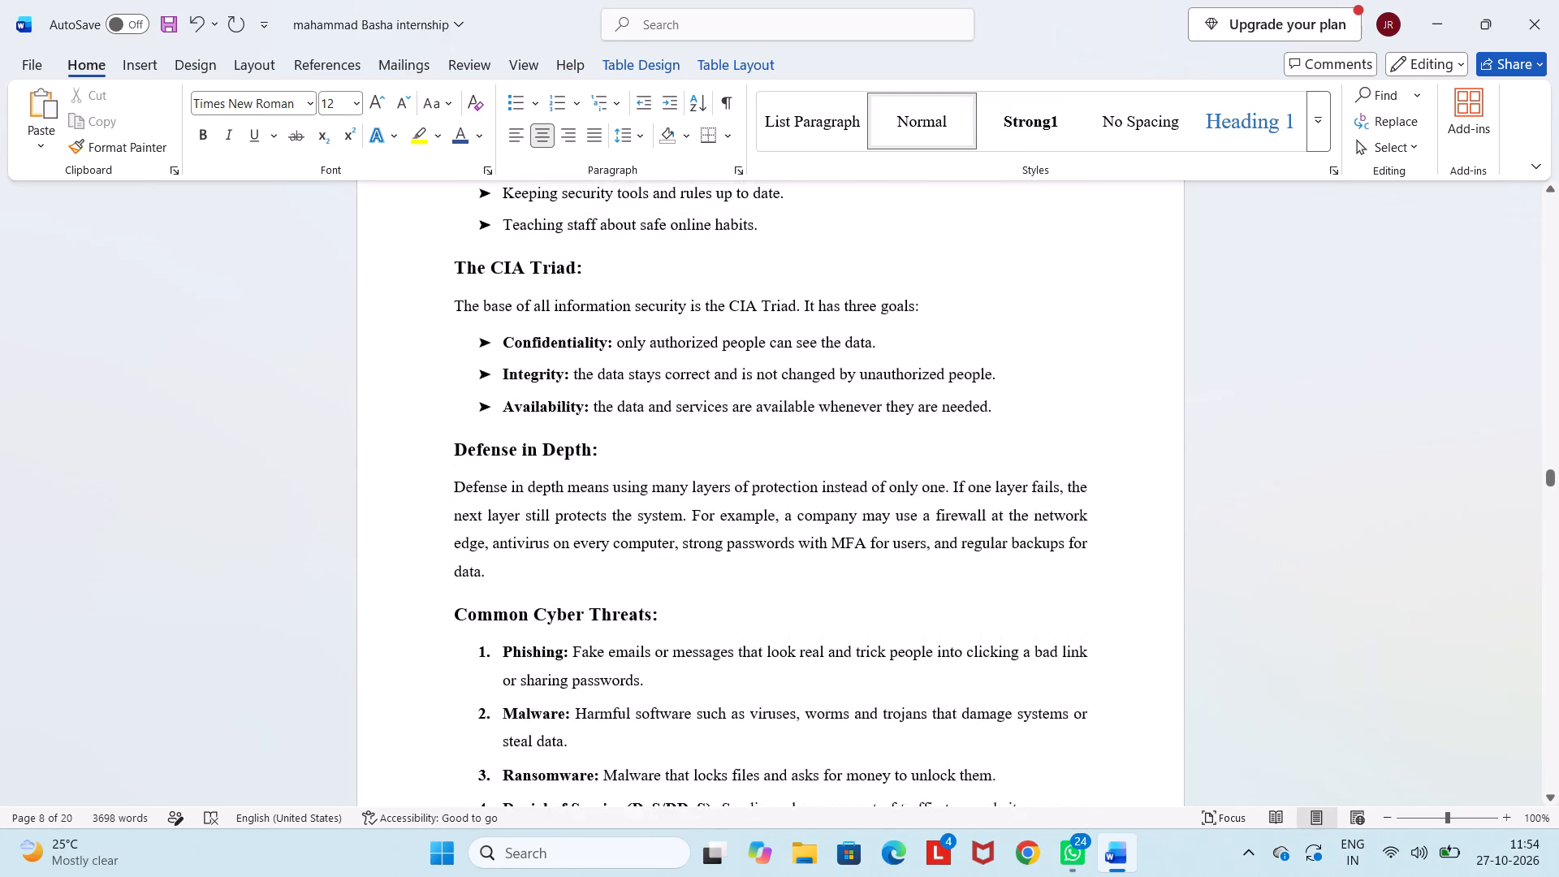
scroll(1022, 562, "up", 2)
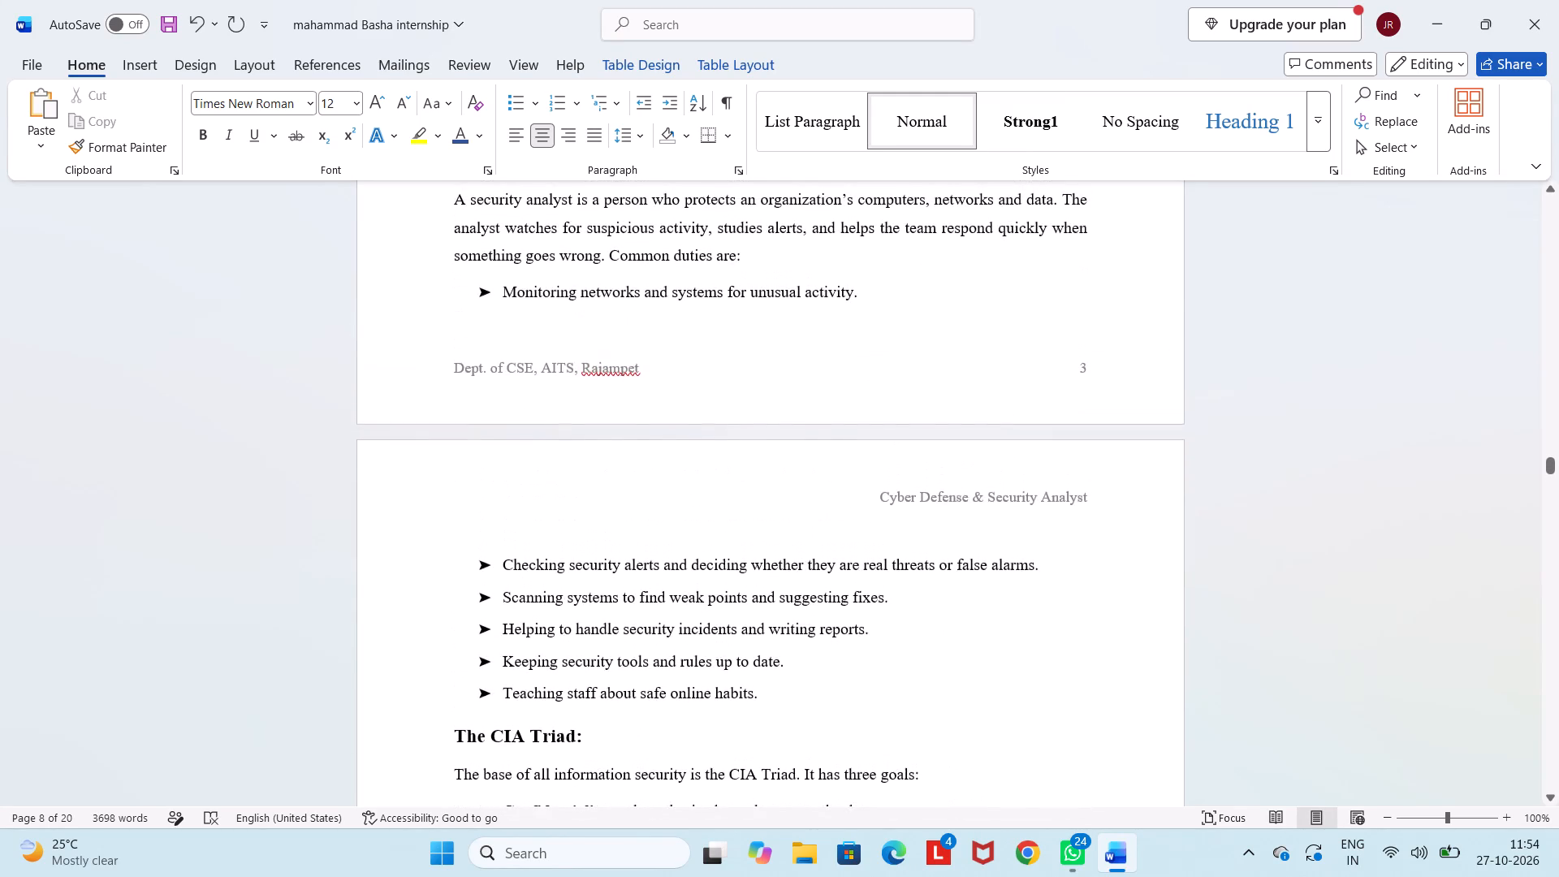
scroll(1022, 562, "down", 3)
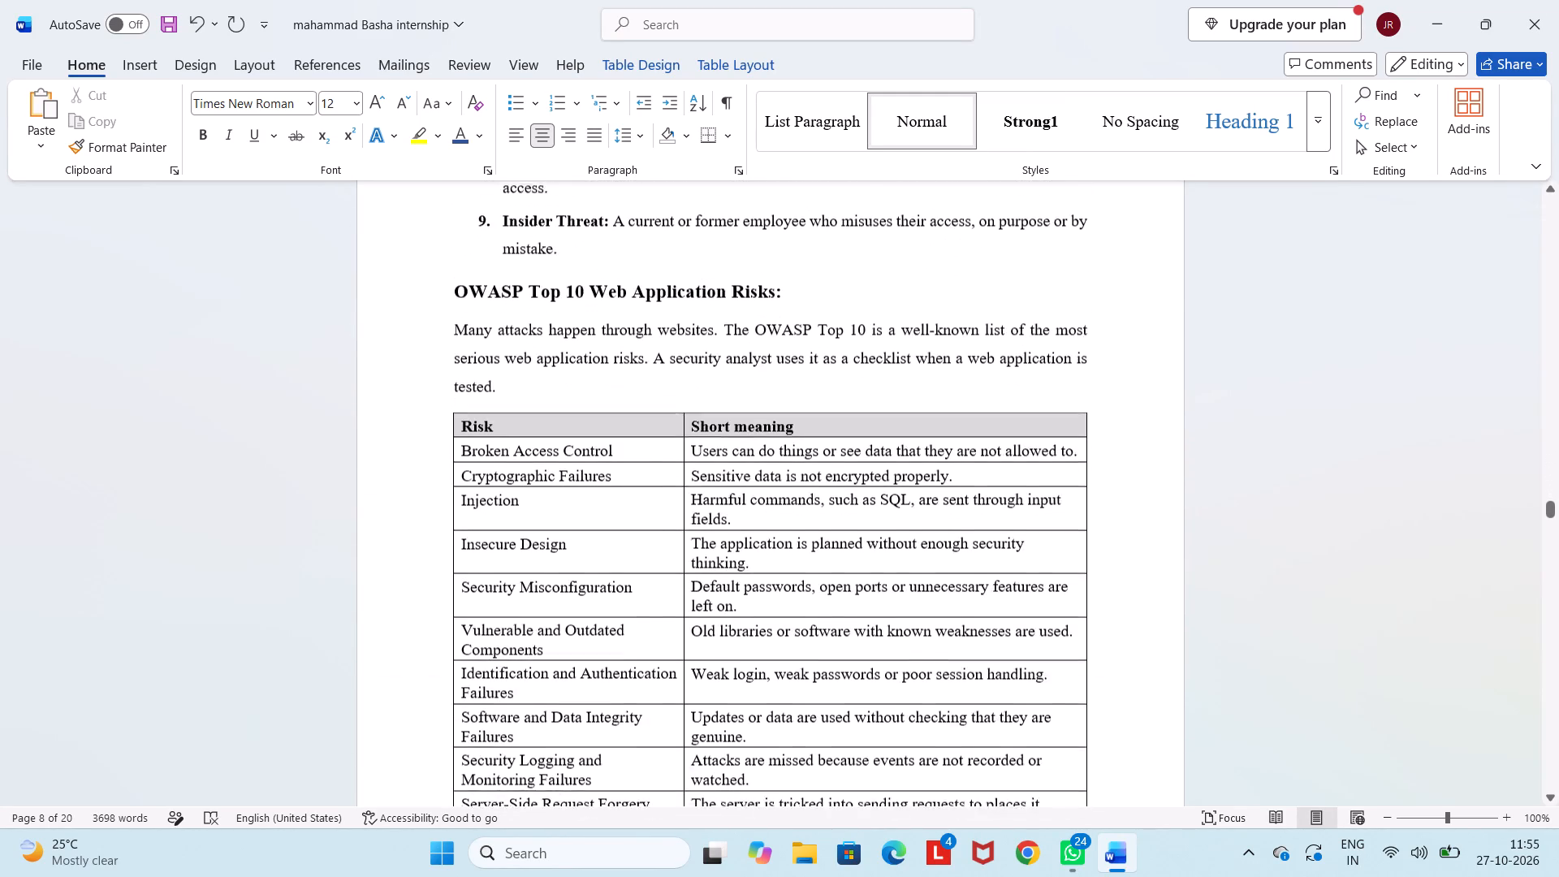
scroll(1022, 562, "up", 4)
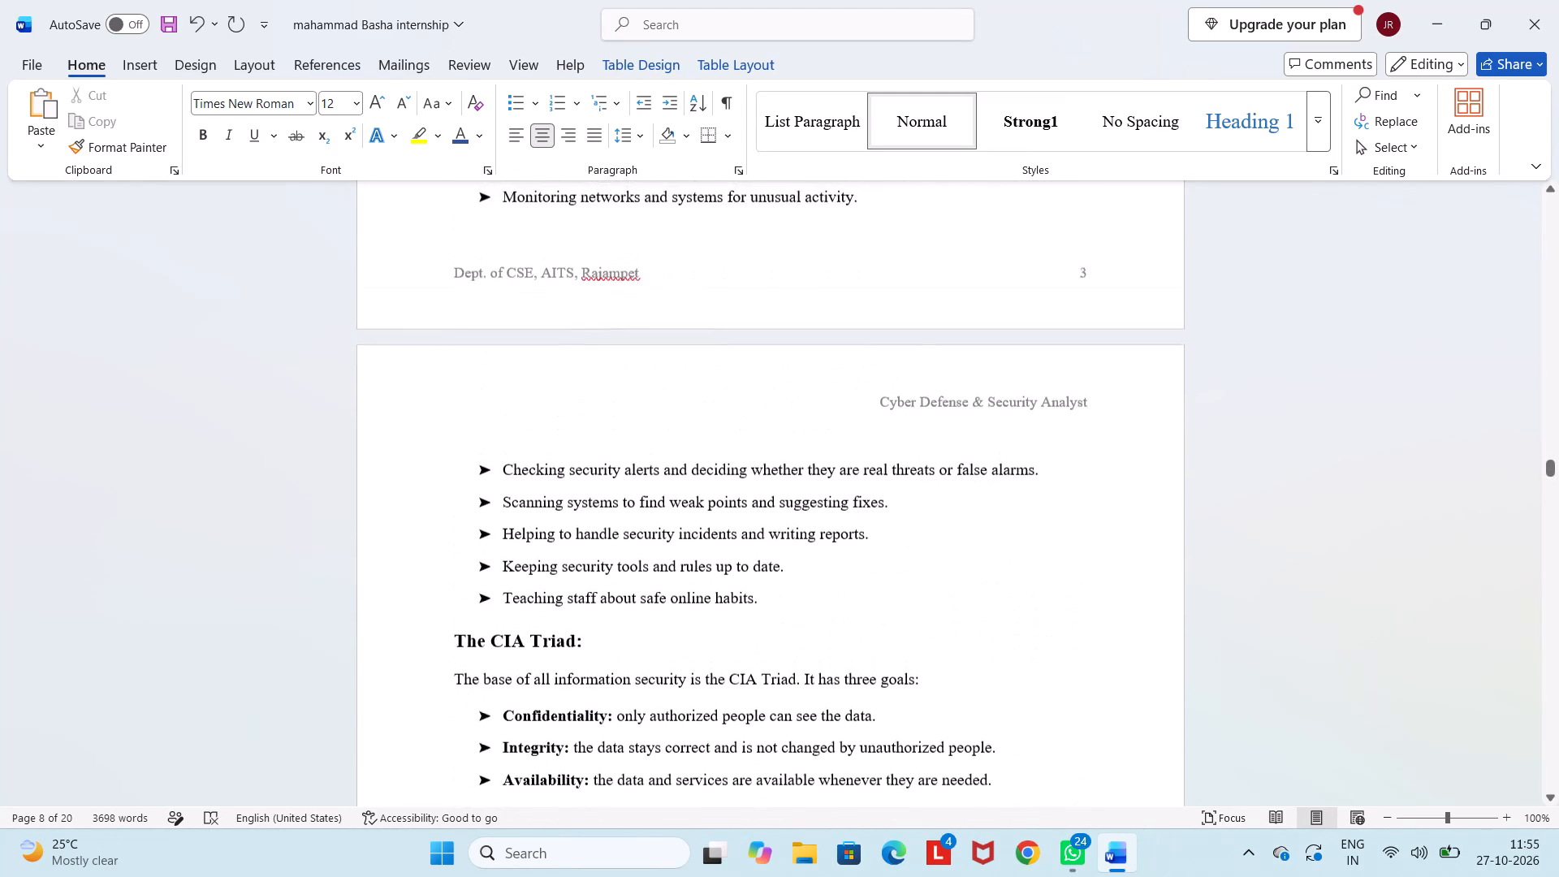
scroll(1022, 562, "up", 2)
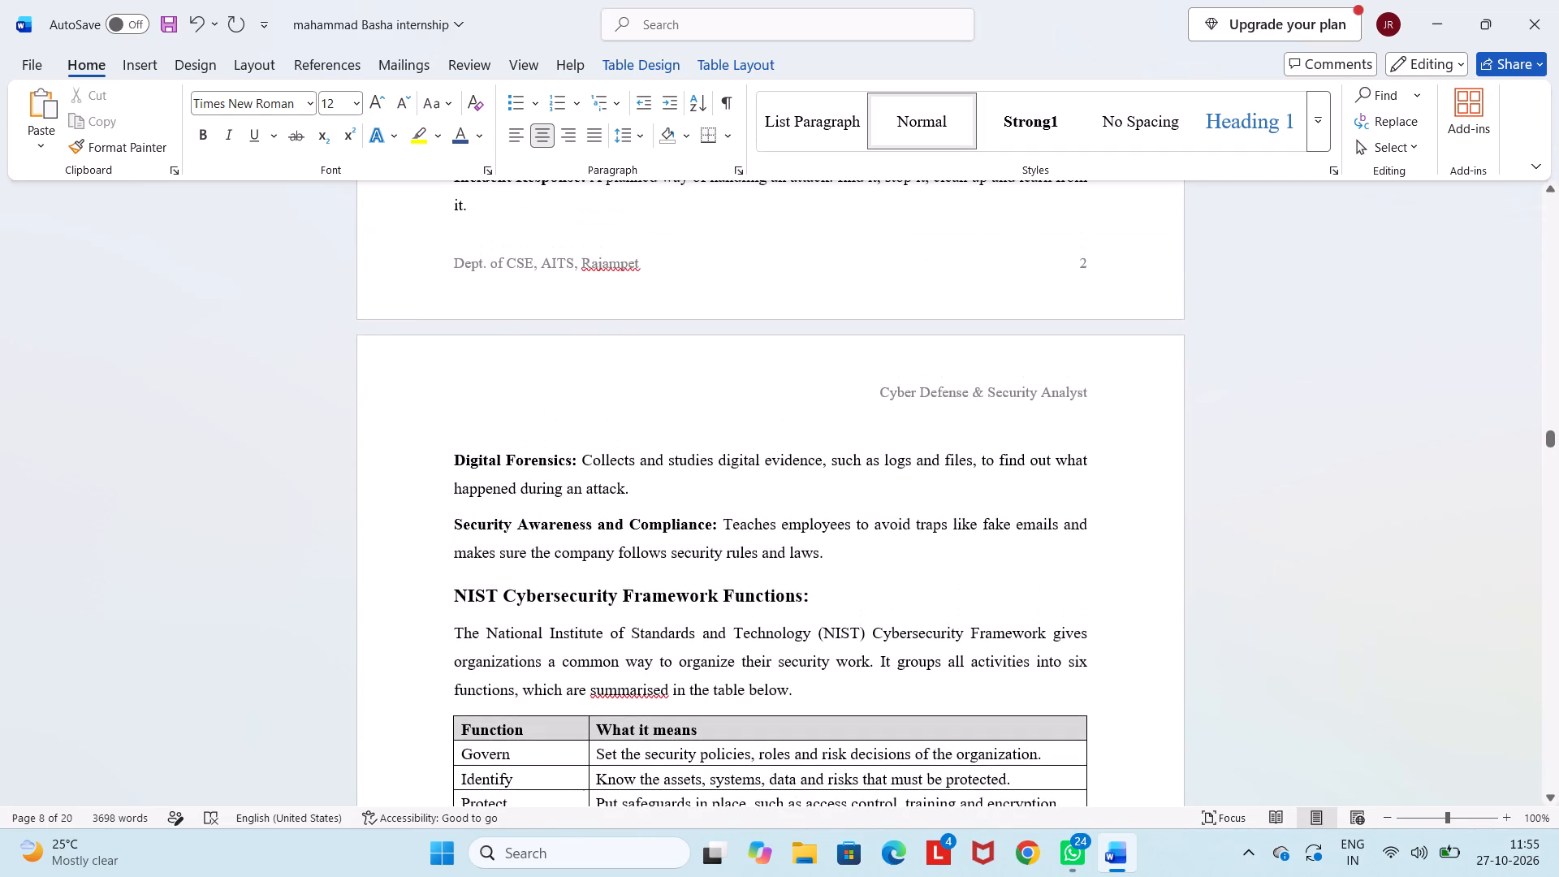
scroll(1022, 562, "up", 7)
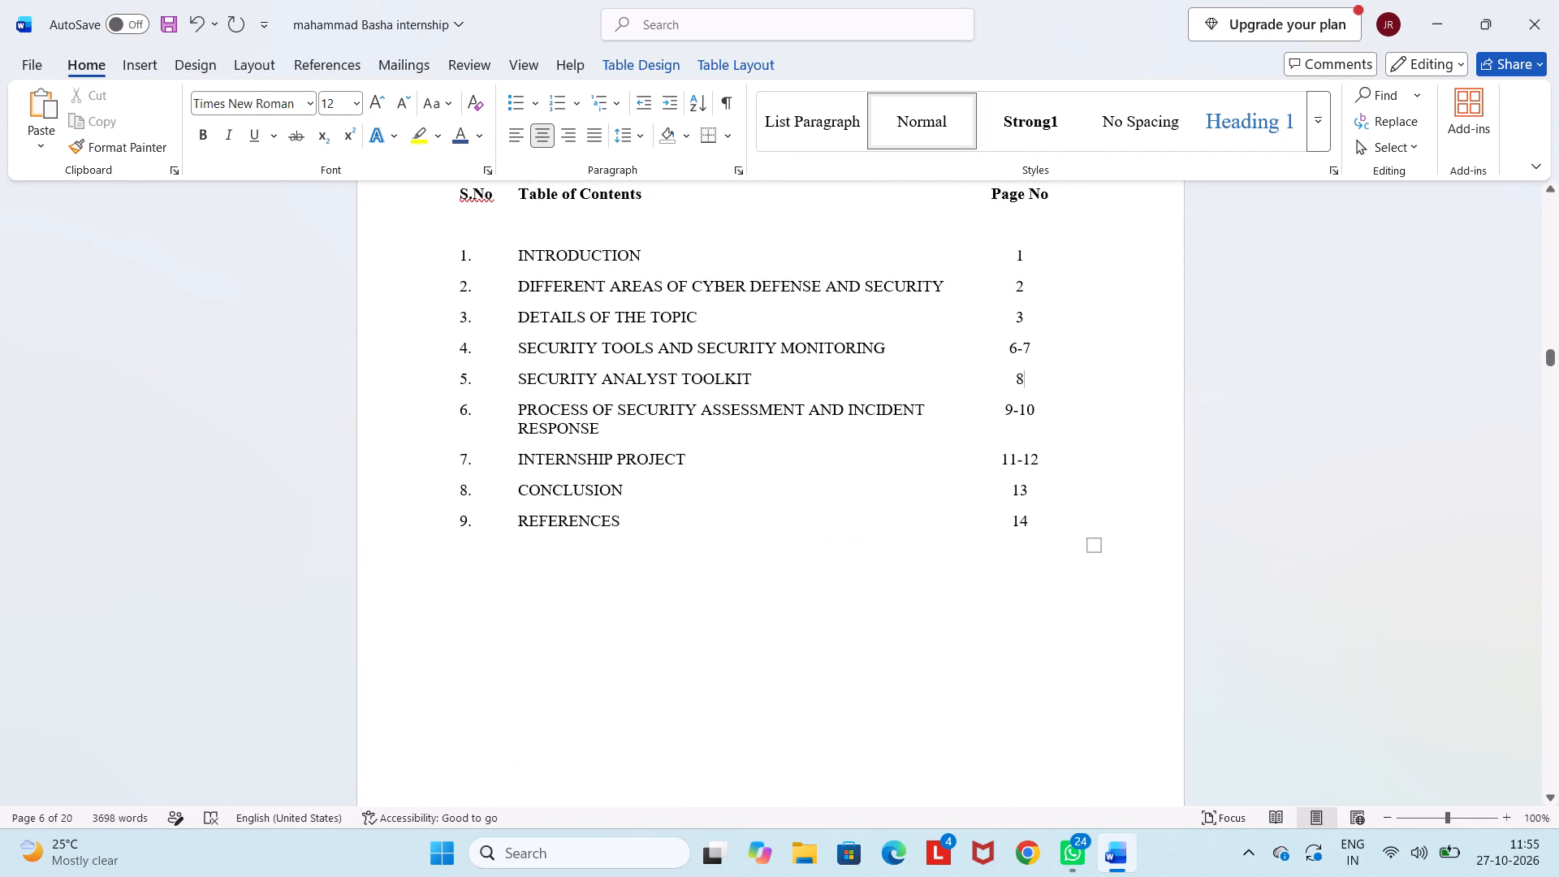
left_click(1030, 335)
Check which pages the DETAILS OF THE TOPIC chapter occupies, using the footer page numbers.
scroll(1030, 335, "down", 5)
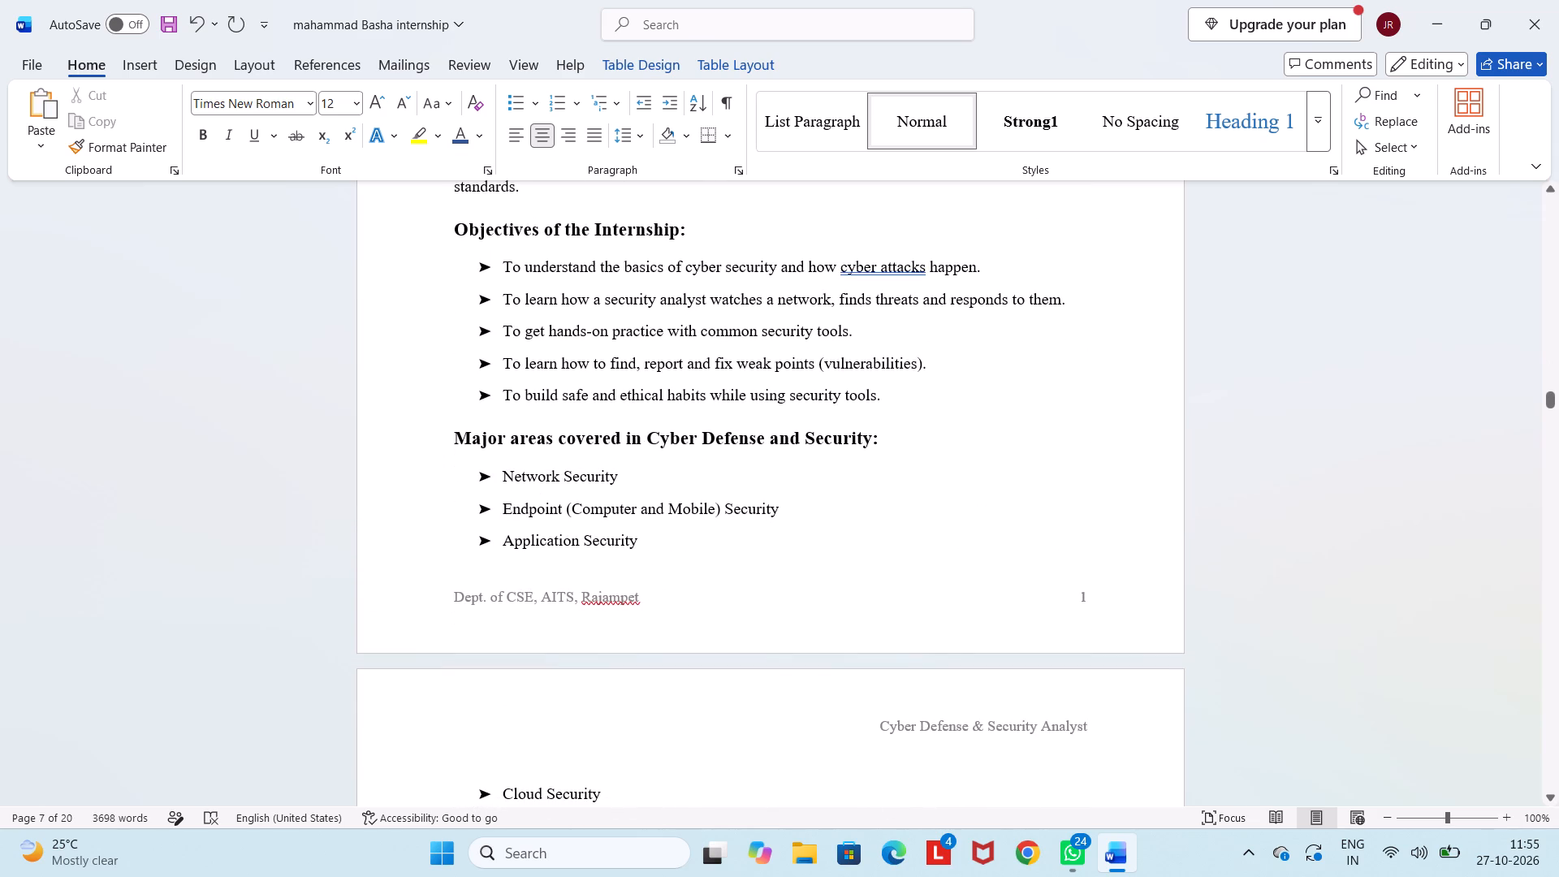
scroll(1030, 335, "down", 4)
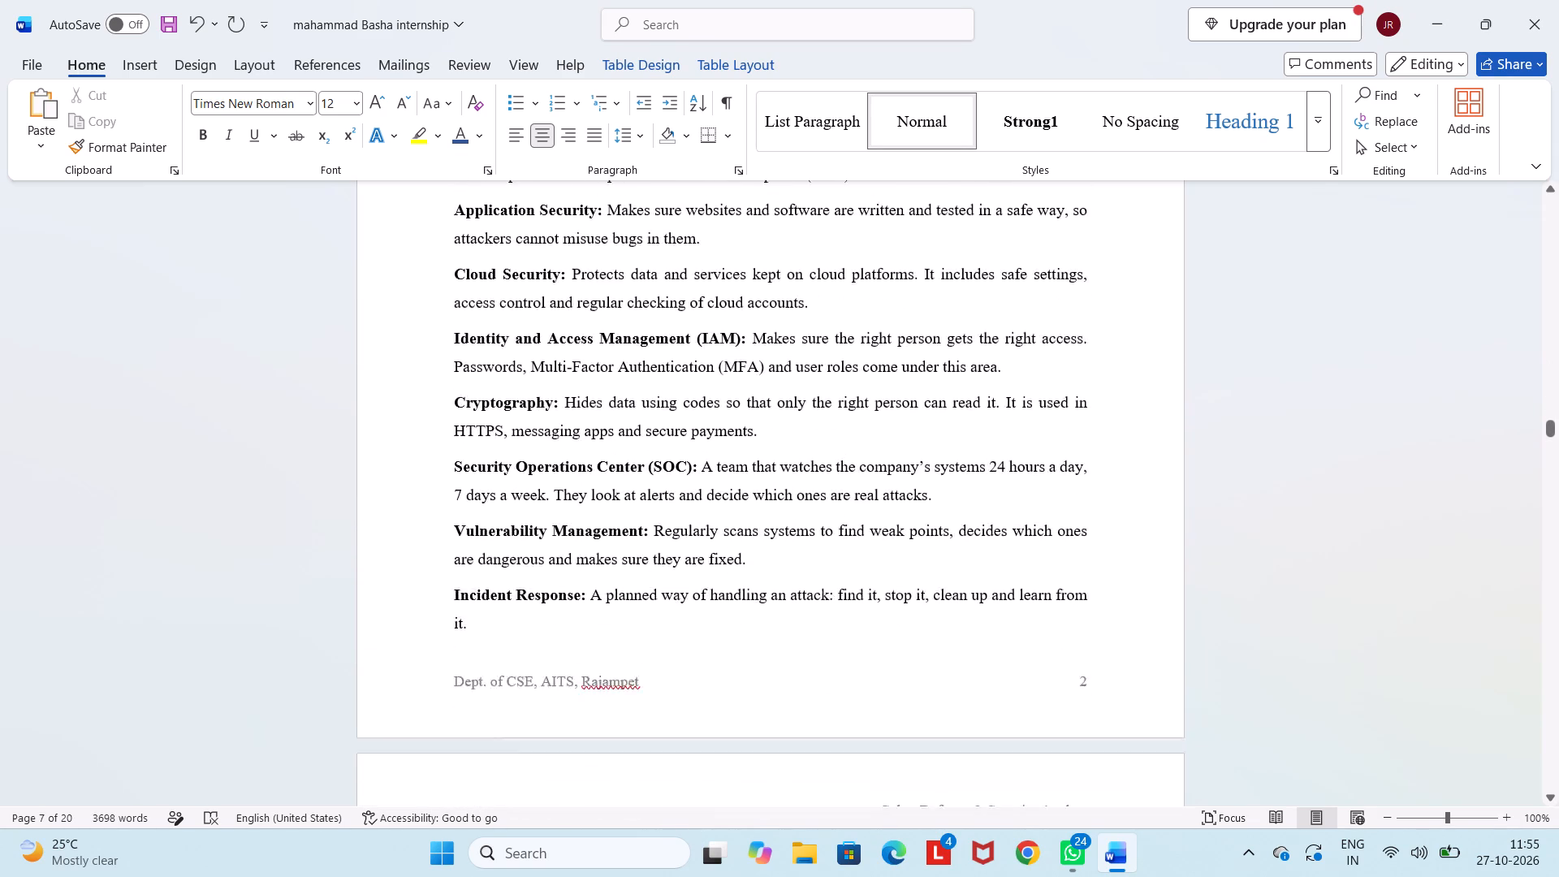
scroll(1030, 335, "down", 3)
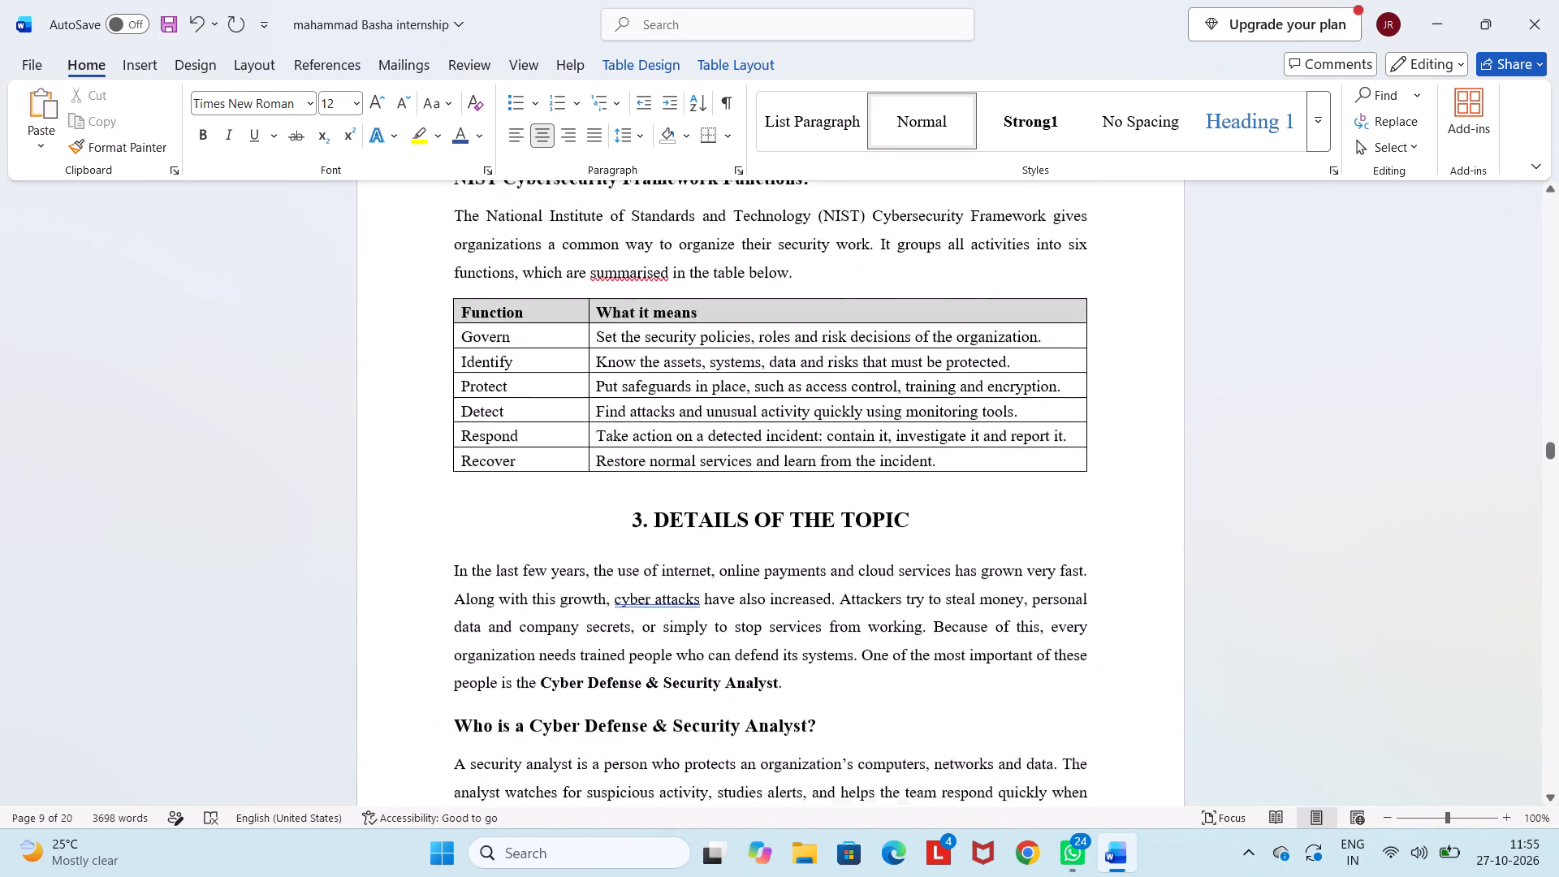
scroll(1030, 335, "down", 3)
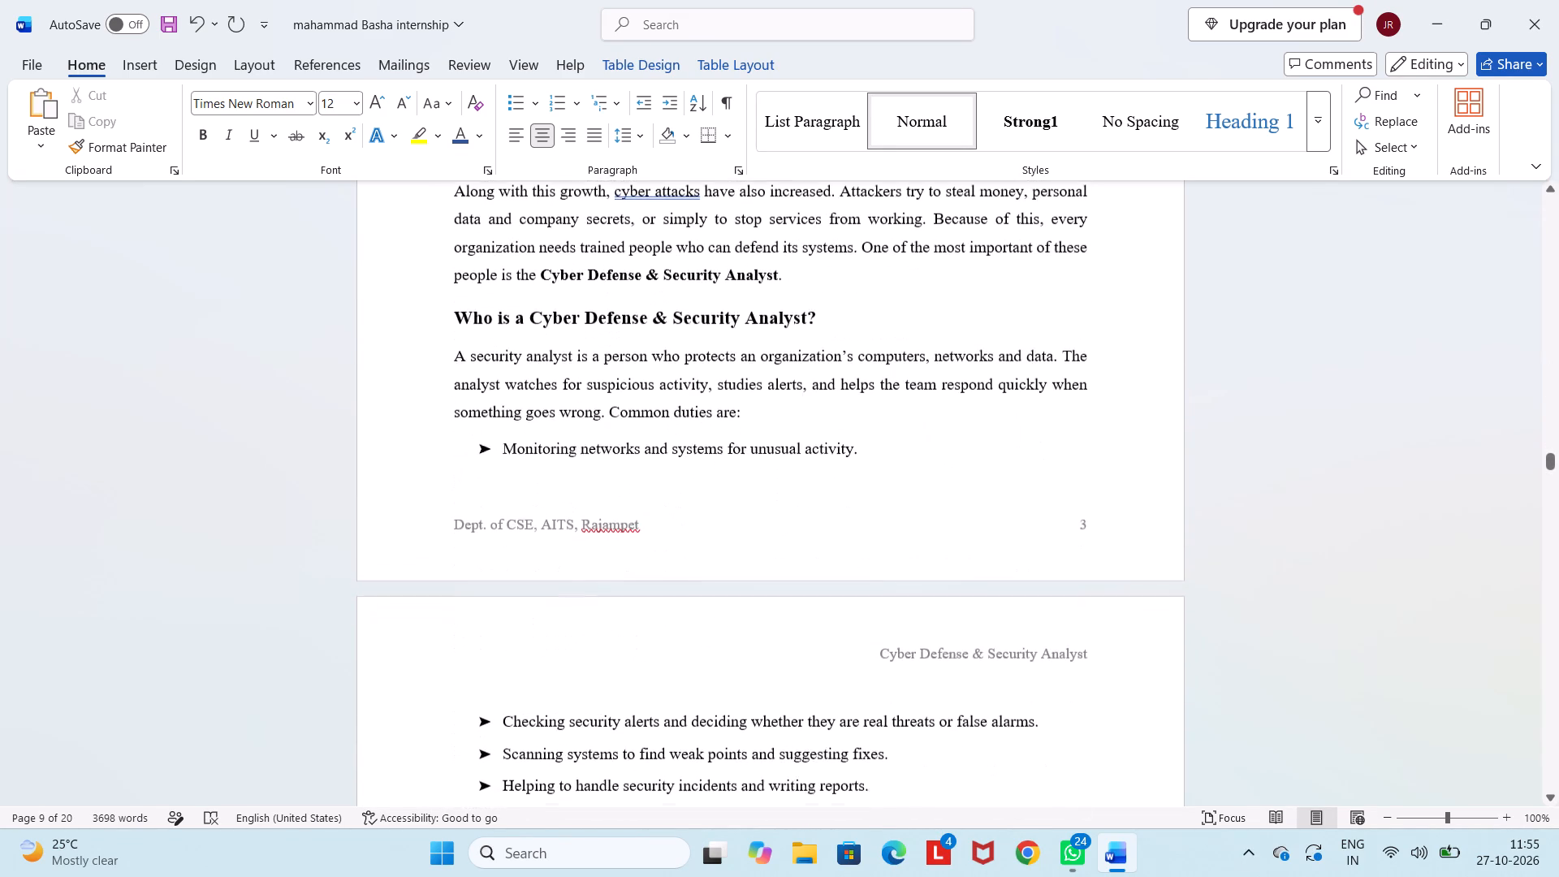
scroll(1030, 335, "down", 3)
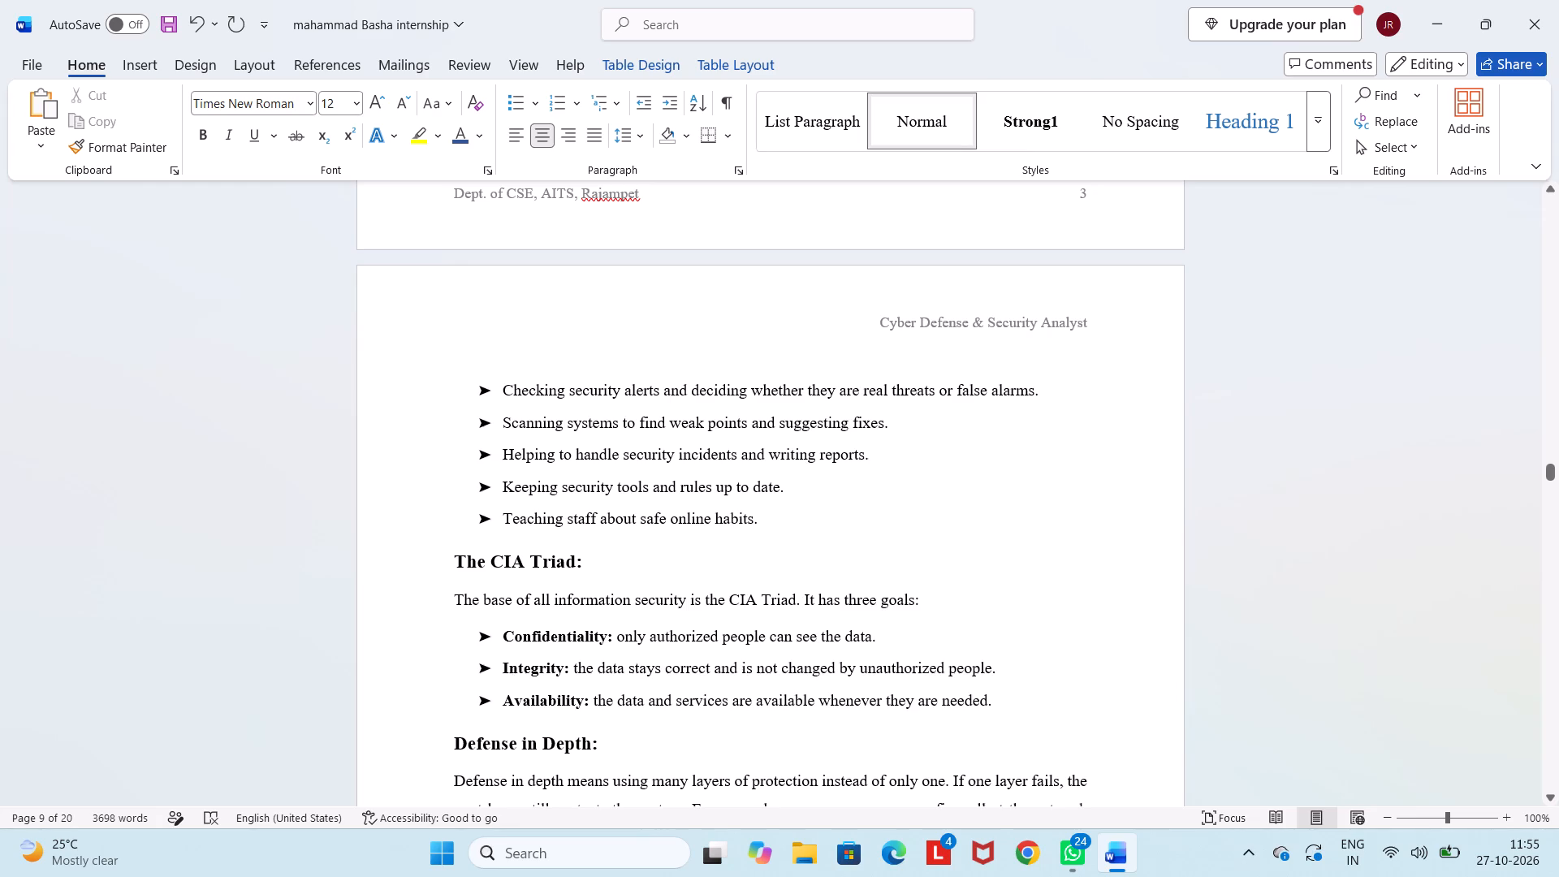
scroll(1030, 335, "down", 3)
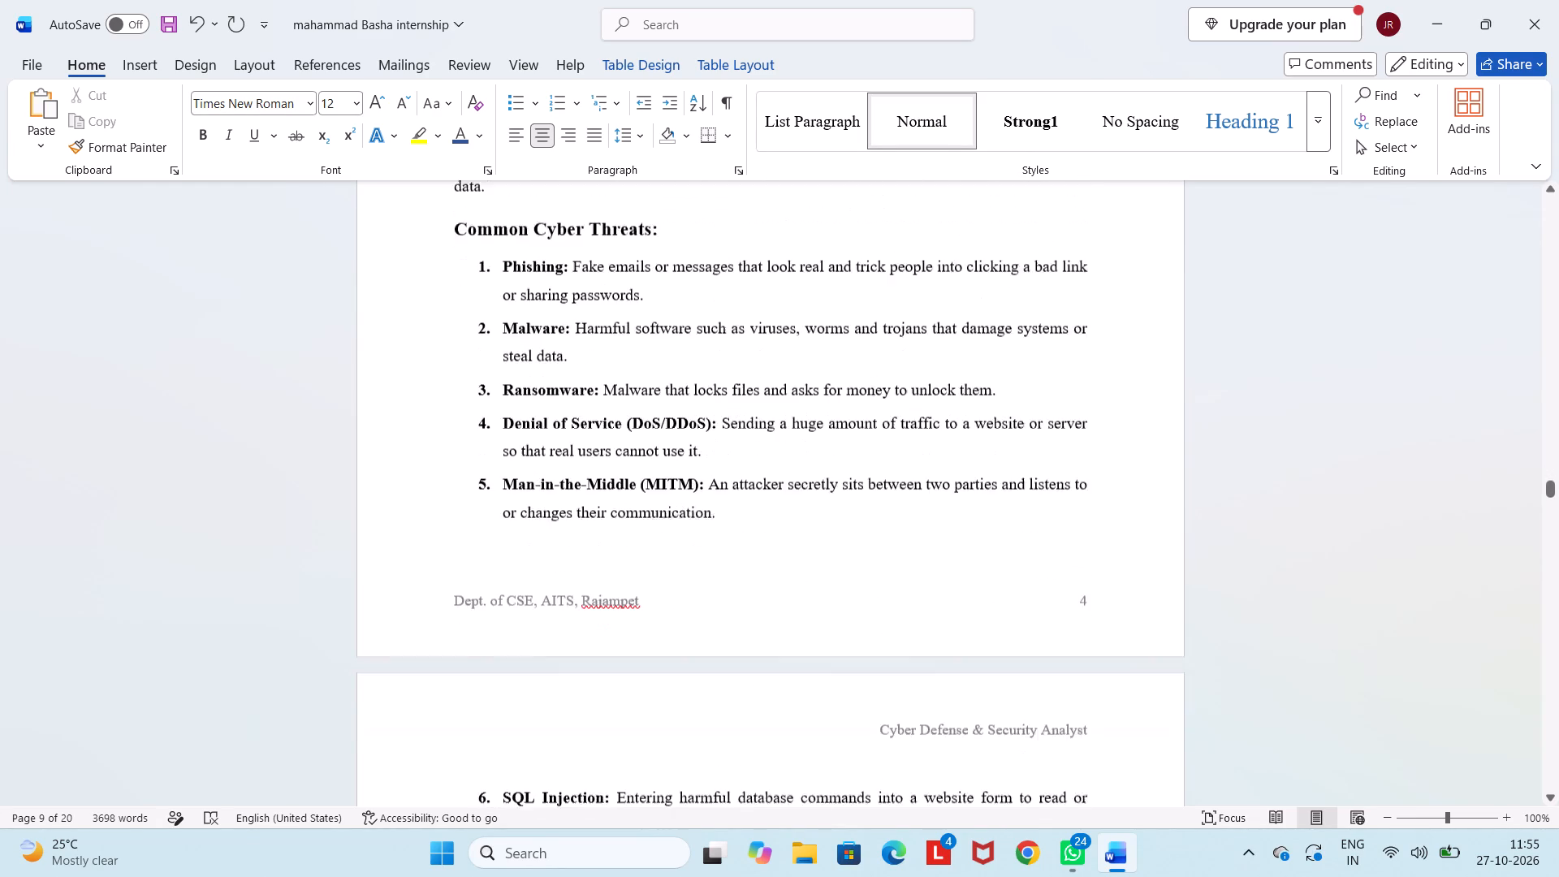
scroll(1030, 335, "down", 3)
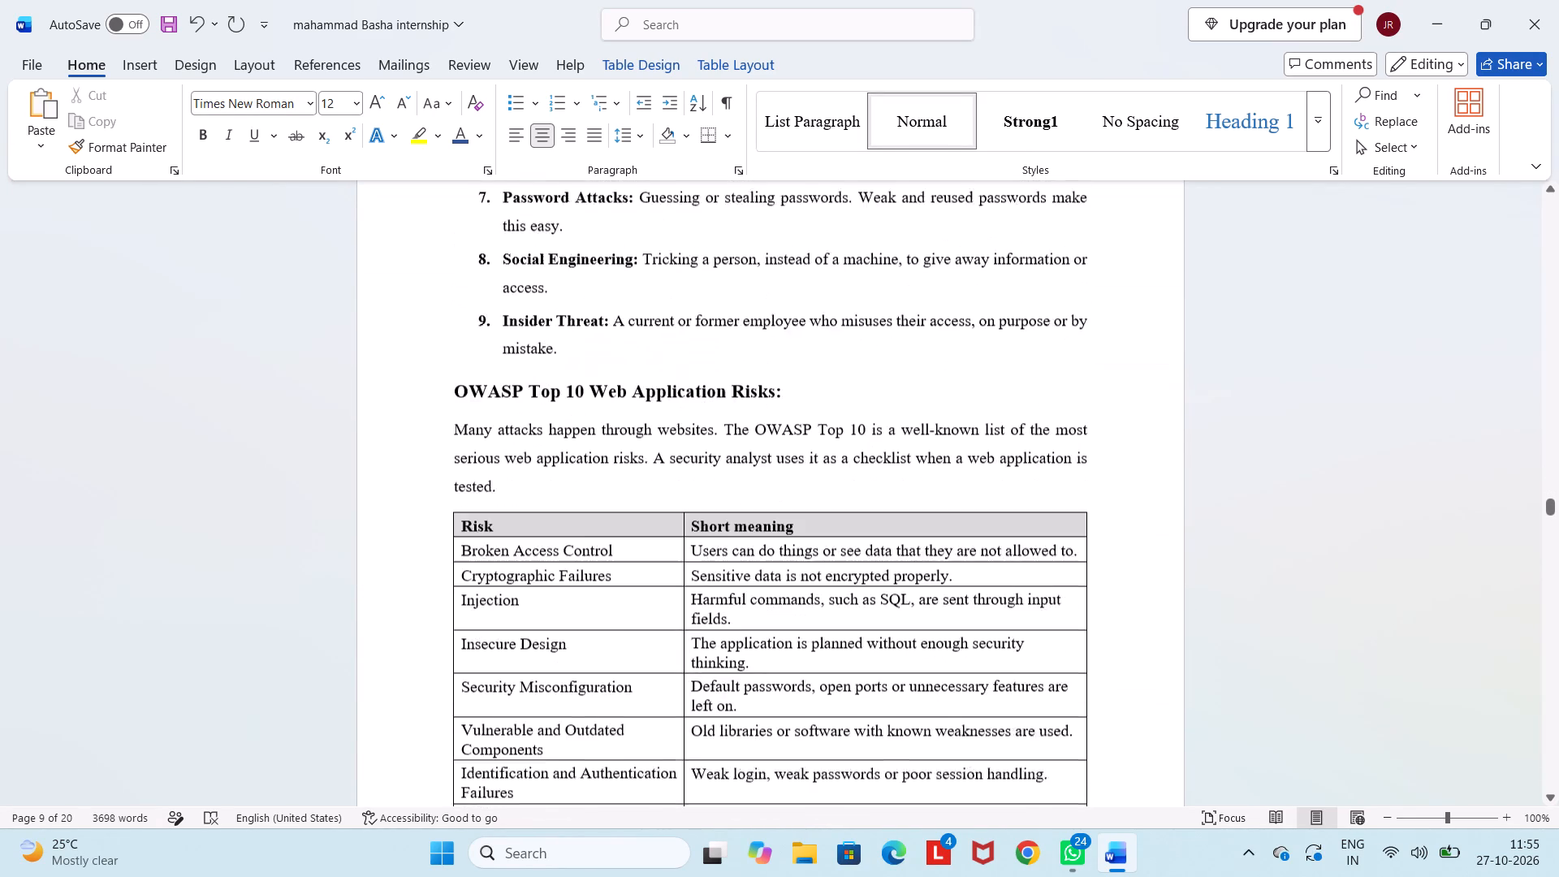
scroll(1030, 335, "down", 3)
Set the contents page number of DETAILS OF THE TOPIC to 3-5.
scroll(1030, 335, "up", 4)
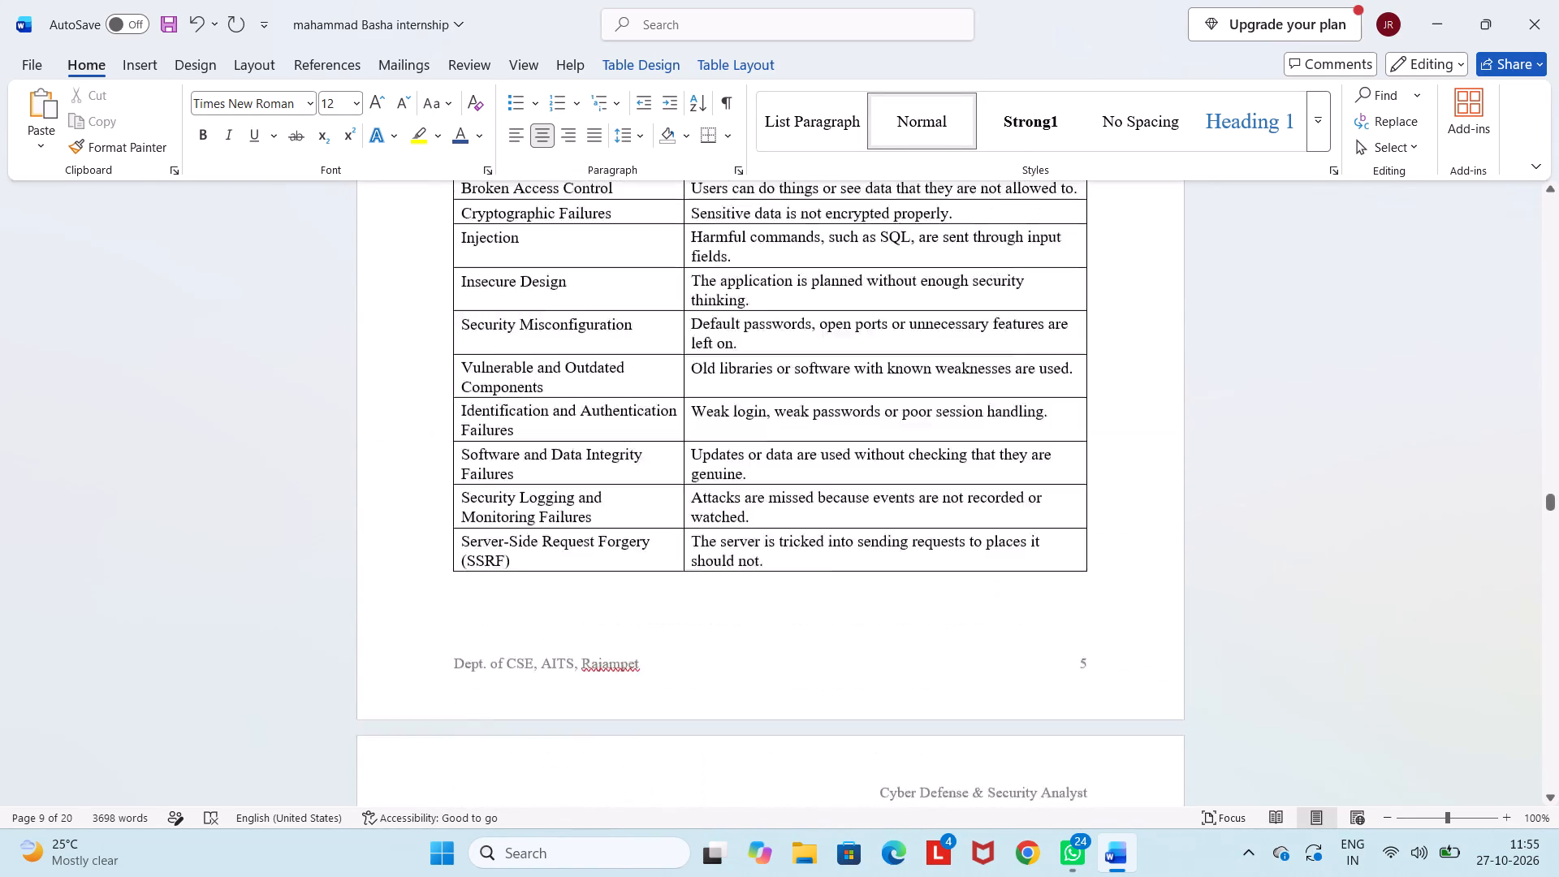
scroll(1030, 335, "up", 11)
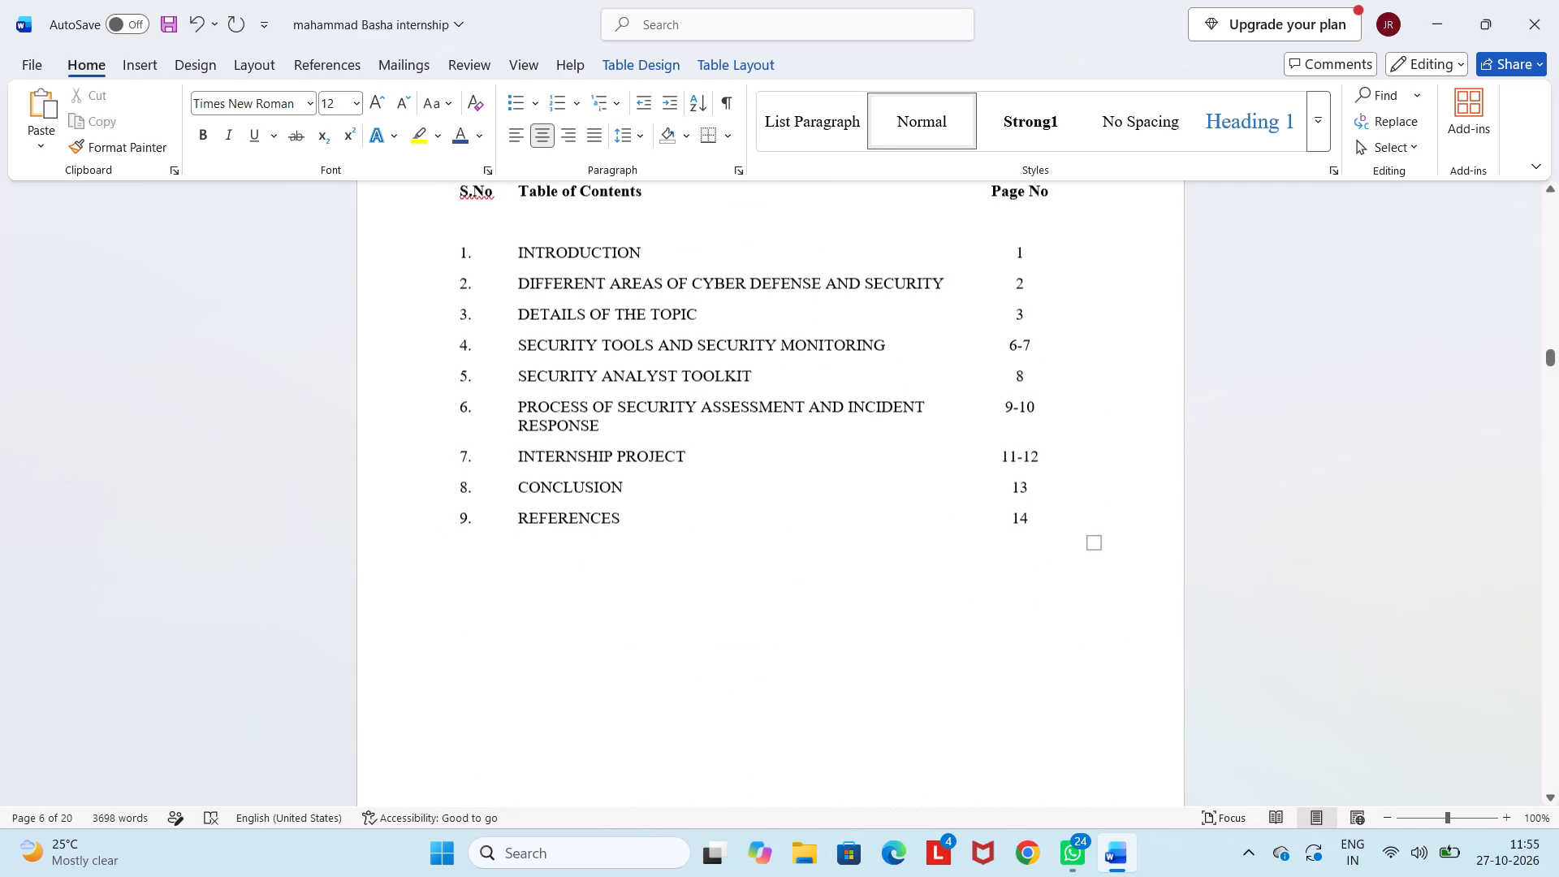
left_click(1034, 314)
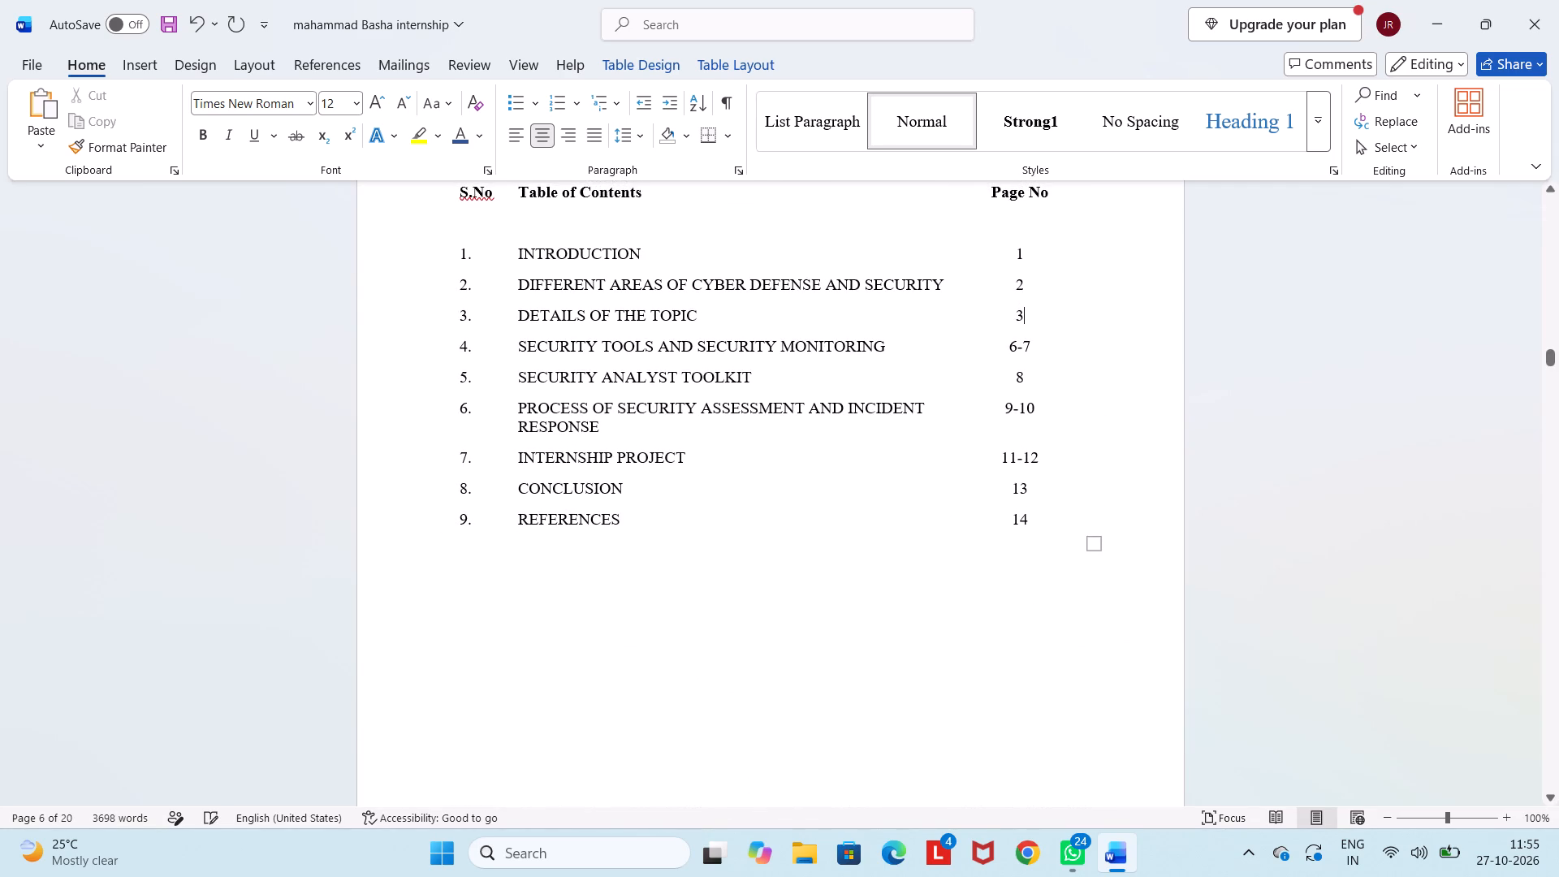
key("minus")
key("5")
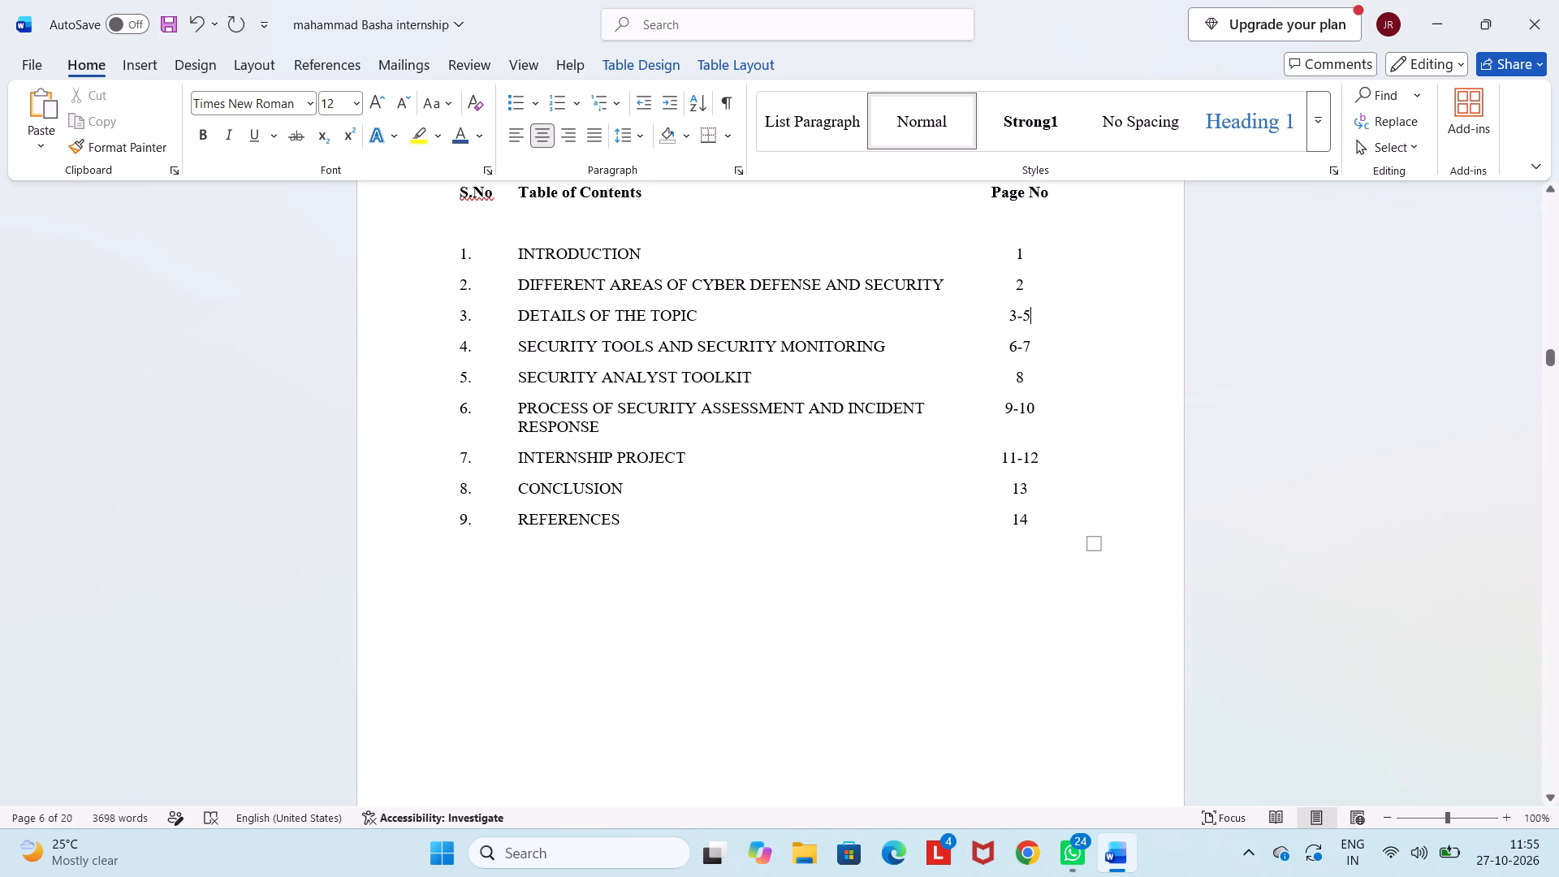
Check the footer page numbers from the introduction through the OWASP Top 10 Web Application Risks section against the contents table.
scroll(948, 398, "down", 5)
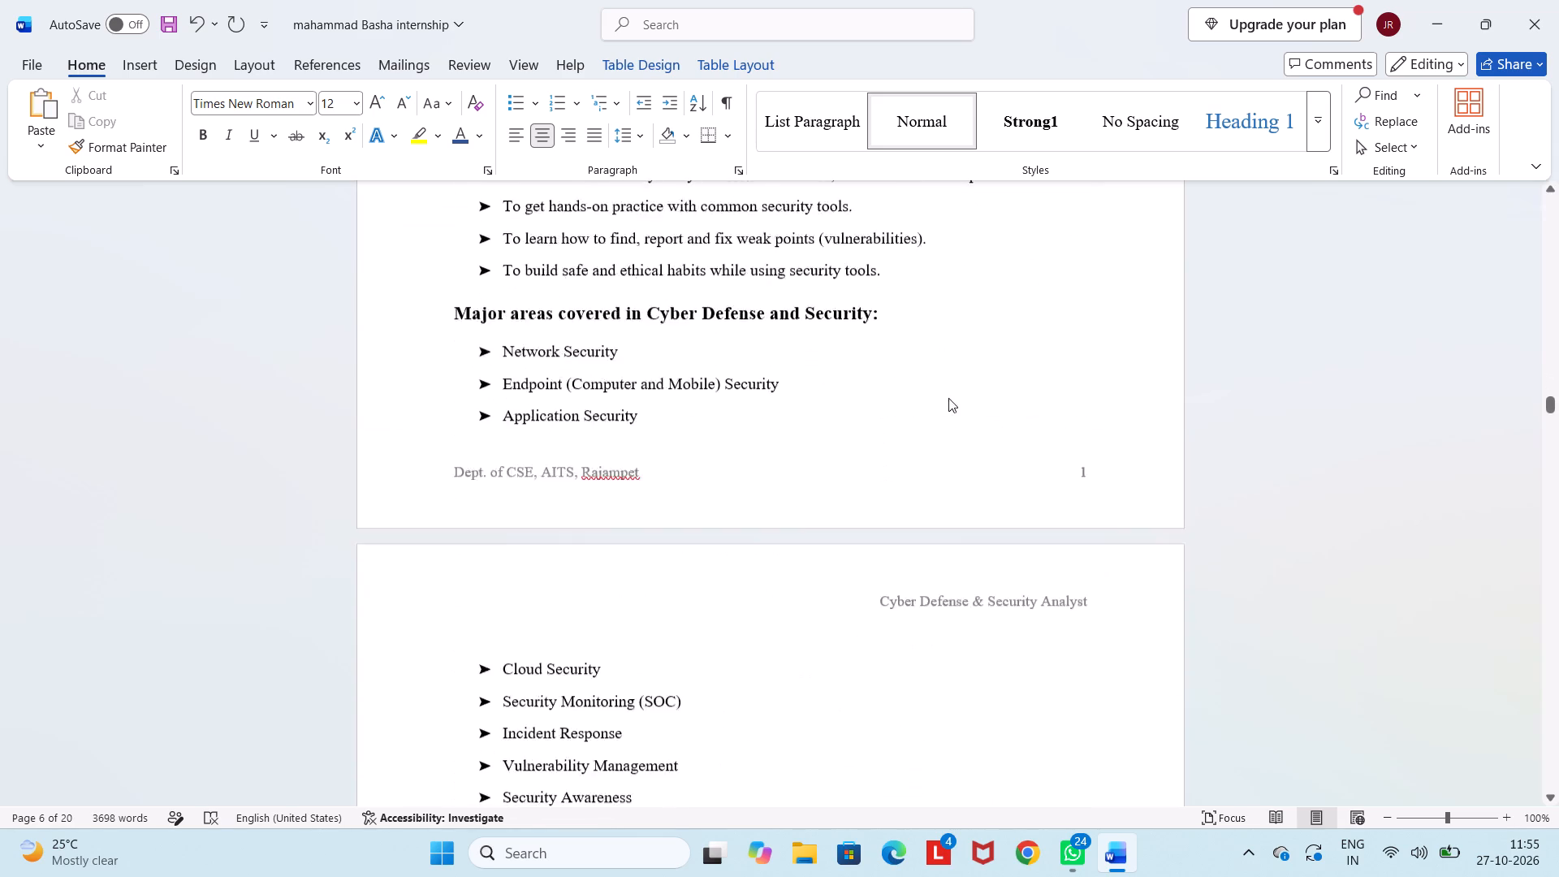
scroll(948, 398, "down", 3)
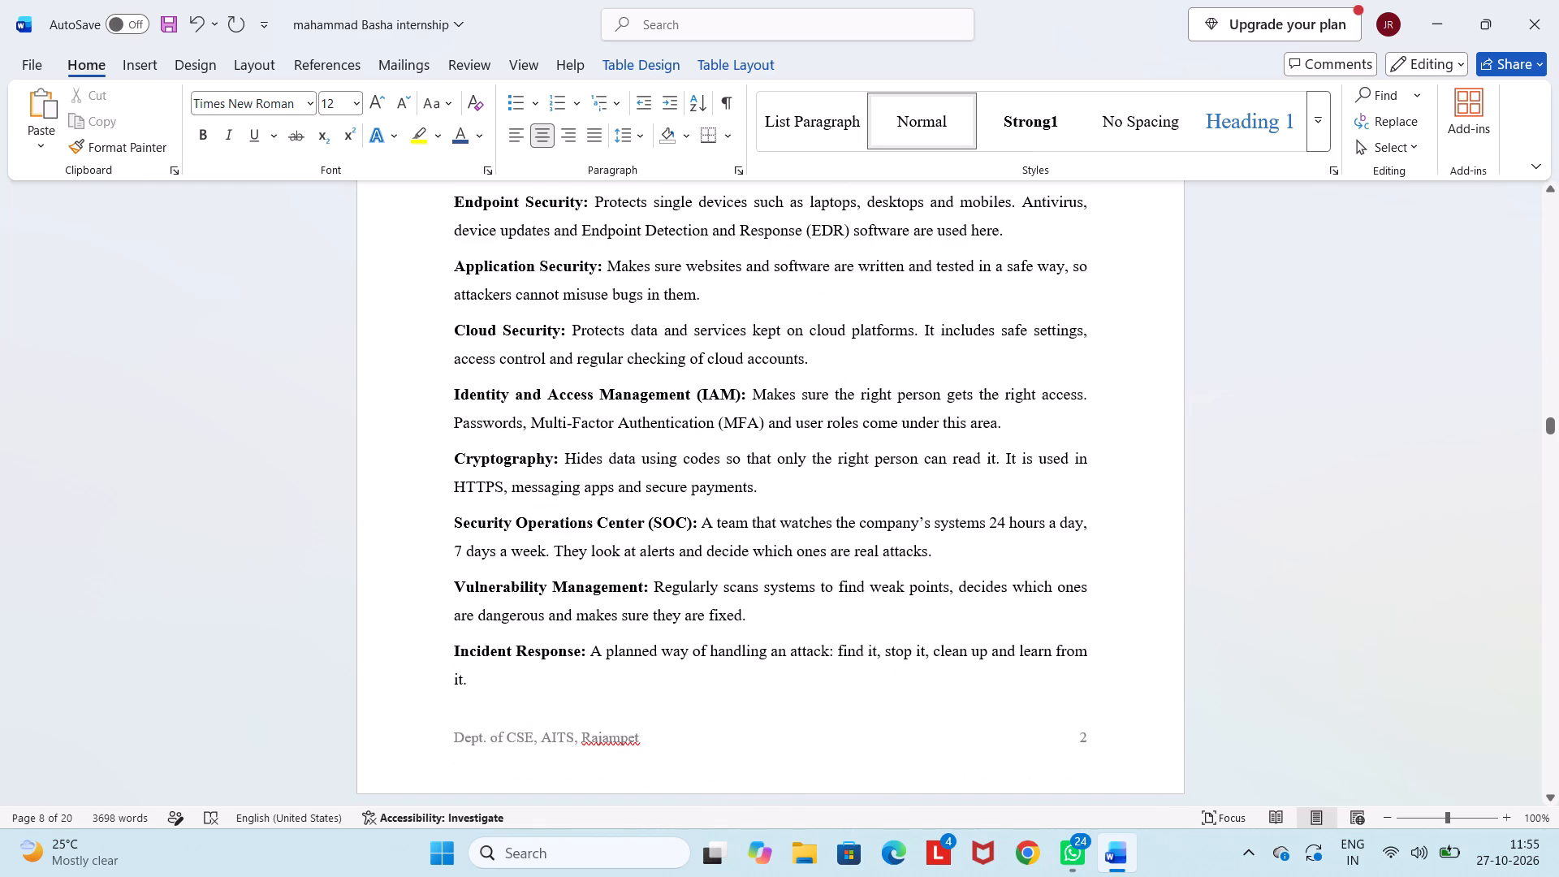
scroll(948, 398, "down", 7)
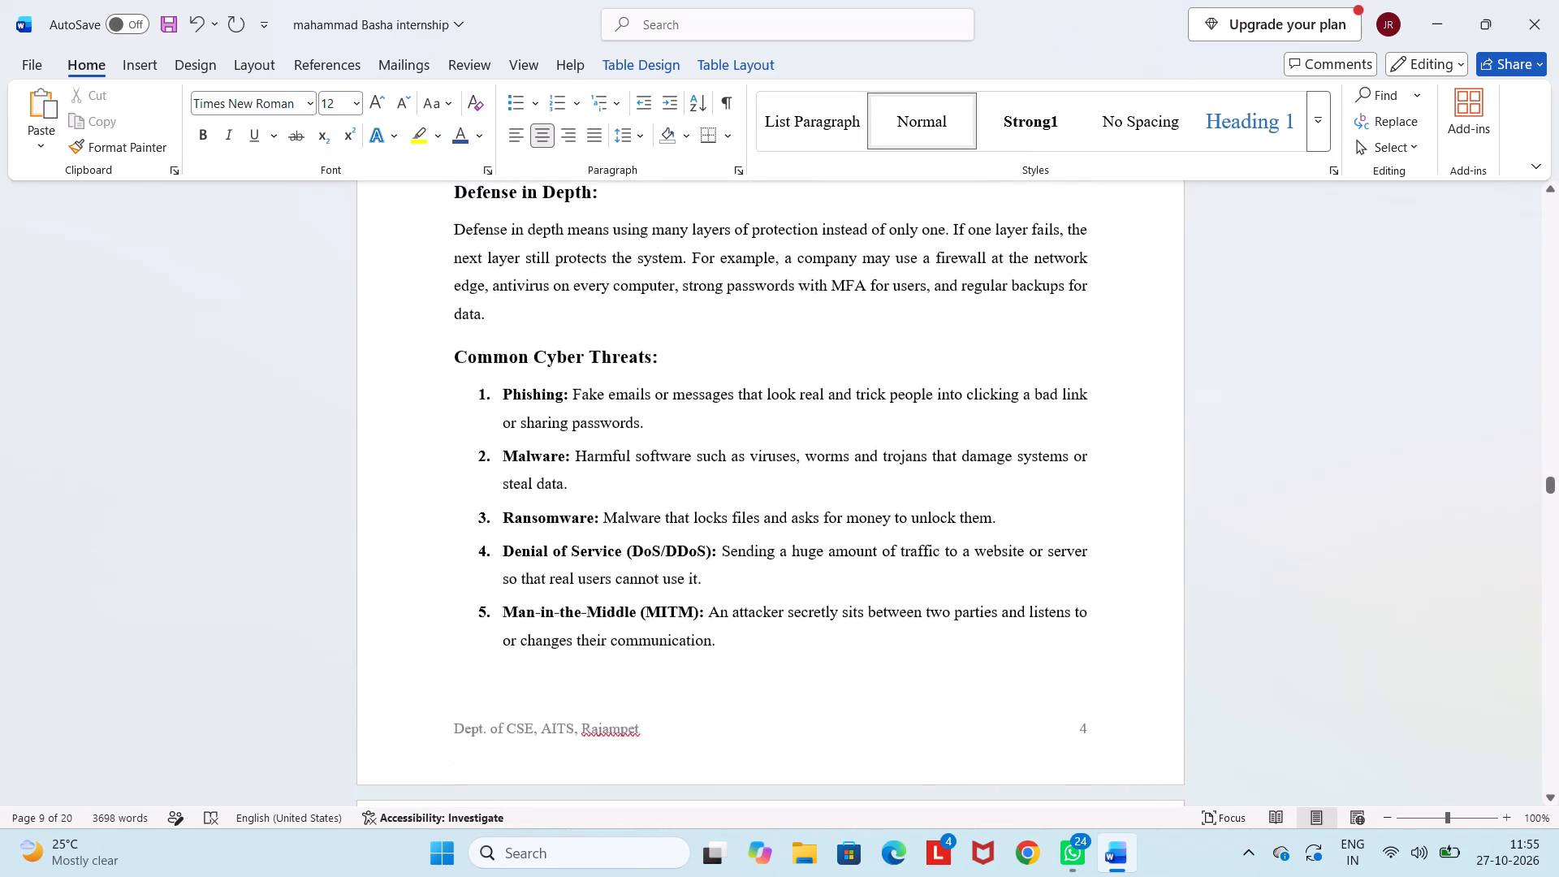
scroll(948, 398, "down", 3)
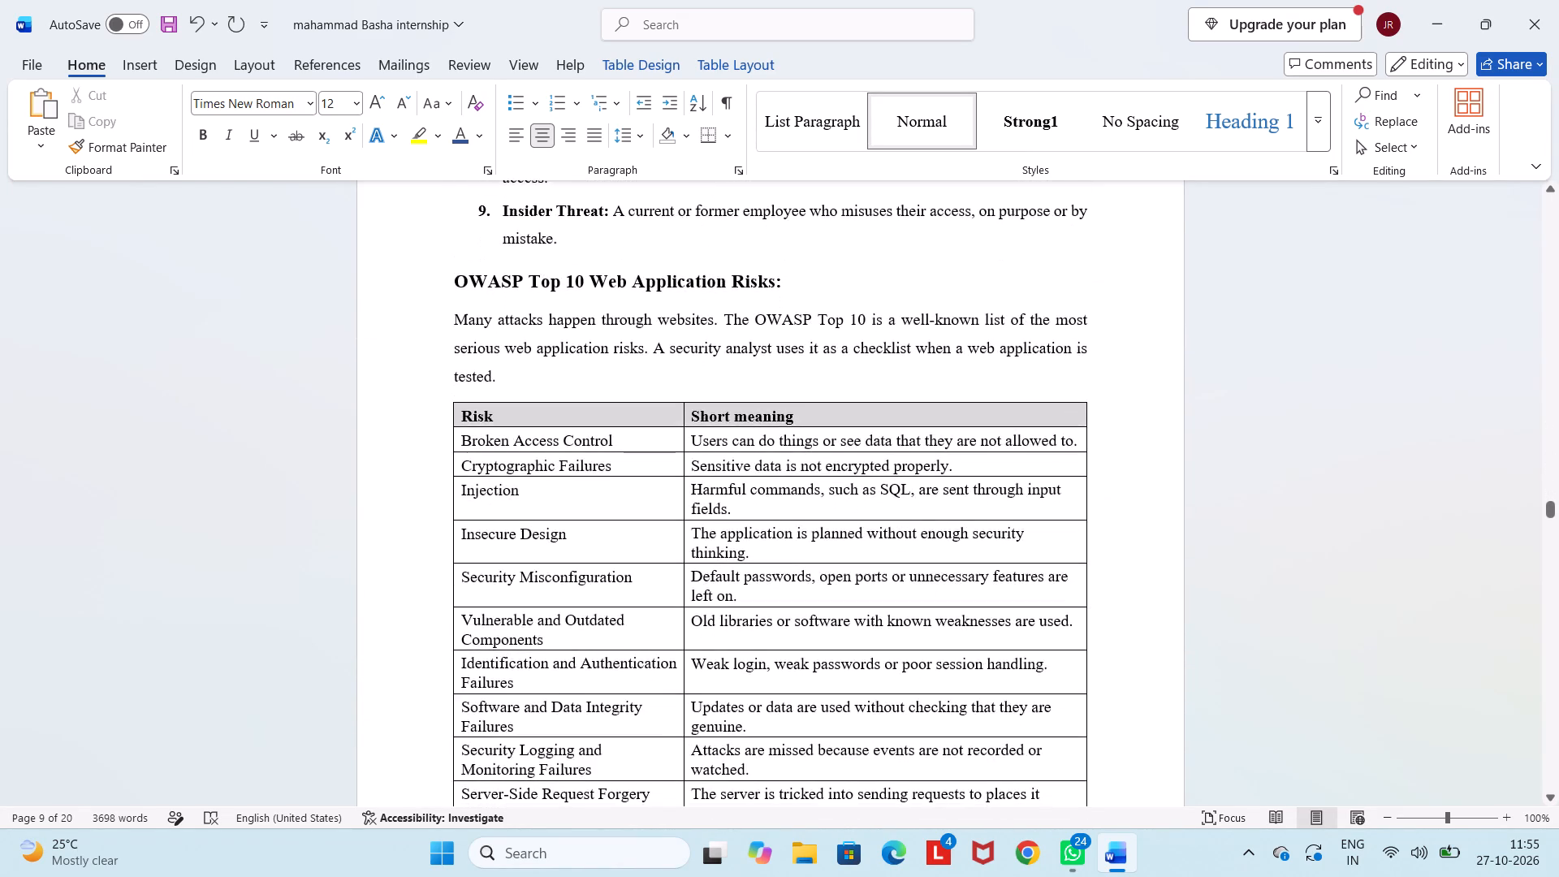
scroll(948, 398, "down", 2)
scroll(948, 398, "up", 5)
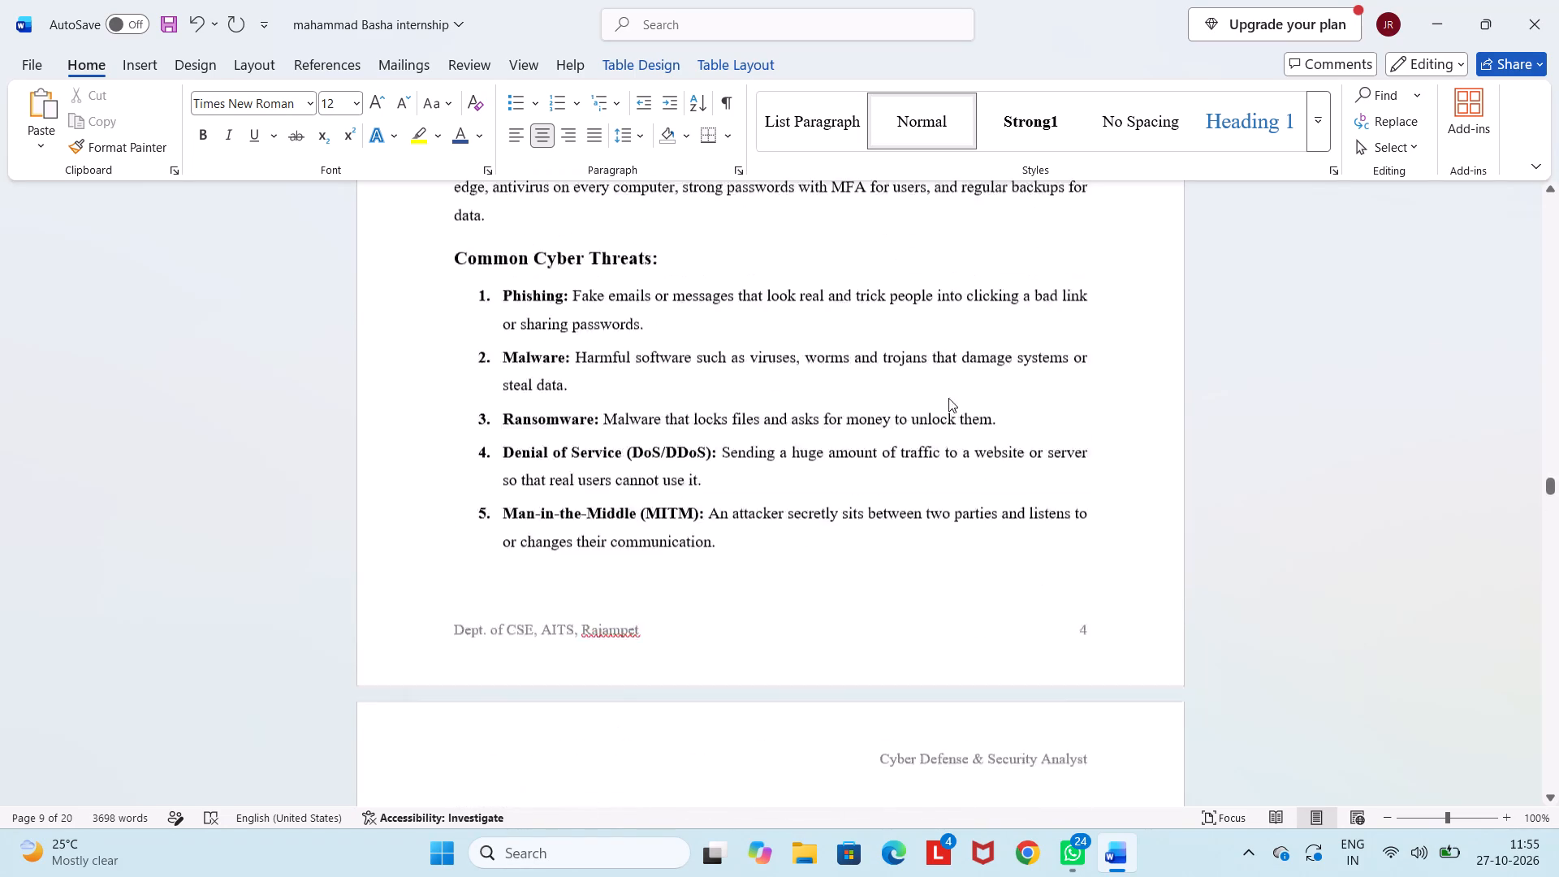
scroll(948, 398, "up", 9)
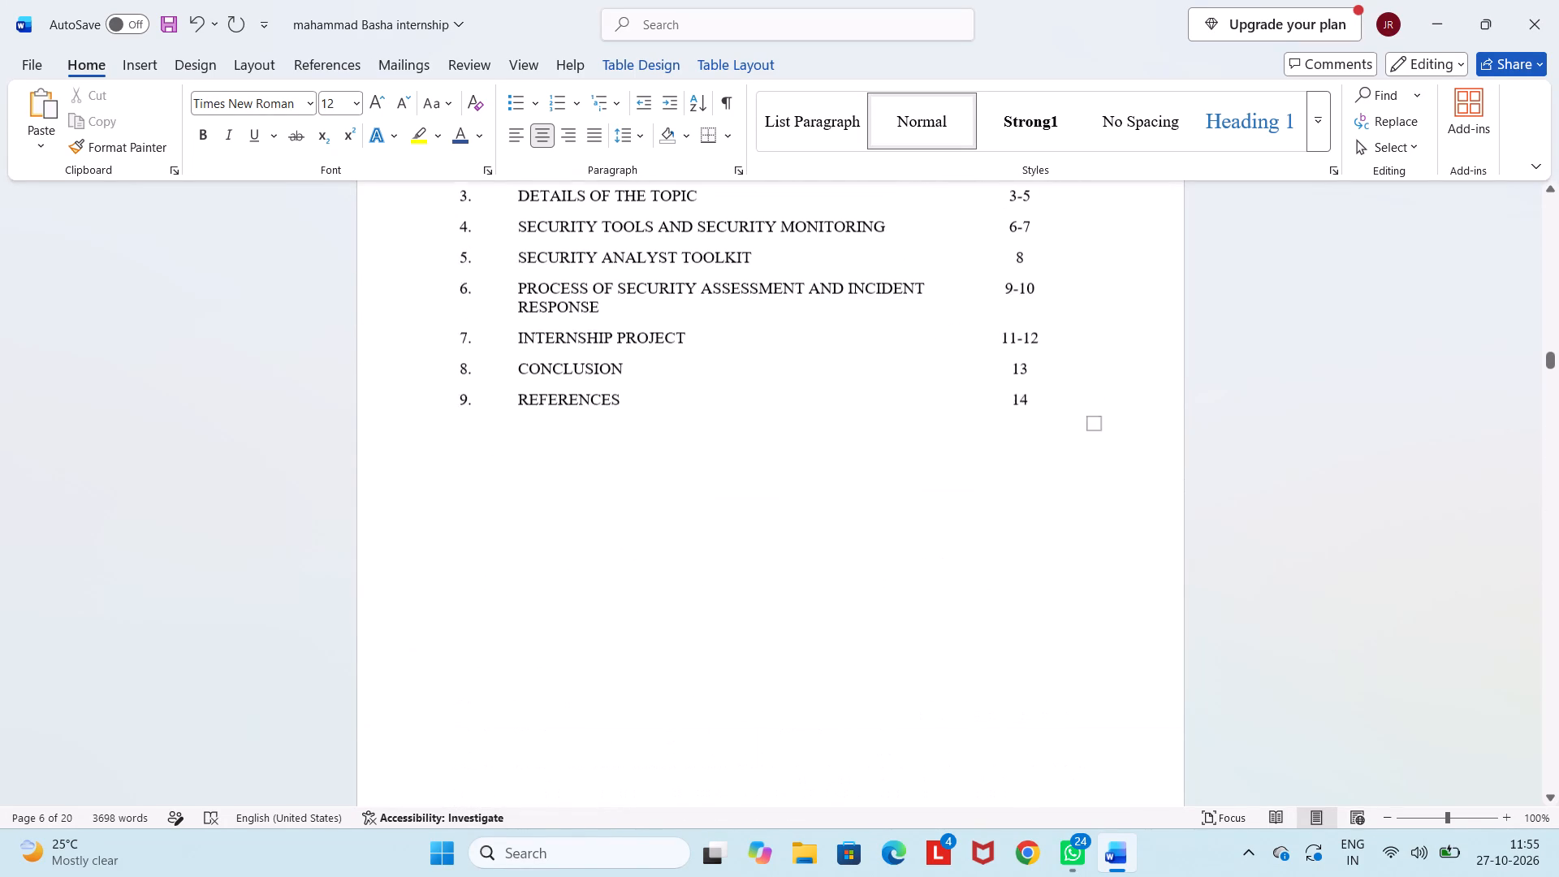
scroll(948, 398, "up", 1)
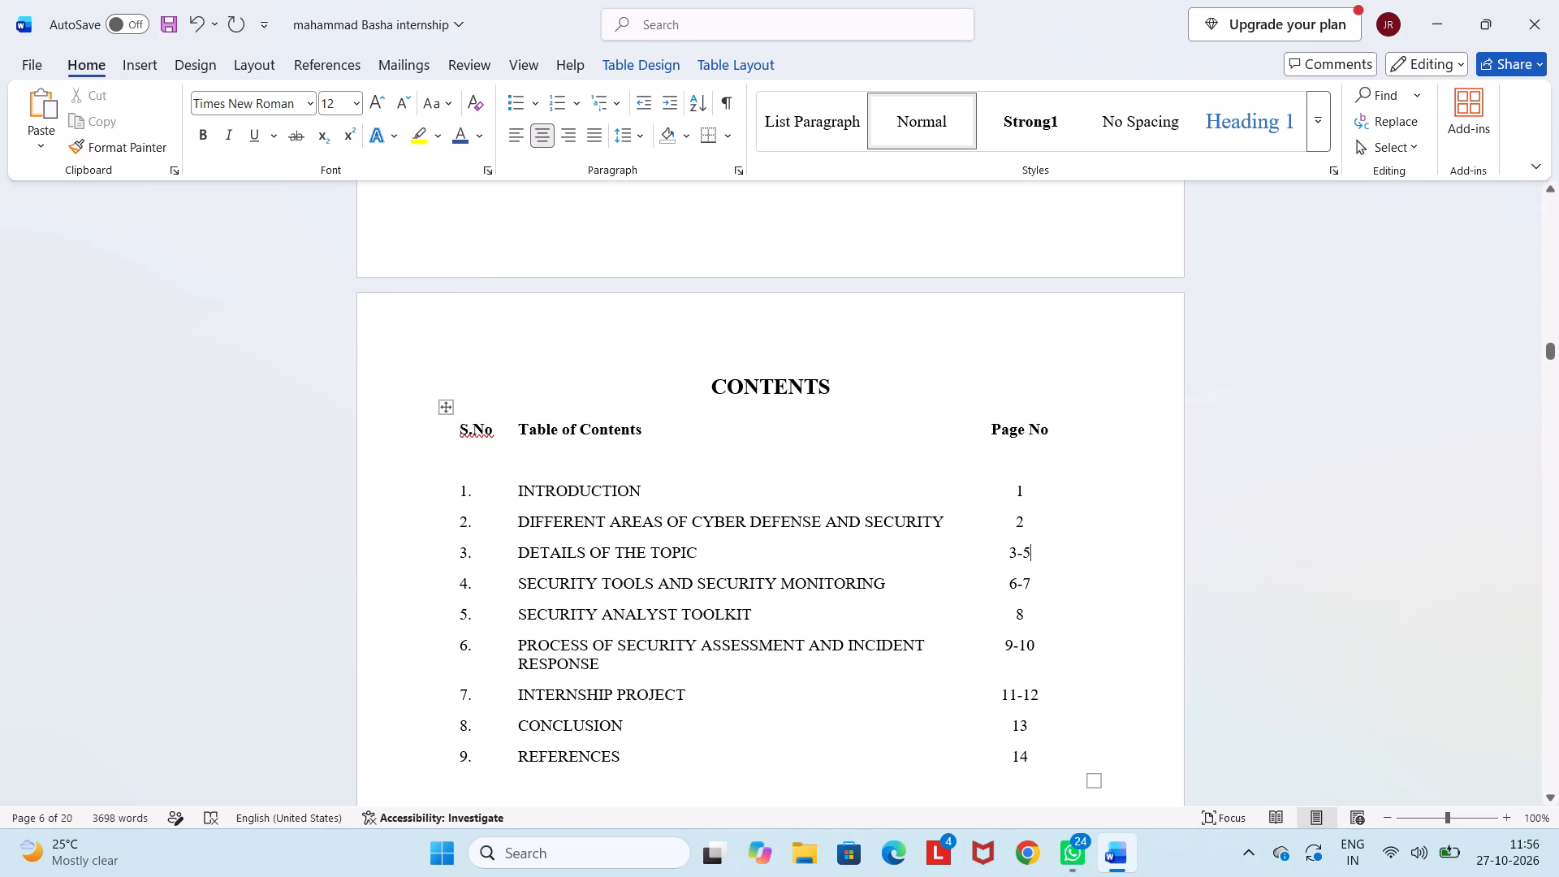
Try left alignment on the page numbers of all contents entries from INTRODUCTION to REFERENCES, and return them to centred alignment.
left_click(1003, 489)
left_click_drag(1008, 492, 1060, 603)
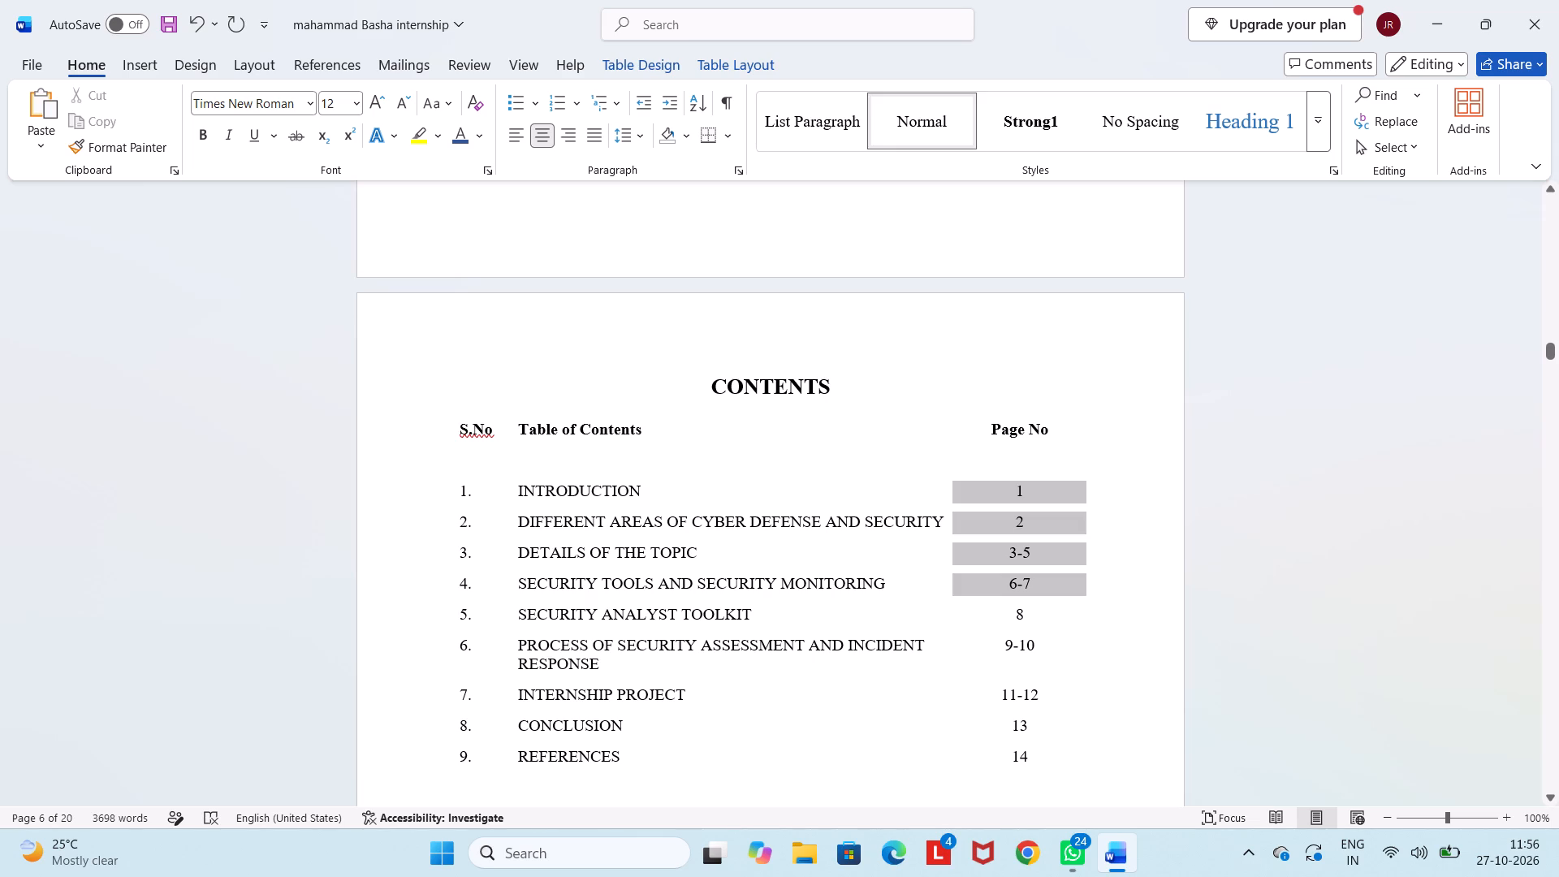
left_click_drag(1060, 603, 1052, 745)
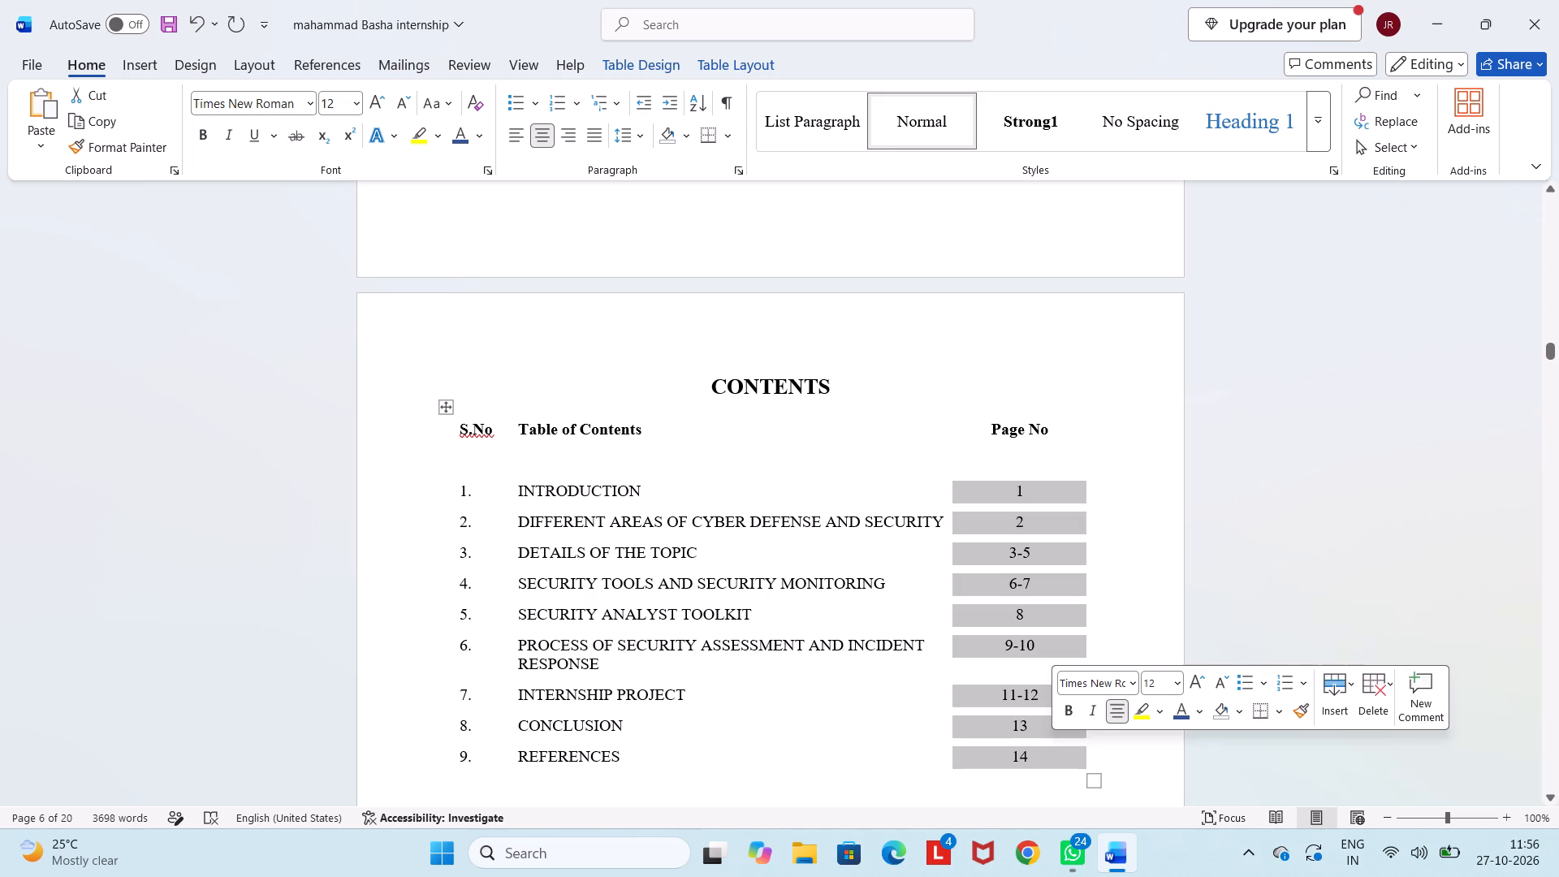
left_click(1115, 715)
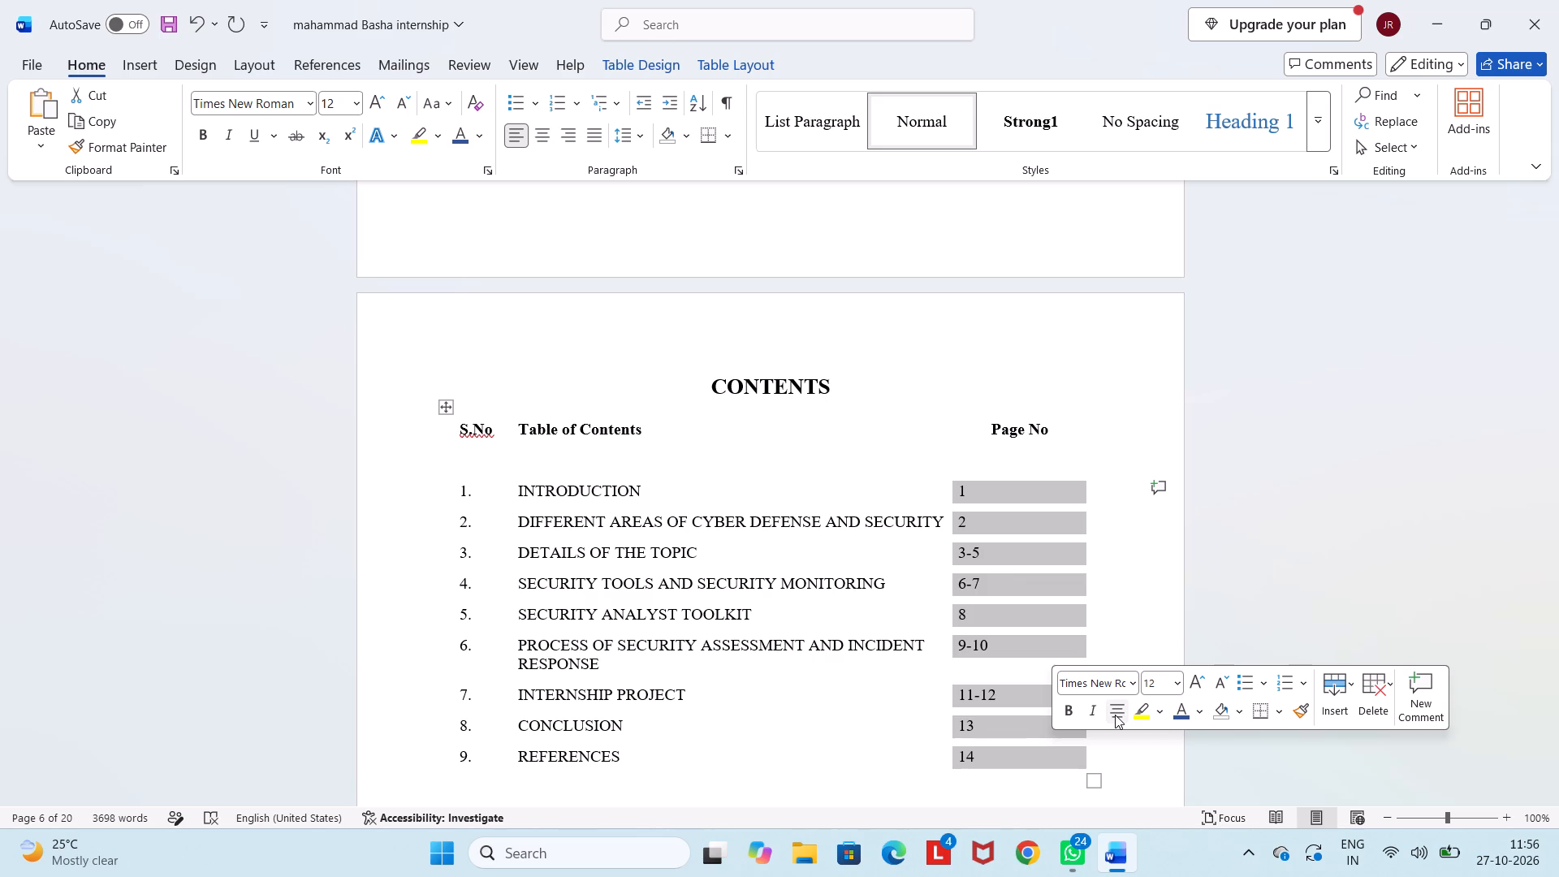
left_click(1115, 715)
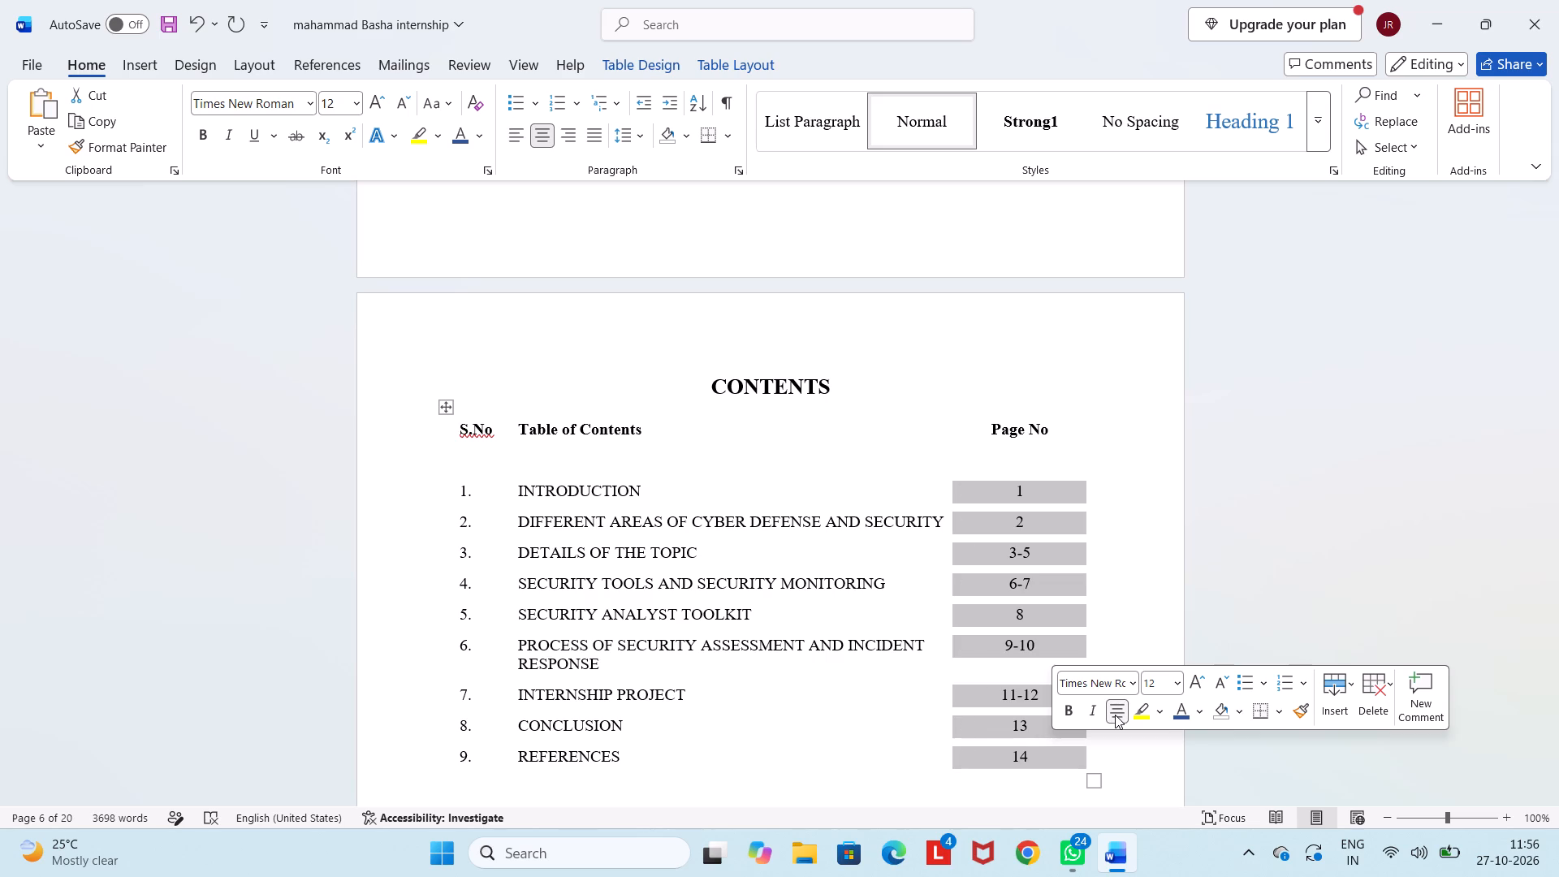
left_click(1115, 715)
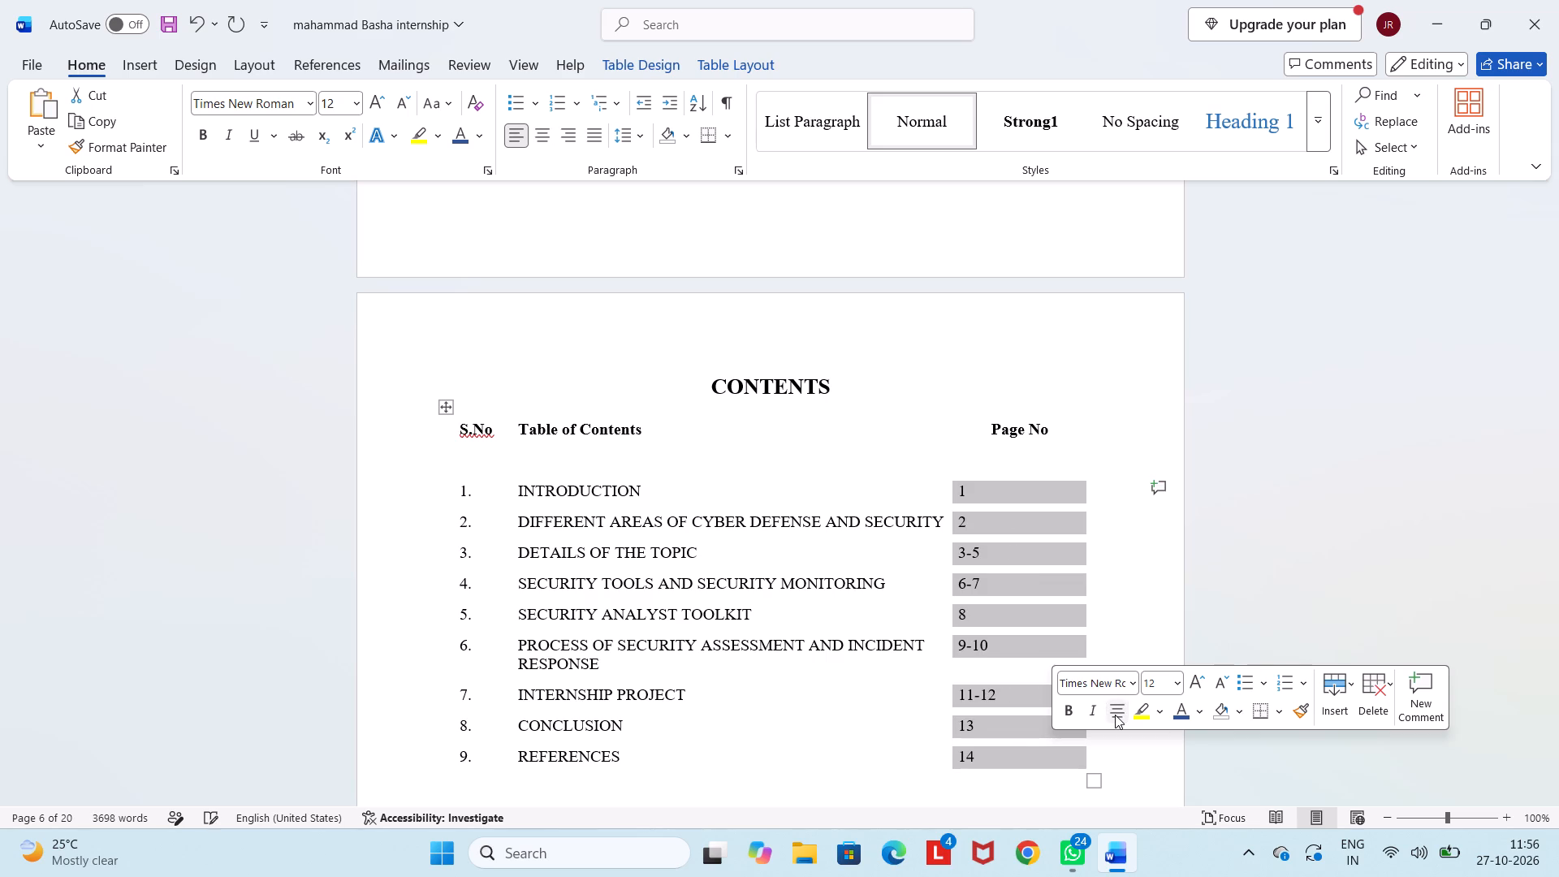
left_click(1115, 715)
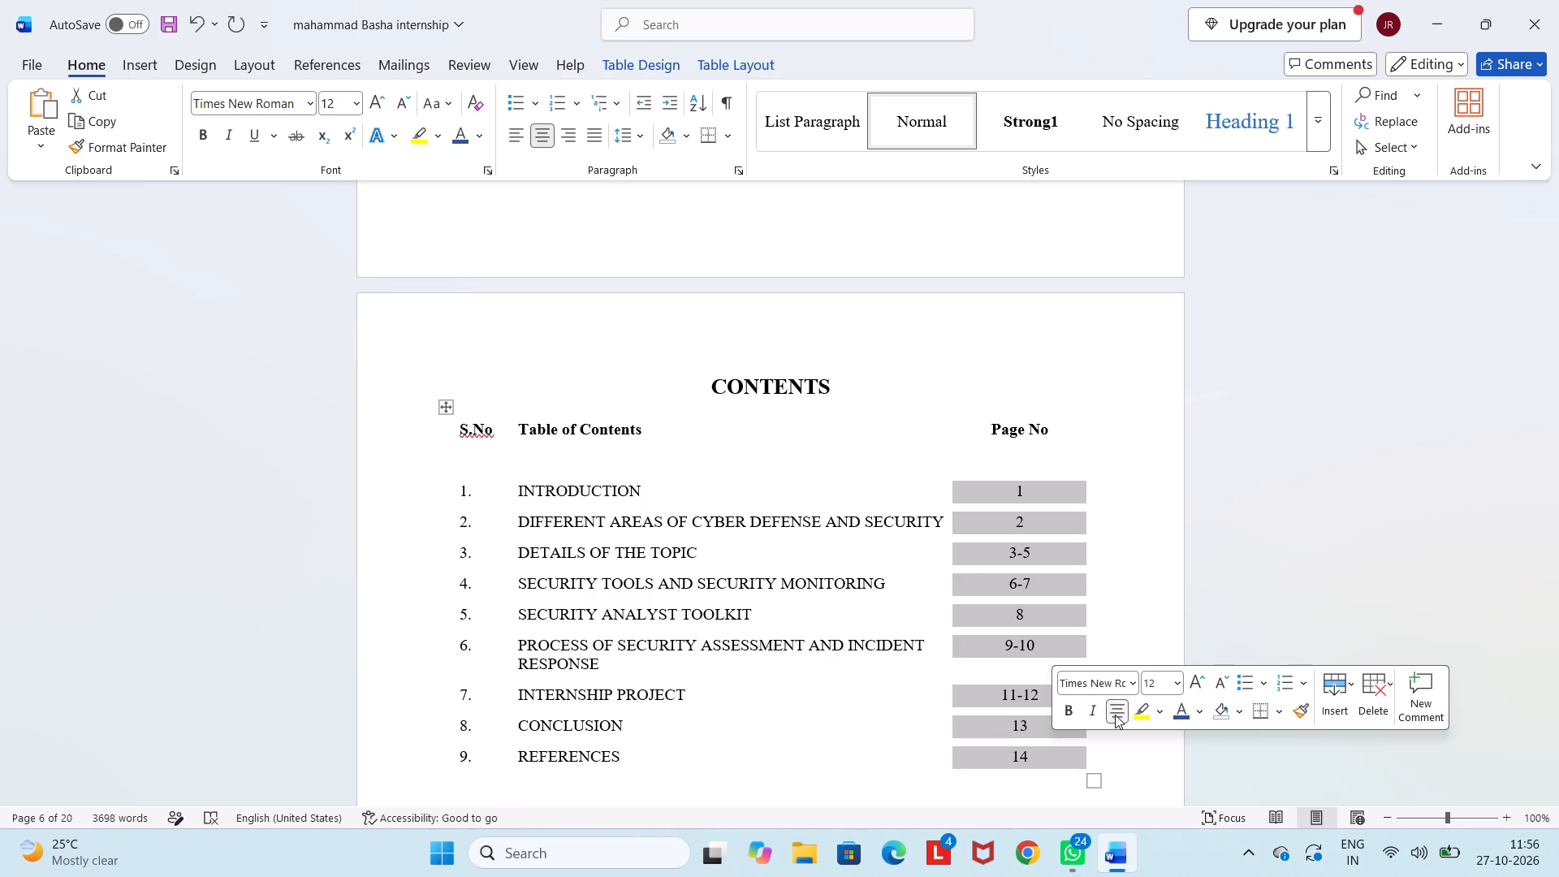
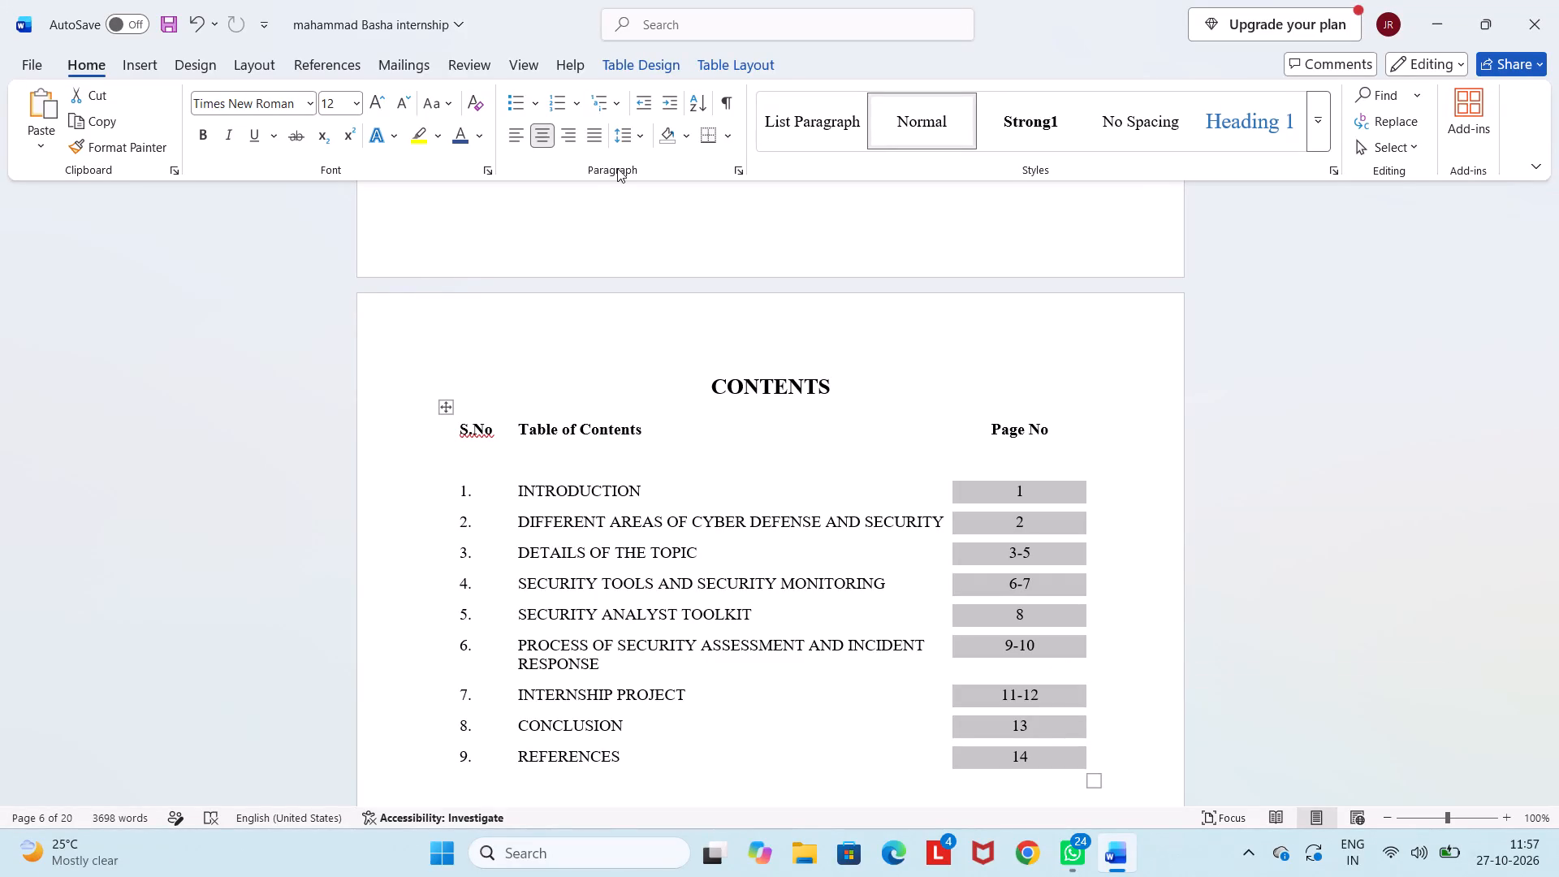
Right-align the page numbers of all contents entries from INTRODUCTION to REFERENCES.
left_click(564, 131)
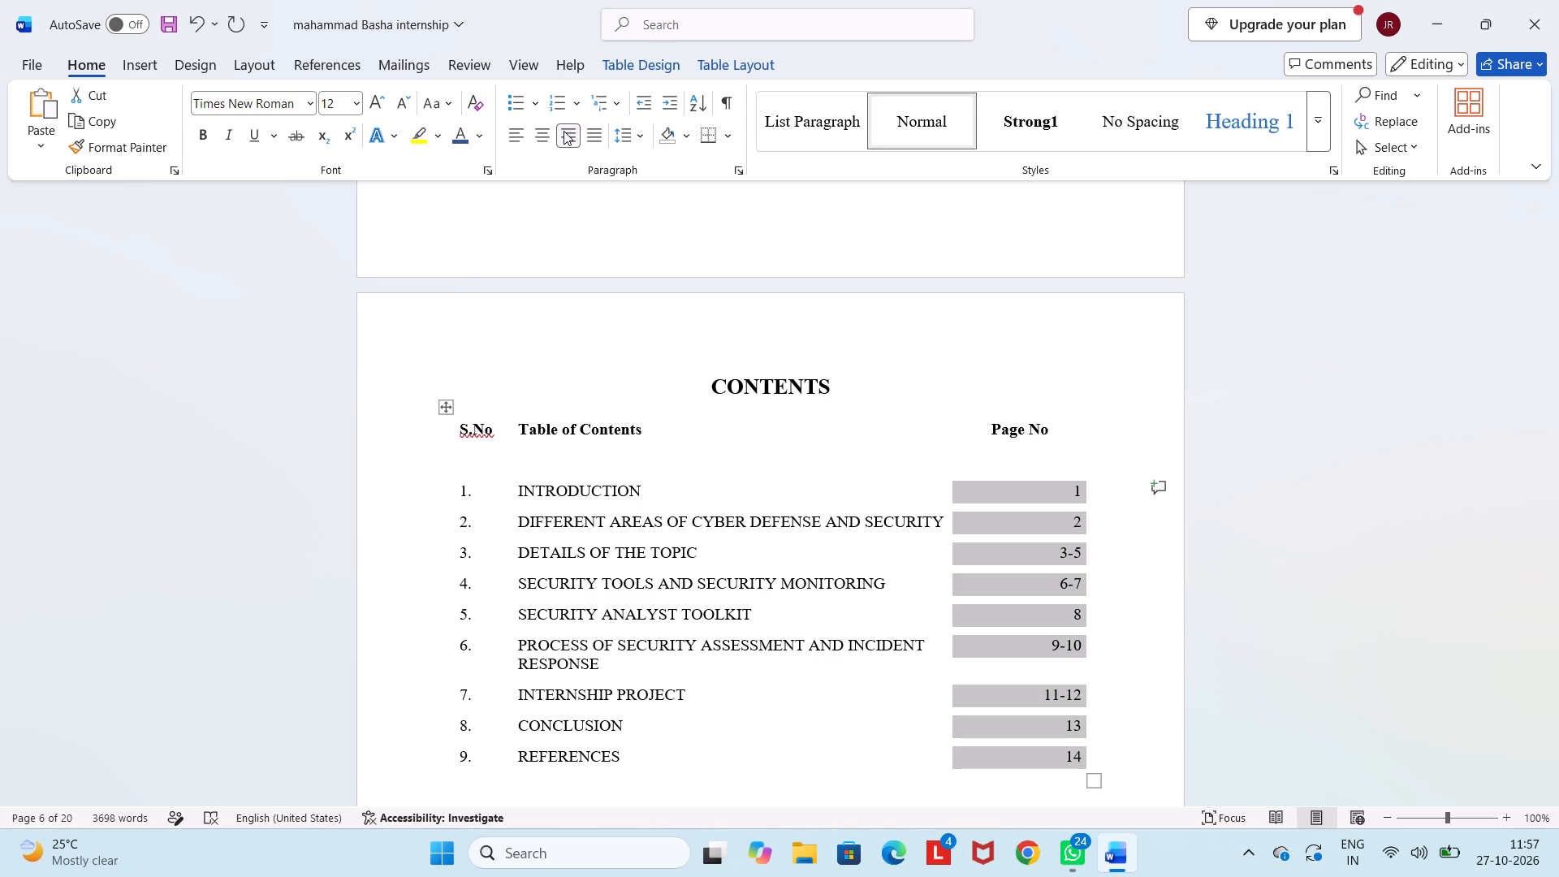
left_click(564, 131)
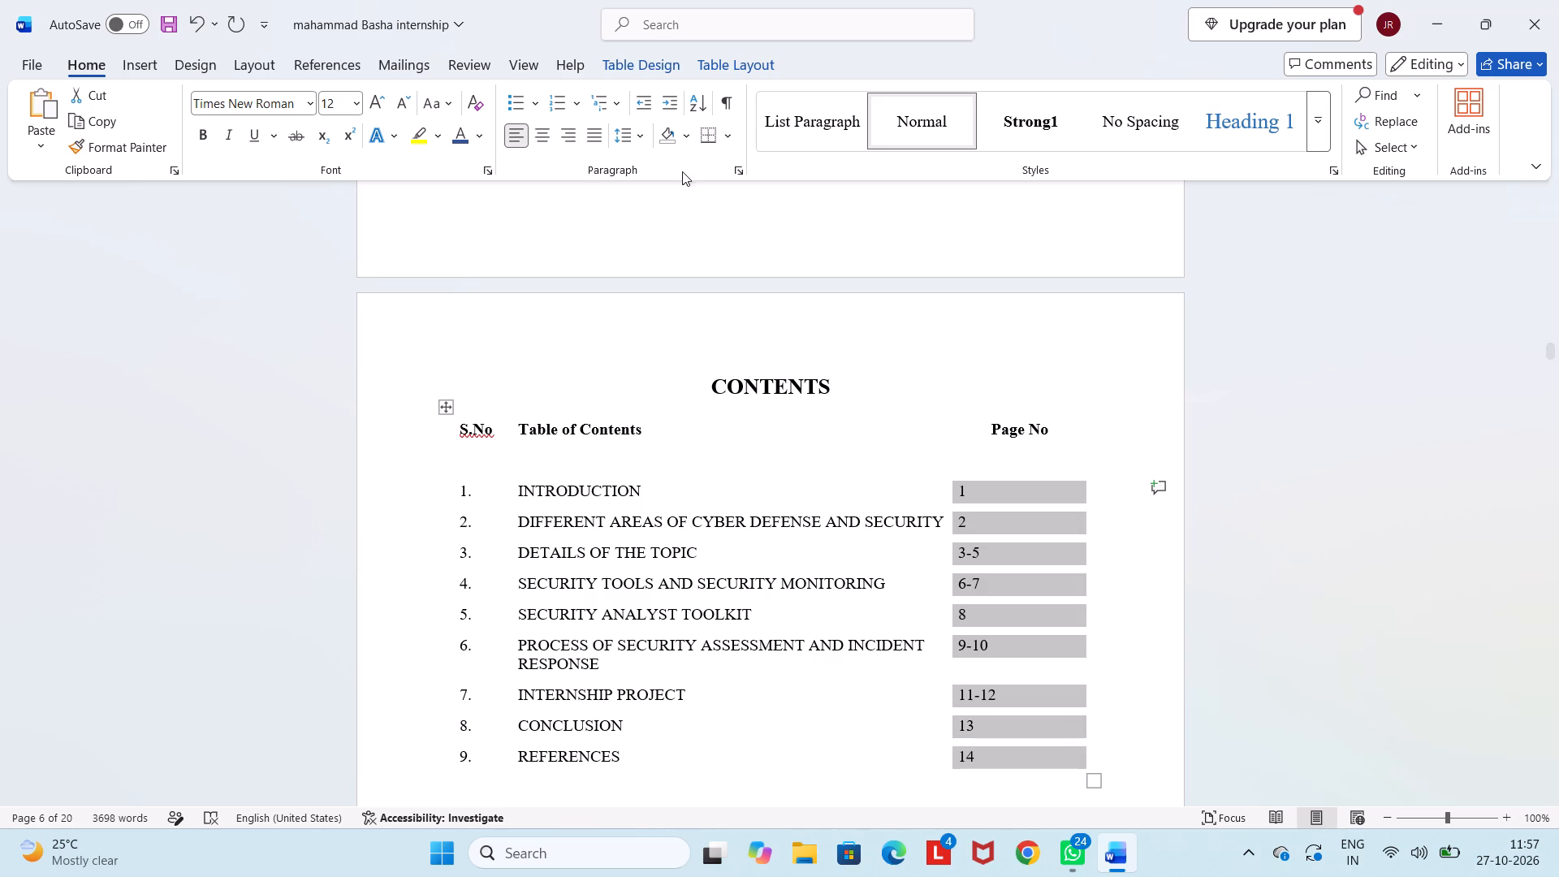
left_click(575, 141)
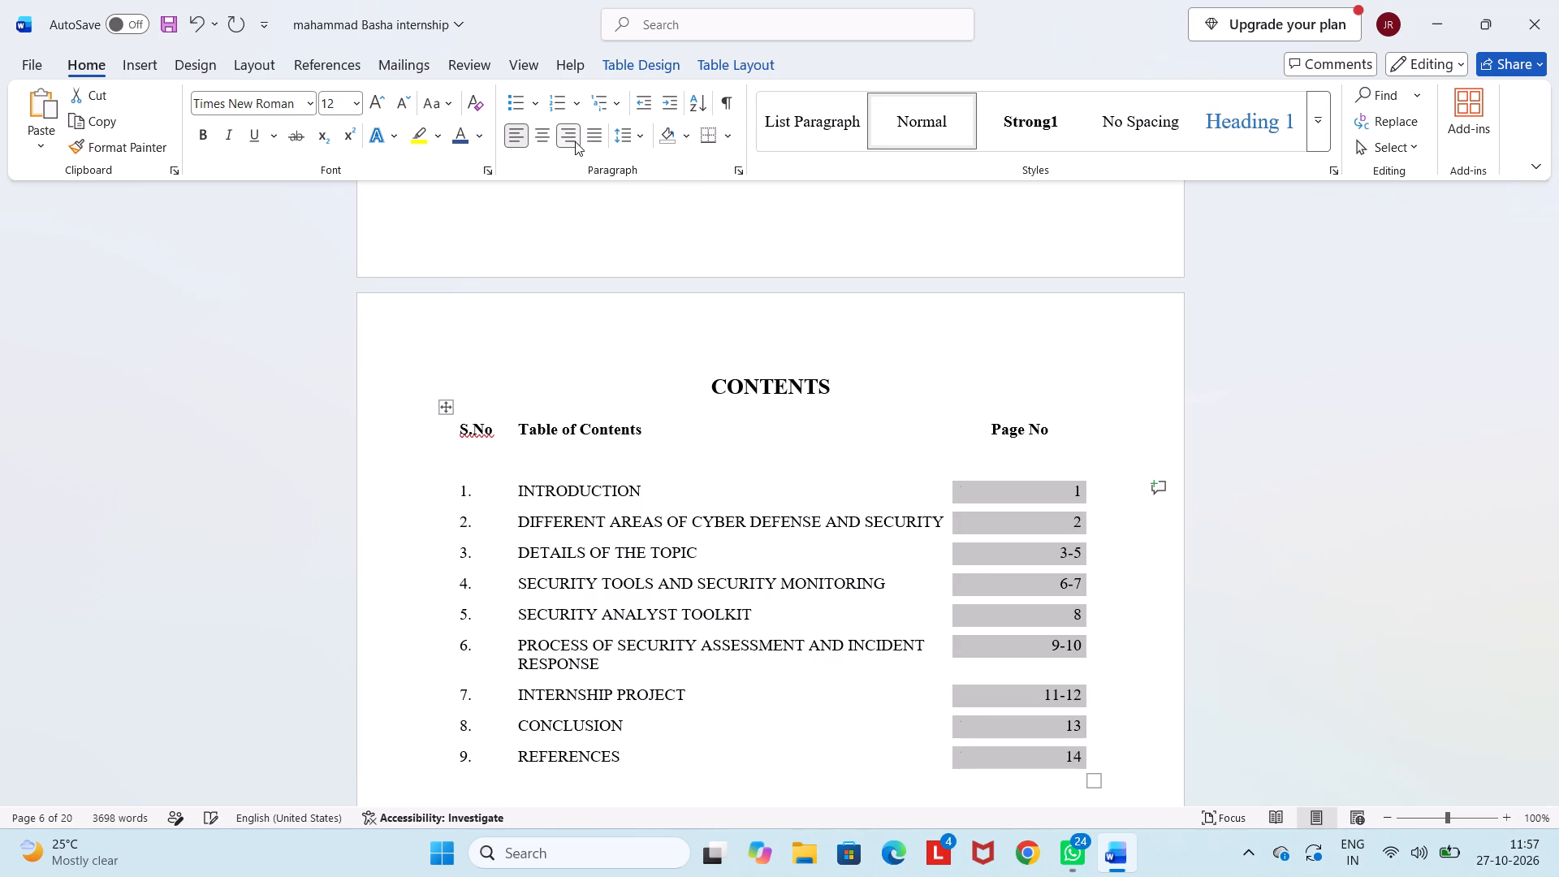
Right-align the "Page No" heading of the contents table.
double_click(992, 424)
left_click_drag(992, 424, 1045, 423)
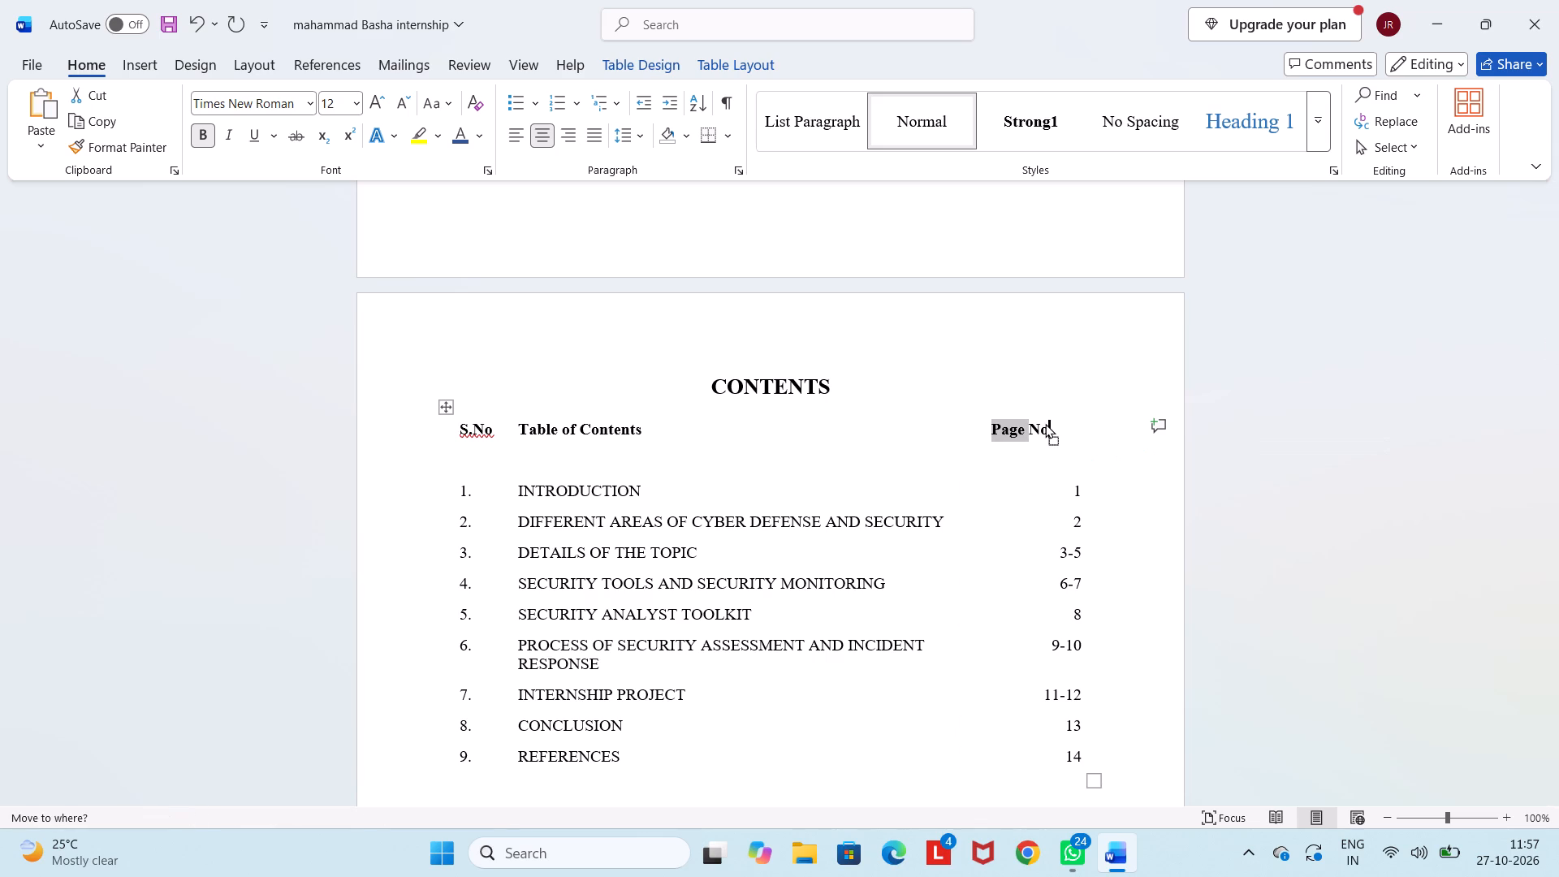
left_click_drag(1045, 423, 1025, 423)
left_click(1025, 423)
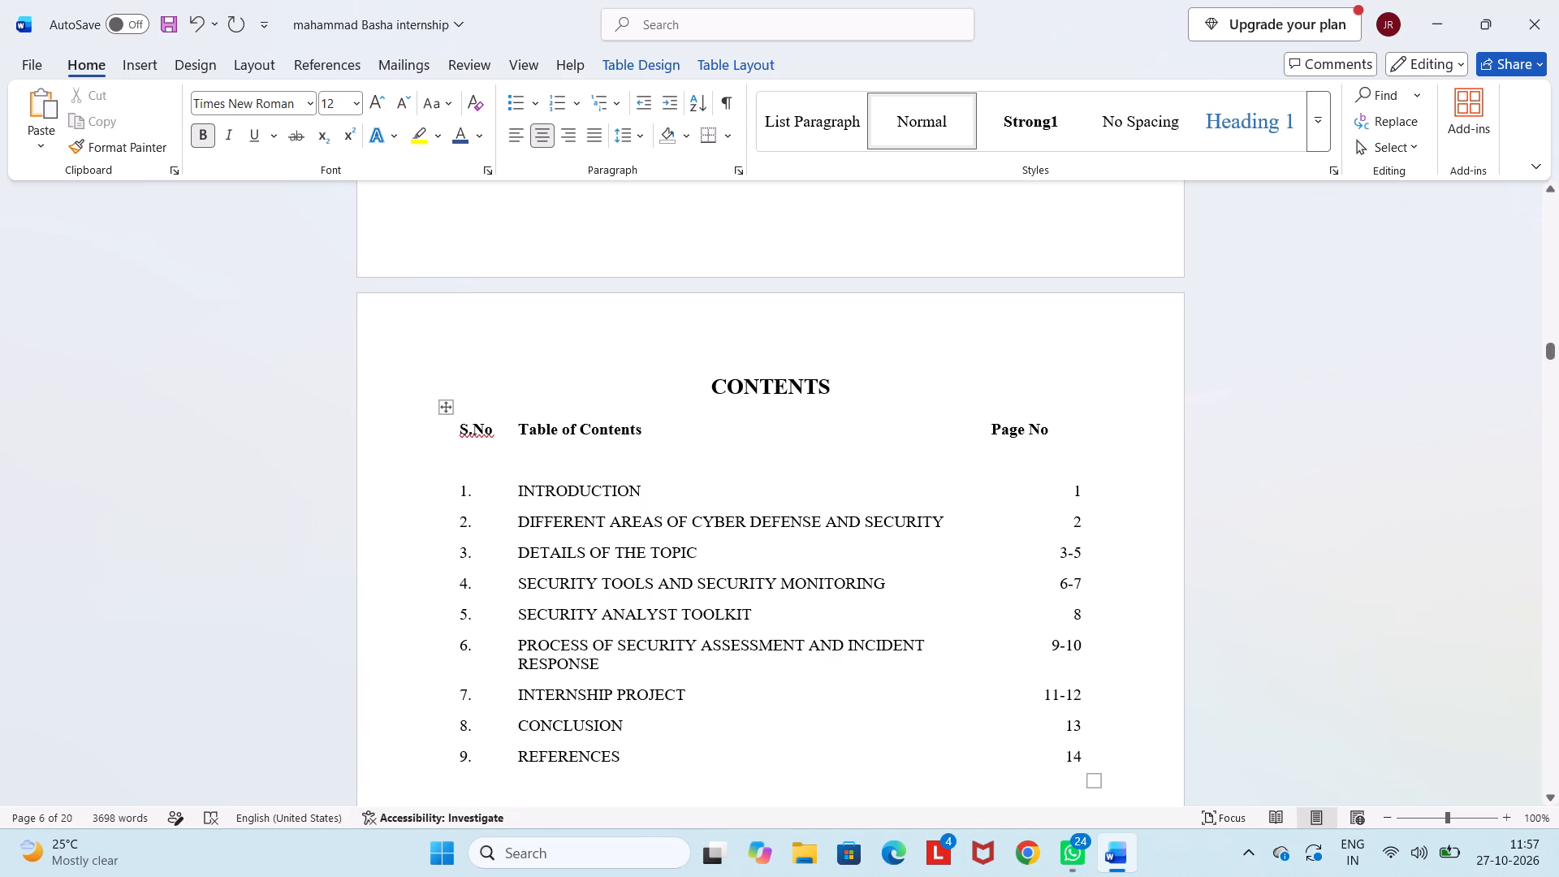
left_click_drag(990, 427, 1047, 425)
left_click_drag(1047, 425, 1045, 425)
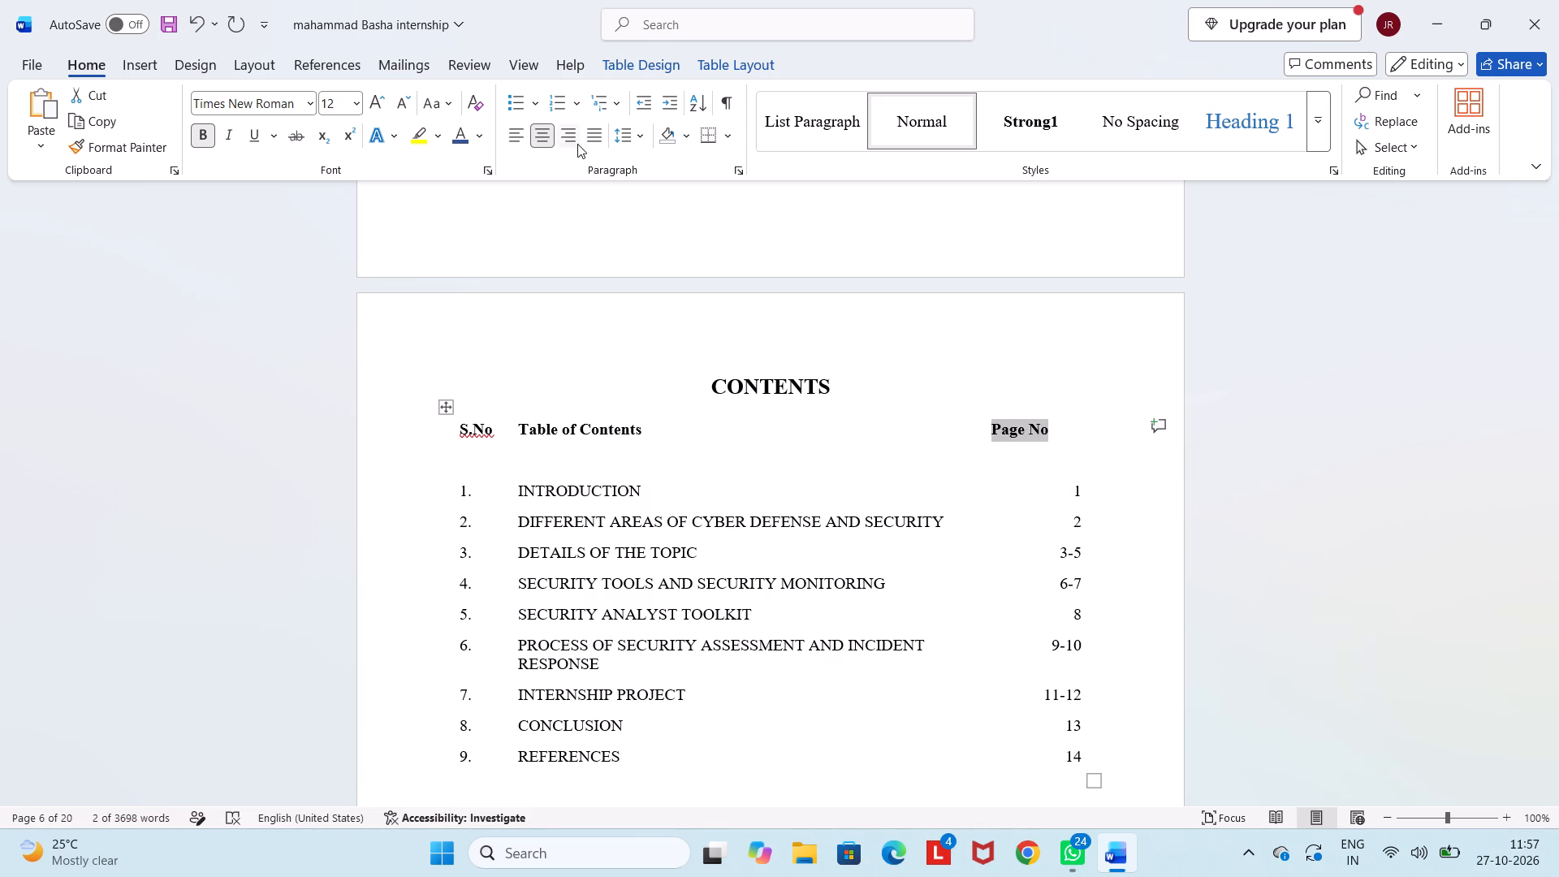
left_click(574, 142)
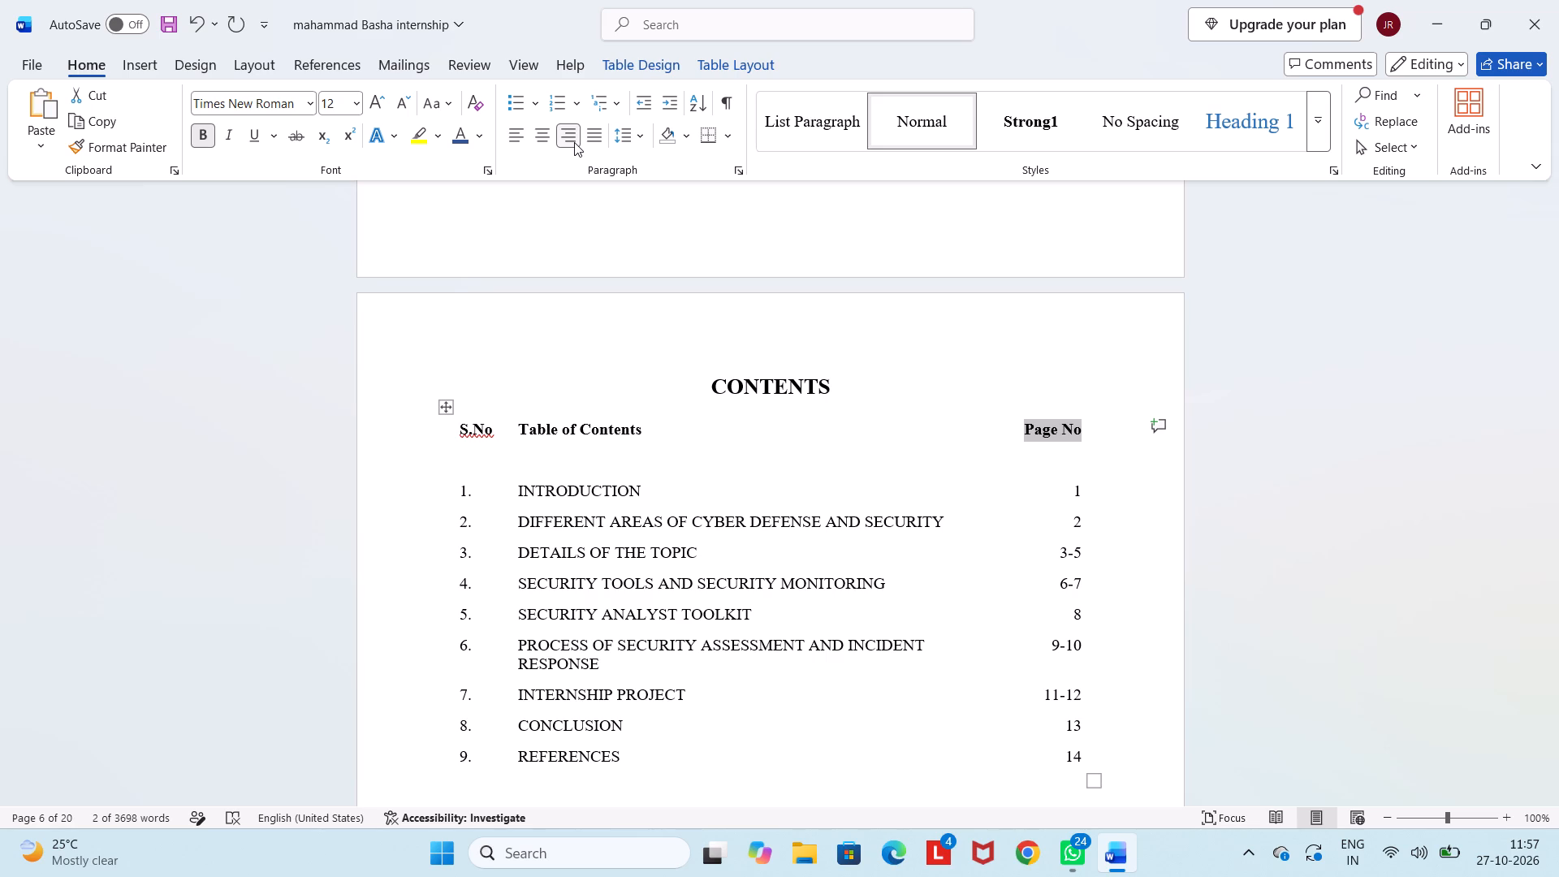
left_click(884, 482)
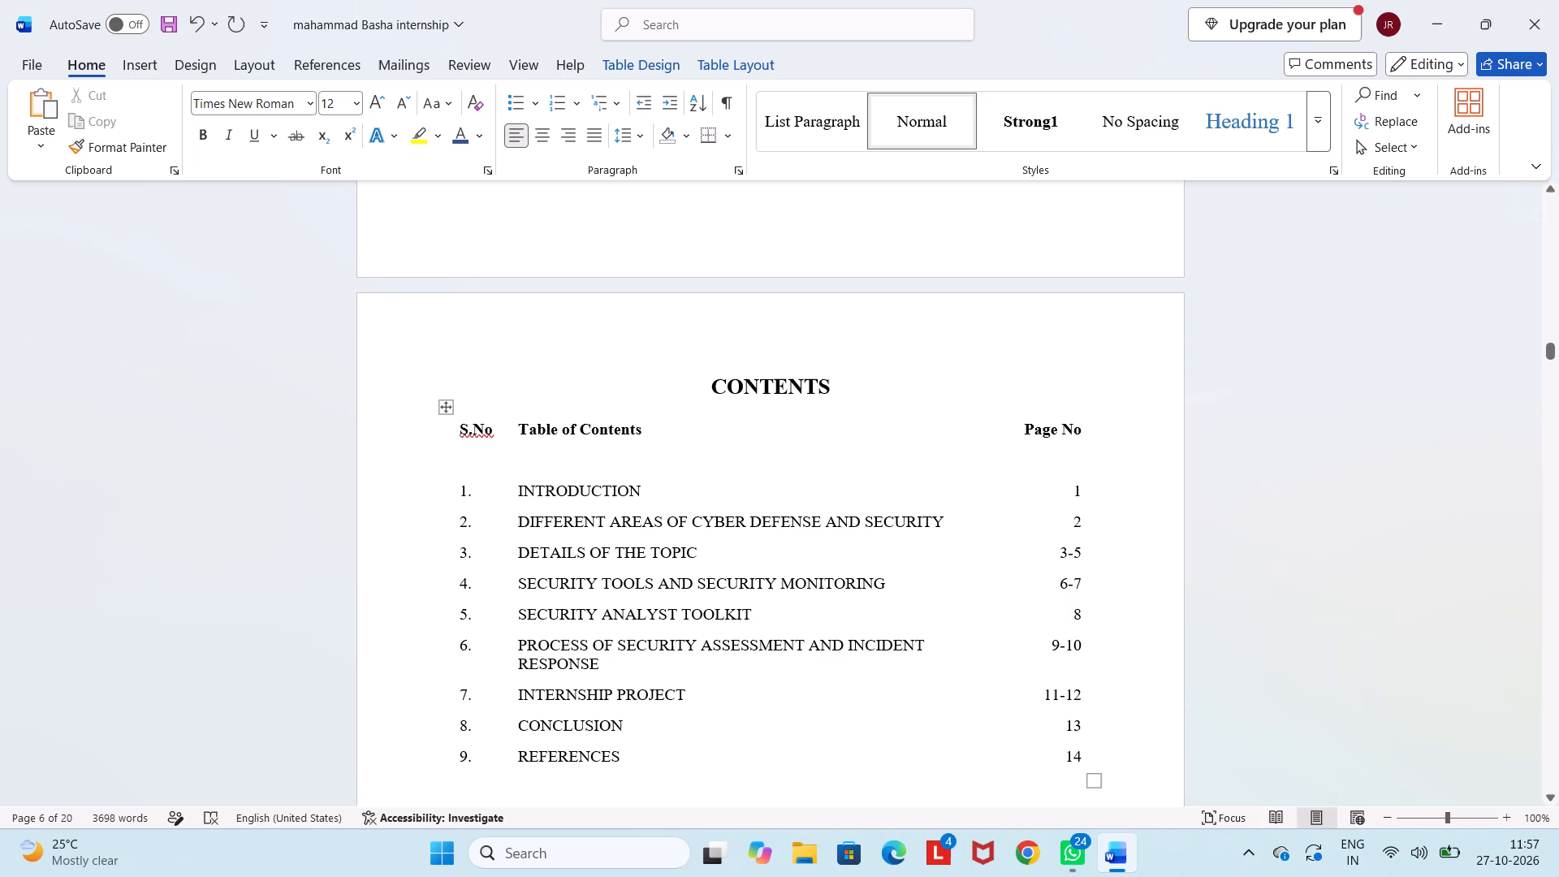
Review the INTRODUCTION chapter and the start of DIFFERENT AREAS OF CYBER DEFENSE AND SECURITY for wording that needs adapting, rechecking the contents table.
scroll(1064, 705, "down", 9)
scroll(1064, 705, "up", 4)
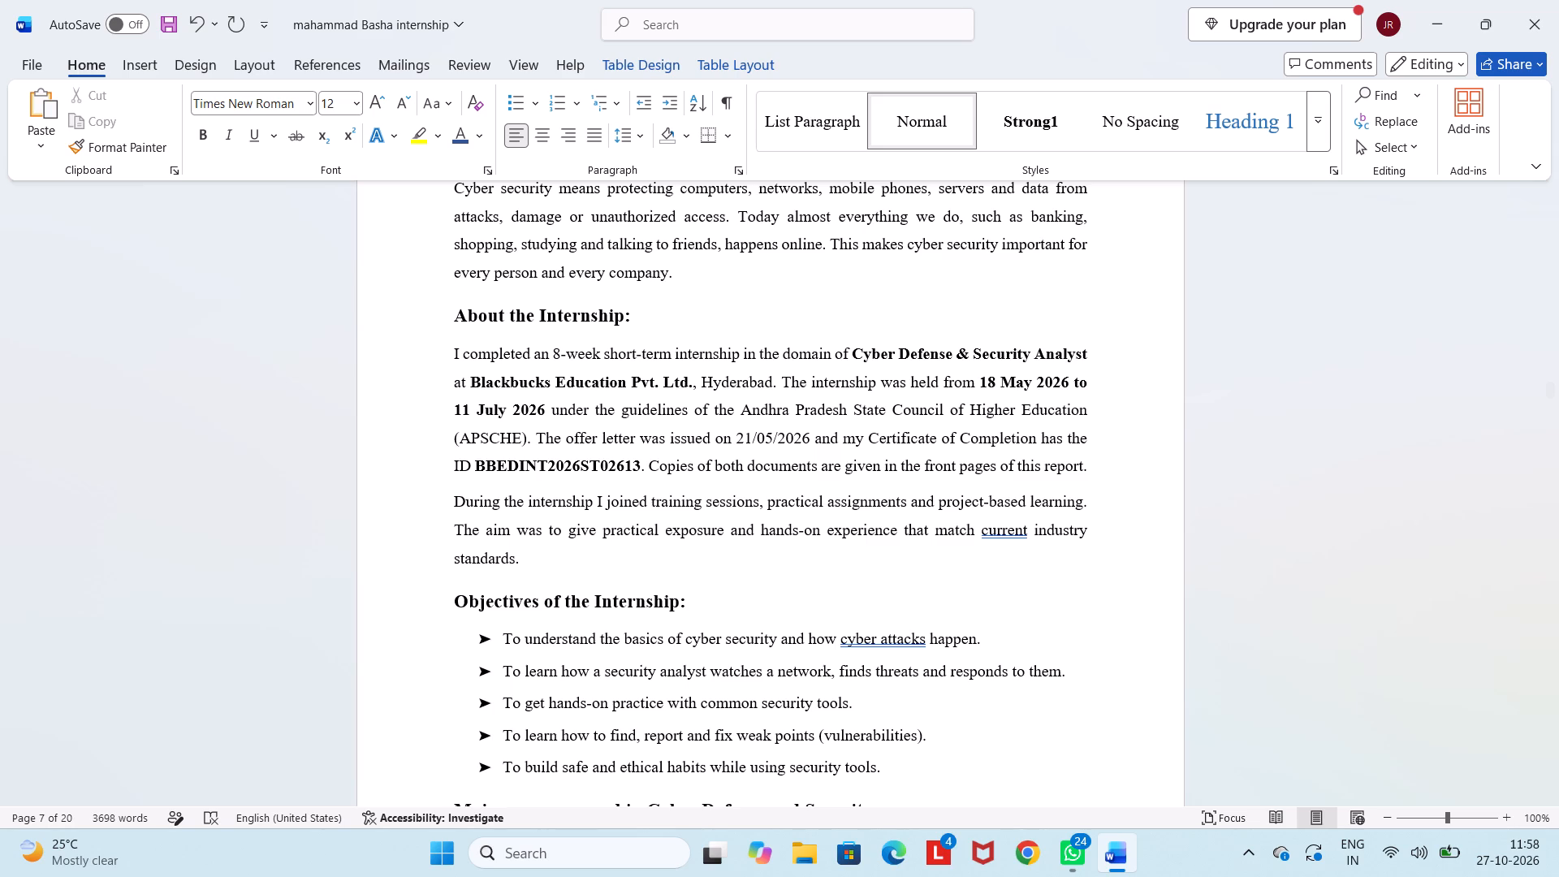
scroll(853, 354, "up", 2)
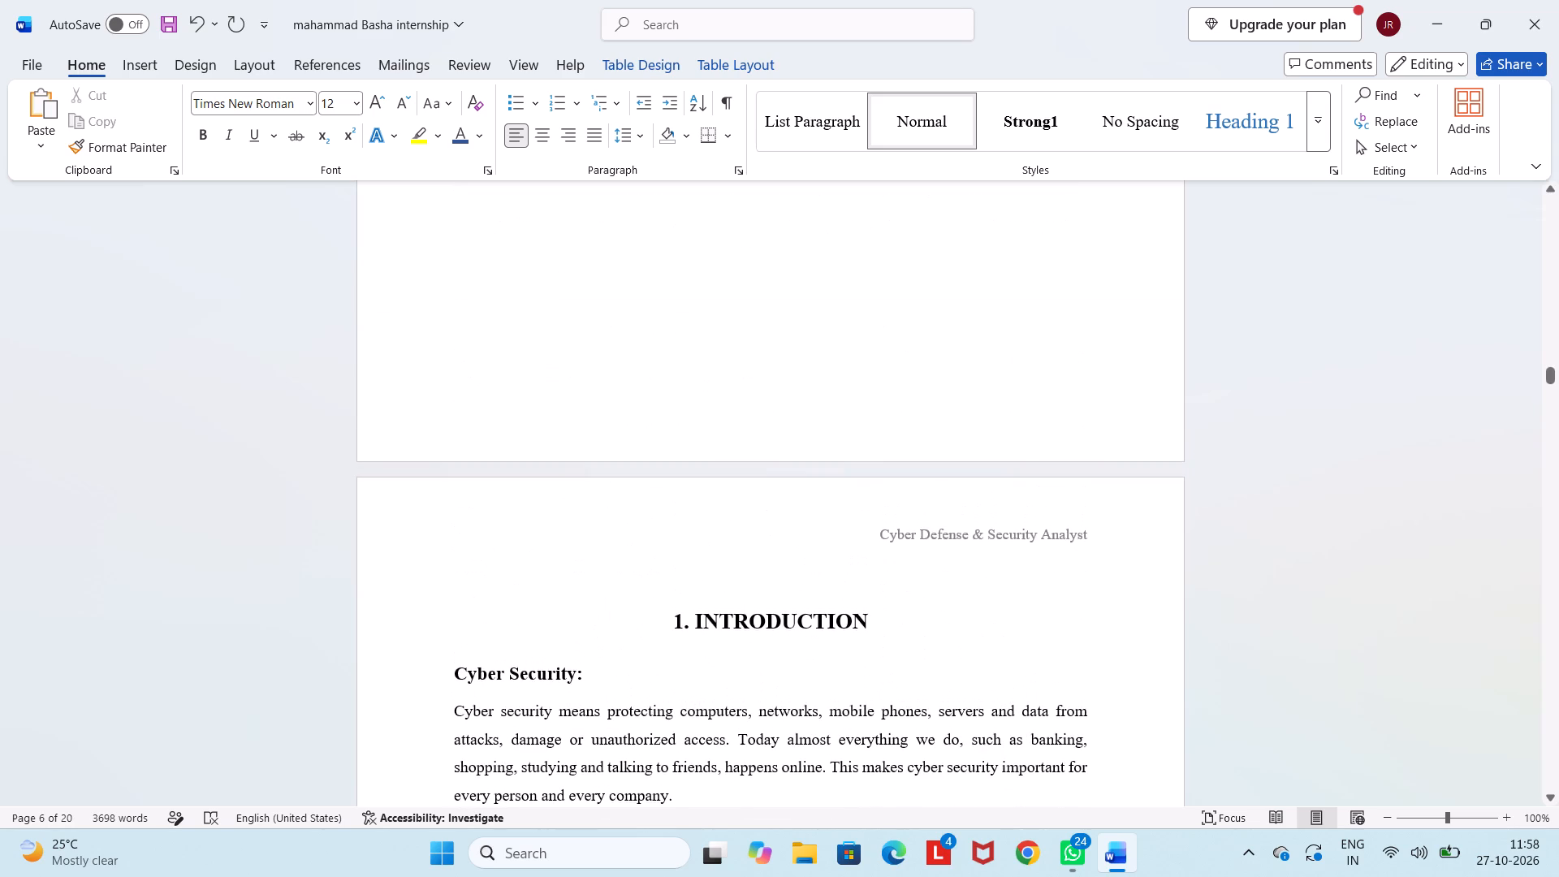
scroll(853, 354, "down", 1)
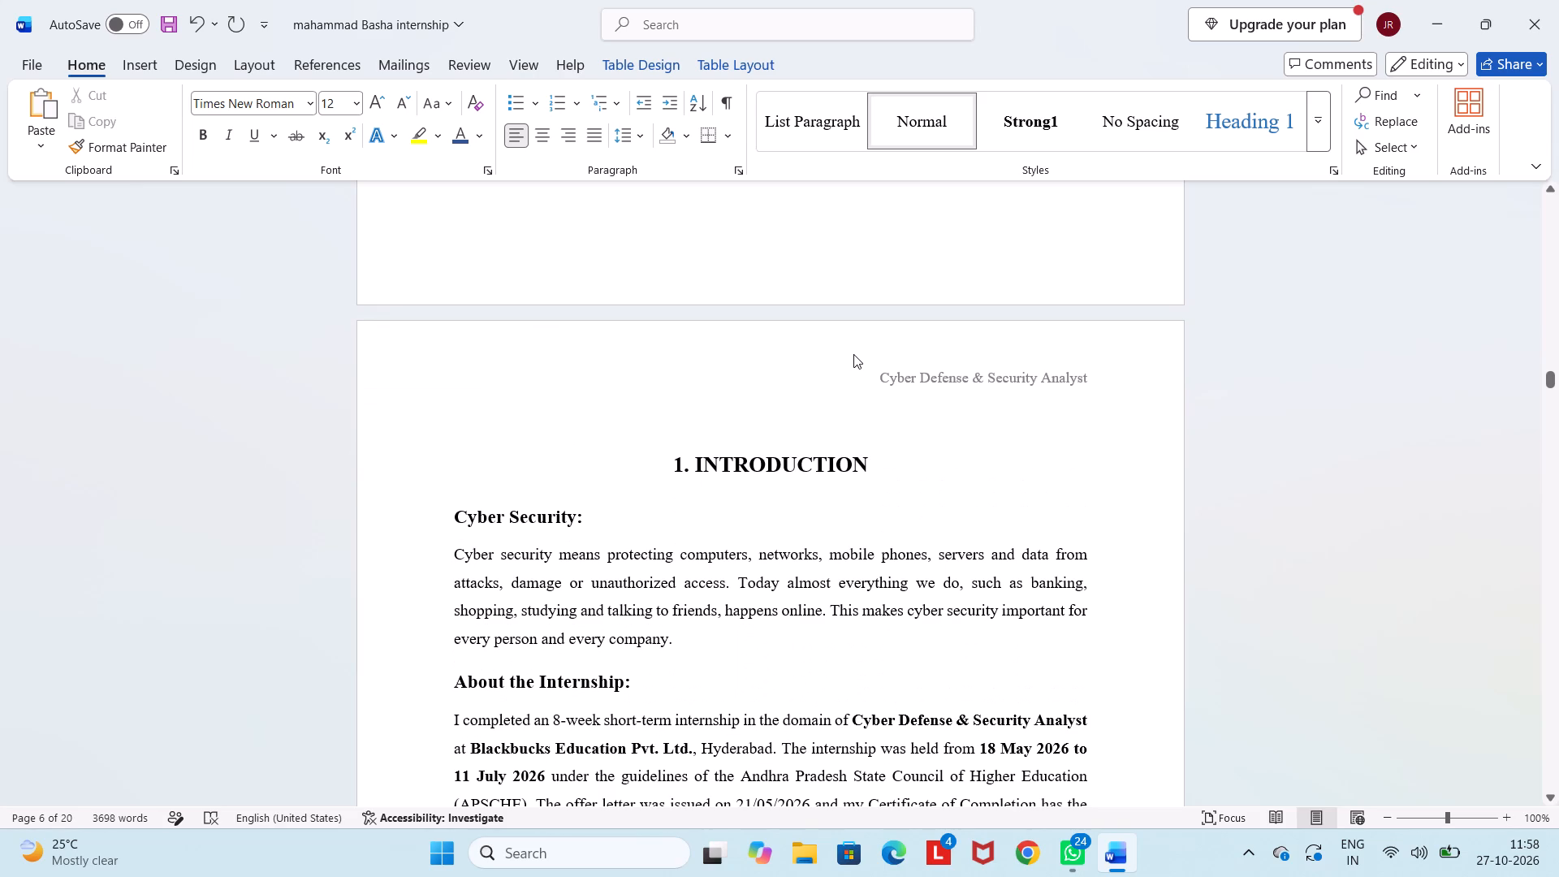
scroll(853, 354, "down", 1)
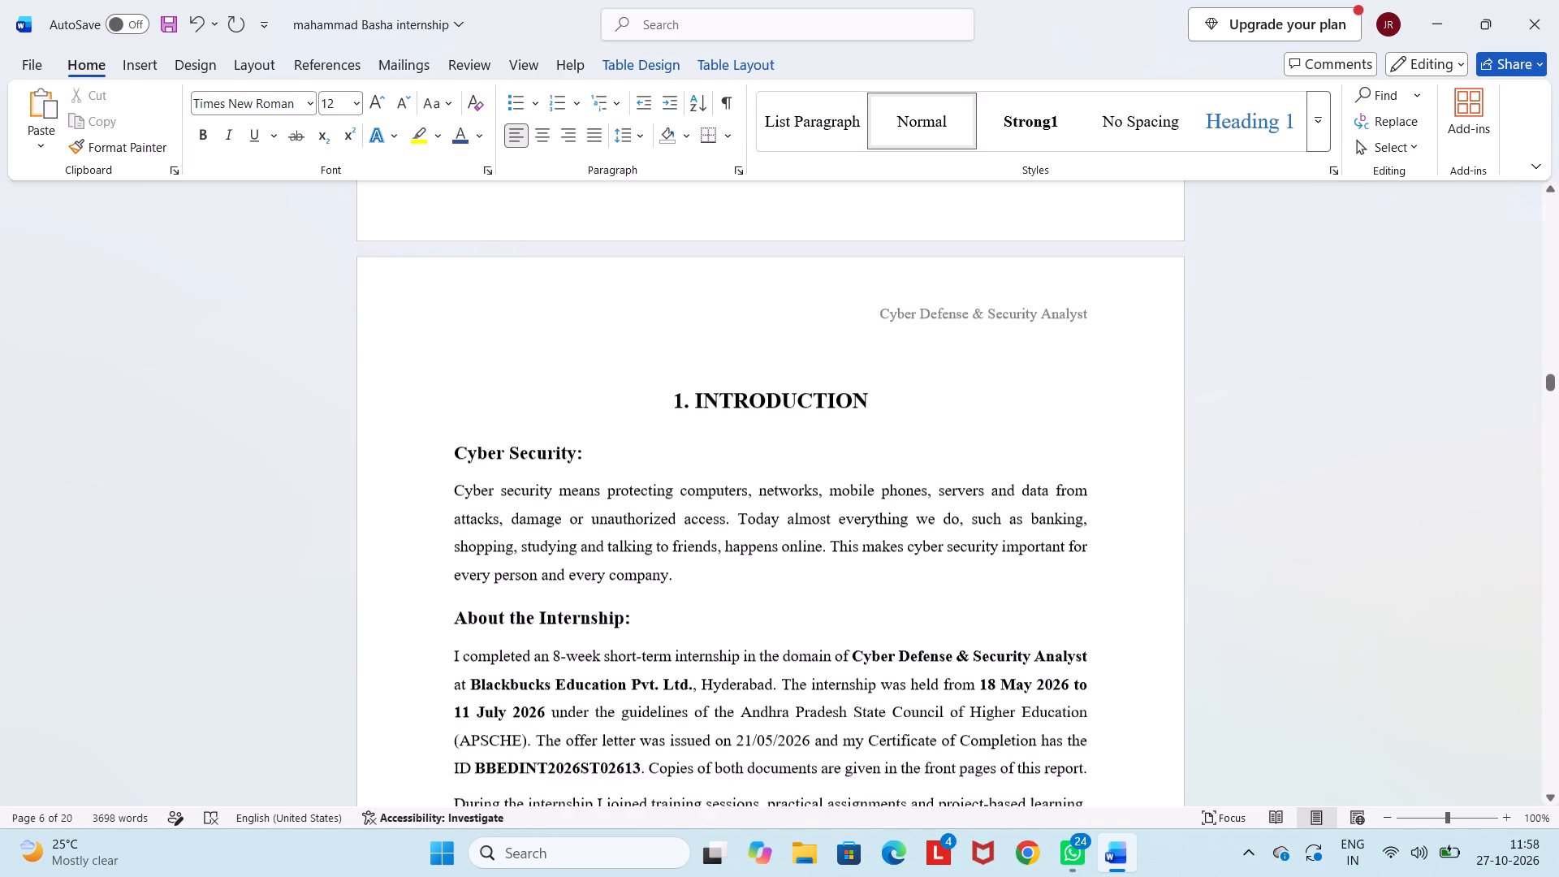
scroll(853, 354, "down", 1)
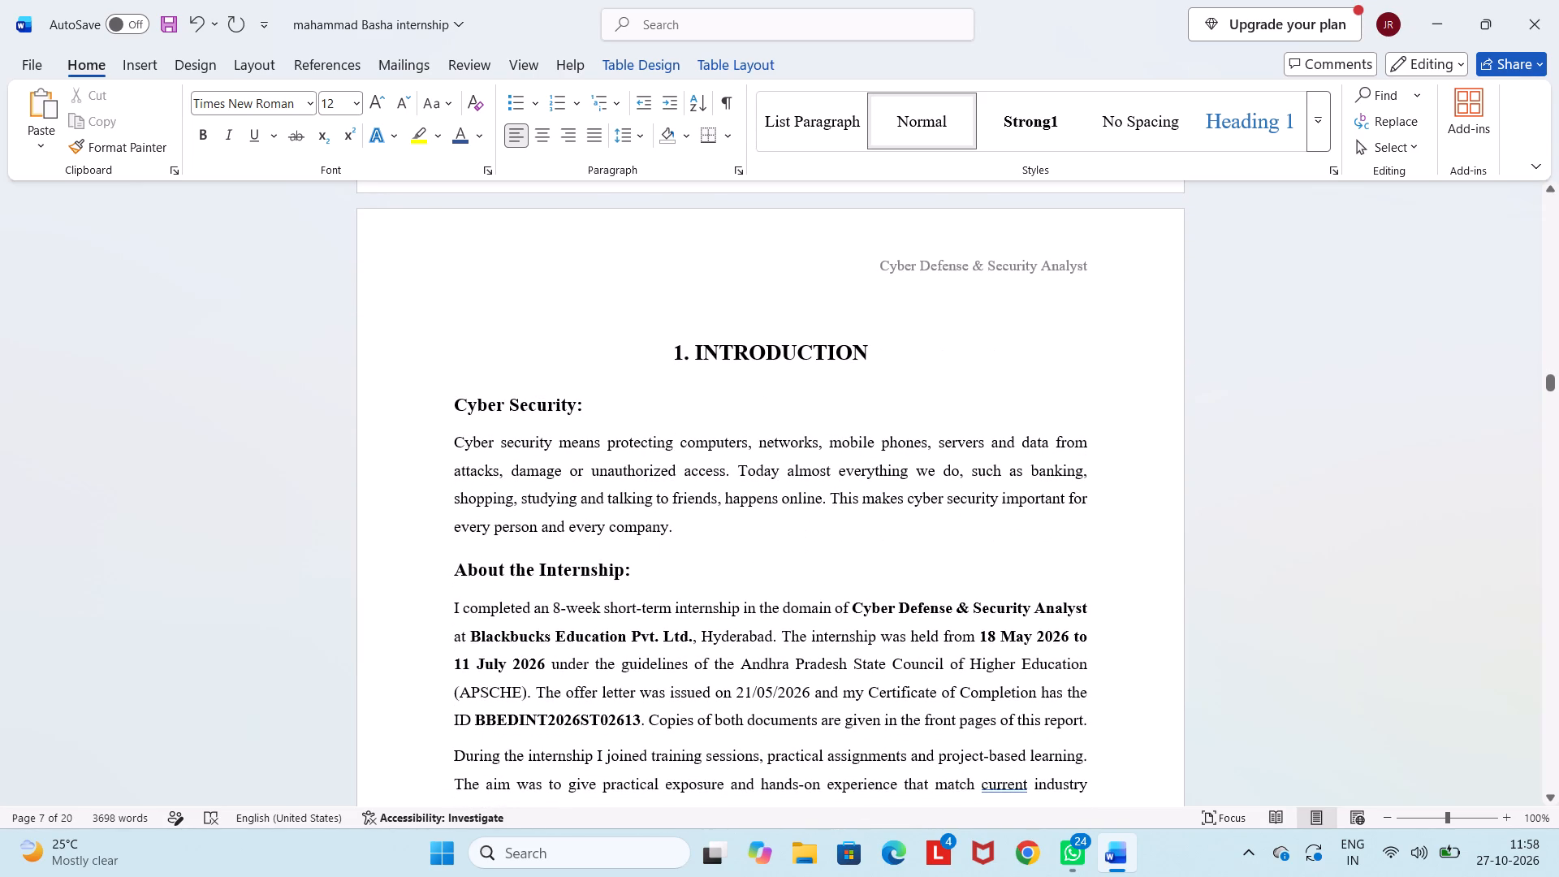
scroll(853, 354, "down", 1)
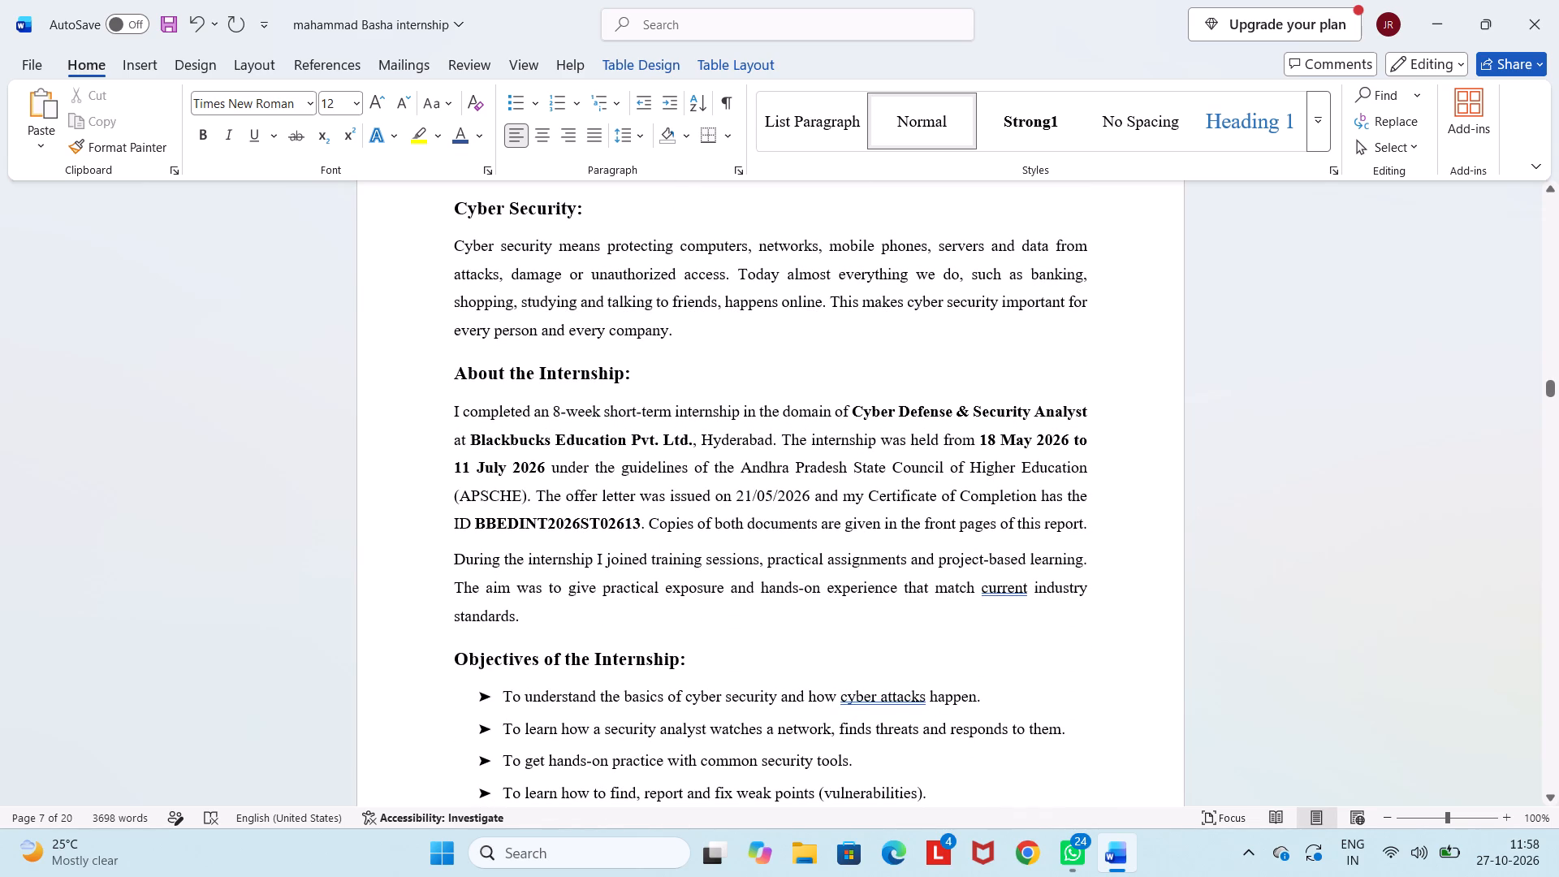
scroll(853, 354, "down", 1)
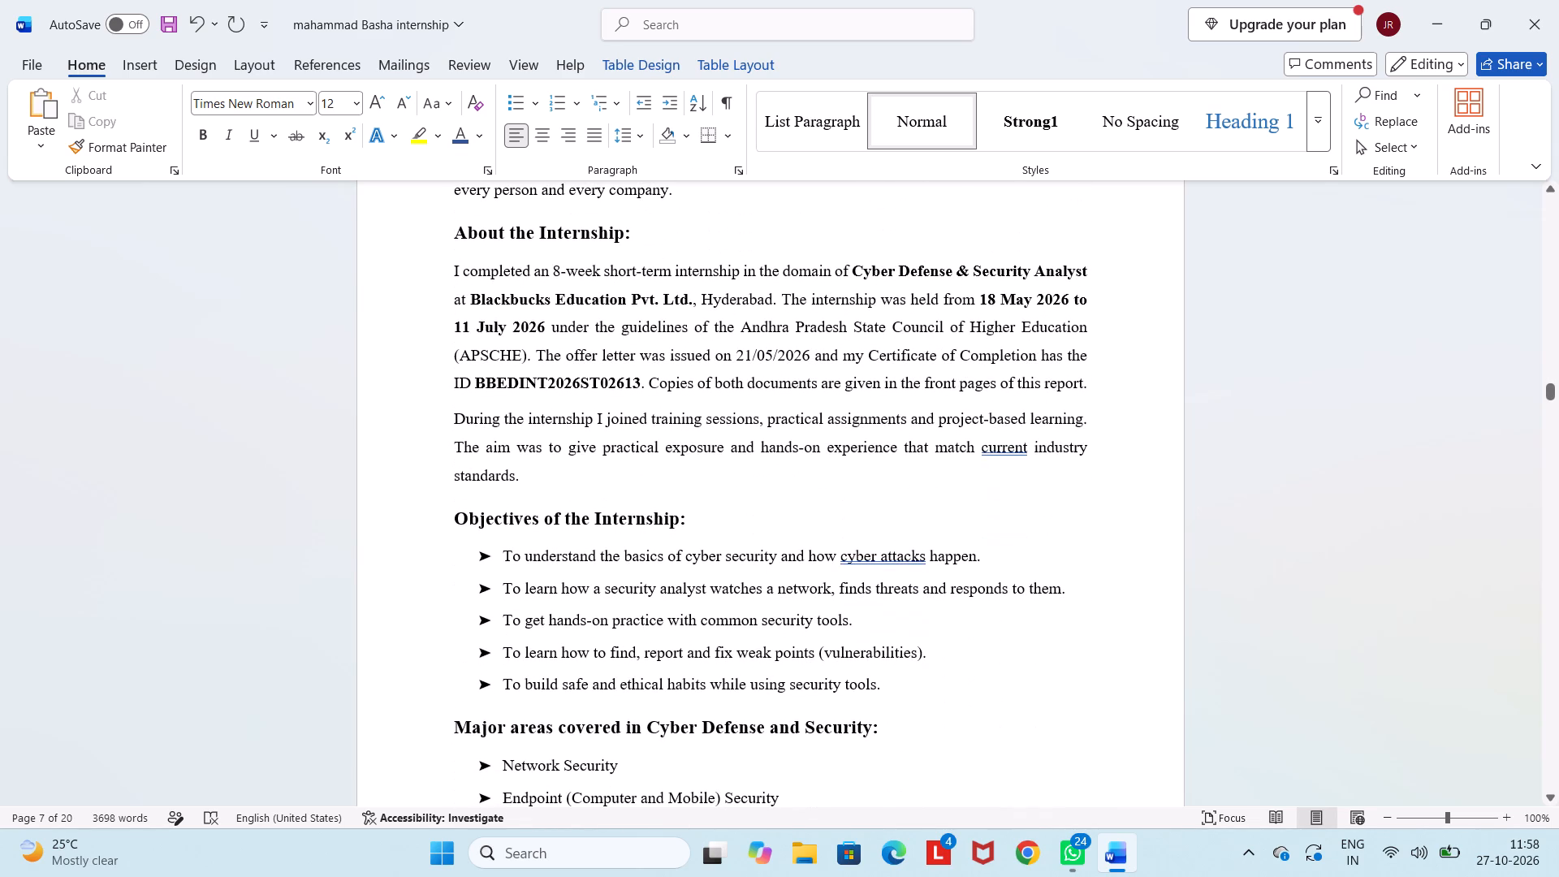
scroll(853, 354, "down", 2)
scroll(853, 354, "up", 1)
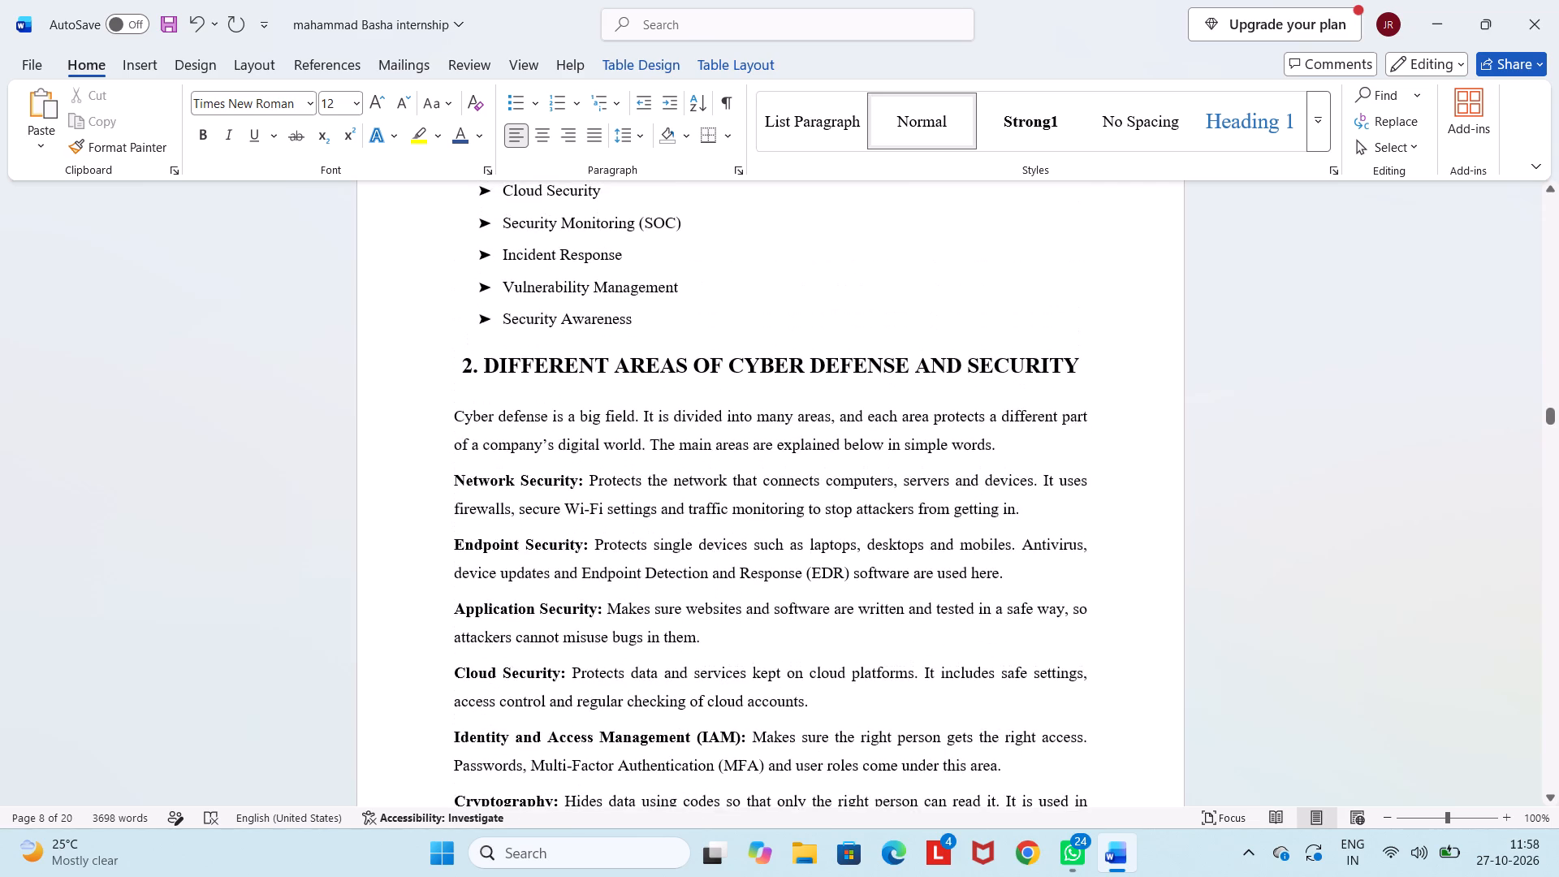
scroll(853, 354, "up", 3)
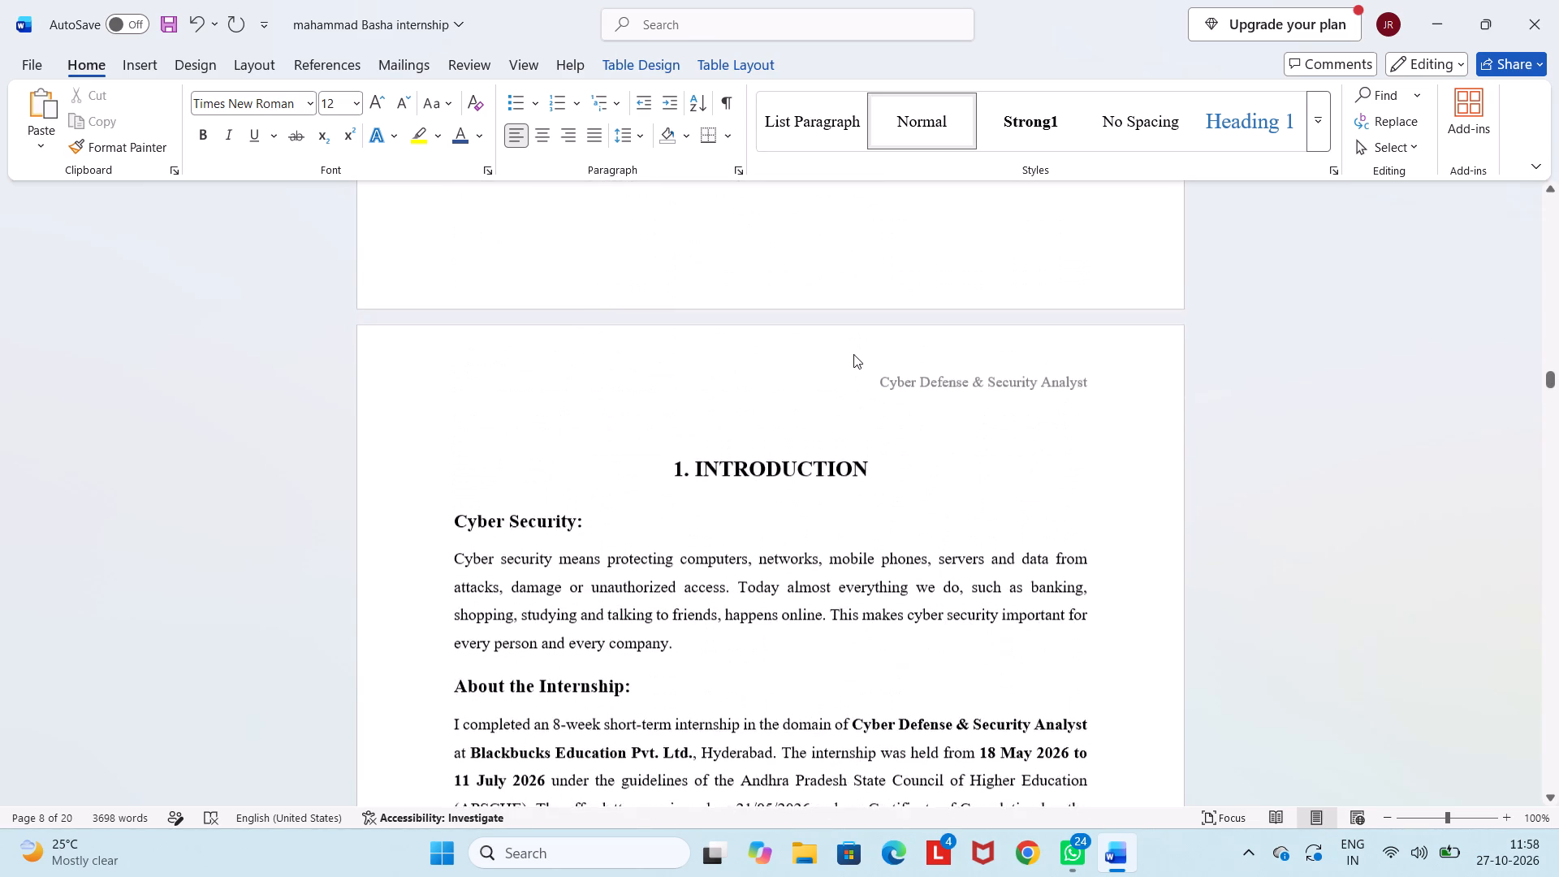
scroll(853, 354, "up", 3)
scroll(853, 354, "down", 2)
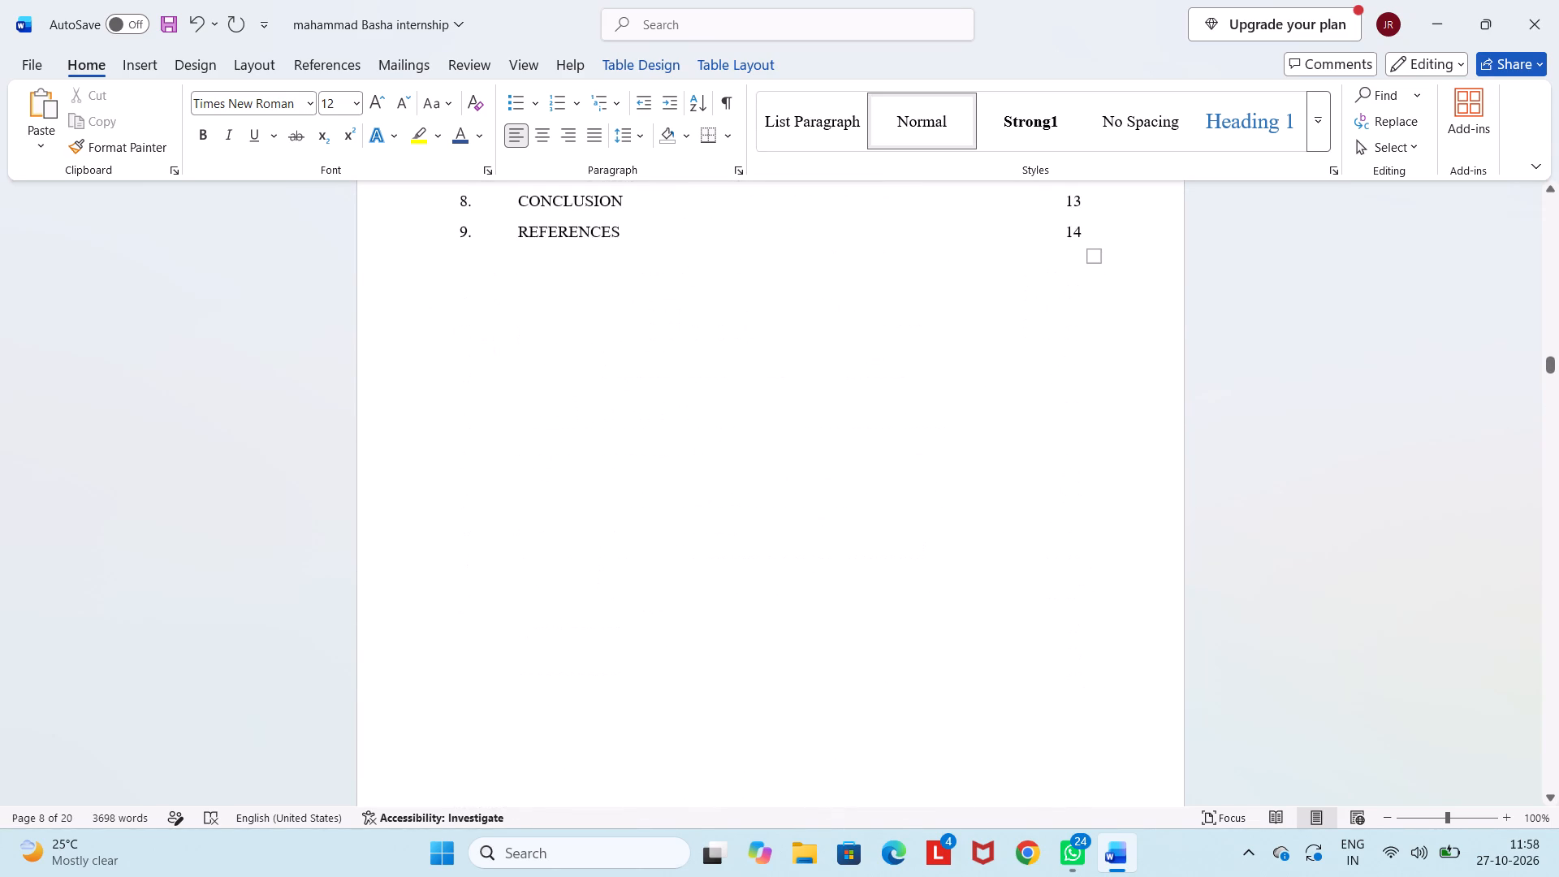
scroll(853, 354, "up", 1)
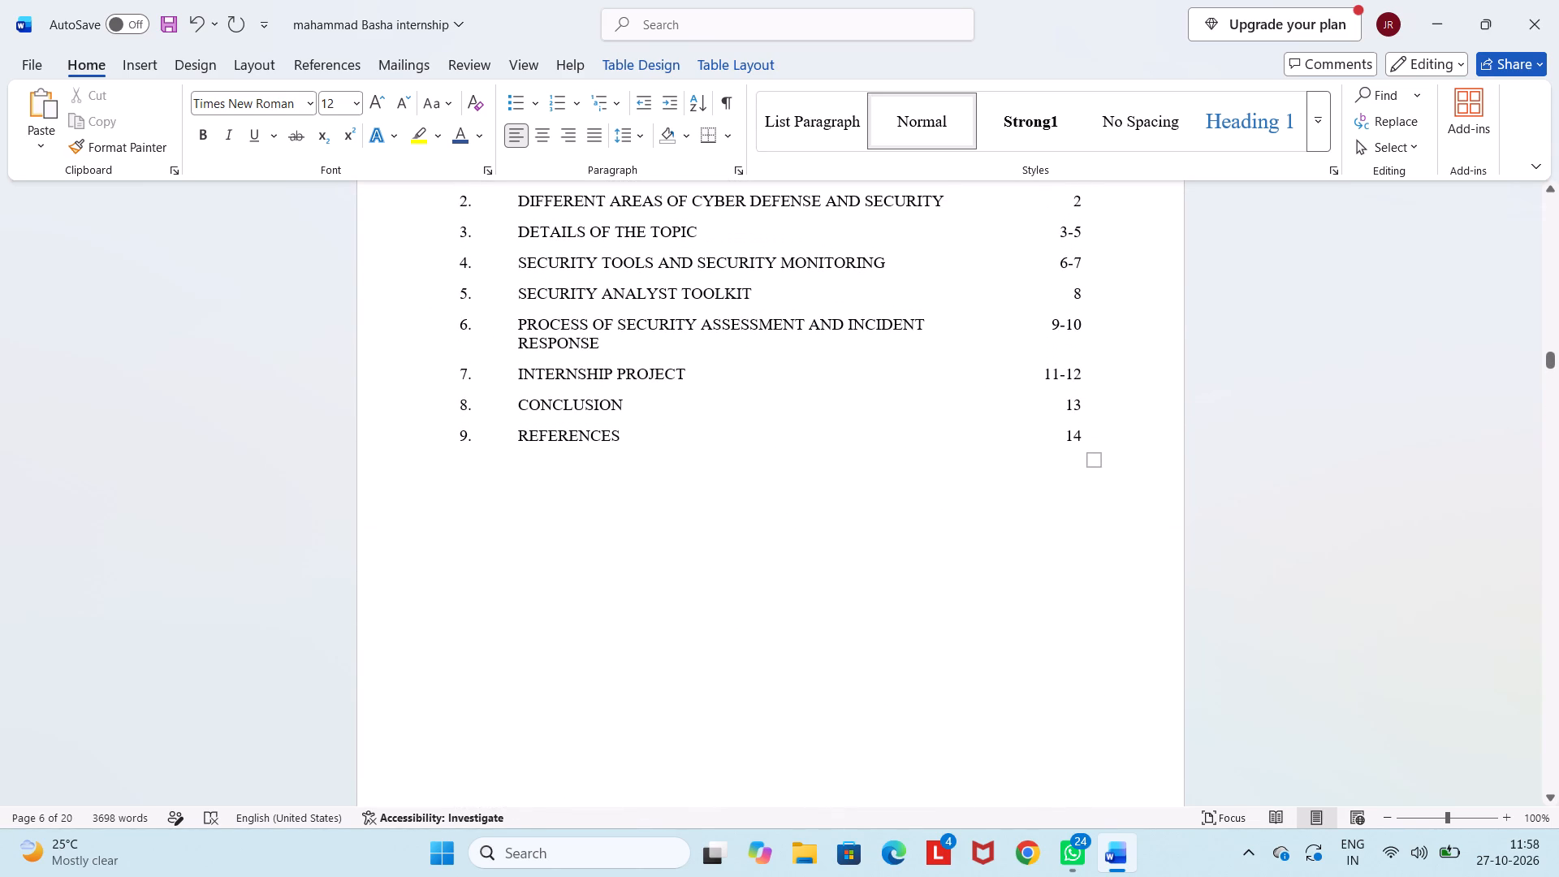
scroll(853, 354, "down", 3)
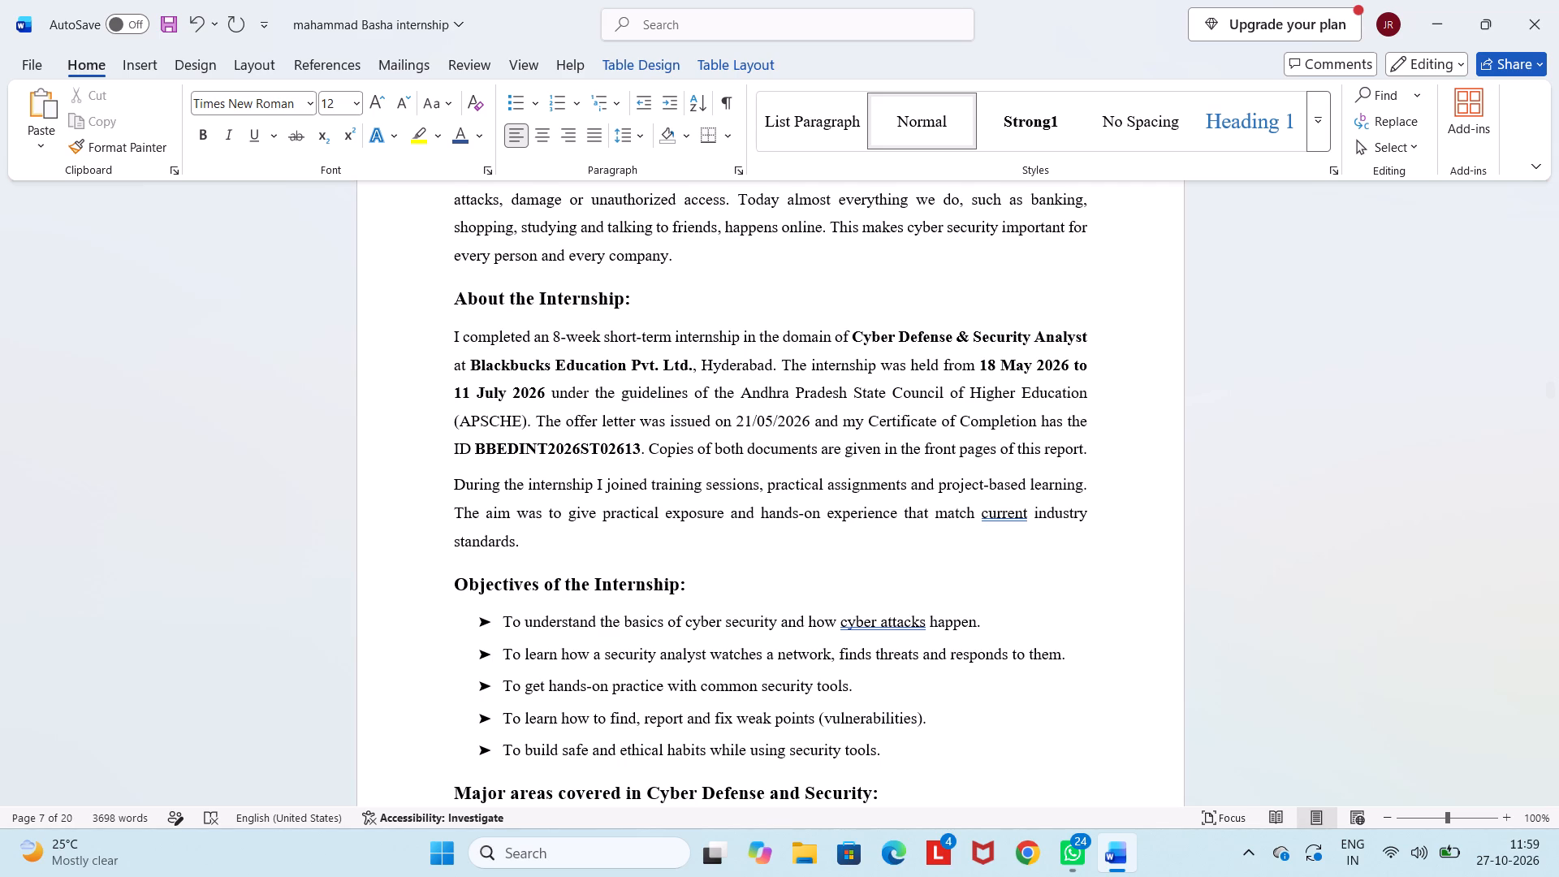
In the first About the Internship paragraph, replace the domain "Cyber Defense & Security Analyst" with "Phishing EmailDetectionSystem" in bold.
left_click(853, 338)
left_click_drag(853, 338, 1035, 323)
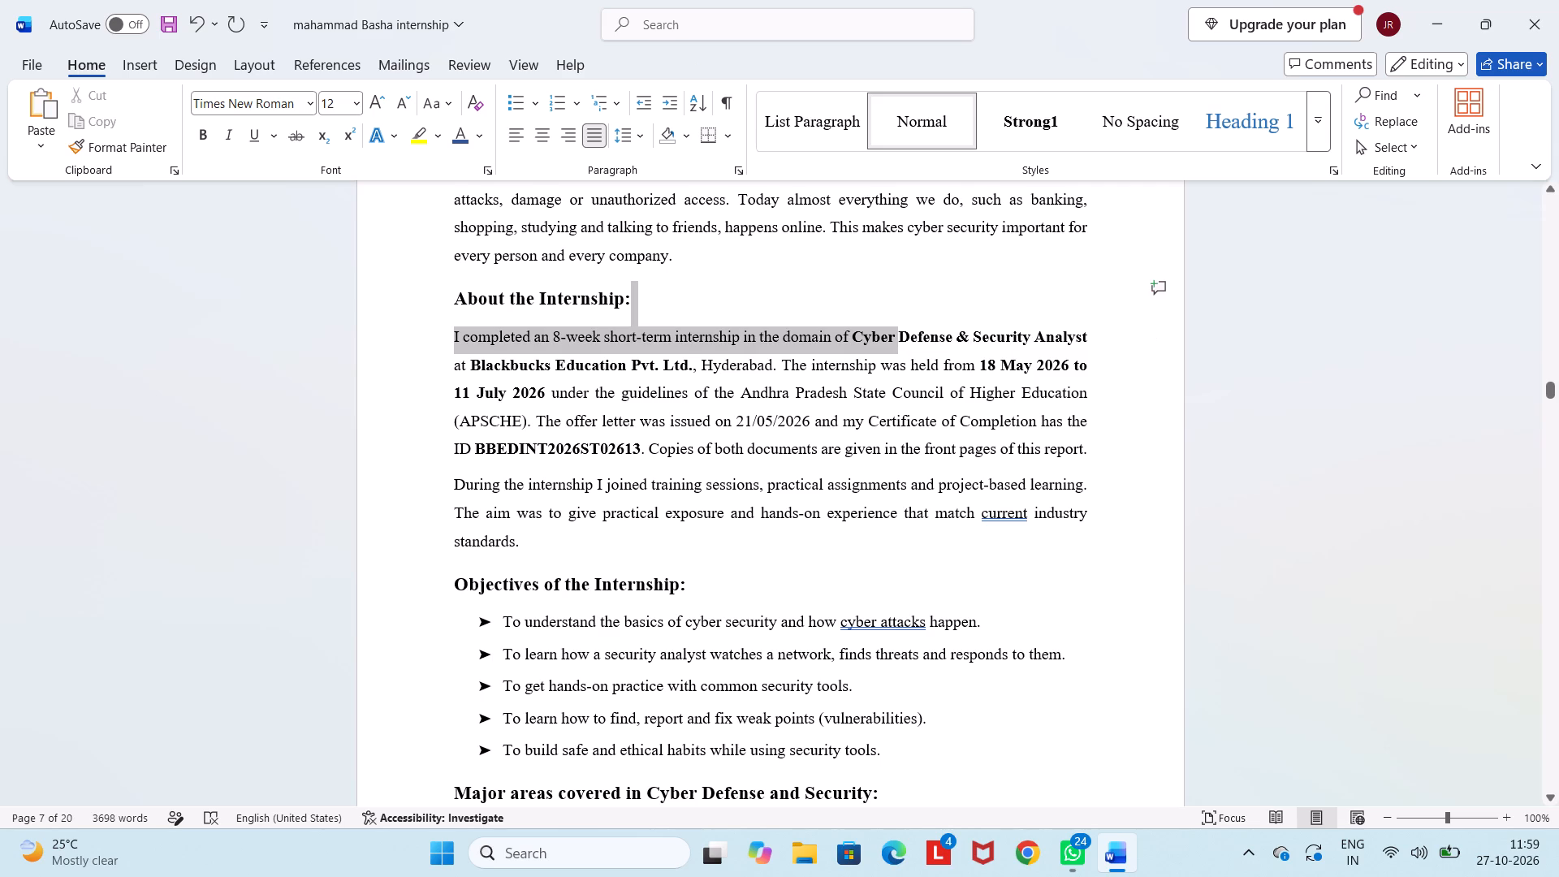
left_click_drag(1035, 323, 1008, 375)
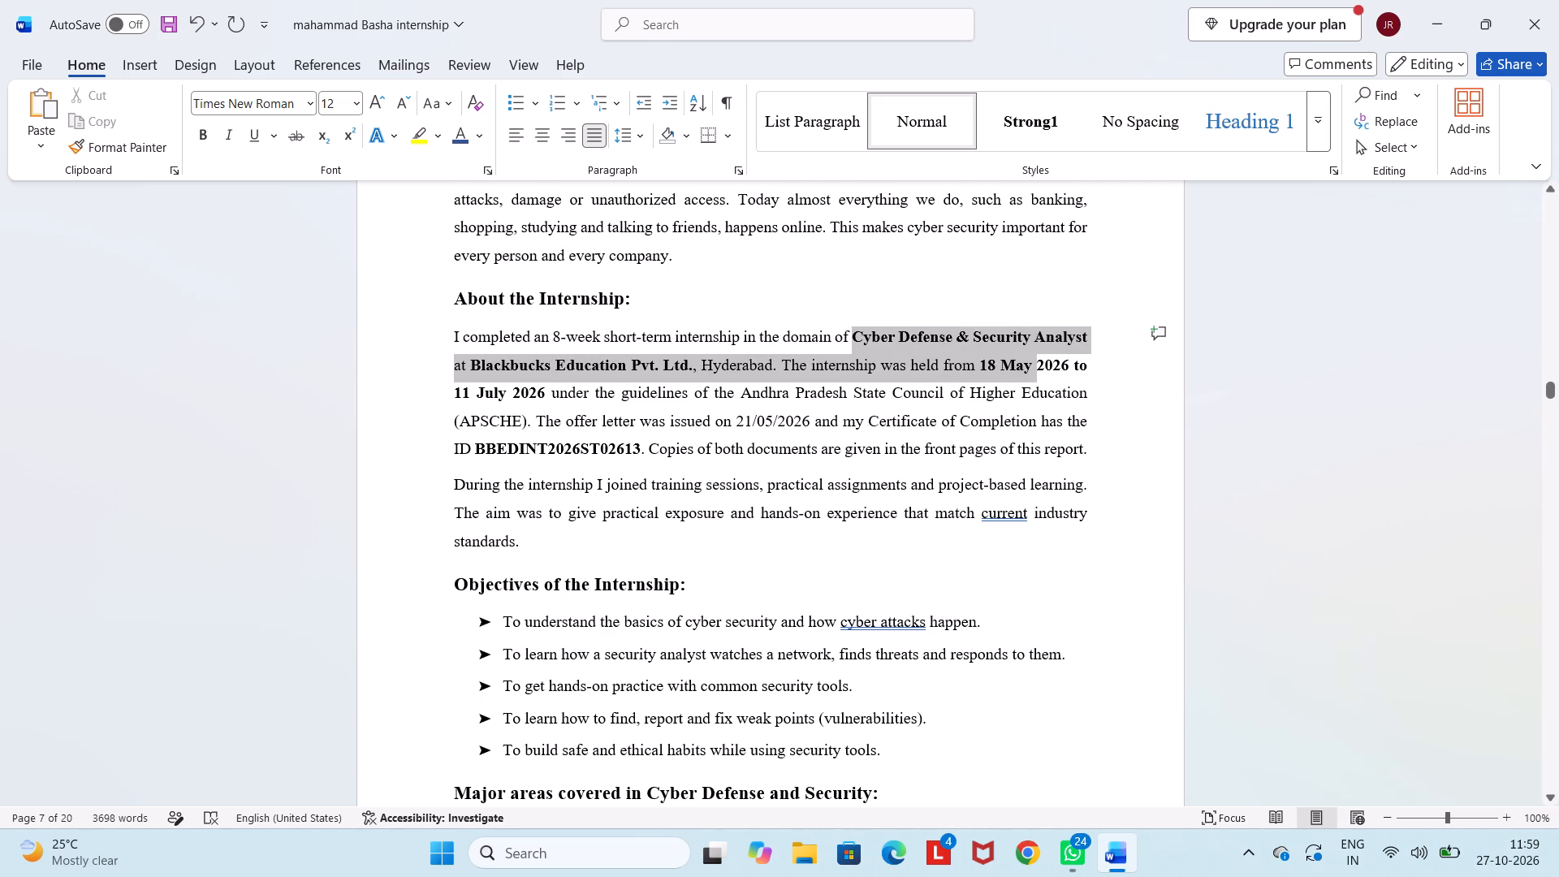
left_click_drag(1008, 375, 1034, 350)
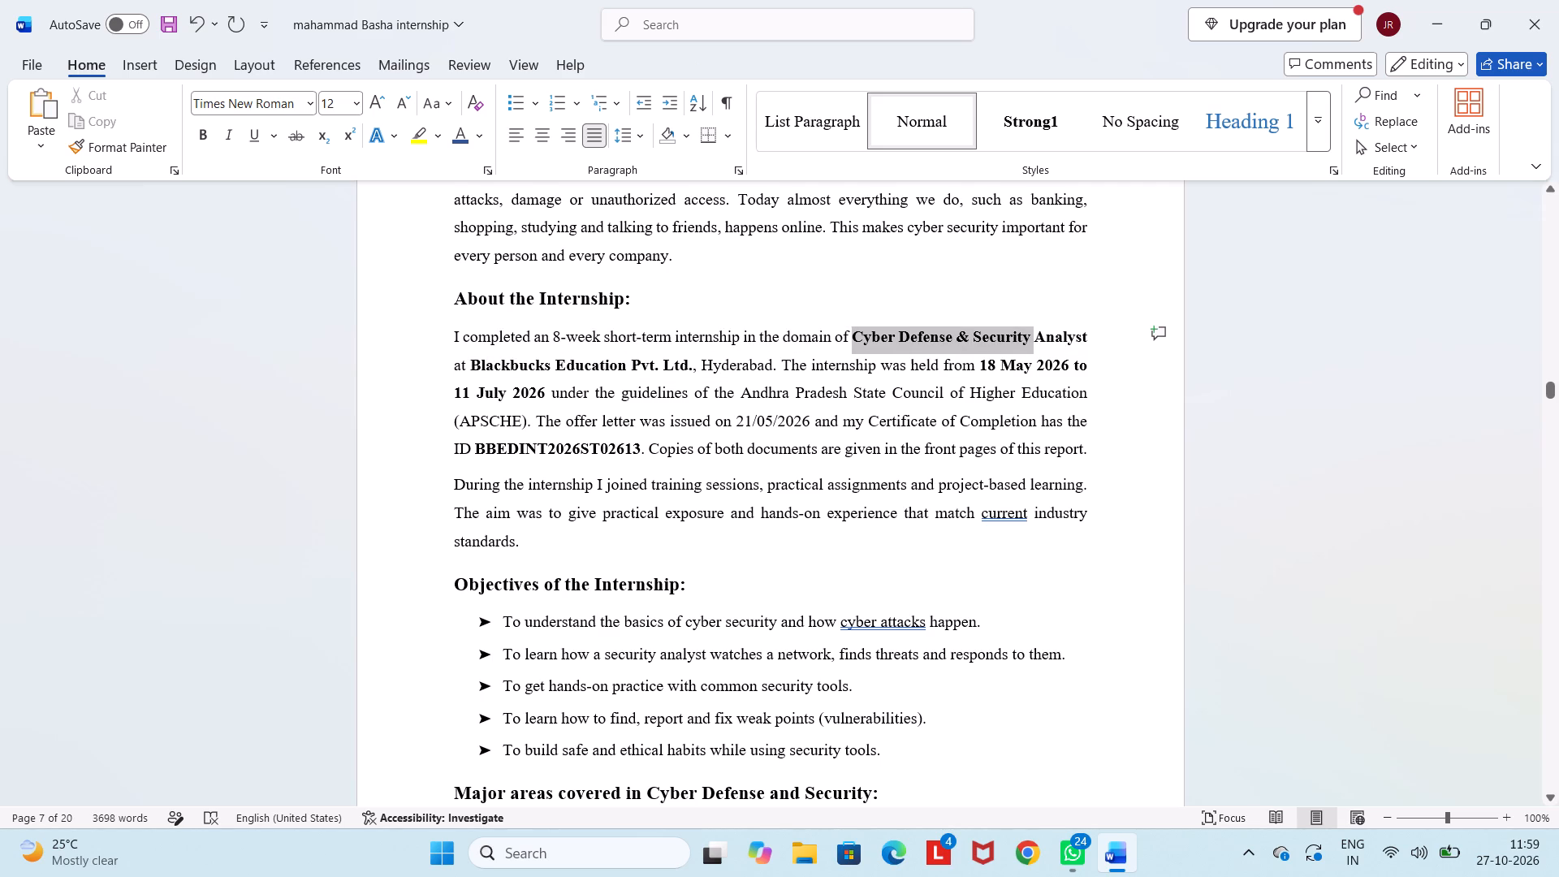
left_click_drag(1034, 350, 1077, 340)
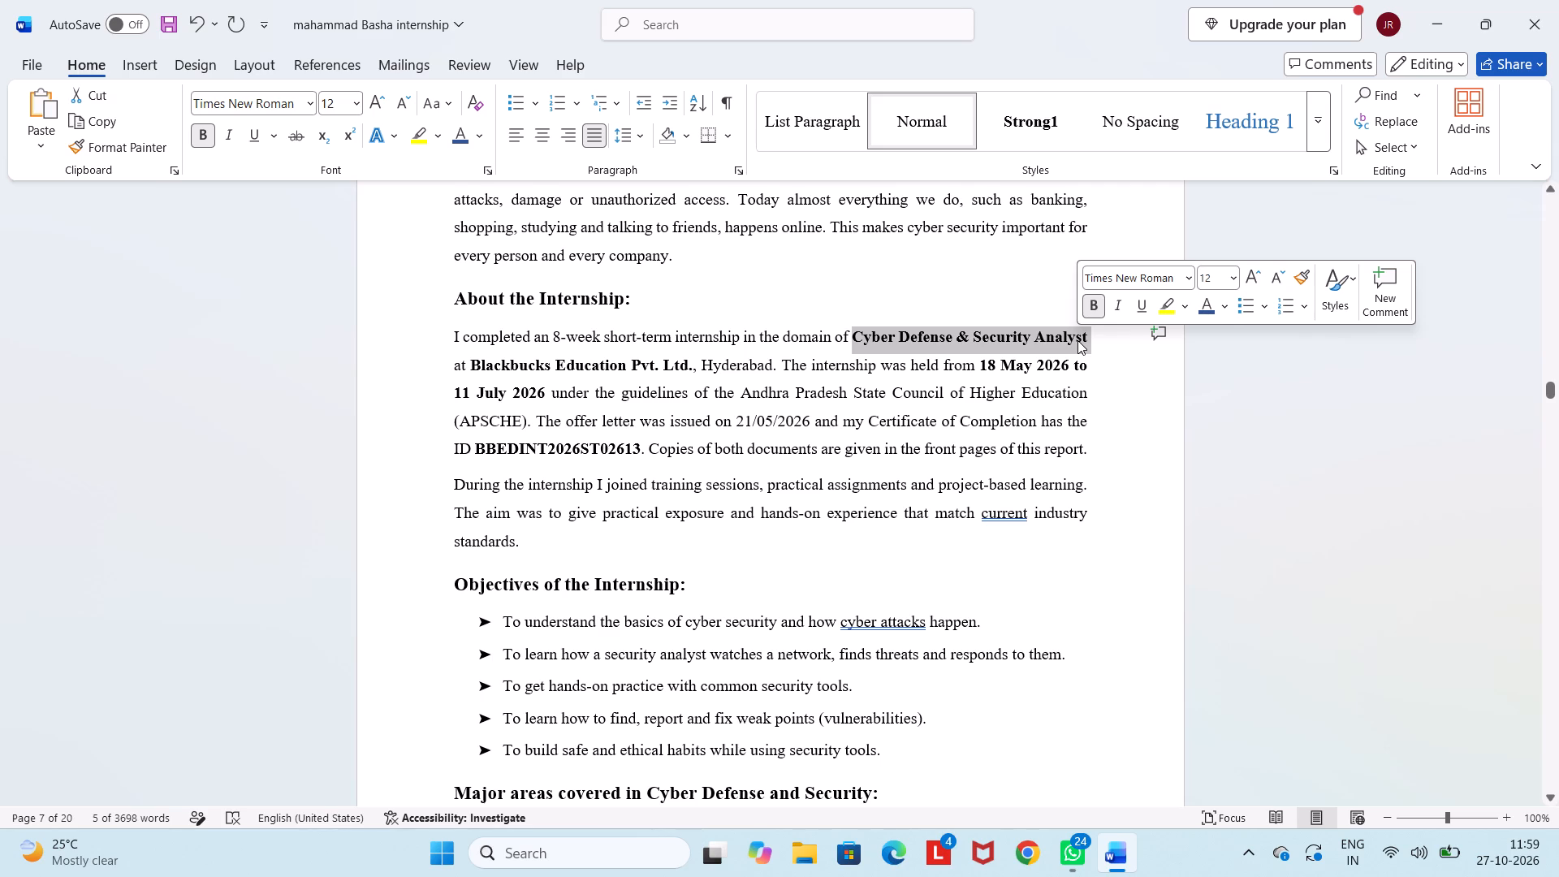
left_click(1086, 337)
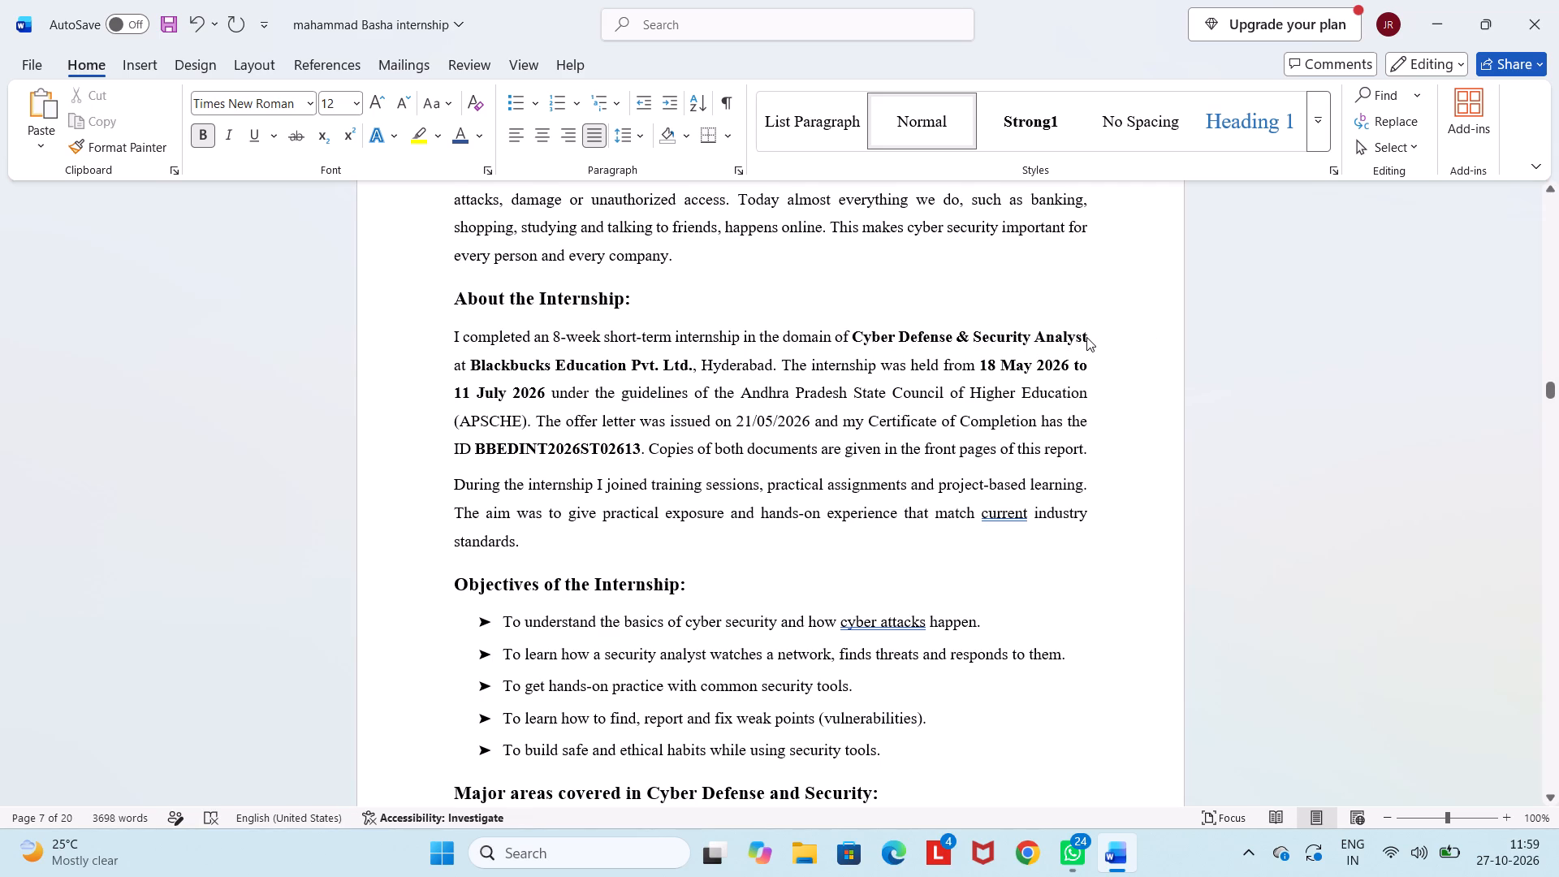
key("BackSpace")
key("BackSpace")
key("BackSpace")
key("BackSpace")
key("BackSpace")
key("BackSpace")
key("BackSpace")
key("BackSpace")
key("BackSpace")
key("BackSpace")
key("BackSpace")
key("BackSpace")
key("BackSpace")
key("BackSpace")
key("BackSpace")
key("BackSpace")
key("BackSpace")
key("BackSpace")
key("BackSpace")
key("BackSpace")
key("BackSpace")
key("BackSpace")
key("BackSpace")
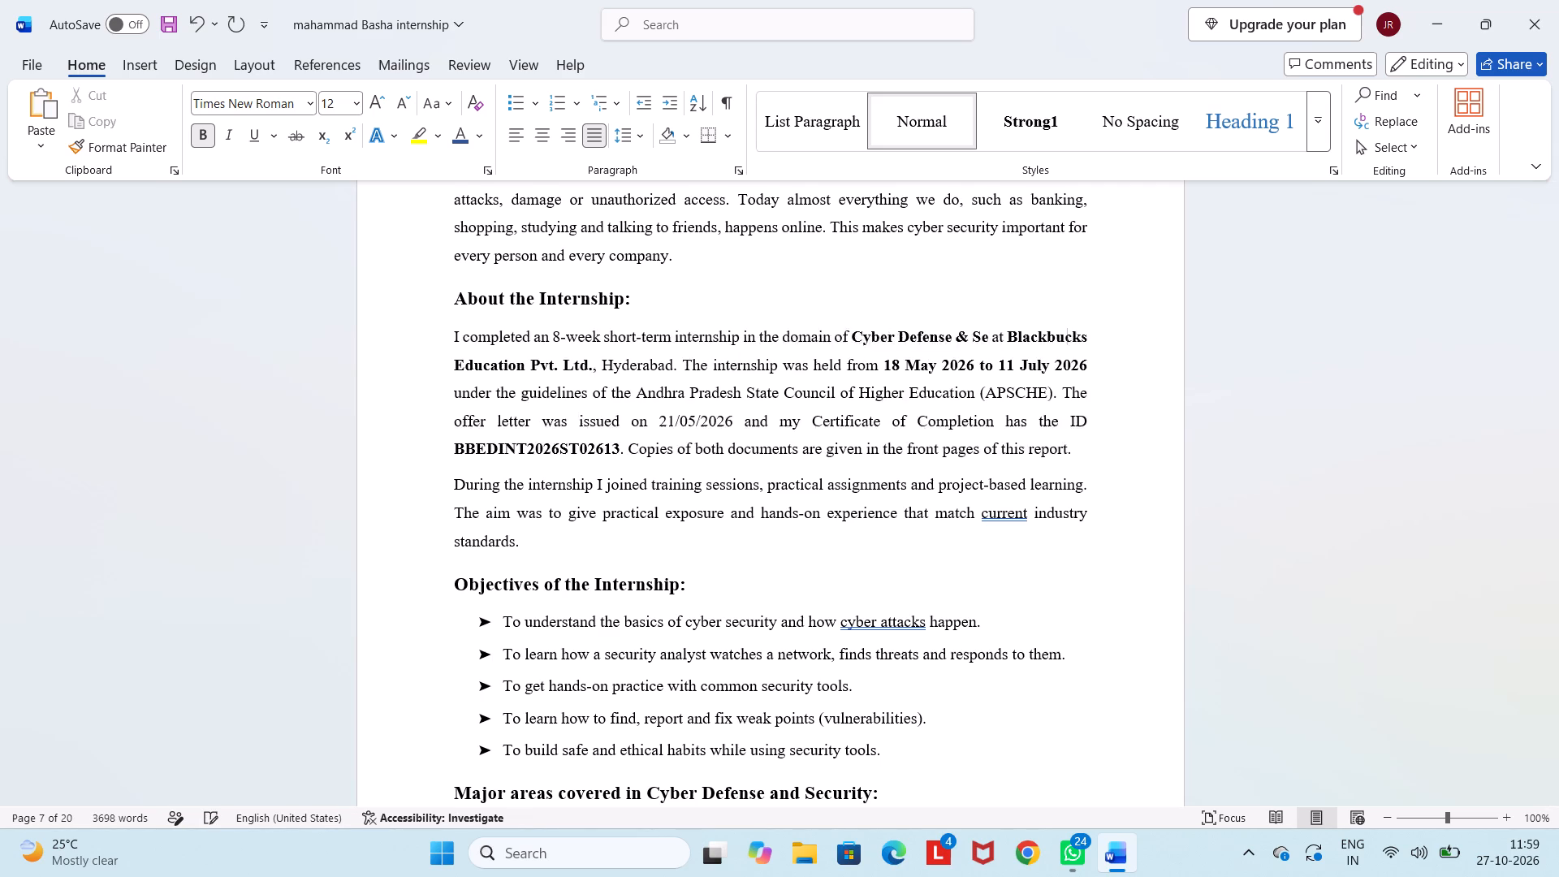
key("BackSpace")
key("BackSpace")
key("BackSpace")
key("BackSpace")
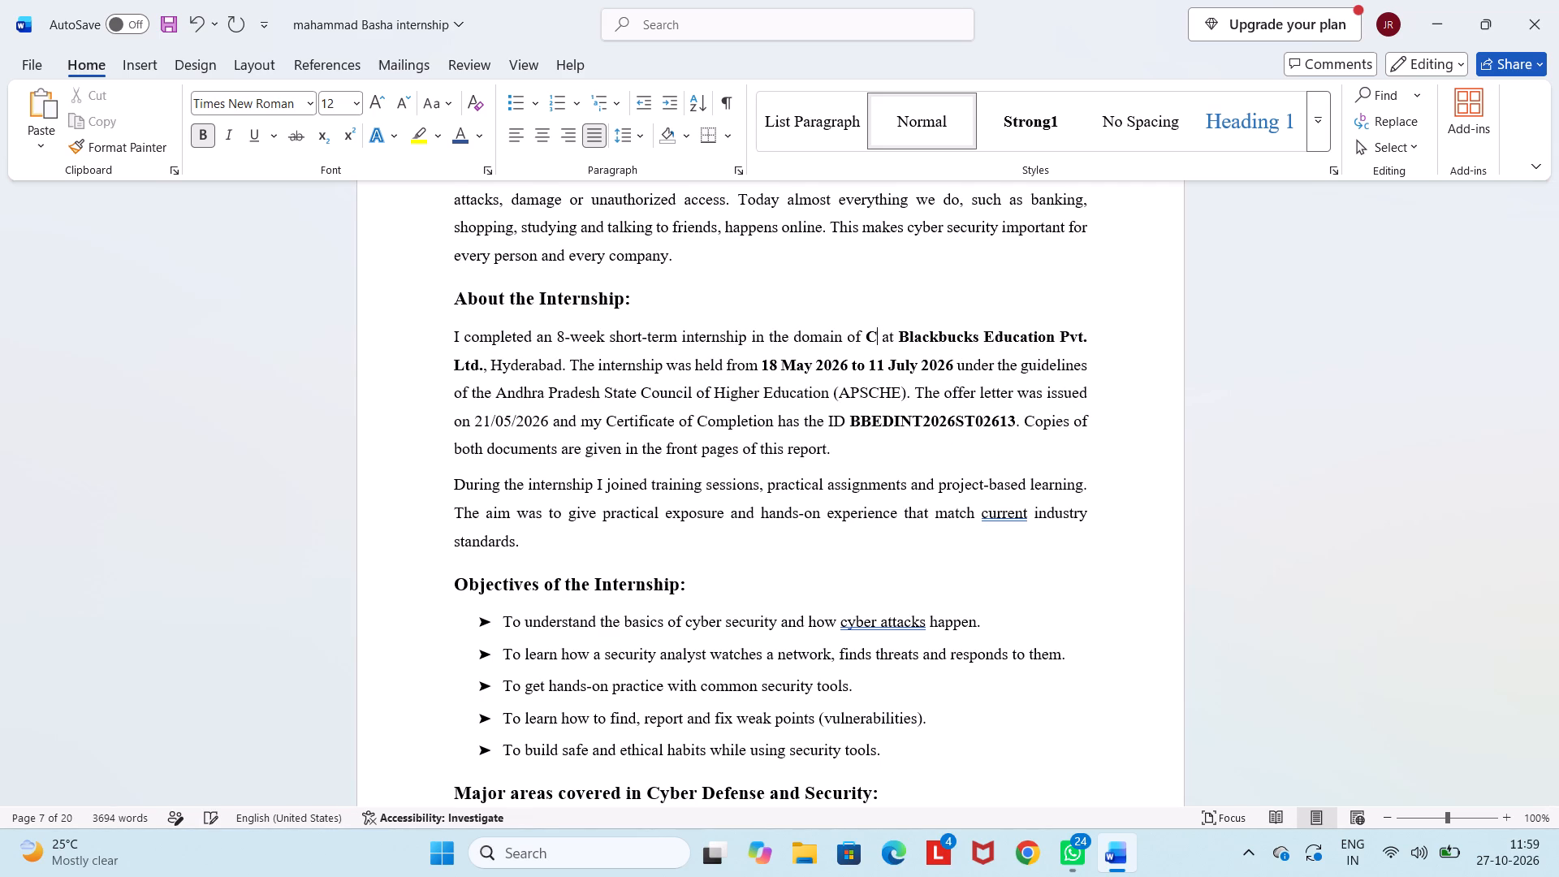
key("BackSpace")
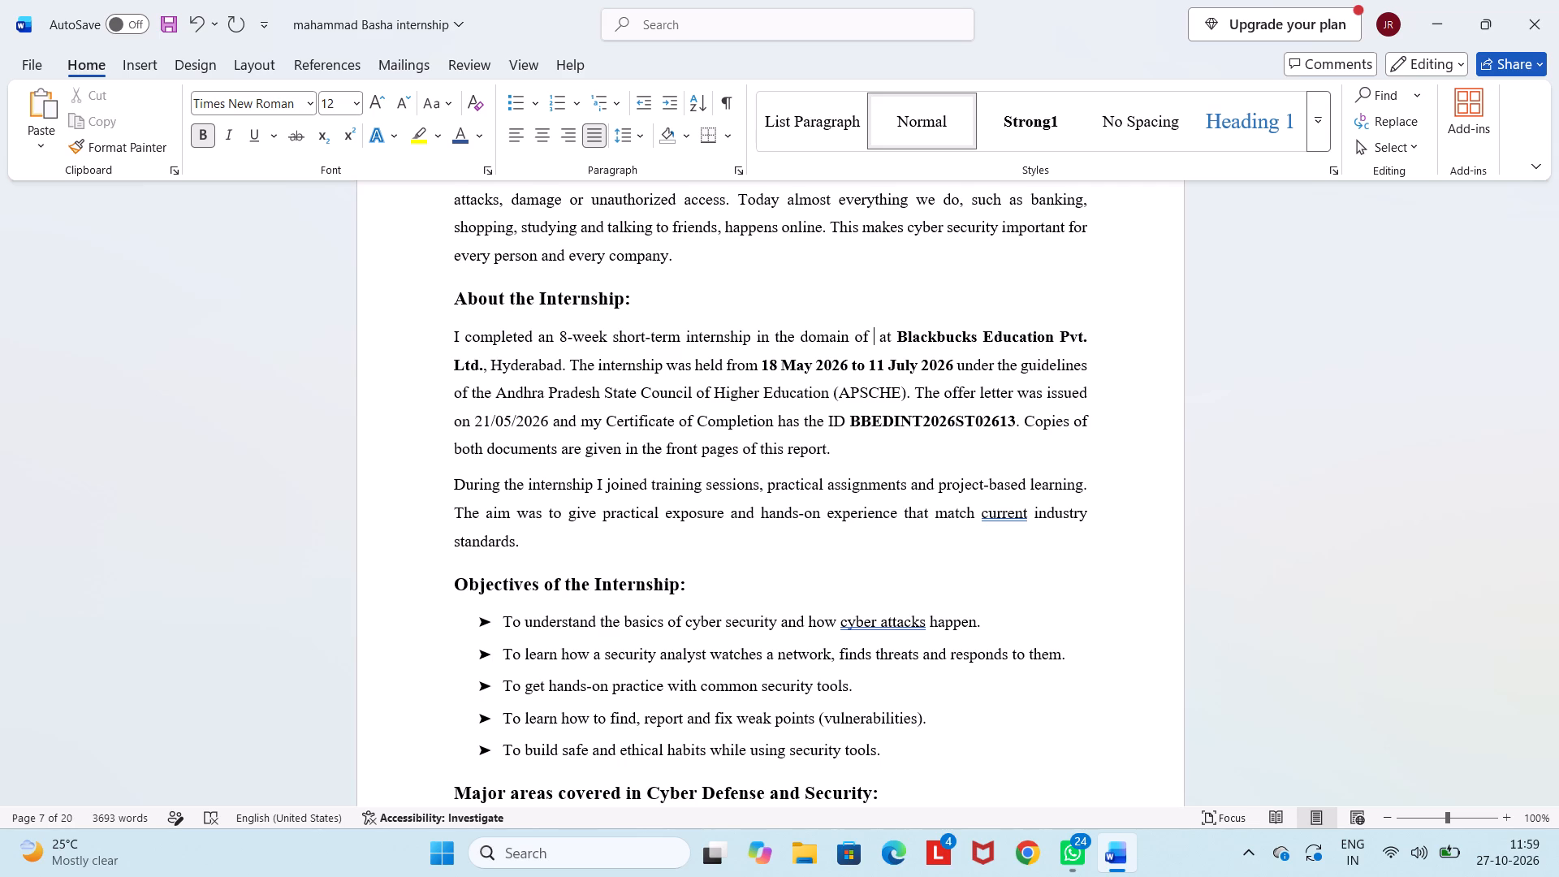
type("Phishing EmailDetectin")
key("BackSpace")
type("onS")
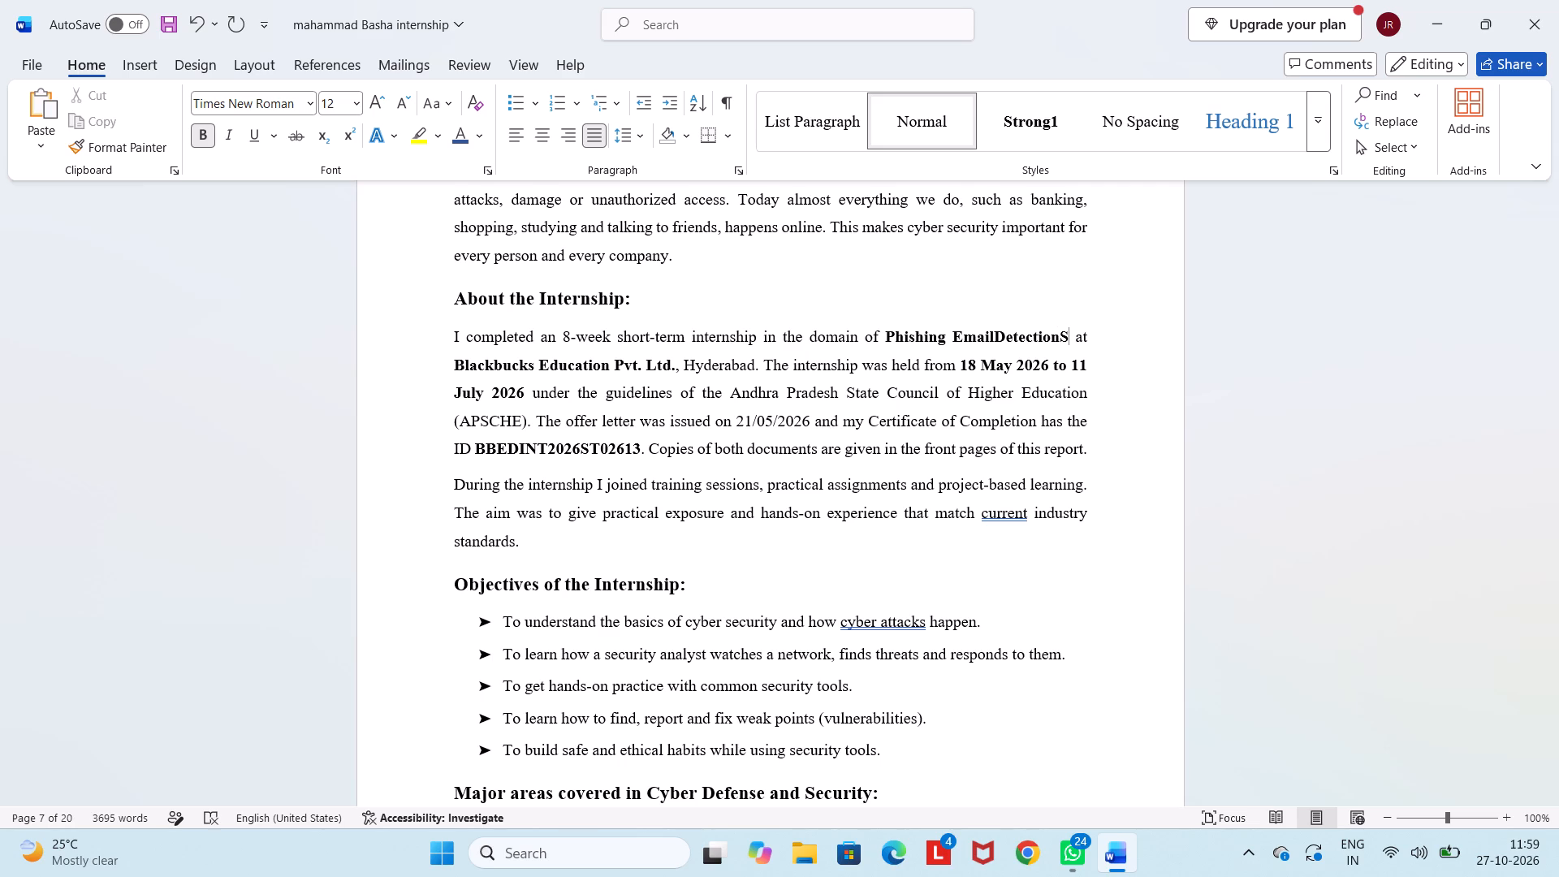
key("BackSpace")
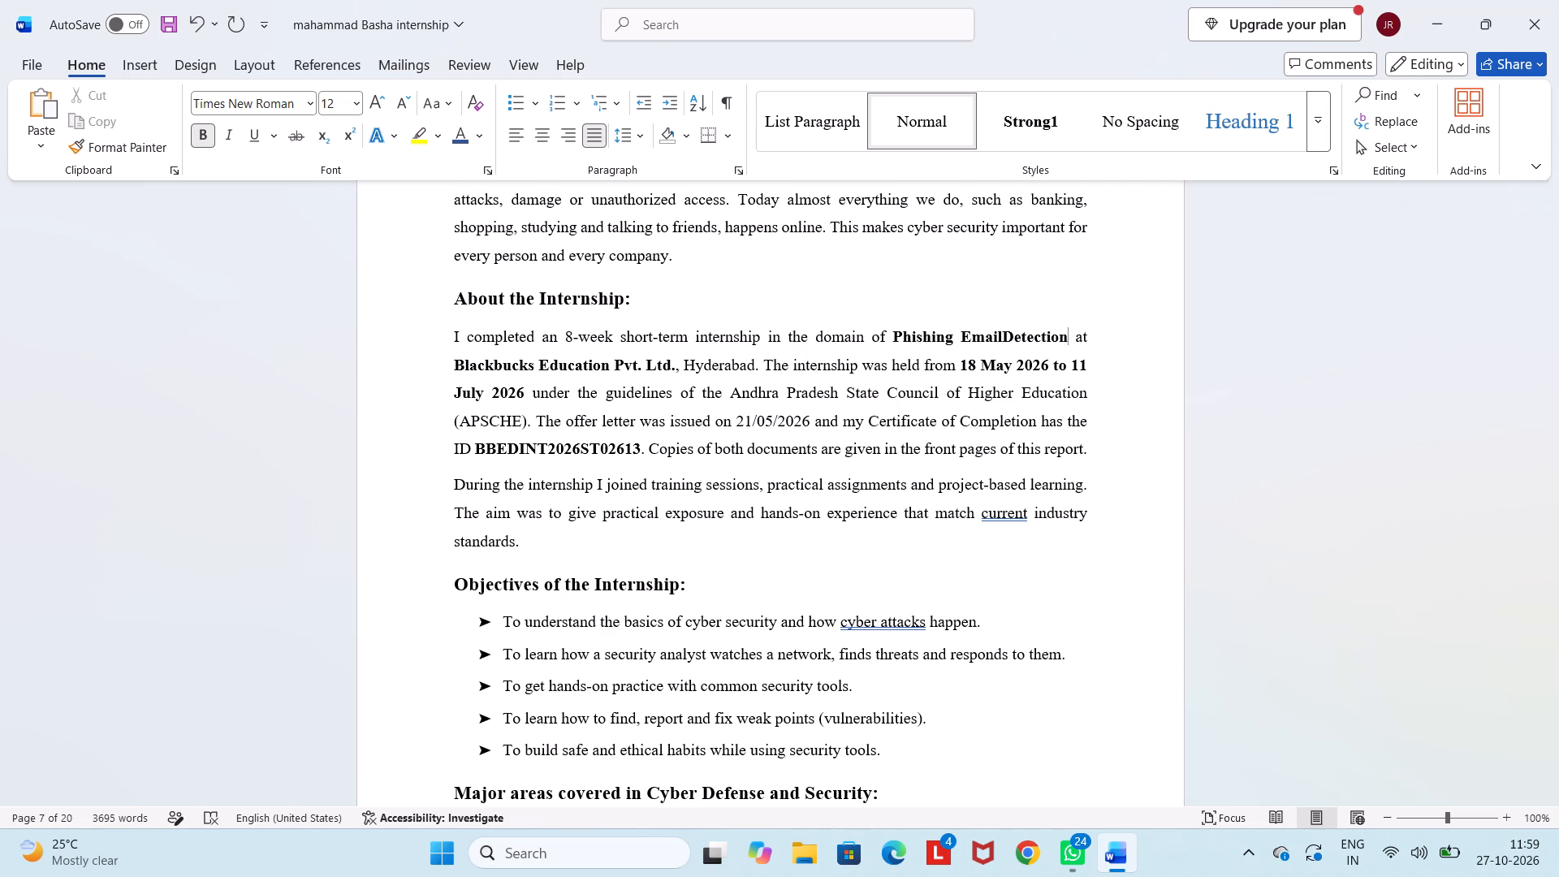
type("System")
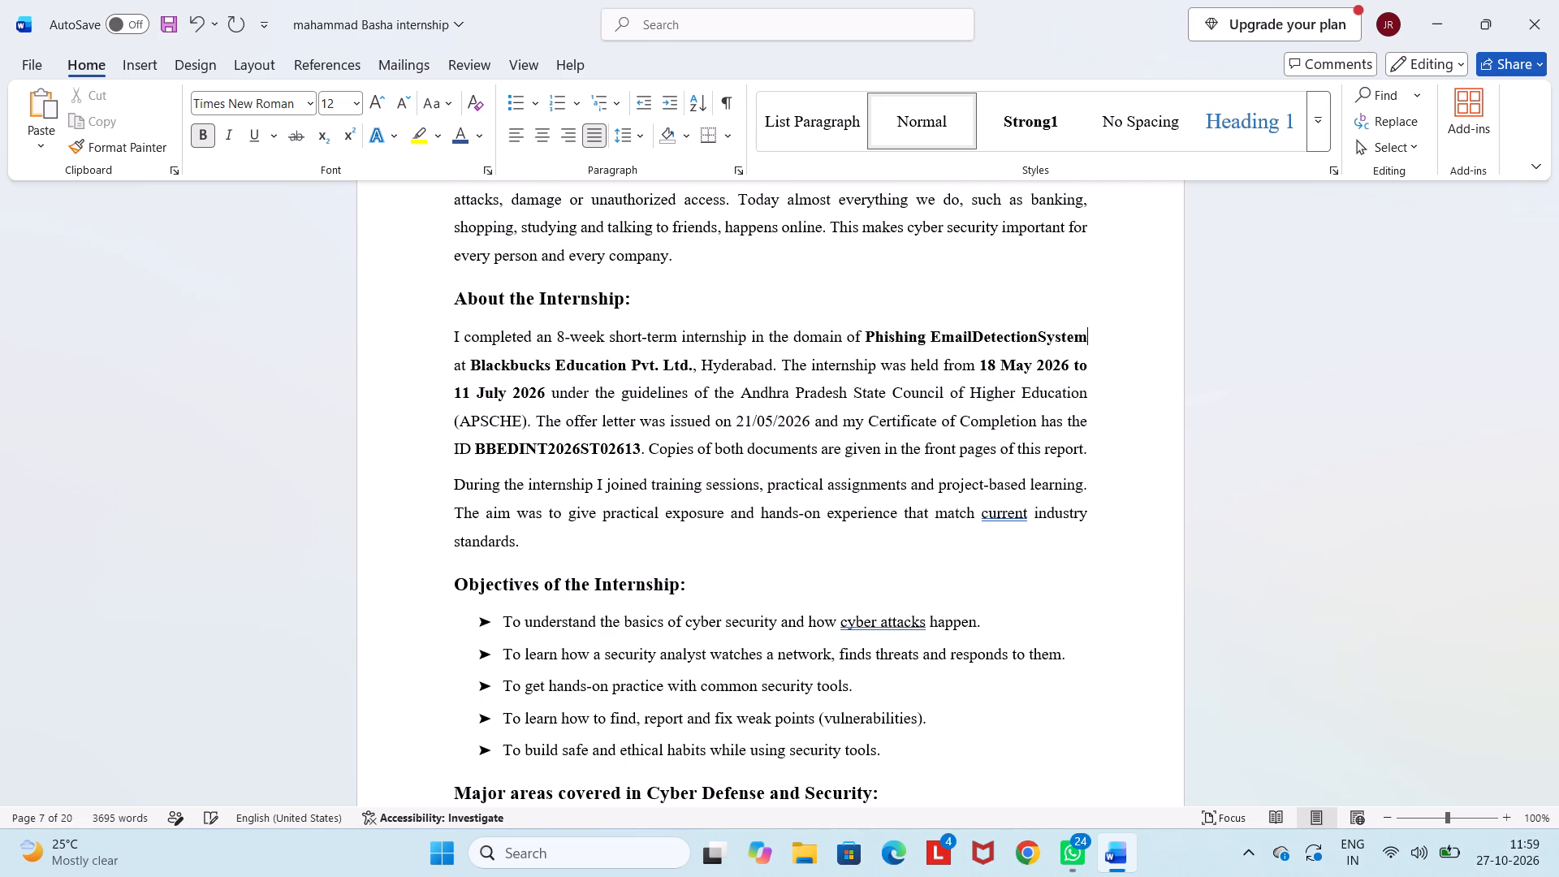
Add the missing spaces in the About the Internship domain name so it reads "Phishing Email Detection System".
key("Left")
key("Left")
key("Left")
key("Left")
key("Left")
key("Left")
key("space")
key("Left")
key("Left")
key("Left")
key("Left")
key("Left")
key("Left")
key("Left")
key("Left")
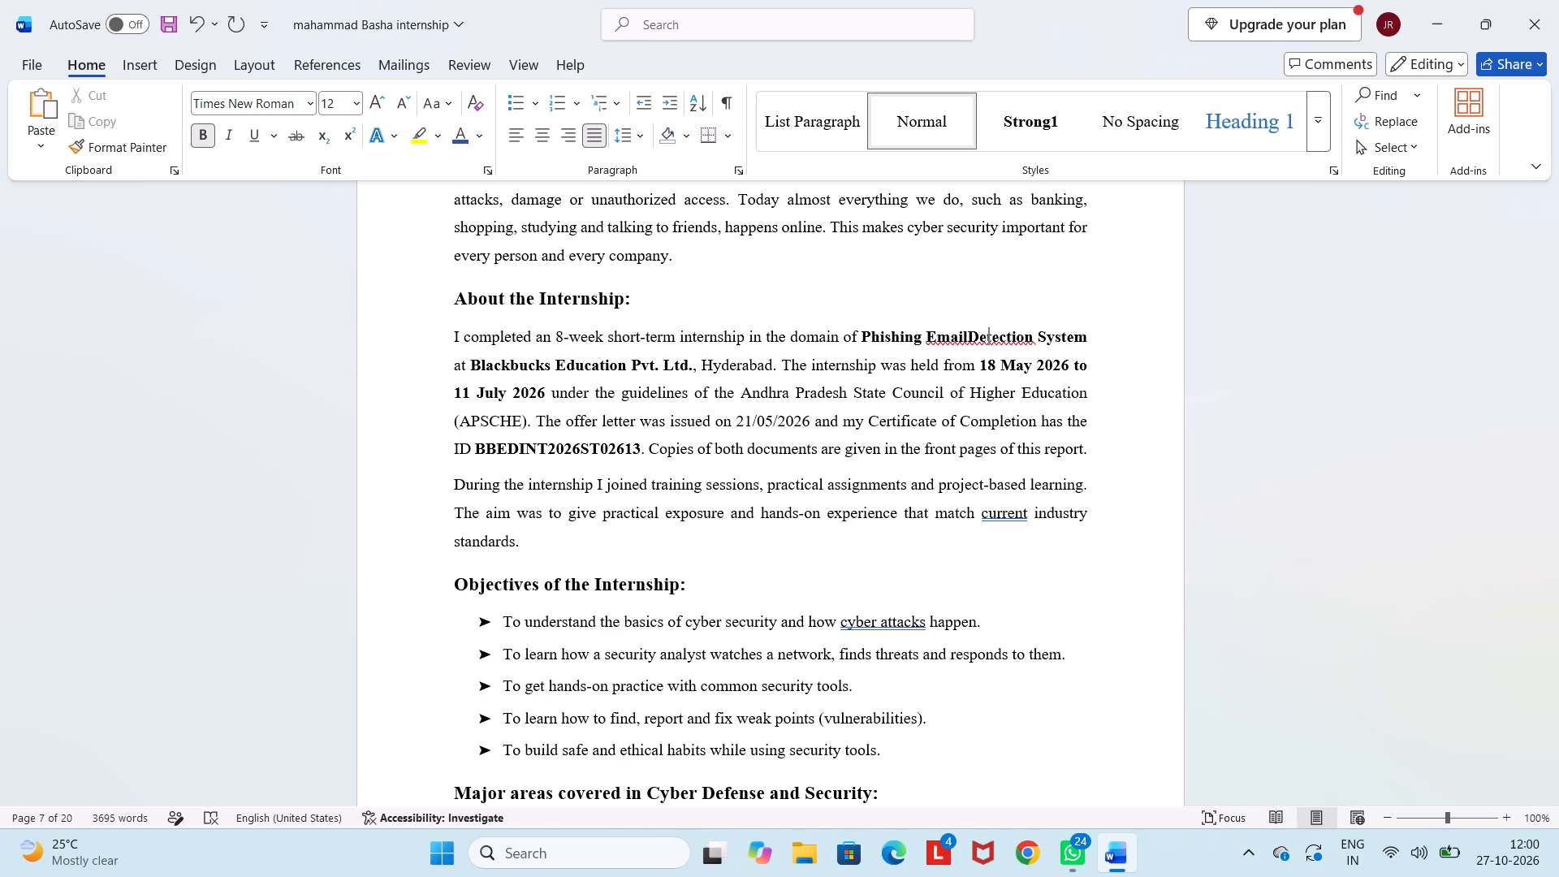
key("Left")
key("Left")
key("space")
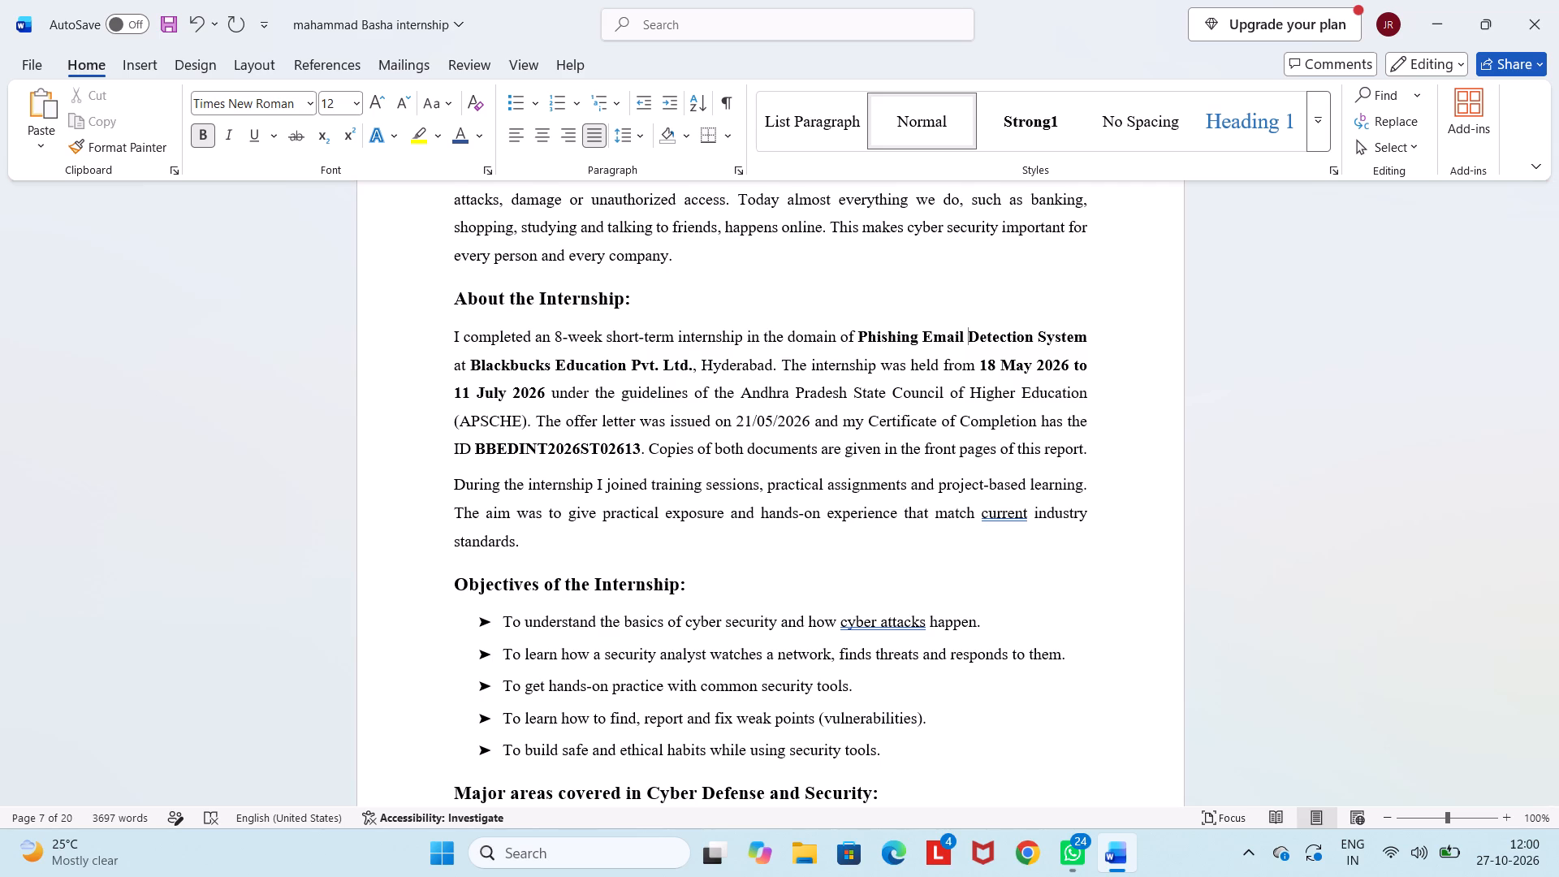
Compare the INTRODUCTION page and its header with the offer letter and front pages for remaining domain wording.
scroll(607, 394, "down", 3)
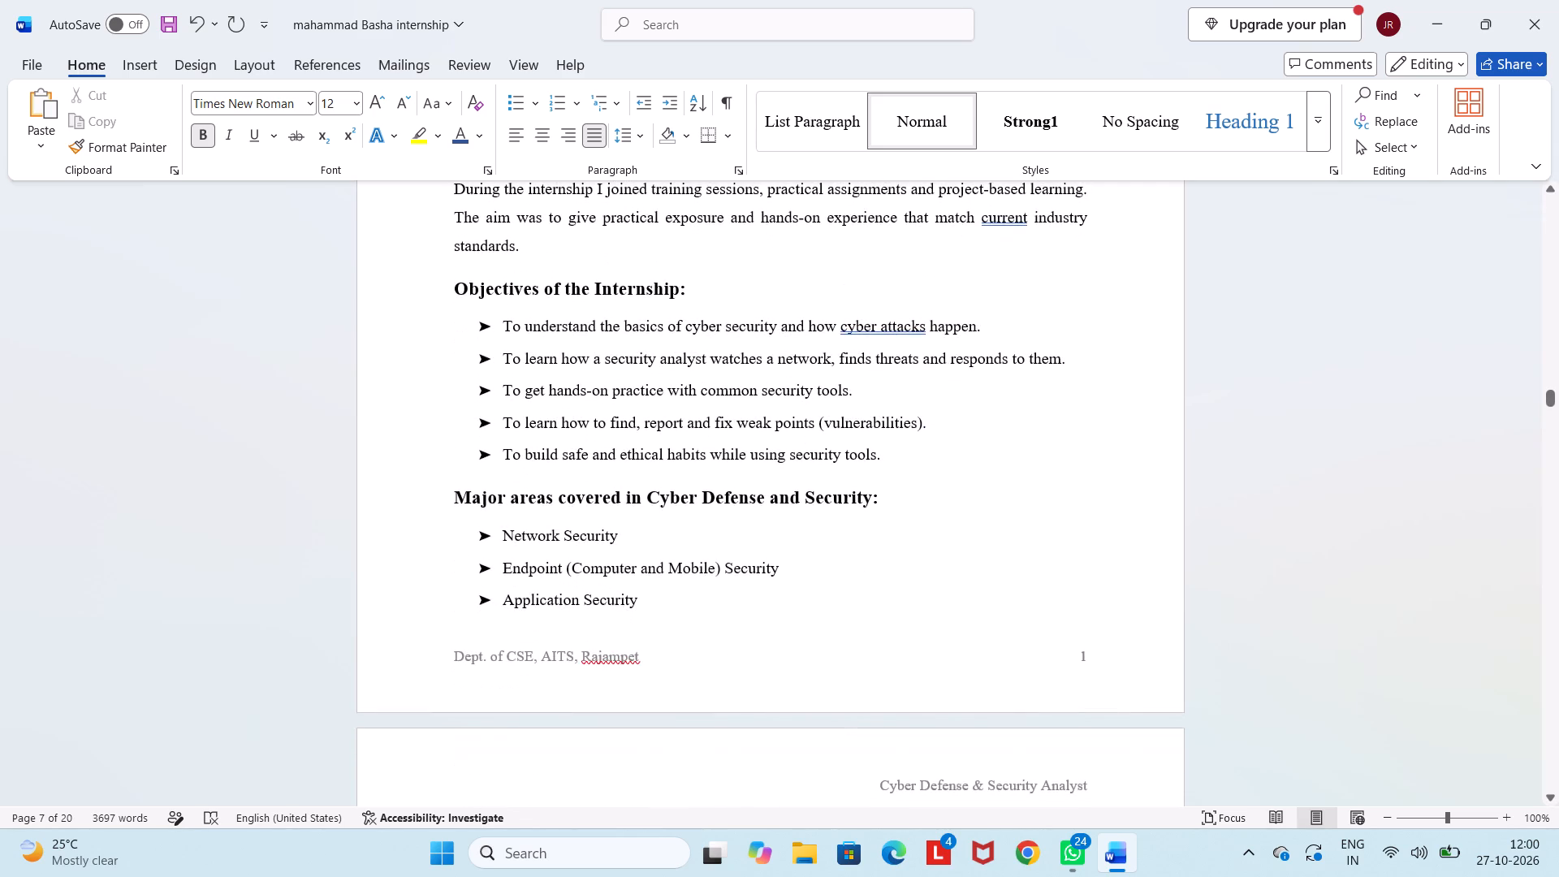
scroll(607, 394, "up", 4)
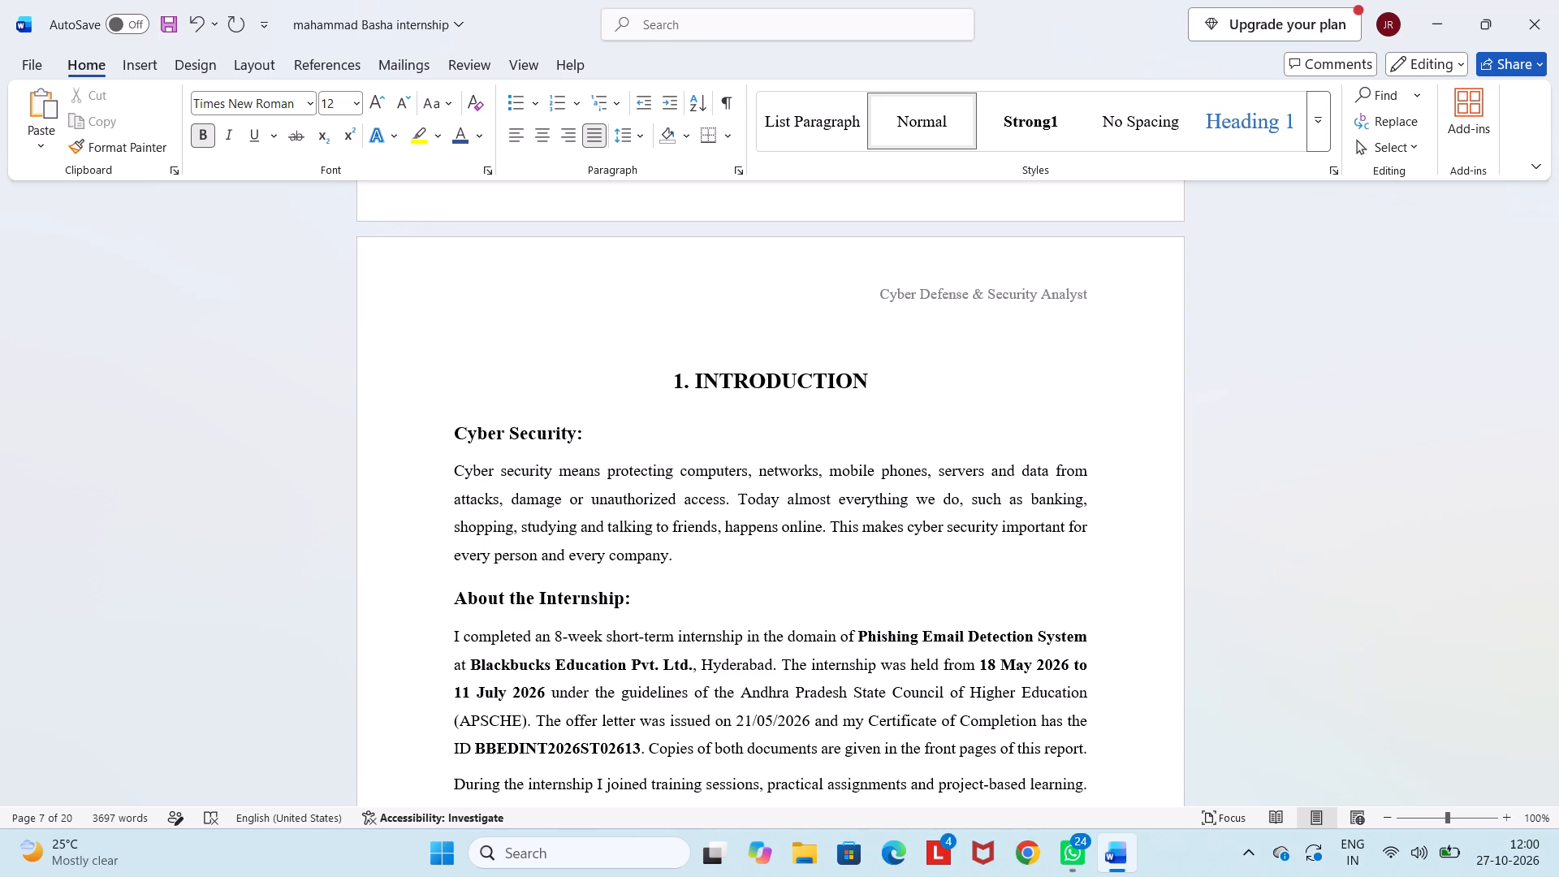
scroll(862, 660, "up", 12)
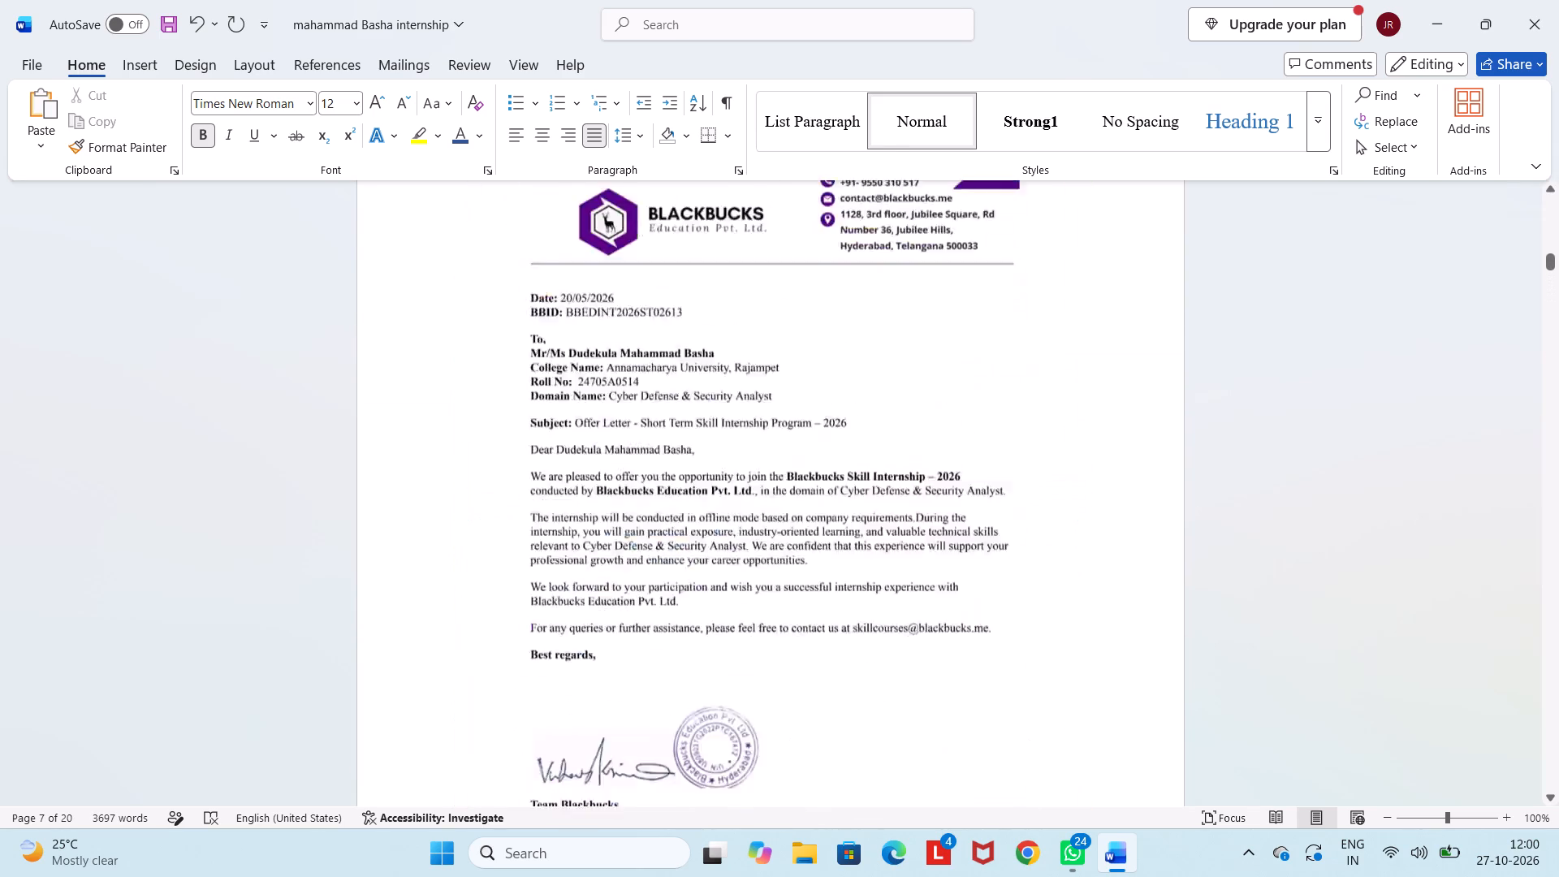
scroll(862, 660, "down", 6)
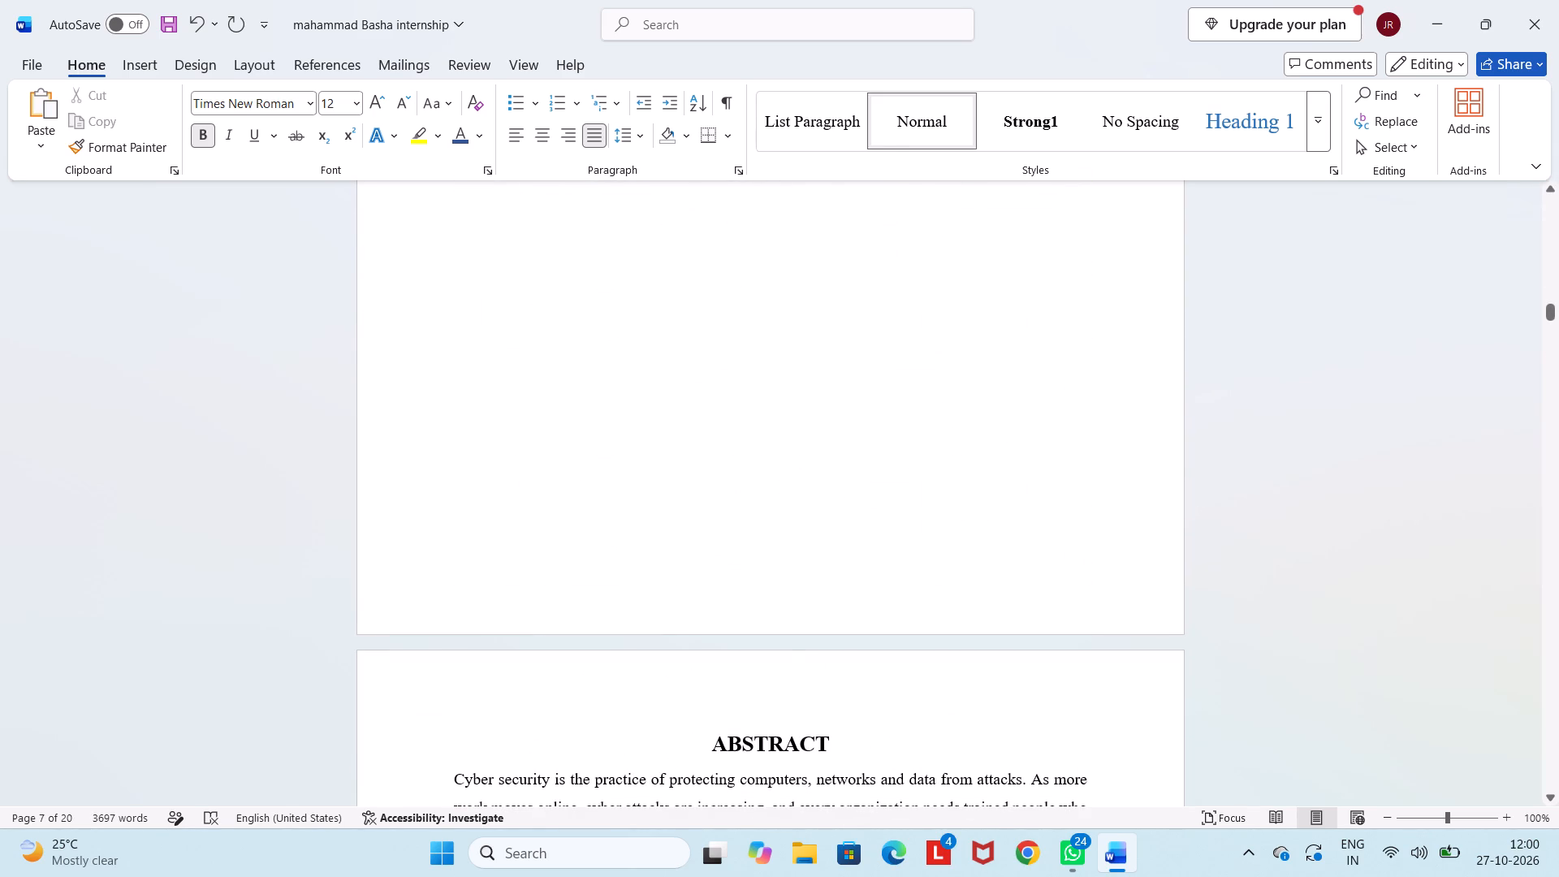
scroll(862, 660, "down", 10)
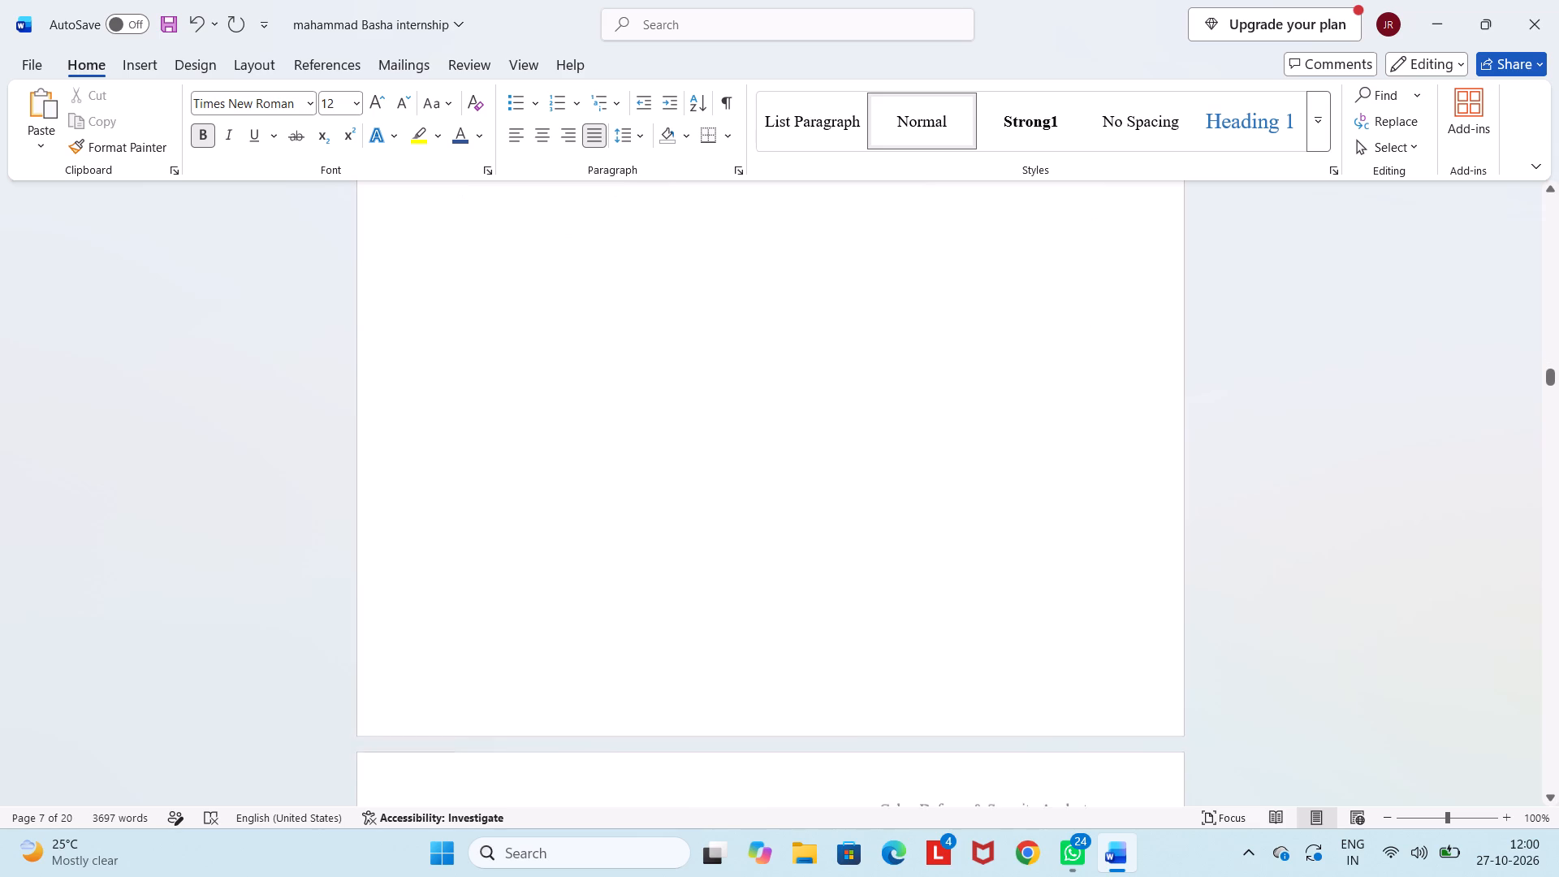
scroll(862, 660, "down", 1)
scroll(862, 660, "up", 1)
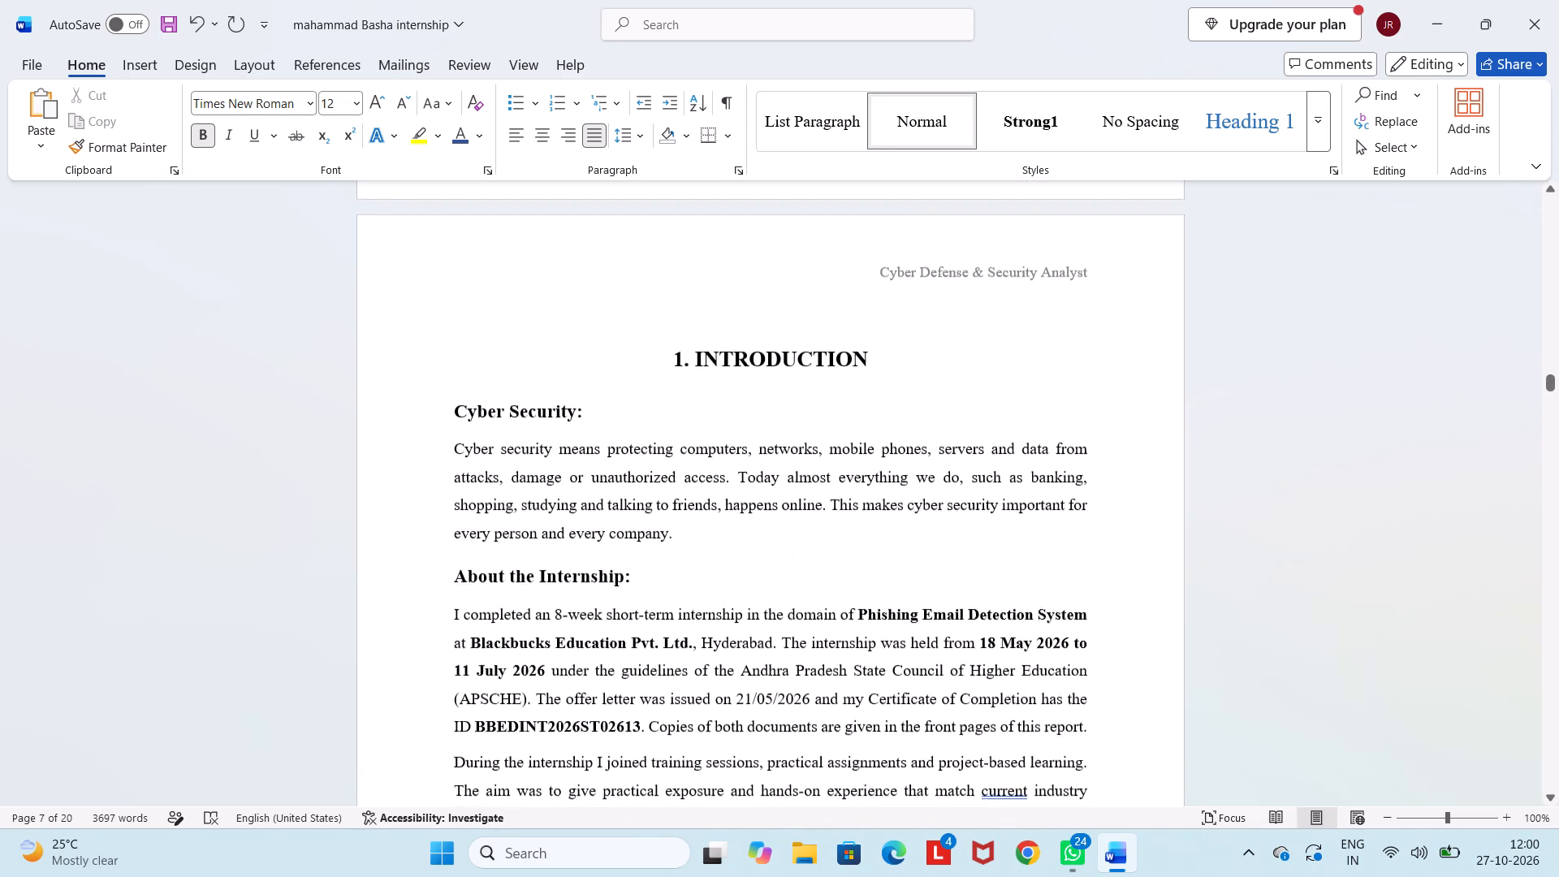
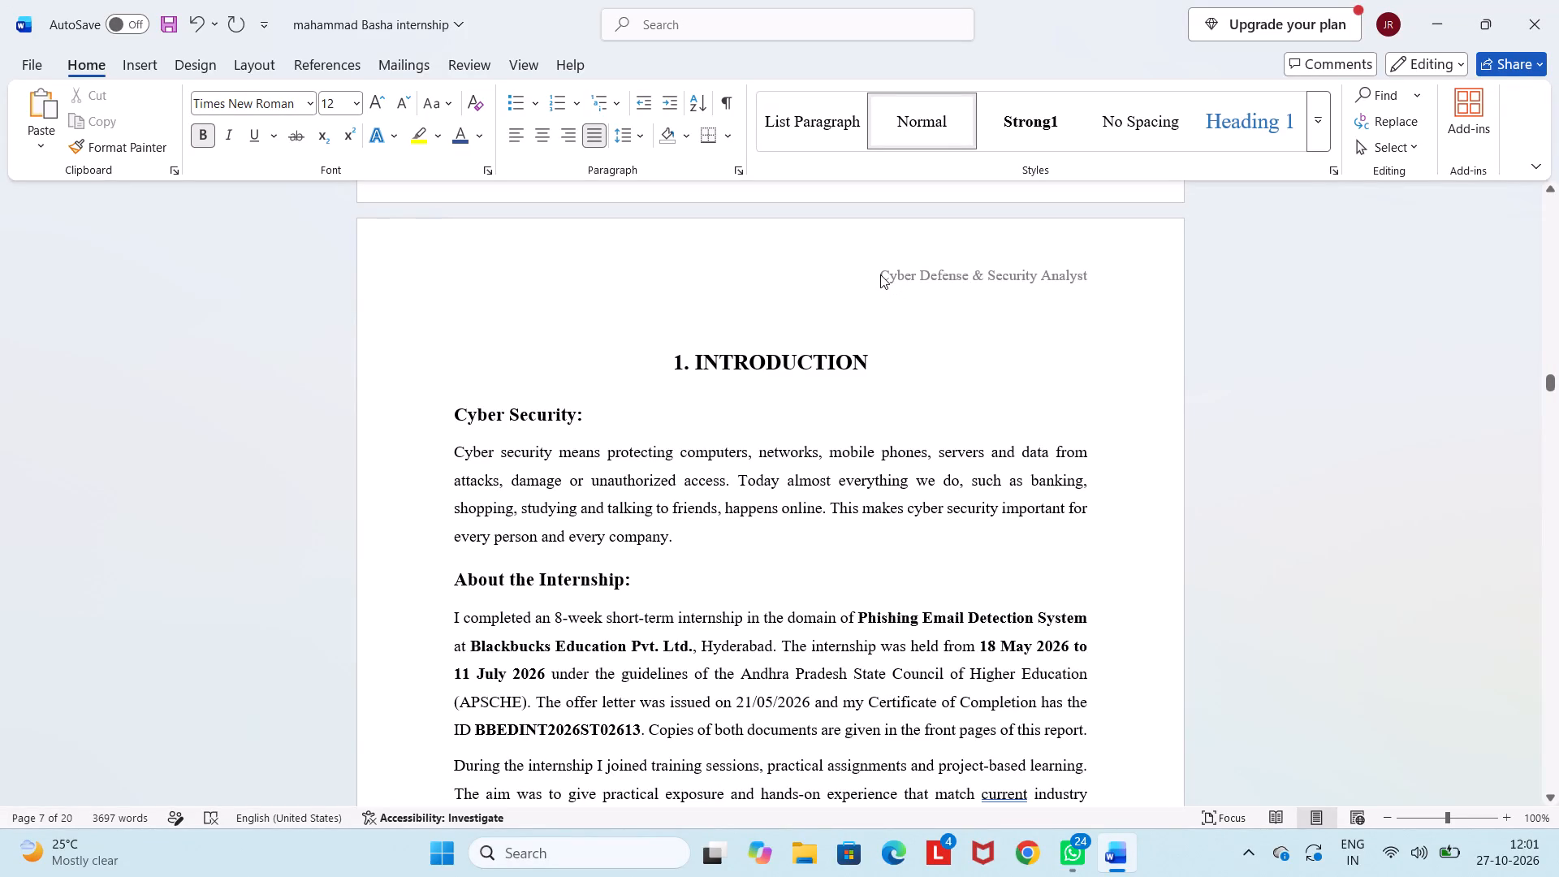
Replace the page header text "Cyber Defense & Security Analyst" from the INTRODUCTION page onward with "Phishing Email Detection System" and return to the body text.
scroll(880, 274, "up", 5)
scroll(880, 274, "down", 5)
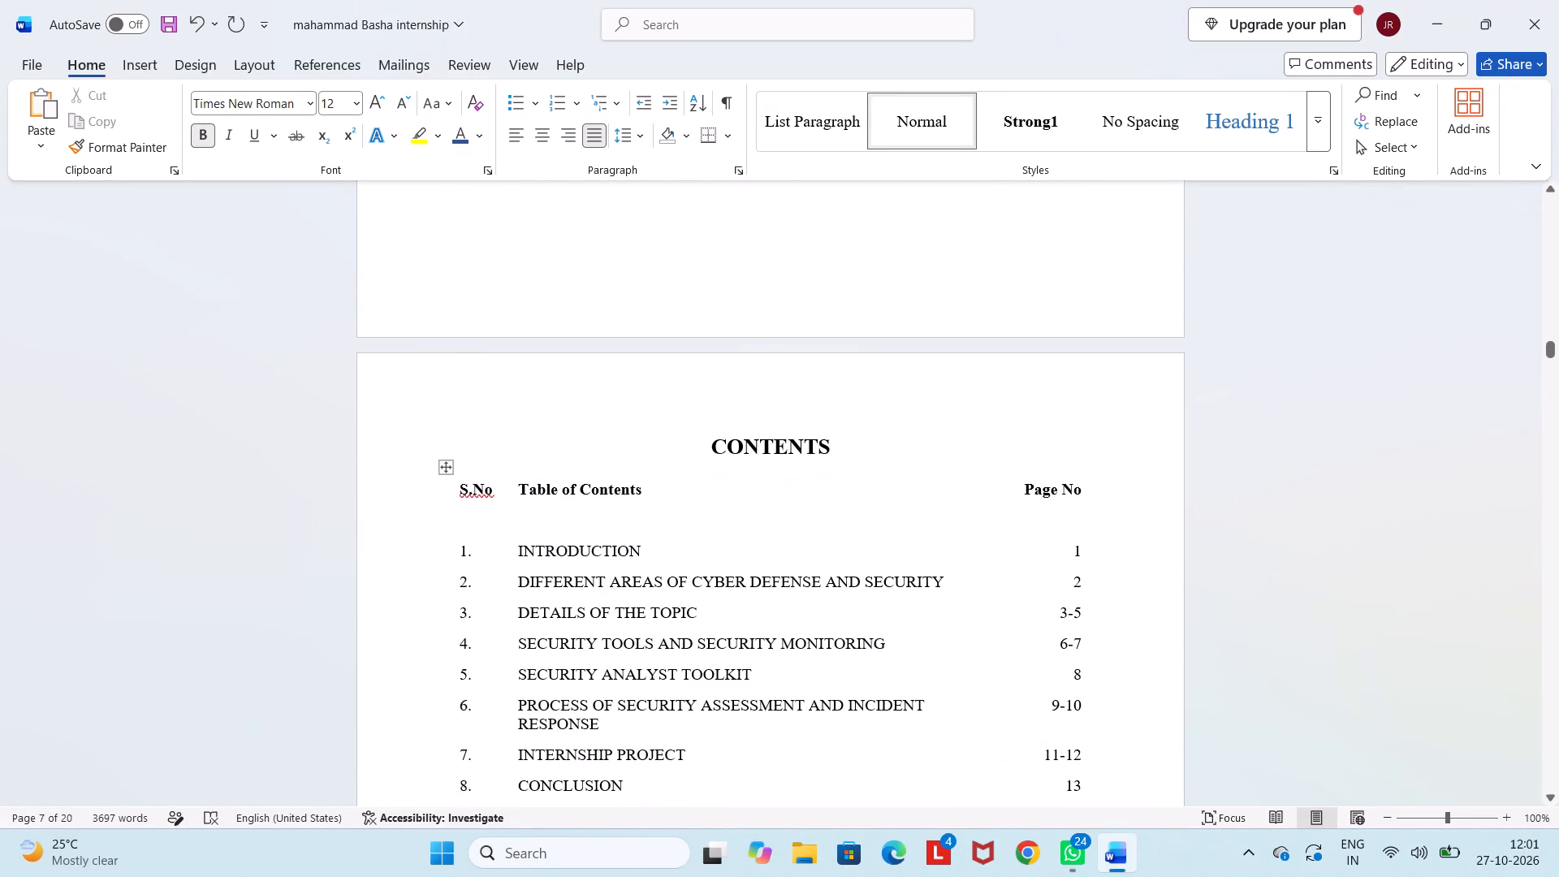
scroll(924, 460, "down", 2)
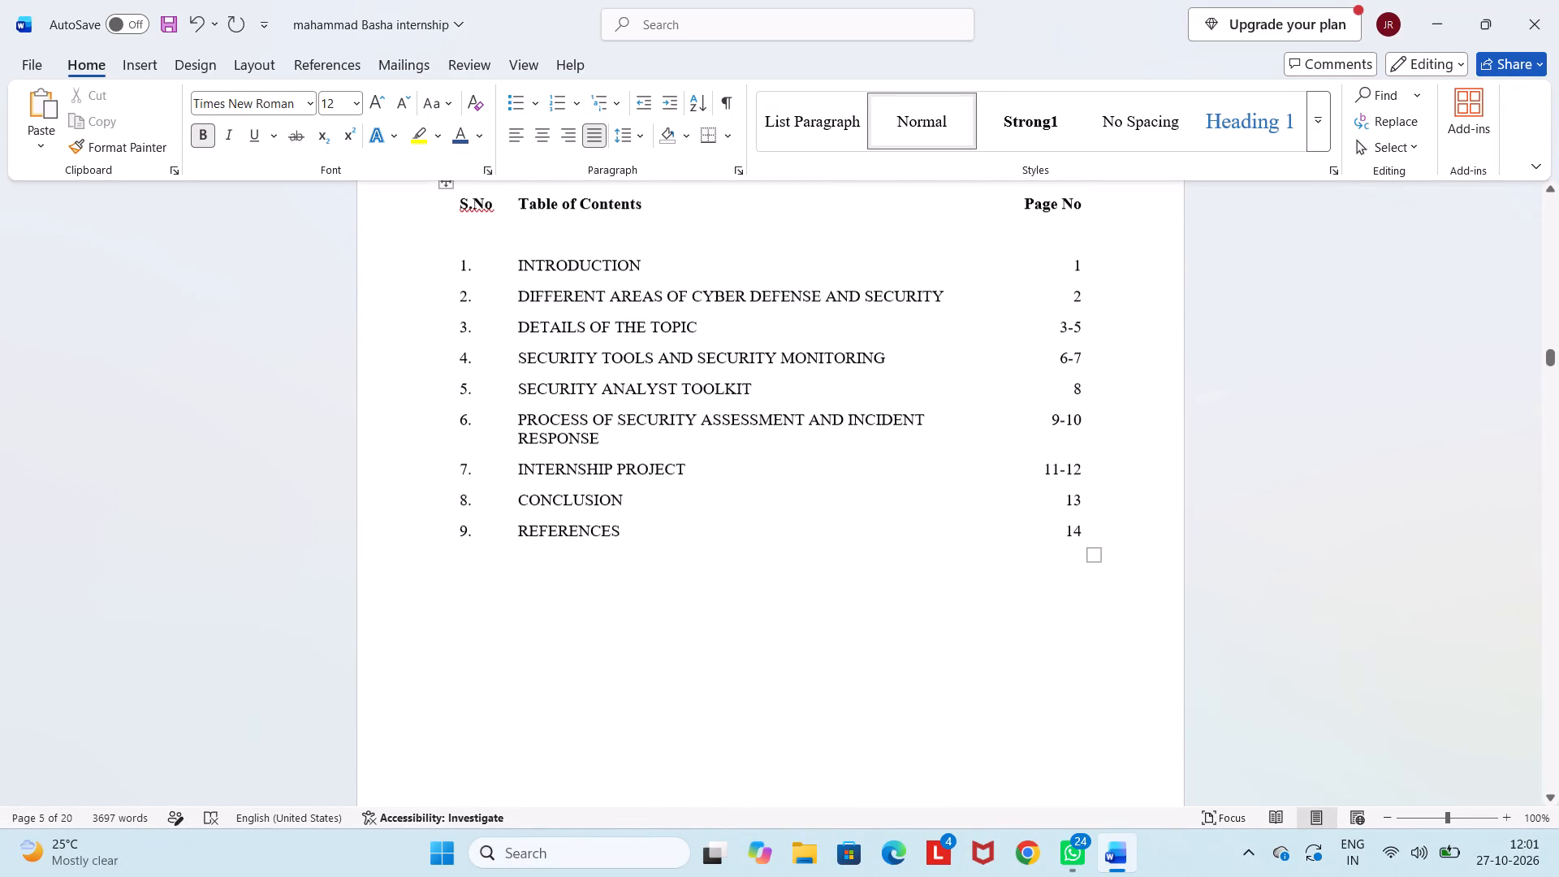
scroll(924, 460, "down", 2)
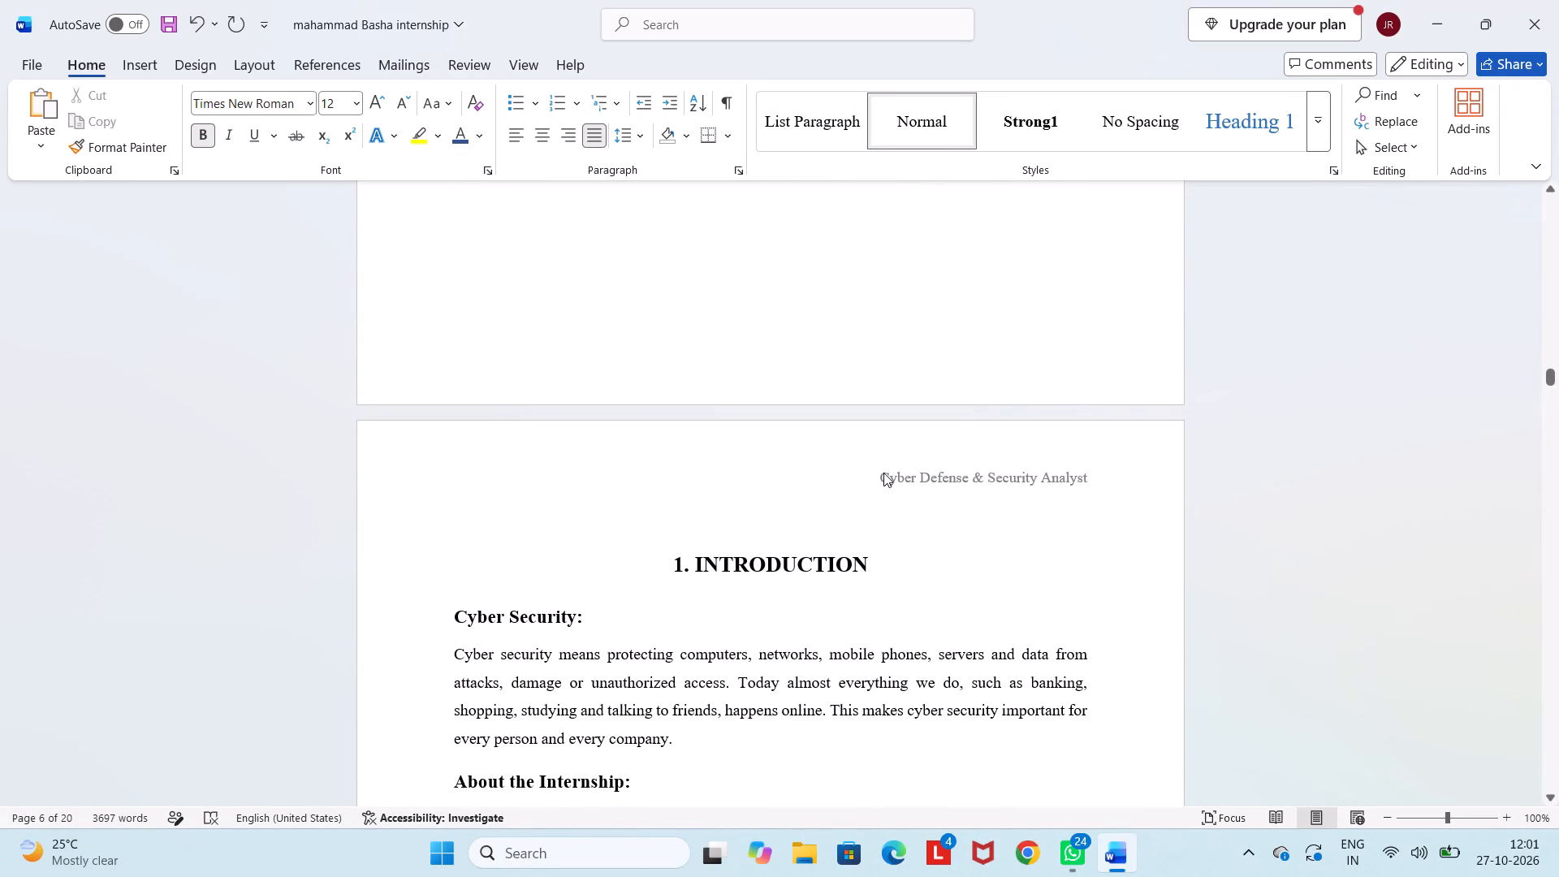
left_click(883, 473)
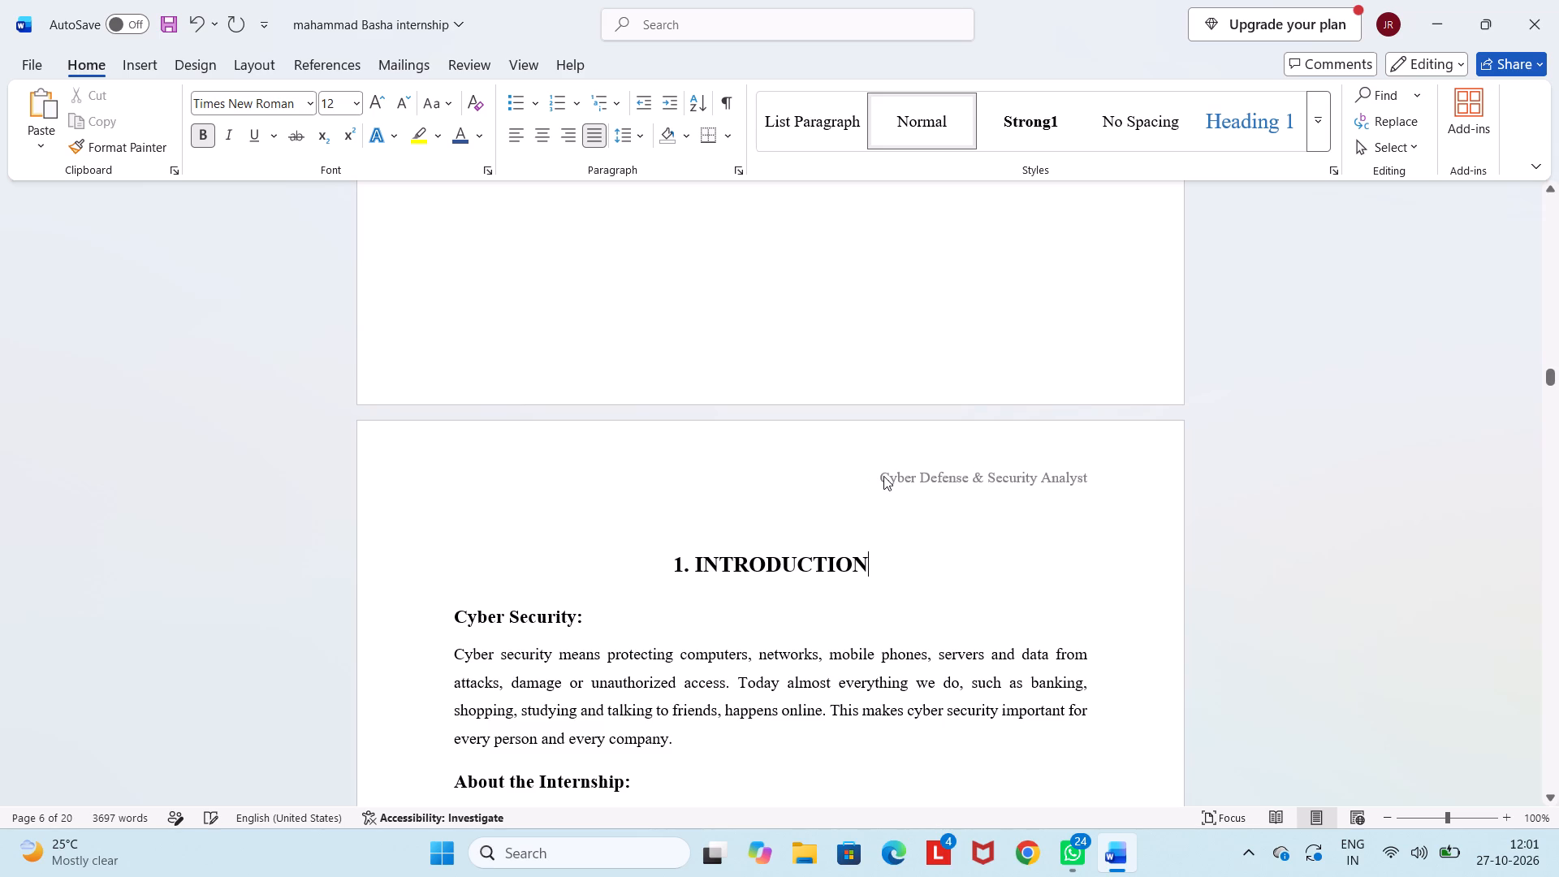
double_click(883, 476)
left_click_drag(883, 476, 1054, 472)
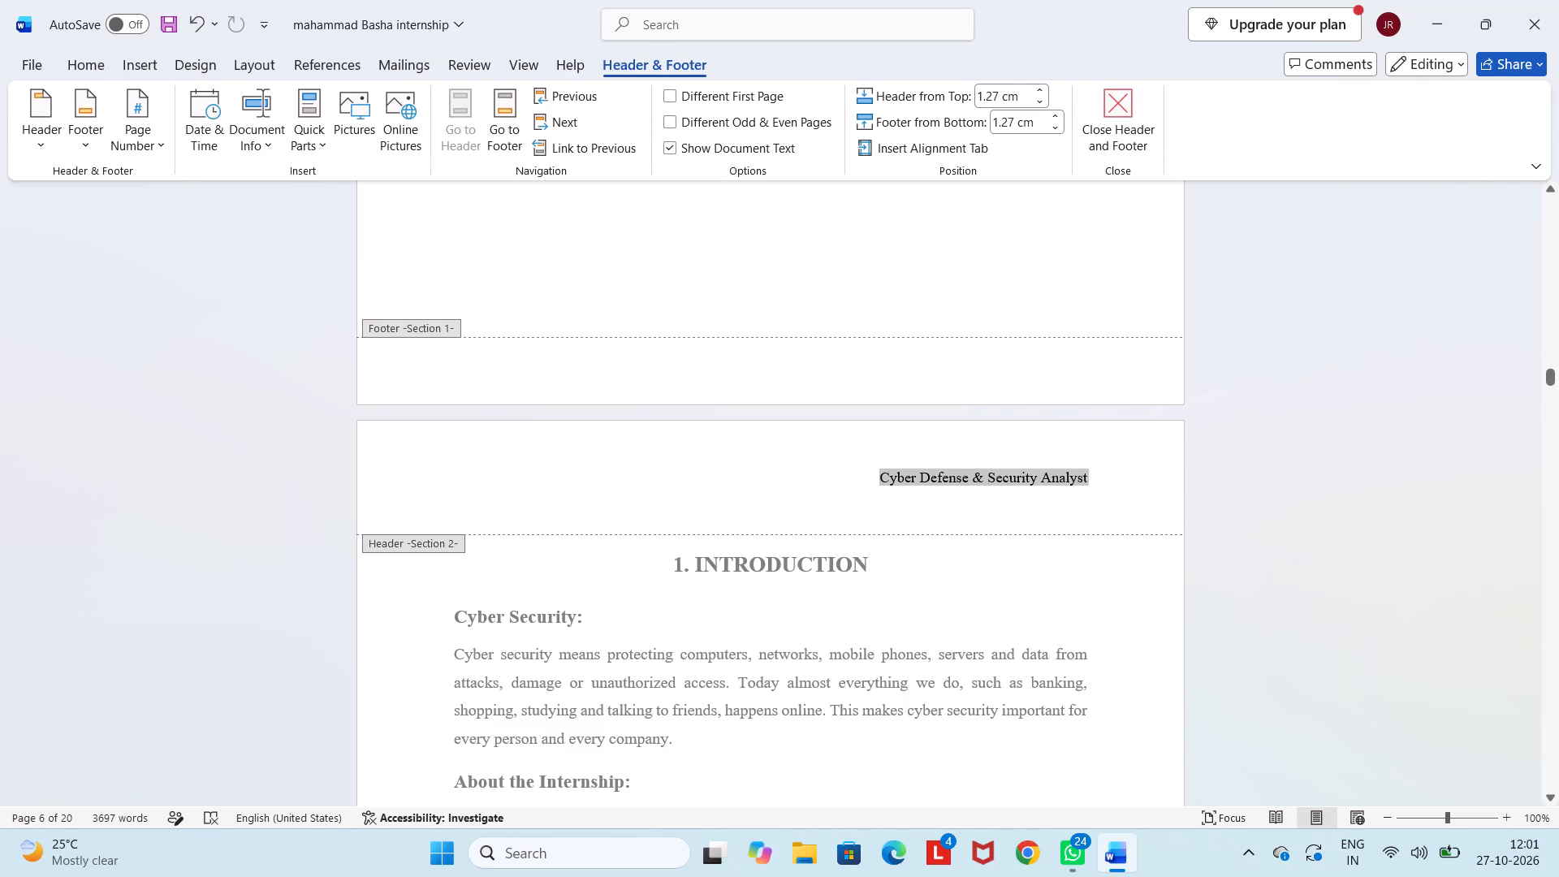
left_click_drag(1054, 472, 1065, 472)
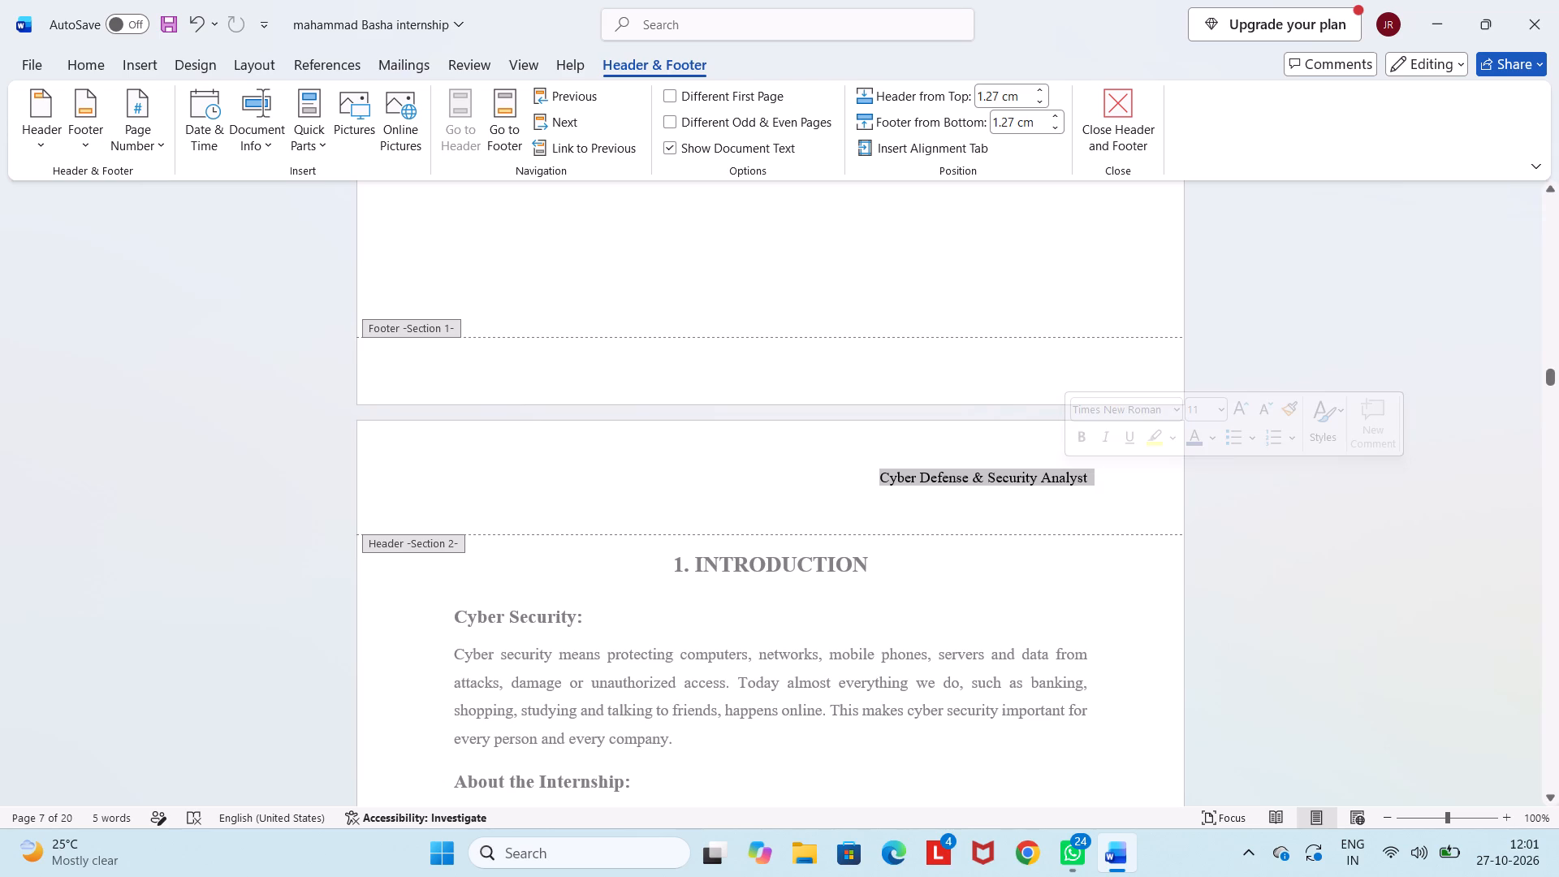
left_click(754, 490)
left_click_drag(754, 490, 884, 602)
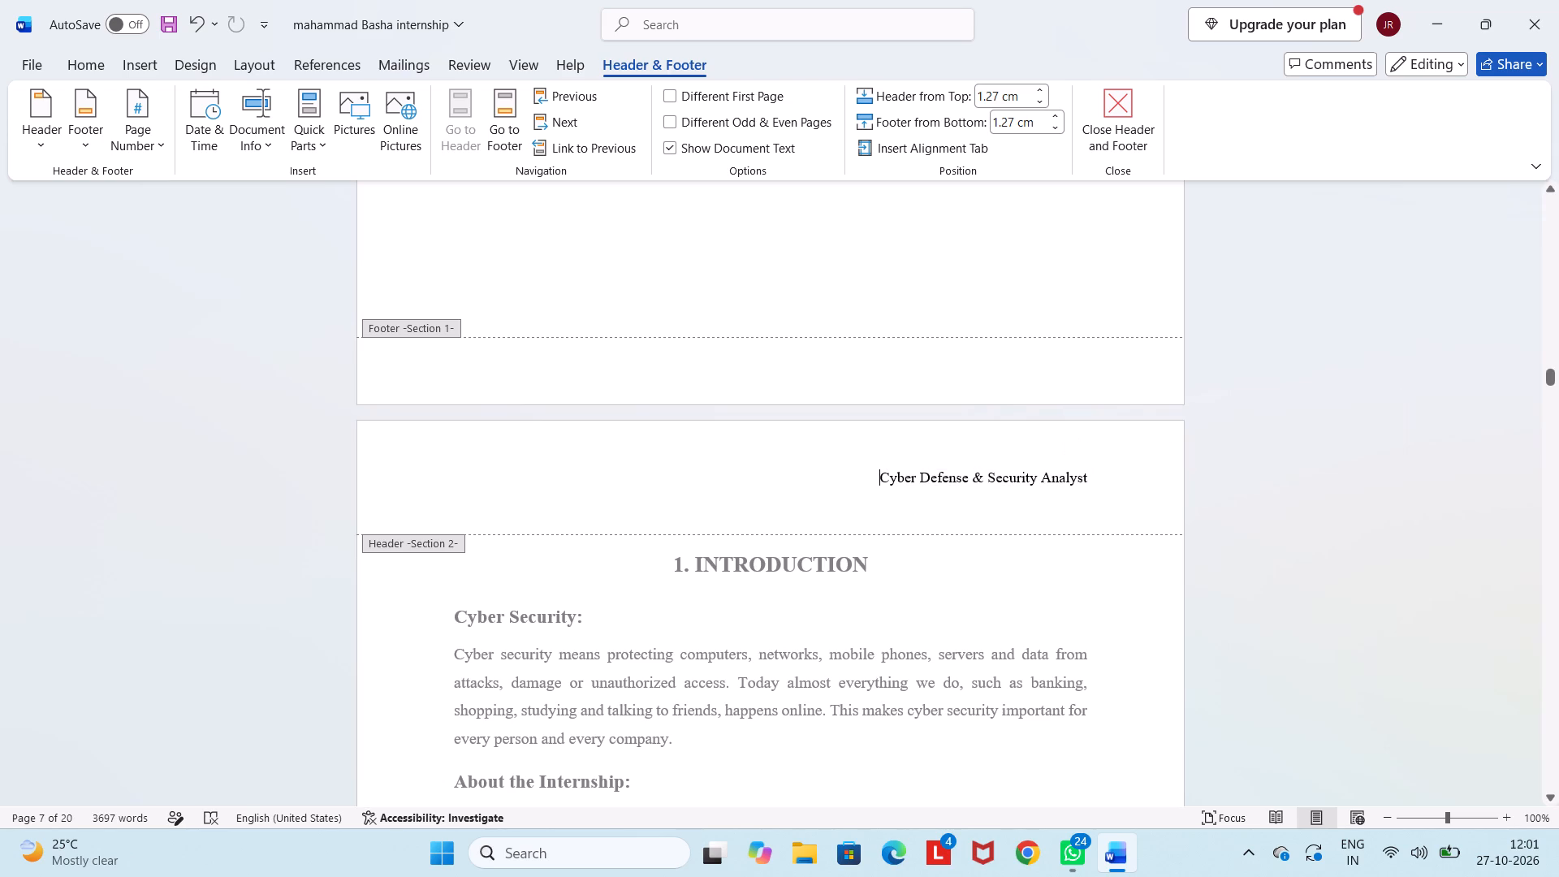
left_click_drag(884, 602, 1069, 473)
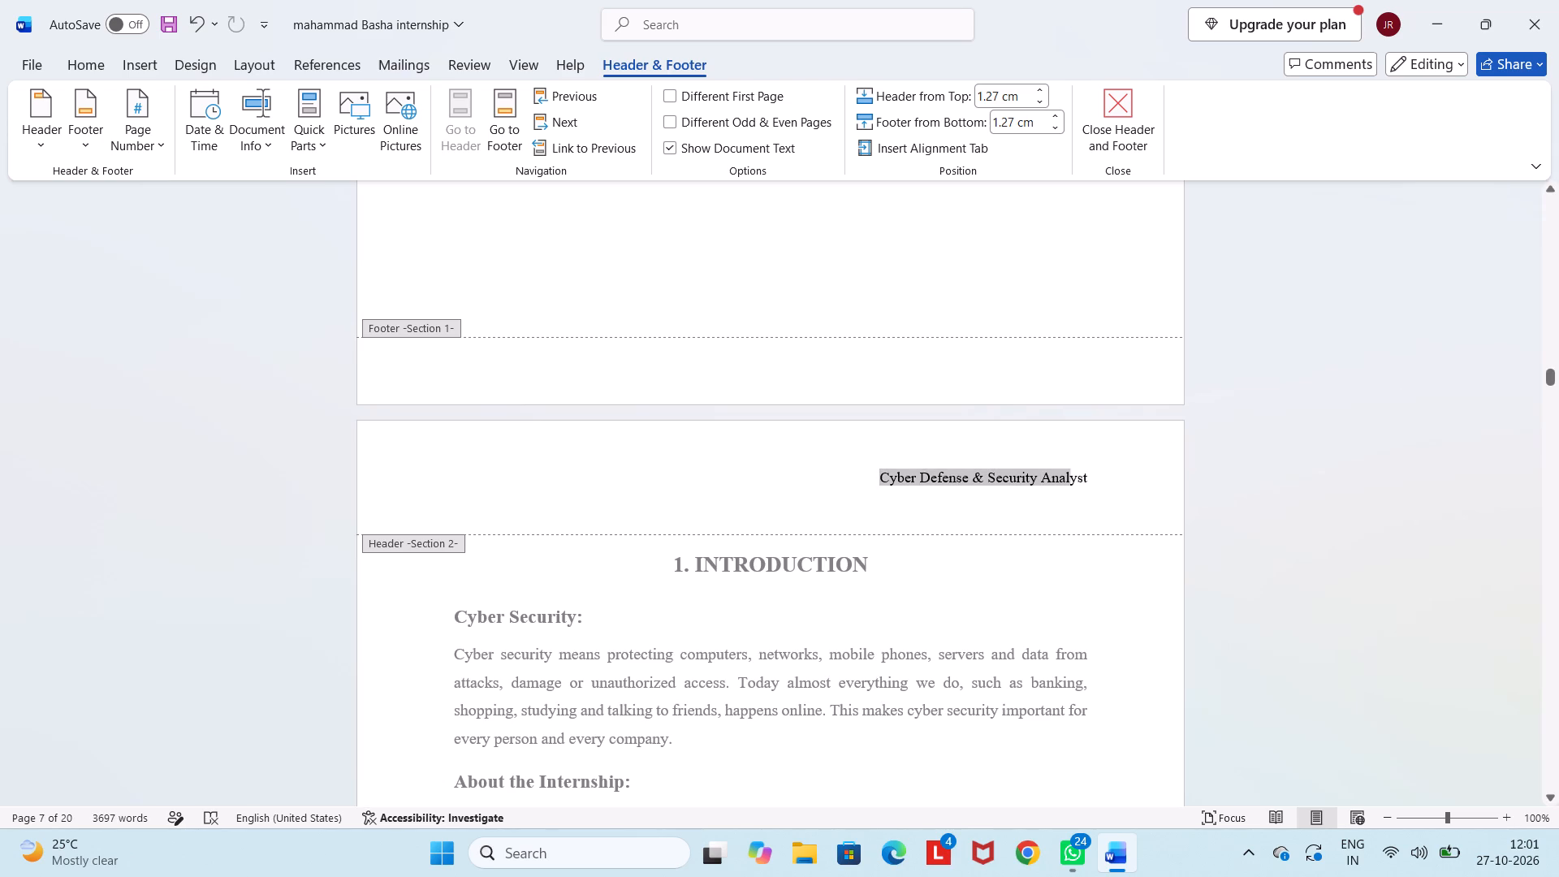
left_click_drag(1069, 473, 1092, 476)
left_click(1092, 476)
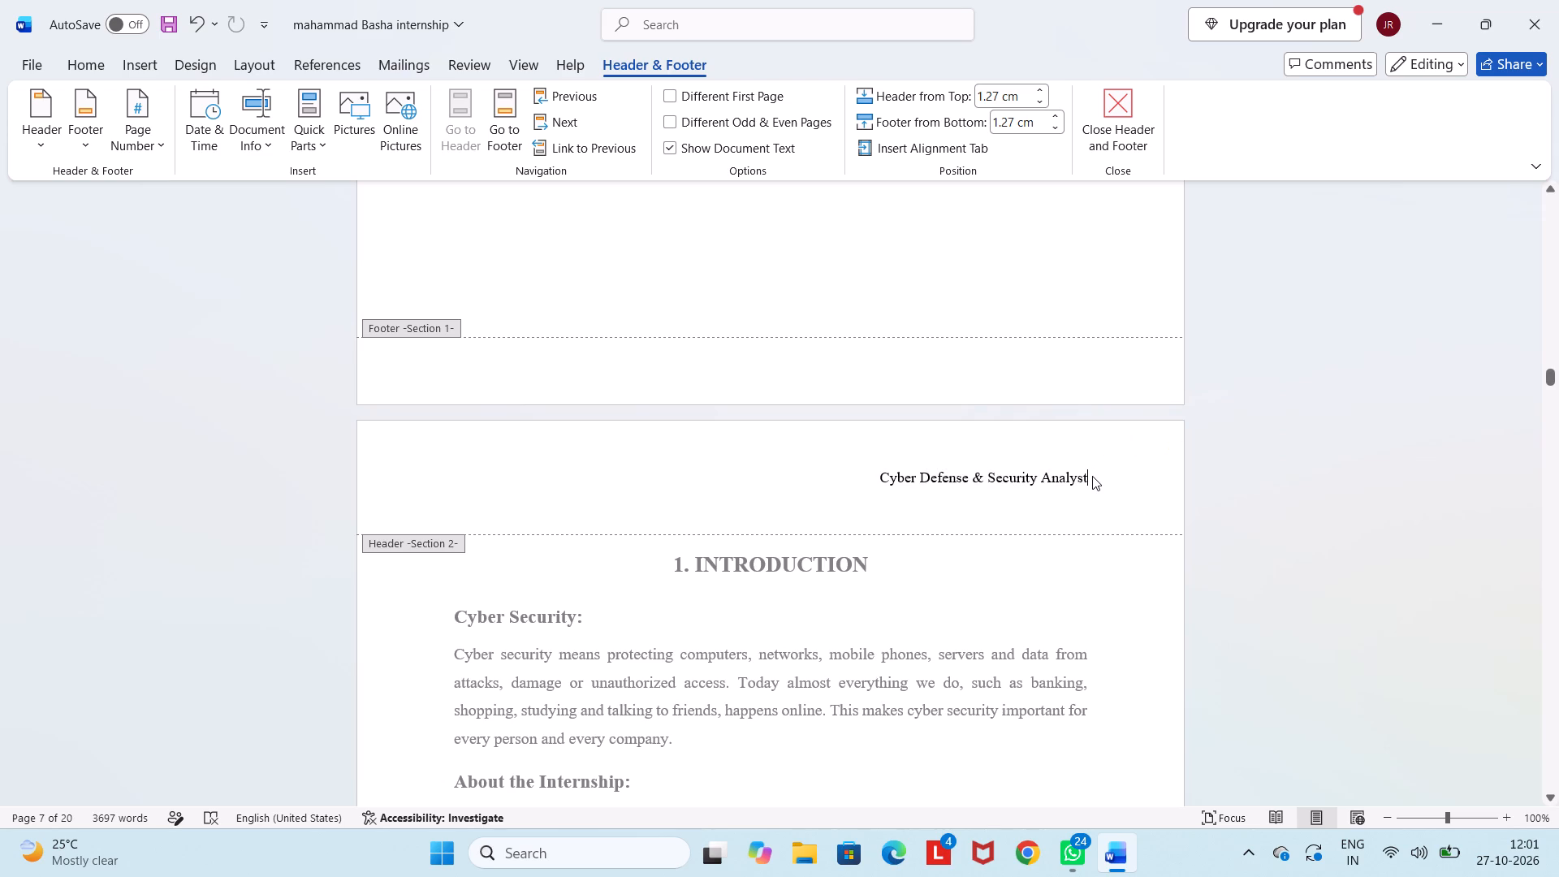
left_click(1092, 476)
key("BackSpace")
key("BackSpace")
key("BackSpace")
key("BackSpace")
key("BackSpace")
key("BackSpace")
key("BackSpace")
key("BackSpace")
key("BackSpace")
key("BackSpace")
key("BackSpace")
key("BackSpace")
key("BackSpace")
key("BackSpace")
key("BackSpace")
key("BackSpace")
key("BackSpace")
key("BackSpace")
key("BackSpace")
key("BackSpace")
key("BackSpace")
key("BackSpace")
key("BackSpace")
key("BackSpace")
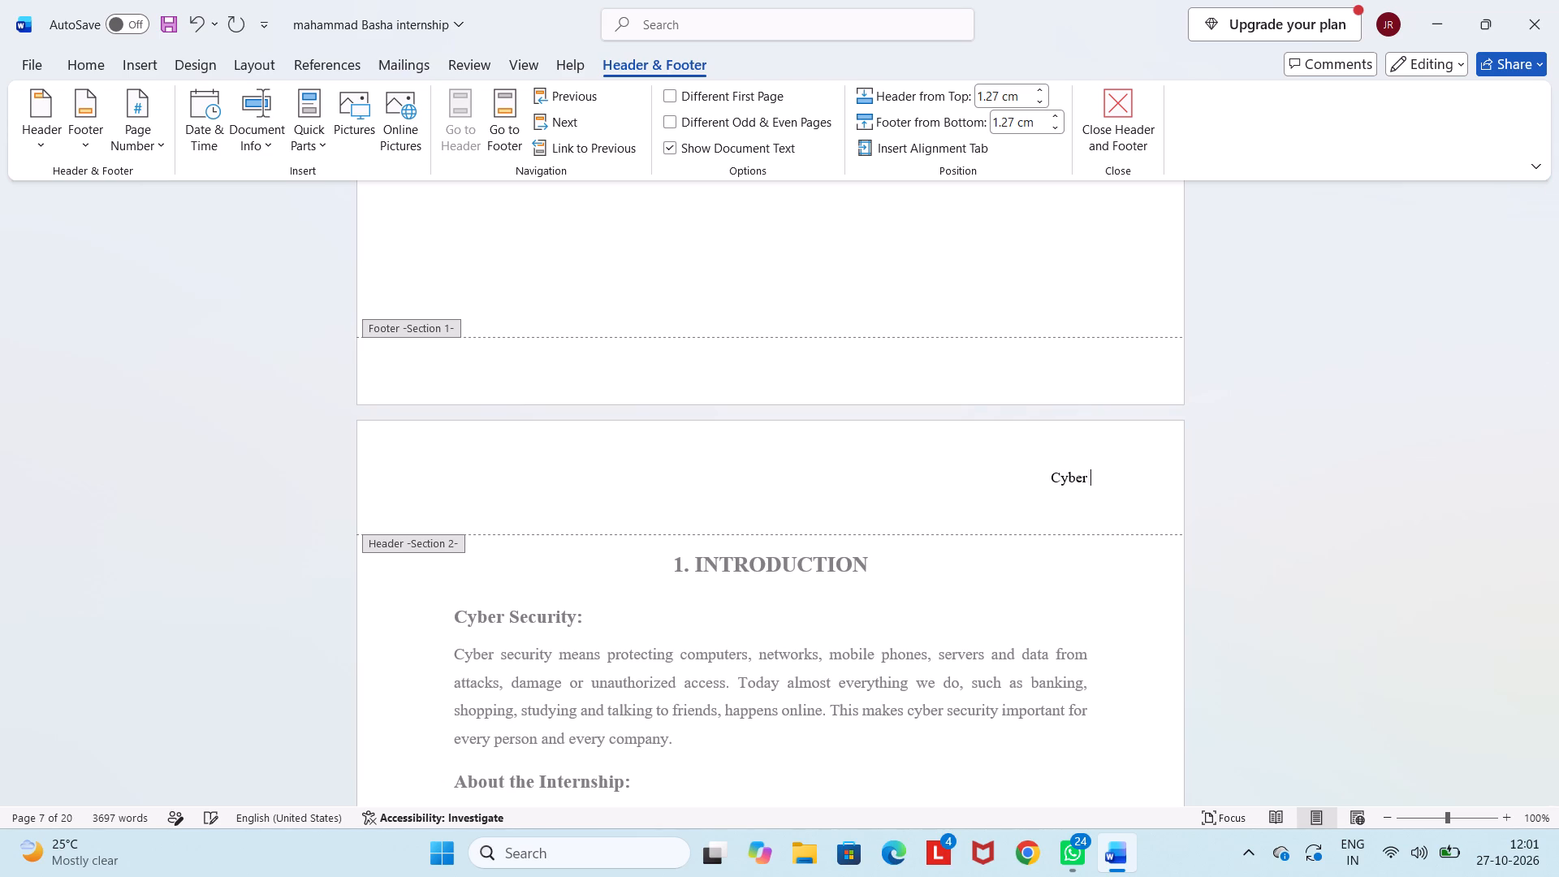
key("BackSpace")
key("BackSpace")
key("BackSpace")
key("BackSpace")
key("BackSpace")
key("BackSpace")
key("shift+p")
type("hishing En")
key("BackSpace")
type("mailDe")
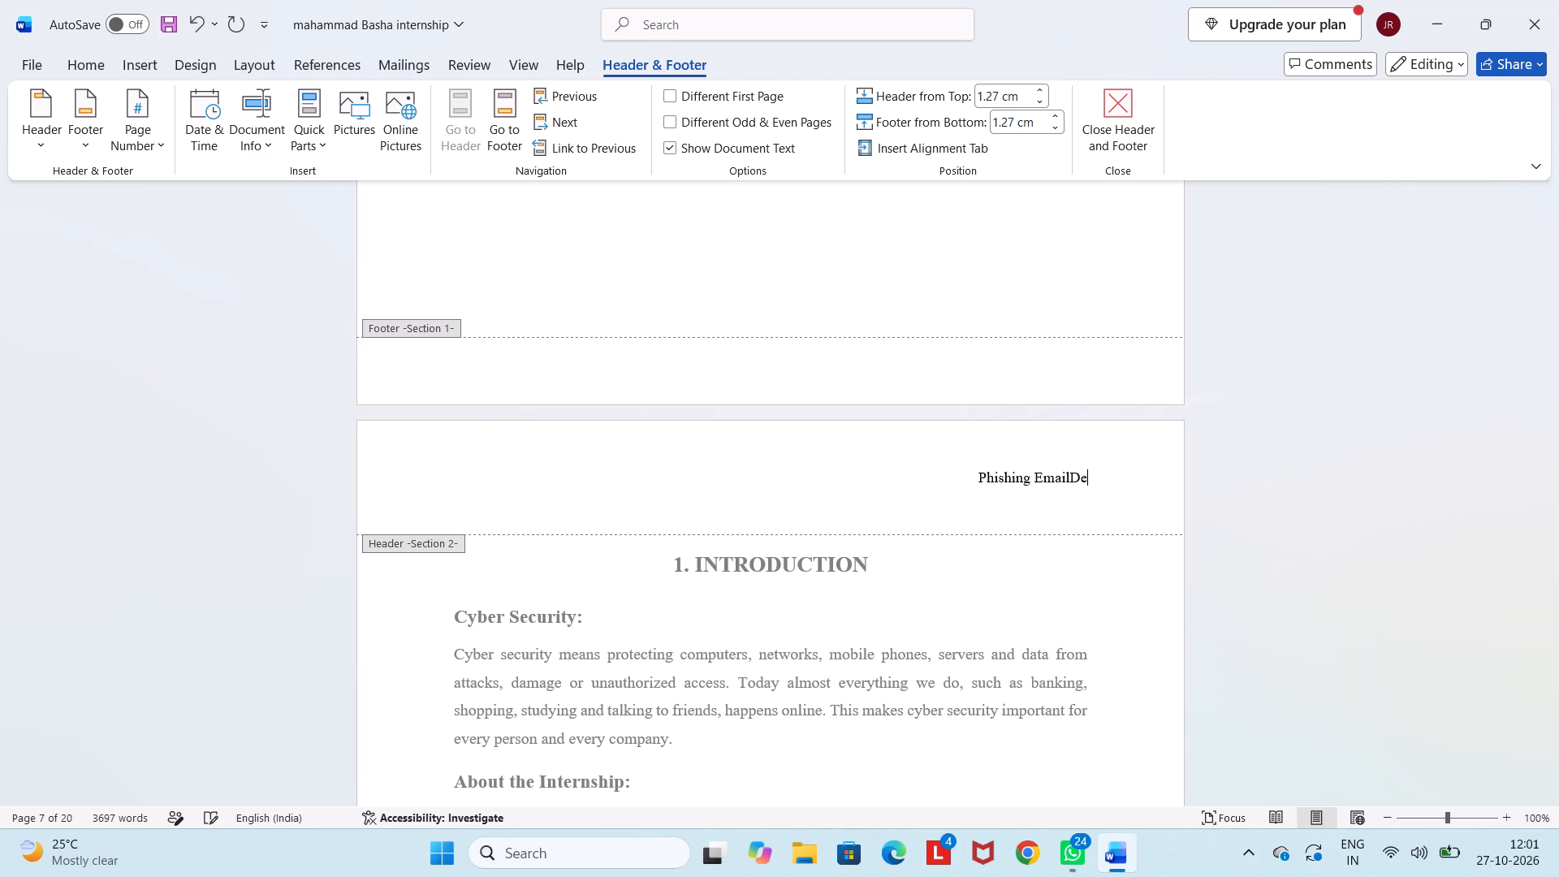
key("BackSpace")
key("BackSpace")
key("space")
type("Detection System")
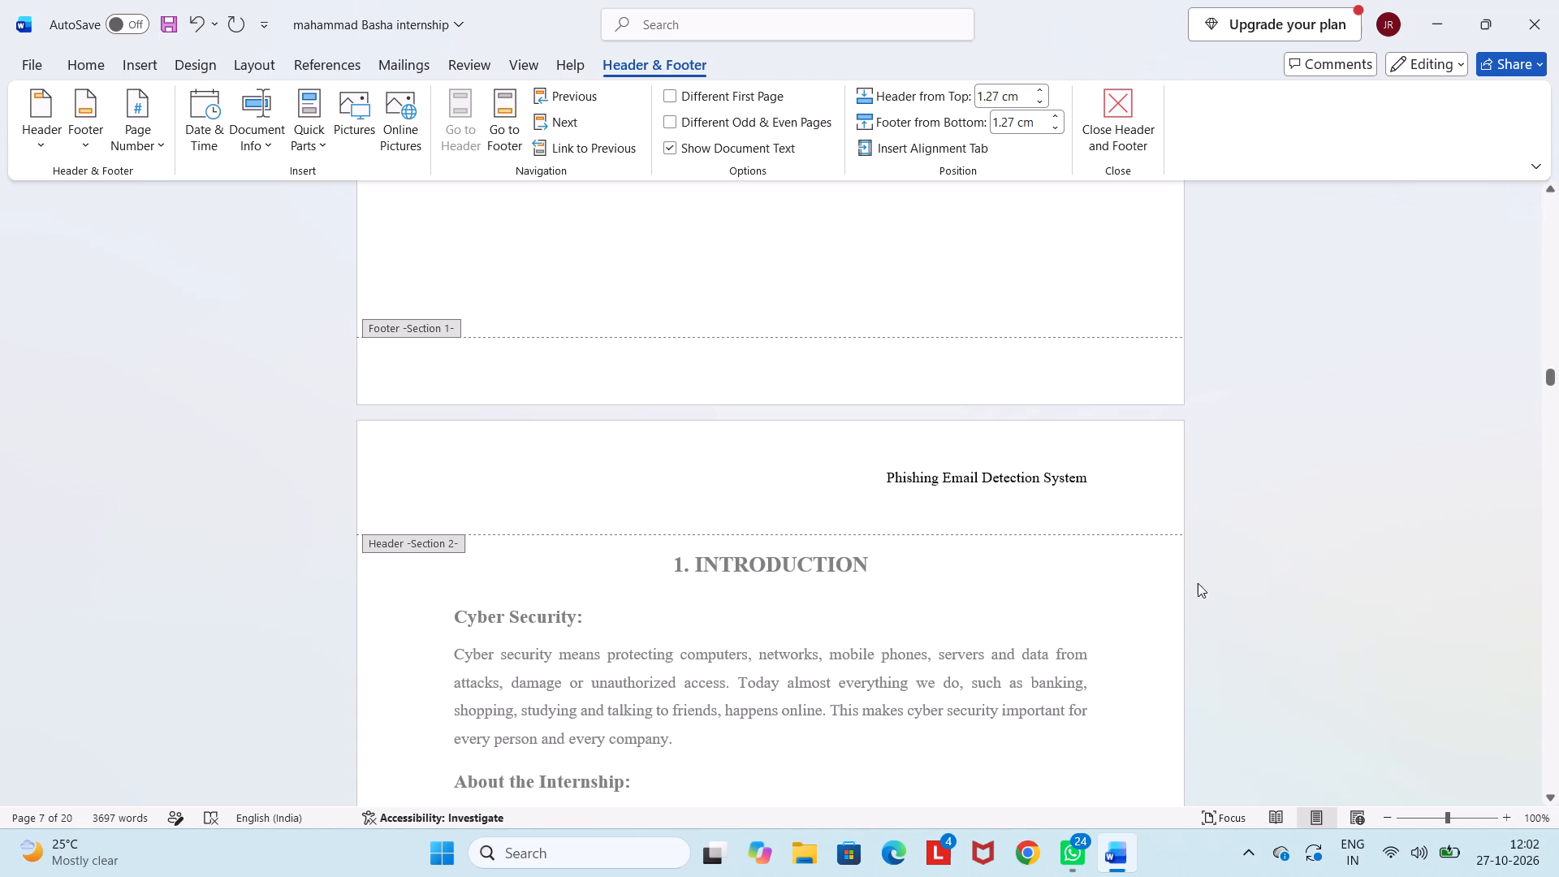
scroll(1074, 598, "down", 5)
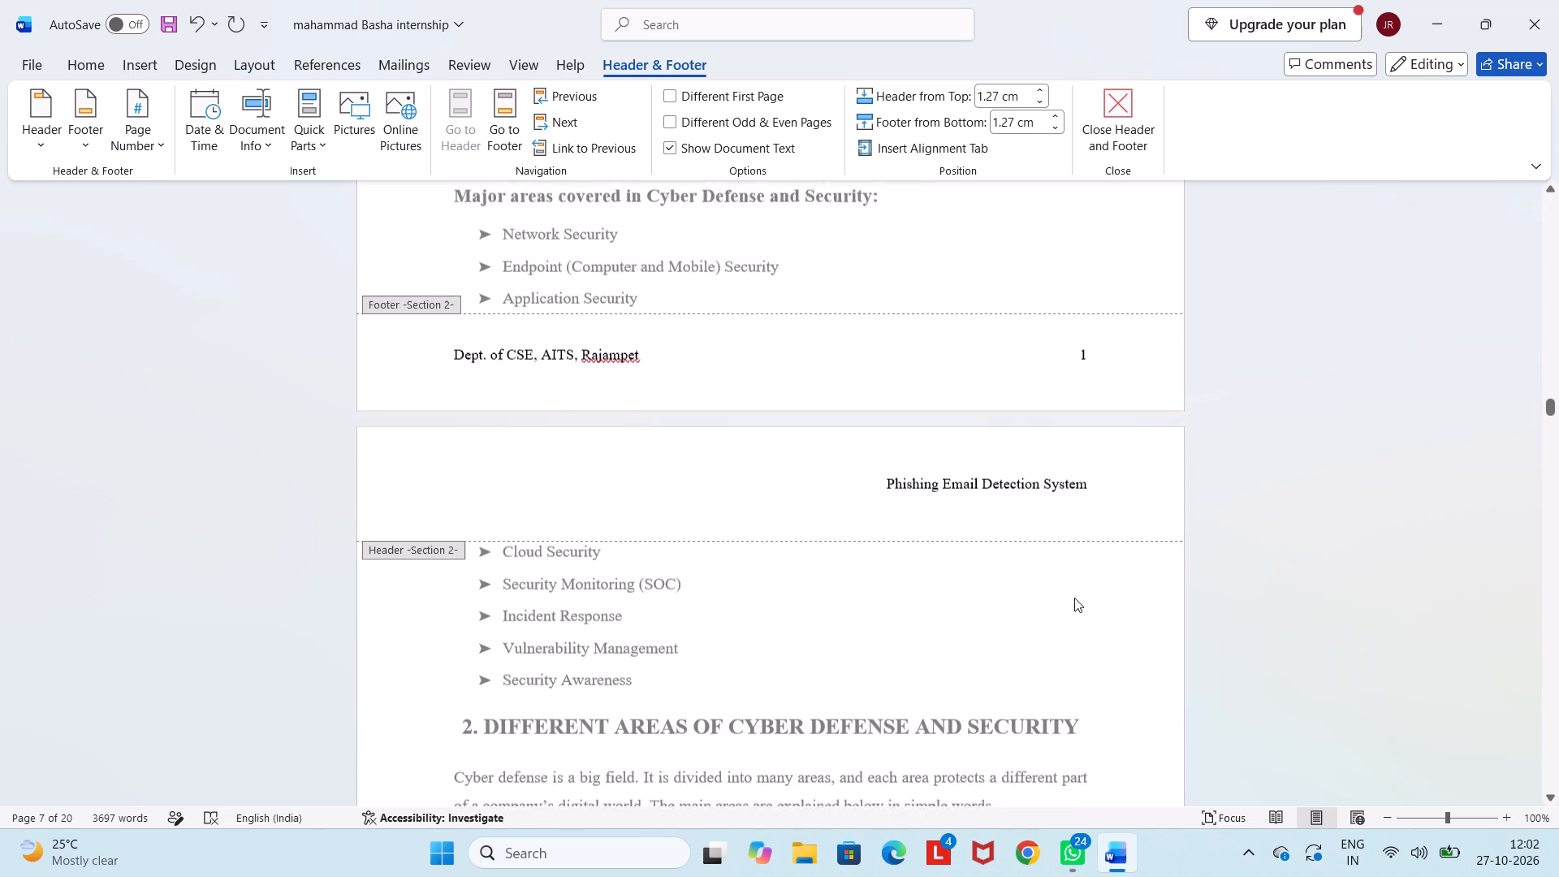
left_click(1074, 598)
double_click(1074, 598)
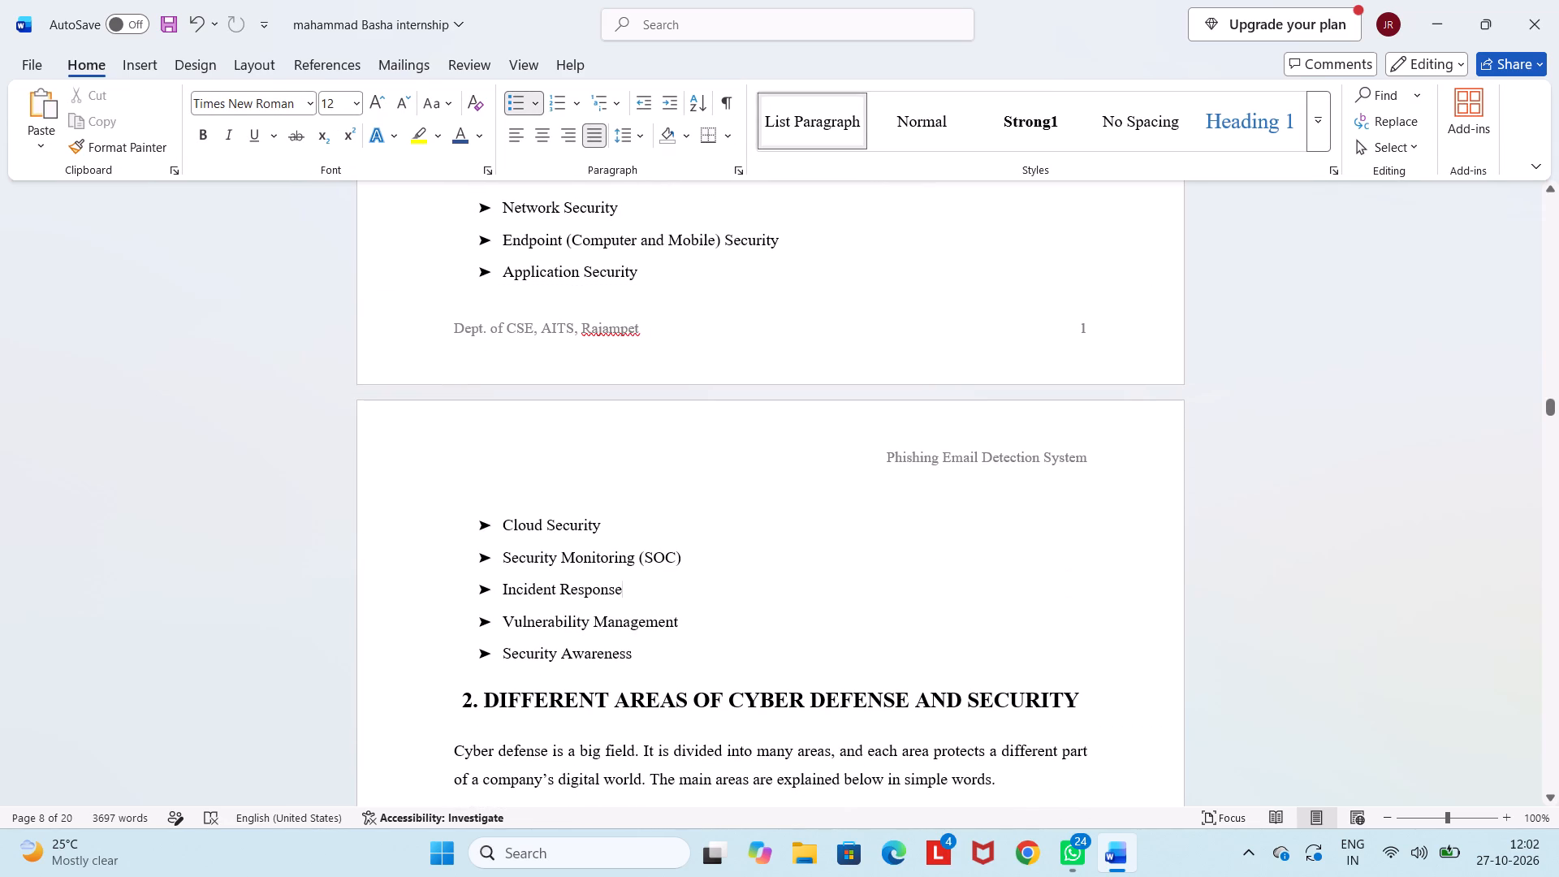
Review the INTRODUCTION chapter, its objectives and major areas lists, and the start of chapter 2 for wording that still needs adapting.
scroll(1021, 559, "down", 1)
scroll(1021, 559, "up", 3)
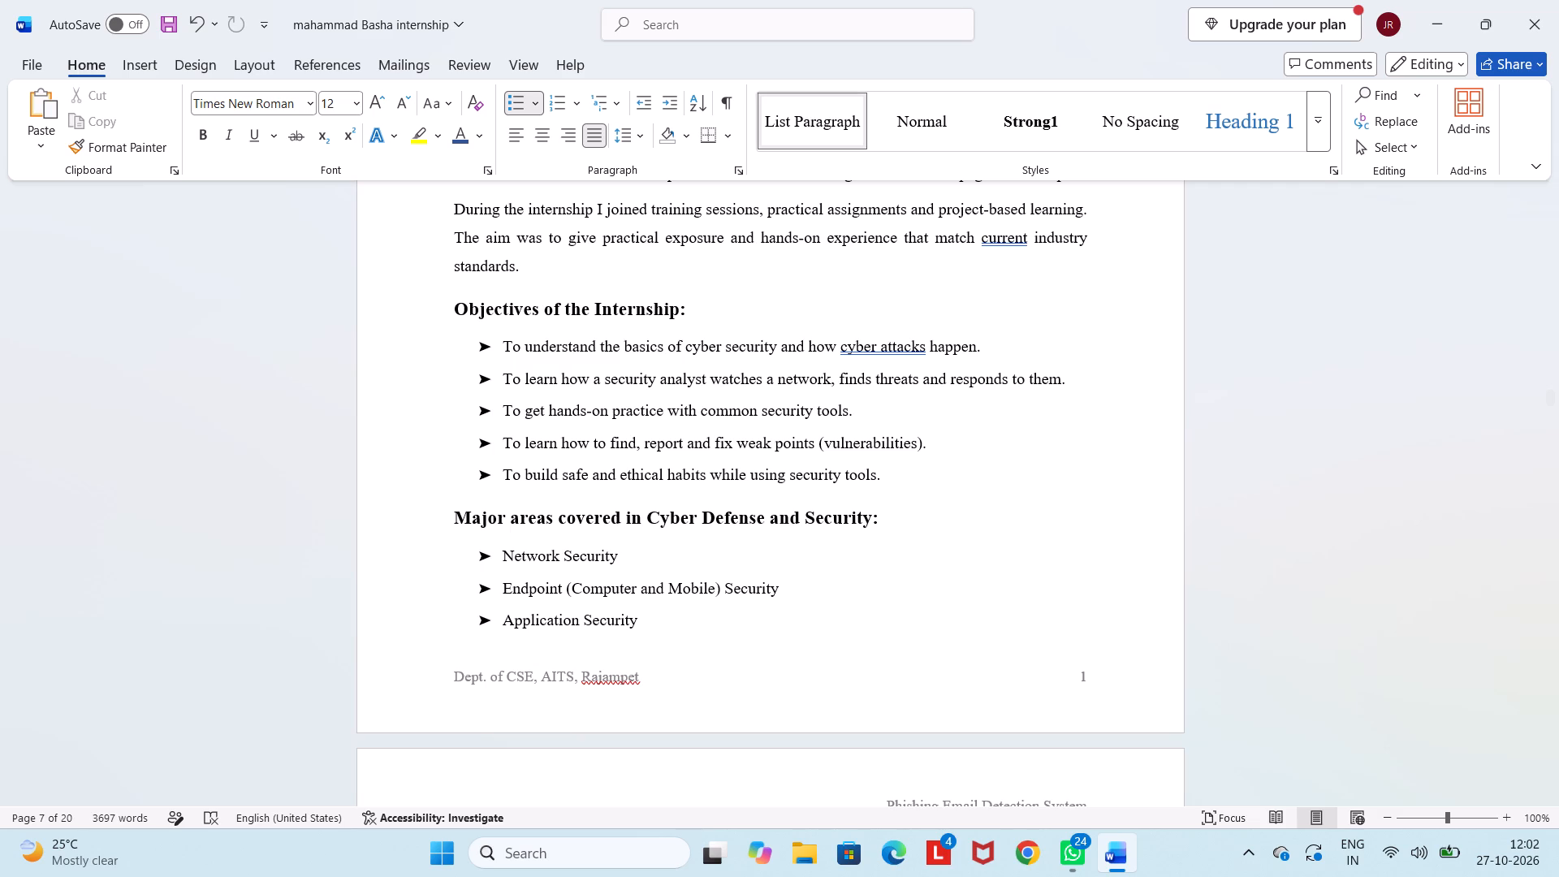
scroll(1021, 559, "up", 3)
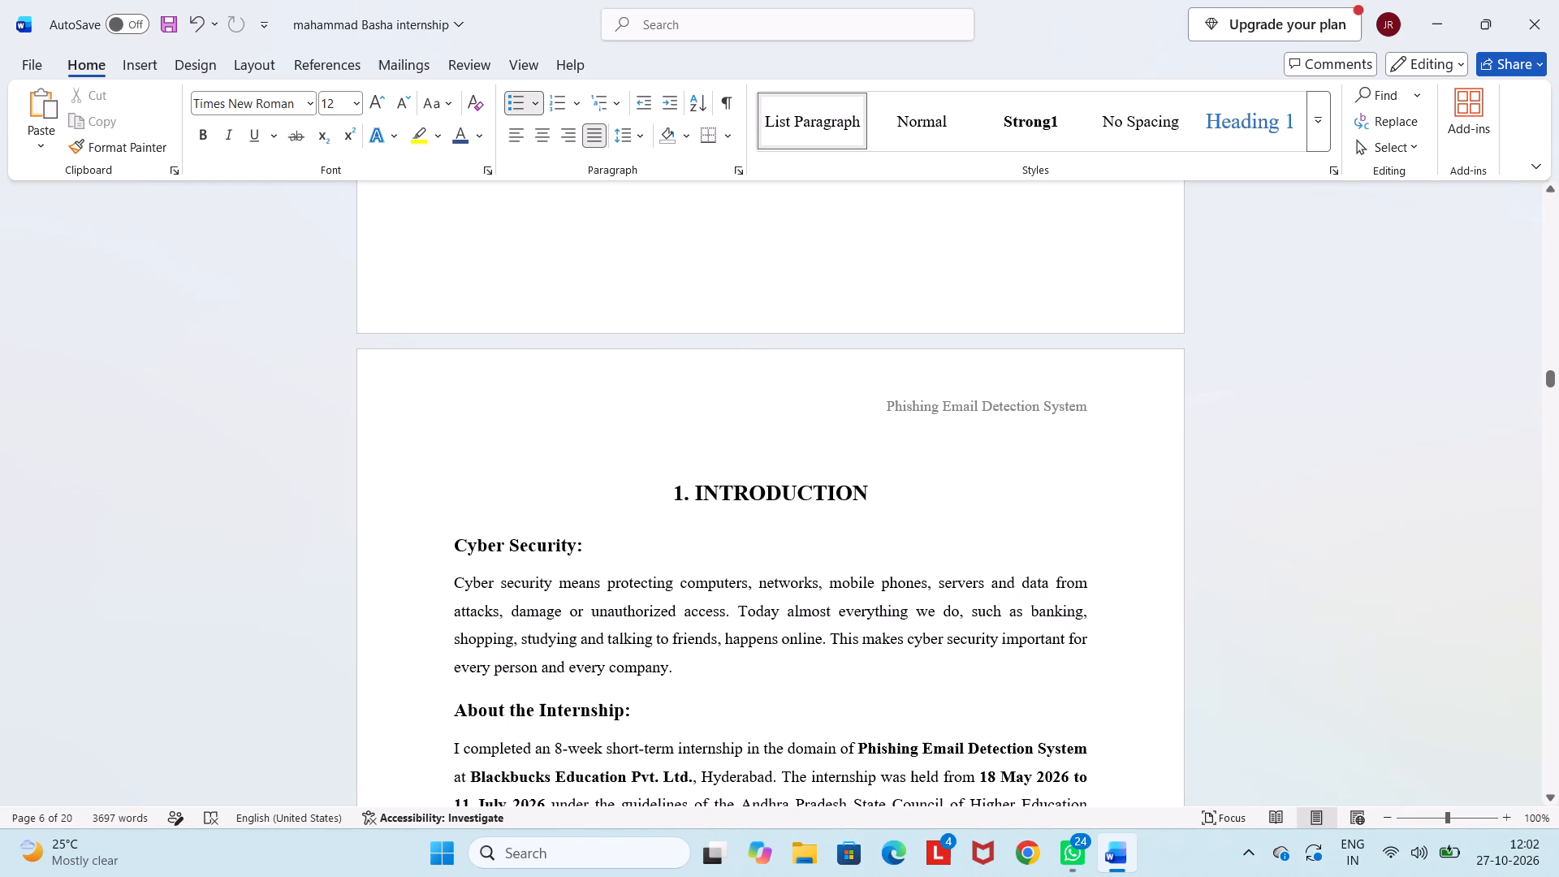
scroll(580, 558, "down", 1)
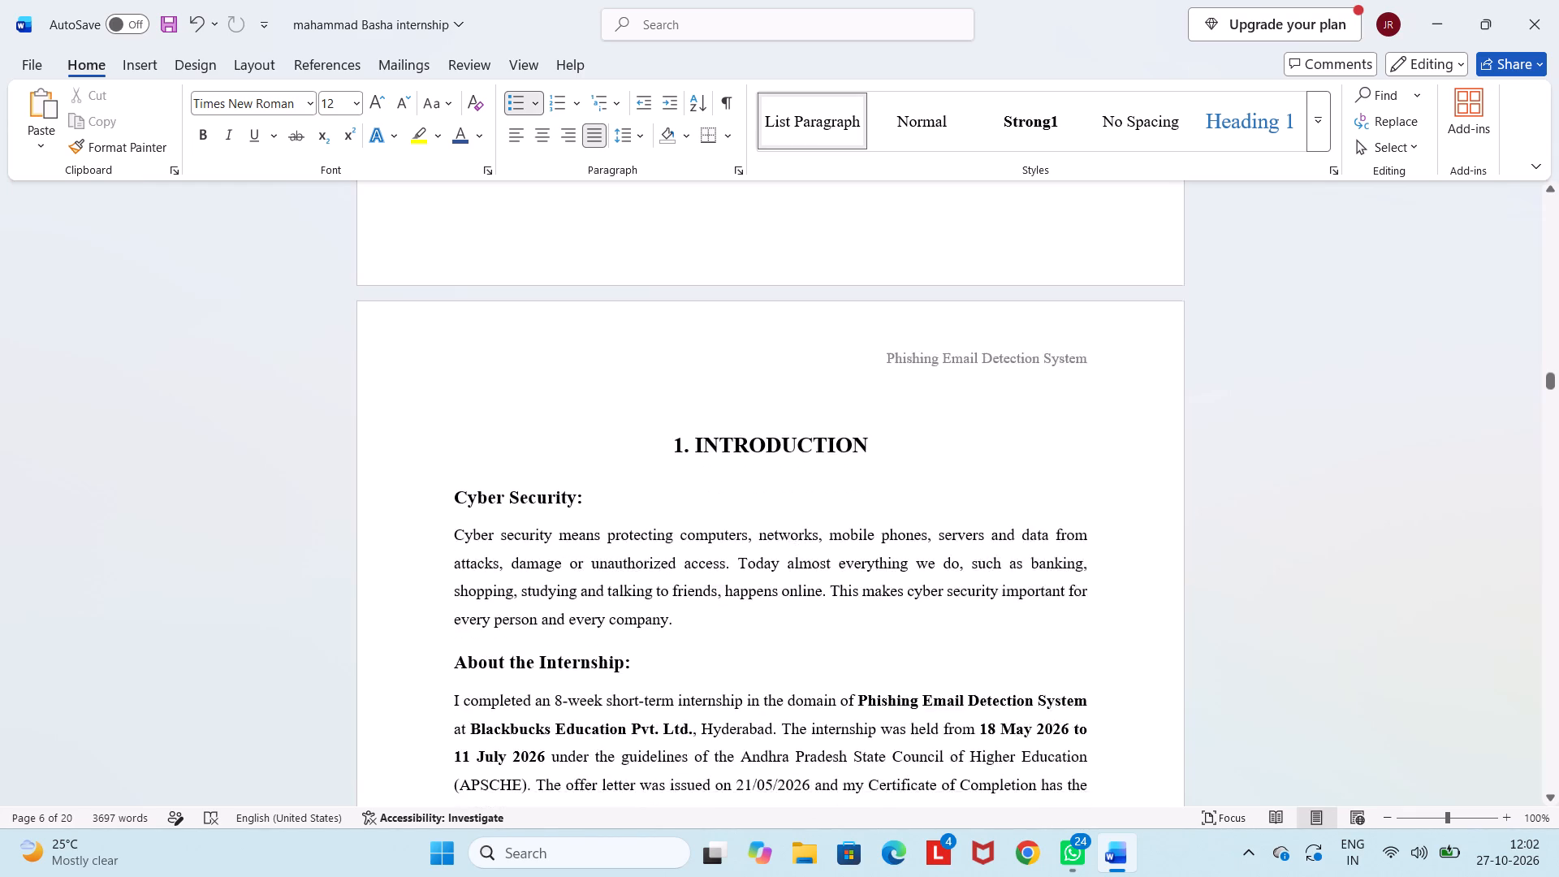
scroll(580, 558, "down", 1)
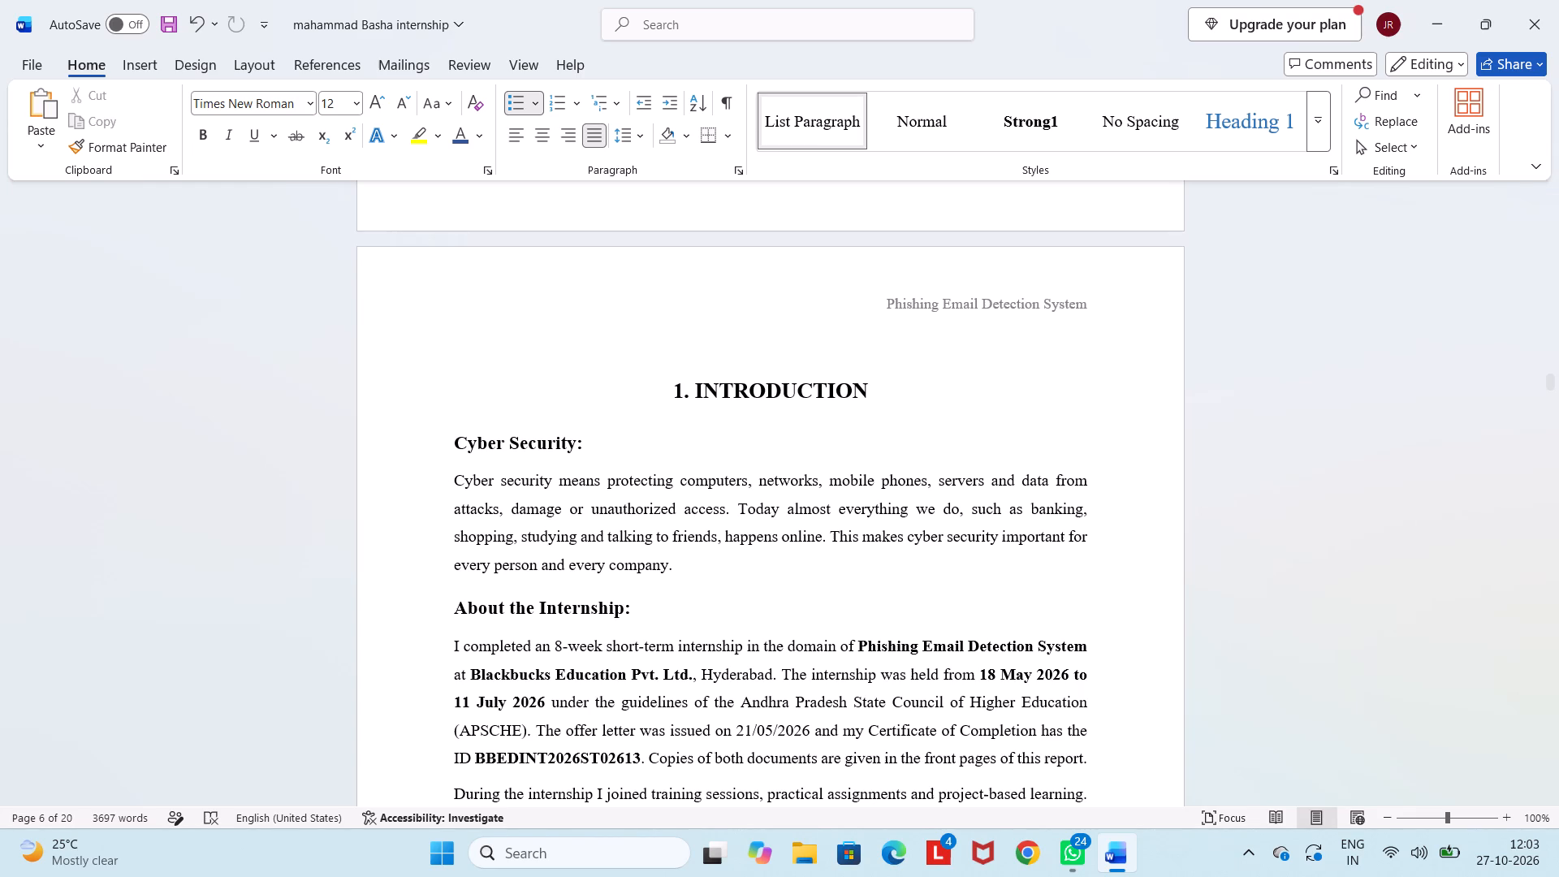
scroll(580, 558, "down", 1)
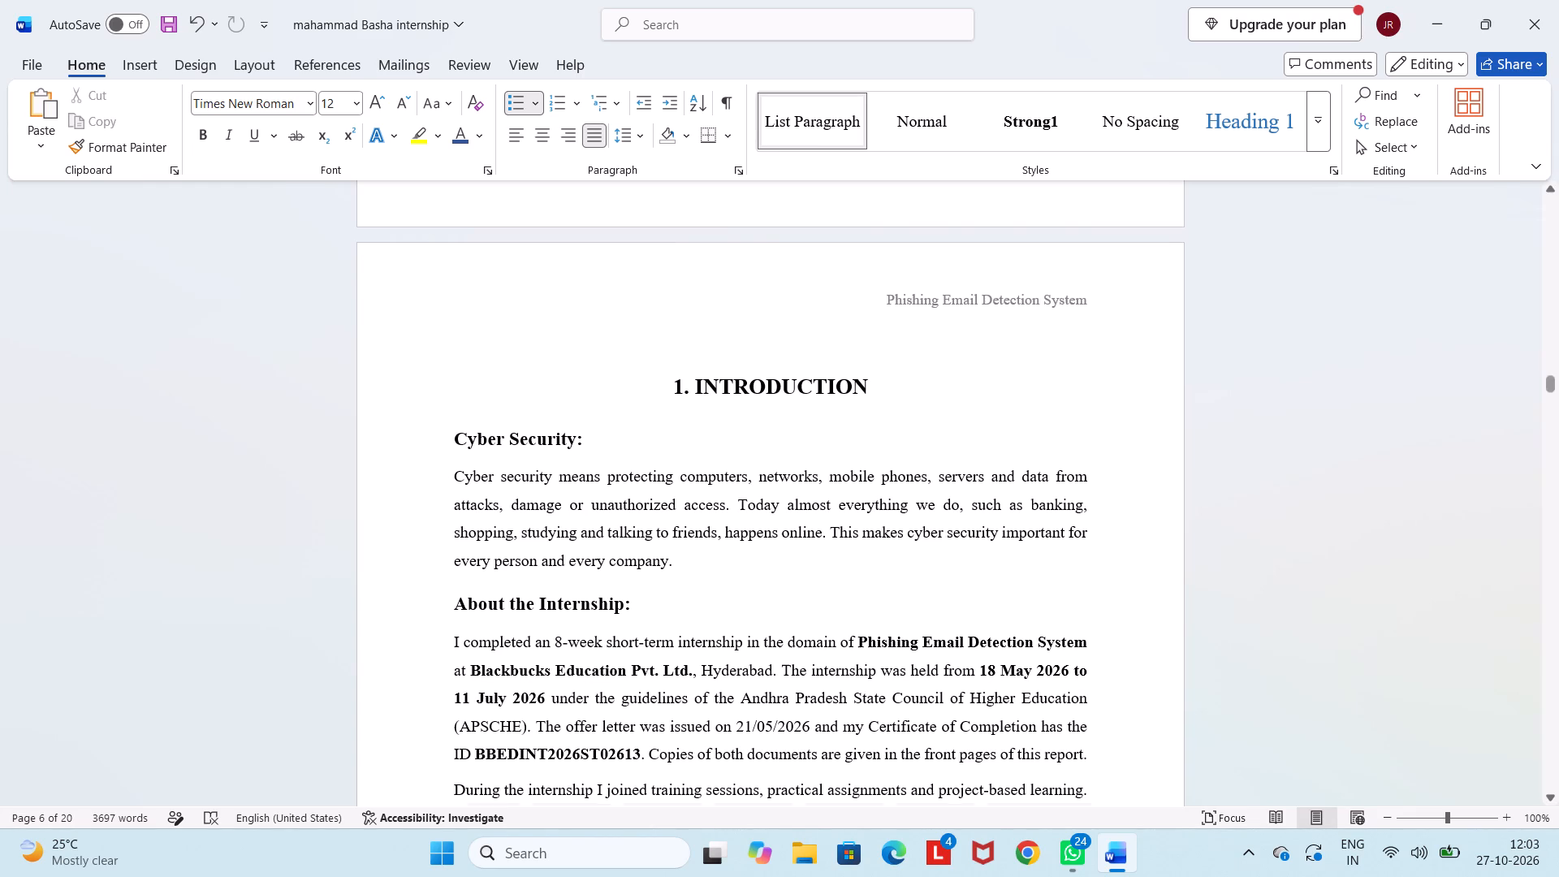
scroll(580, 558, "down", 4)
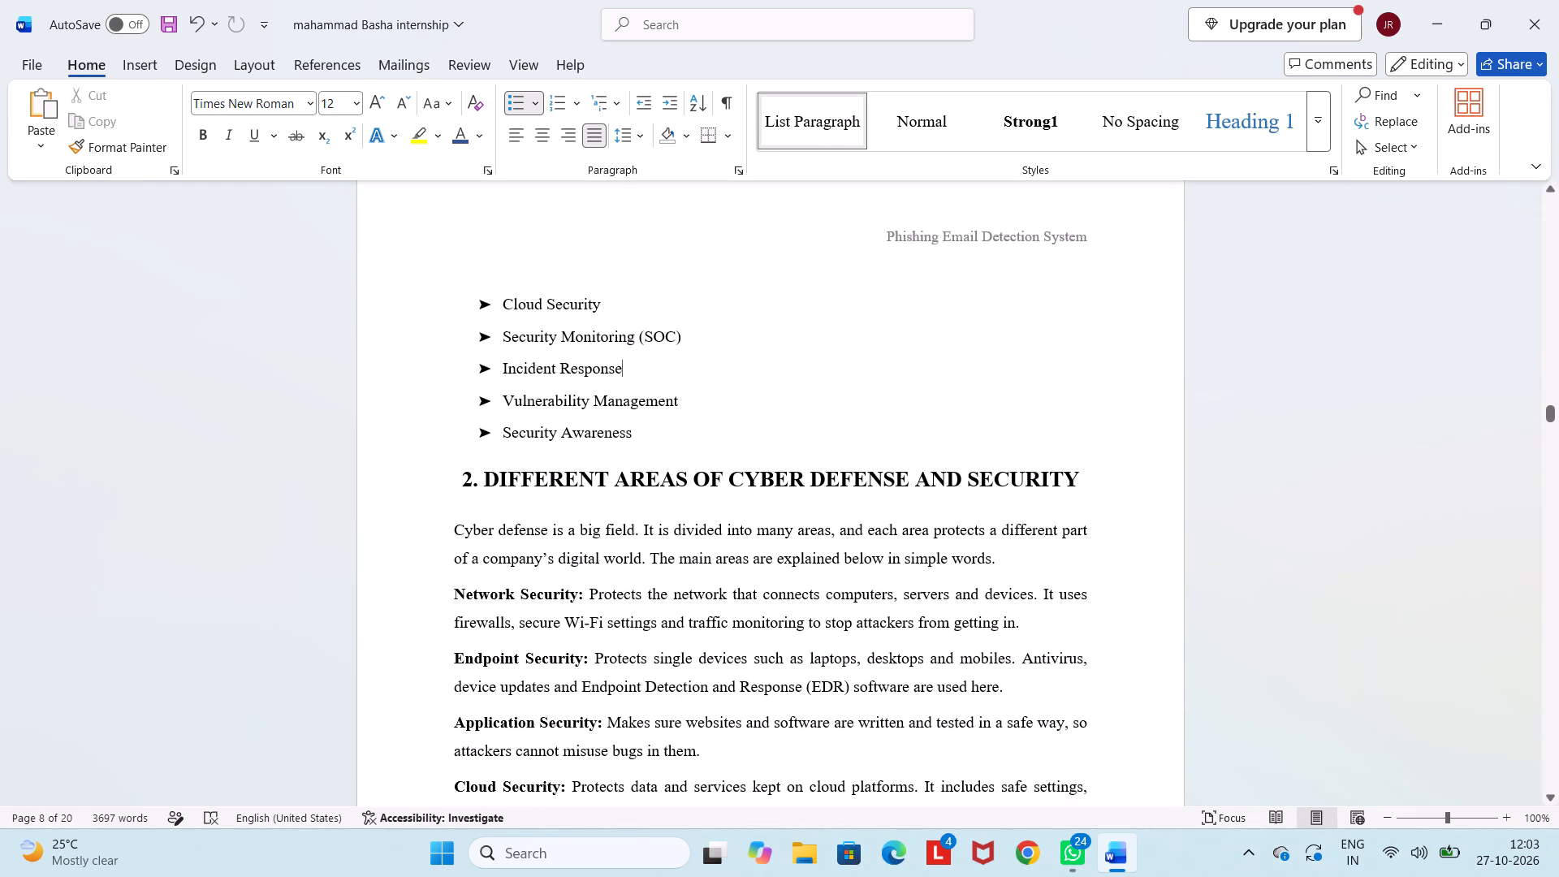
scroll(580, 558, "up", 3)
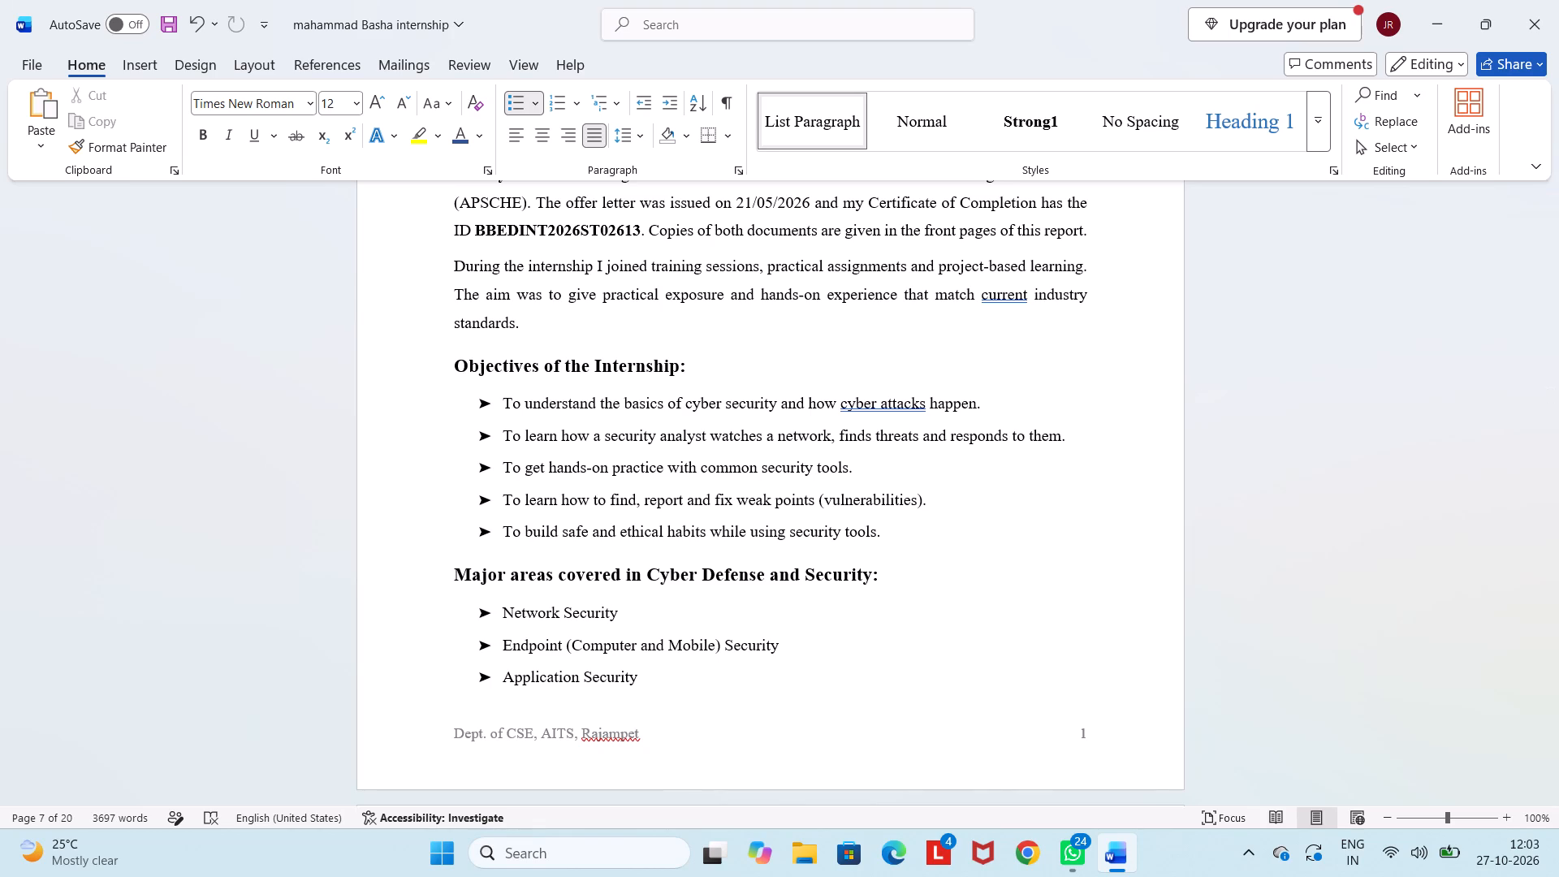
scroll(580, 558, "down", 4)
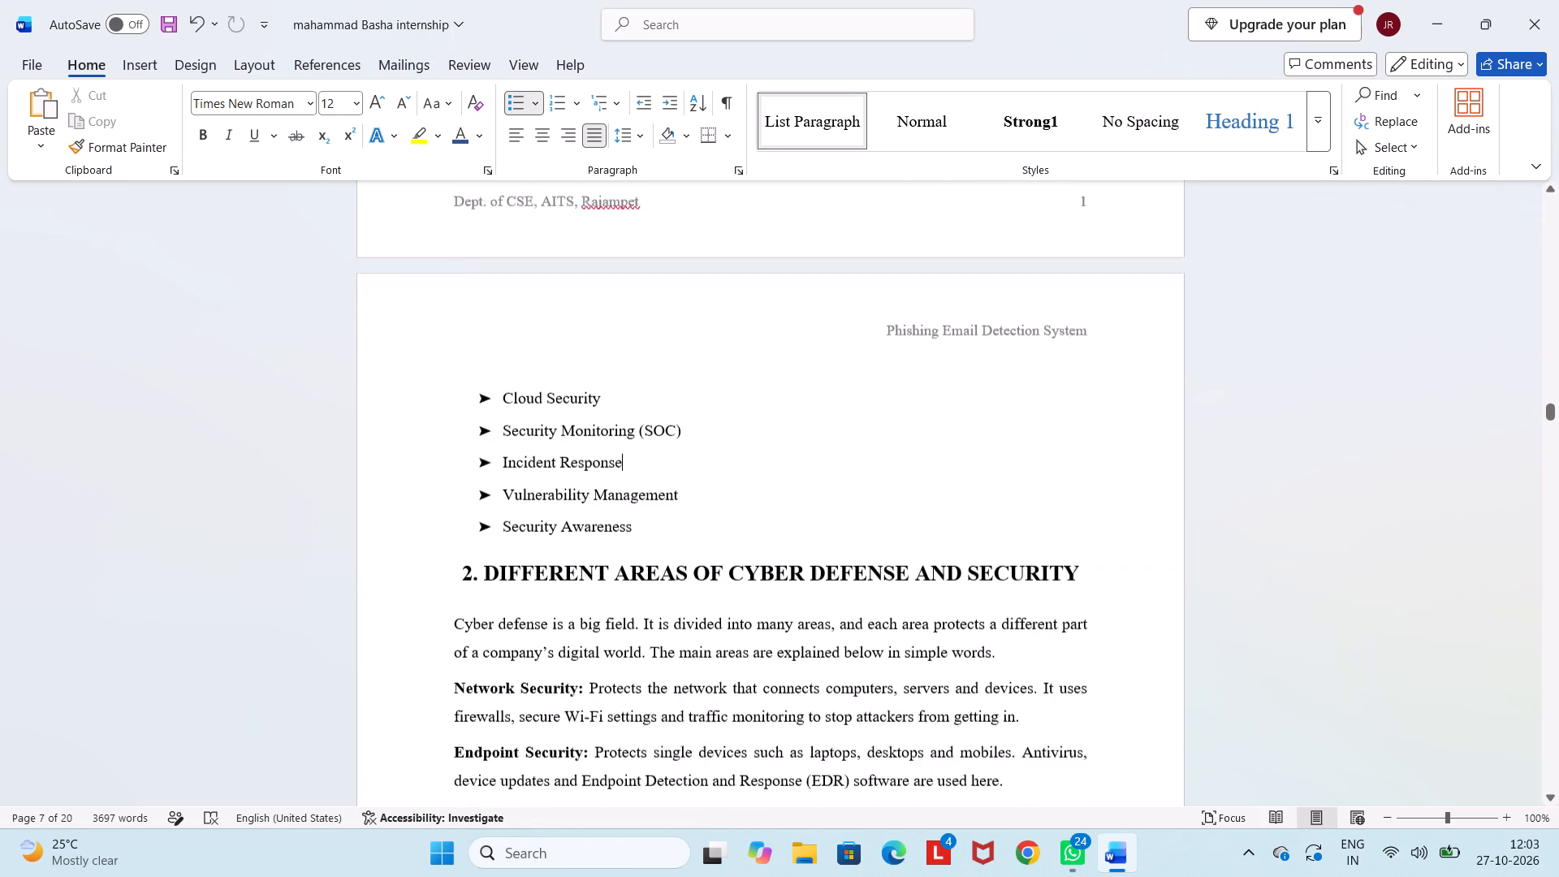
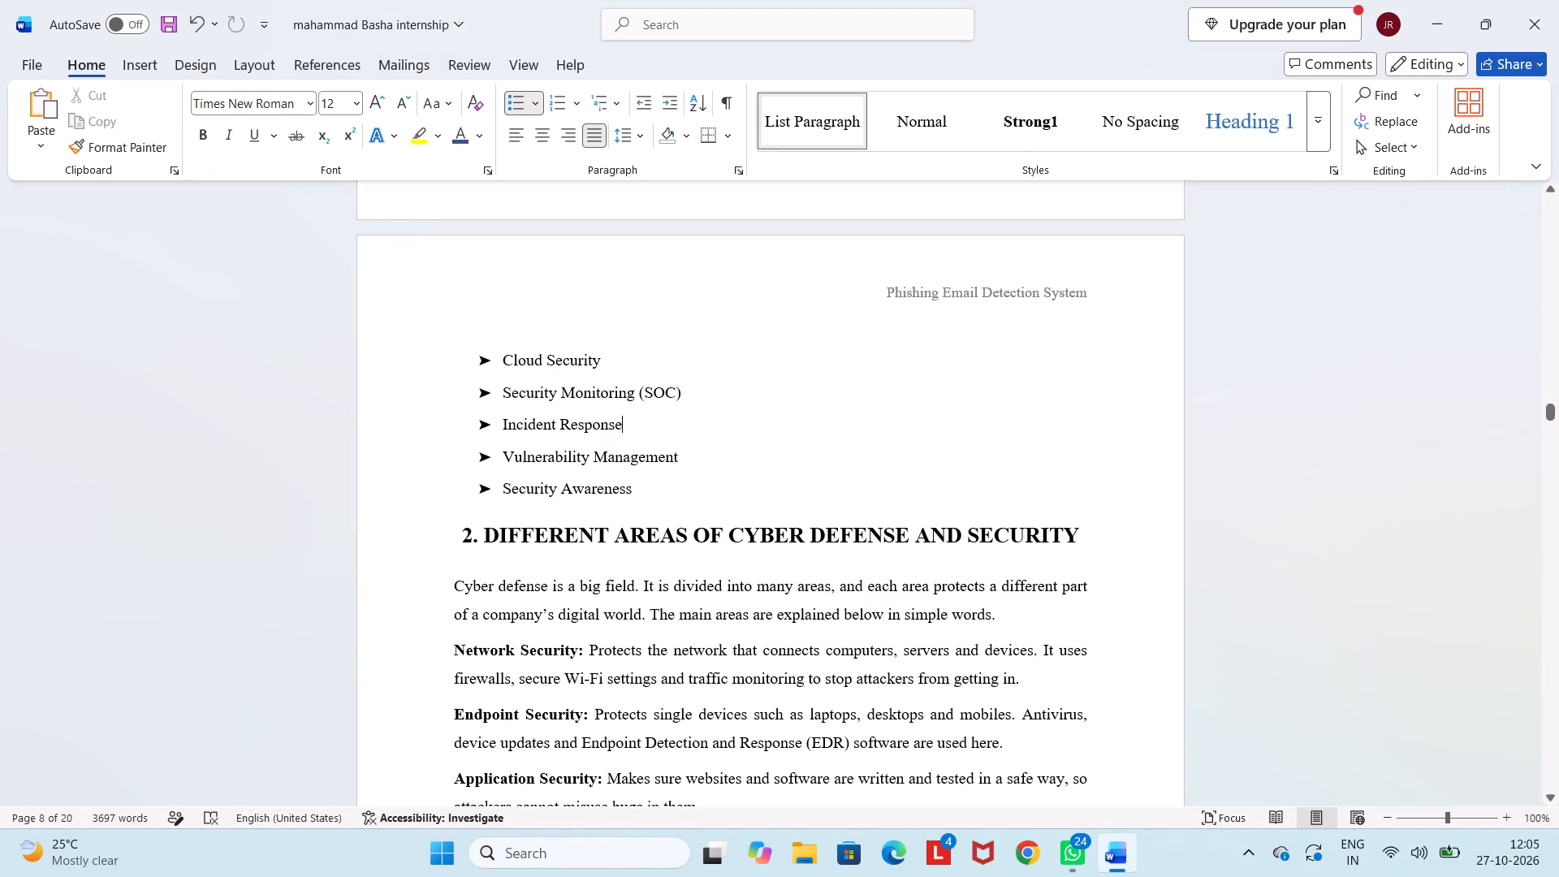
Left-align the chapter heading "2. DIFFERENT AREAS OF CYBER DEFENSE AND SECURITY".
left_click(462, 533)
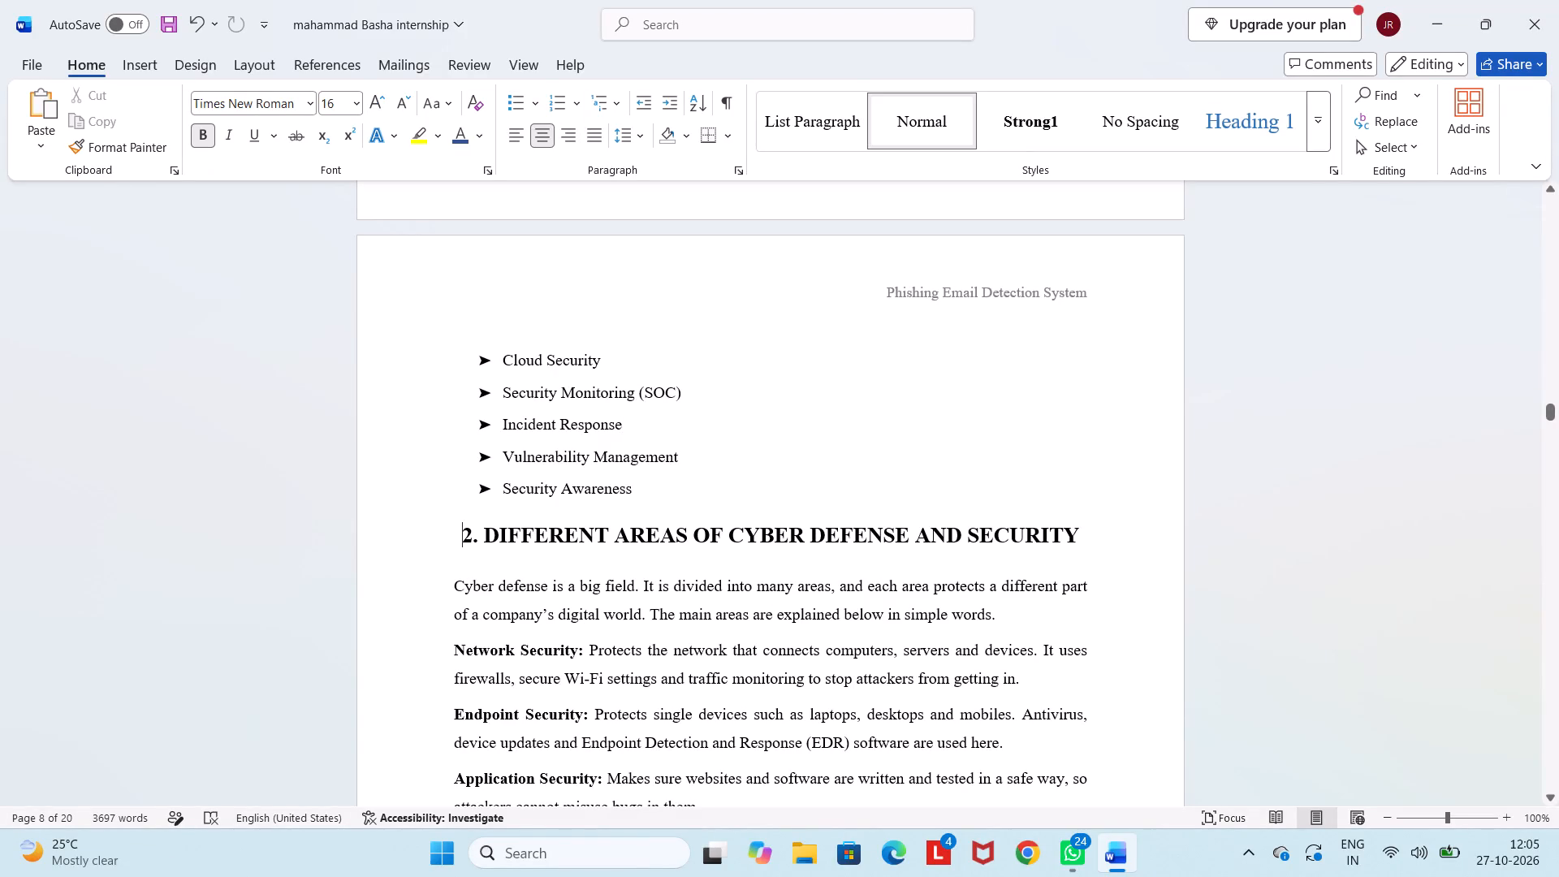
left_click(512, 143)
Left-align the chapter heading "3. DETAILS OF THE TOPIC" below the NIST framework functions table.
scroll(524, 296, "up", 3)
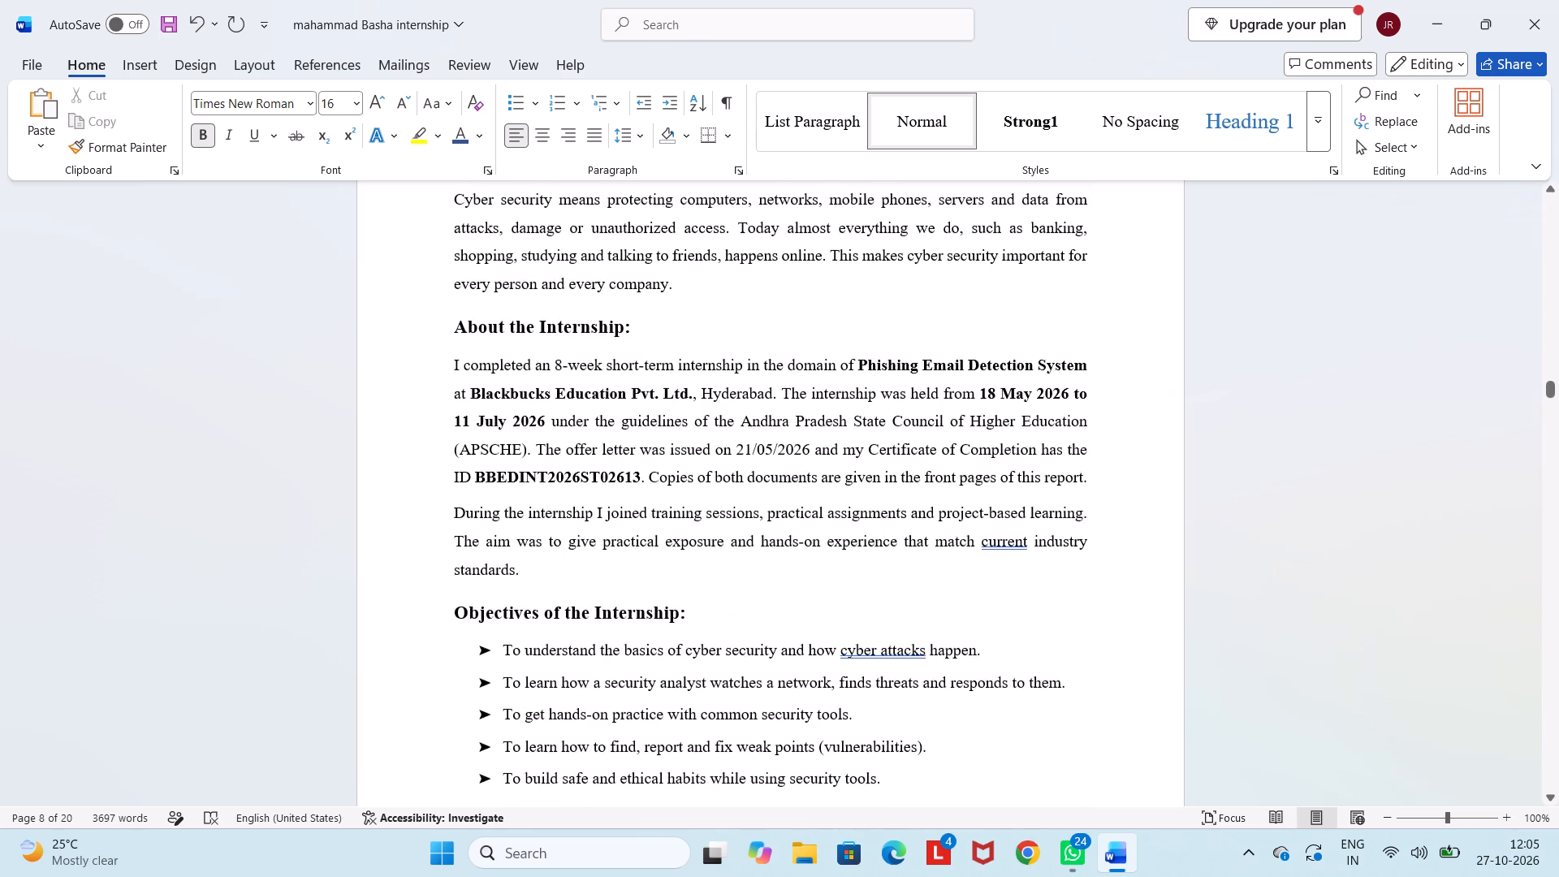
scroll(524, 296, "up", 2)
scroll(524, 296, "down", 3)
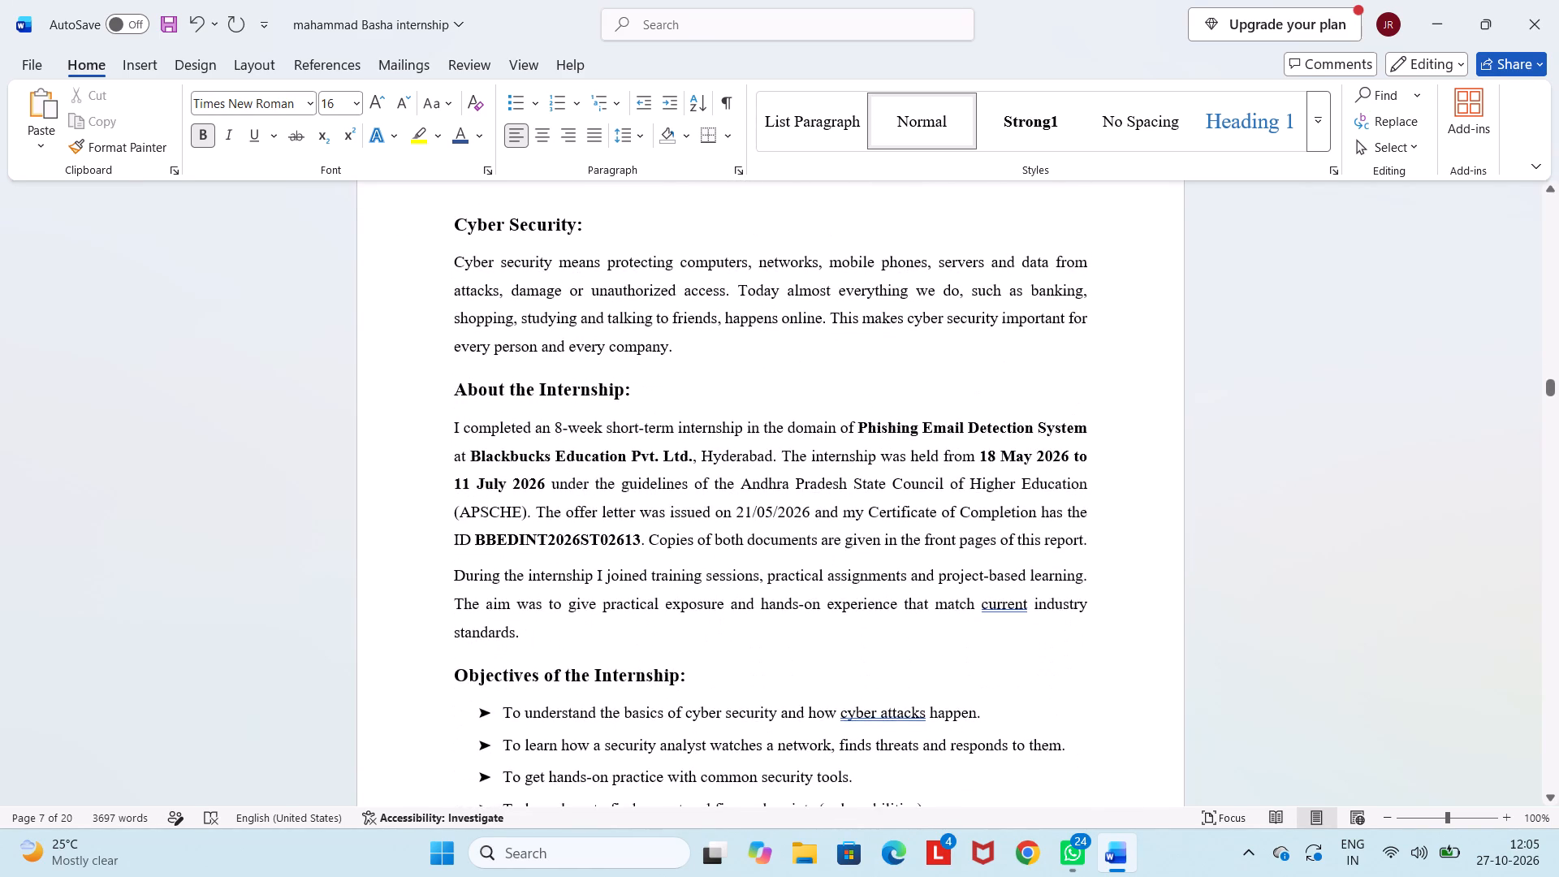
scroll(524, 296, "down", 8)
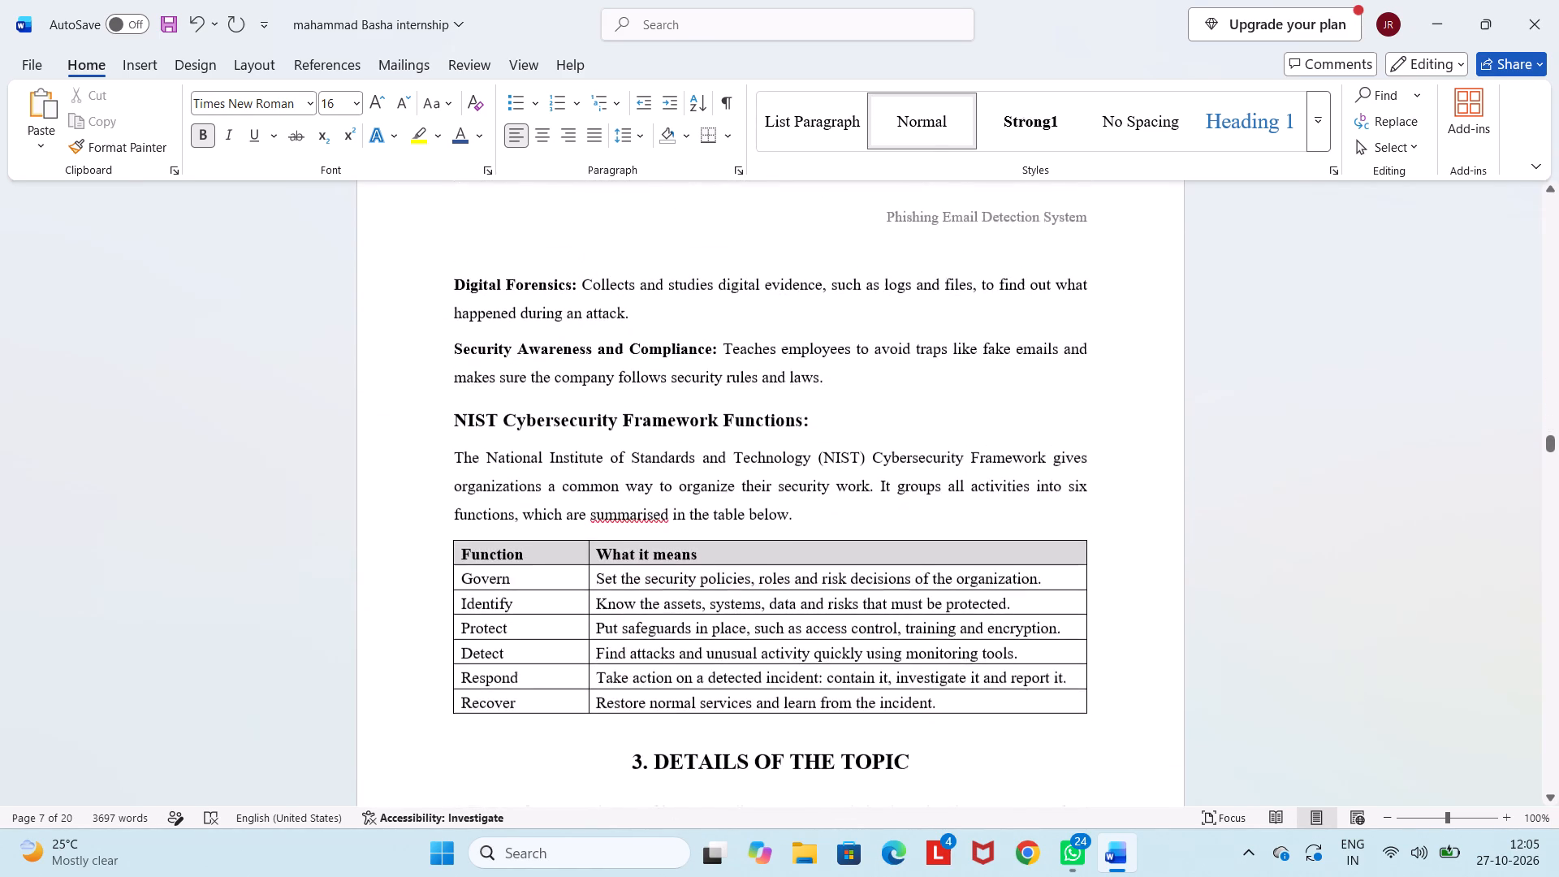
scroll(524, 296, "down", 3)
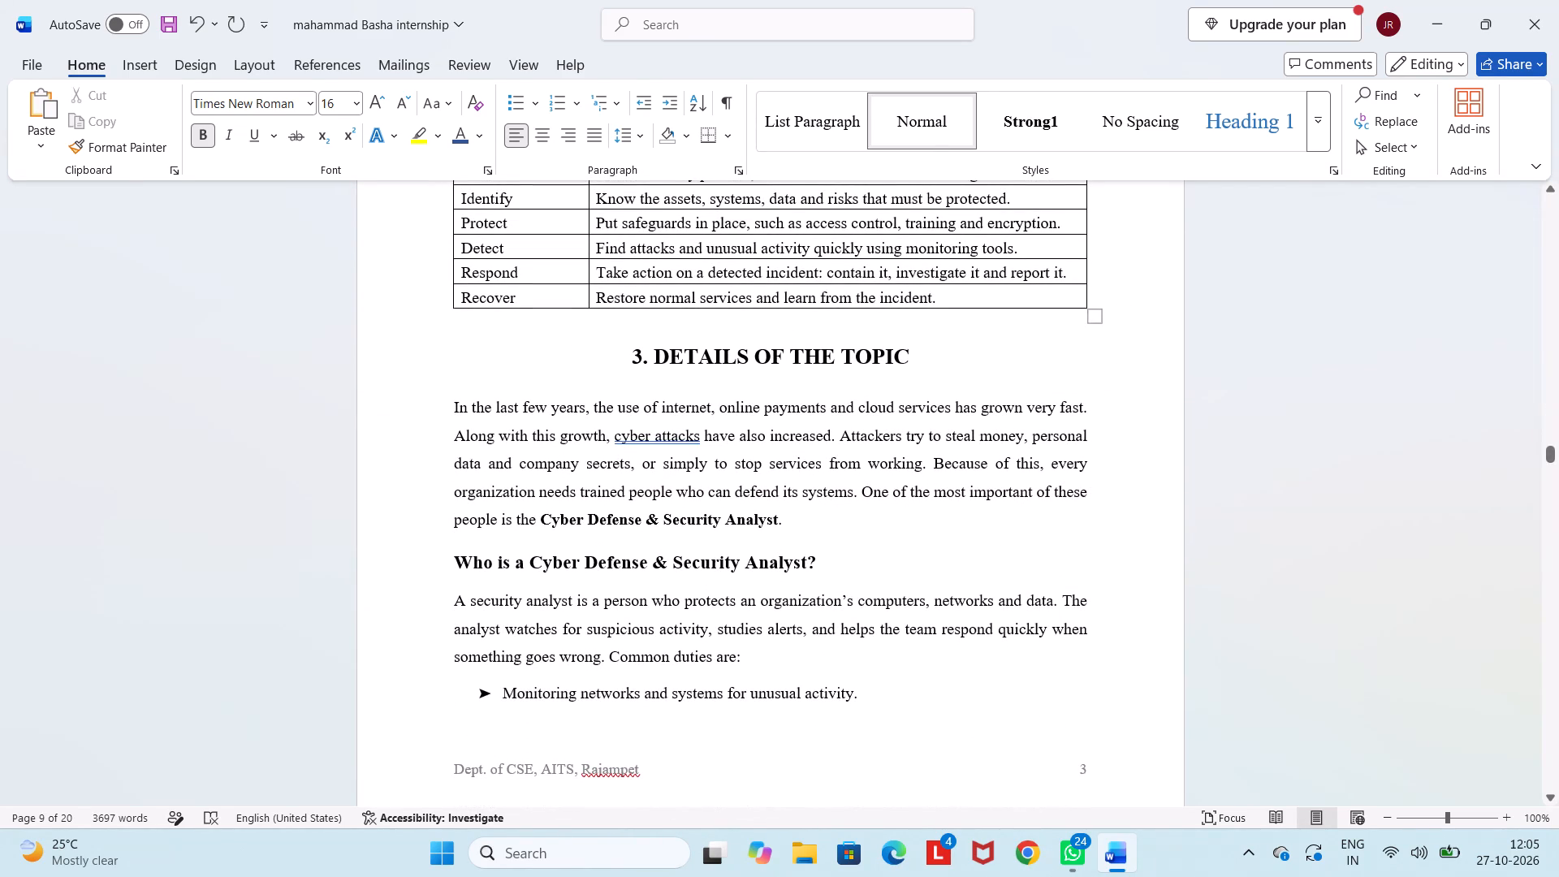
left_click_drag(624, 361, 880, 356)
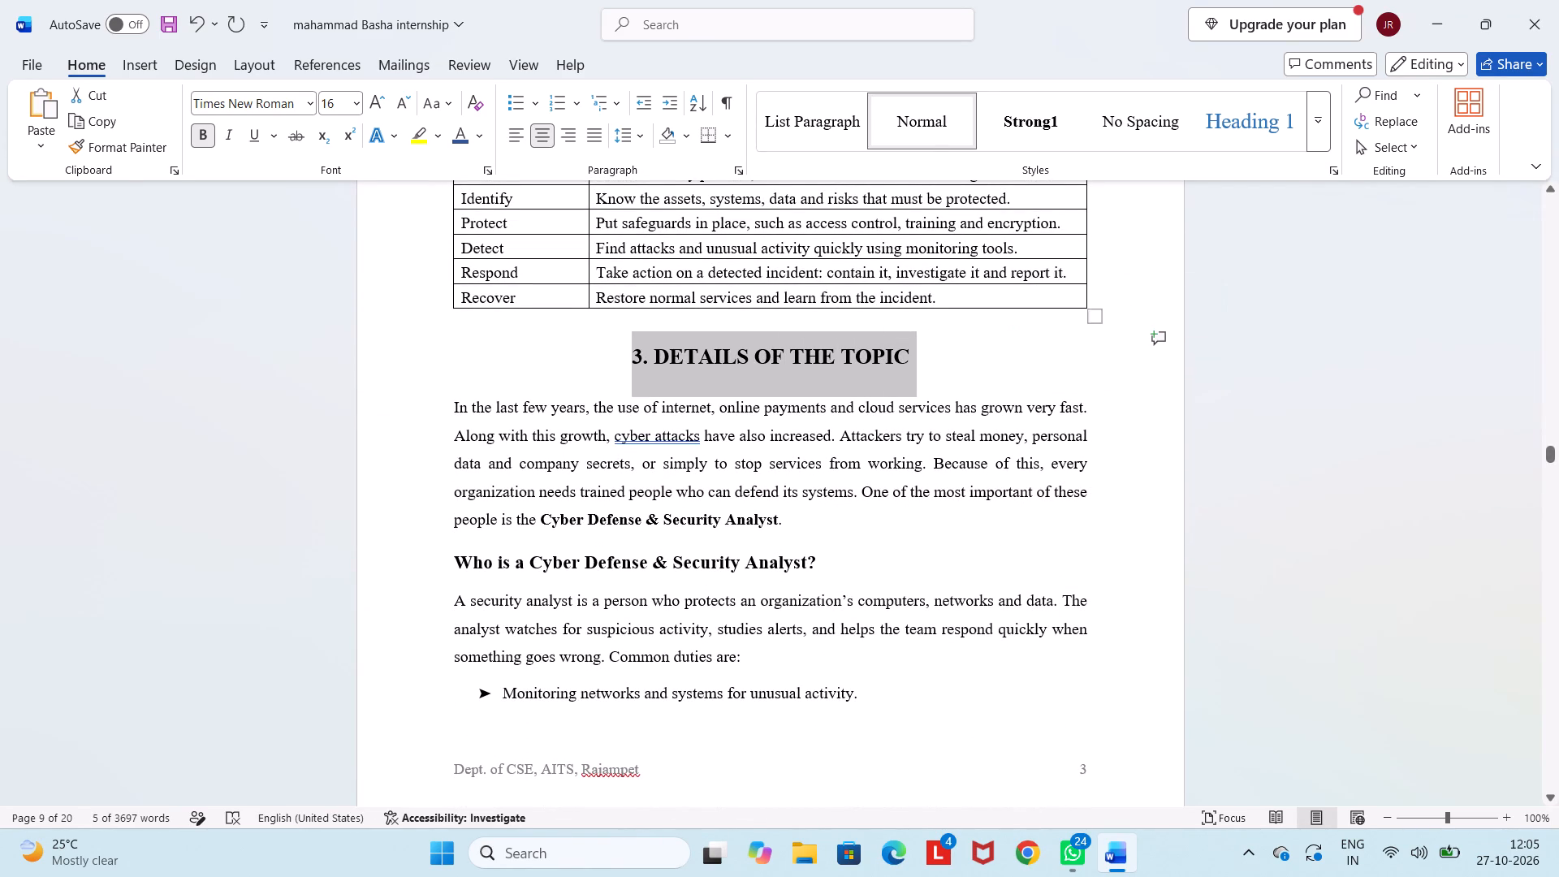
left_click(518, 138)
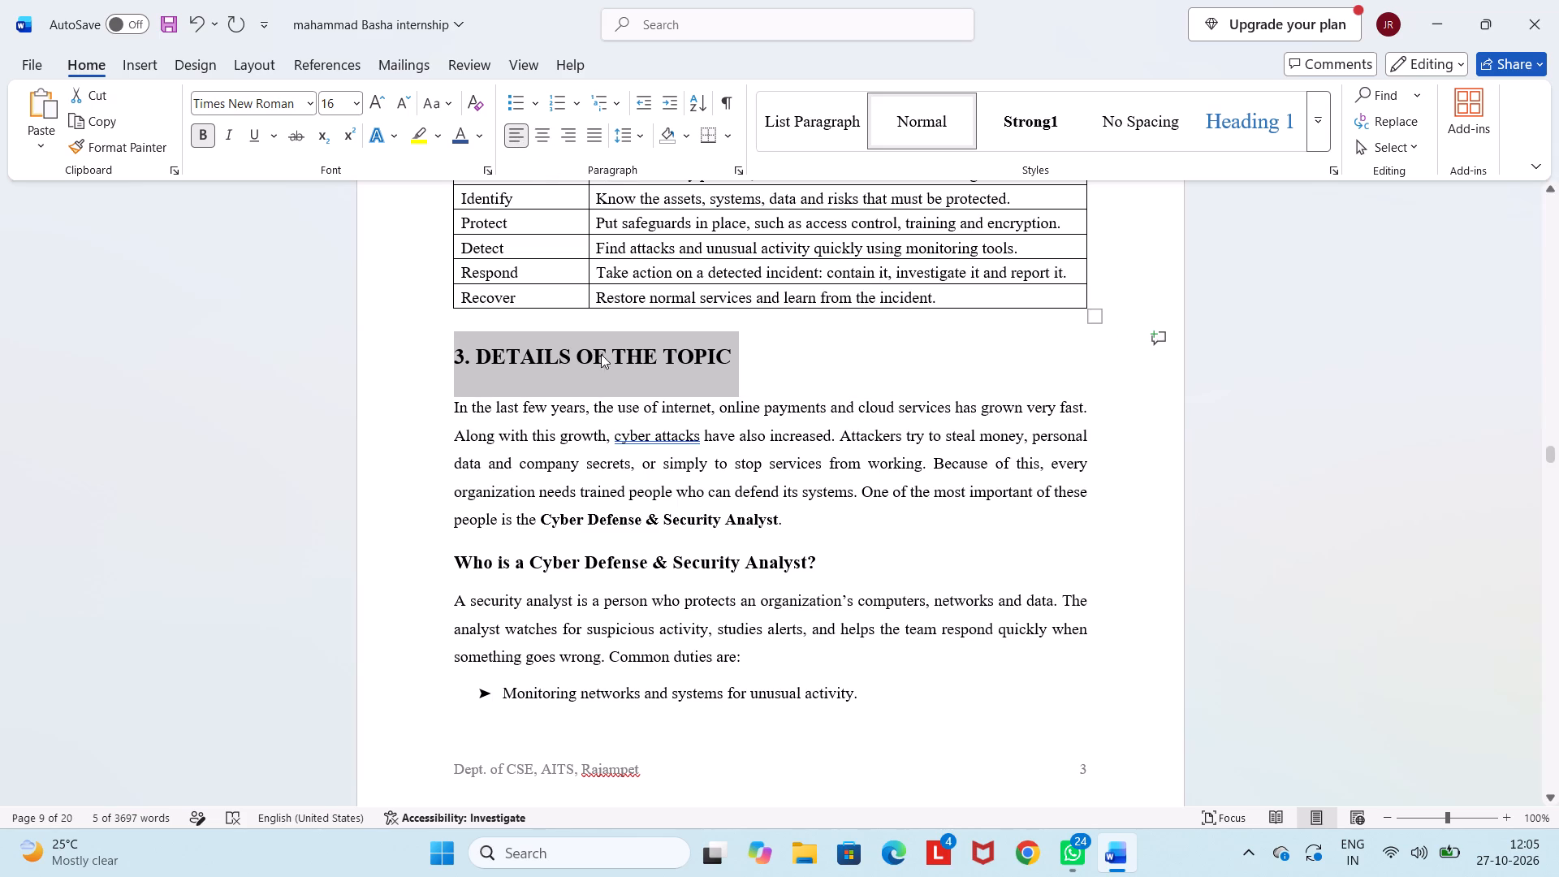
Left-align the chapter heading "4. SECURITY TOOLS AND SECURITY MONITORING" that follows the OWASP Top 10 section.
scroll(664, 471, "down", 1)
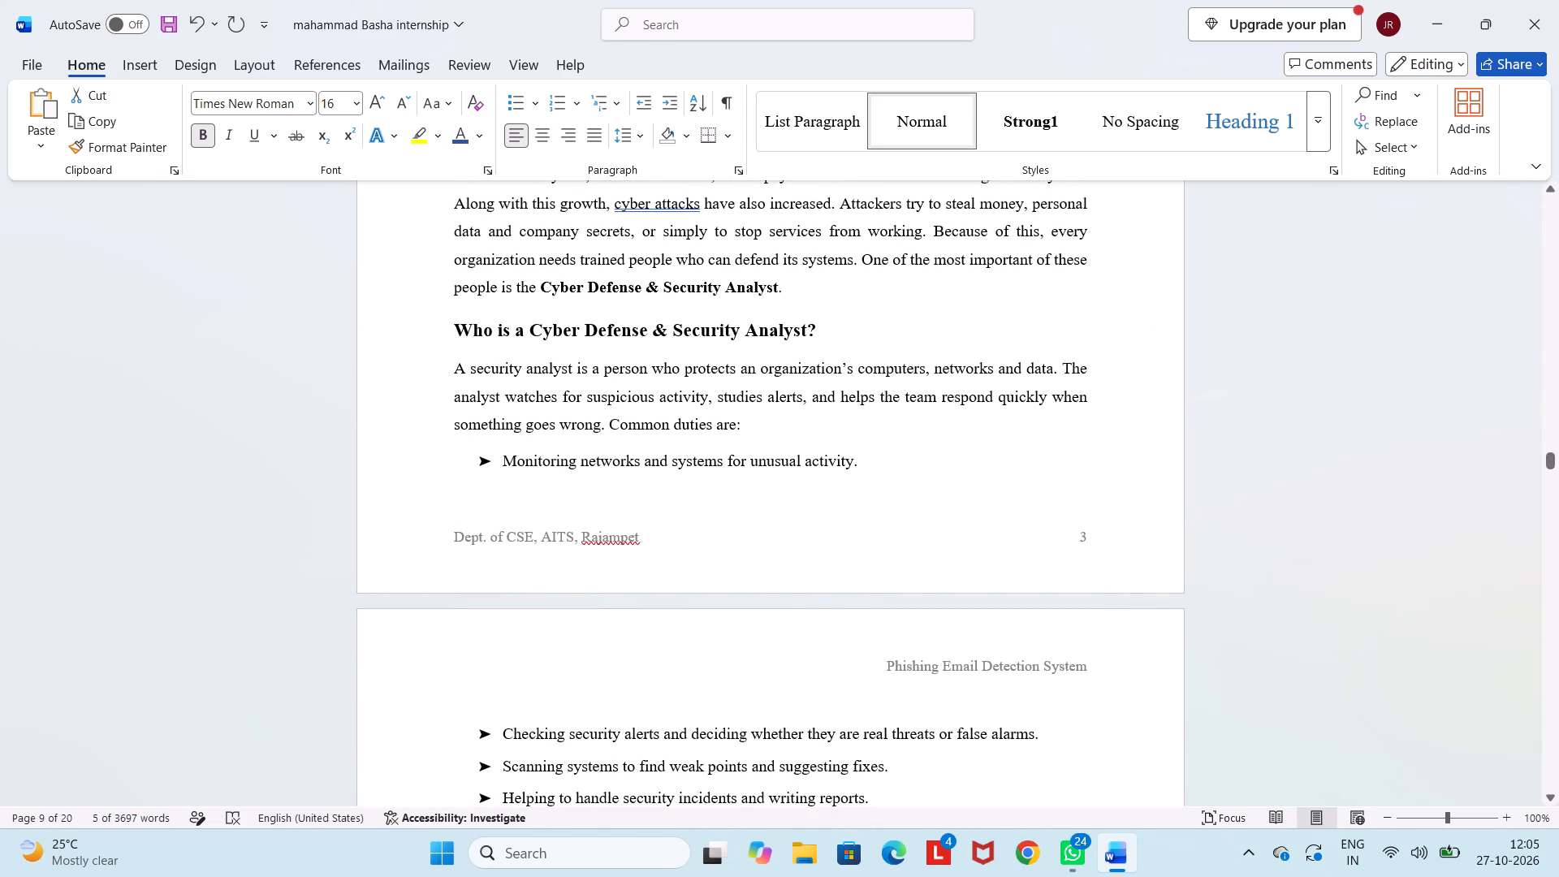
scroll(602, 538, "down", 2)
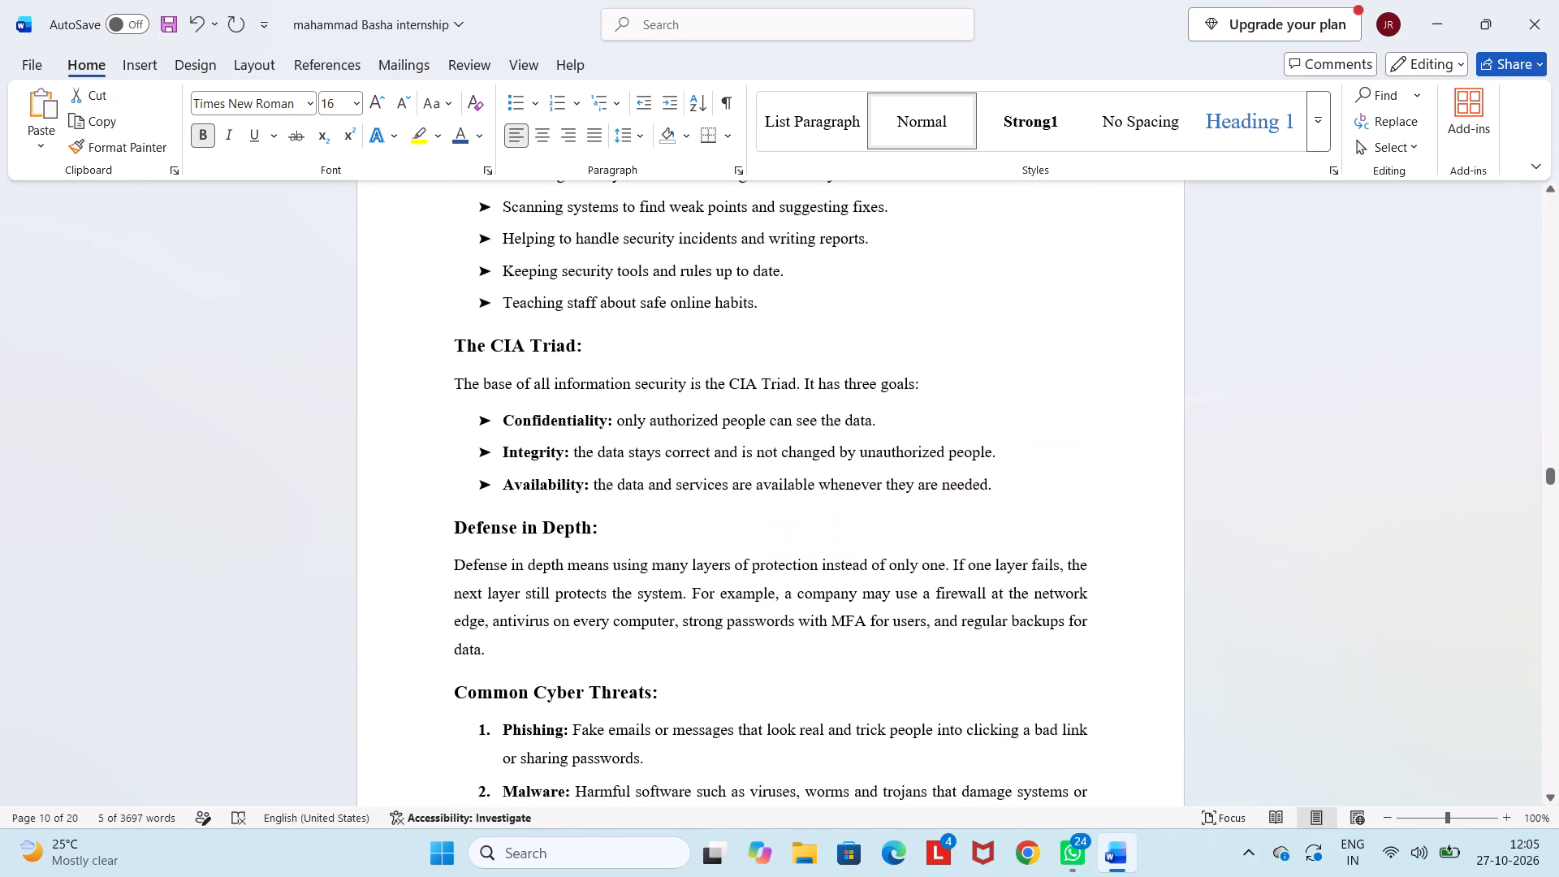
scroll(602, 538, "down", 6)
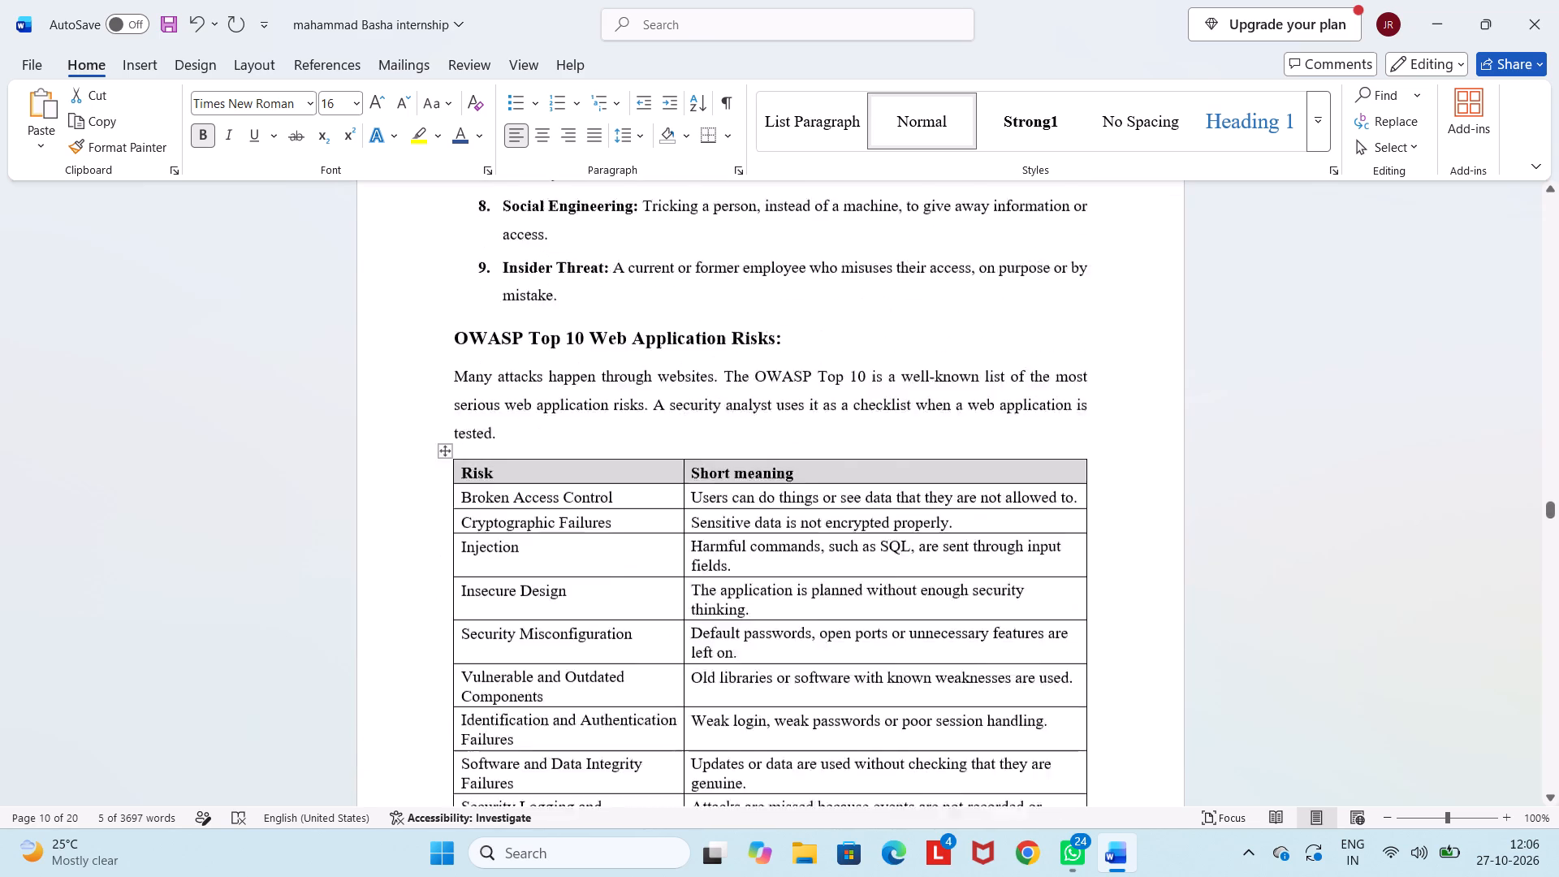
scroll(602, 538, "down", 2)
scroll(602, 538, "up", 1)
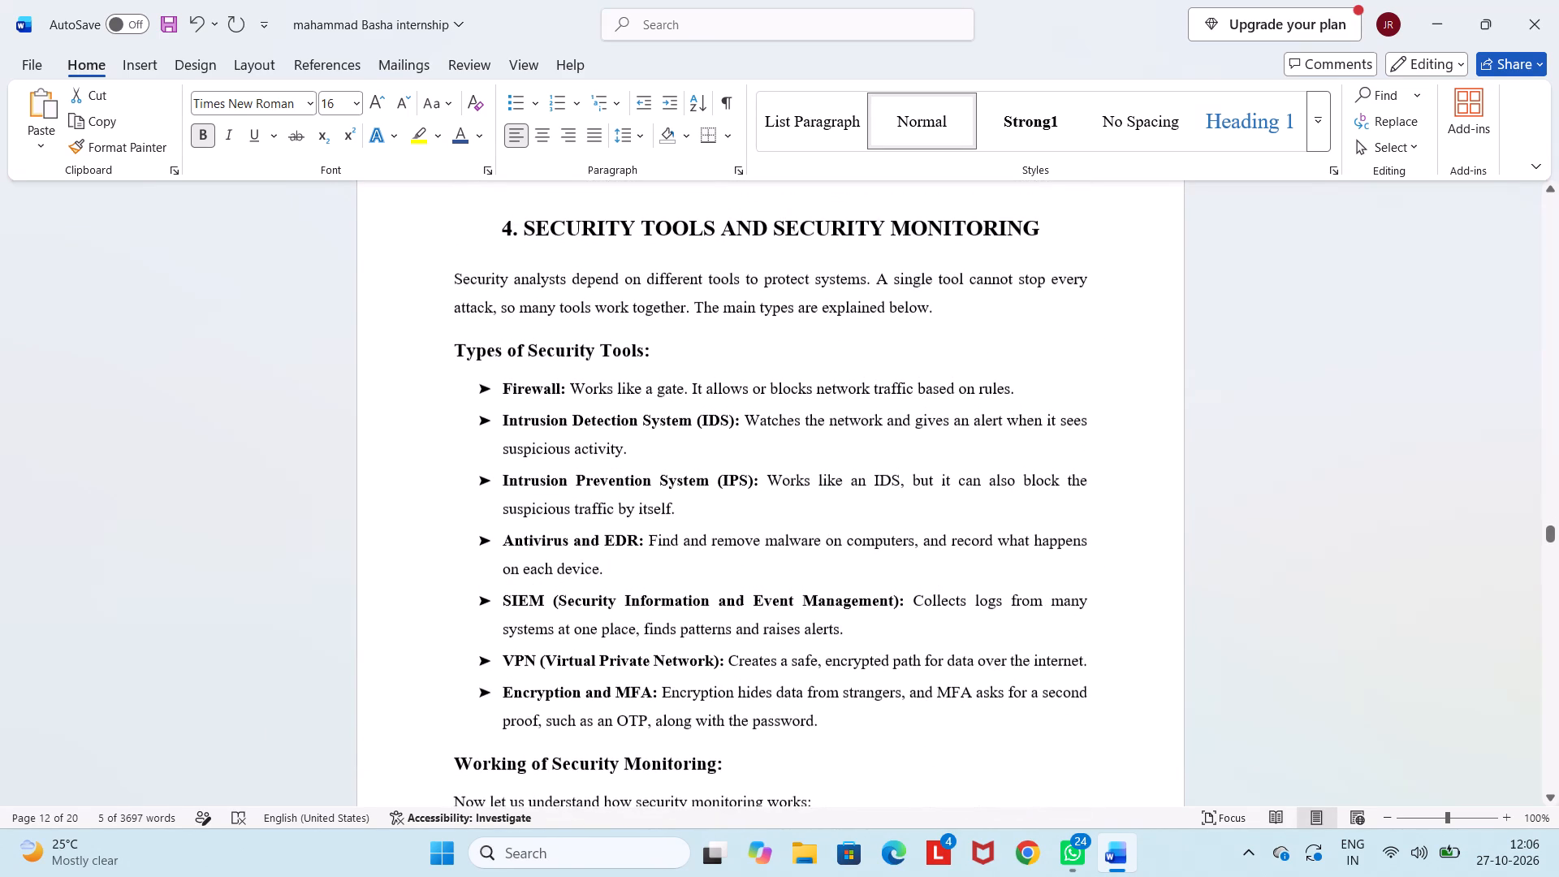
scroll(602, 538, "up", 1)
left_click_drag(505, 230, 543, 227)
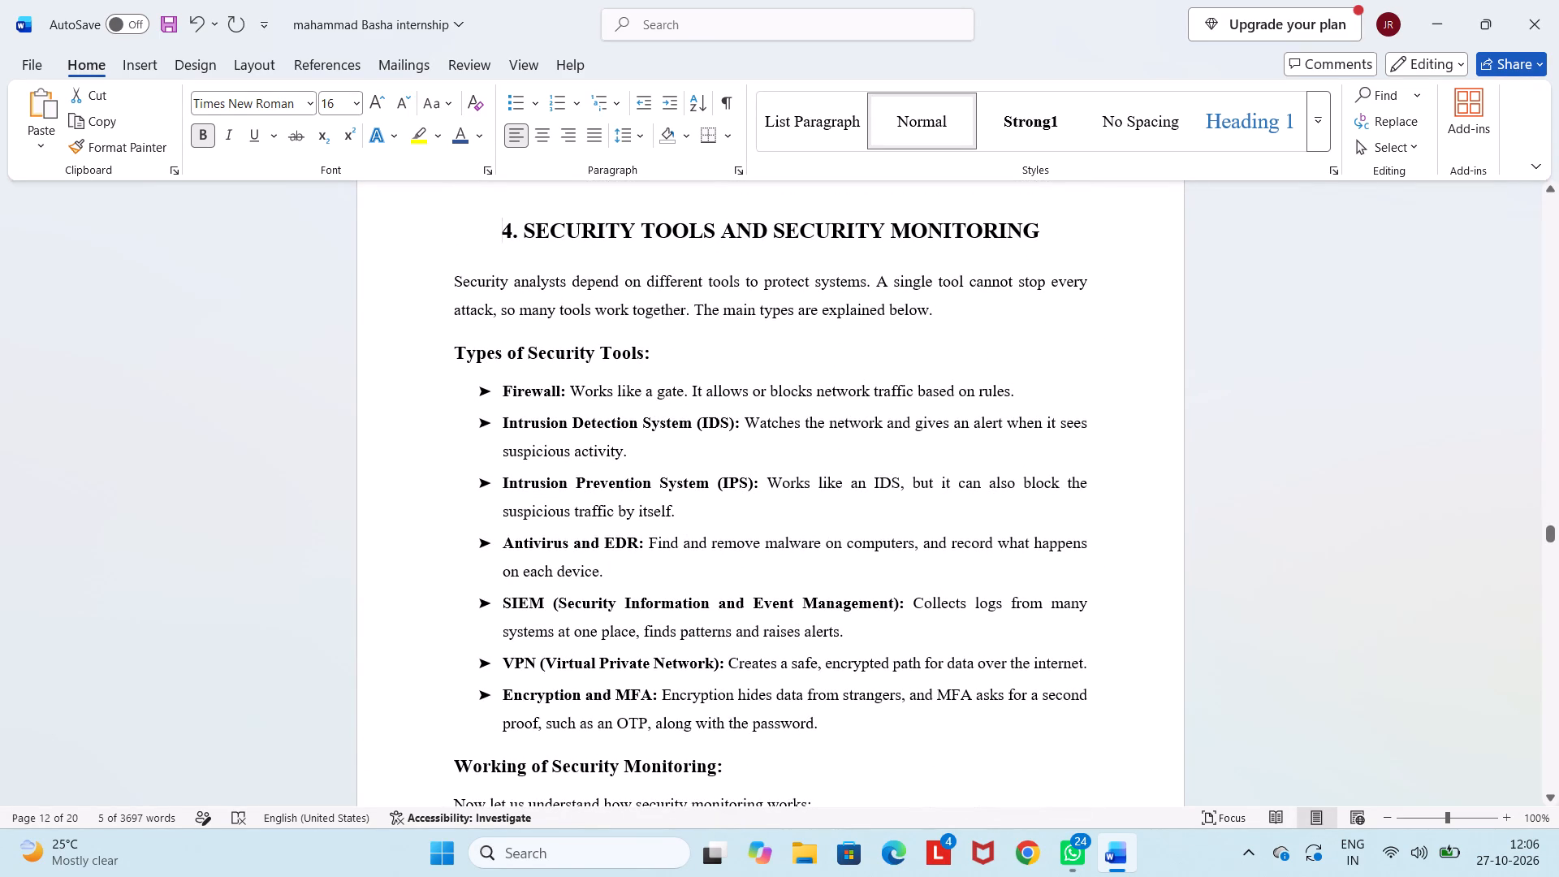
left_click_drag(543, 227, 957, 231)
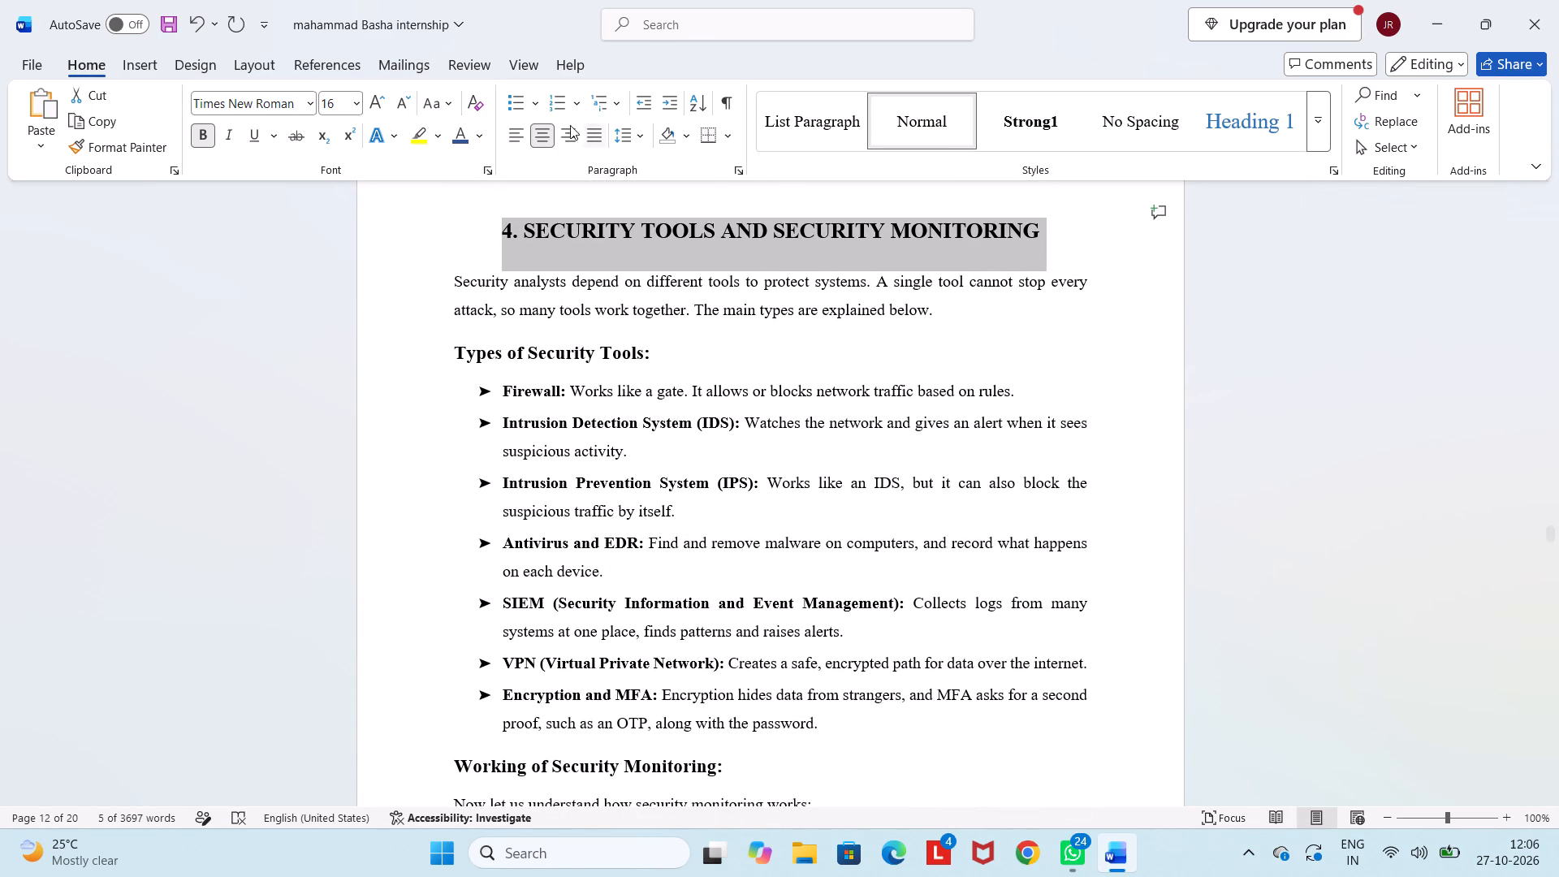
left_click(520, 132)
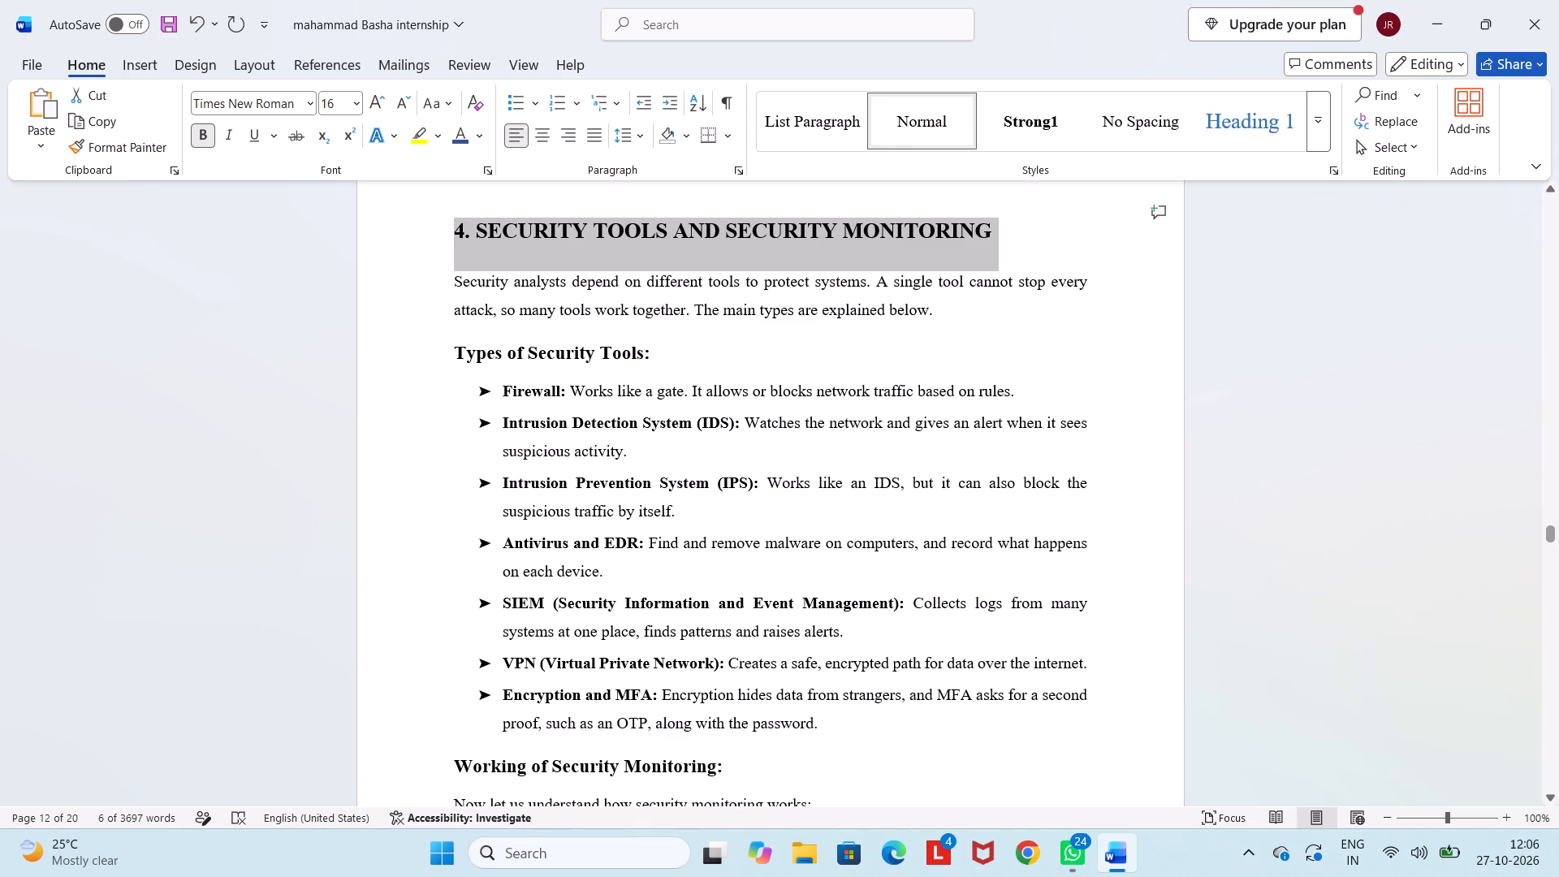
Left-align the chapter heading "5. SECURITY ANALYST TOOLKIT" that follows the limitations of security monitoring.
scroll(572, 439, "down", 1)
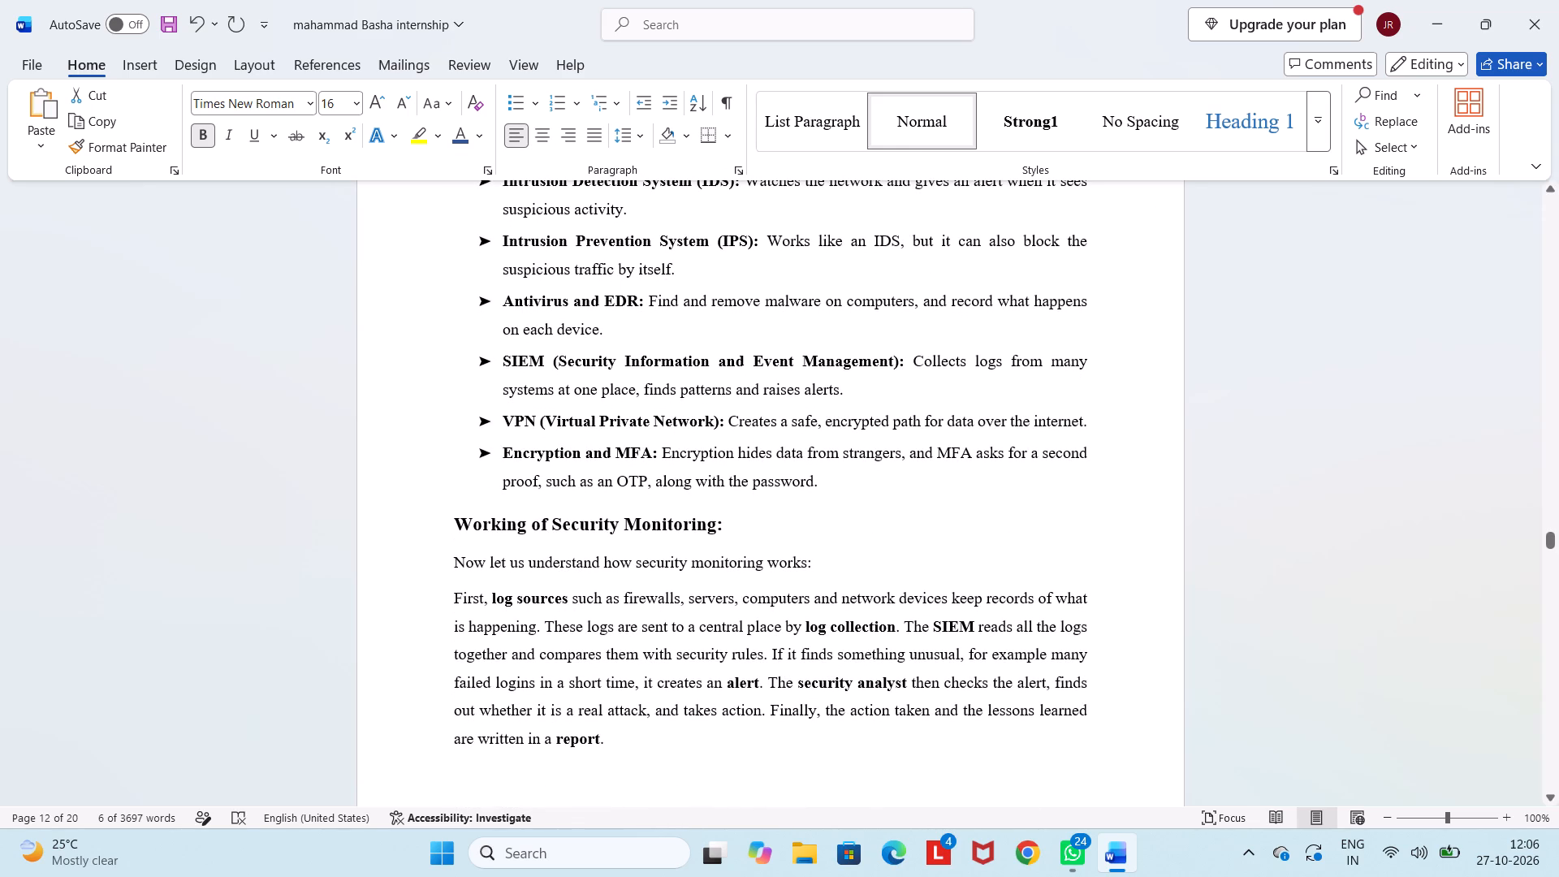
scroll(572, 439, "down", 2)
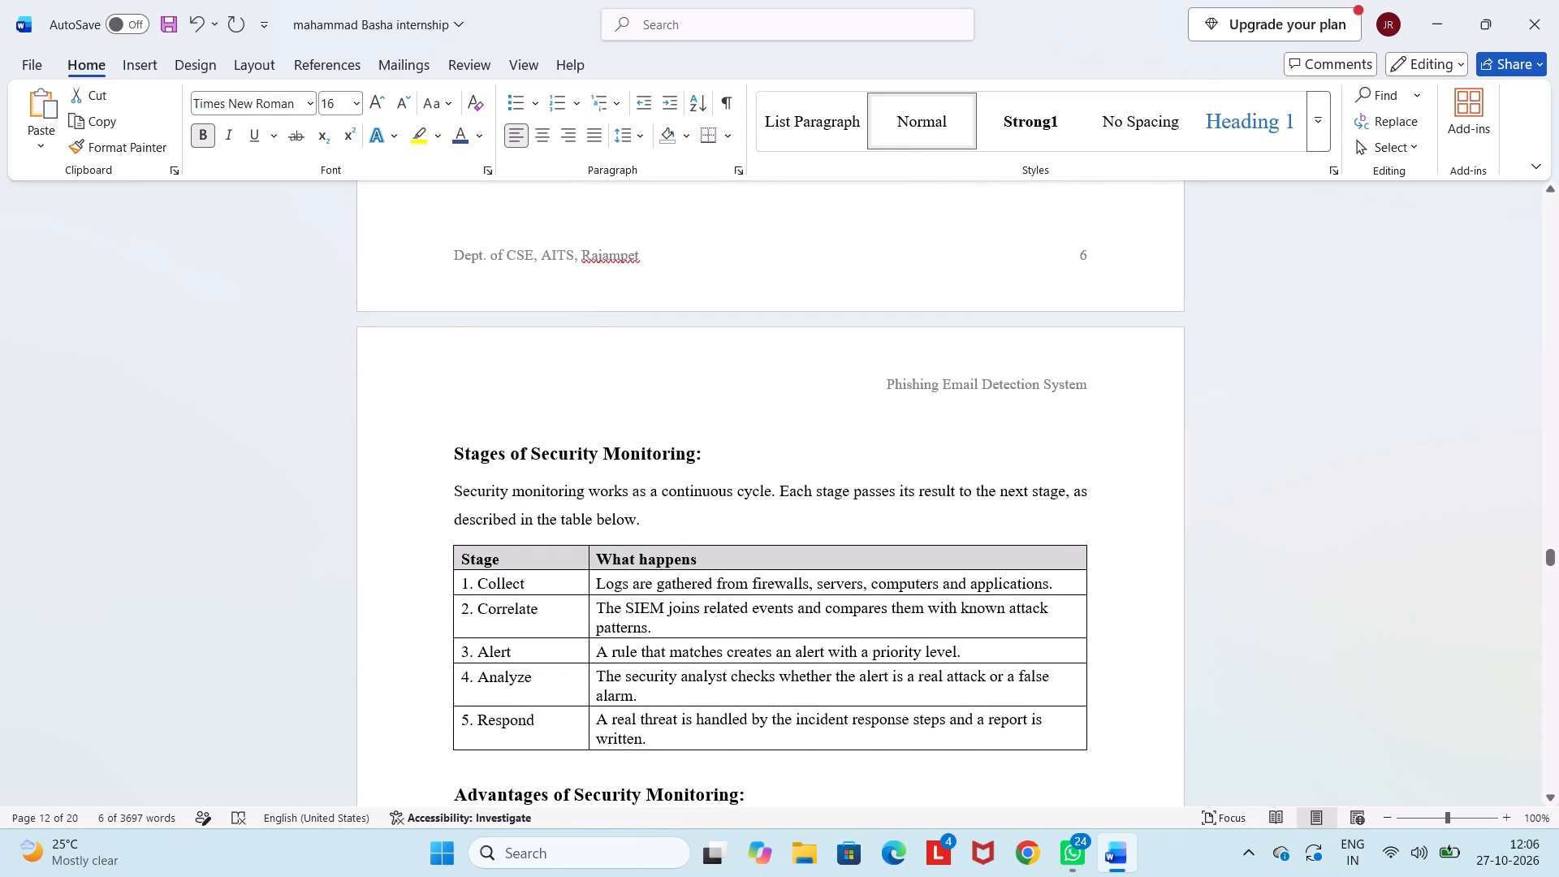
scroll(572, 439, "down", 2)
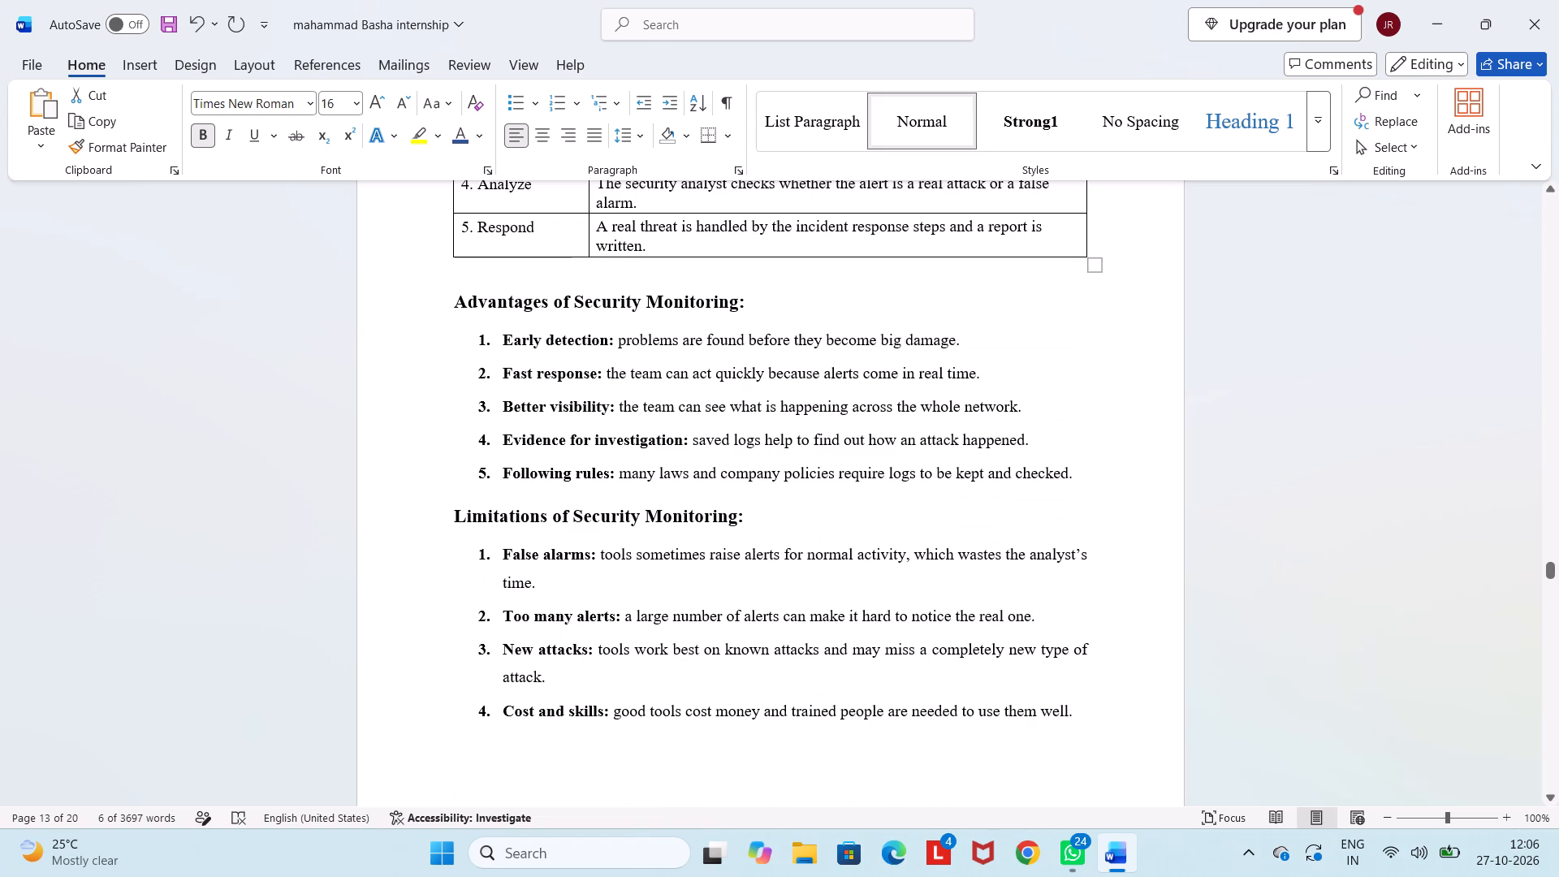
scroll(572, 439, "down", 1)
scroll(572, 439, "up", 1)
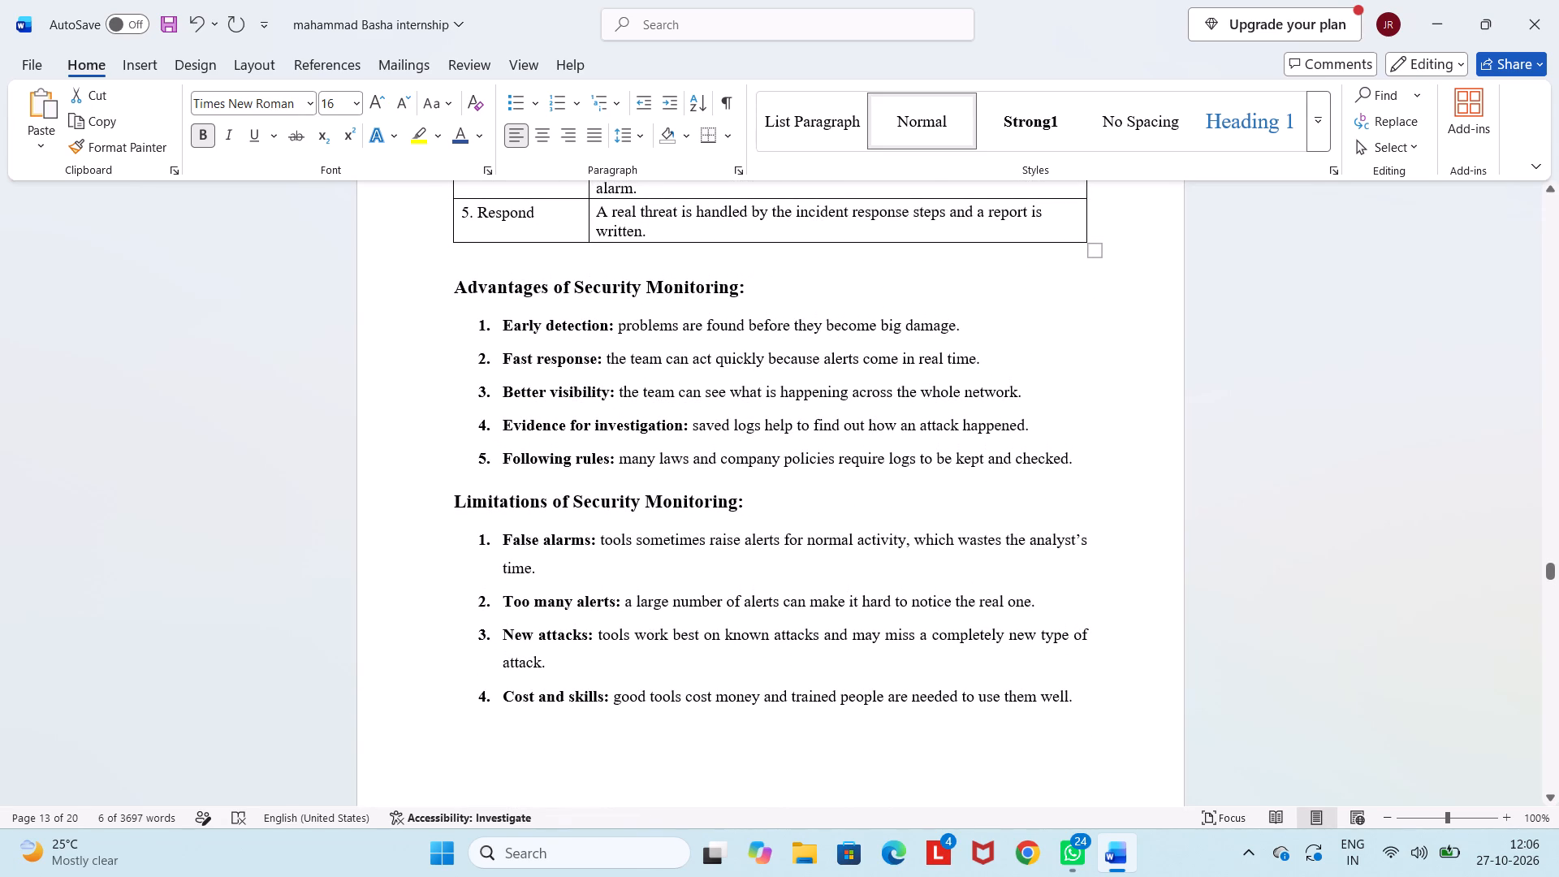
scroll(572, 439, "down", 2)
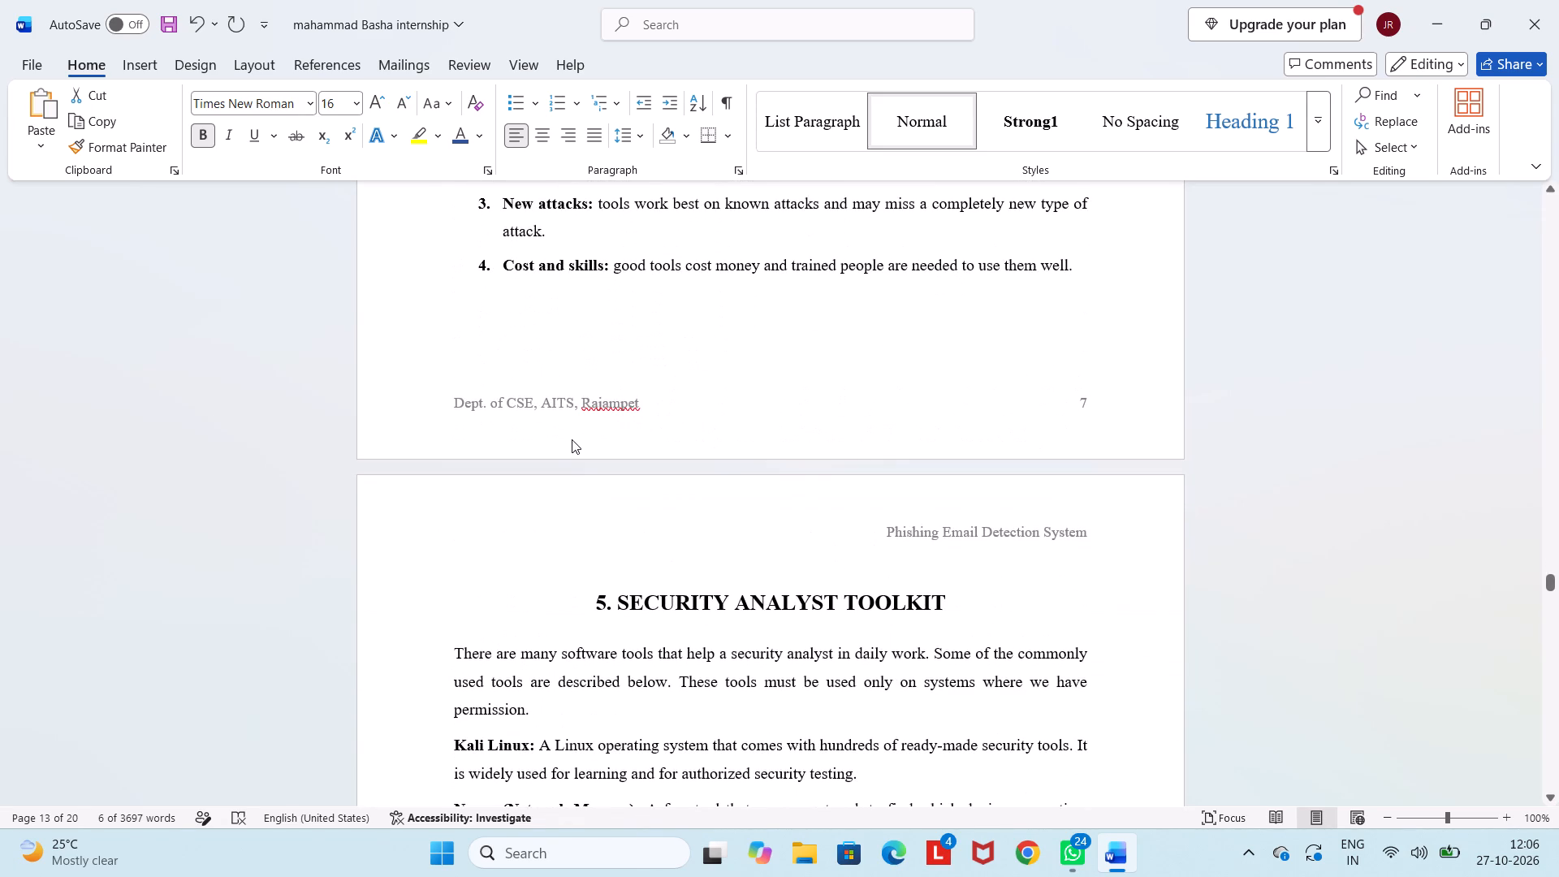
scroll(572, 439, "down", 1)
left_click_drag(594, 484, 909, 469)
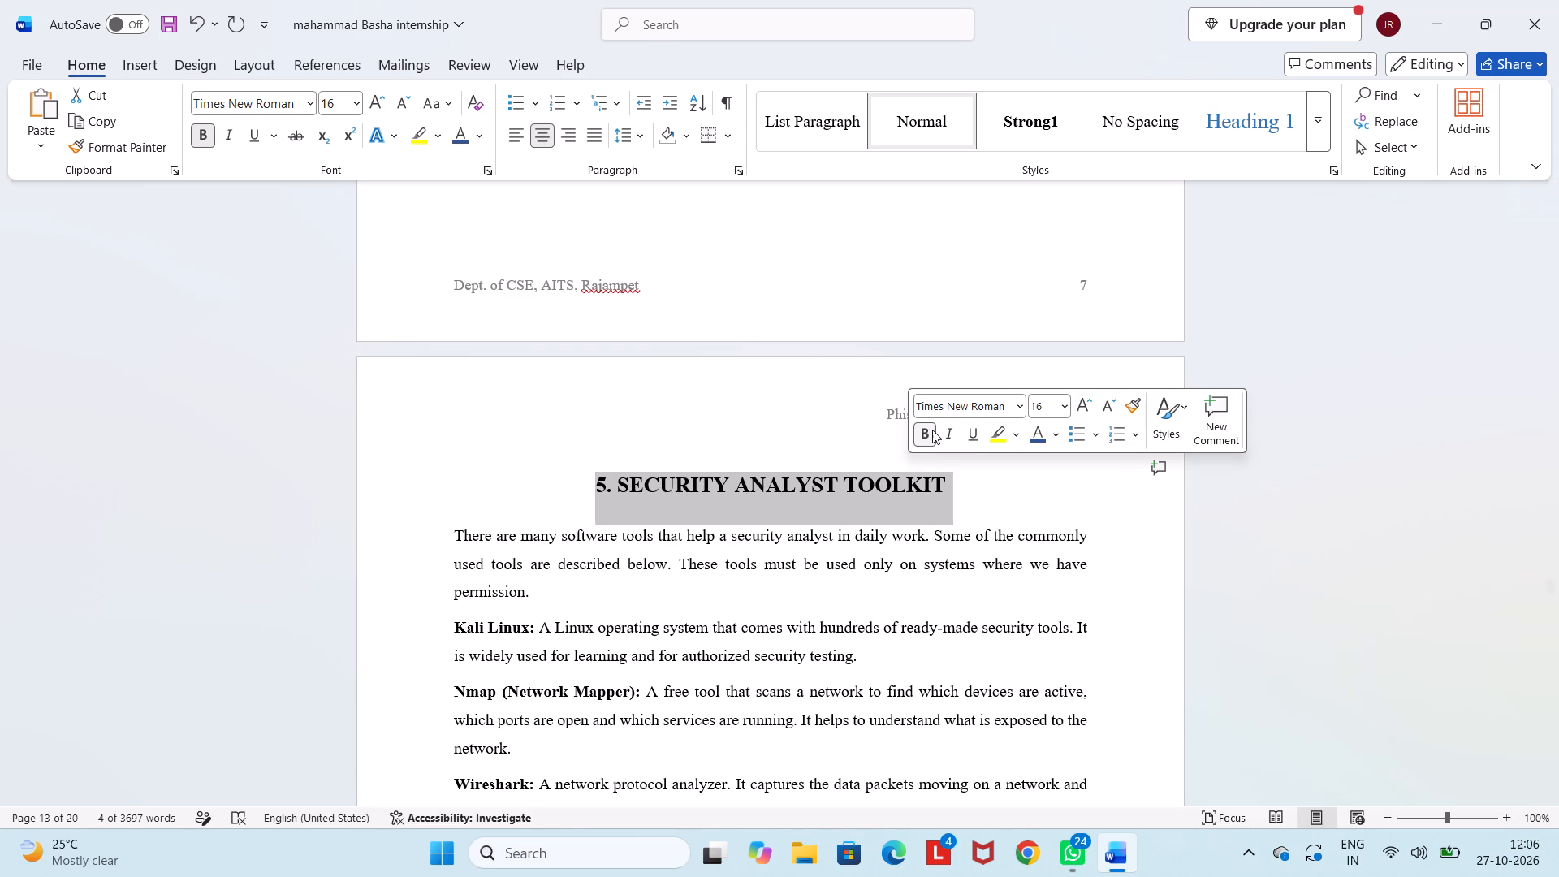
left_click(519, 139)
Left-align the two-line chapter heading "6. PROCESS OF SECURITY ASSESSMENT AND INCIDENT RESPONSE" and clear the selection.
scroll(659, 503, "down", 2)
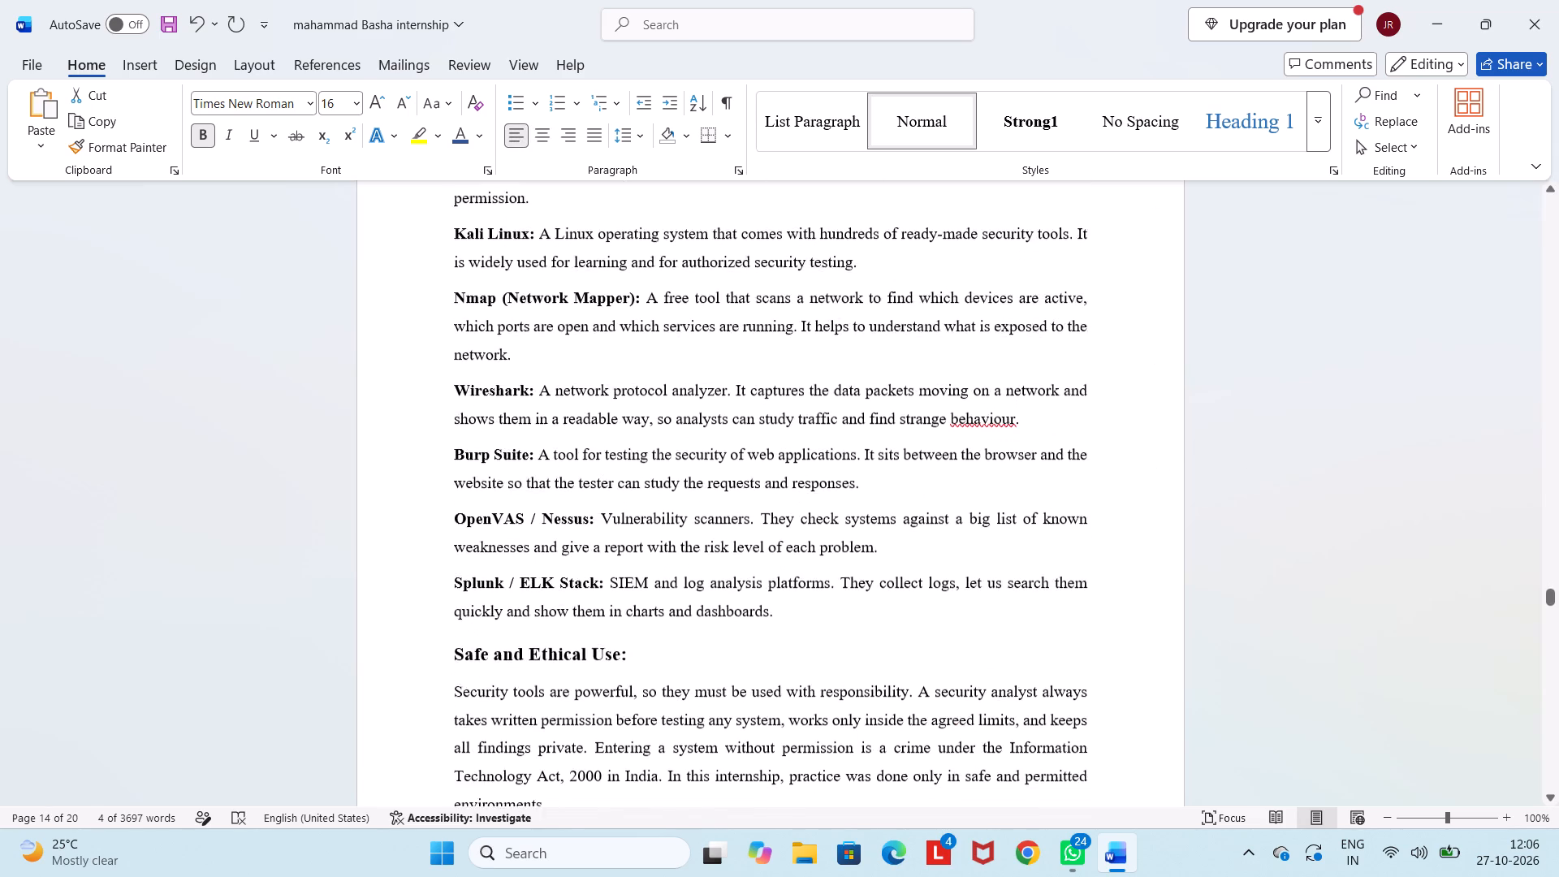
scroll(659, 503, "down", 1)
scroll(659, 503, "up", 1)
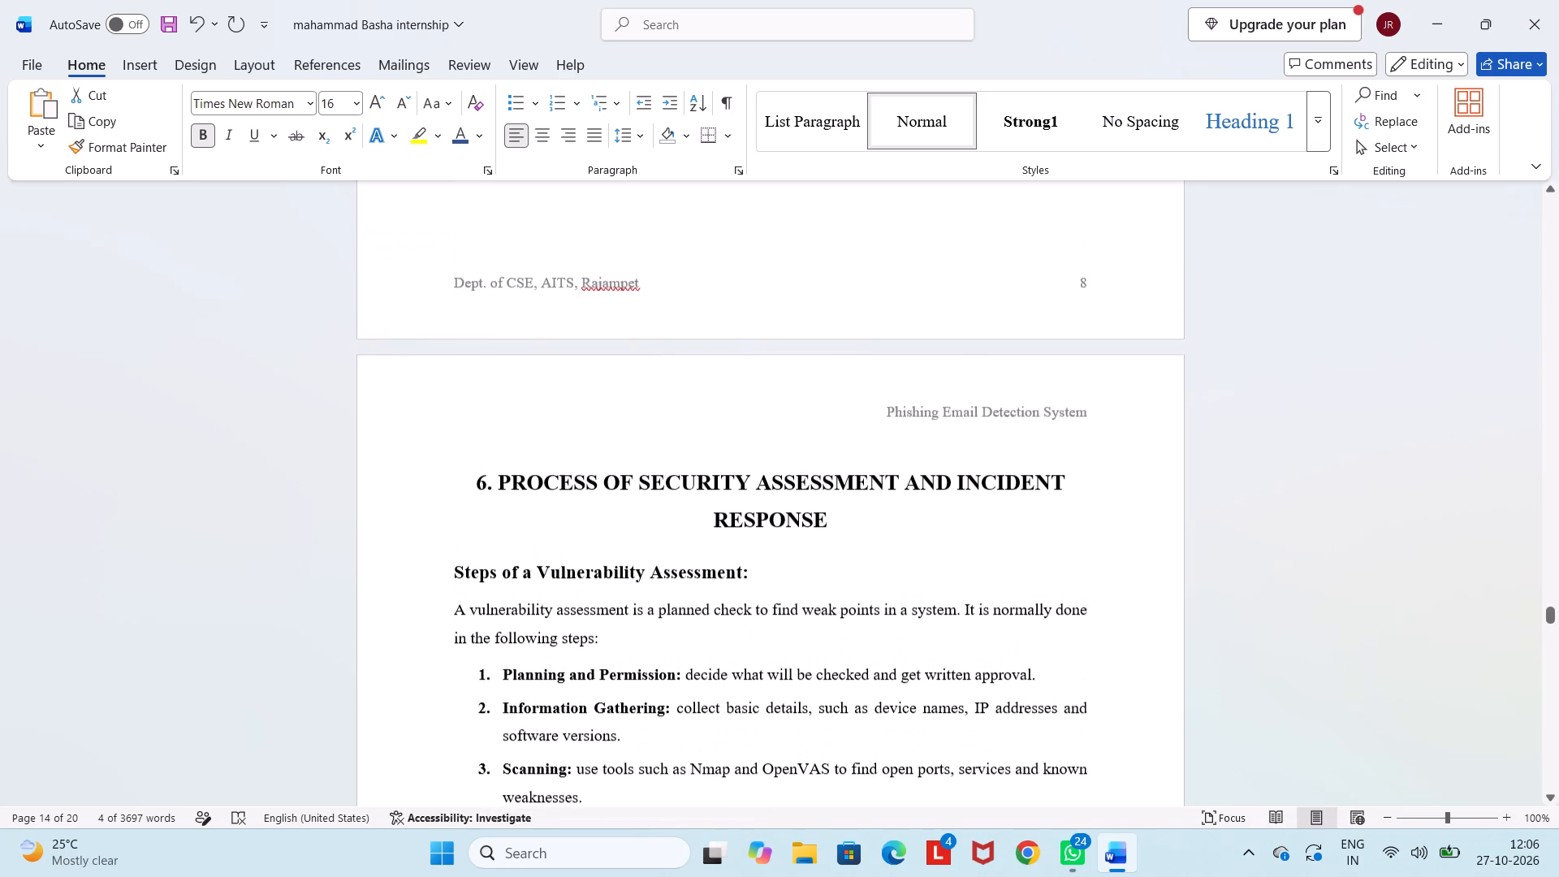
left_click_drag(477, 485, 857, 508)
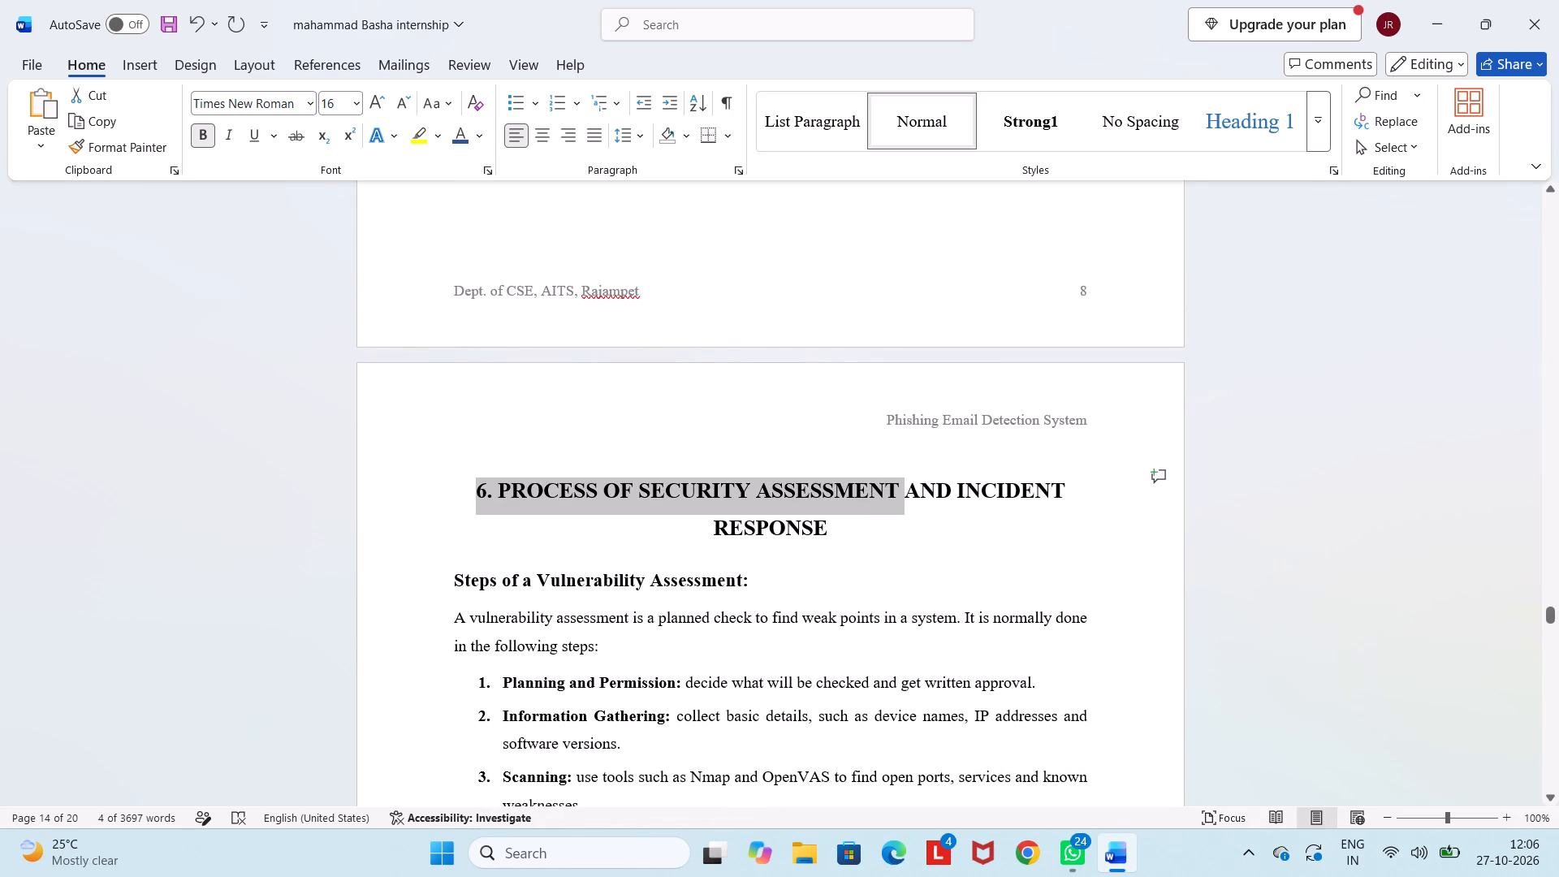
left_click_drag(857, 508, 850, 529)
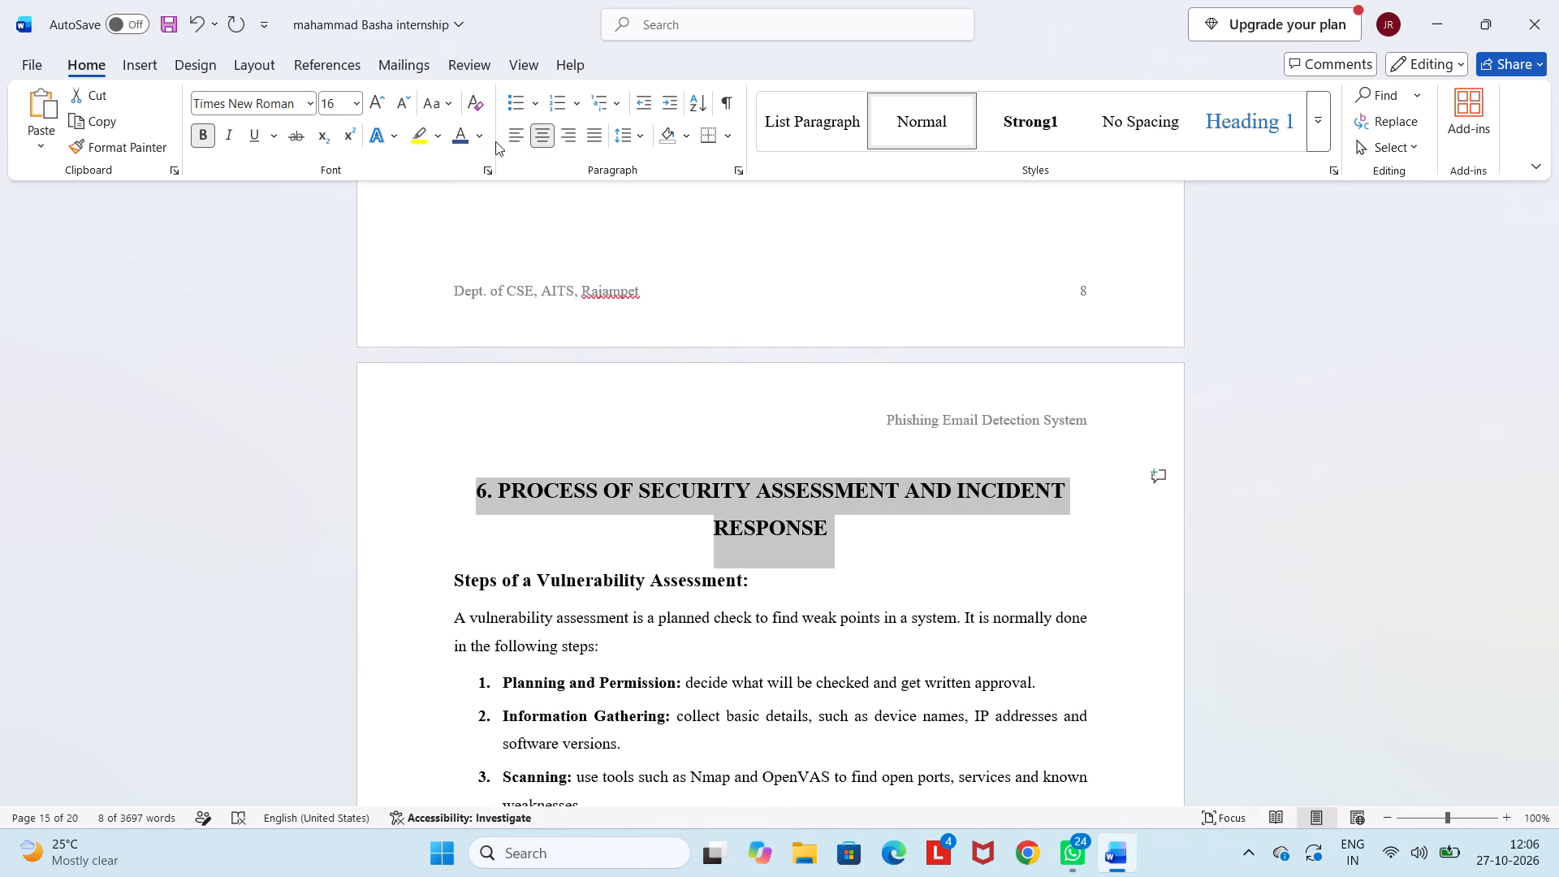
left_click(516, 139)
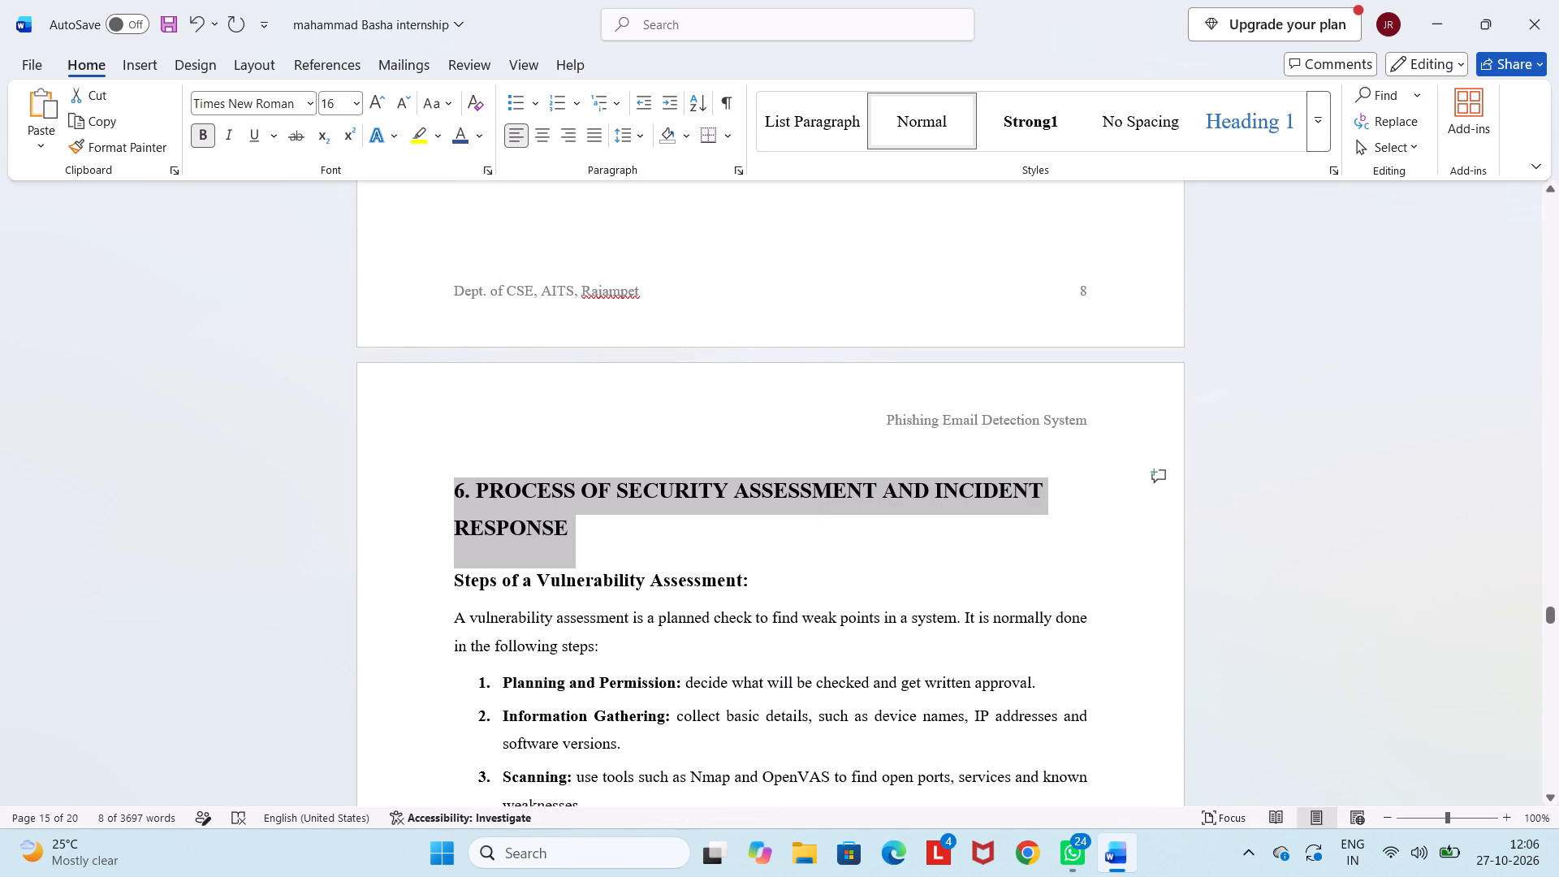
left_click(688, 352)
Left-align the chapter heading "7. INTERNSHIP PROJECT" above the project title and clear the selection.
scroll(679, 579, "down", 3)
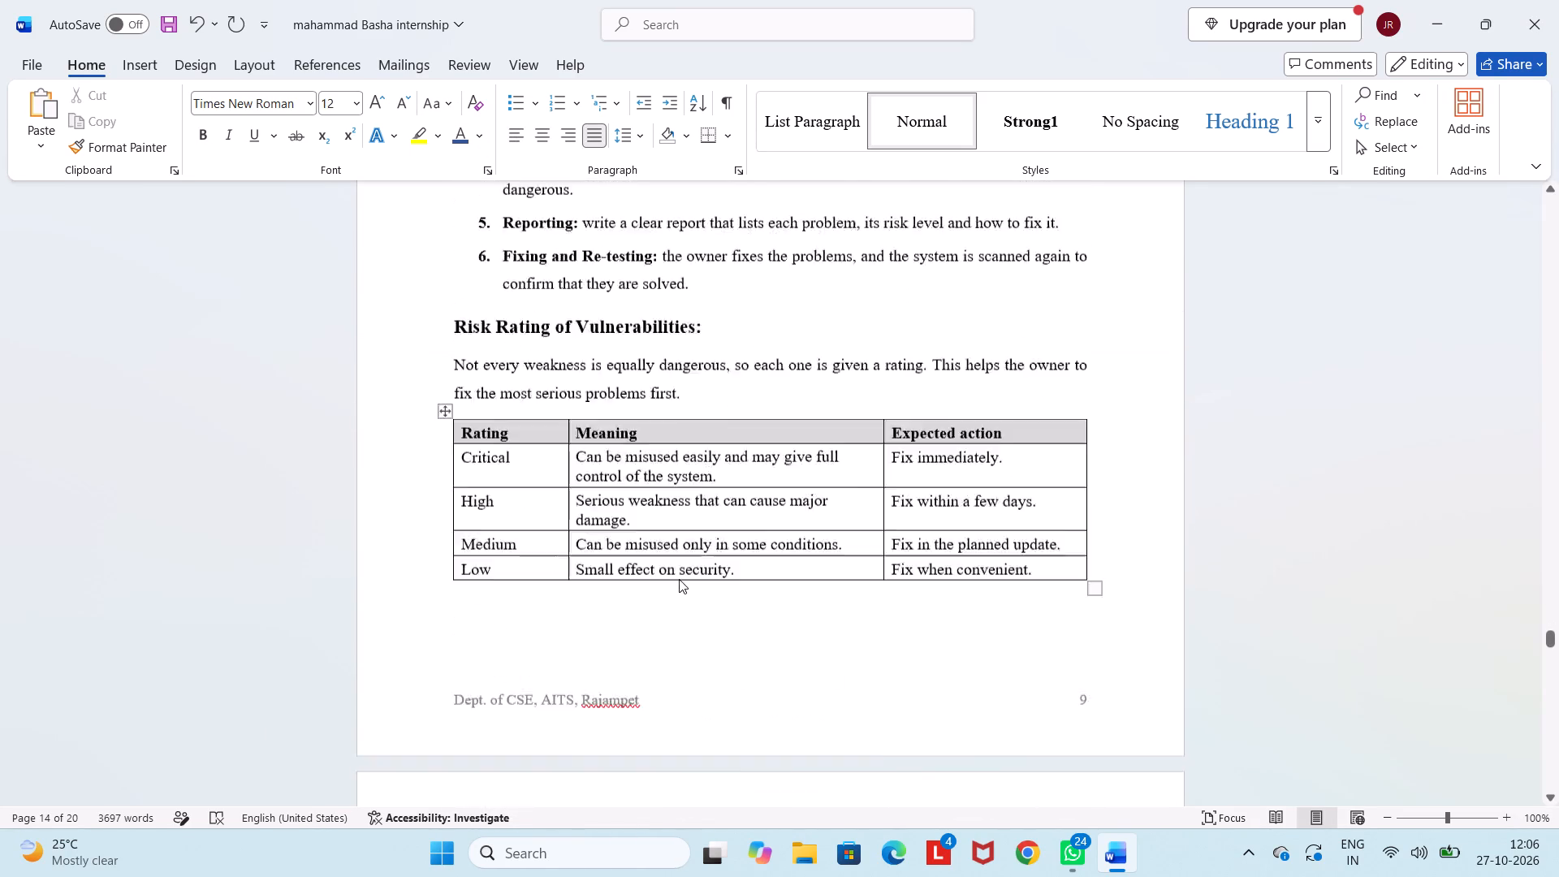
scroll(679, 579, "down", 5)
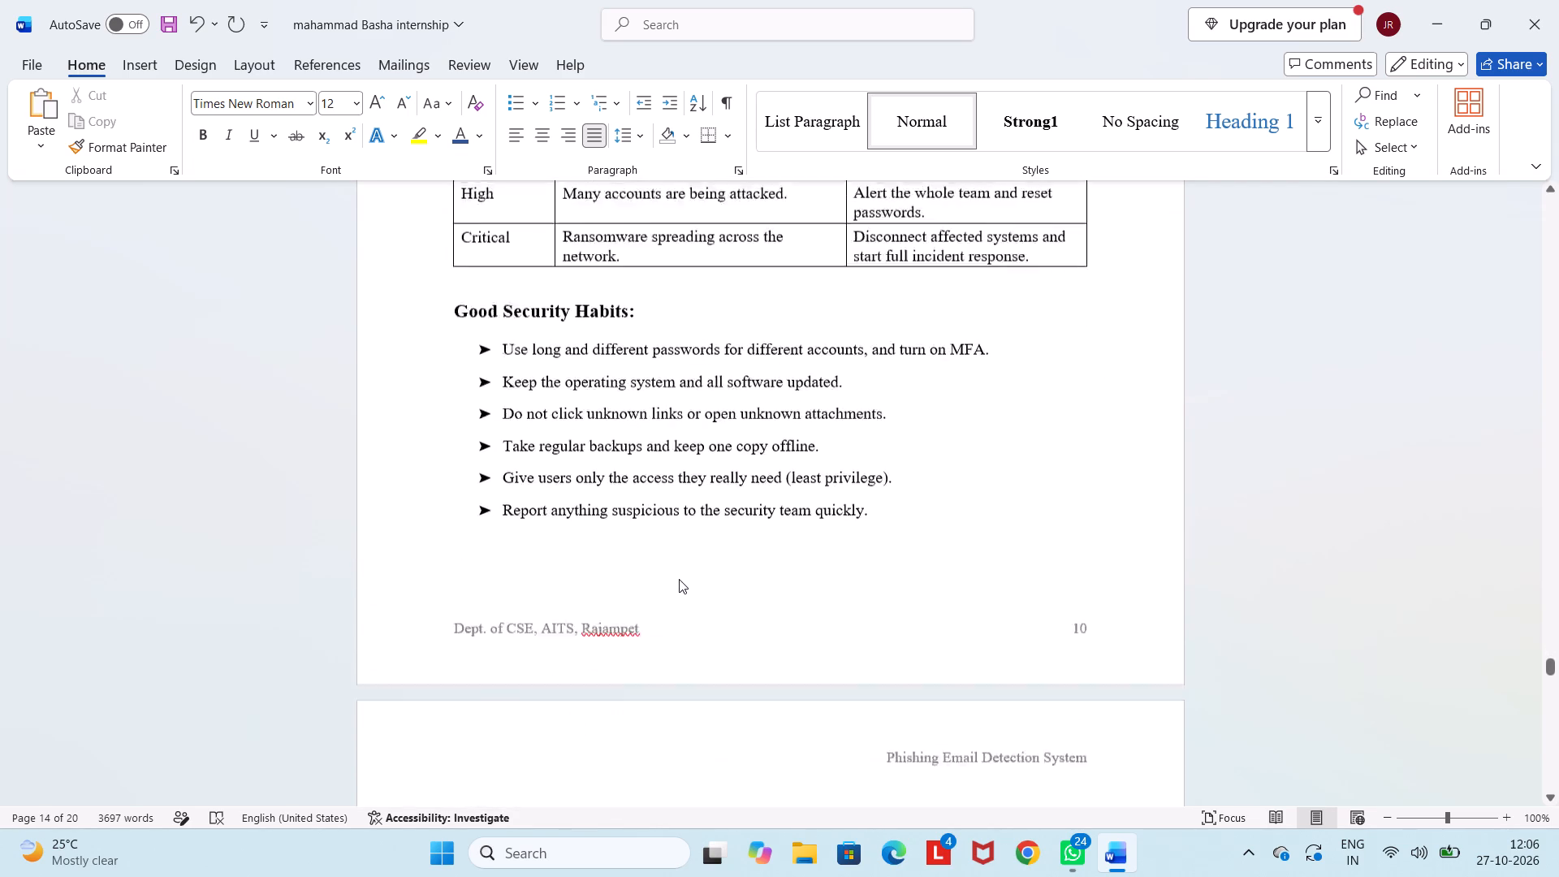
scroll(679, 579, "down", 2)
scroll(679, 579, "up", 3)
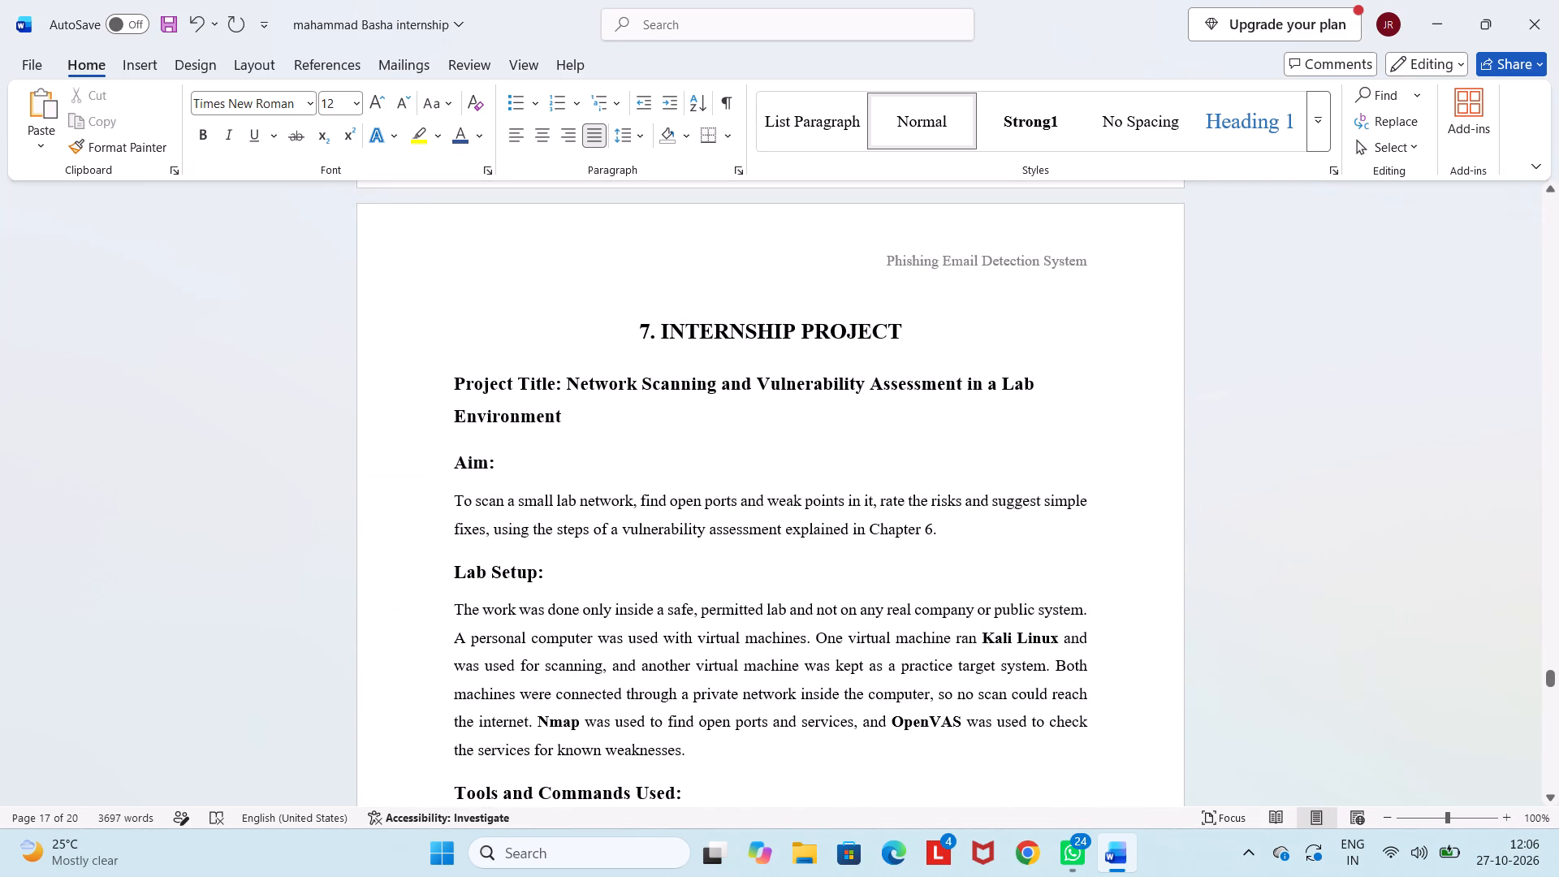
left_click_drag(641, 334, 897, 342)
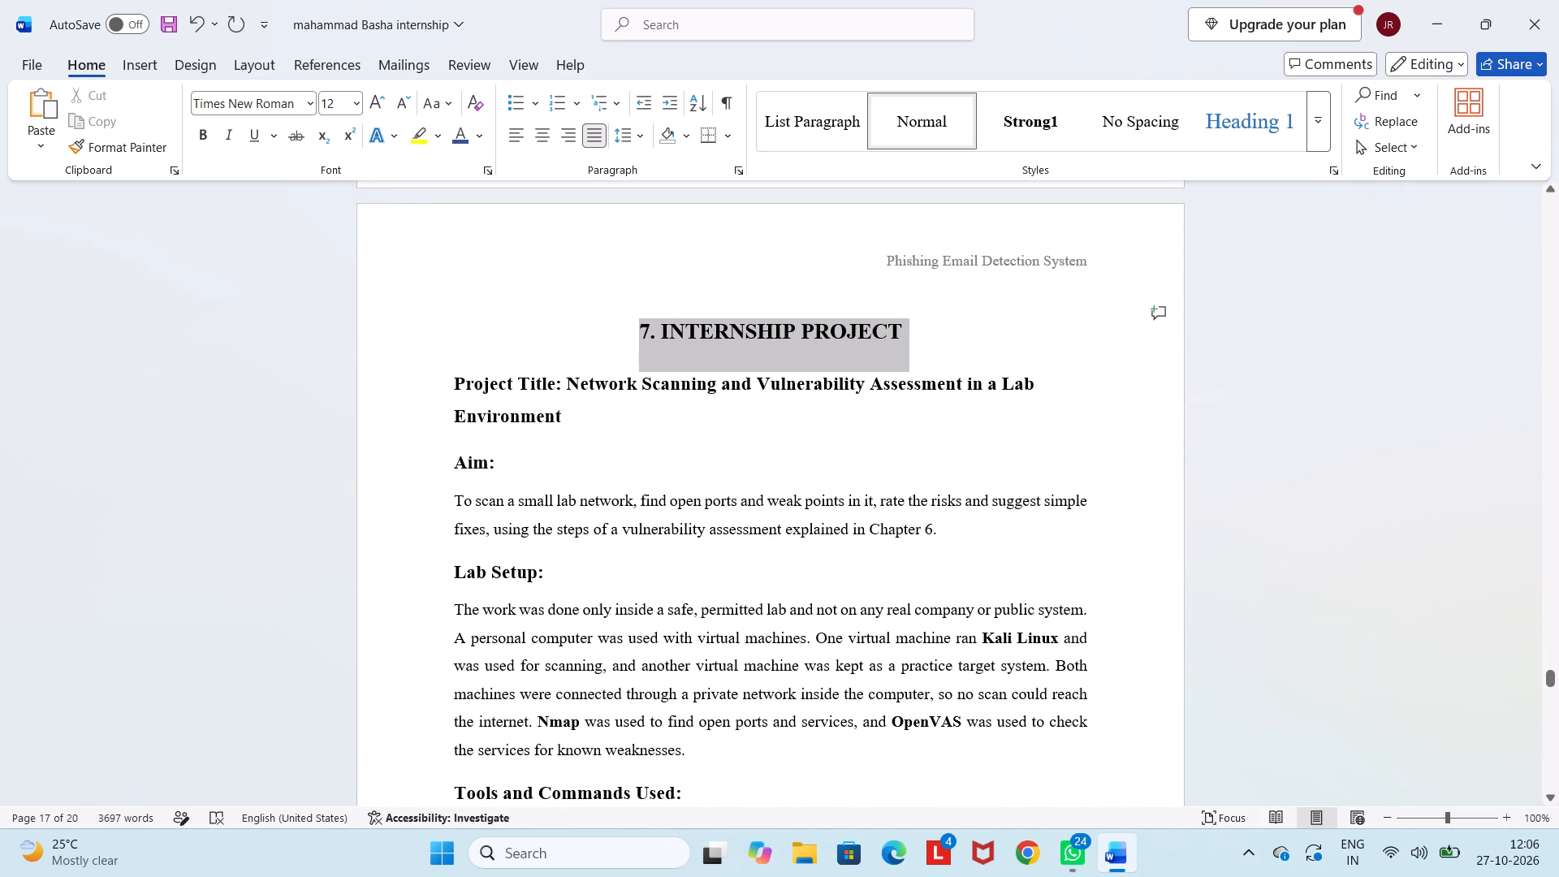
left_click_drag(897, 342, 906, 342)
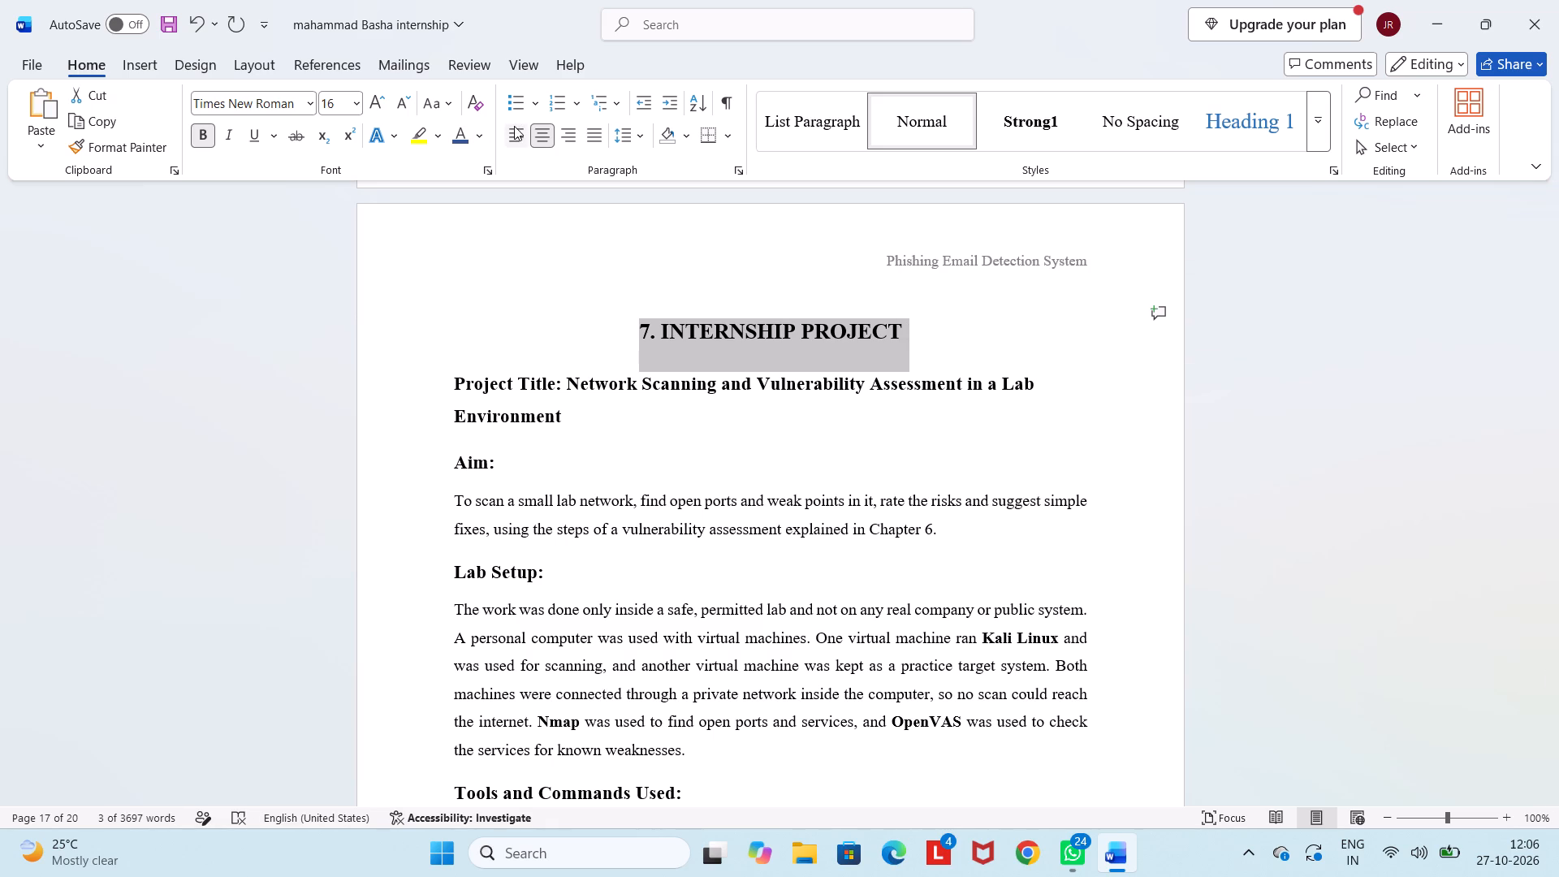
left_click(514, 129)
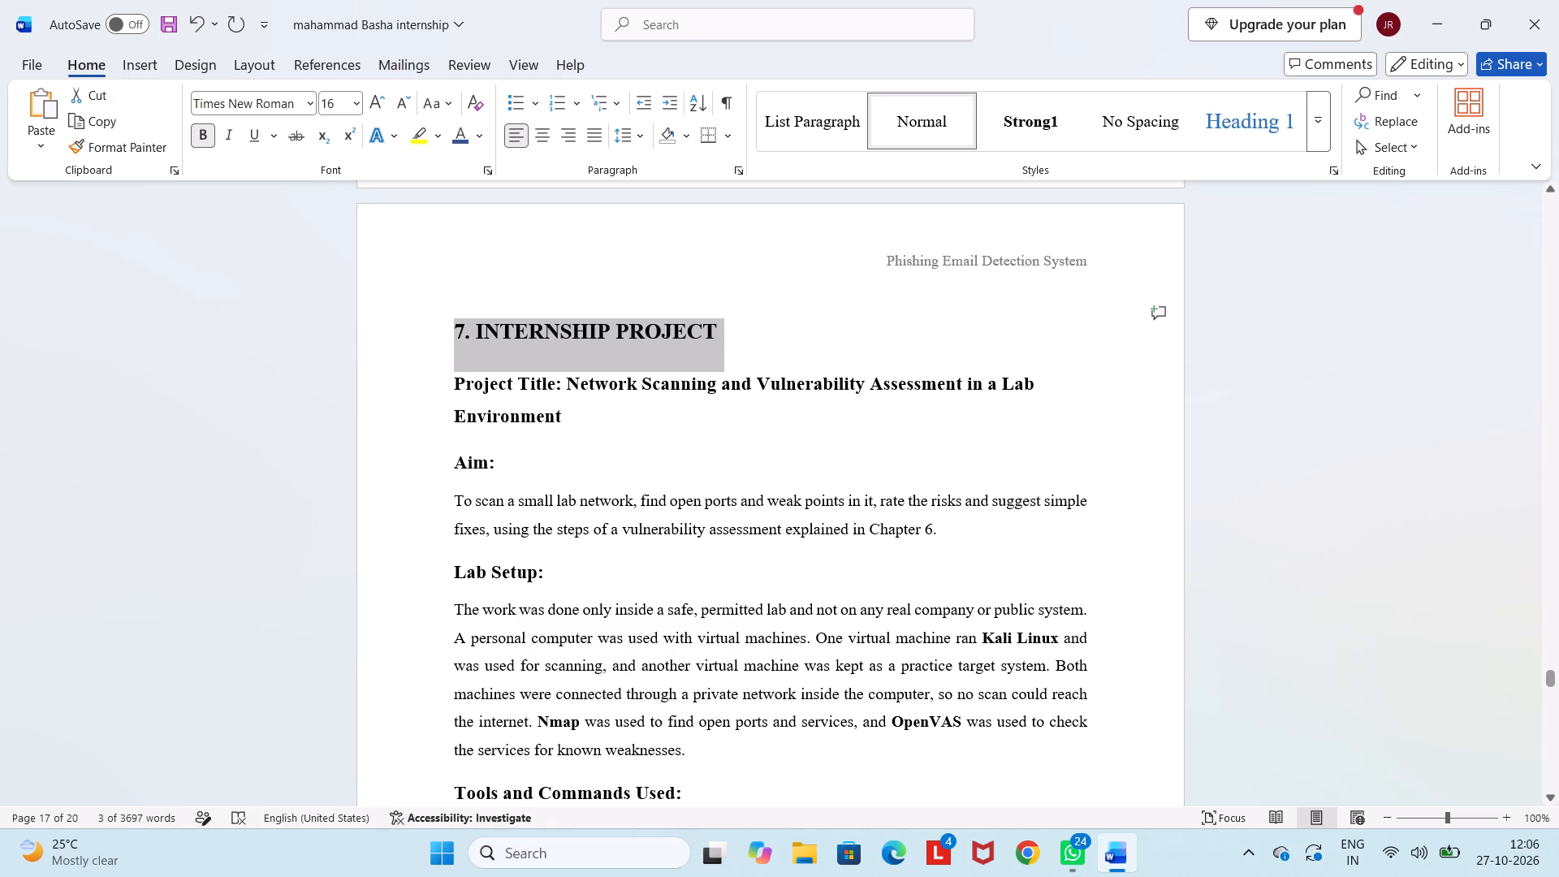
left_click(637, 471)
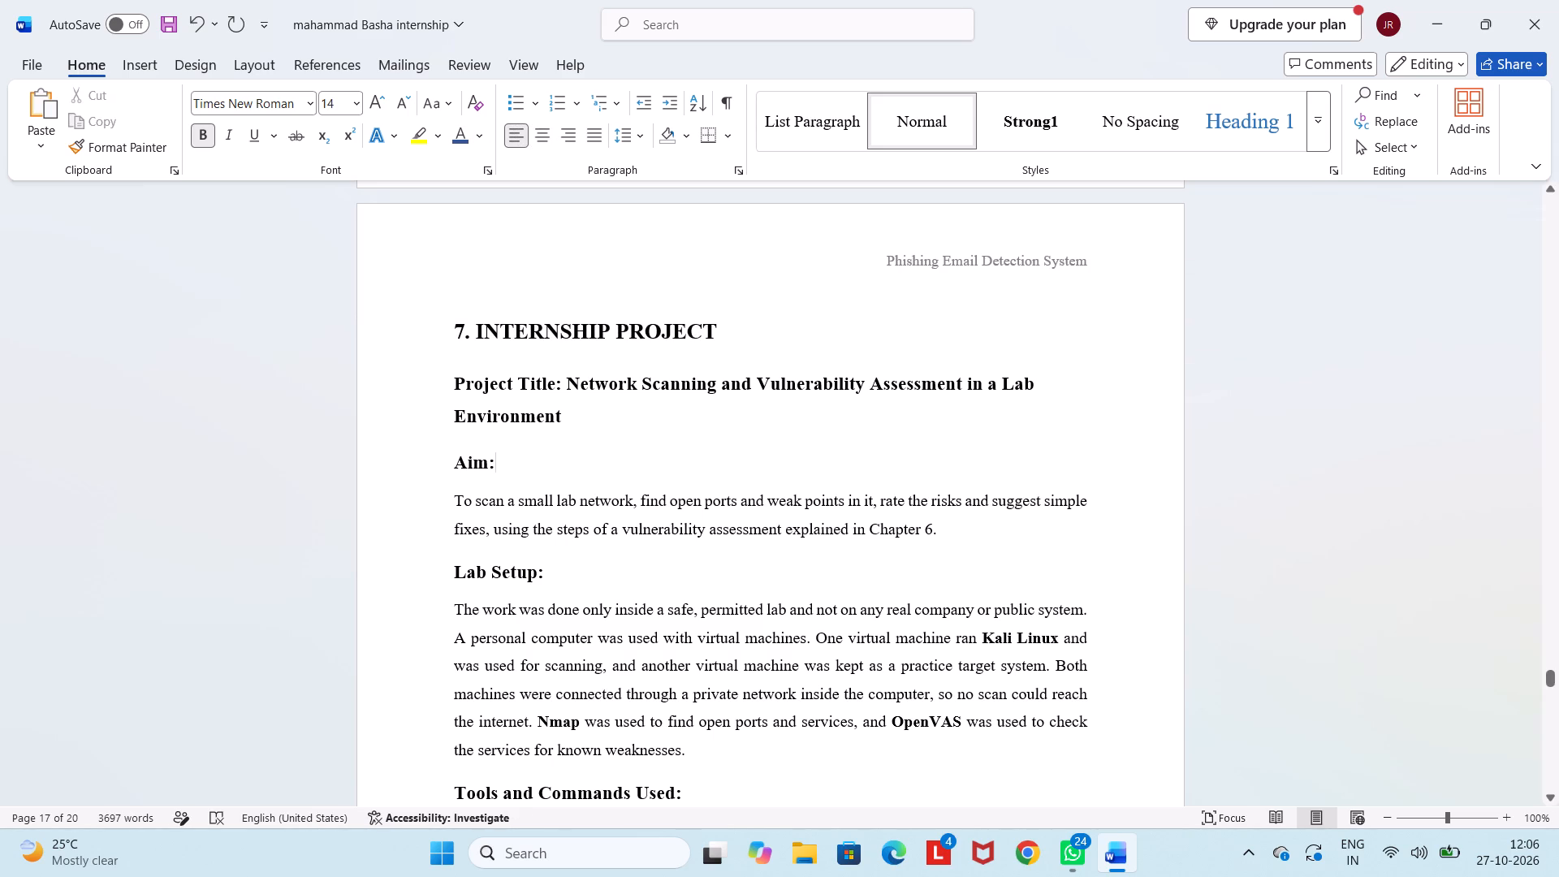
Review chapter 7, "INTERNSHIP PROJECT", from the project title through the procedure to the learning outcomes.
scroll(637, 471, "down", 1)
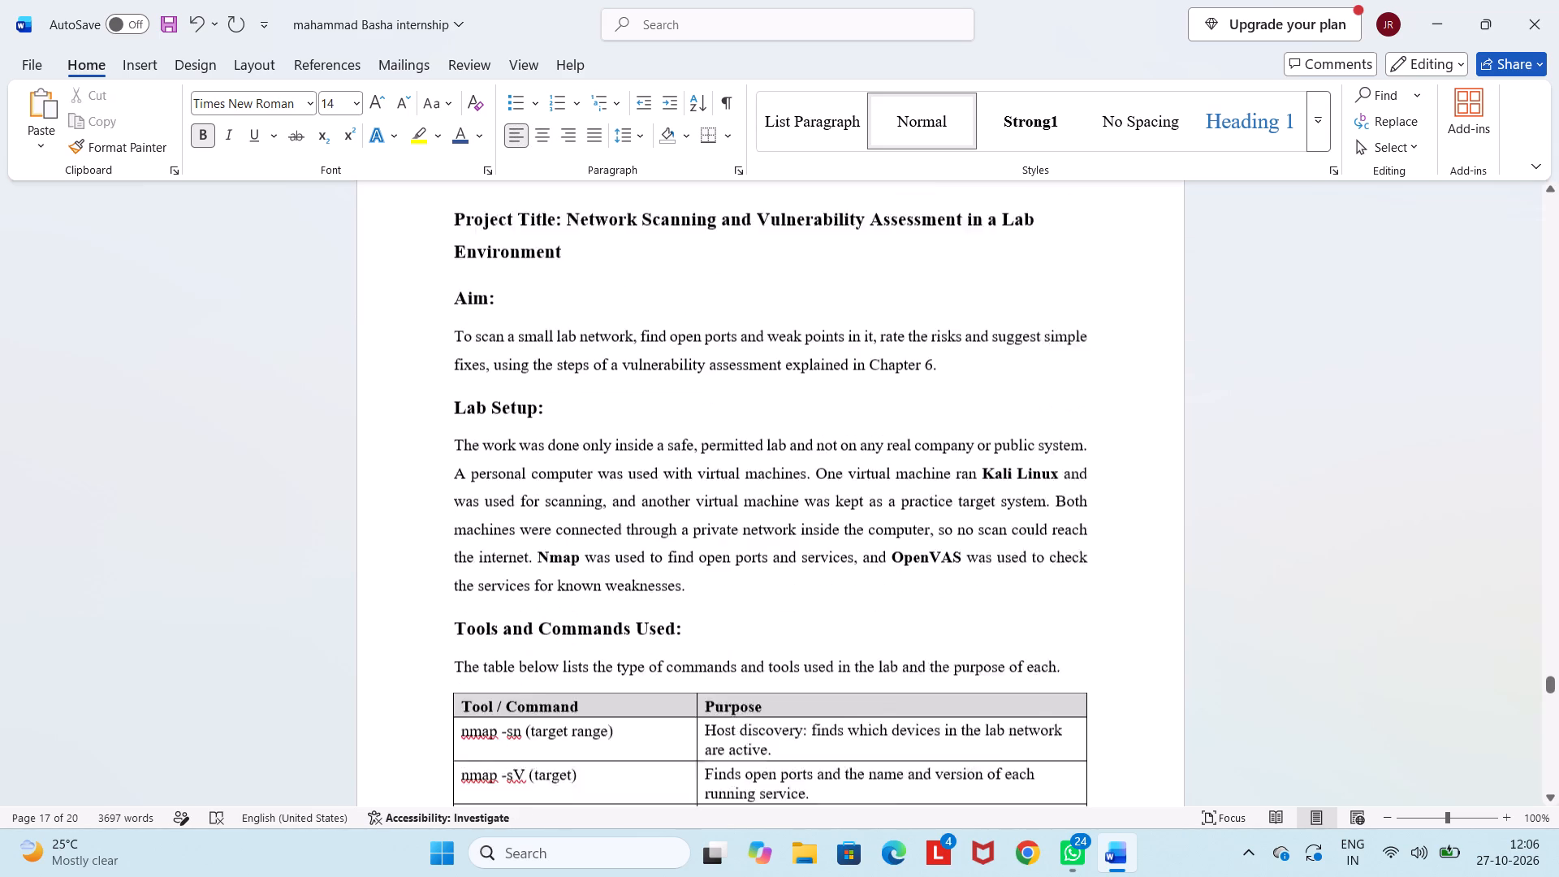
scroll(637, 471, "down", 2)
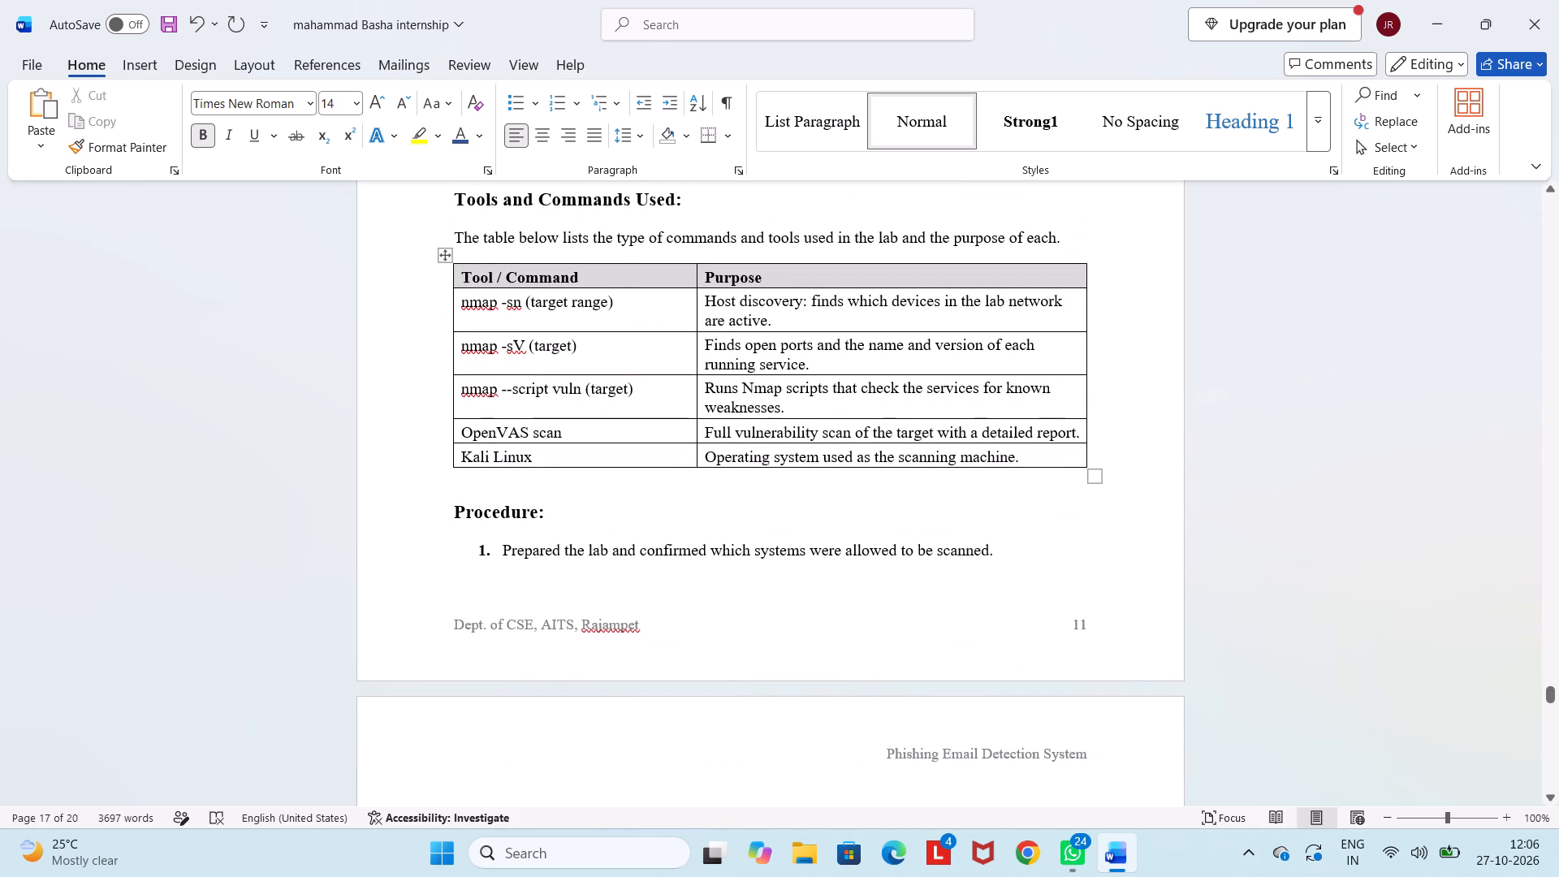
scroll(637, 471, "down", 1)
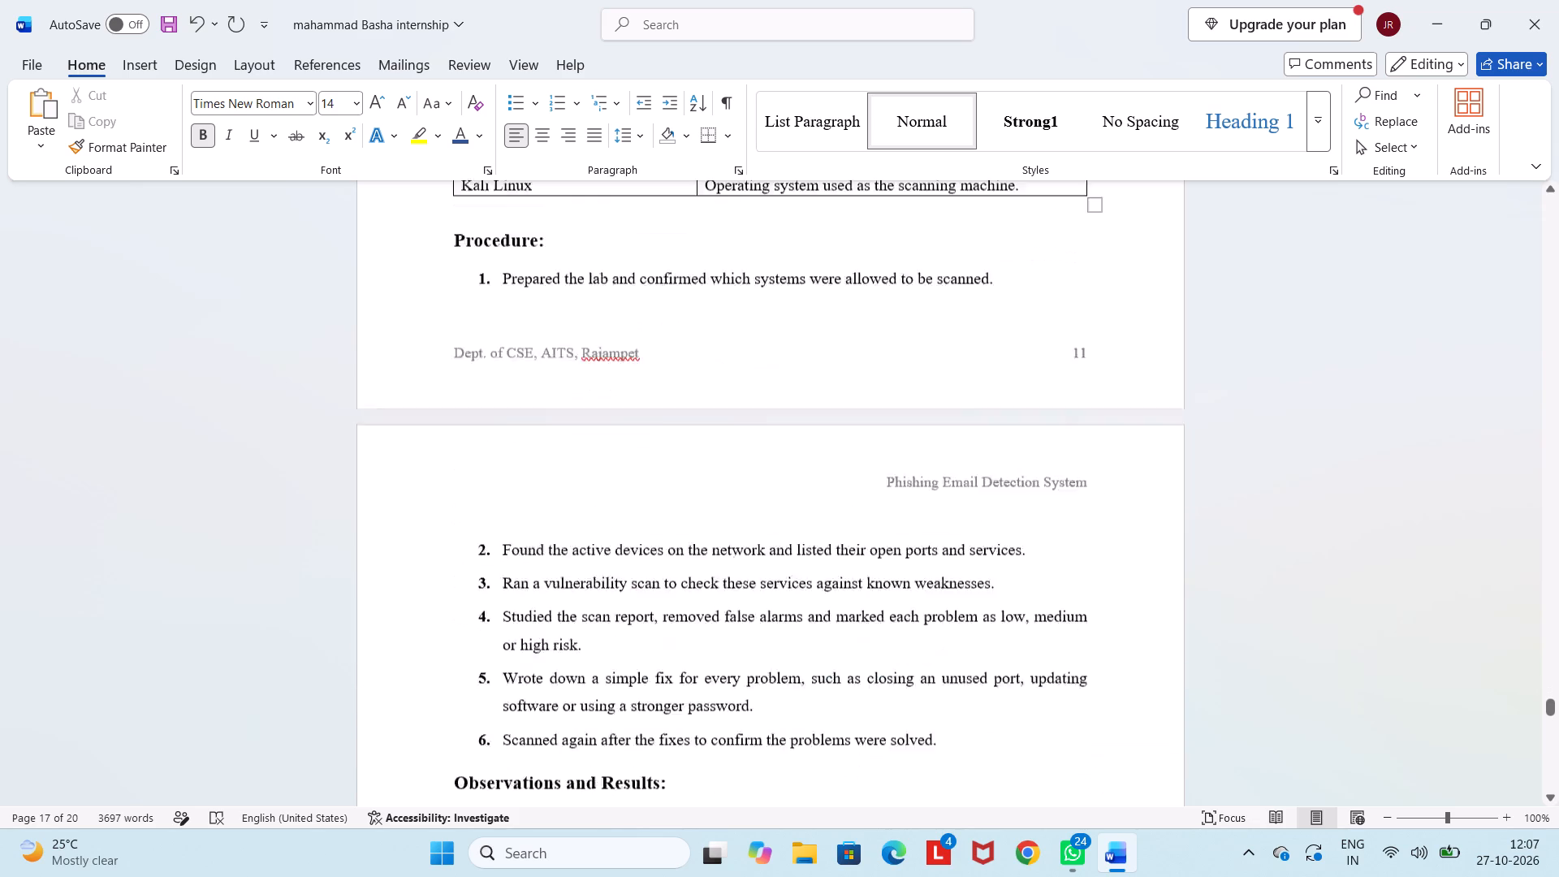
scroll(637, 471, "down", 1)
scroll(637, 471, "up", 5)
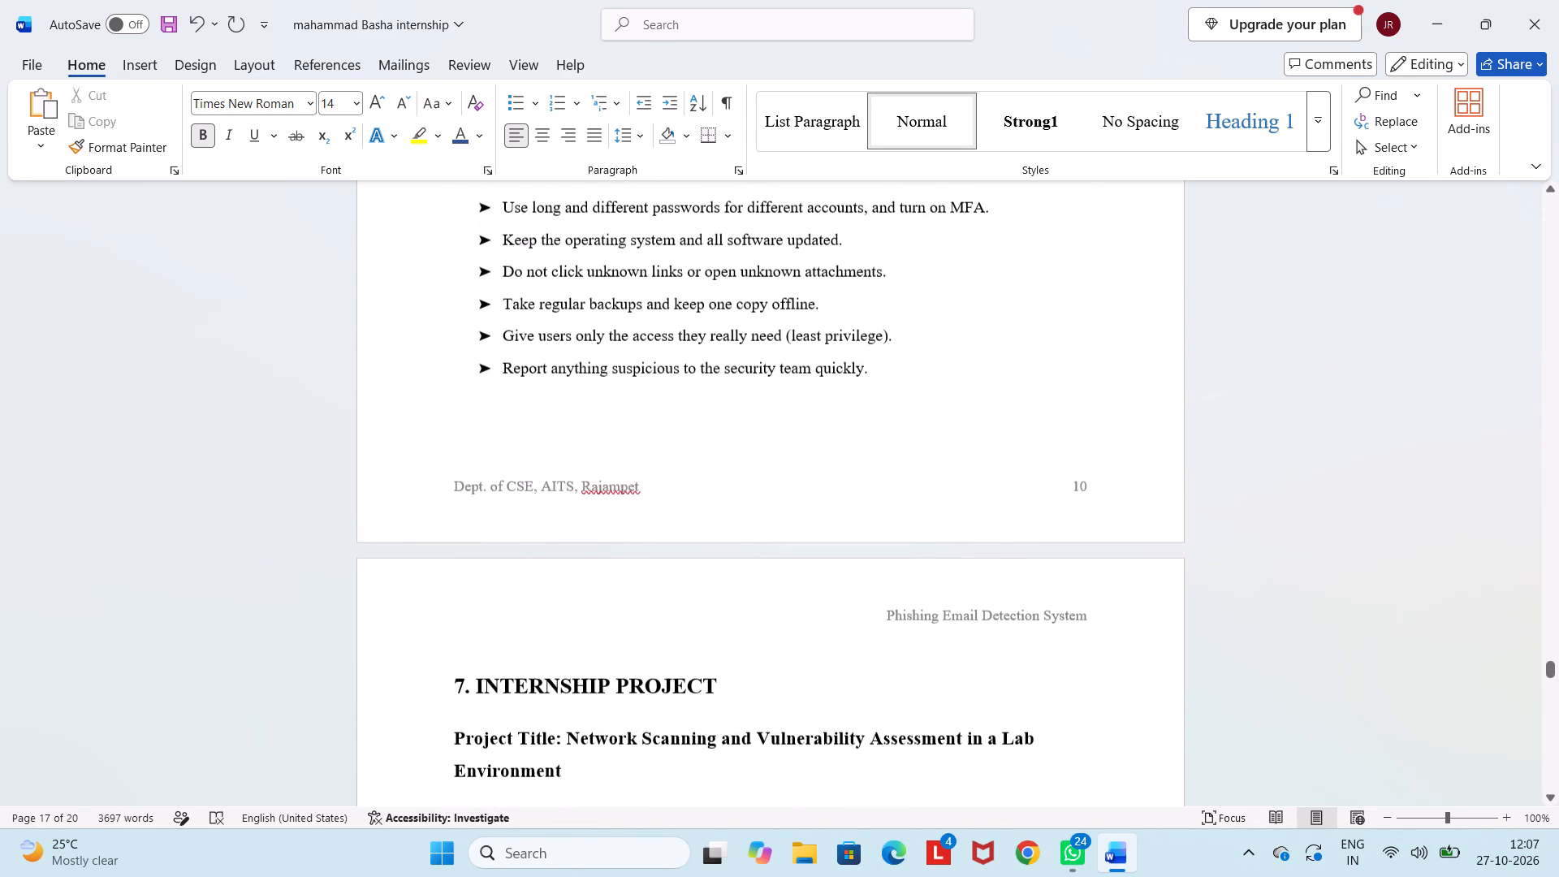
scroll(637, 471, "down", 1)
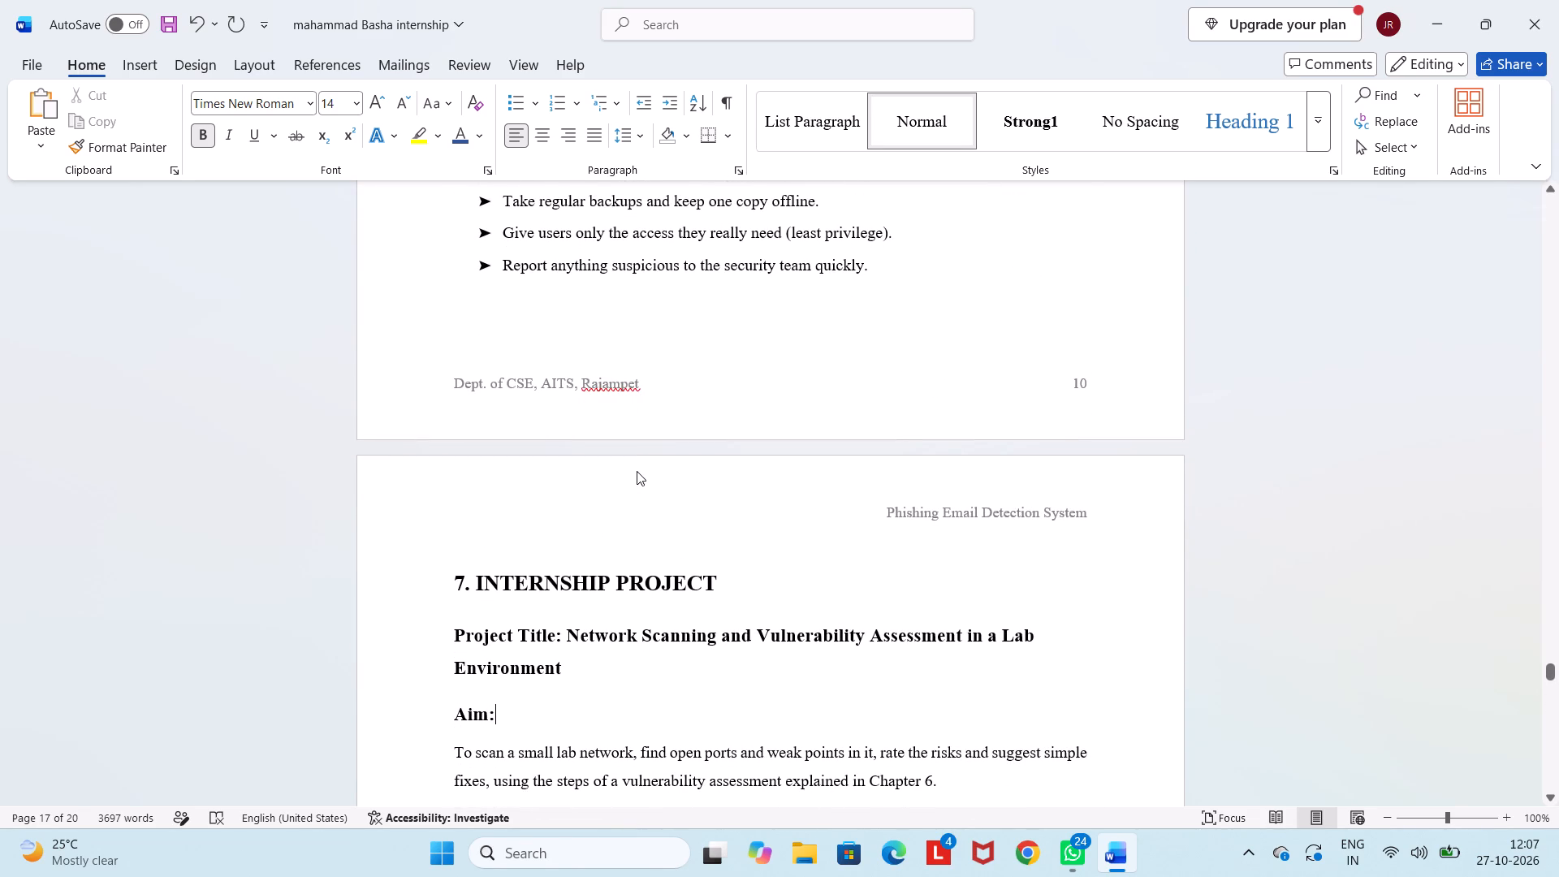
scroll(637, 471, "down", 2)
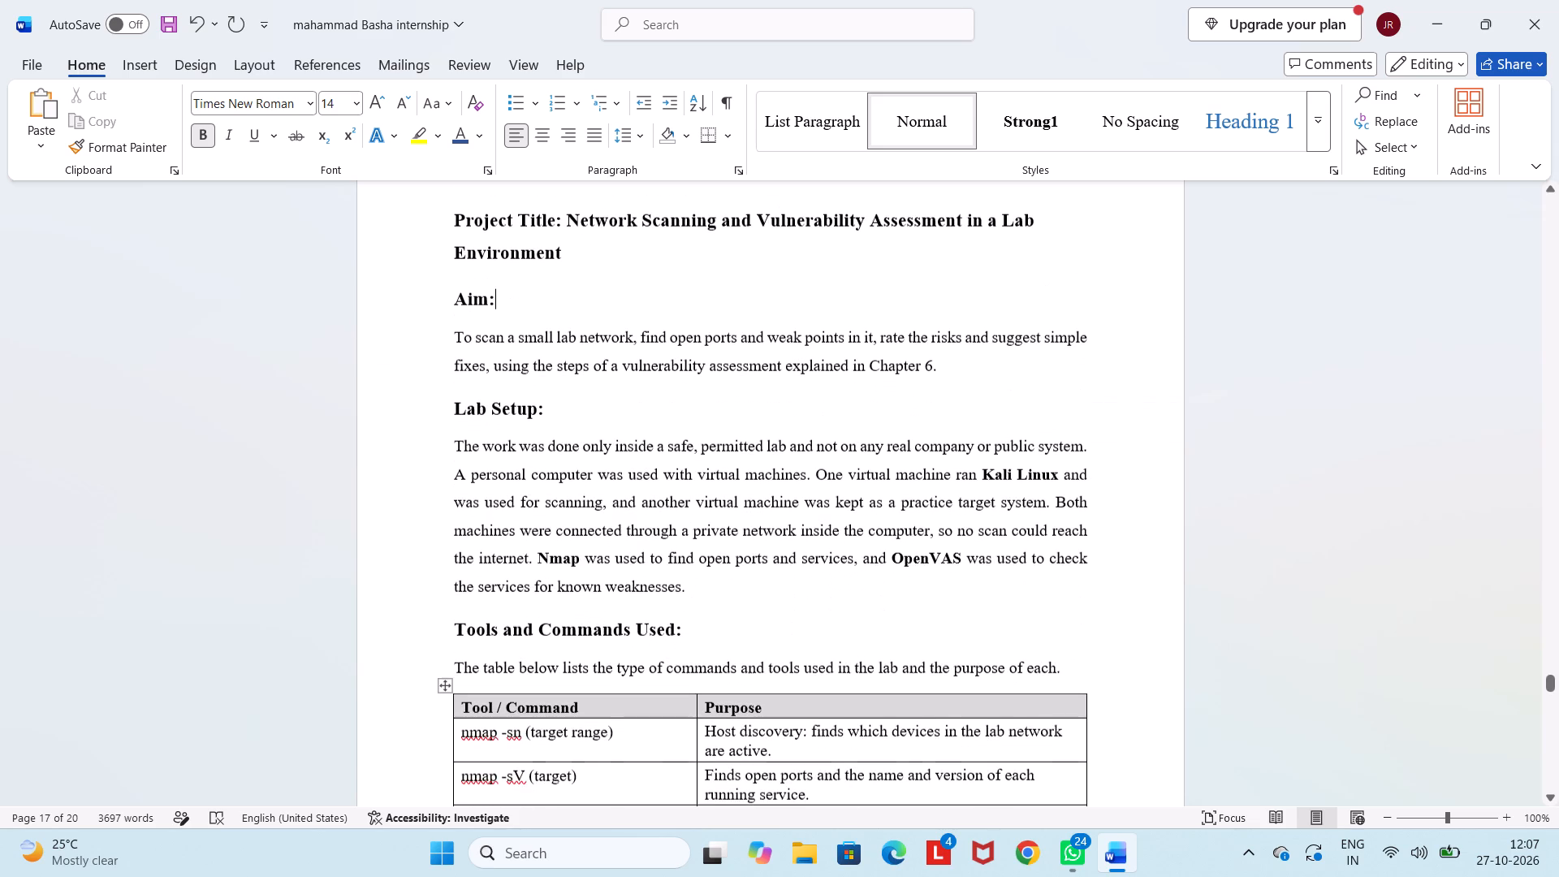
scroll(637, 471, "down", 2)
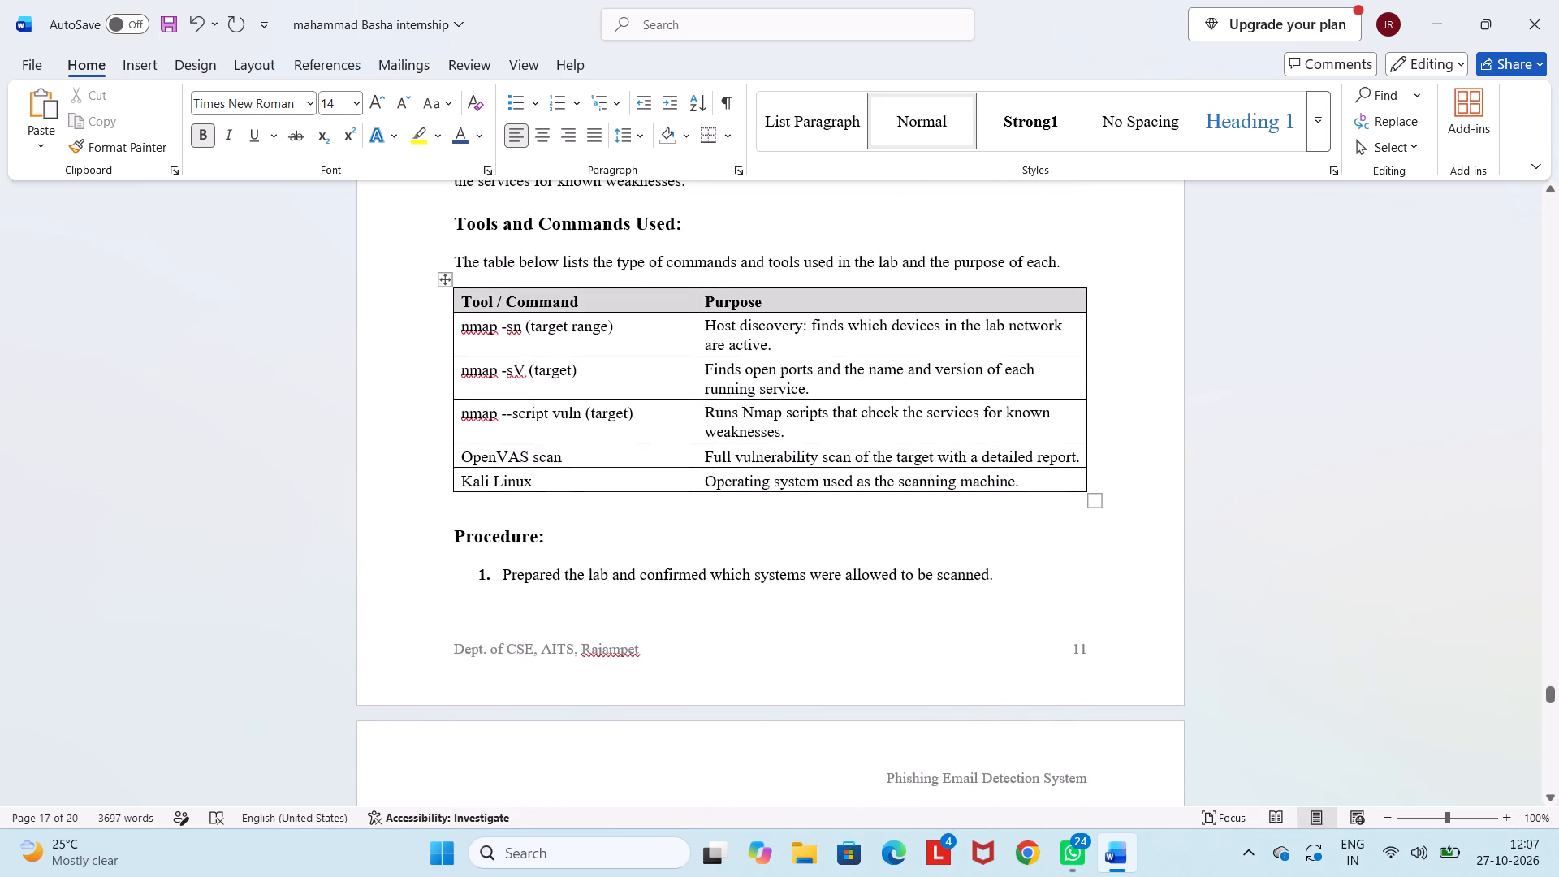
scroll(637, 471, "down", 3)
scroll(637, 471, "up", 4)
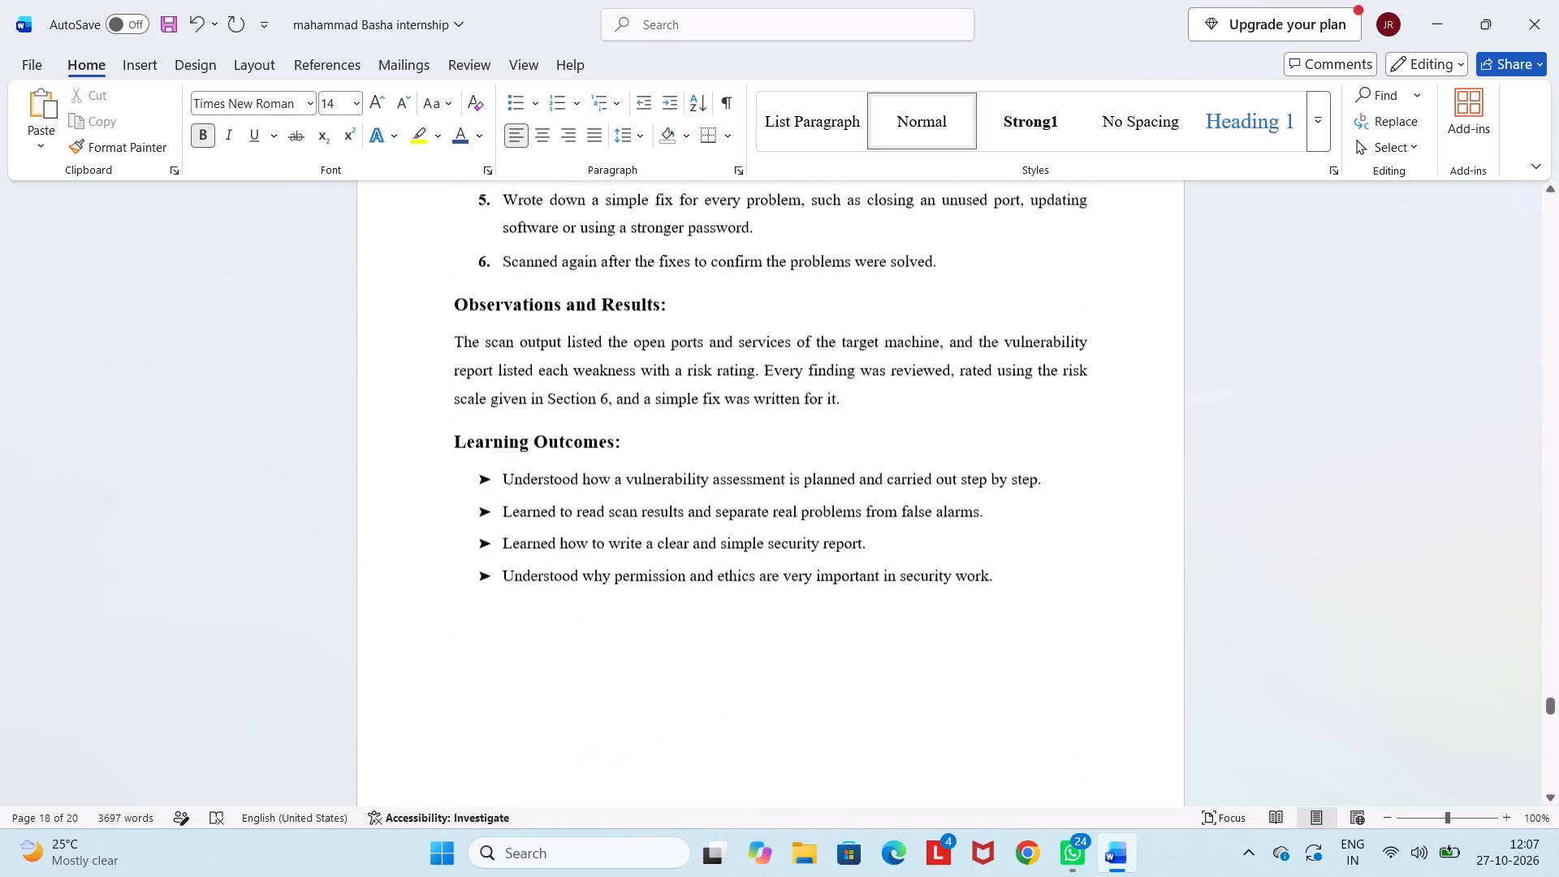
scroll(637, 471, "up", 6)
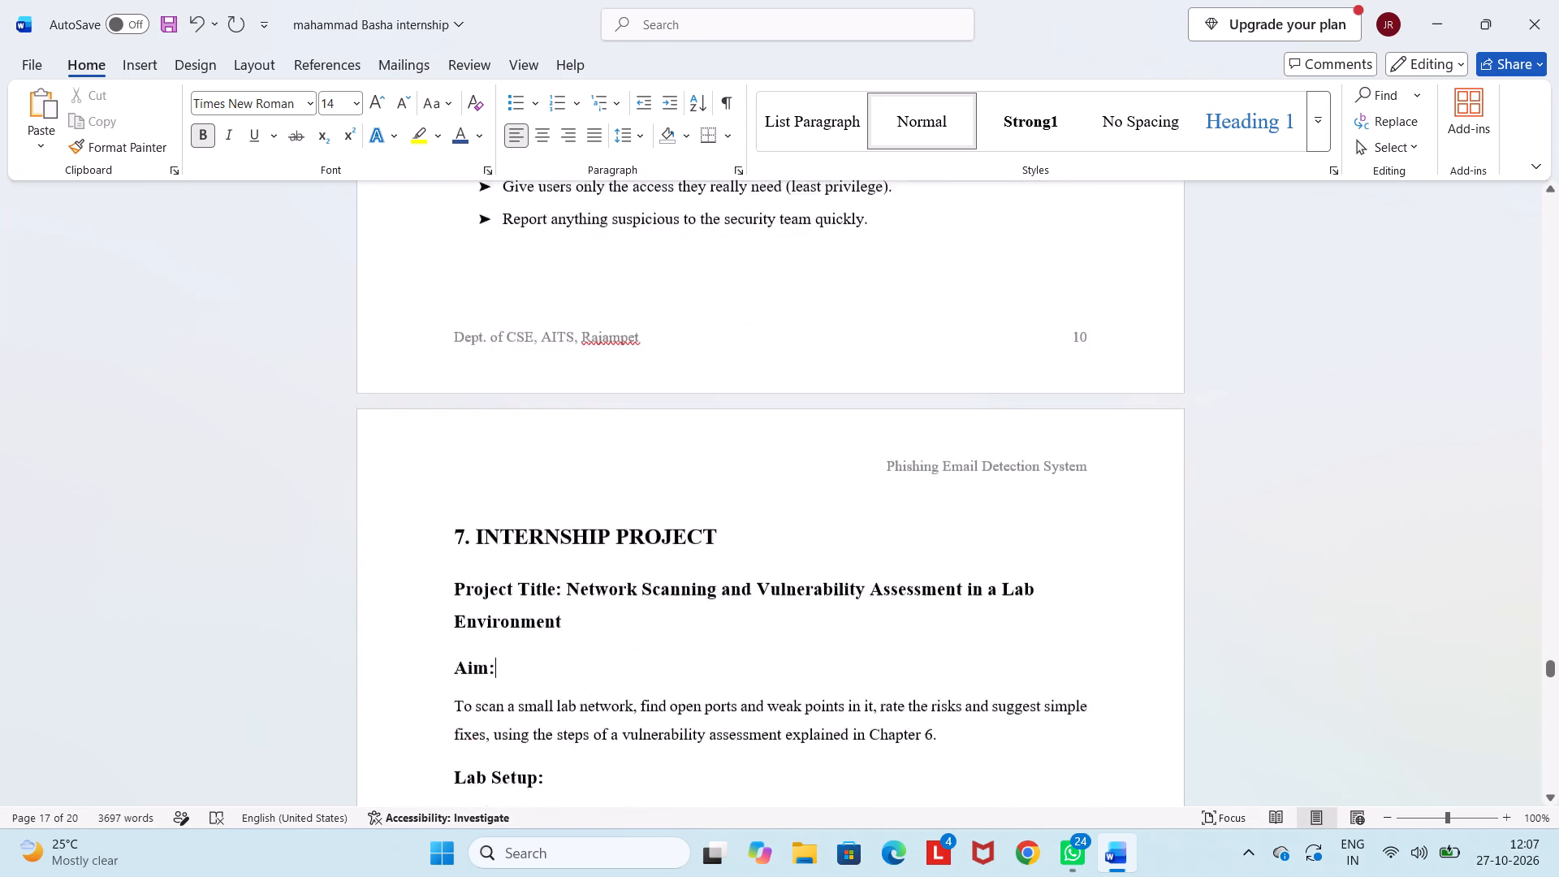
scroll(637, 471, "down", 1)
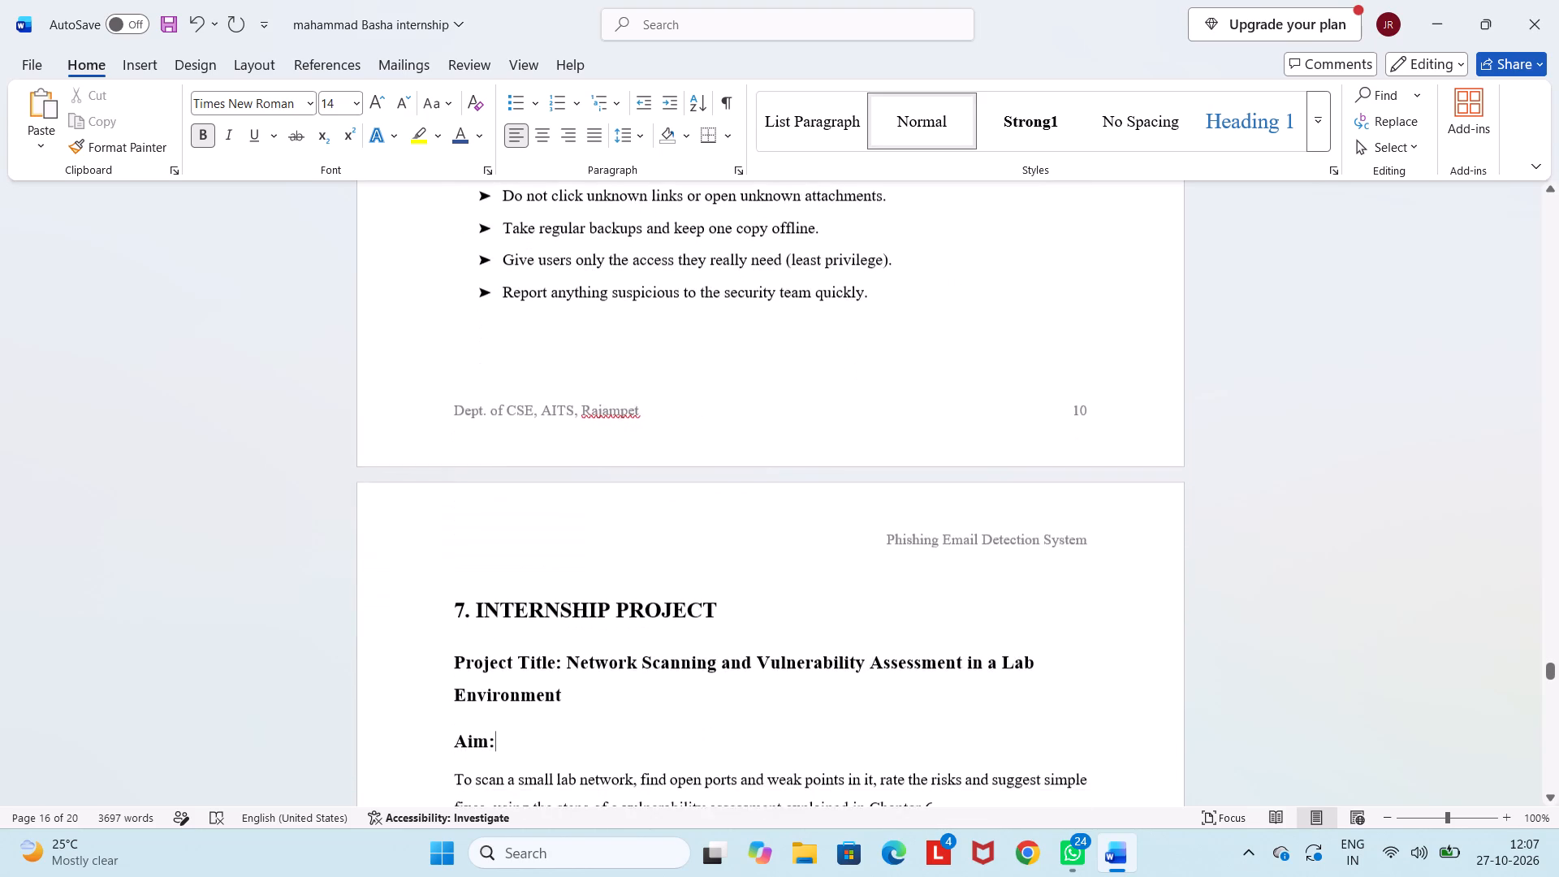
scroll(637, 471, "down", 1)
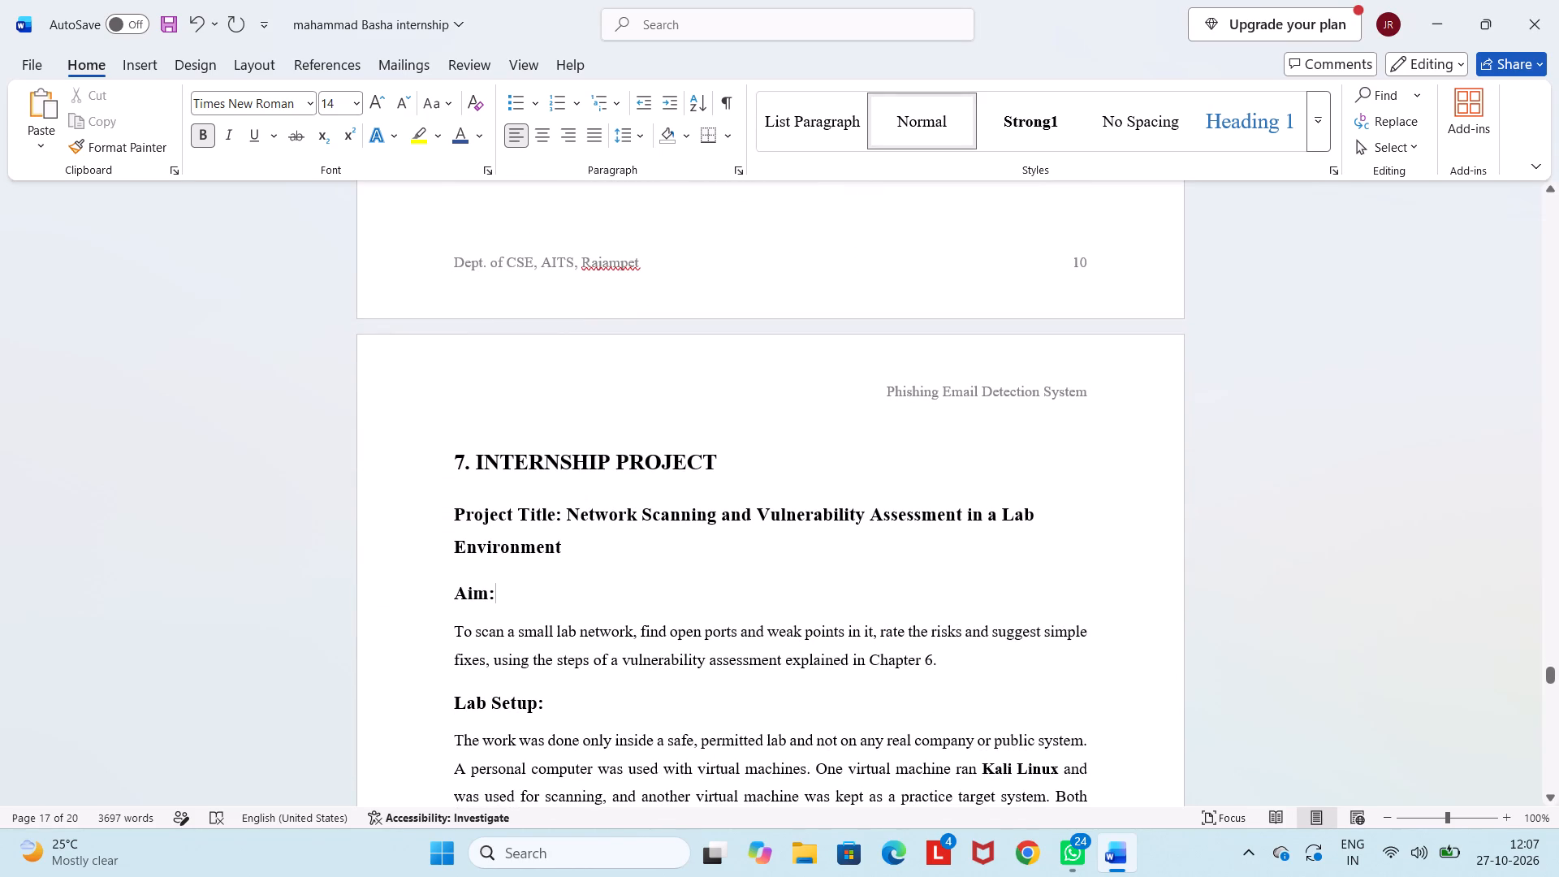
left_click_drag(564, 511, 922, 512)
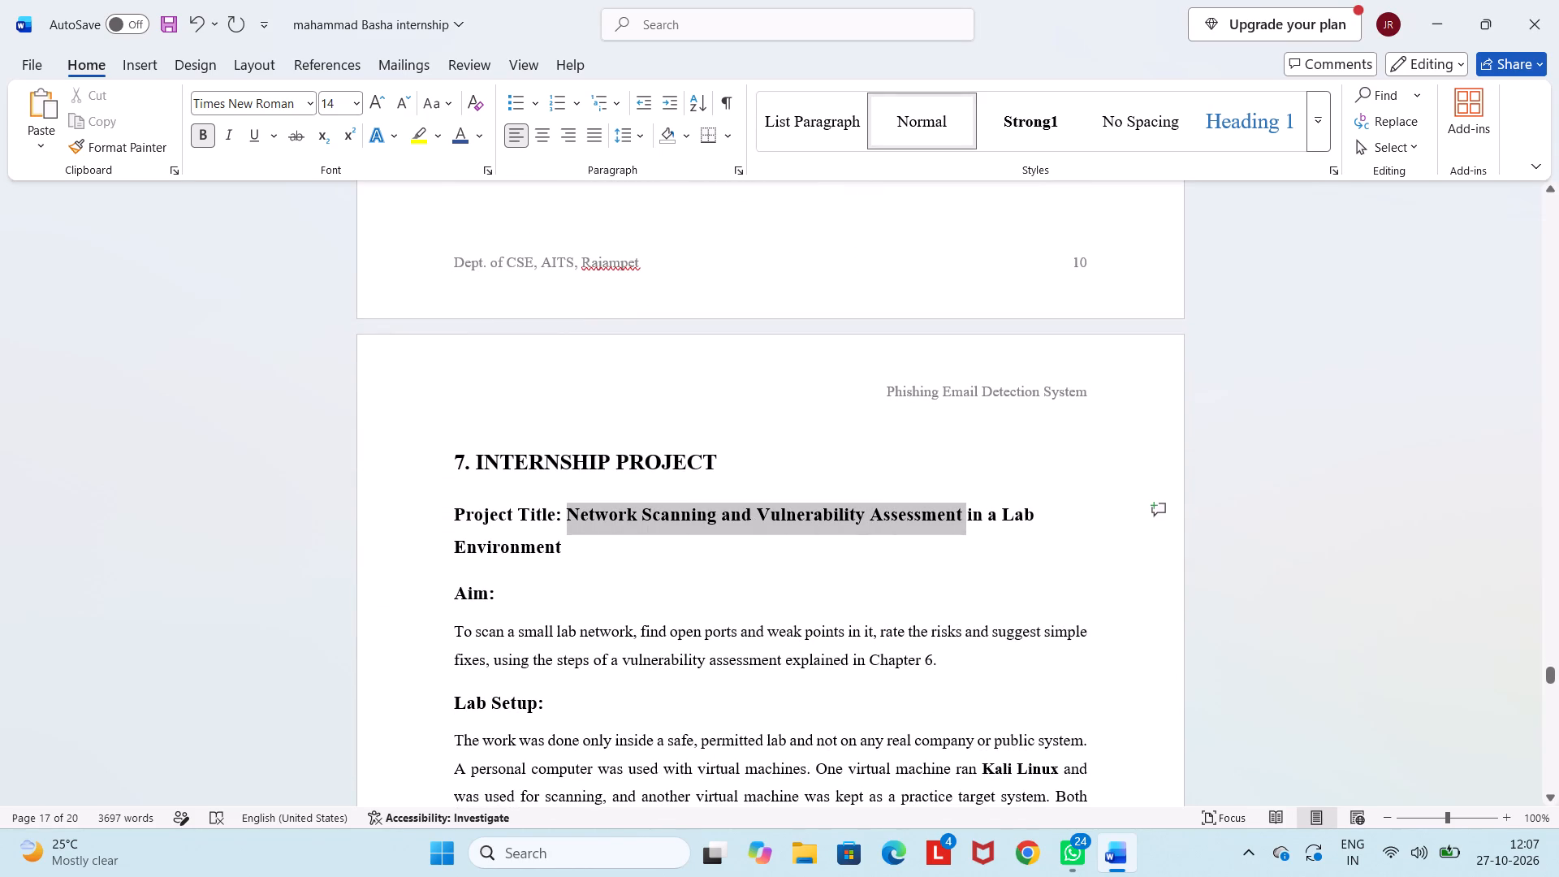
left_click_drag(922, 512, 1017, 513)
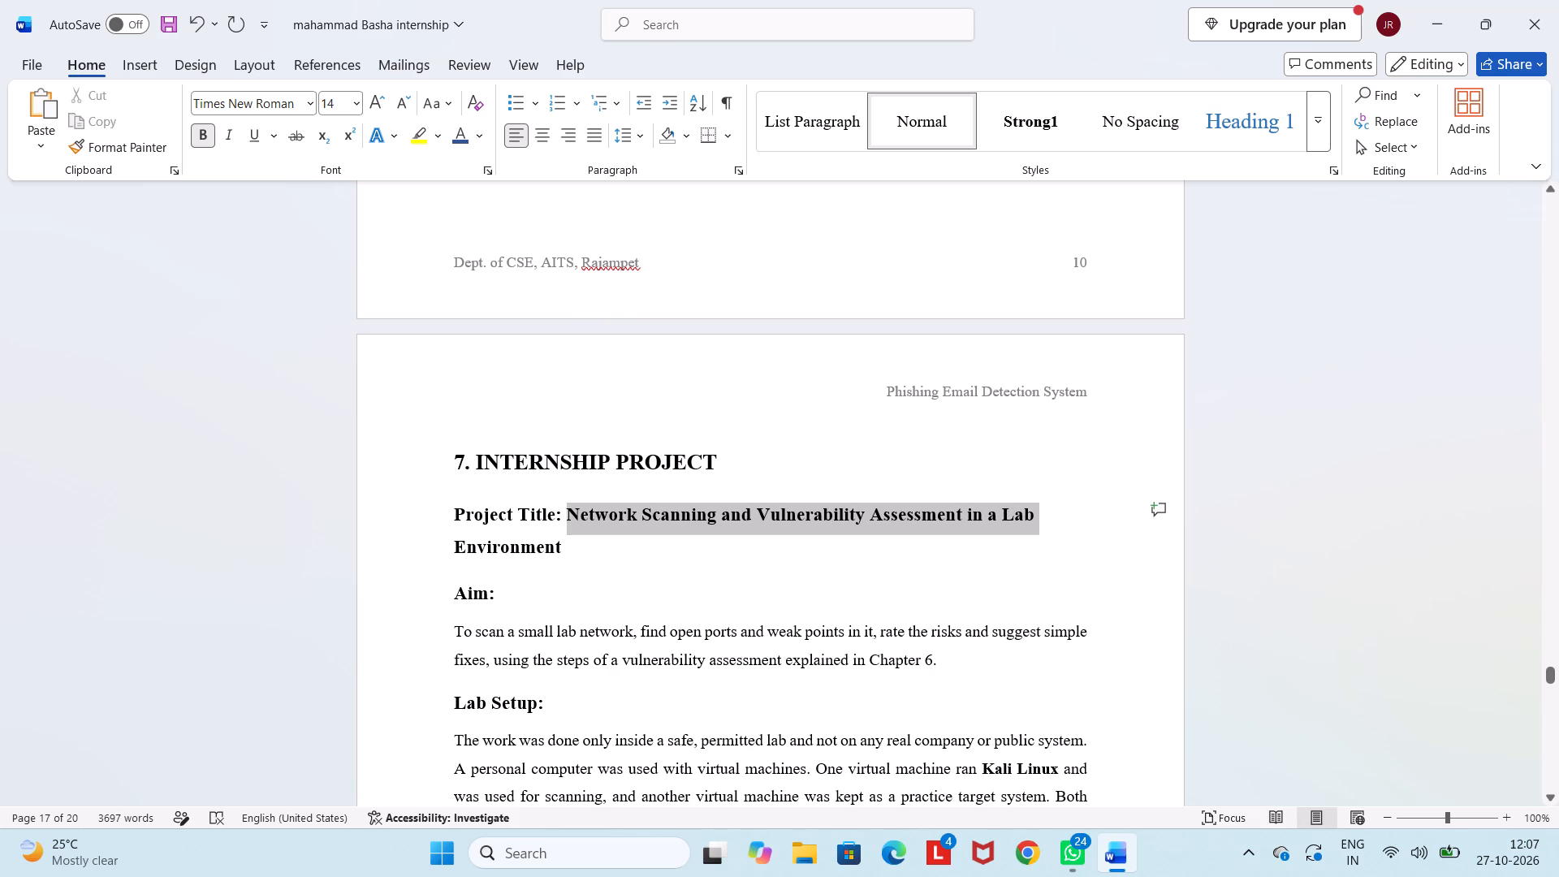
left_click_drag(1017, 513, 974, 552)
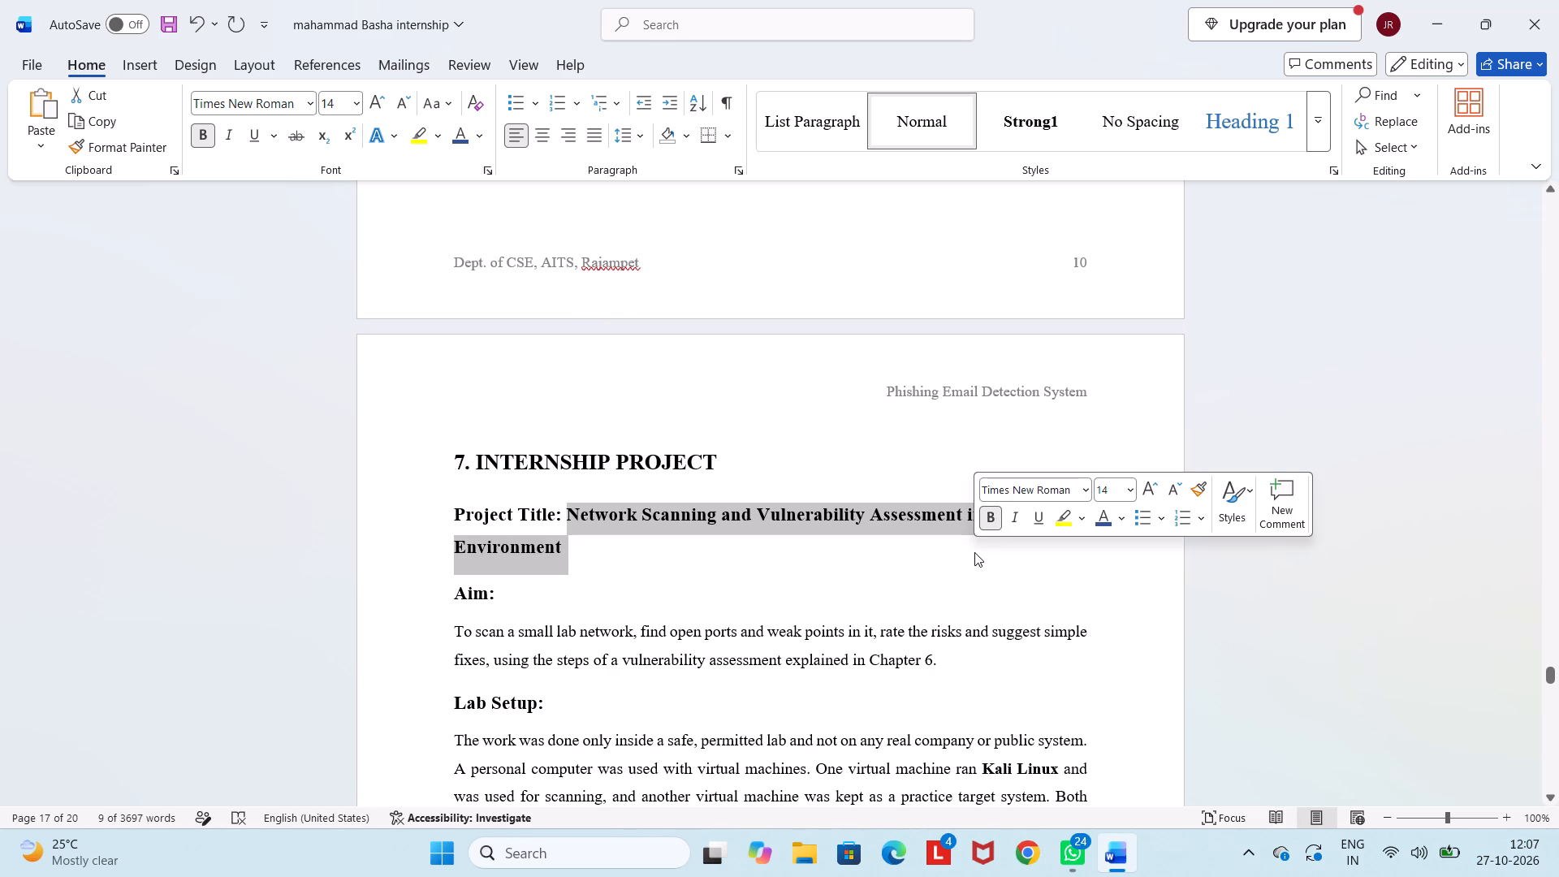
Insert an empty line before the "Procedure:" heading below the tools table to push it onto the next page.
scroll(974, 552, "down", 1)
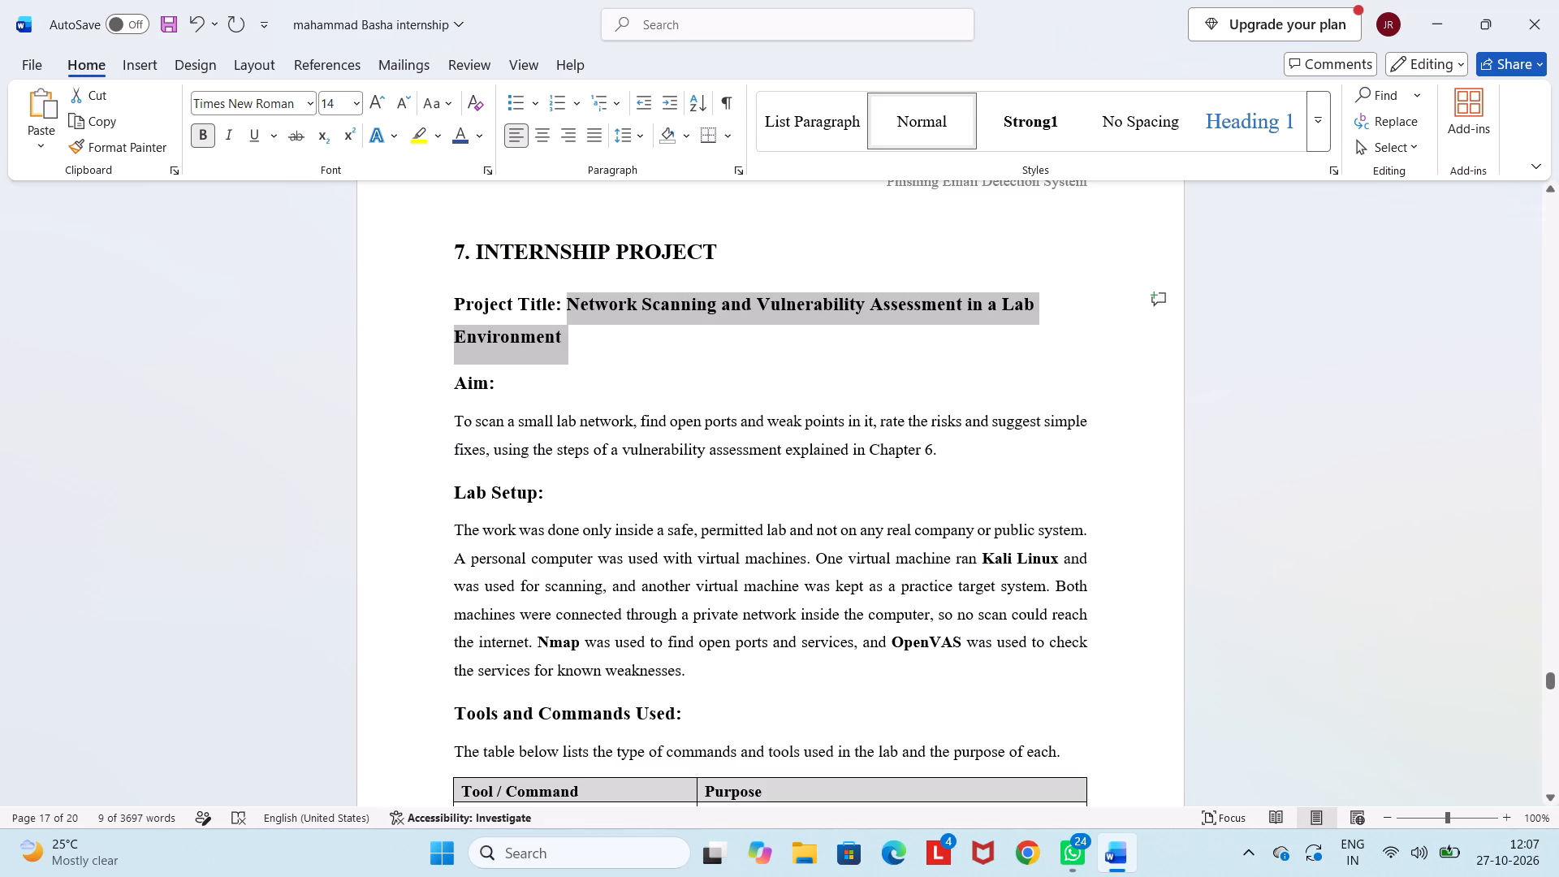
scroll(937, 454, "down", 2)
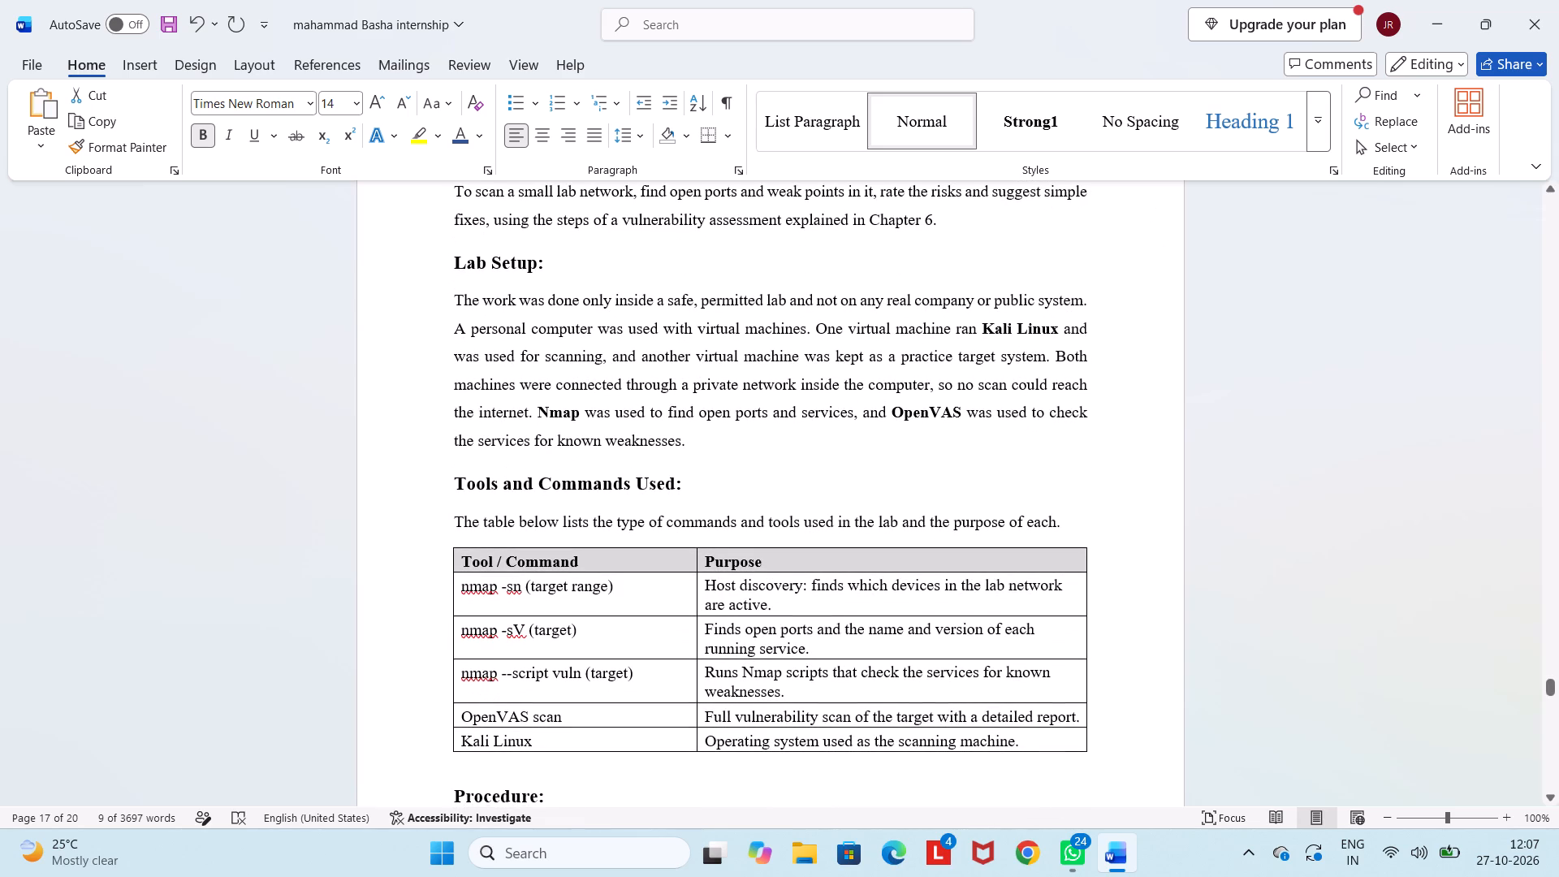
scroll(937, 454, "down", 2)
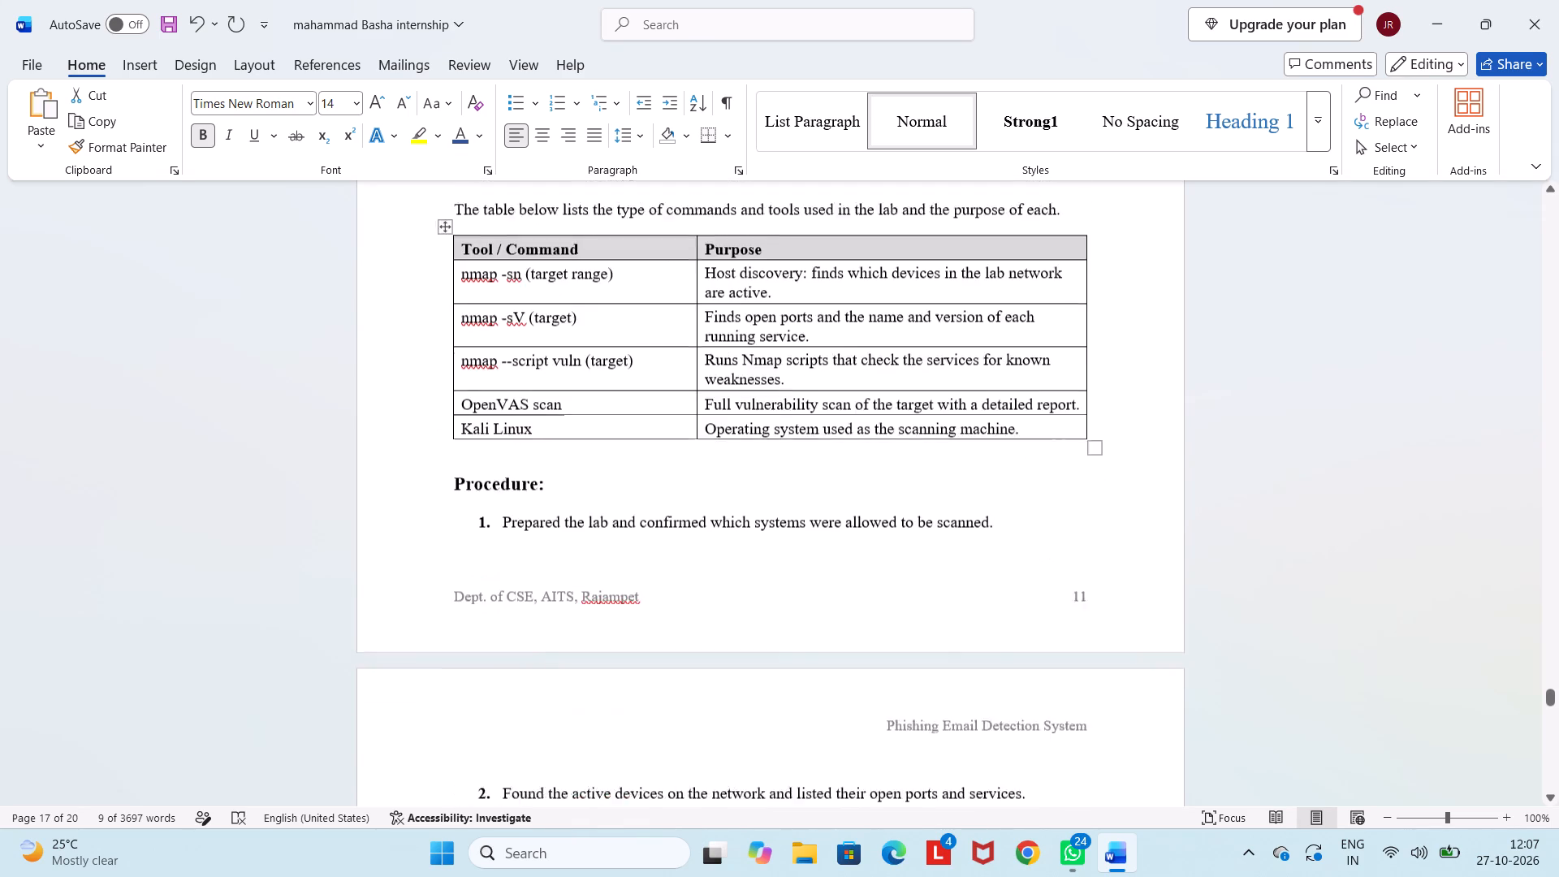
scroll(937, 454, "down", 1)
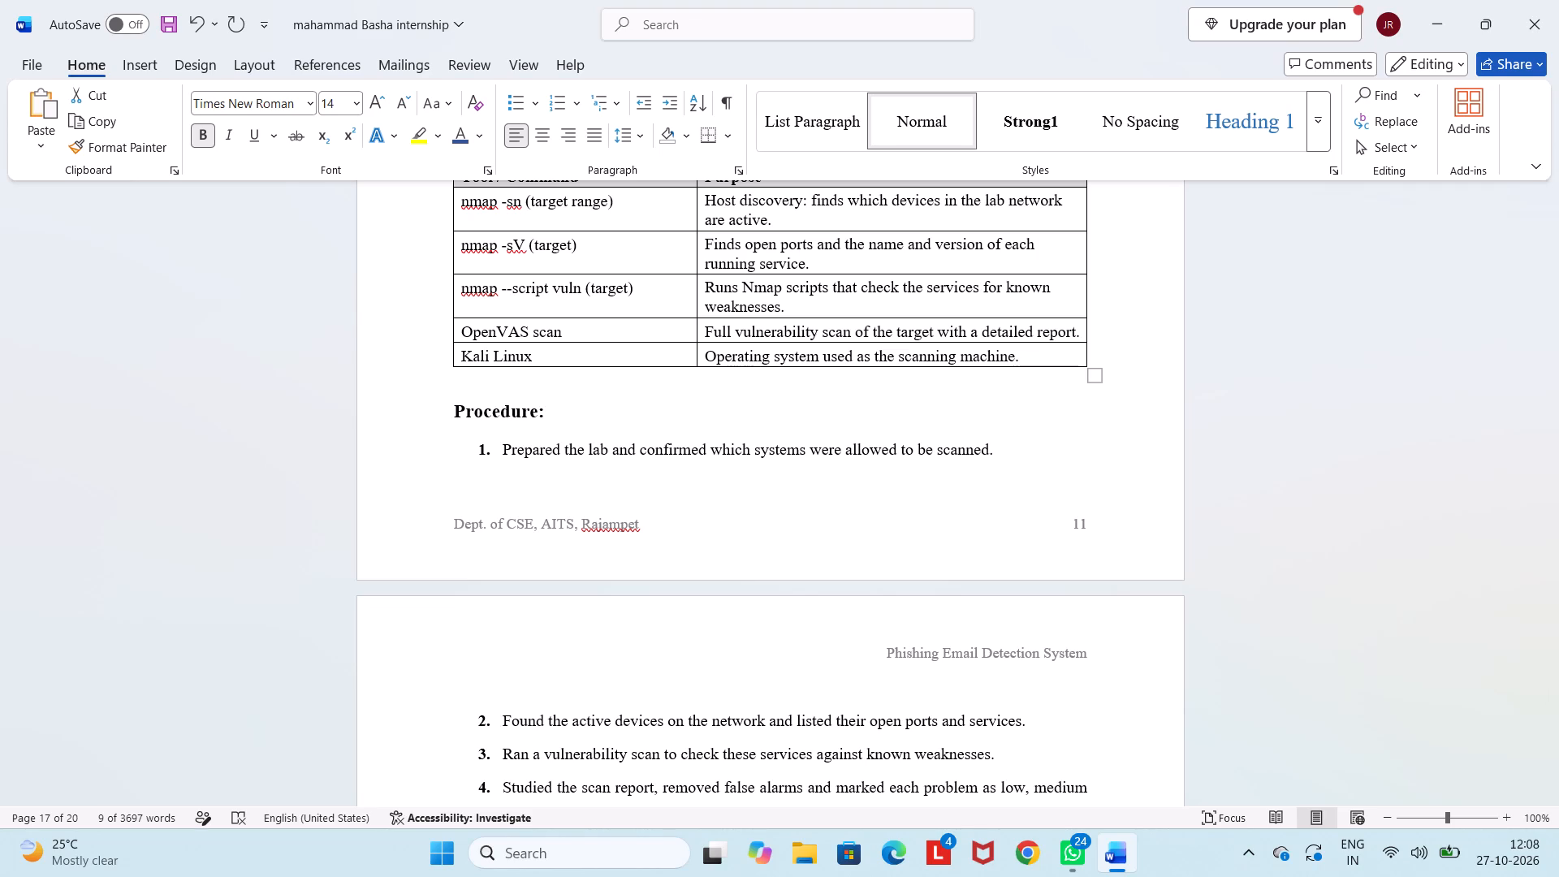
left_click(454, 412)
key("Return")
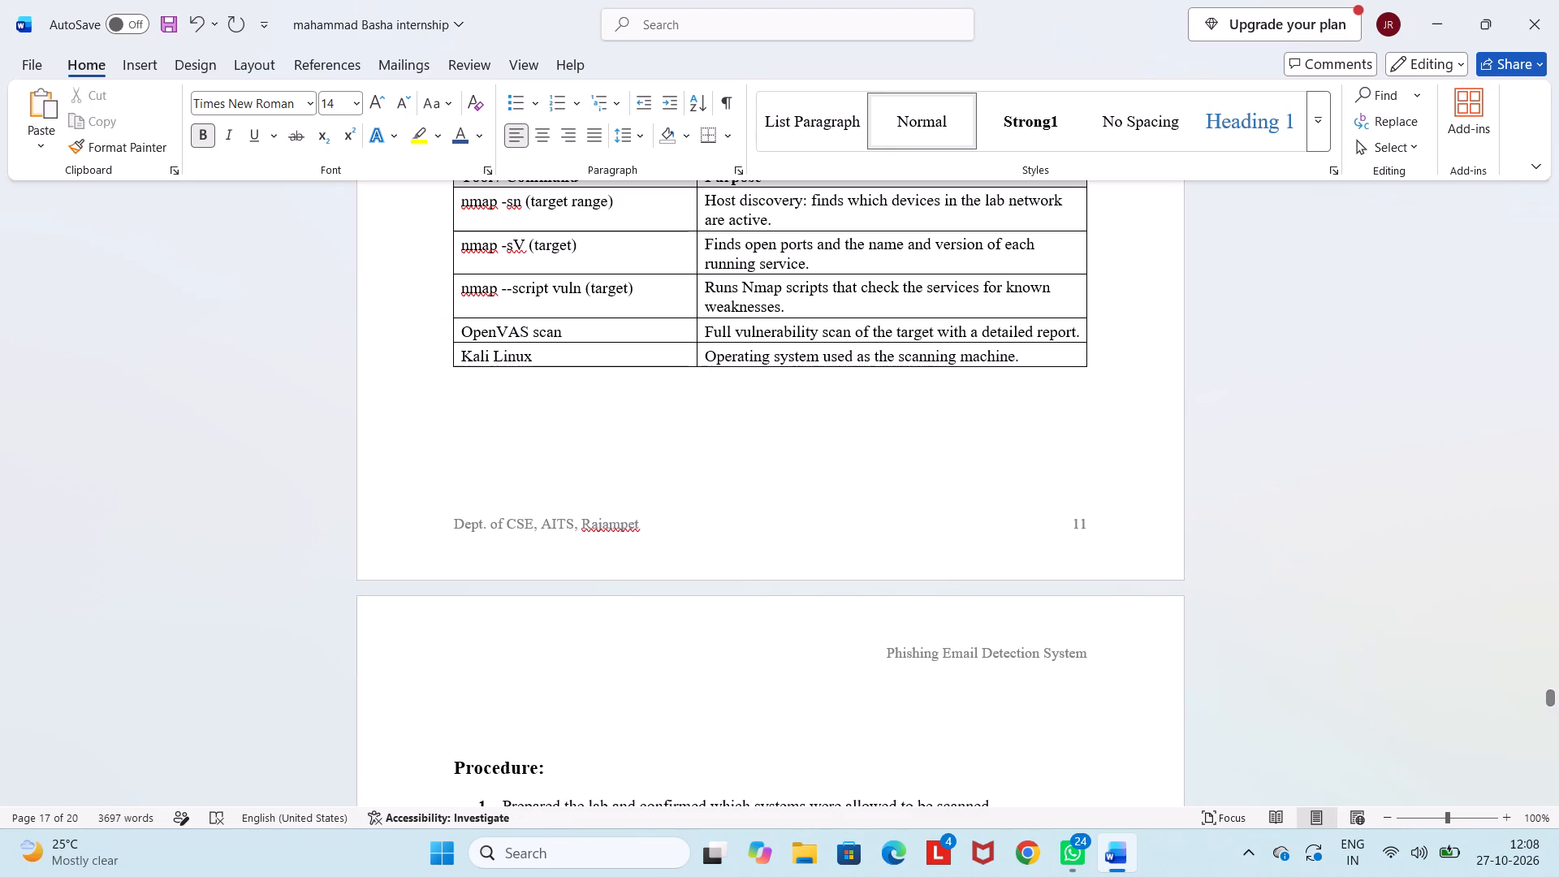
Look through the conclusion, the chapter 6 pages, the contents page and the introduction to check their layout and titles.
scroll(454, 412, "down", 6)
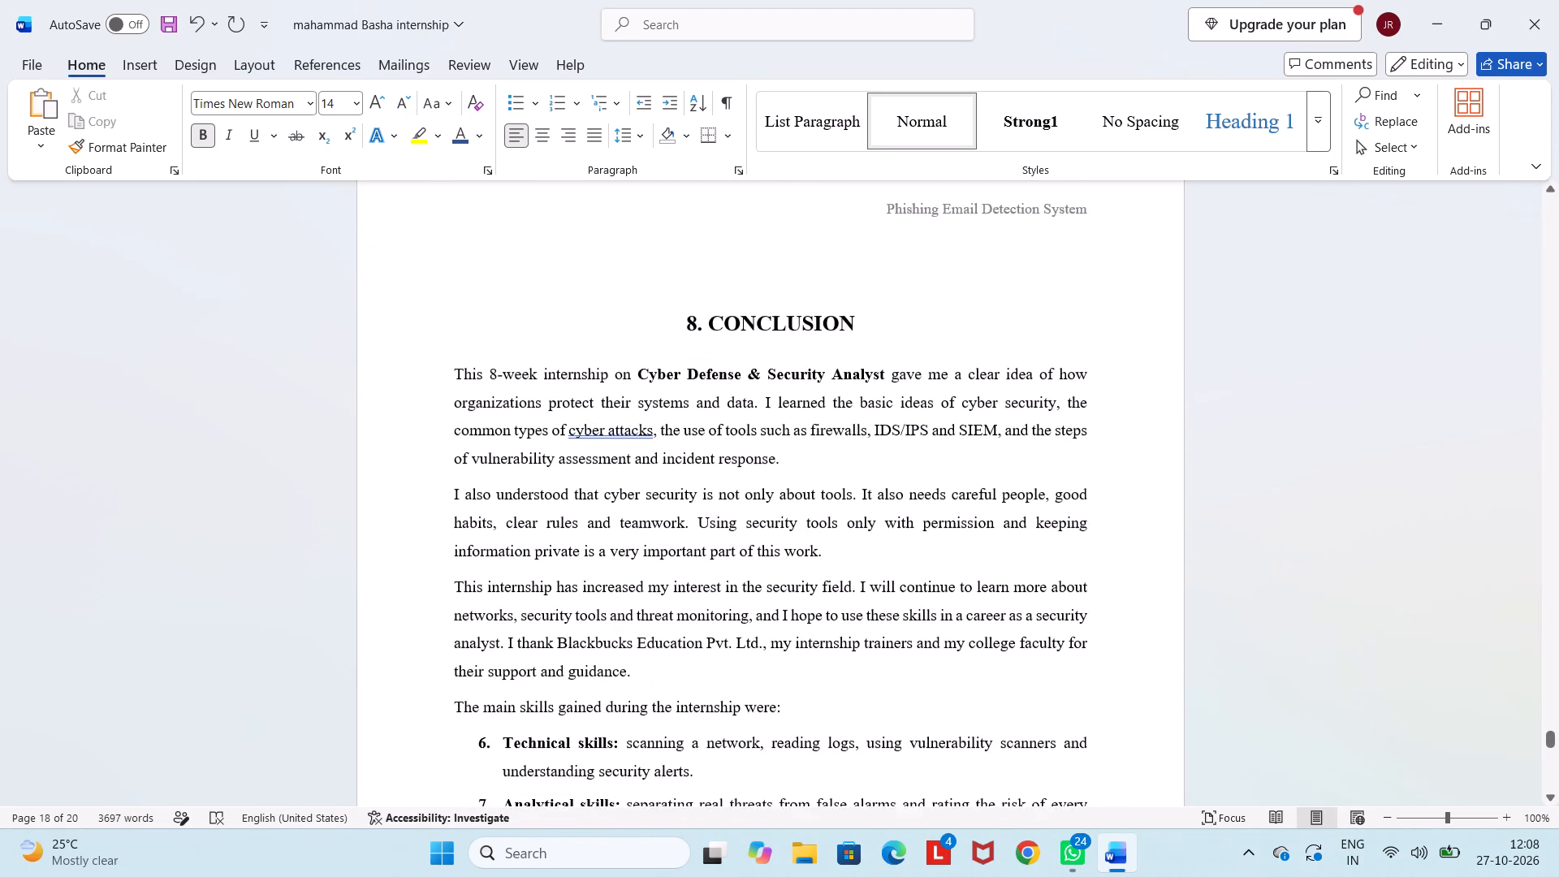
scroll(454, 412, "down", 4)
scroll(454, 412, "up", 13)
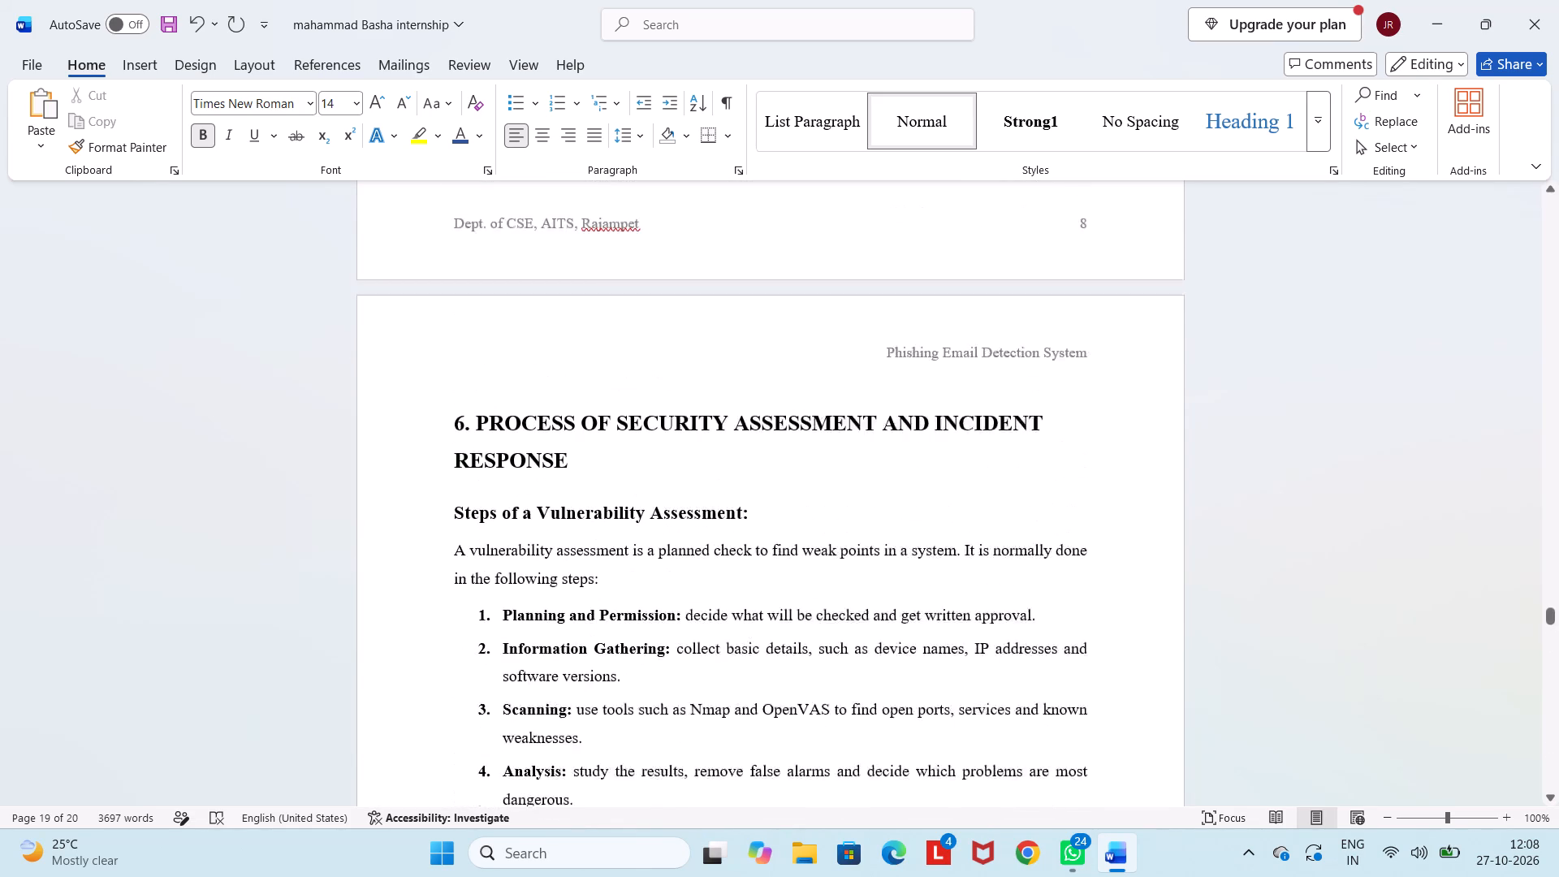
scroll(454, 412, "down", 3)
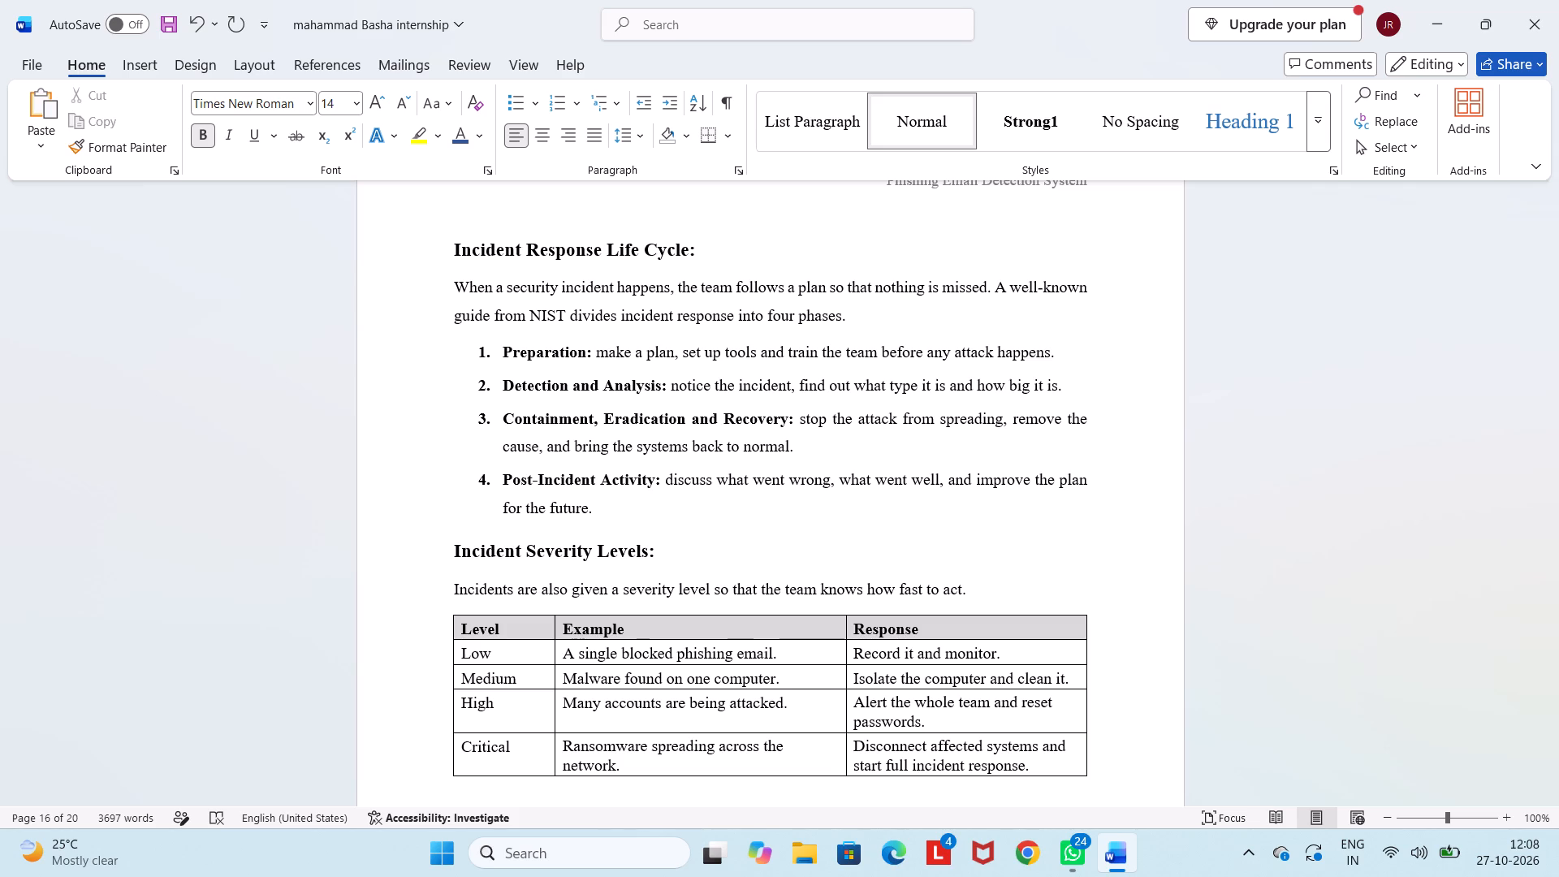
scroll(454, 412, "up", 7)
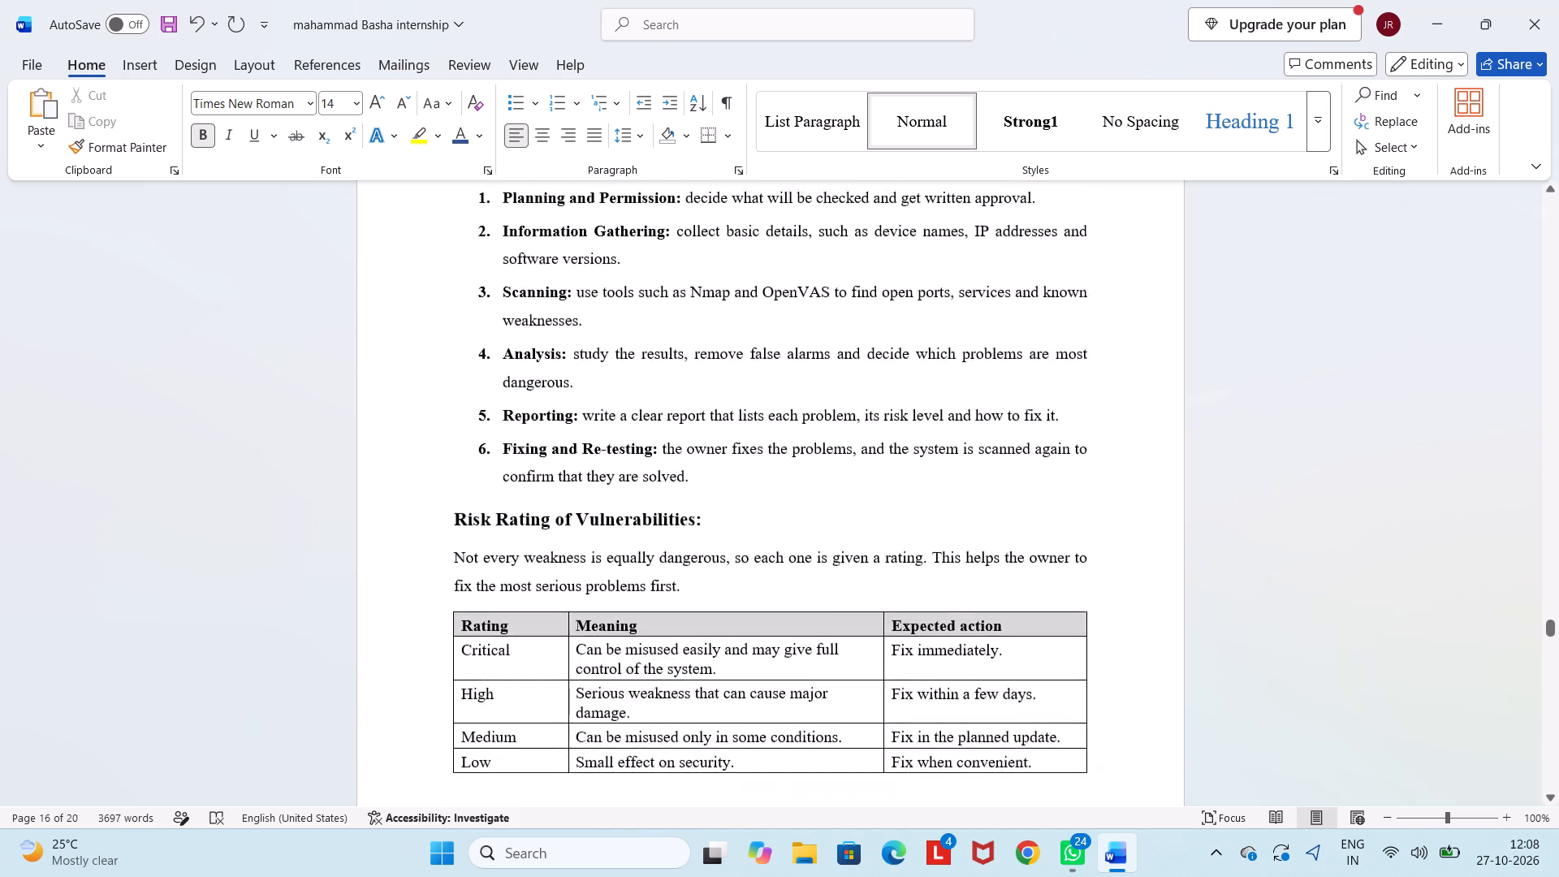
scroll(454, 412, "up", 8)
scroll(454, 412, "down", 4)
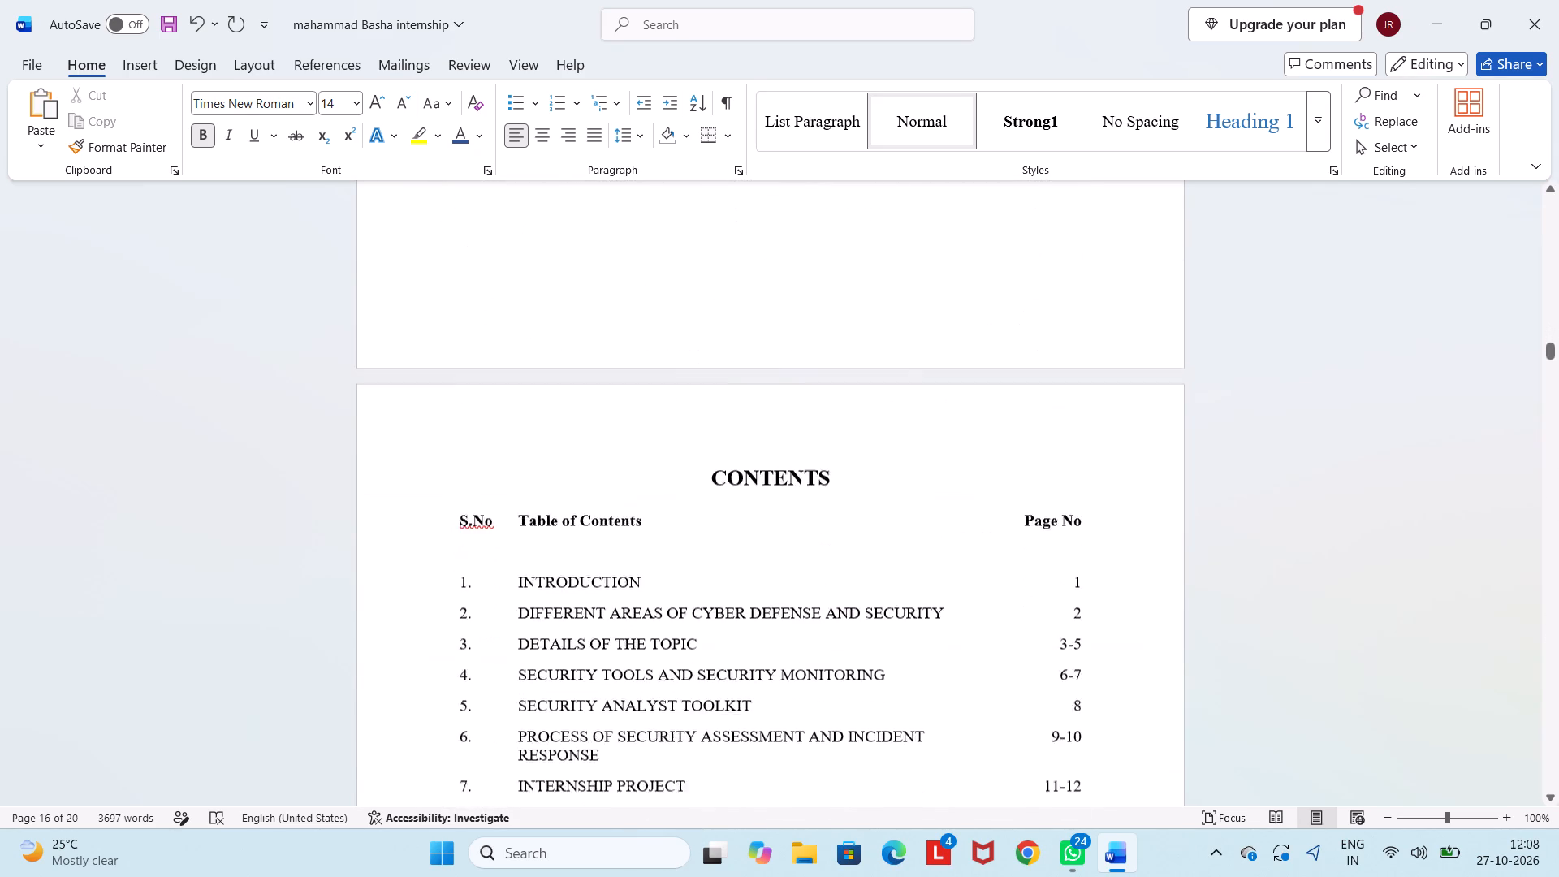
scroll(454, 412, "down", 3)
scroll(454, 412, "up", 3)
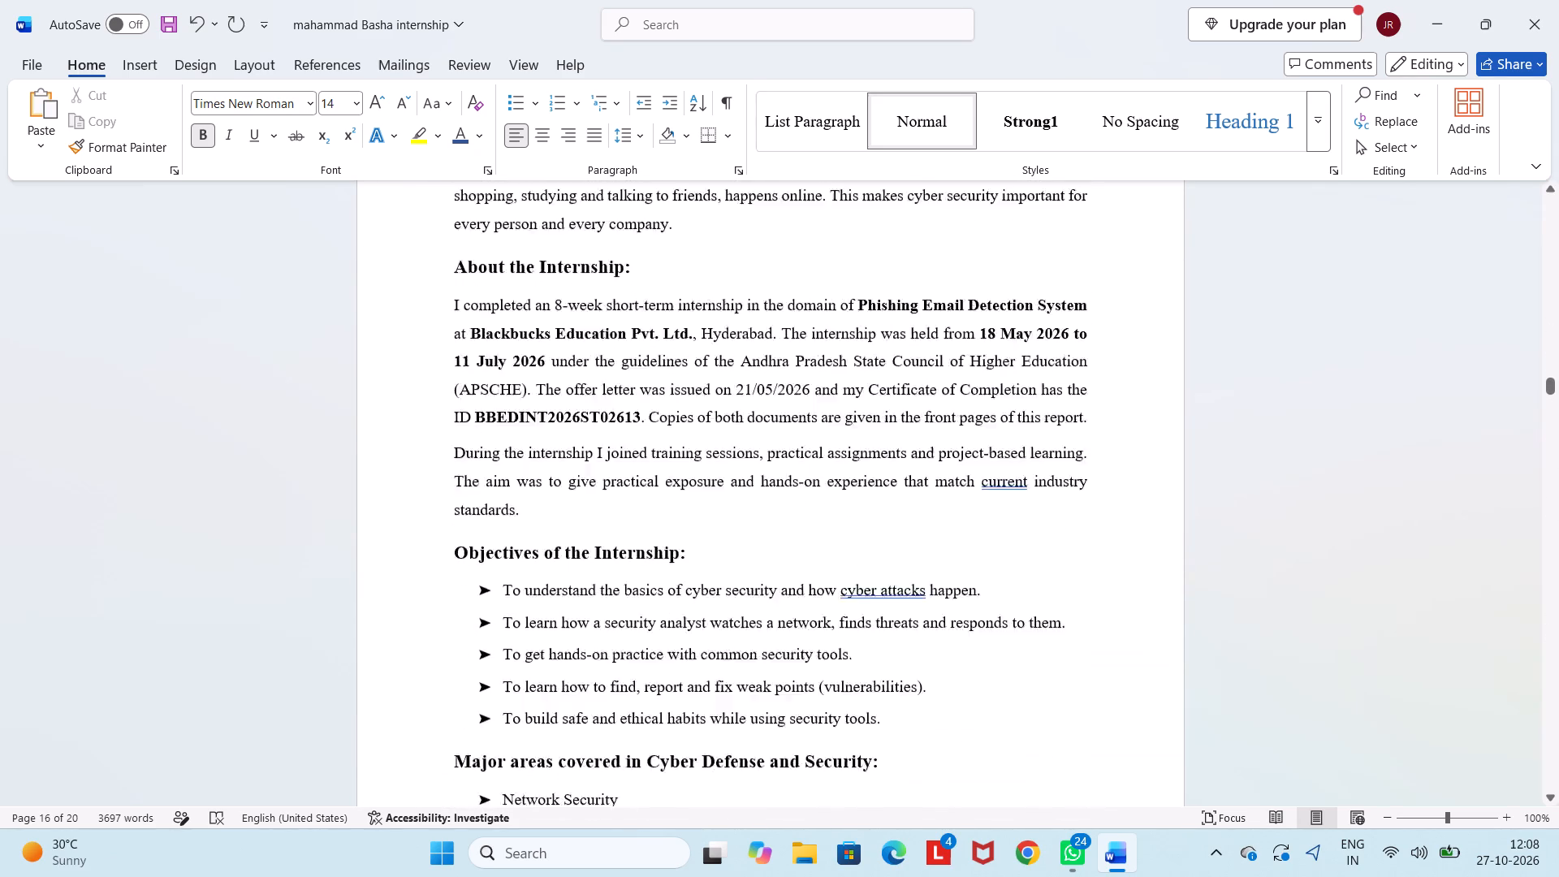
scroll(454, 412, "up", 1)
Copy the project title "Network Scanning and Vulnerability Assessment in a Lab Environment" from chapter 7 and clear the selection.
scroll(859, 318, "down", 2)
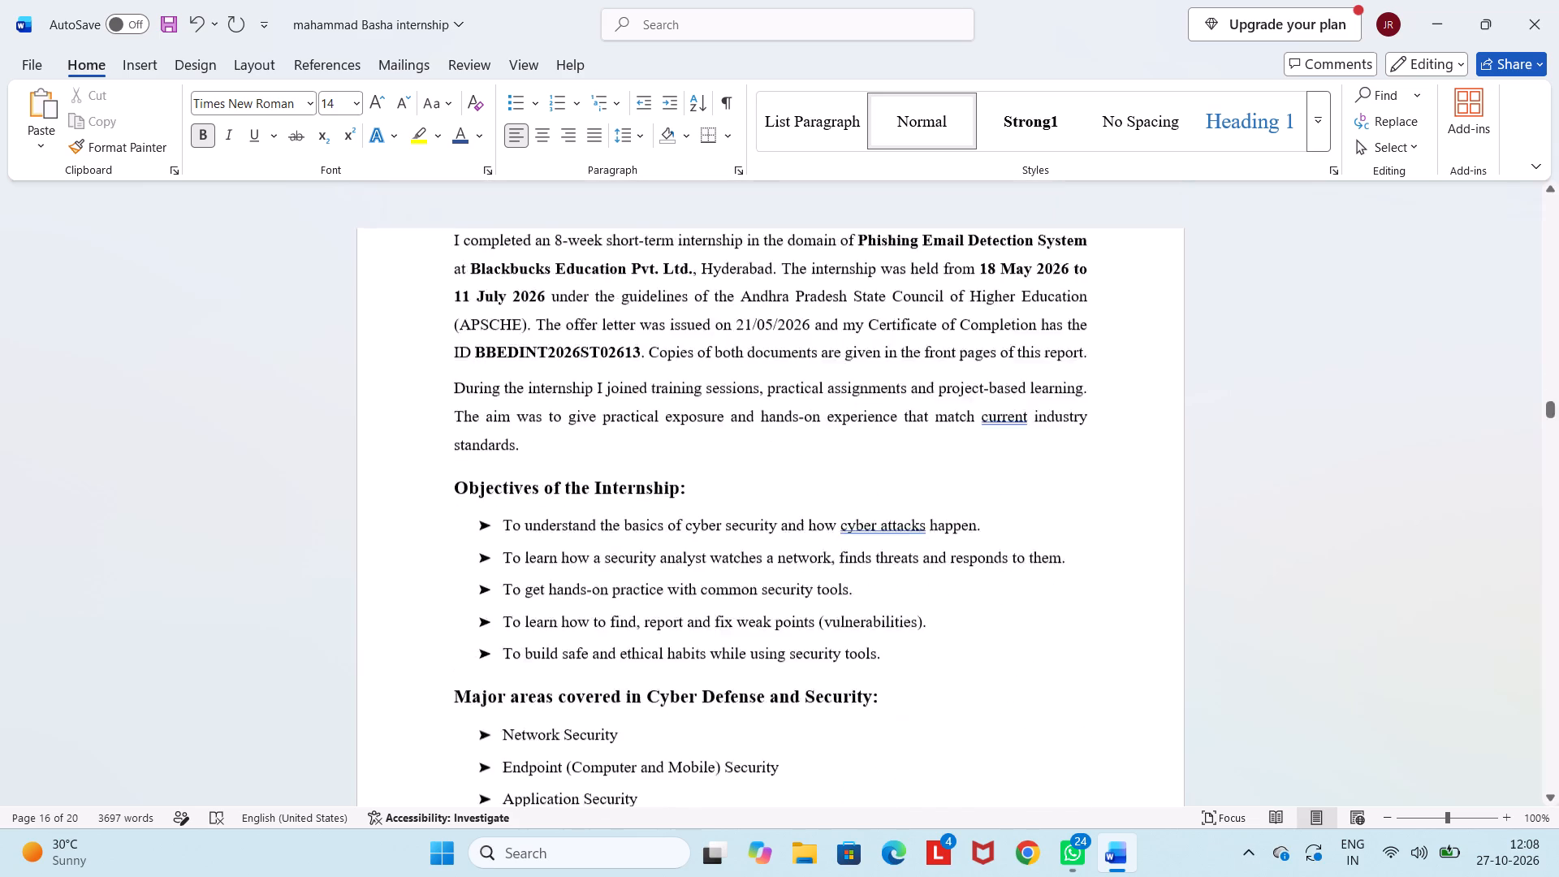
scroll(859, 318, "down", 16)
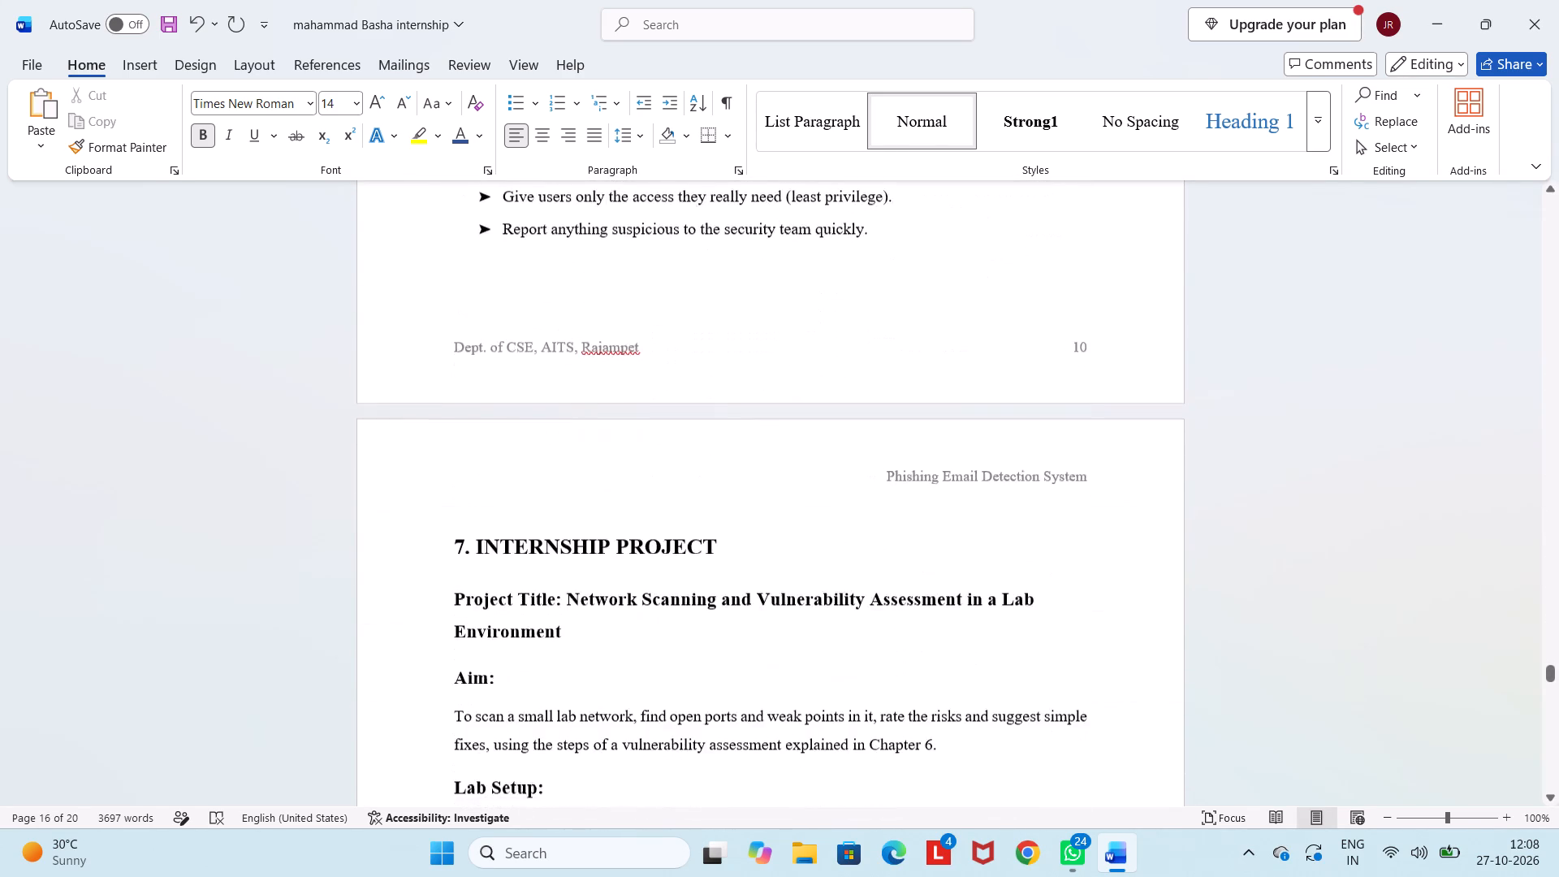
scroll(859, 318, "down", 1)
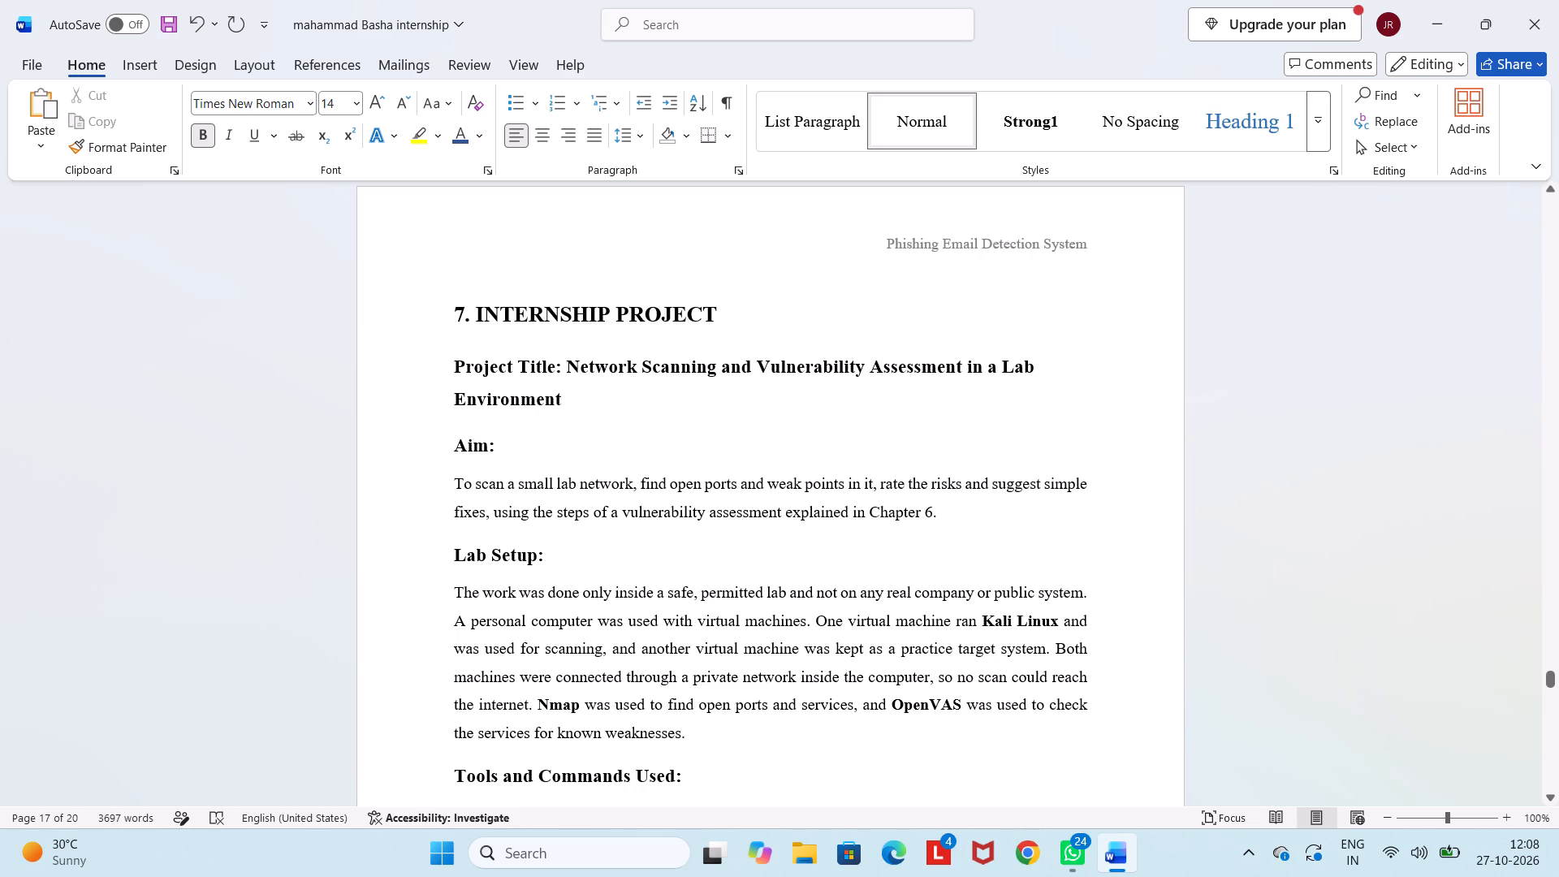
left_click_drag(564, 365, 572, 399)
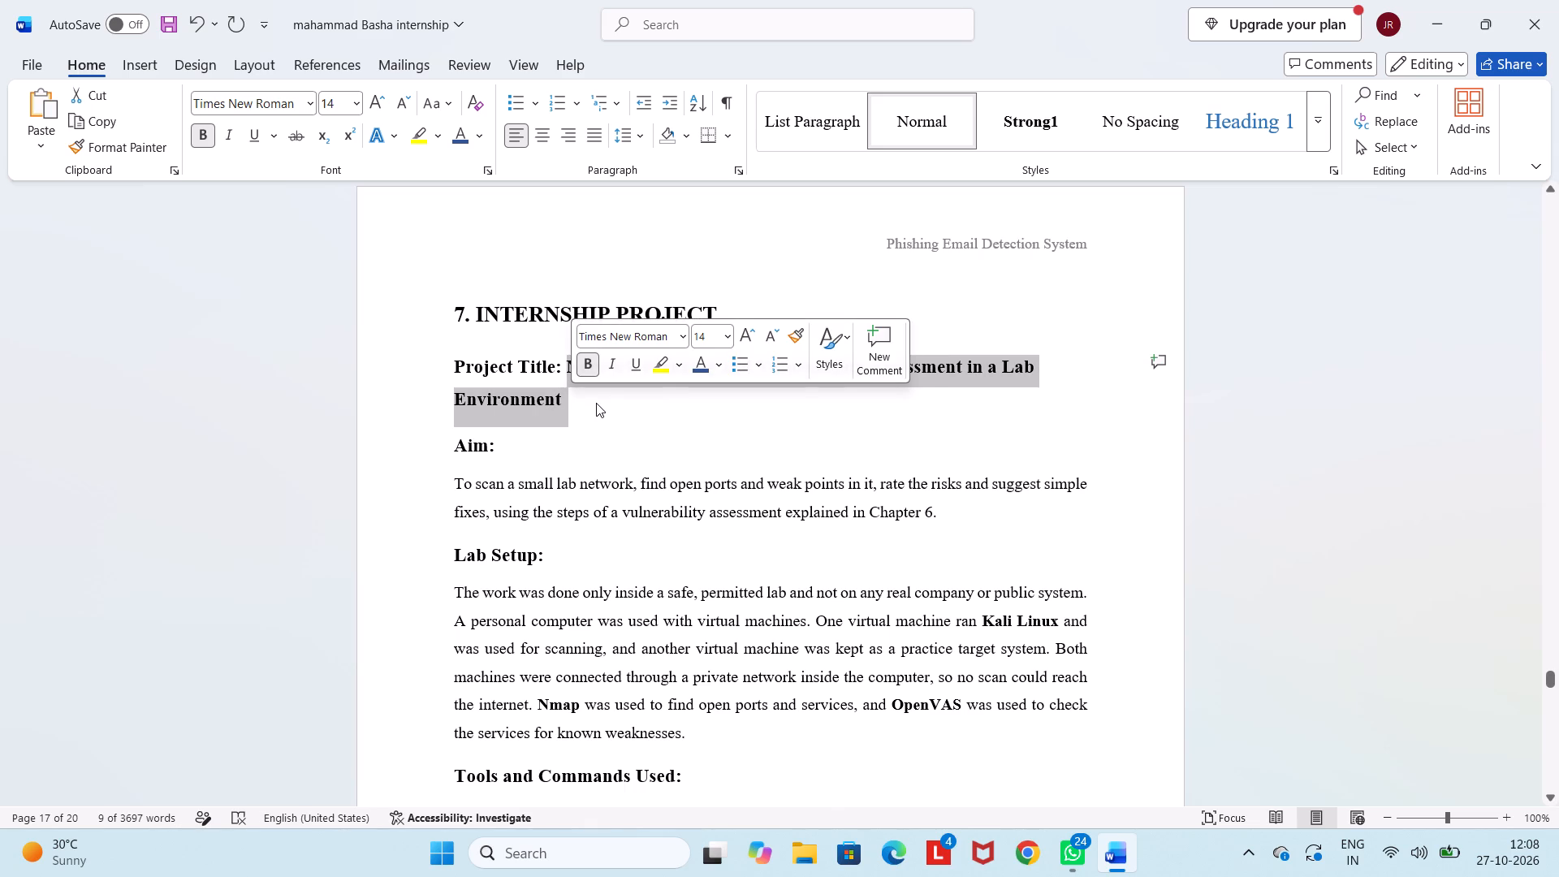
right_click(596, 403)
left_click(646, 479)
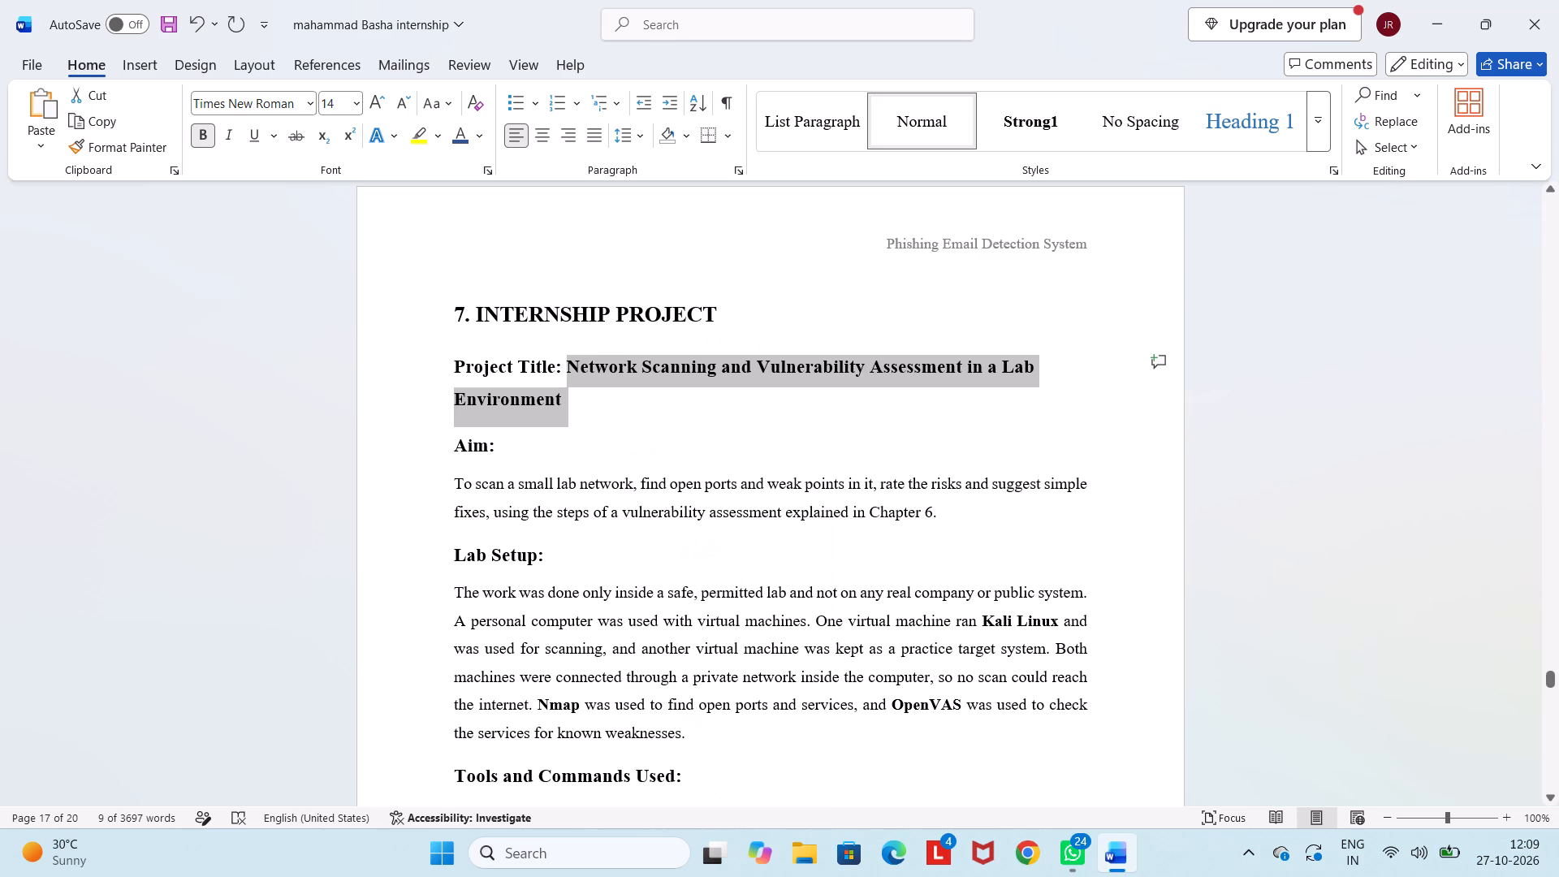
left_click(657, 459)
Replace the running header "Phishing Email Detection System" on the introduction page with the copied title "Network Scanning and Vulnerability Assessment in a Lab Environment".
scroll(657, 459, "up", 13)
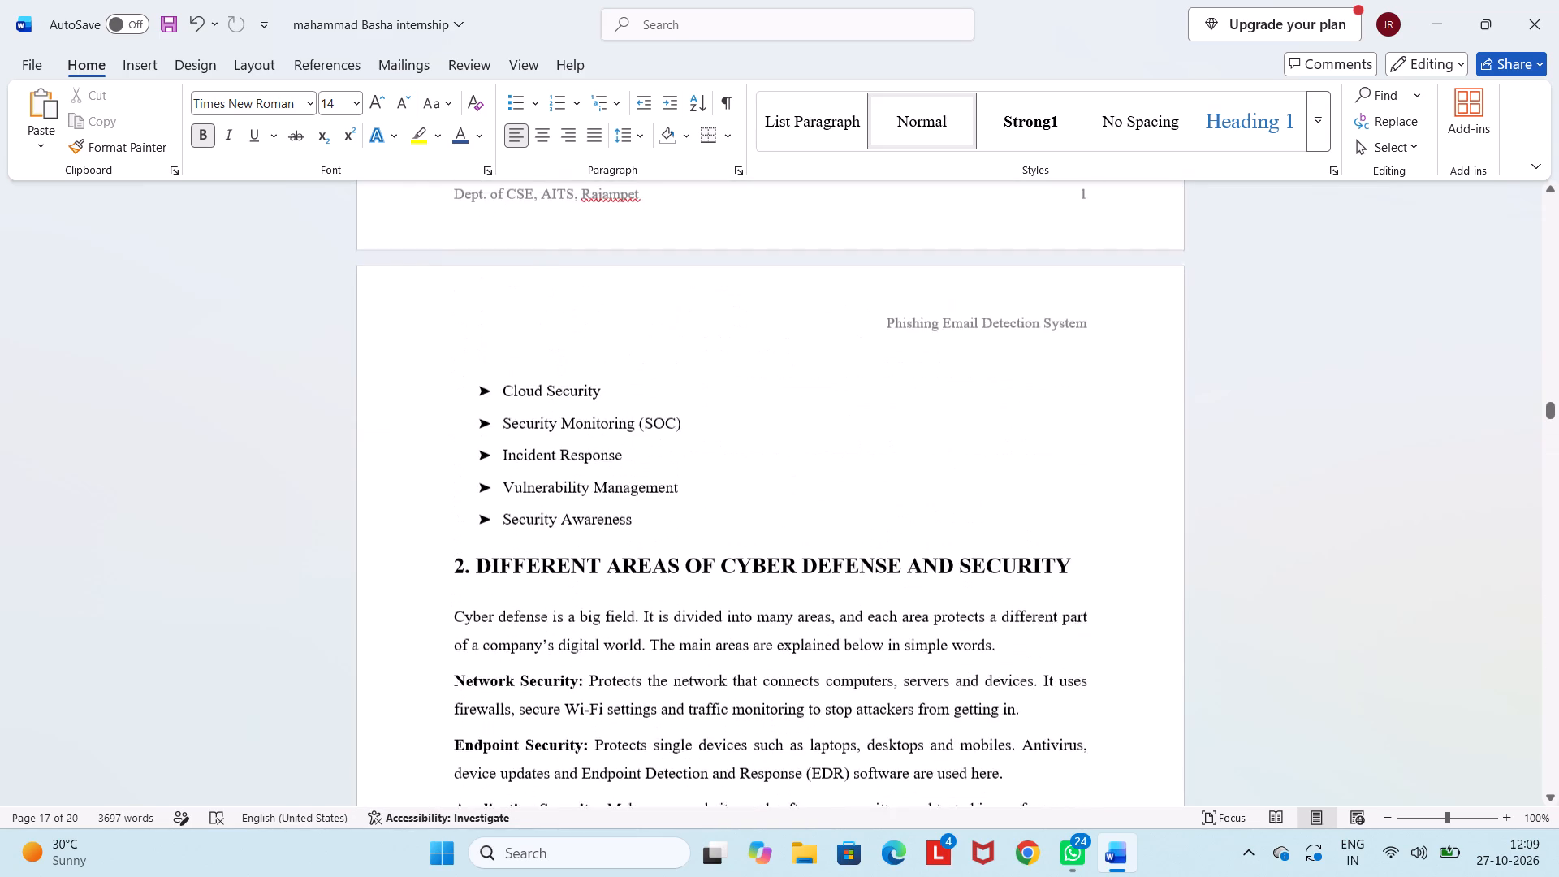
scroll(657, 459, "up", 5)
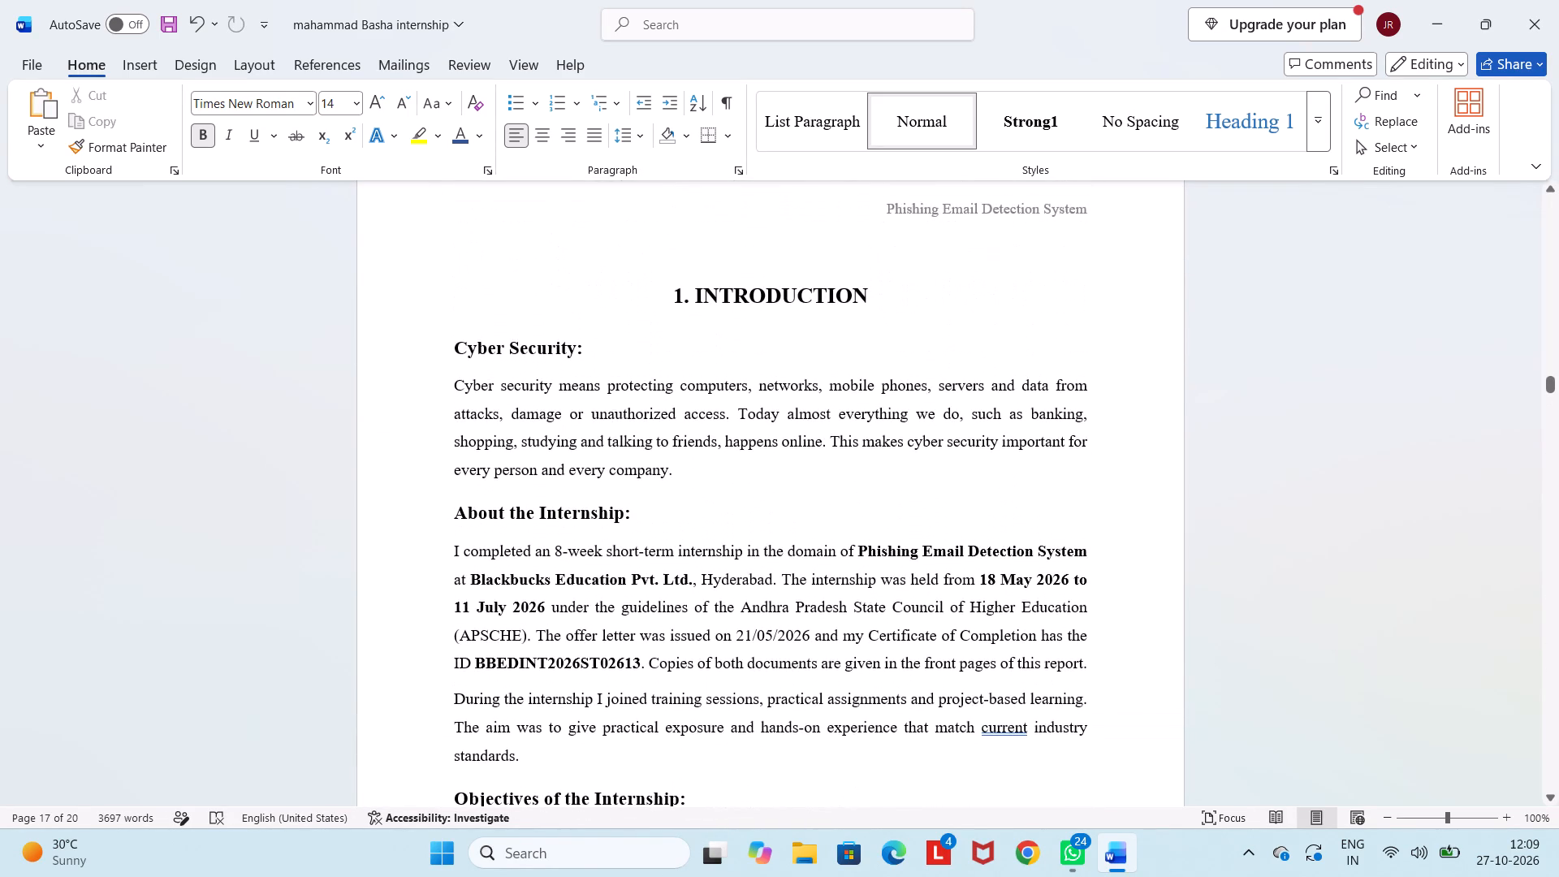
double_click(899, 237)
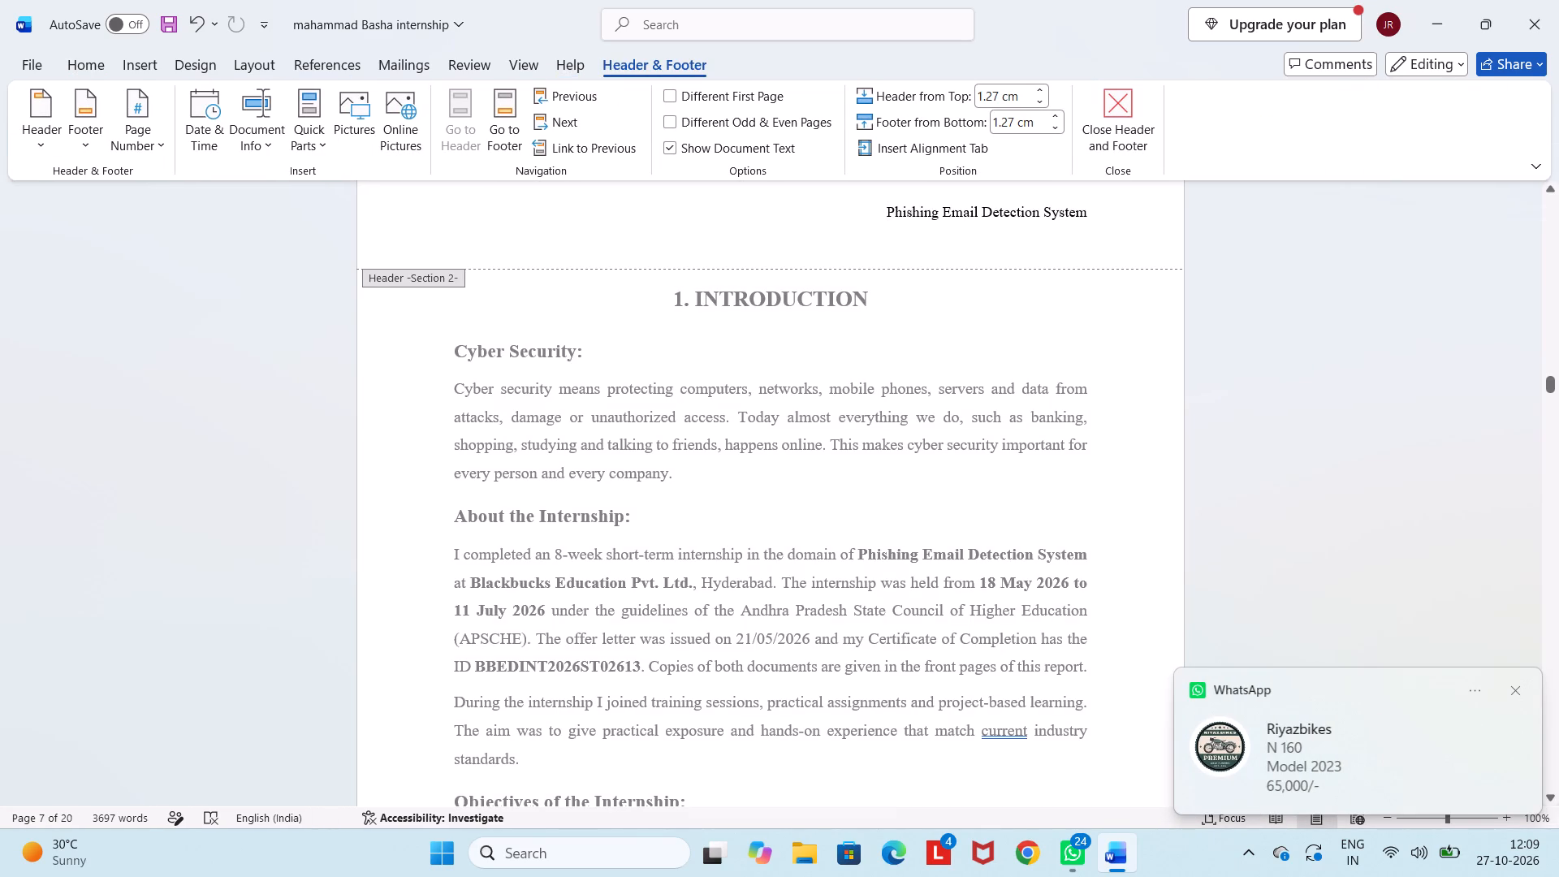
left_click(1084, 214)
key("BackSpace")
key("BackSpace")
key("BackSpace")
key("BackSpace")
key("BackSpace")
key("BackSpace")
key("BackSpace")
key("BackSpace")
key("BackSpace")
key("BackSpace")
key("BackSpace")
key("BackSpace")
key("BackSpace")
key("BackSpace")
key("BackSpace")
key("BackSpace")
key("BackSpace")
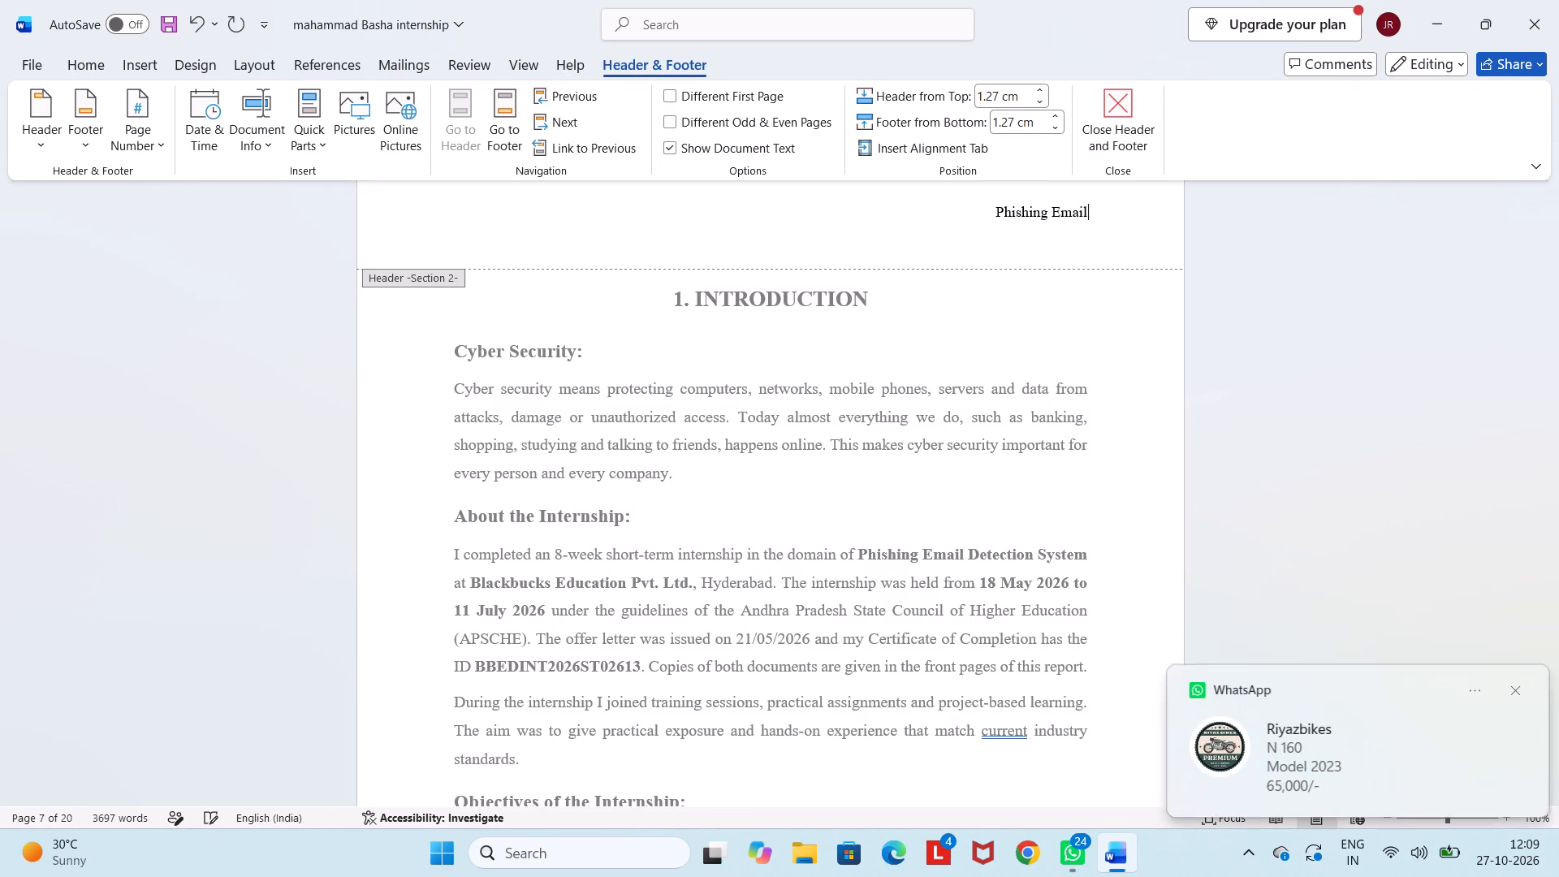
key("BackSpace")
key("BackSpace")
key("BackSpace")
key("BackSpace")
key("BackSpace")
key("BackSpace")
key("BackSpace")
key("BackSpace")
key("BackSpace")
key("BackSpace")
key("BackSpace")
key("BackSpace")
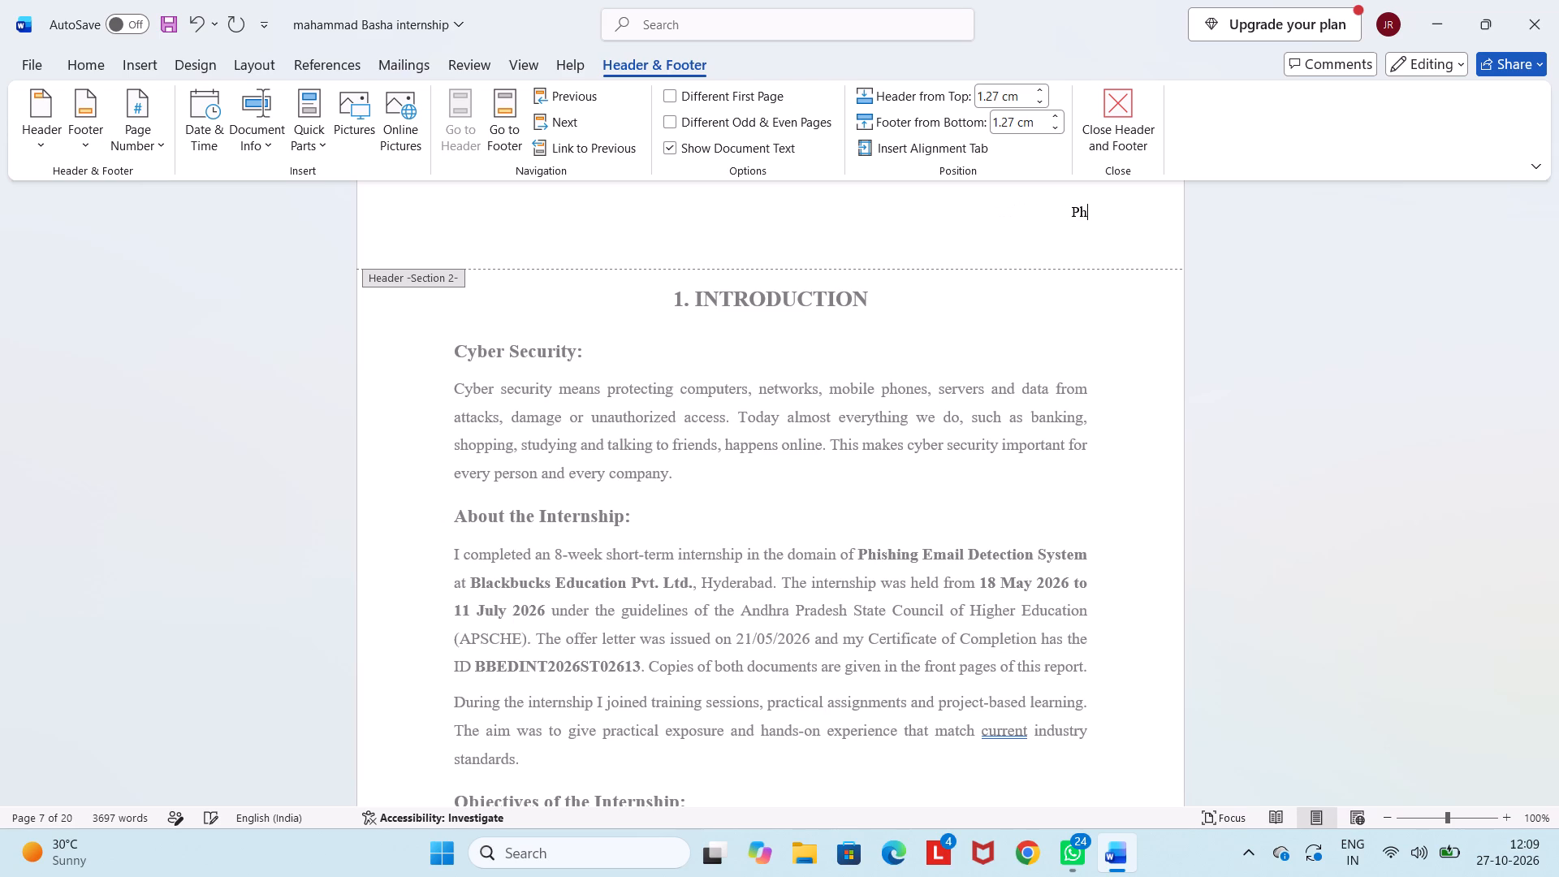
key("BackSpace")
key("BackSpace")
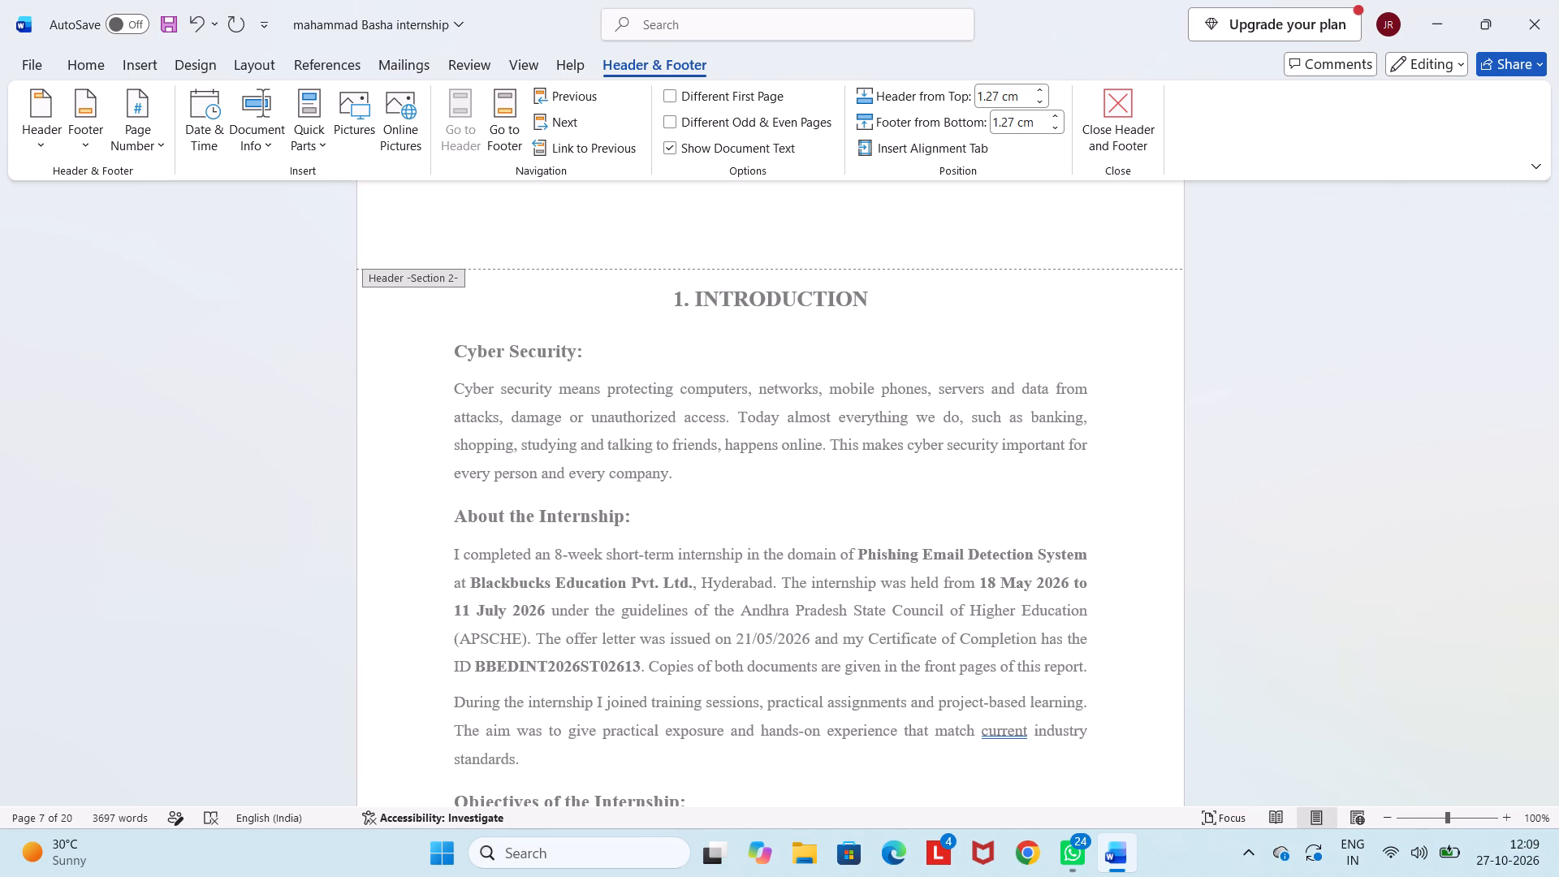
right_click(1084, 214)
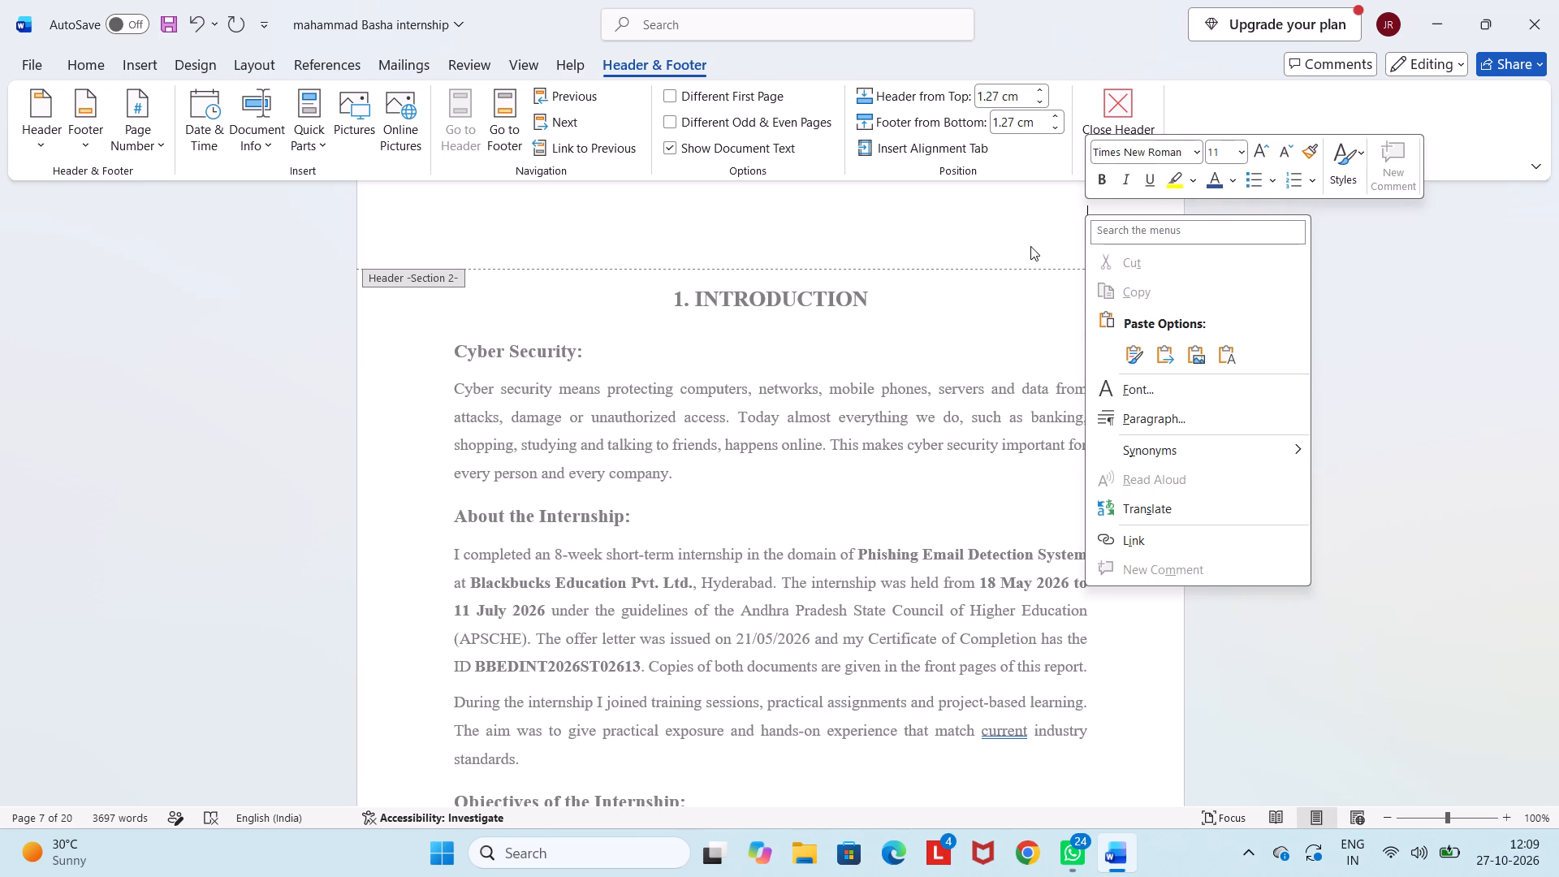
left_click(1131, 318)
left_click(1020, 236)
key("ctrl+v")
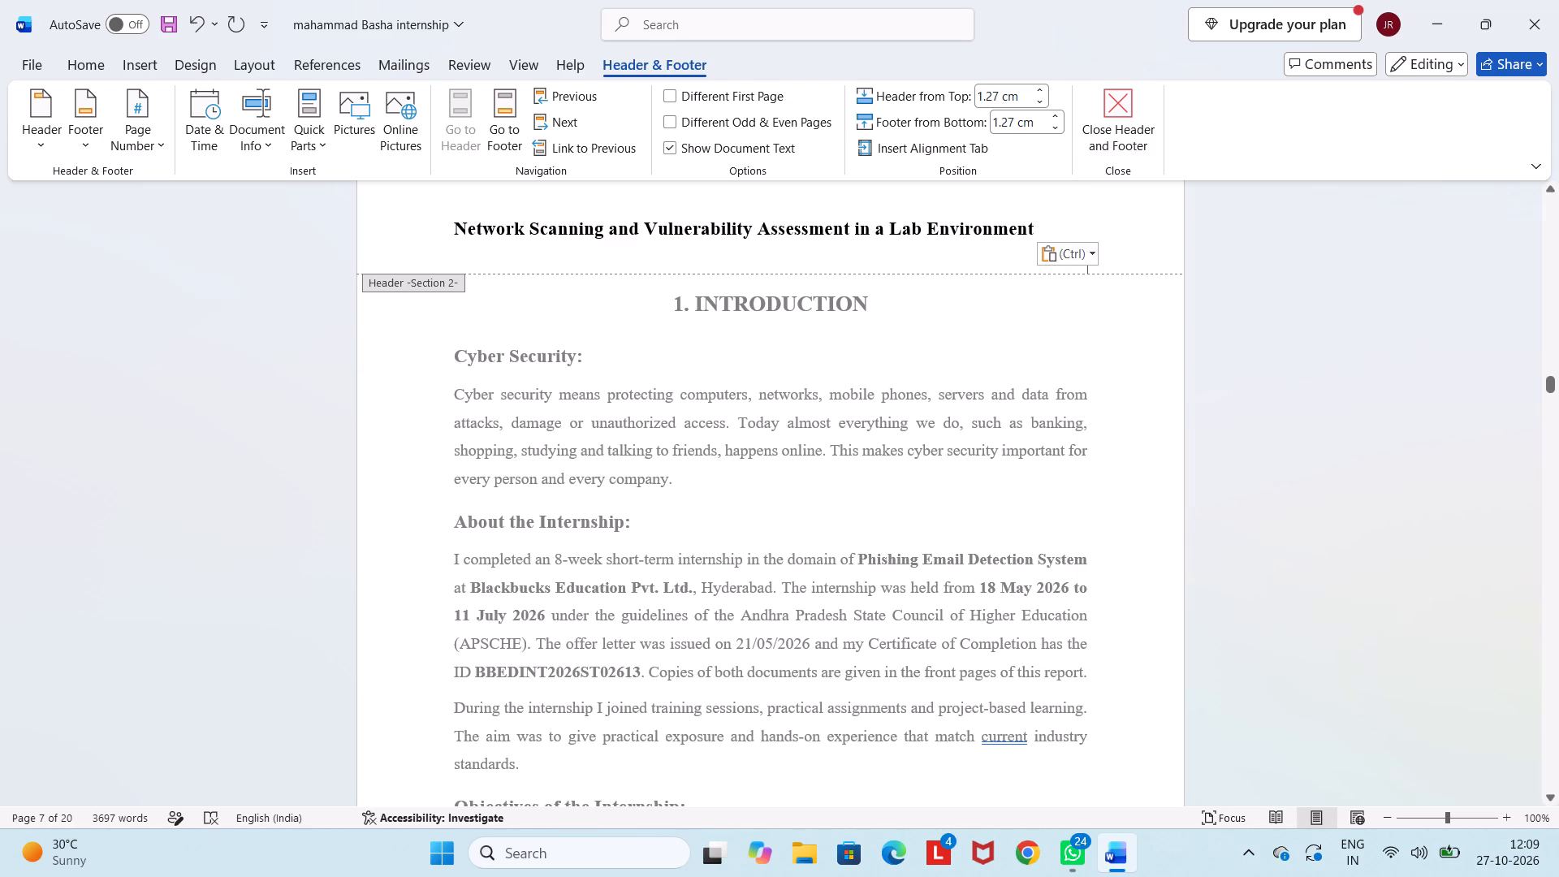
Remove the bold formatting from the new title in the running header and return to the body text.
left_click_drag(1038, 231, 474, 232)
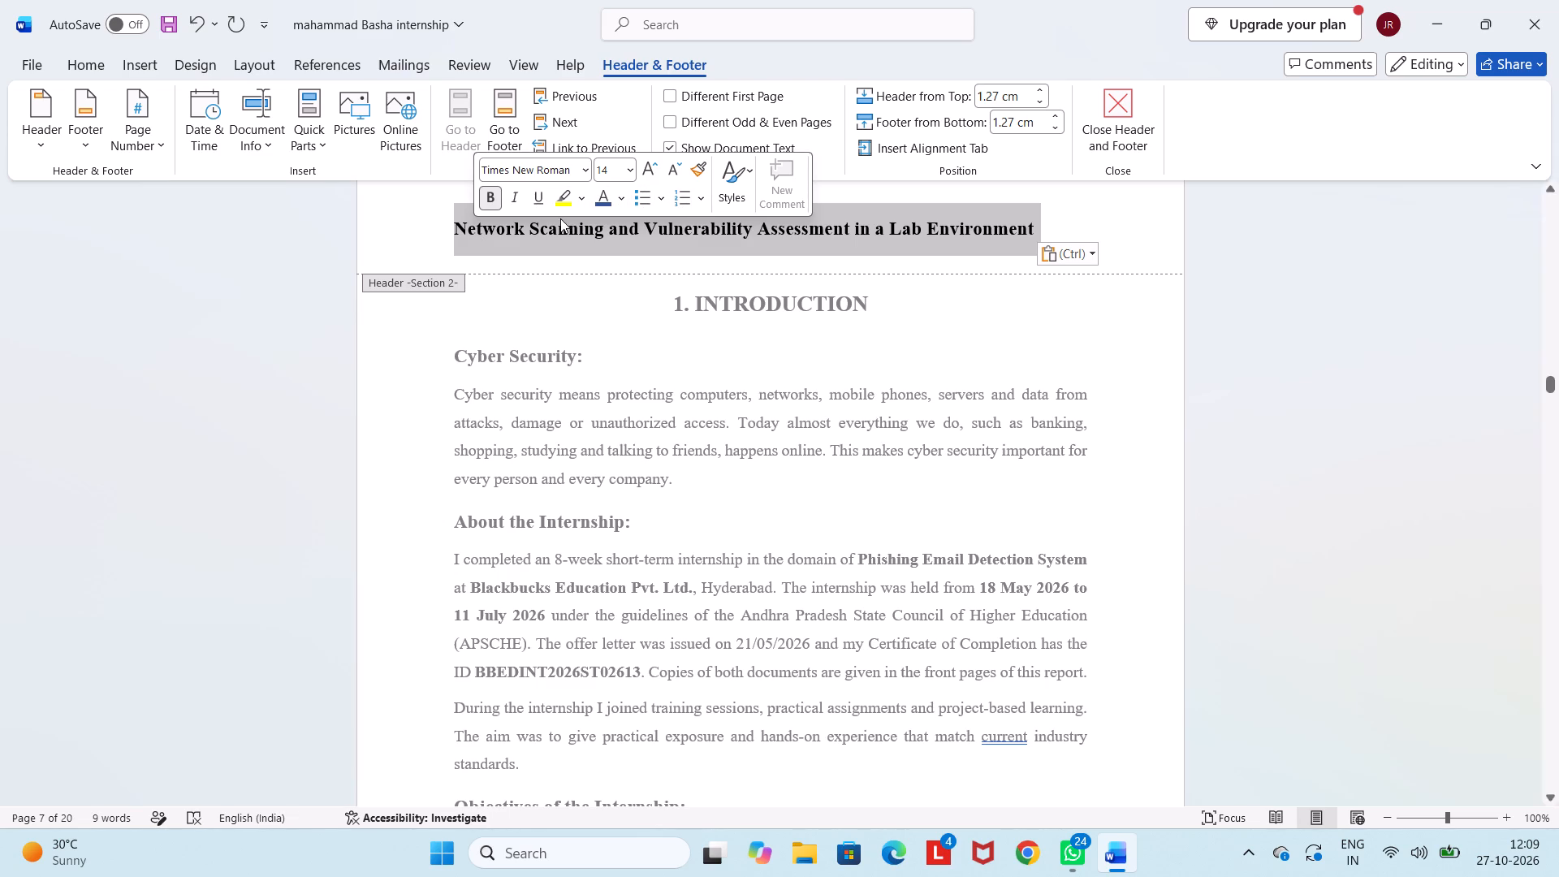
left_click(487, 197)
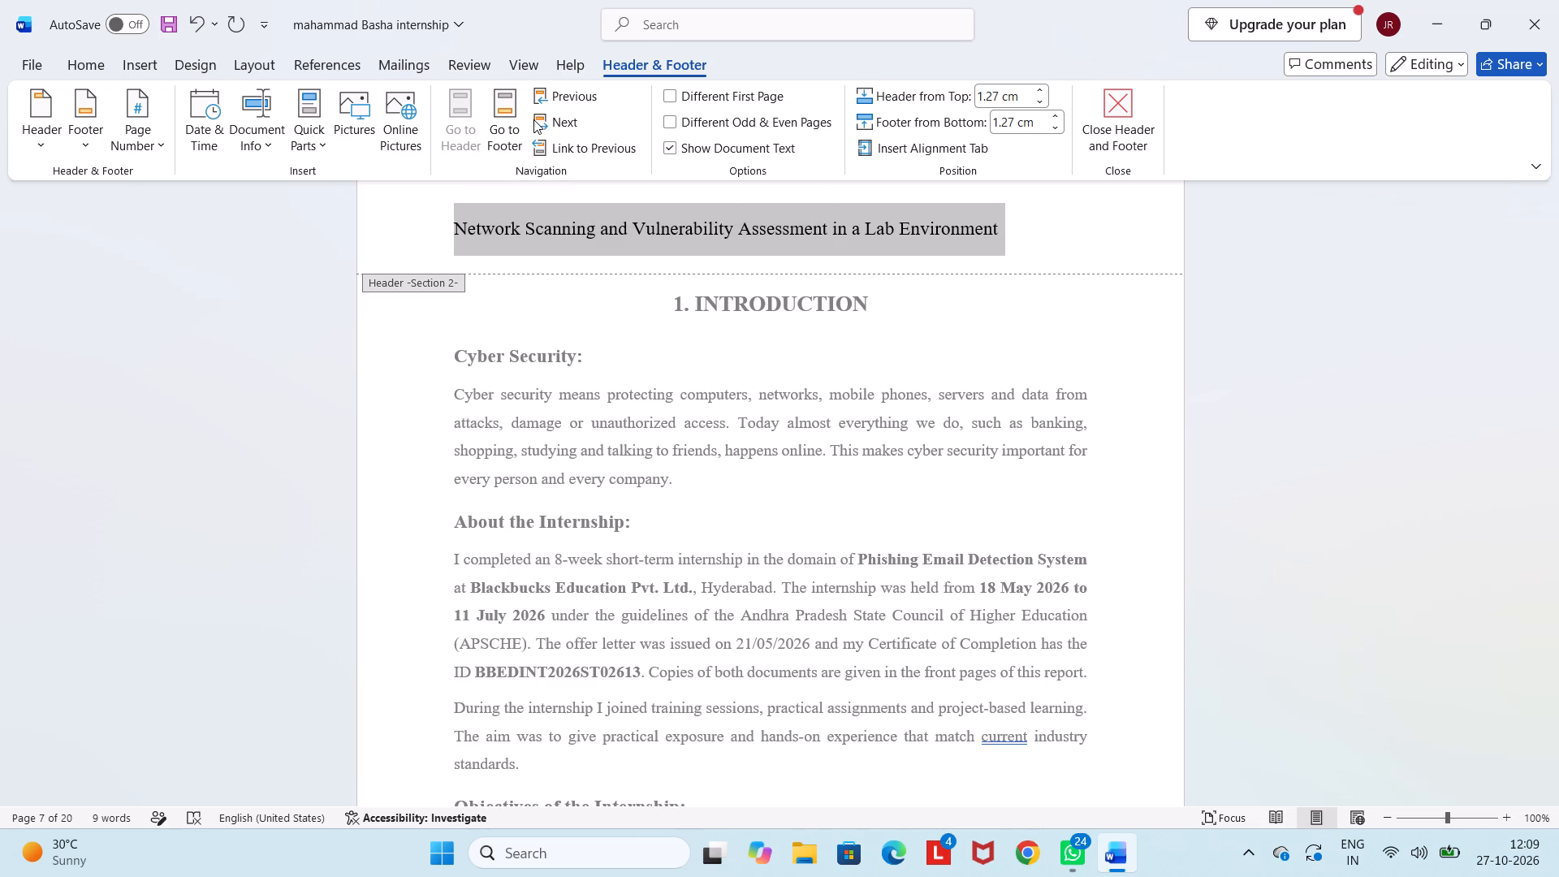
left_click(542, 97)
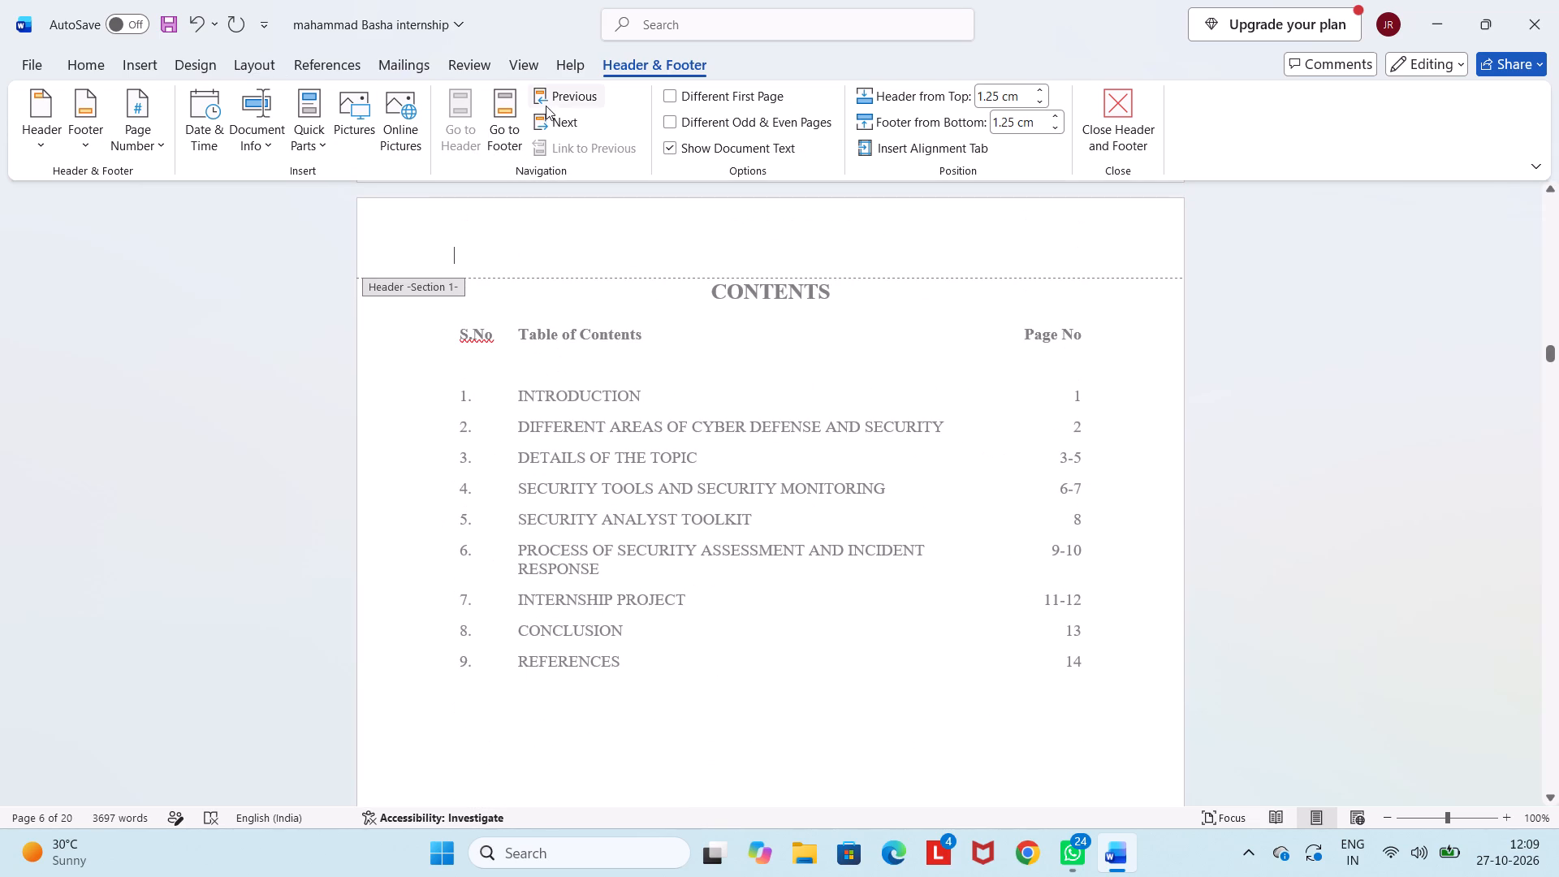
left_click(542, 128)
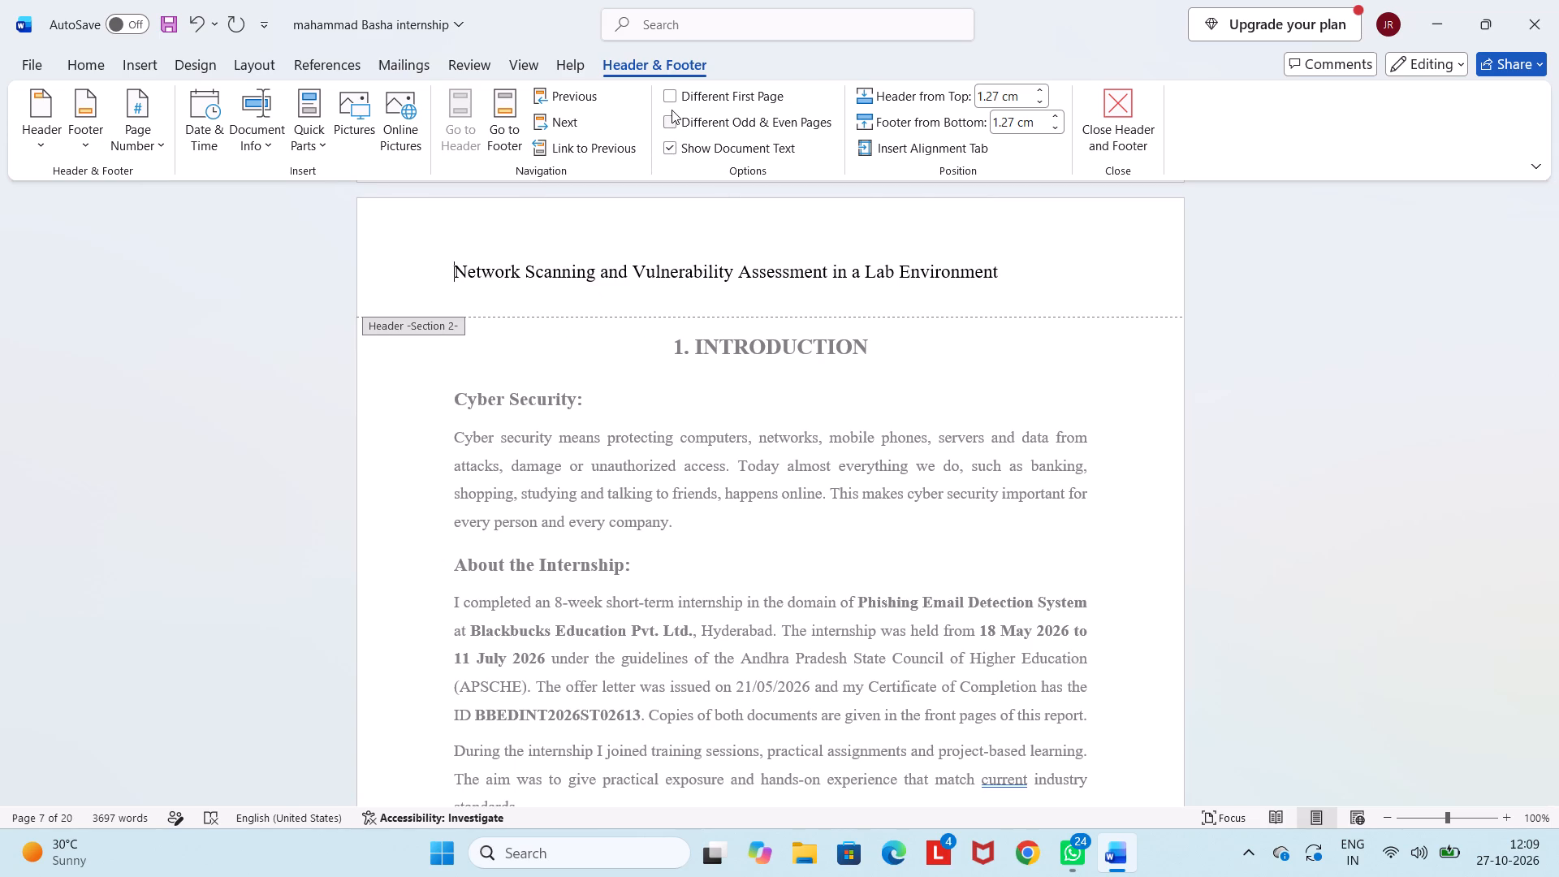
left_click(459, 270)
left_click_drag(450, 270, 489, 265)
left_click_drag(489, 265, 945, 244)
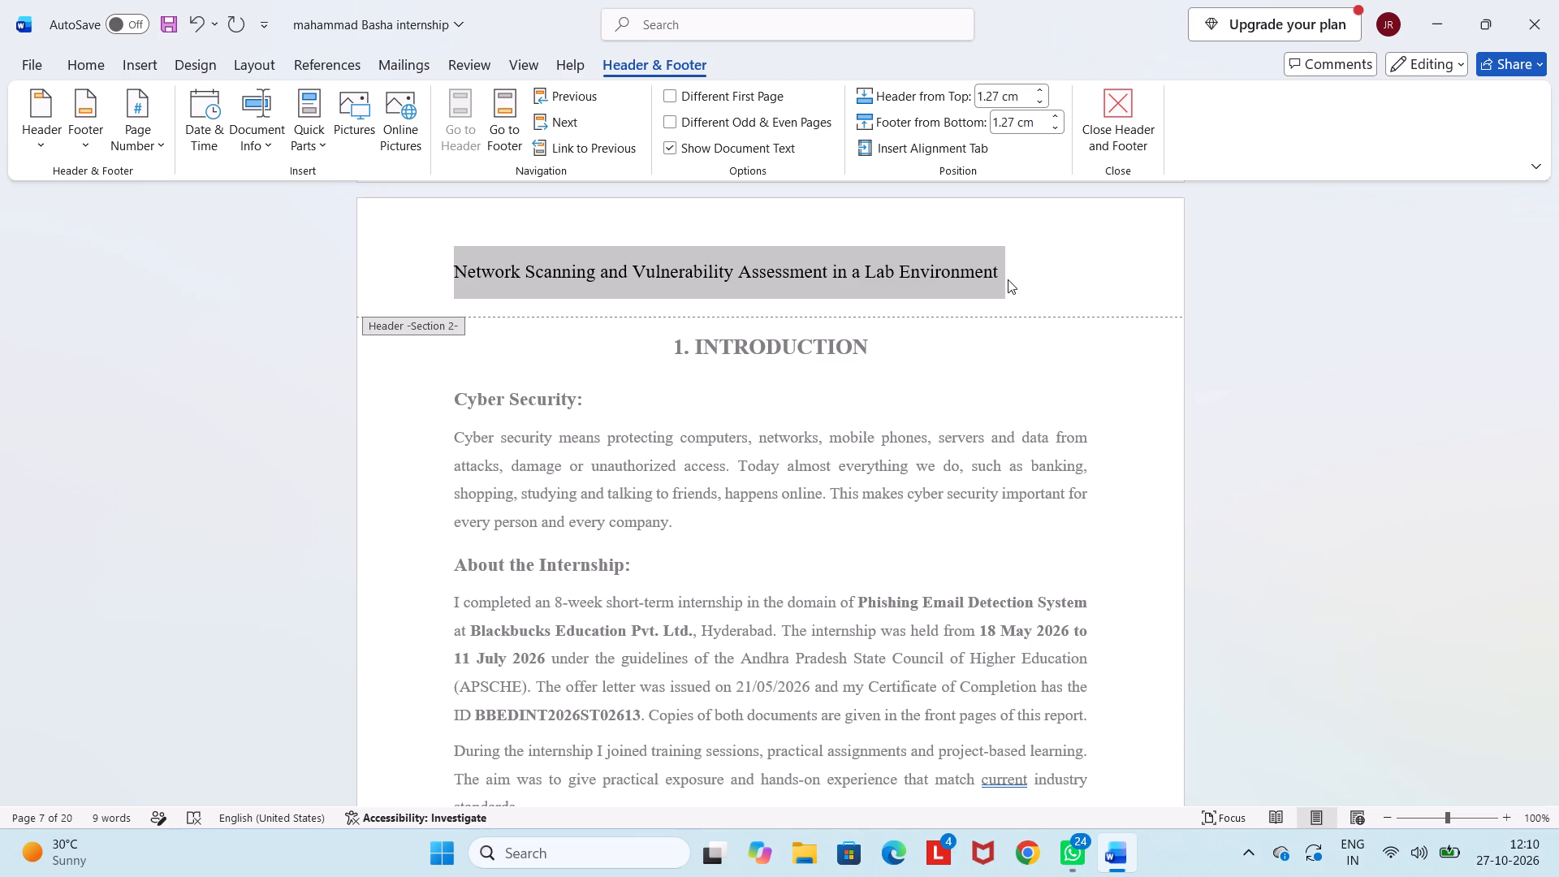
left_click(1008, 279)
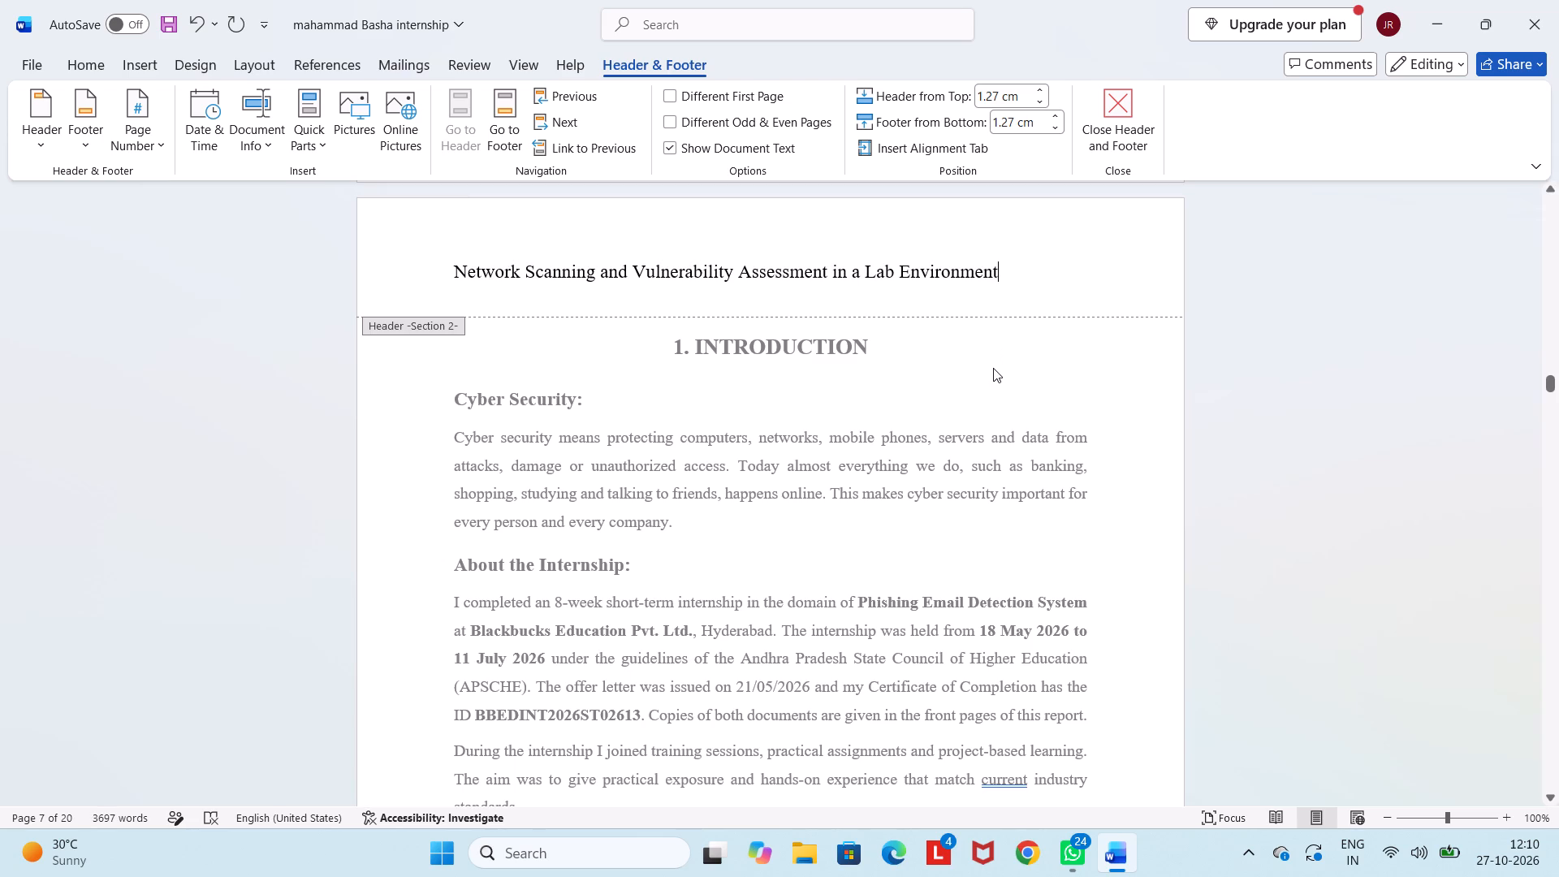
double_click(993, 368)
Left-align the chapter heading "1. INTRODUCTION".
scroll(993, 368, "down", 5)
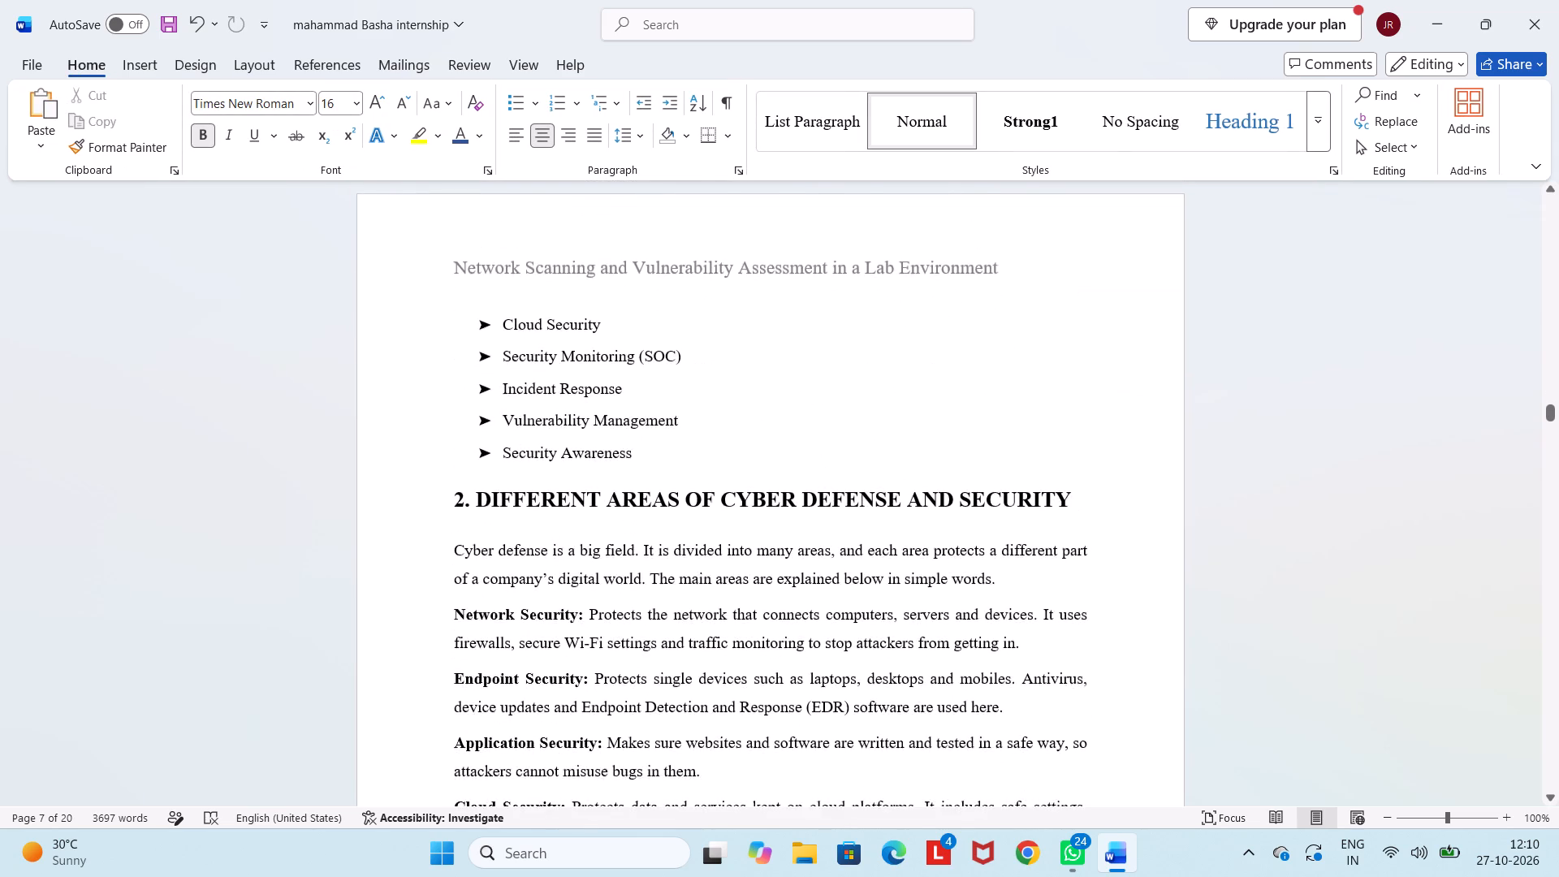
scroll(993, 368, "up", 7)
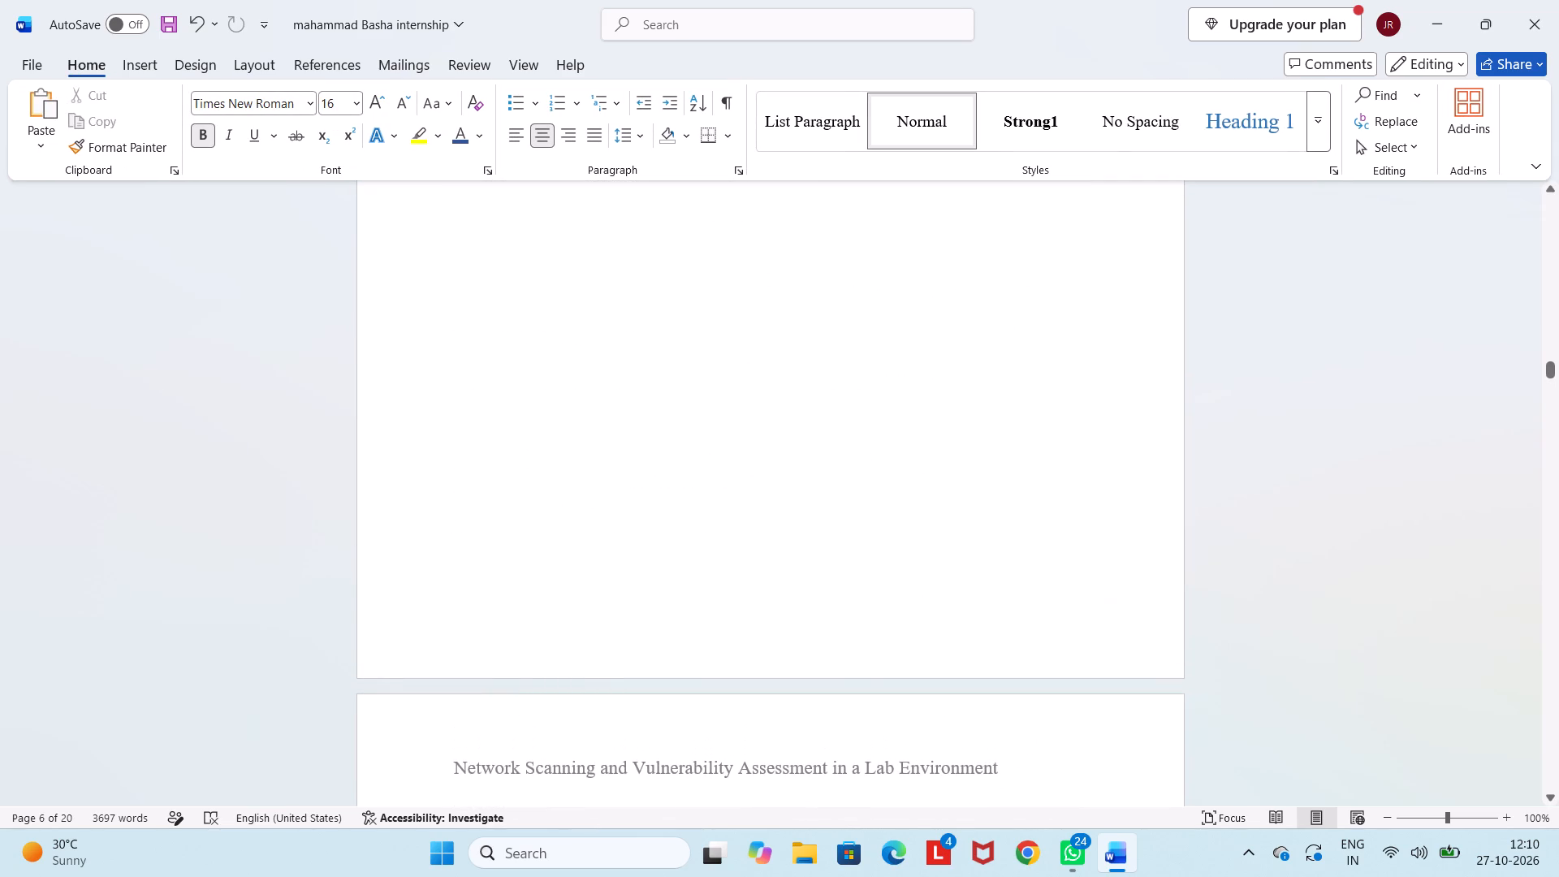
scroll(993, 368, "up", 7)
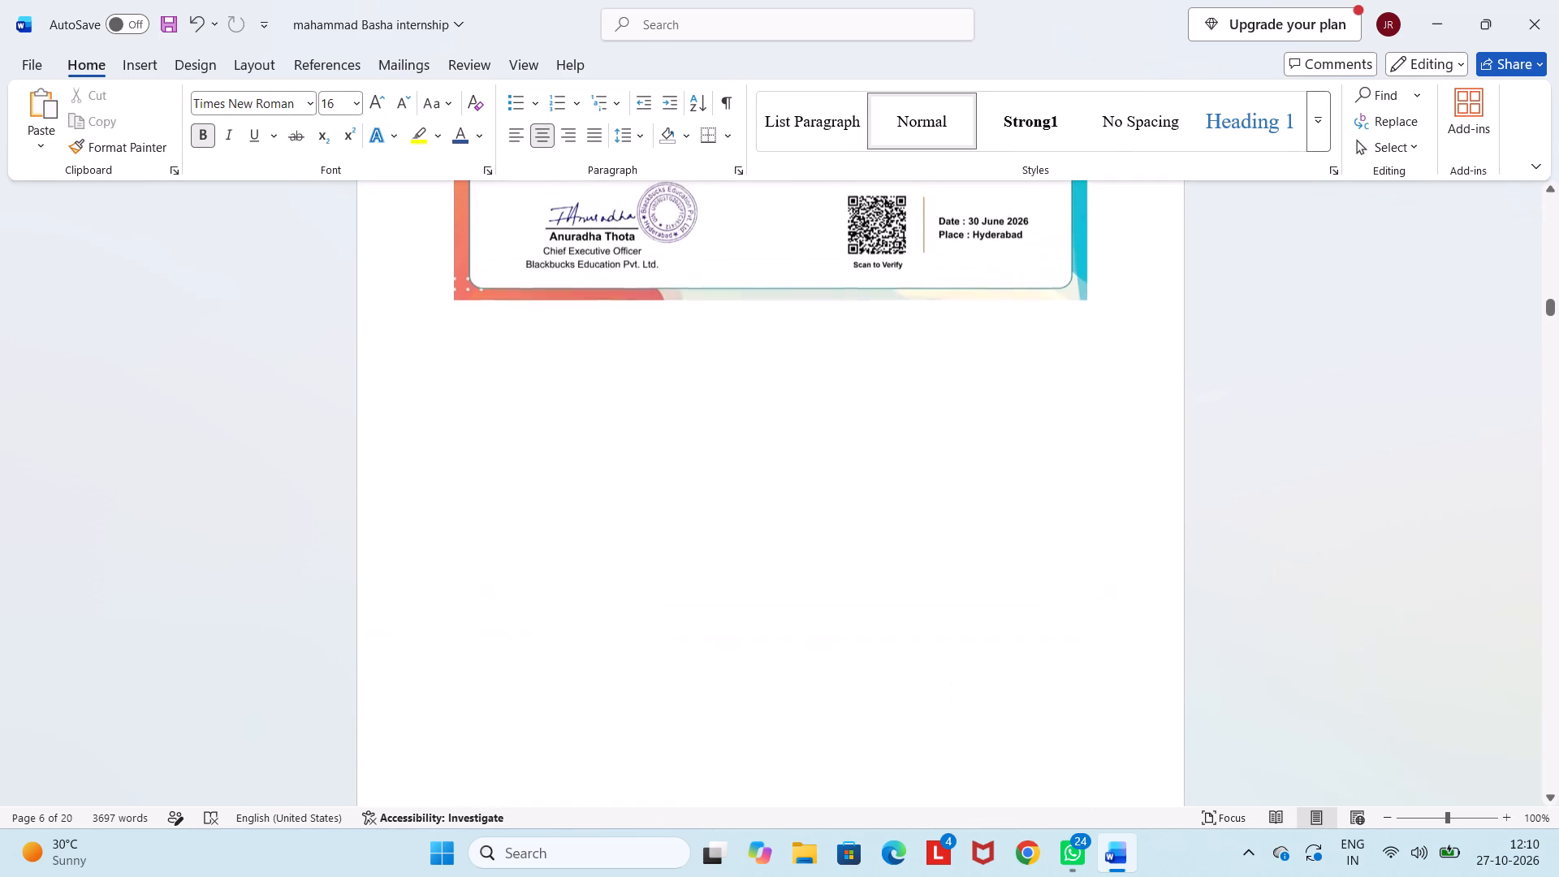
scroll(993, 368, "up", 1)
scroll(993, 368, "down", 7)
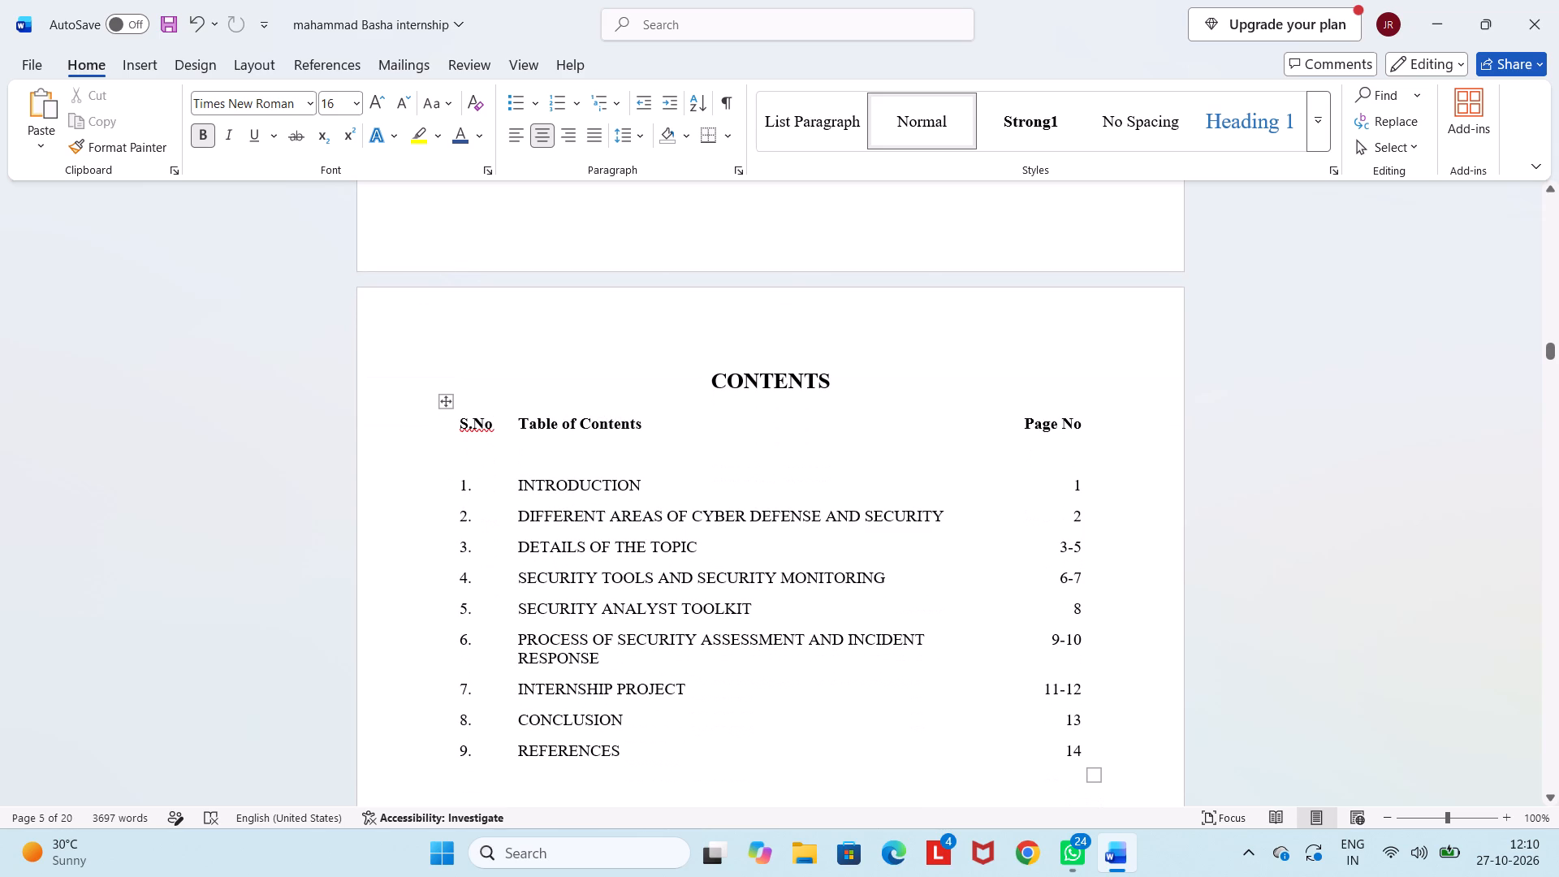
scroll(993, 368, "down", 4)
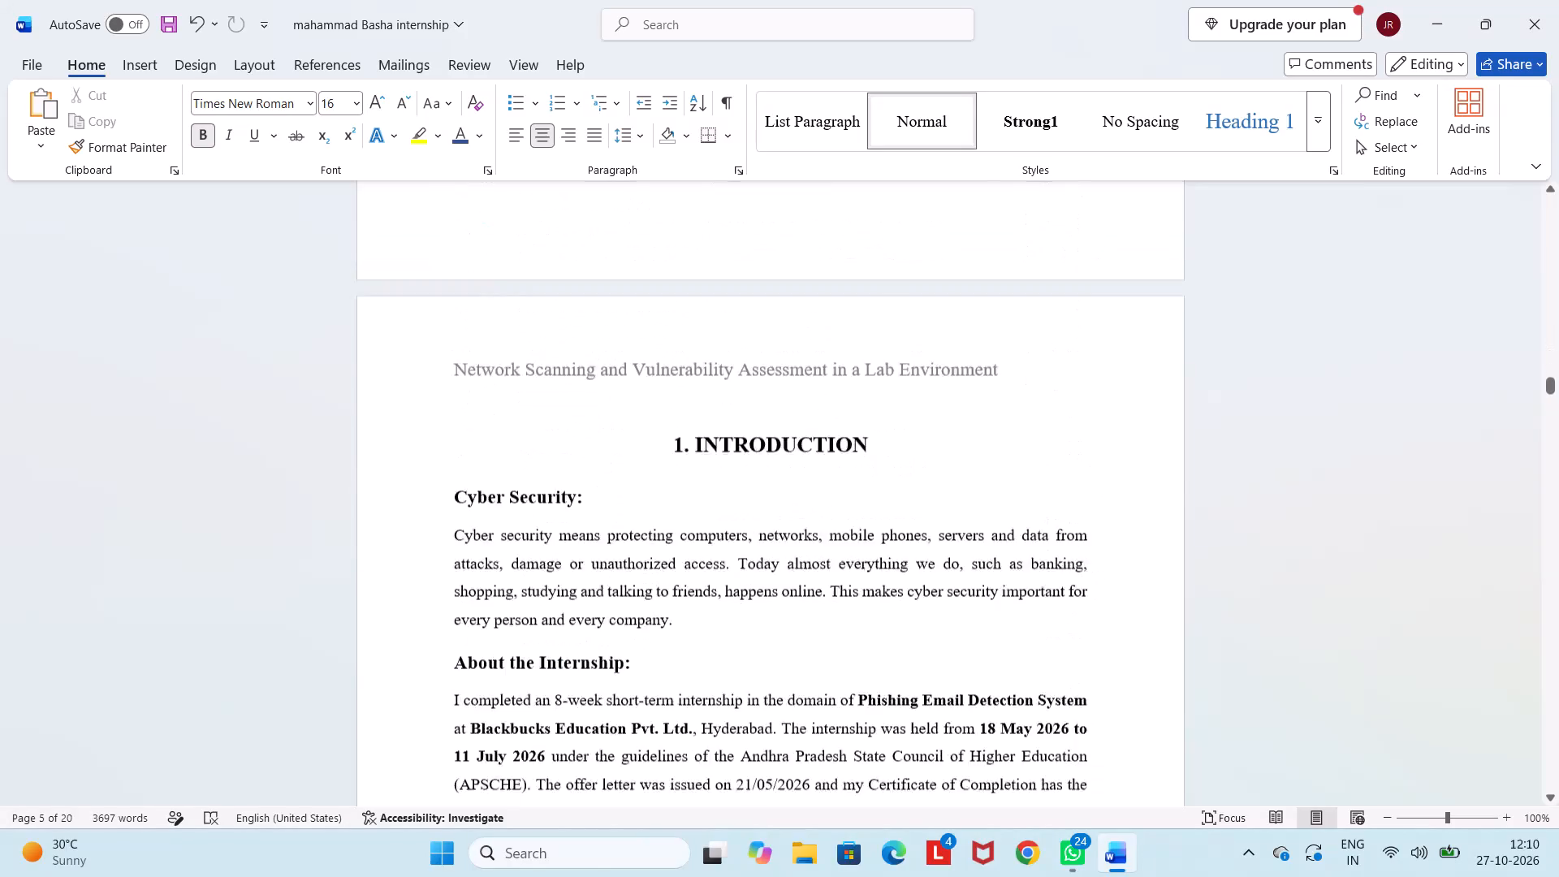
left_click_drag(670, 253, 899, 227)
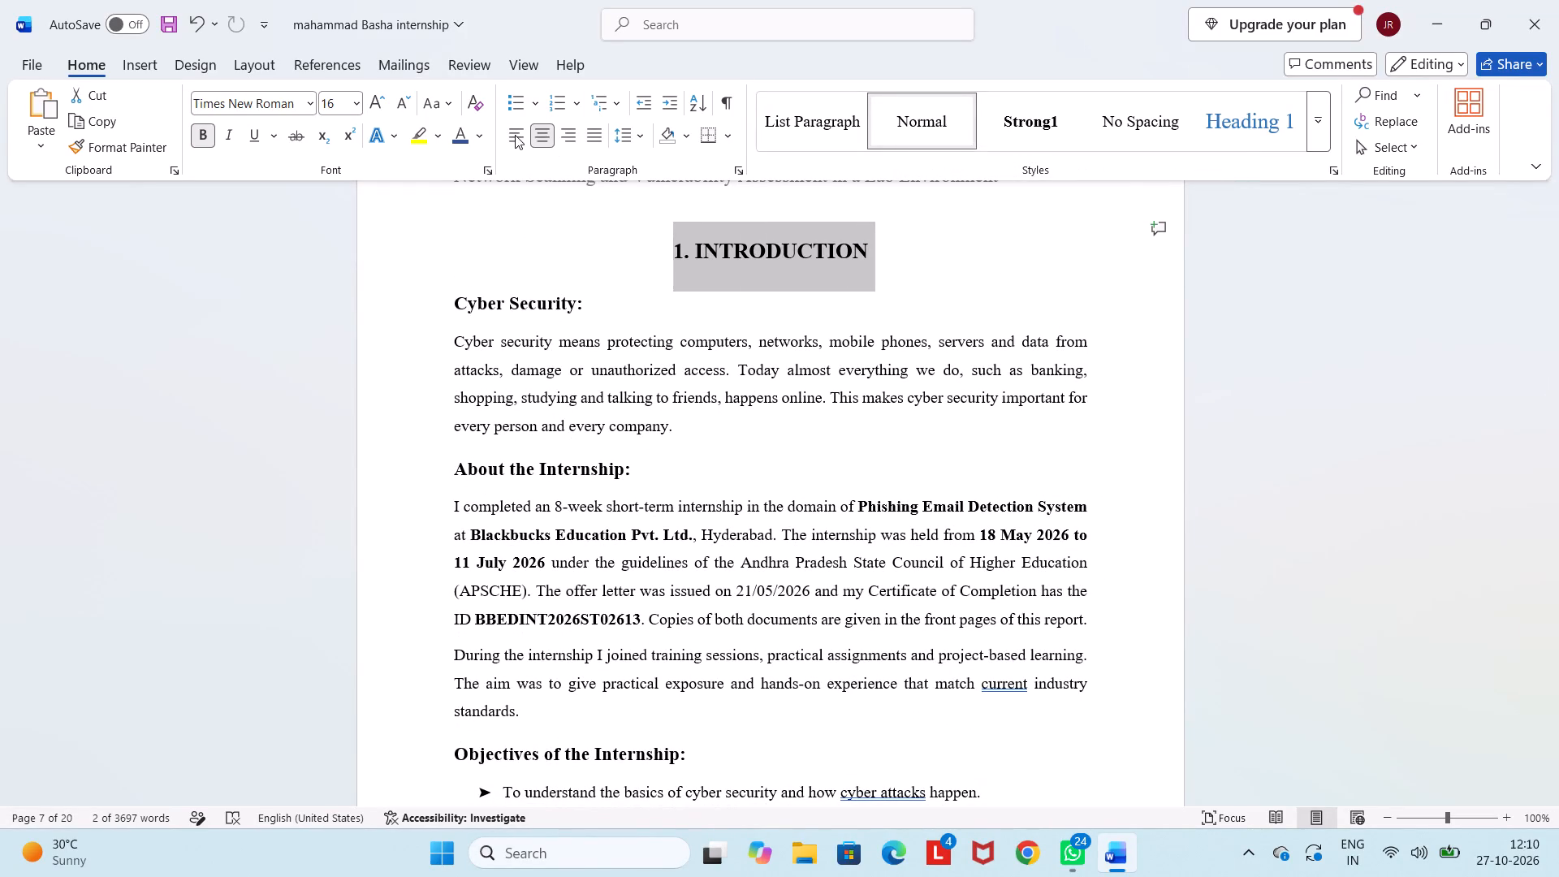
left_click(515, 135)
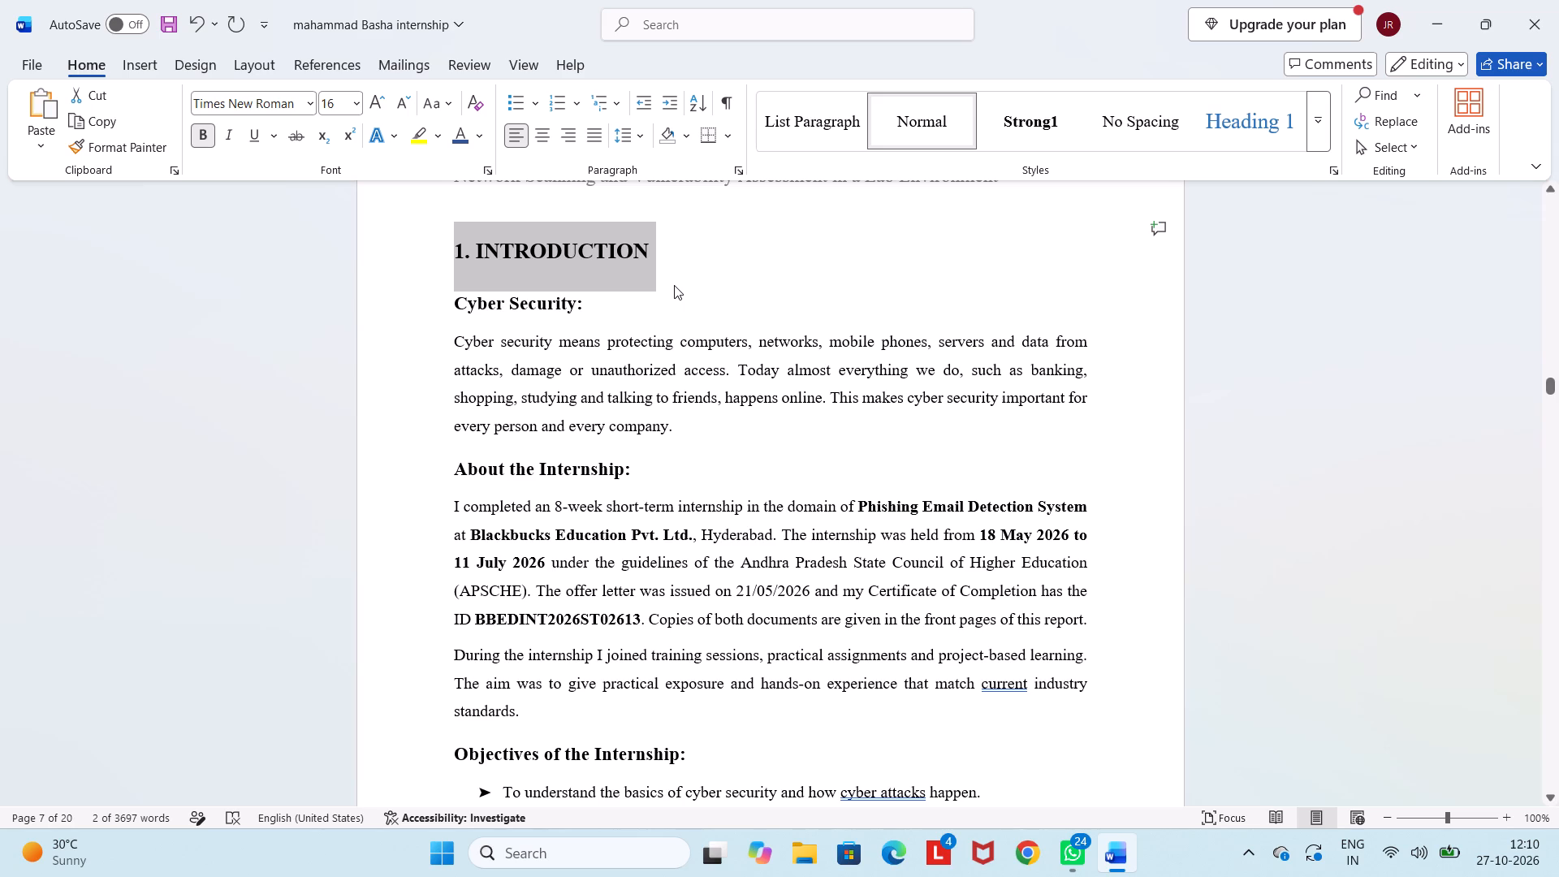
Look through chapters 1 to 4 to check the chapter headings and the running header on each page.
scroll(674, 285, "down", 1)
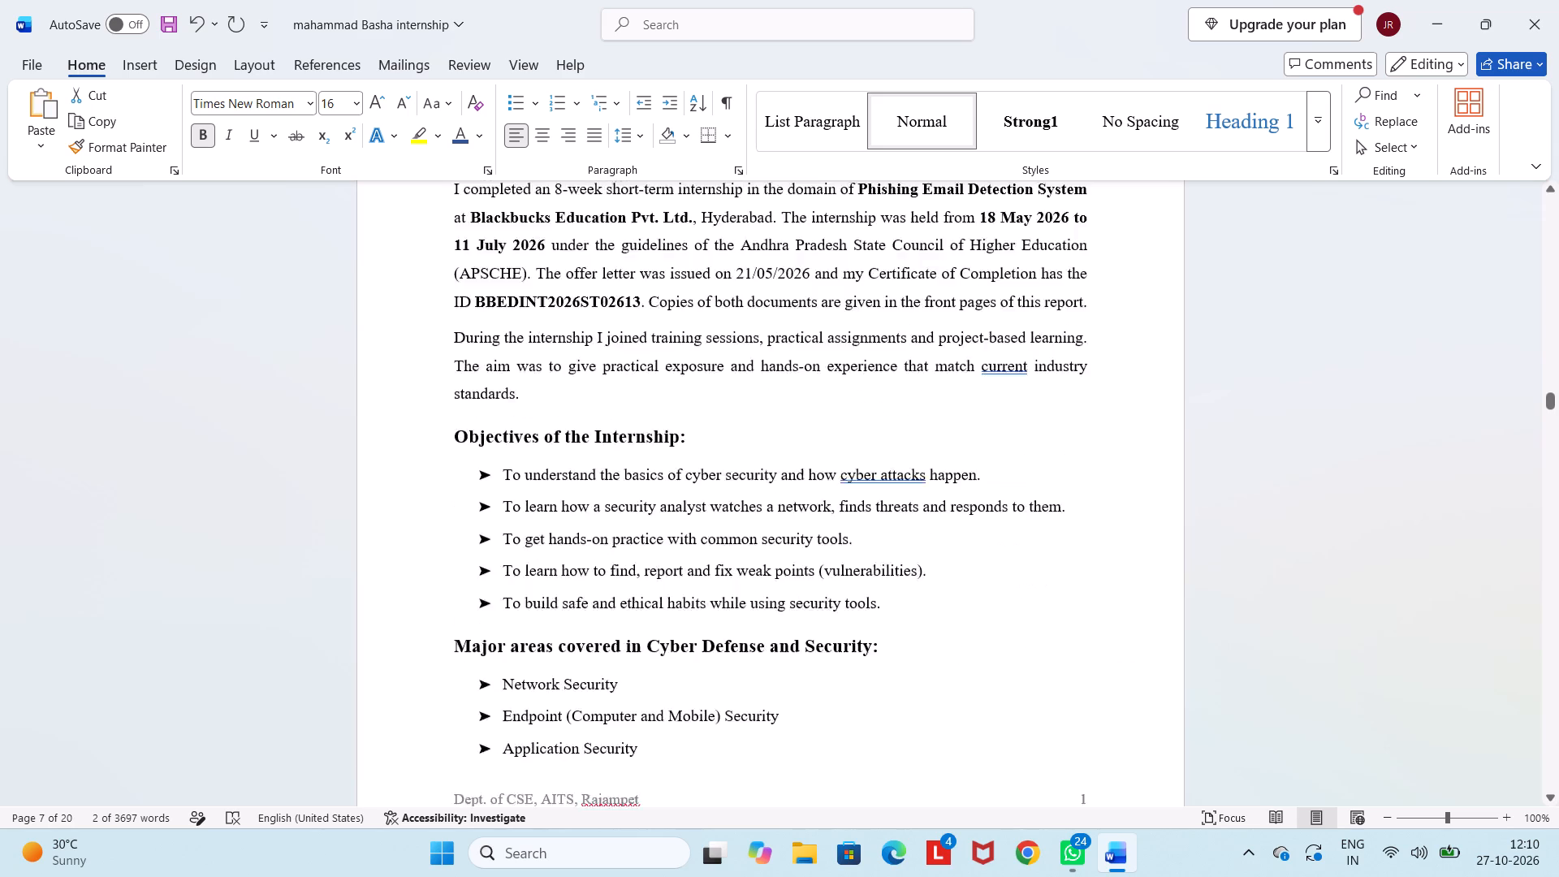
scroll(674, 285, "down", 4)
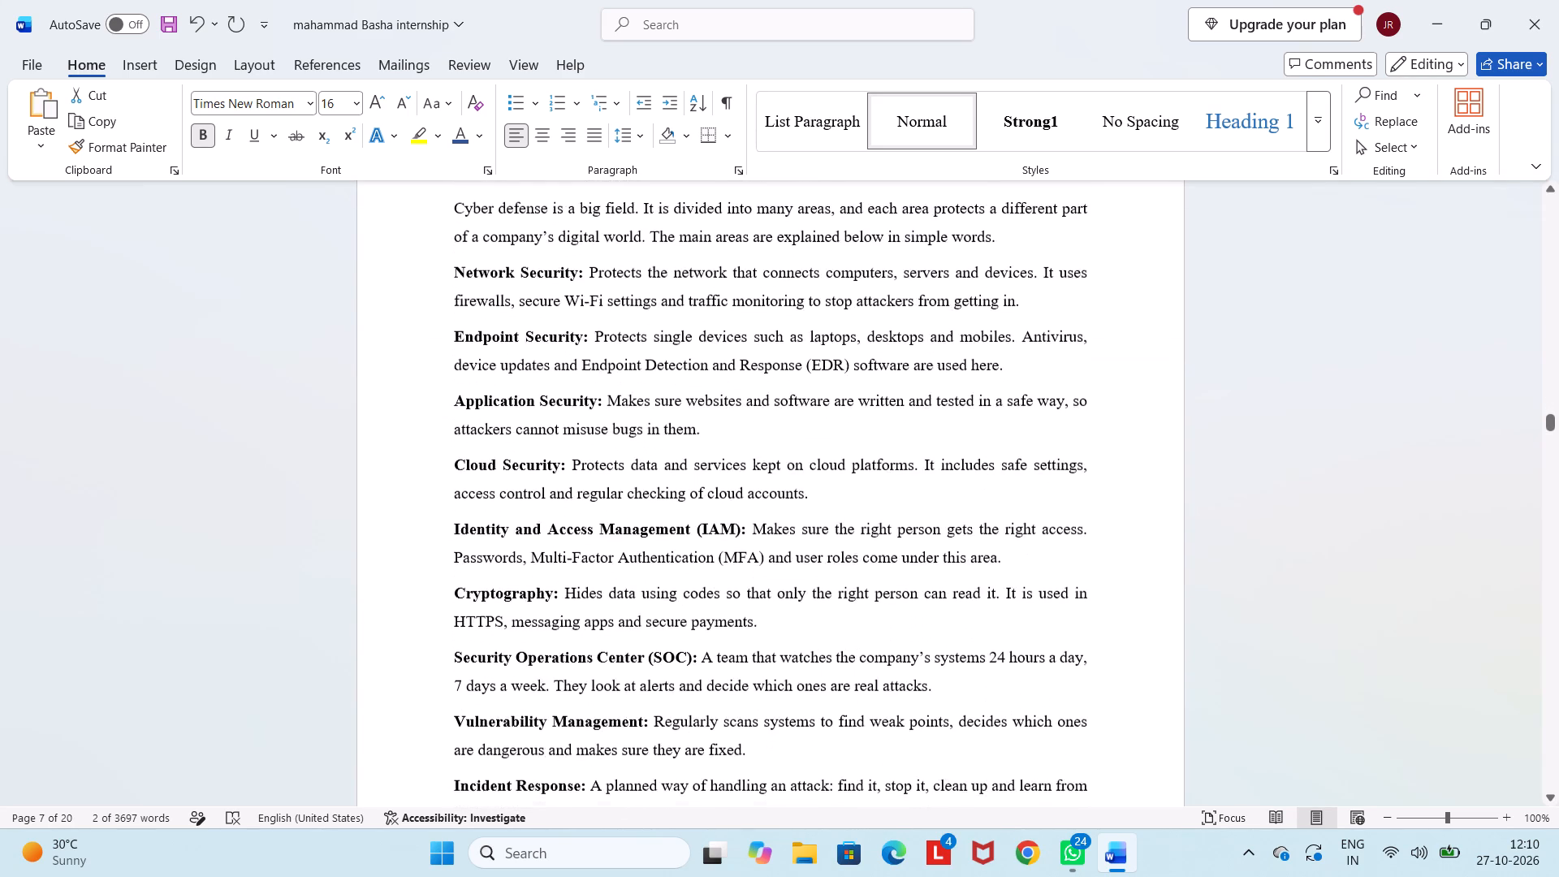
scroll(674, 285, "down", 5)
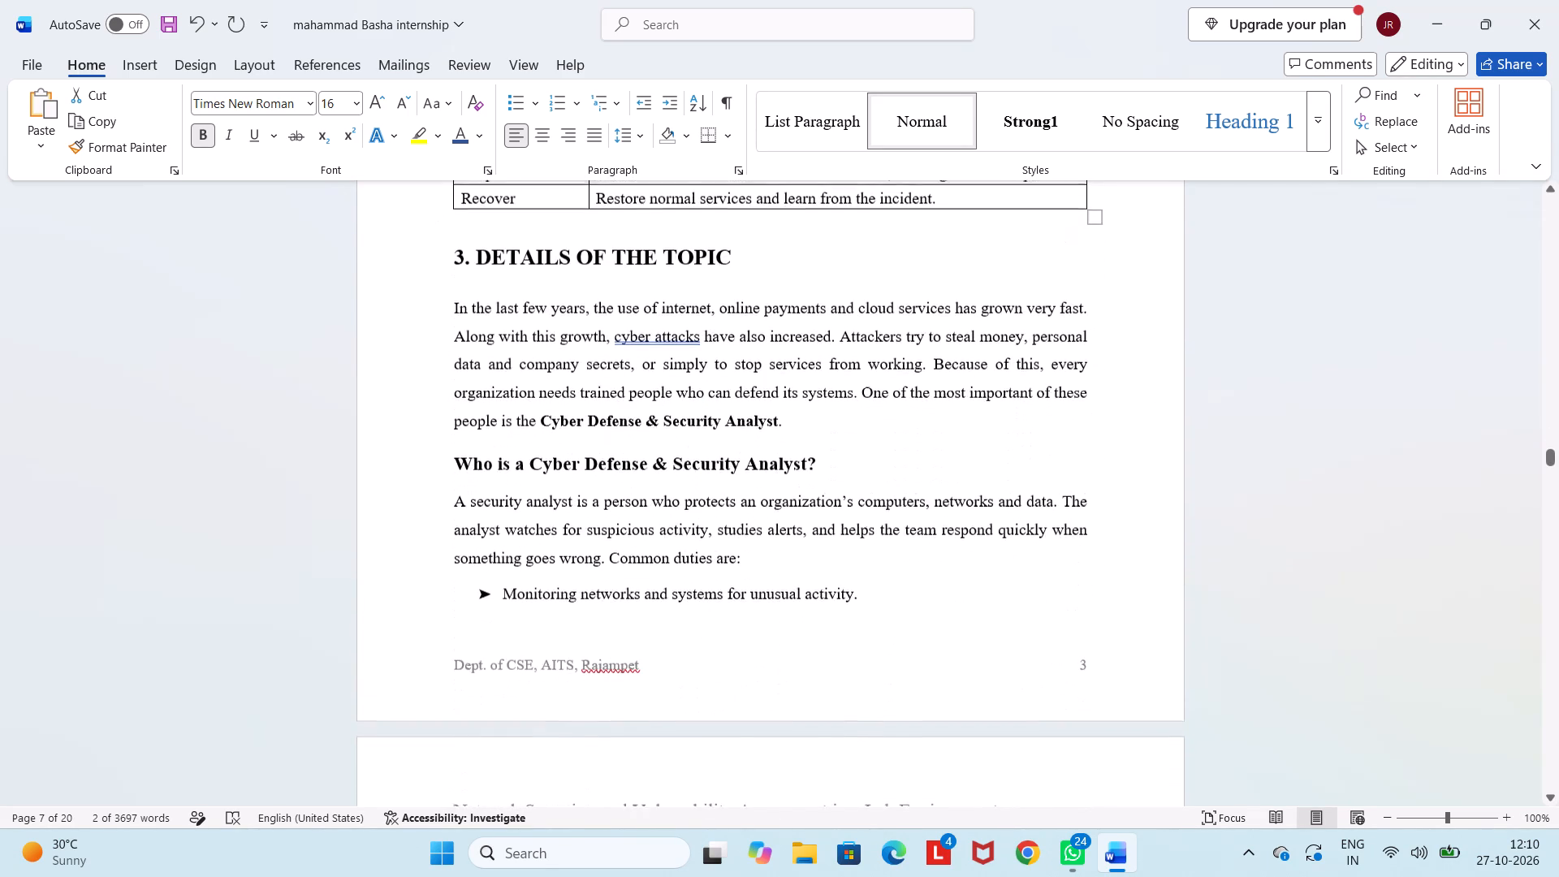
scroll(674, 285, "down", 4)
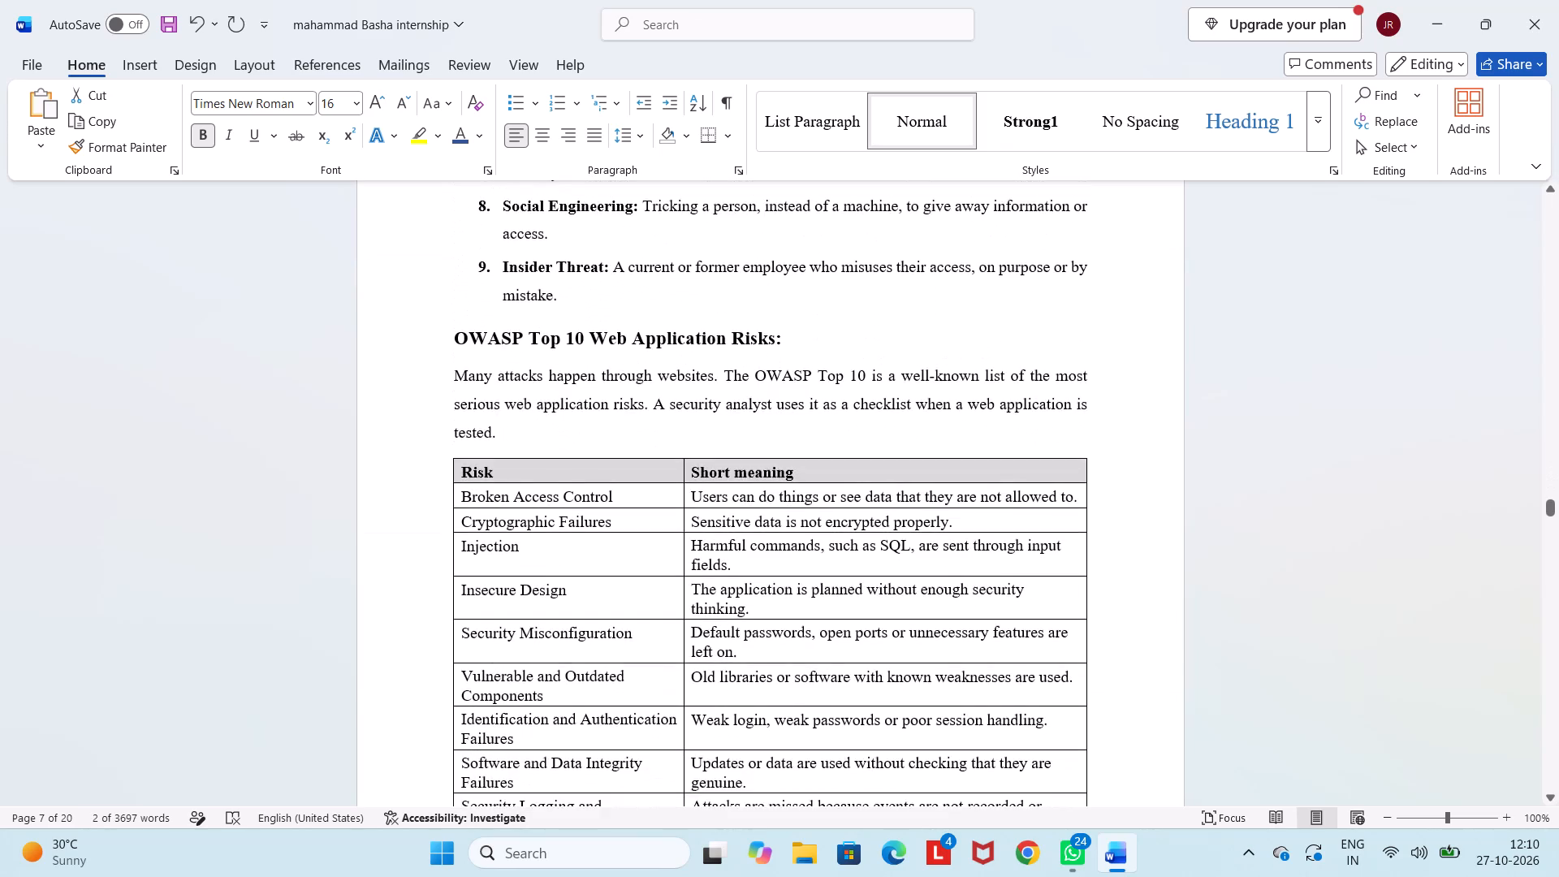
scroll(674, 285, "down", 4)
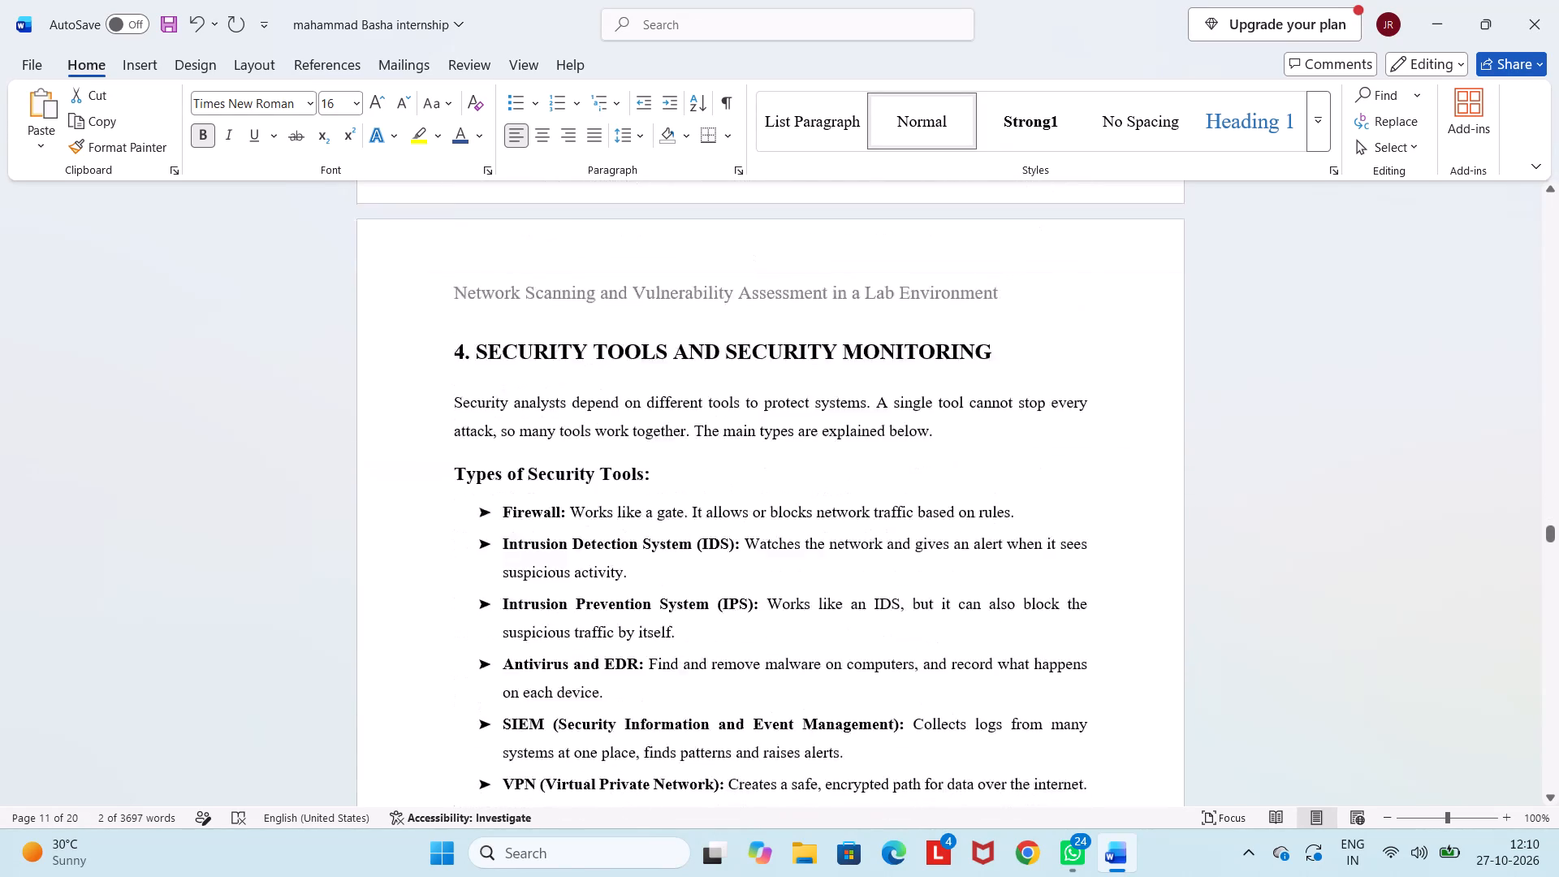
scroll(674, 285, "down", 2)
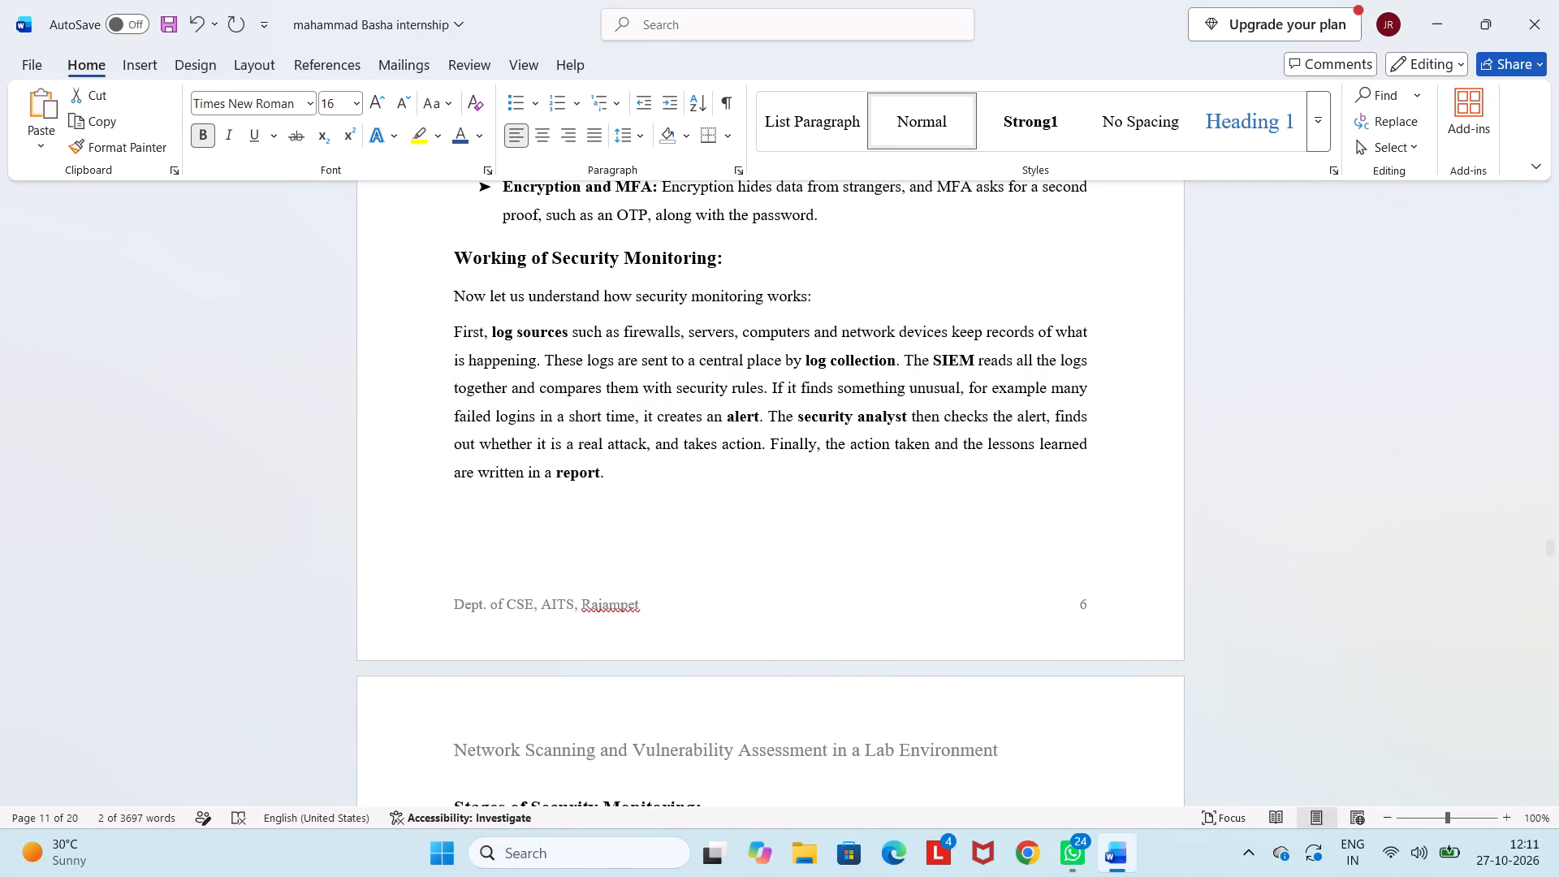
Replace the cover title "Phishing Email Detection system" with the copied "Network Scanning and Vulnerability Assessment in a Lab Environment", keeping the quotation marks.
scroll(674, 285, "up", 20)
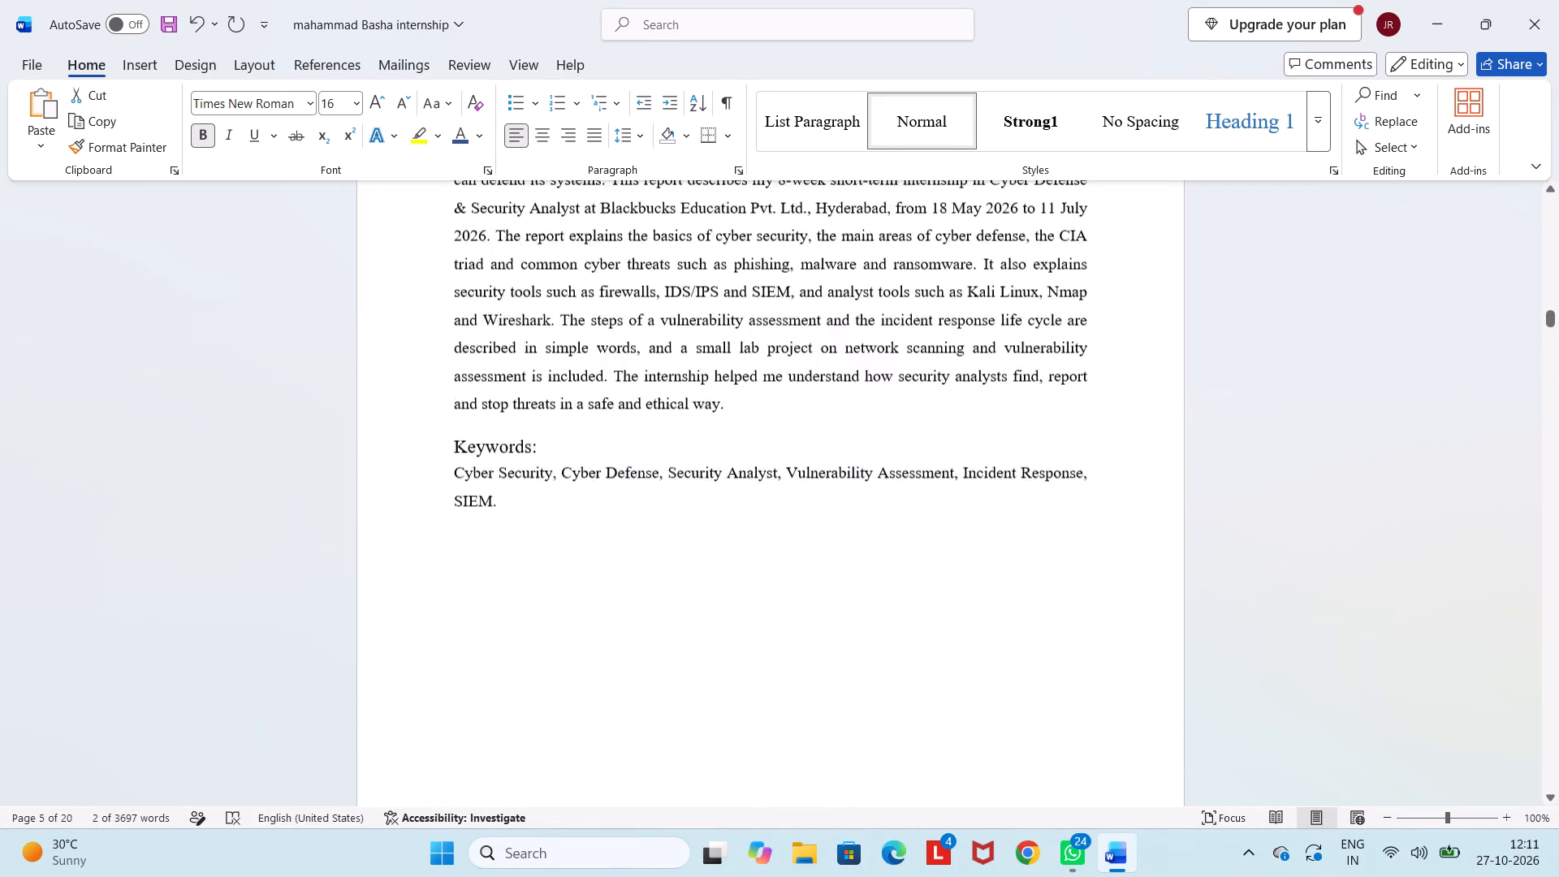
scroll(674, 285, "up", 8)
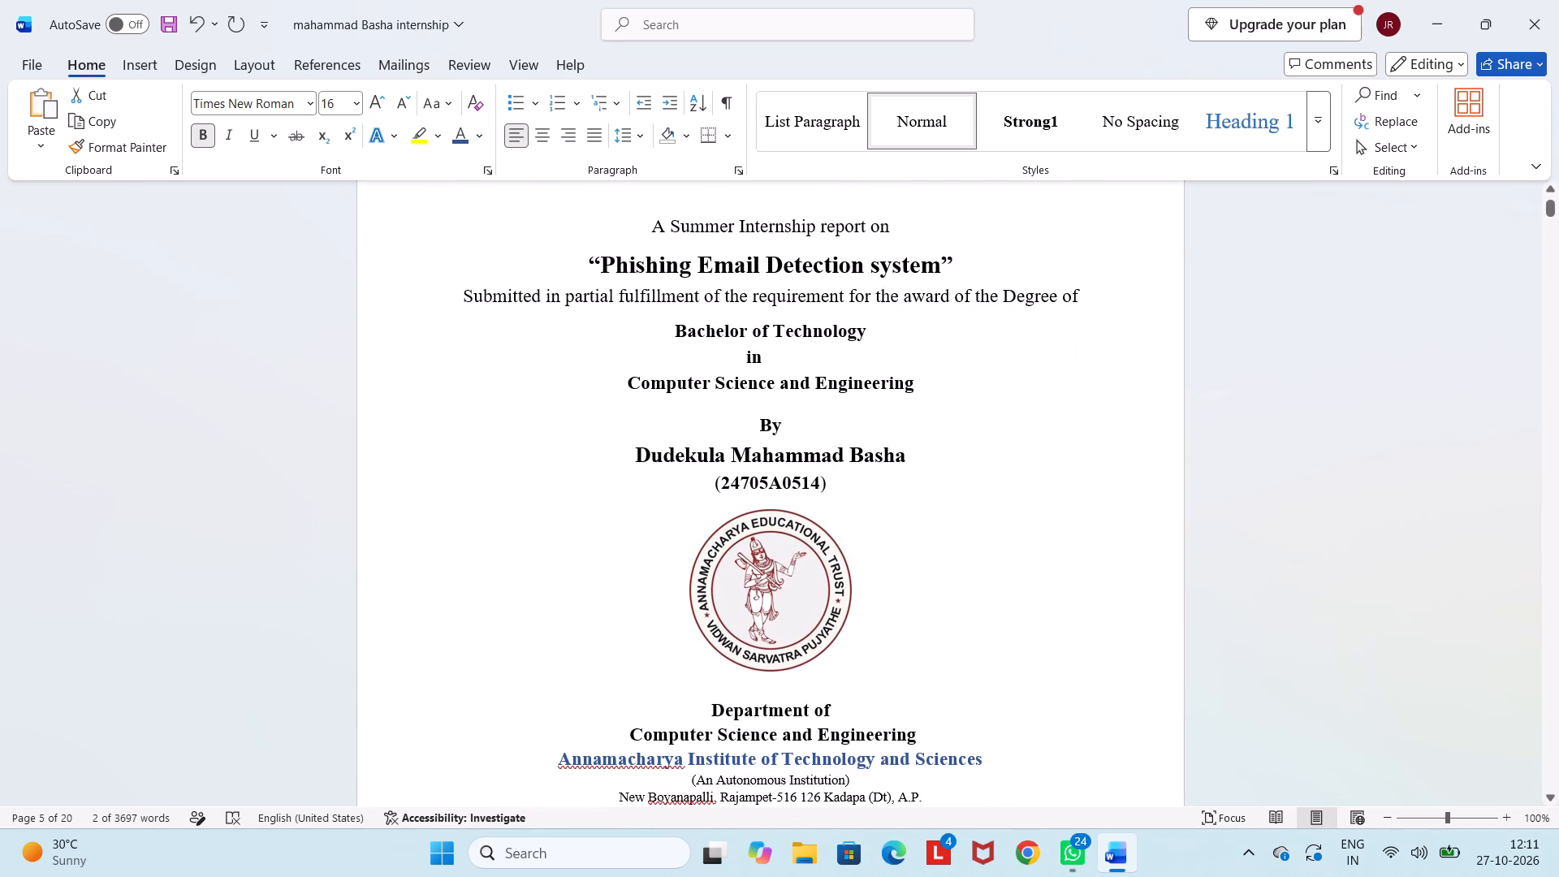
left_click_drag(937, 270, 869, 262)
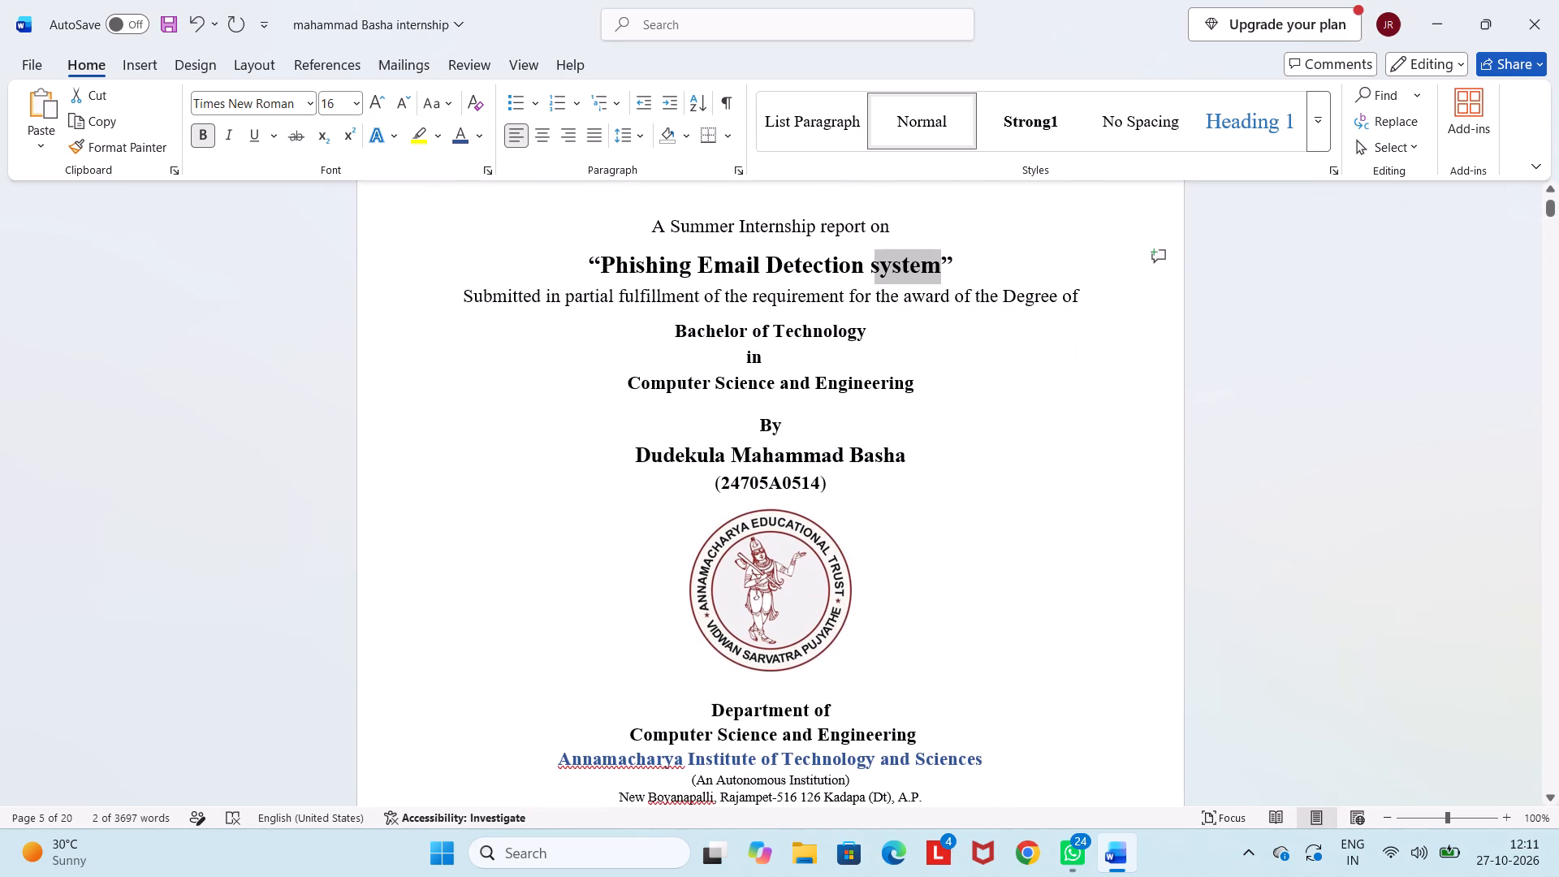
left_click_drag(869, 262, 631, 263)
key("BackSpace")
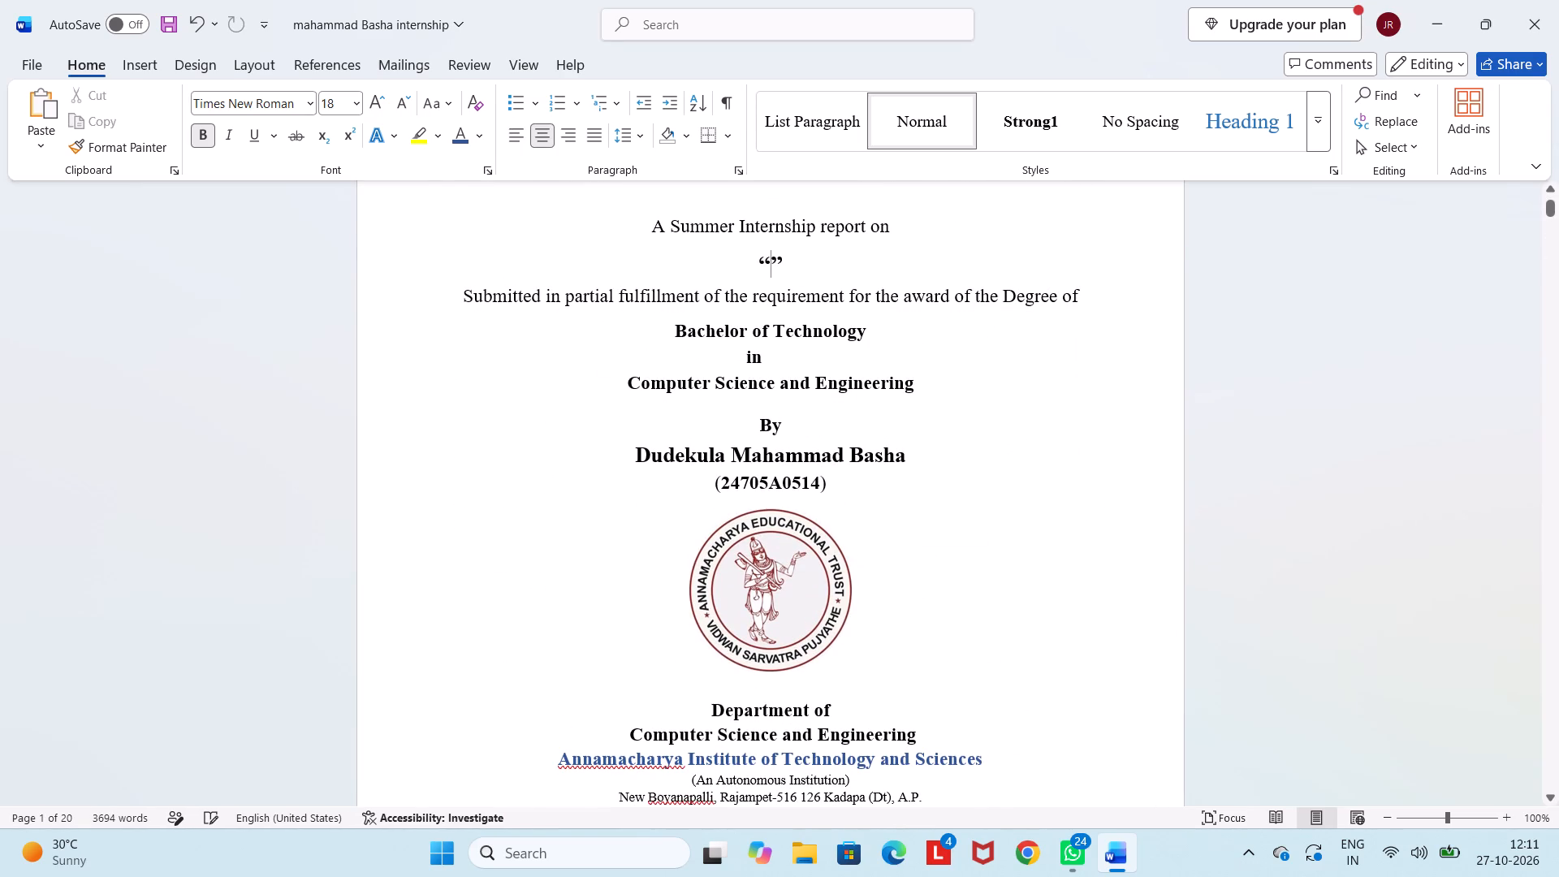
right_click(631, 263)
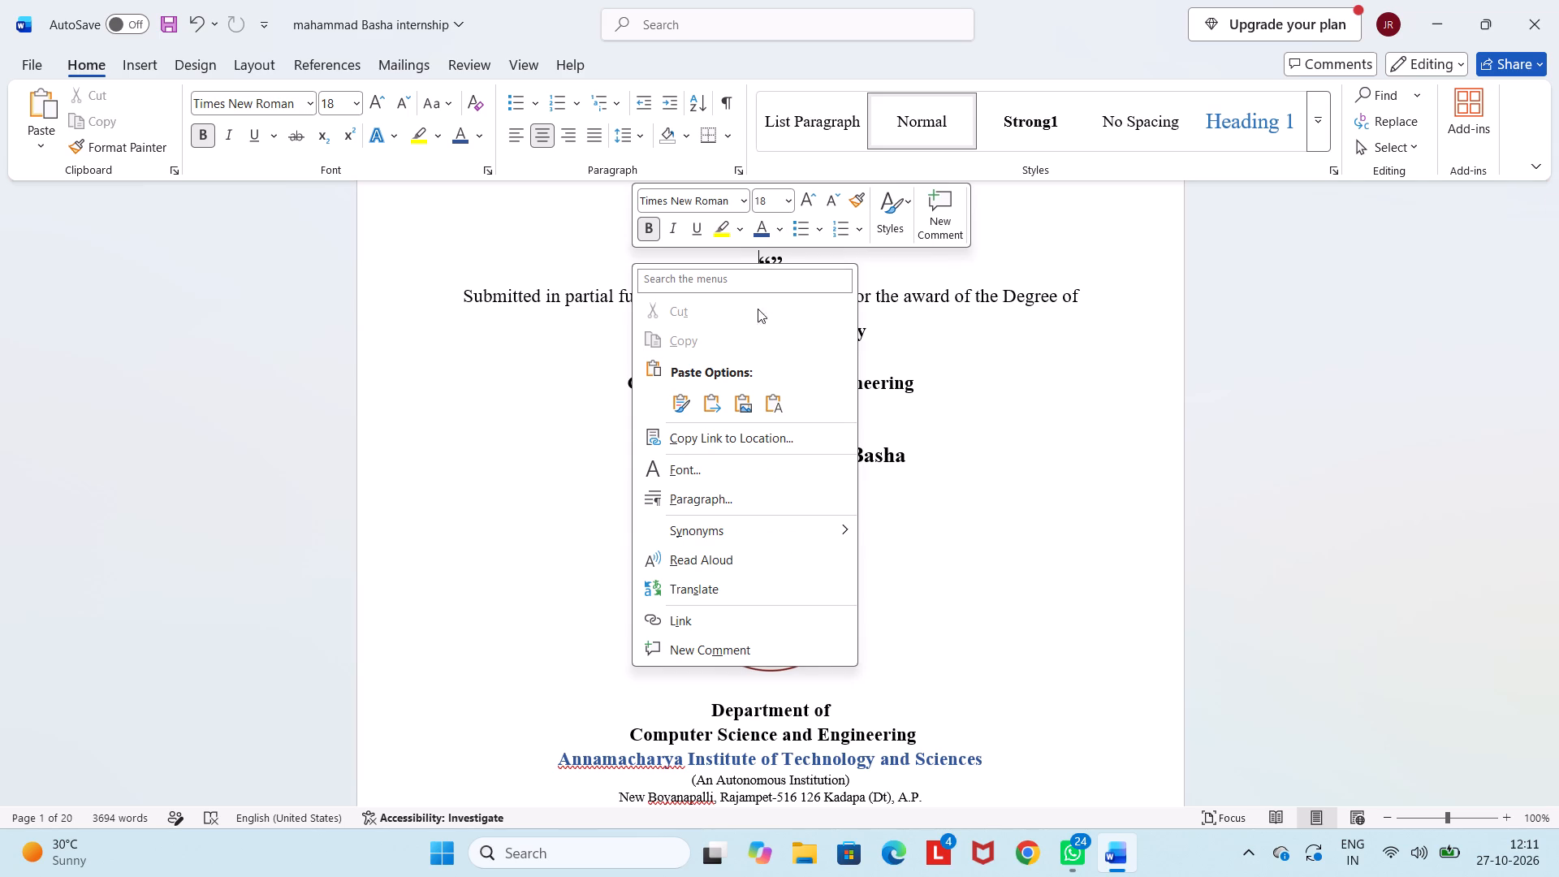
left_click(611, 253)
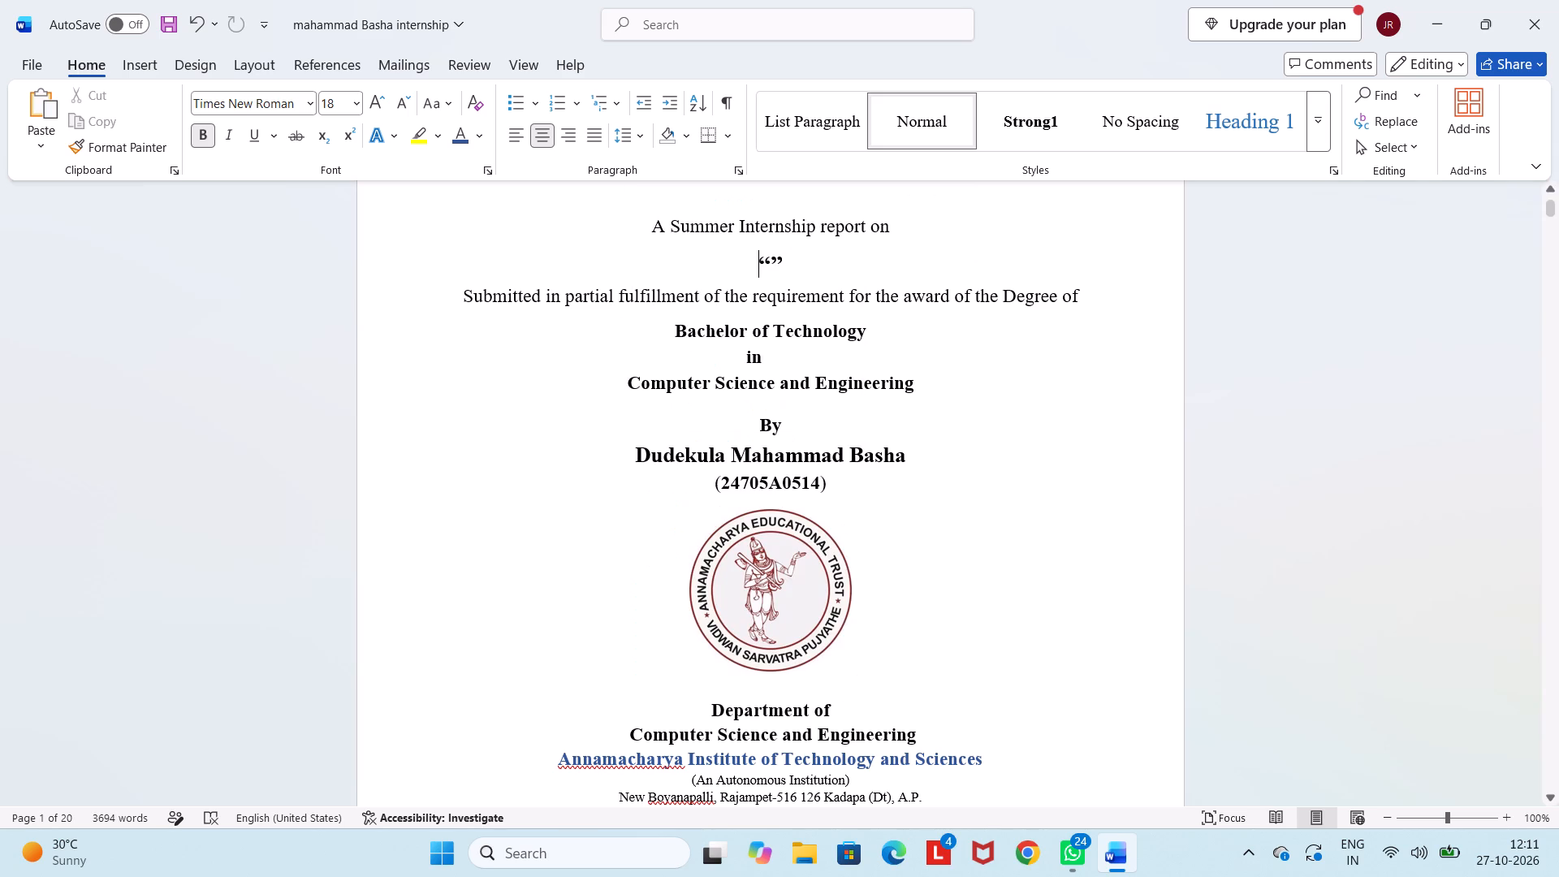
key("Right")
key("ctrl+v")
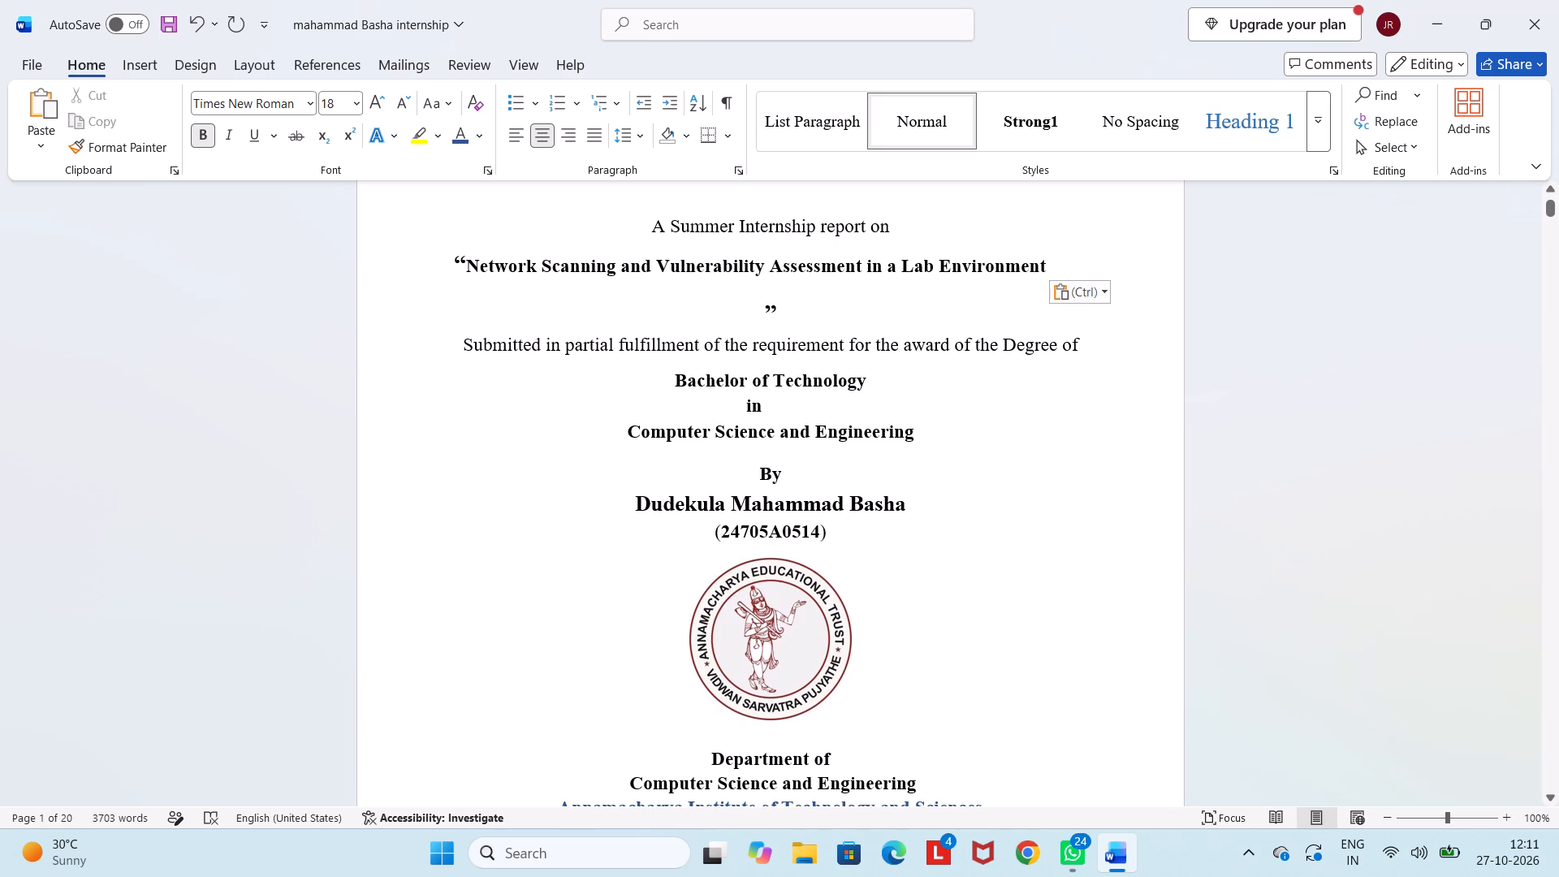
Move "in a Lab Environment" onto a second line of the cover title by adding spaces after "Assessment".
left_click(861, 264)
key("Return")
key("BackSpace")
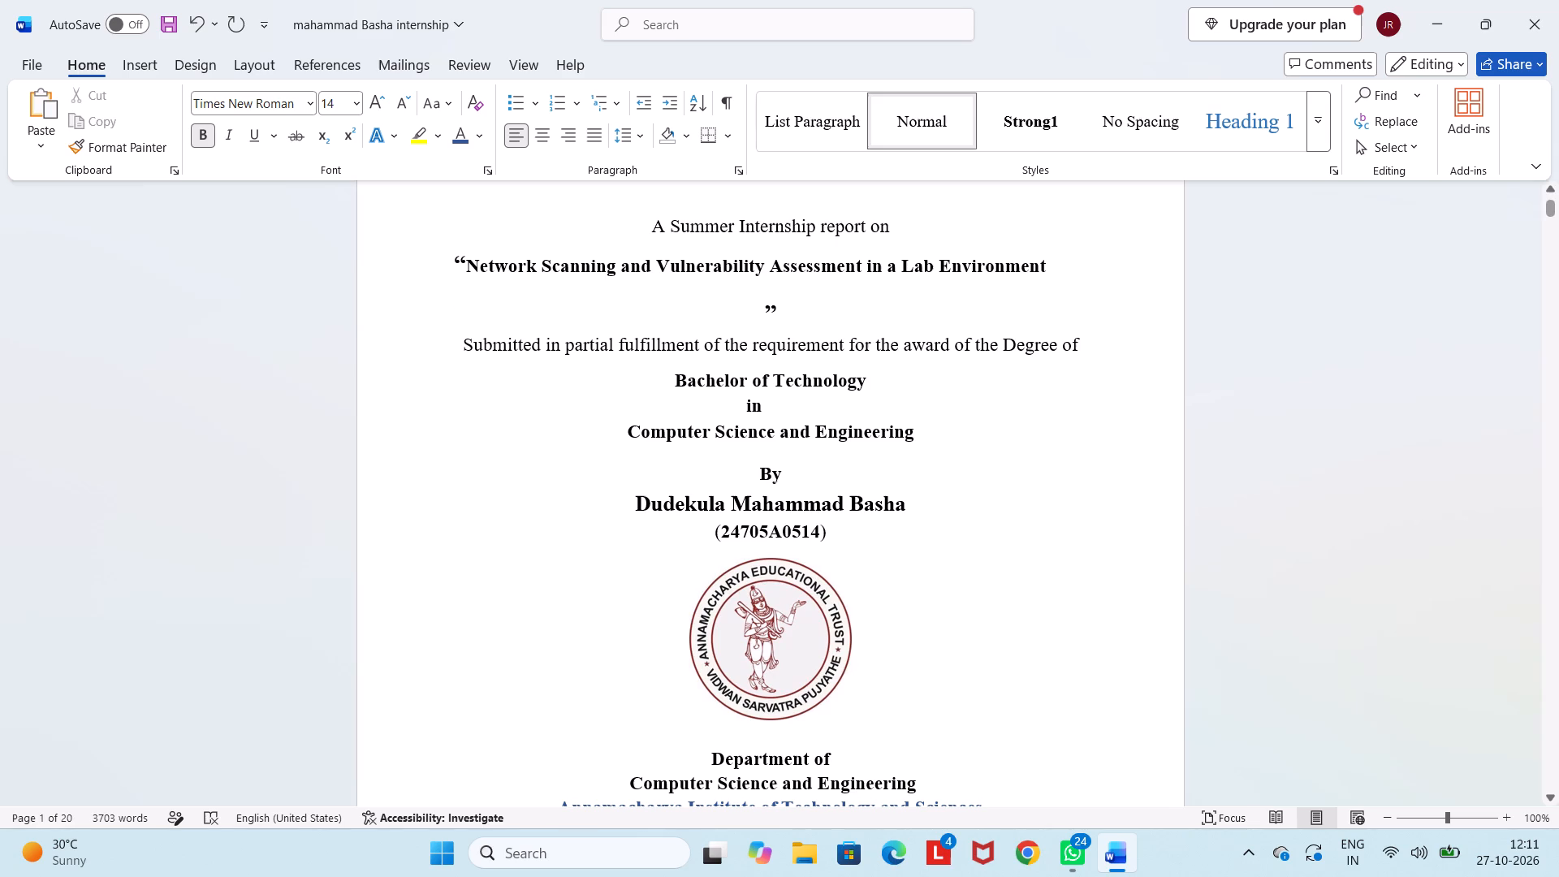
triple_click(781, 310)
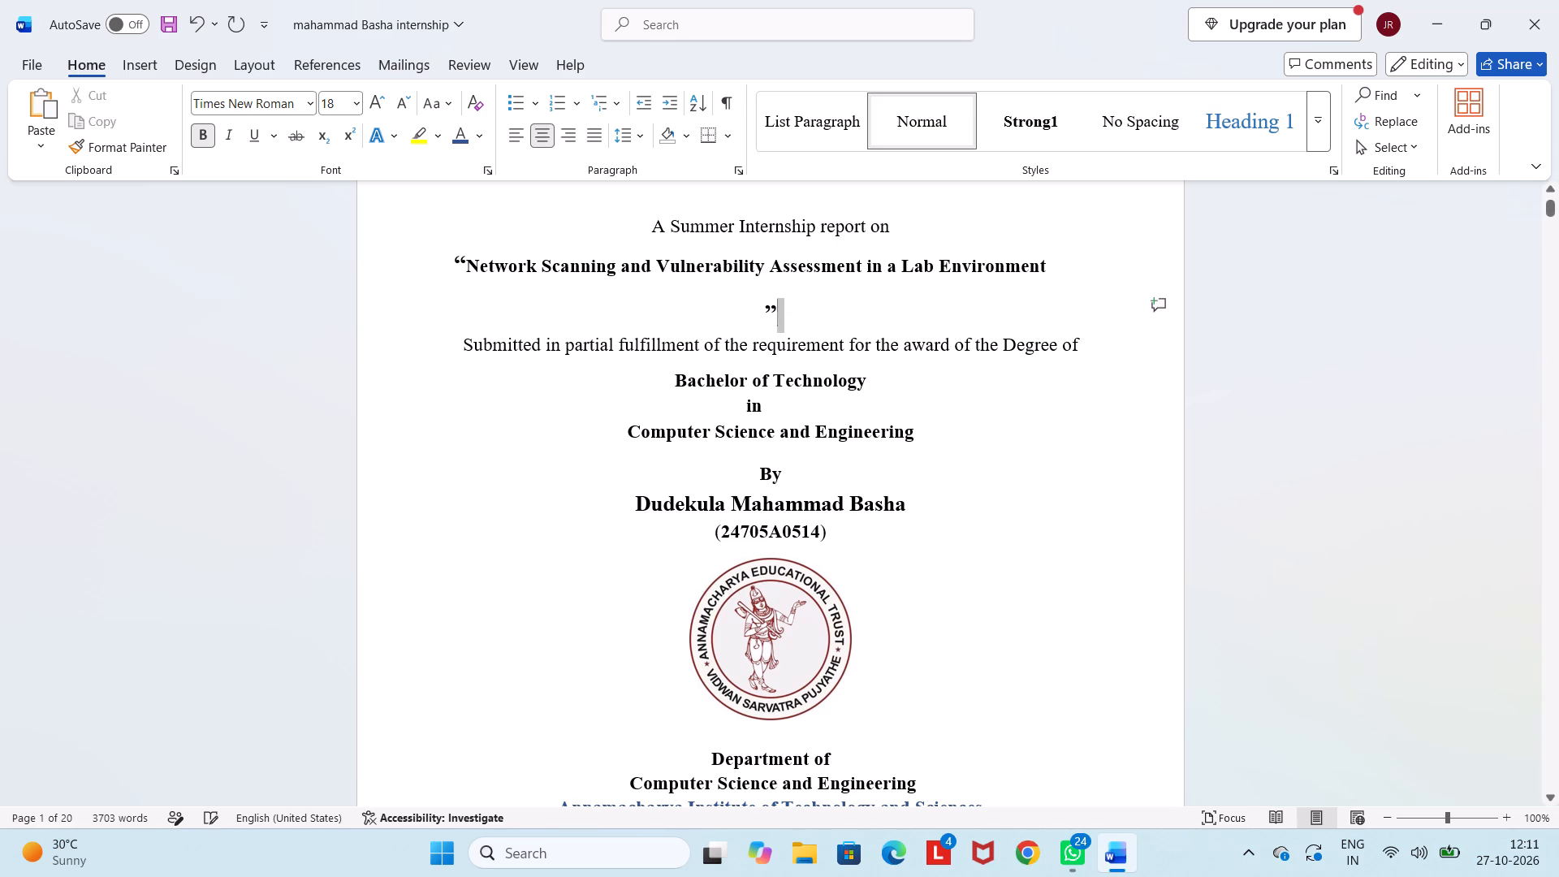
left_click(781, 310)
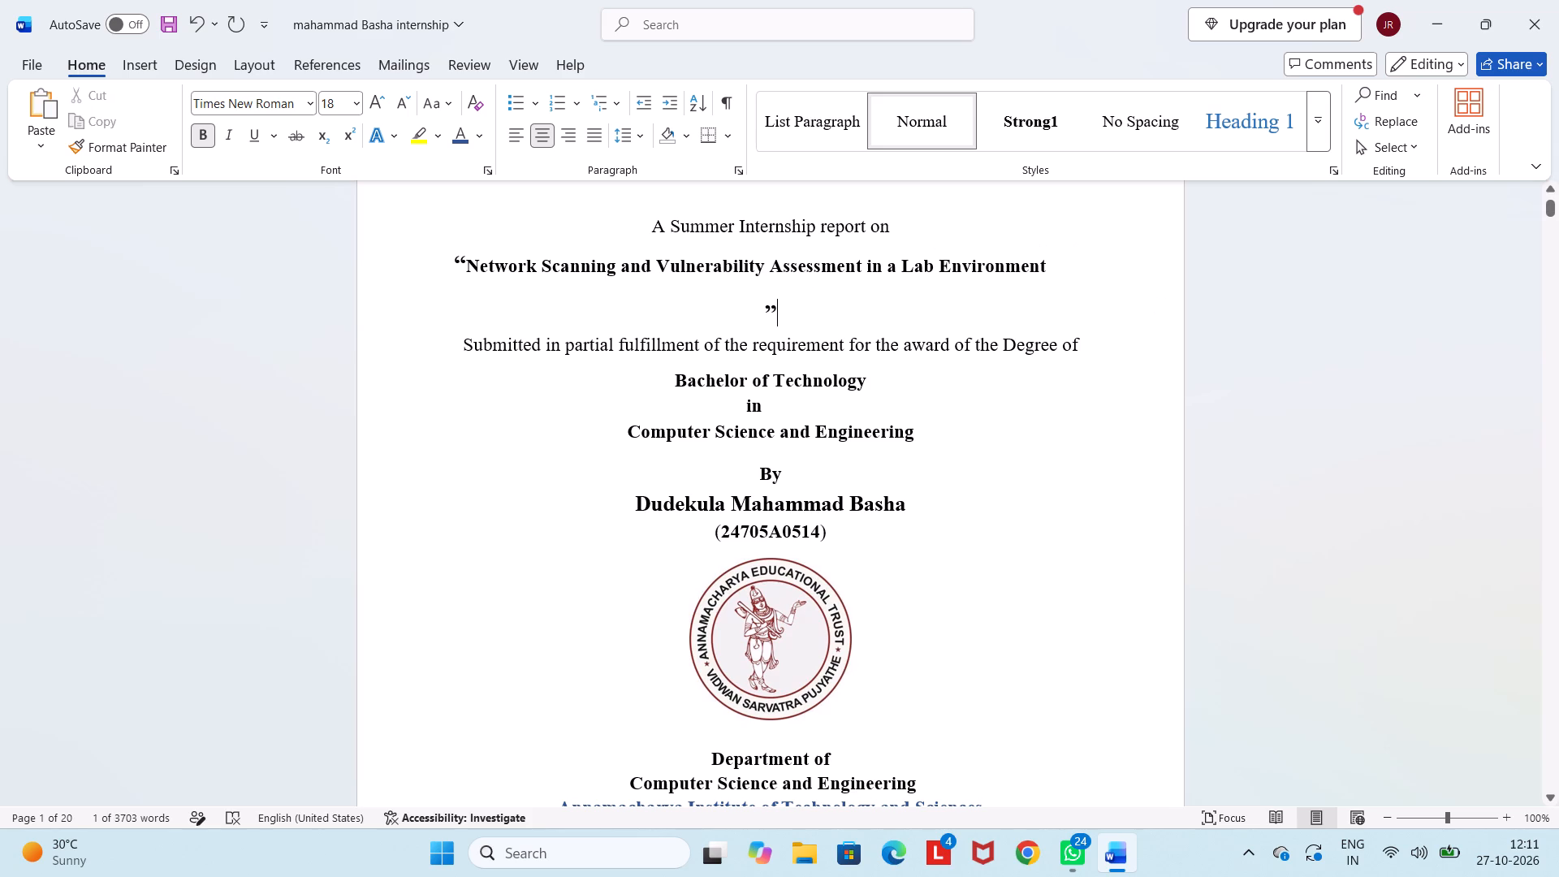
left_click(866, 266)
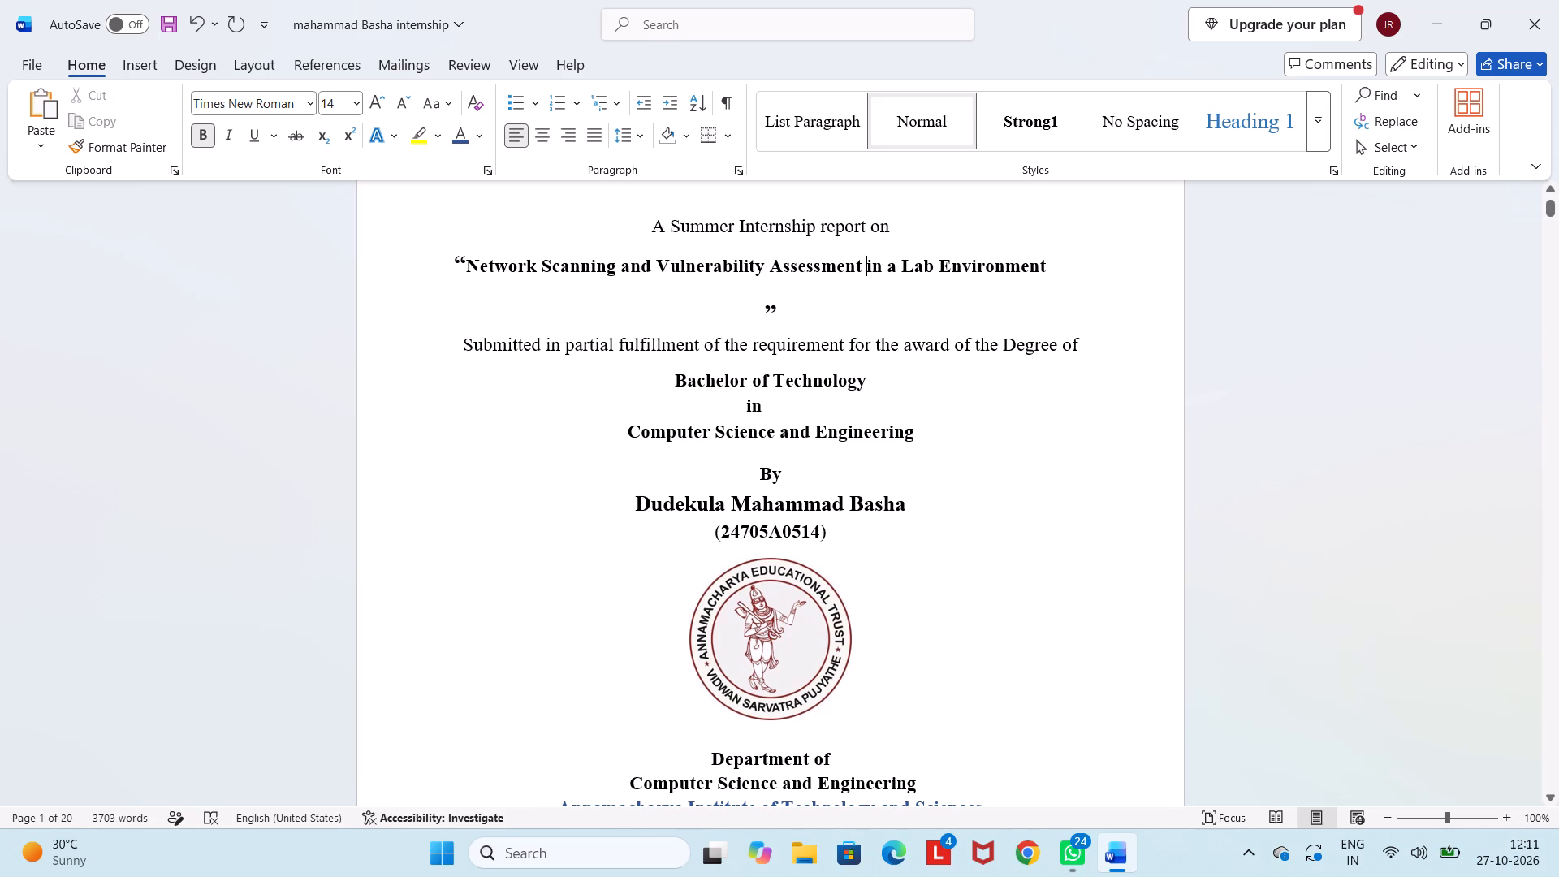
key("space")
key("space")
key("space")
key("space")
key("space")
key("space")
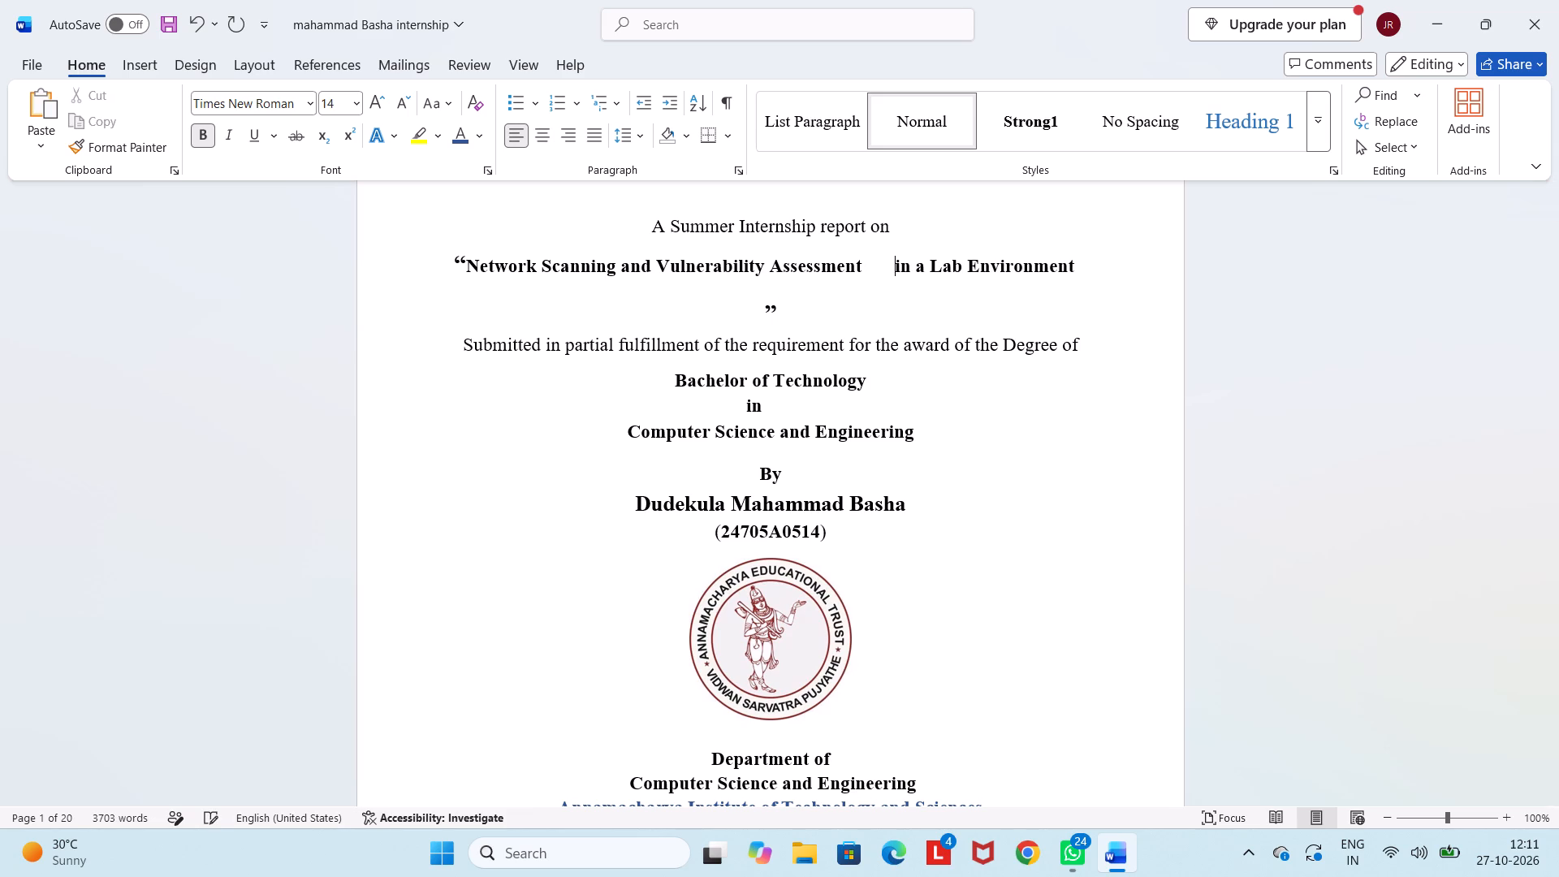
key("space")
key("space")
key("space")
key("space")
key("space")
key("space")
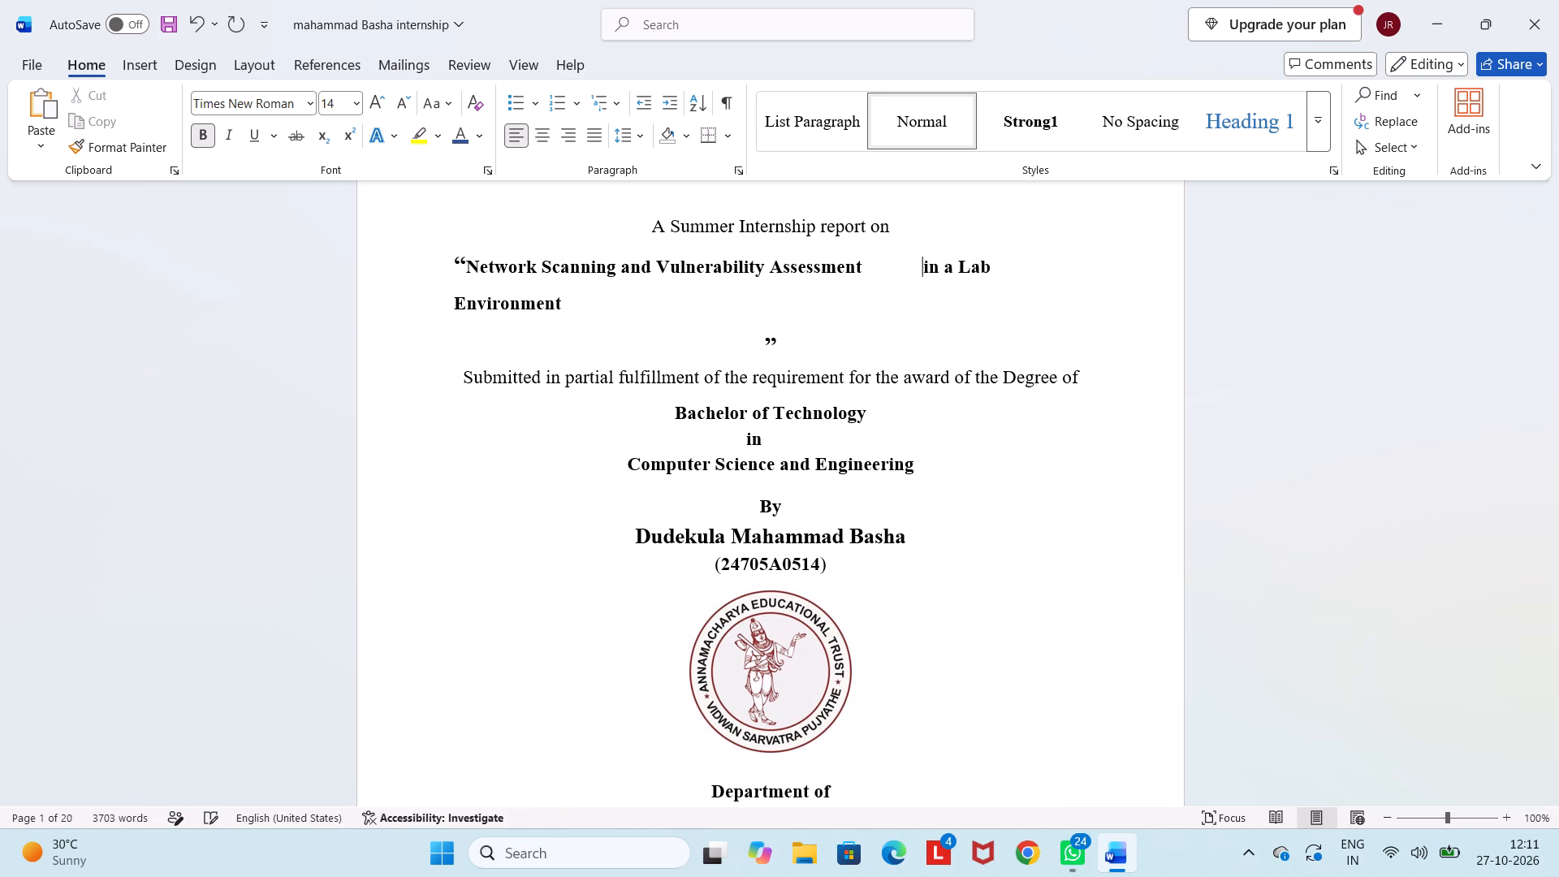
key("space")
key("space")
key("space")
key("space")
key("space")
key("space")
key("space")
key("space")
key("space")
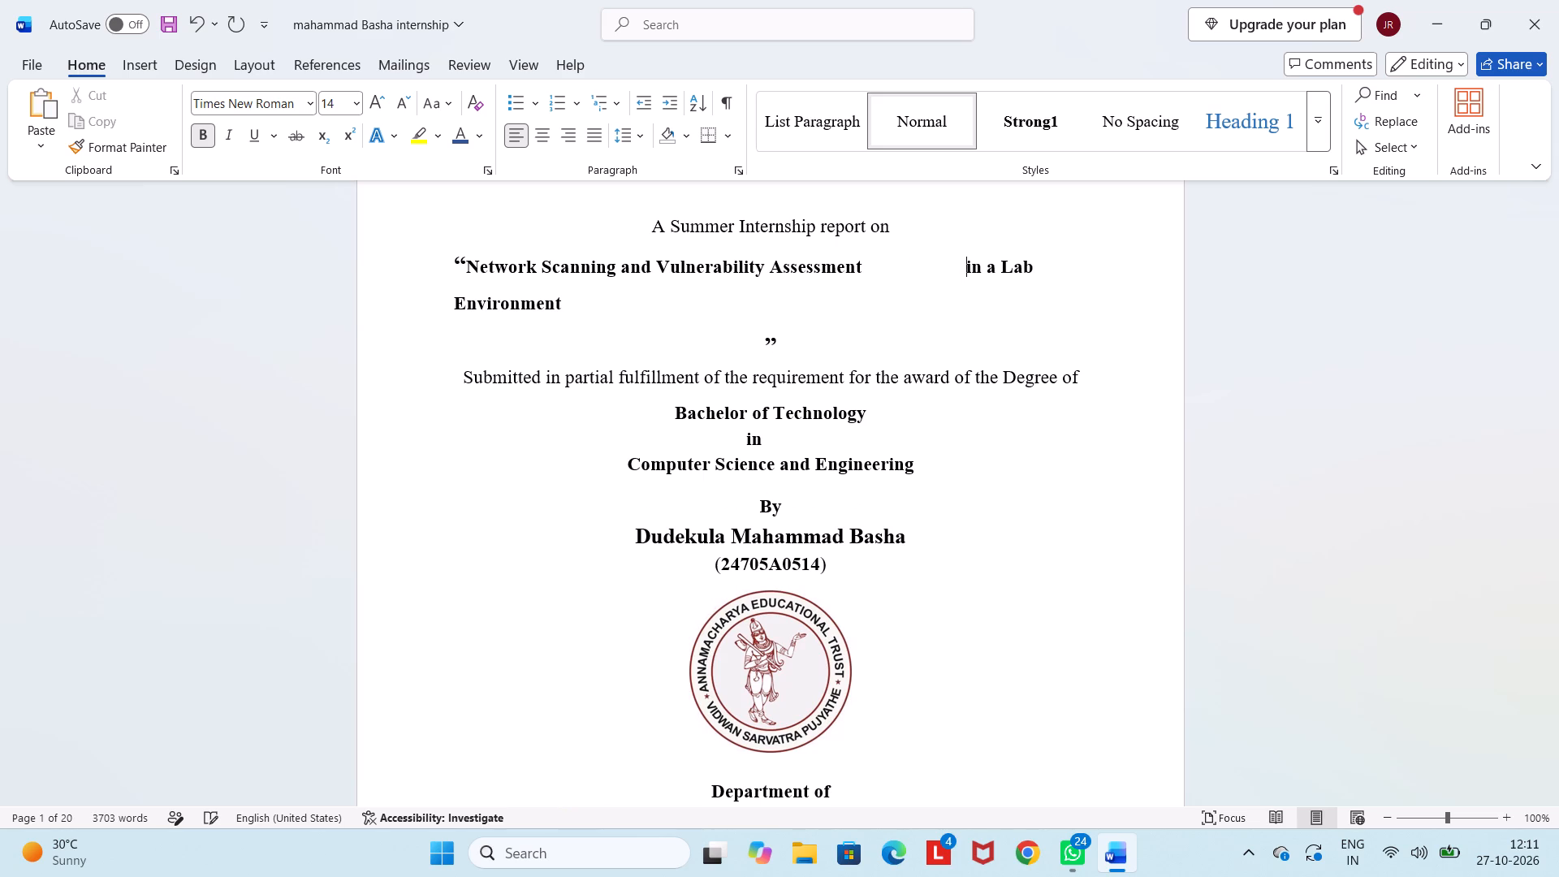
key("space")
key("space")
key("space")
key("space")
key("space")
key("space")
key("space")
key("space")
key("space")
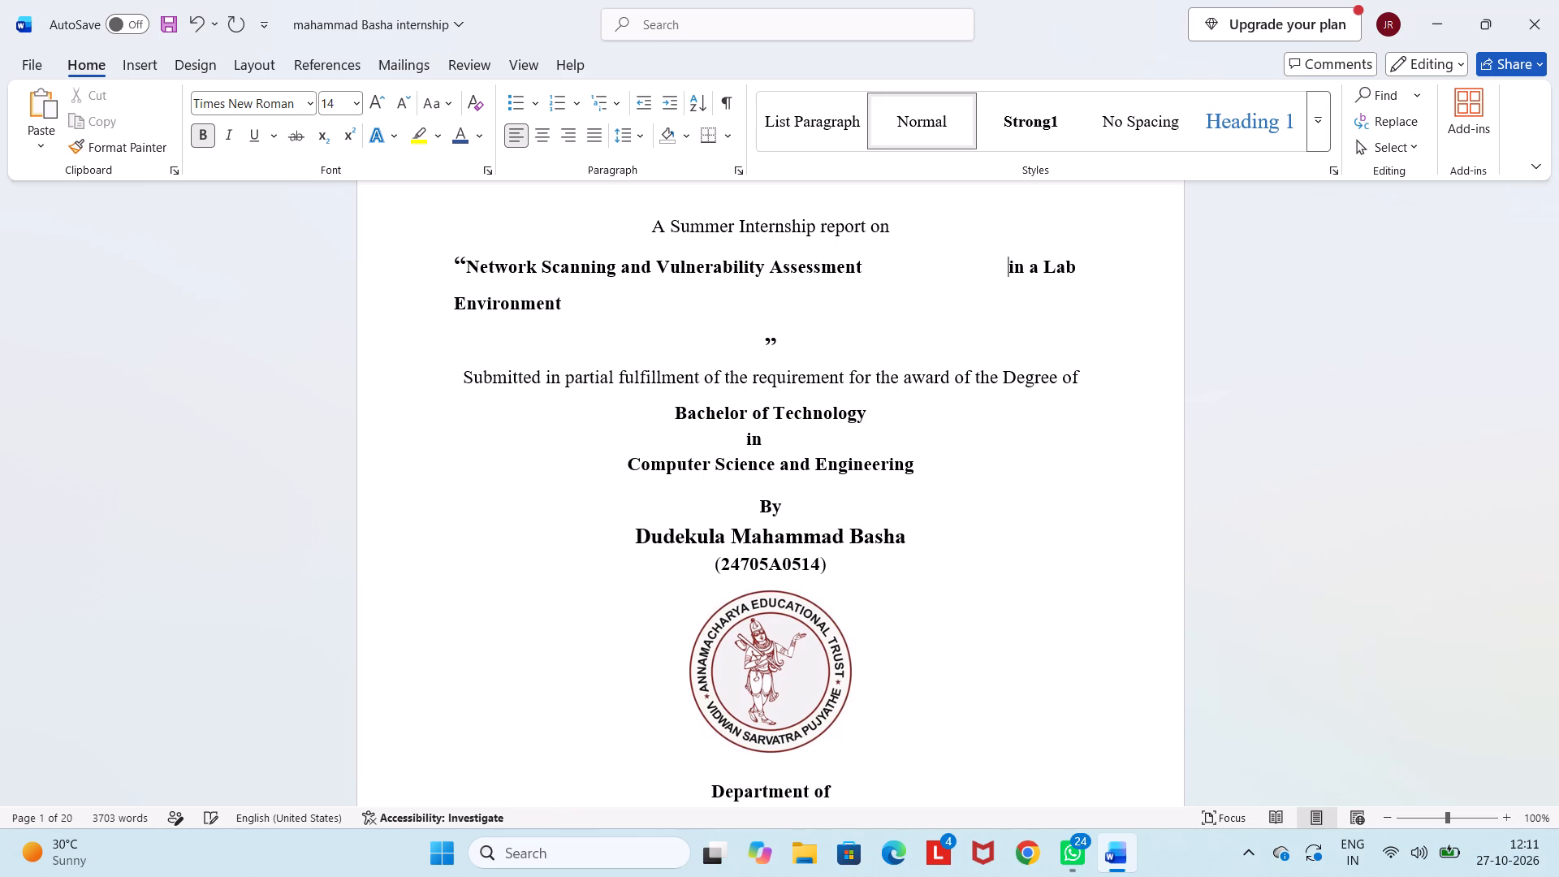
key("space")
key("space")
key("space")
key("space")
key("space")
key("space")
key("space")
key("space")
key("space")
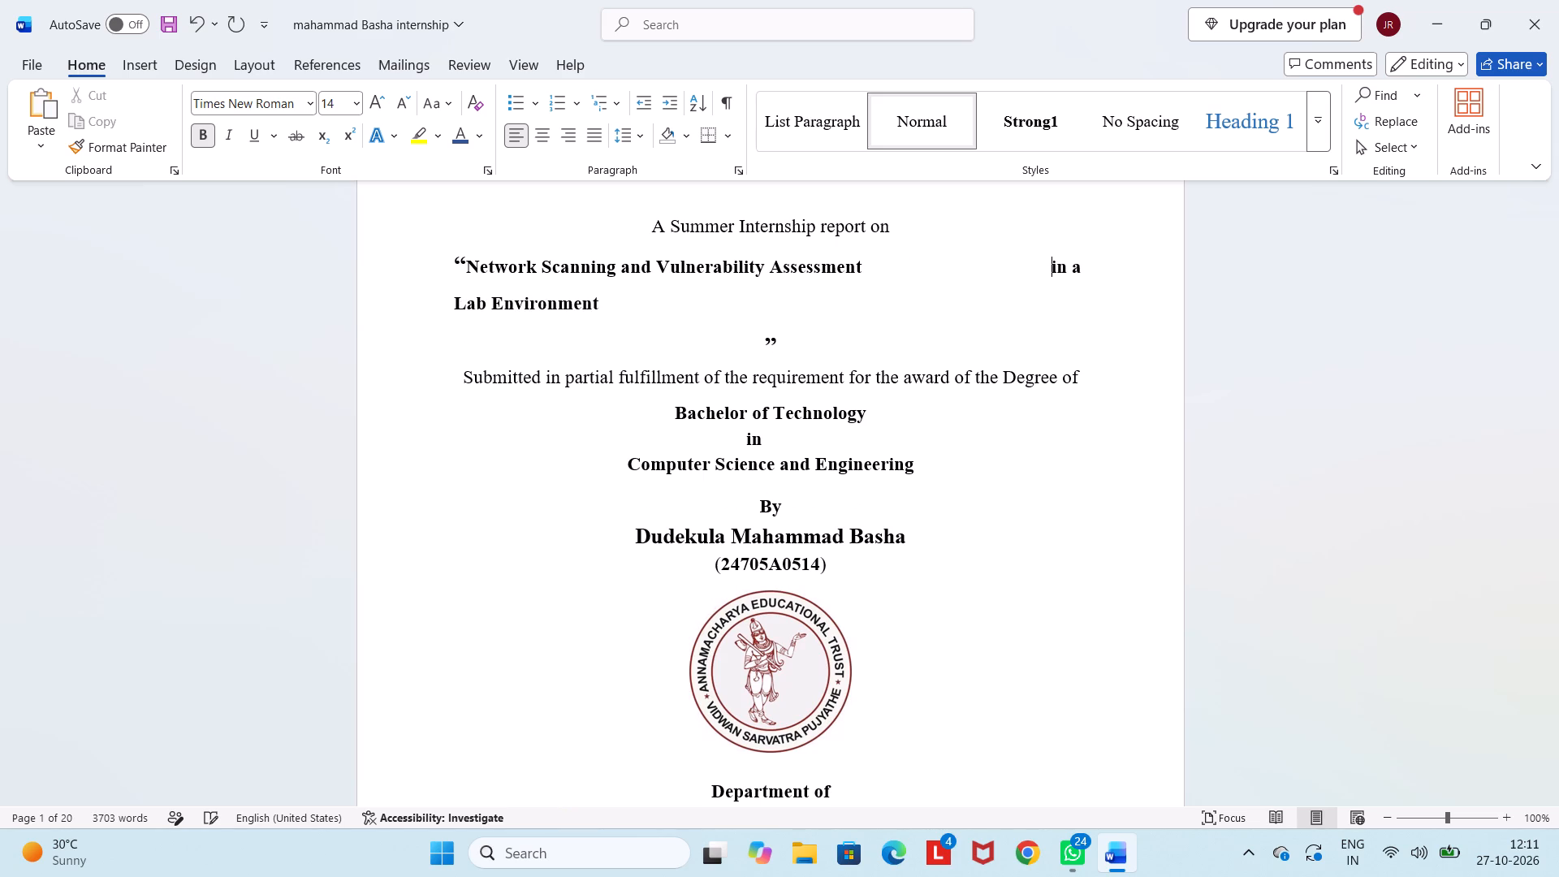
key("space")
key("space")
key("space")
key("space")
key("space")
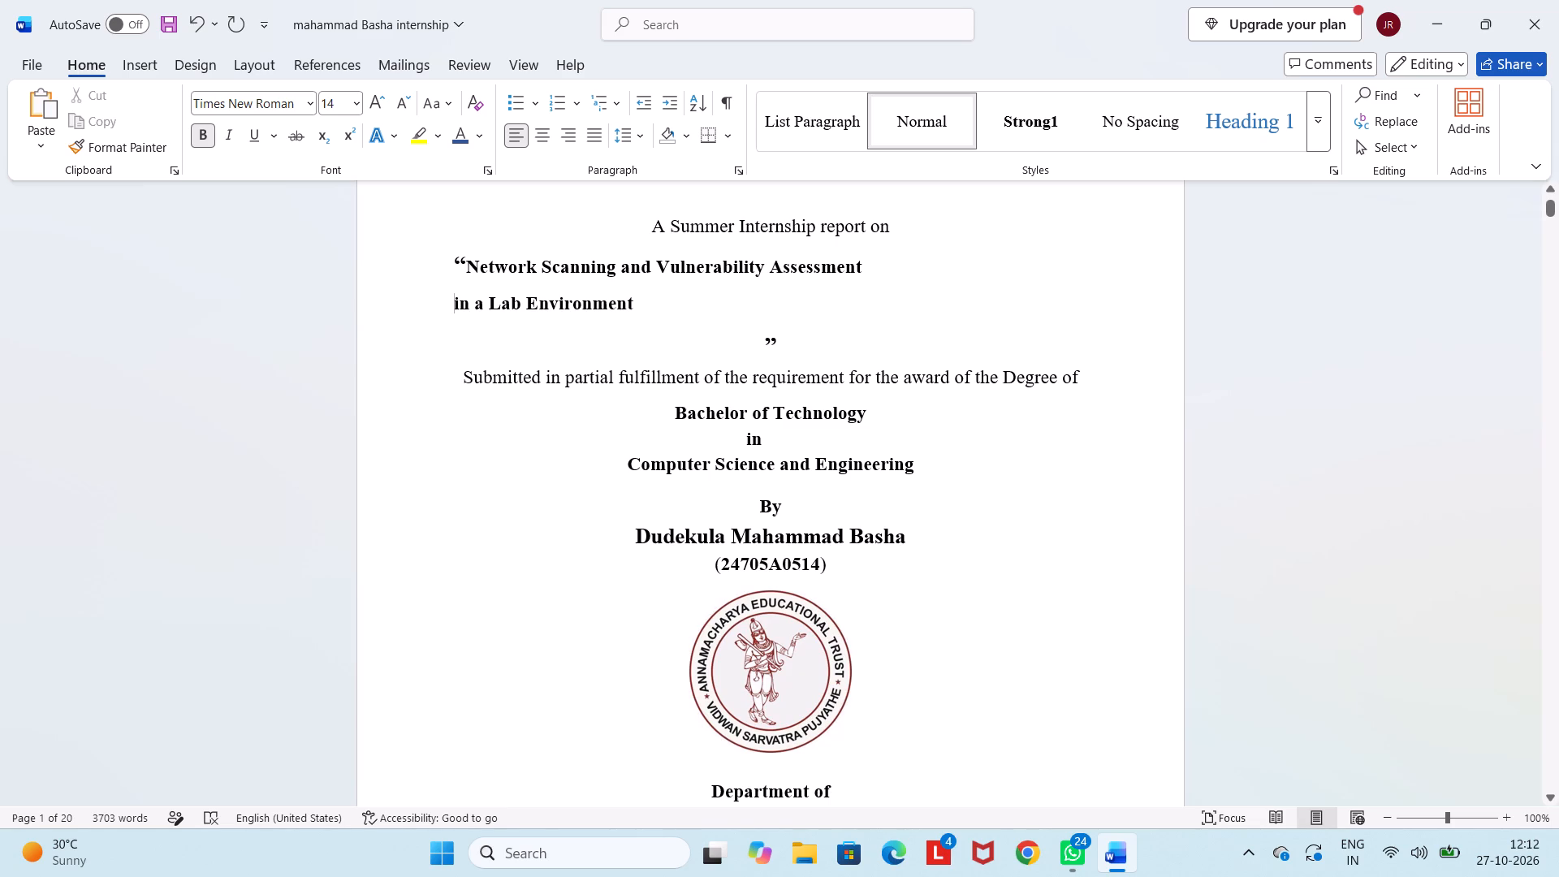
Center the two-line project title on the cover page.
left_click_drag(456, 300, 607, 299)
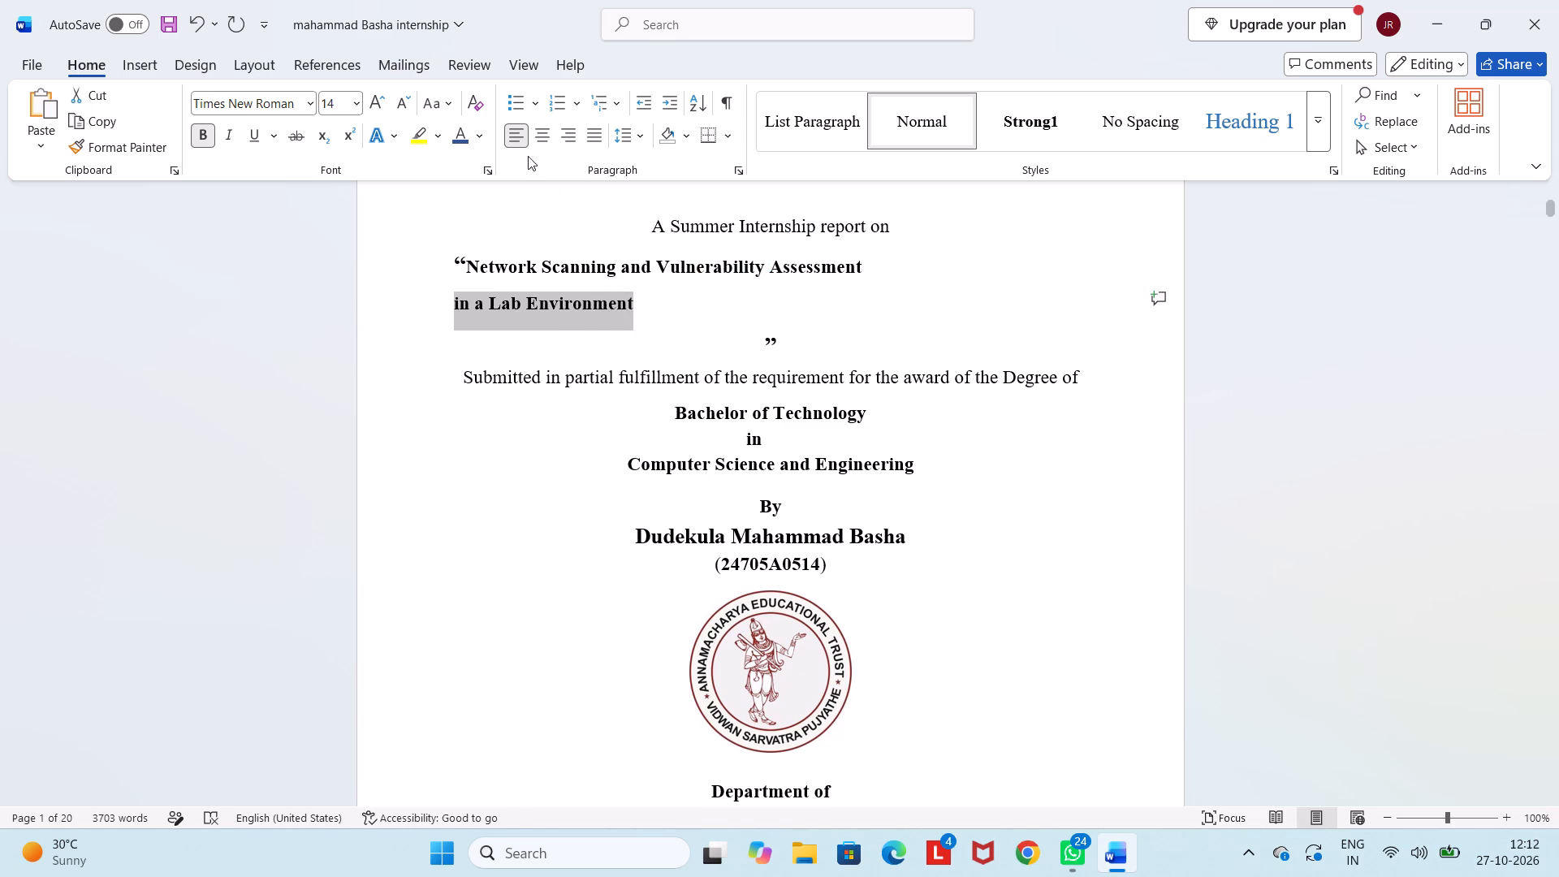
left_click(541, 138)
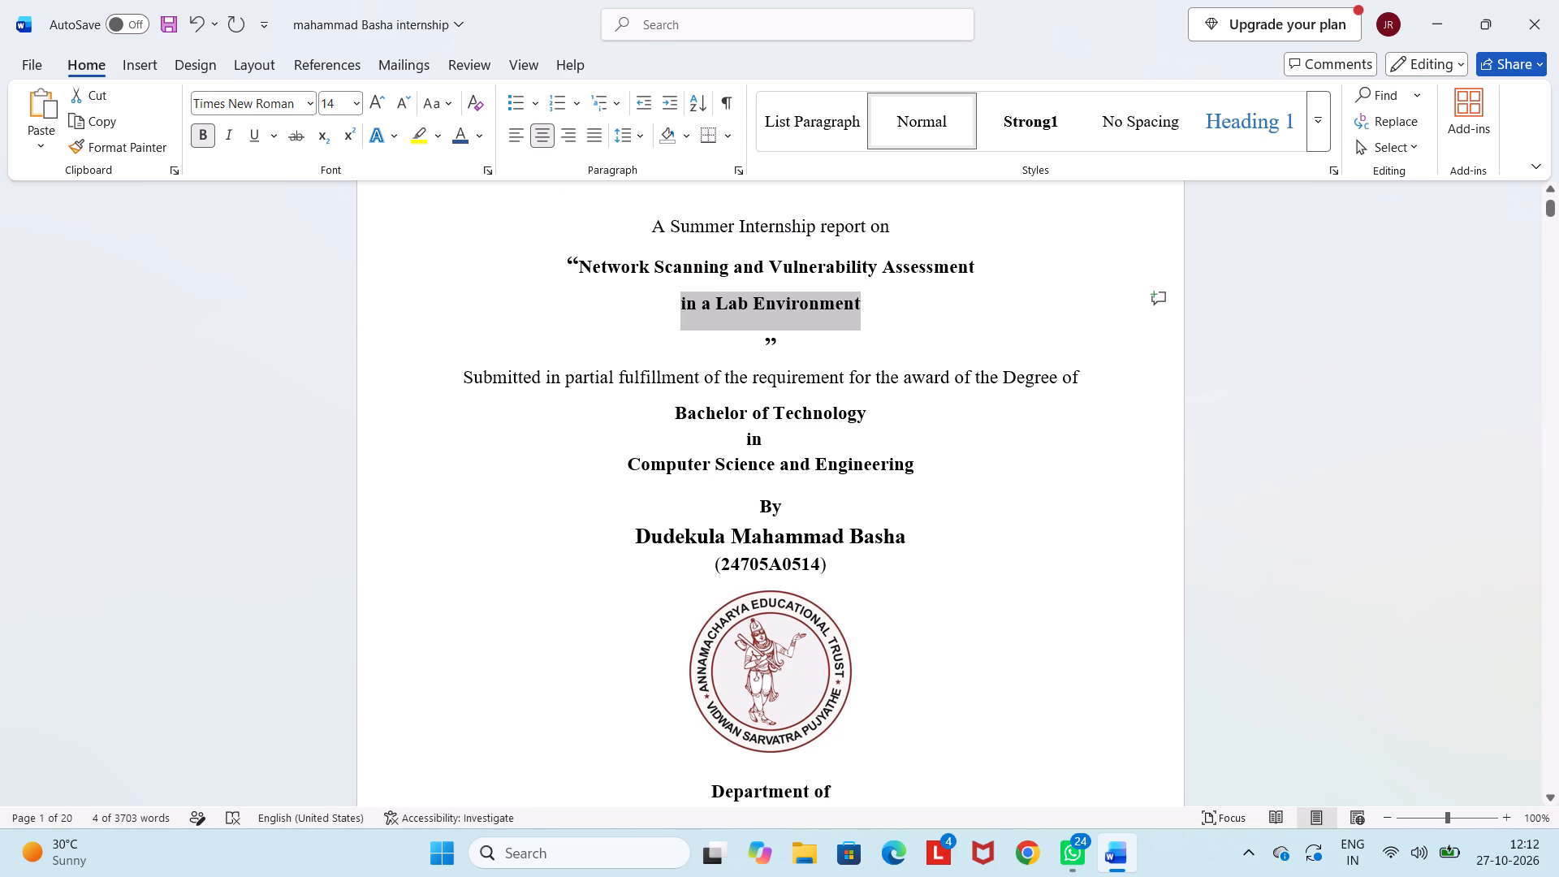
Join the stray closing quotation mark to the end of "in a Lab Environment" in the cover title.
left_click(765, 337)
key("BackSpace")
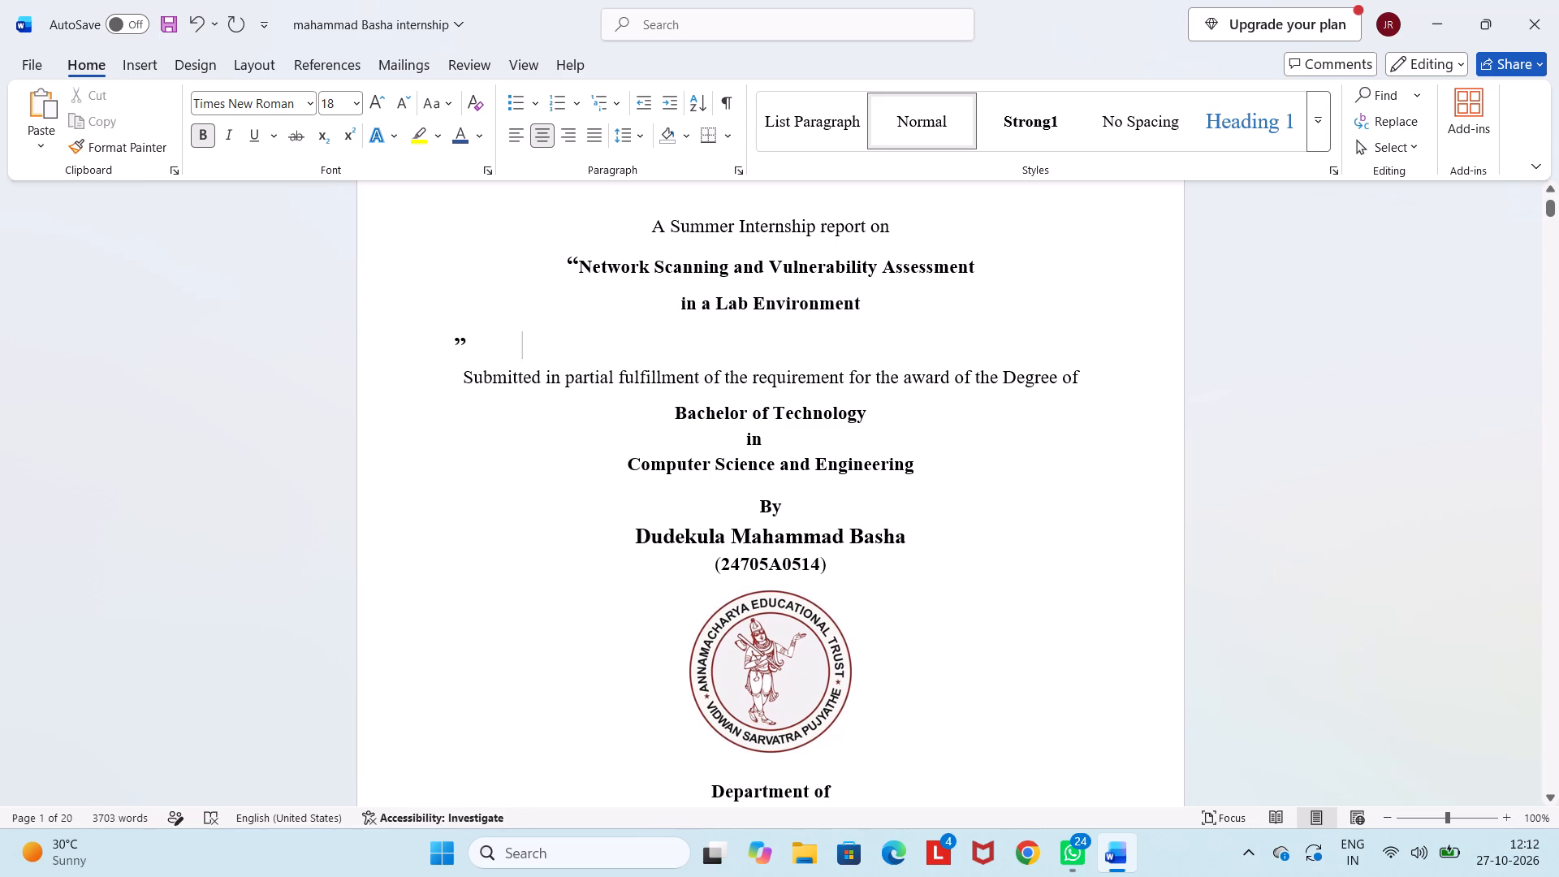
key("BackSpace")
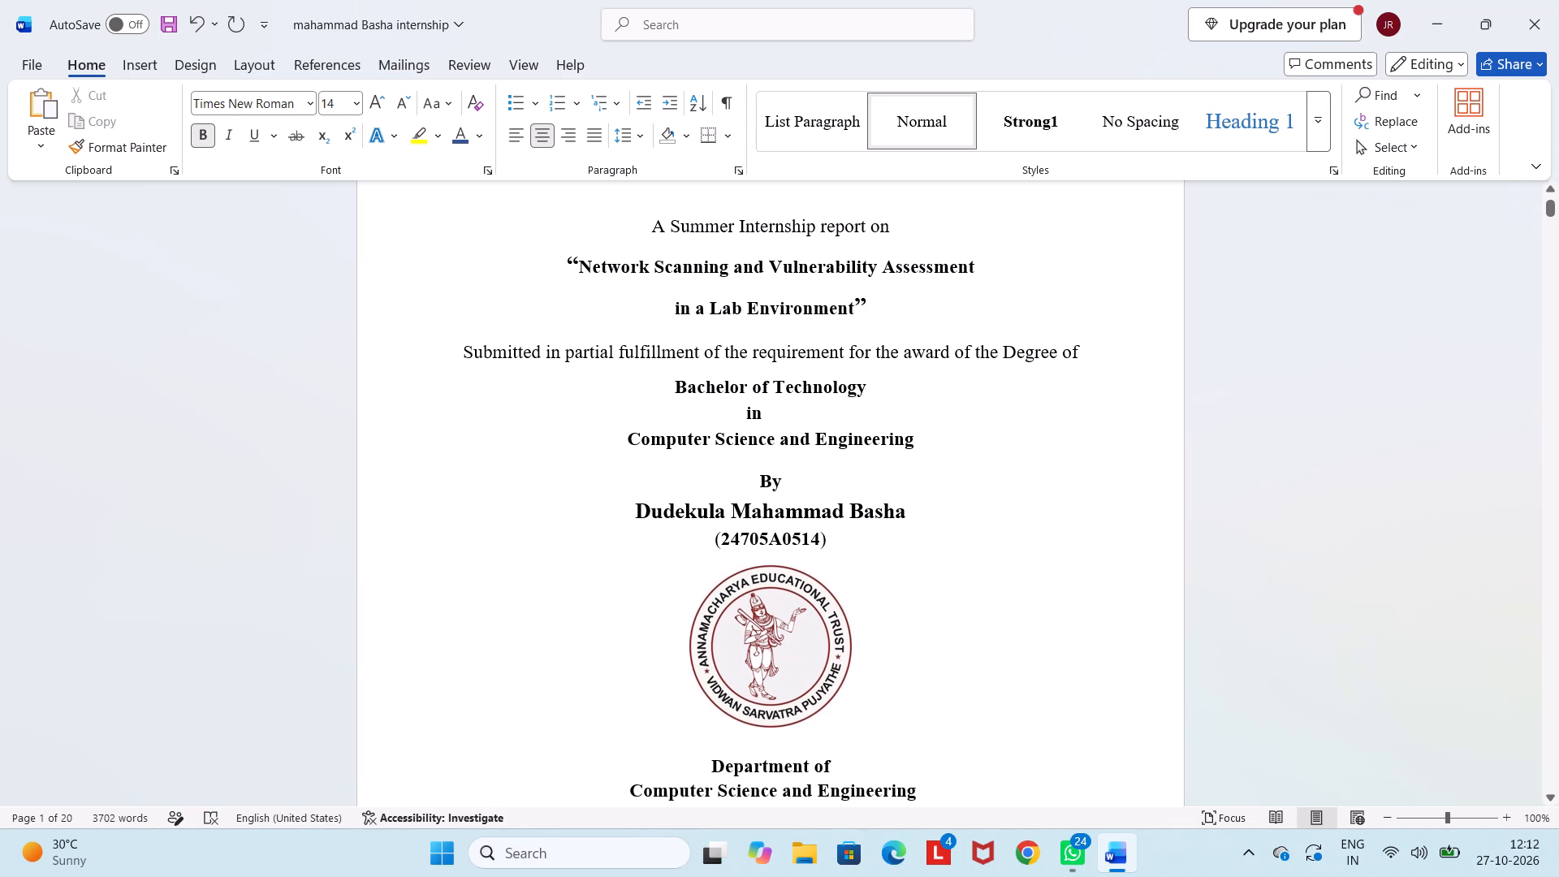
Look through the front pages from the cover and certificates to the abstract and the contents table.
scroll(796, 372, "down", 1)
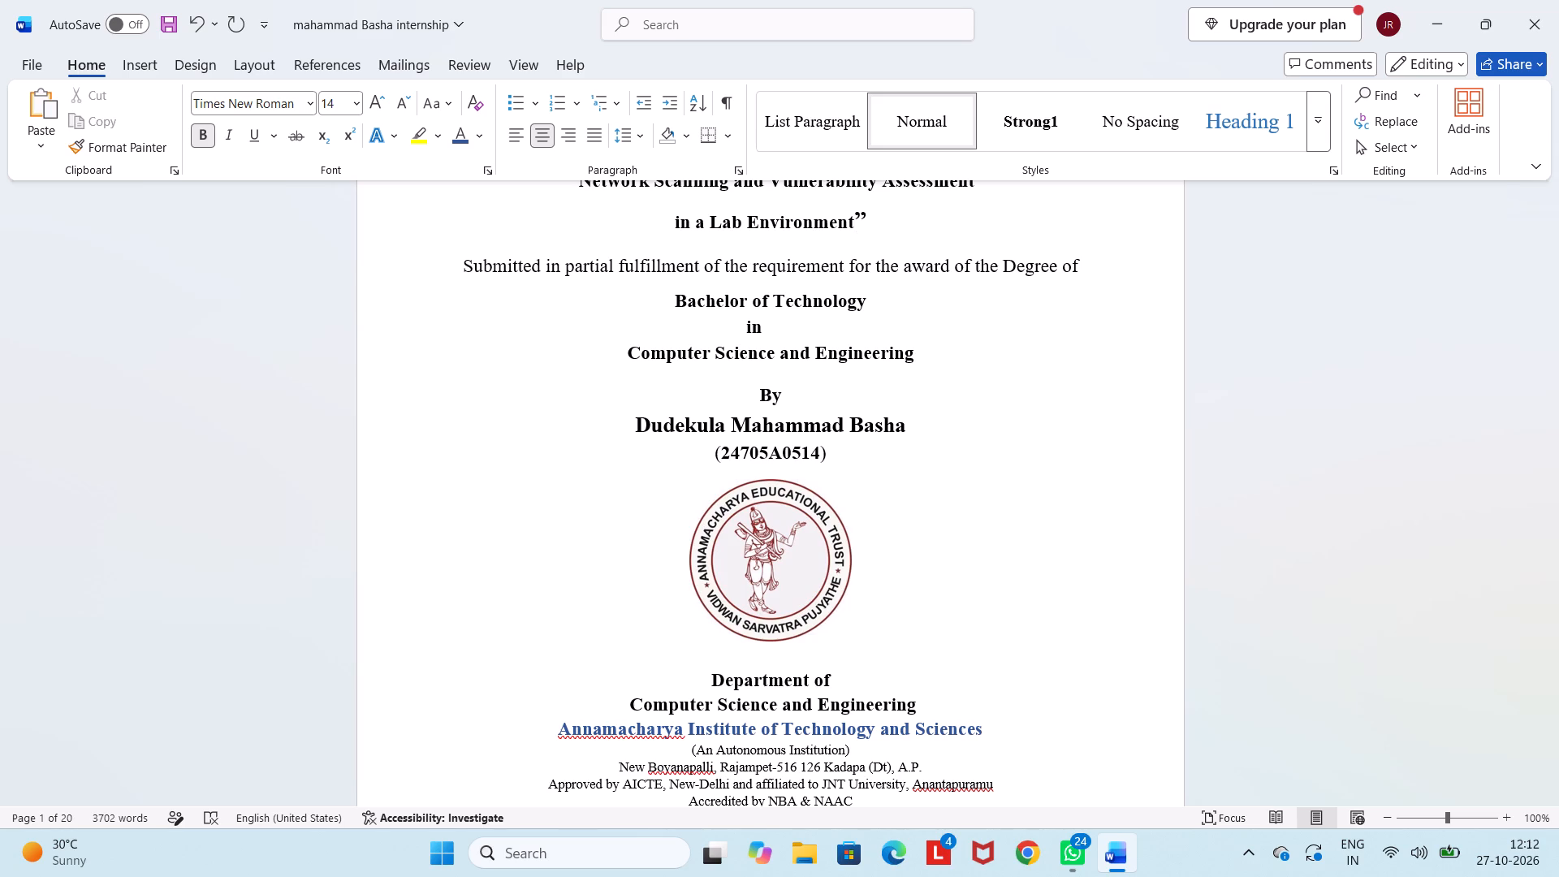
scroll(796, 372, "up", 3)
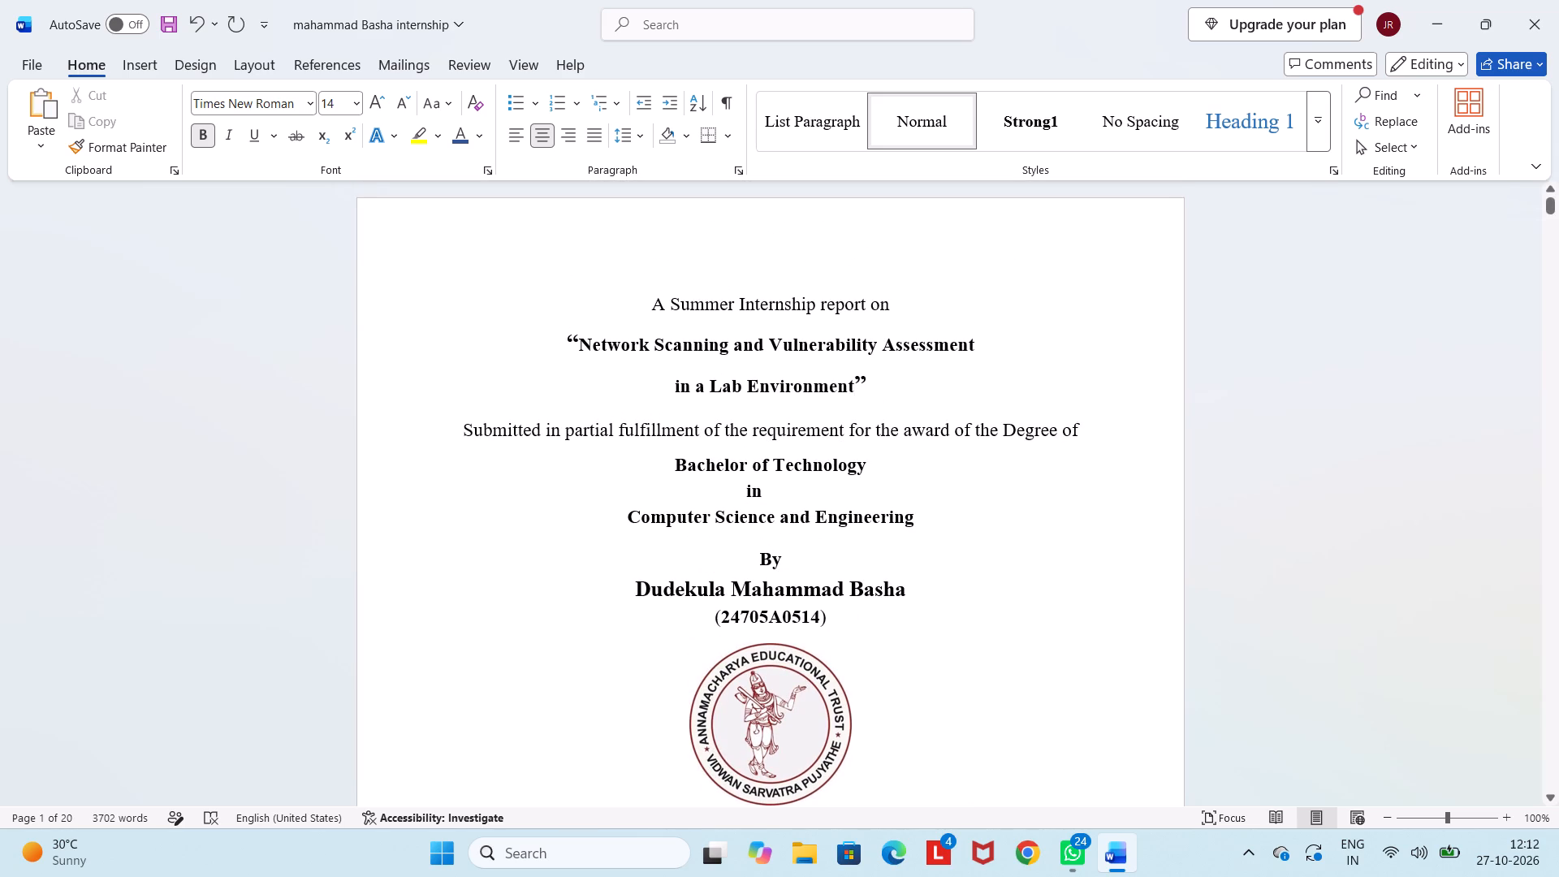
scroll(796, 372, "down", 9)
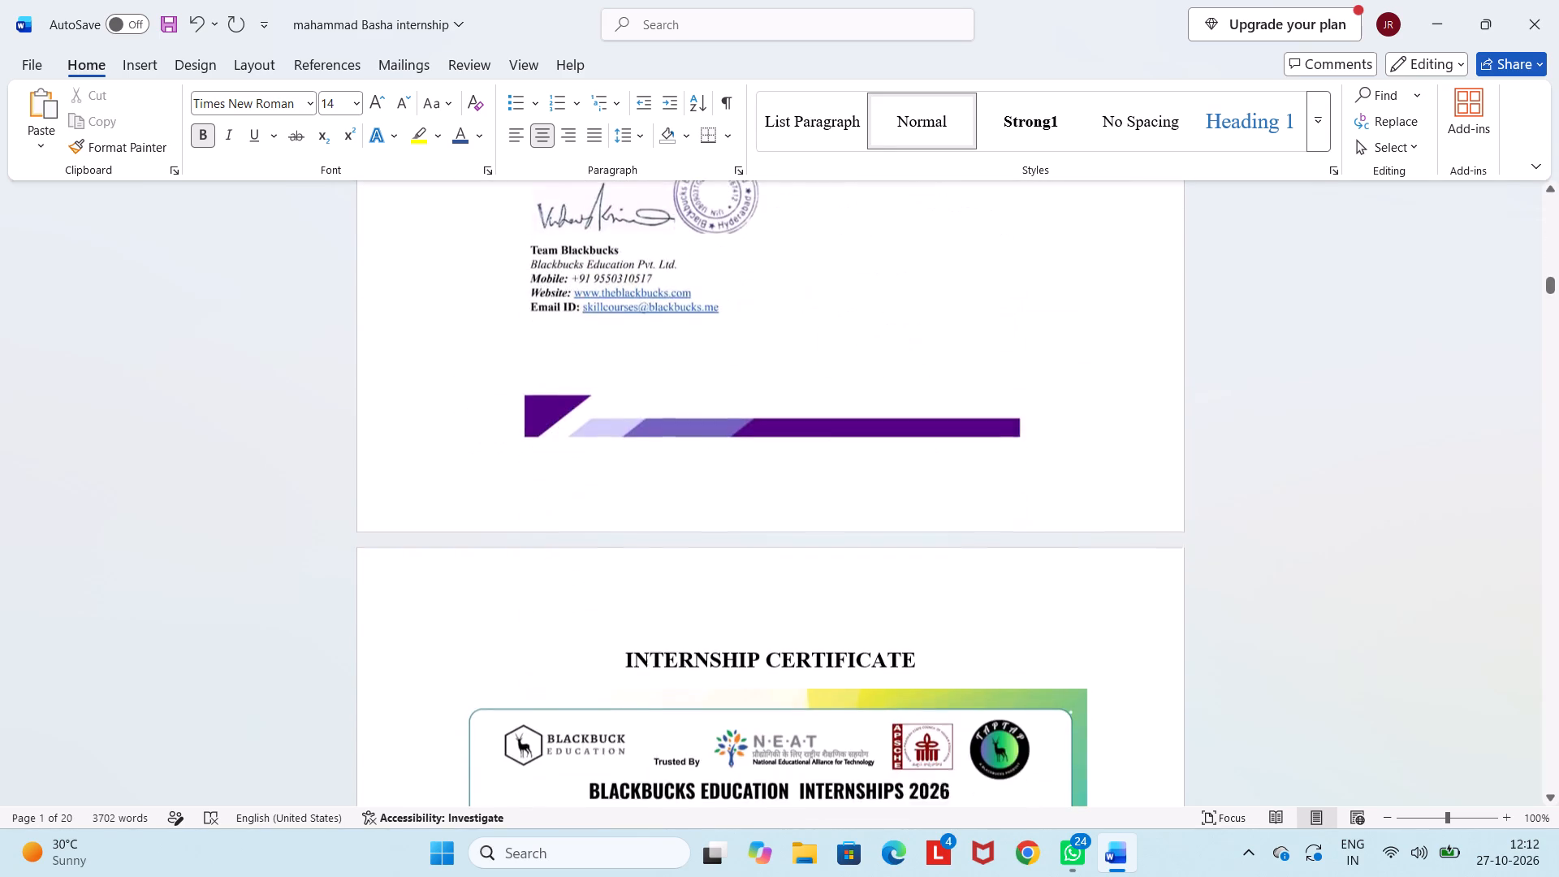
scroll(796, 372, "down", 7)
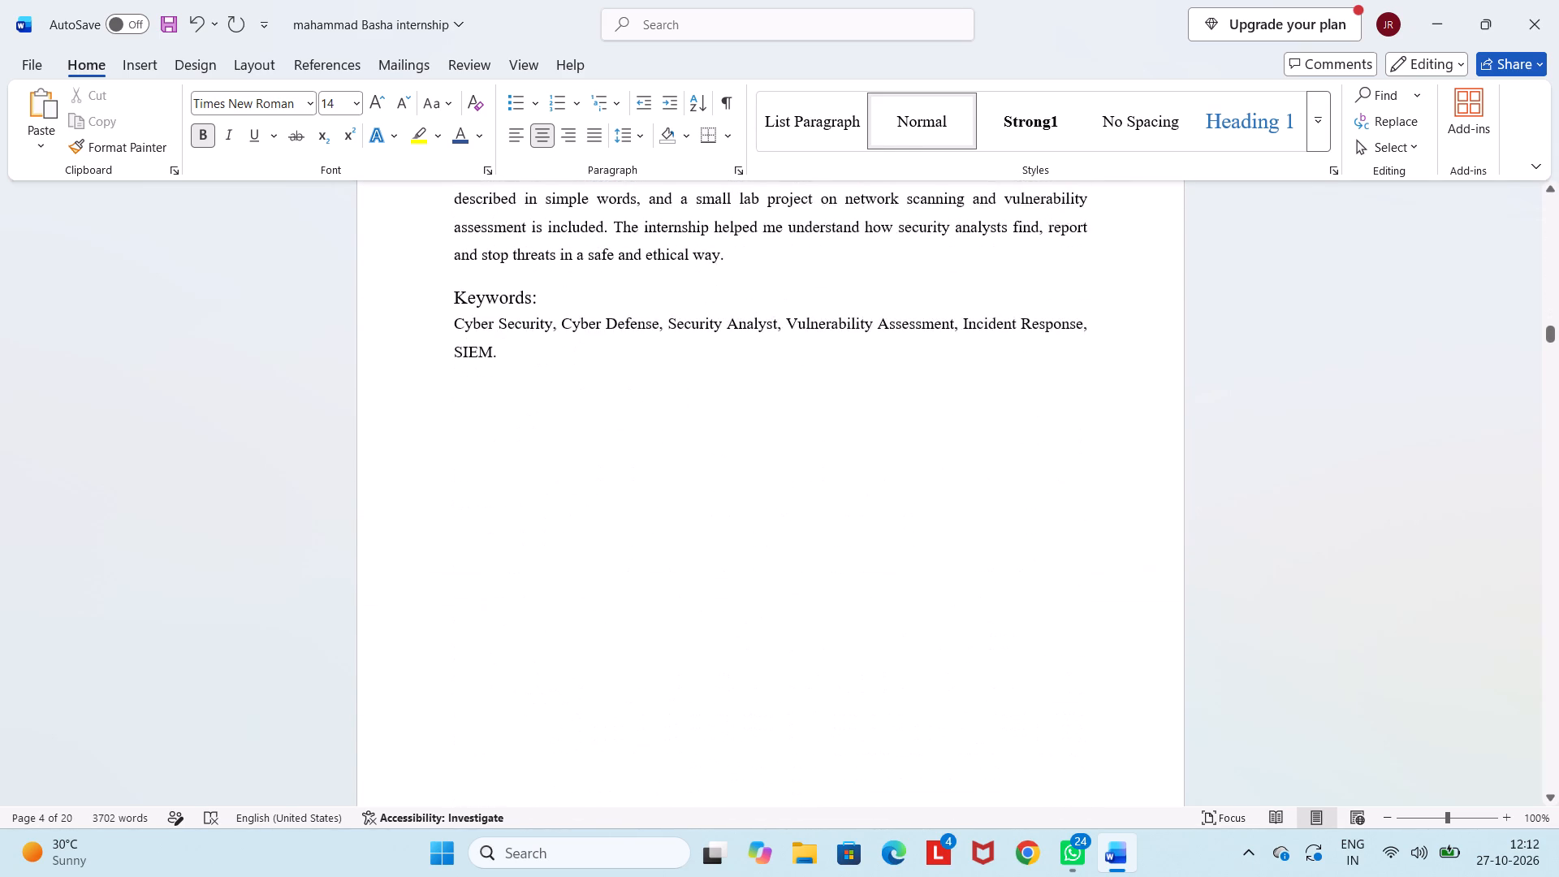
scroll(796, 372, "down", 3)
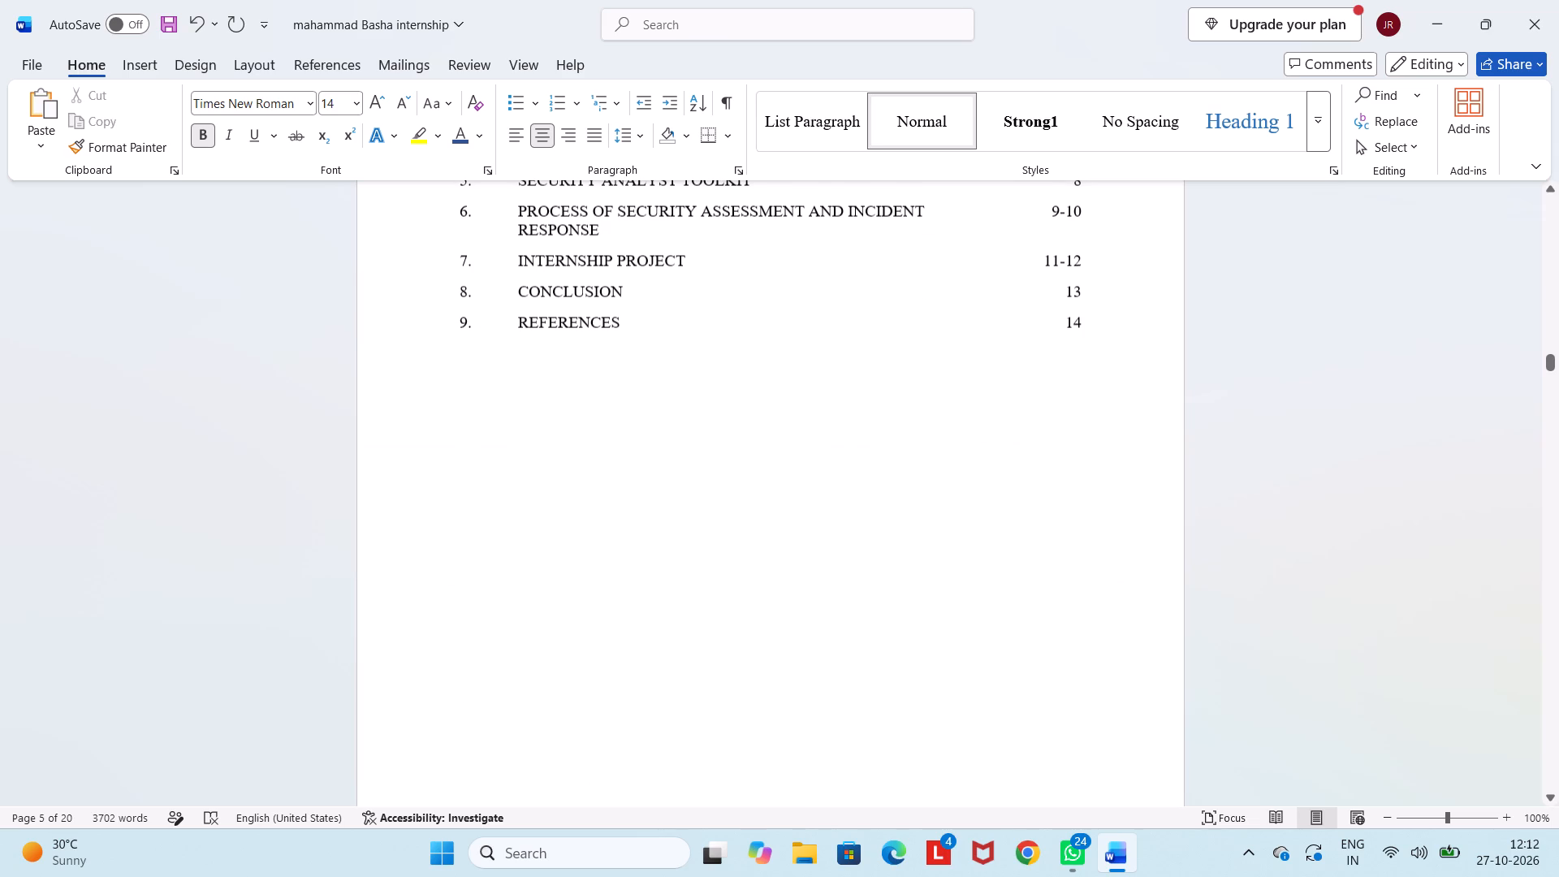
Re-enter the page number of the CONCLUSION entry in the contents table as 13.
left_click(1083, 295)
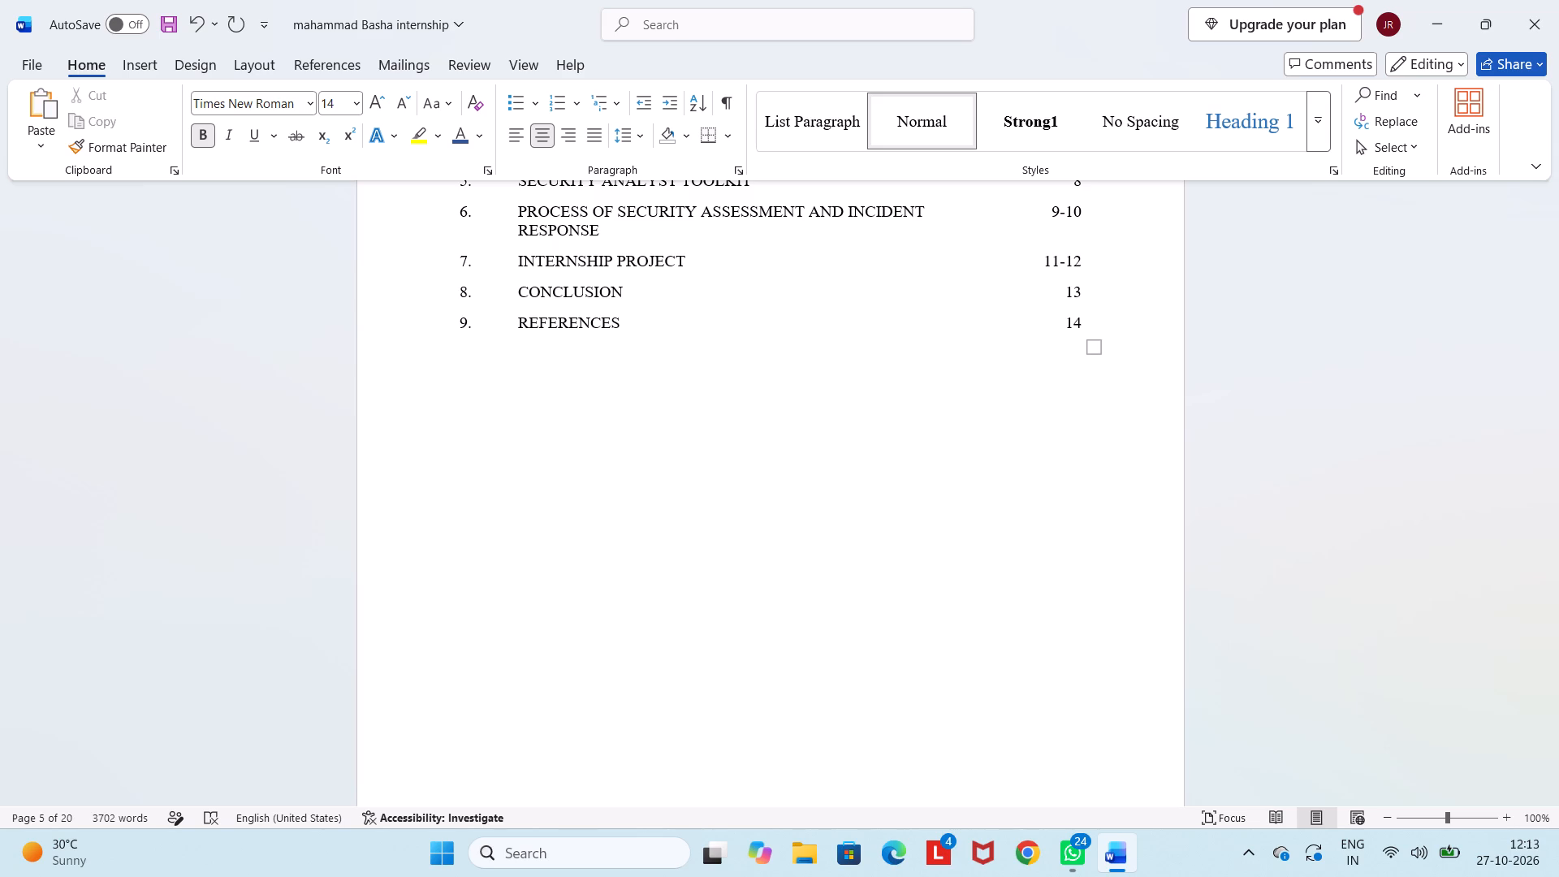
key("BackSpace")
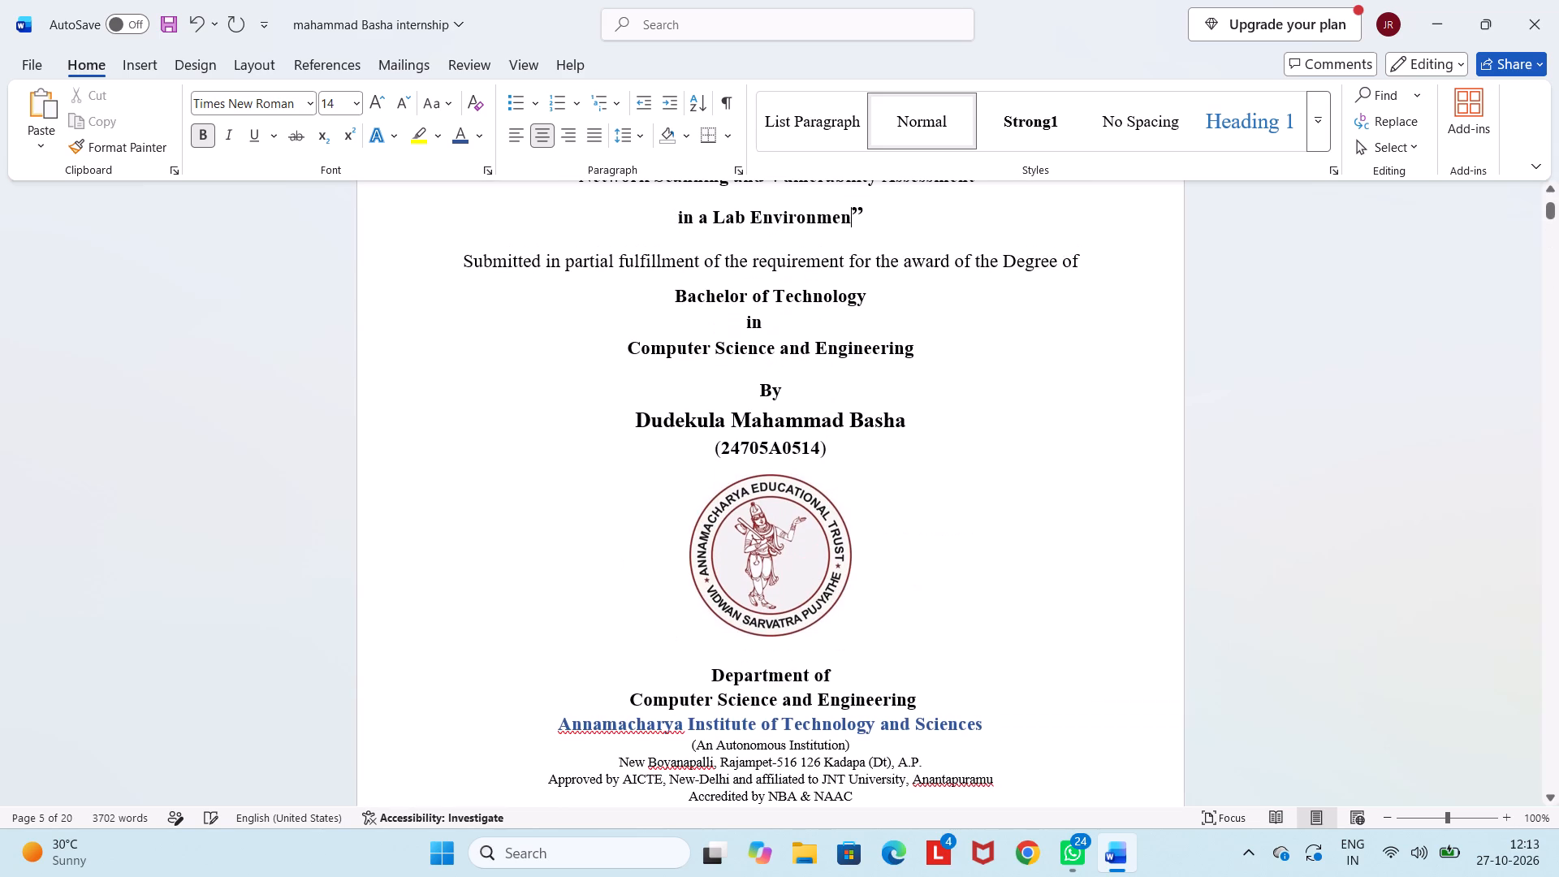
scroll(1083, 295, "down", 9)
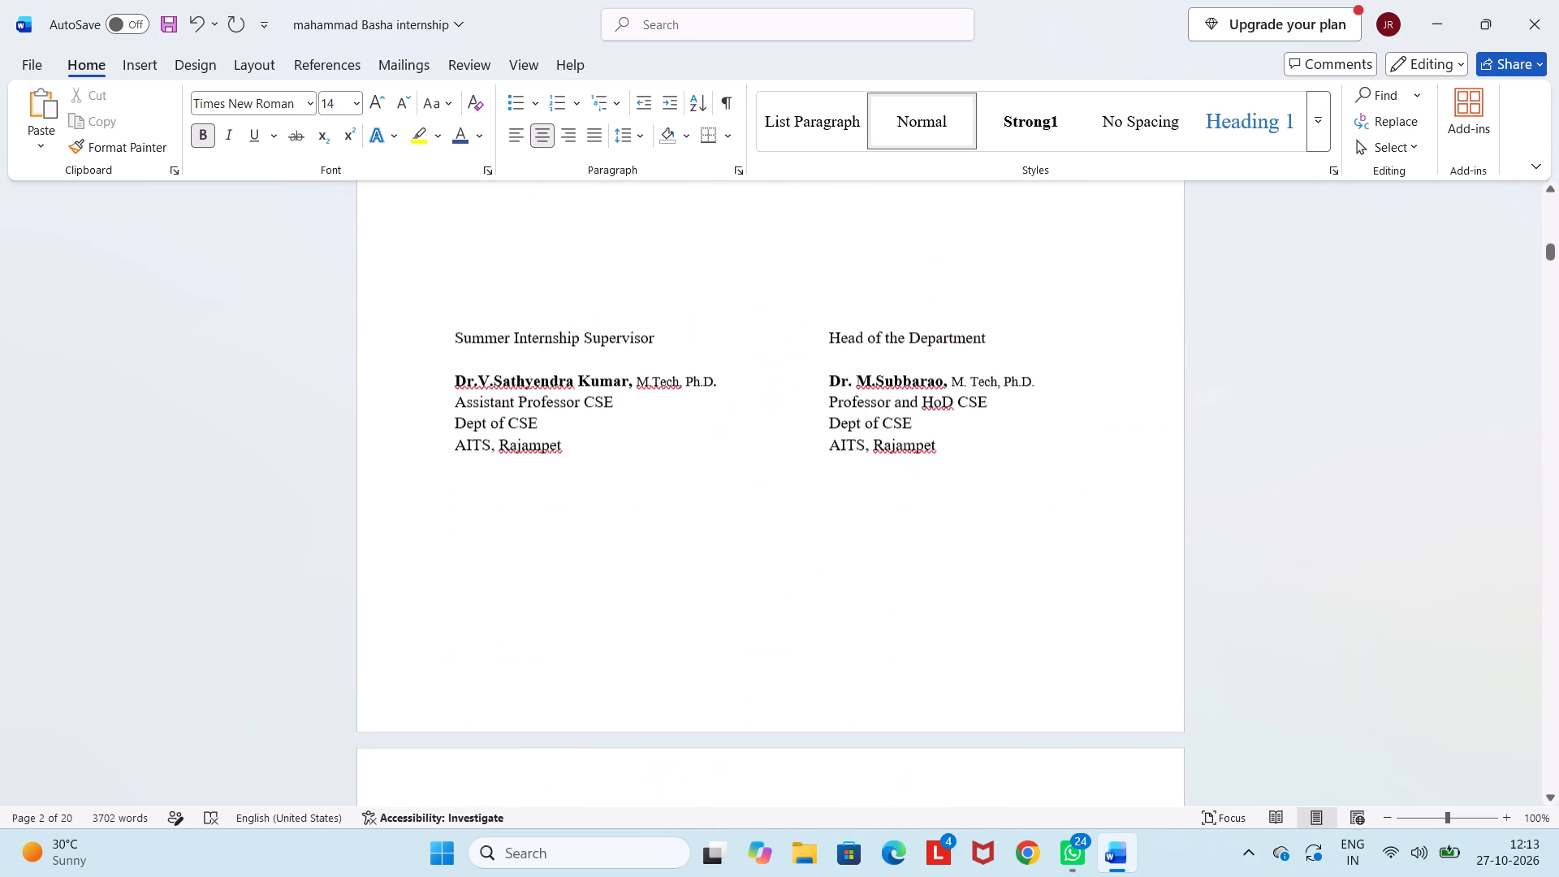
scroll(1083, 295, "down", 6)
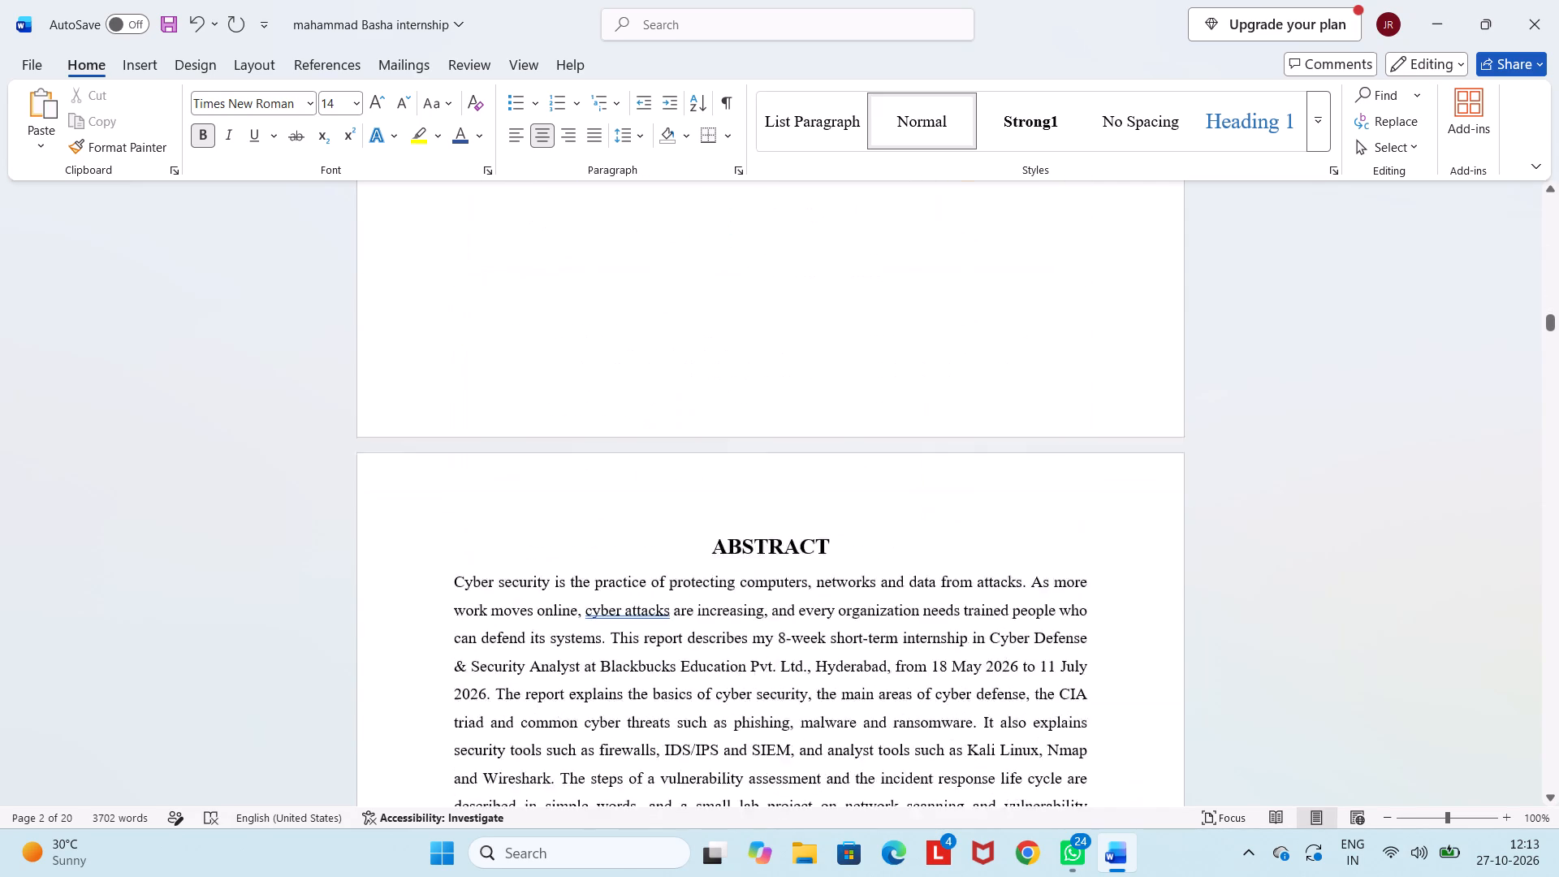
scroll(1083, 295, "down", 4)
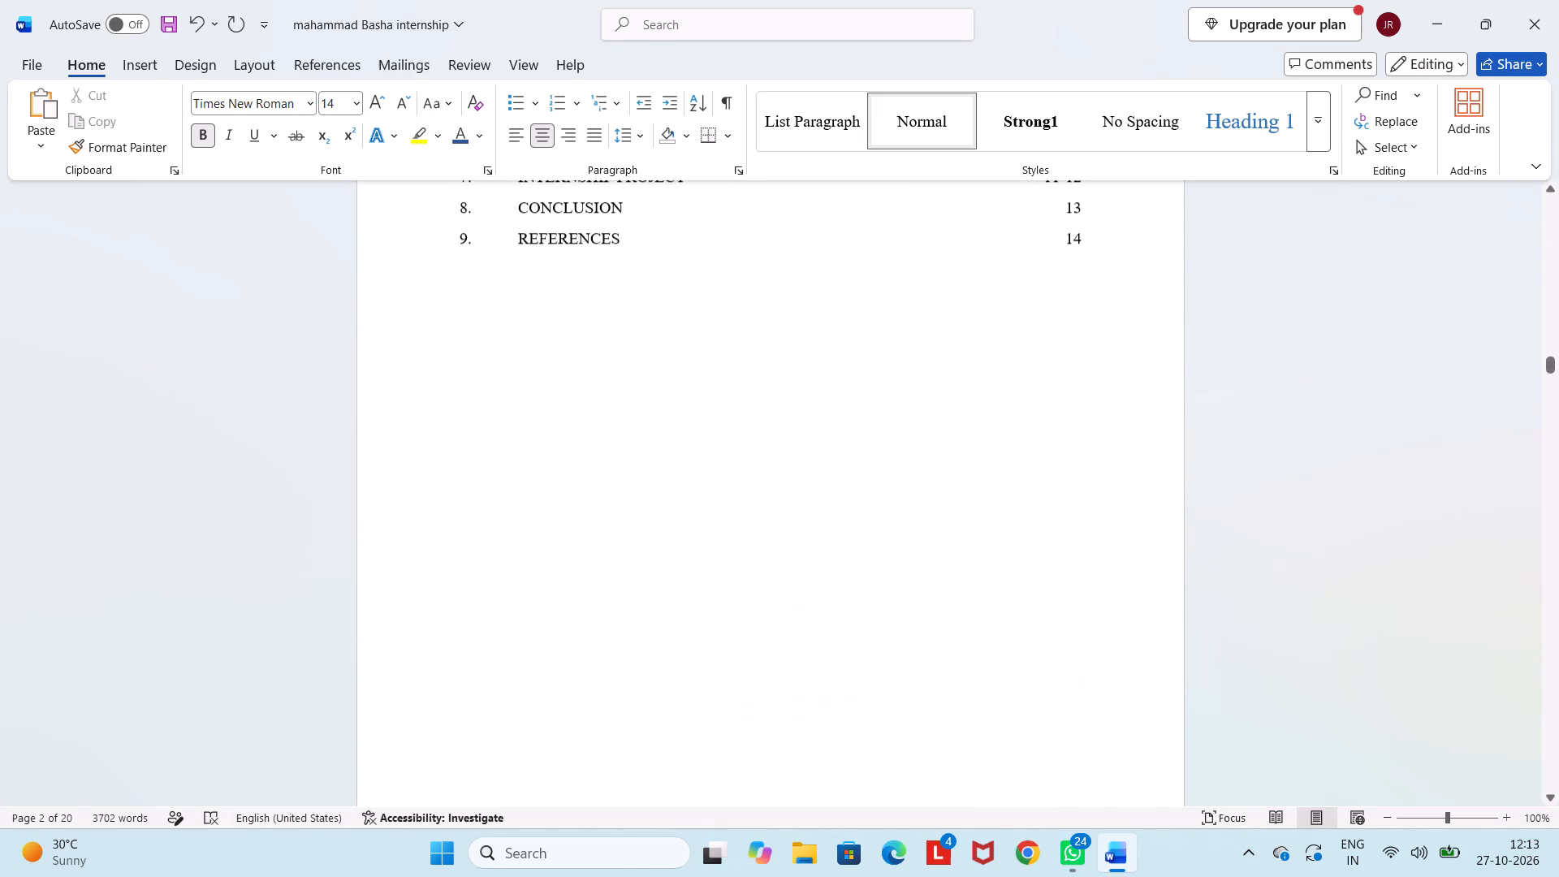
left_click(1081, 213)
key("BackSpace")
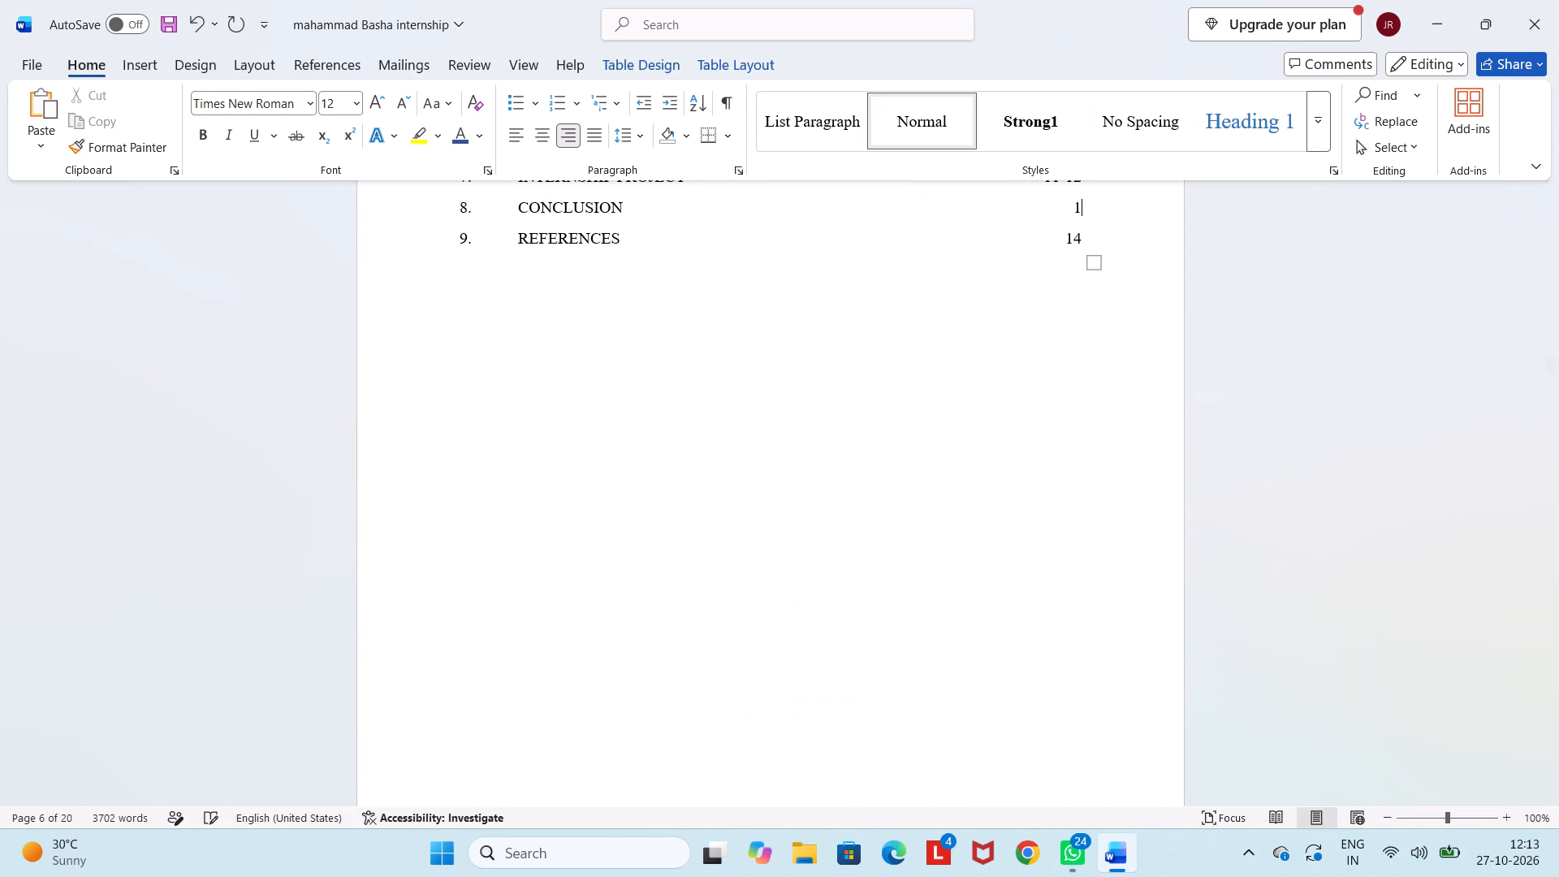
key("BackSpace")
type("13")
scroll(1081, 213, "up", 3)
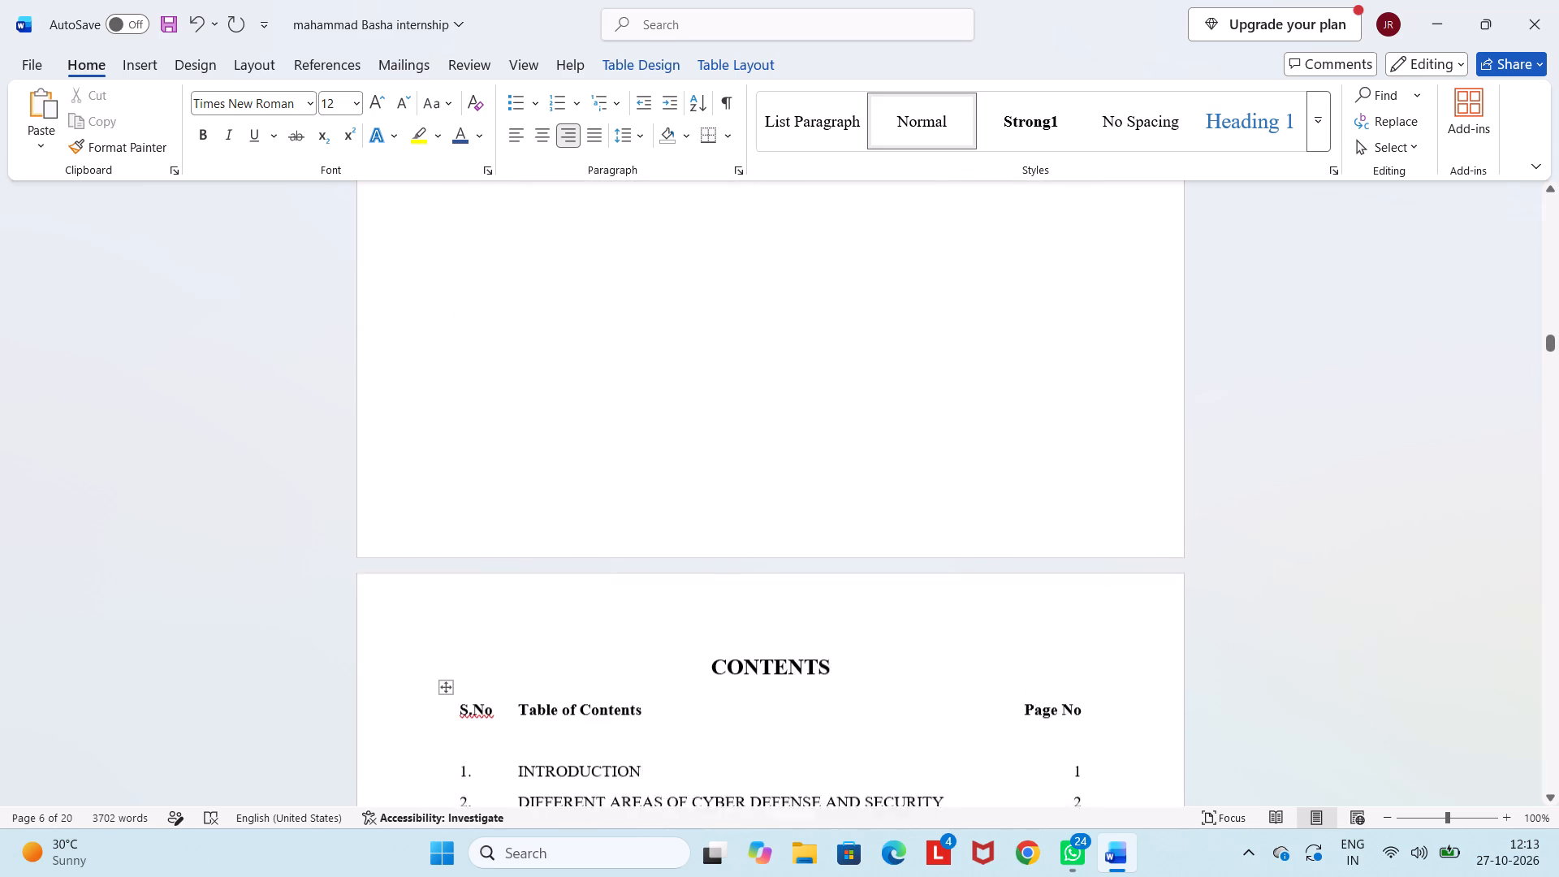
Save the report with the corrected contents table.
scroll(1081, 213, "down", 2)
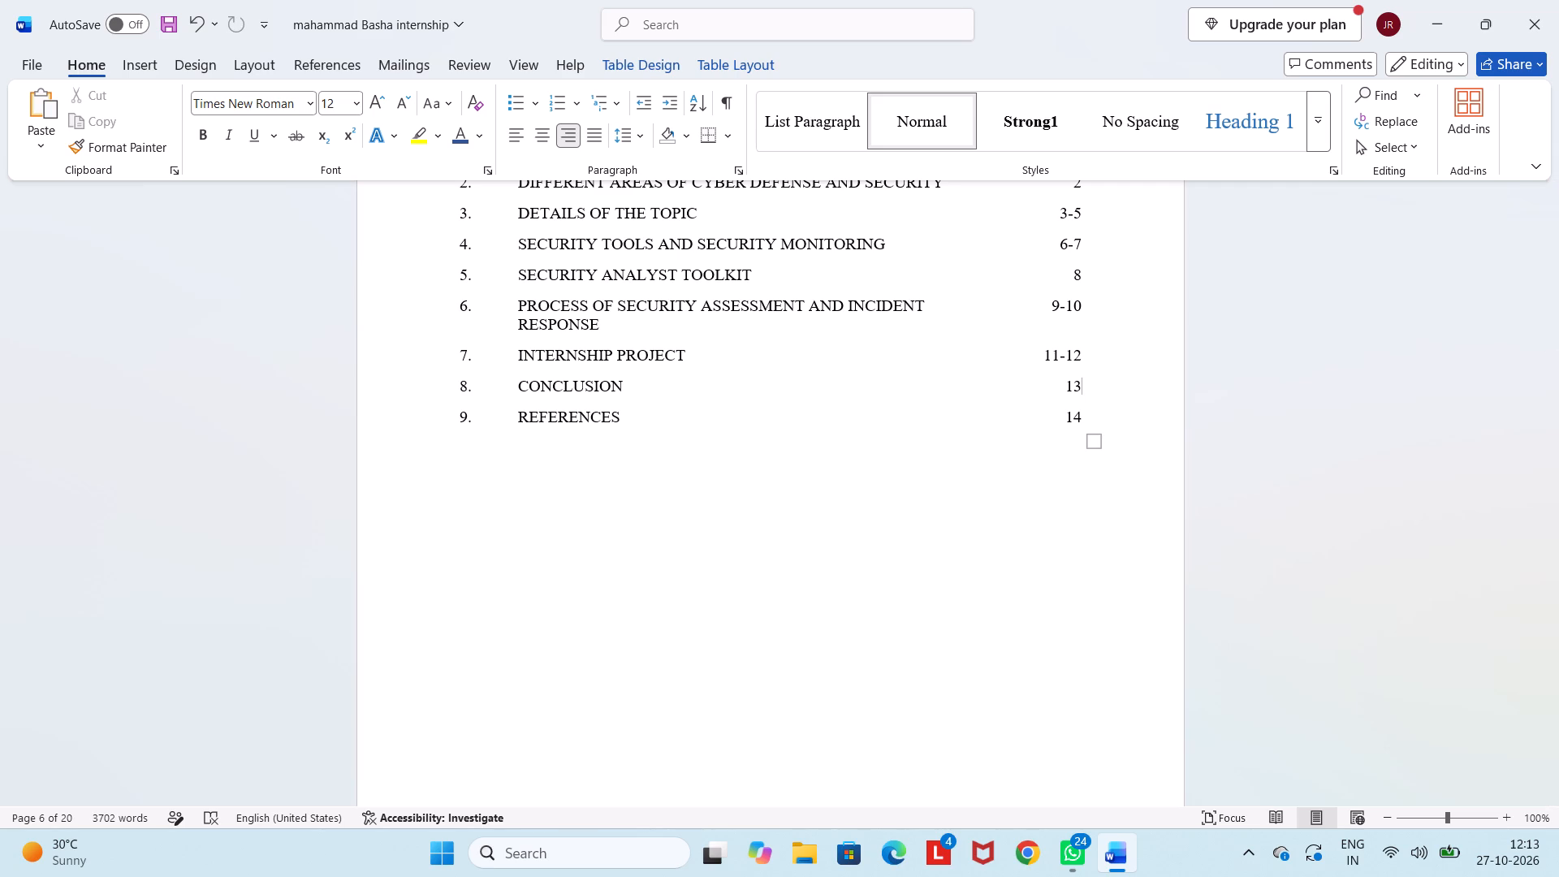
scroll(1081, 213, "down", 1)
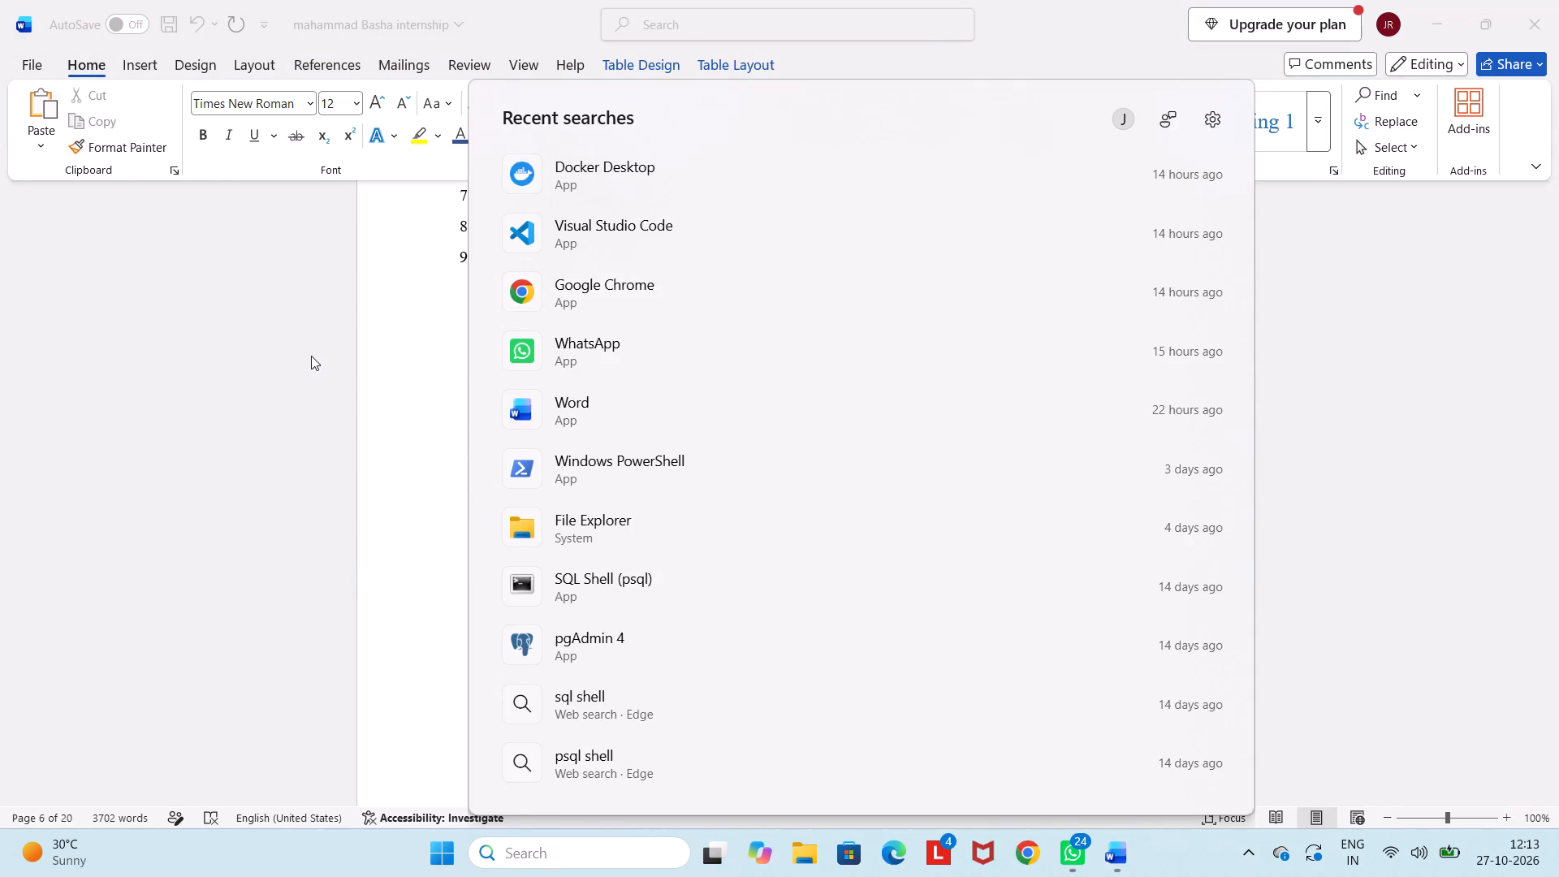
left_click(464, 329)
left_click(431, 333)
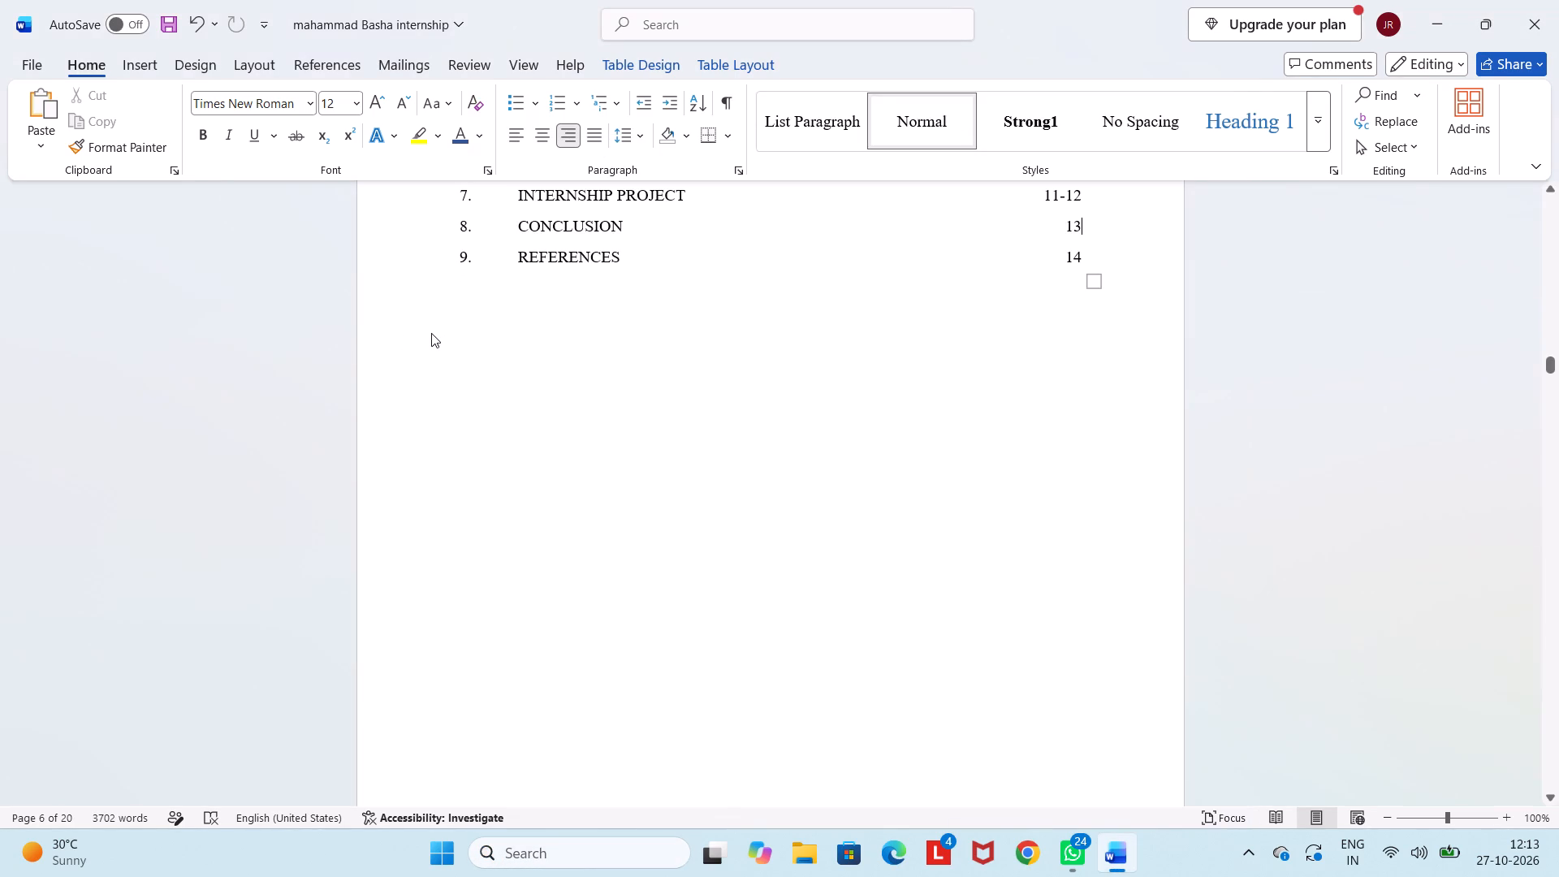
key("ctrl+s")
key("ctrl+s")
key("ctrl+s")
Add the missing "t" at the end of "Environment" in the cover page title.
scroll(431, 333, "up", 4)
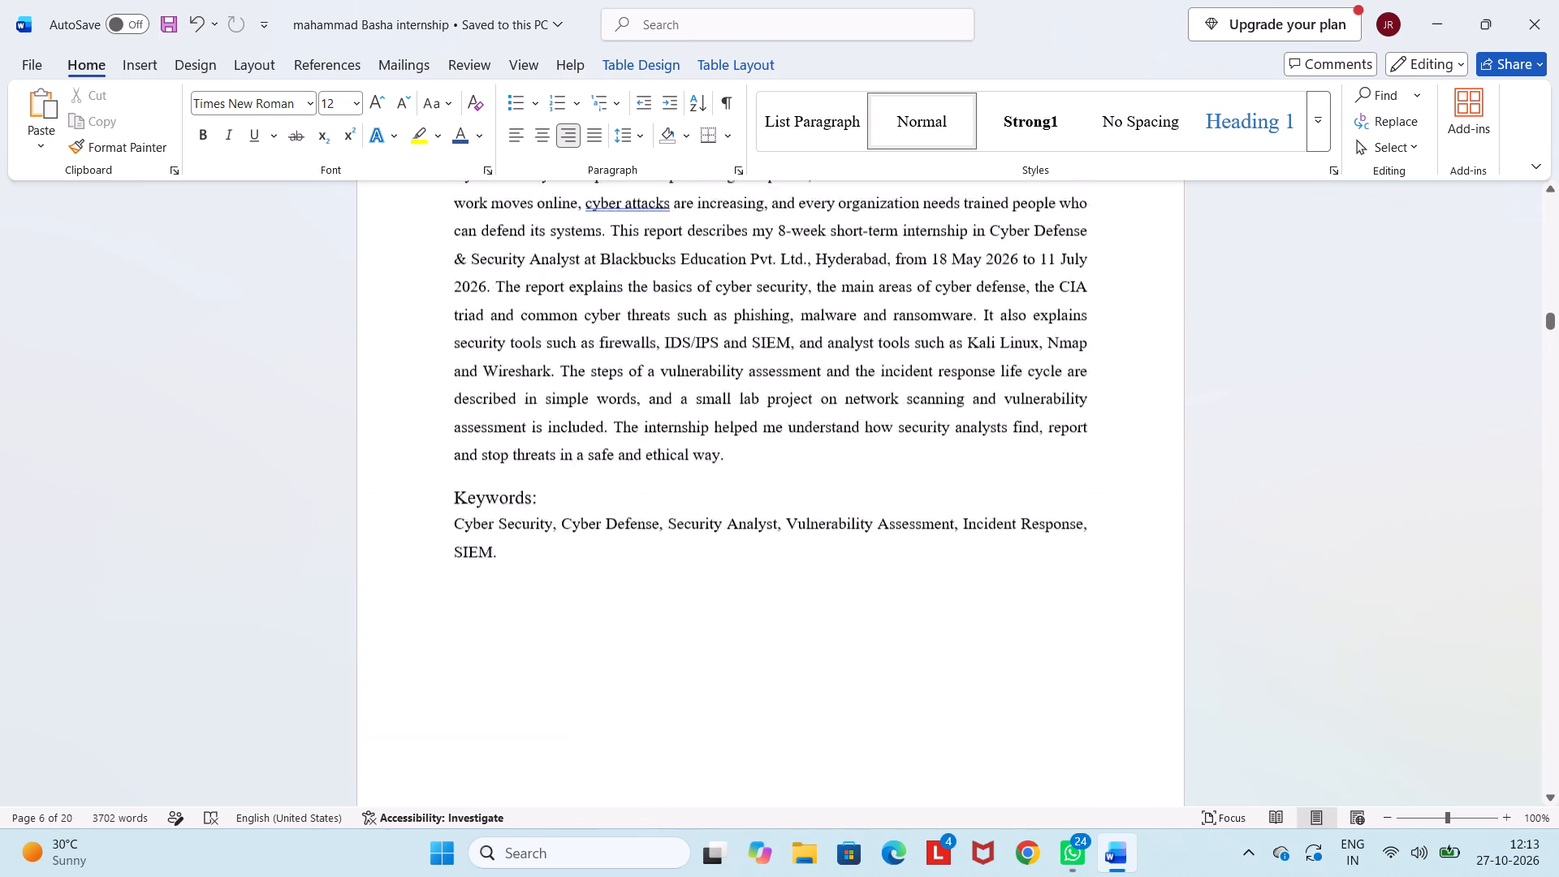
scroll(431, 333, "up", 6)
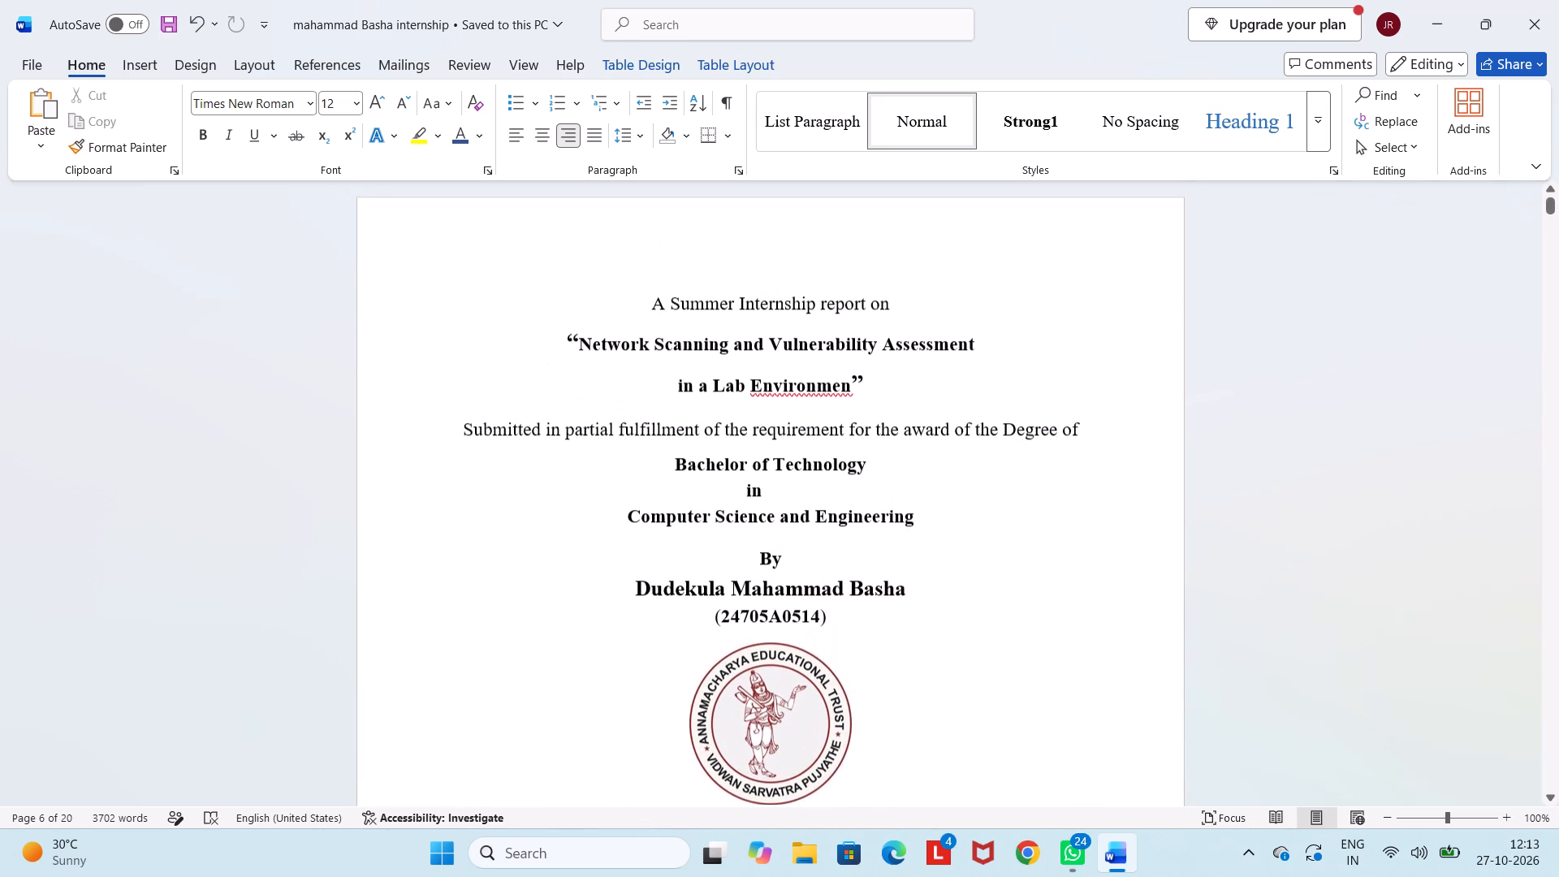
left_click(856, 382)
key("t")
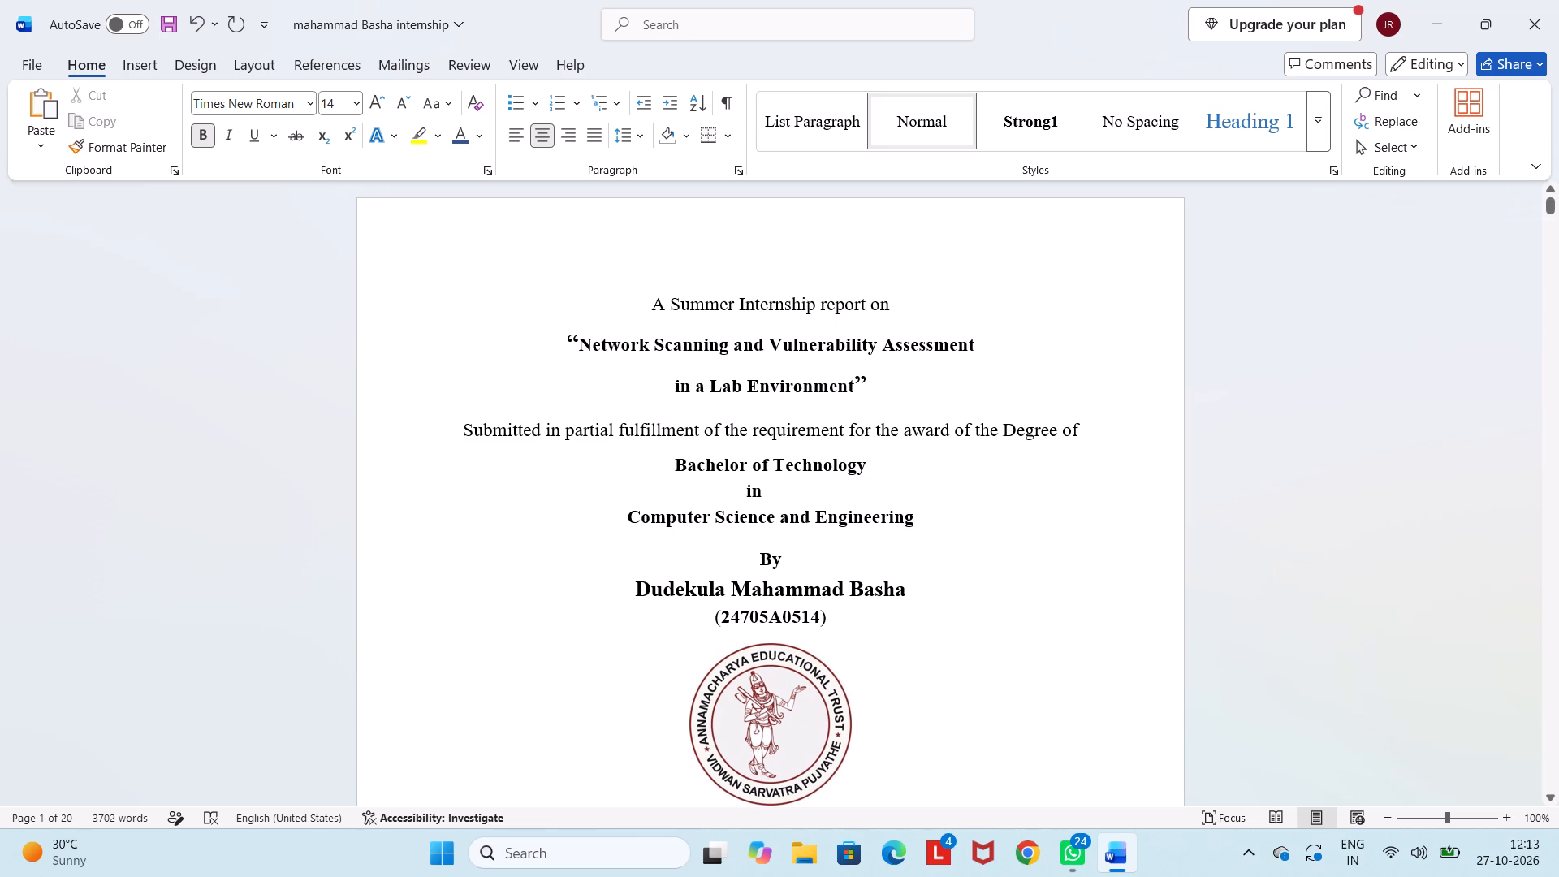
Replace the quoted report title in the certificate paragraph with the copied "Network Scanning and Vulnerability Assessment in a Lab Environment".
scroll(805, 533, "down", 1)
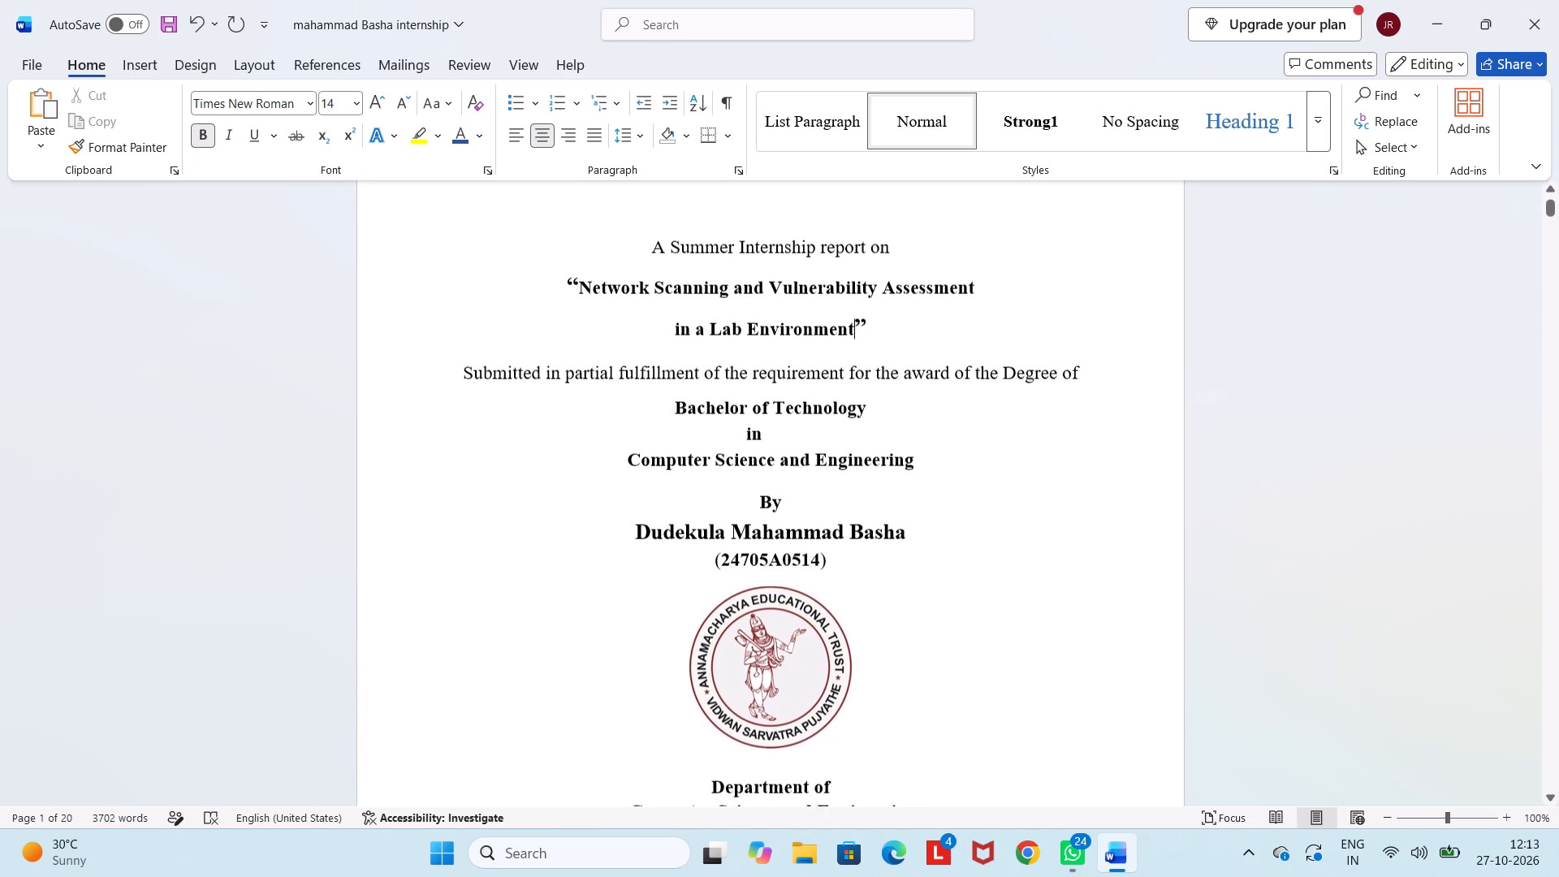
scroll(805, 533, "down", 2)
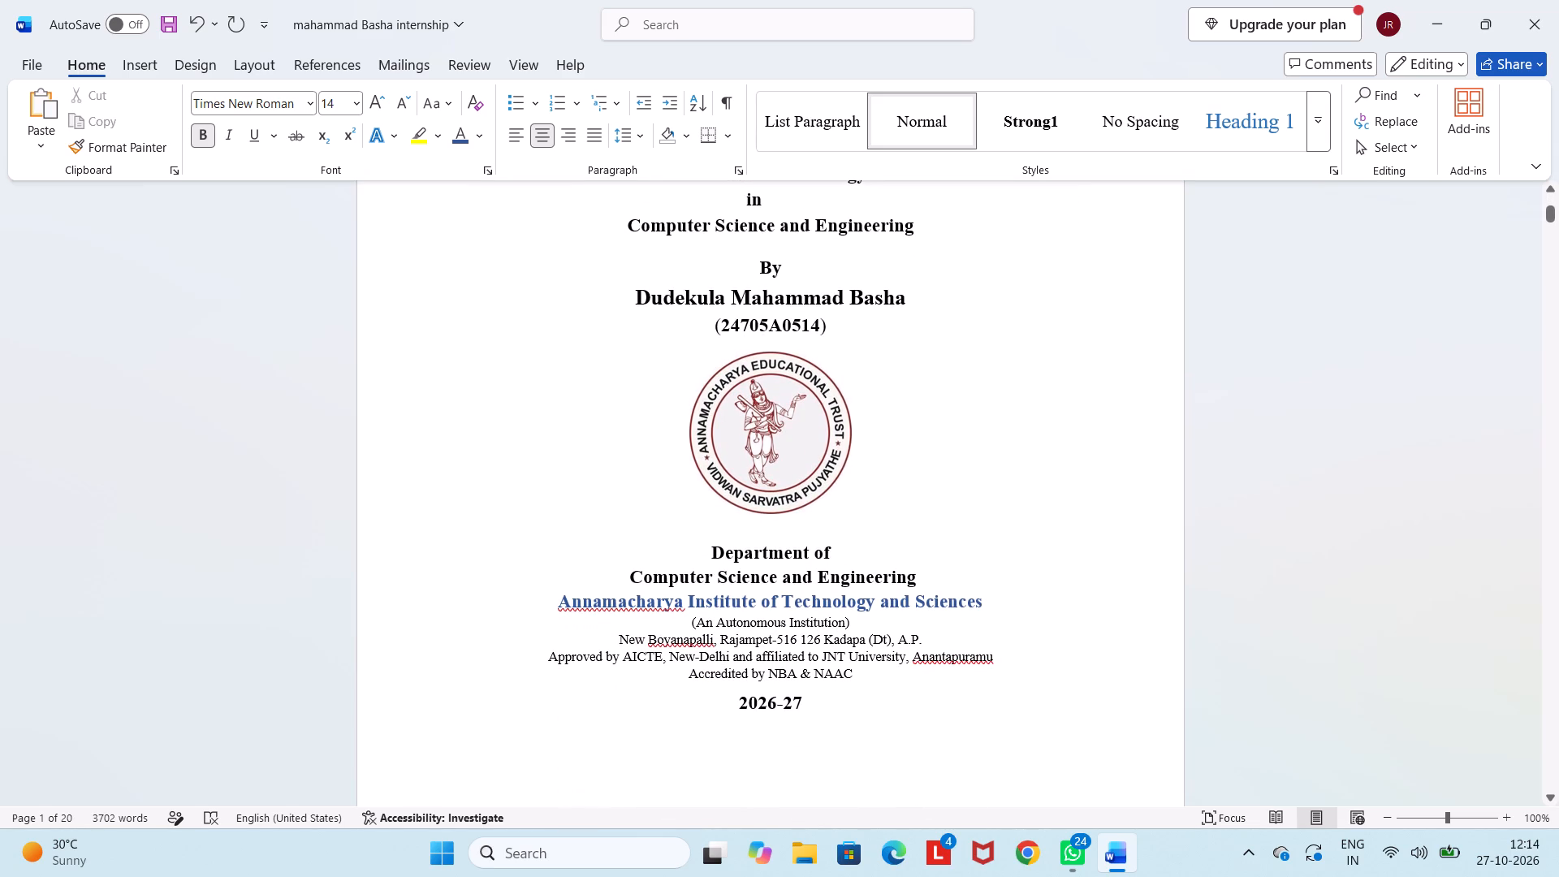
scroll(783, 701, "down", 2)
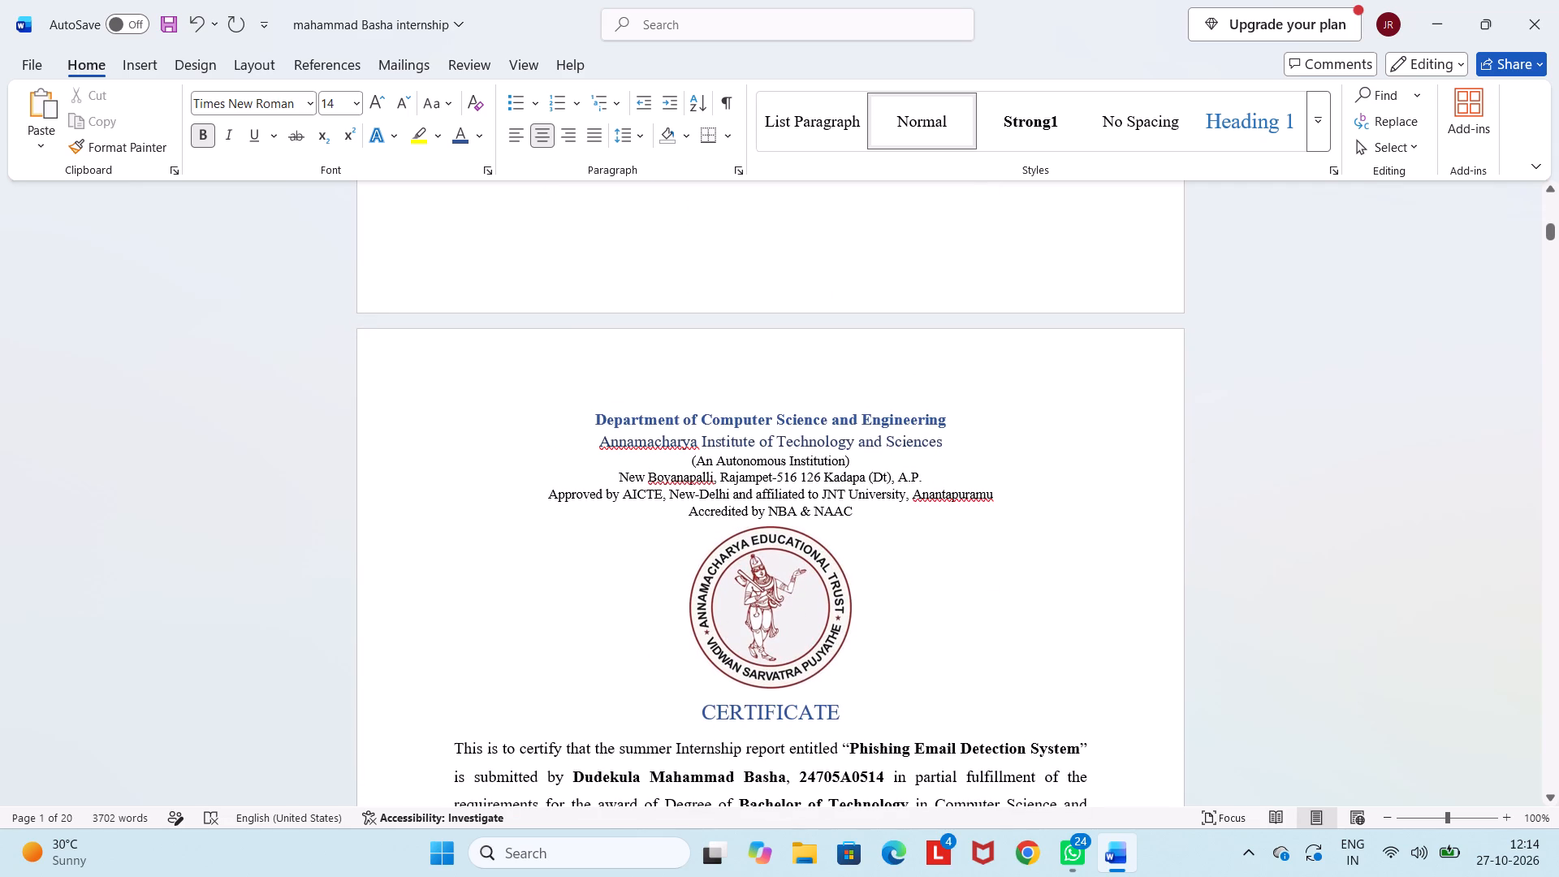
scroll(722, 608, "down", 1)
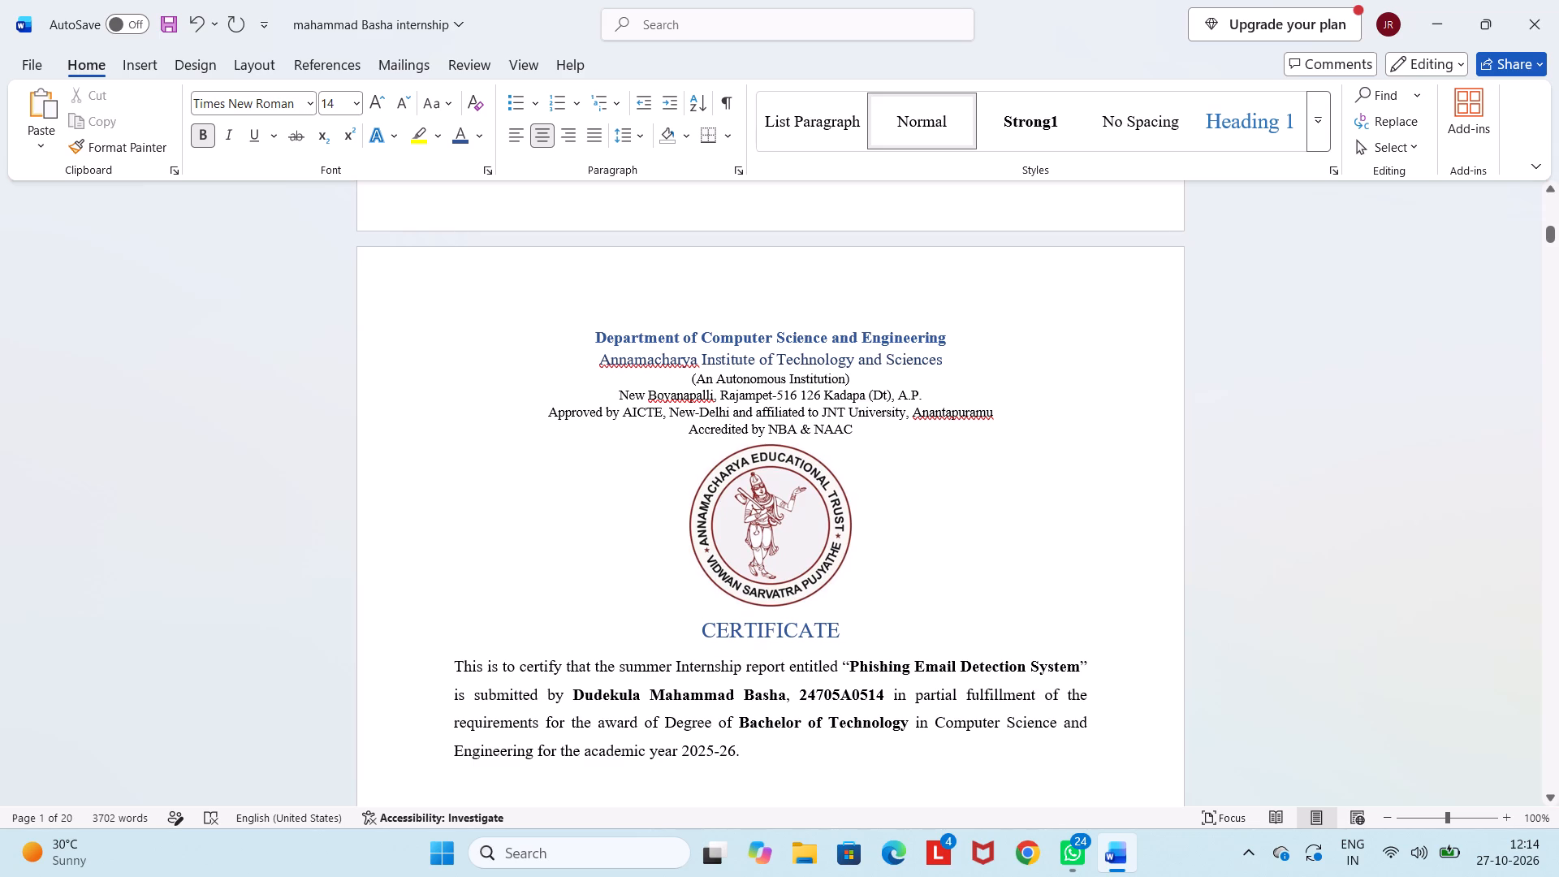
left_click_drag(1082, 667, 1070, 667)
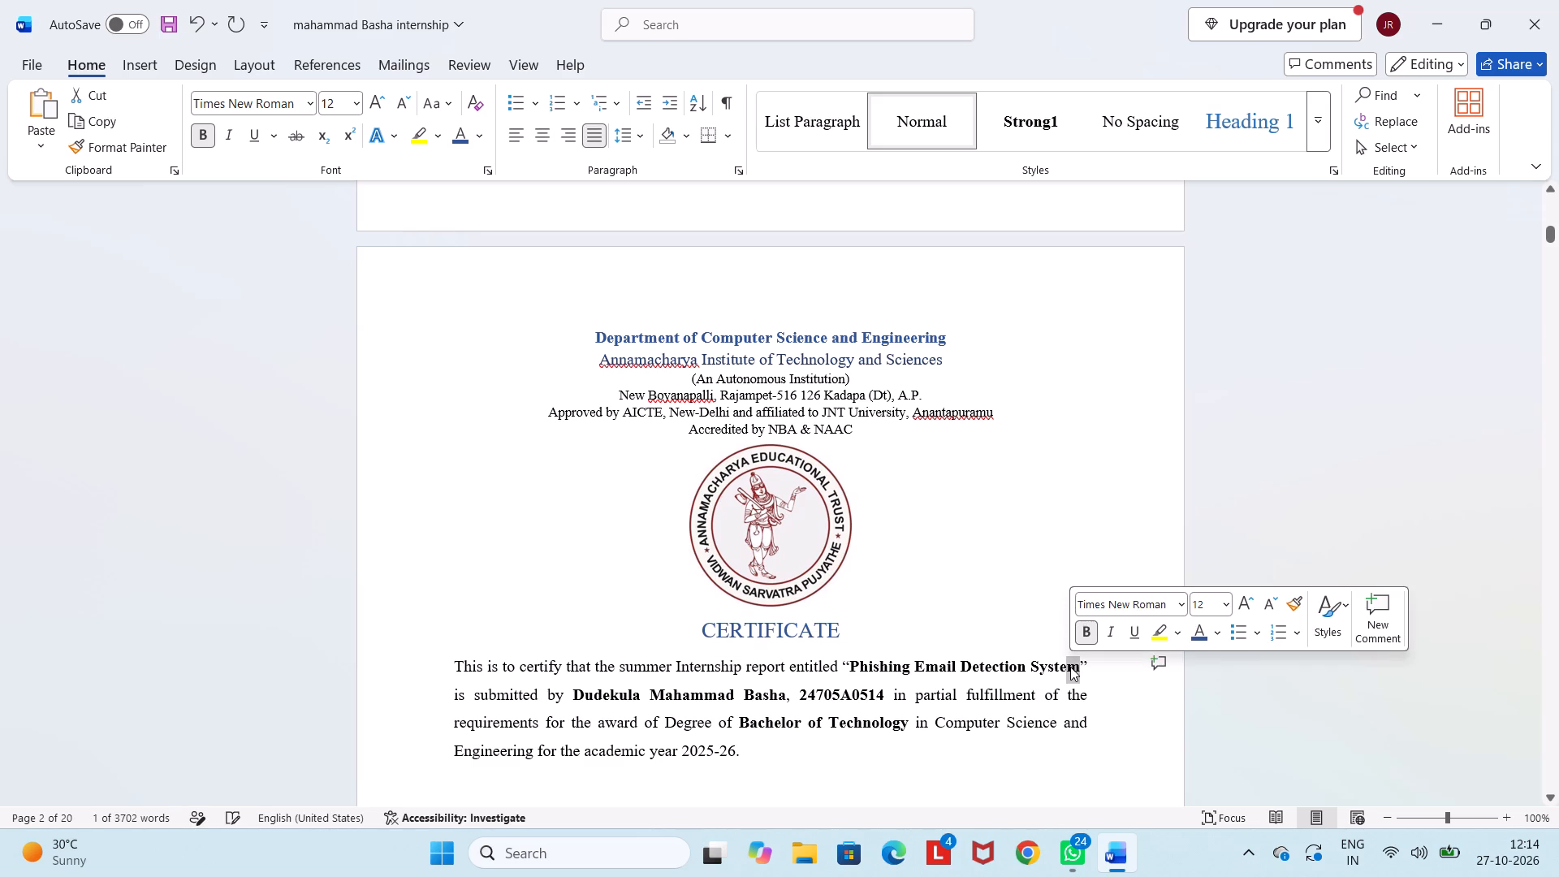
left_click(1070, 667)
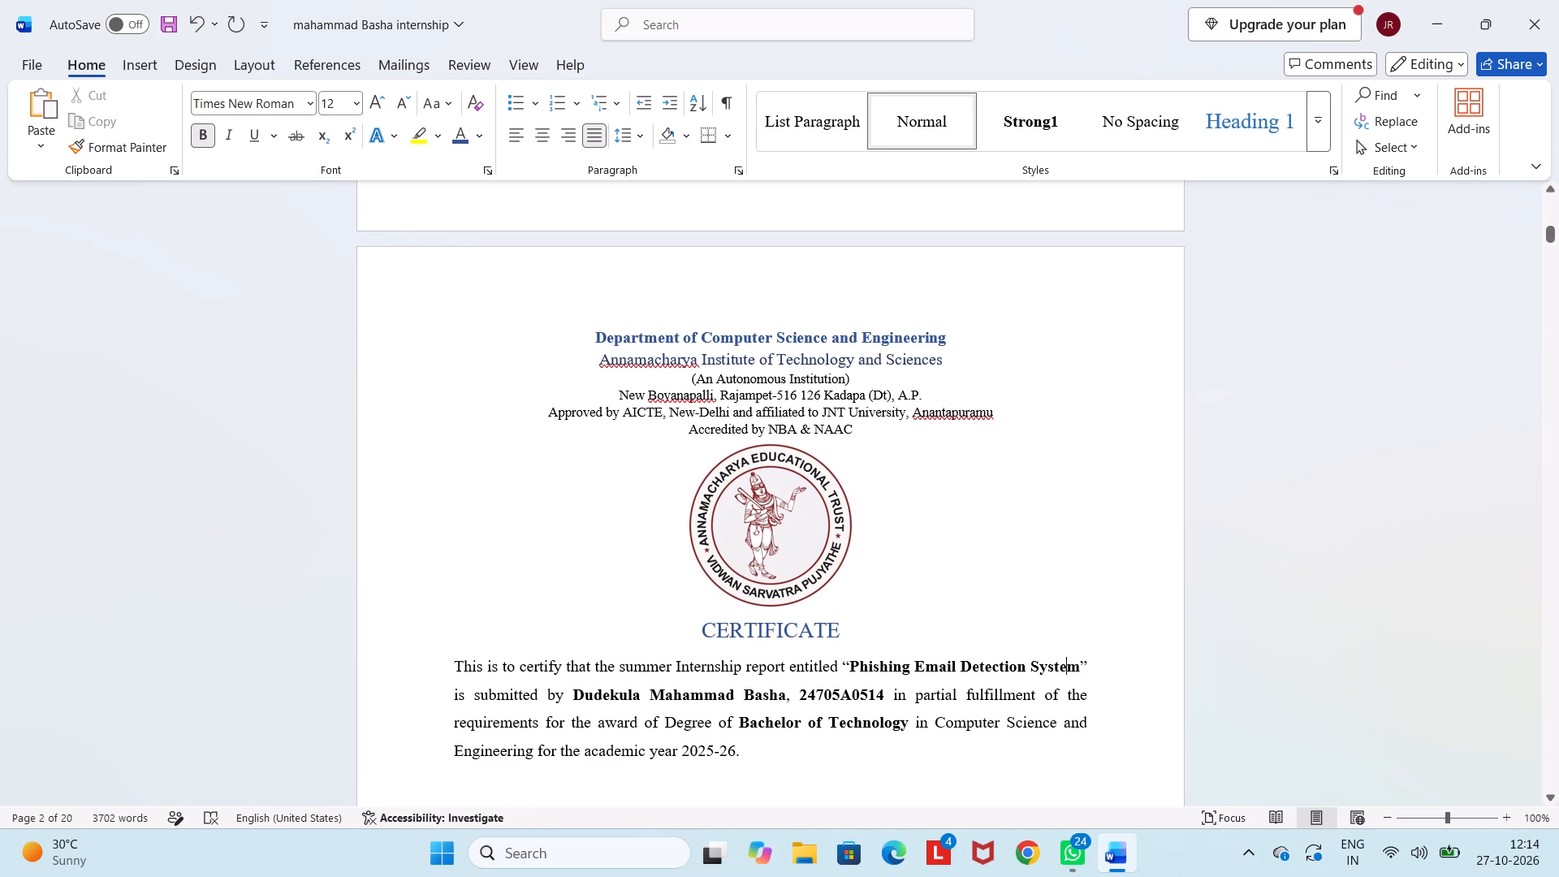
left_click(1084, 665)
key("Left")
key("BackSpace")
key("BackSpace")
key("BackSpace")
key("BackSpace")
key("BackSpace")
key("BackSpace")
key("BackSpace")
key("BackSpace")
key("BackSpace")
key("BackSpace")
key("BackSpace")
key("BackSpace")
key("BackSpace")
key("BackSpace")
key("BackSpace")
key("BackSpace")
key("BackSpace")
key("BackSpace")
key("BackSpace")
key("BackSpace")
key("BackSpace")
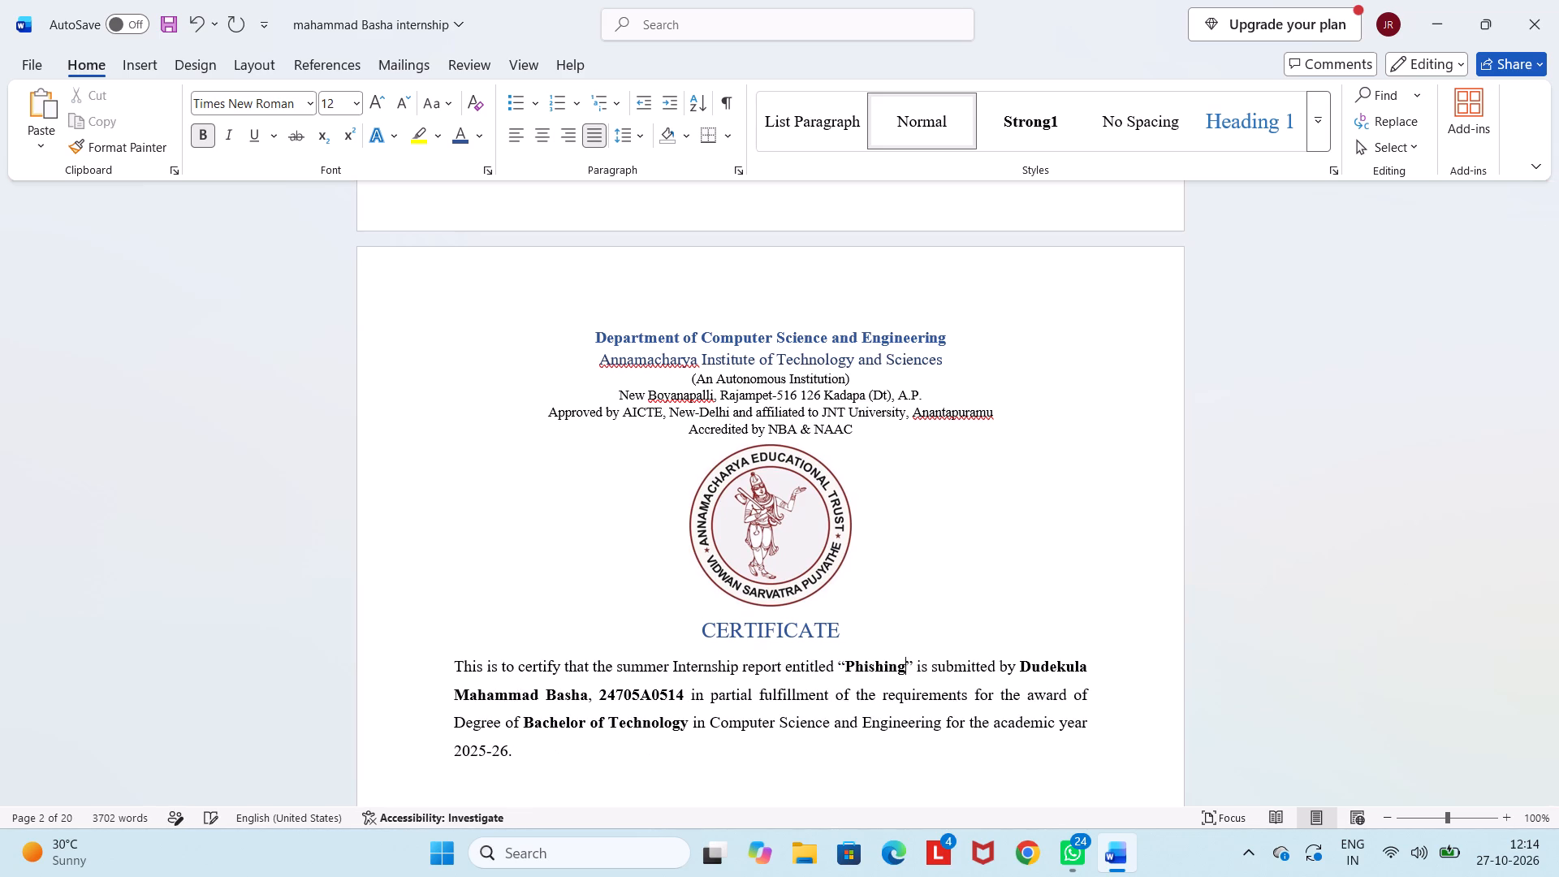
key("BackSpace")
key("BackSpace")
key("BackSpace")
key("BackSpace")
key("BackSpace")
key("BackSpace")
key("BackSpace")
key("BackSpace")
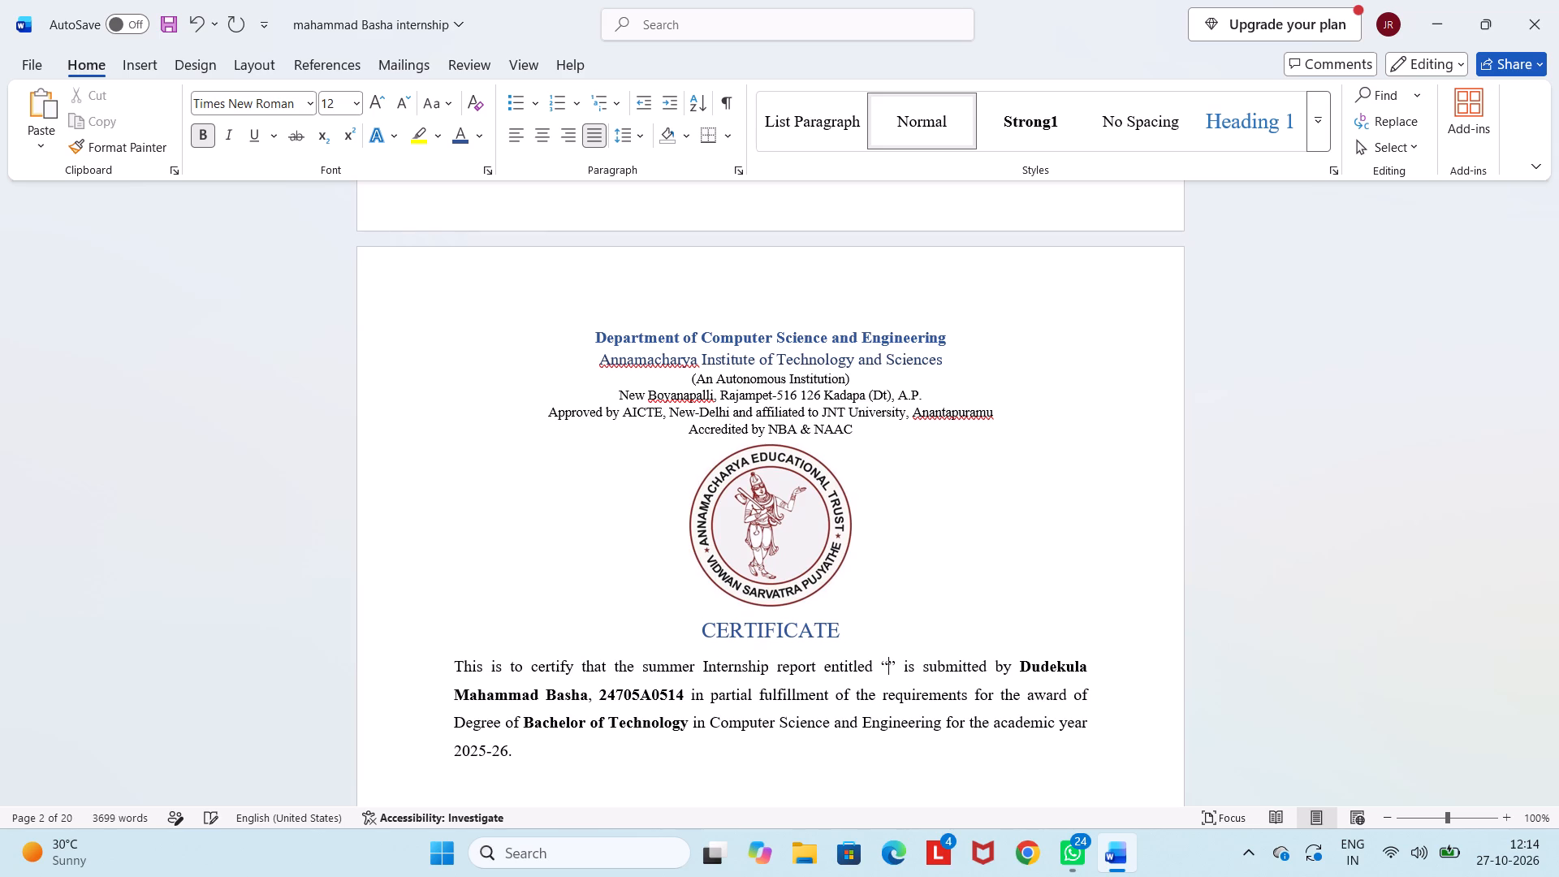
key("ctrl+v")
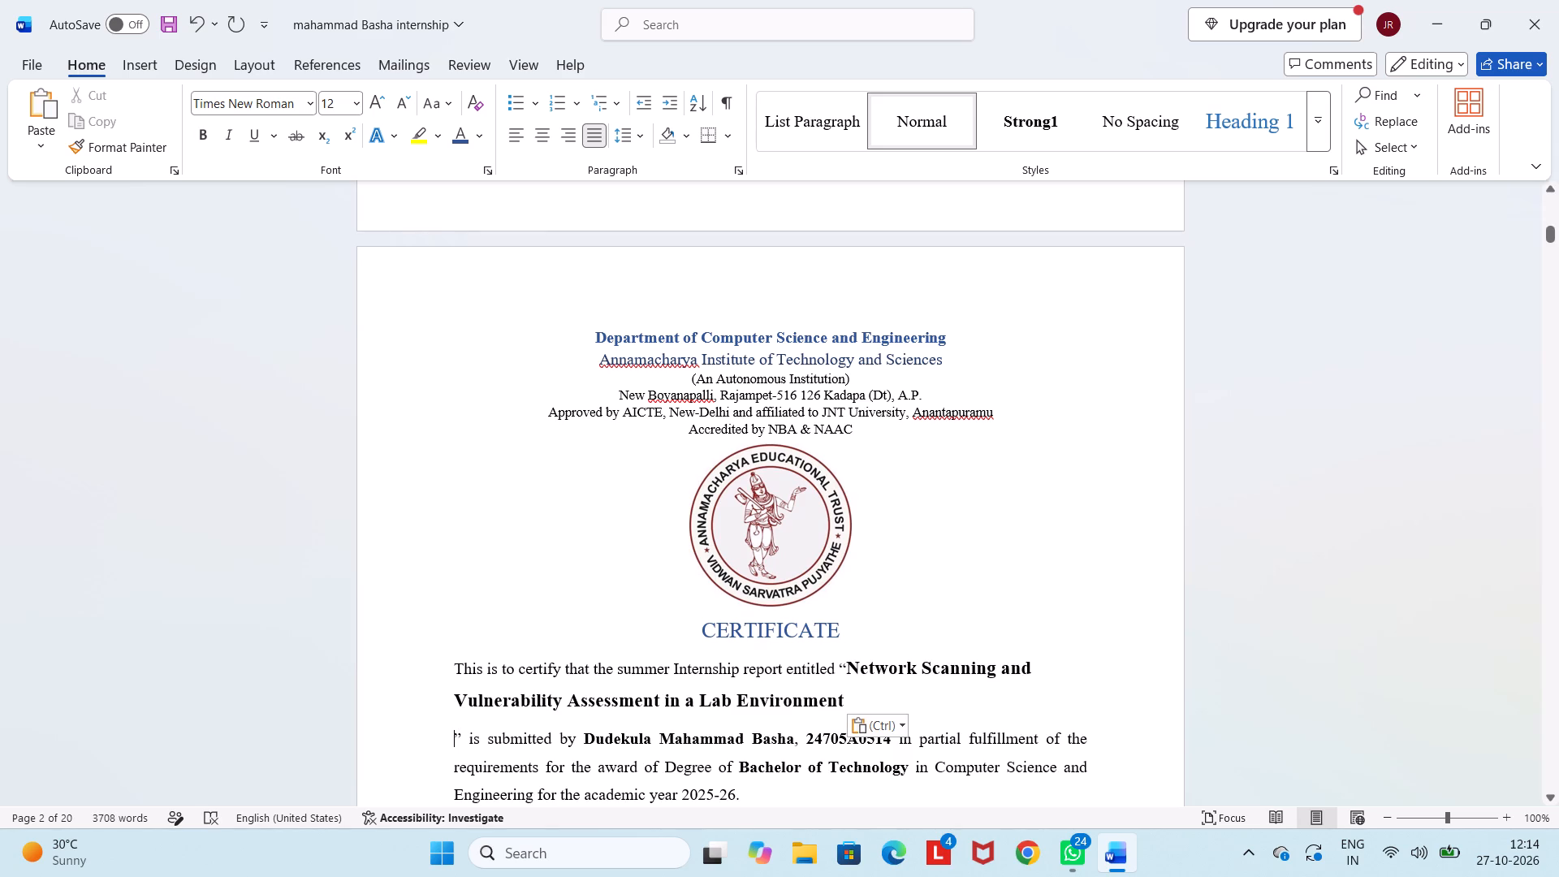
Reduce the font size of the project title in the certificate paragraph to 12.
left_click(835, 695)
left_click_drag(848, 695, 445, 686)
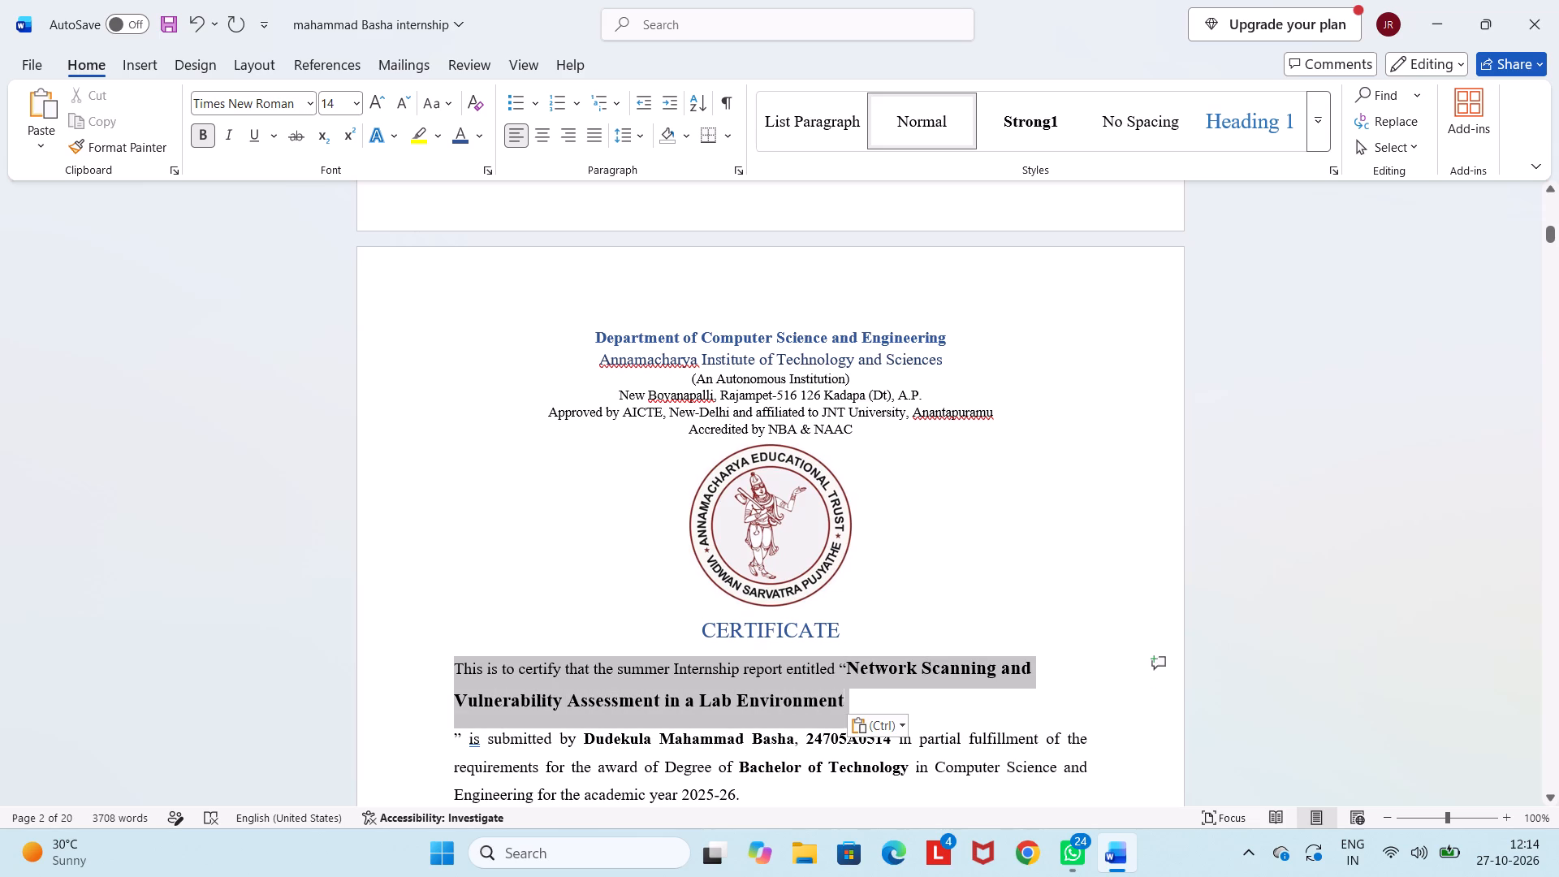
left_click_drag(445, 686, 858, 659)
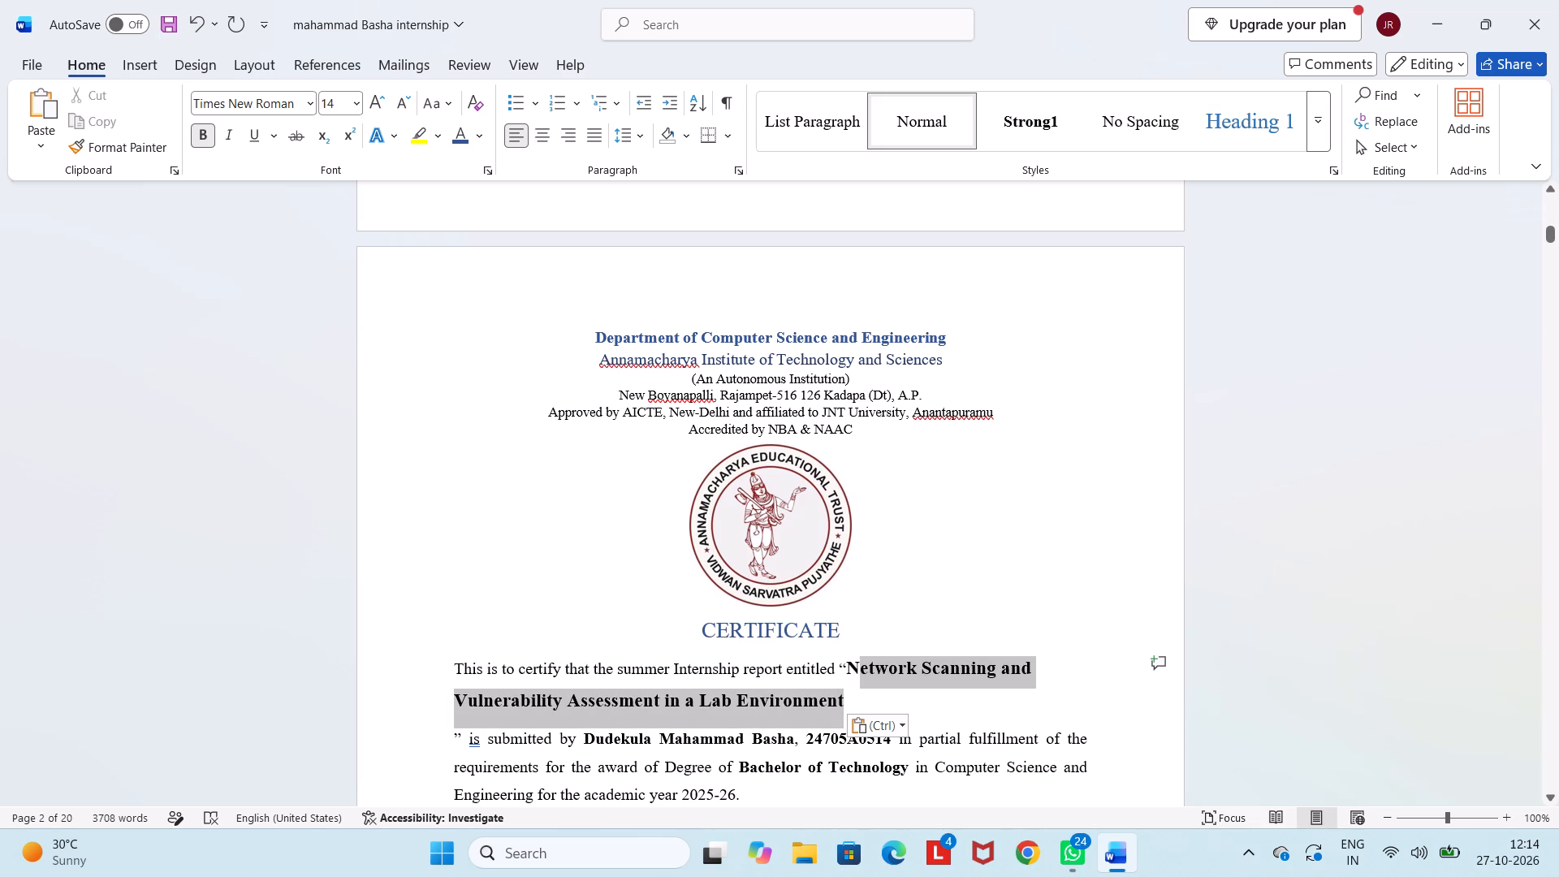
left_click_drag(858, 659, 845, 659)
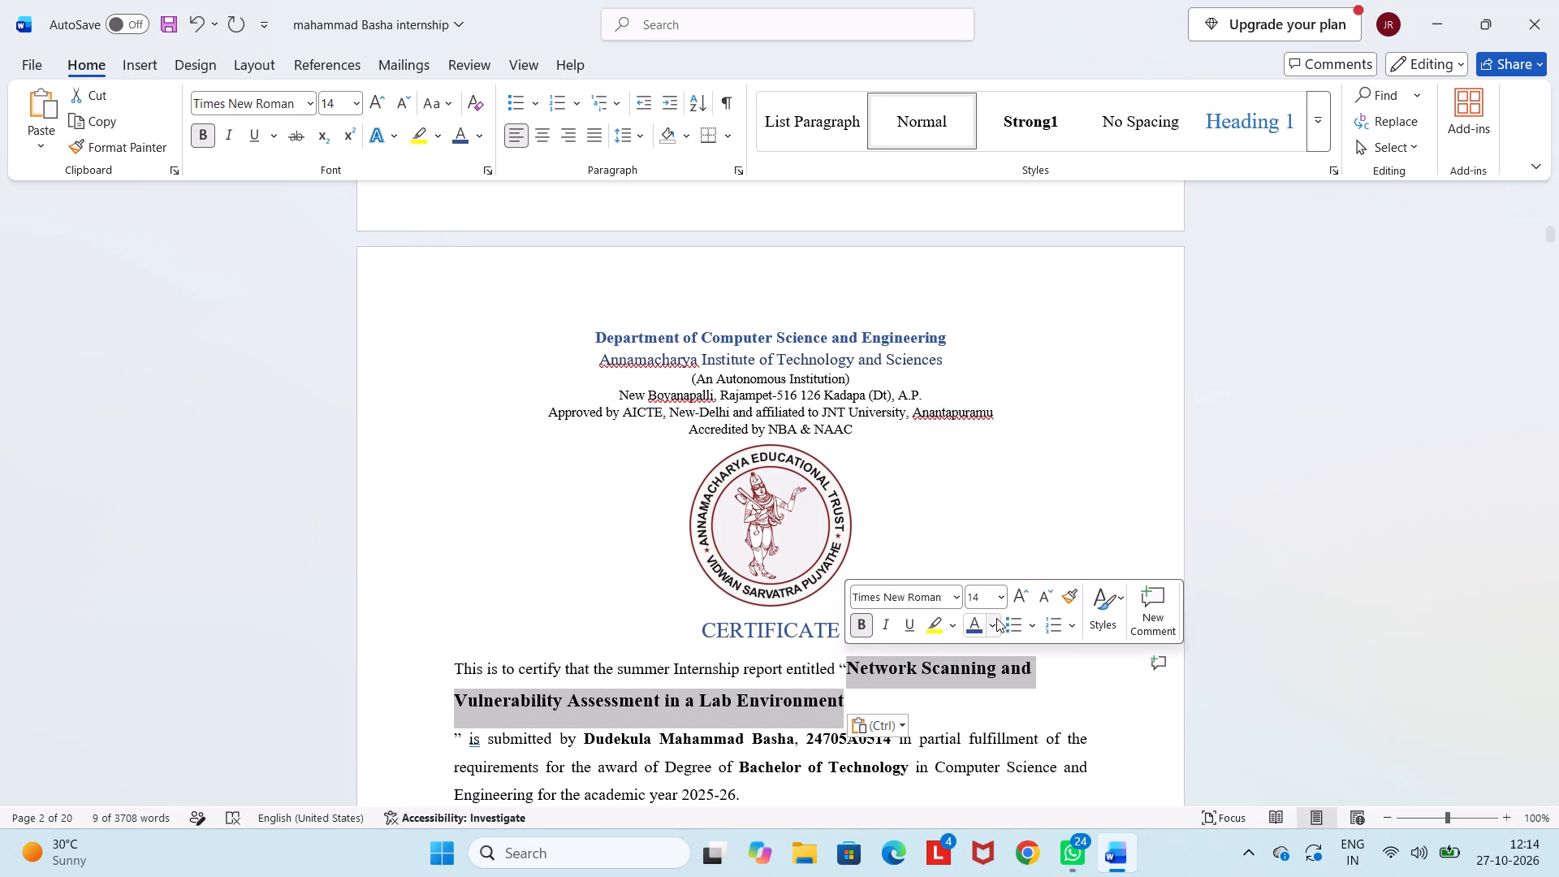
left_click(1038, 597)
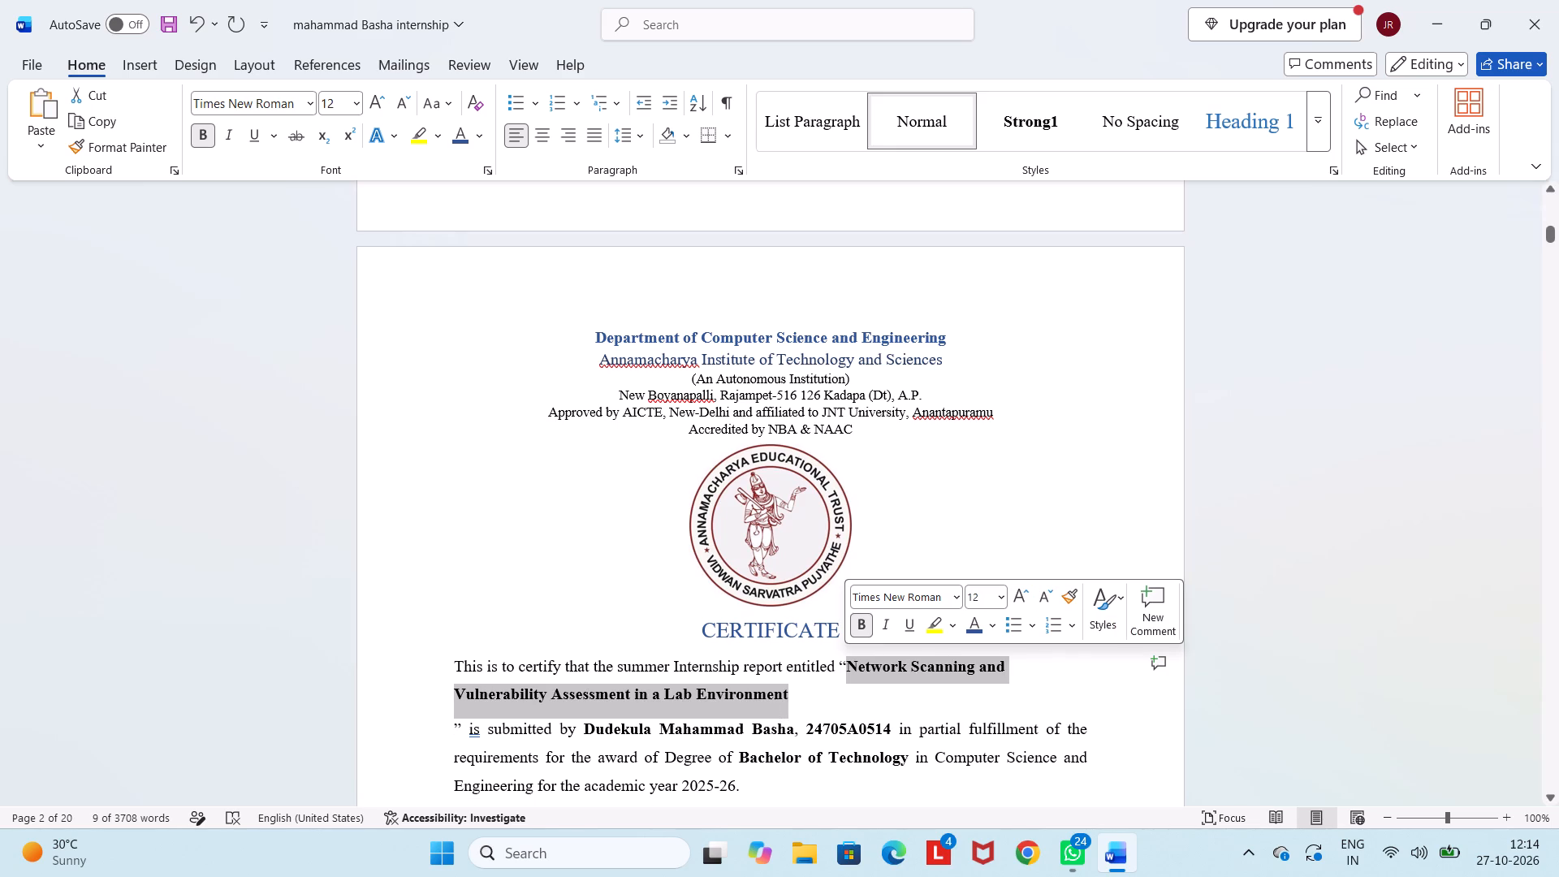
Remove the paragraph break after the certificate's project title so the closing quotation mark and remaining text follow on directly.
left_click(458, 724)
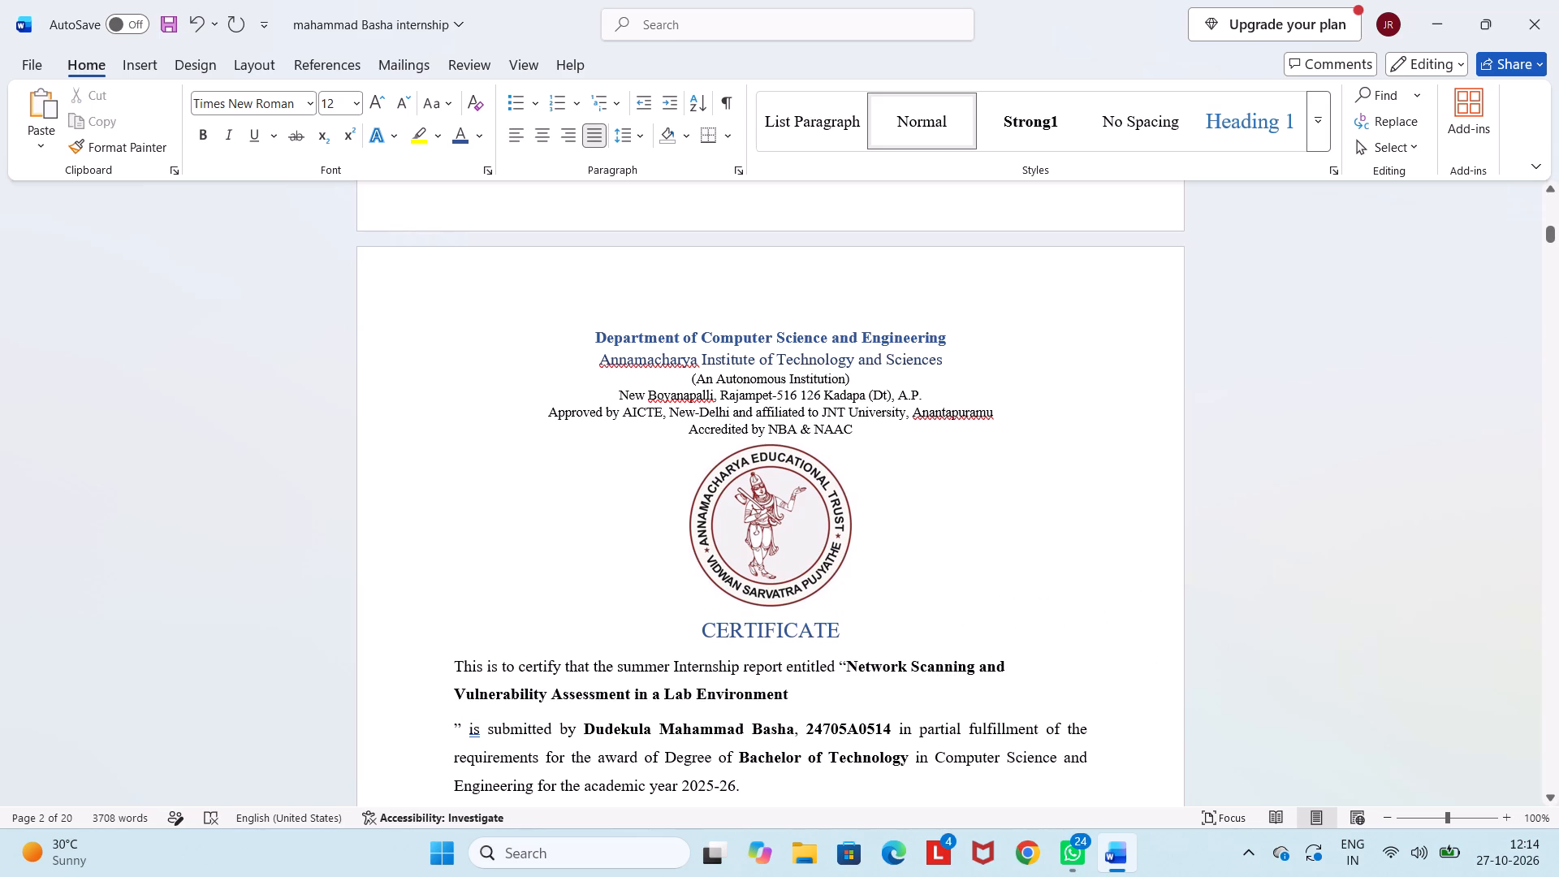
key("Left")
key("BackSpace")
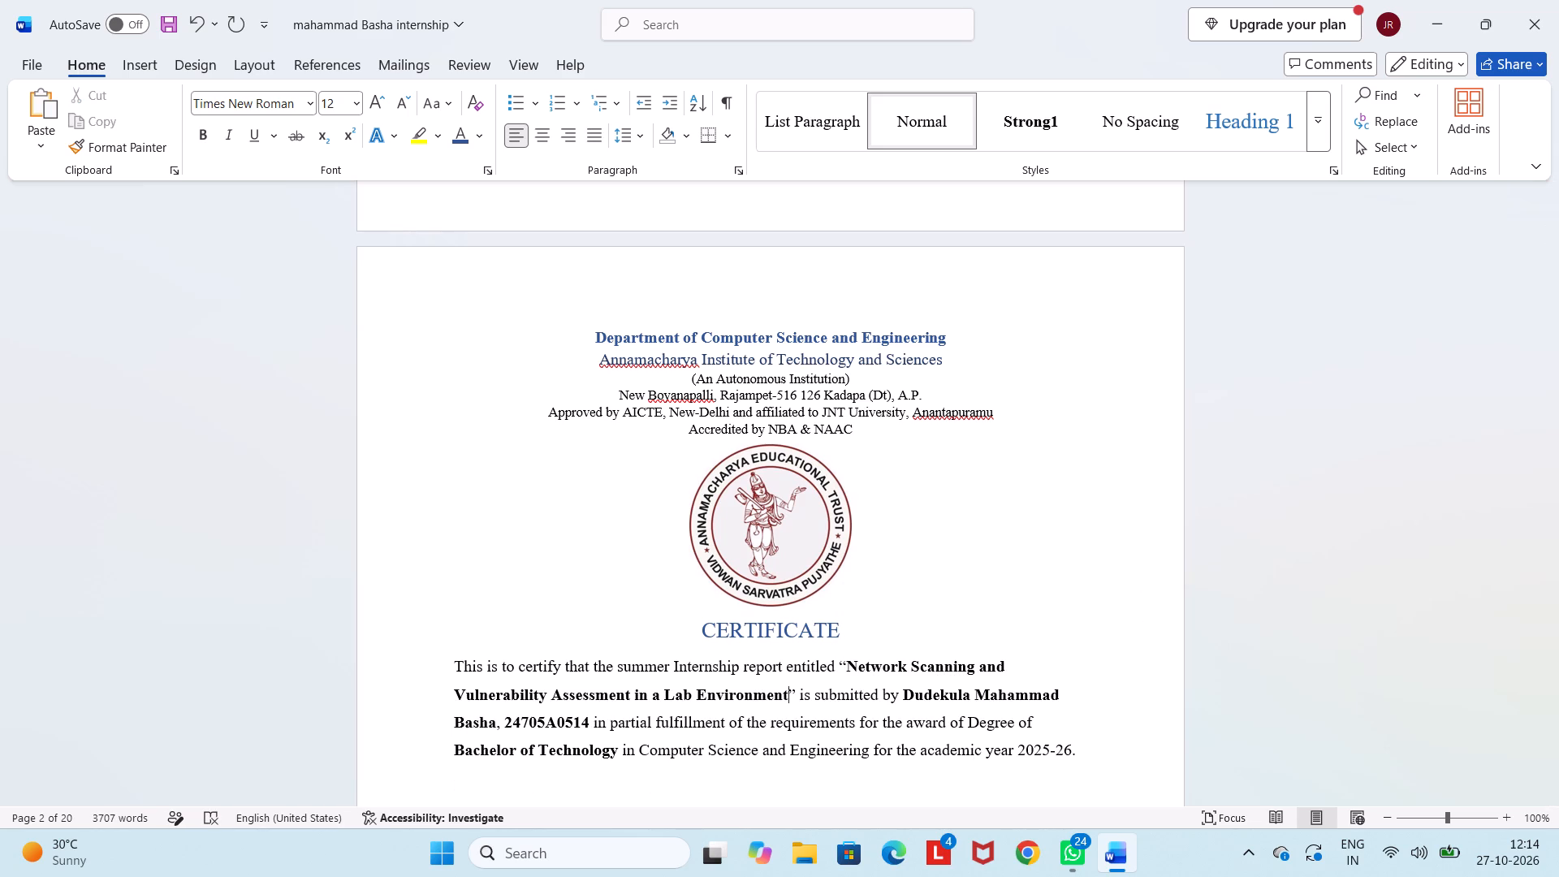
Set the academic year in the certificate paragraph to 2026-27.
left_click(1047, 743)
key("BackSpace")
key("6")
key("Right")
key("Right")
key("Right")
key("BackSpace")
key("7")
Change the Summer Internship Supervisor's designation in the certificate's signature block to "Associate Professor CSE".
scroll(1047, 743, "up", 3)
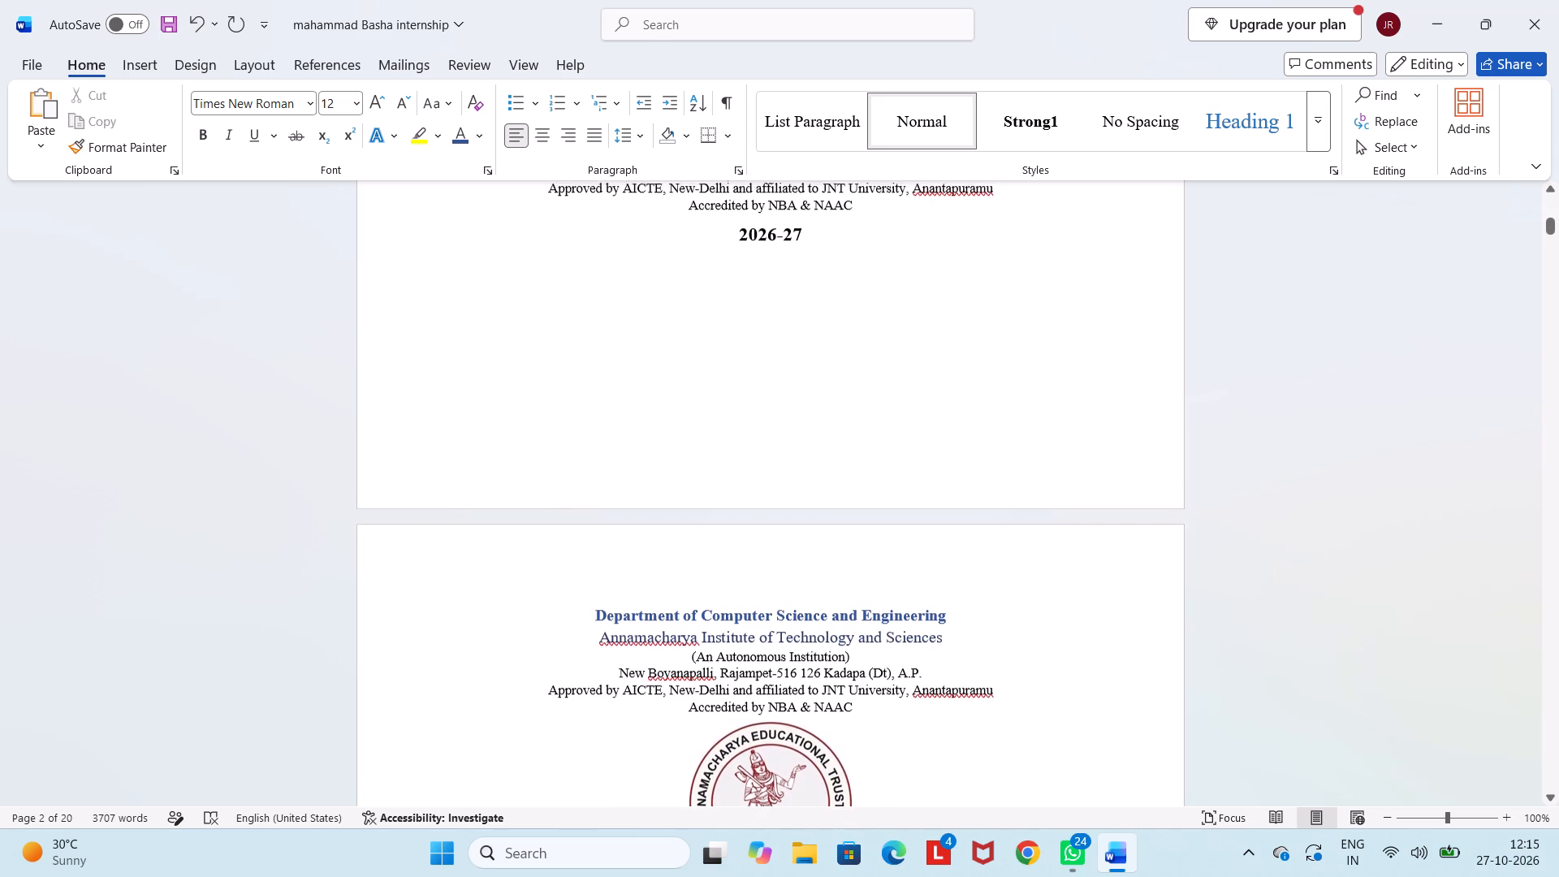
scroll(1047, 743, "up", 1)
scroll(1047, 743, "down", 2)
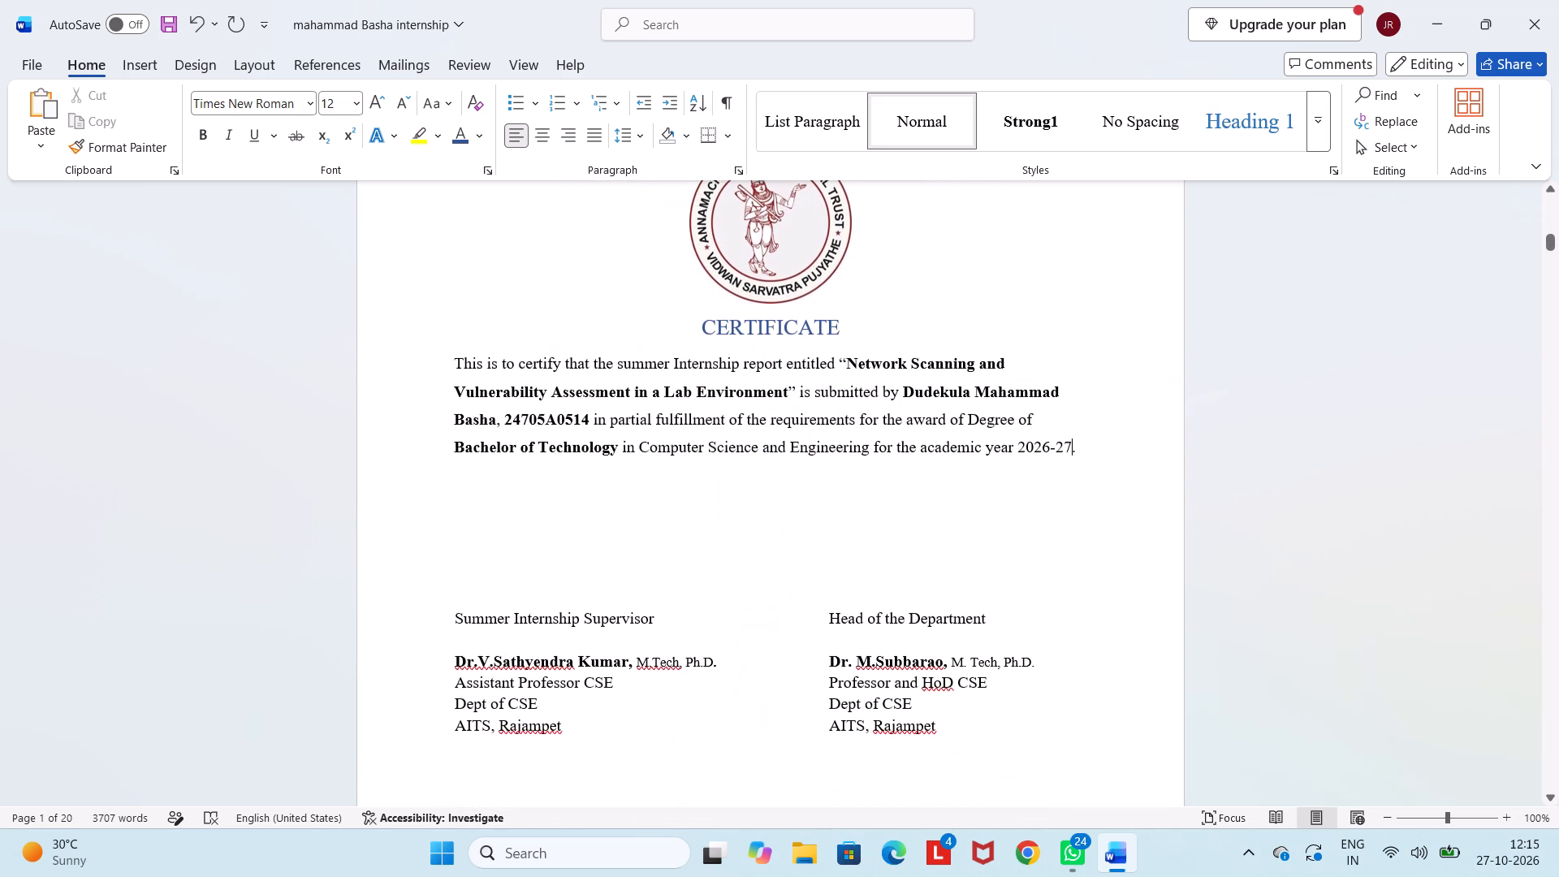
scroll(1047, 743, "down", 1)
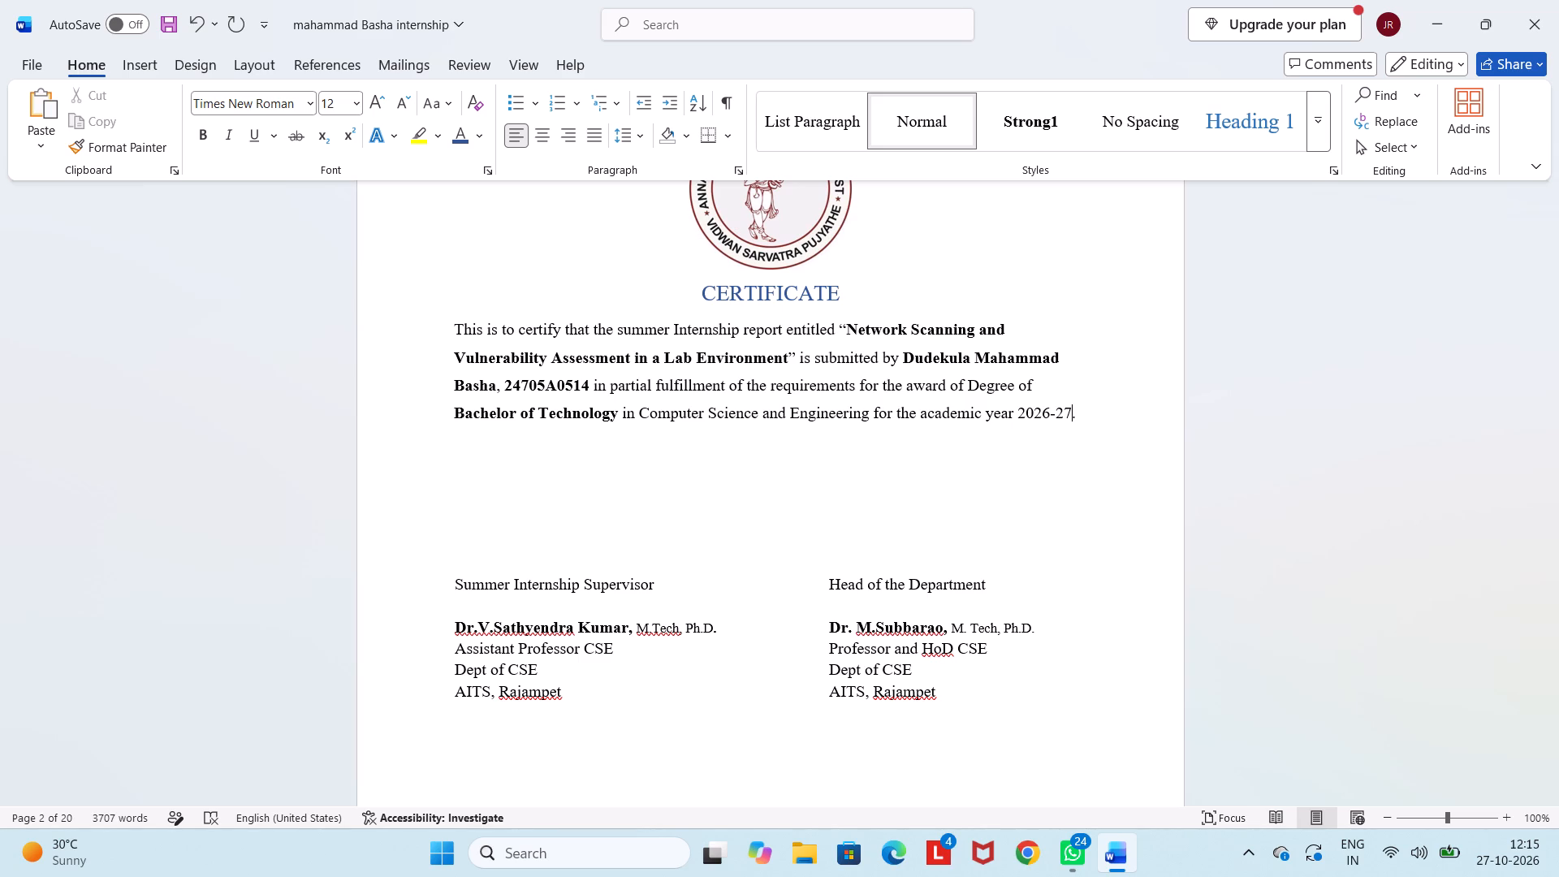
scroll(1047, 743, "down", 1)
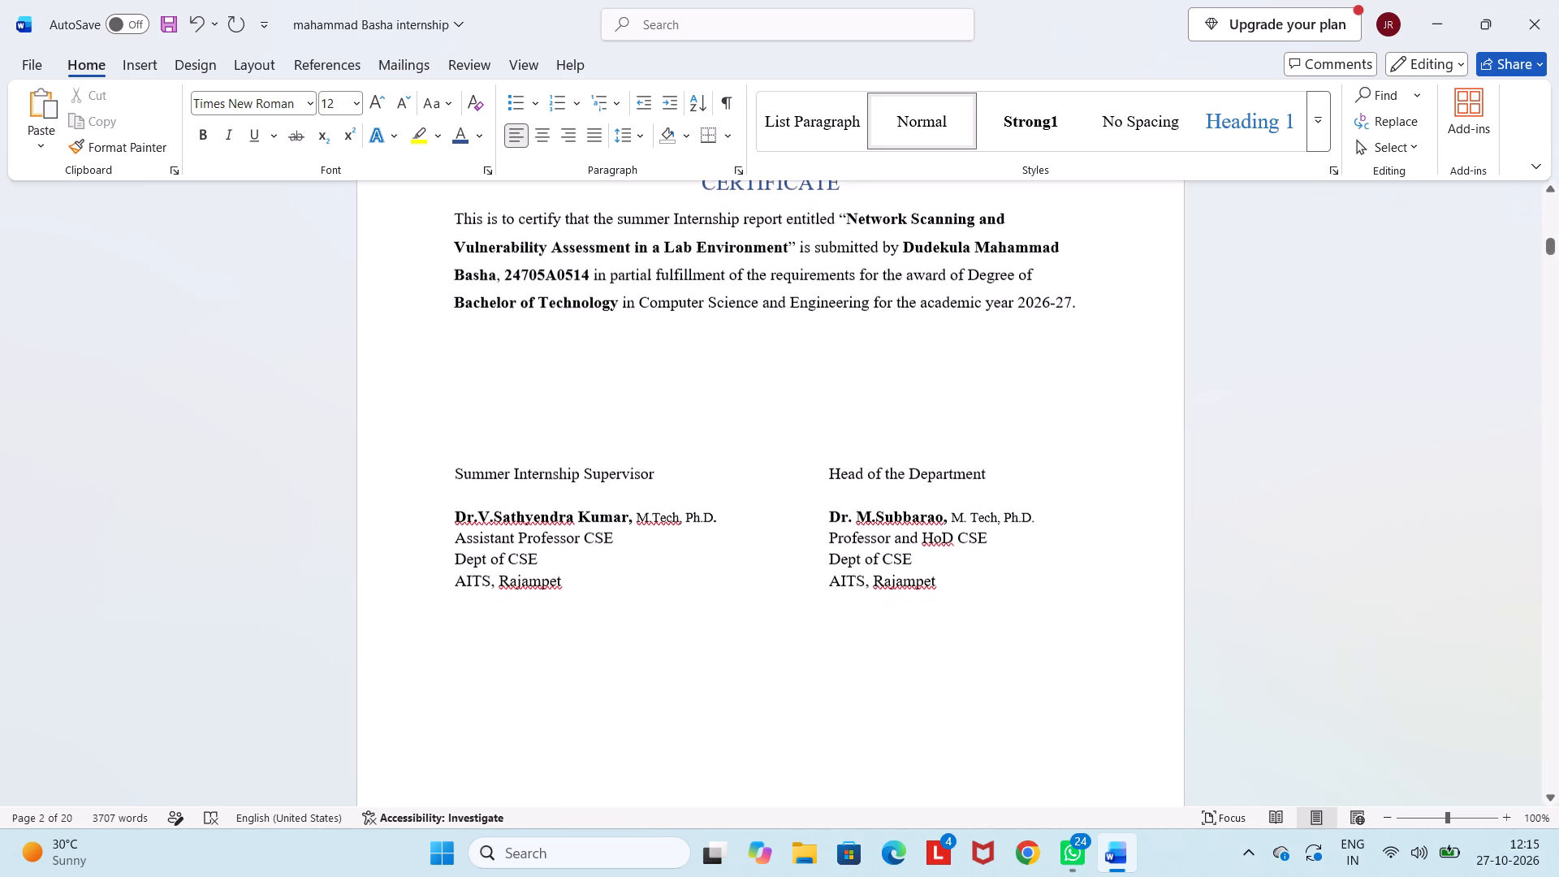
scroll(1047, 743, "down", 2)
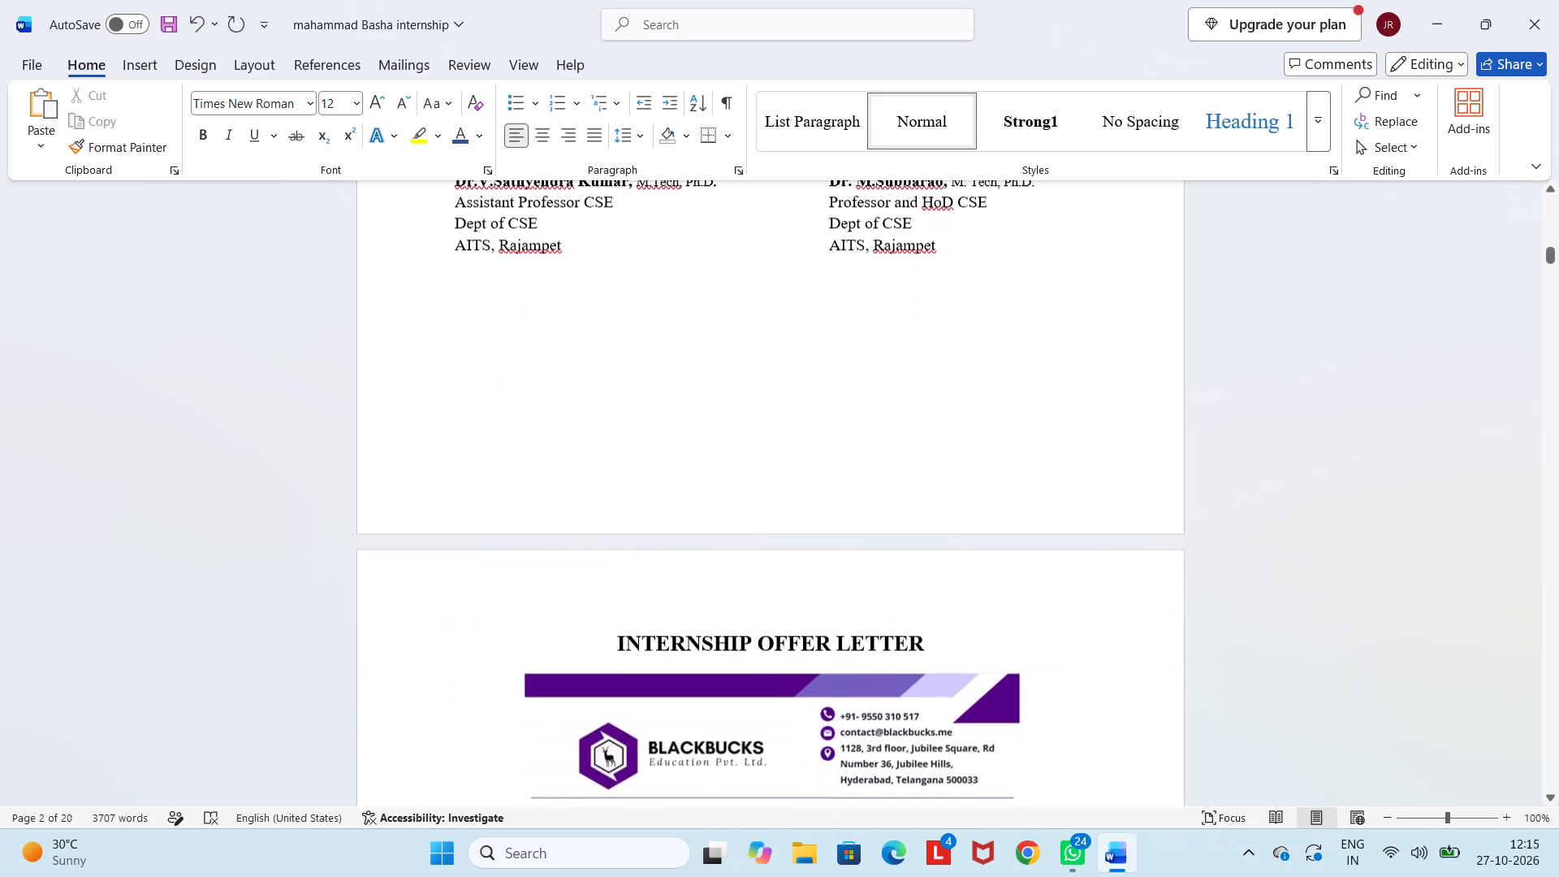
scroll(1047, 743, "down", 1)
scroll(1047, 743, "up", 2)
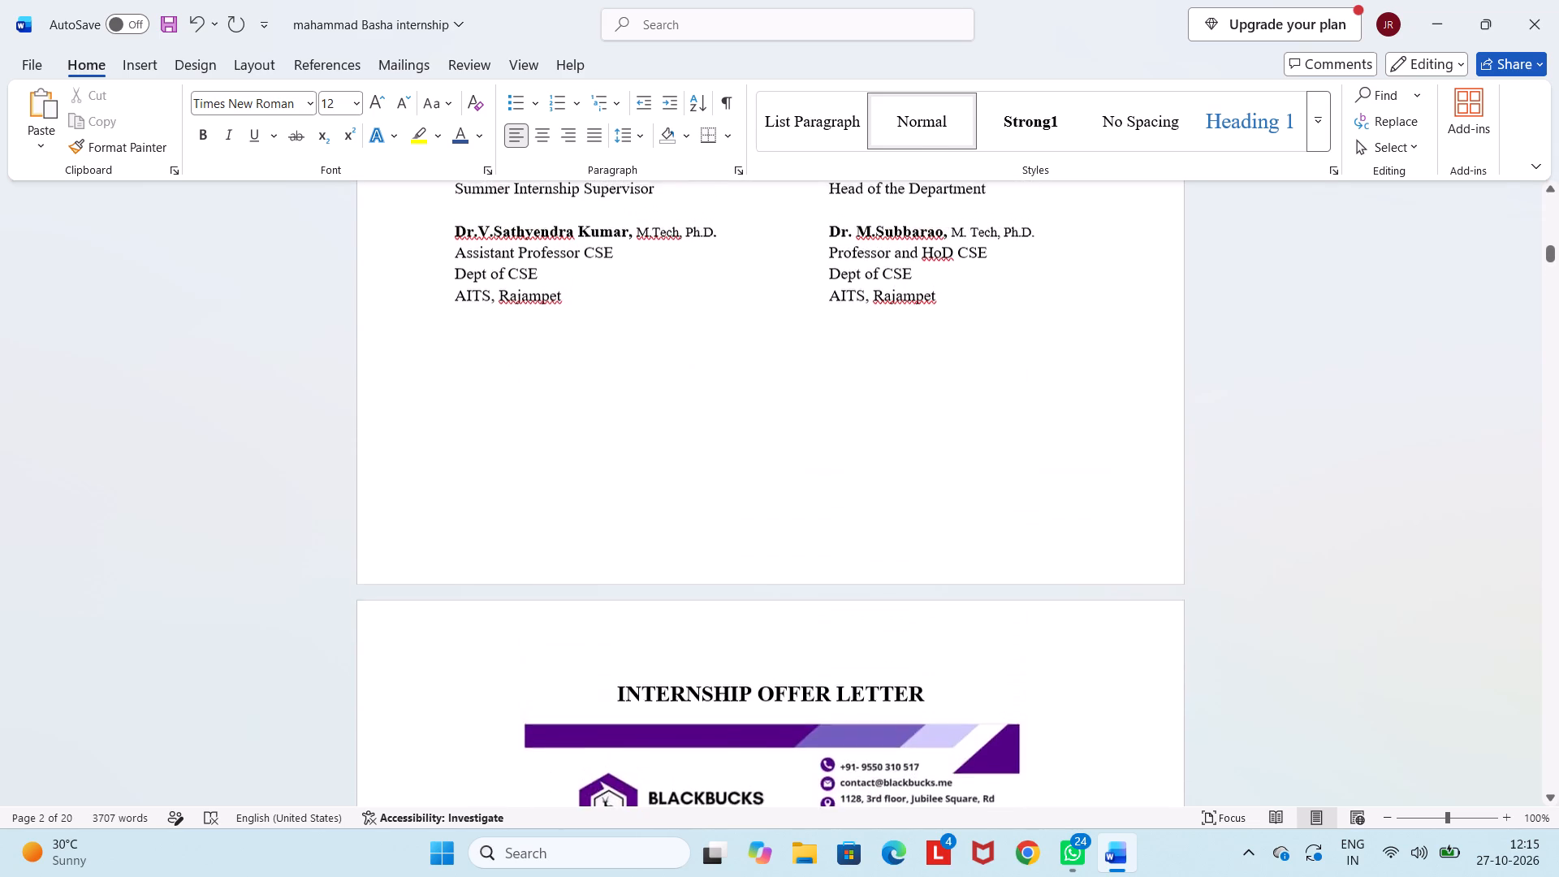
scroll(1047, 743, "up", 1)
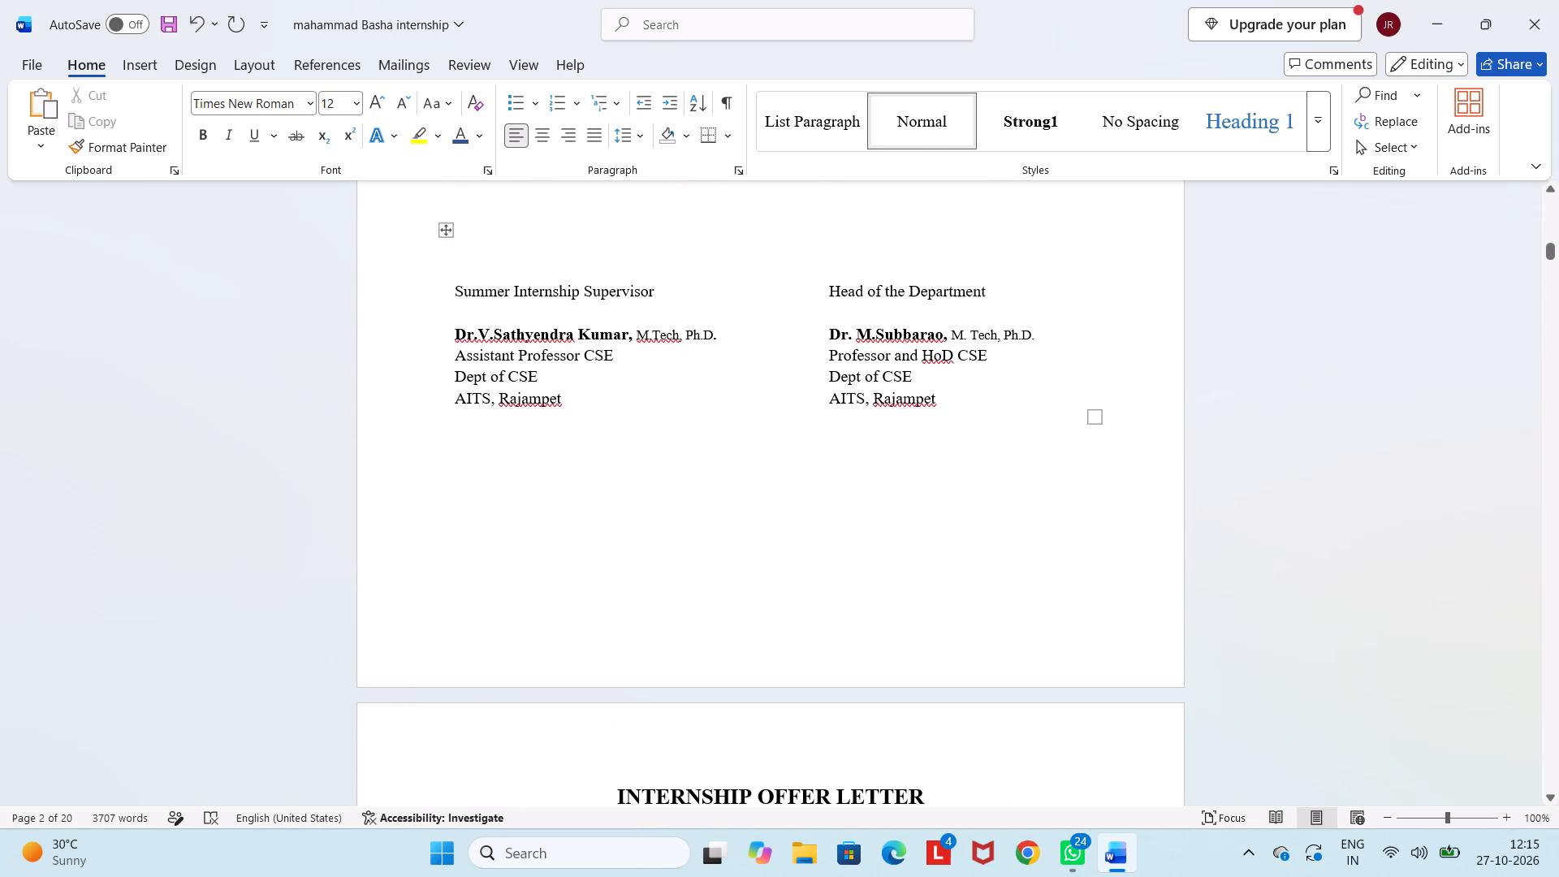
left_click(524, 356)
key("Left")
key("BackSpace")
key("BackSpace")
key("BackSpace")
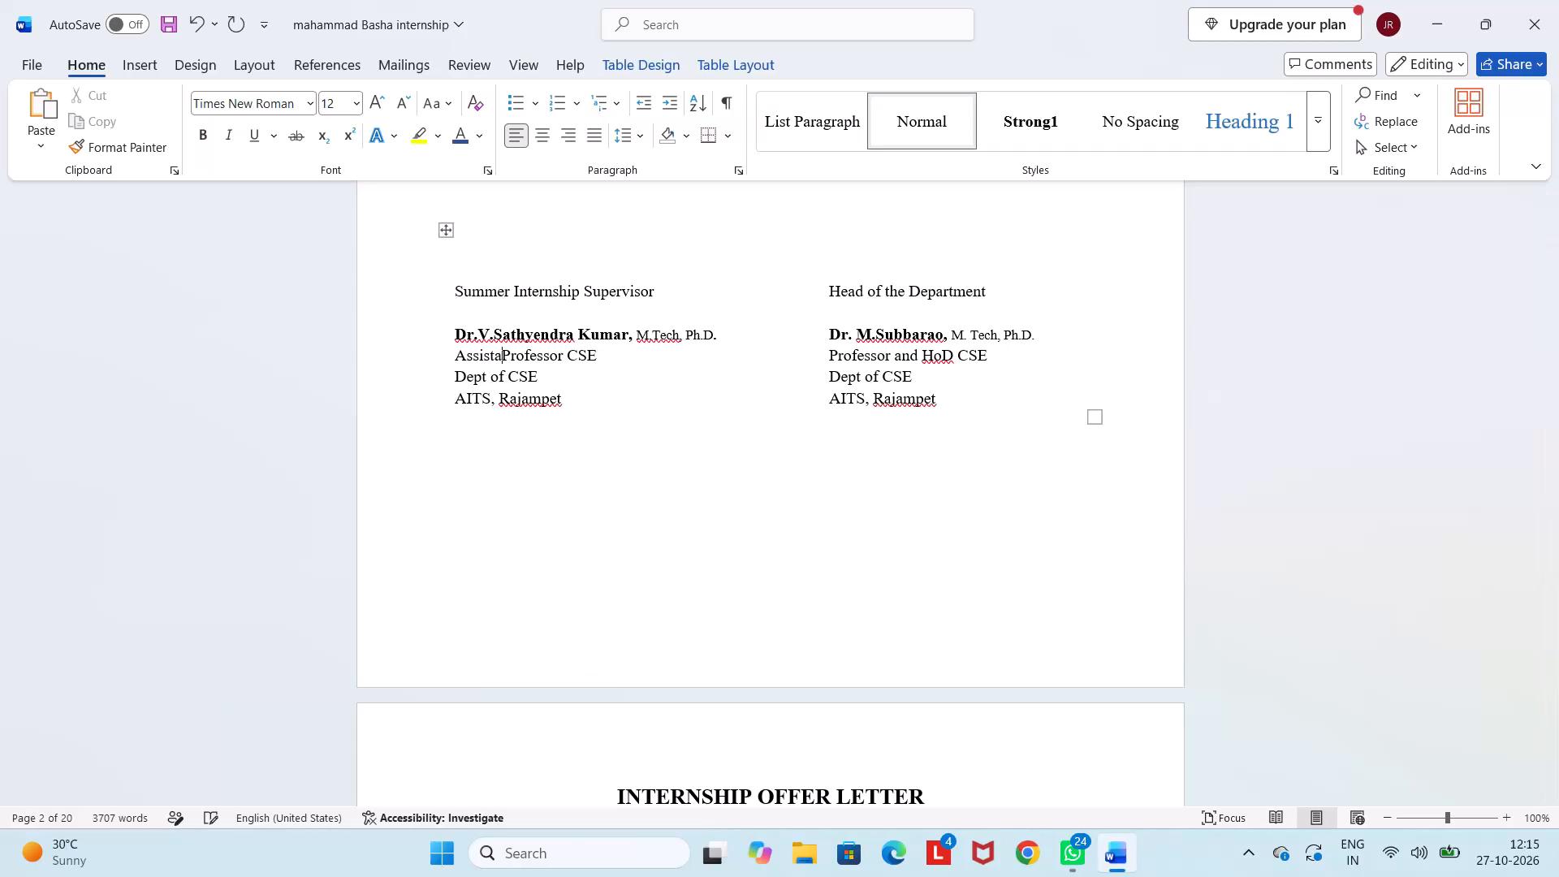
key("BackSpace")
key("BackSpace")
key("BackSpace")
key("BackSpace")
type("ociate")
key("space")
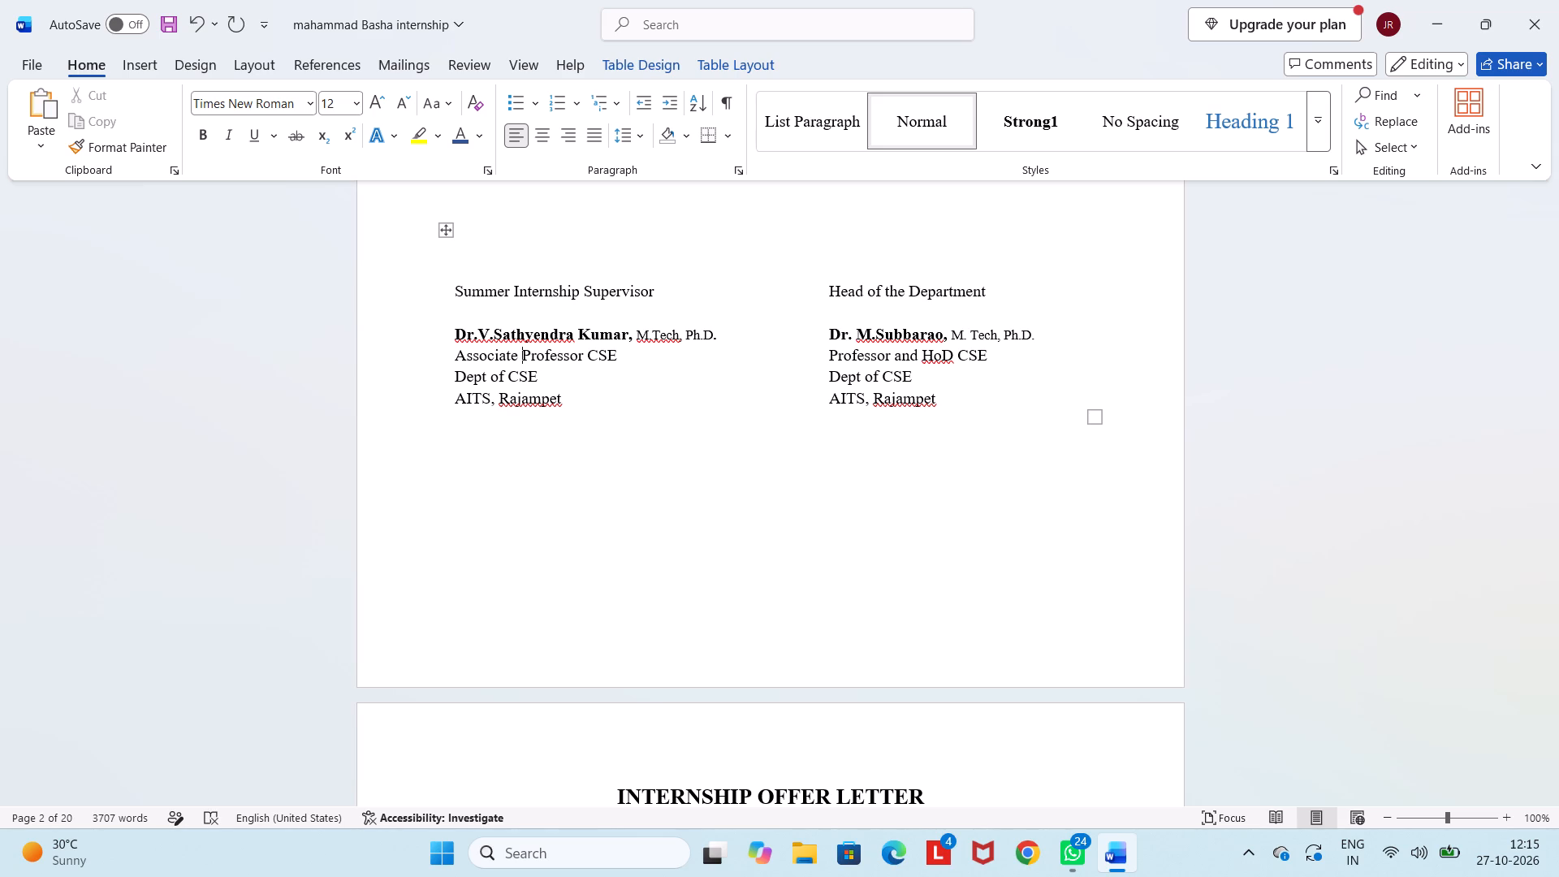
left_click(561, 401)
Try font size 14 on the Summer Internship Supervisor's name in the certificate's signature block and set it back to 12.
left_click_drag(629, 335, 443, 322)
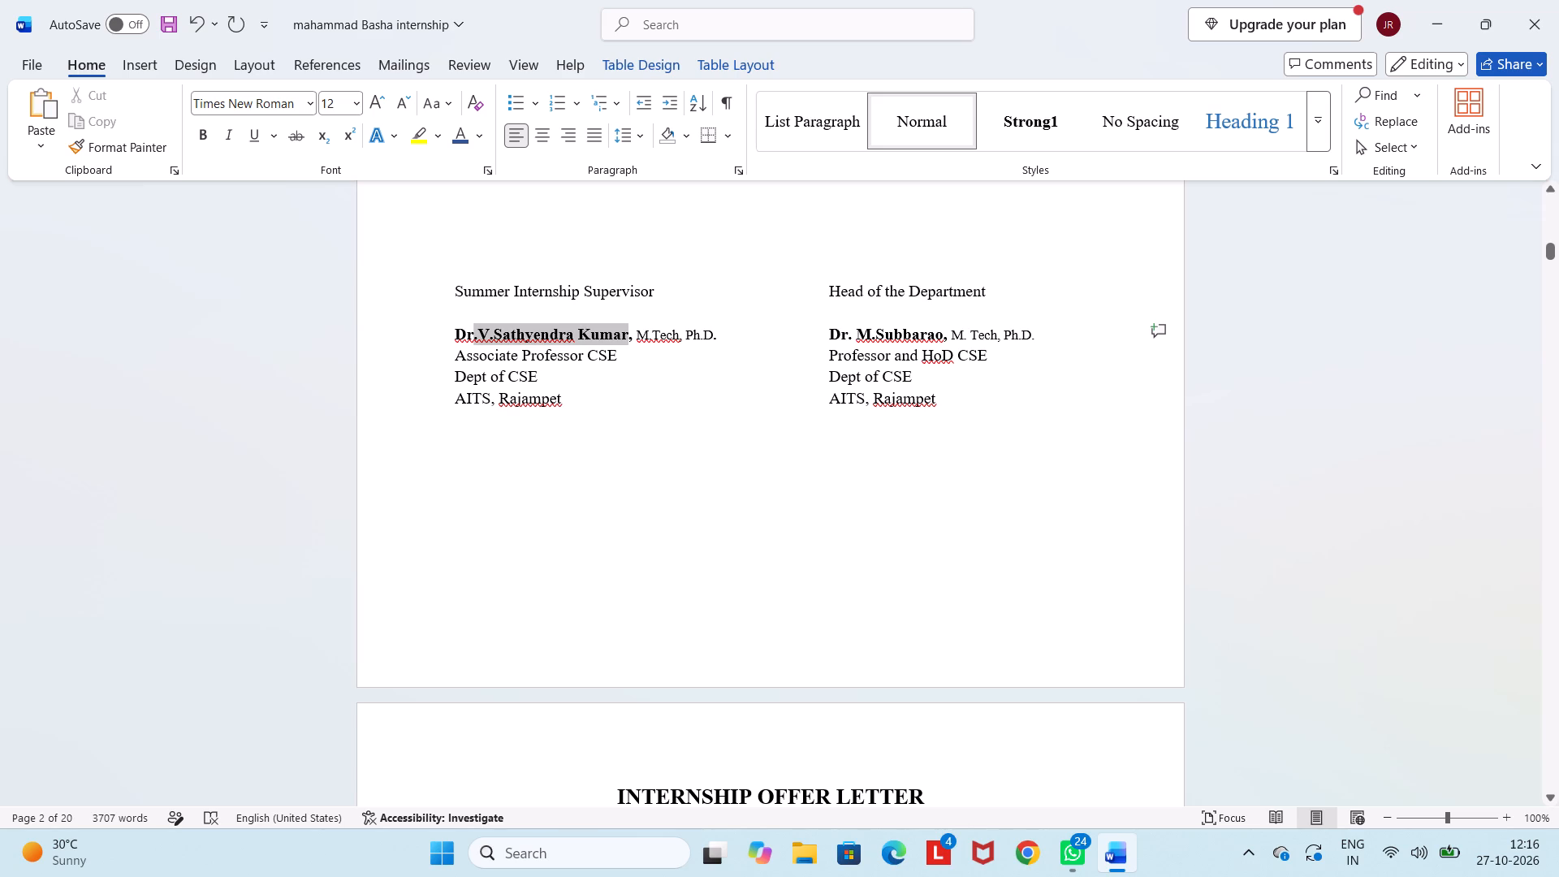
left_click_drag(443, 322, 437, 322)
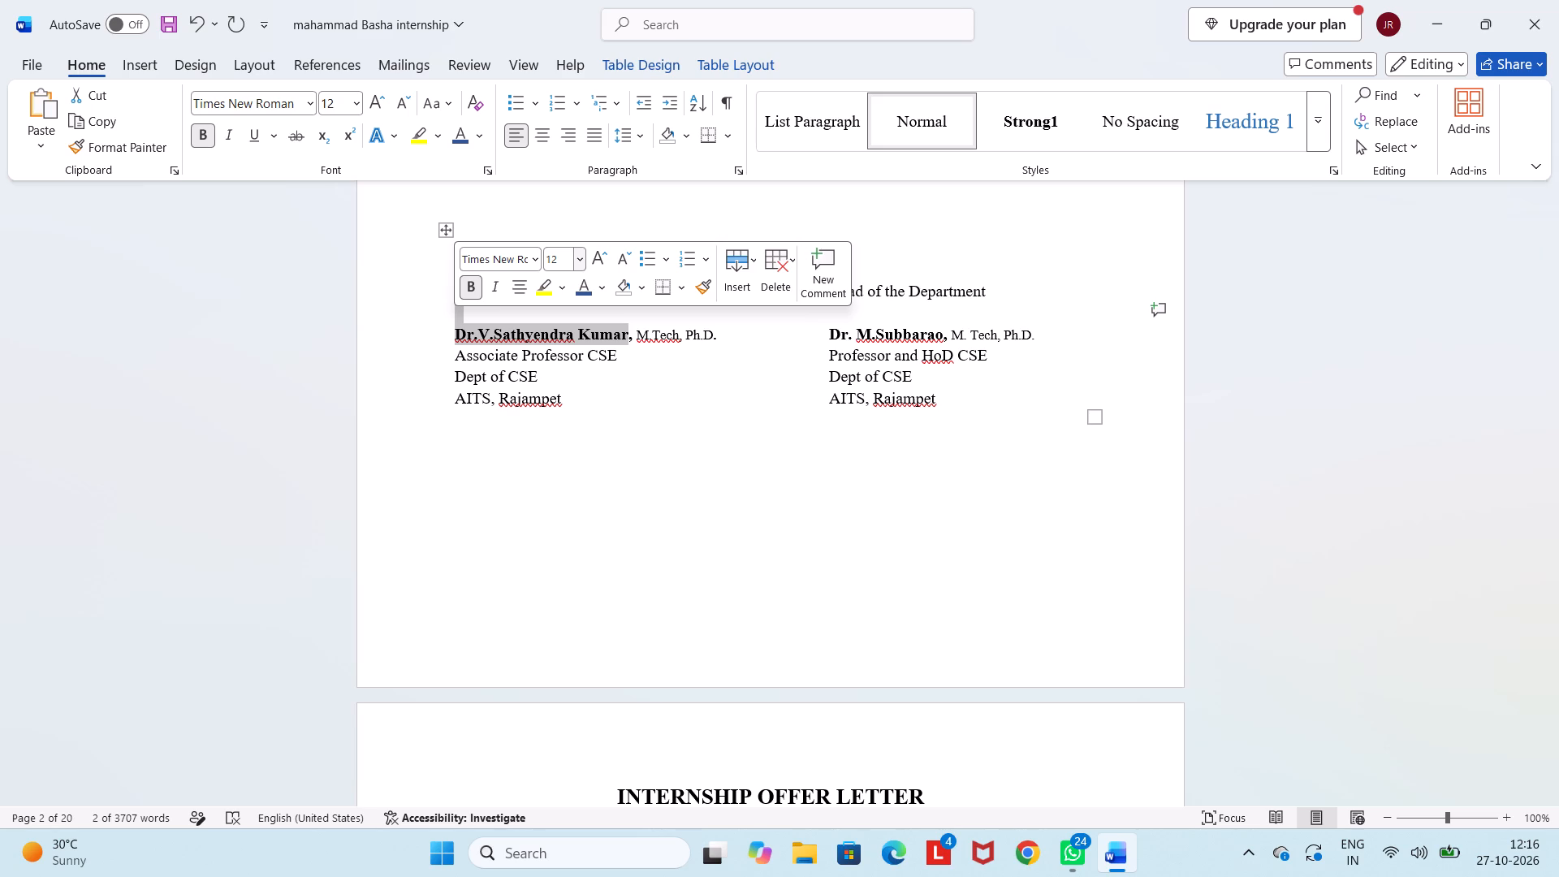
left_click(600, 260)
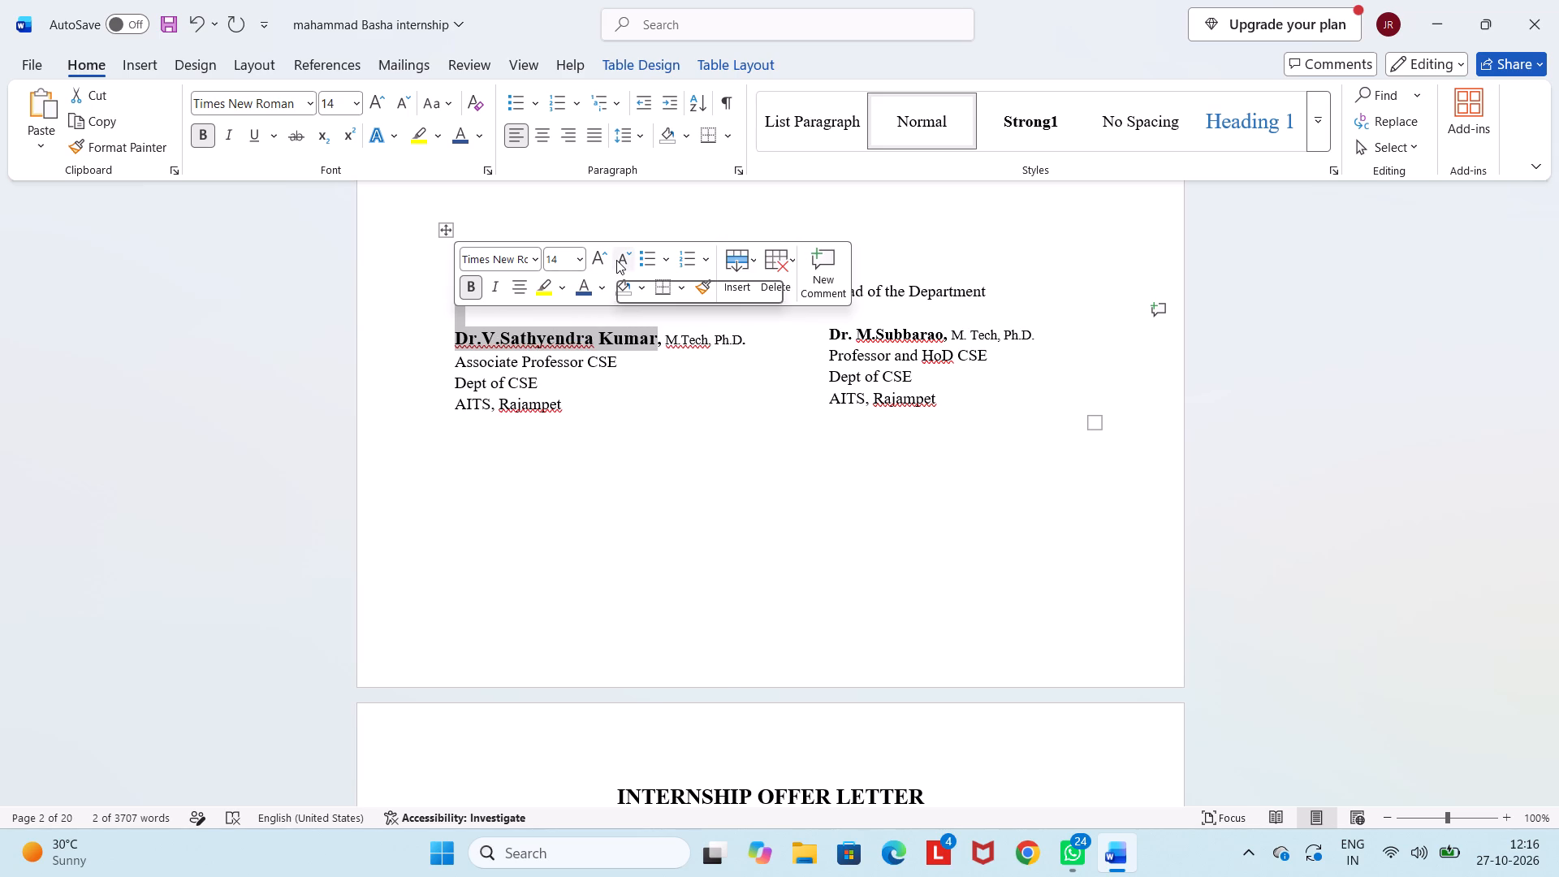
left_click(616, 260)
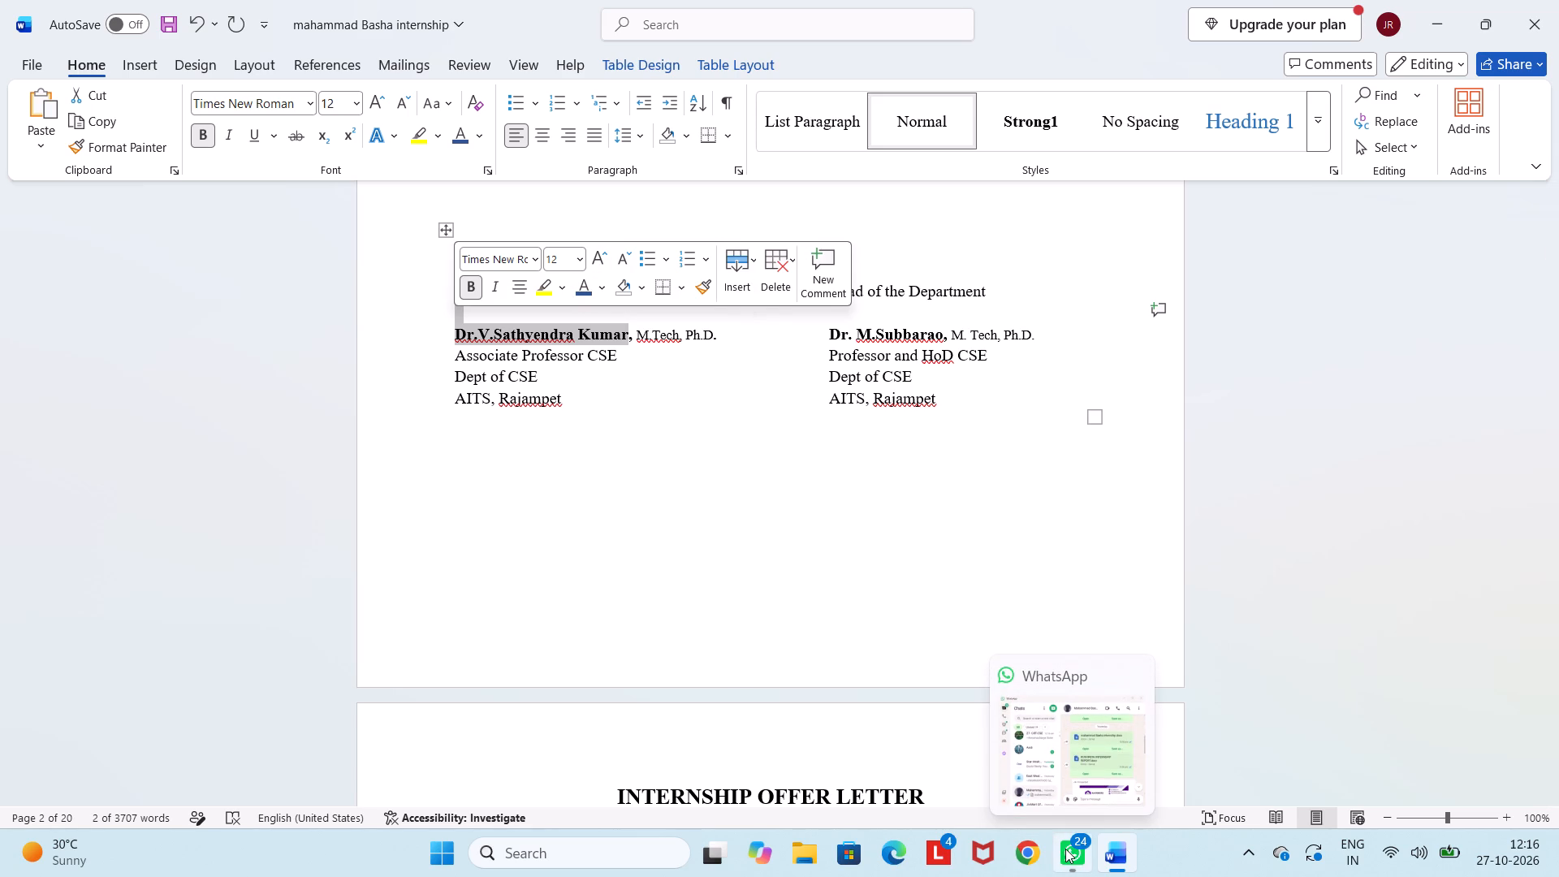
Deselect the supervisor's name and save the internship report document.
left_click(845, 590)
key("ctrl+s")
key("ctrl+s")
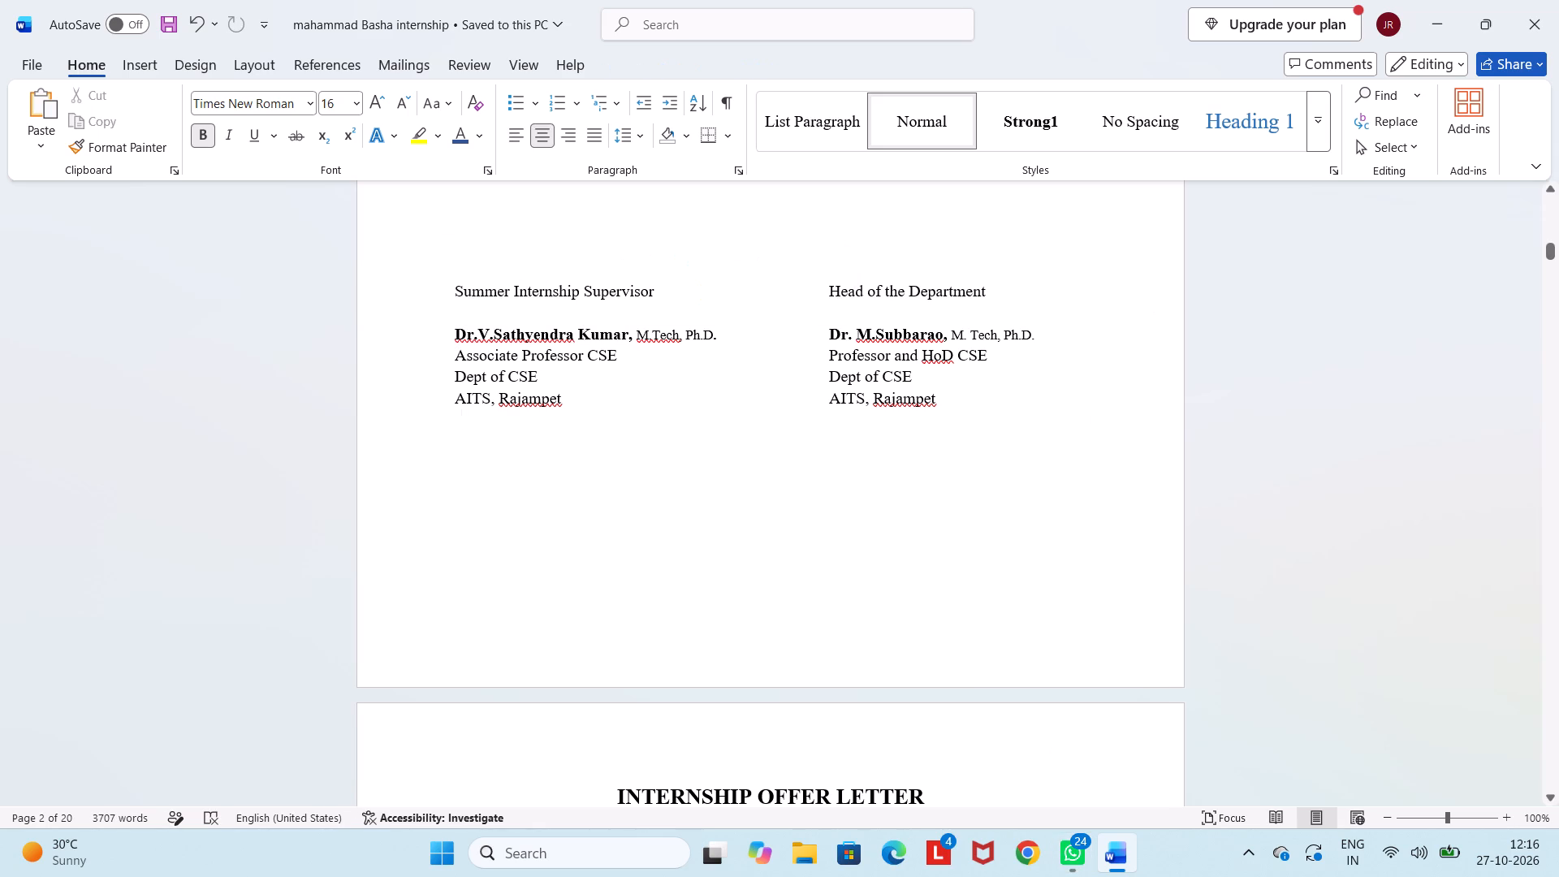
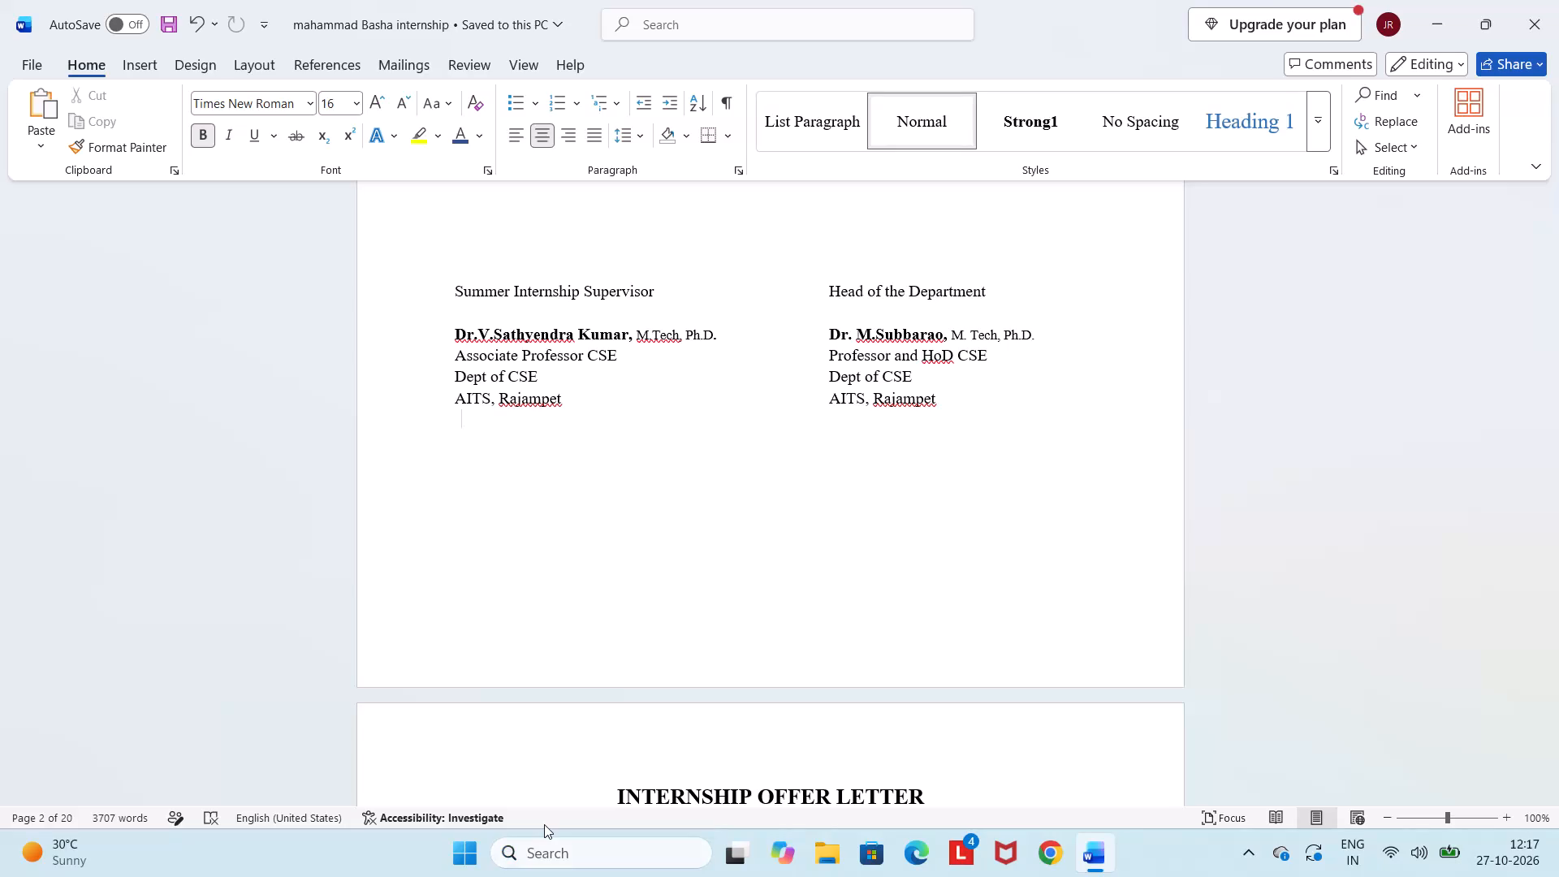
Open the Windows search.
left_click(563, 852)
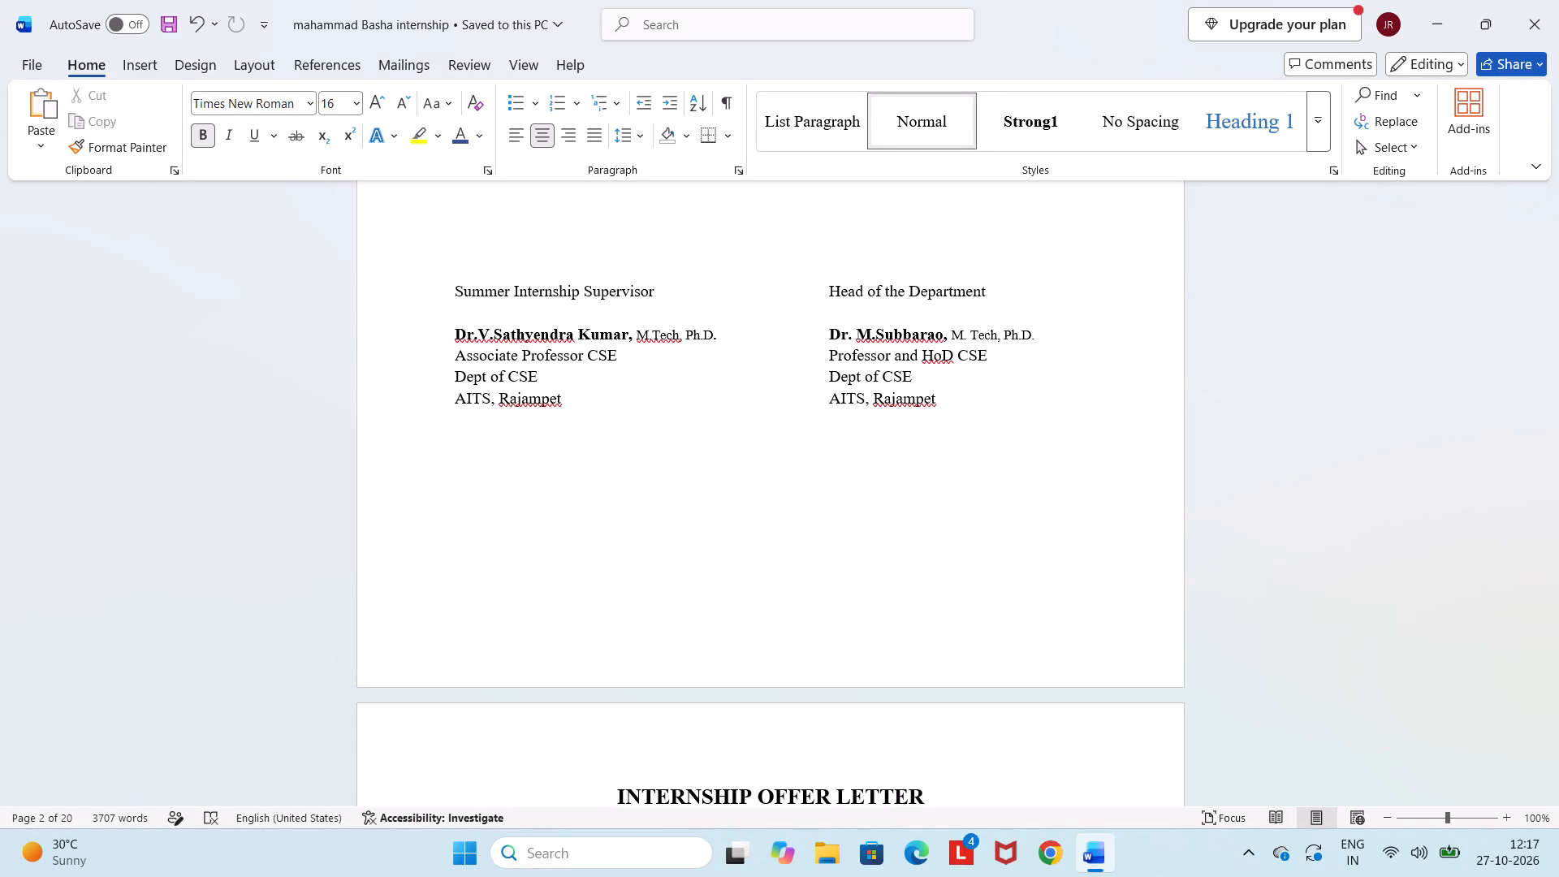
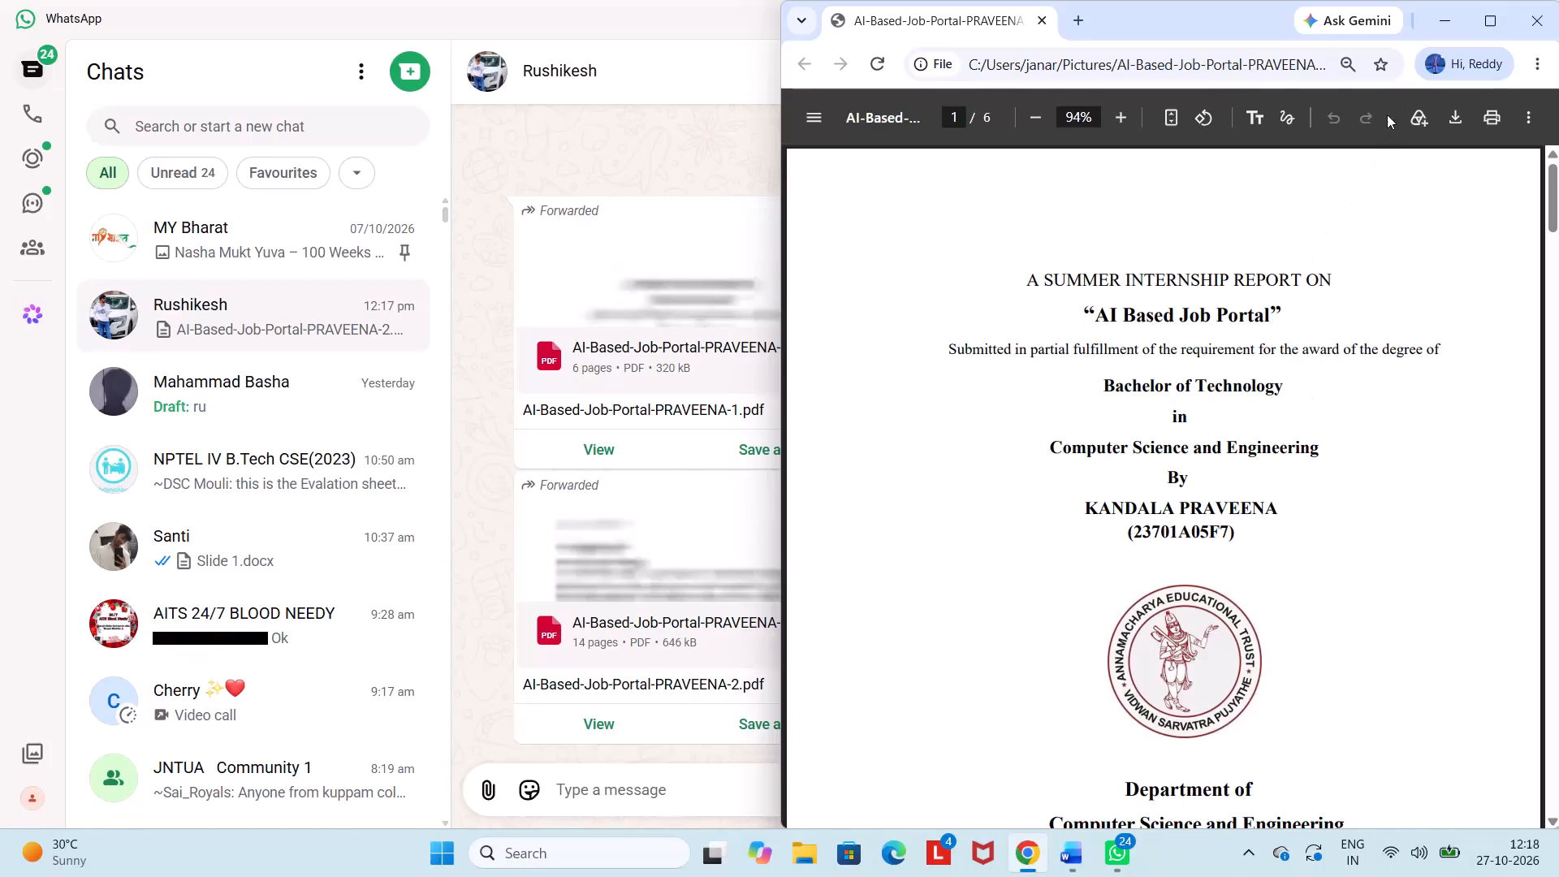
Examine the cover page, certificate and internship offer letter in the first AI-Based-Job-Portal report PDF, and close it.
scroll(1311, 273, "down", 1)
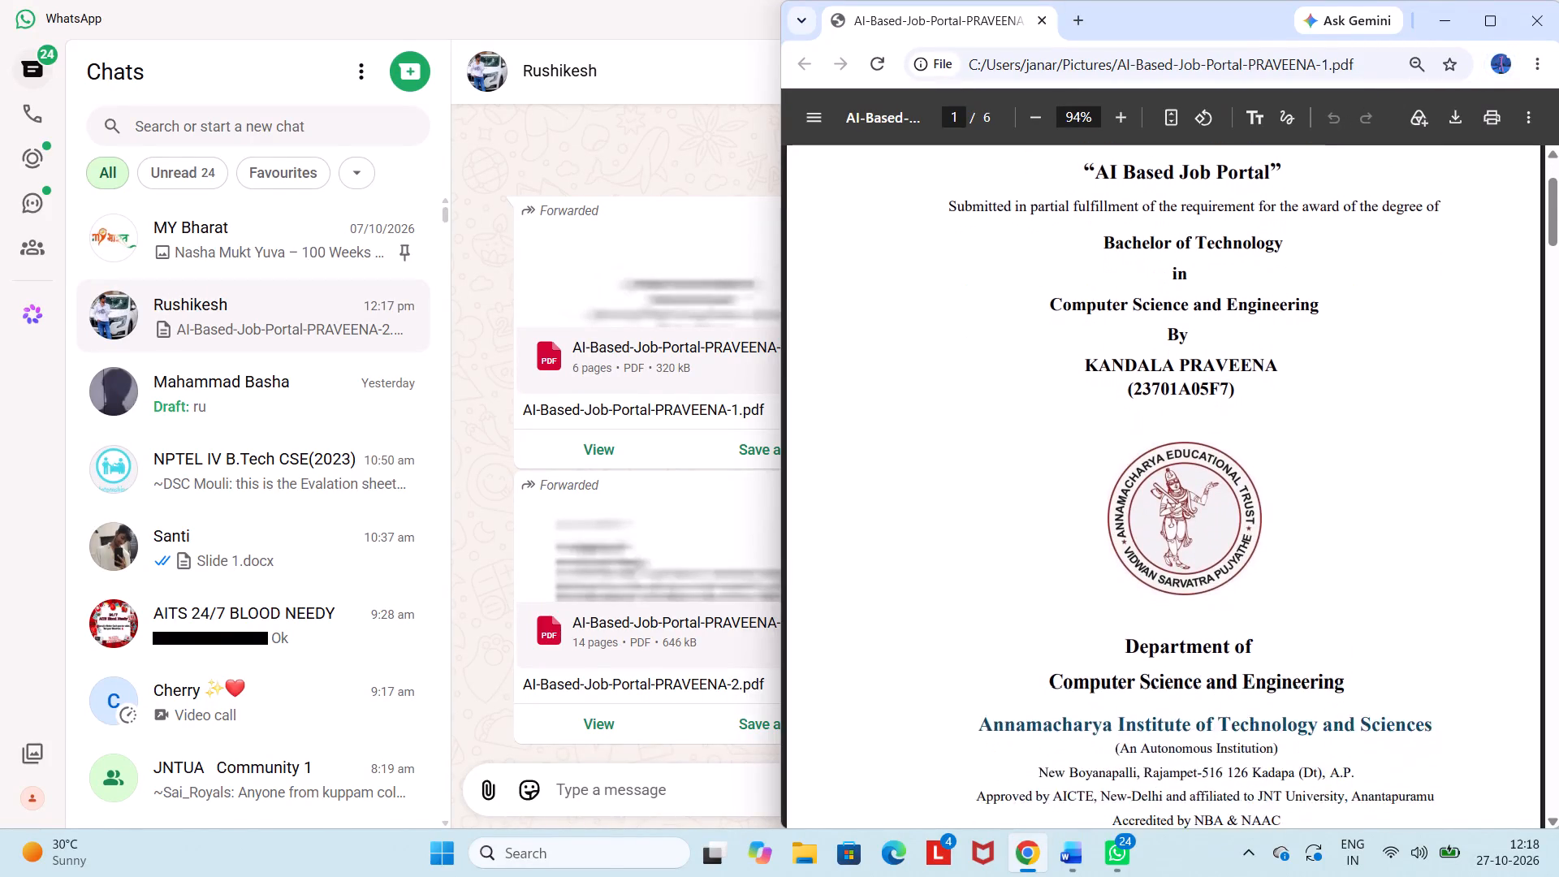
scroll(1311, 273, "down", 2)
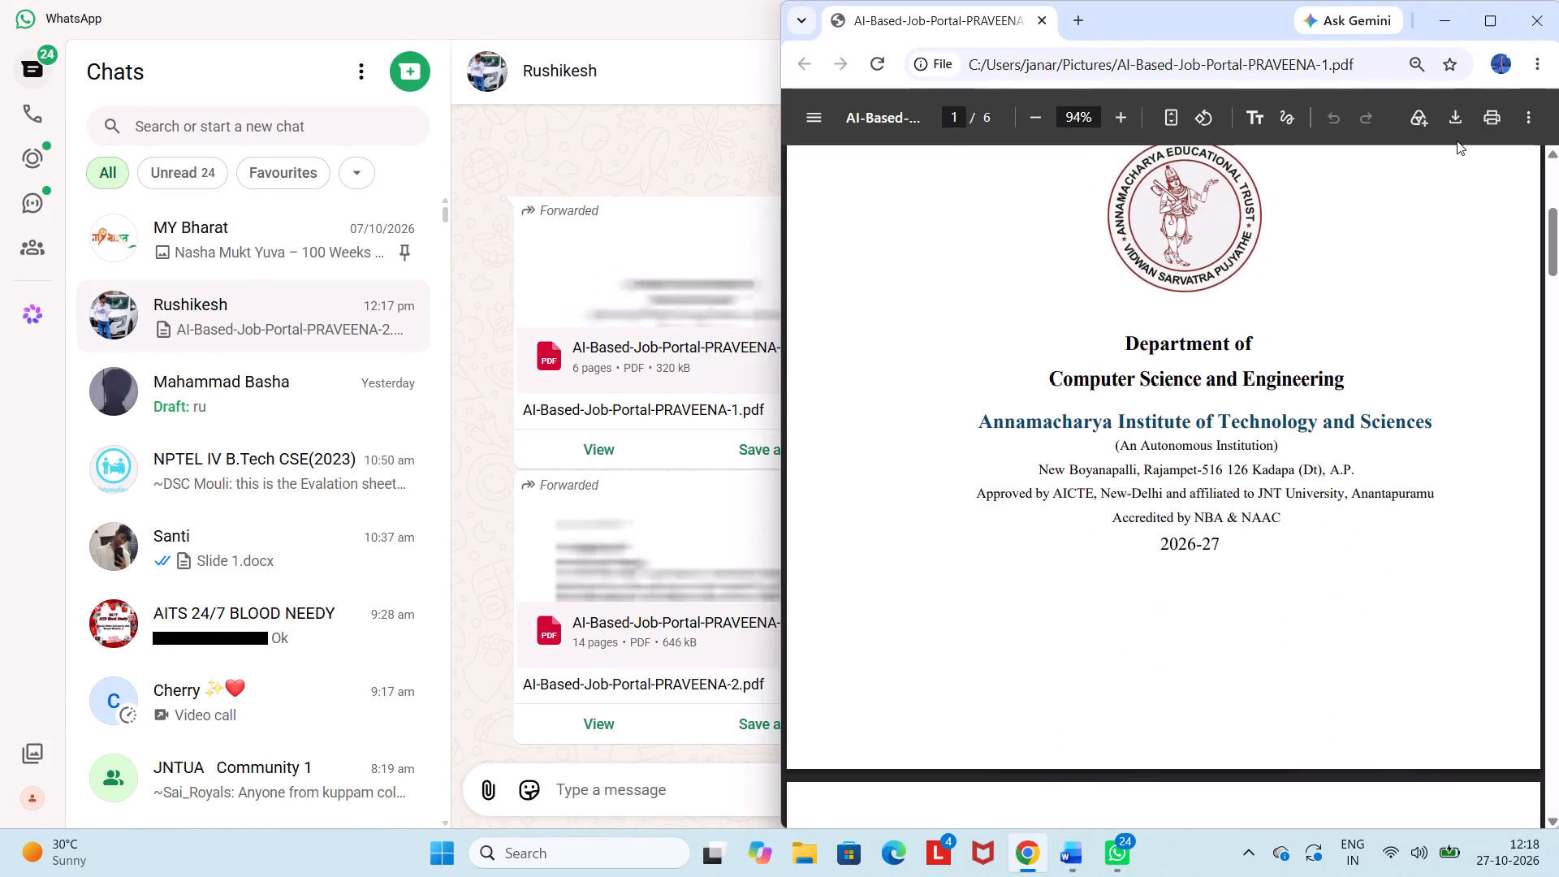
scroll(1300, 287, "down", 5)
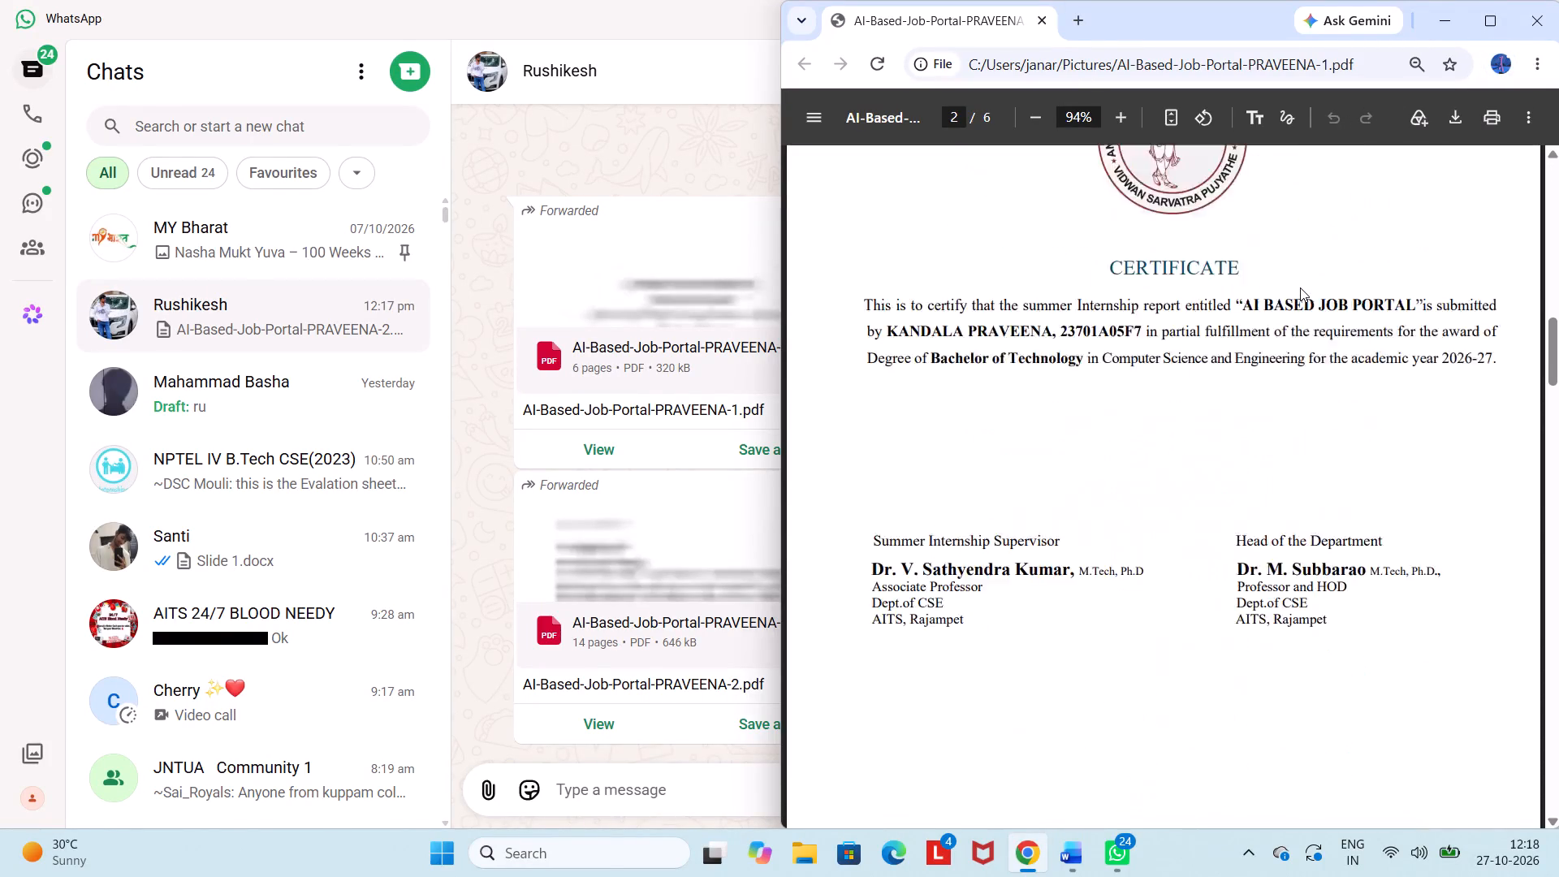
scroll(1300, 287, "down", 2)
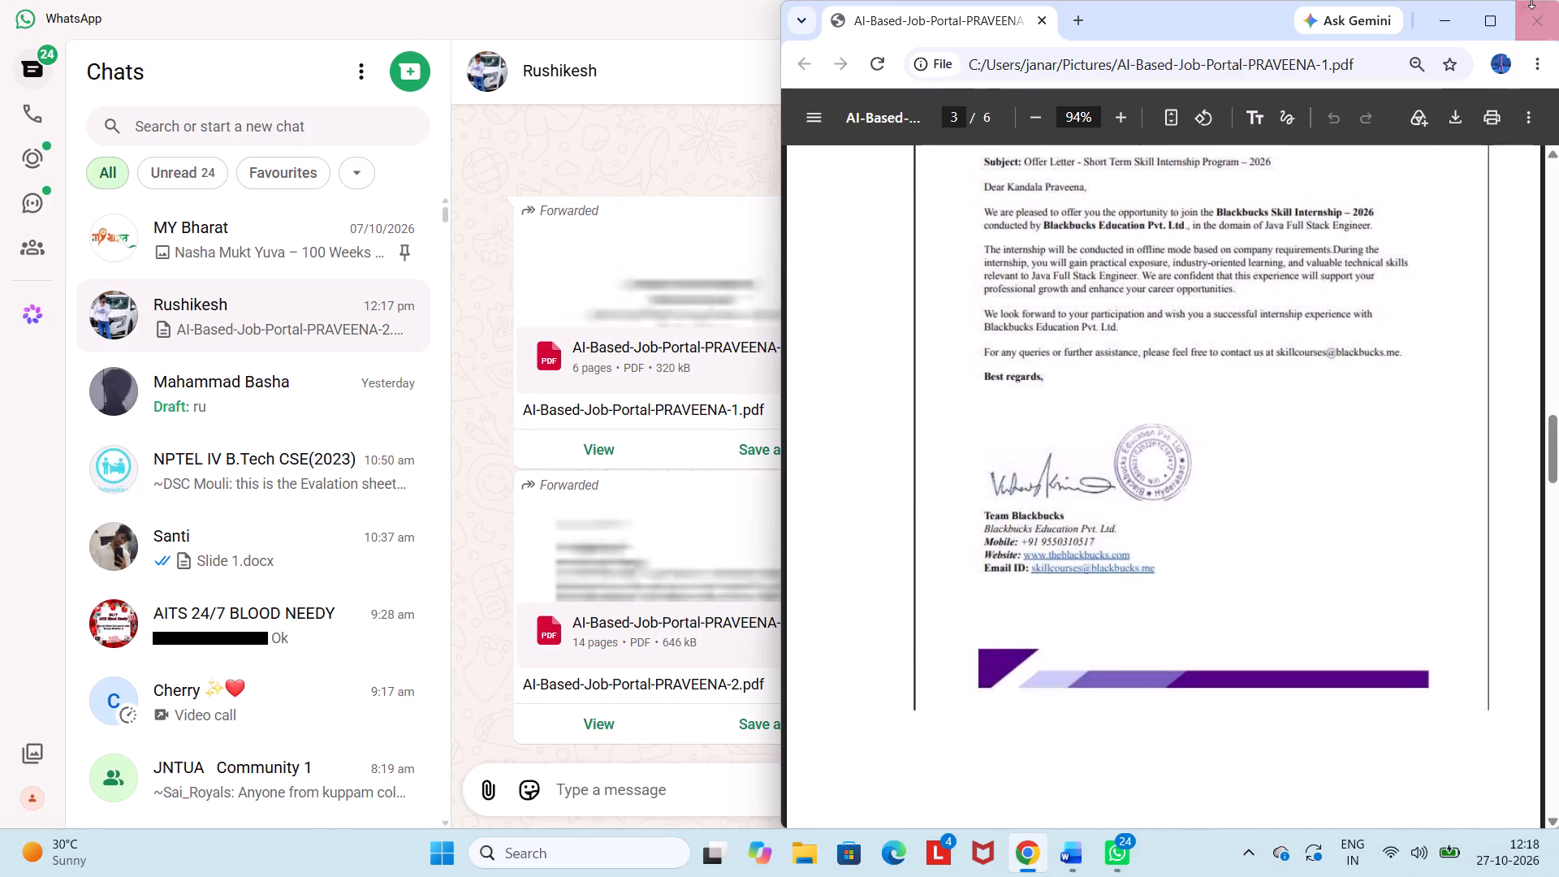
left_click(1530, 1)
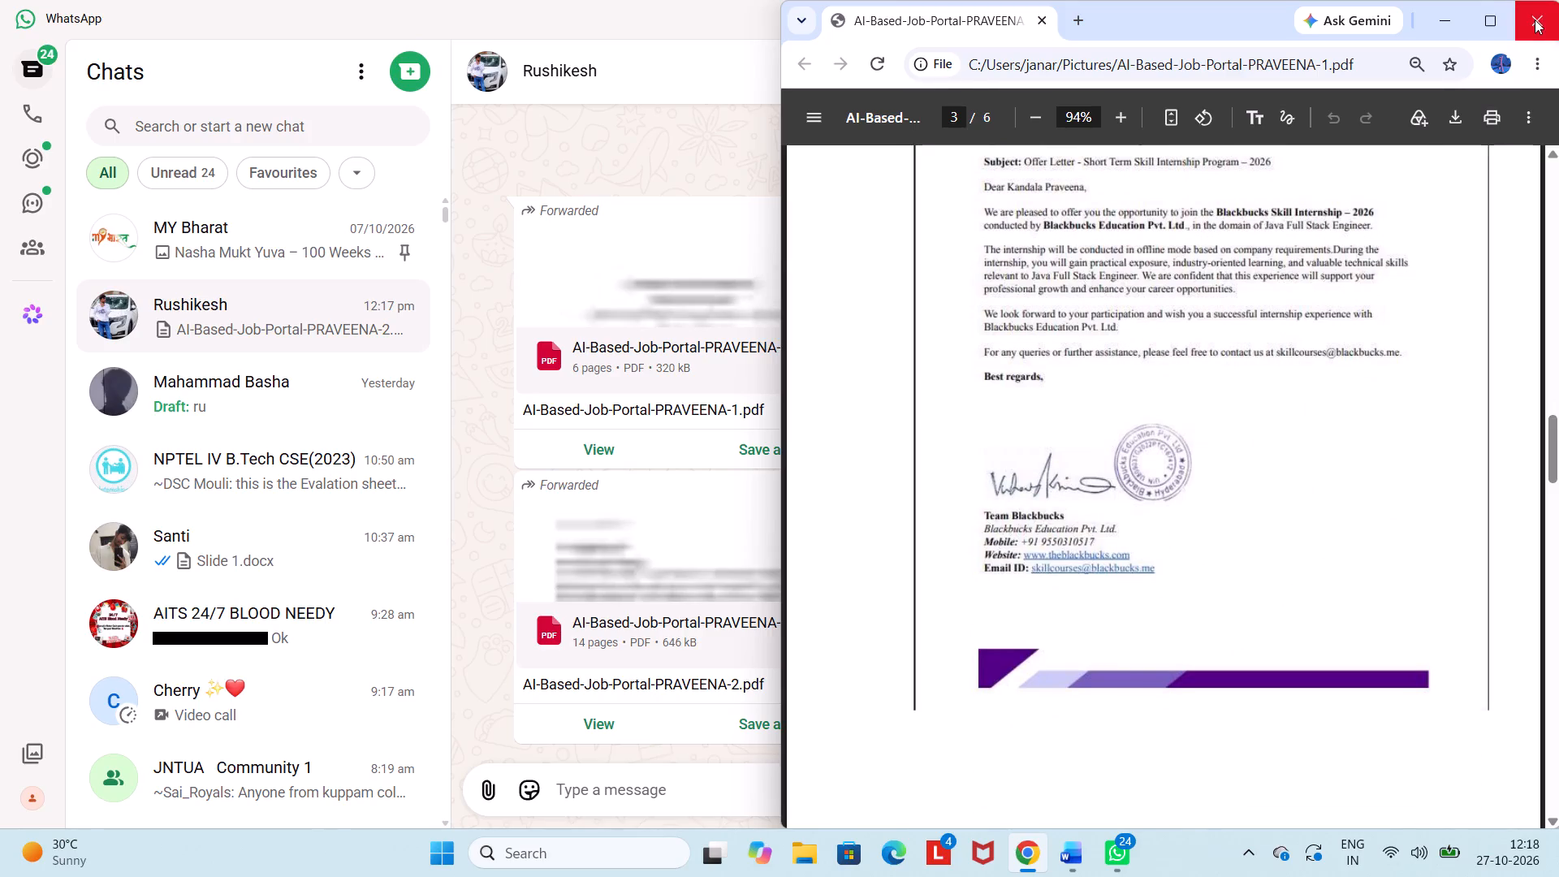
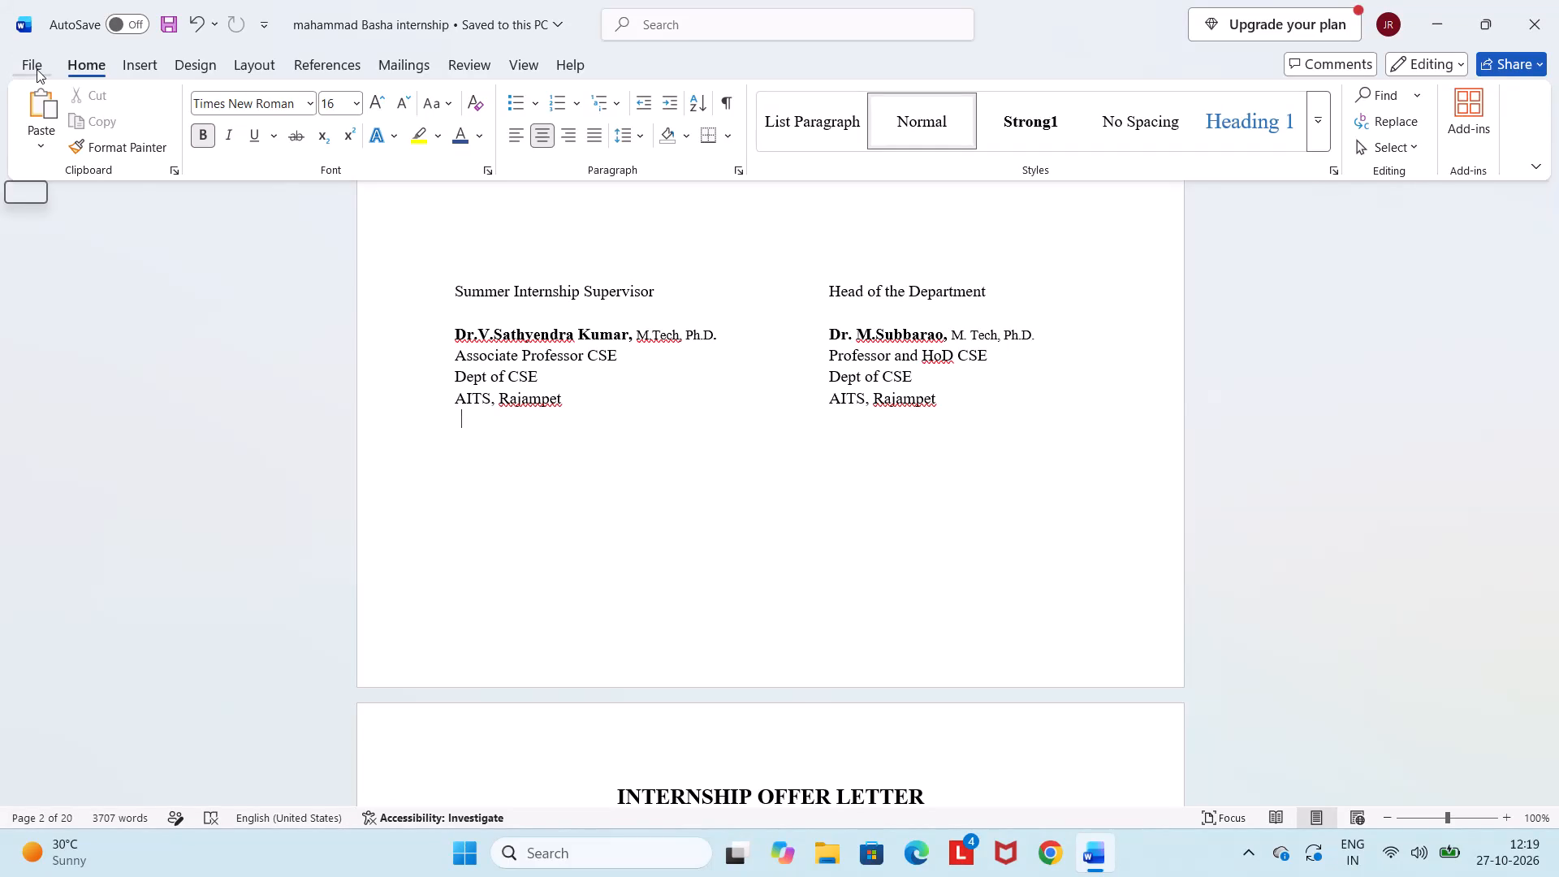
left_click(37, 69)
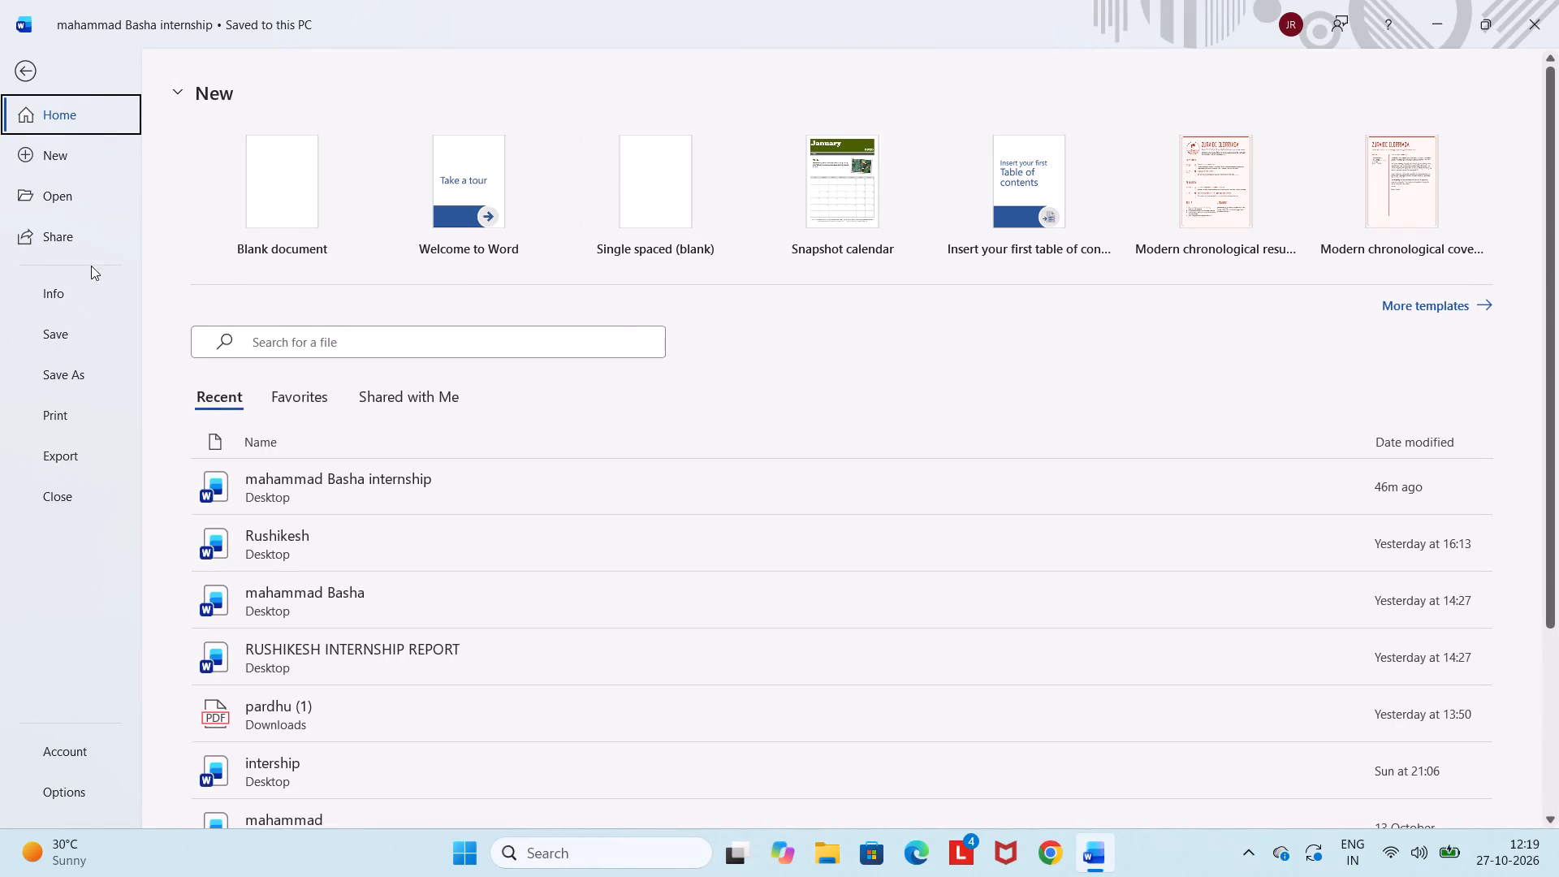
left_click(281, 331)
Open the Windows search from the Word window.
left_click(602, 856)
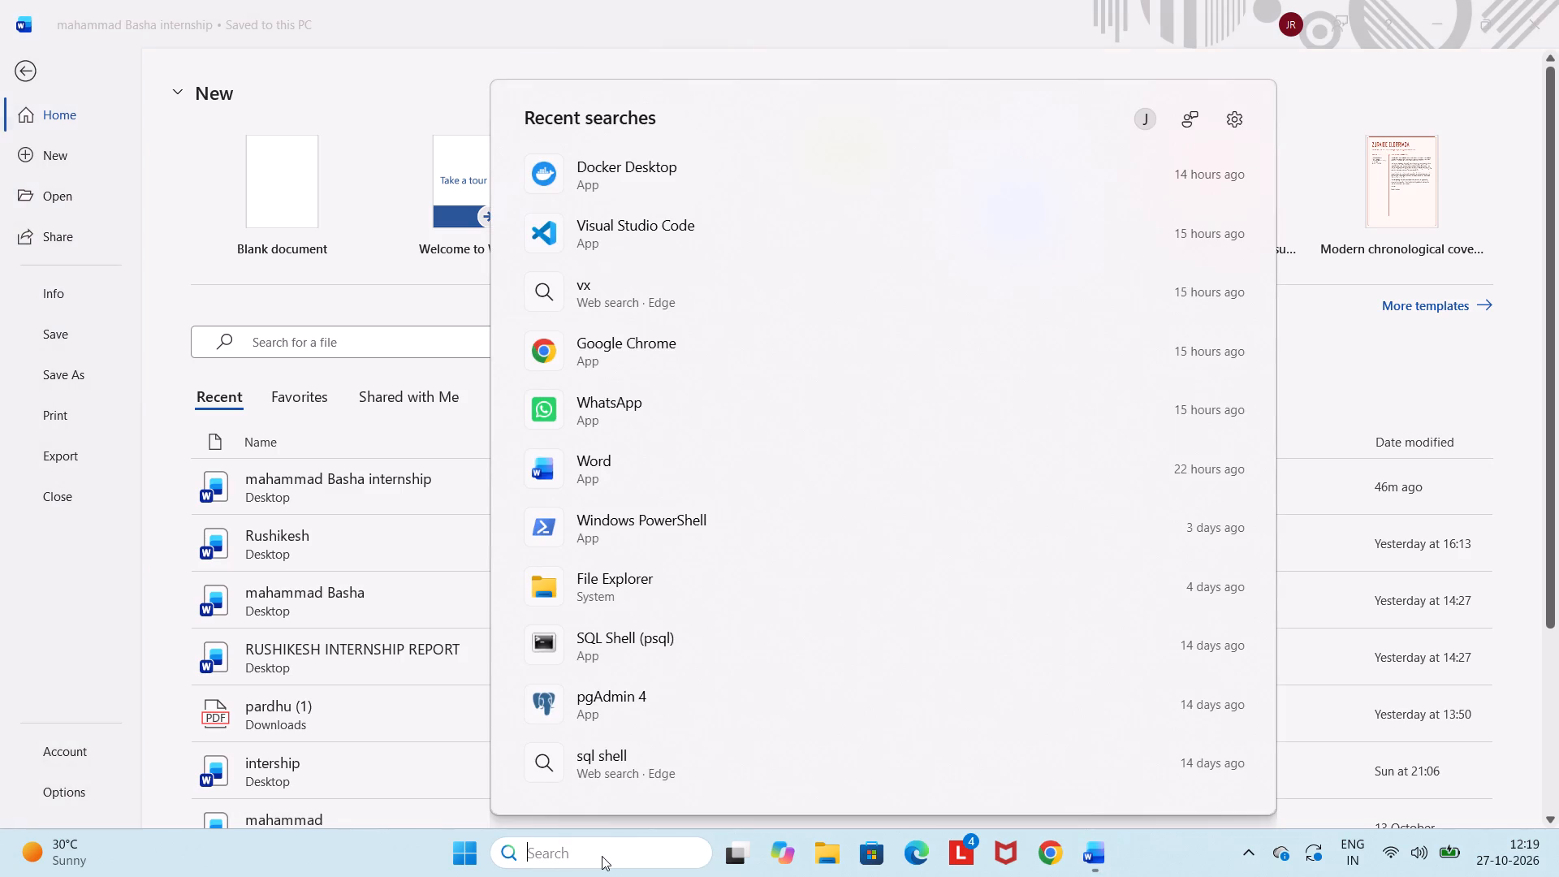
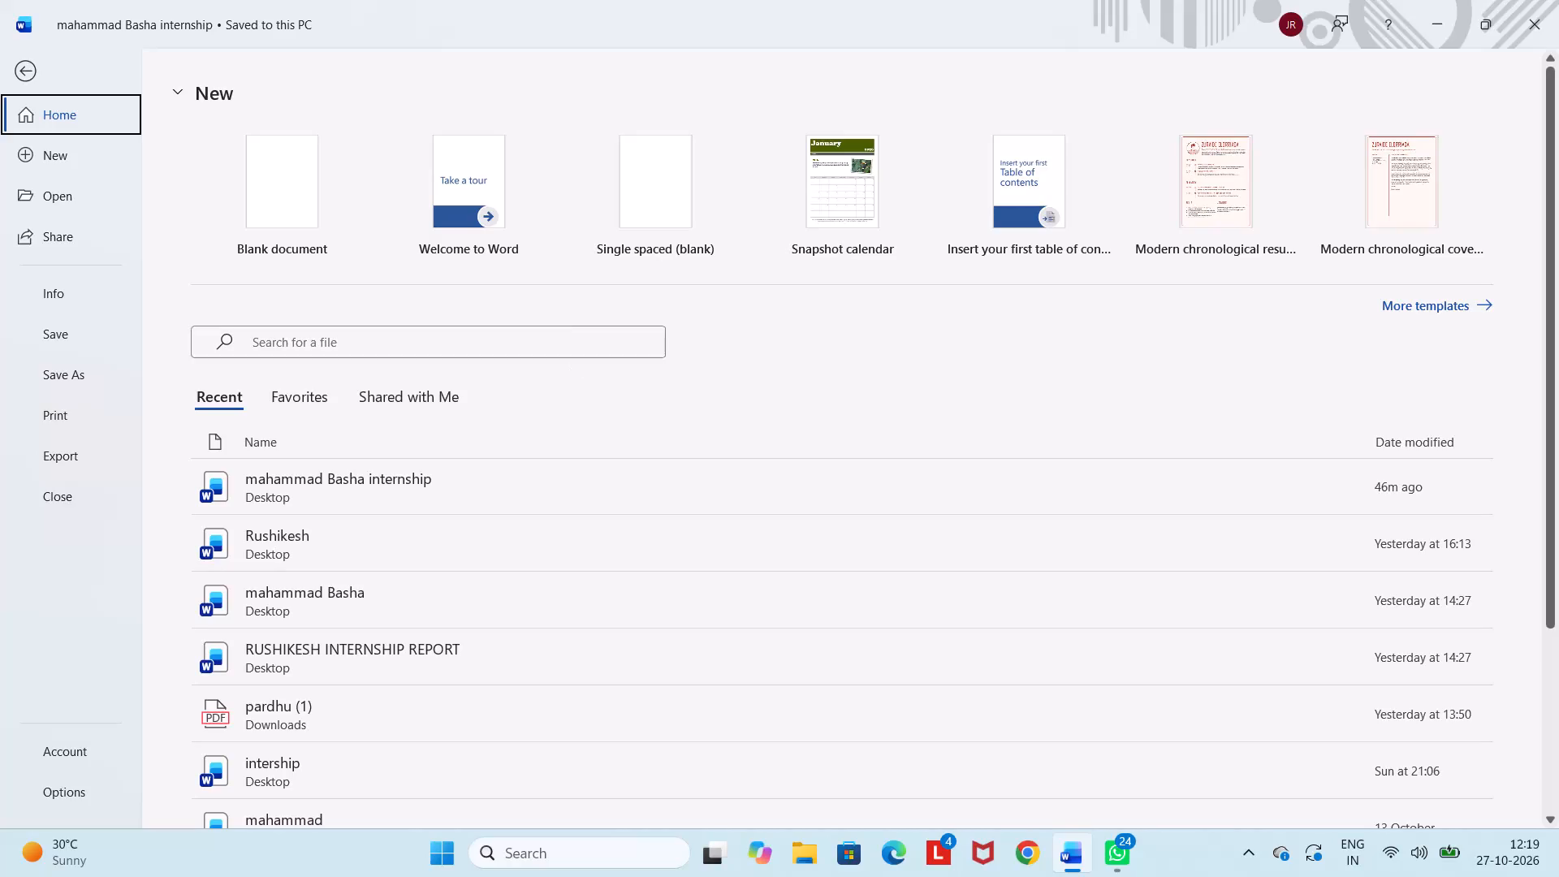
Search the word processor's files for "AI".
left_click_drag(569, 328, 595, 354)
left_click(595, 354)
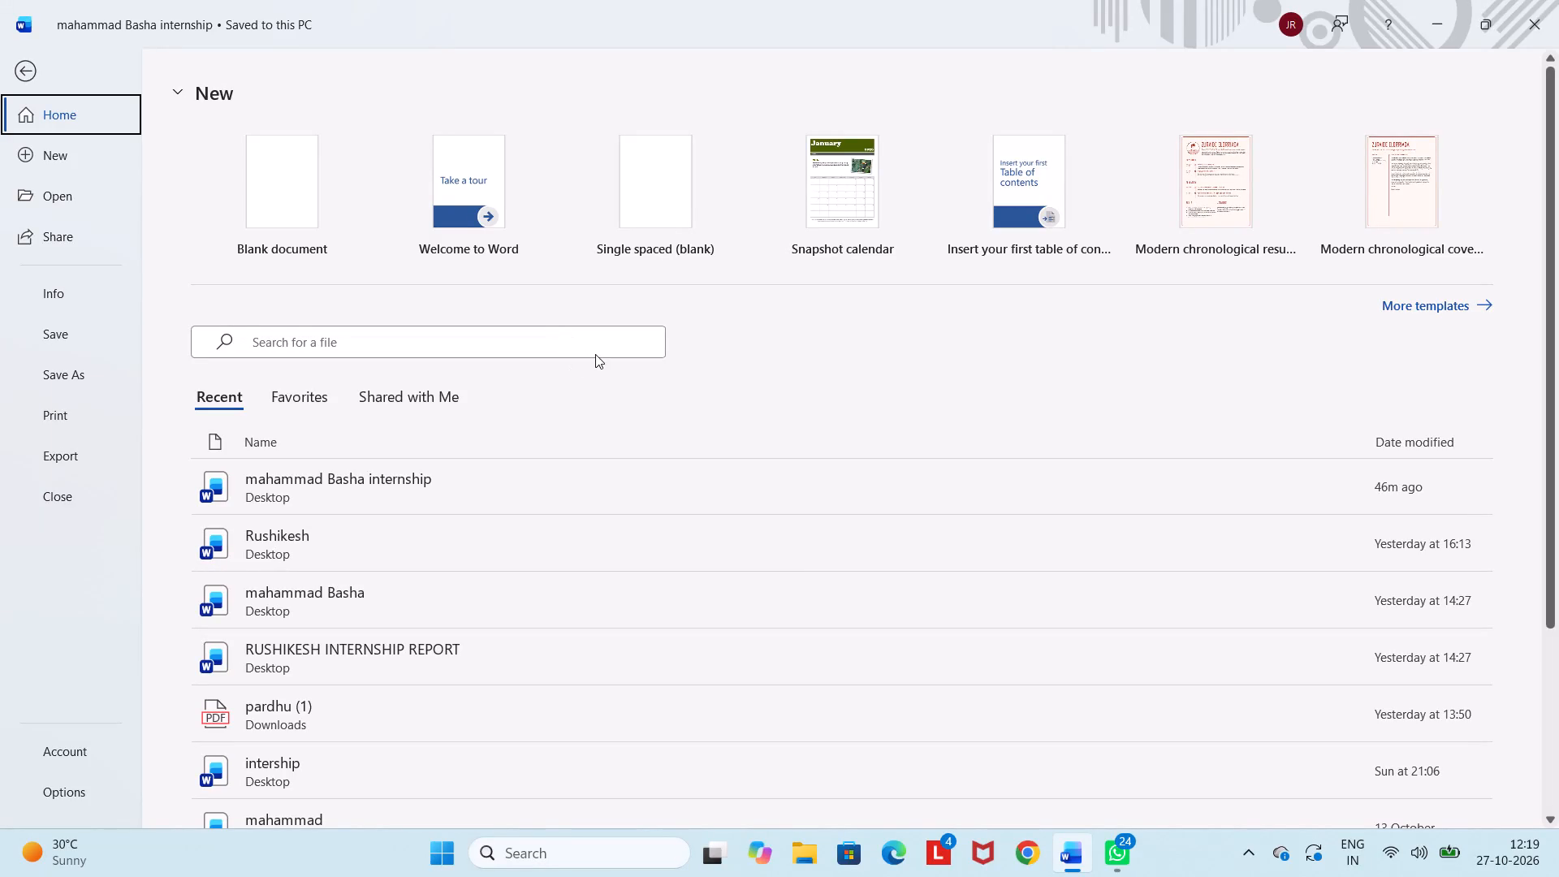
left_click(584, 344)
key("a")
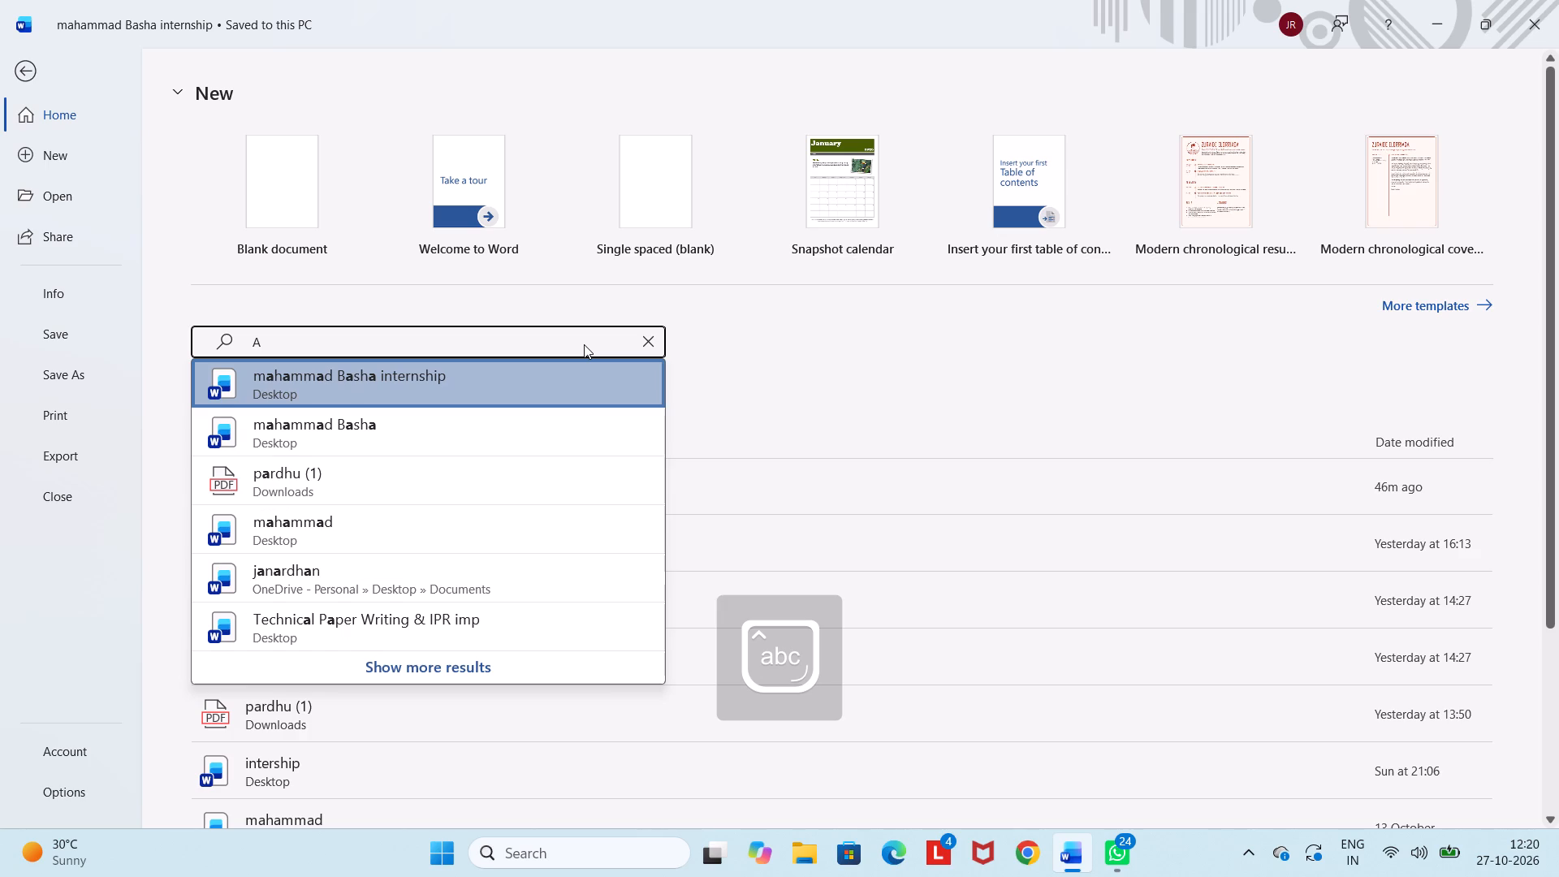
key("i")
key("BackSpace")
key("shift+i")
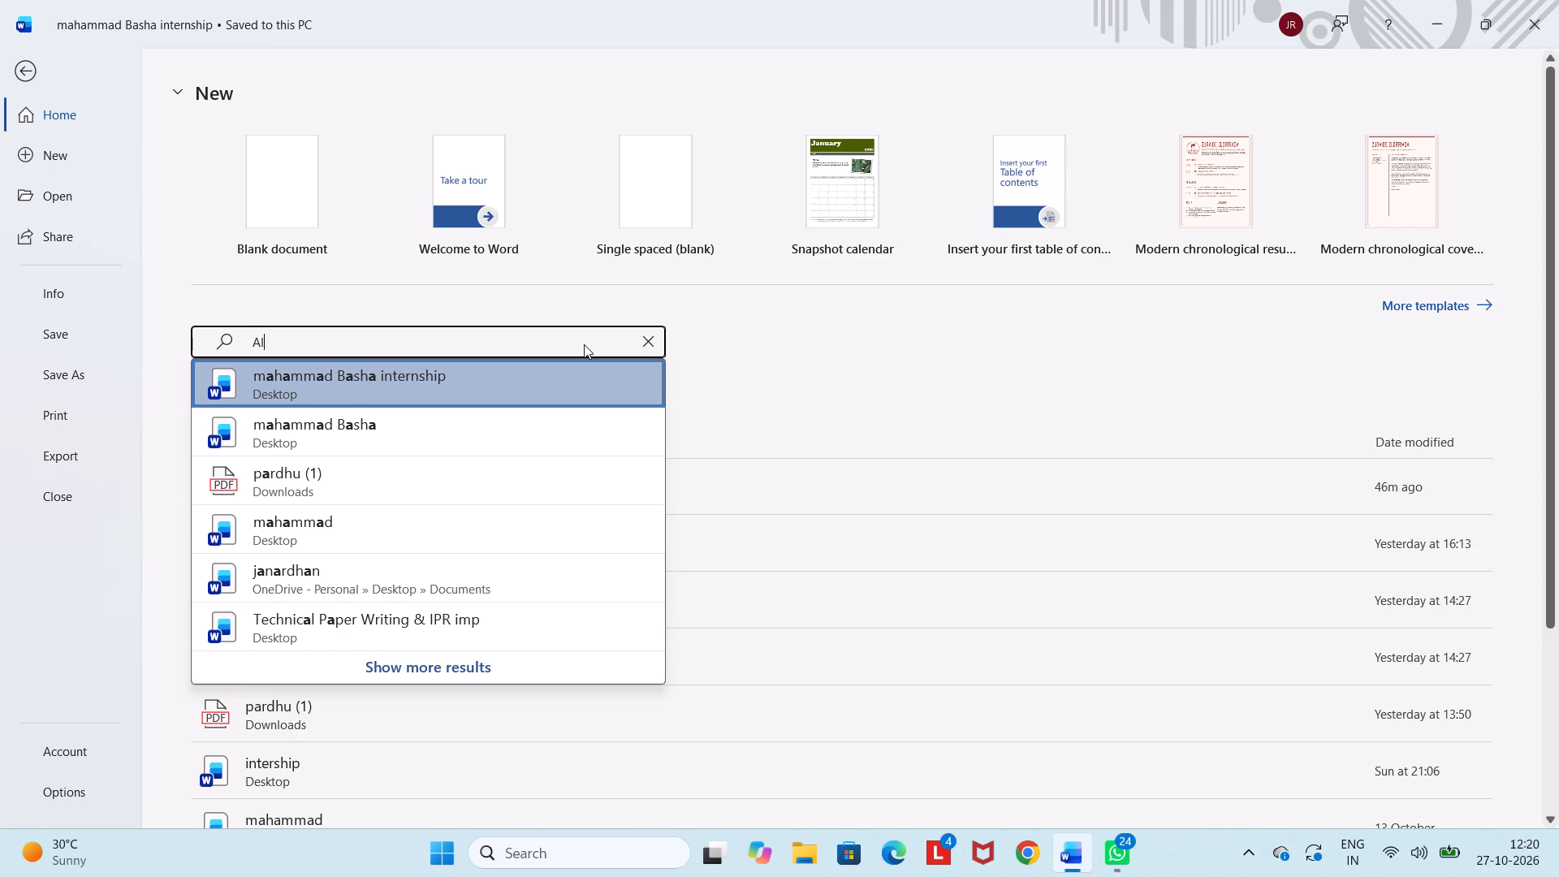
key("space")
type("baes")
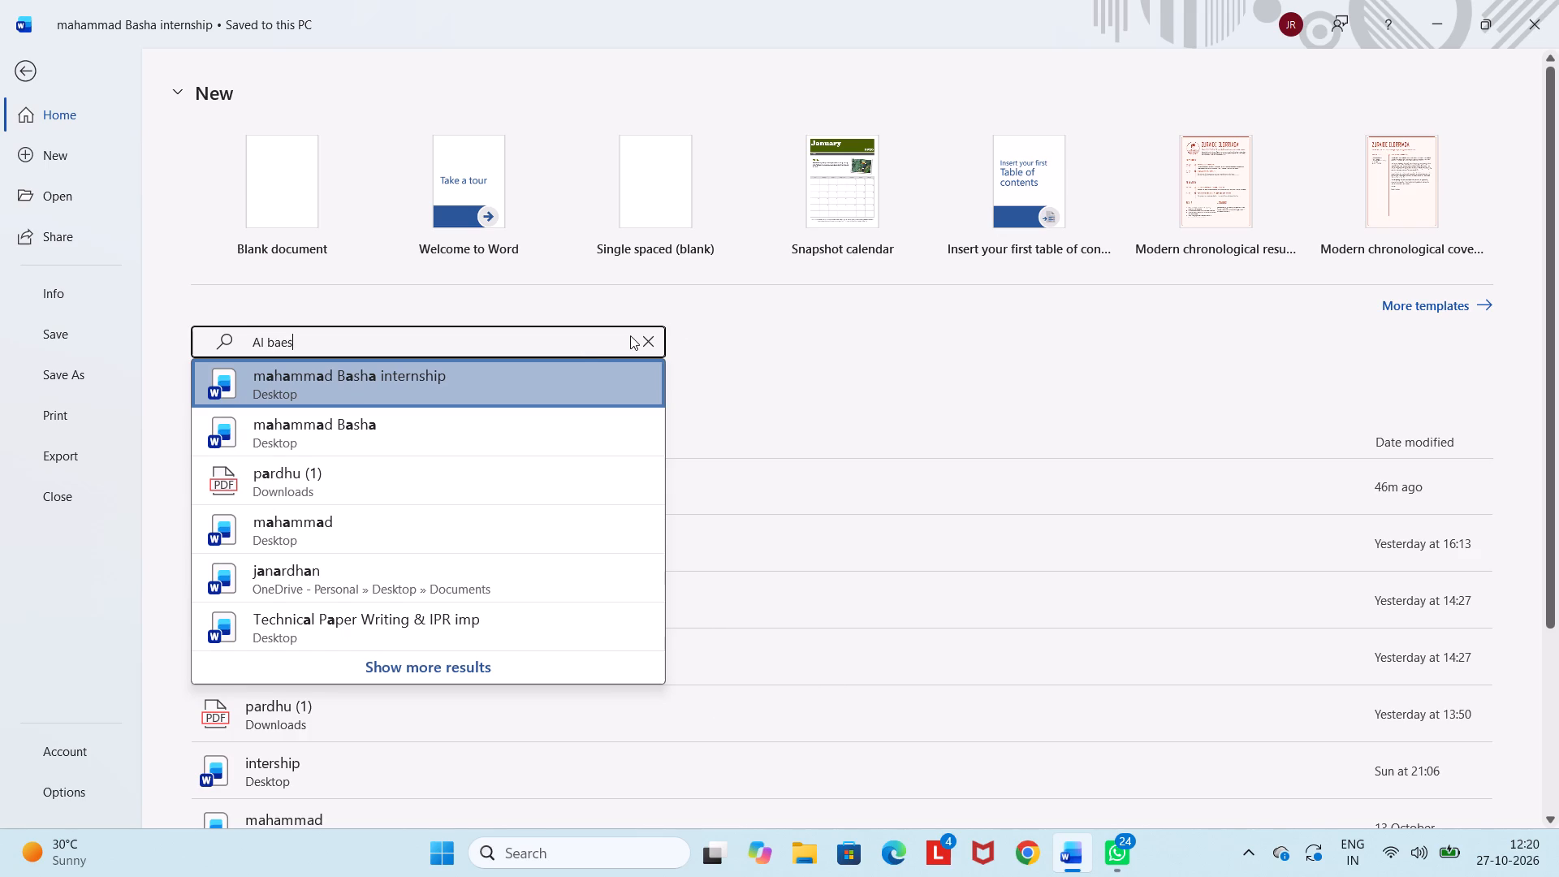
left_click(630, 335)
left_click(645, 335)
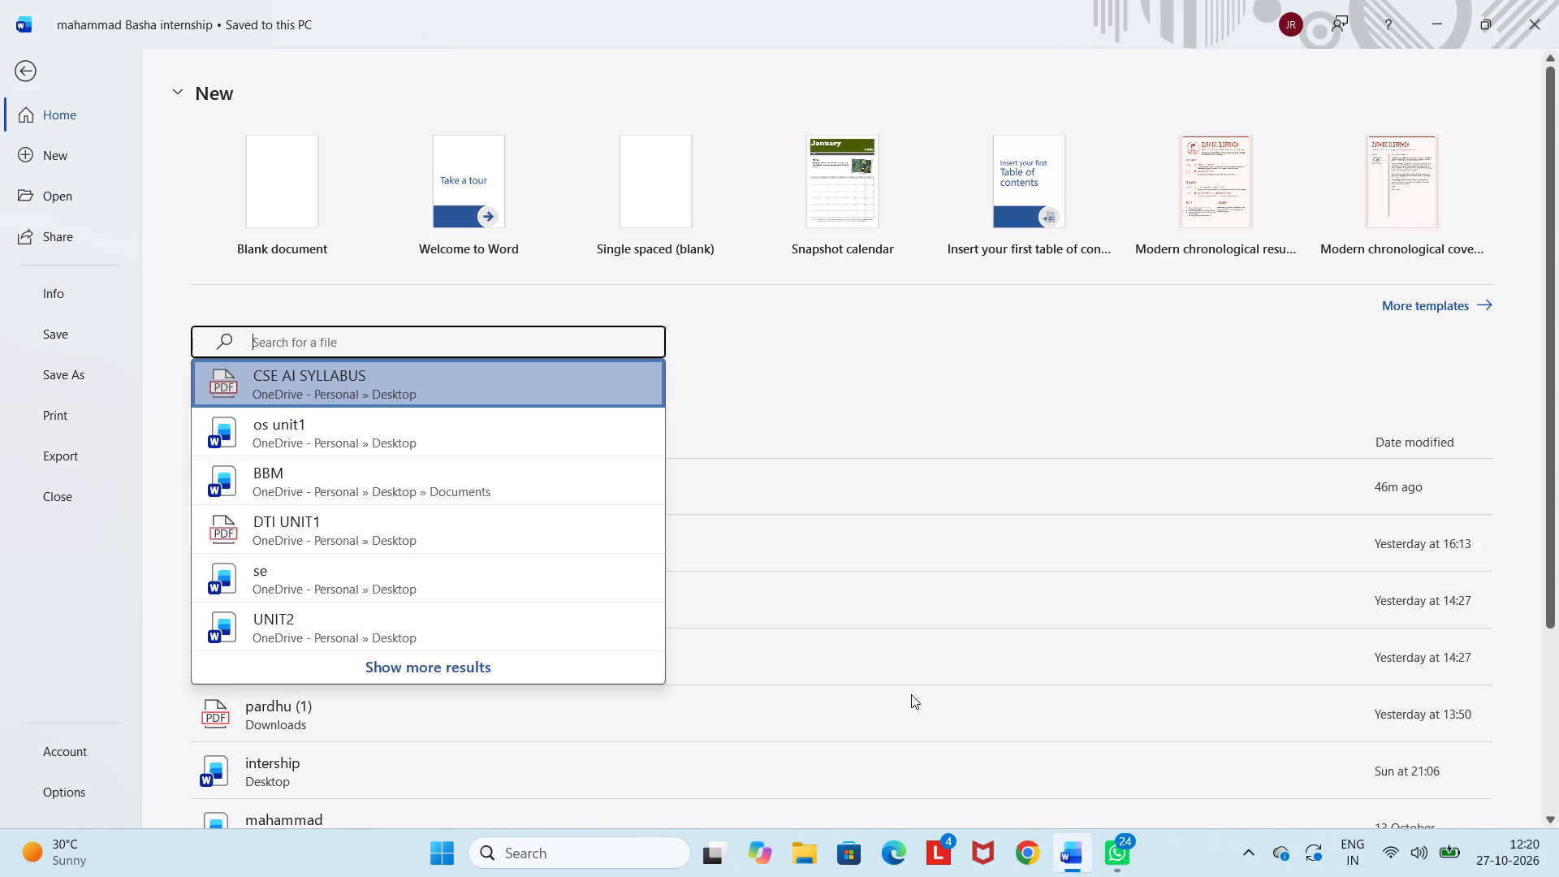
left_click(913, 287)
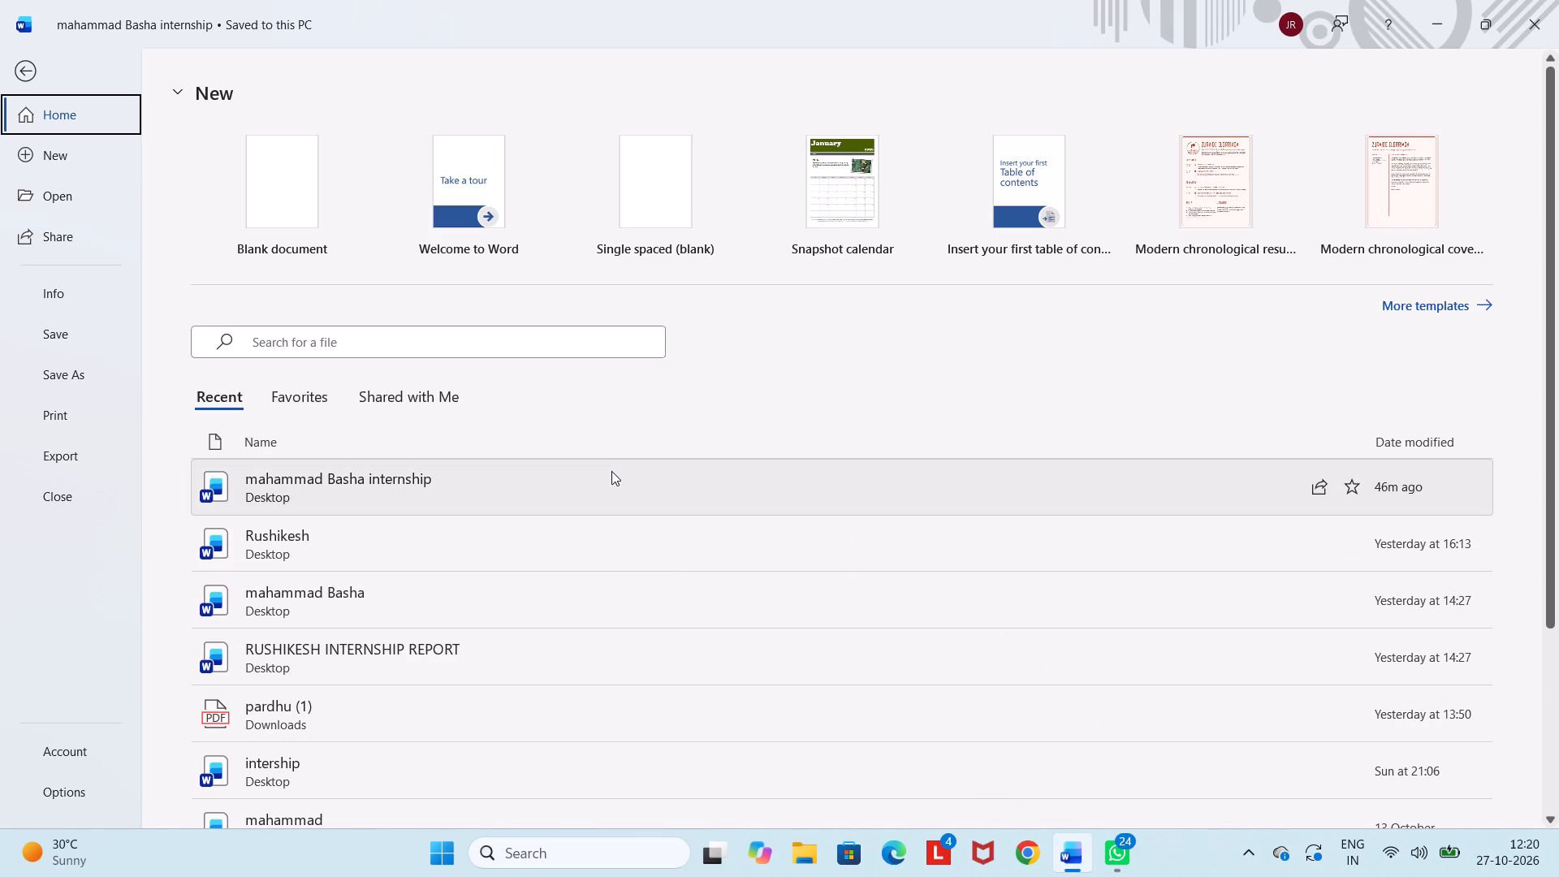
Return to the internship report by reopening it from the recent files.
left_click(611, 471)
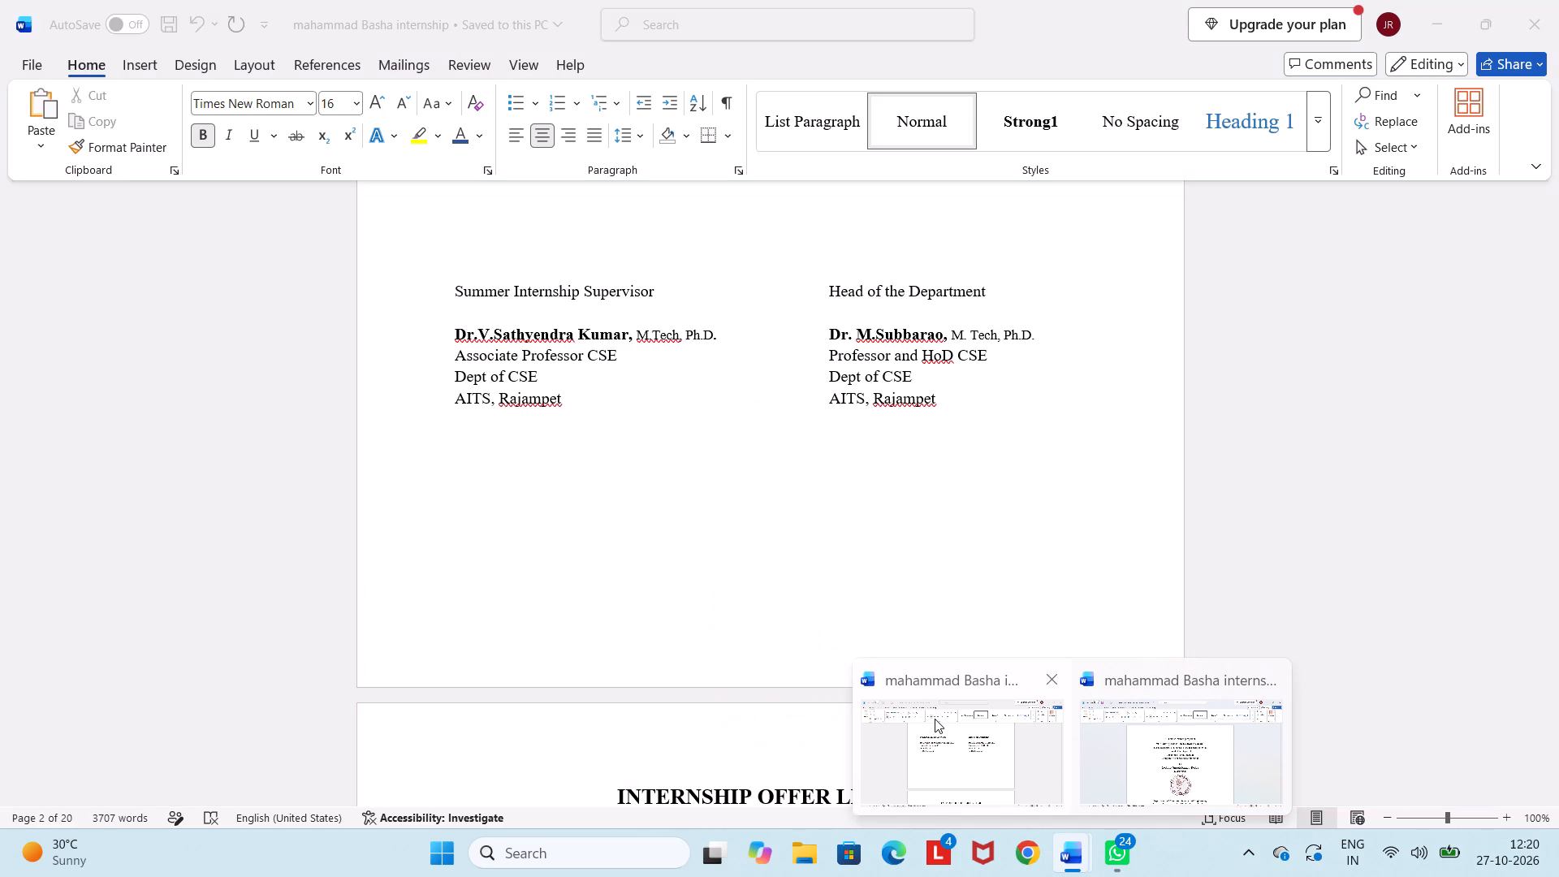
left_click(935, 719)
left_click(833, 448)
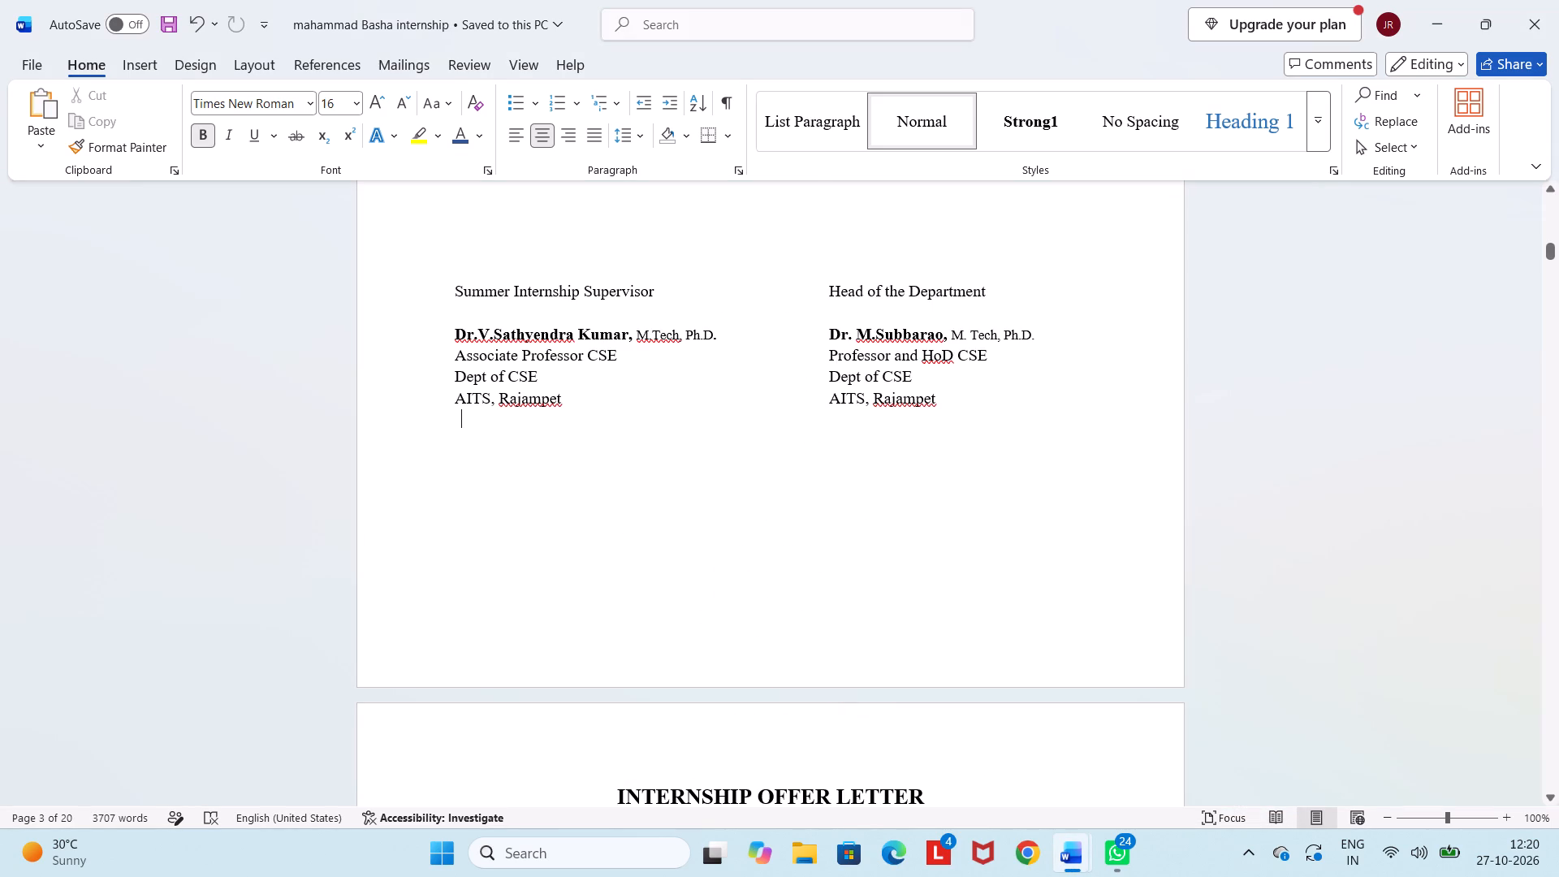
Review the certificate, internship offer letter and abstract pages for remaining errors.
scroll(833, 448, "up", 1)
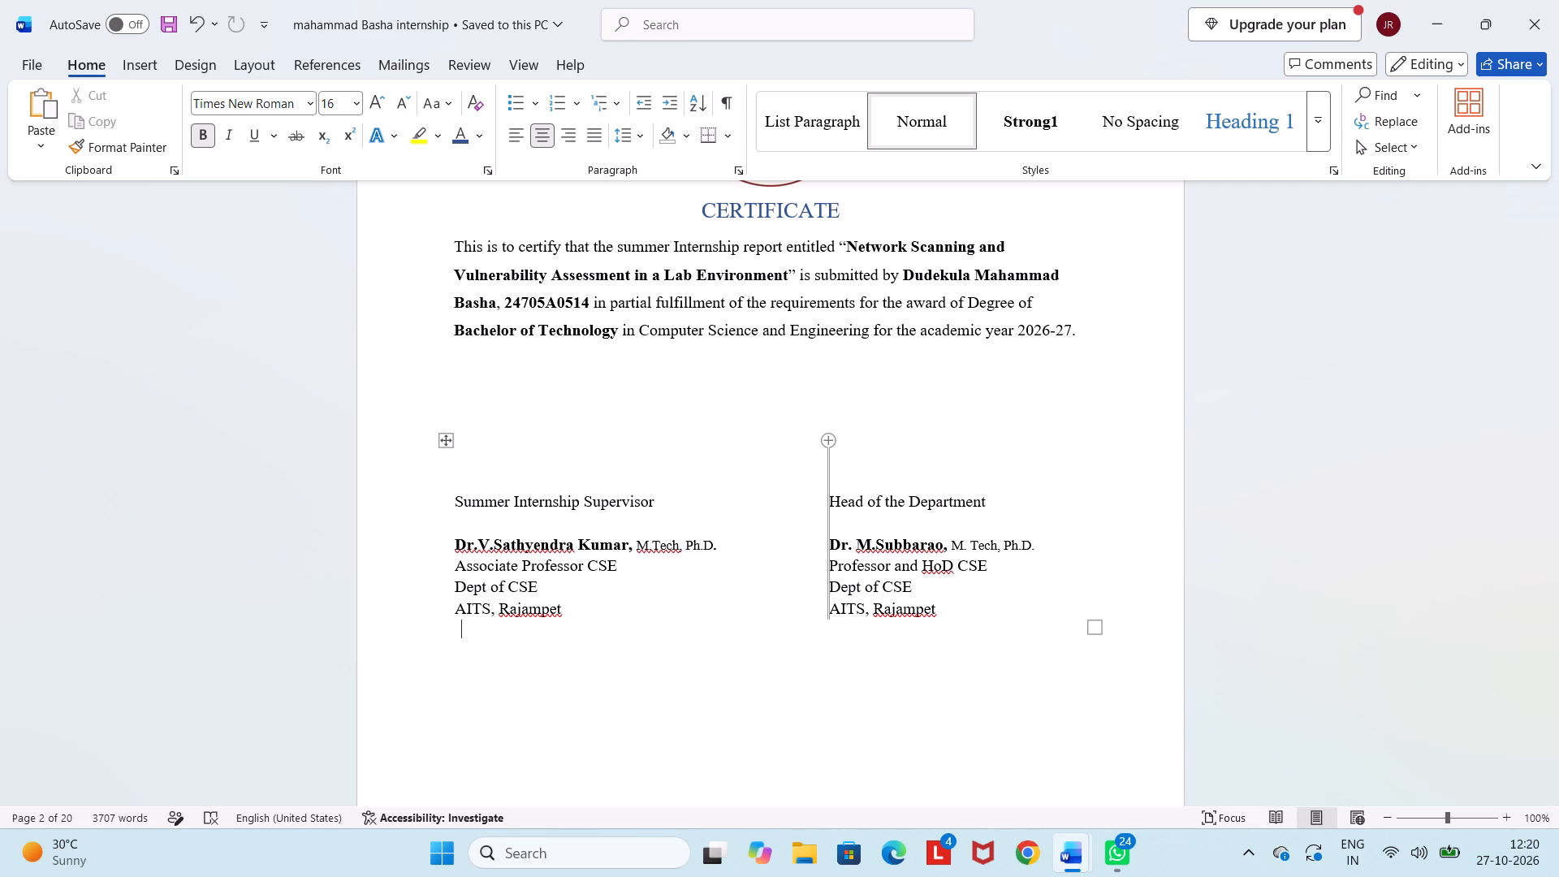
scroll(923, 629, "down", 1)
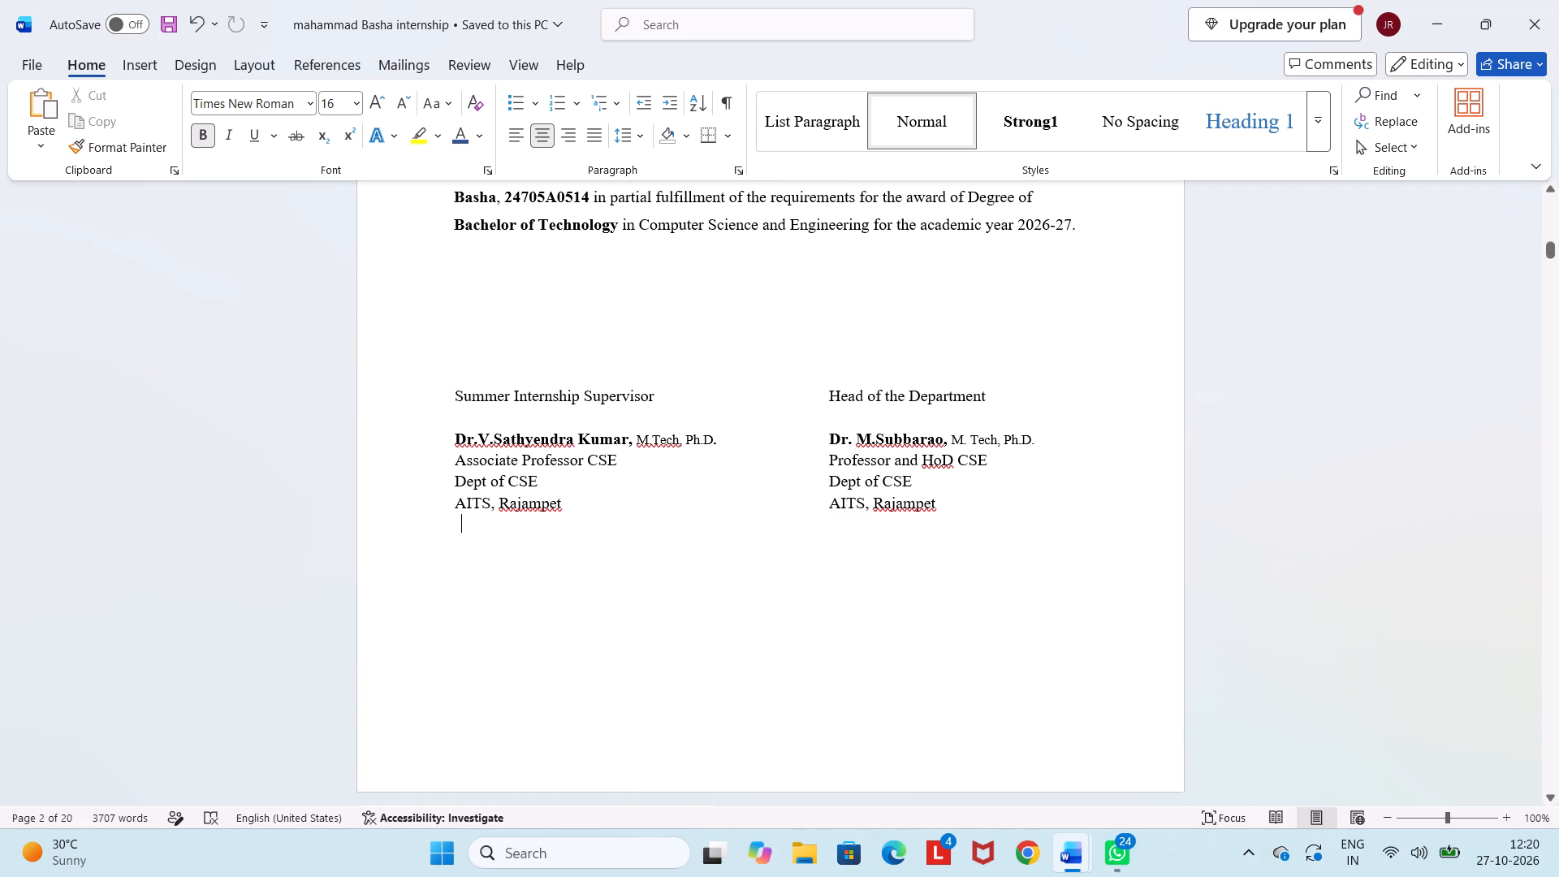
scroll(923, 629, "down", 5)
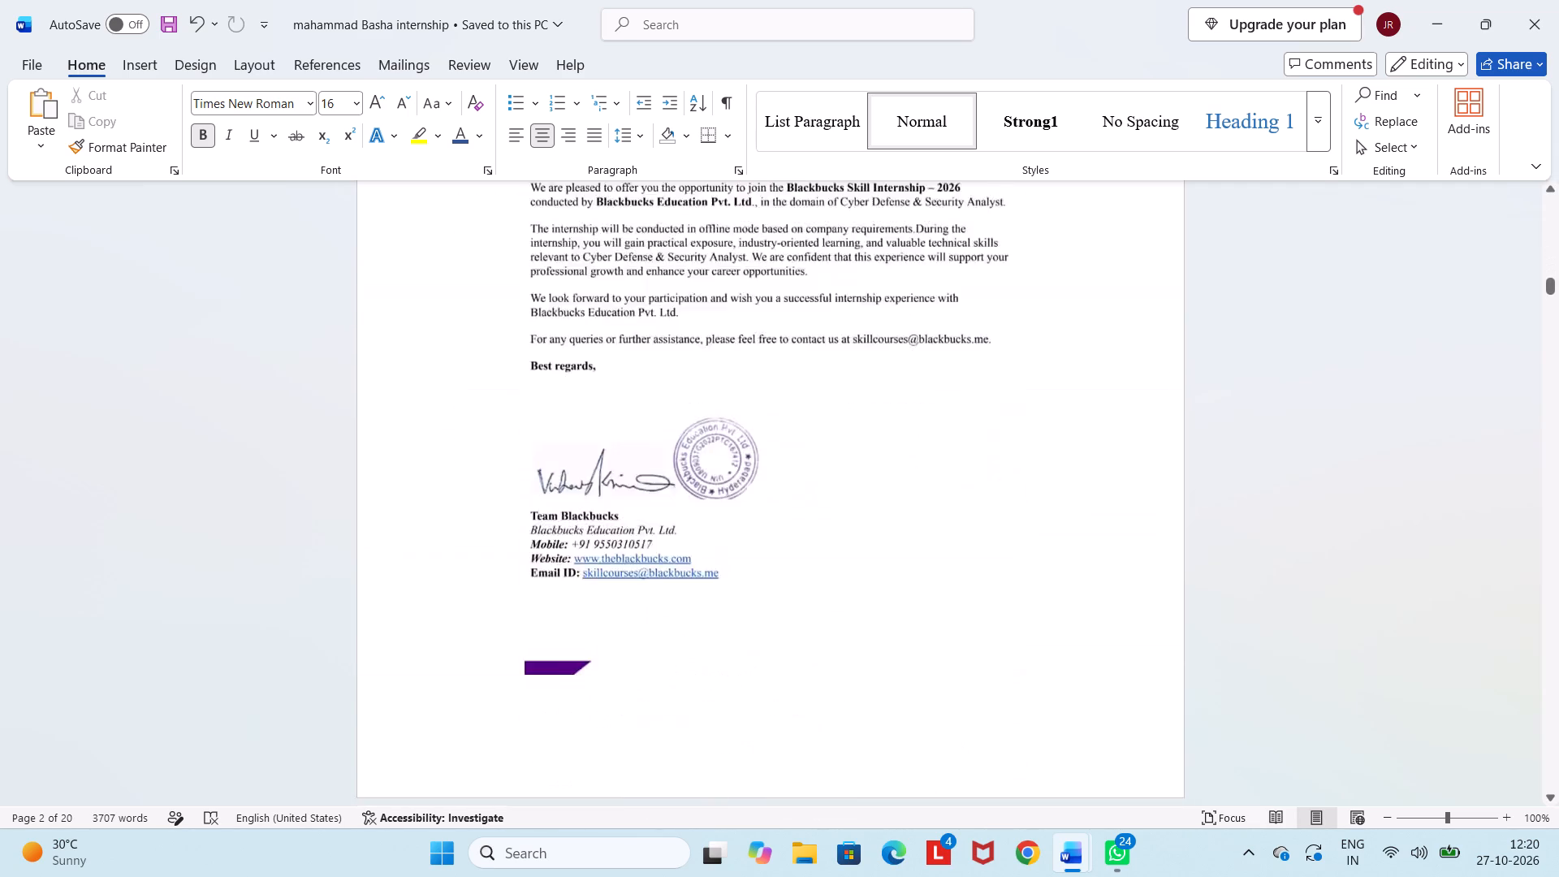
scroll(923, 629, "down", 3)
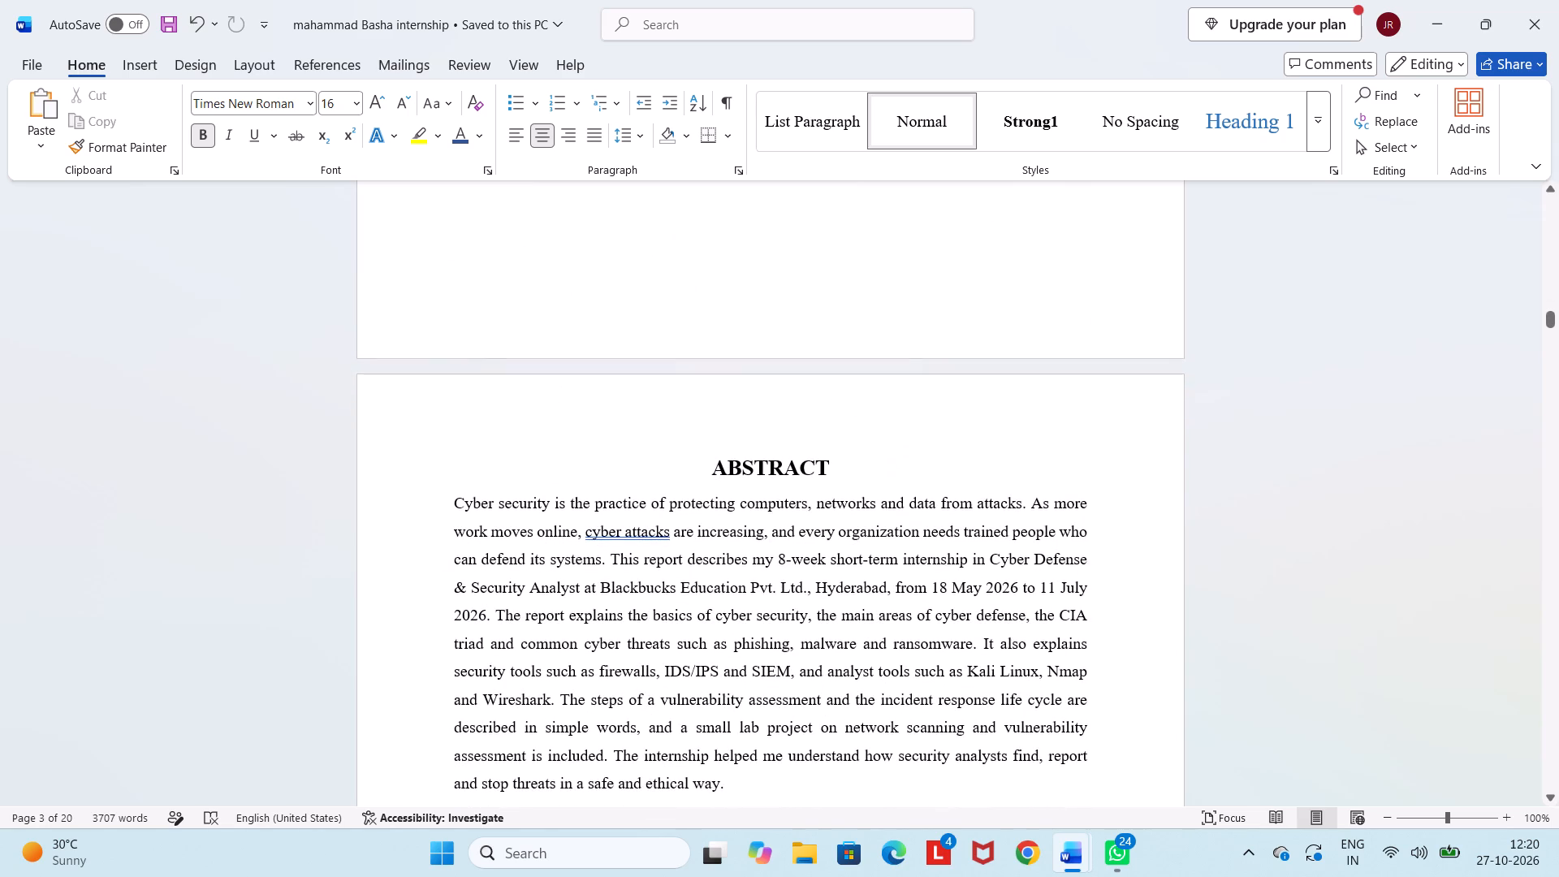
scroll(923, 629, "up", 6)
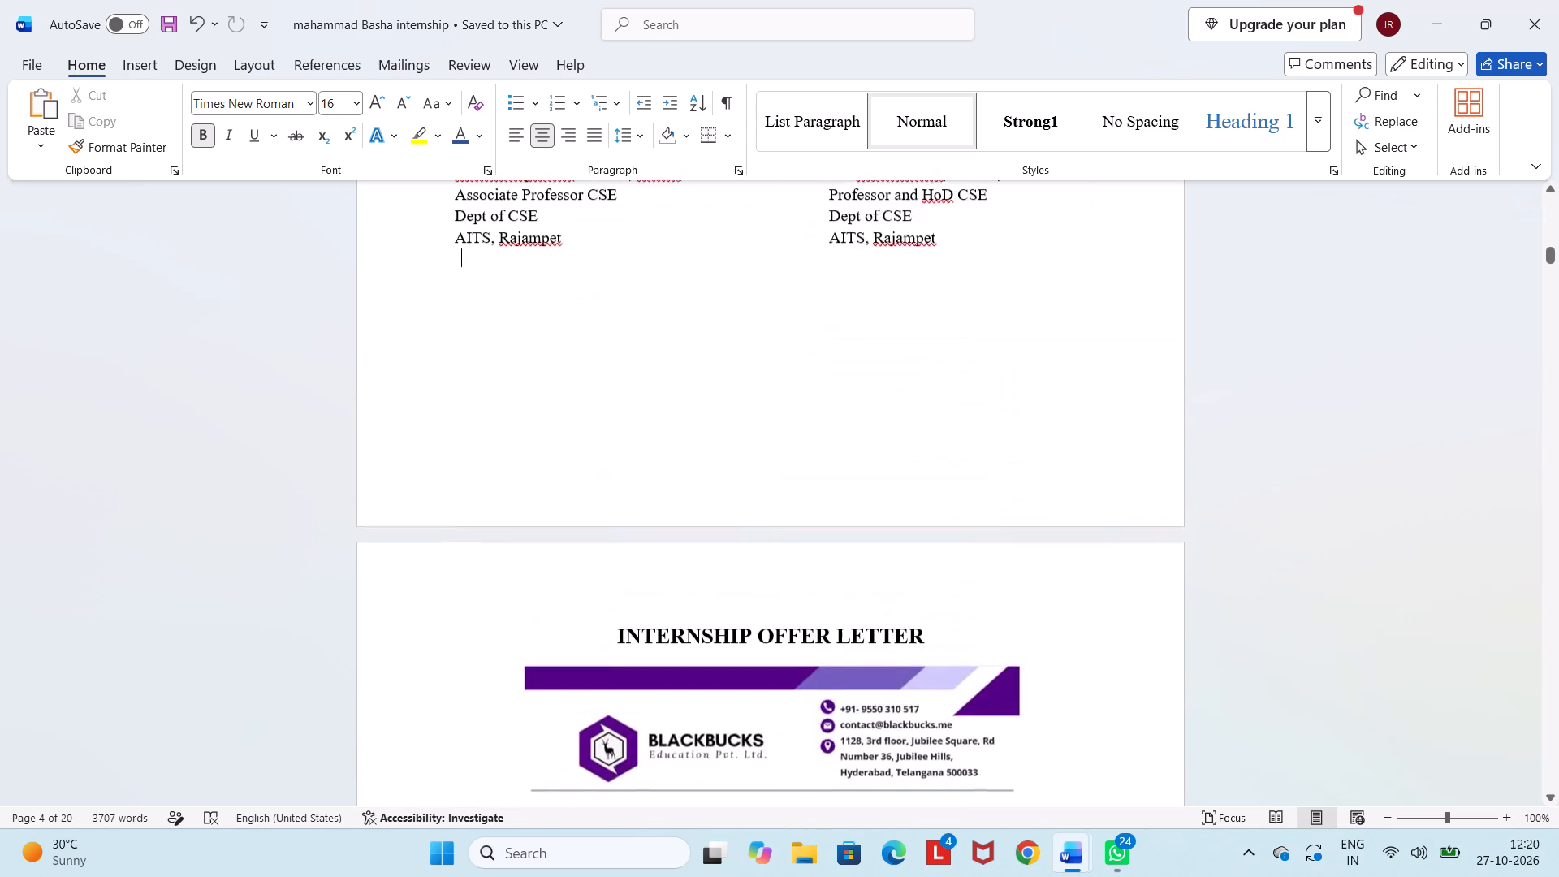
Reformat the Head of the Department's qualifications in the certificate's signature block as "M.Tech, Ph.D.,".
scroll(923, 629, "up", 1)
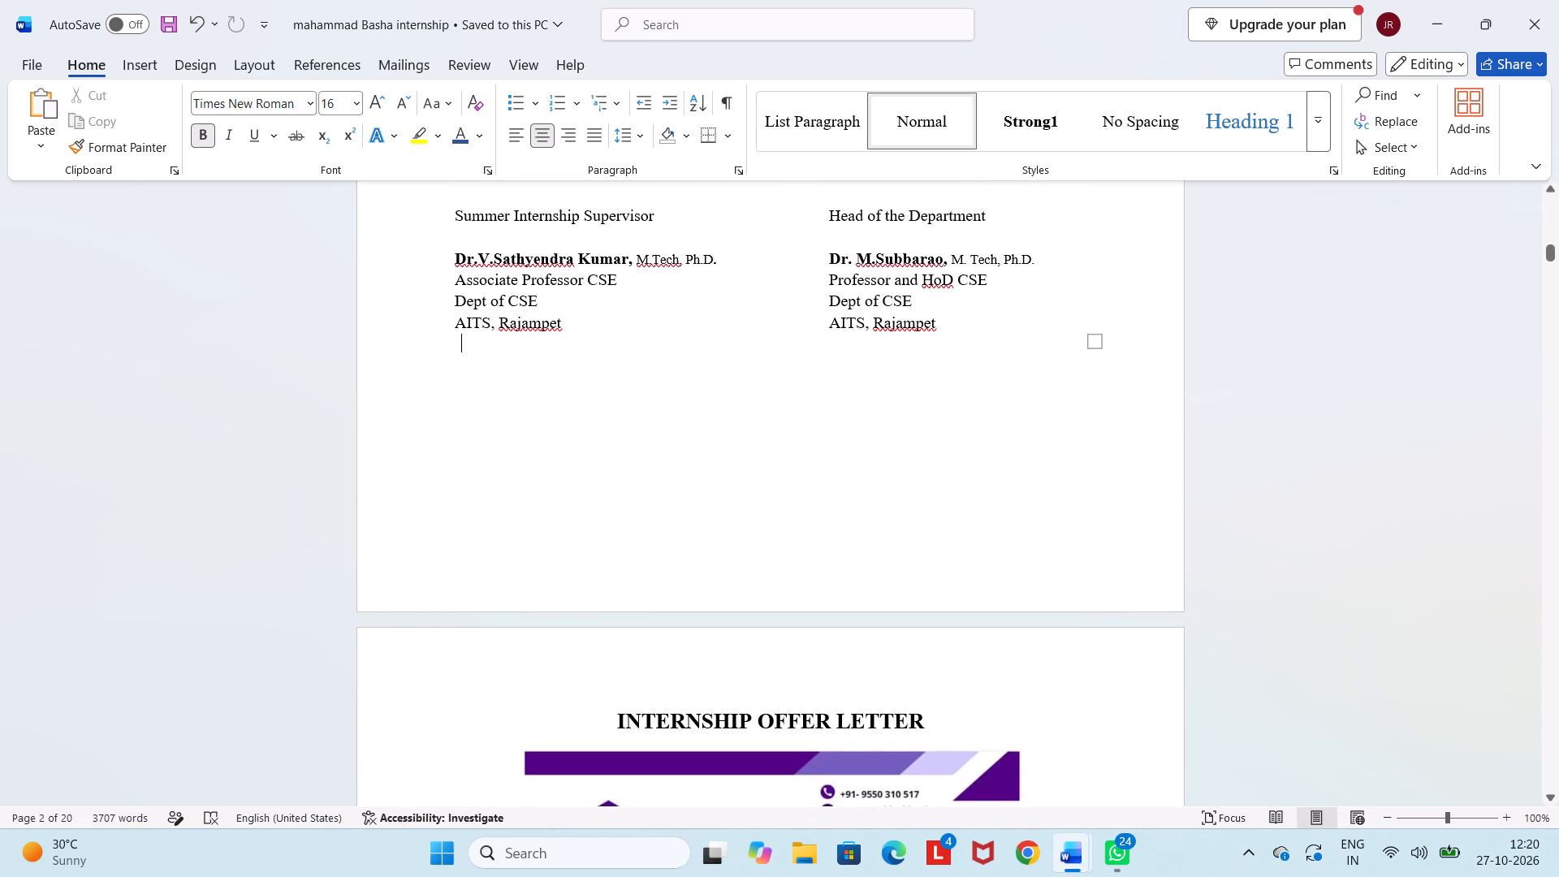
left_click(1034, 257)
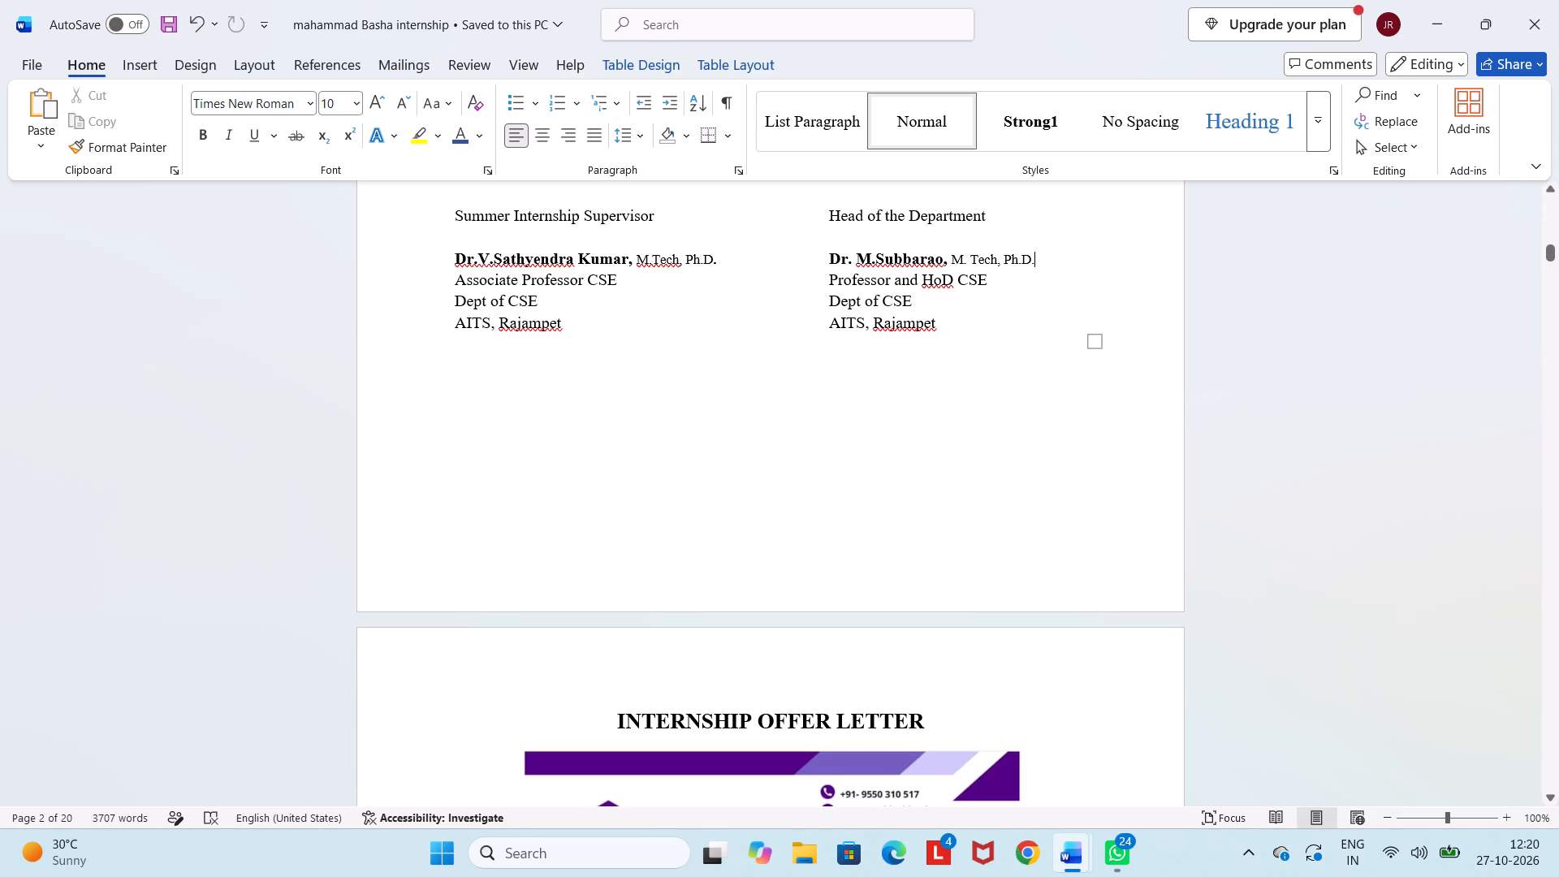
key("comma")
key("Left")
key("Left")
key("Left")
key("Left")
key("Left")
key("Left")
key("Left")
key("Left")
key("Left")
key("Left")
key("Left")
key("Left")
key("BackSpace")
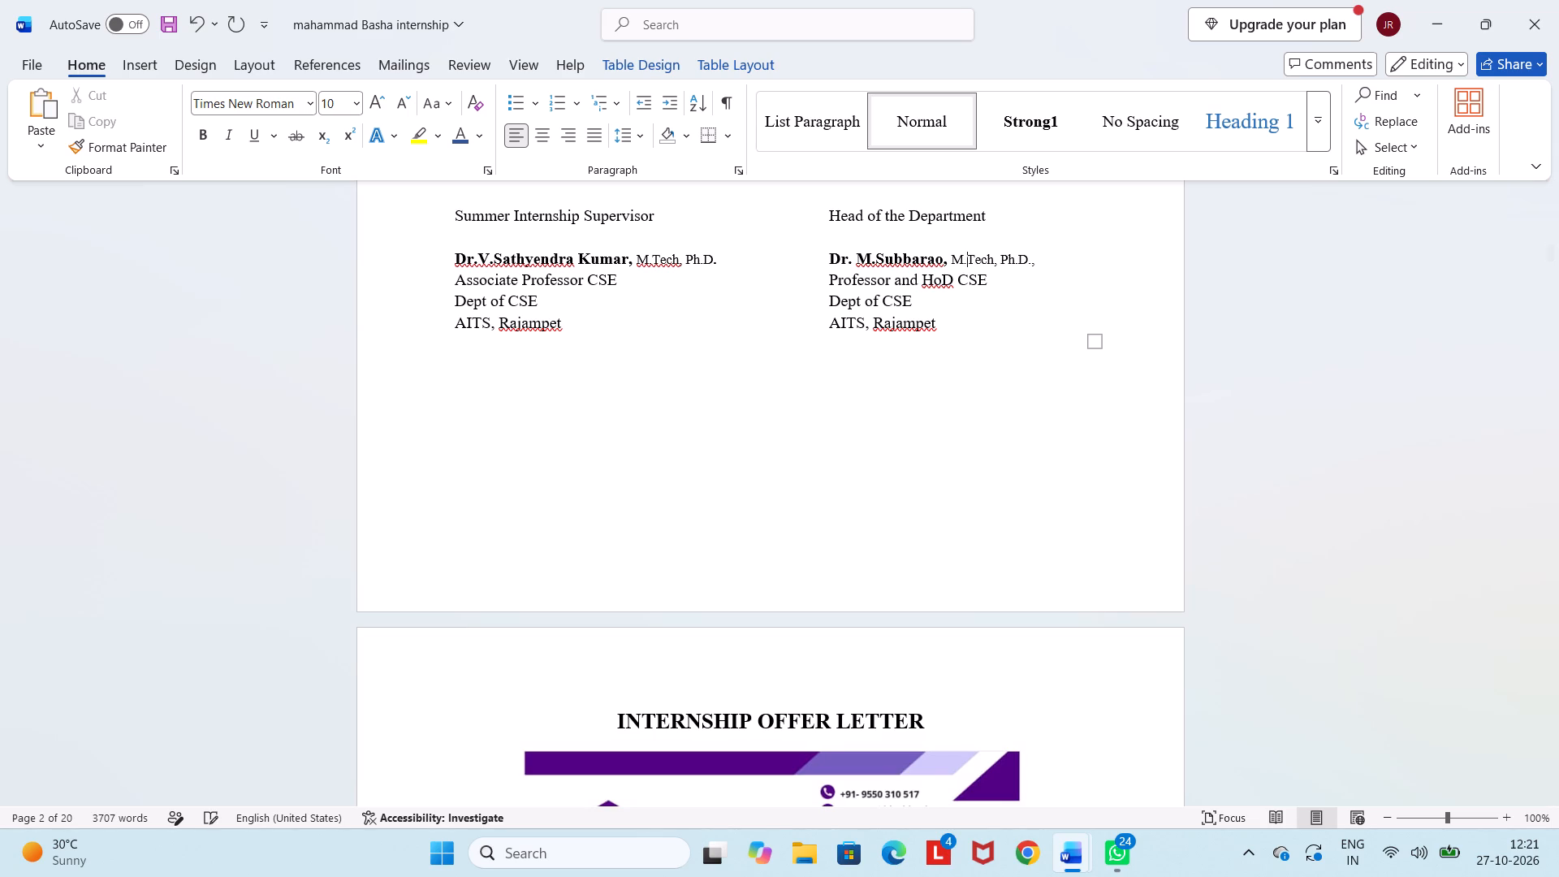
key("BackSpace")
key("period")
Review the offer letter, abstract, contents table and introduction pages, including the running header.
scroll(979, 281, "down", 1)
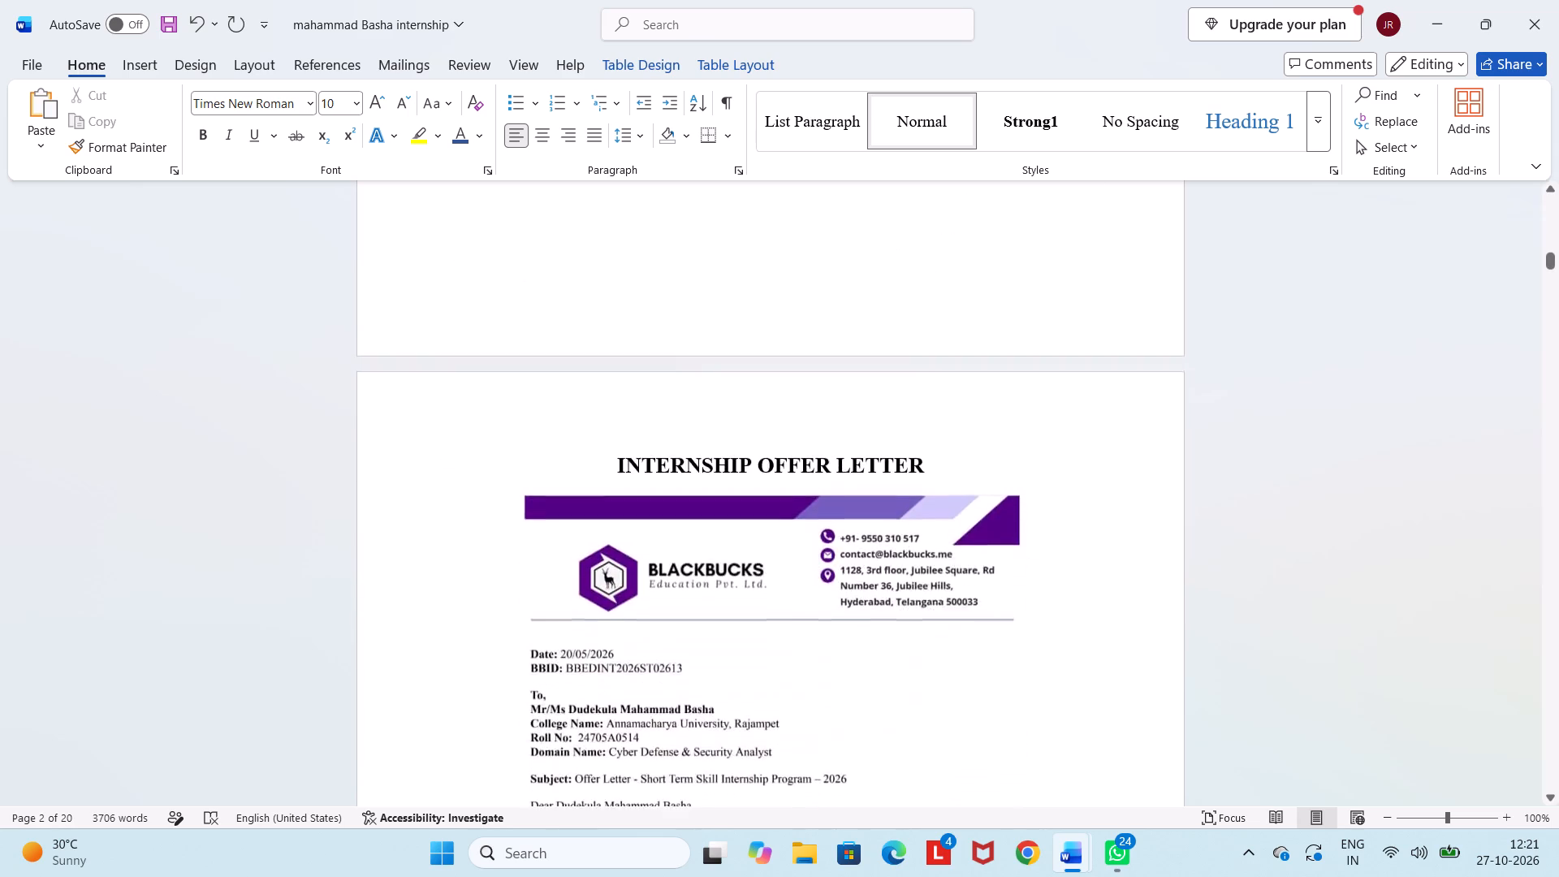
scroll(979, 281, "down", 5)
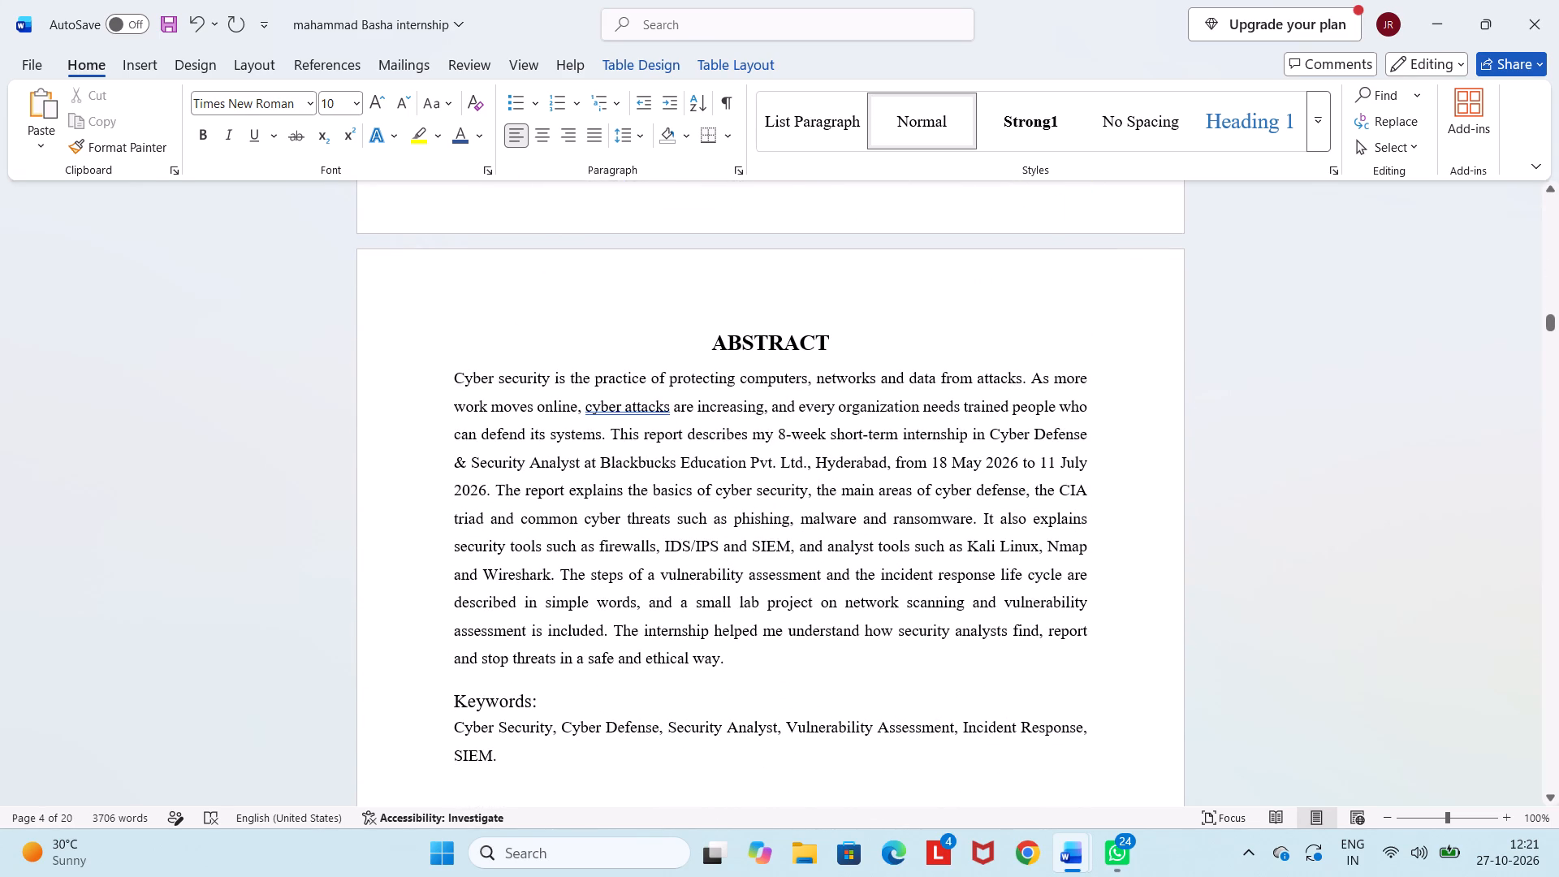
scroll(895, 402, "down", 3)
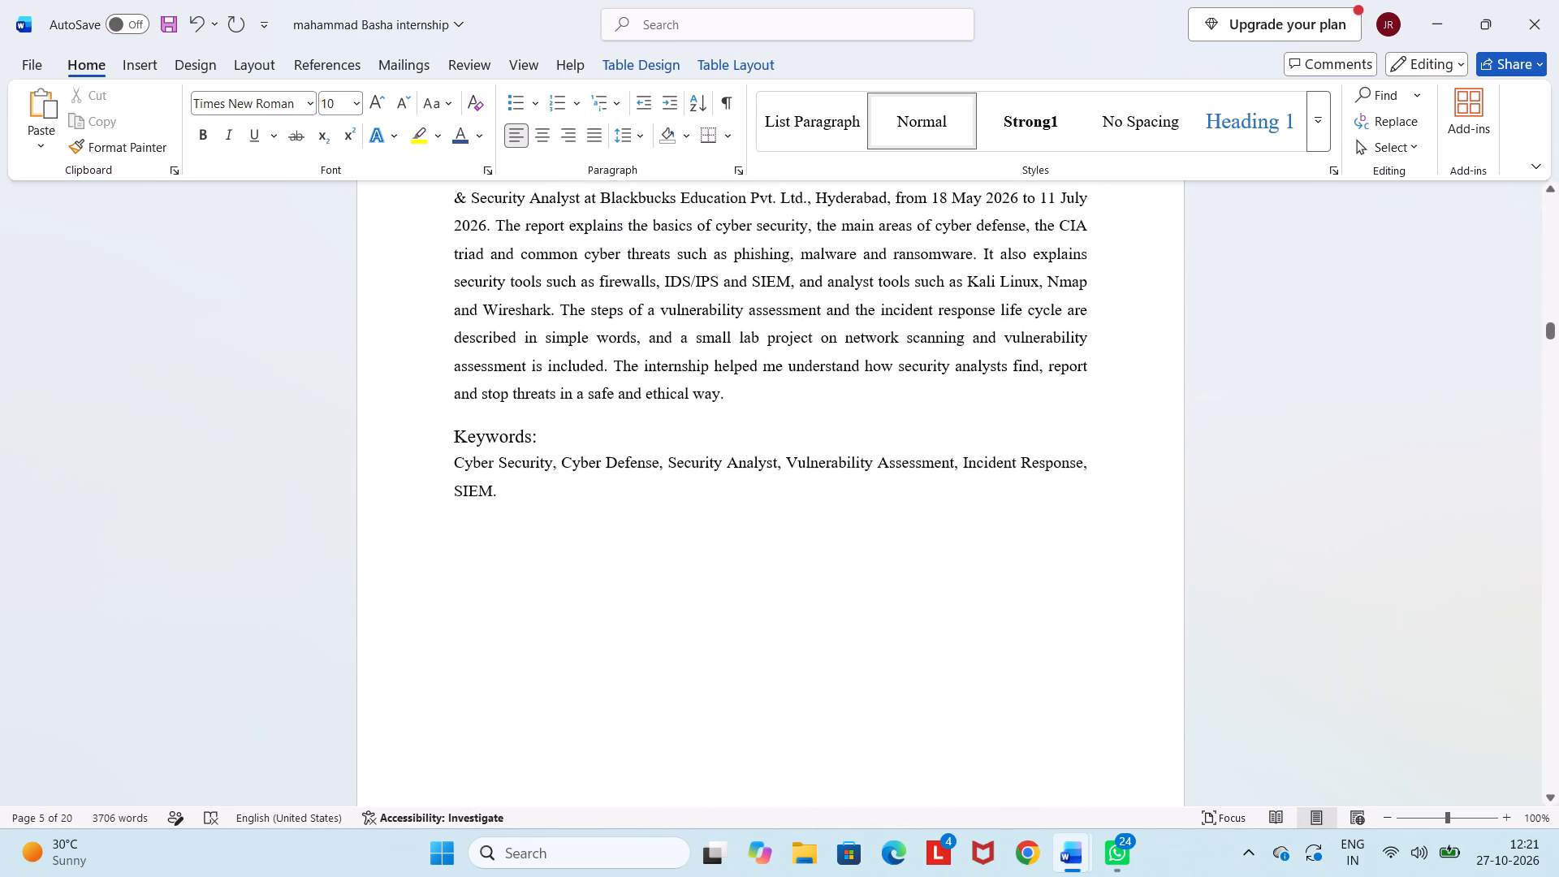
scroll(895, 402, "down", 2)
scroll(895, 402, "up", 2)
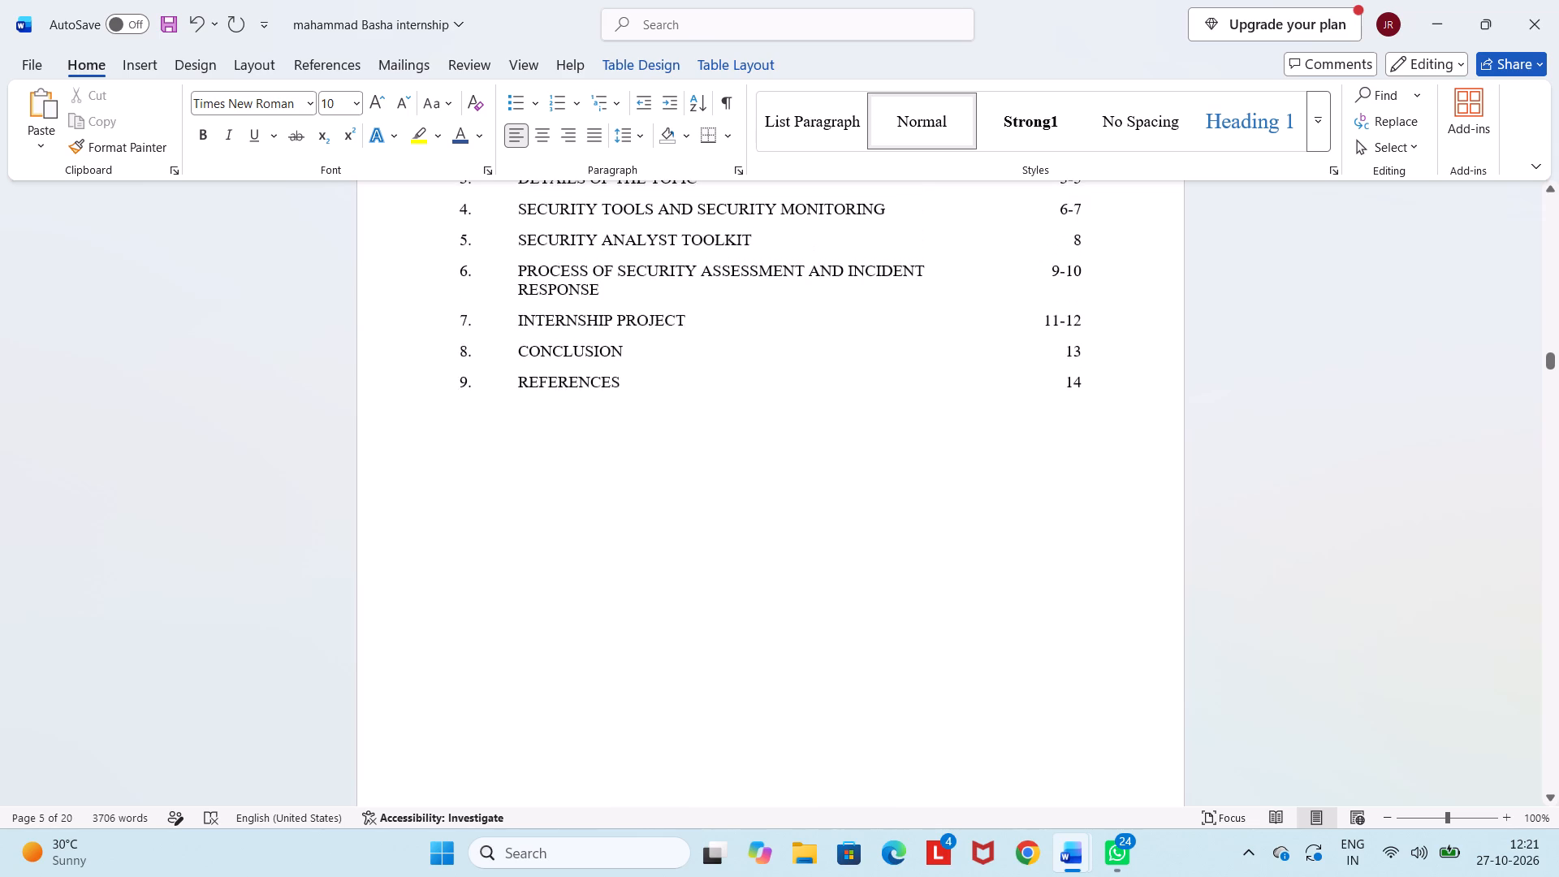
scroll(895, 402, "up", 2)
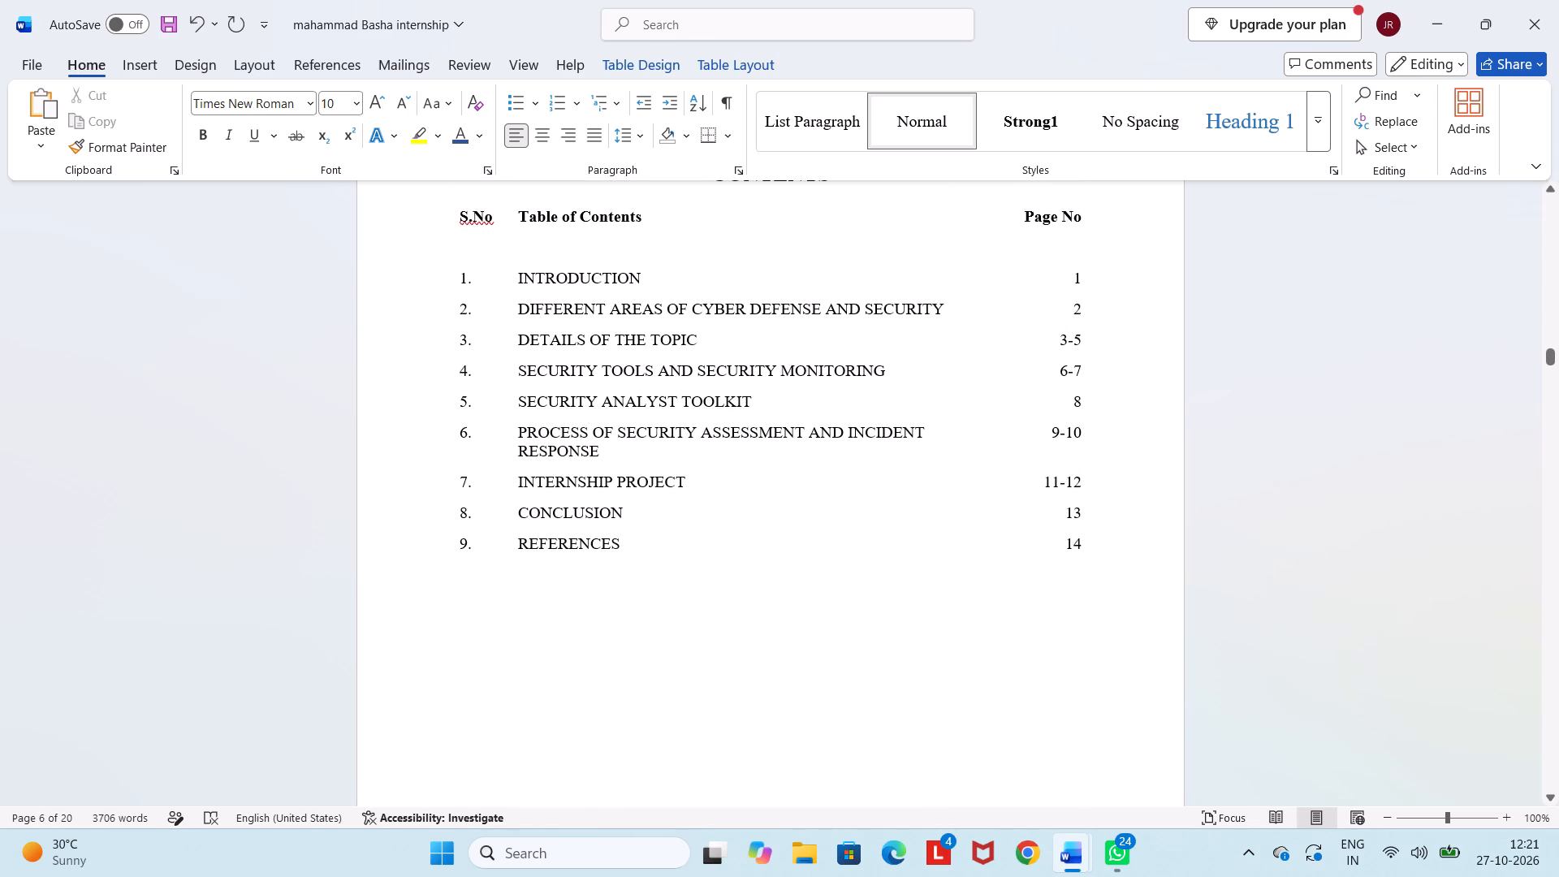
scroll(1080, 547, "down", 5)
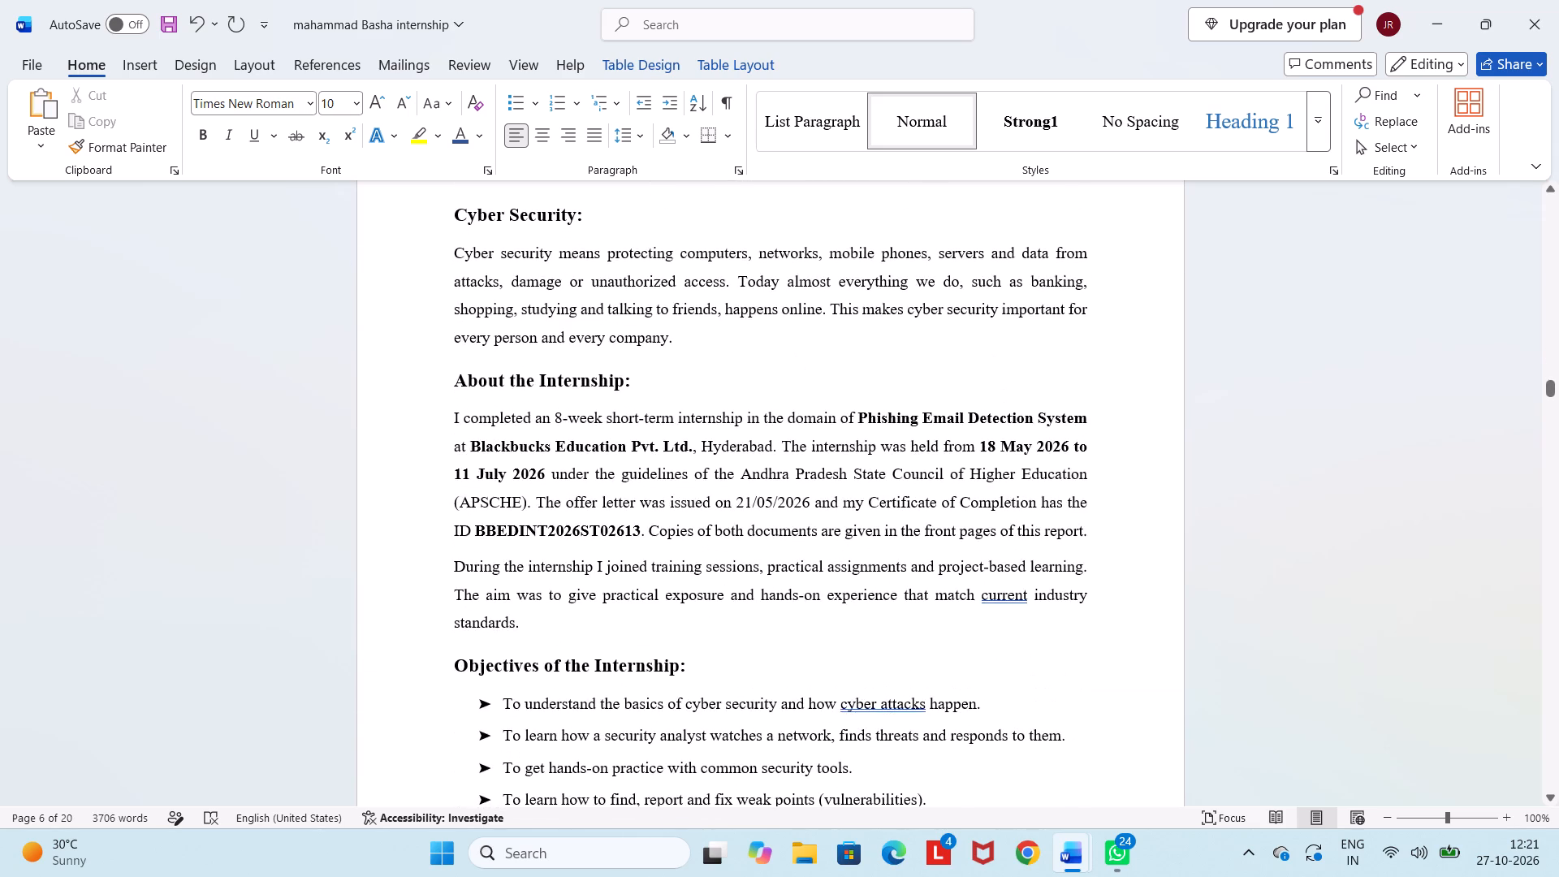
scroll(1080, 547, "up", 1)
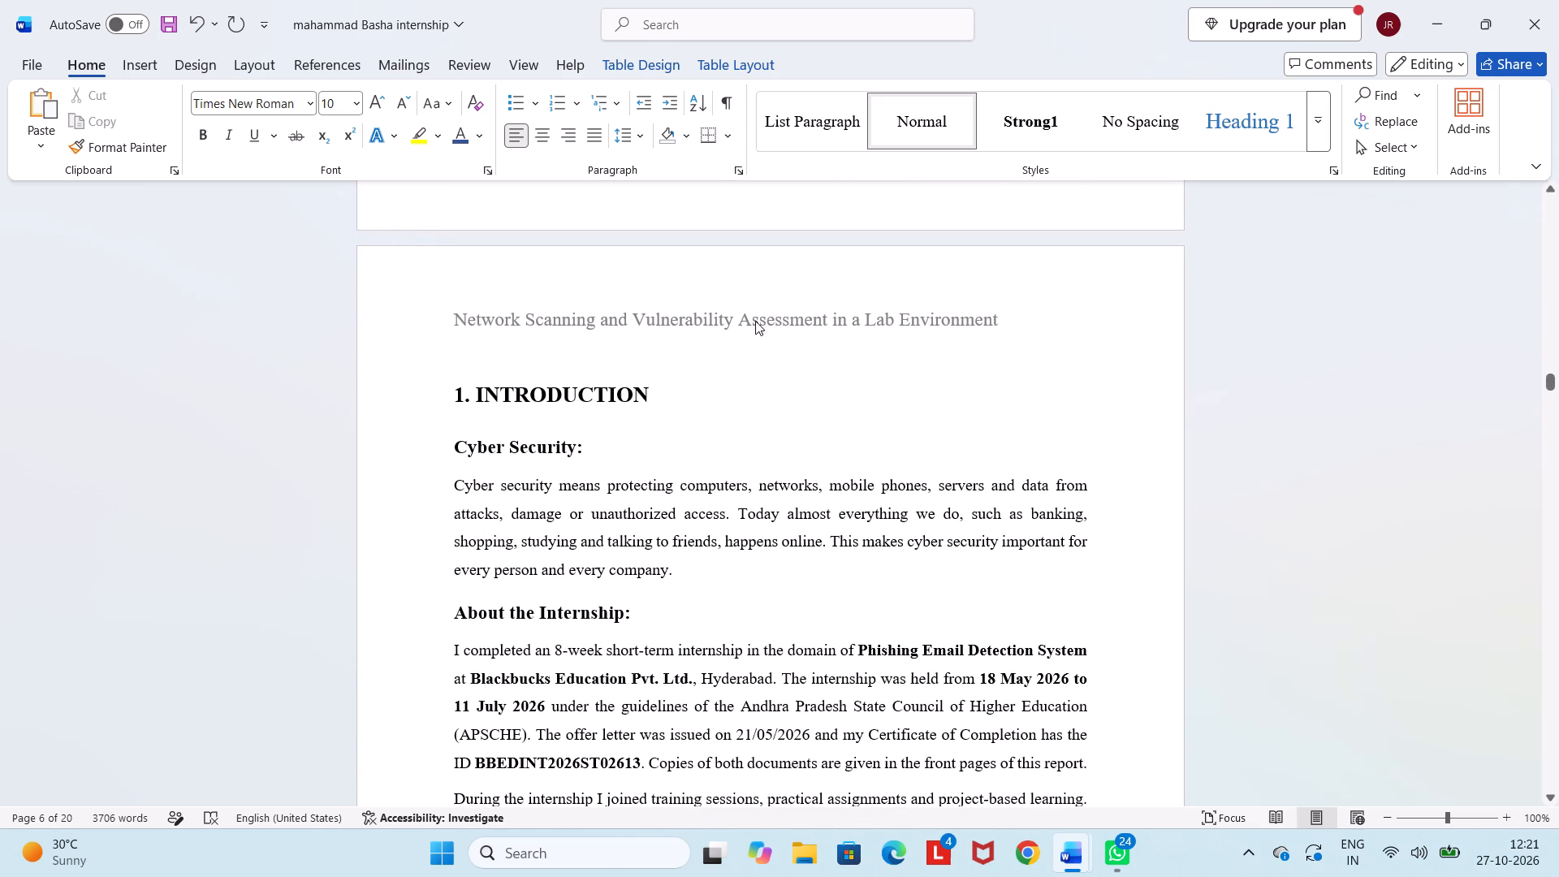
Delete the domain name "Phishing Email Detection System" from the first paragraph under "About the Internship".
scroll(920, 462, "down", 1)
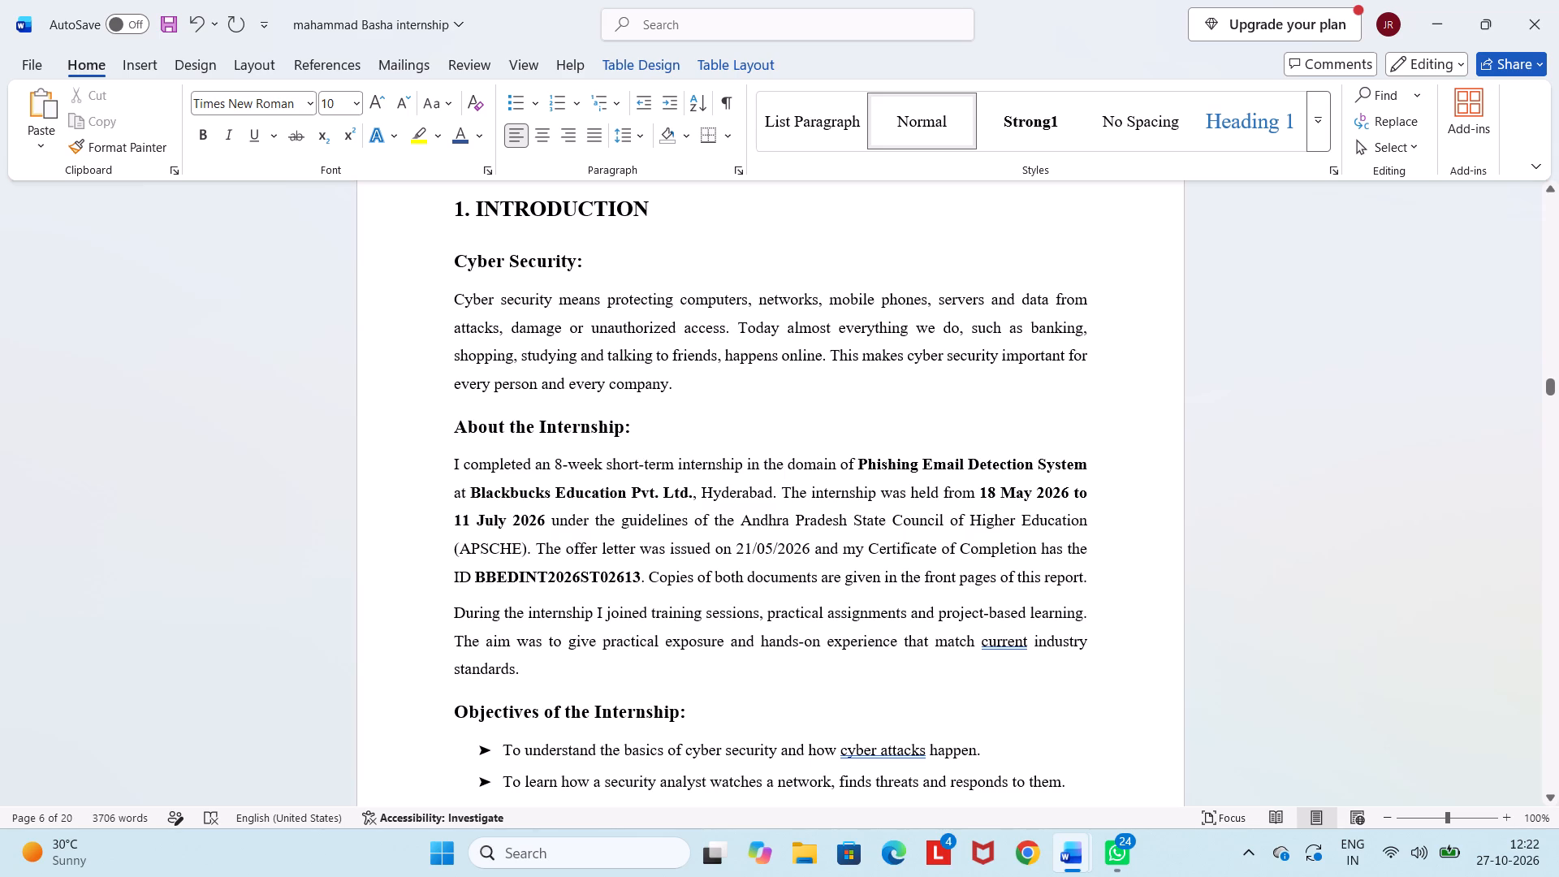
left_click_drag(1082, 465, 996, 464)
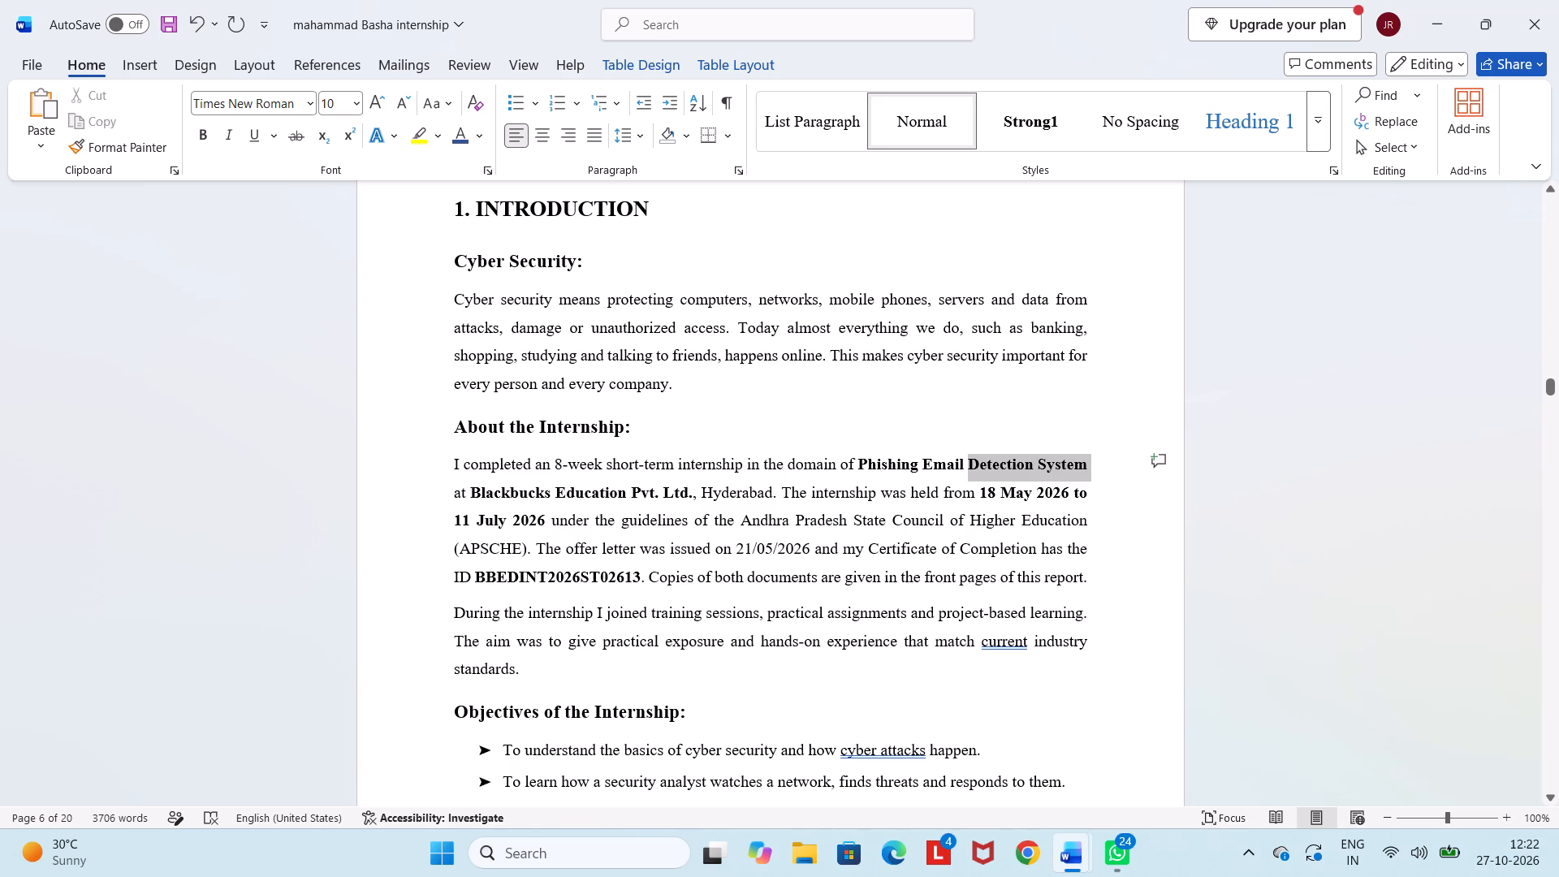
left_click_drag(996, 464, 900, 464)
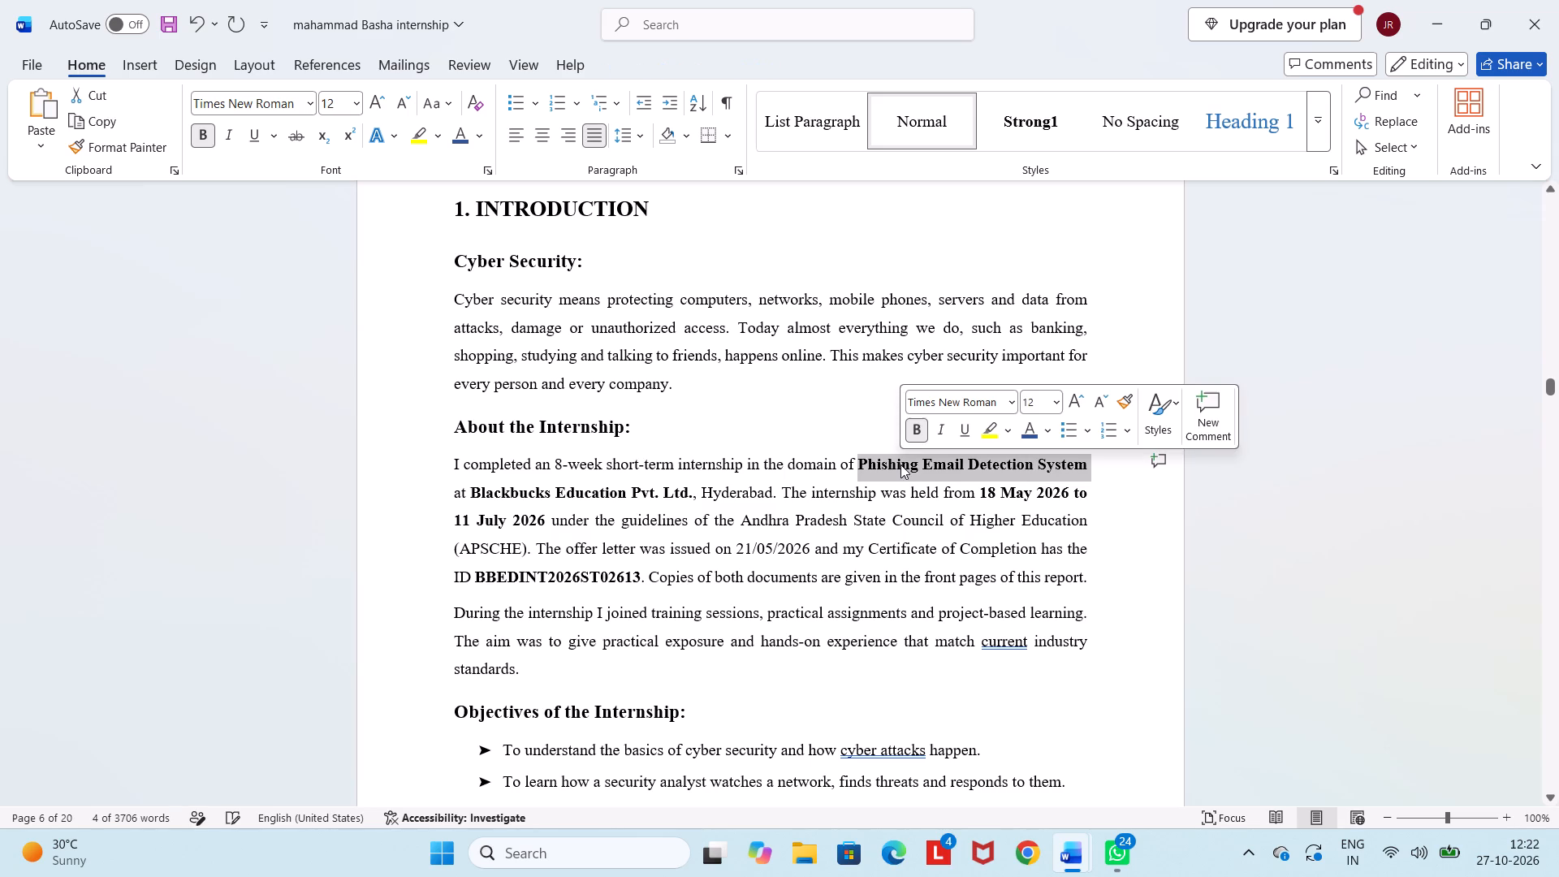
key("BackSpace")
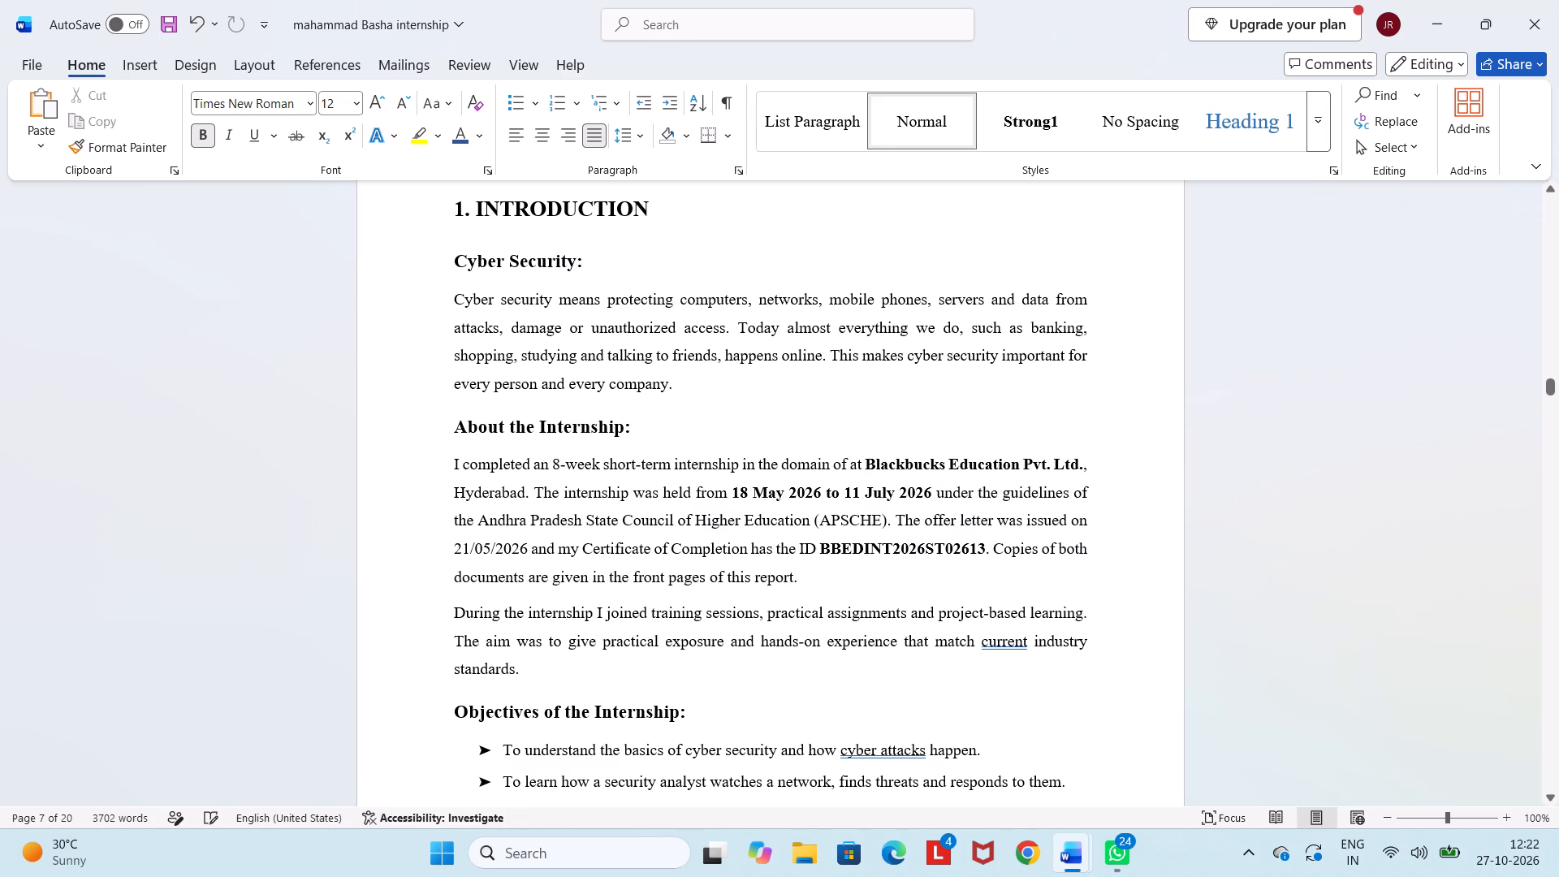
Examine the front pages from the cover to the contents for the wording of the internship domain.
scroll(900, 464, "up", 10)
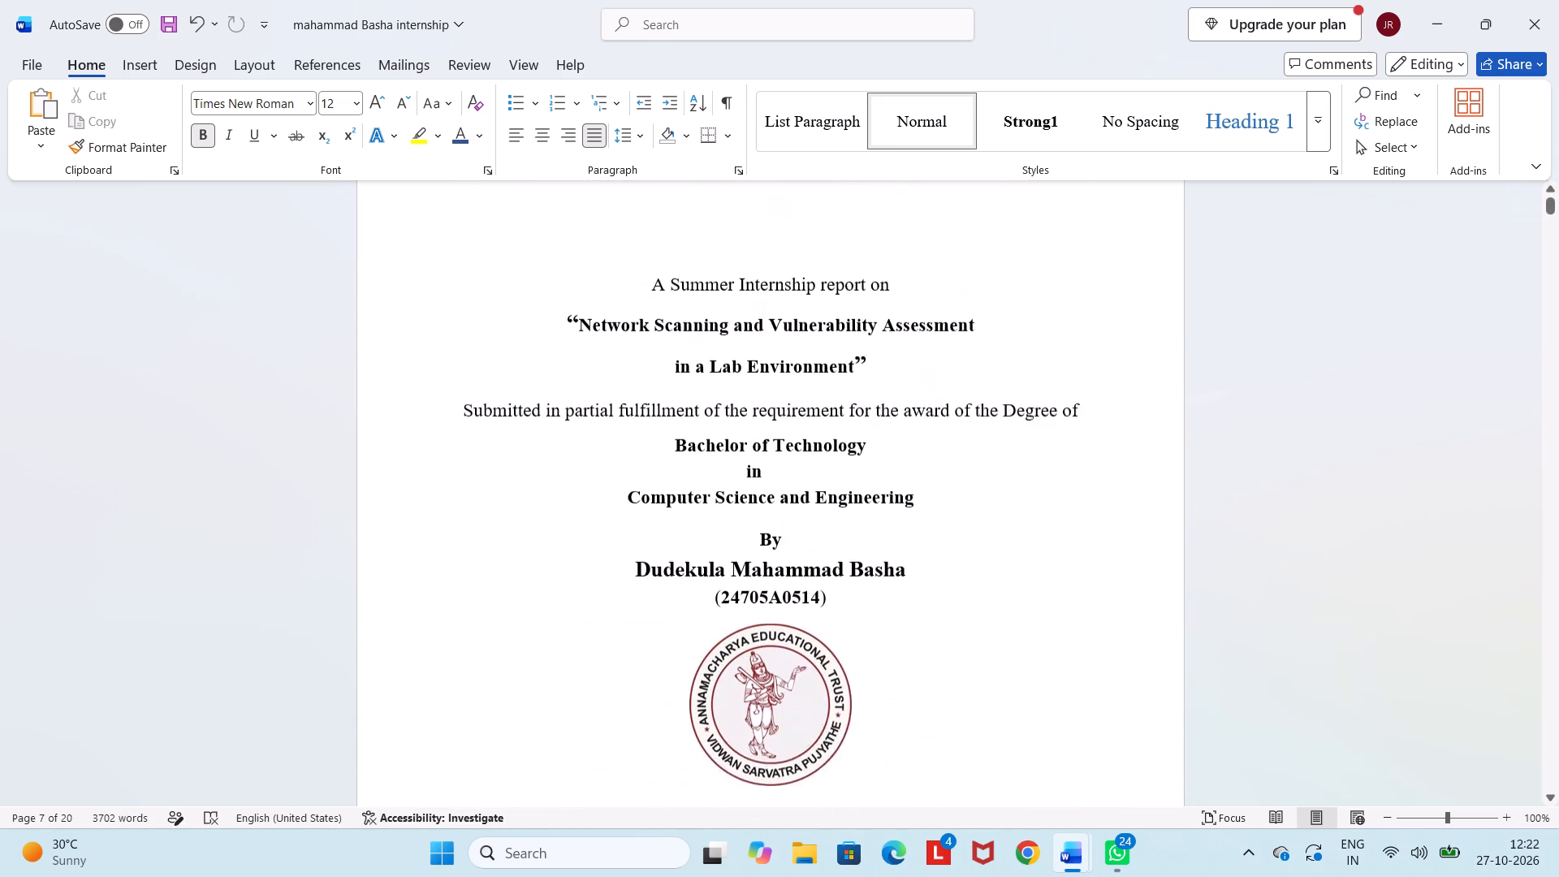
scroll(900, 464, "down", 4)
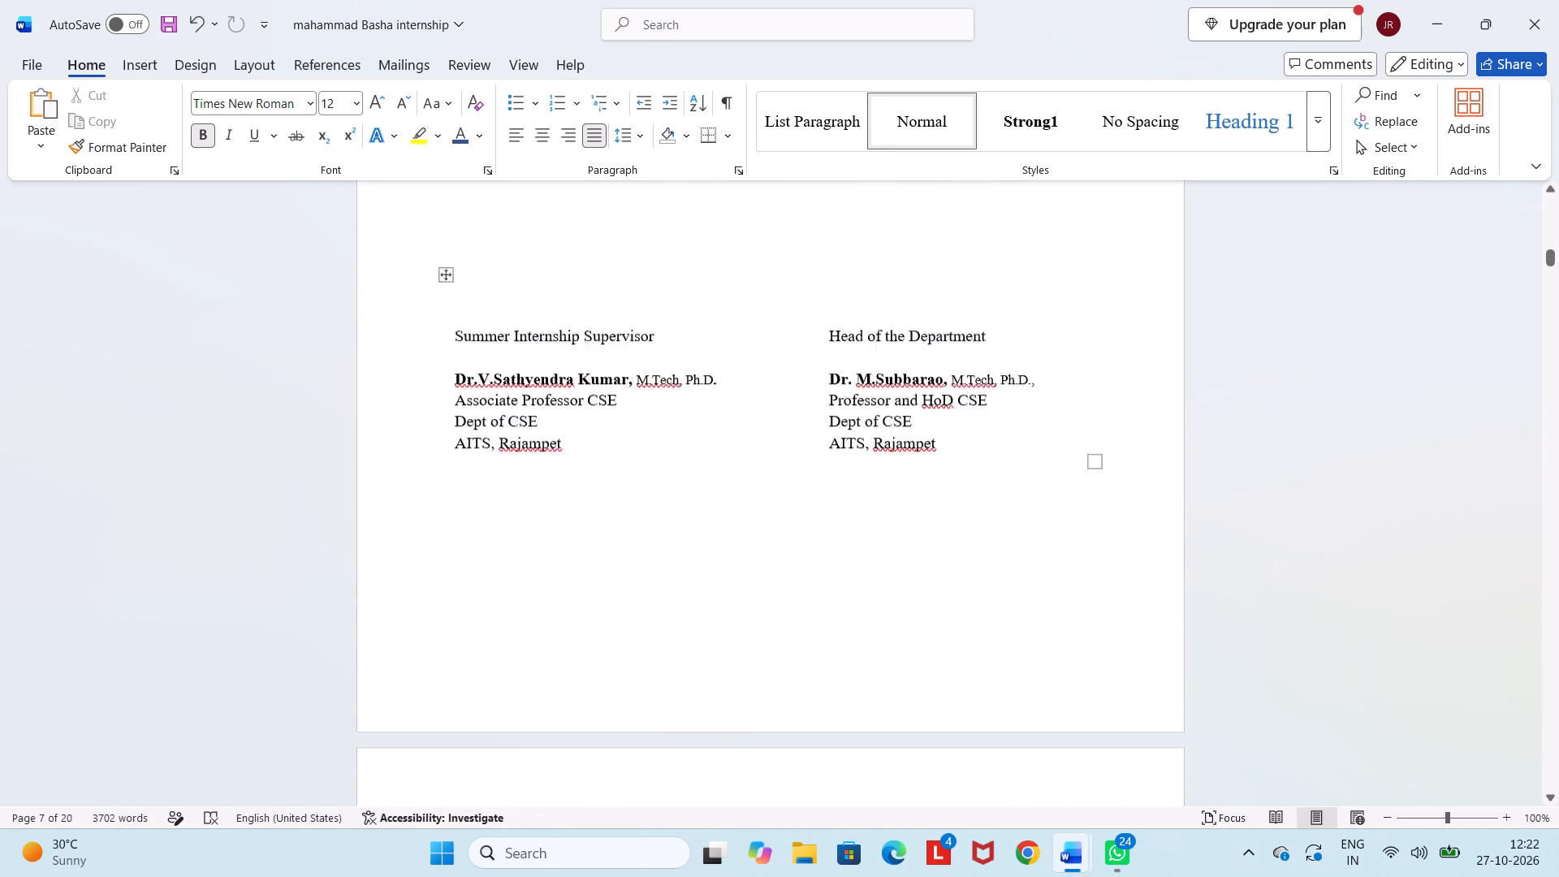
scroll(900, 464, "down", 7)
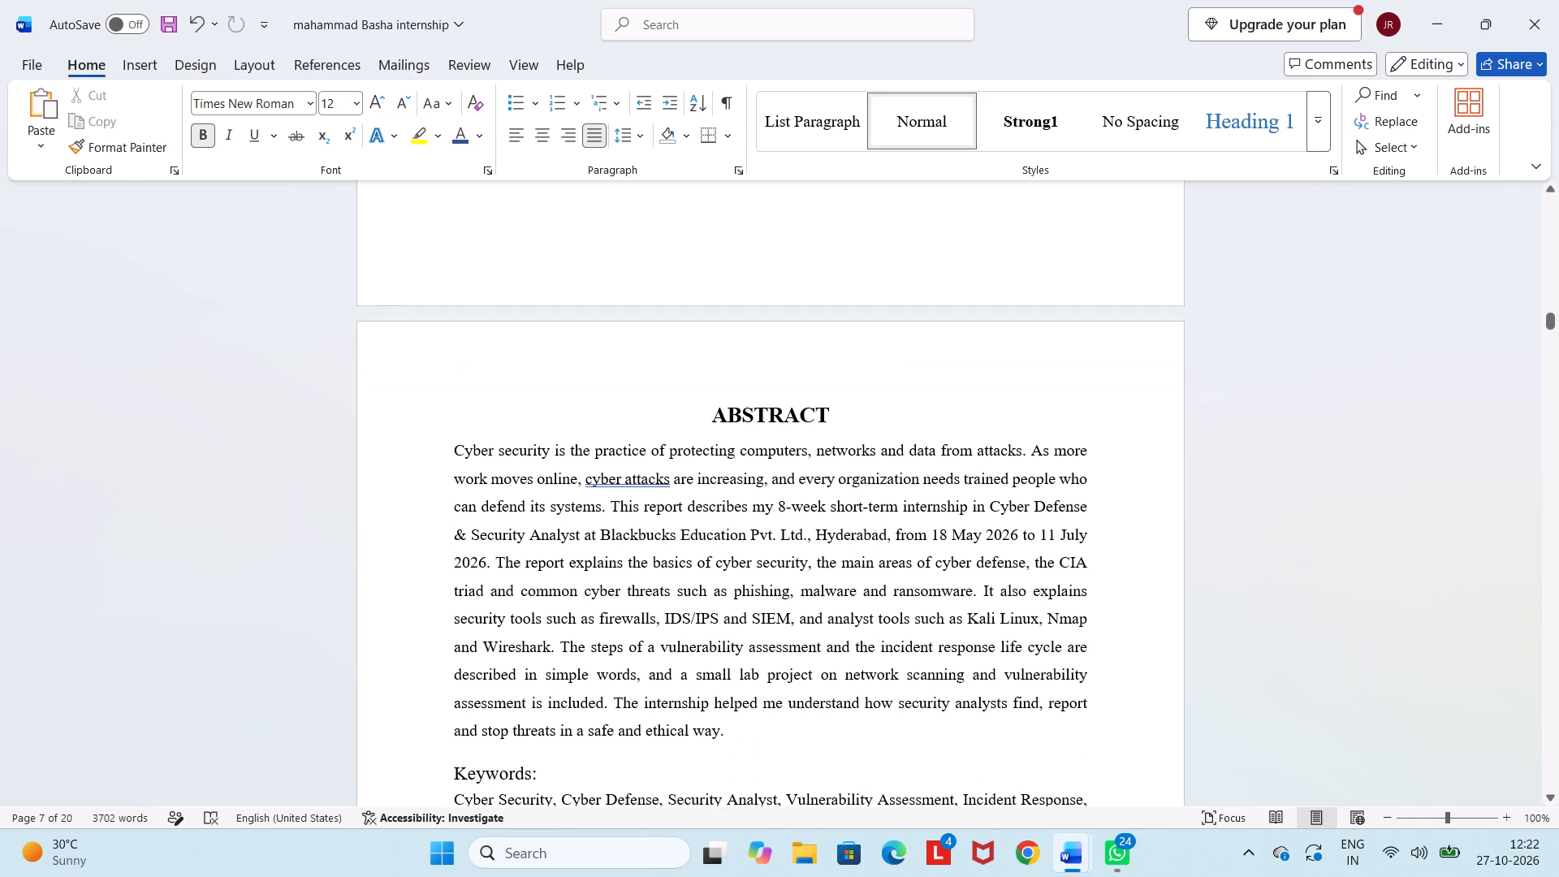
scroll(900, 464, "down", 2)
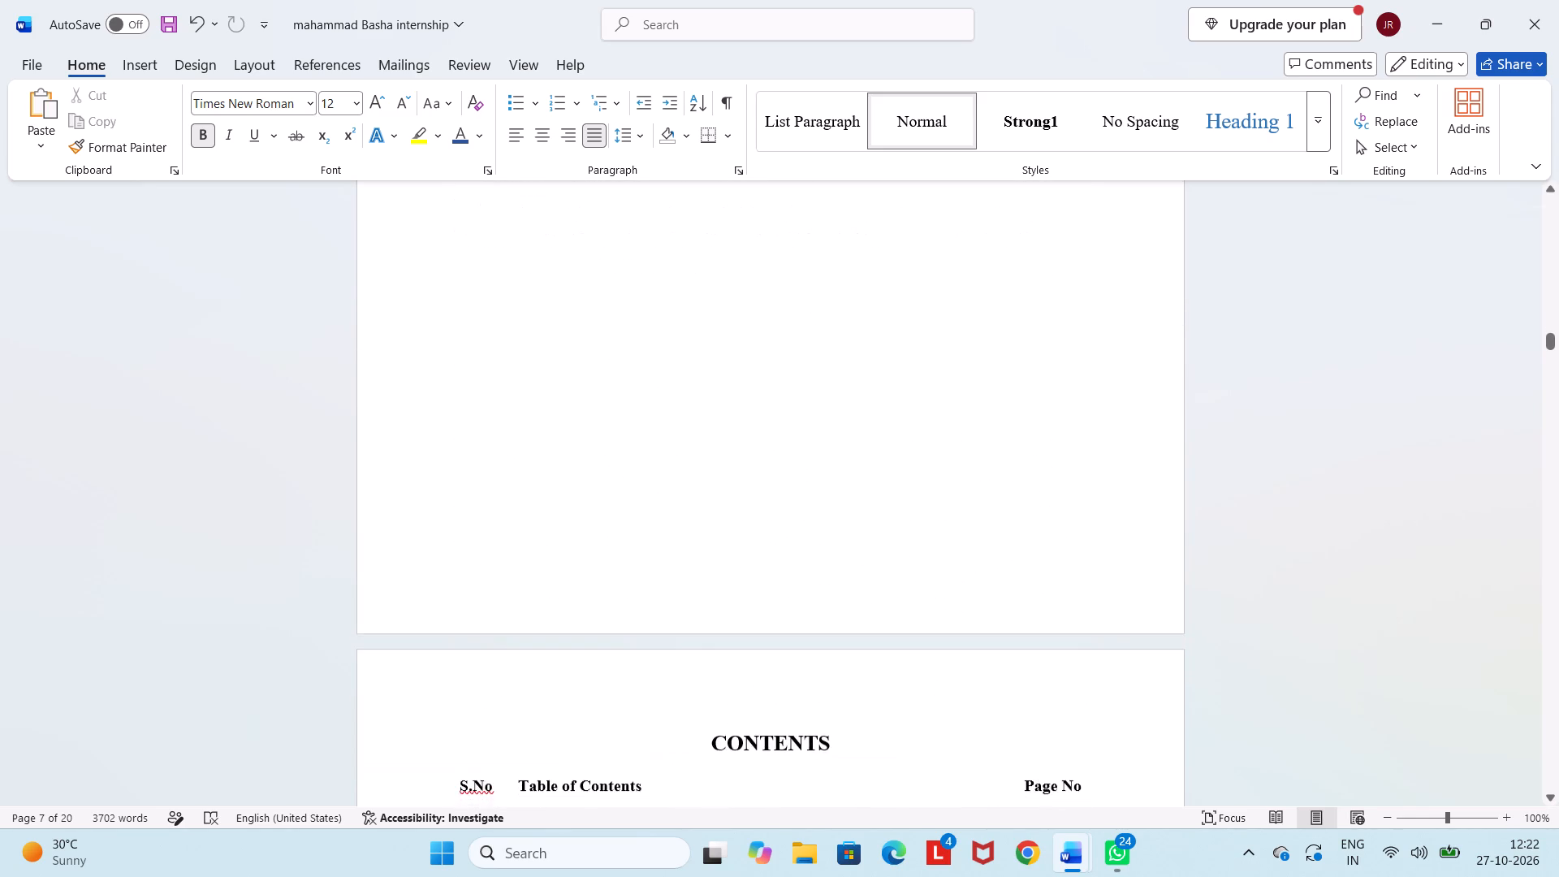
scroll(900, 464, "down", 5)
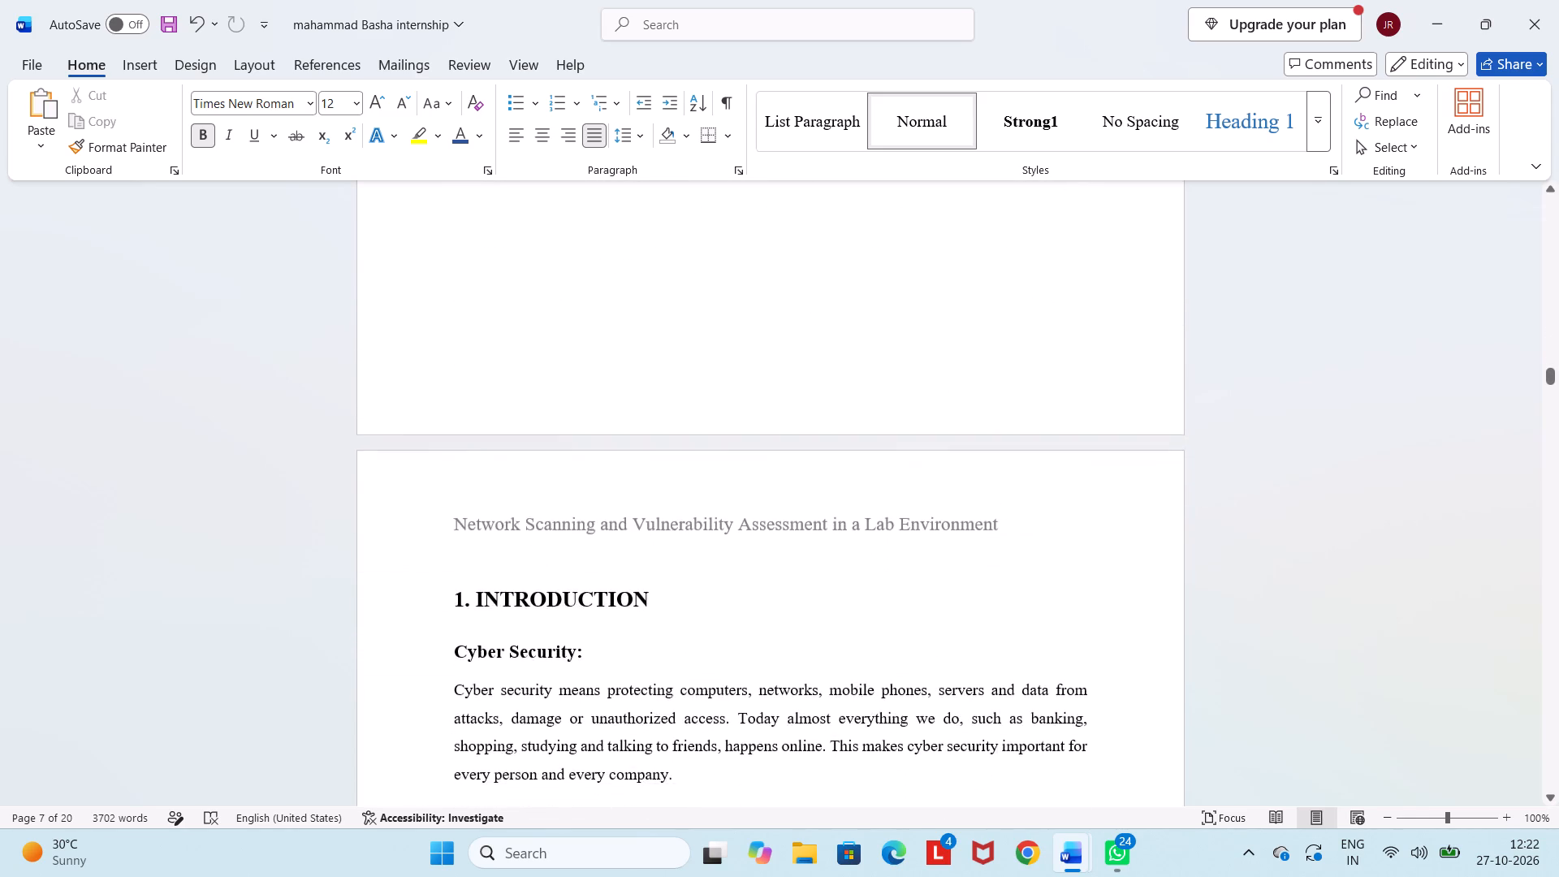
Insert the domain name "Cyber Defense and Security Analyst" after "in the domain of" in the first paragraph under "About the Internship".
scroll(900, 464, "down", 1)
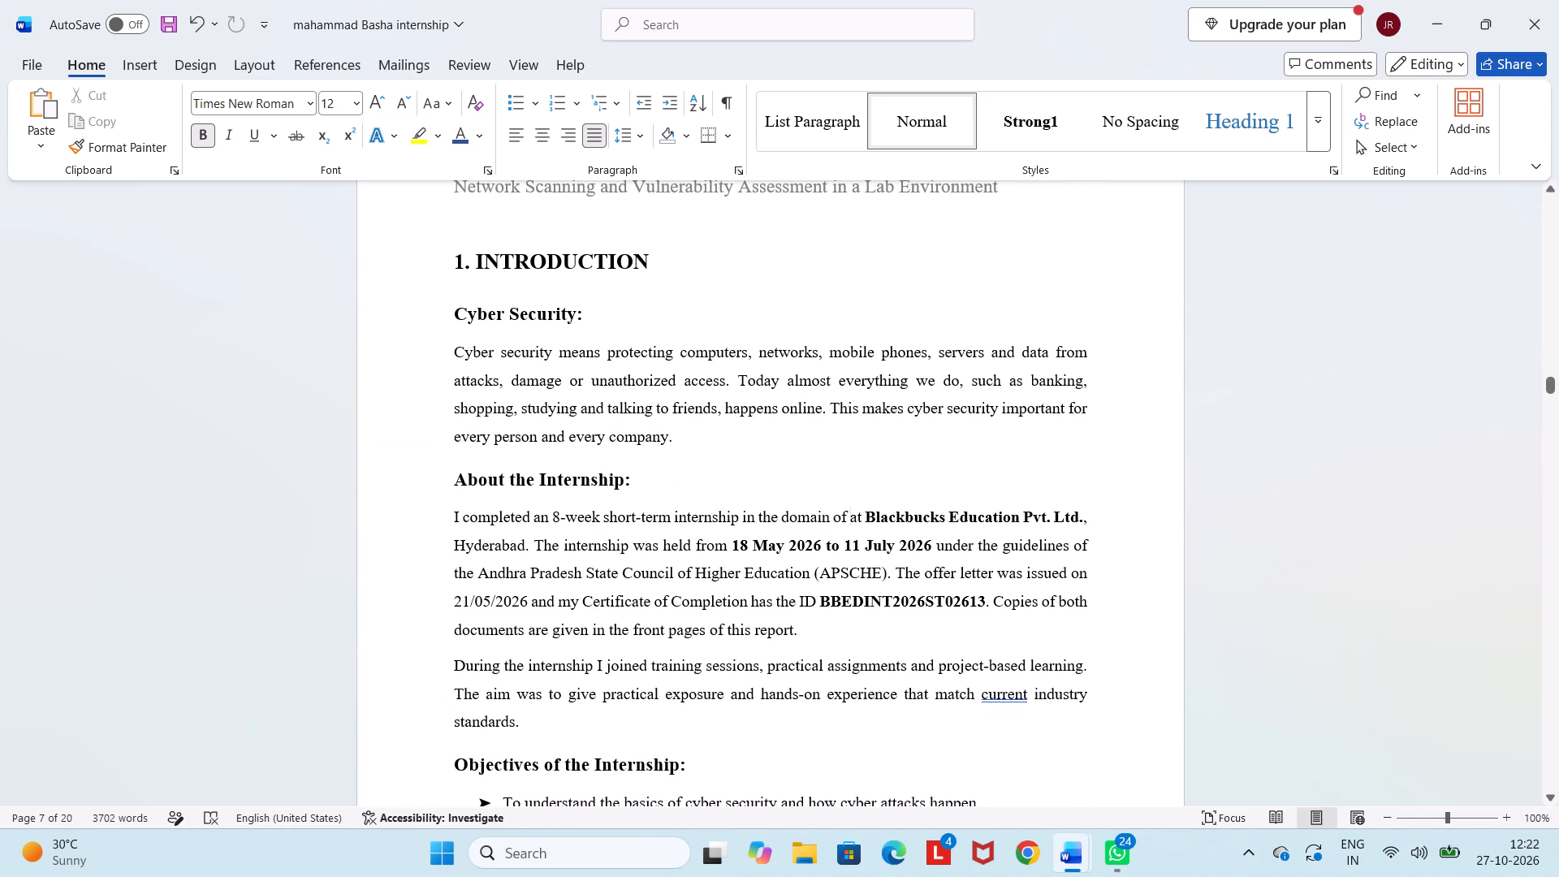
type("Cyber")
key("space")
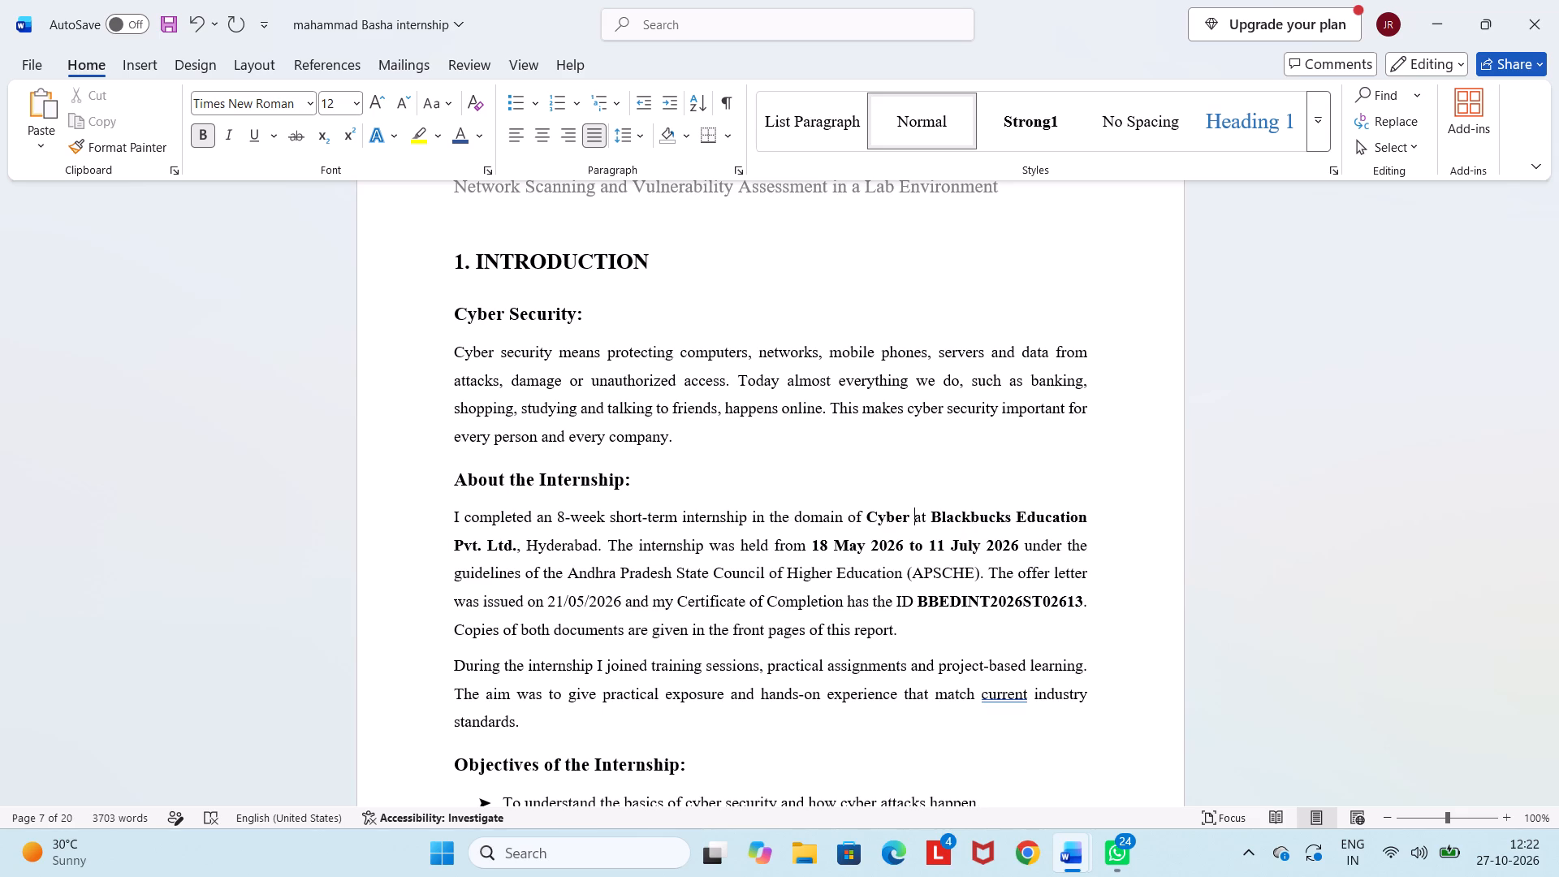
type("Defe")
type("nse")
key("space")
type("and")
key("space")
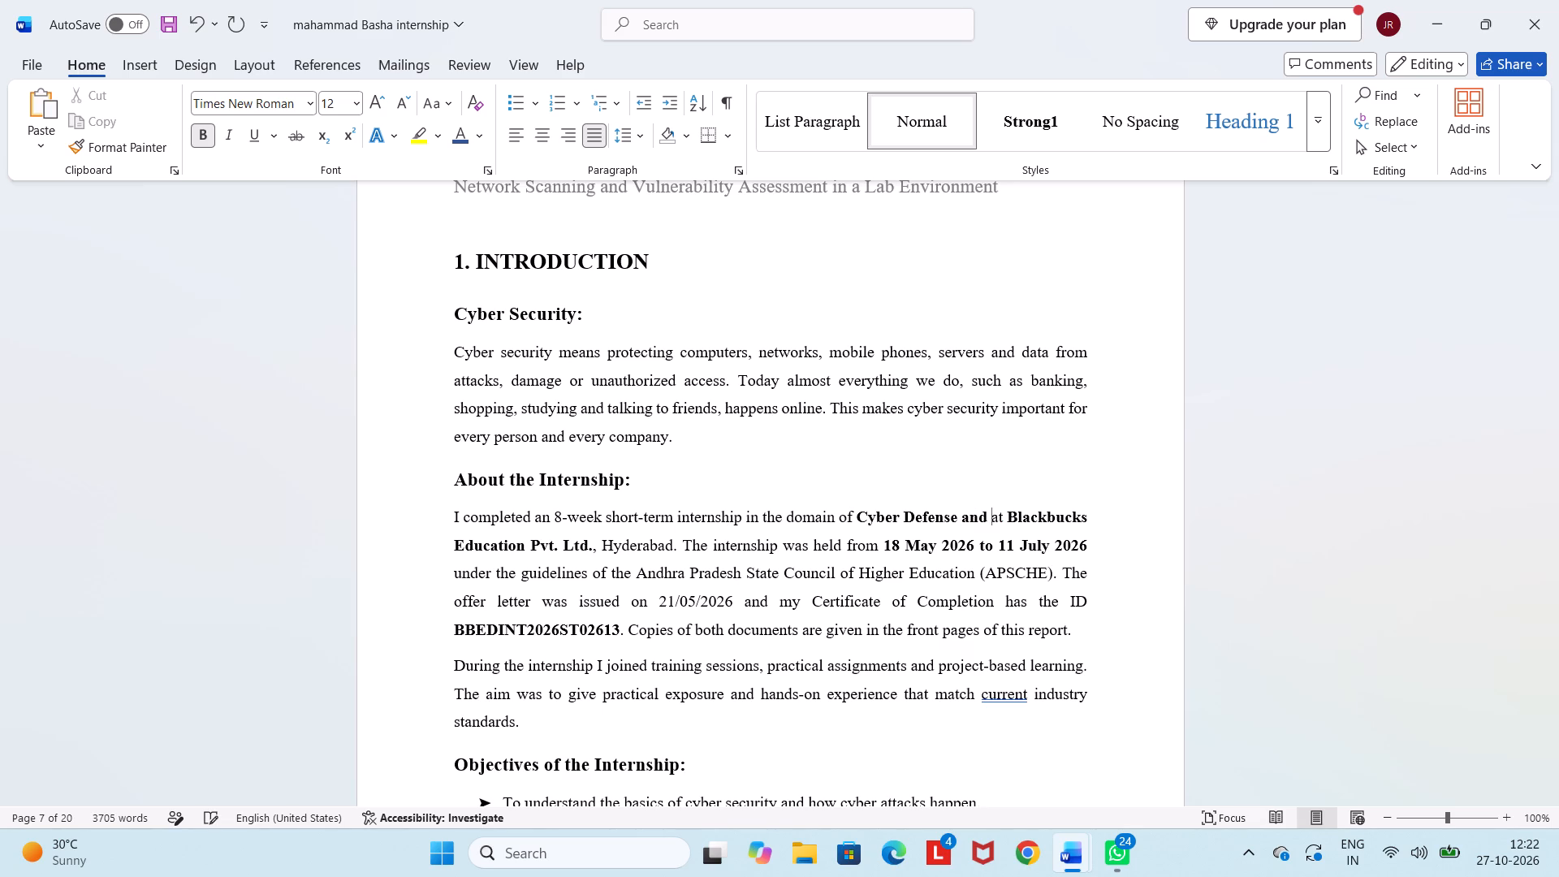
type("Security")
key("space")
type("Analyst")
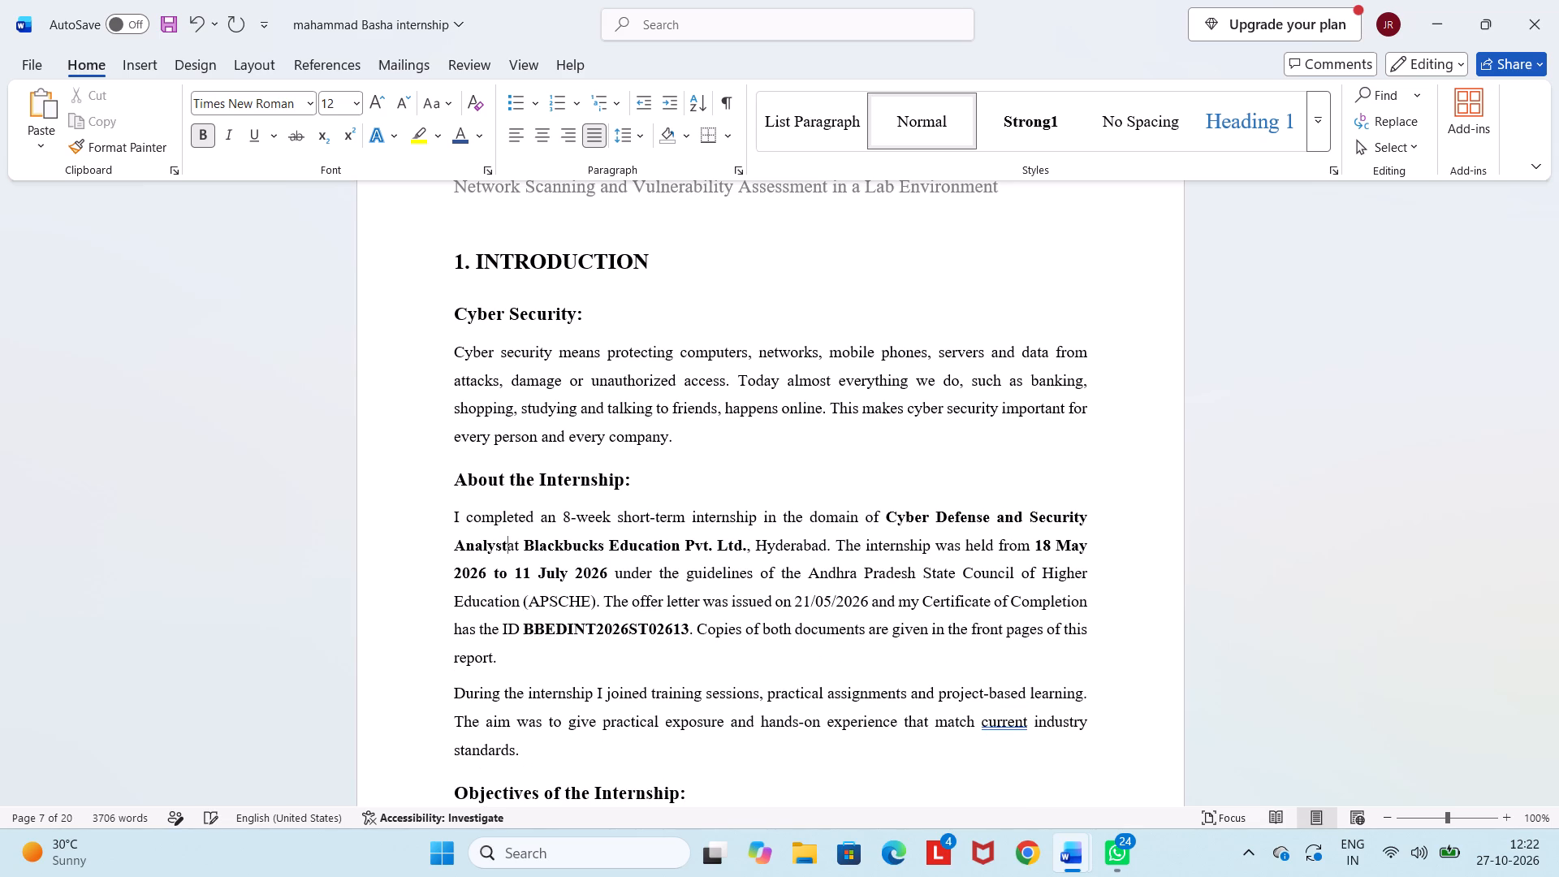
key("space")
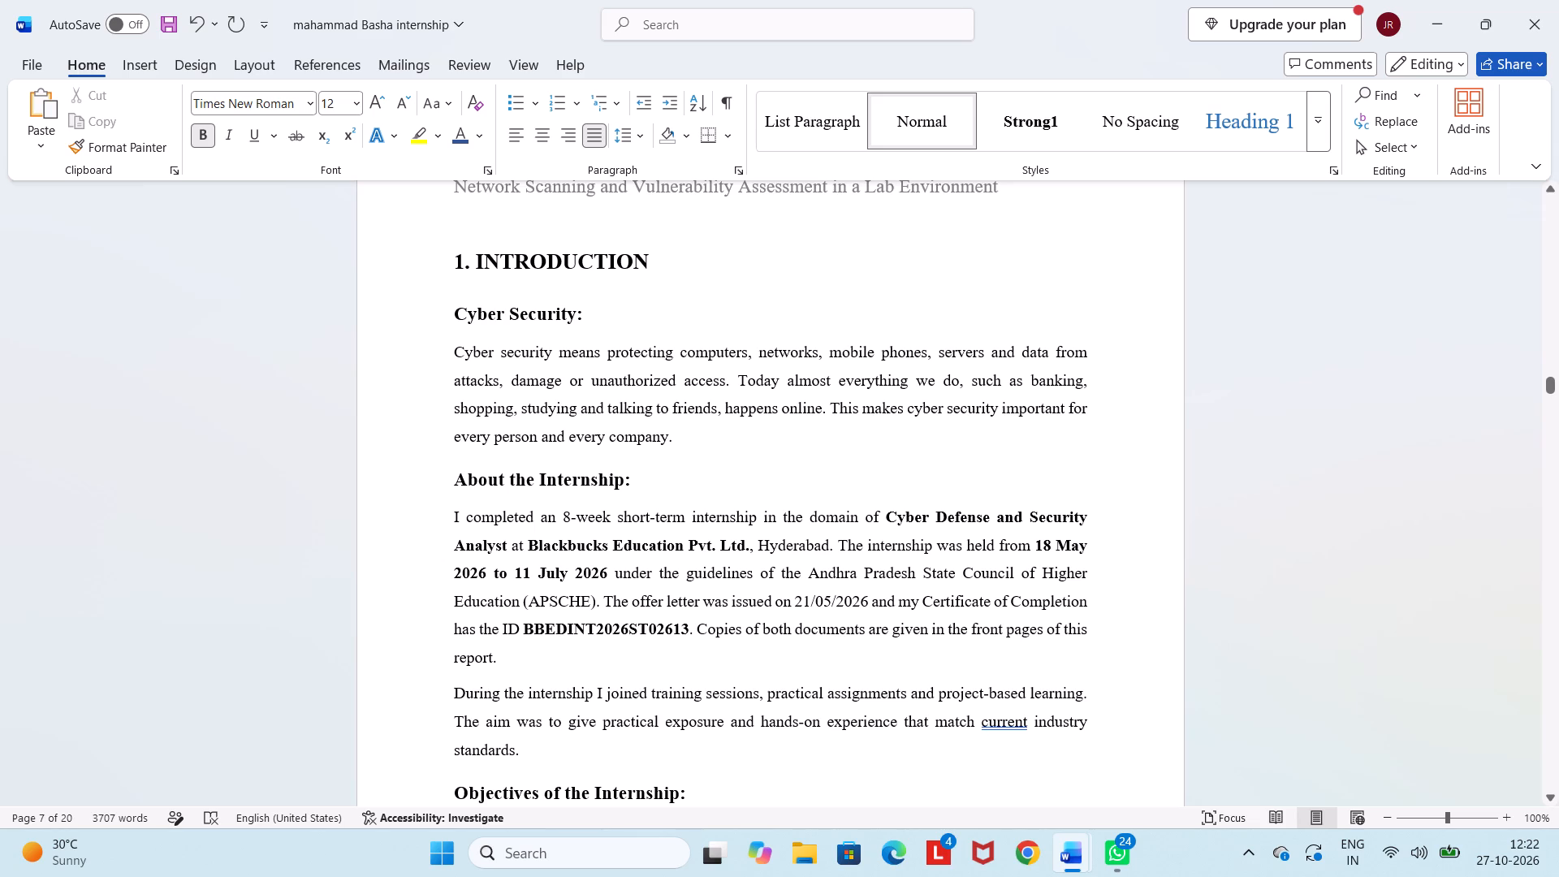
Join "cyber attacks" into "cyberattacks" in the first bullet under "Objectives of the Internship".
scroll(839, 588, "down", 1)
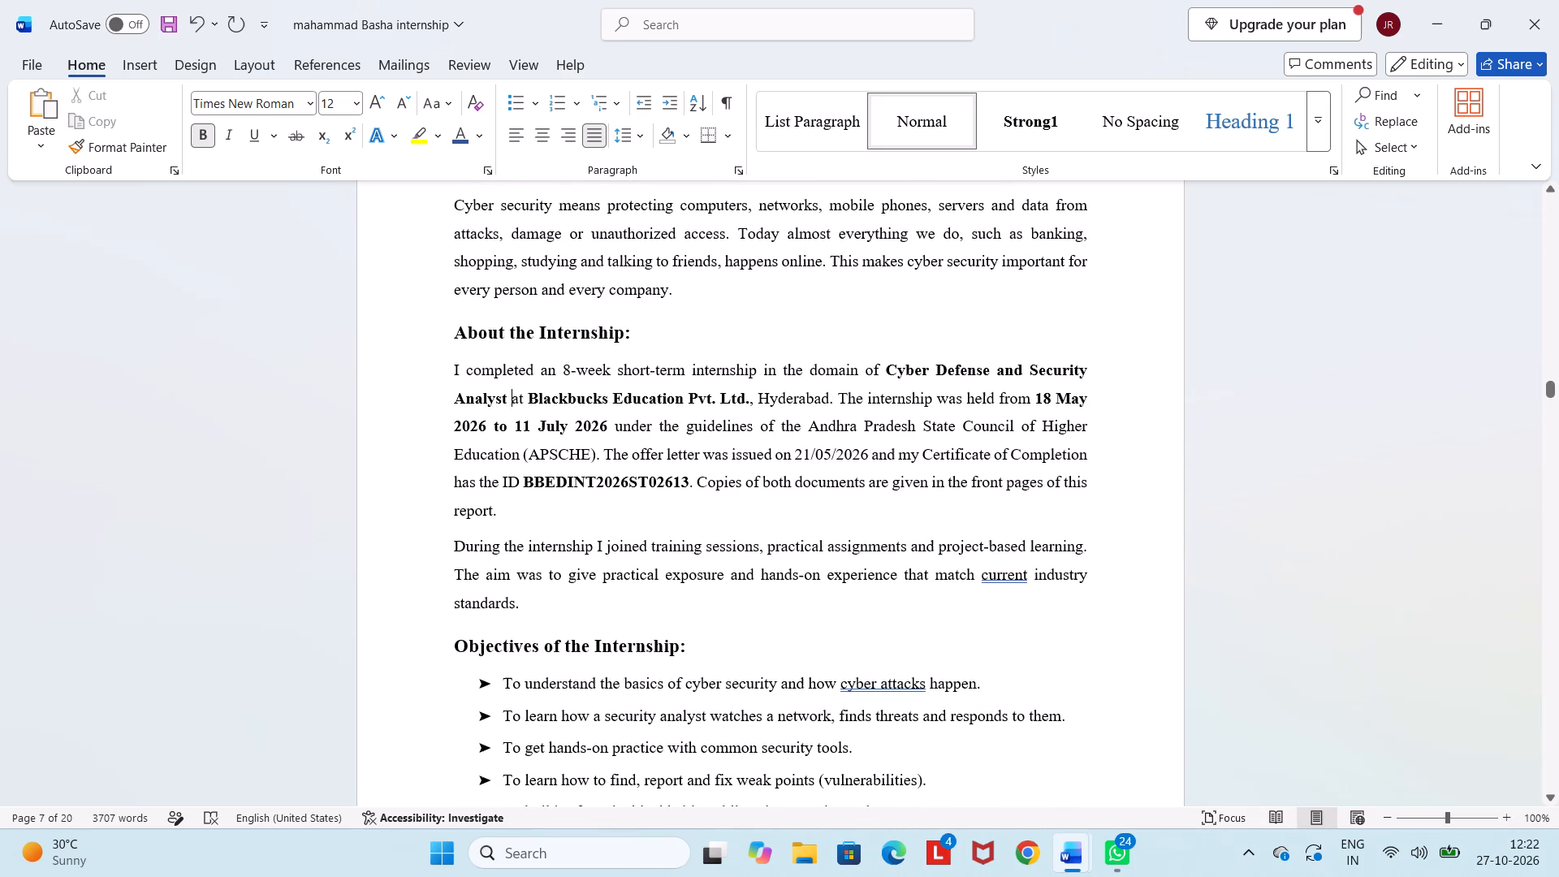
scroll(839, 588, "down", 1)
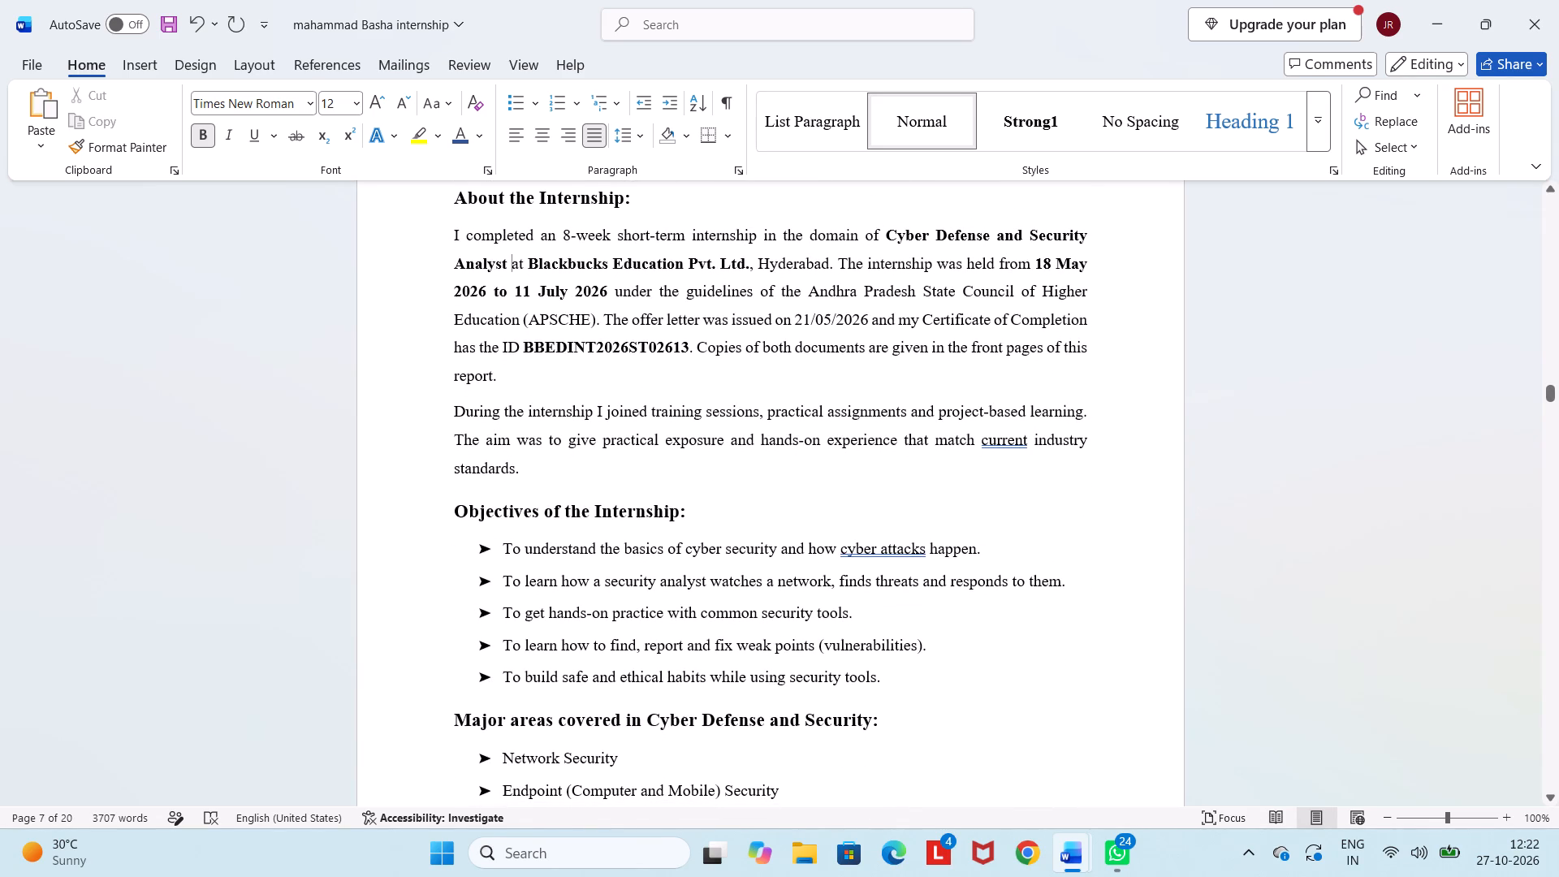
left_click(888, 564)
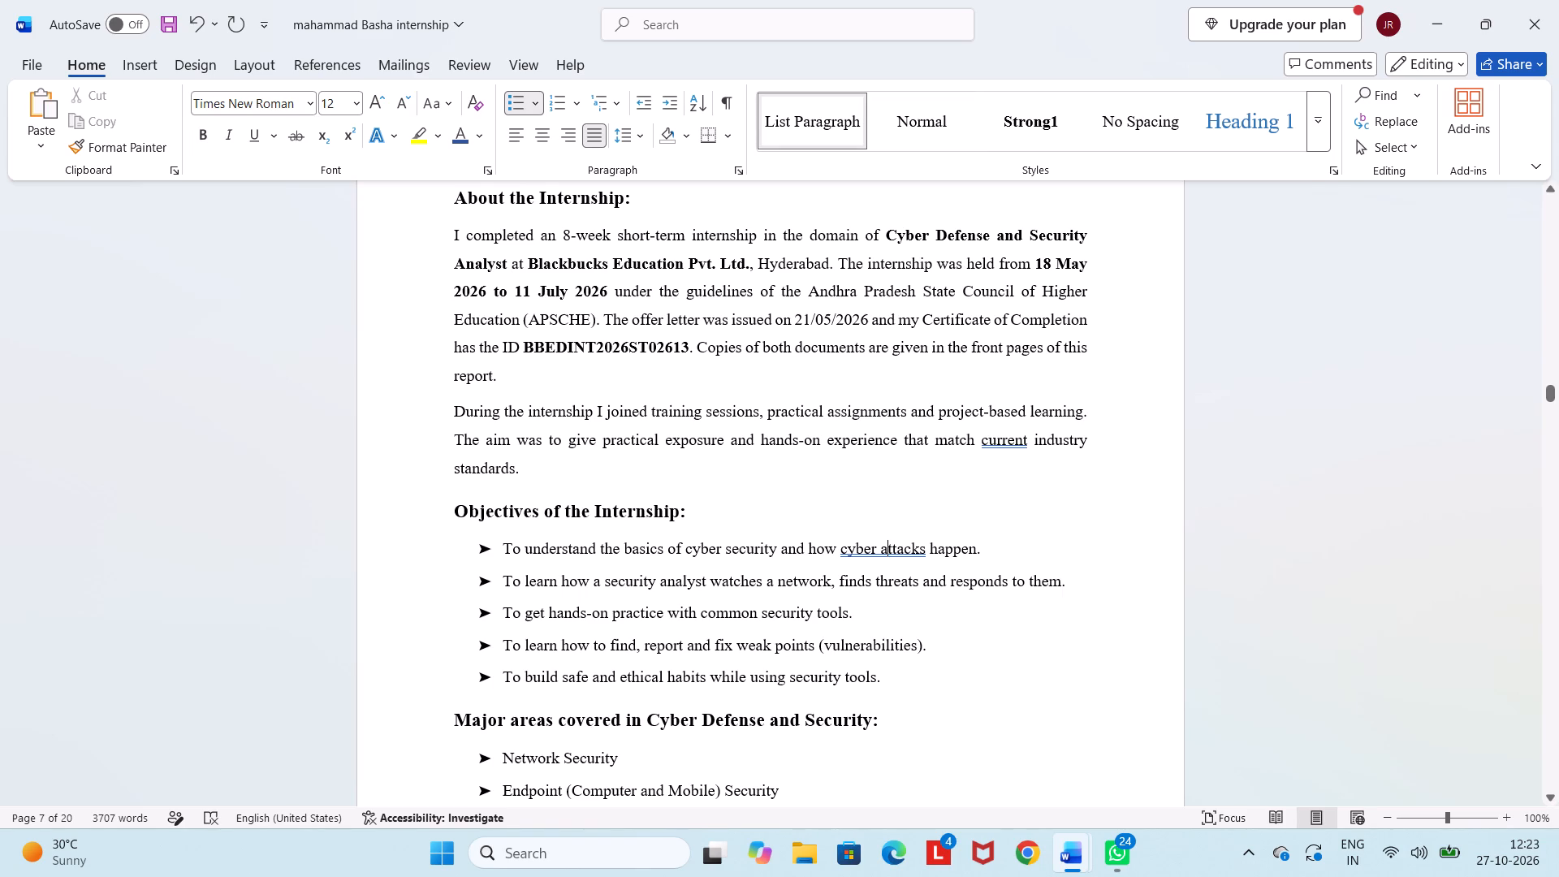
left_click_drag(924, 549, 838, 543)
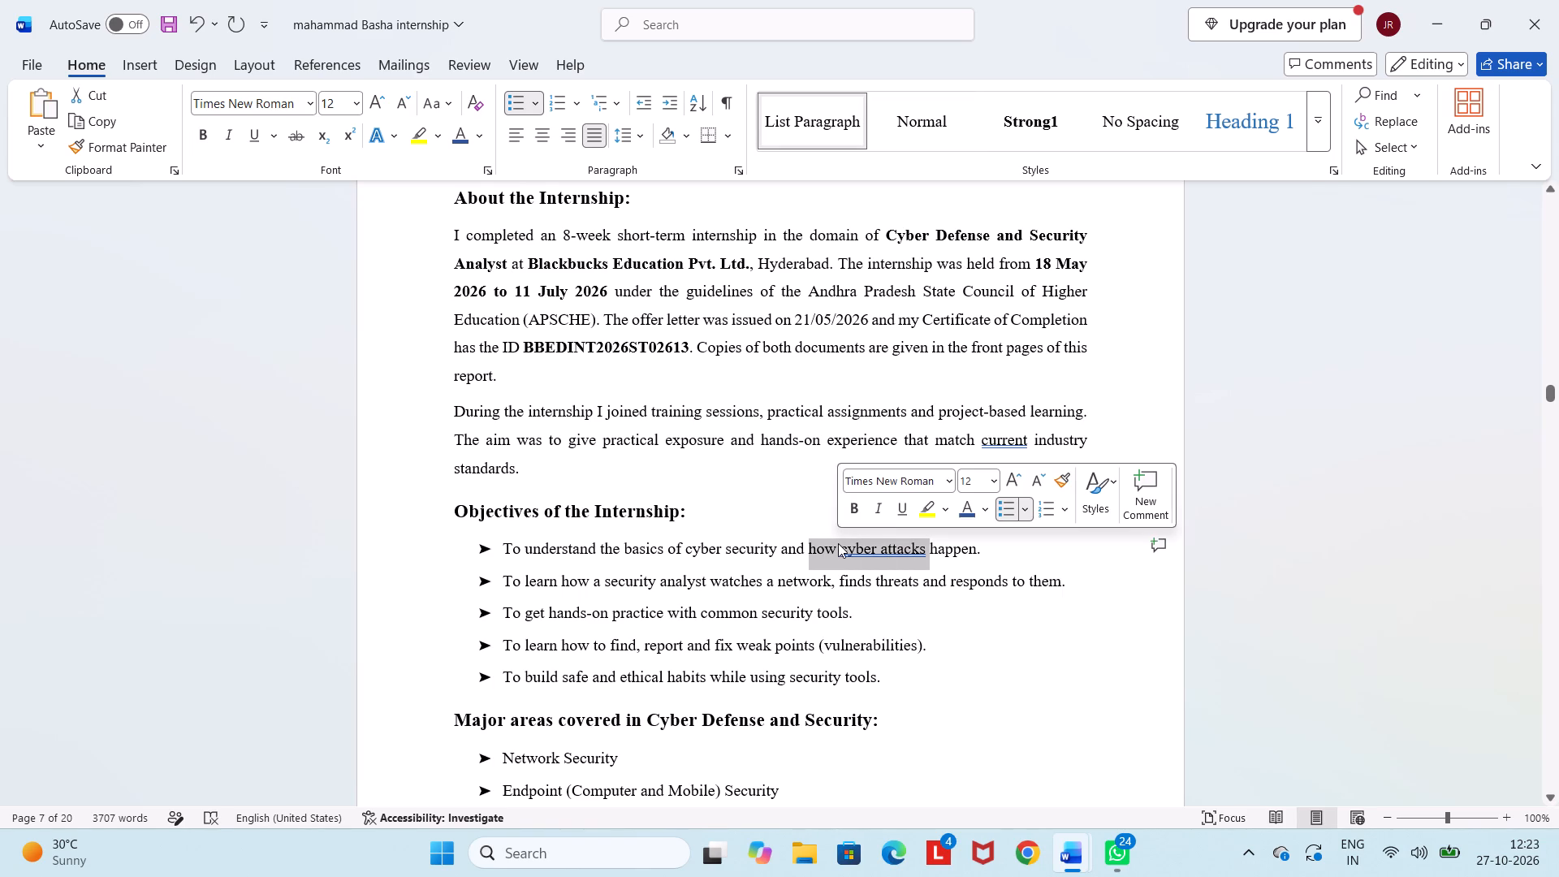
right_click(914, 517)
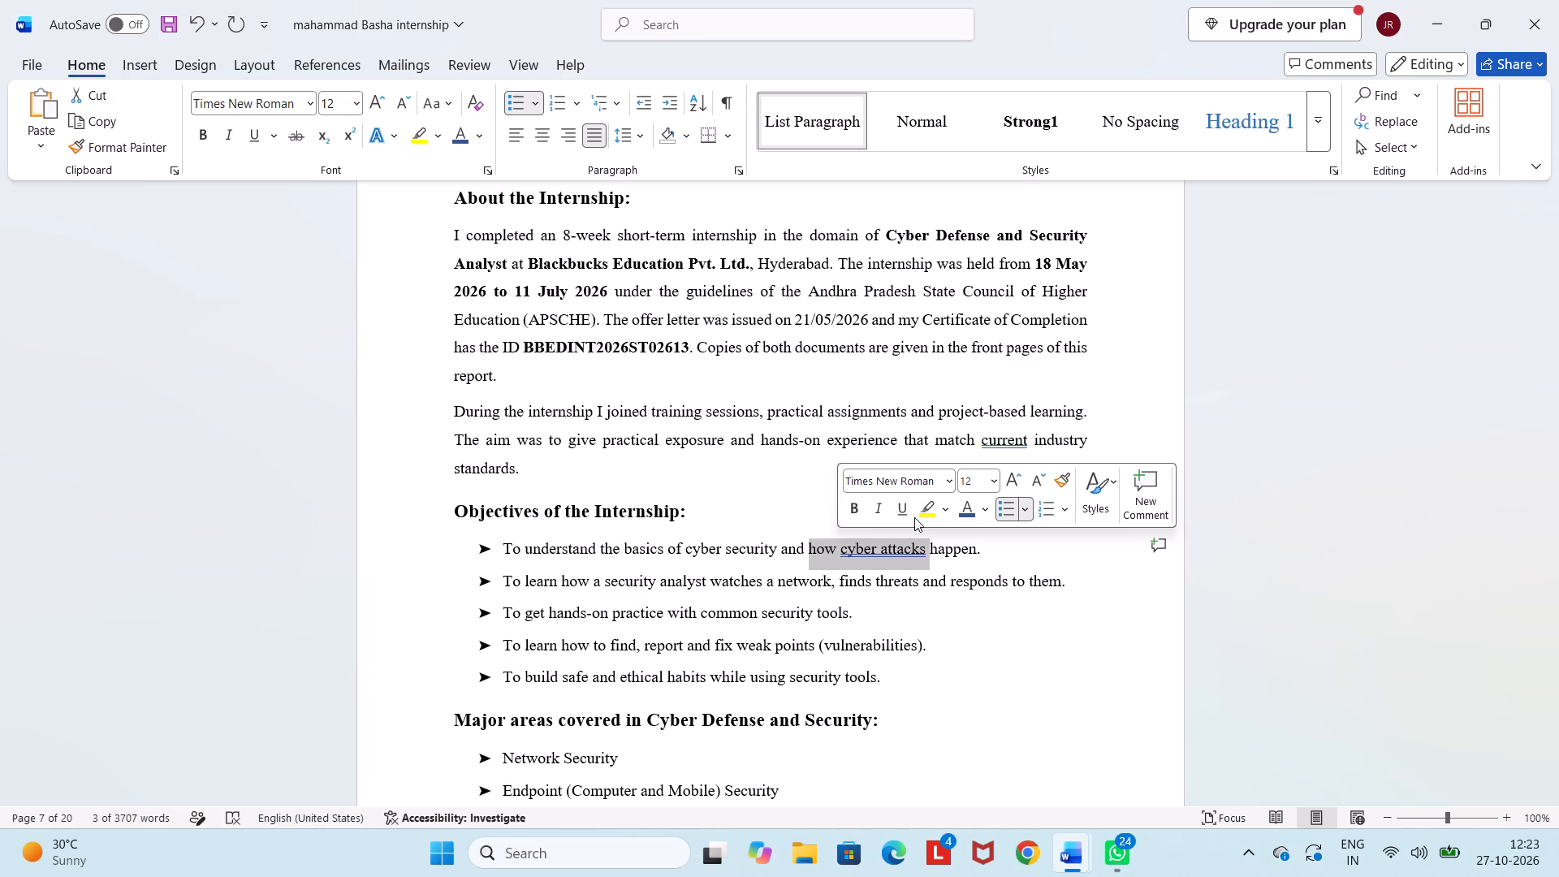
right_click(914, 517)
left_click(896, 566)
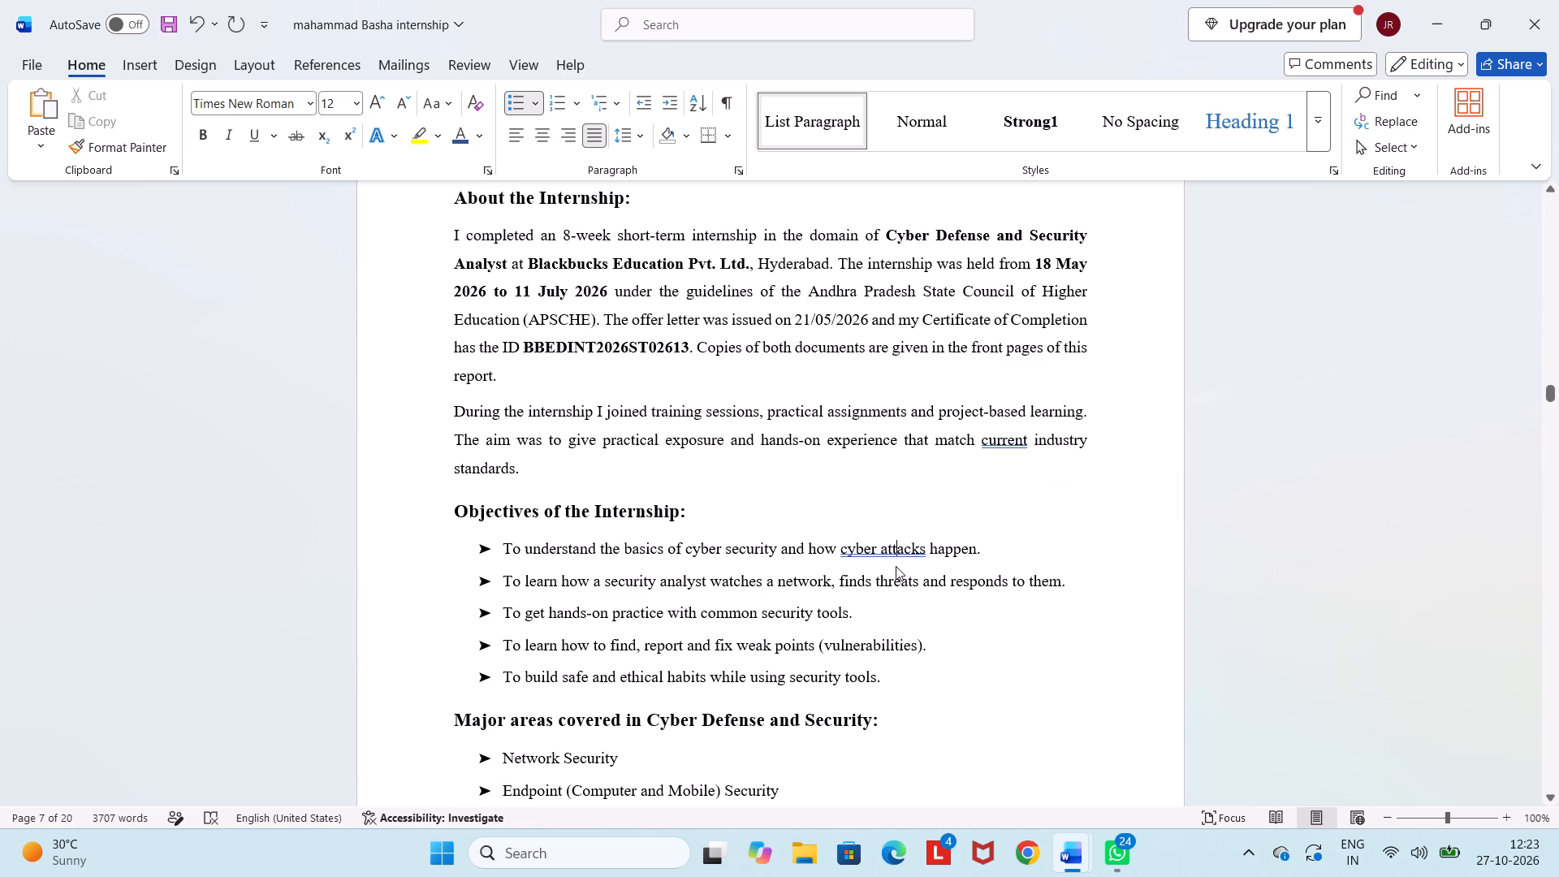
left_click(887, 547)
left_click(887, 547)
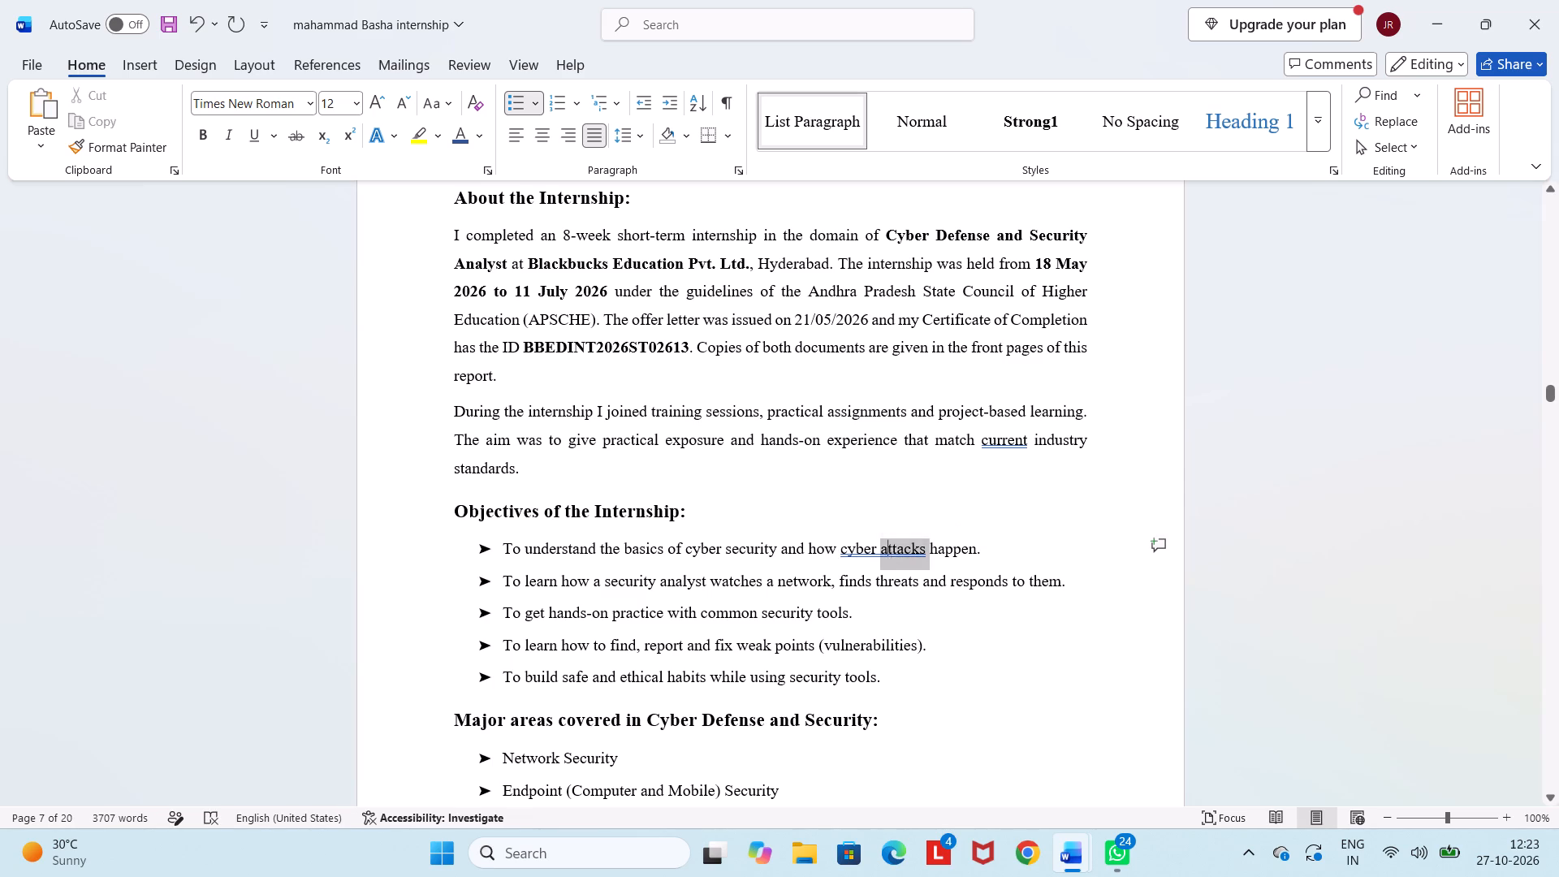
left_click(887, 547)
key("Left")
key("space")
key("BackSpace")
key("BackSpace")
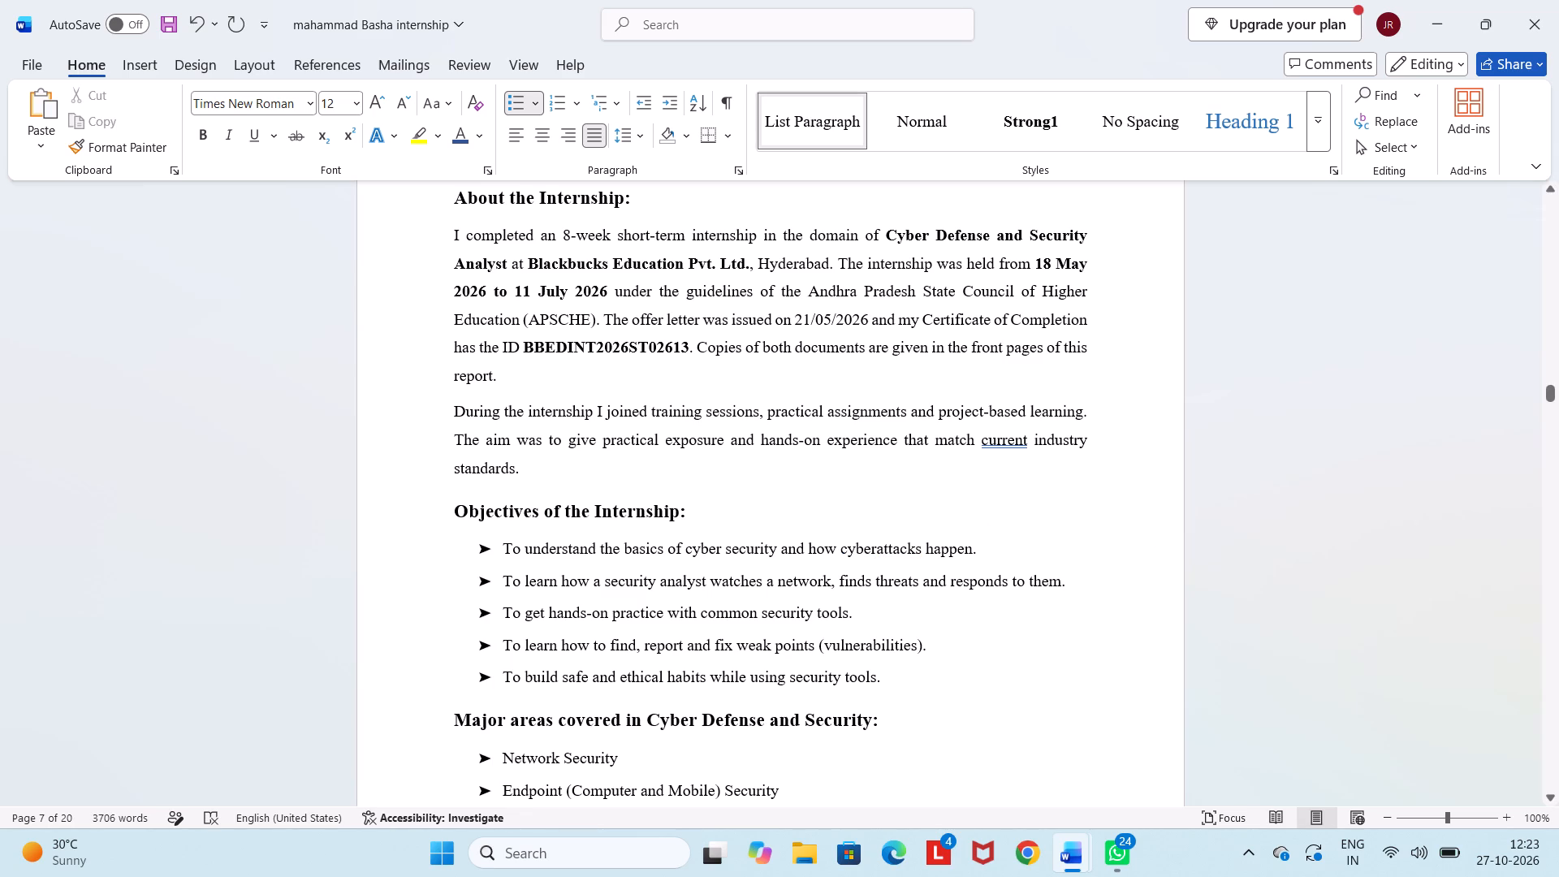
Join "cyber attacks" into "cyberattacks" in the opening paragraph of "3. Details of the Topic".
scroll(873, 642, "down", 4)
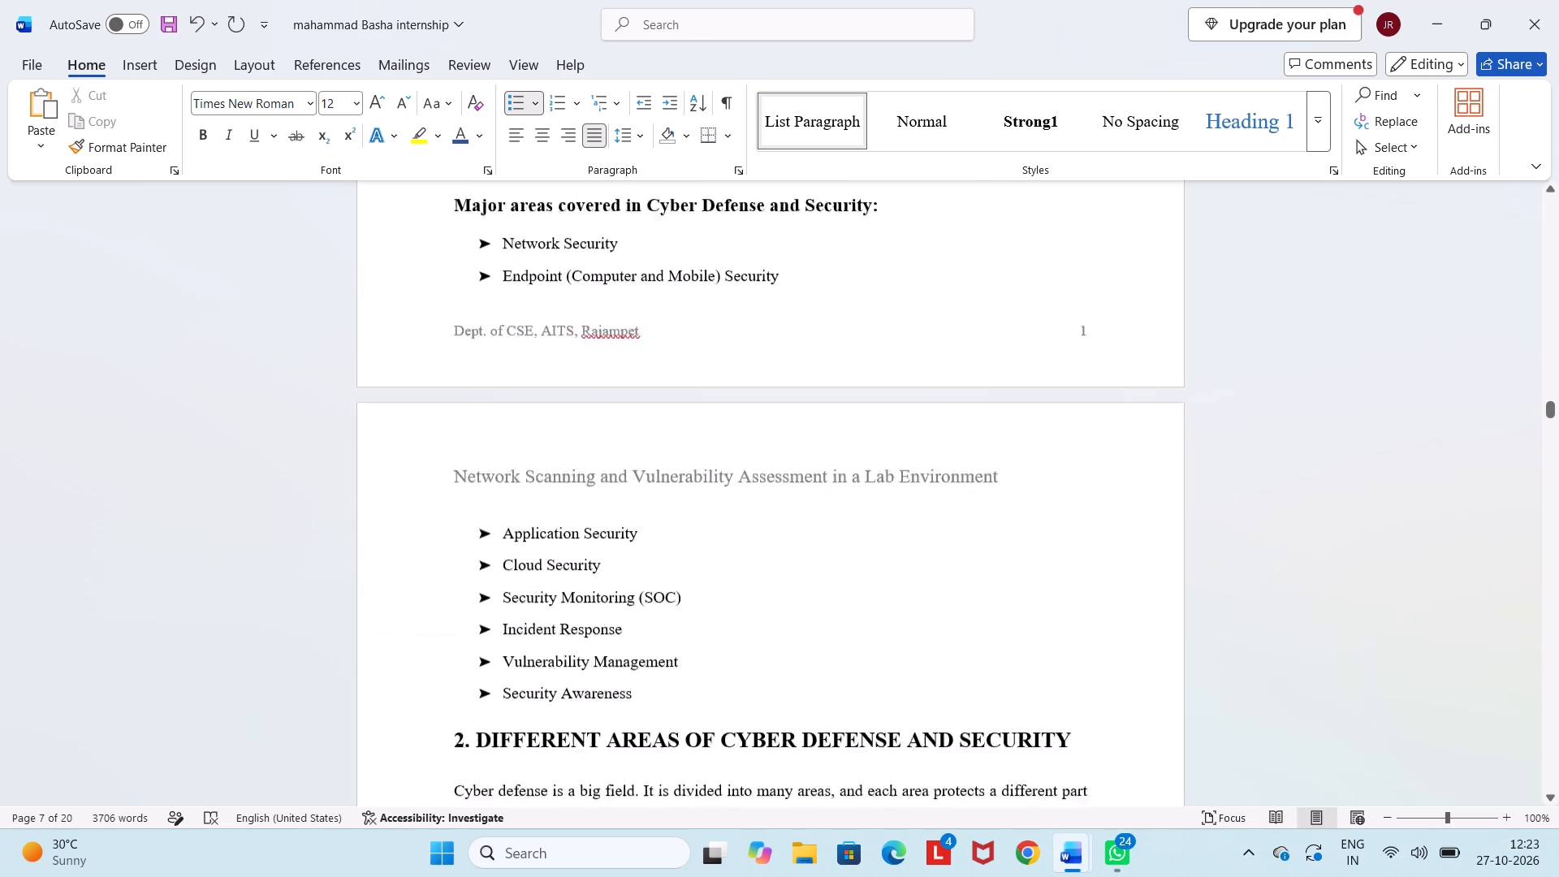
scroll(873, 642, "down", 3)
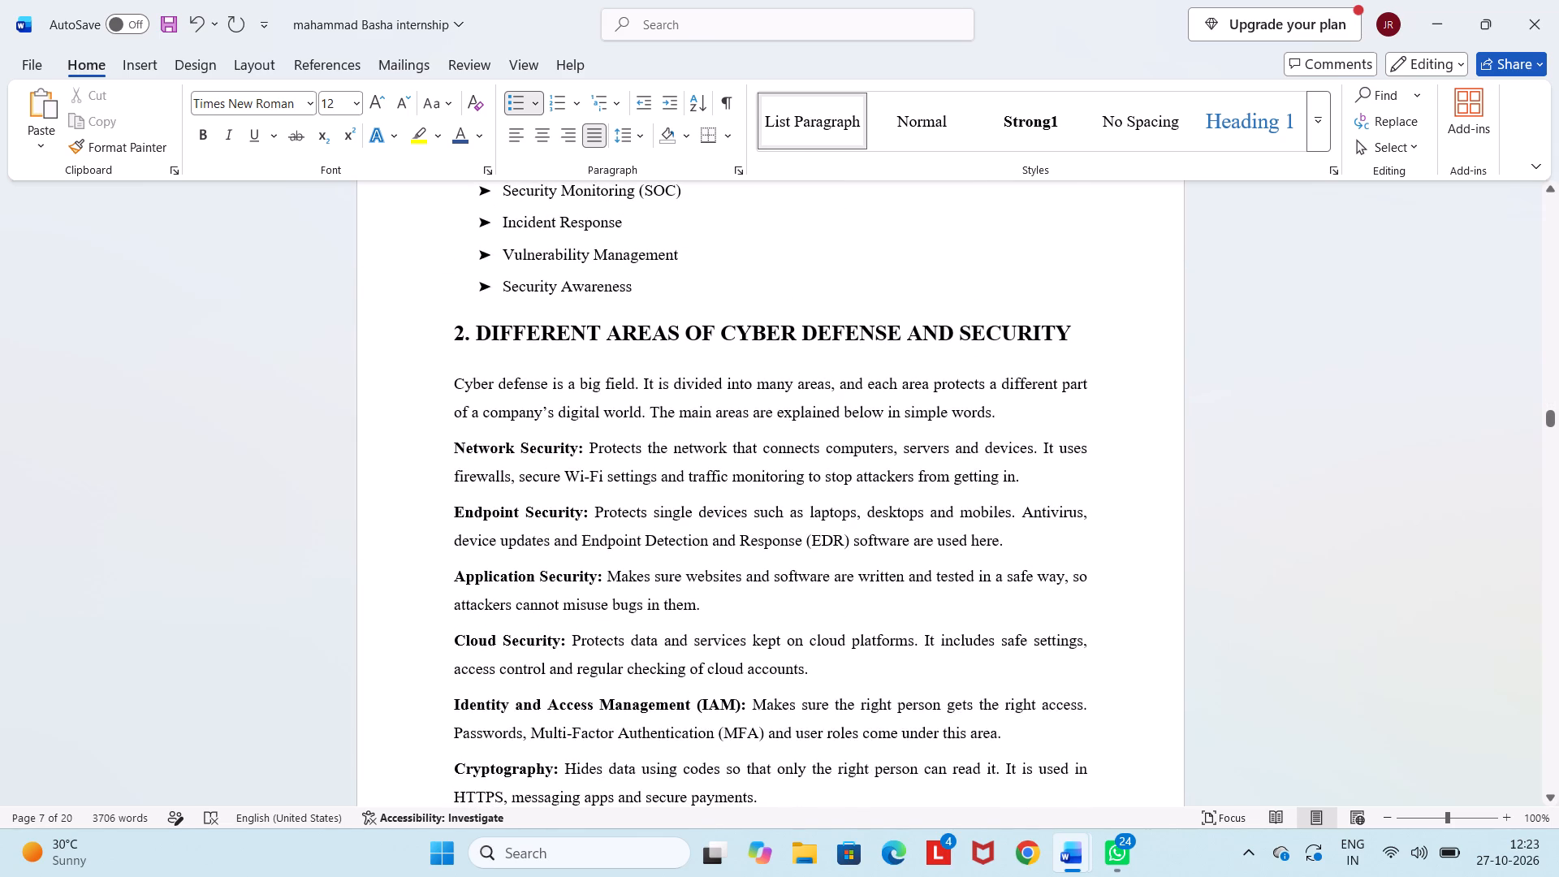
scroll(873, 642, "down", 3)
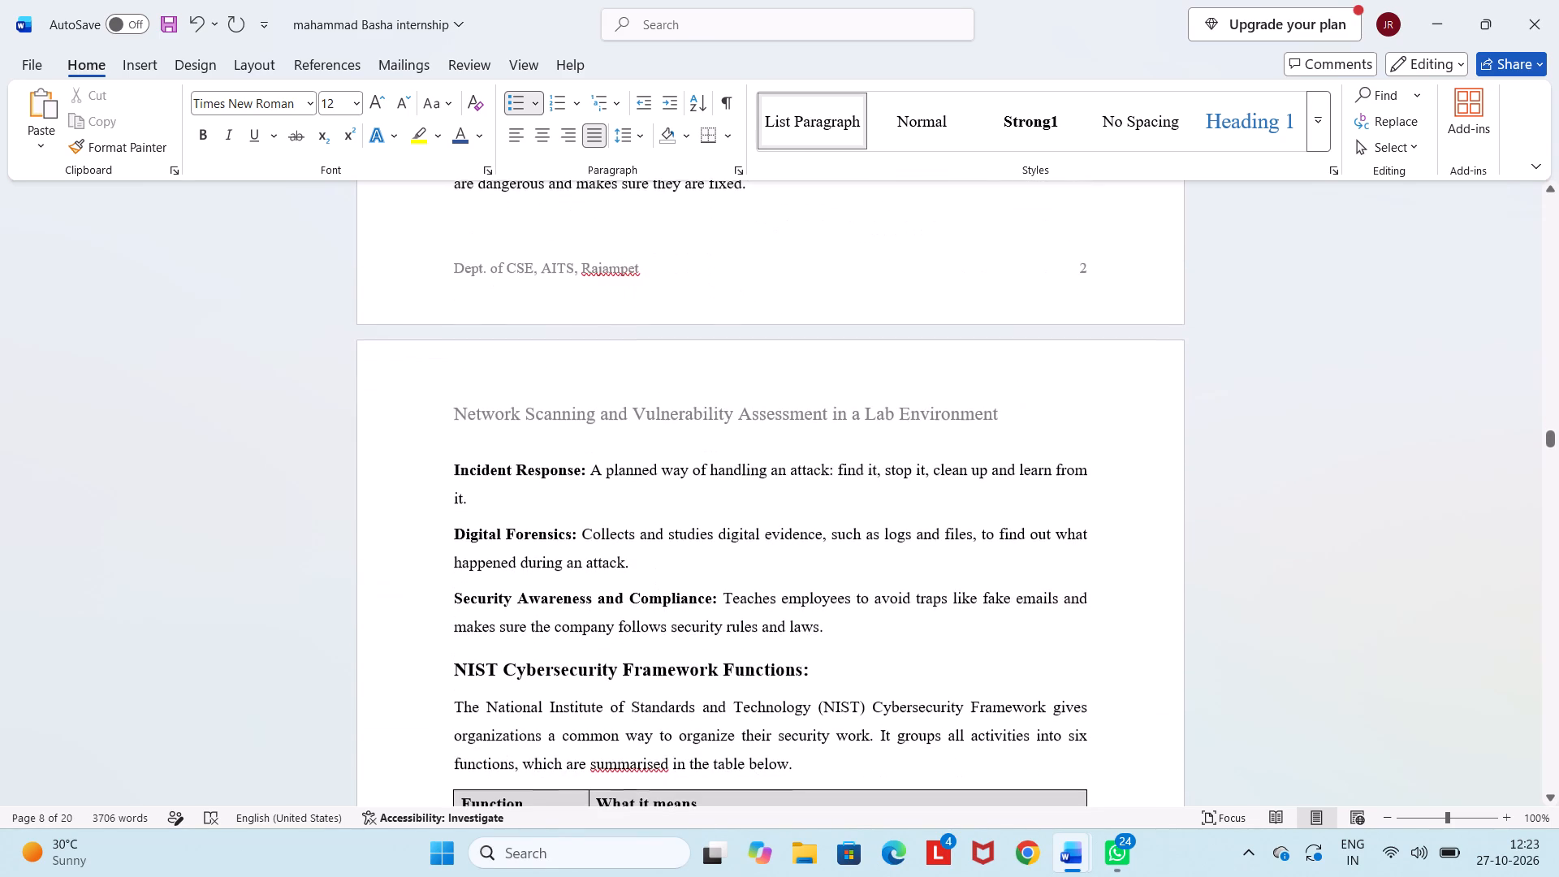
scroll(873, 642, "down", 2)
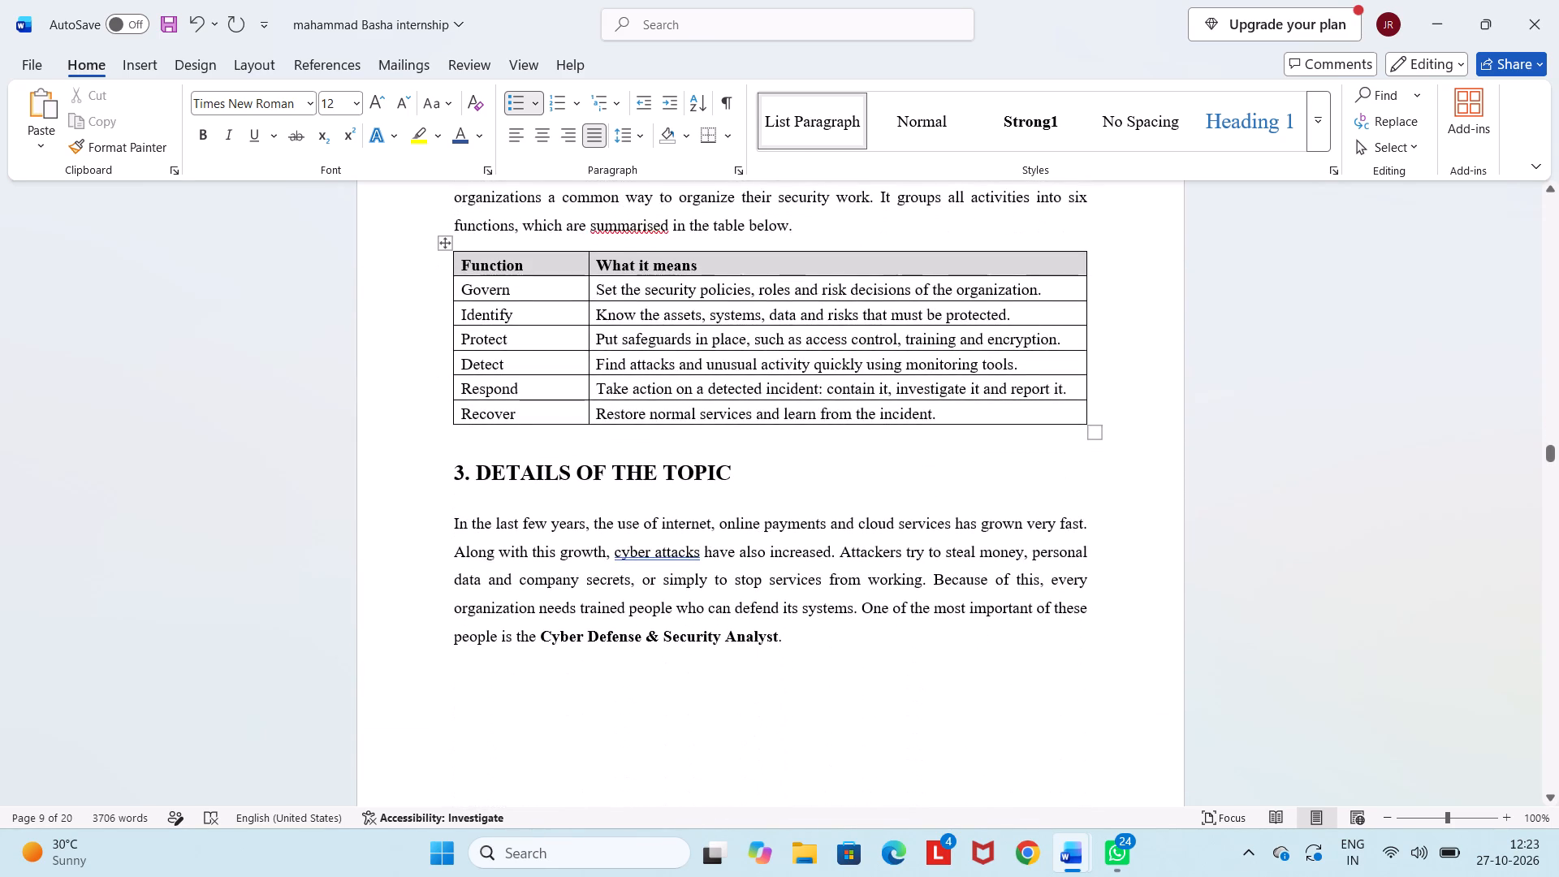
scroll(873, 642, "down", 4)
scroll(873, 642, "up", 1)
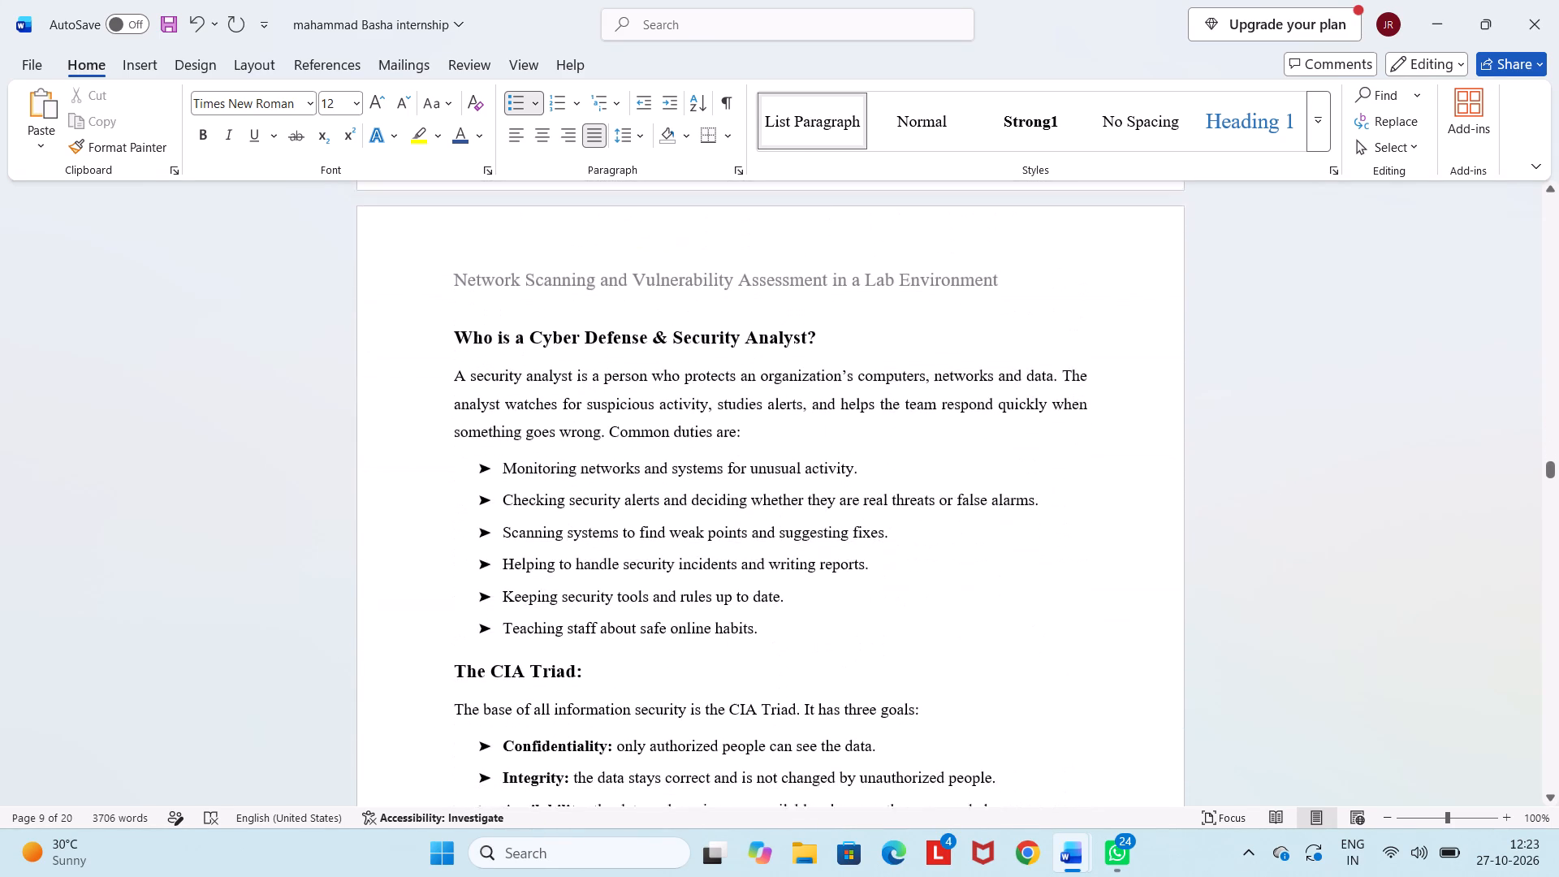
scroll(873, 642, "up", 1)
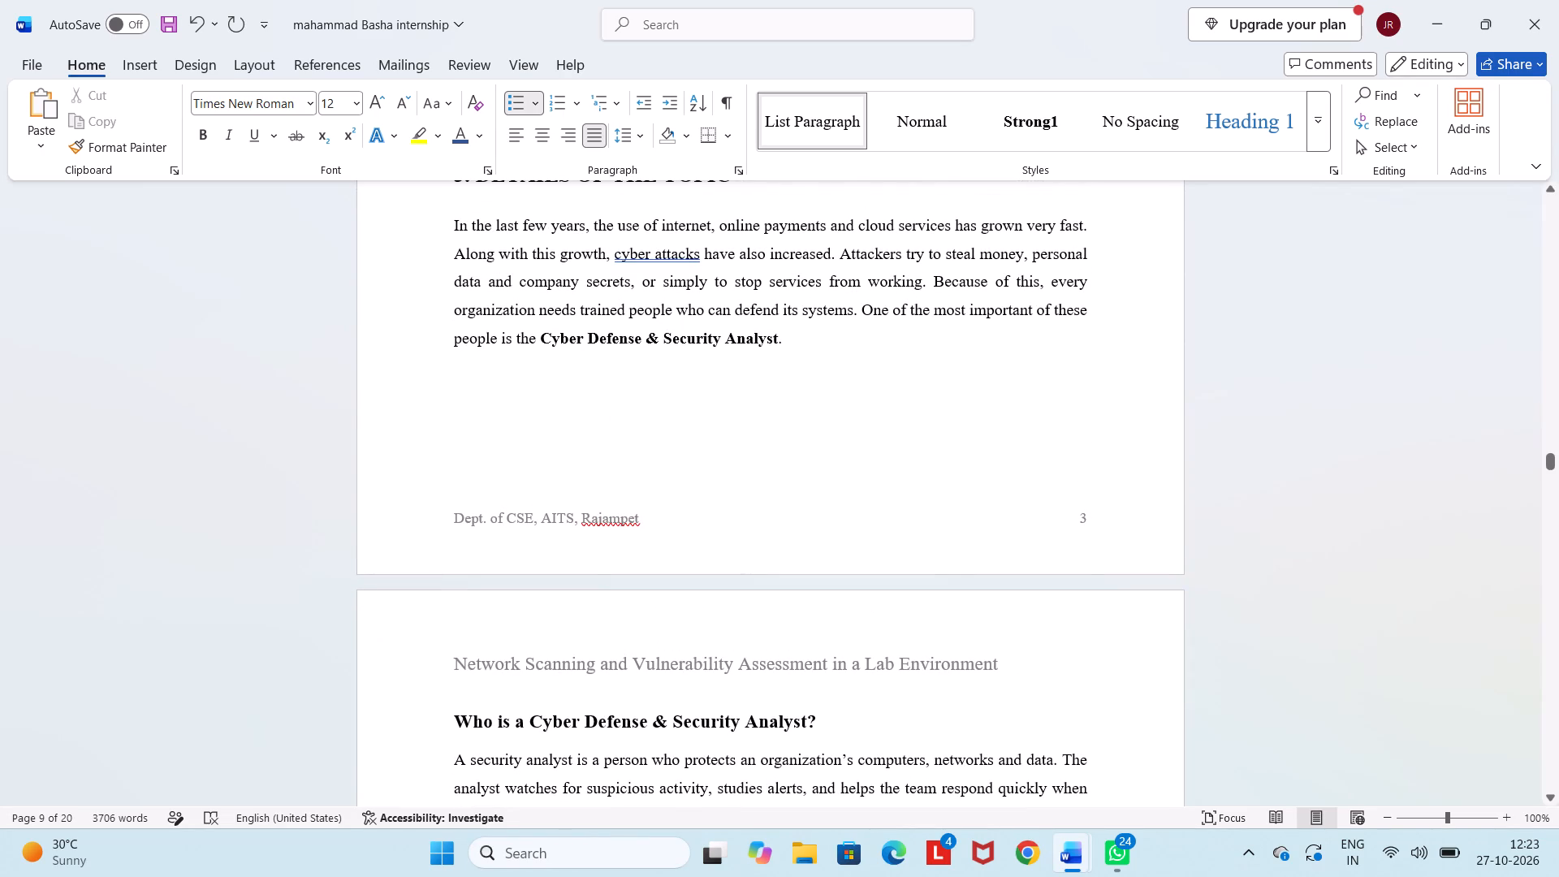
left_click(657, 244)
key("BackSpace")
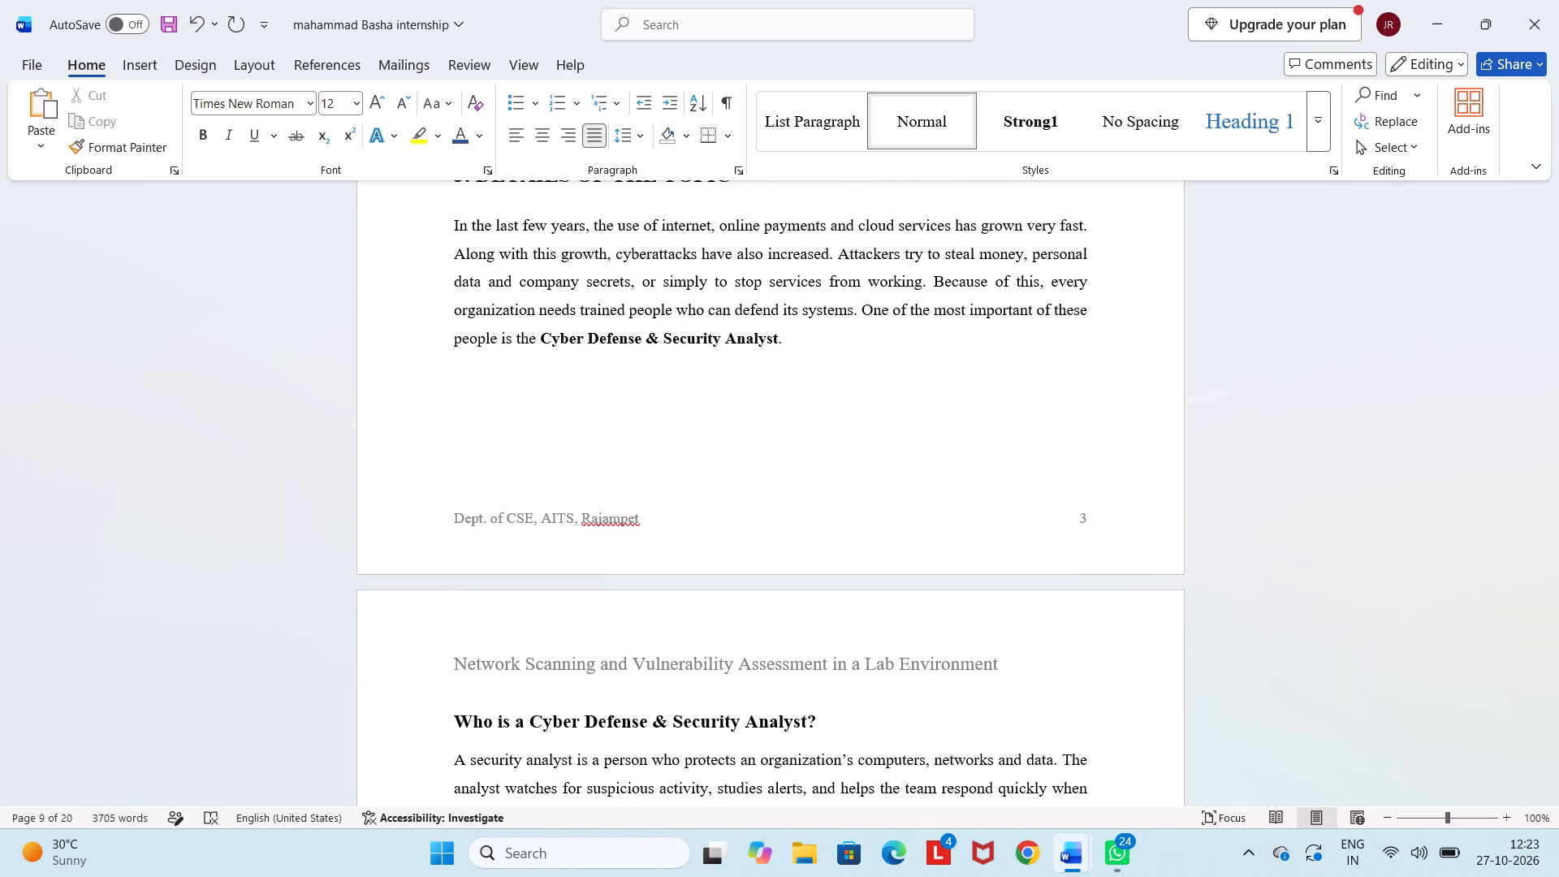
Review the remaining pages from the details of the topic through to the references for wording and heading layout.
scroll(657, 244, "down", 2)
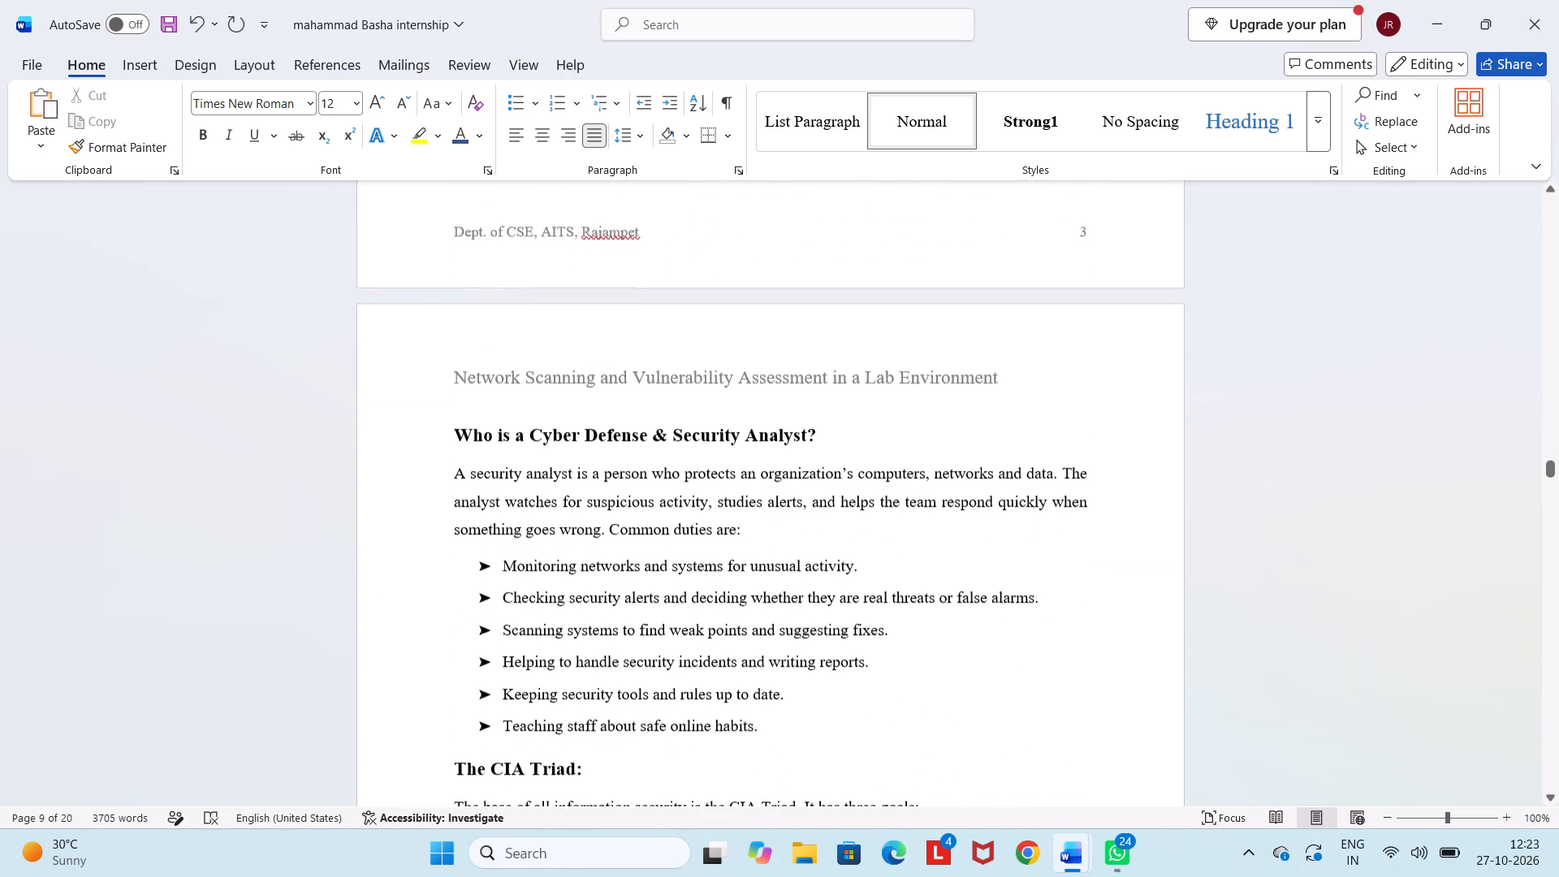
scroll(657, 244, "up", 2)
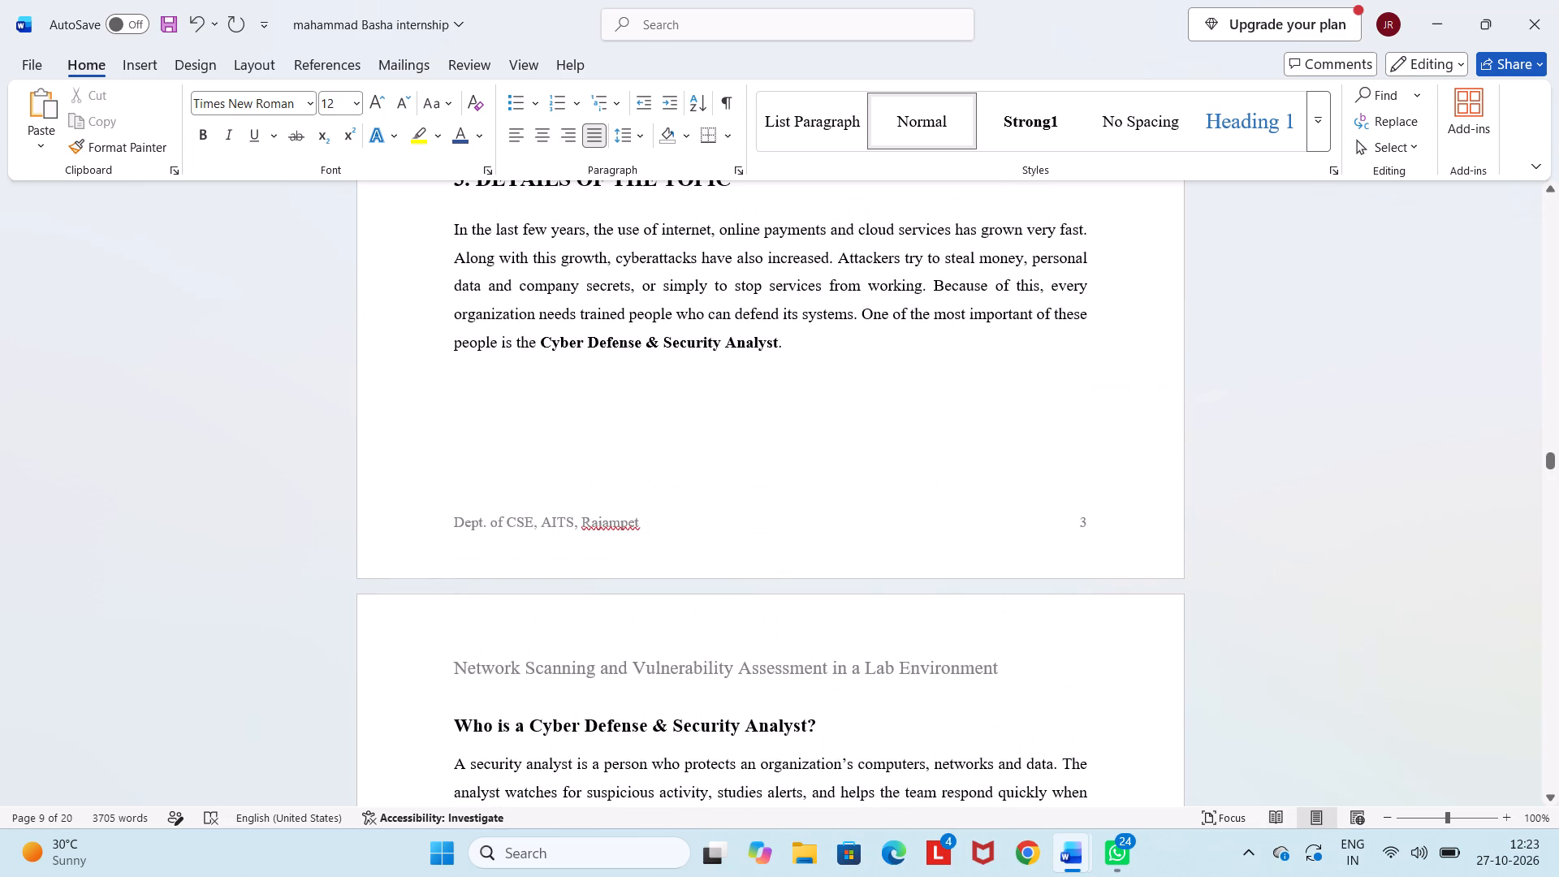
scroll(657, 244, "down", 3)
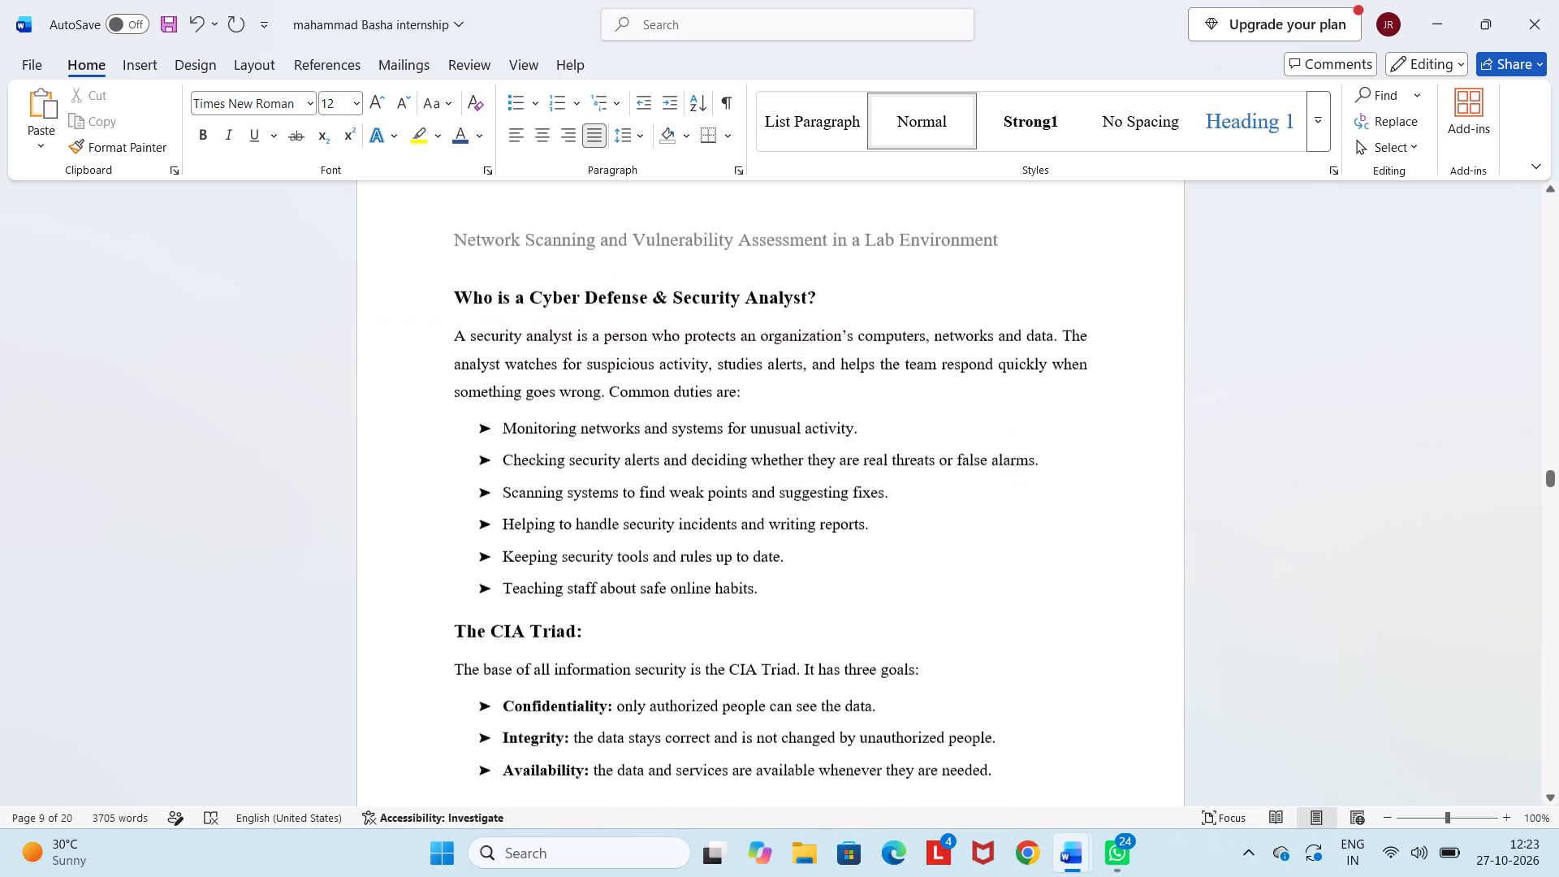
scroll(657, 244, "down", 3)
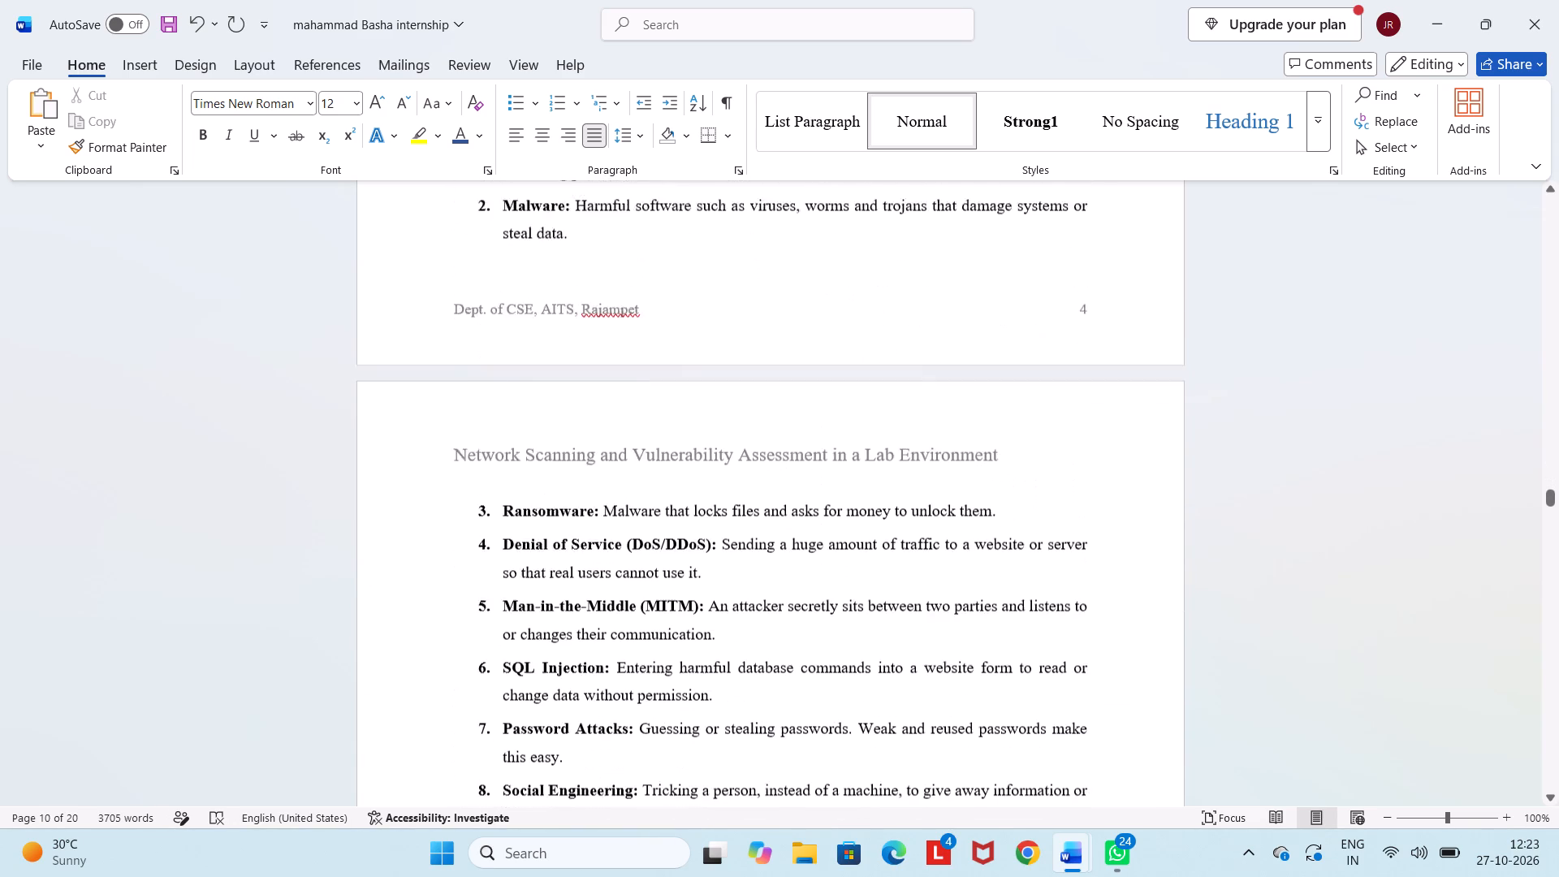
scroll(657, 244, "down", 8)
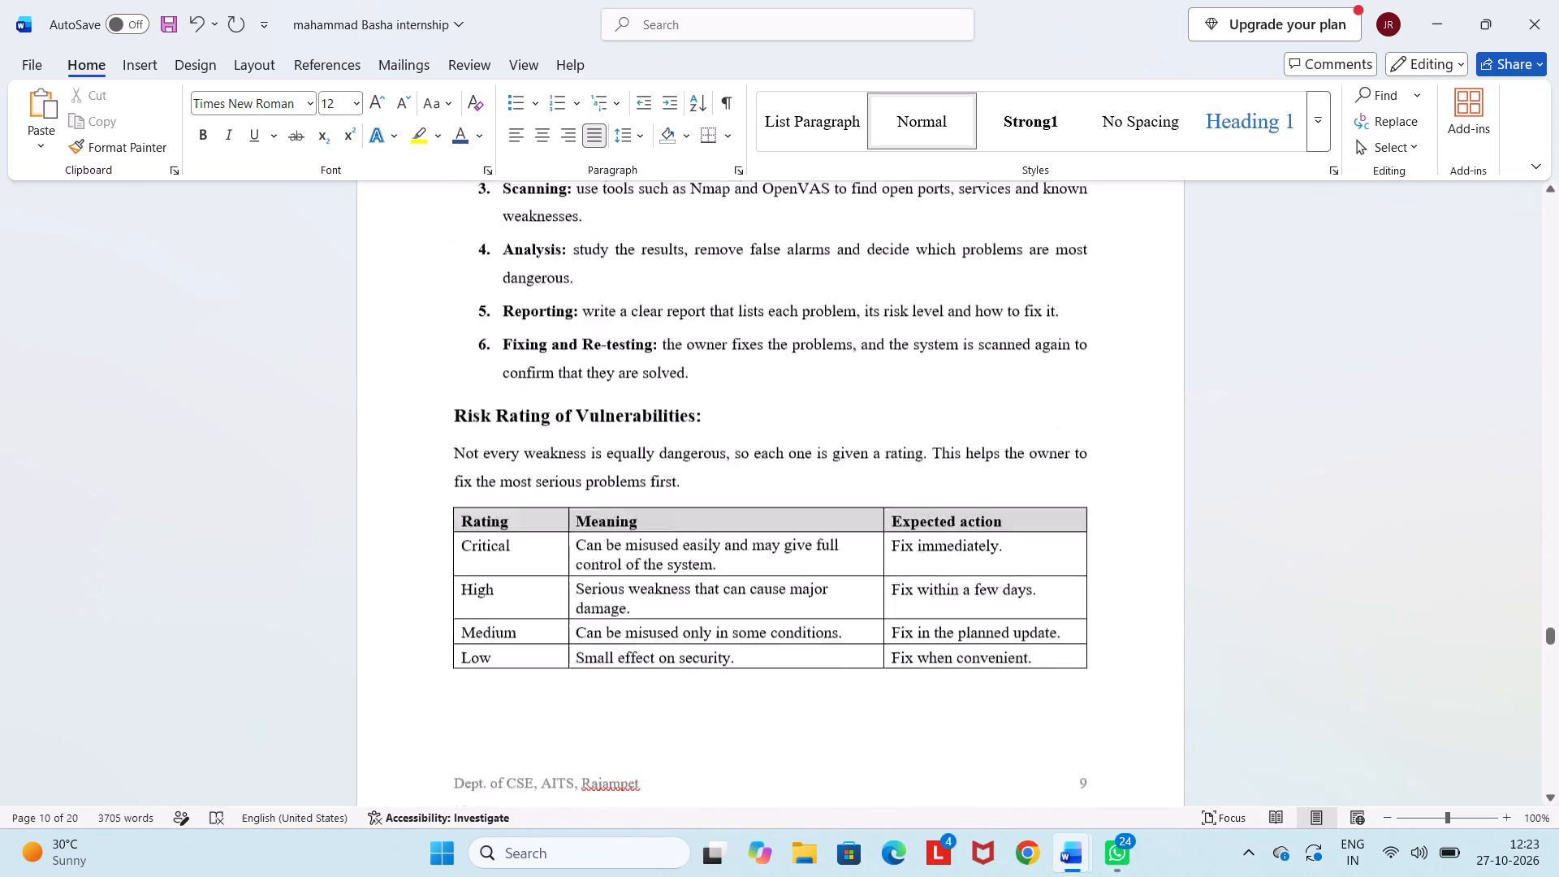
scroll(657, 244, "down", 3)
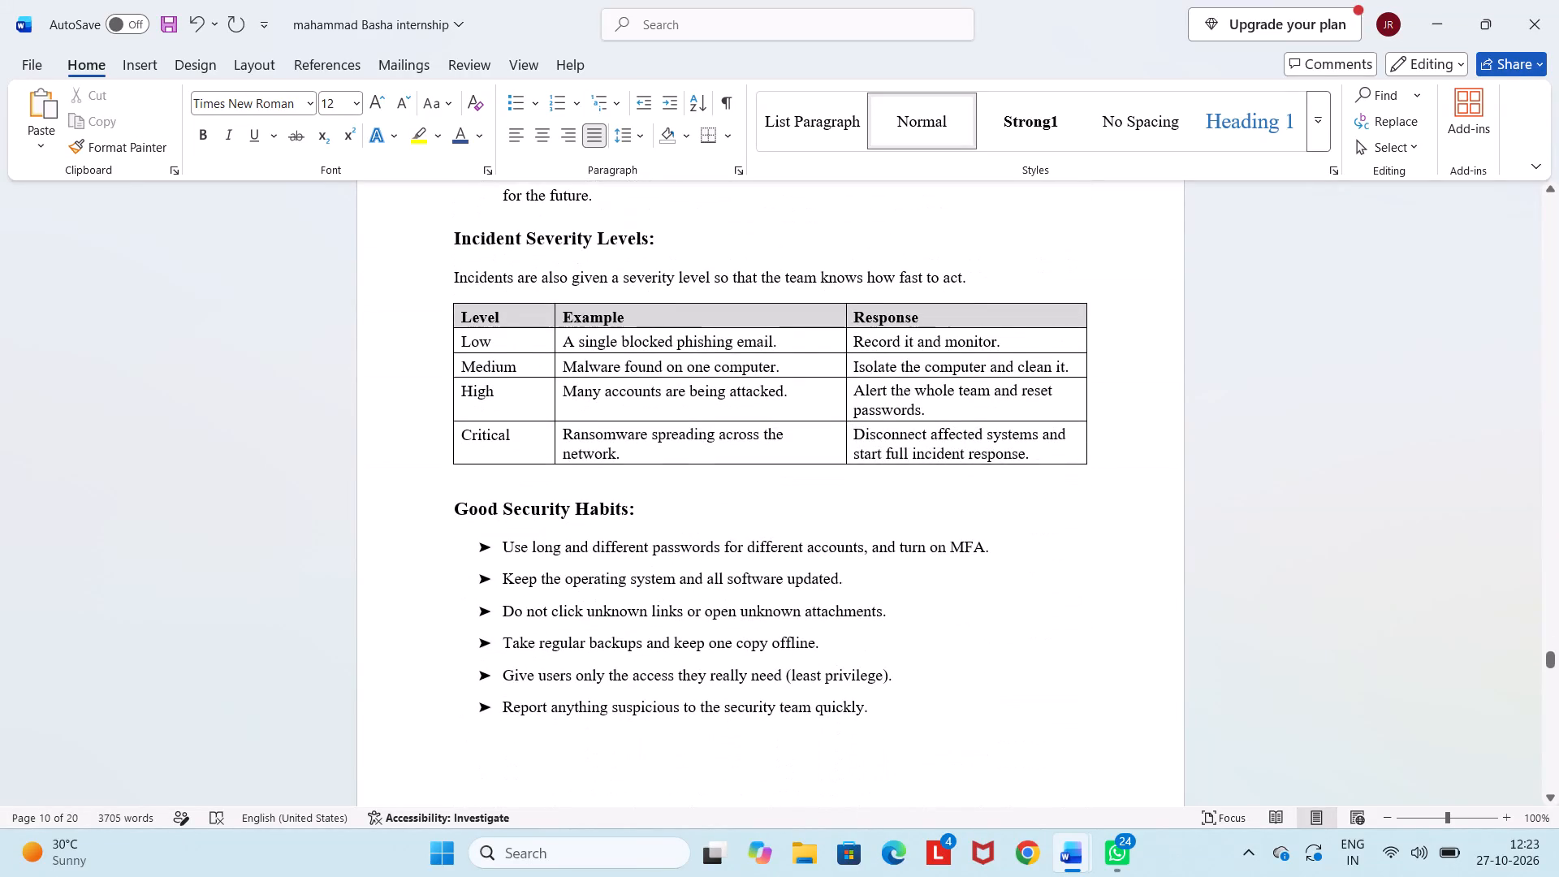
scroll(657, 244, "down", 11)
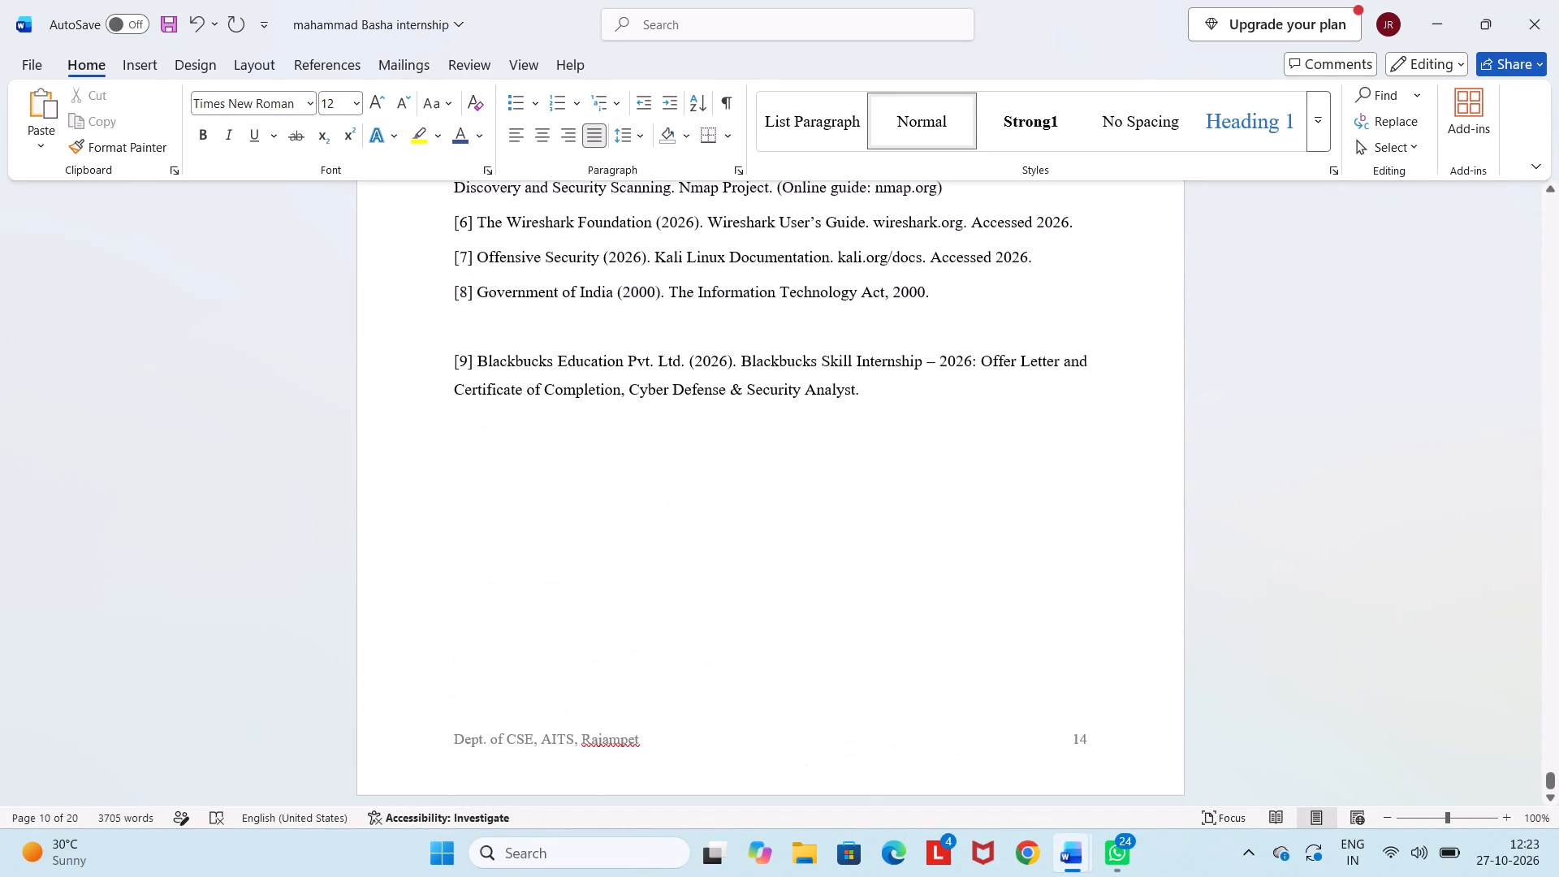
Left-align the chapter heading "8. CONCLUSION" to match the other chapter headings.
scroll(657, 244, "up", 6)
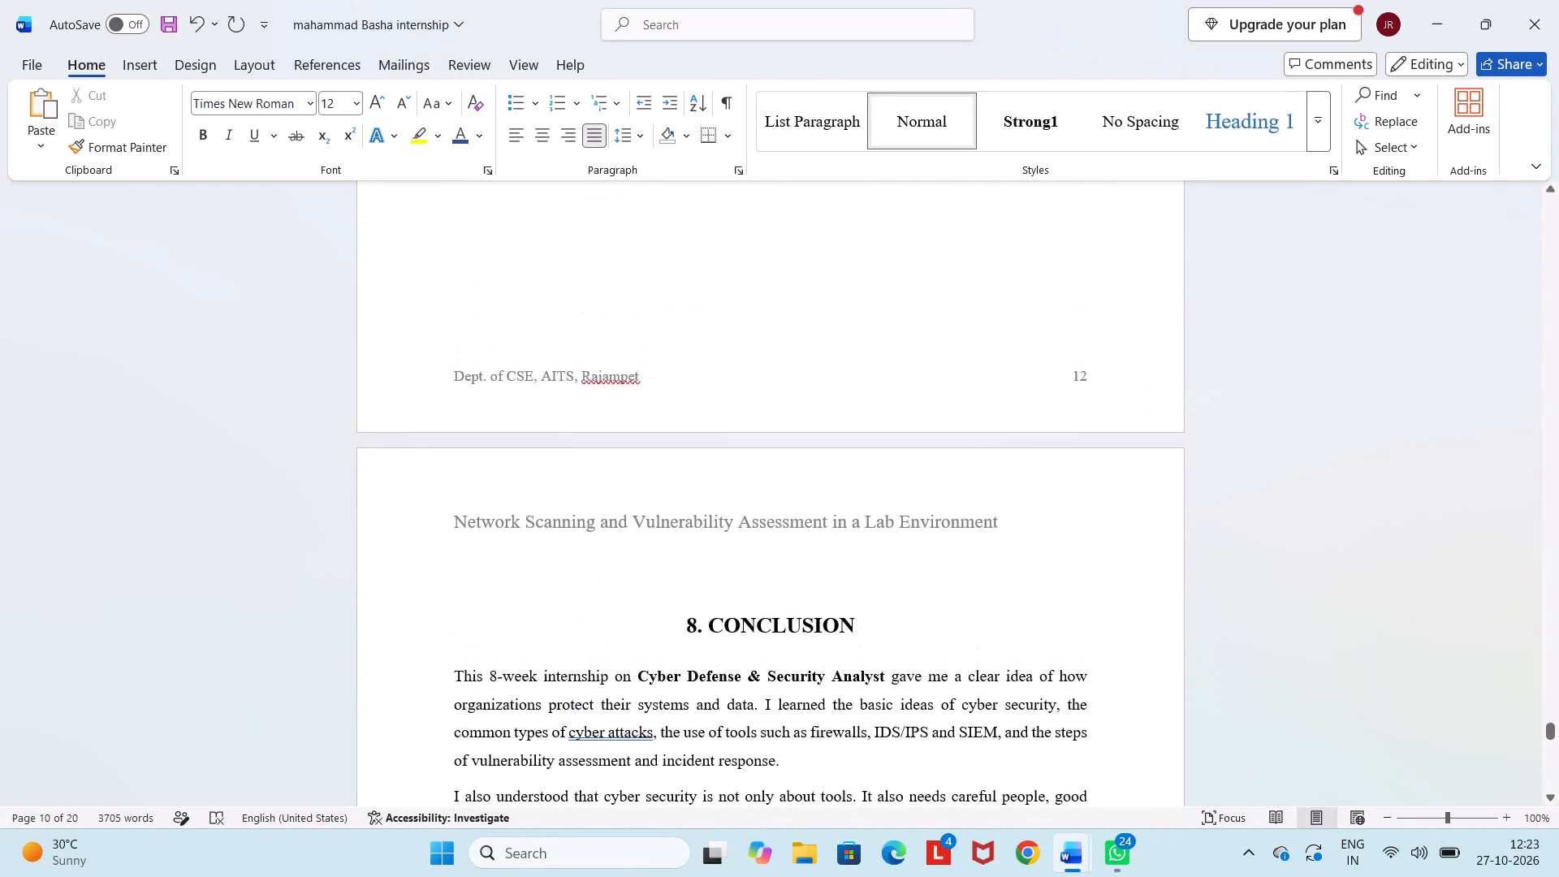
scroll(657, 244, "up", 1)
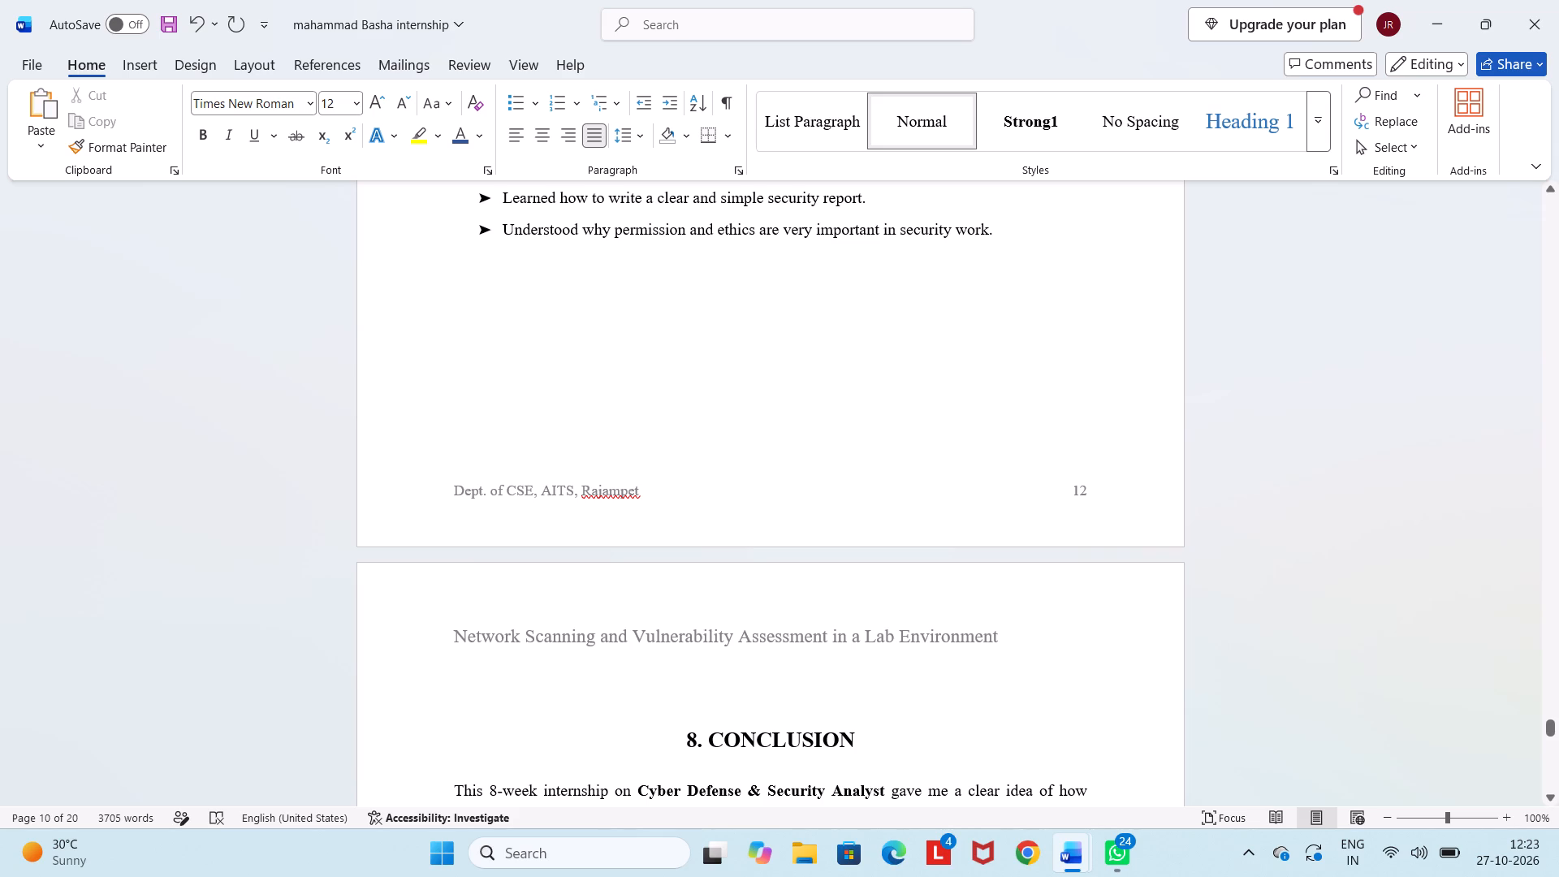
left_click_drag(854, 749, 787, 731)
left_click_drag(787, 731, 680, 728)
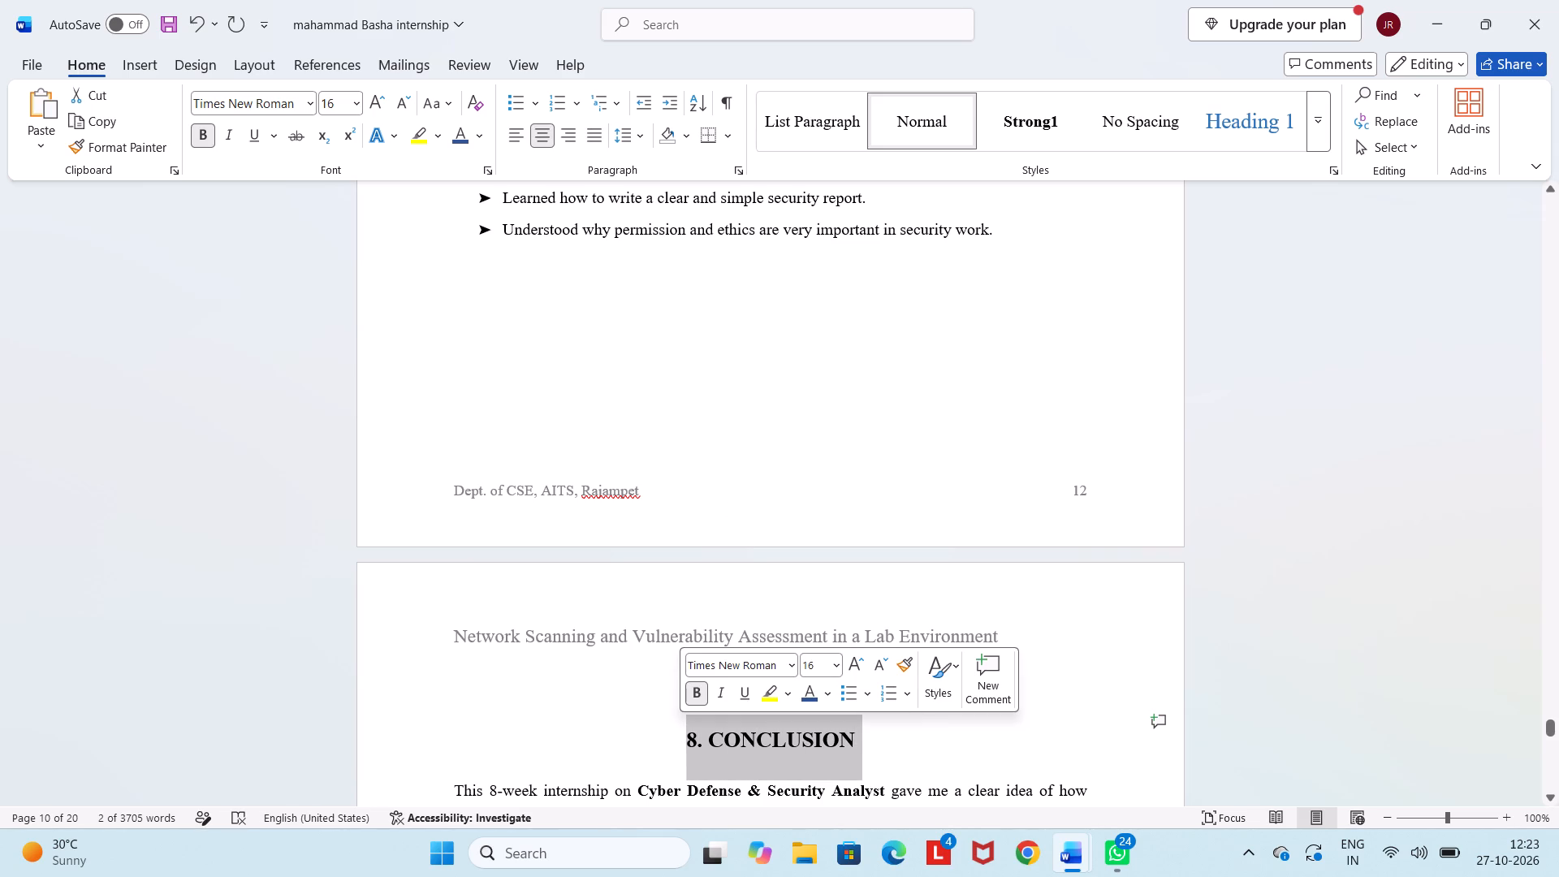
left_click(516, 137)
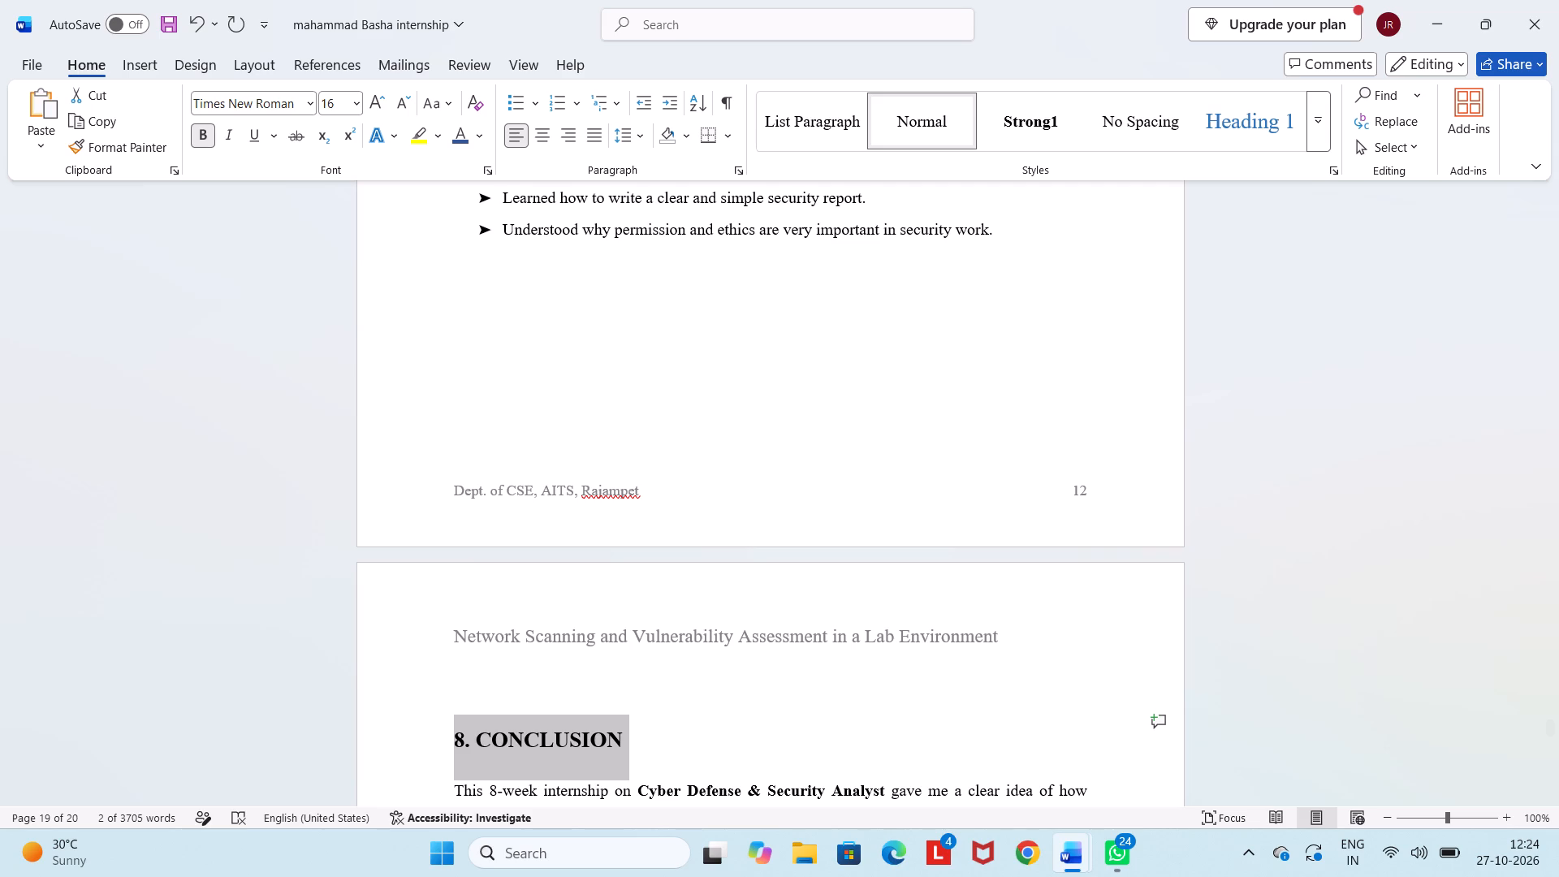
Left-align the chapter heading "9. REFERENCES" at the start of the references page.
scroll(637, 270, "down", 6)
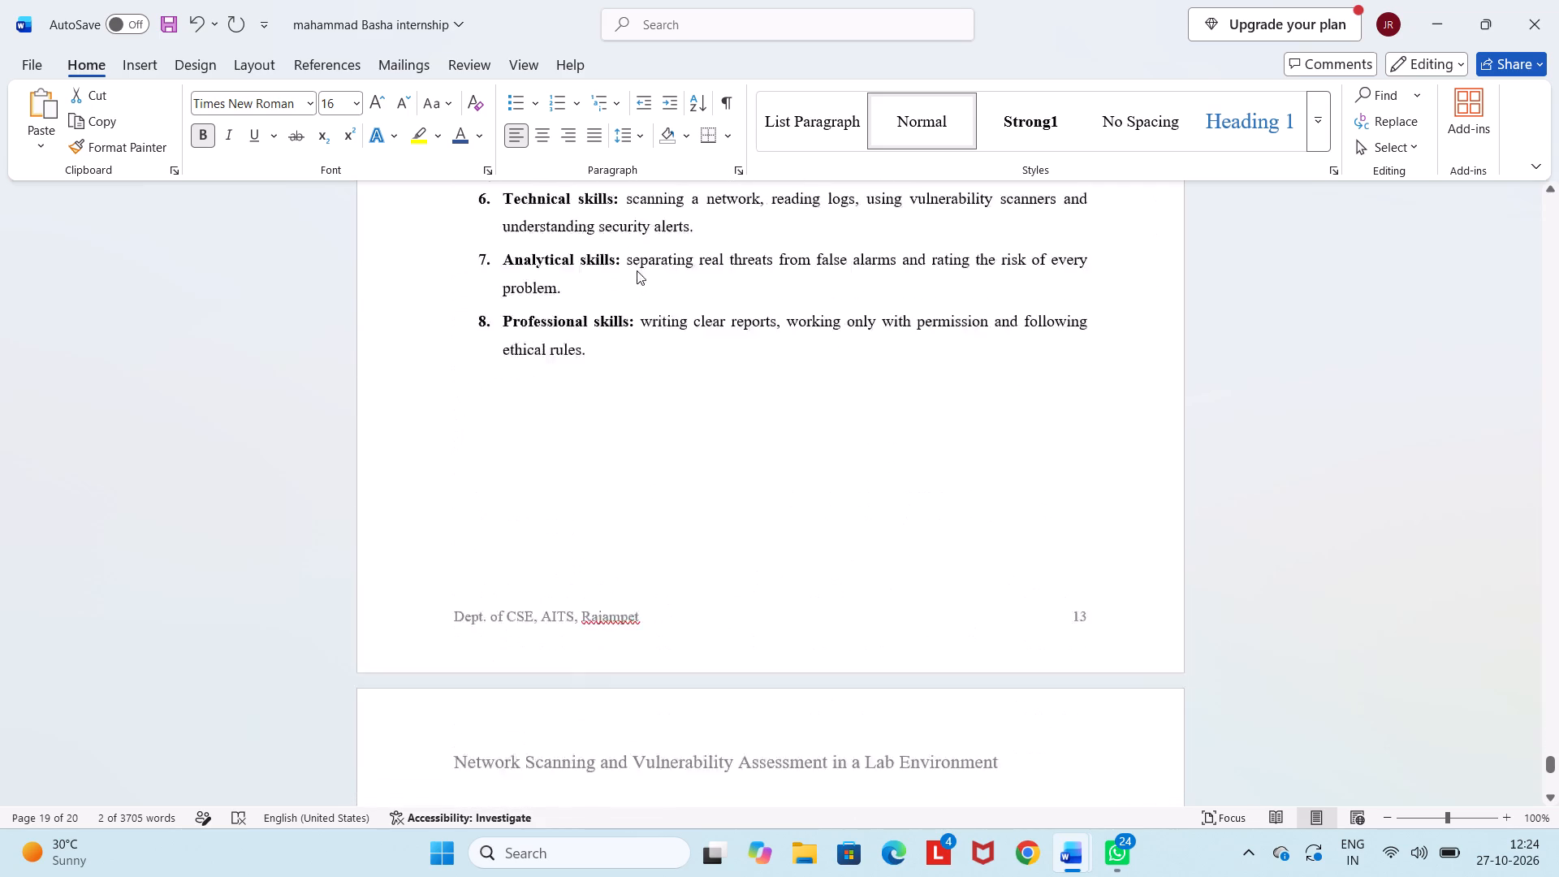
scroll(637, 270, "down", 1)
scroll(637, 270, "up", 2)
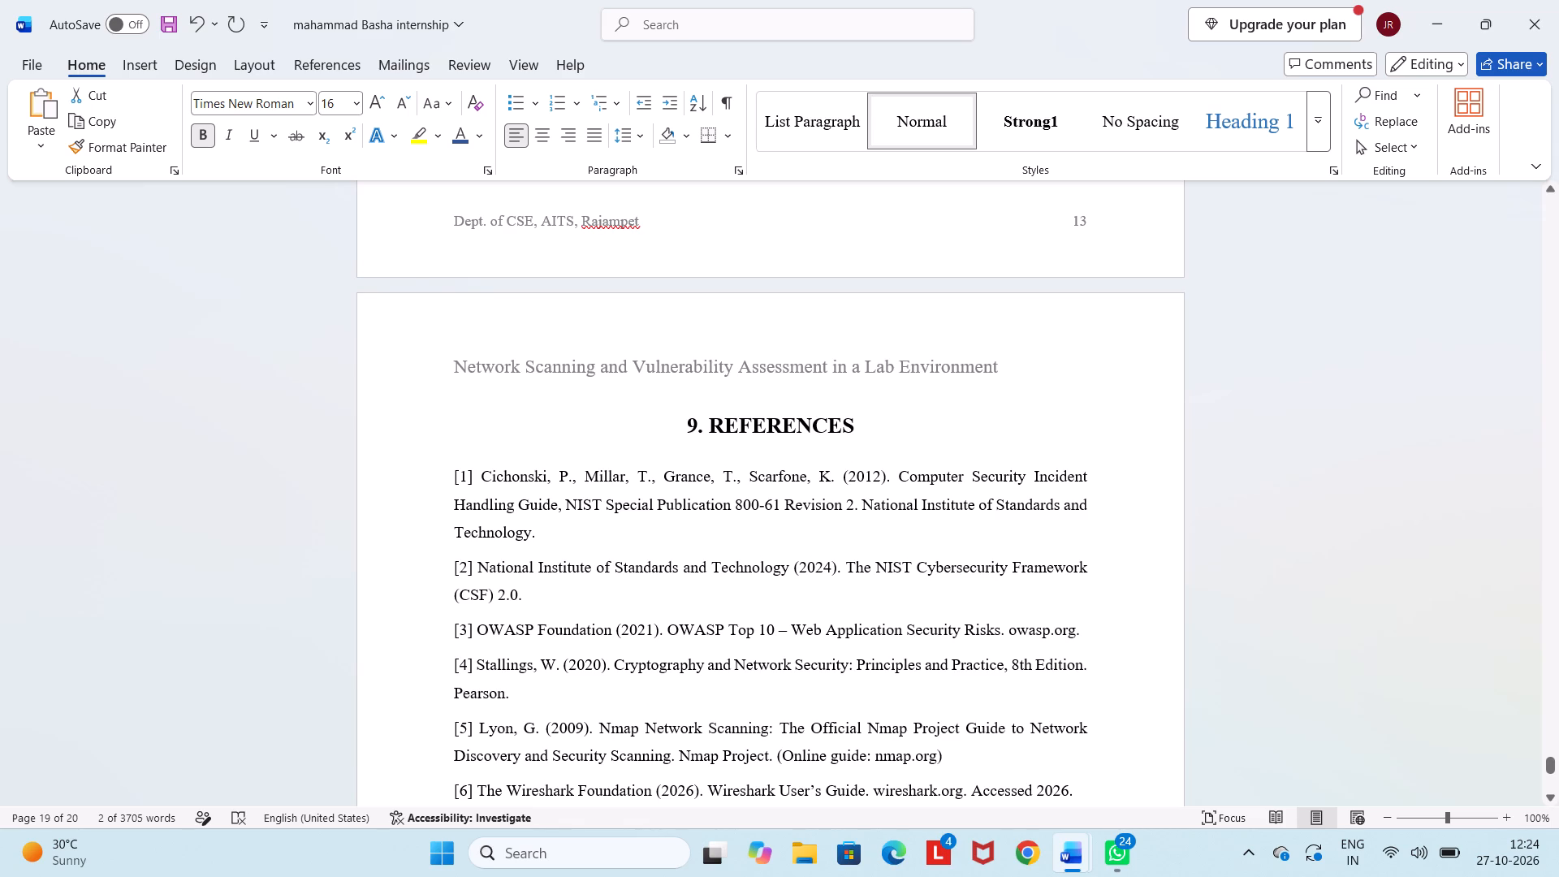
left_click_drag(677, 435, 779, 432)
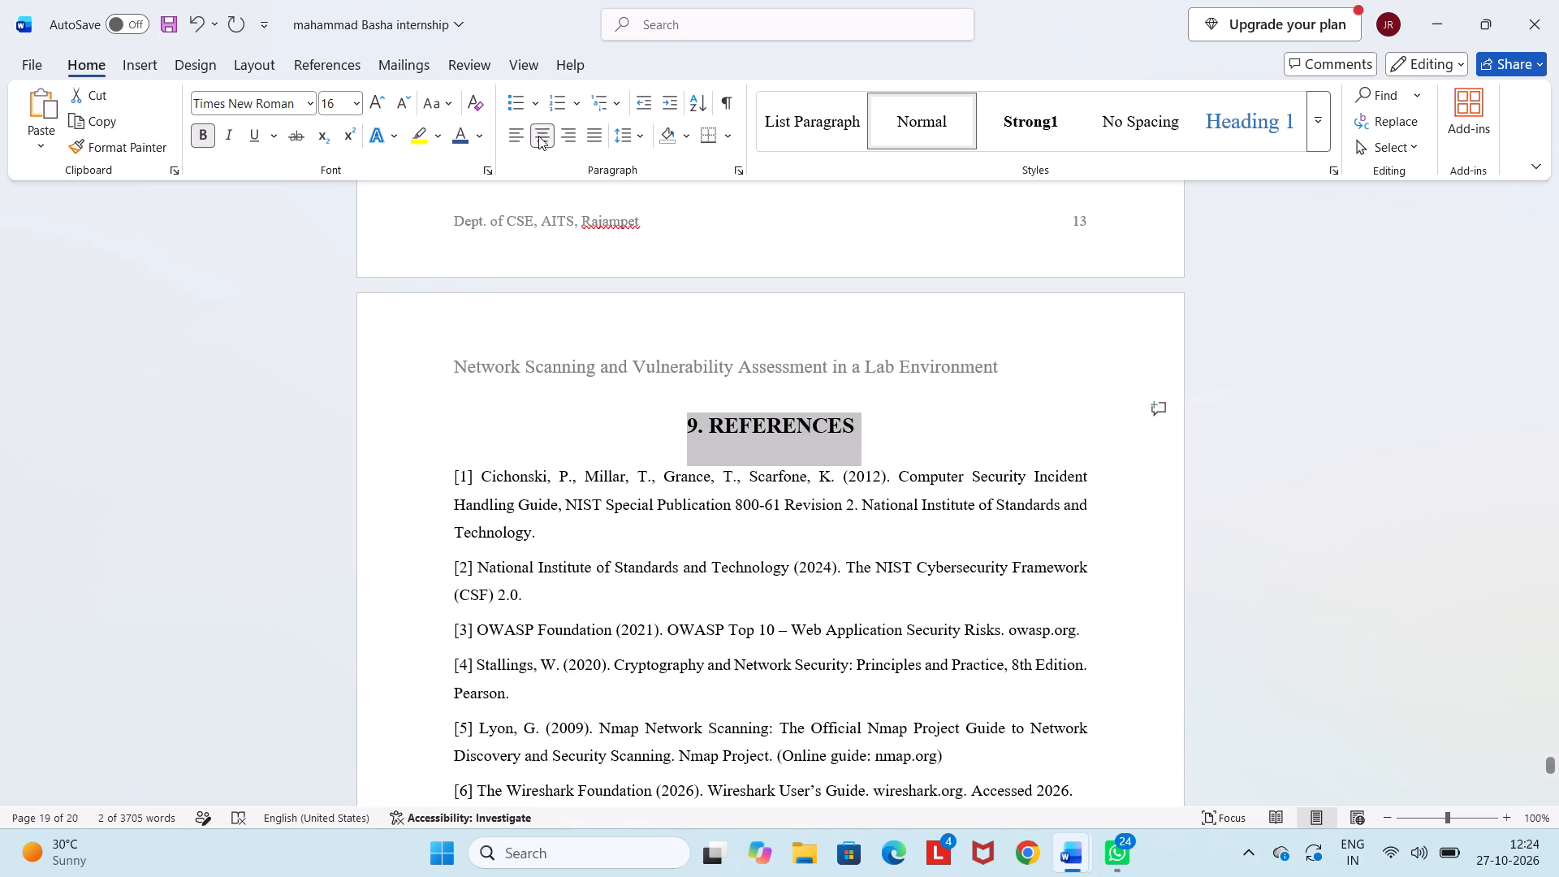
left_click(514, 132)
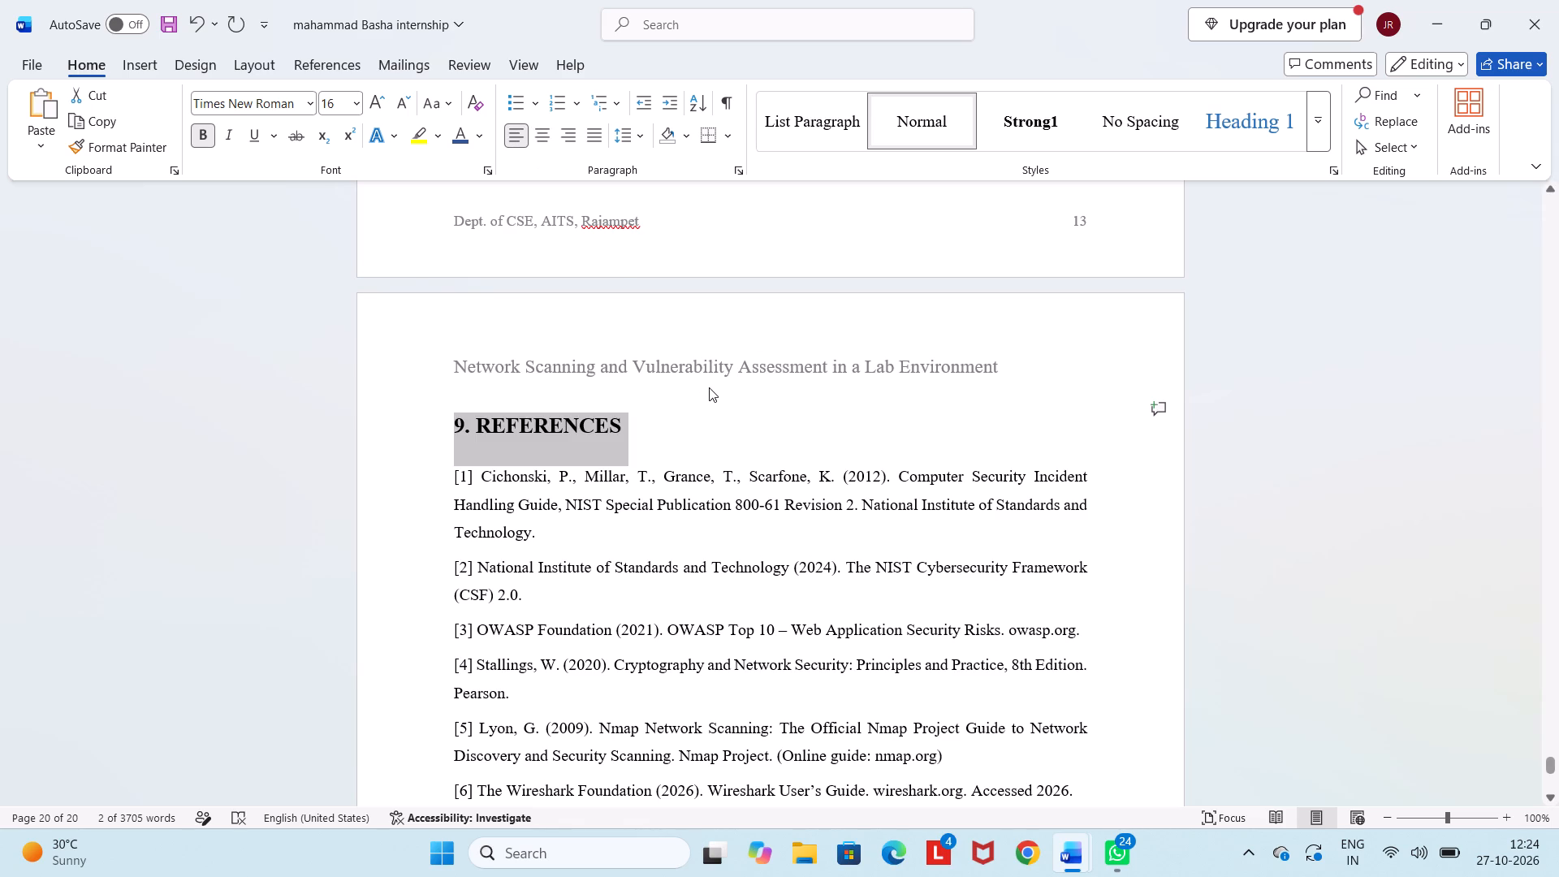
Check the heading alignment and page layout from "7. INTERNSHIP PROJECT" through the conclusion and references.
scroll(709, 387, "up", 1)
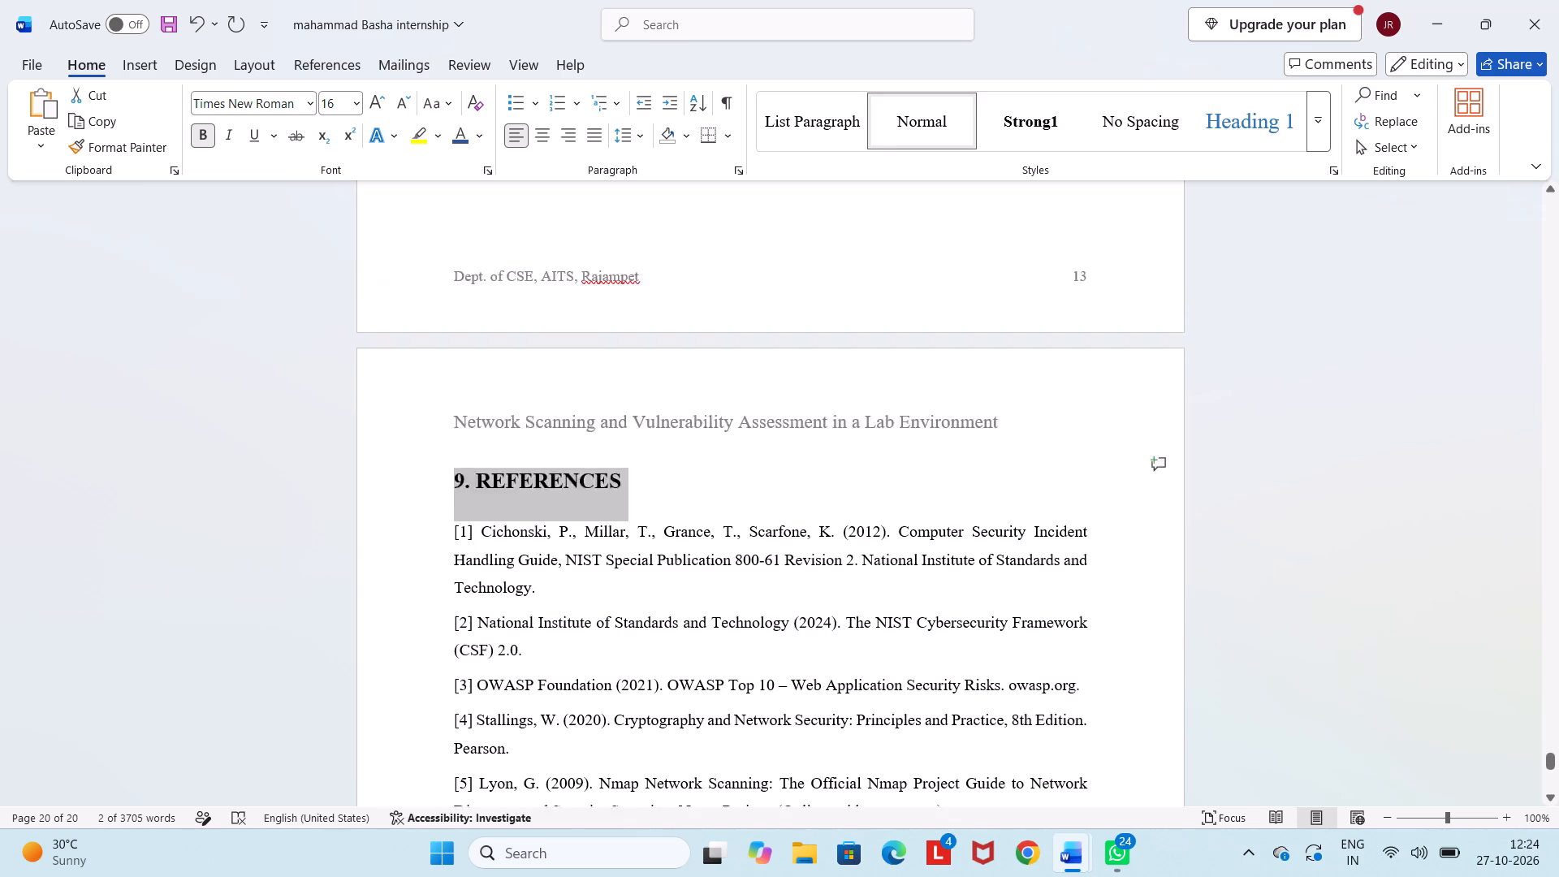
scroll(709, 387, "up", 3)
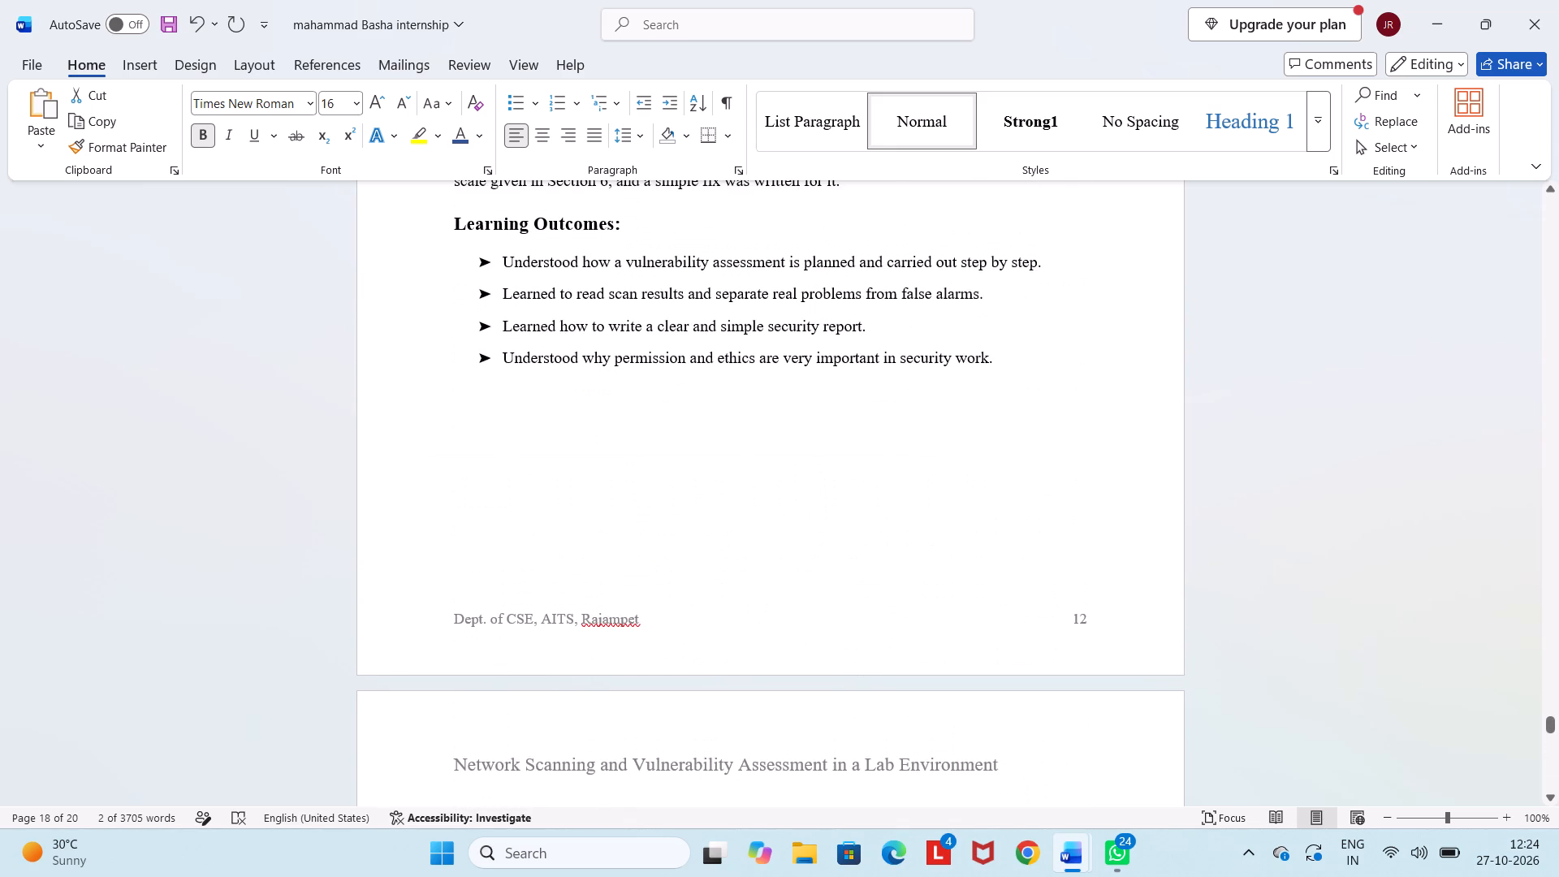
scroll(709, 387, "up", 3)
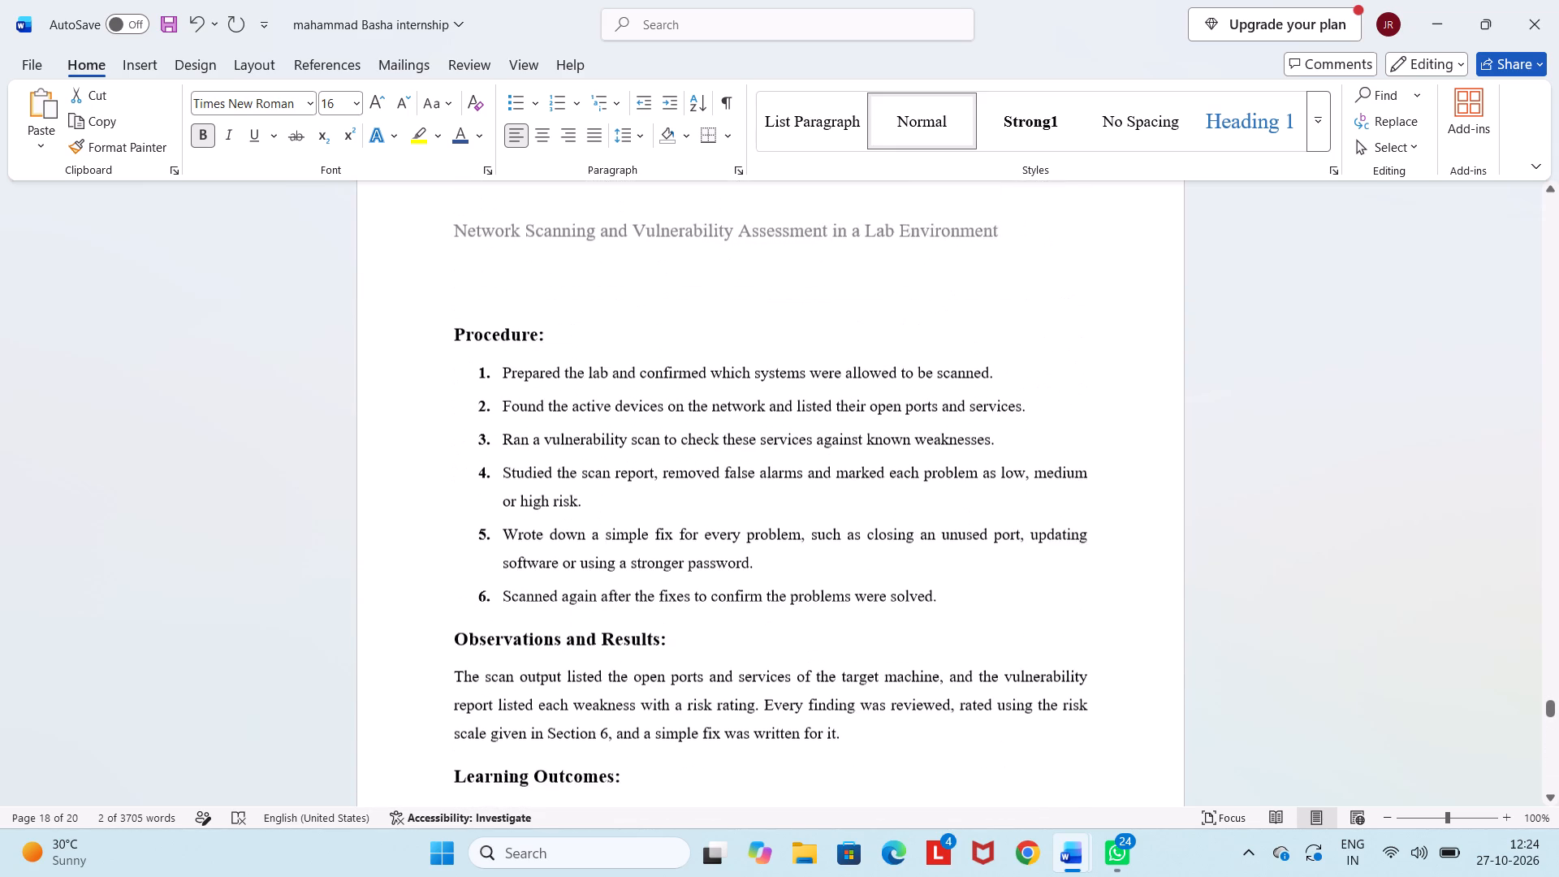
scroll(709, 387, "up", 1)
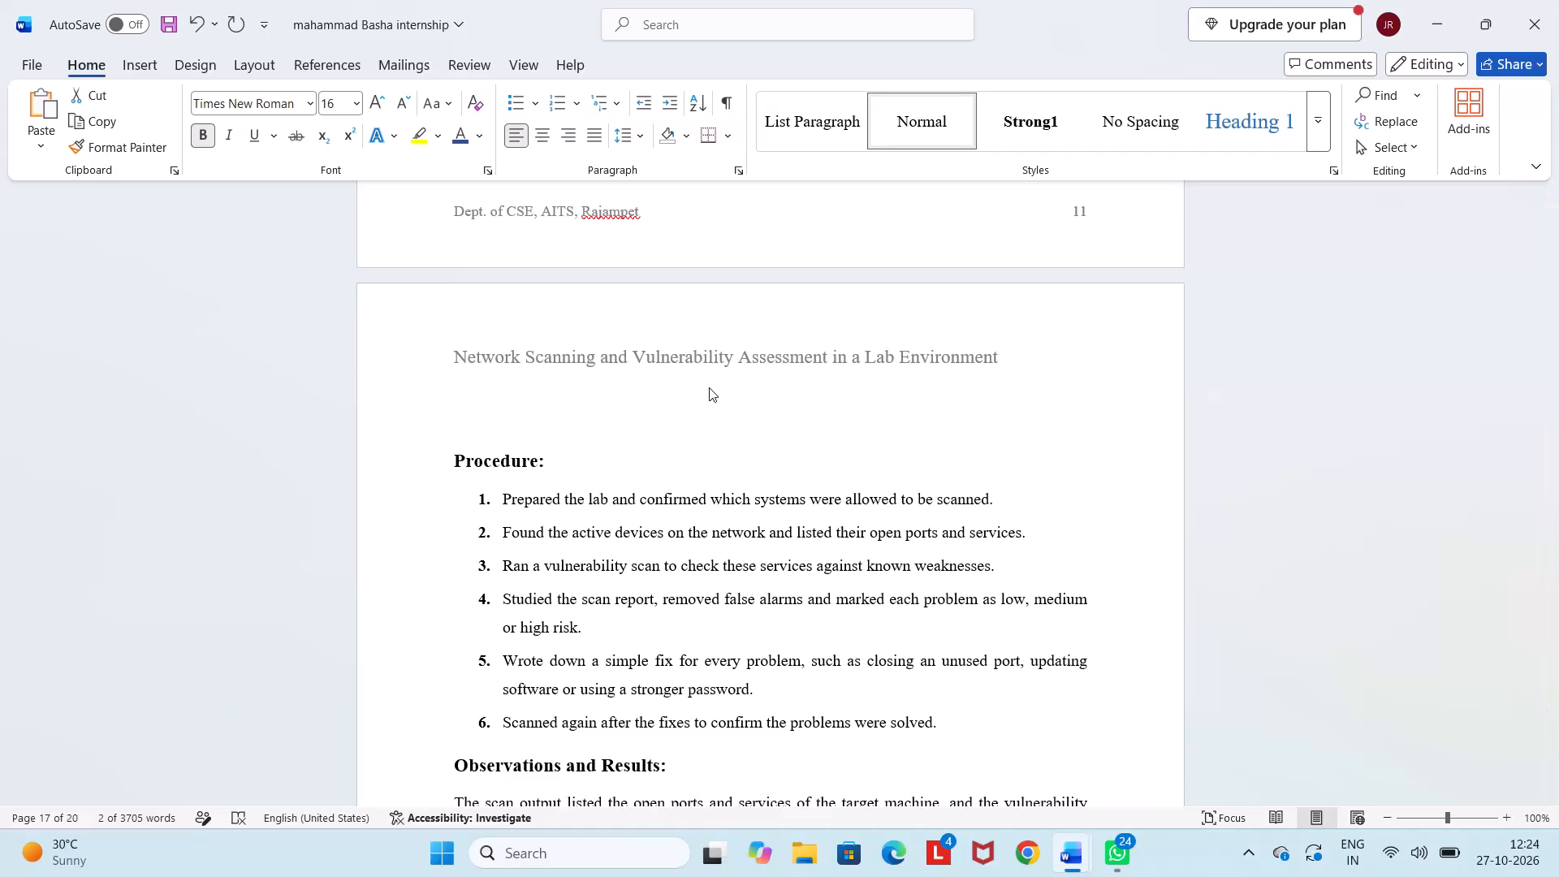
scroll(709, 387, "down", 2)
scroll(771, 257, "down", 2)
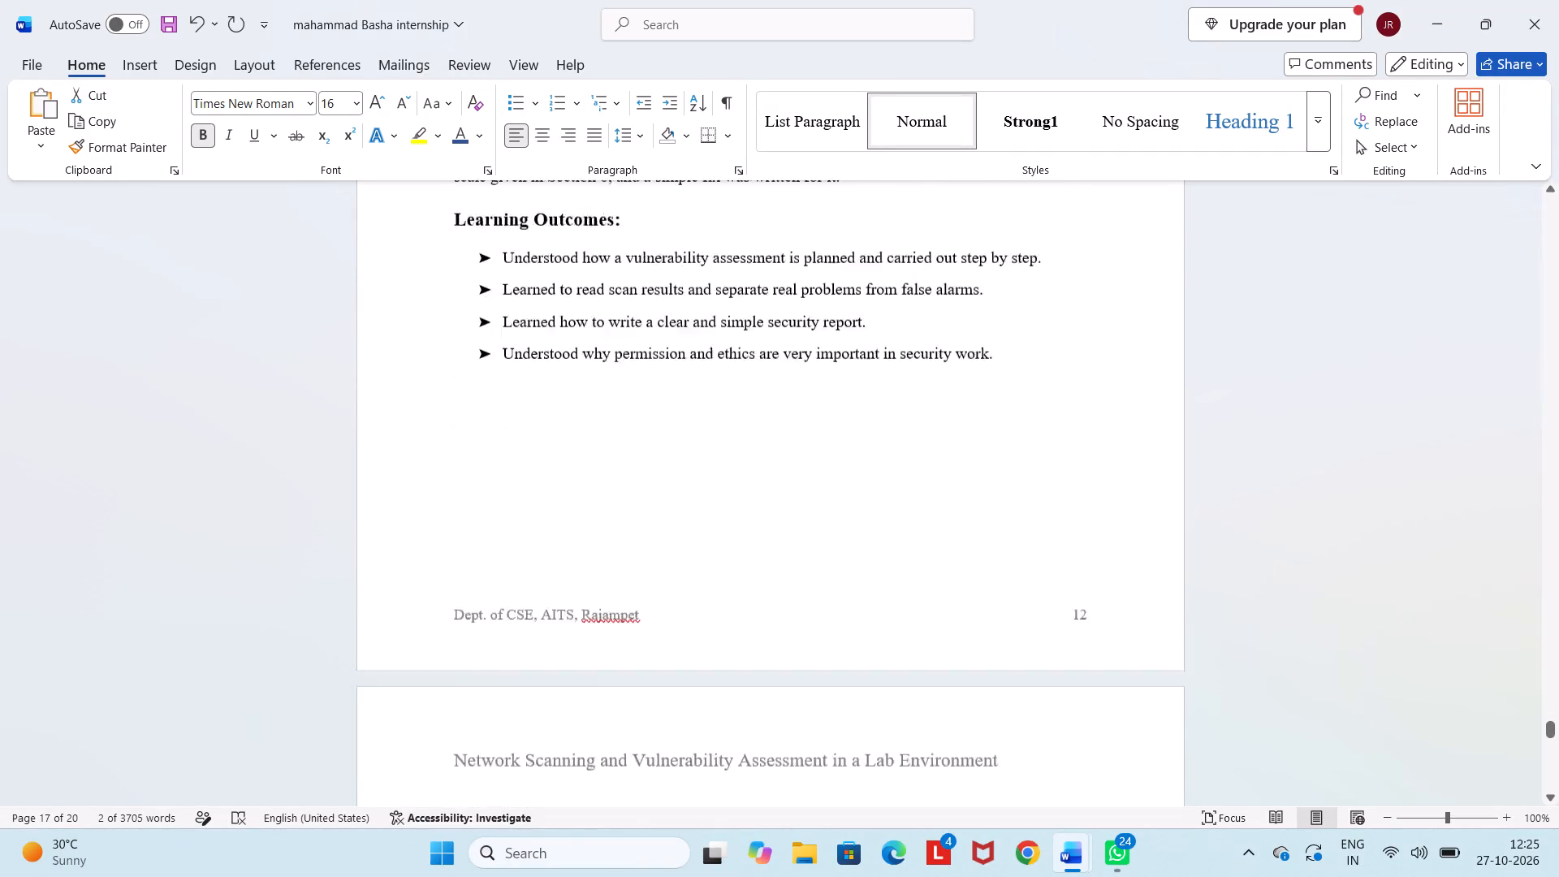
scroll(771, 257, "down", 1)
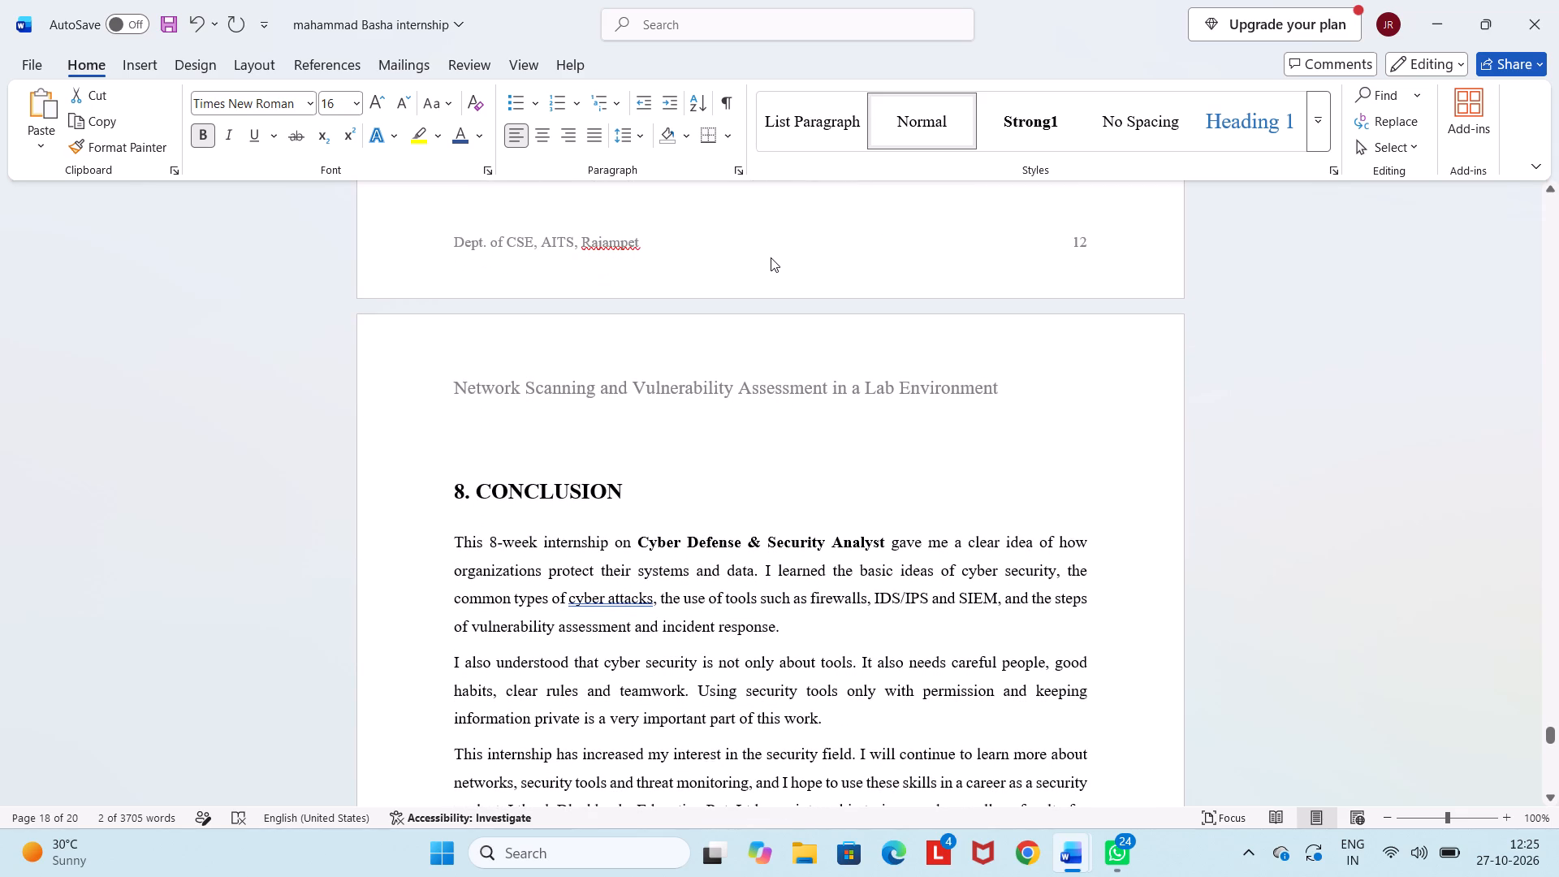
scroll(771, 257, "down", 7)
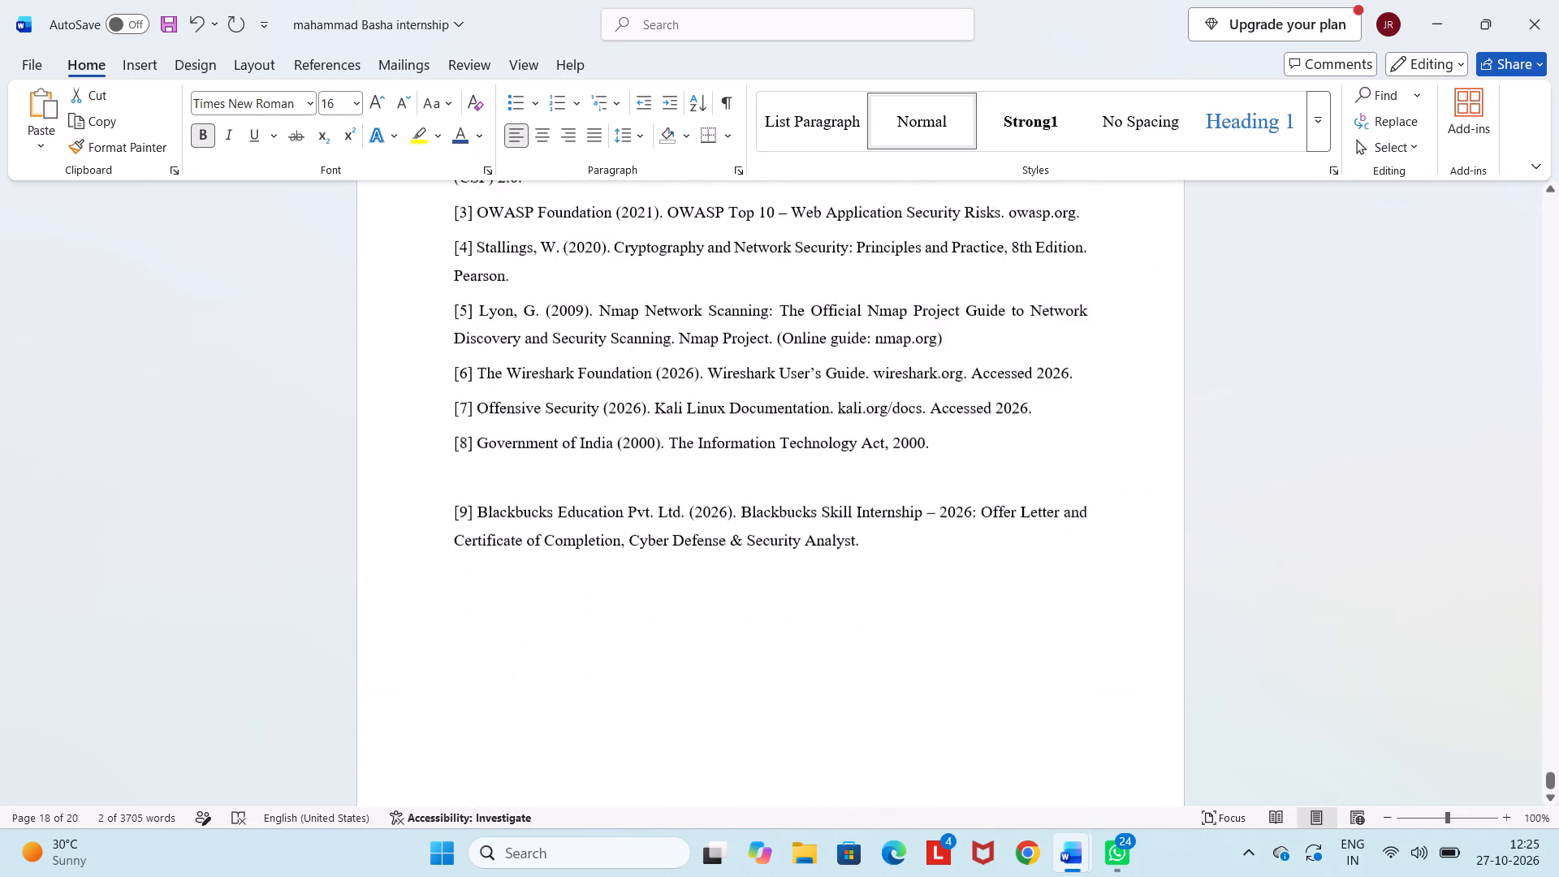
scroll(771, 257, "up", 4)
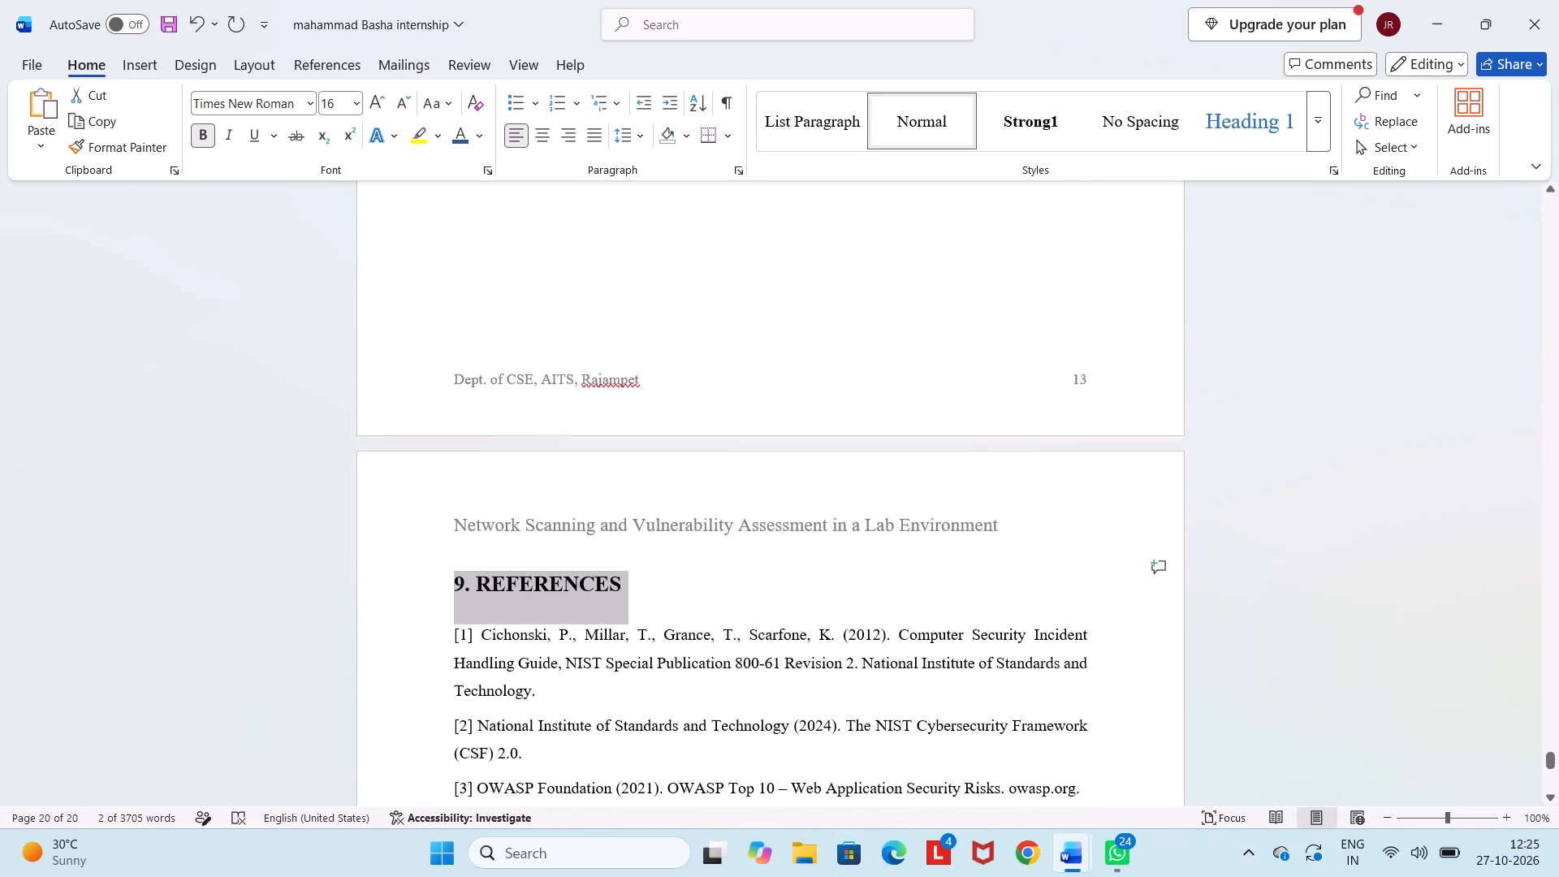
scroll(771, 257, "up", 5)
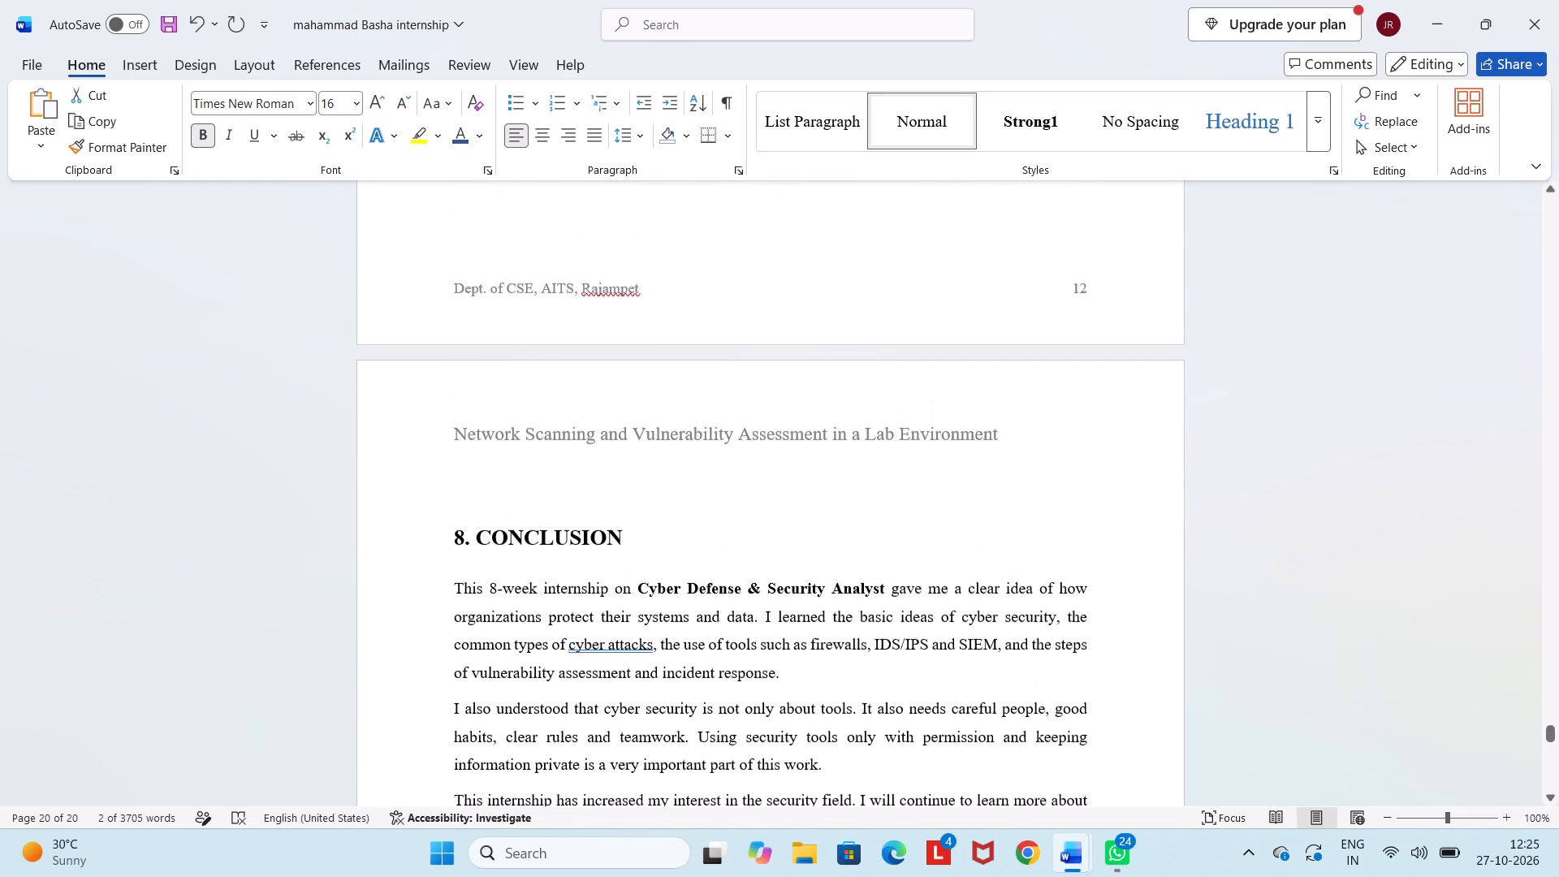
scroll(771, 257, "up", 5)
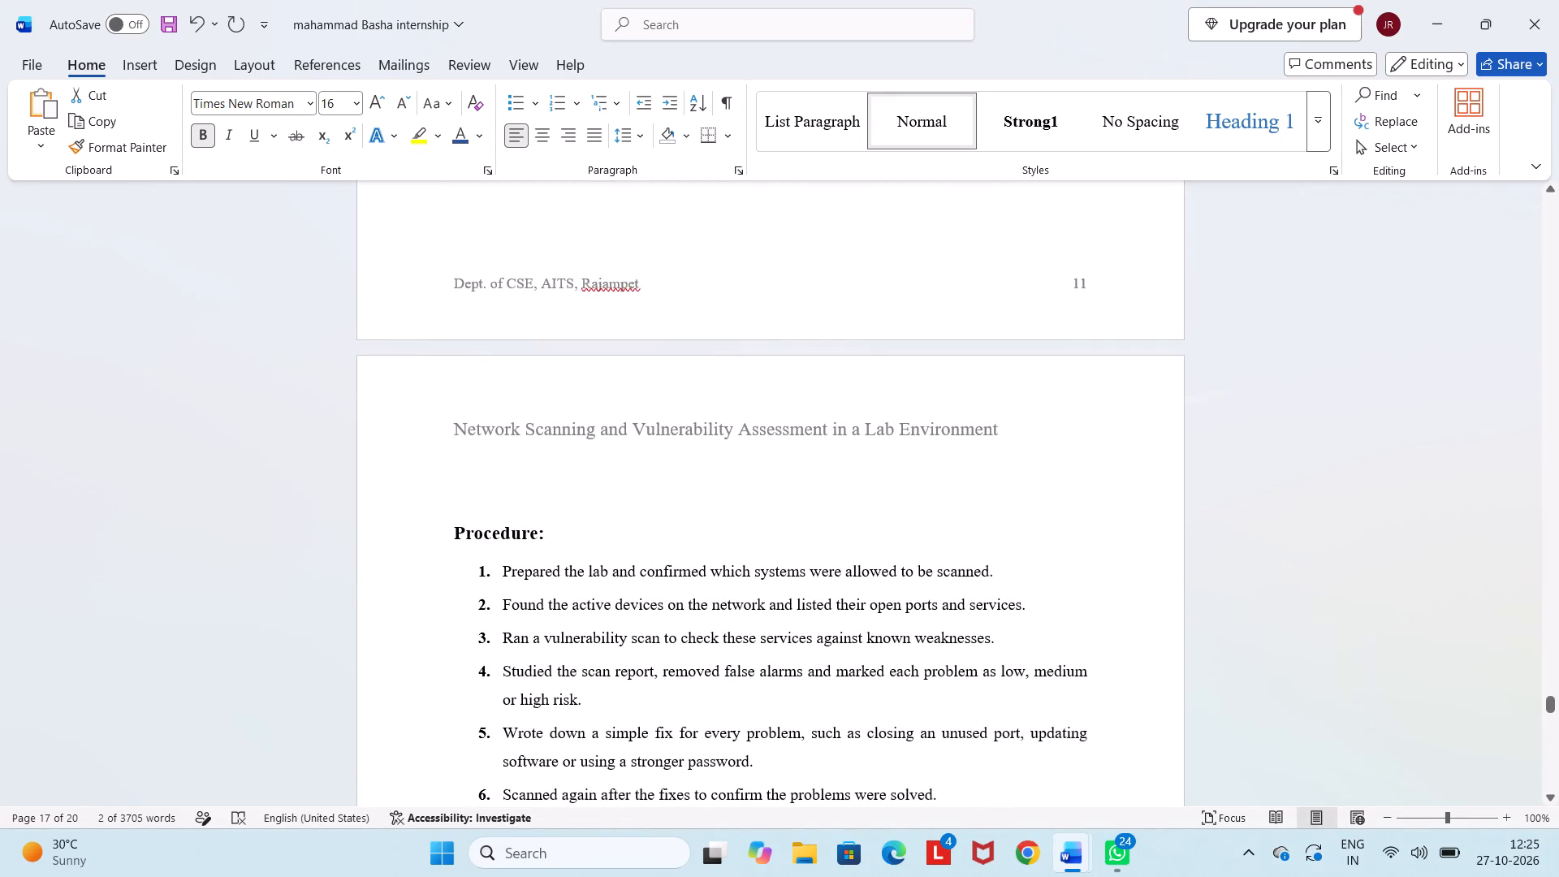
scroll(771, 257, "up", 2)
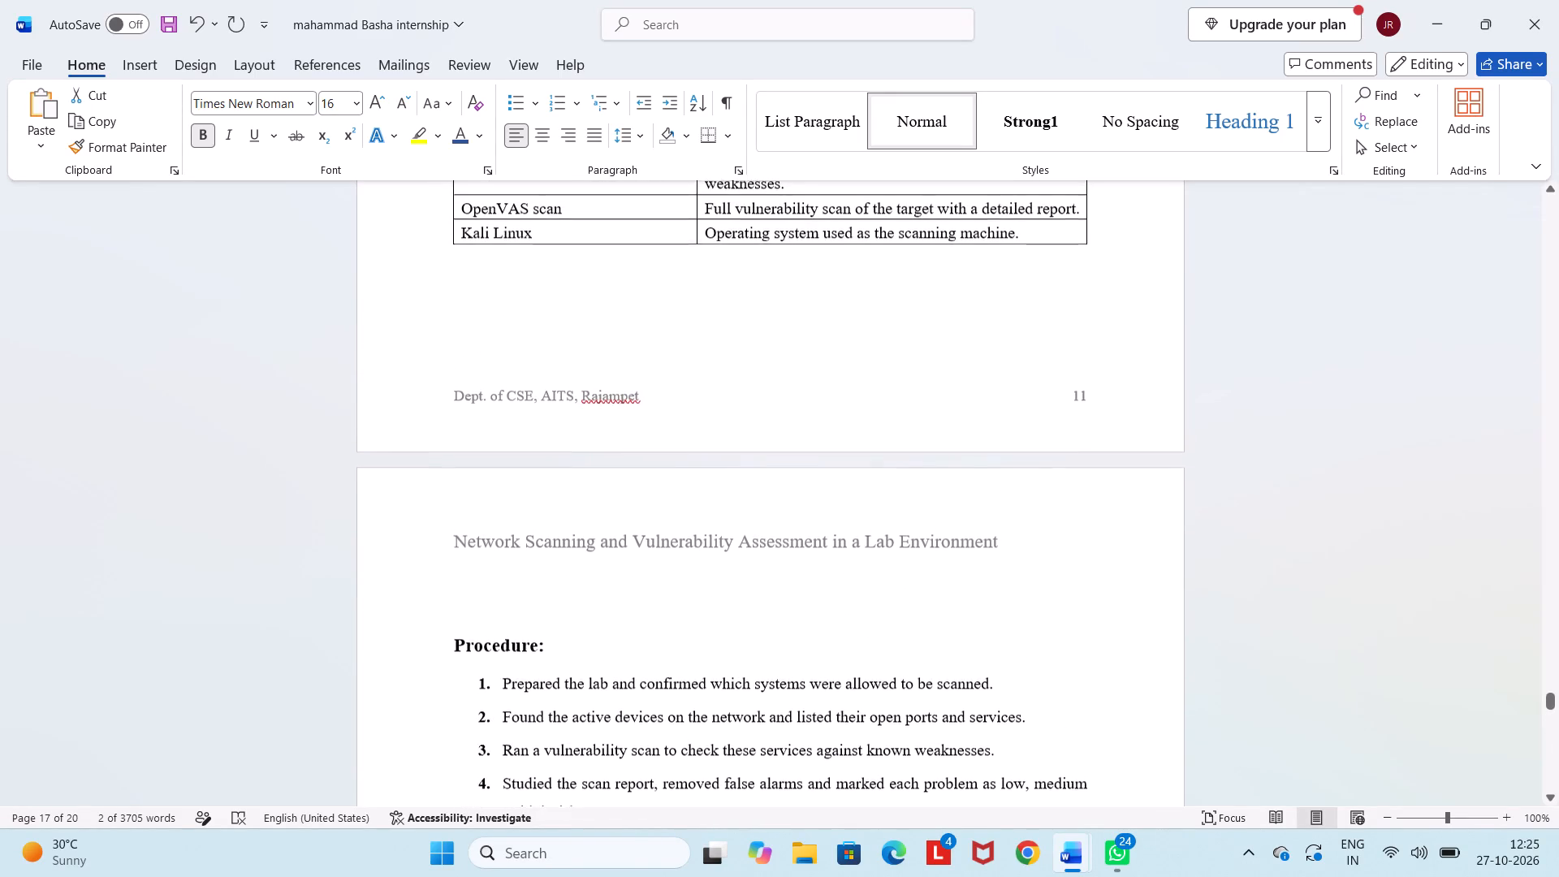
scroll(771, 257, "up", 5)
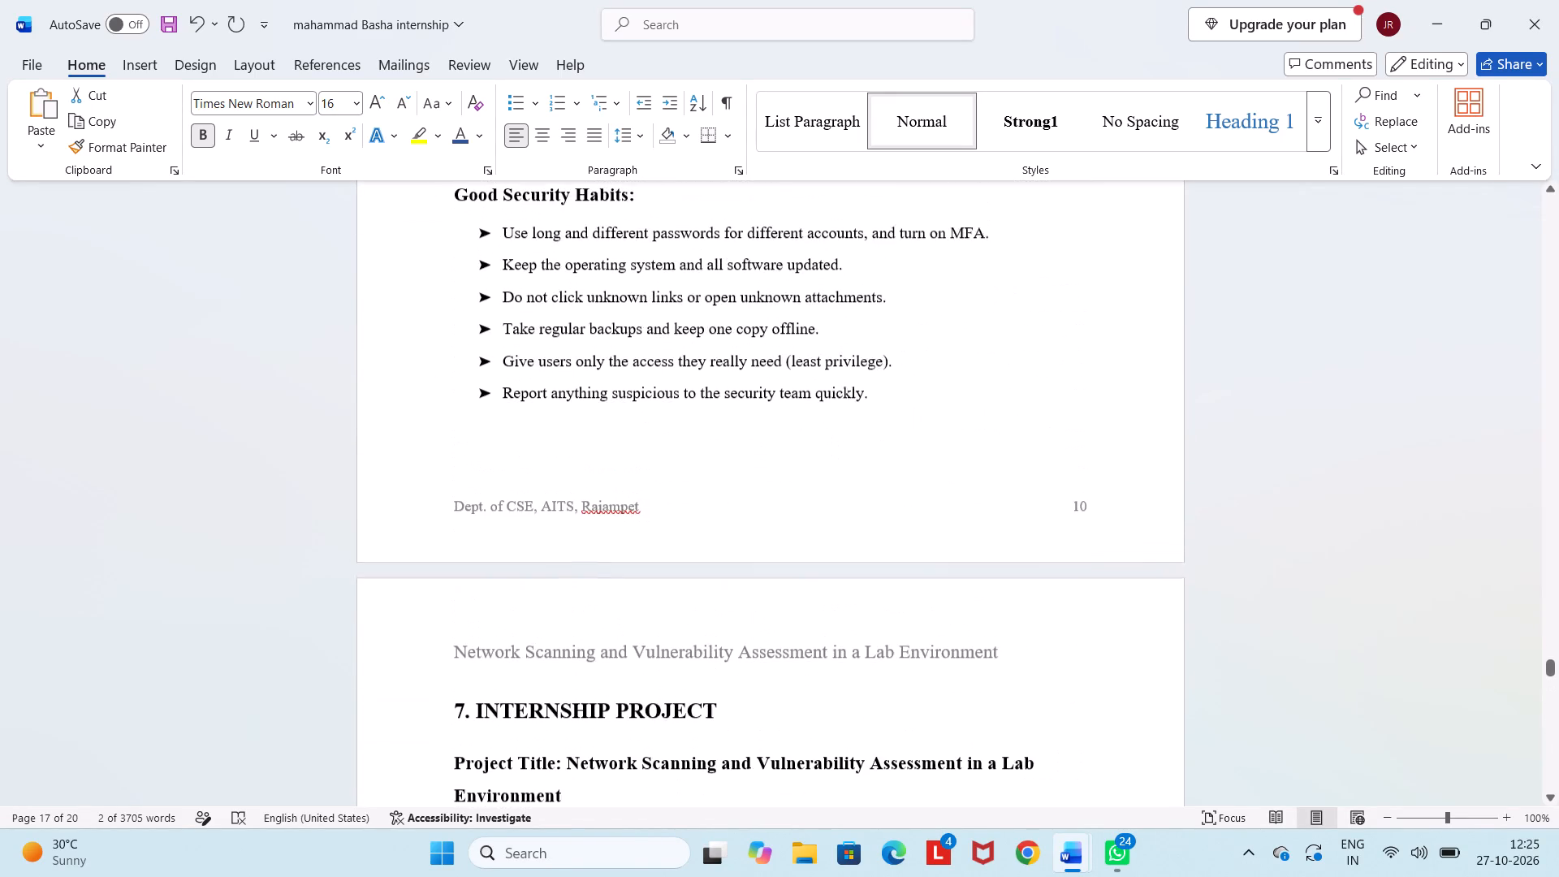
scroll(771, 257, "up", 2)
scroll(771, 257, "down", 2)
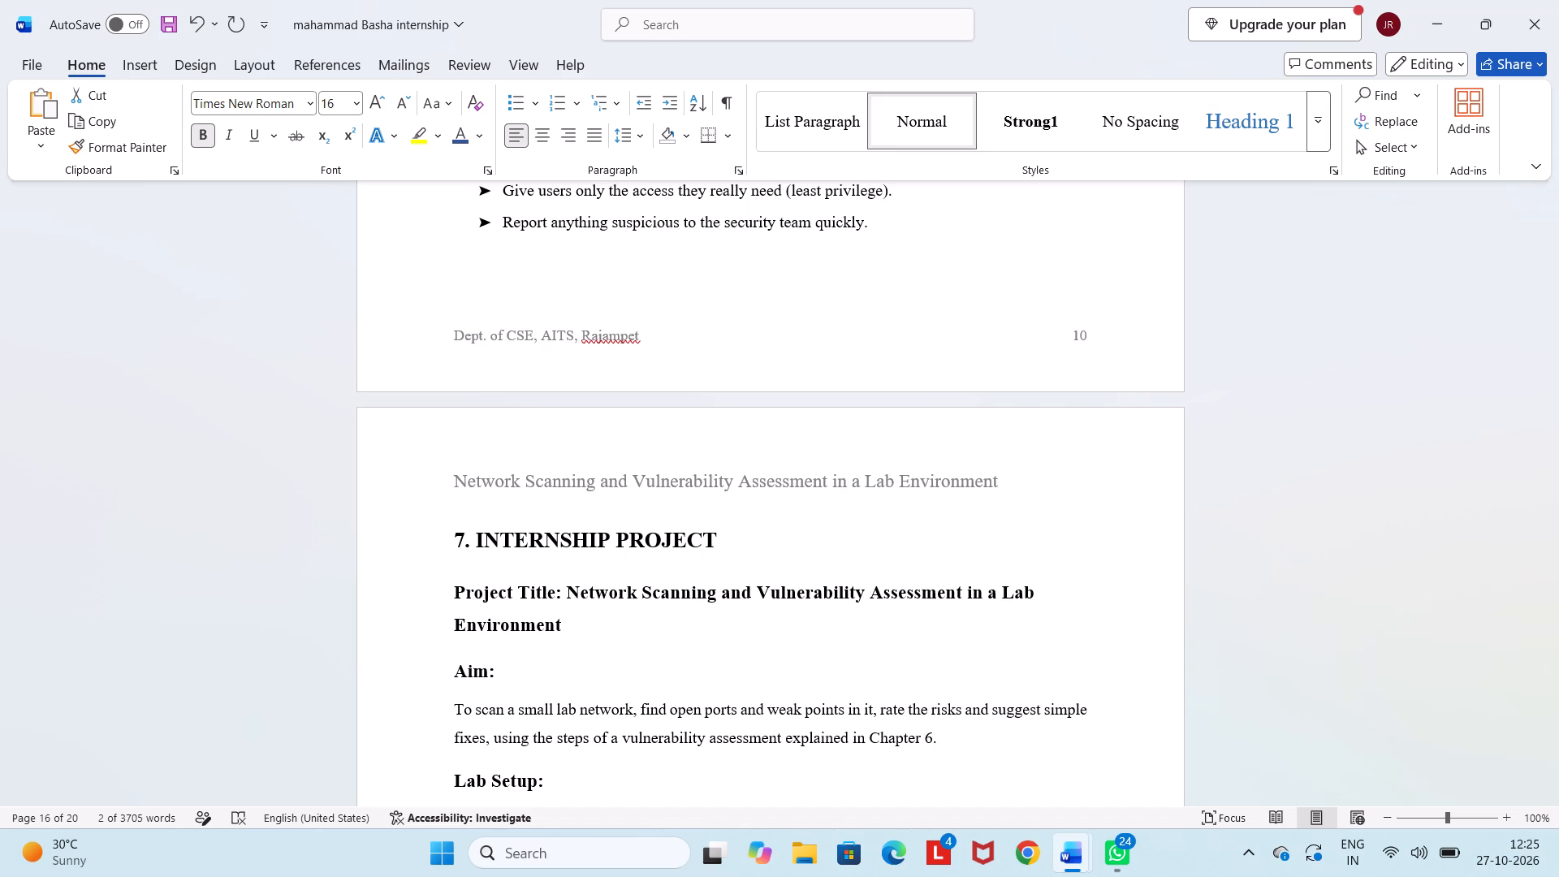
scroll(771, 257, "down", 5)
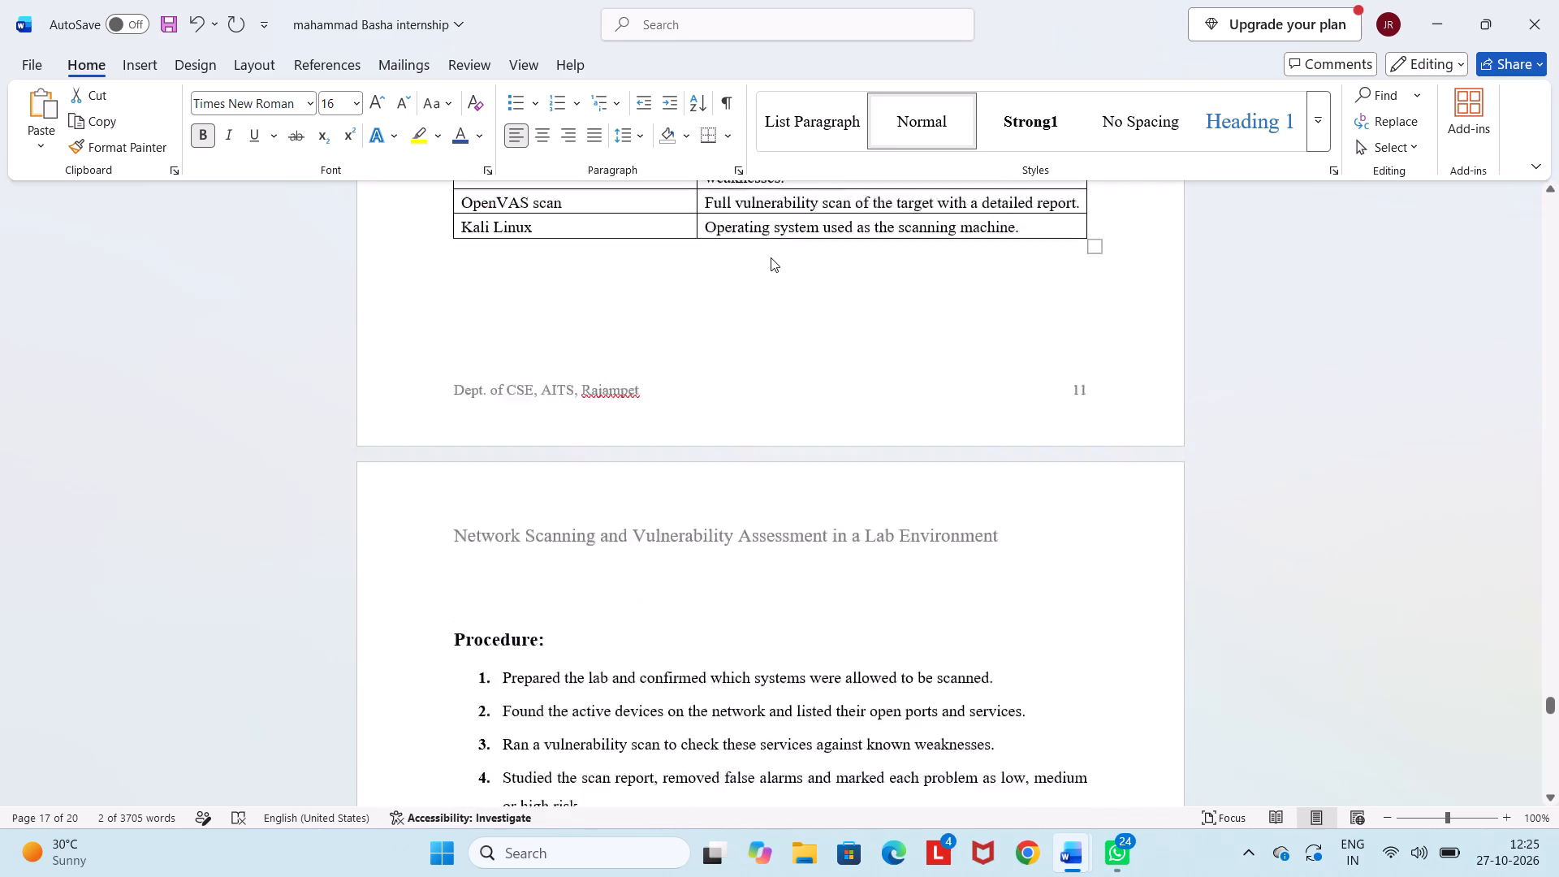
scroll(771, 257, "down", 3)
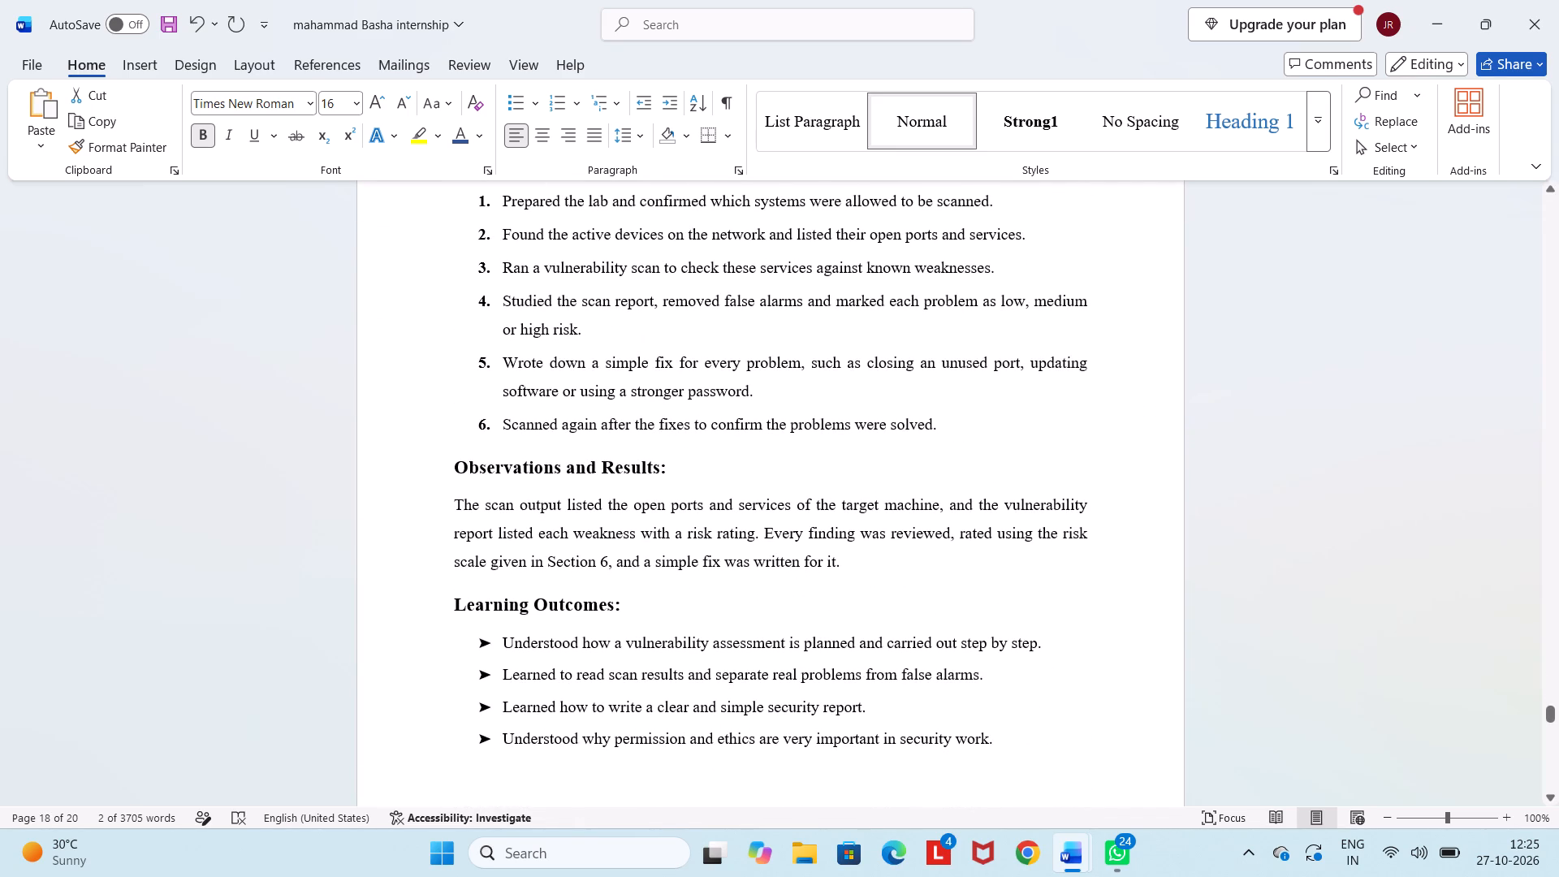
scroll(771, 257, "up", 3)
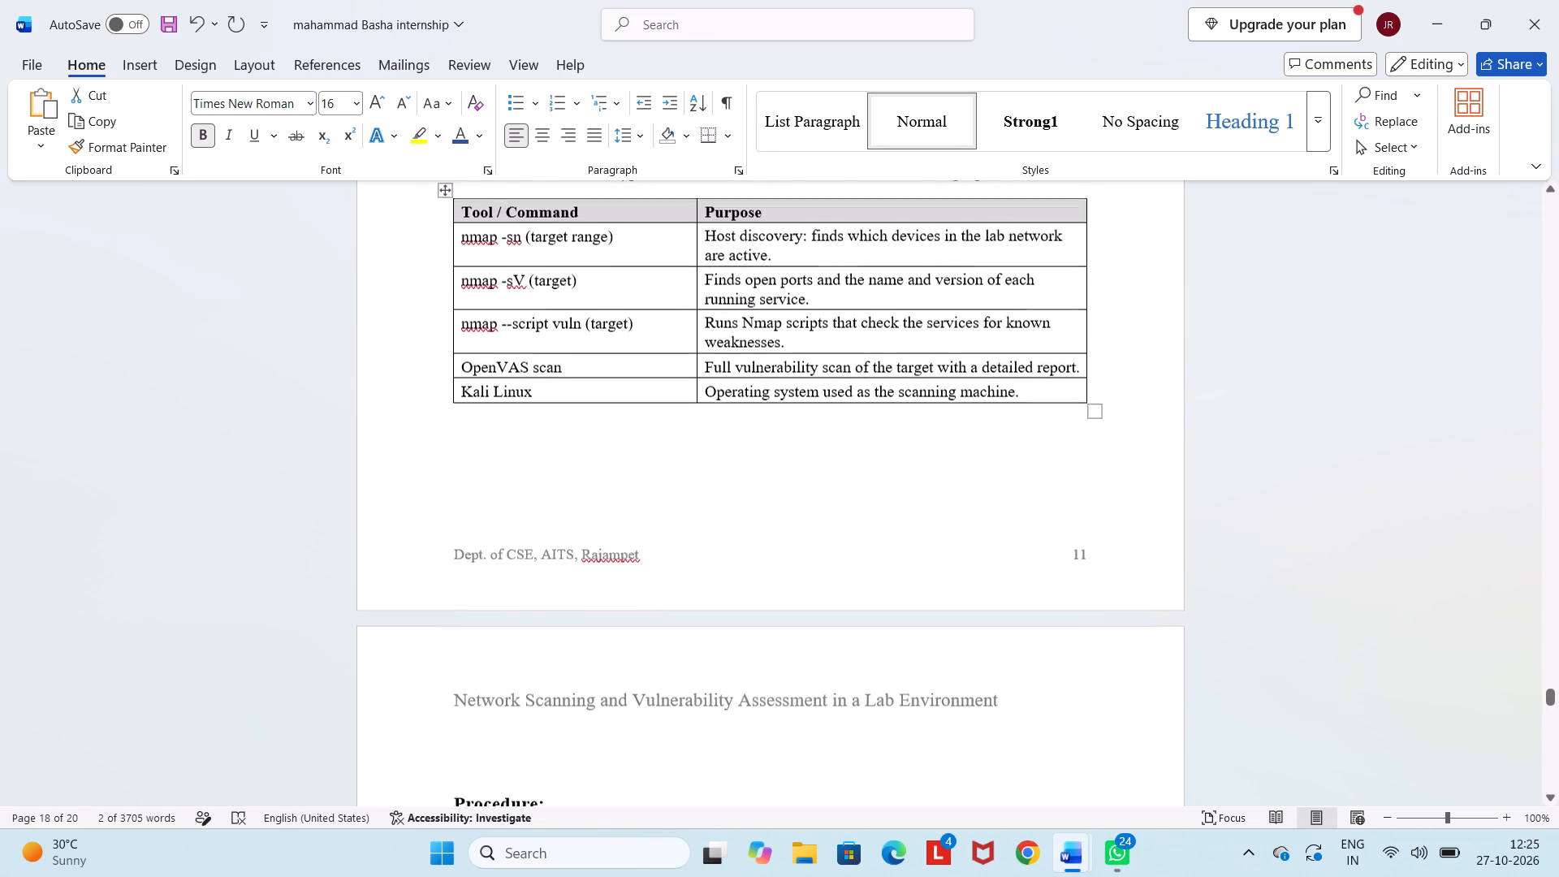
scroll(771, 257, "up", 3)
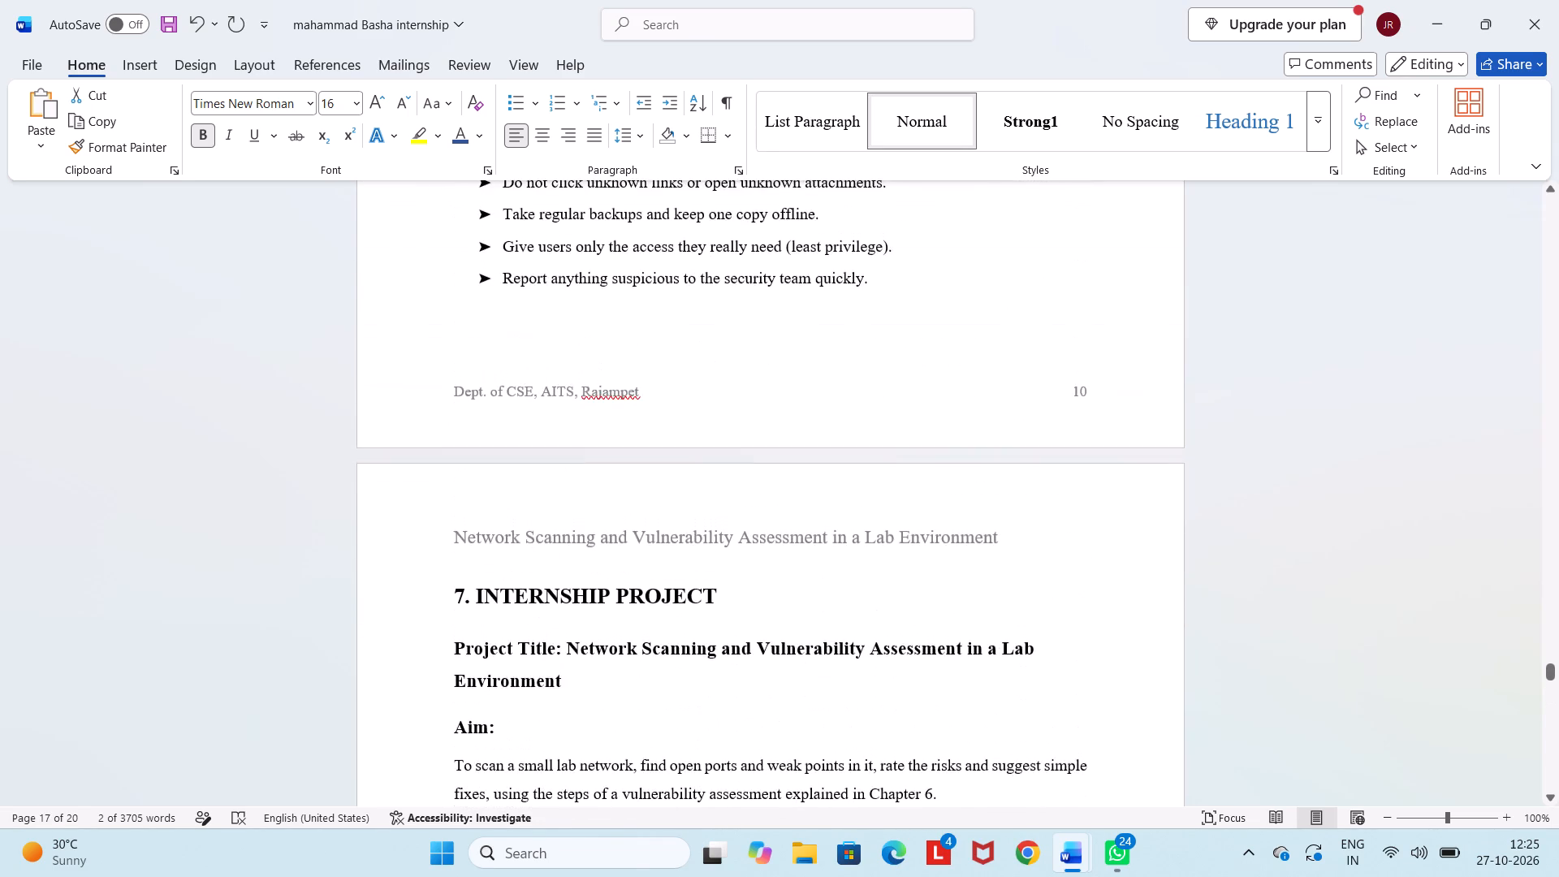
Review the report backwards from "7. INTERNSHIP PROJECT" to the title page, examining chapter headings, tables and page layout.
scroll(771, 257, "up", 3)
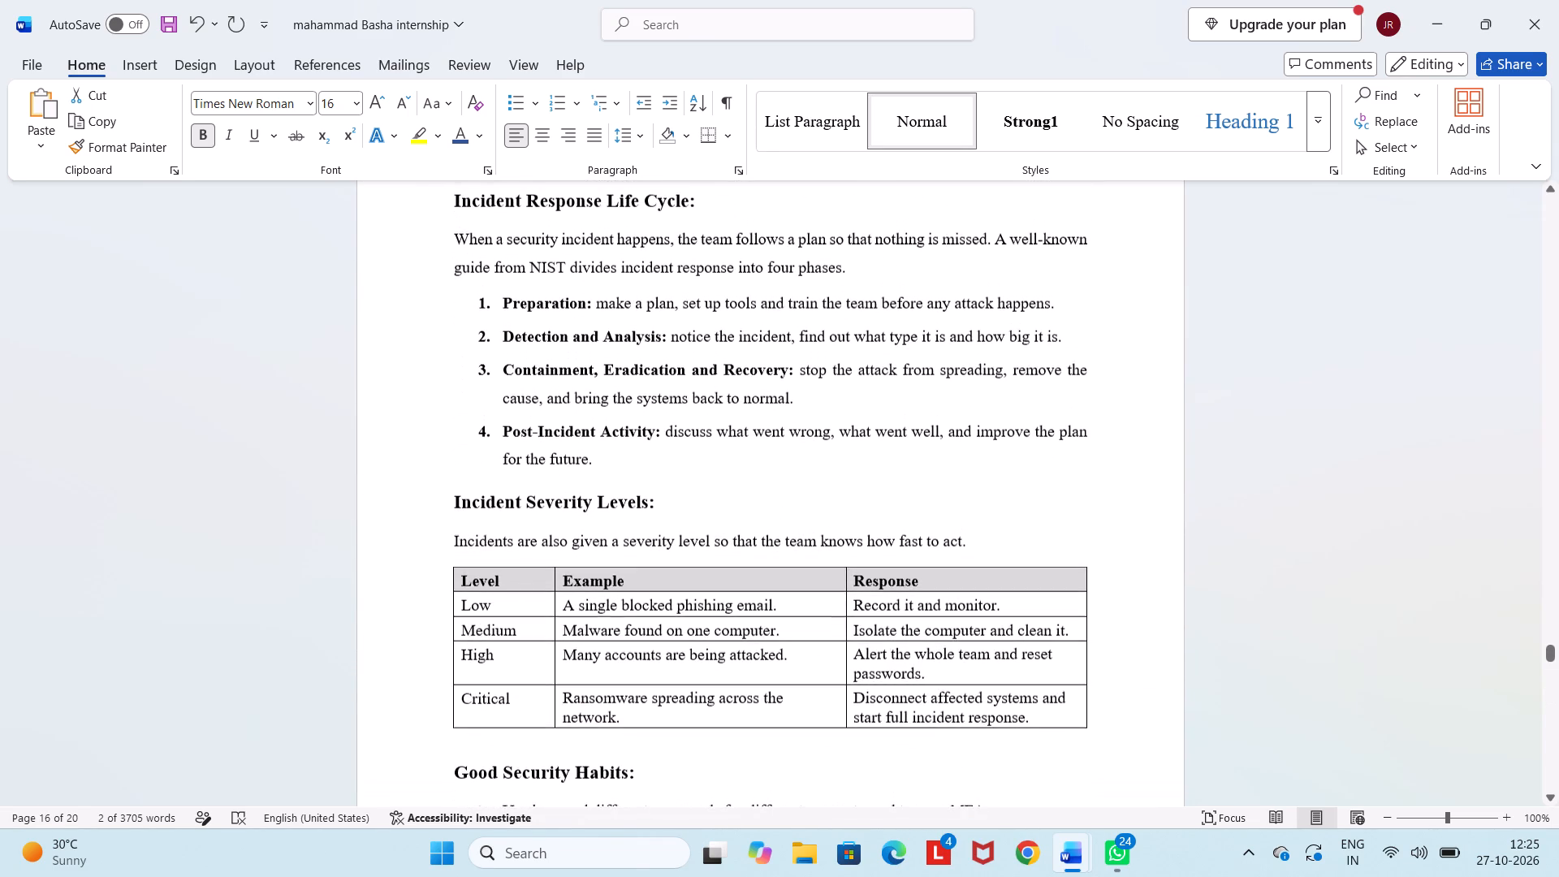
scroll(771, 257, "up", 3)
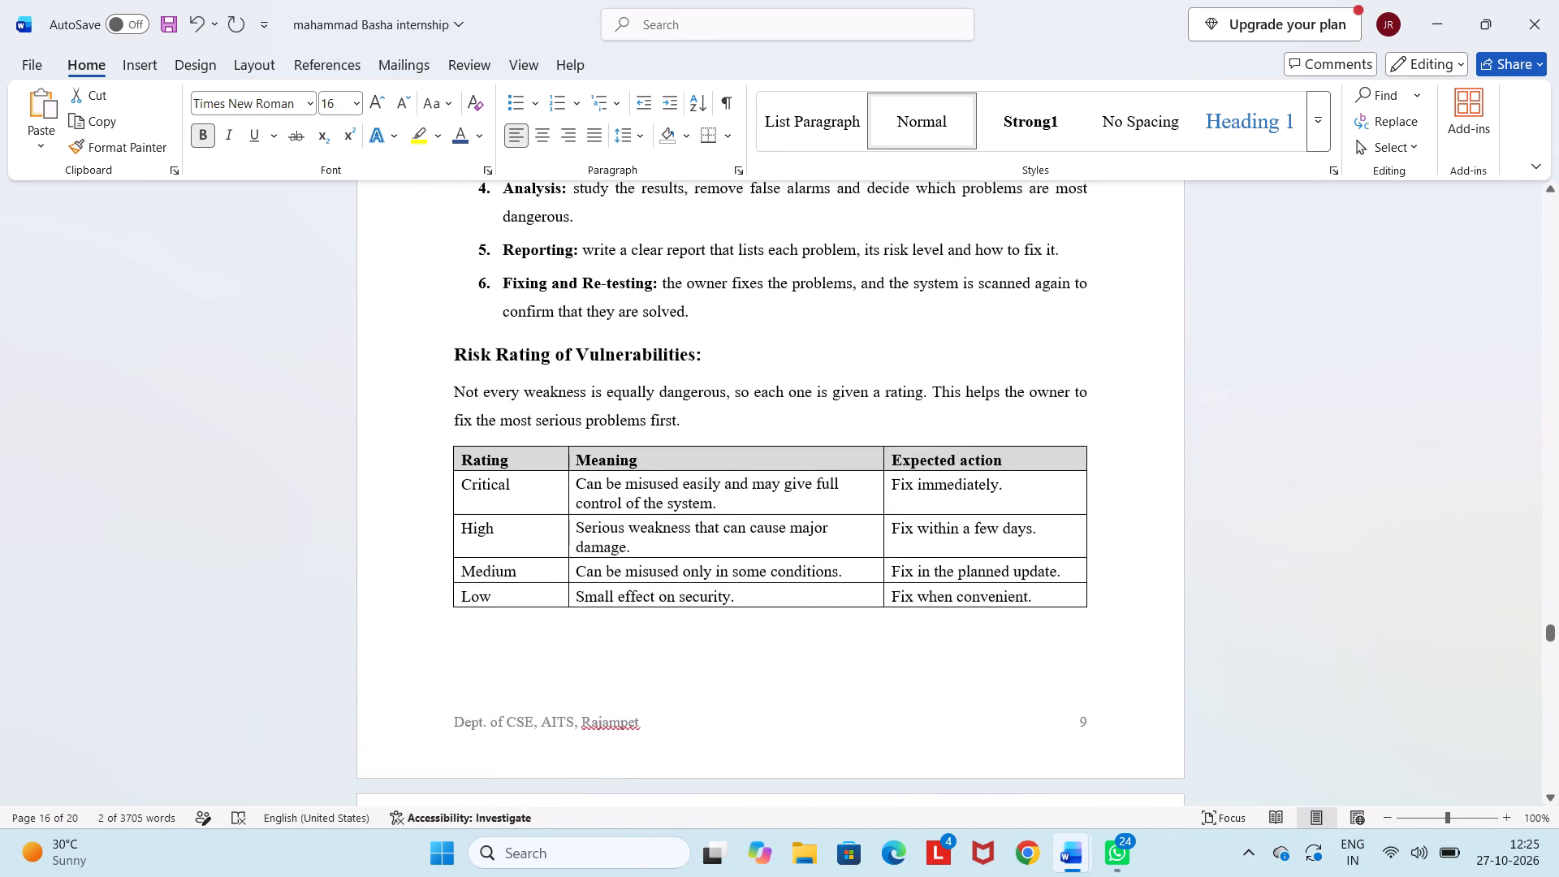
scroll(771, 257, "up", 2)
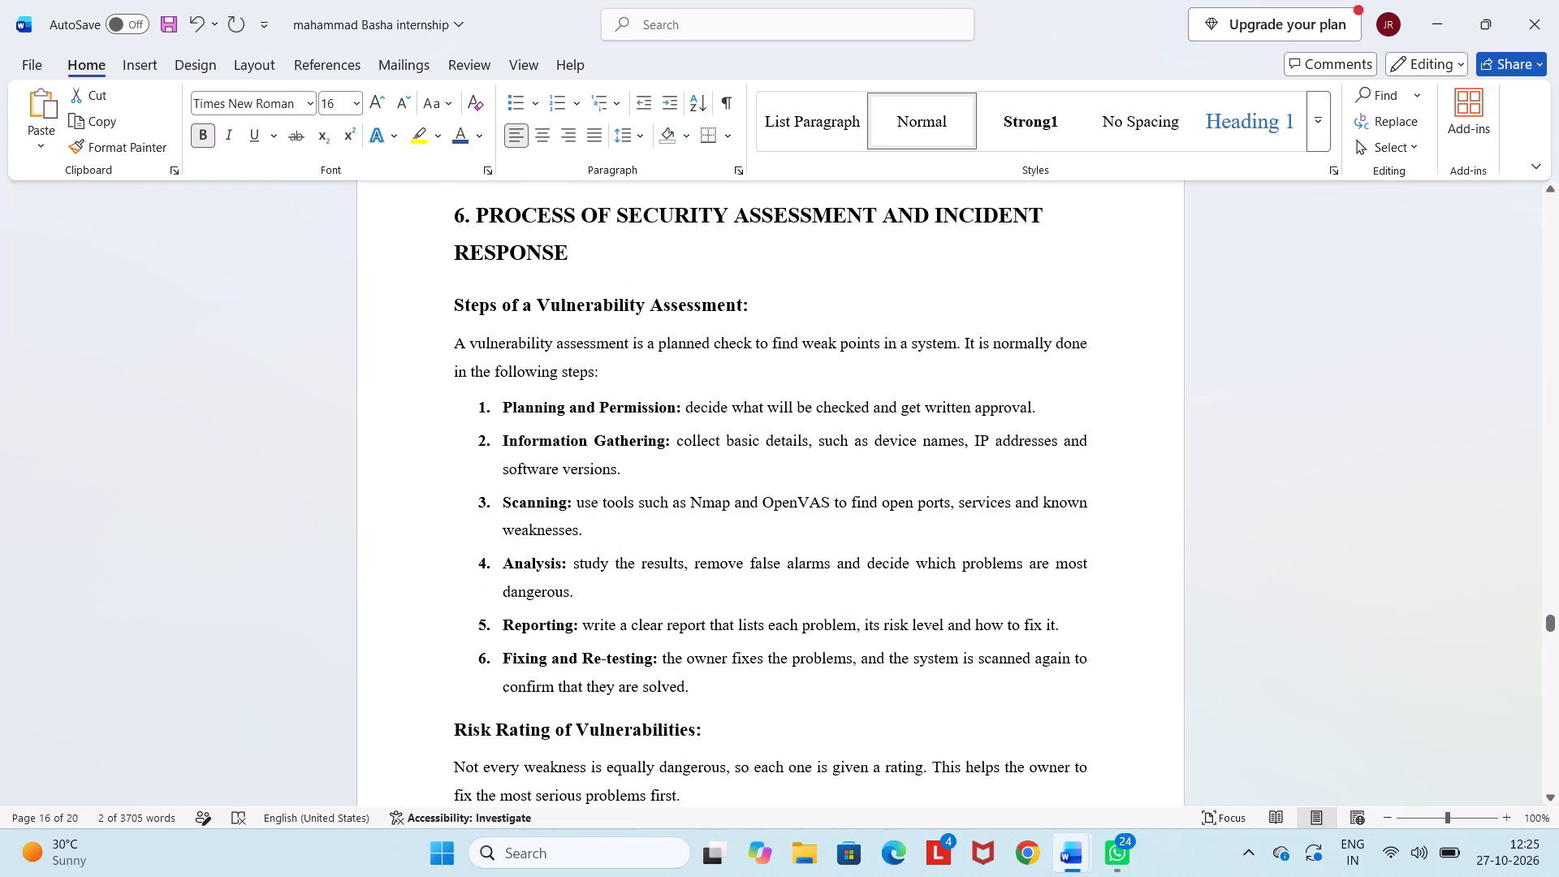
scroll(771, 257, "up", 5)
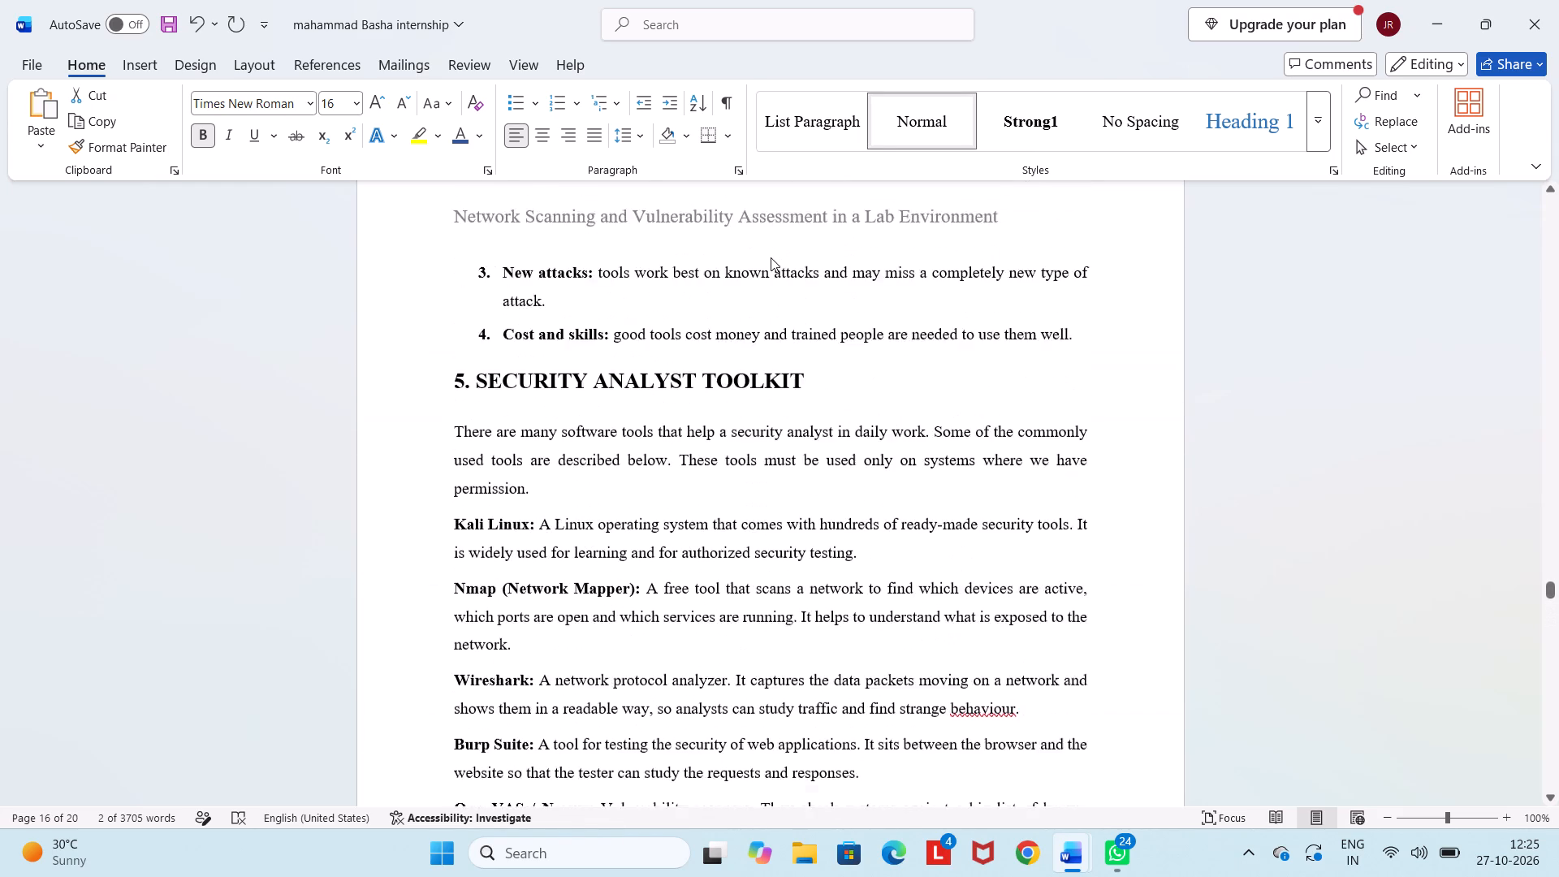
scroll(771, 257, "up", 3)
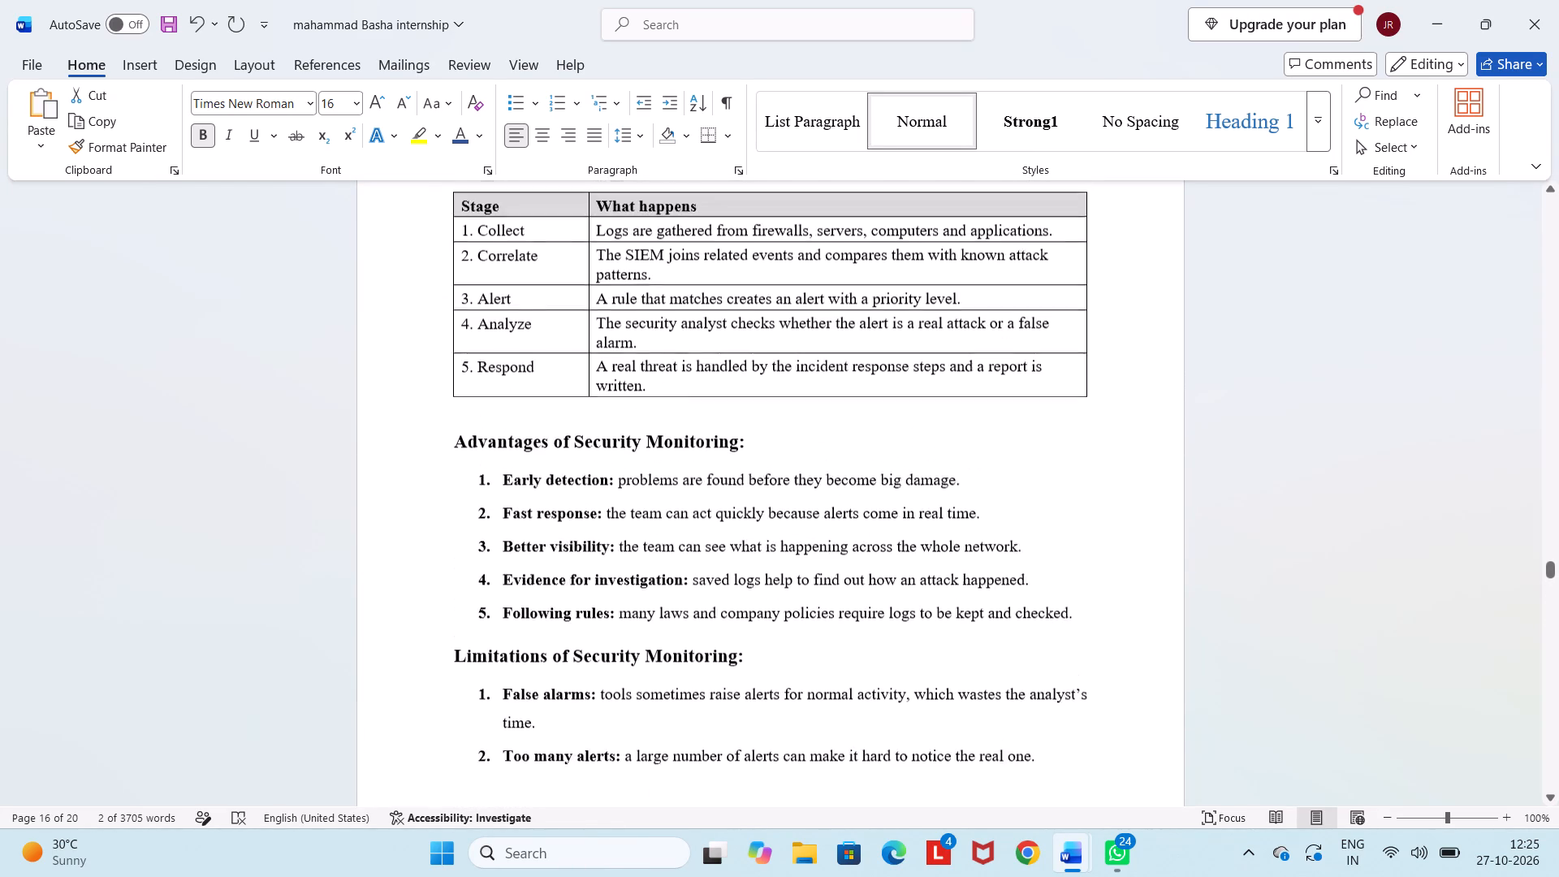
scroll(771, 257, "up", 2)
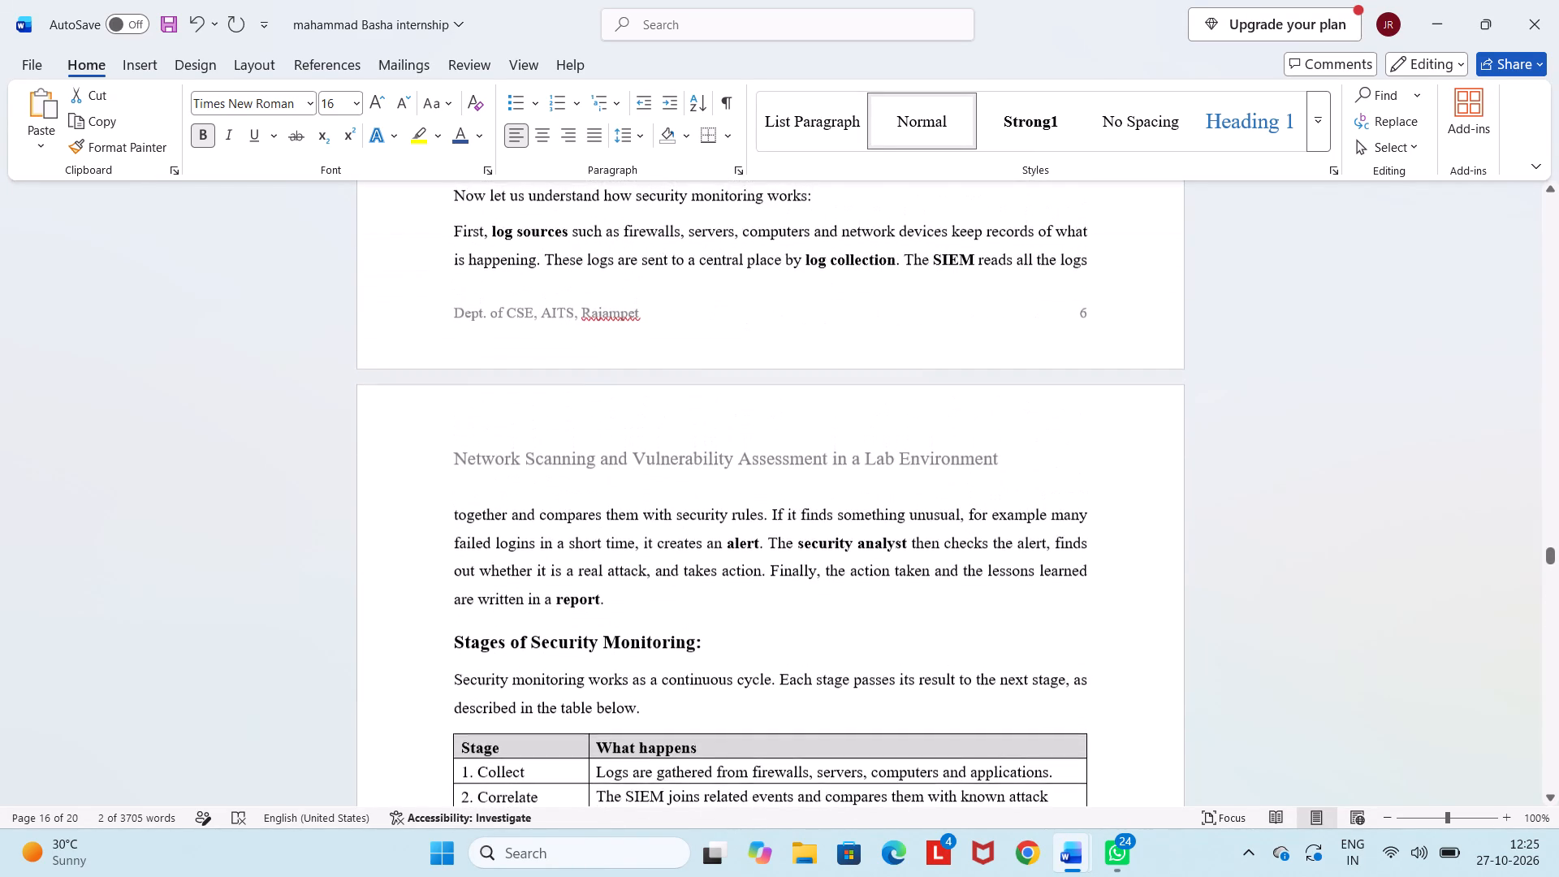
scroll(771, 257, "up", 4)
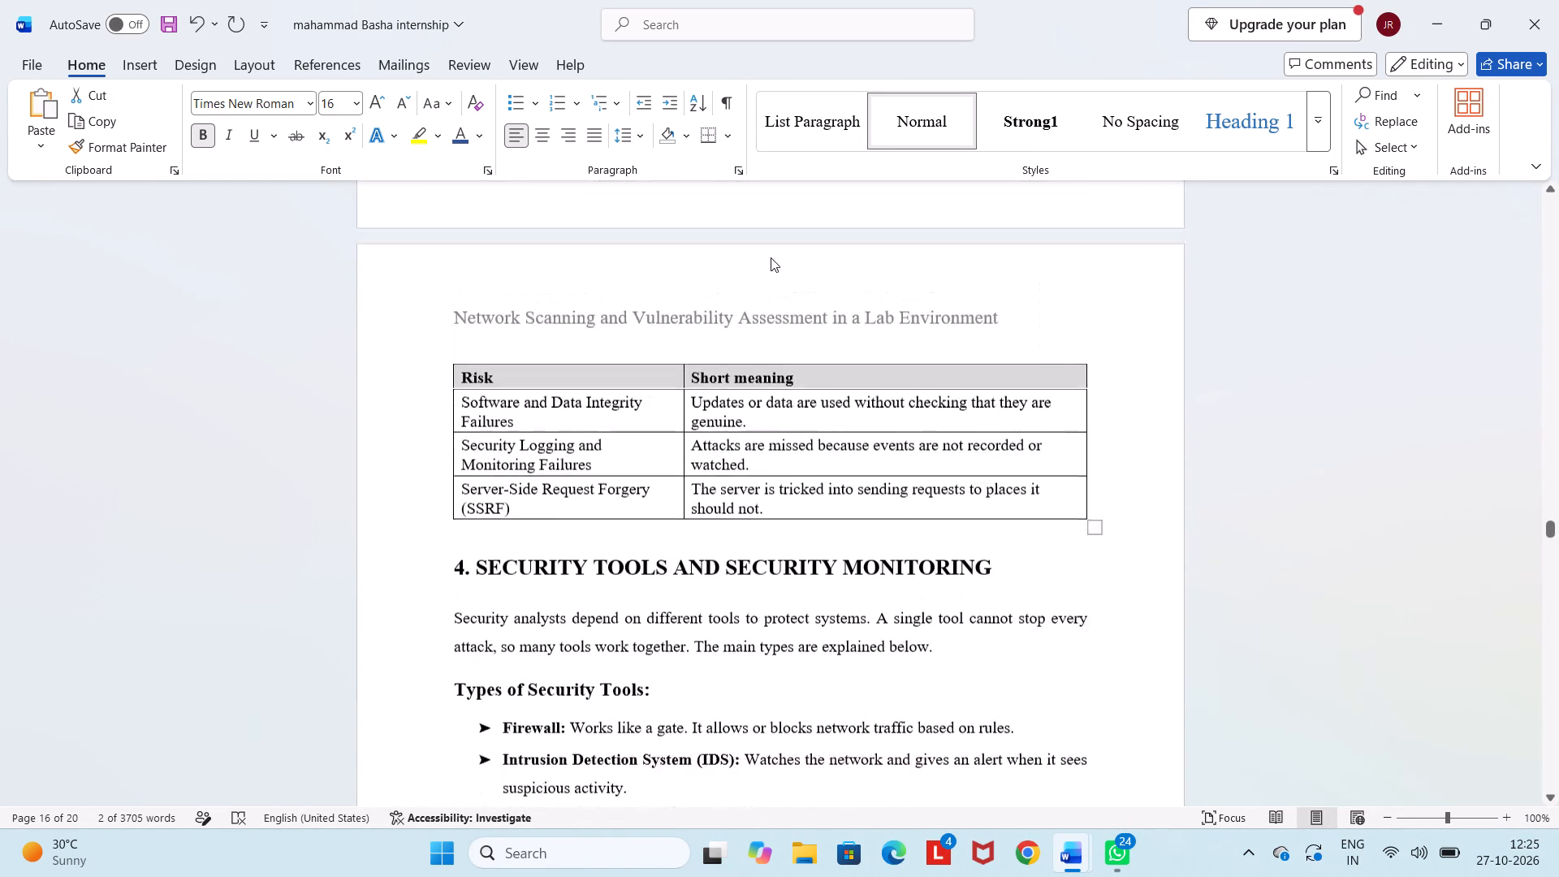
scroll(771, 257, "up", 2)
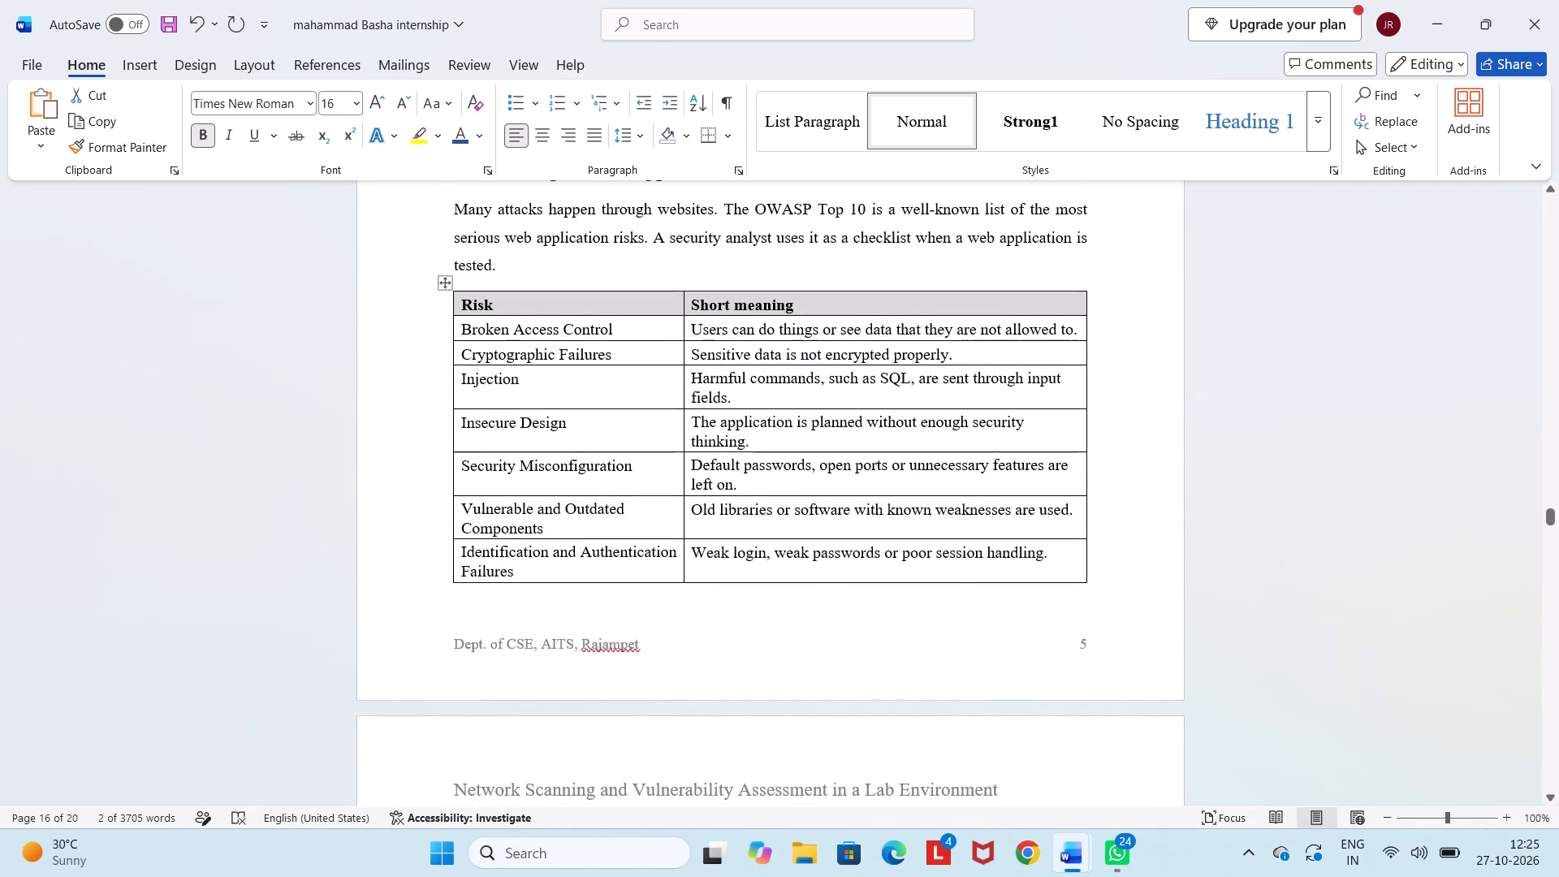
scroll(771, 257, "up", 5)
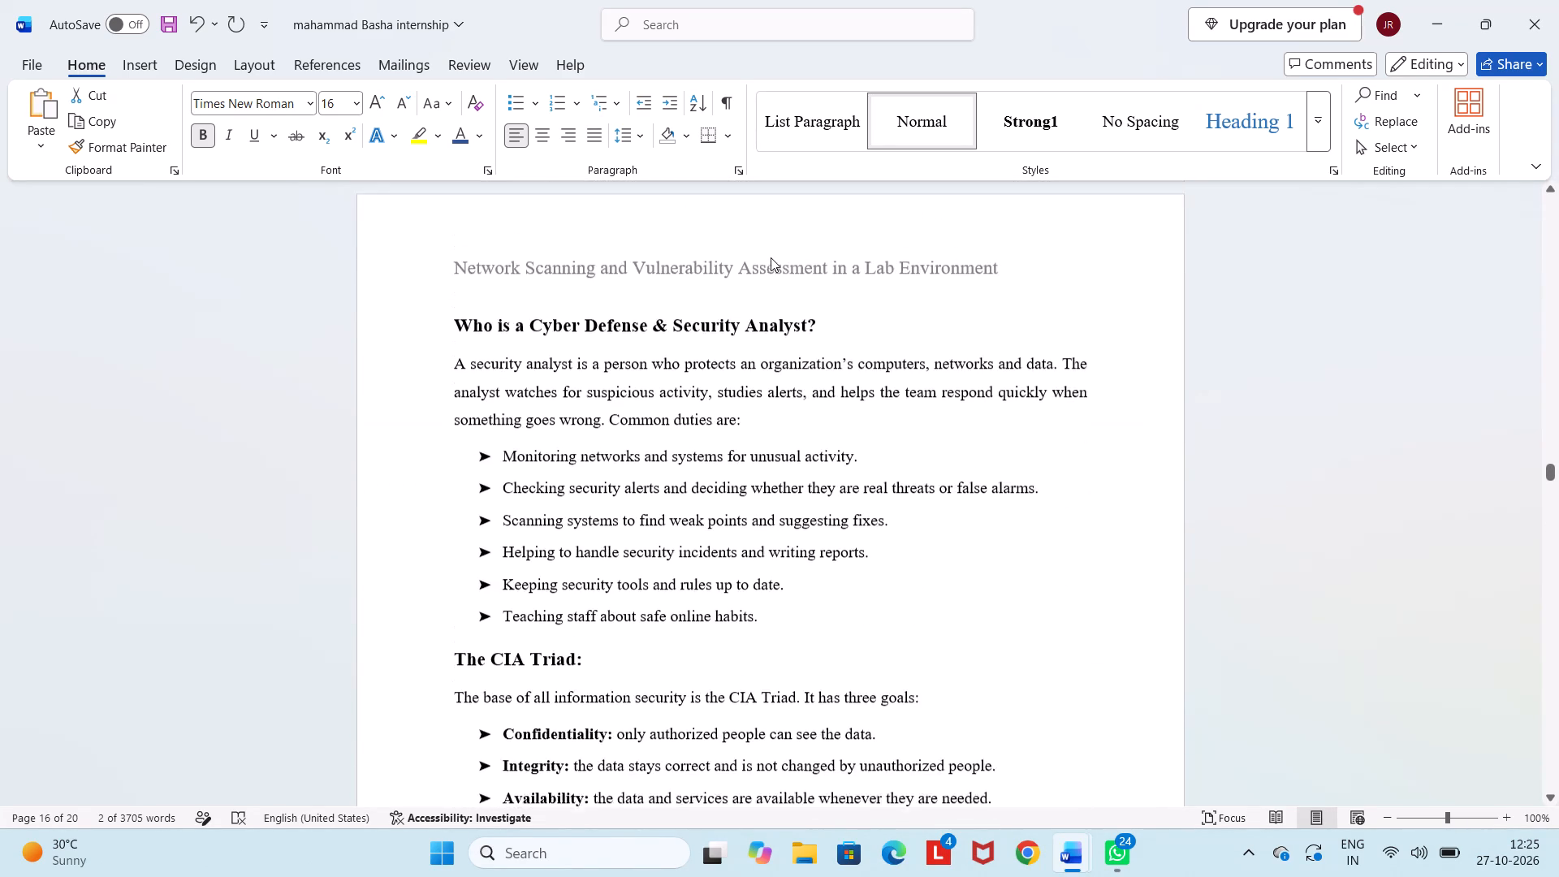
scroll(771, 257, "down", 2)
scroll(771, 257, "up", 1)
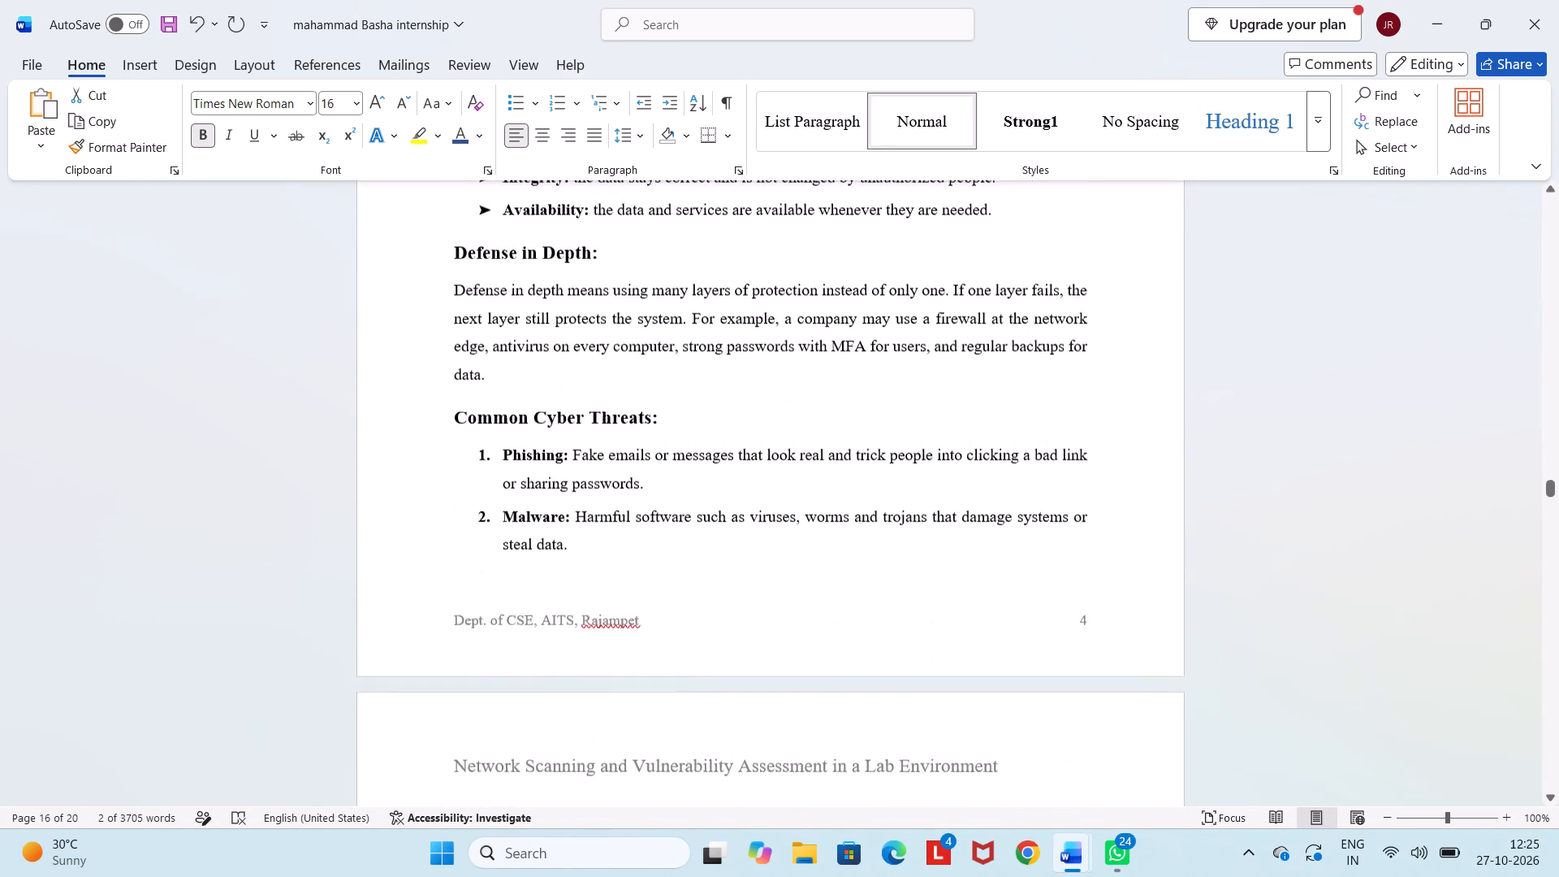
scroll(771, 257, "up", 5)
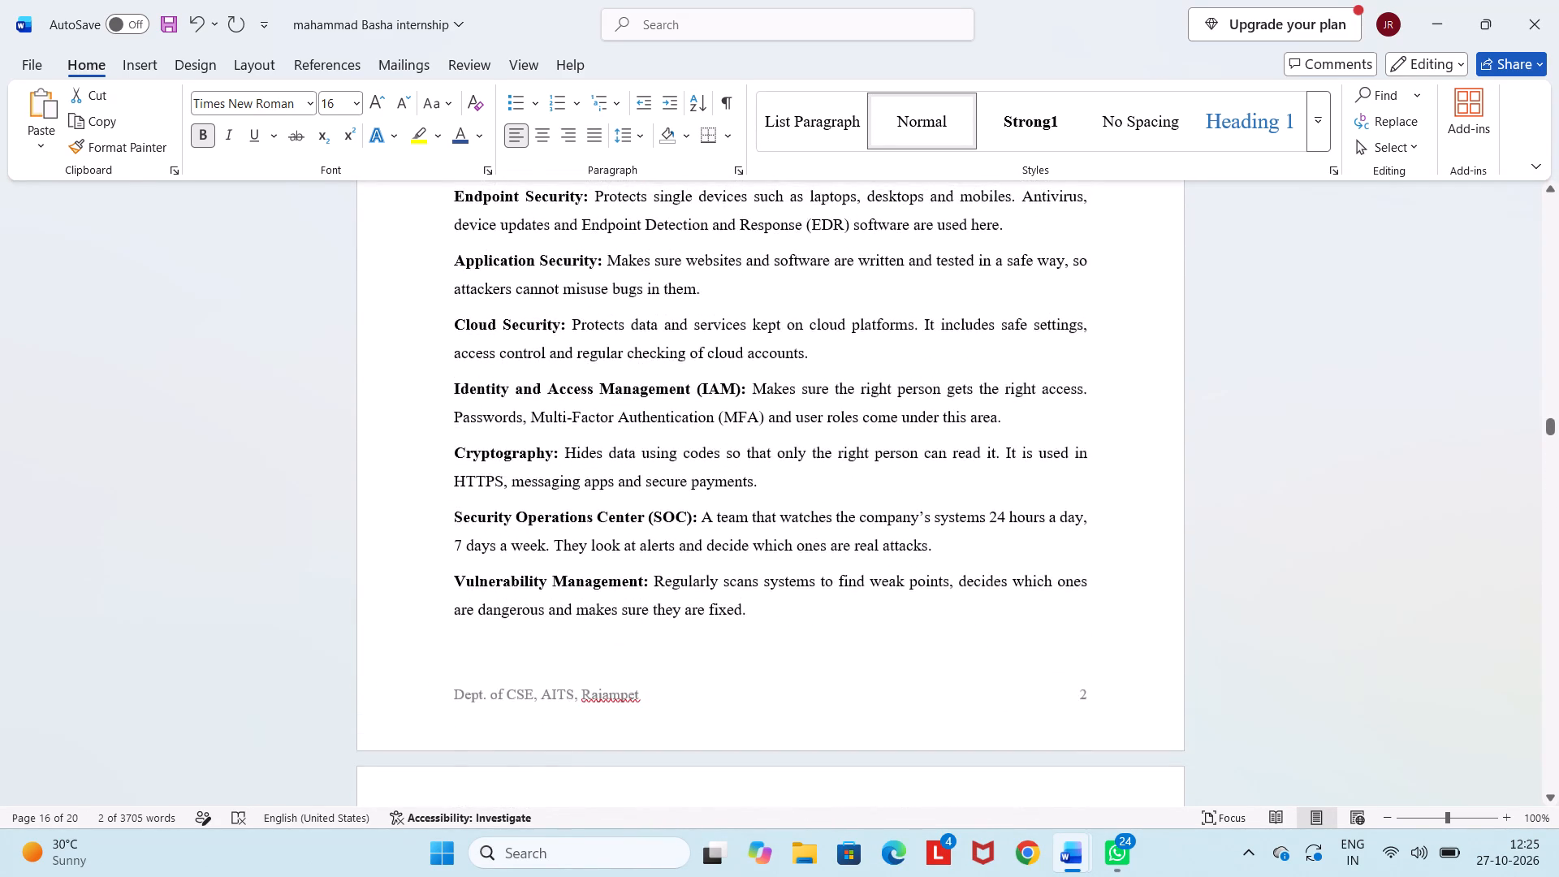
scroll(771, 257, "up", 3)
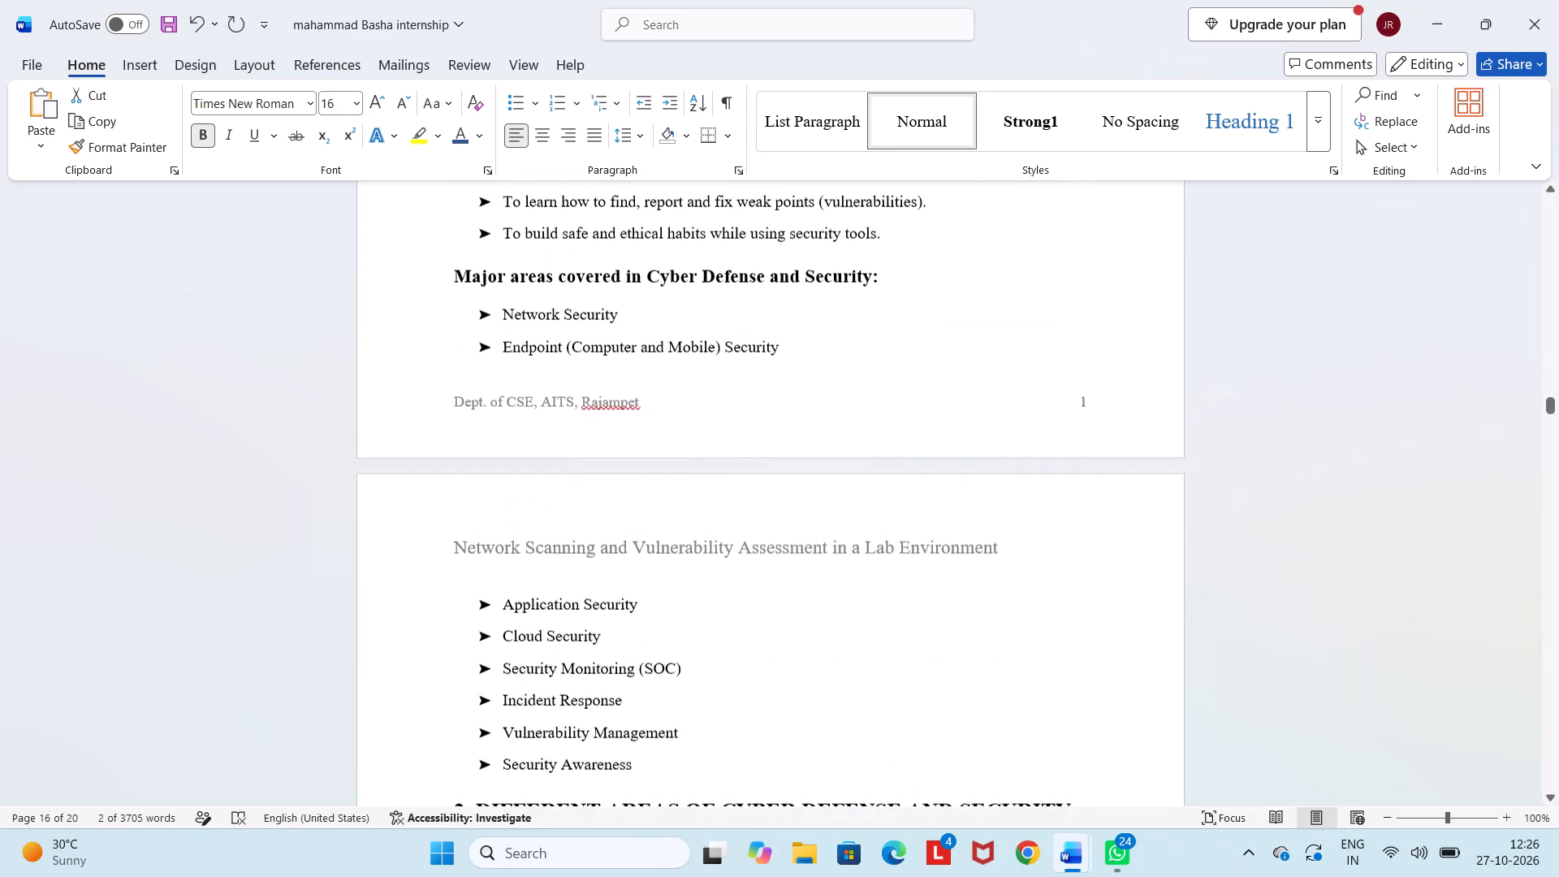
scroll(771, 257, "up", 1)
scroll(771, 257, "down", 1)
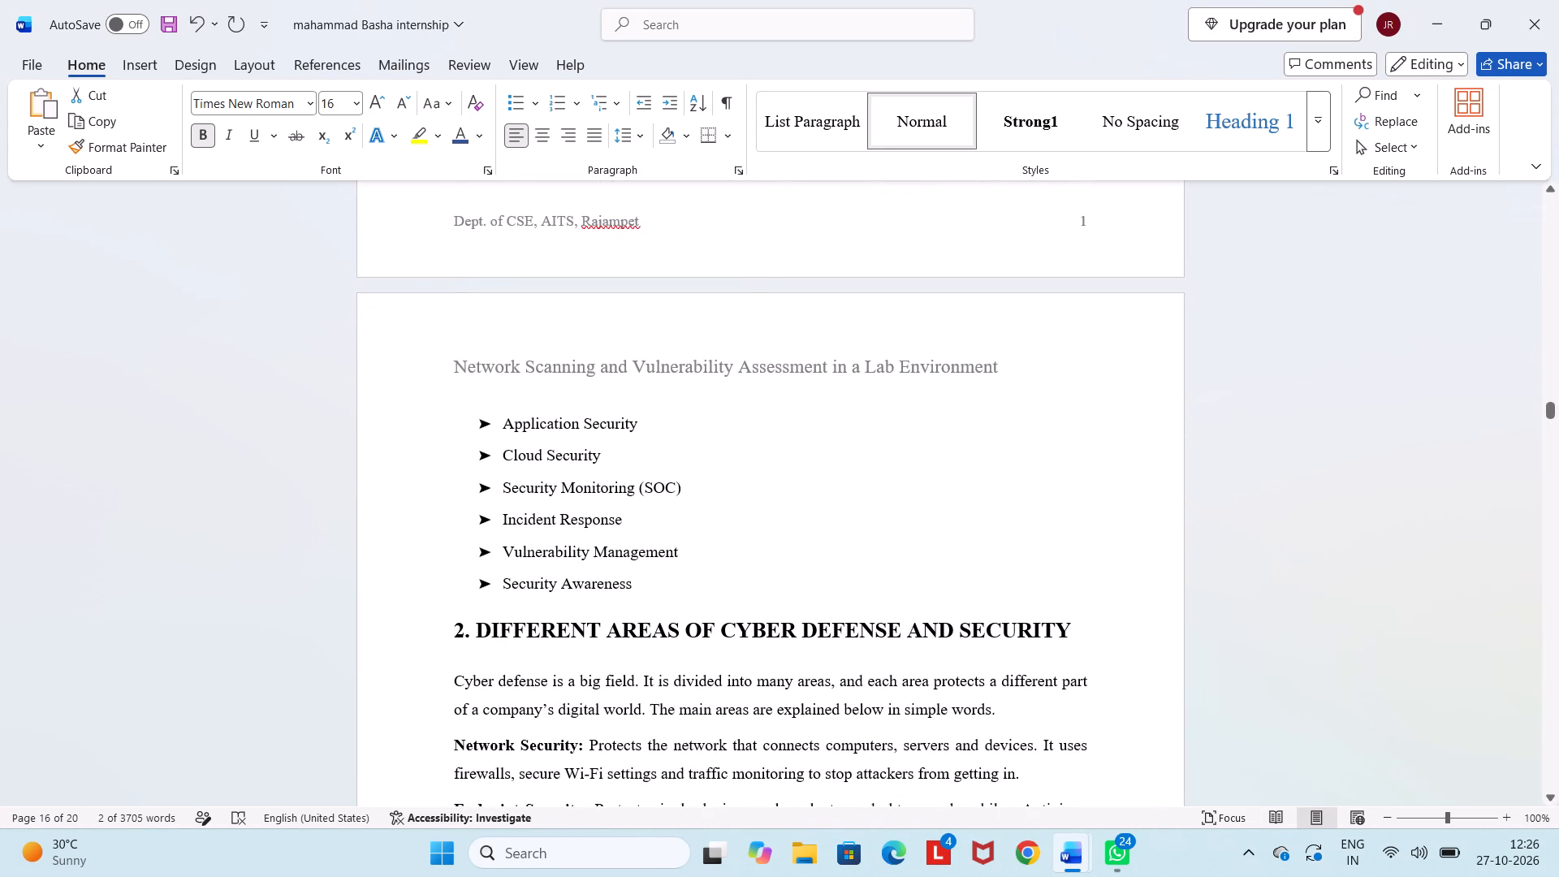
scroll(636, 443, "up", 8)
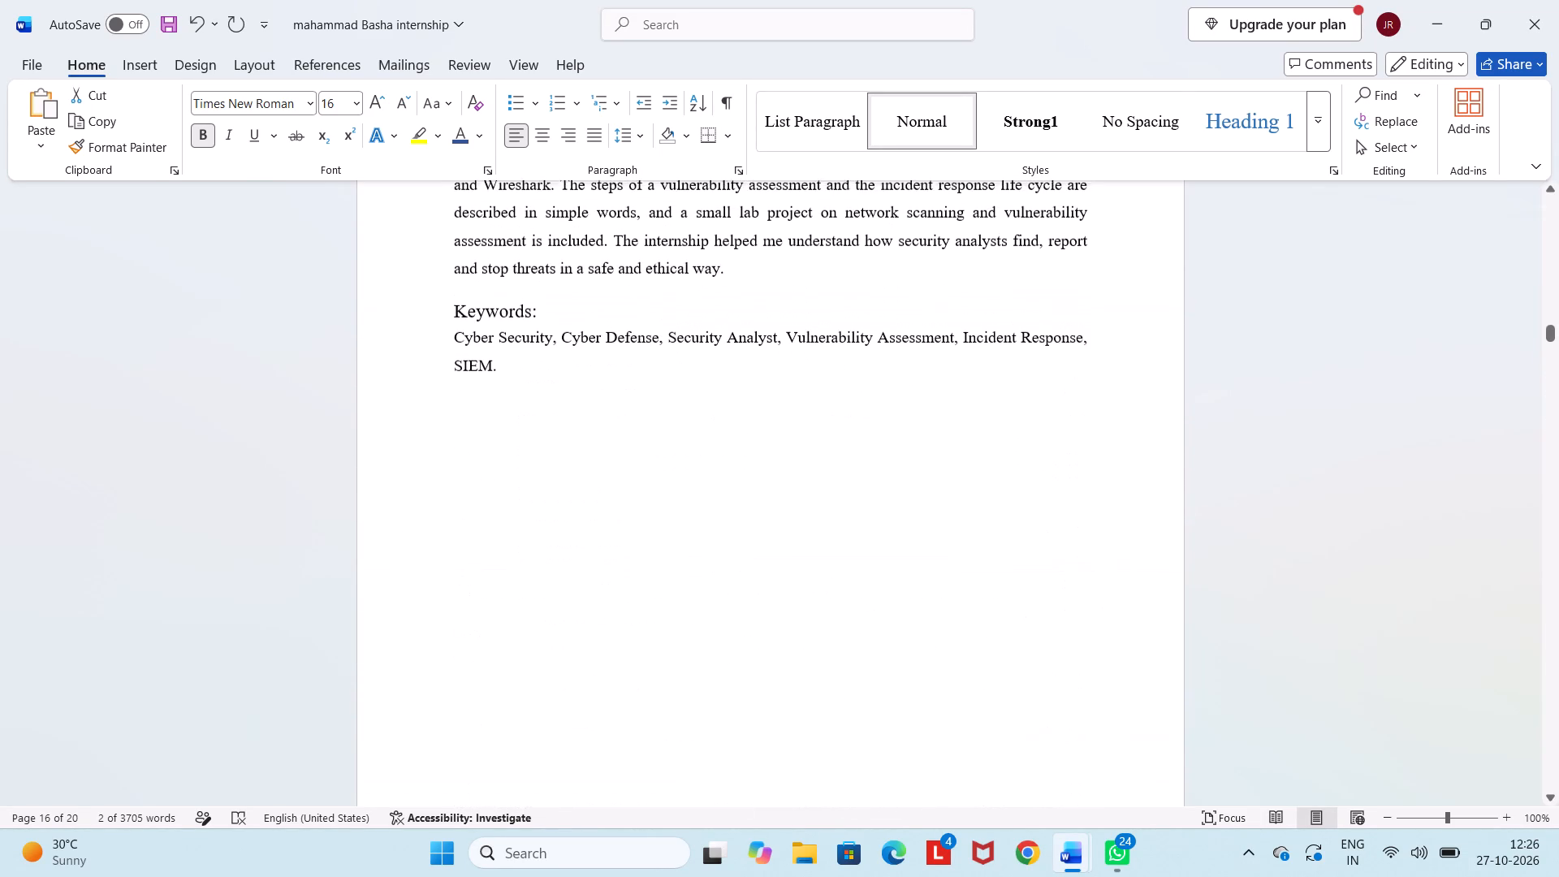
scroll(636, 443, "up", 8)
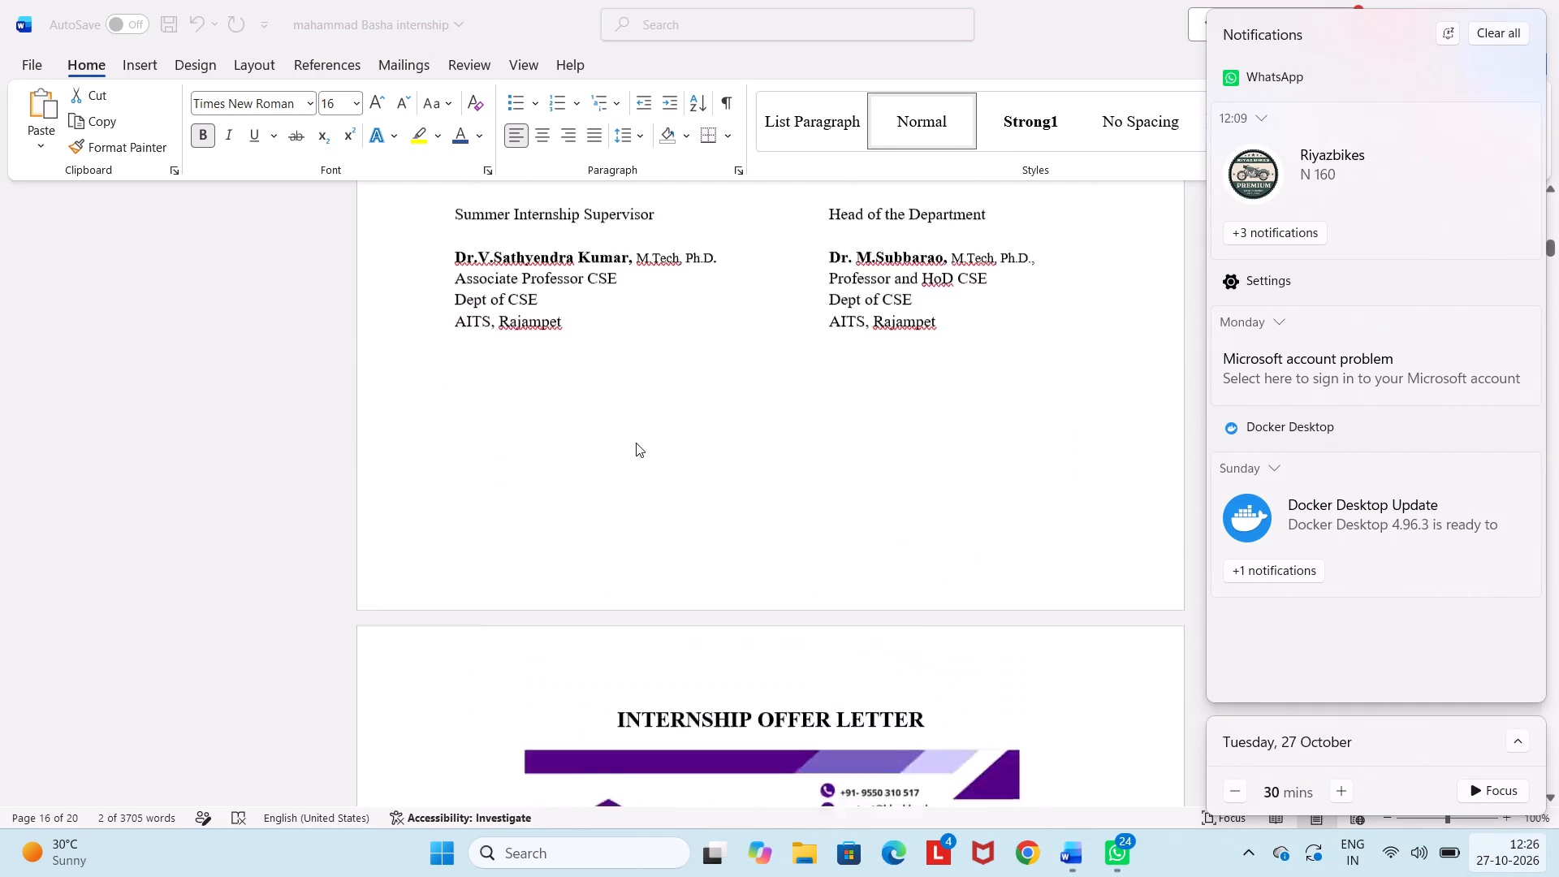
scroll(636, 443, "up", 1)
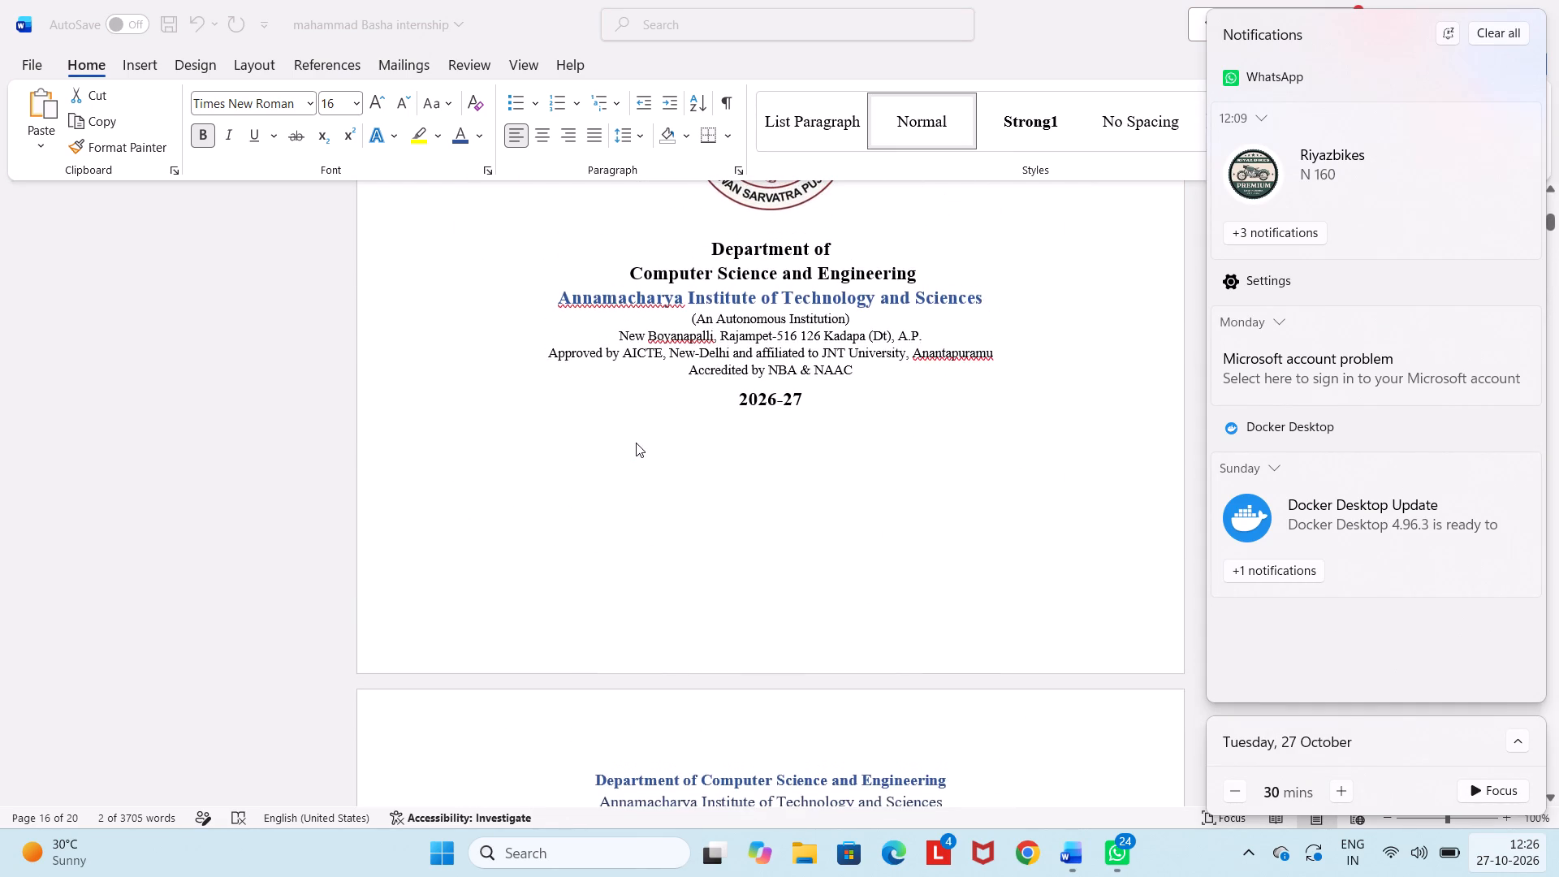
scroll(636, 443, "up", 4)
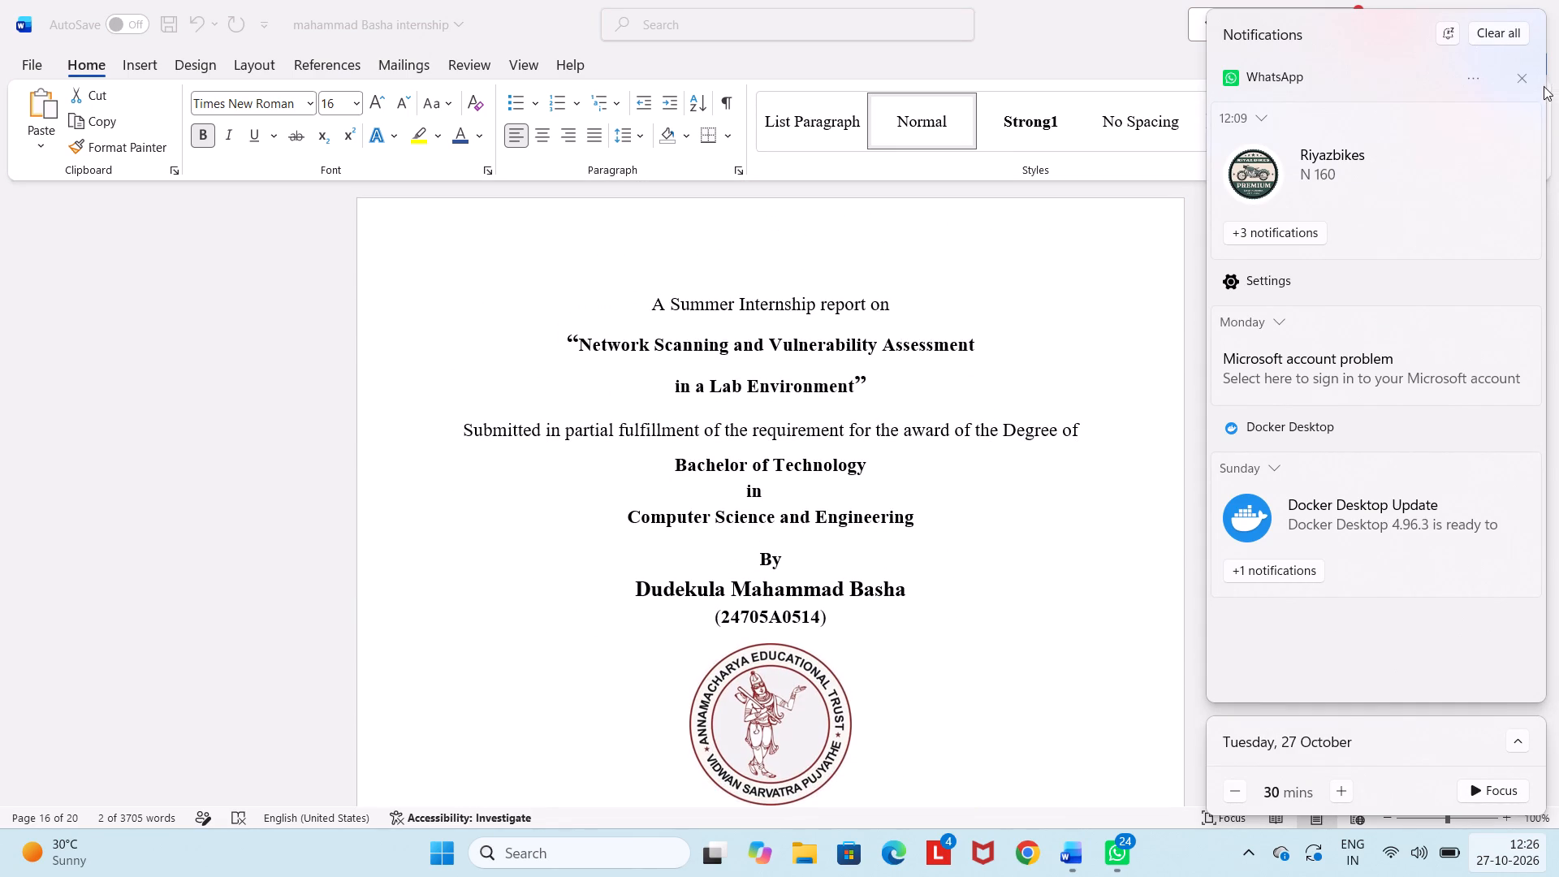
Dismiss the WhatsApp notifications, clear all remaining notifications and return to the report.
left_click(1522, 80)
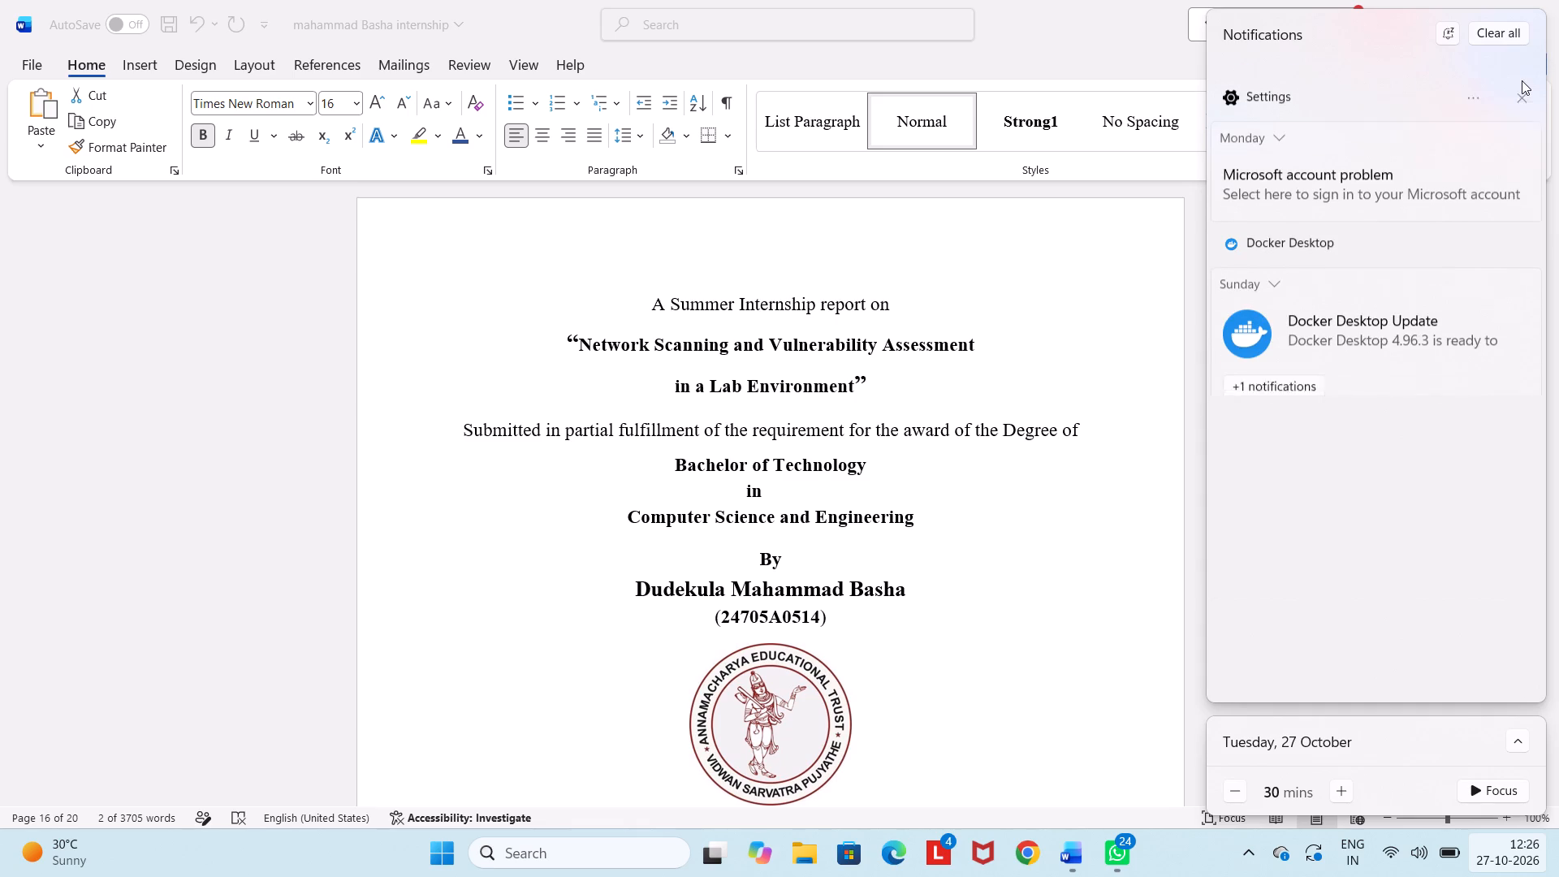
left_click(1518, 33)
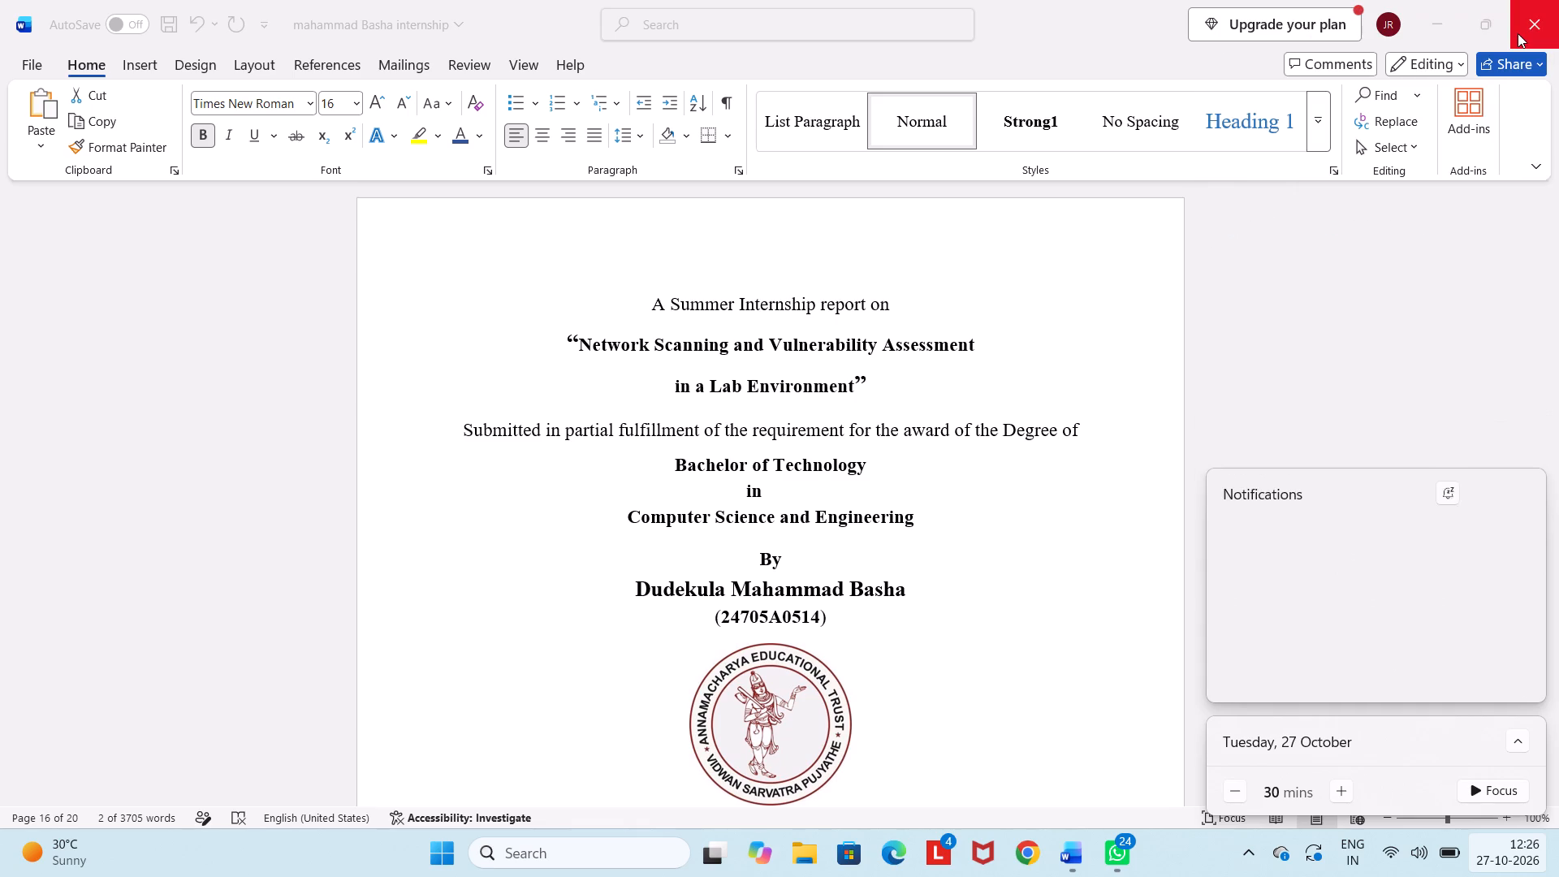
left_click(1479, 411)
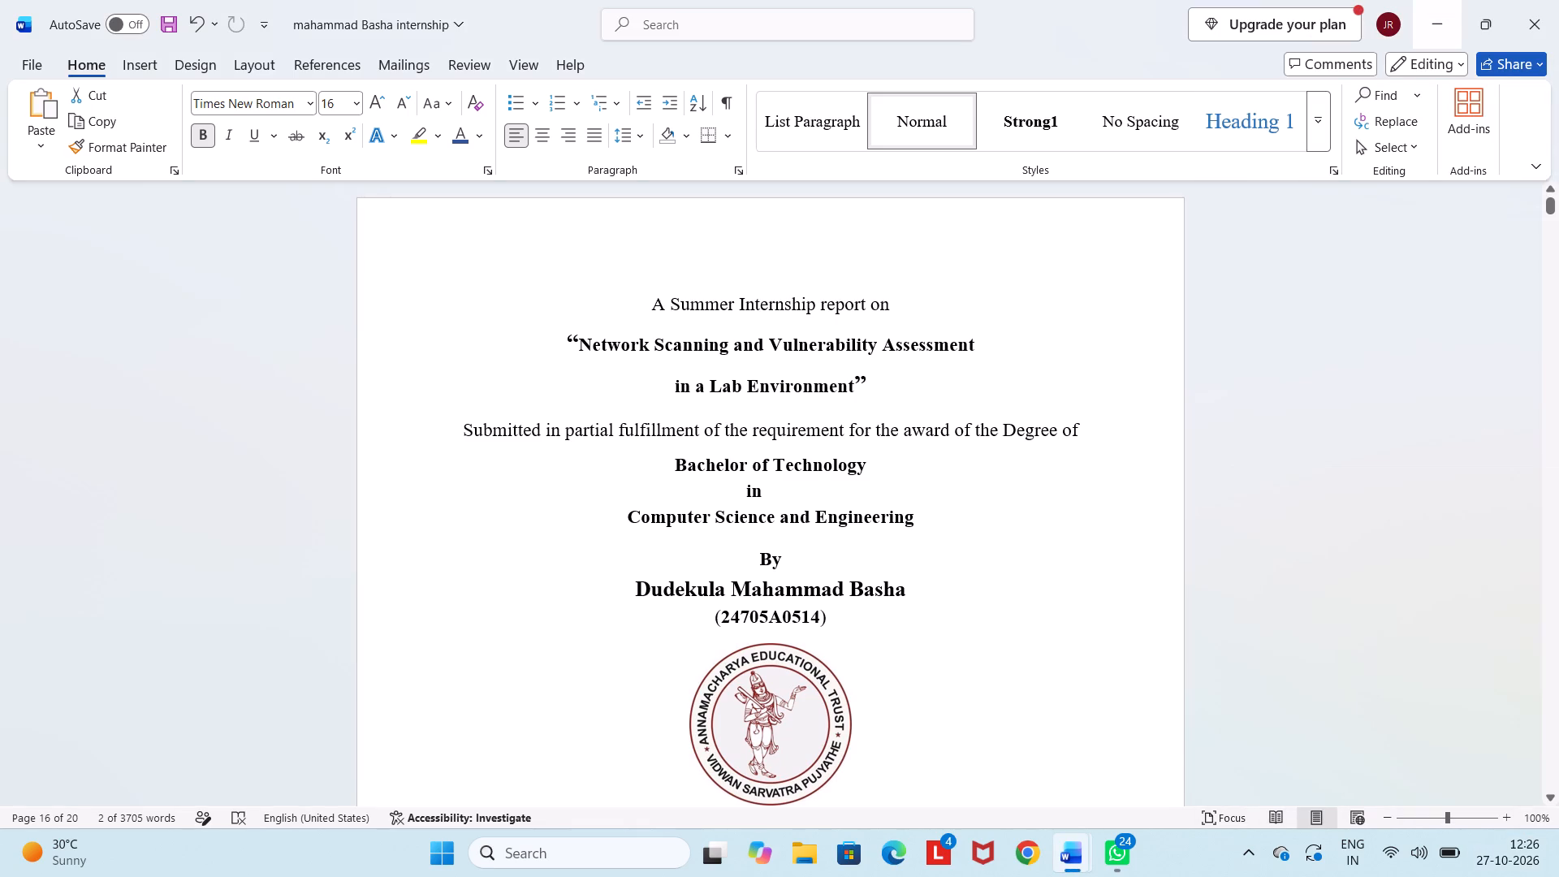
Save the corrected internship report under its existing file name.
scroll(1034, 527, "up", 1)
key("ctrl+s")
key("ctrl+s")
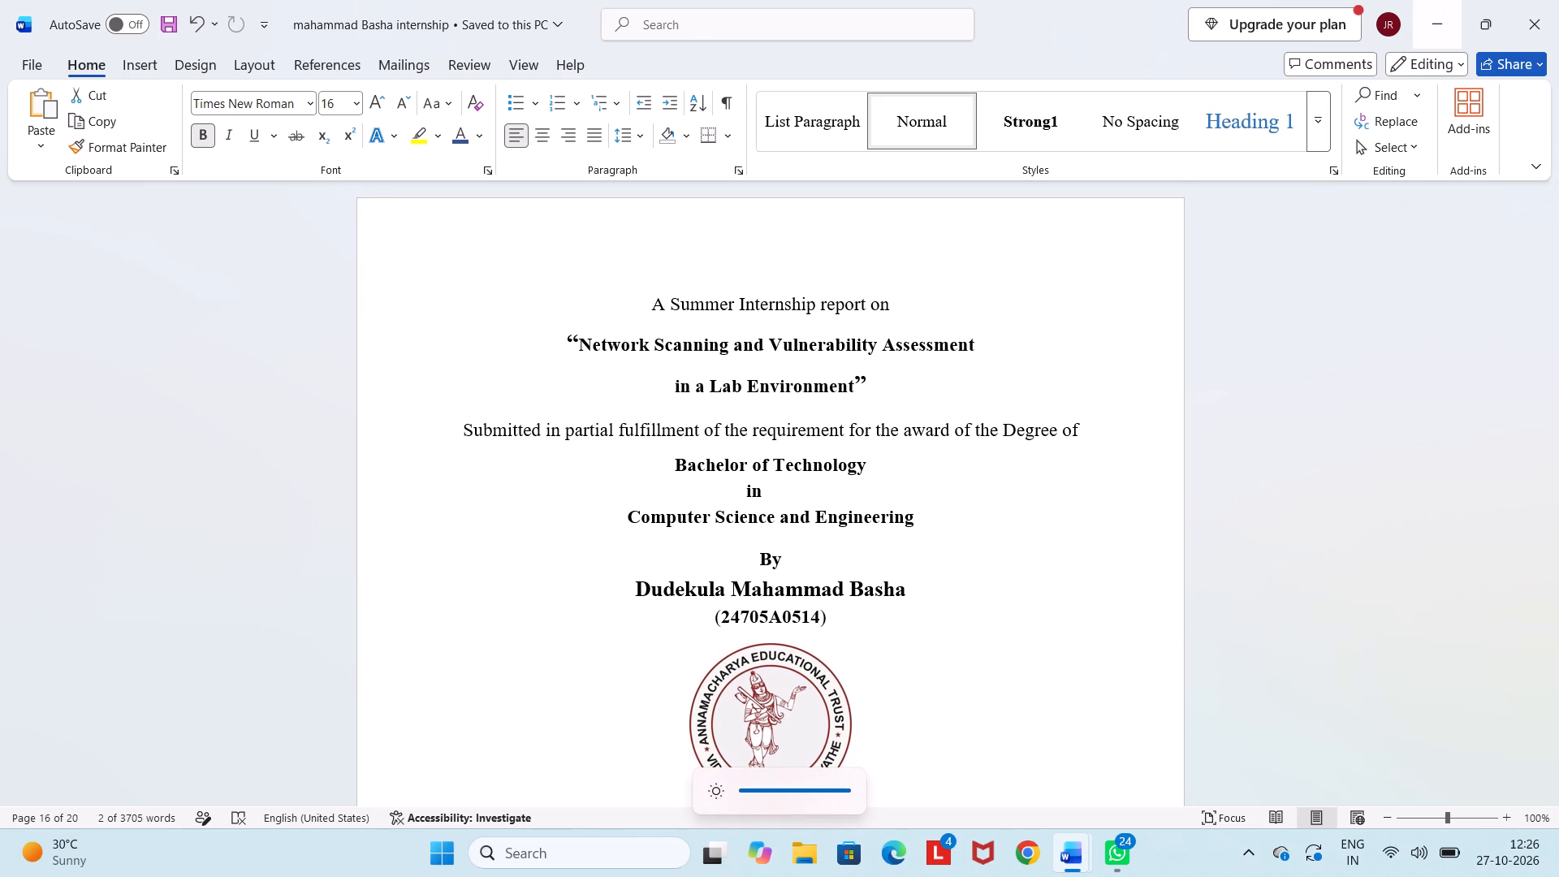
Look over the front pages from the title page through the certificate to the internship offer letter and back.
scroll(700, 524, "down", 1)
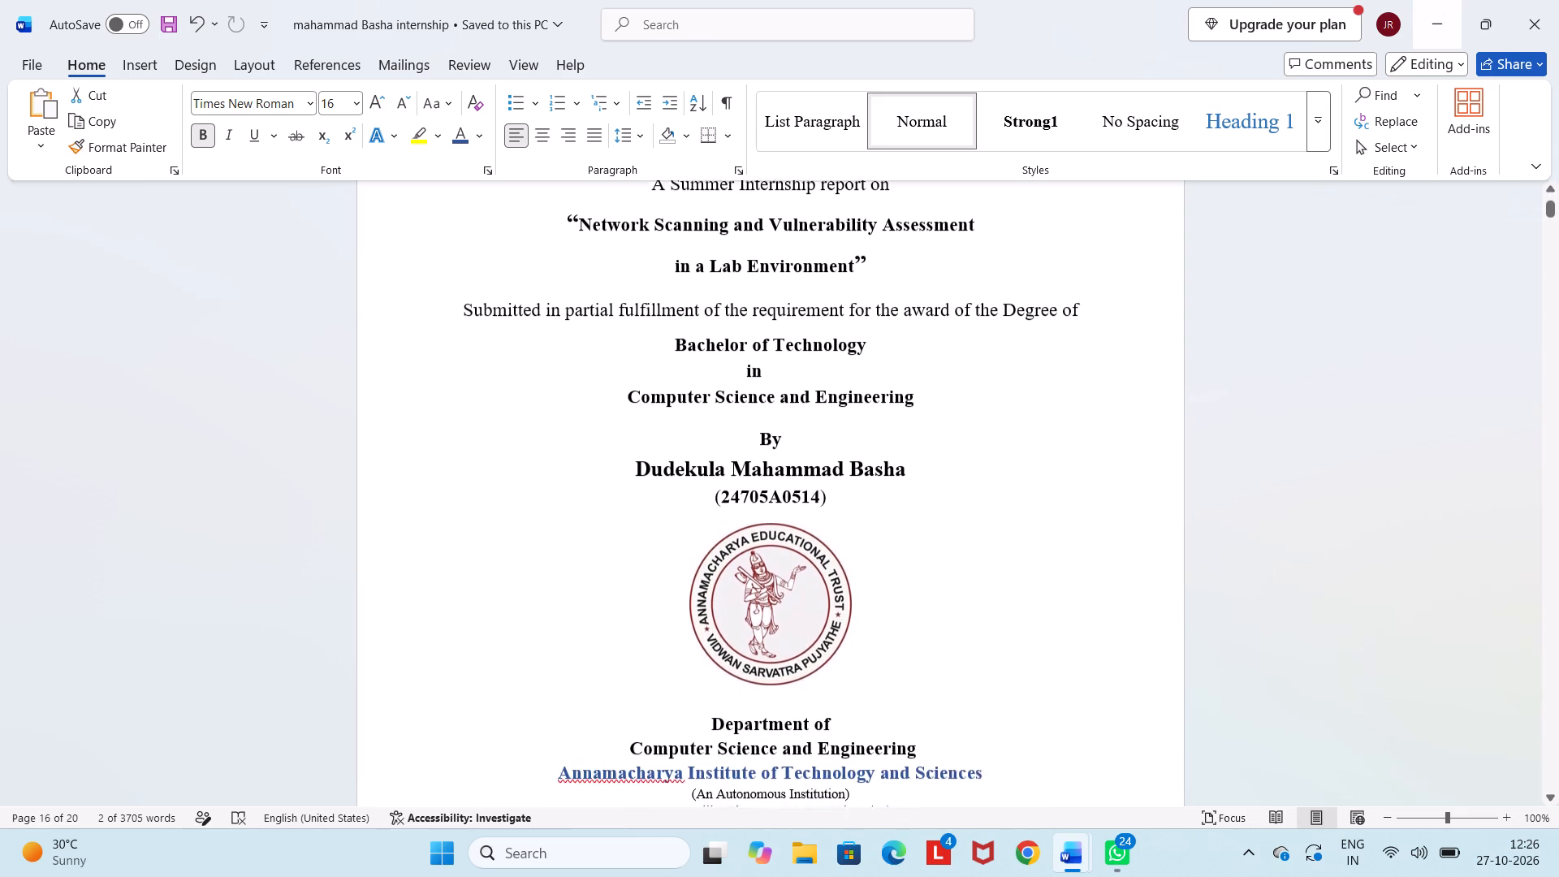
scroll(700, 524, "down", 9)
scroll(700, 524, "up", 1)
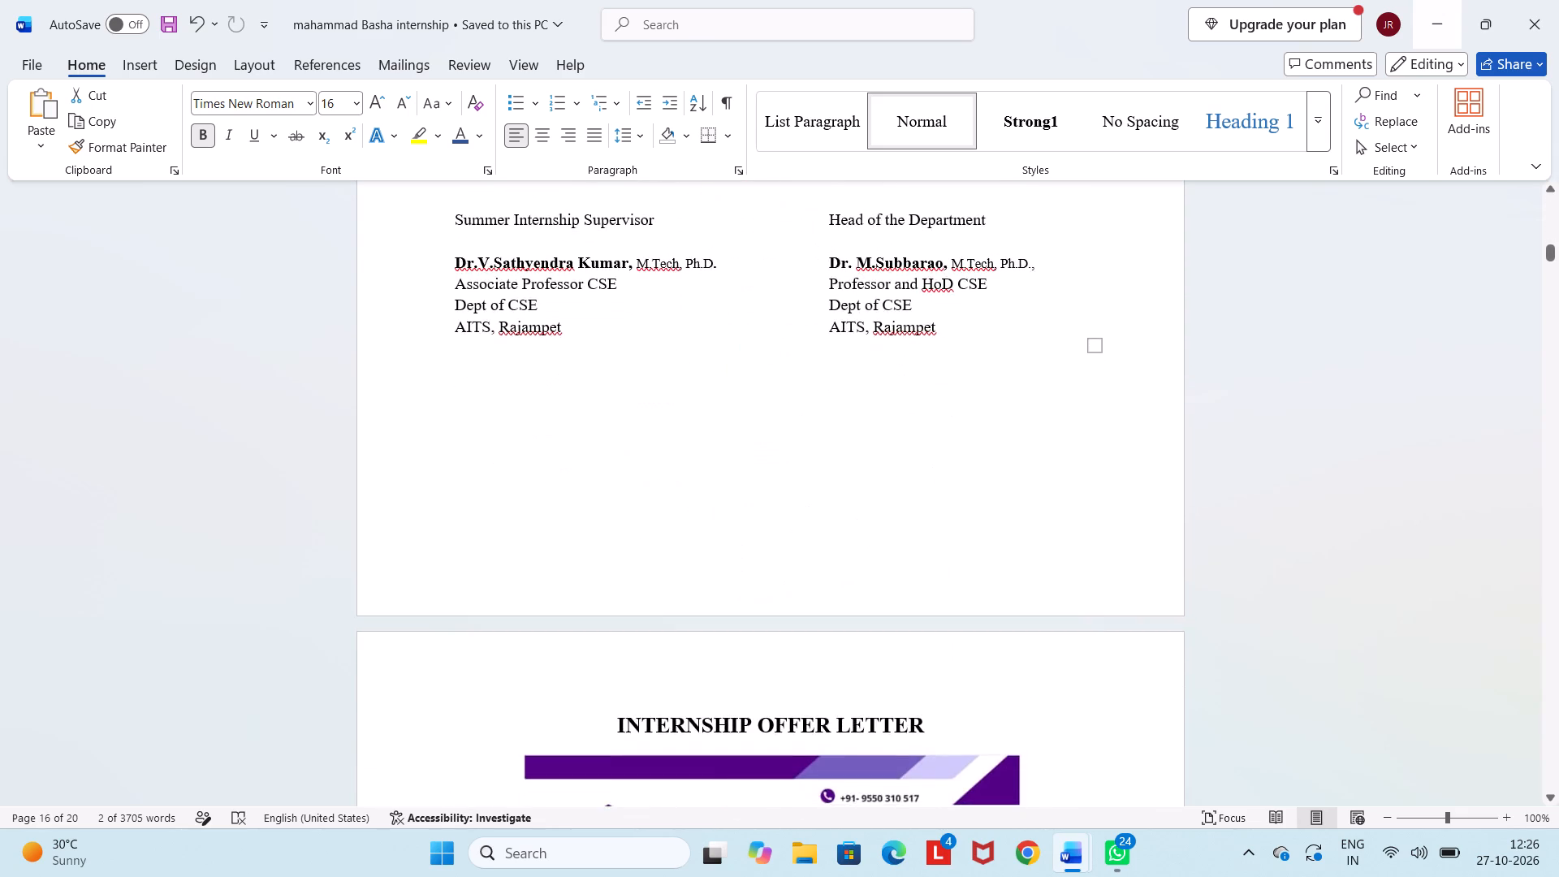
scroll(700, 524, "up", 12)
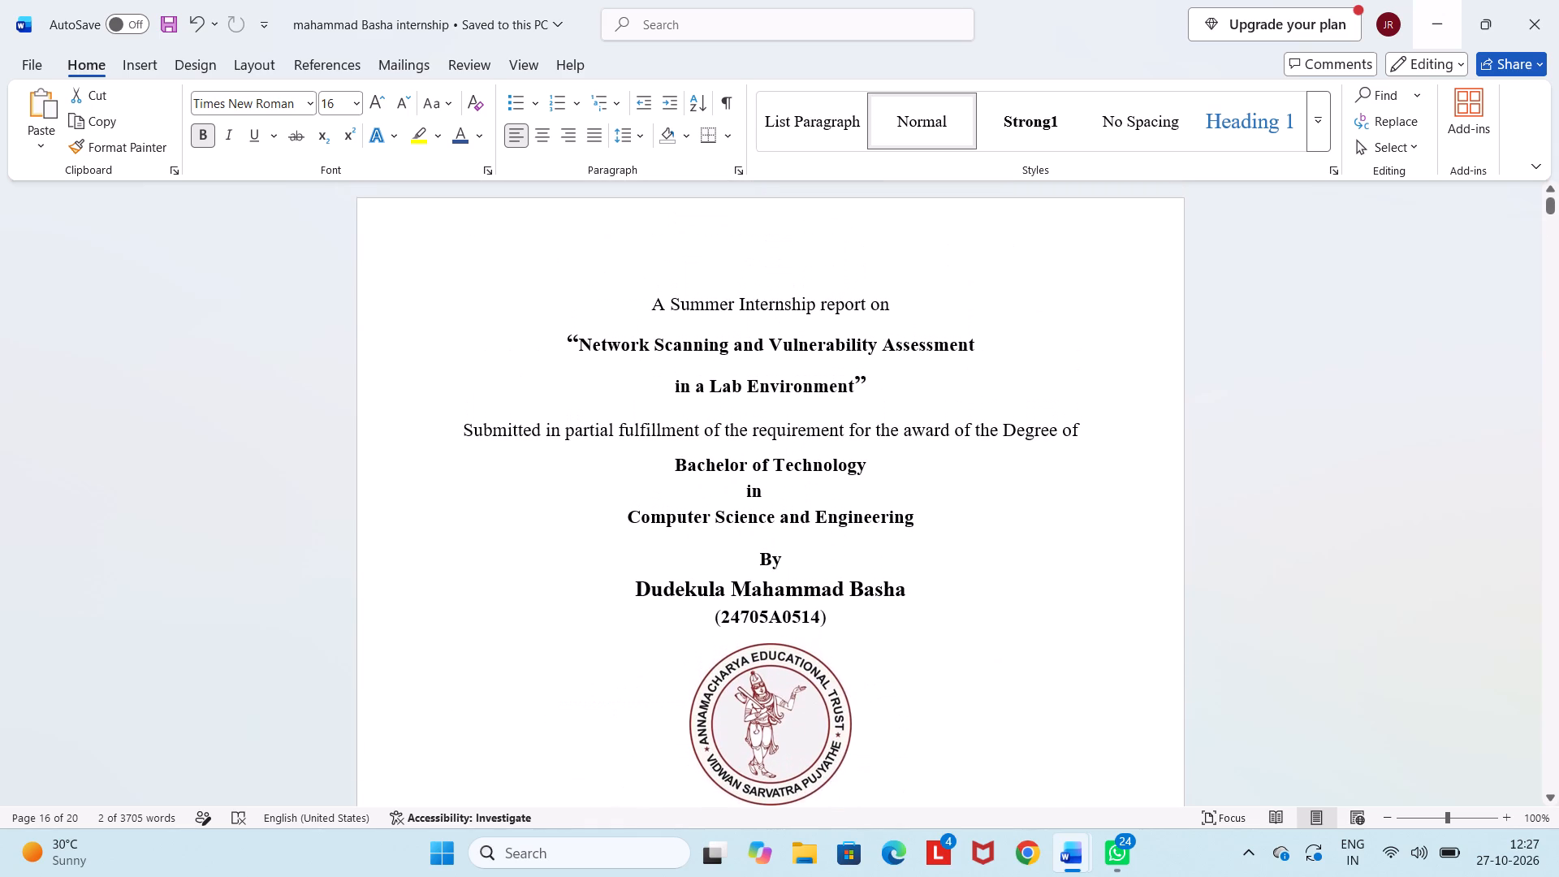
Look over the title page from the project title down to the academic year, checking text, logo and spacing.
scroll(700, 524, "down", 2)
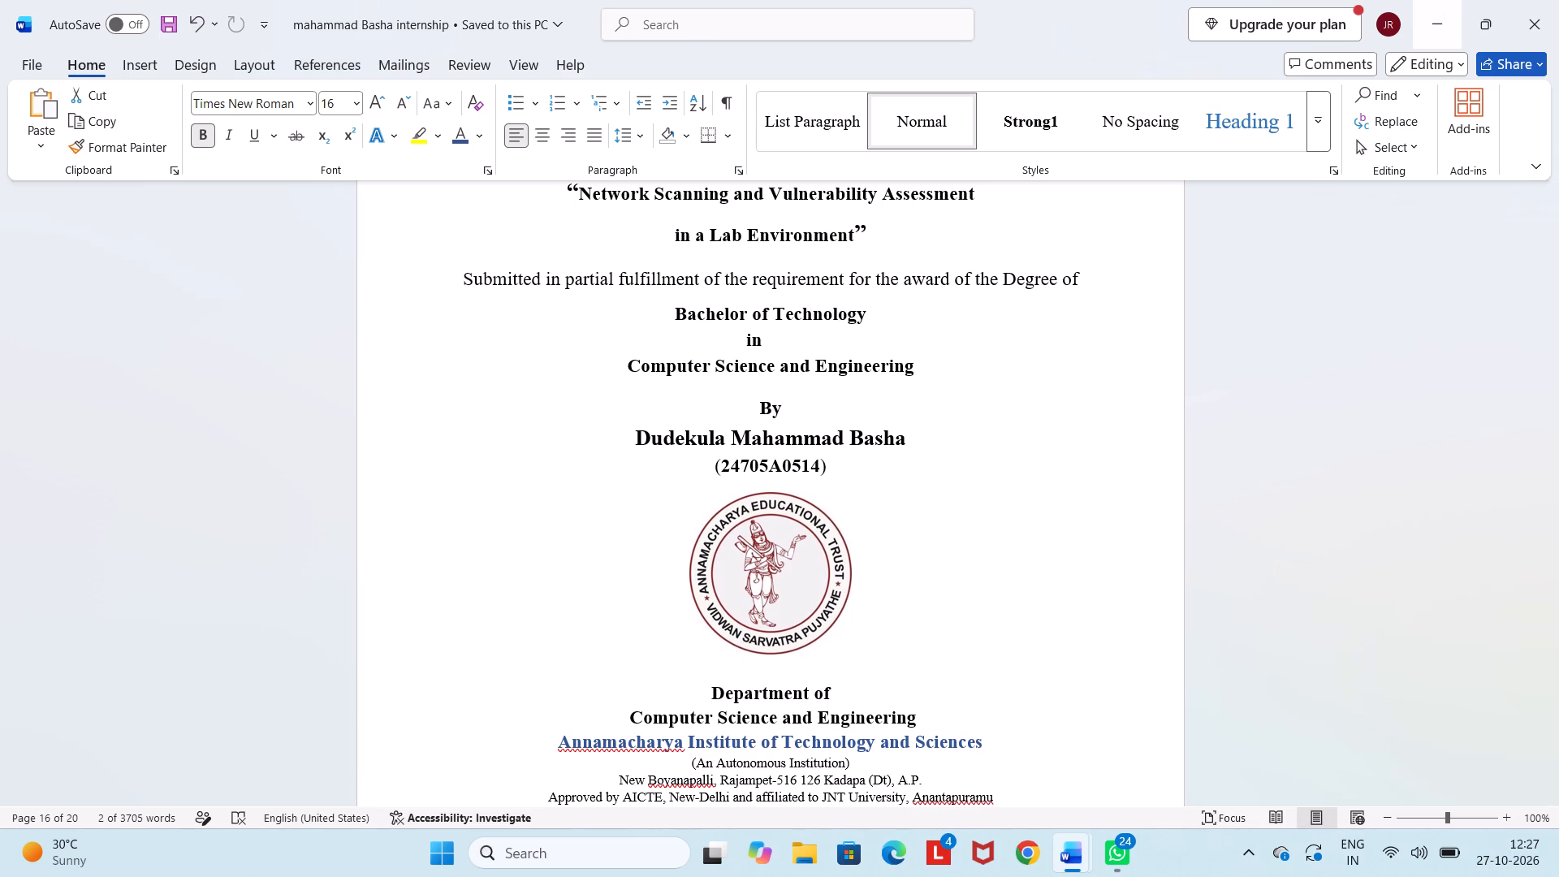
scroll(700, 524, "down", 1)
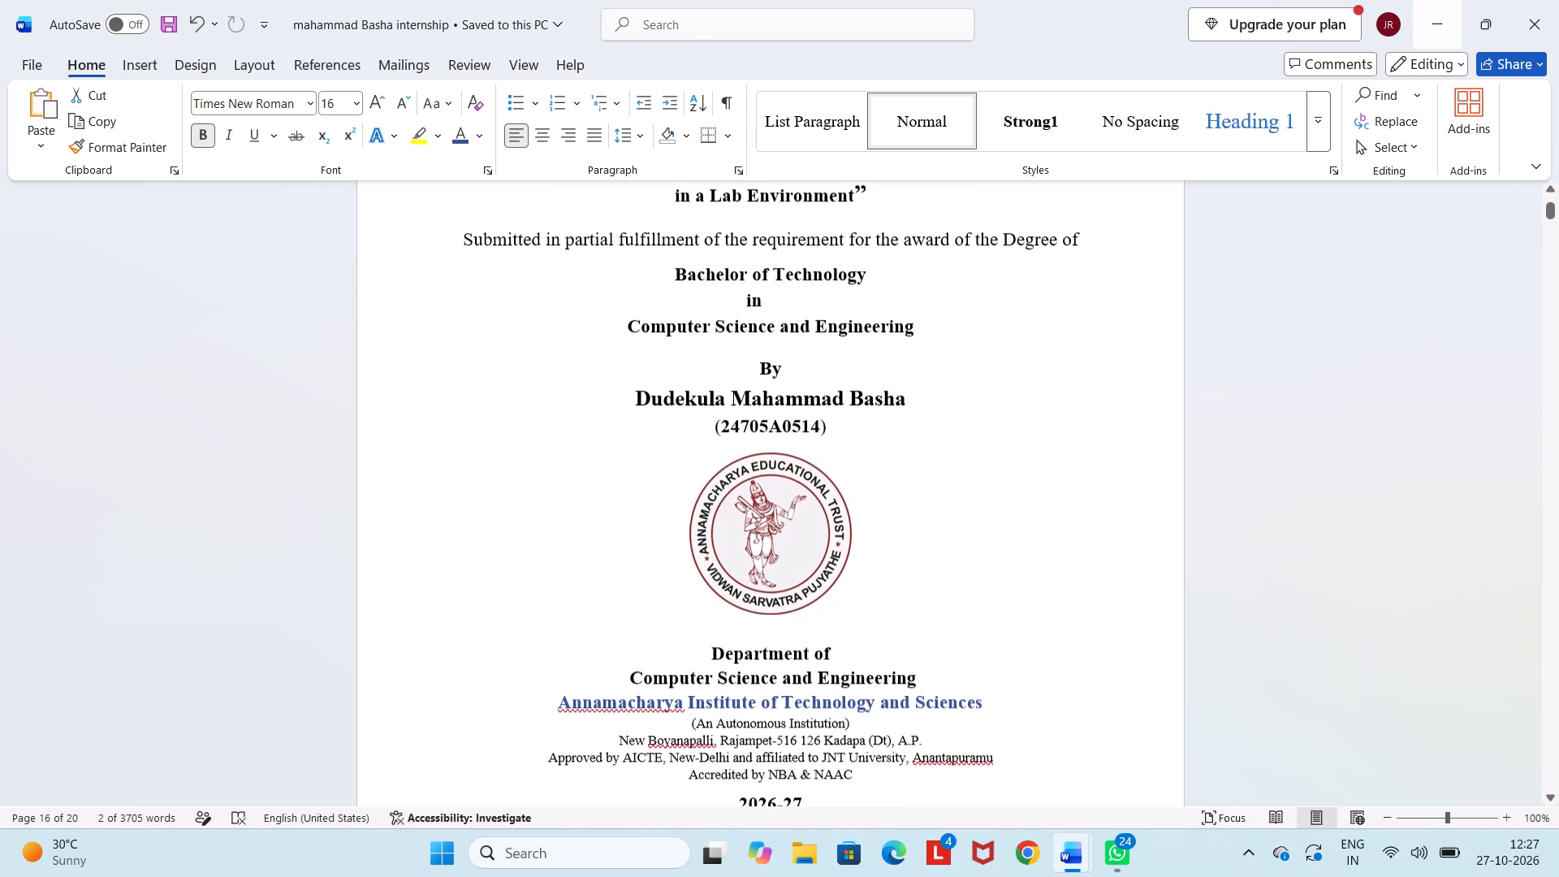
scroll(700, 524, "down", 1)
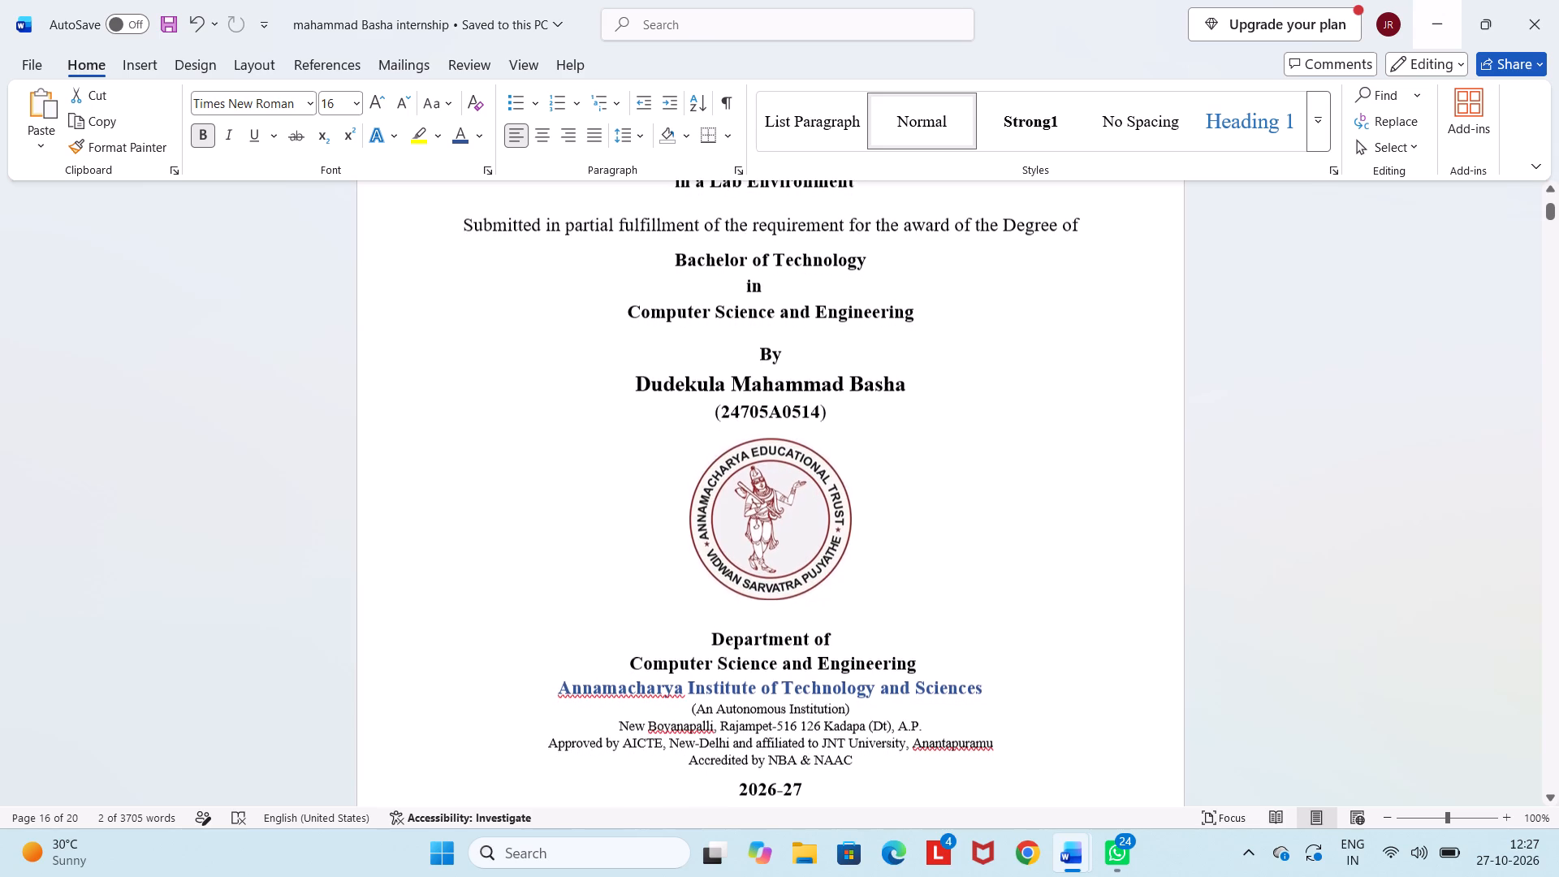
scroll(700, 524, "down", 2)
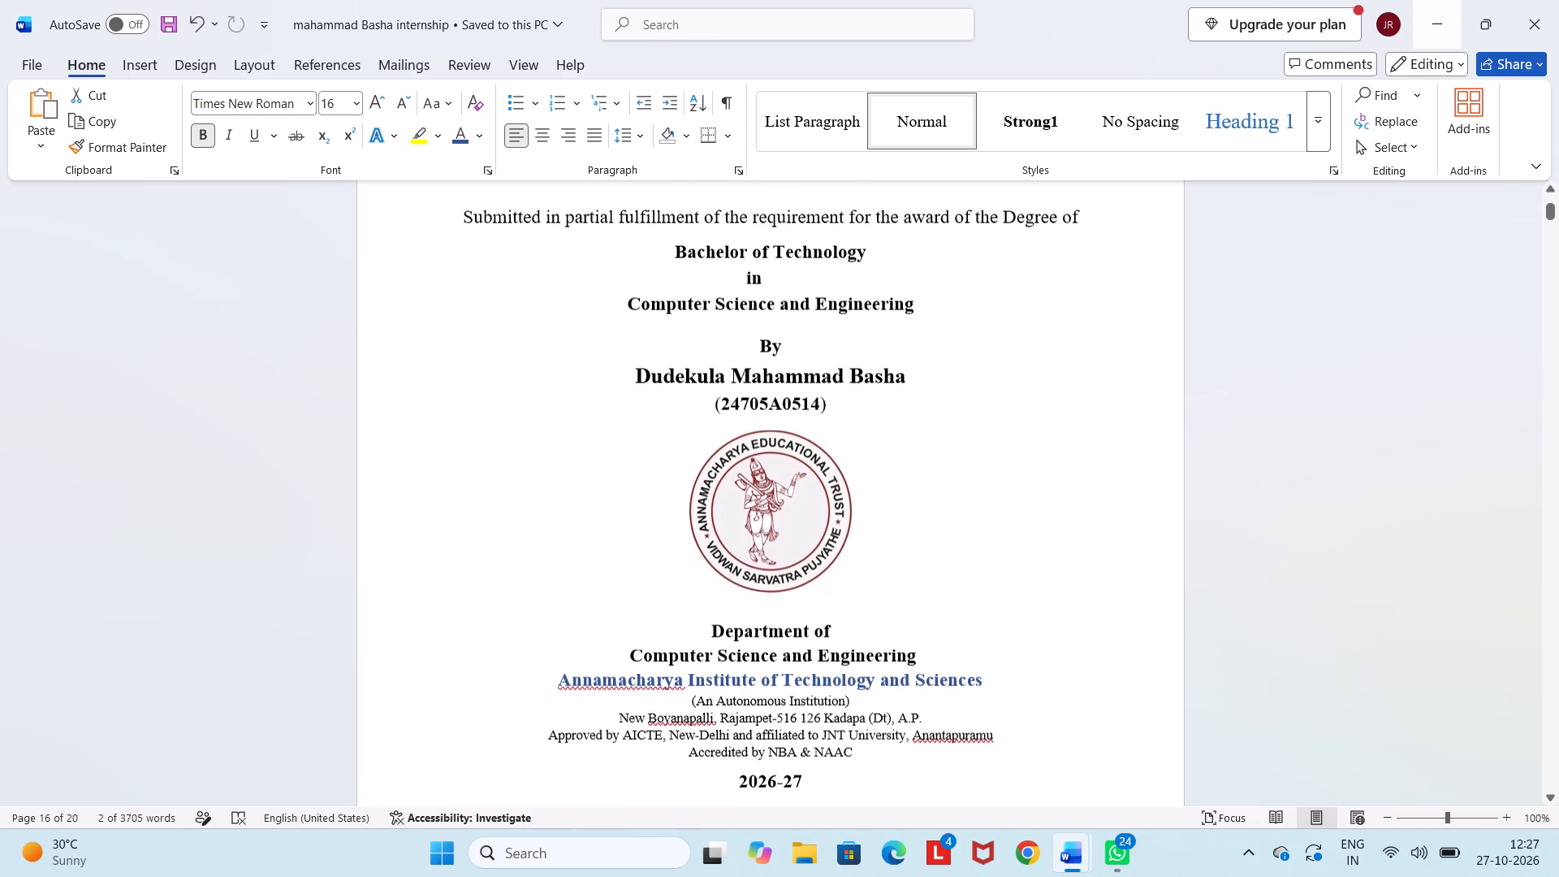
scroll(700, 524, "down", 1)
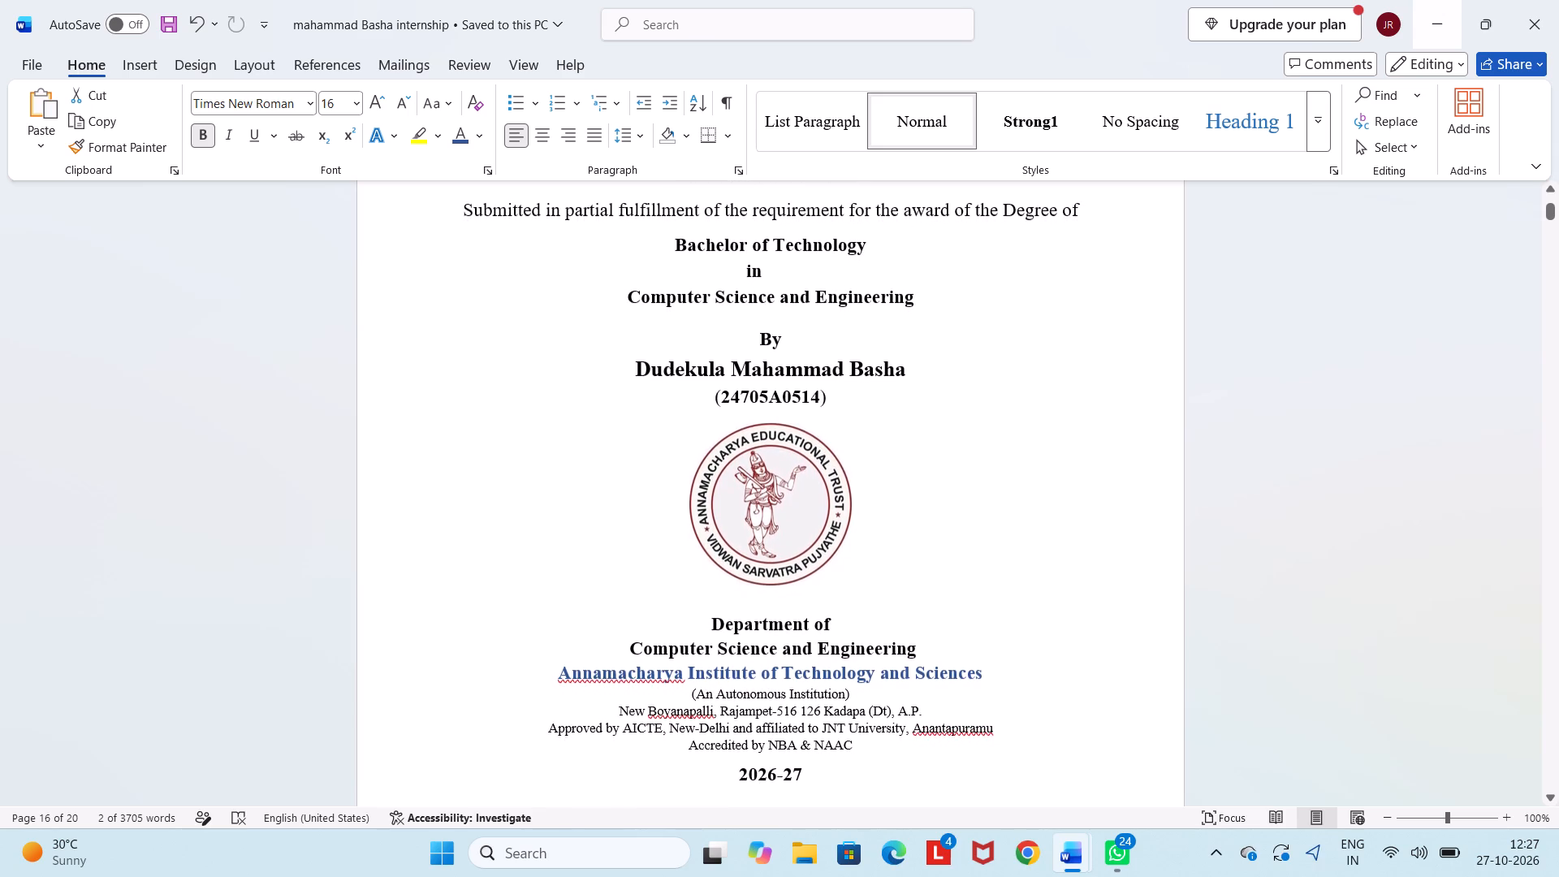
scroll(700, 524, "down", 2)
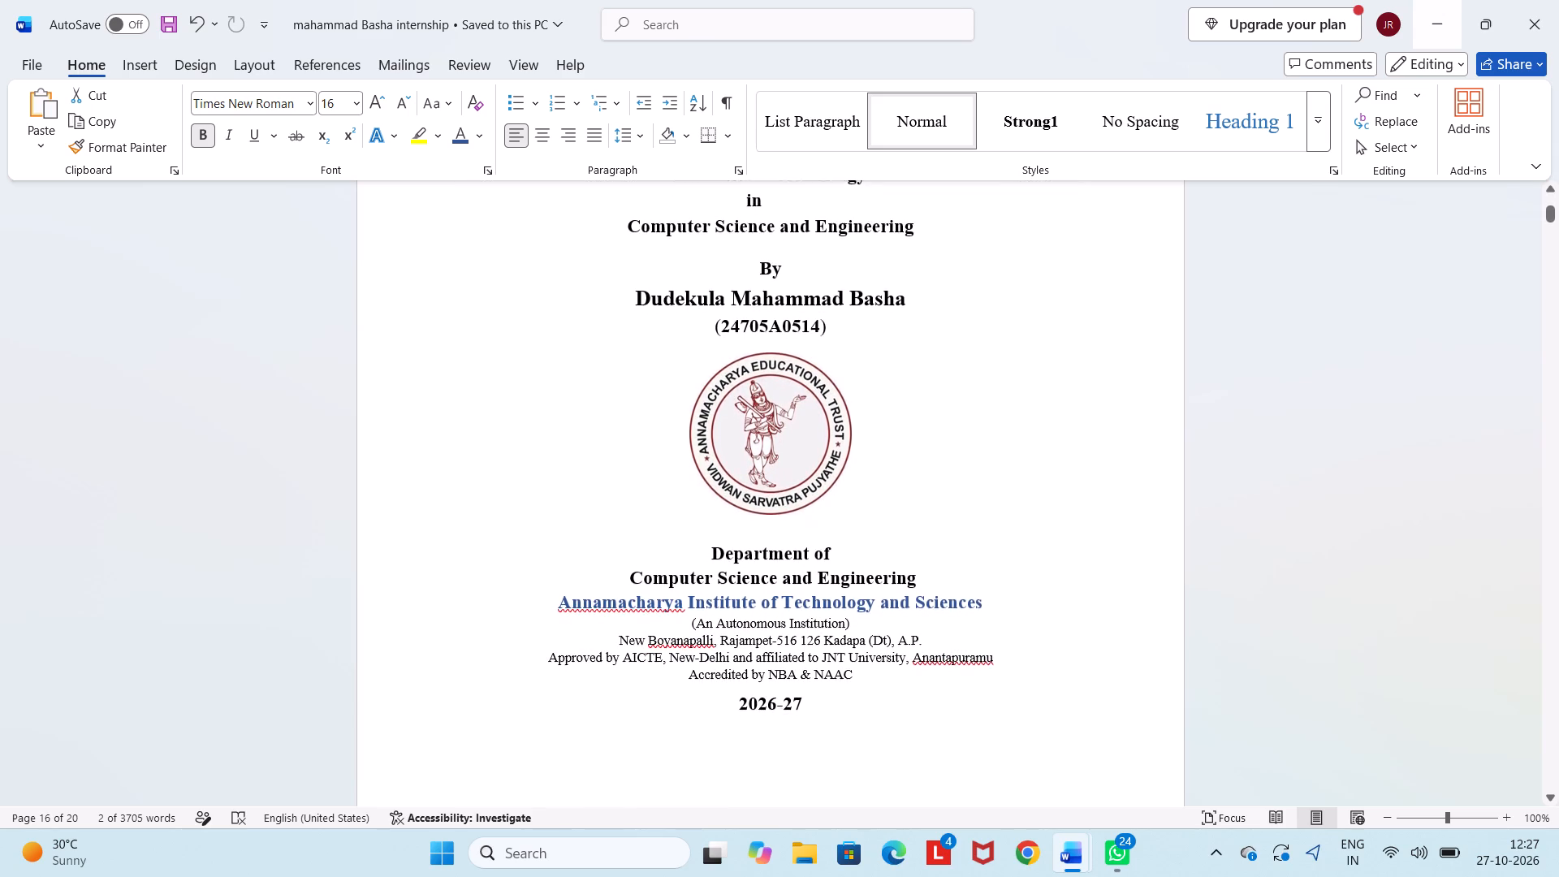
scroll(700, 524, "down", 3)
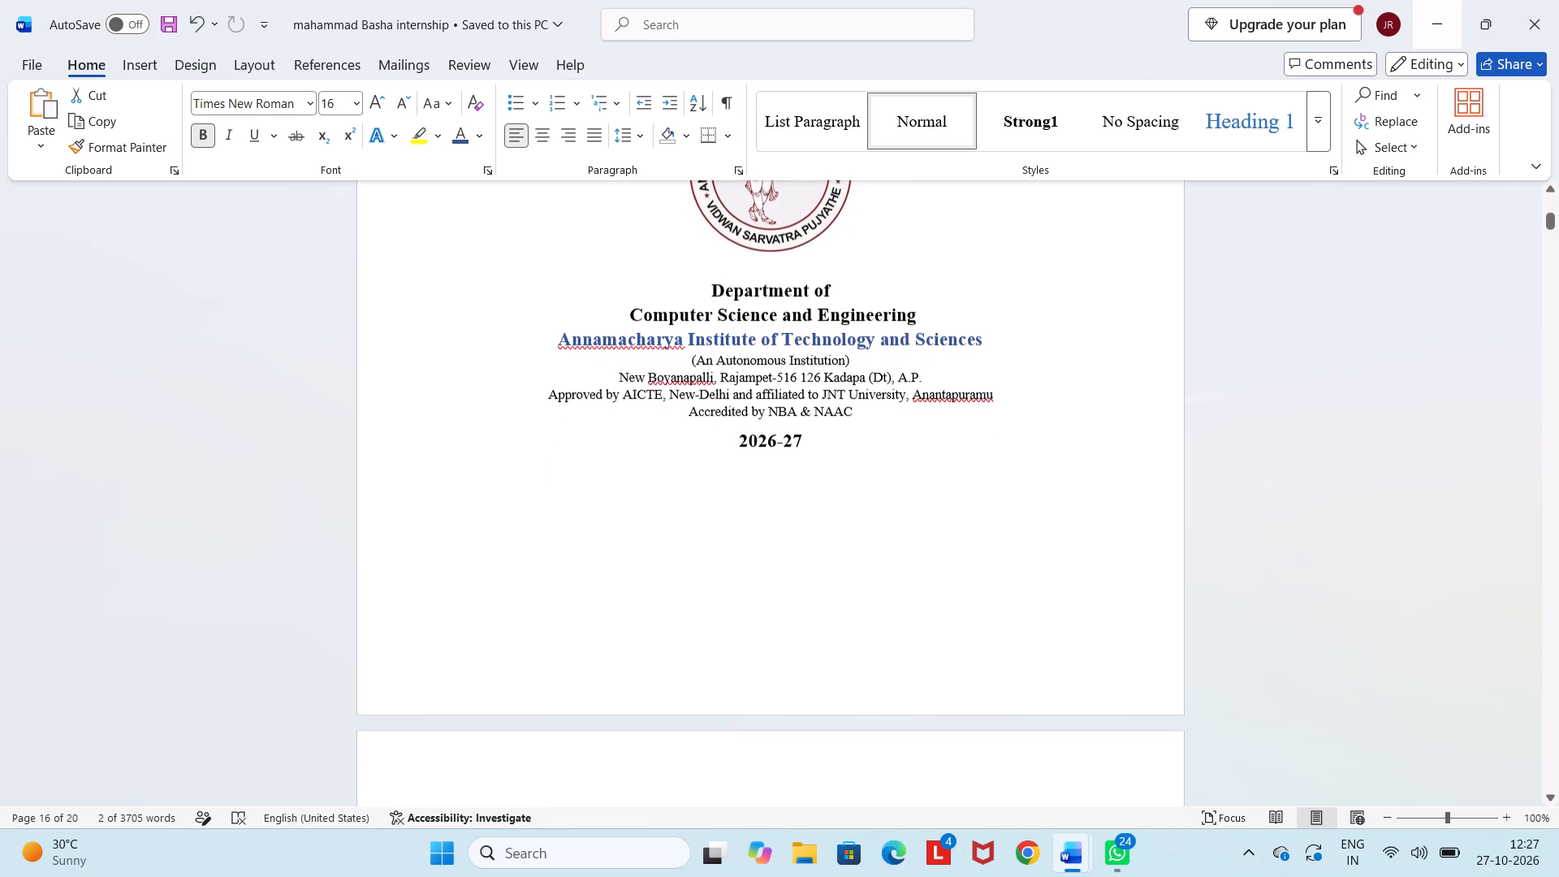
scroll(700, 524, "down", 2)
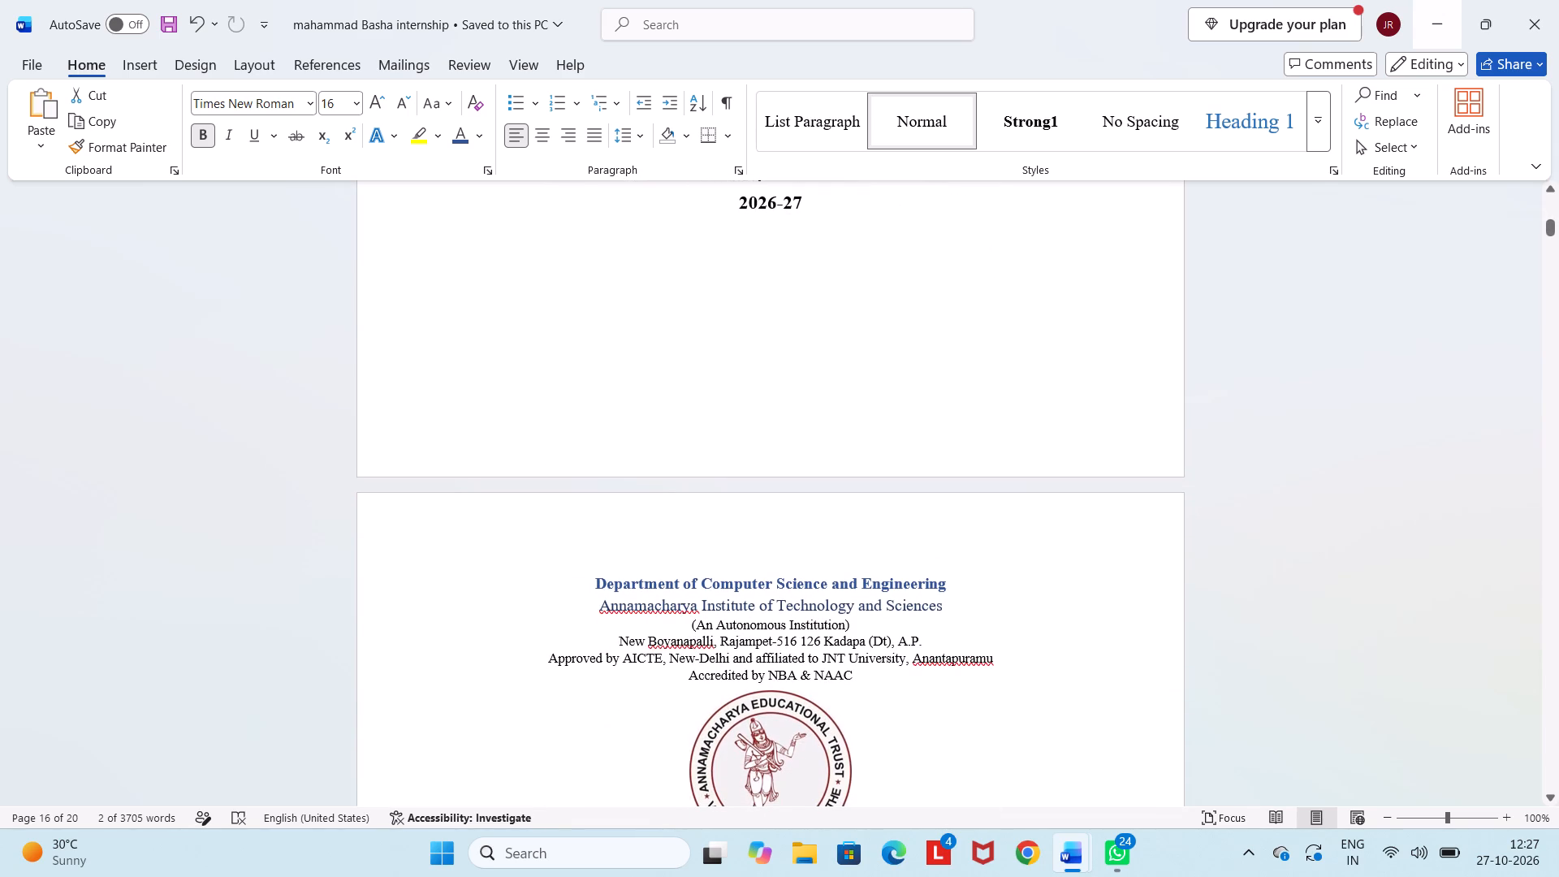
Review the department certificate page, from its college heading and certification paragraph to the supervisor and department head signature blocks.
scroll(700, 524, "down", 1)
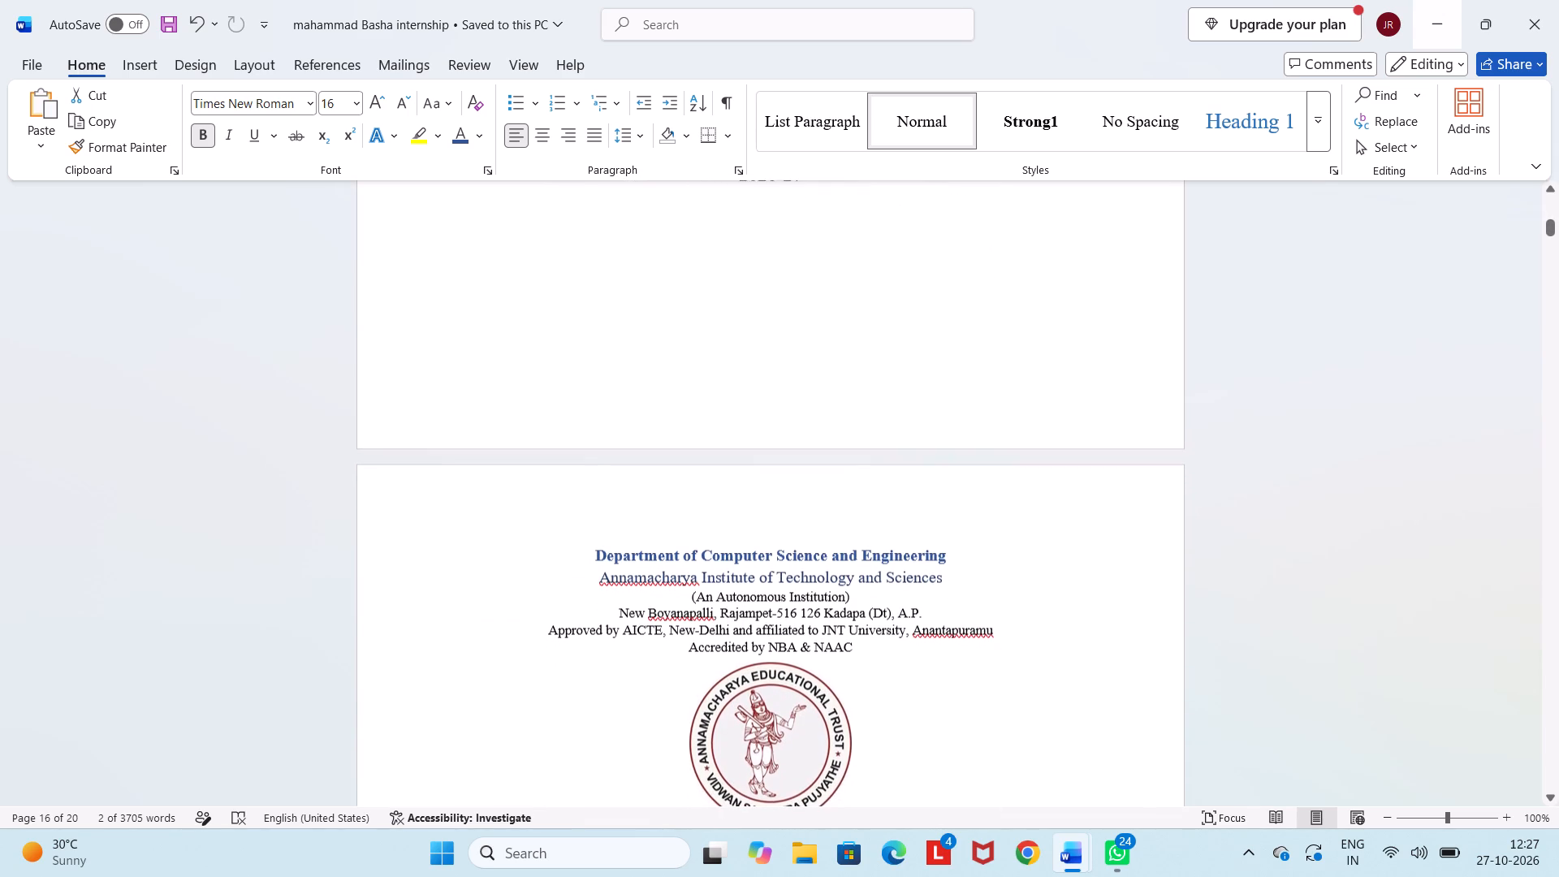
scroll(700, 524, "down", 2)
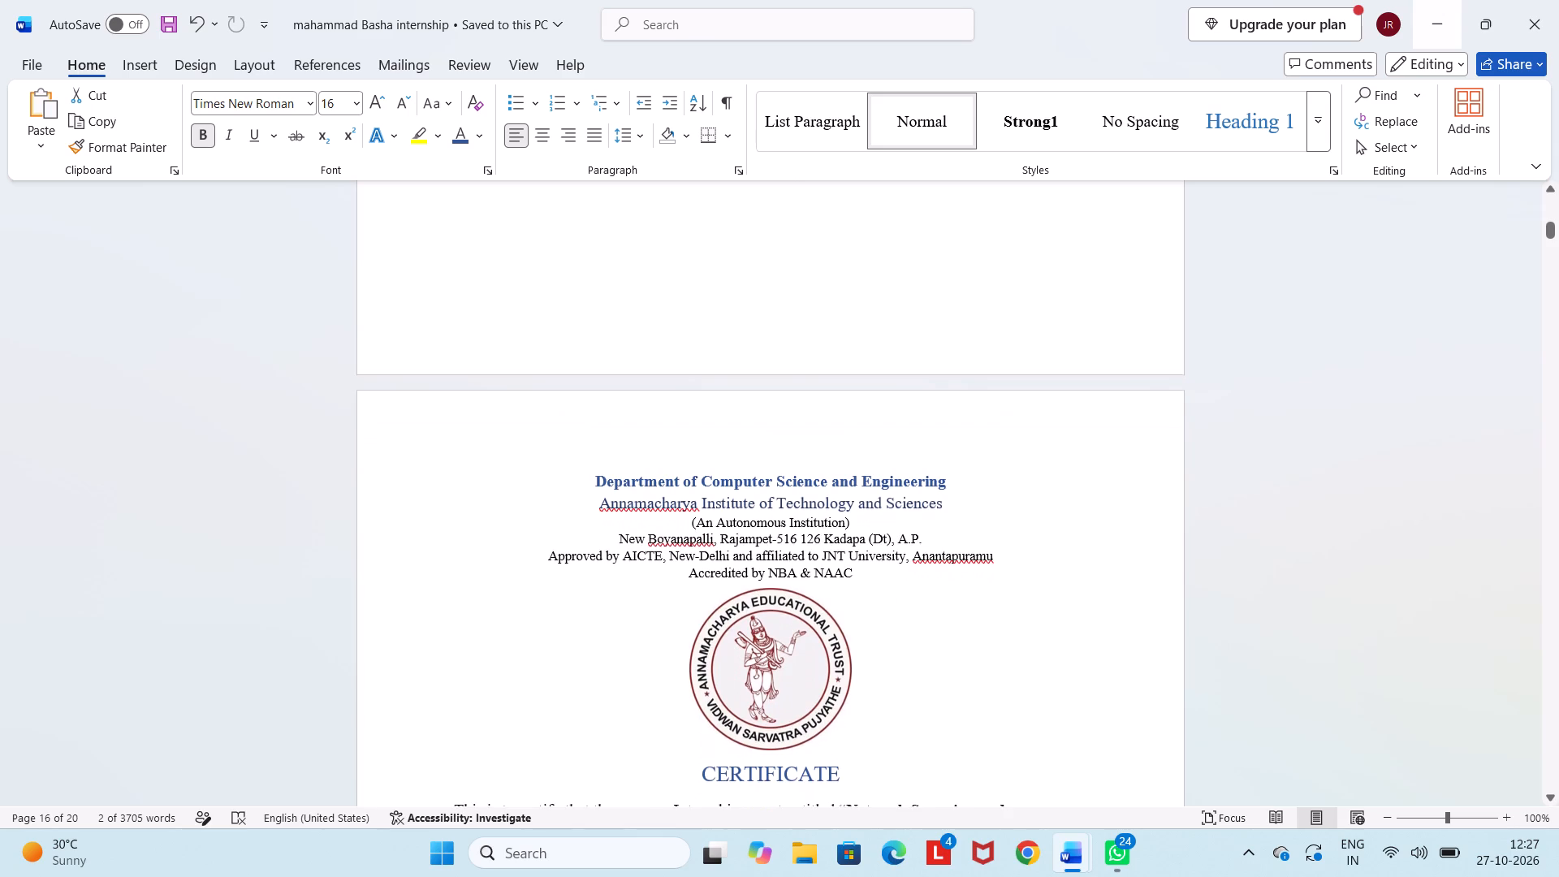
scroll(700, 524, "down", 2)
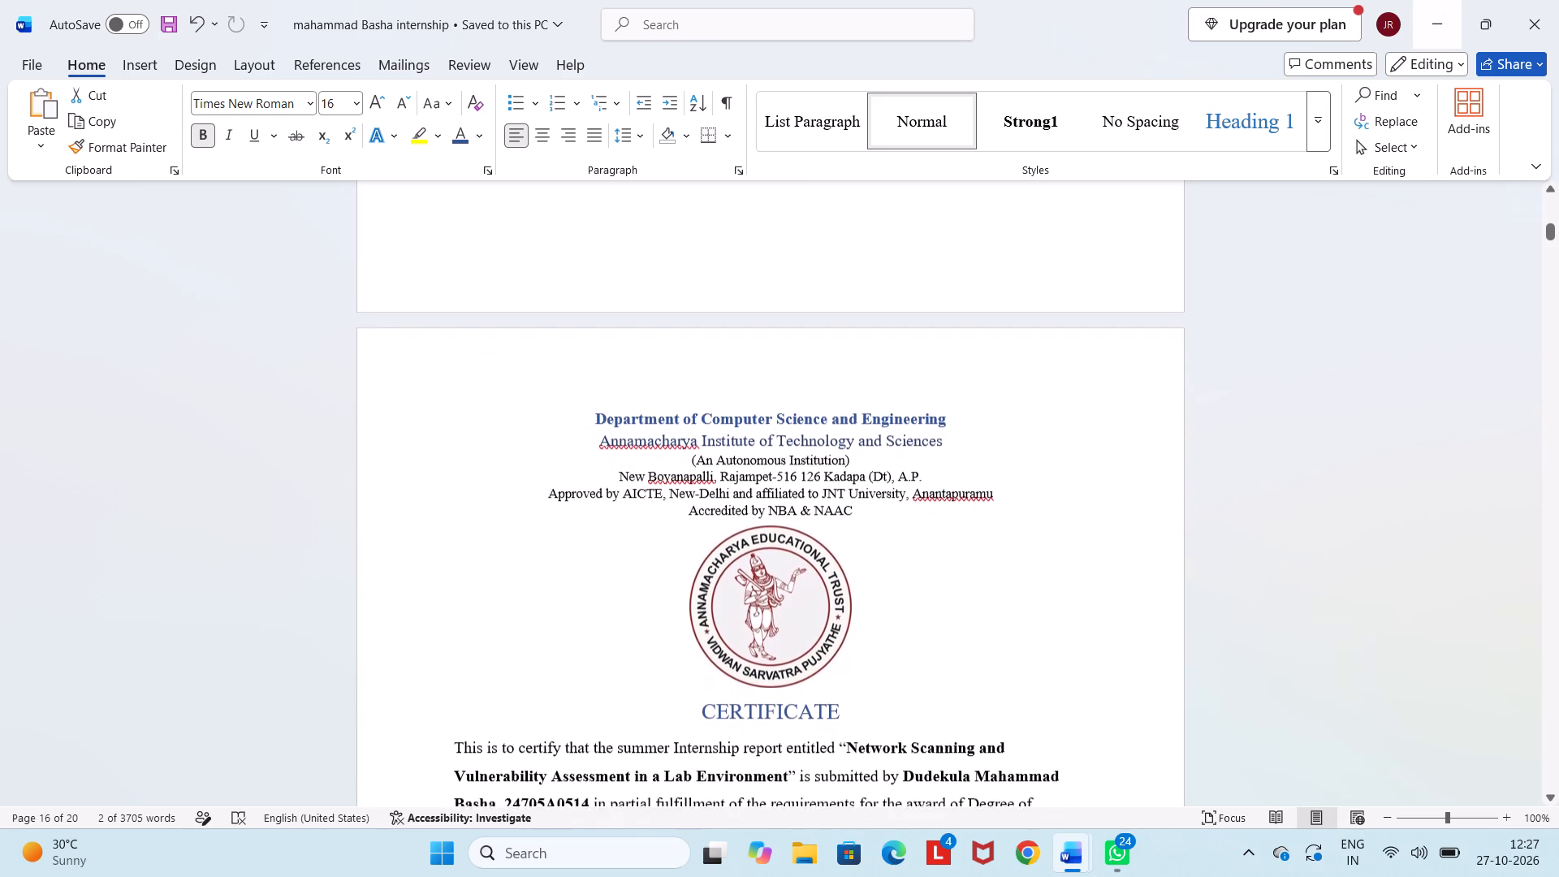
scroll(700, 524, "down", 1)
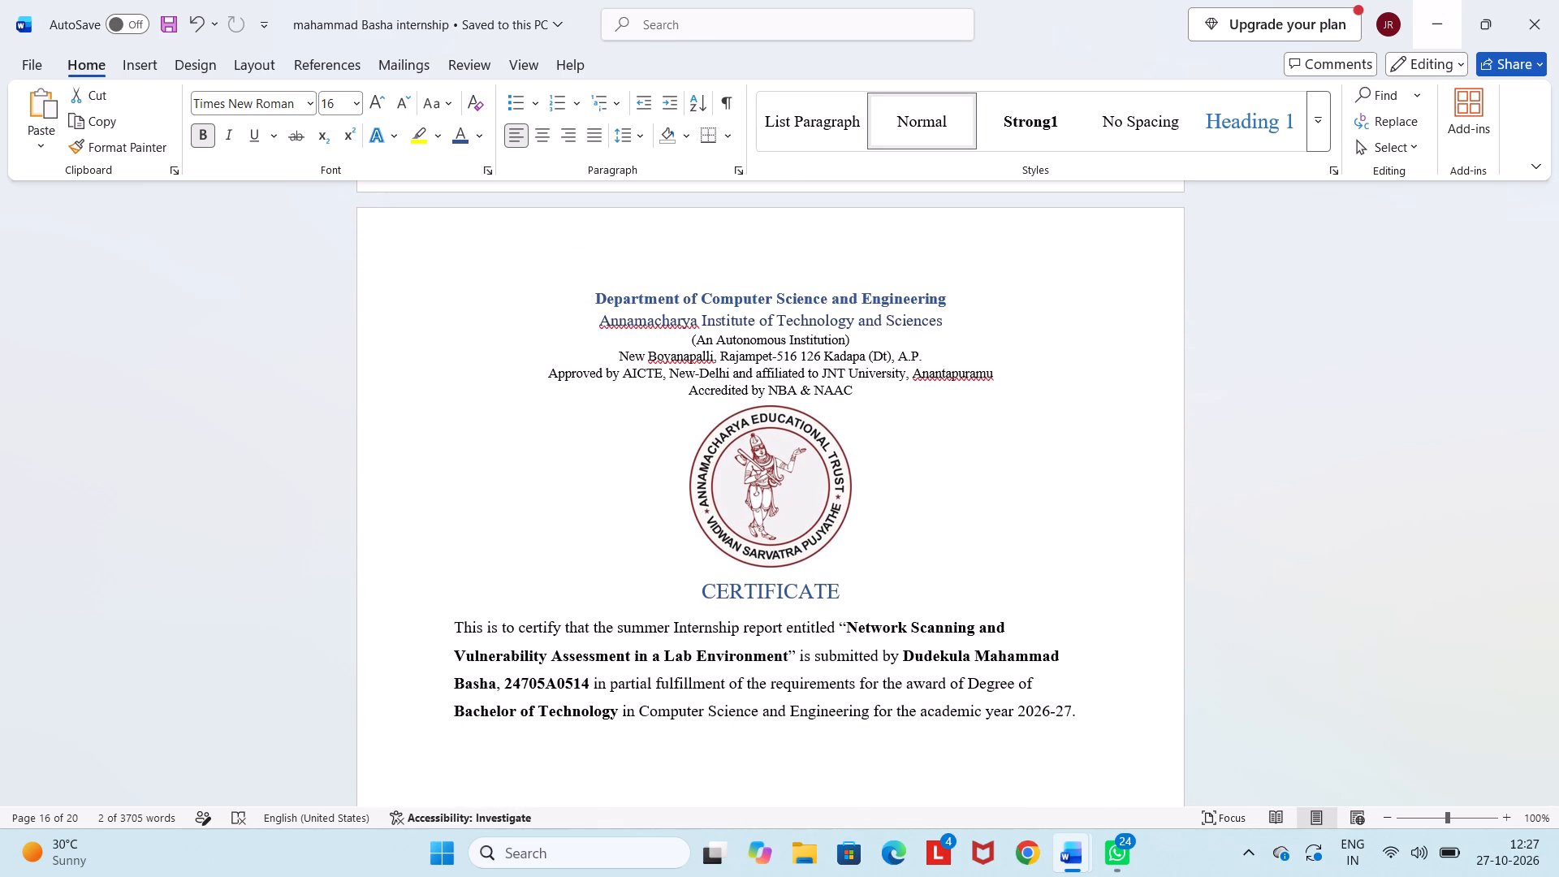
scroll(700, 524, "down", 3)
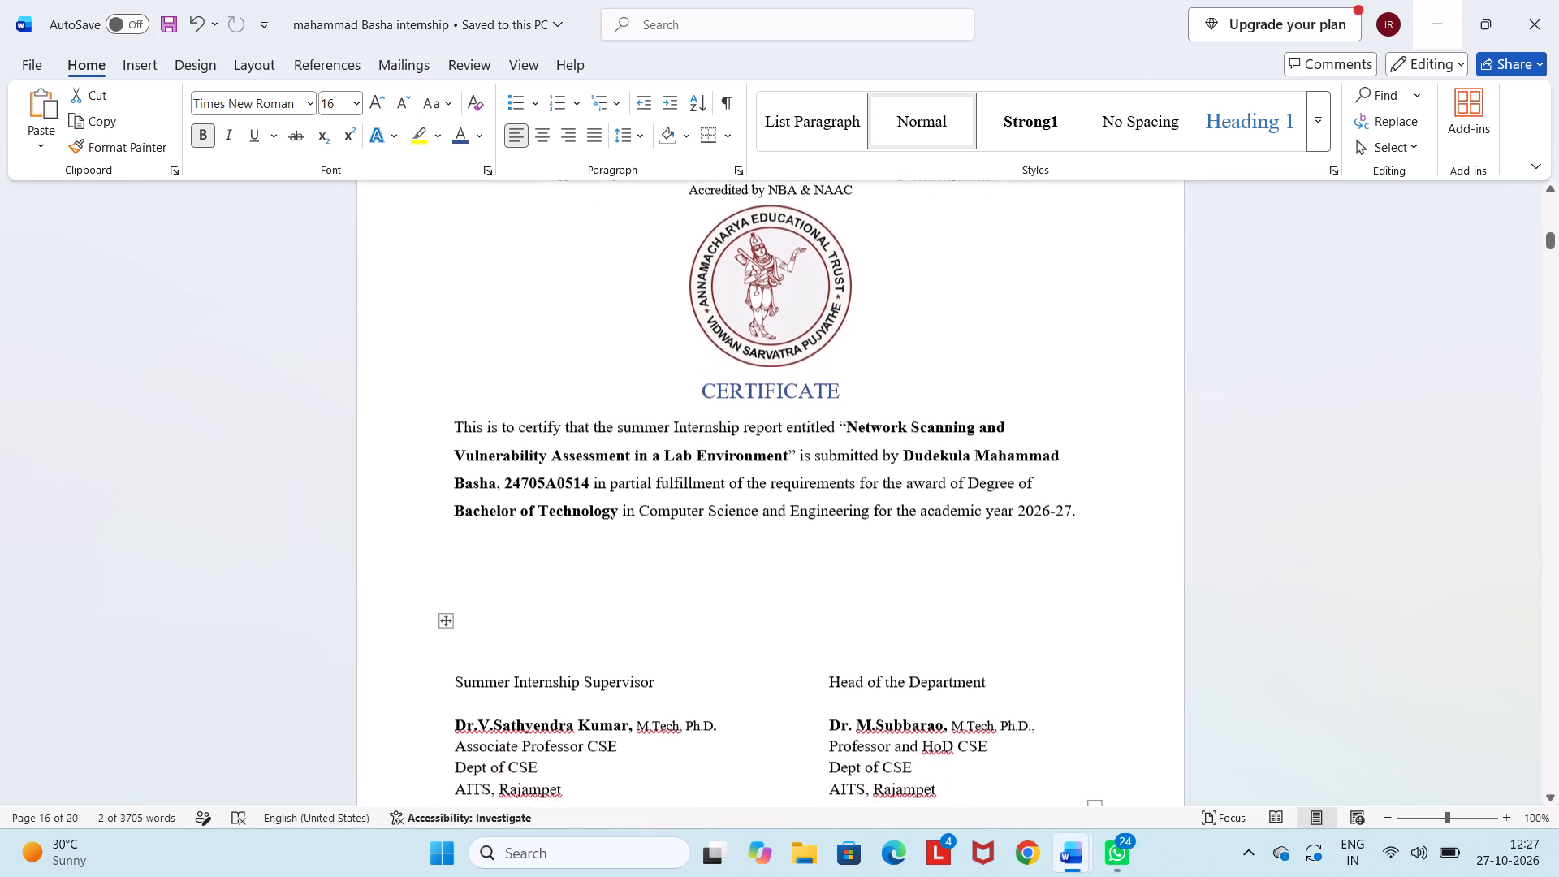
scroll(700, 524, "down", 2)
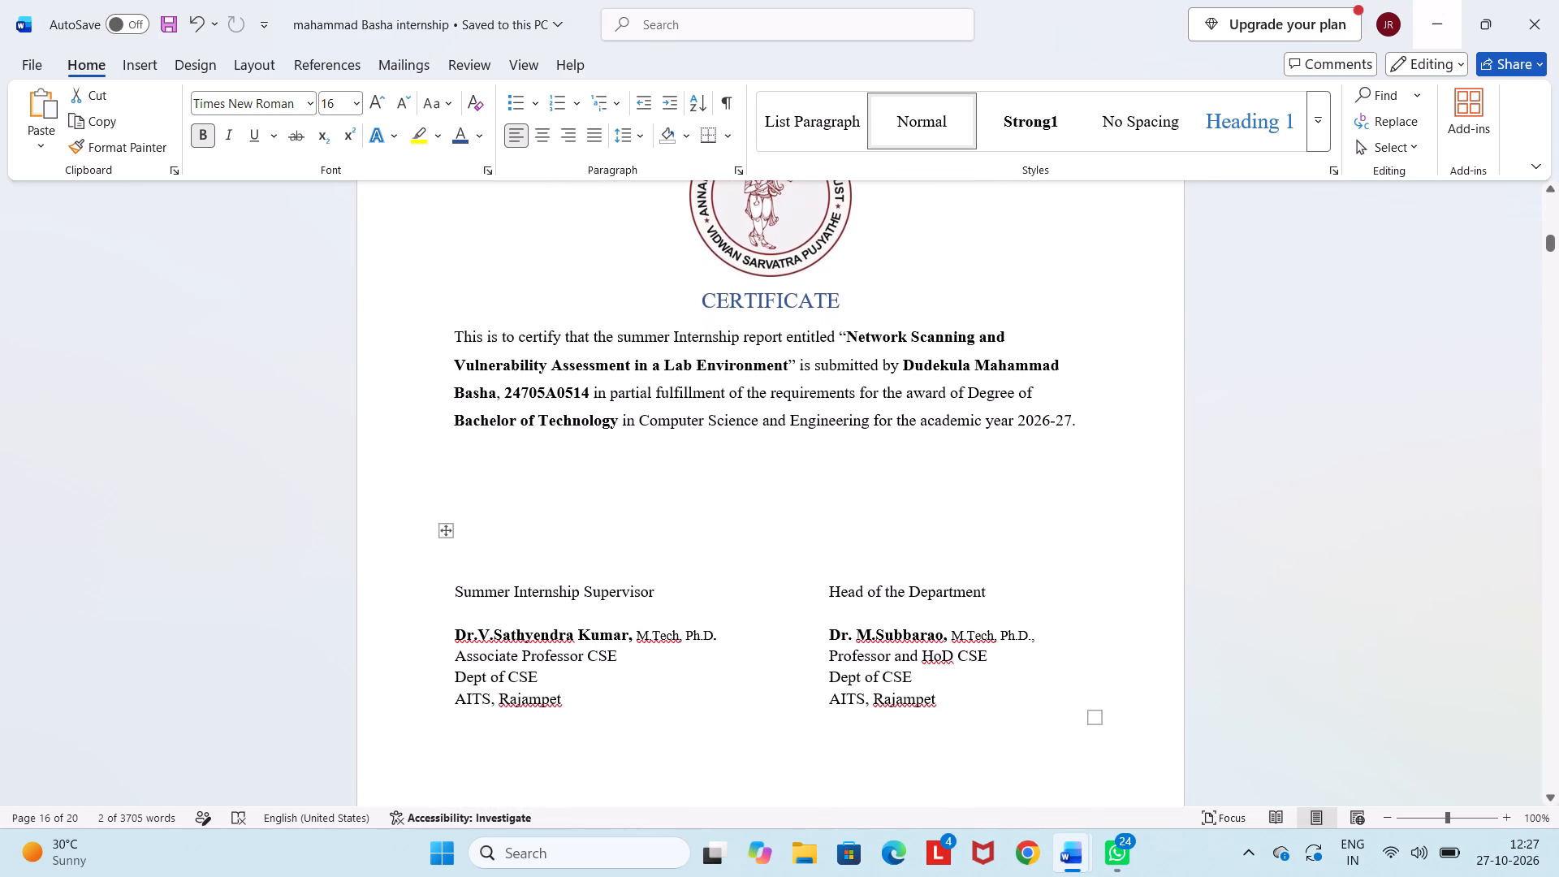
scroll(700, 524, "down", 1)
scroll(723, 401, "down", 1)
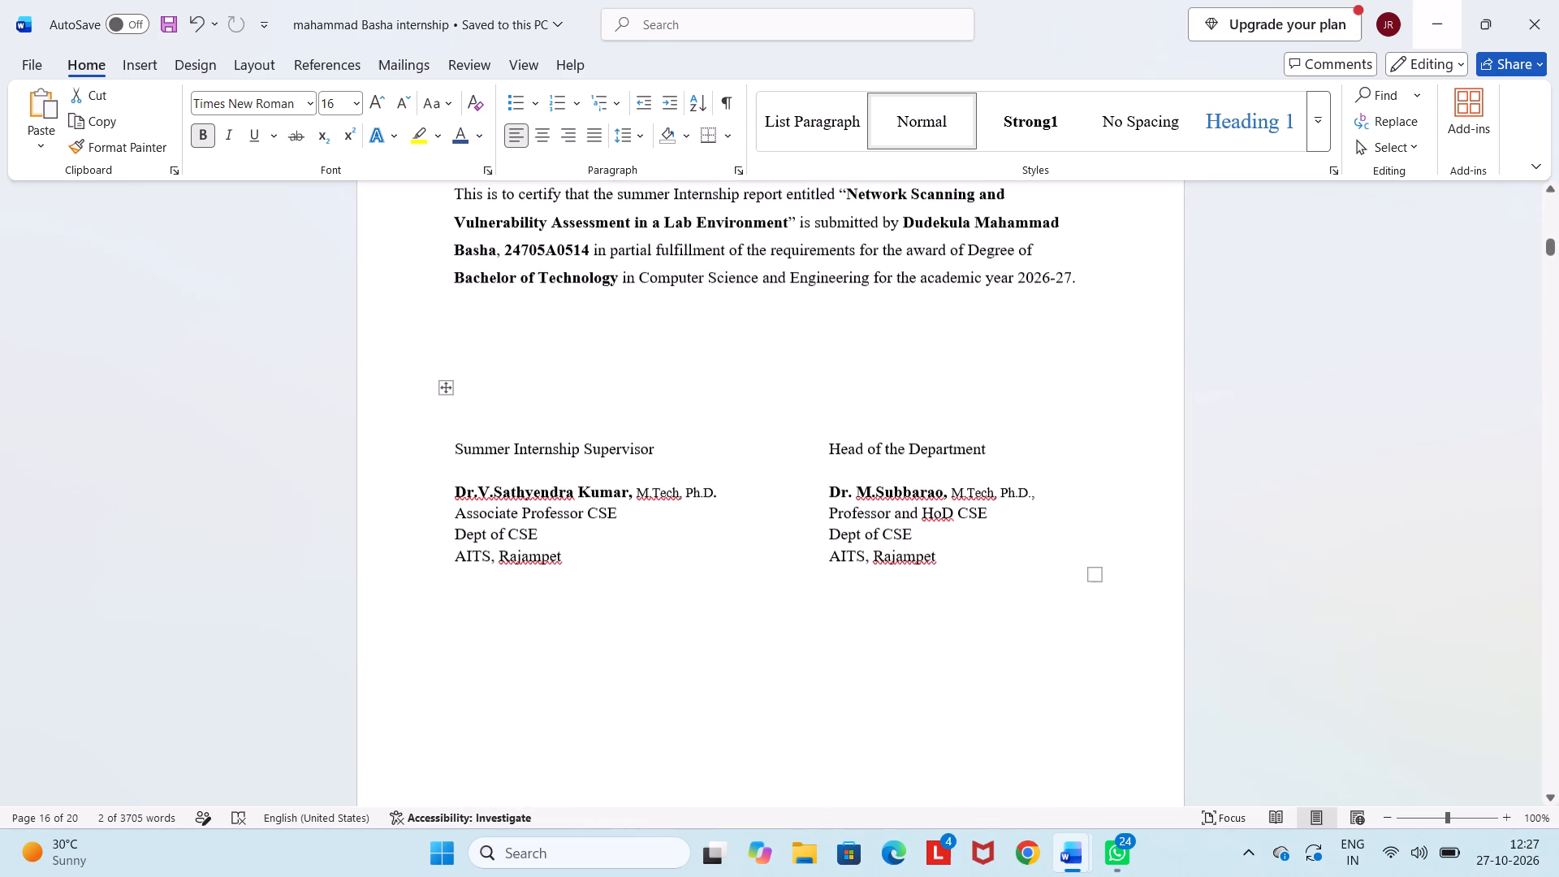
scroll(723, 401, "down", 4)
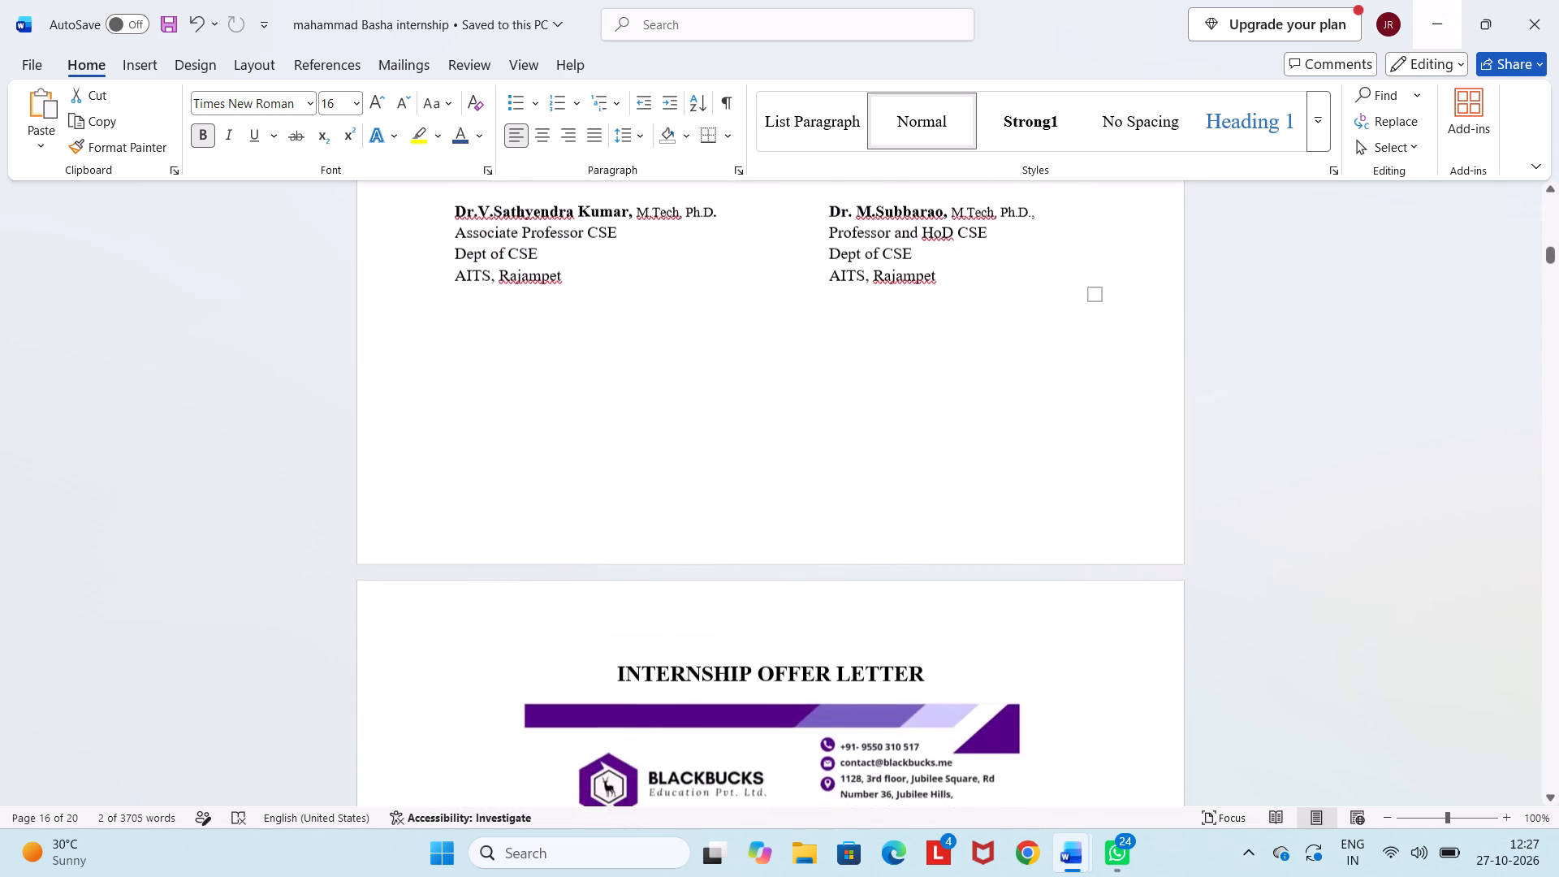
Examine the internship offer letter, internship certificate and abstract pages for content and layout.
scroll(723, 401, "down", 4)
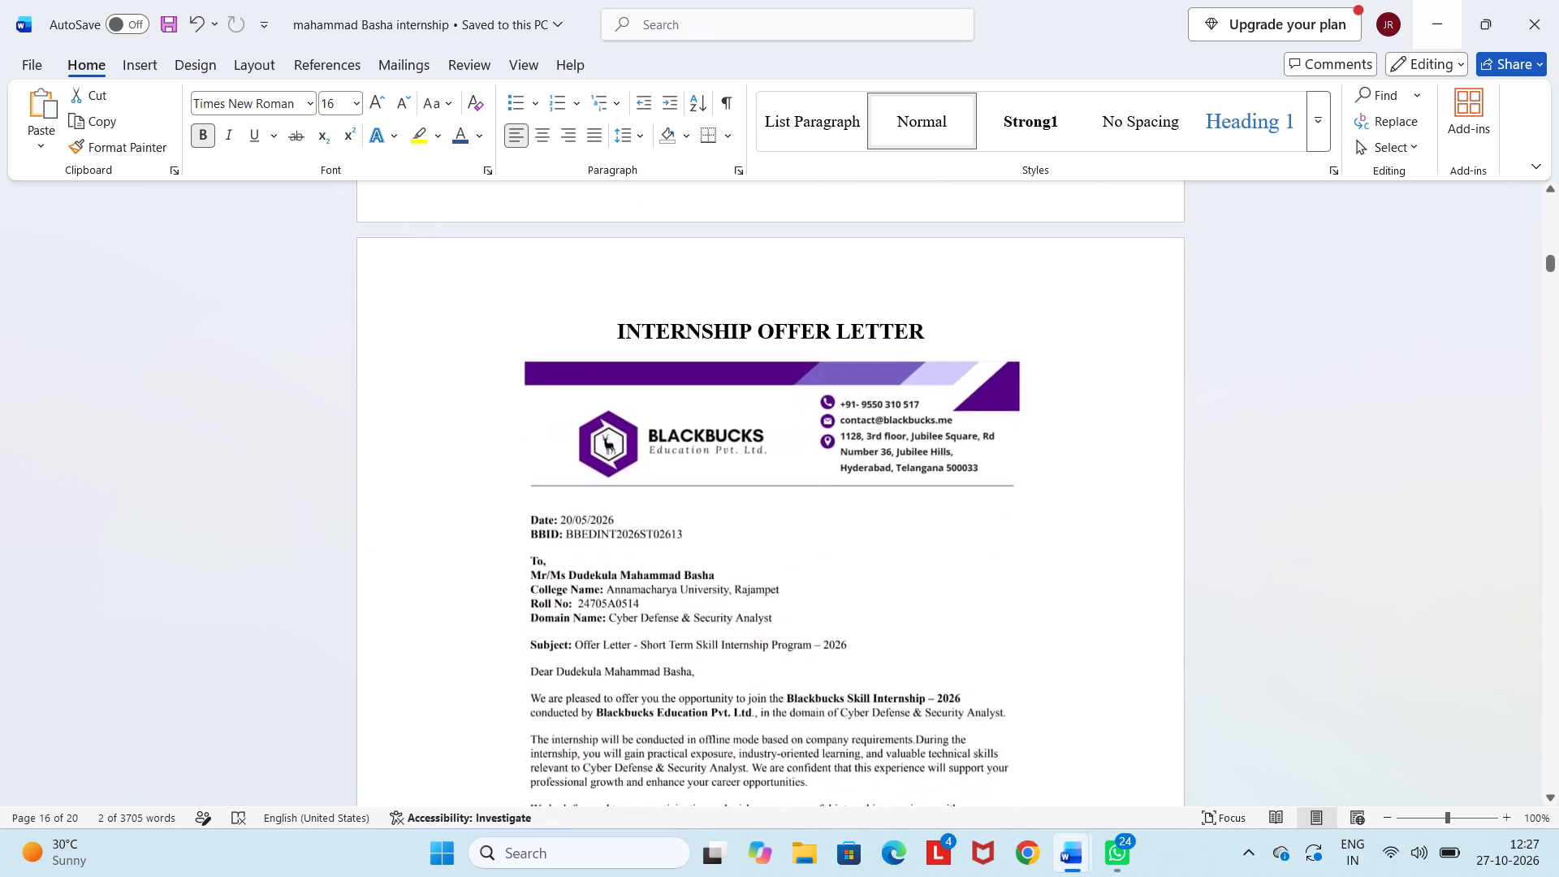
scroll(723, 401, "down", 7)
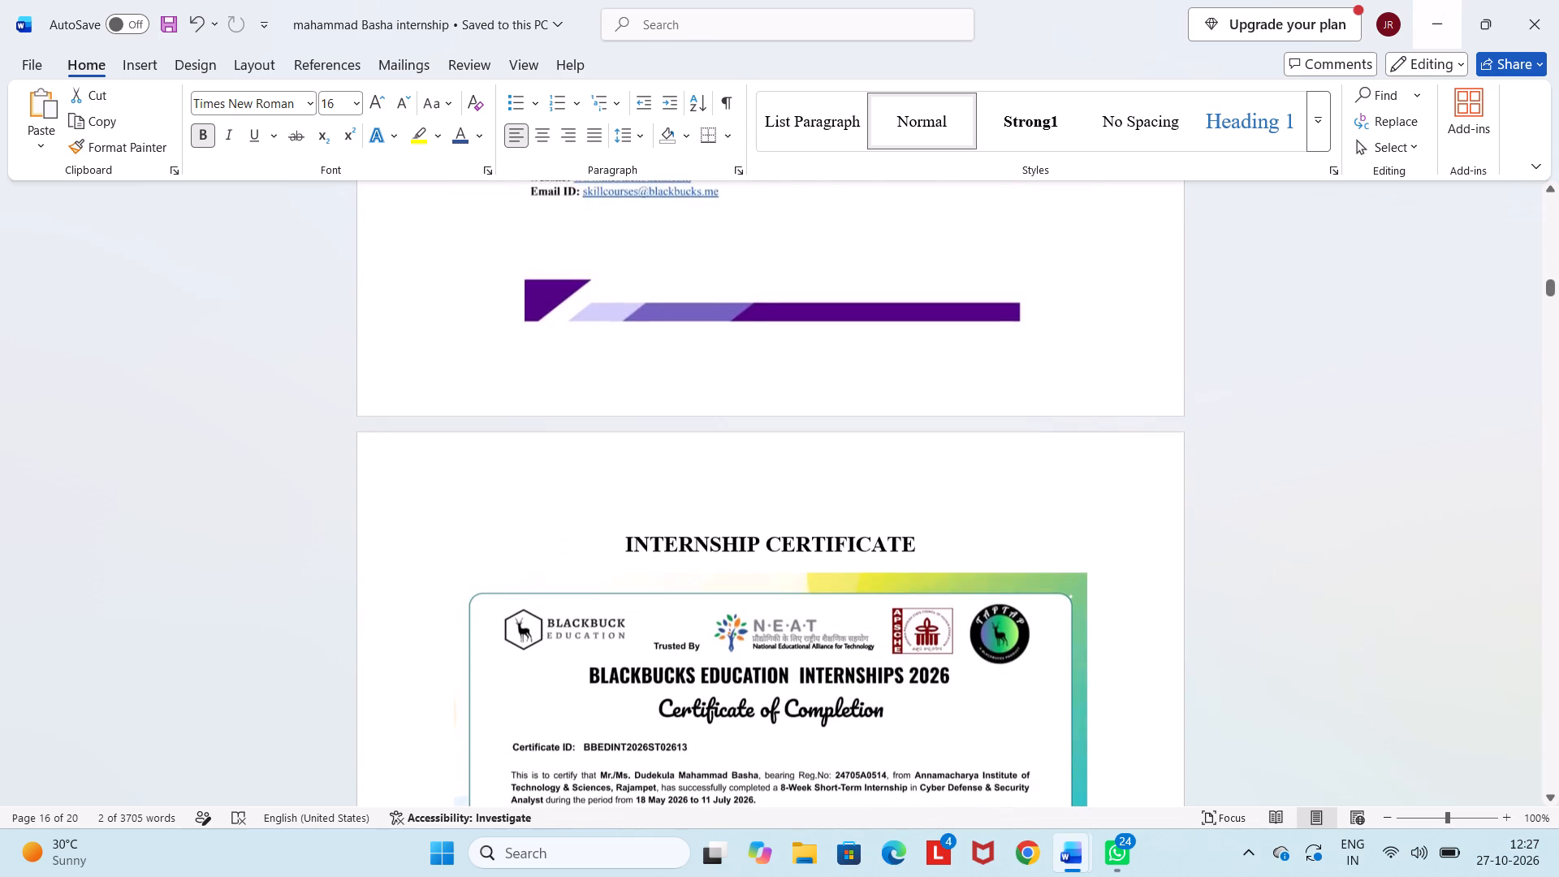
scroll(723, 401, "down", 1)
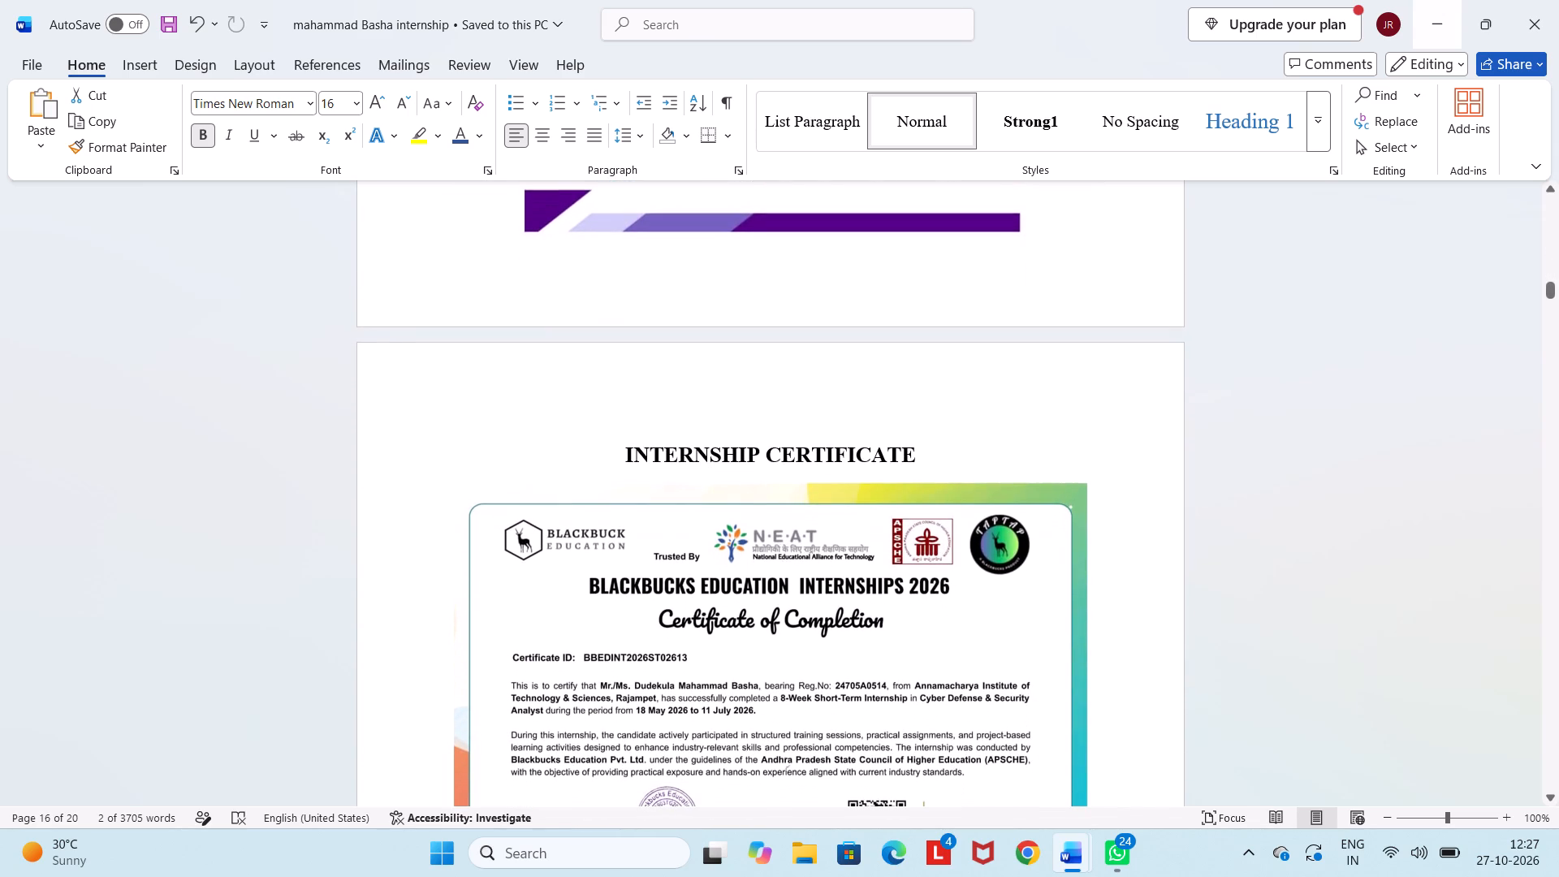
scroll(723, 401, "down", 3)
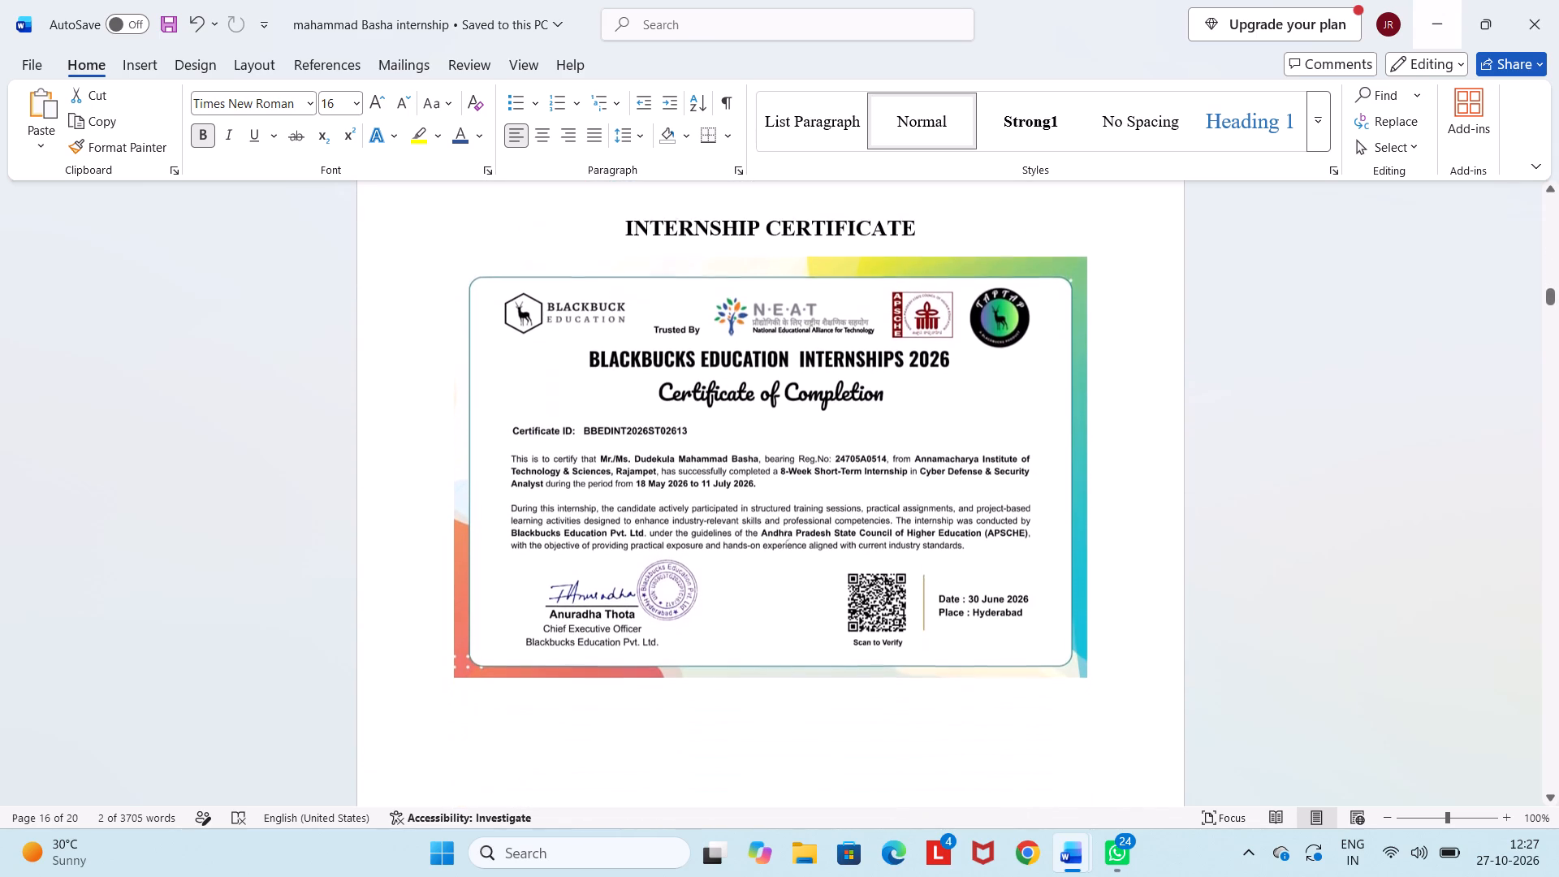
scroll(723, 401, "down", 4)
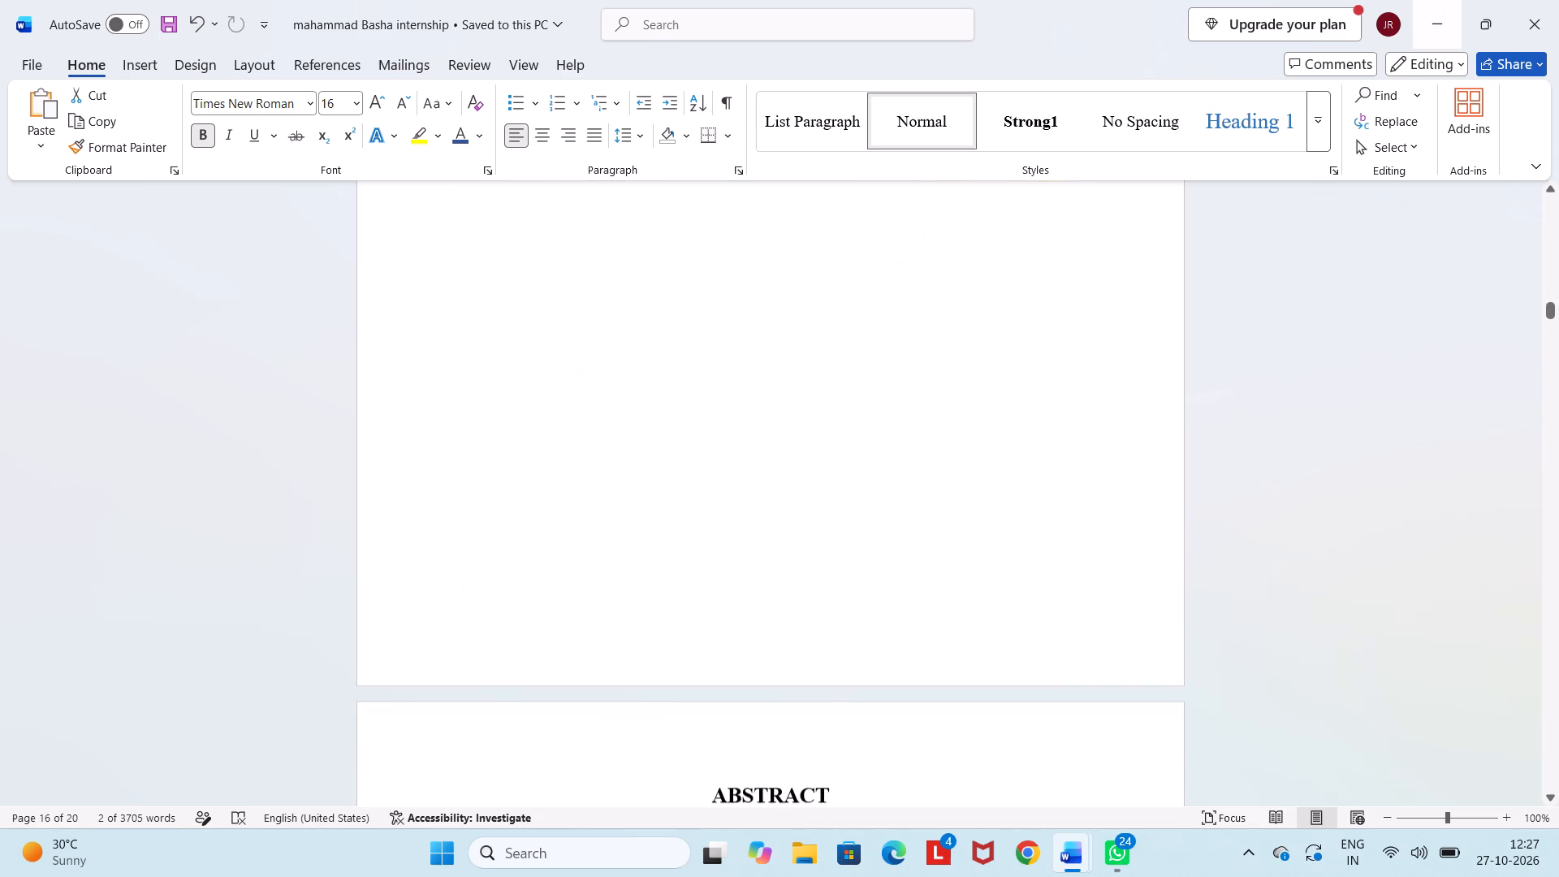
scroll(723, 401, "down", 4)
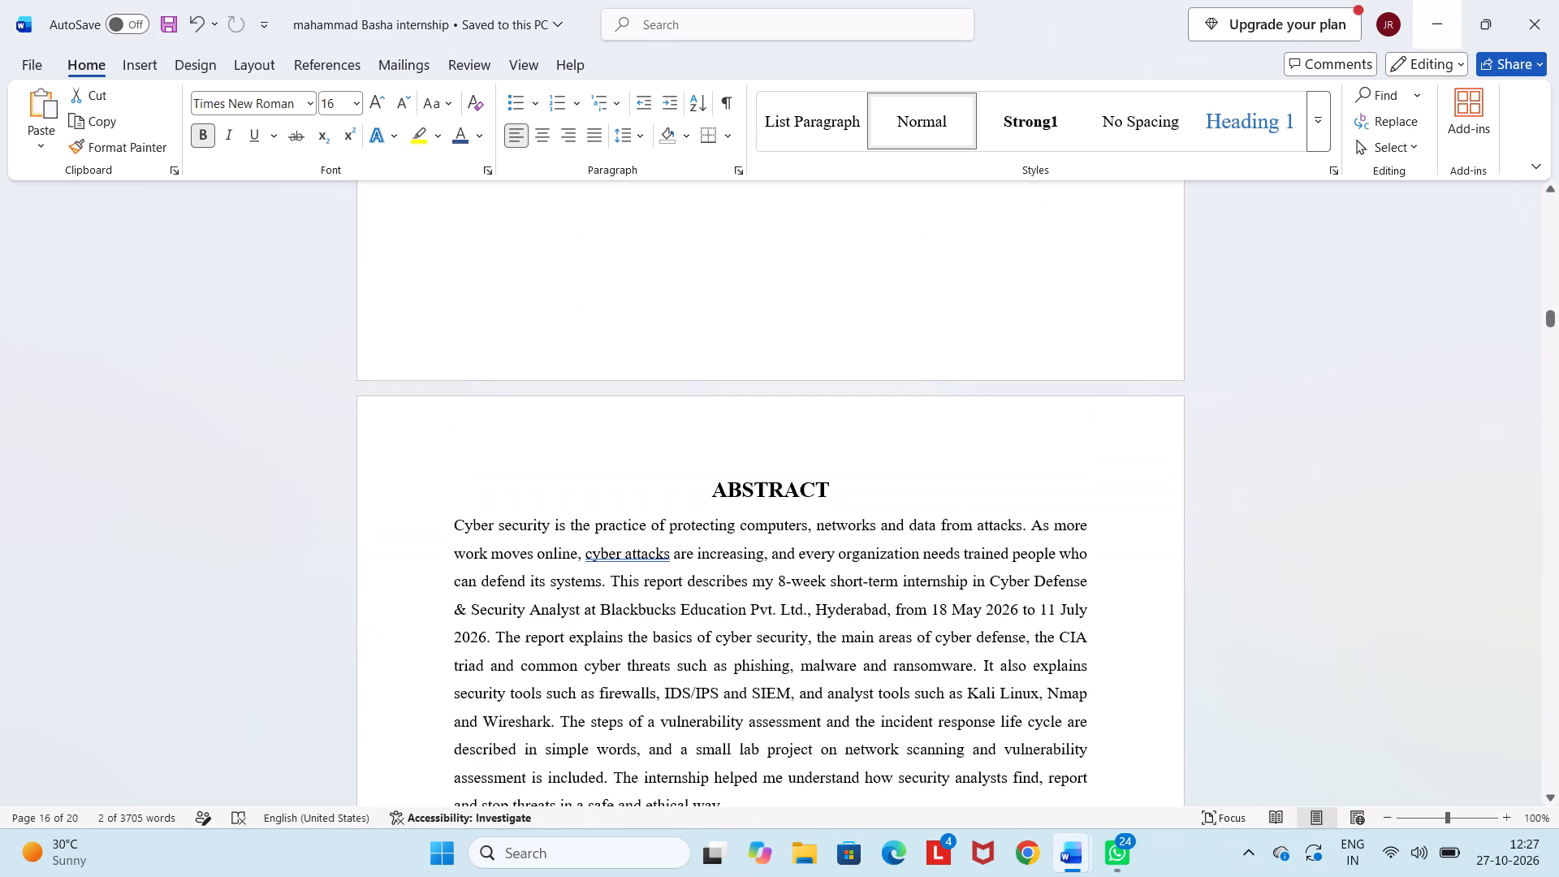
scroll(723, 401, "down", 1)
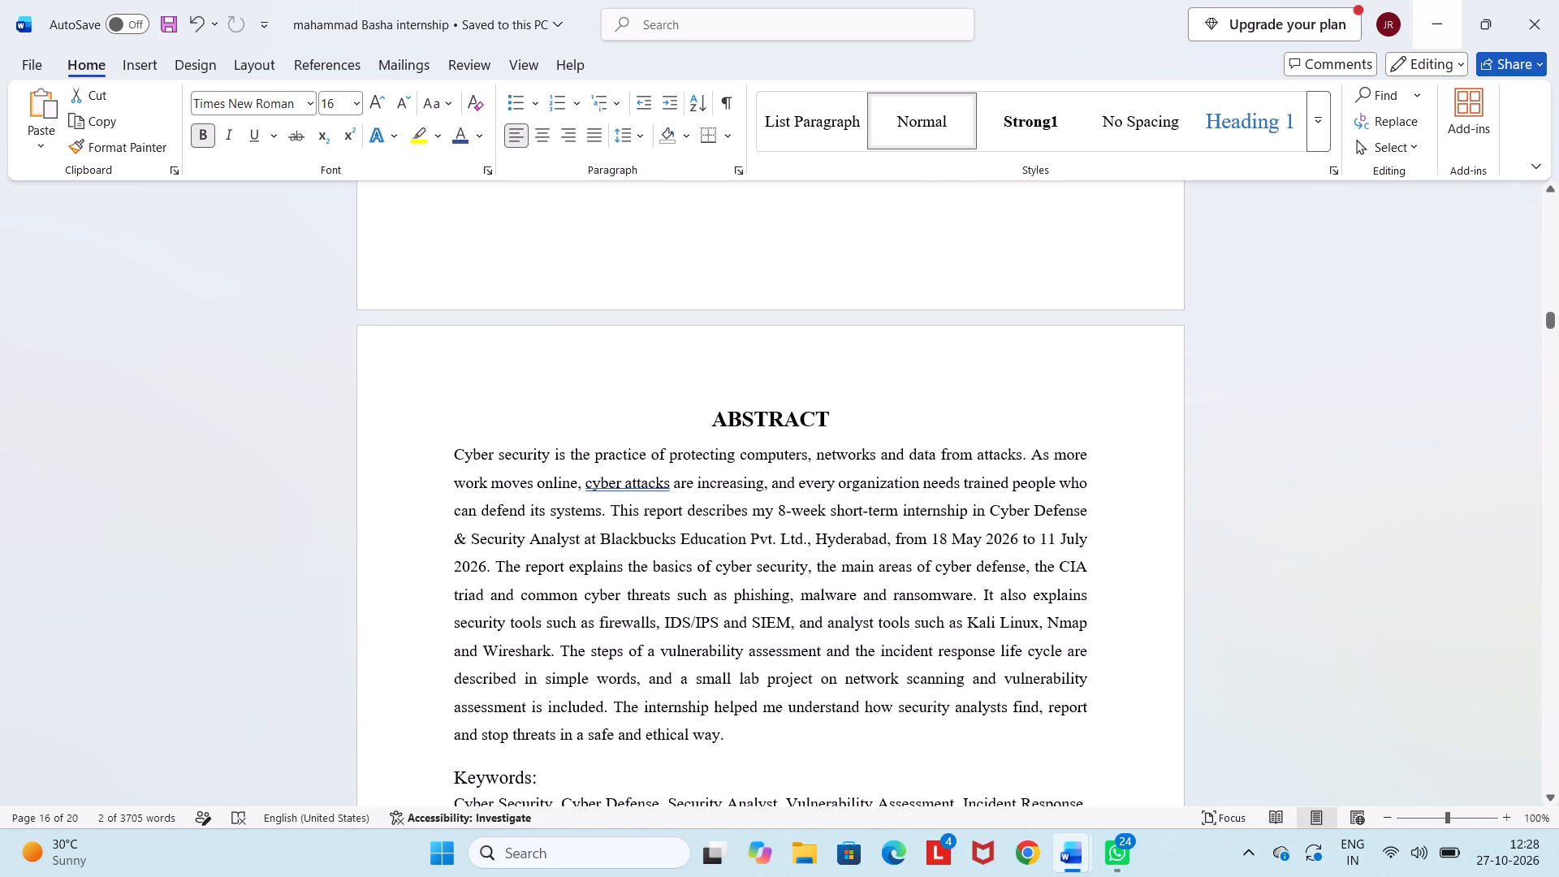
Insert a blank line between the student's roll number and the college logo on the title page.
scroll(723, 401, "up", 4)
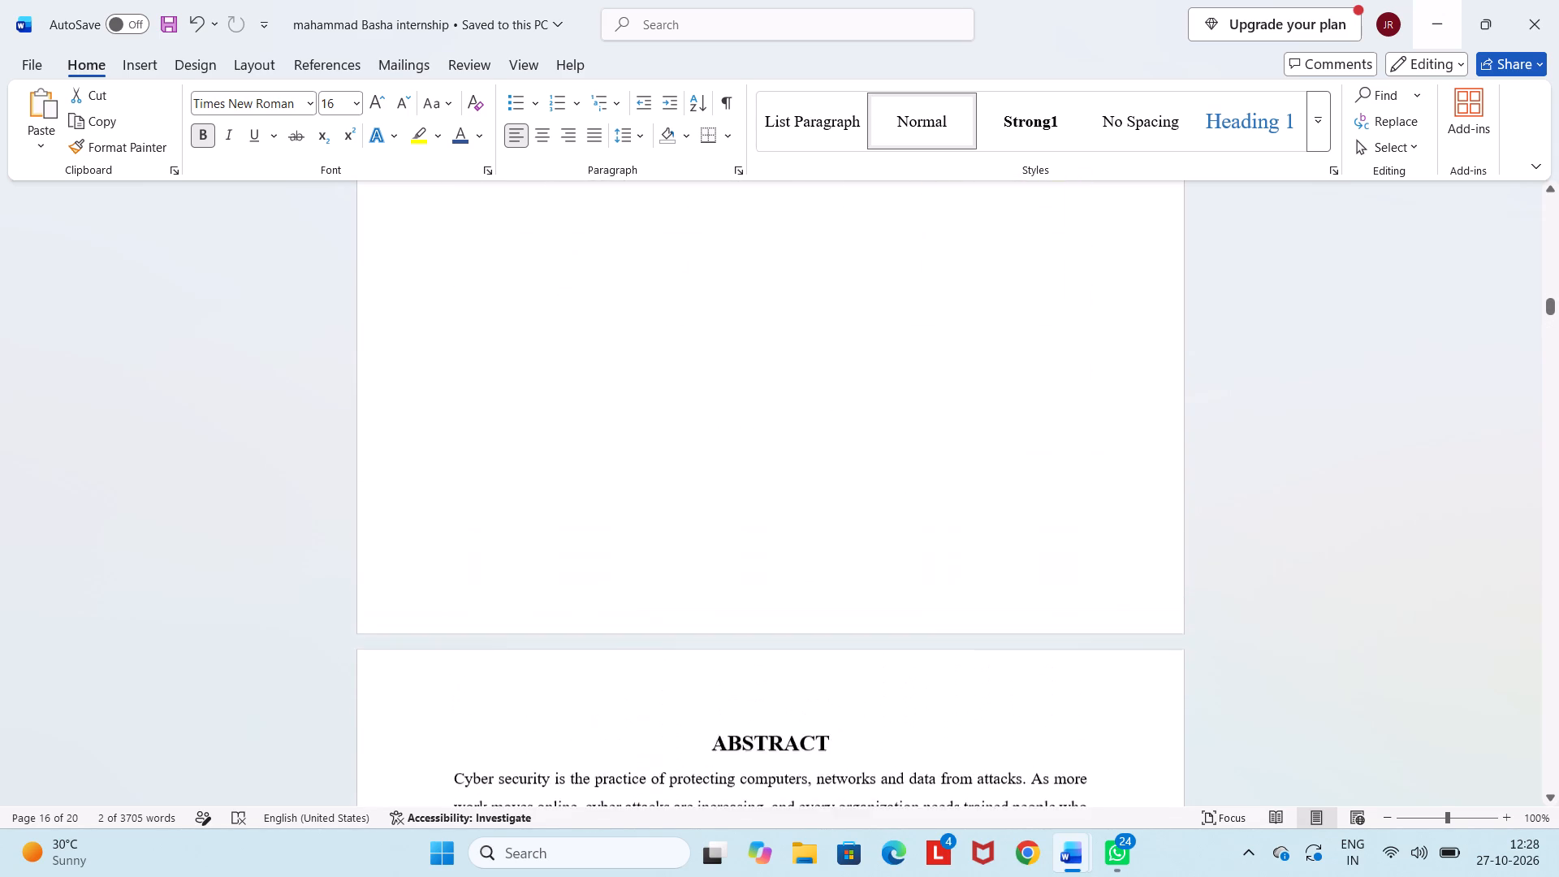
scroll(723, 401, "up", 7)
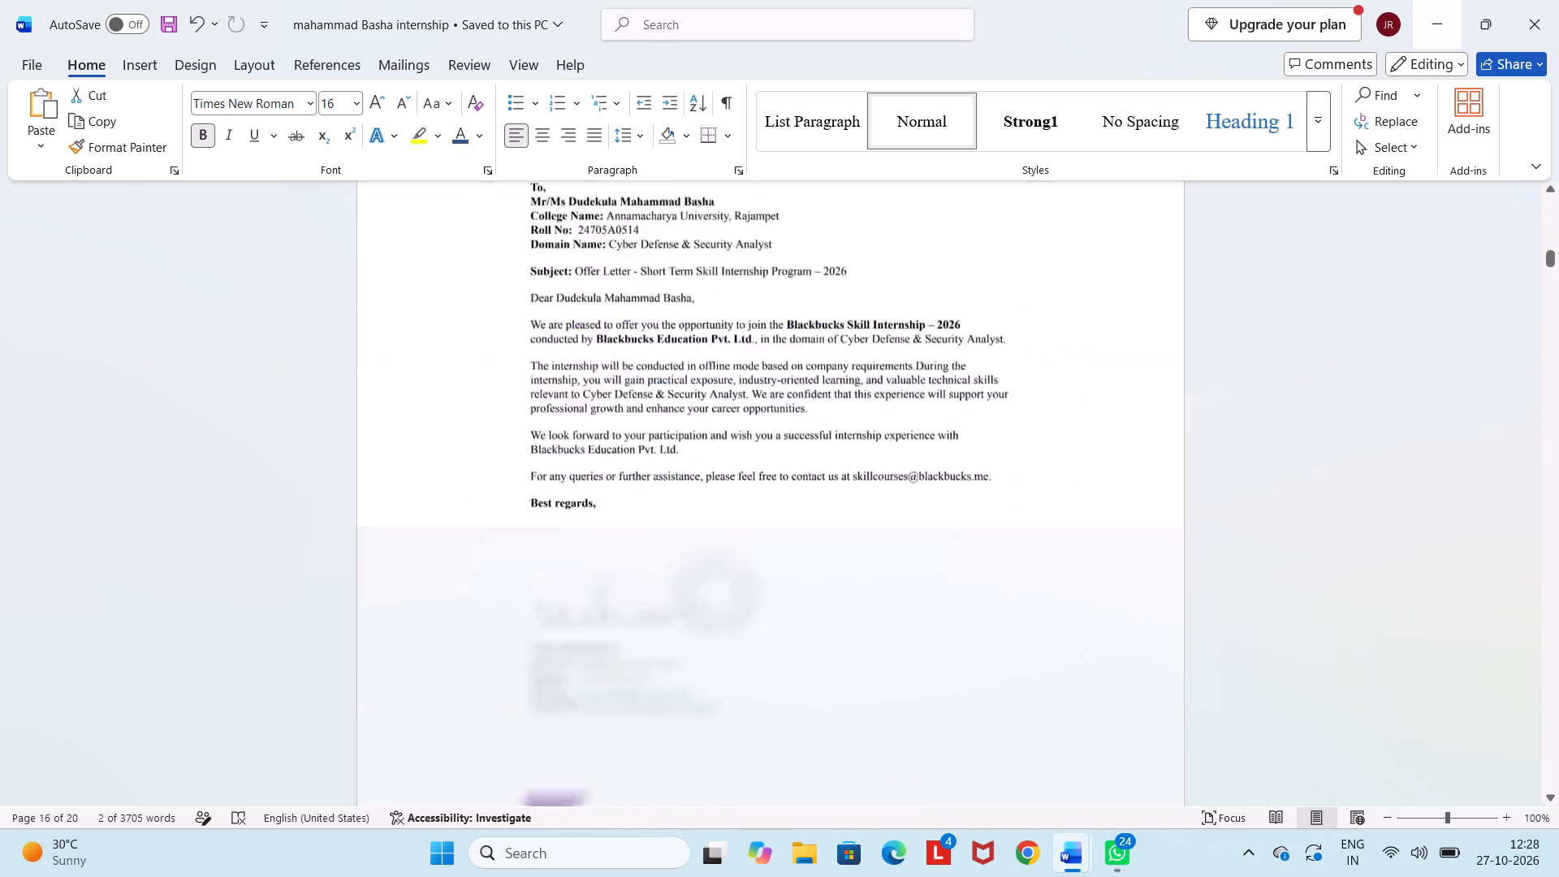
scroll(723, 401, "up", 15)
scroll(723, 401, "down", 3)
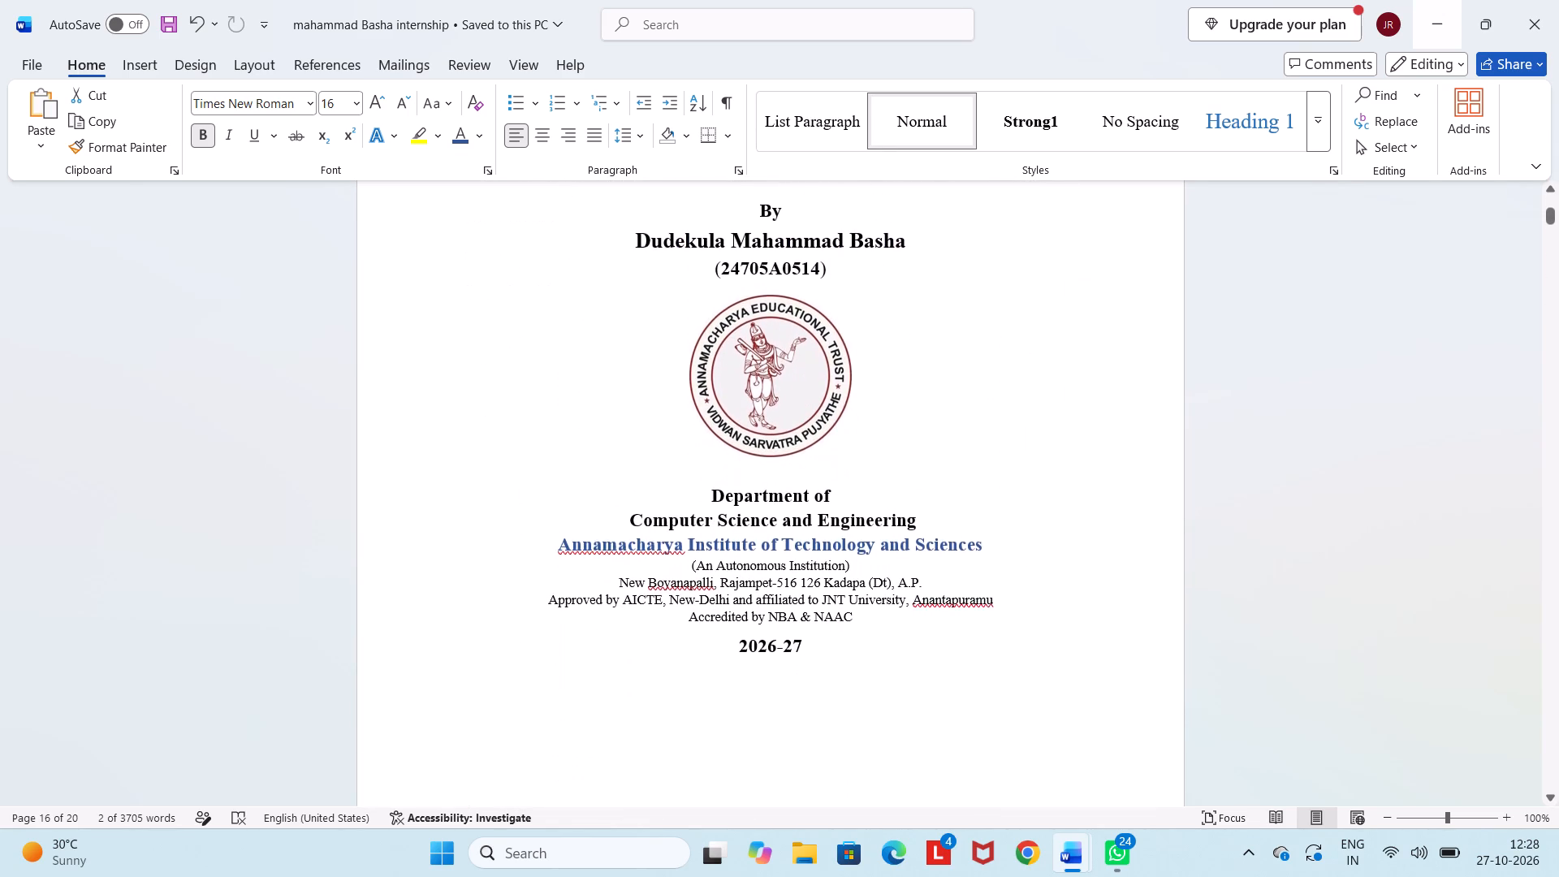
scroll(723, 401, "down", 1)
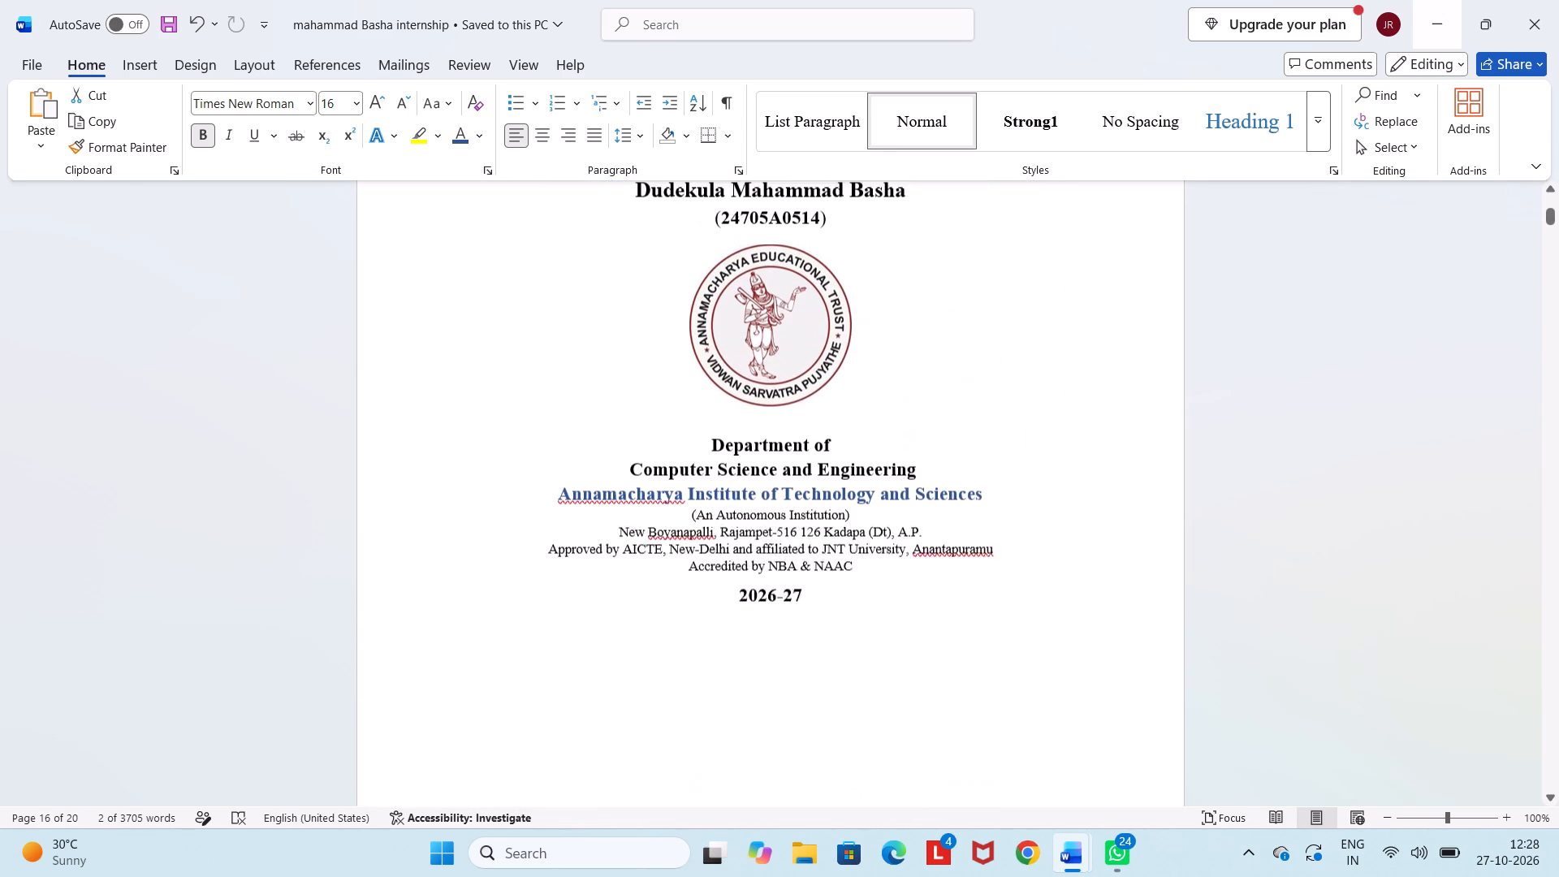
scroll(723, 401, "up", 1)
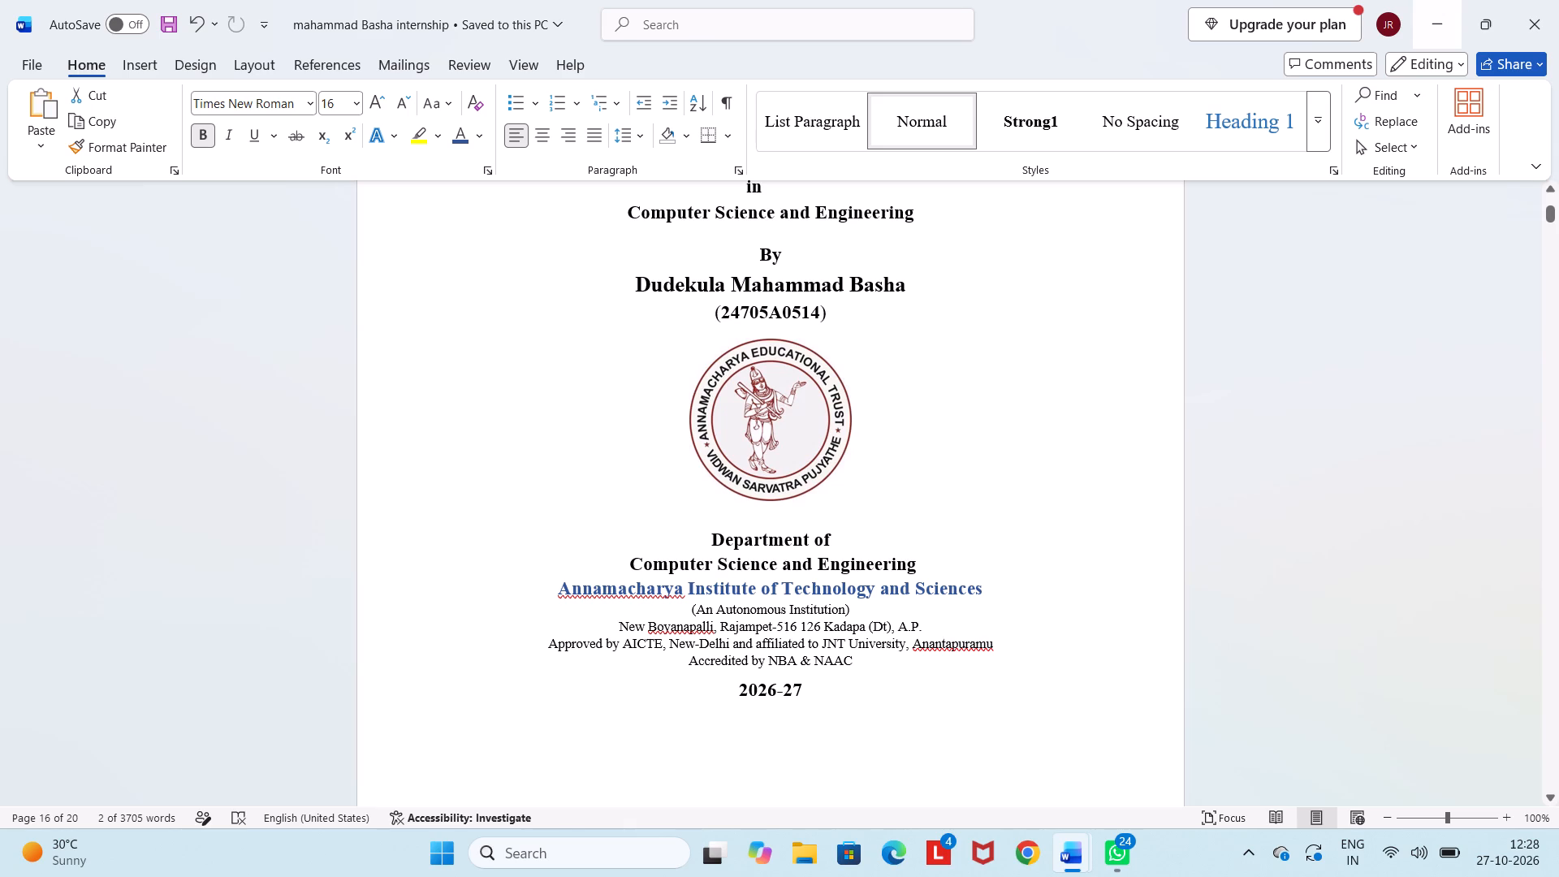
left_click(847, 320)
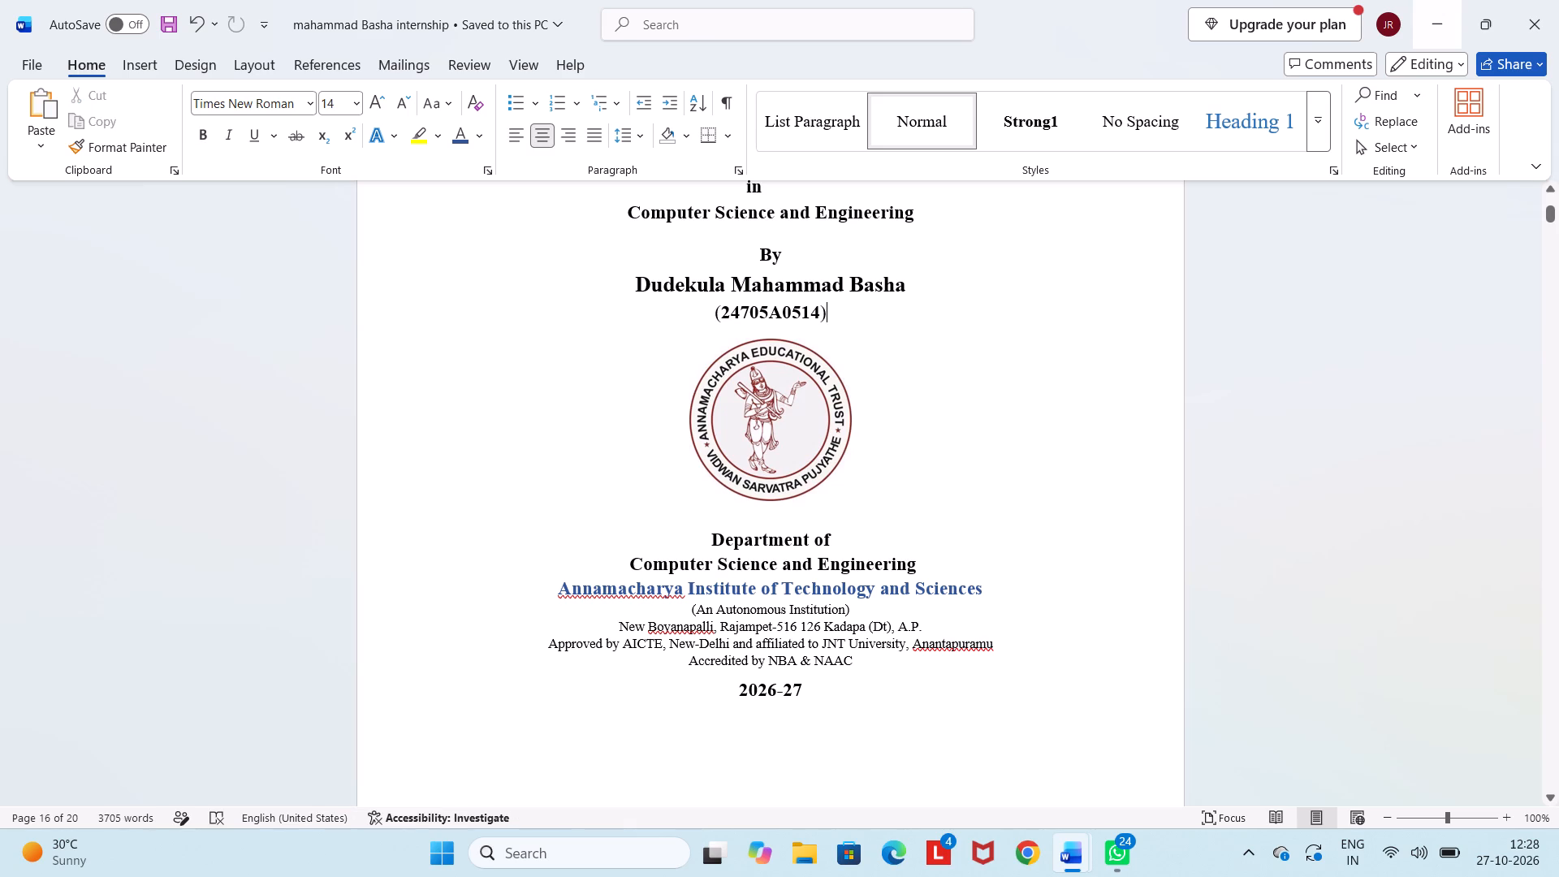
key("Return")
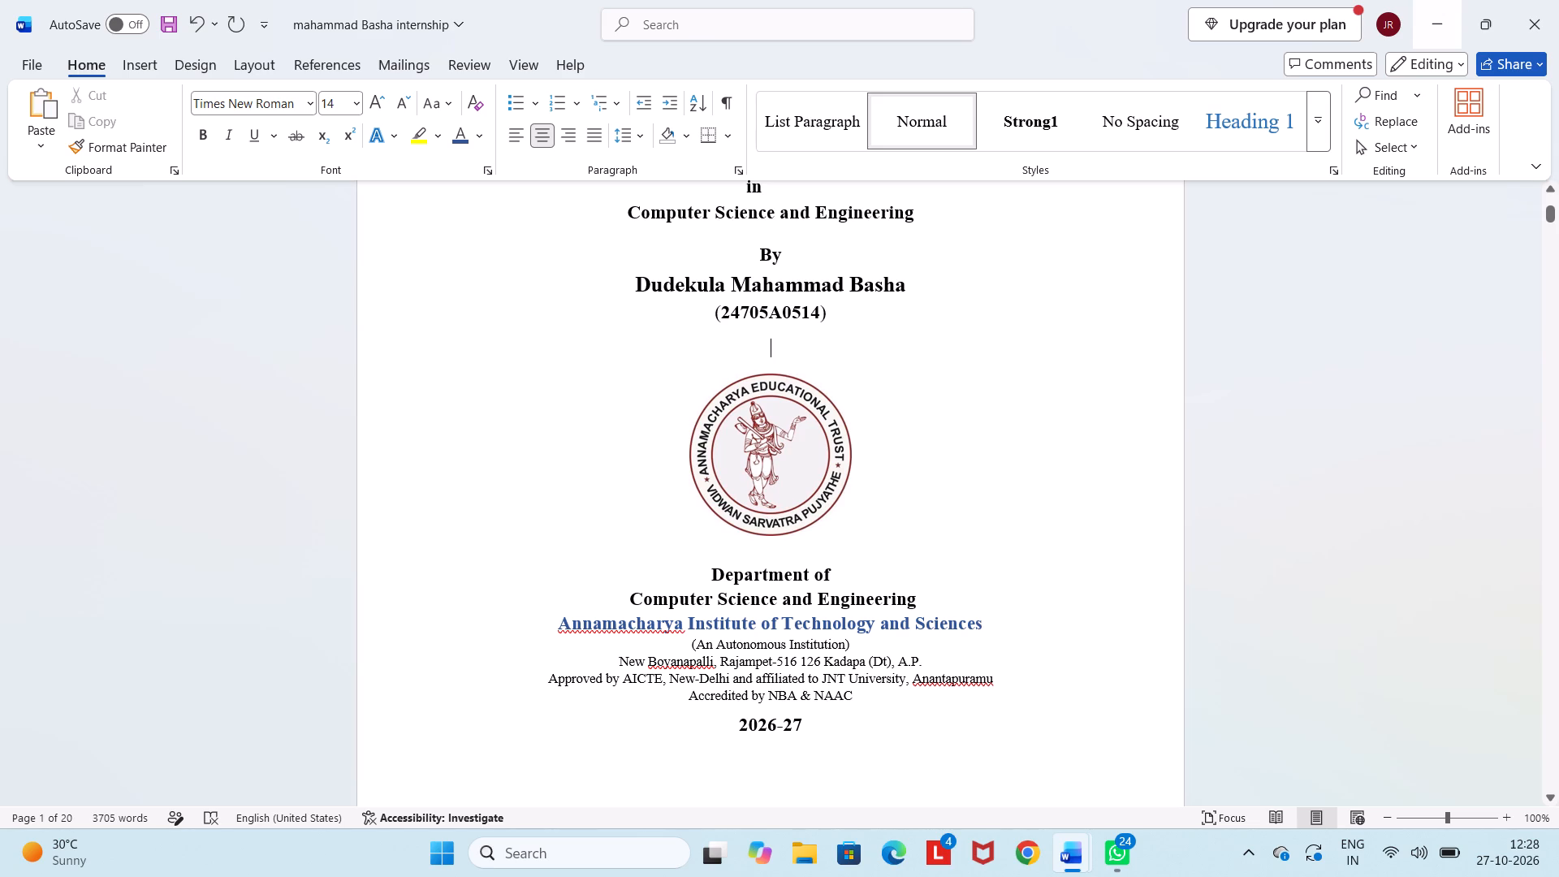
Insert a blank line between the college logo and the "Department of" line on the title page.
left_click(732, 577)
key("Left")
key("Left")
key("Return")
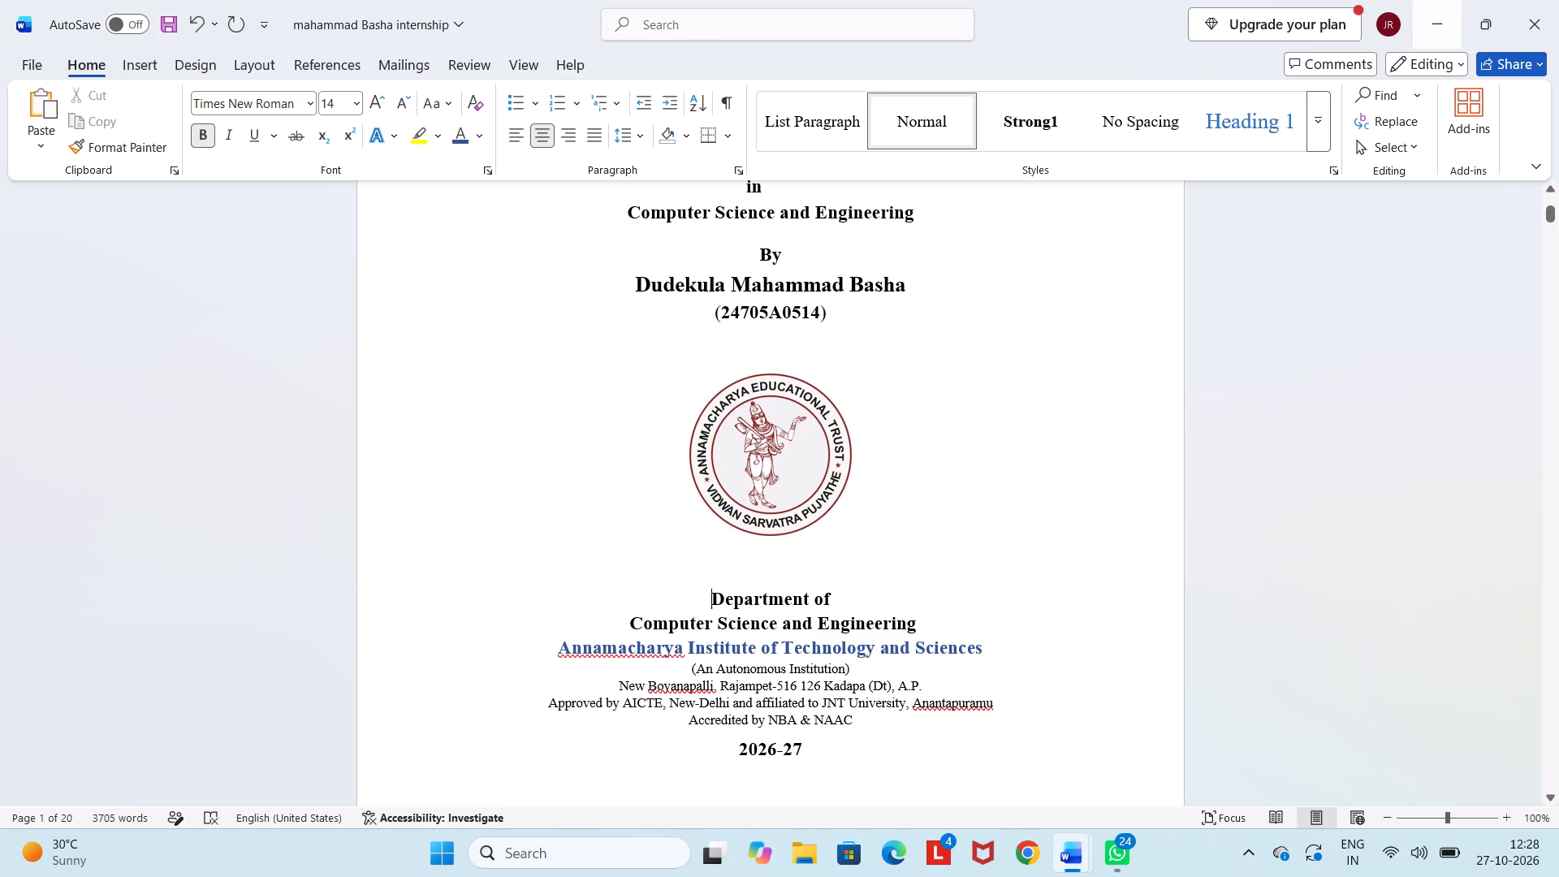
Remove the bold formatting from the academic year 2026-27 at the bottom of the title page.
scroll(548, 665, "down", 1)
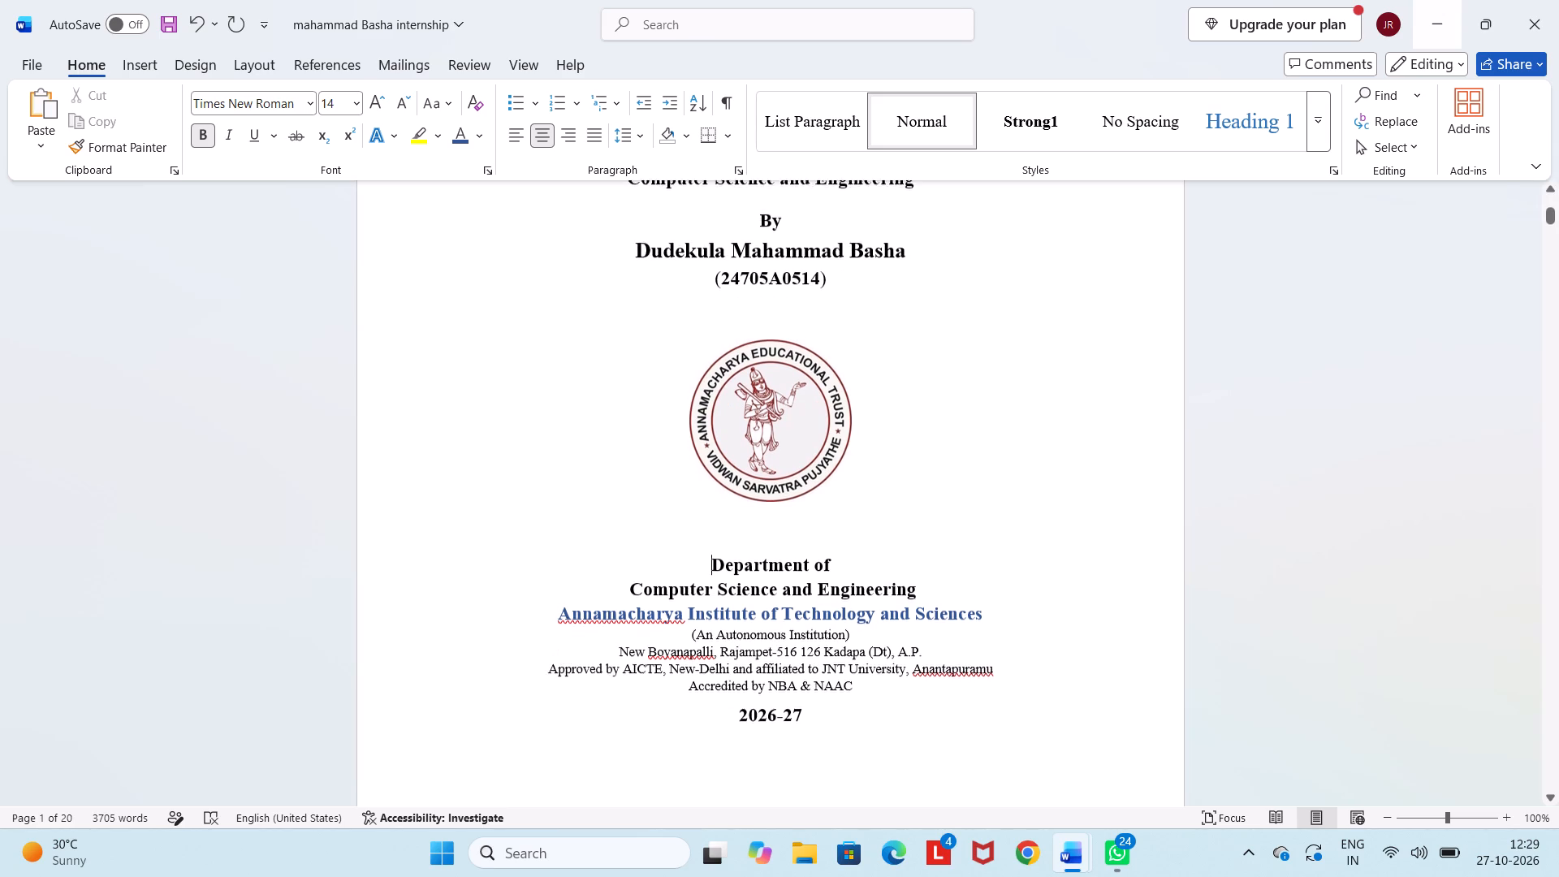
scroll(548, 665, "down", 1)
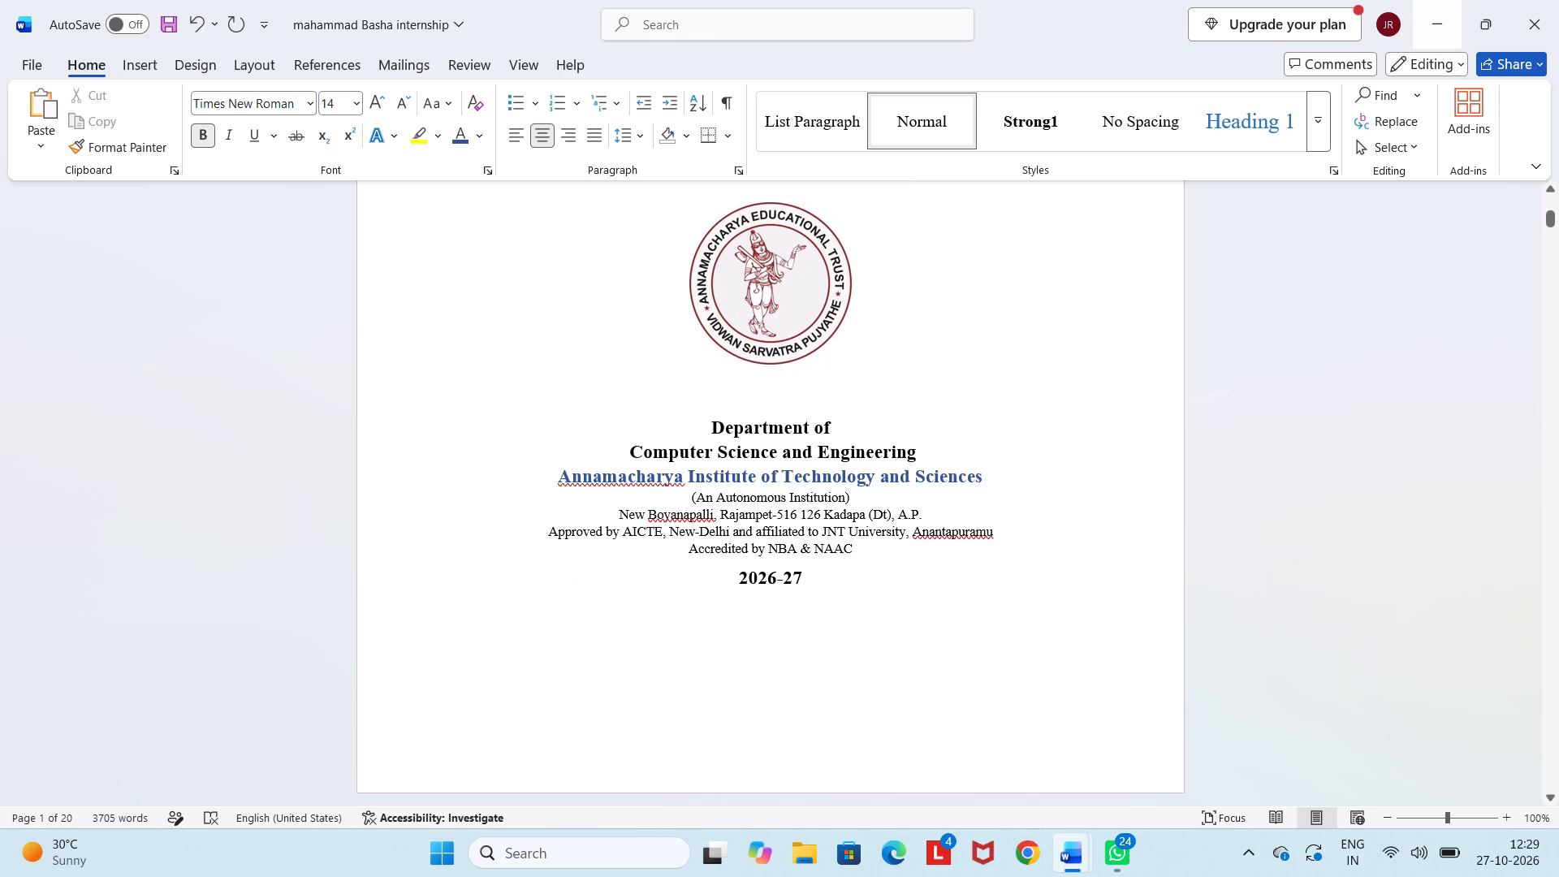
left_click_drag(743, 579, 779, 598)
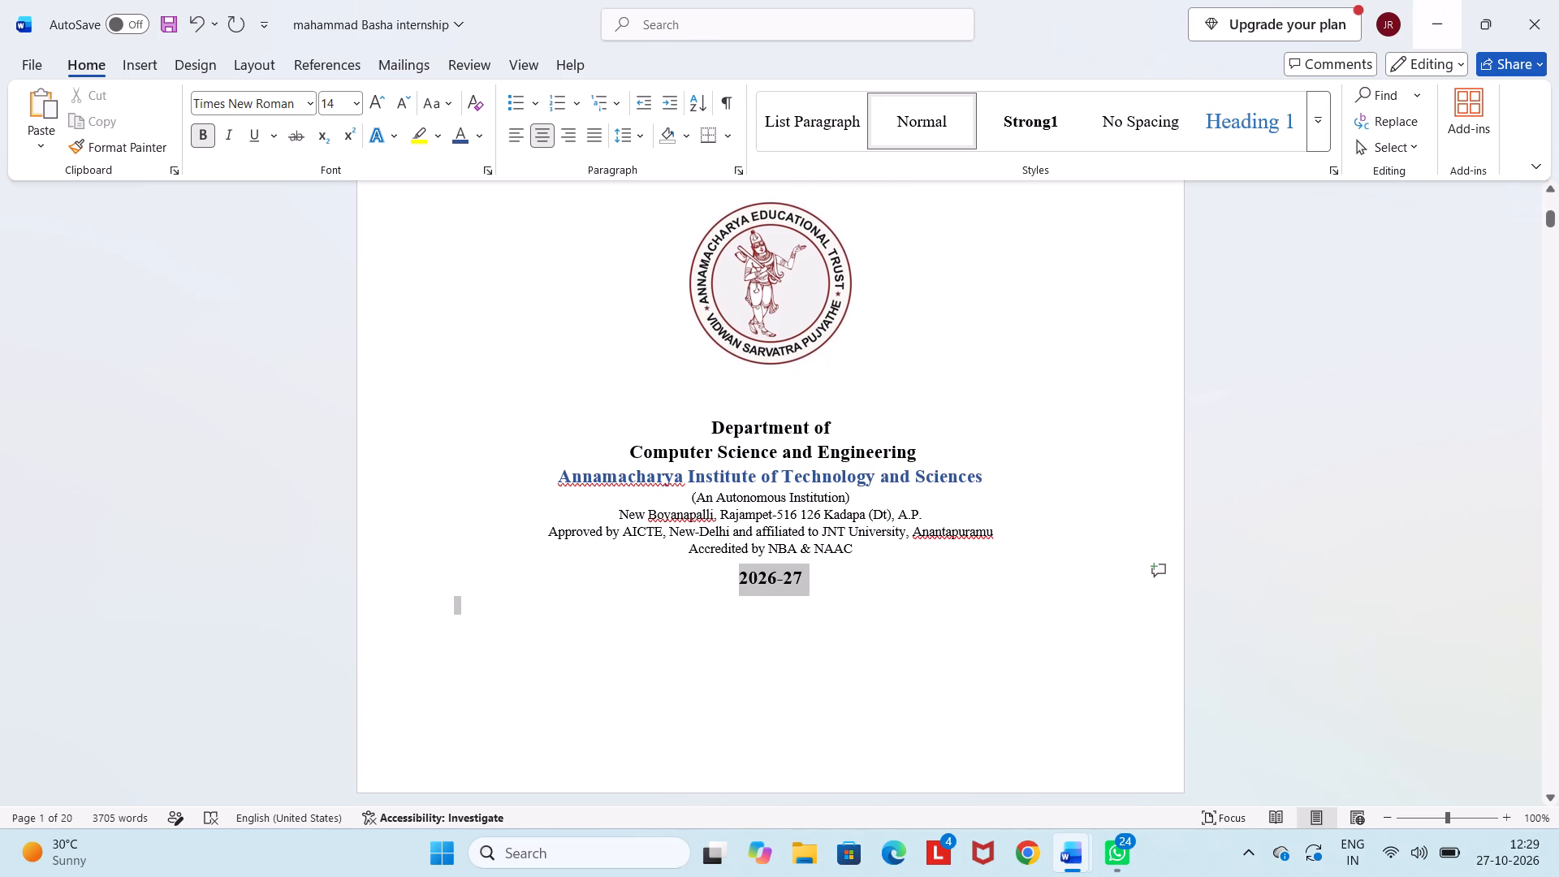
left_click_drag(779, 598, 801, 602)
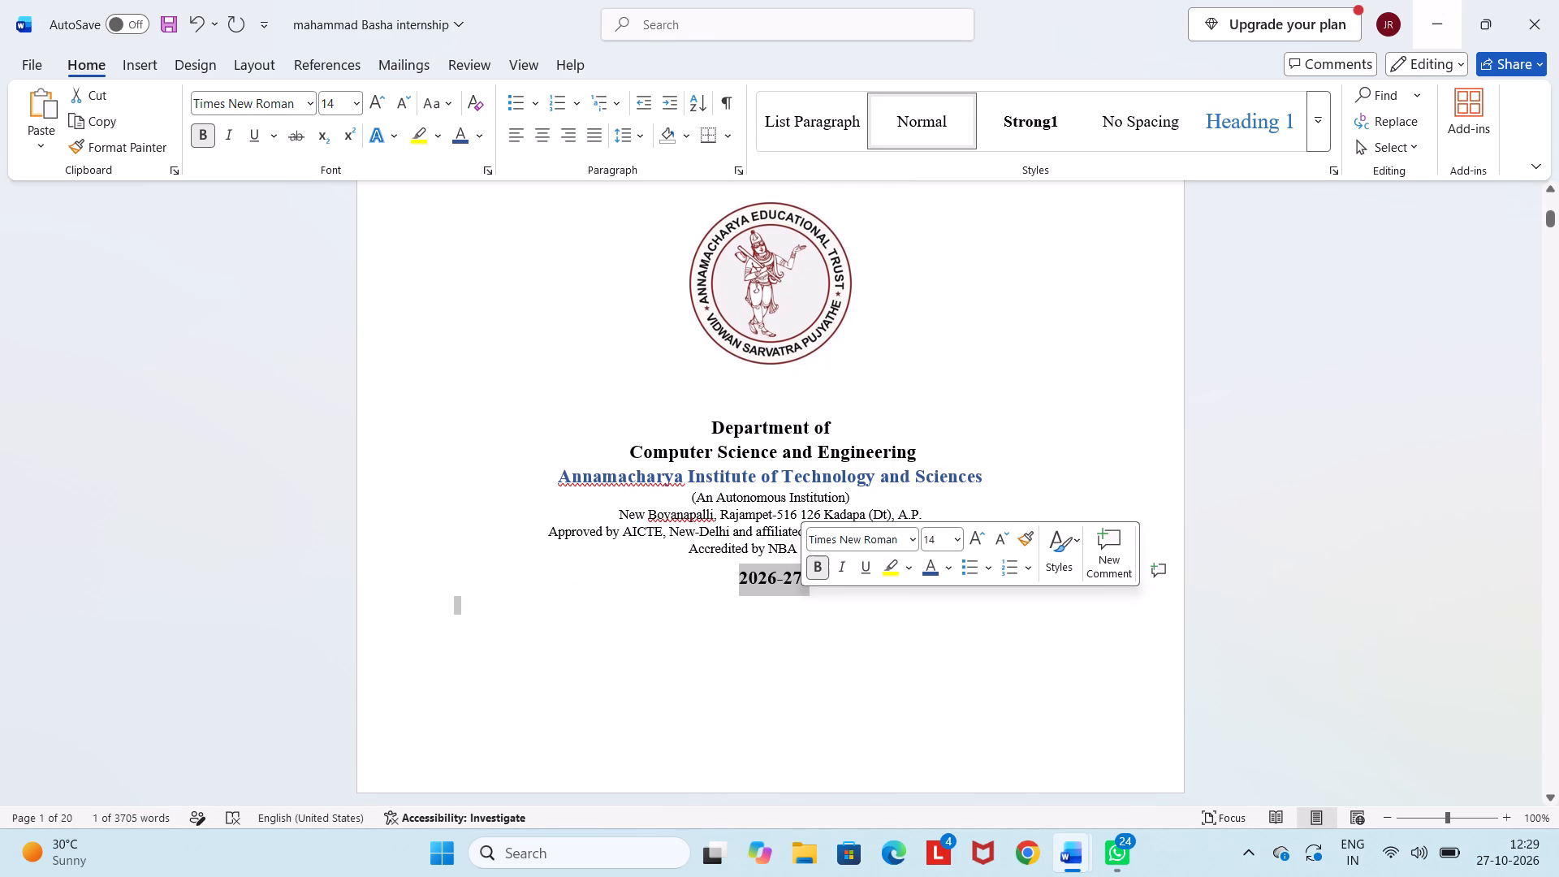
left_click(820, 573)
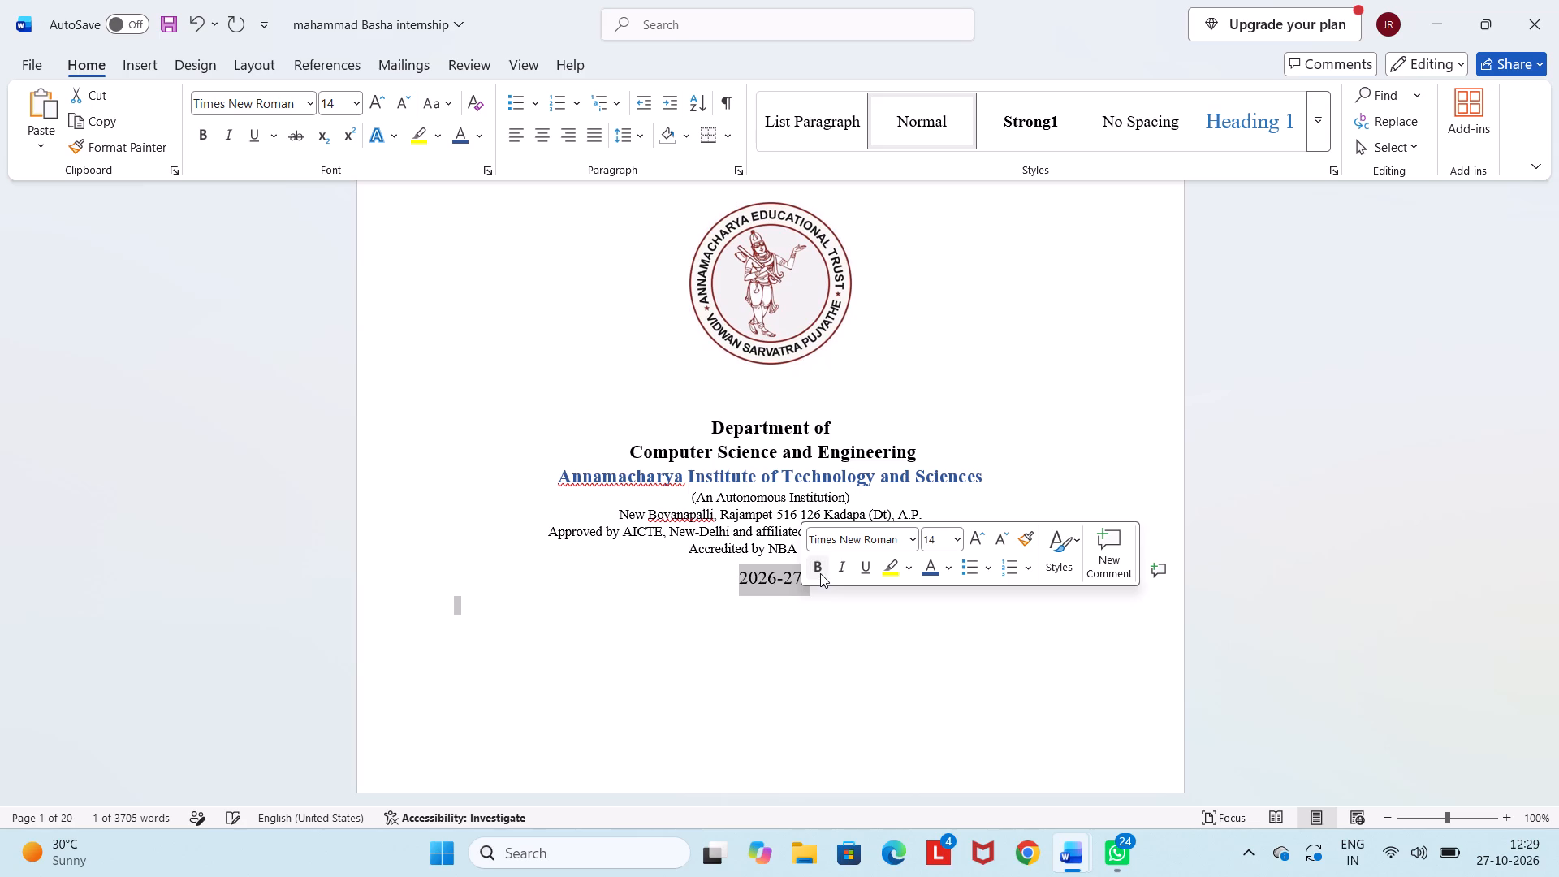
left_click(771, 621)
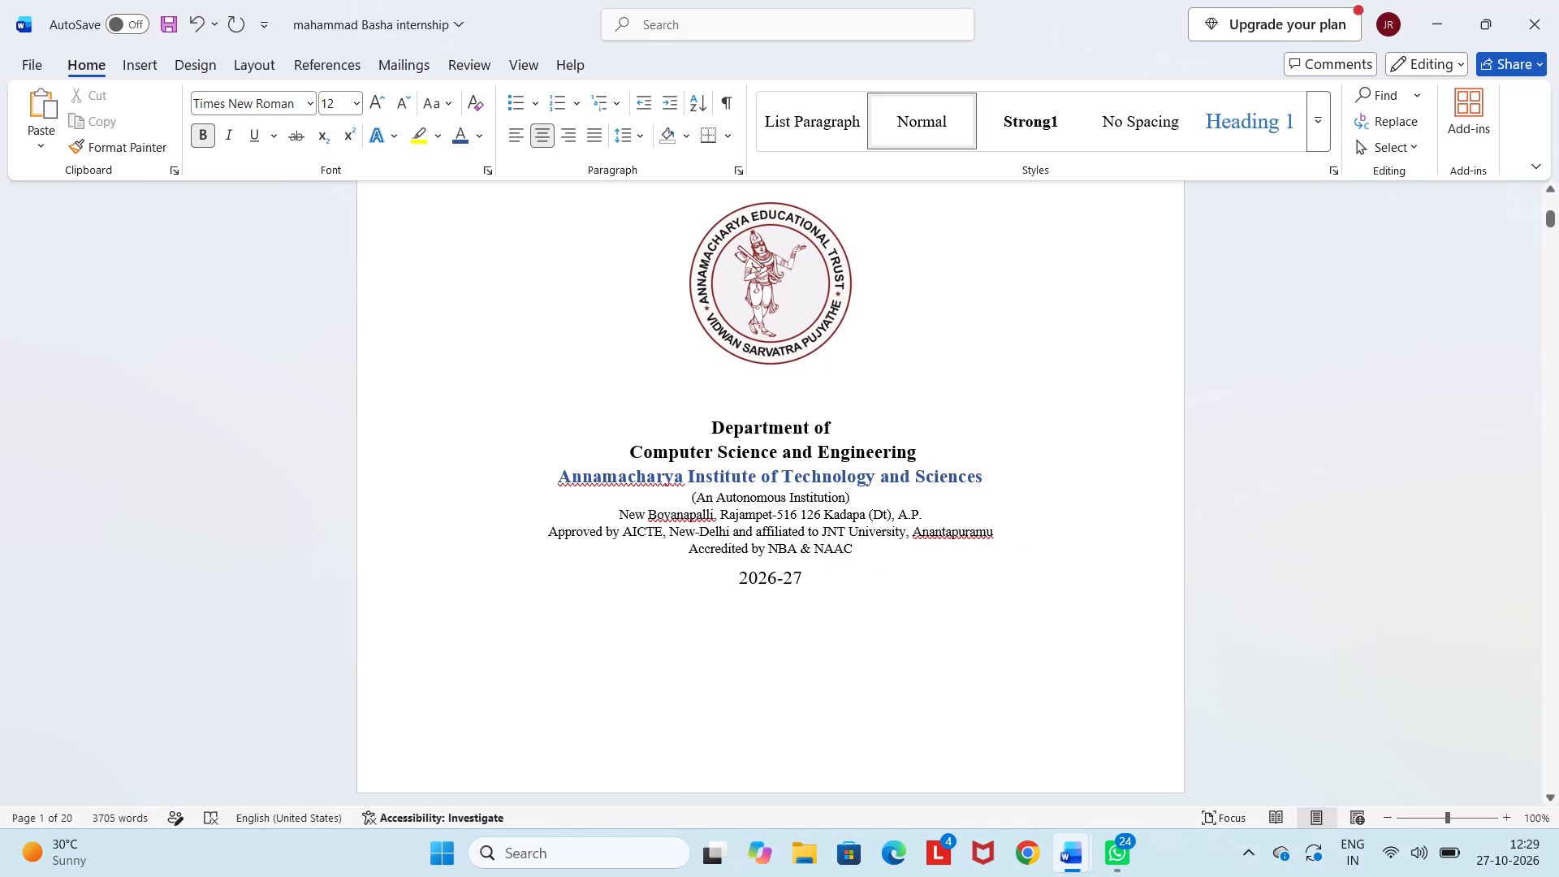
Insert one blank line above and one below the college logo on the department certificate page.
scroll(771, 621, "down", 4)
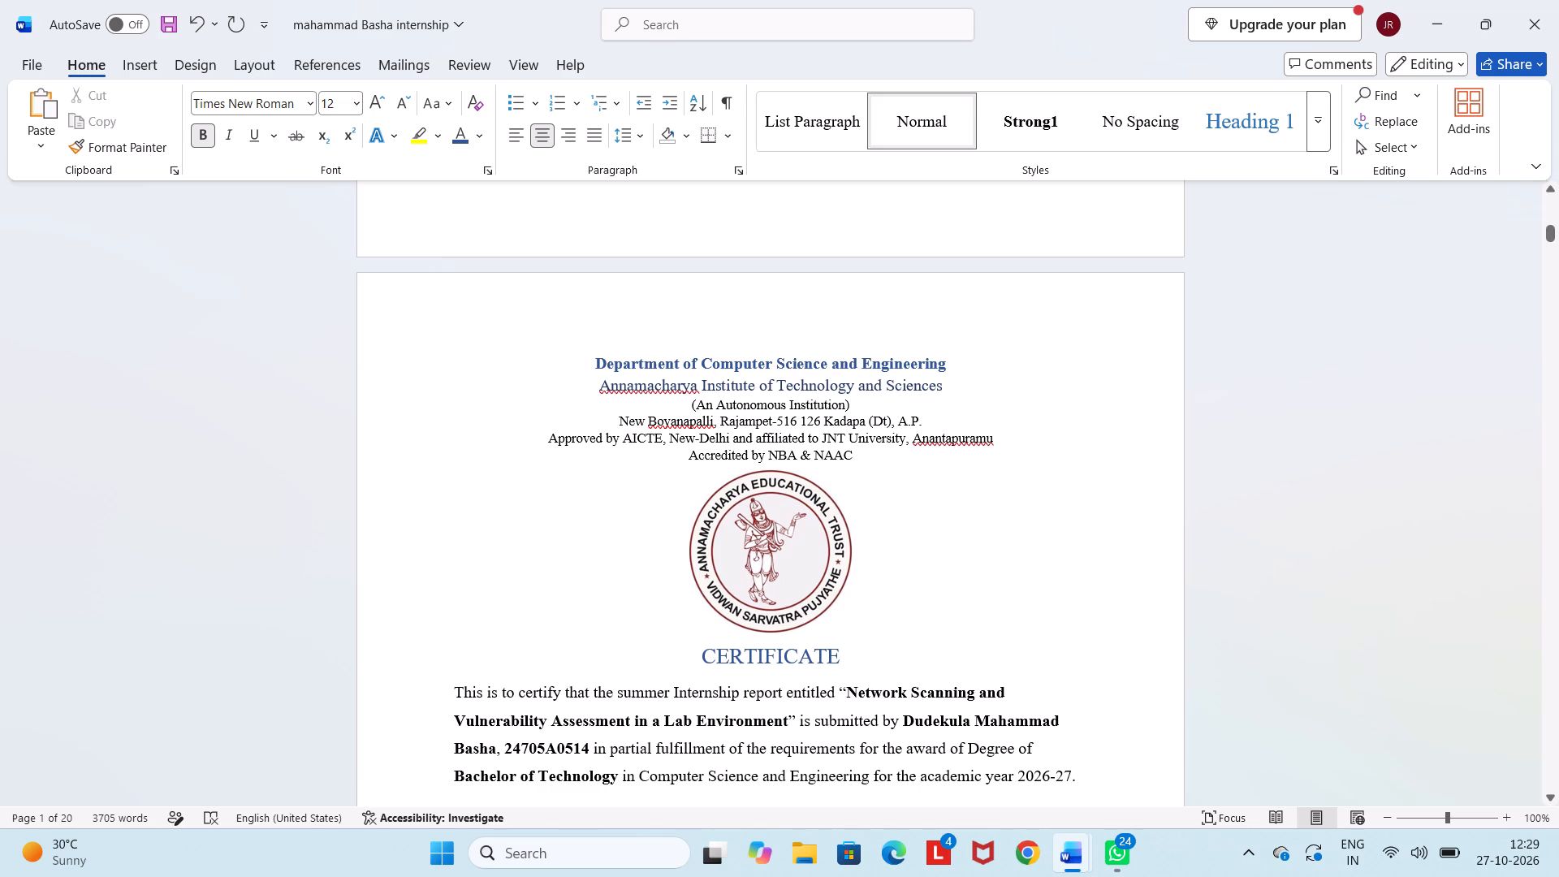
left_click(866, 465)
key("Return")
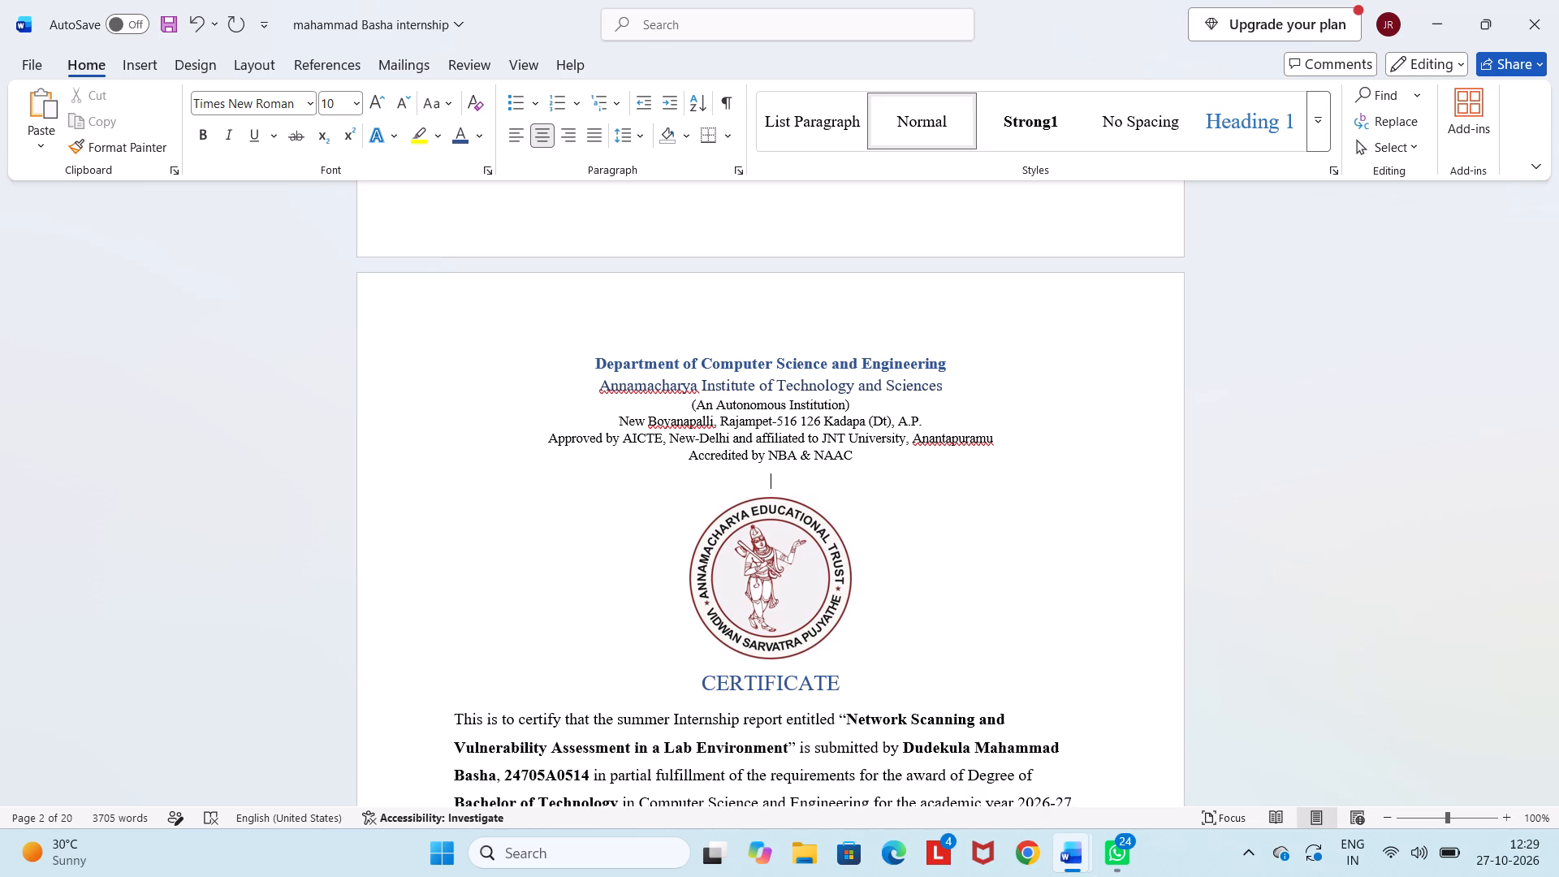
left_click(798, 456)
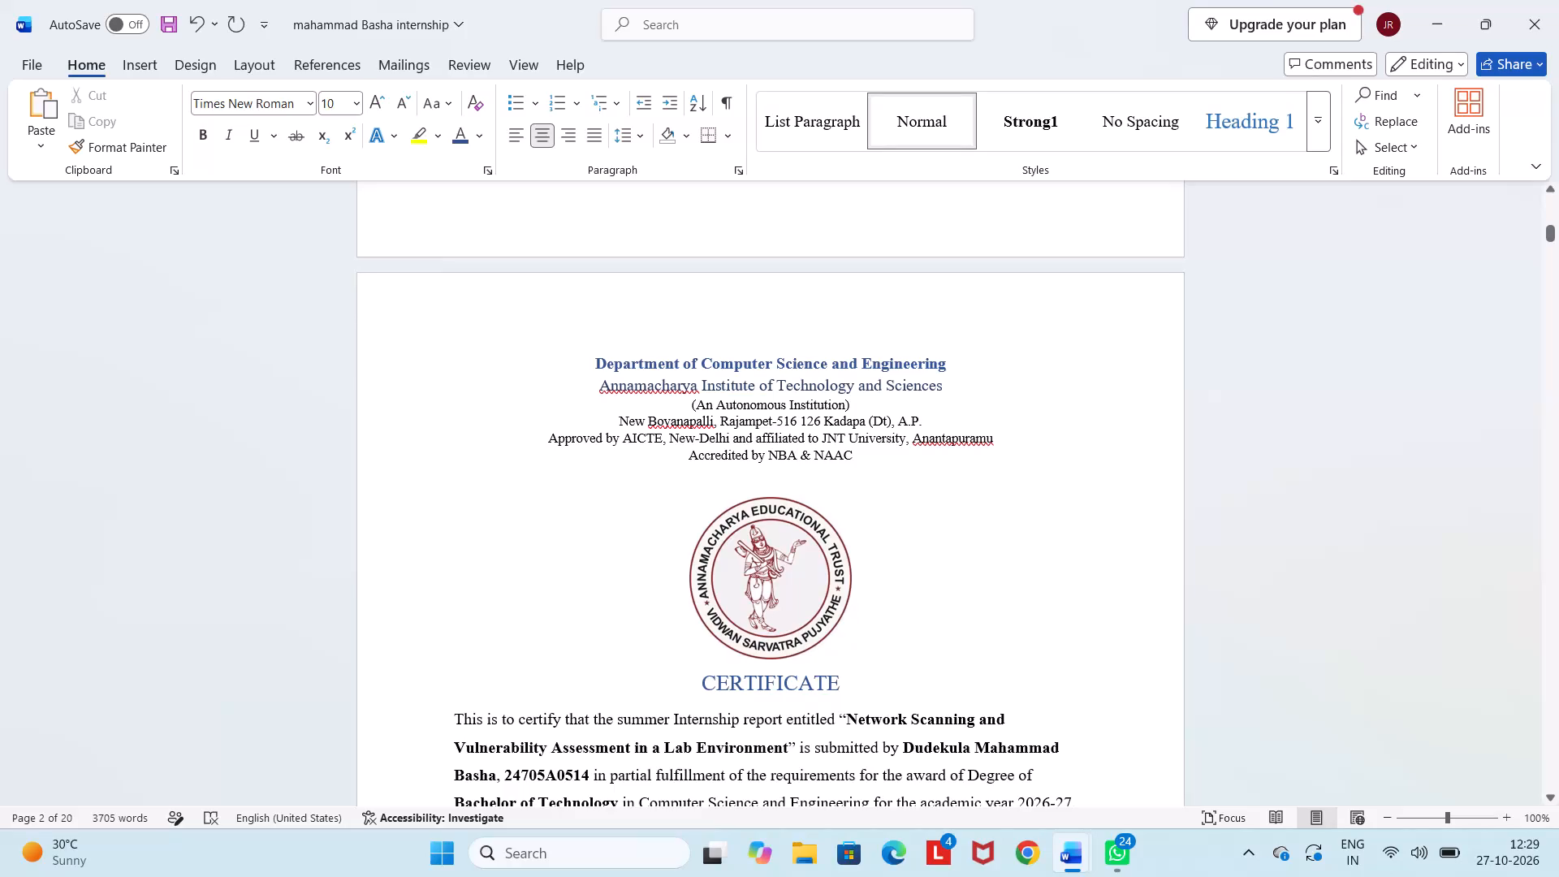
left_click(692, 685)
key("Return")
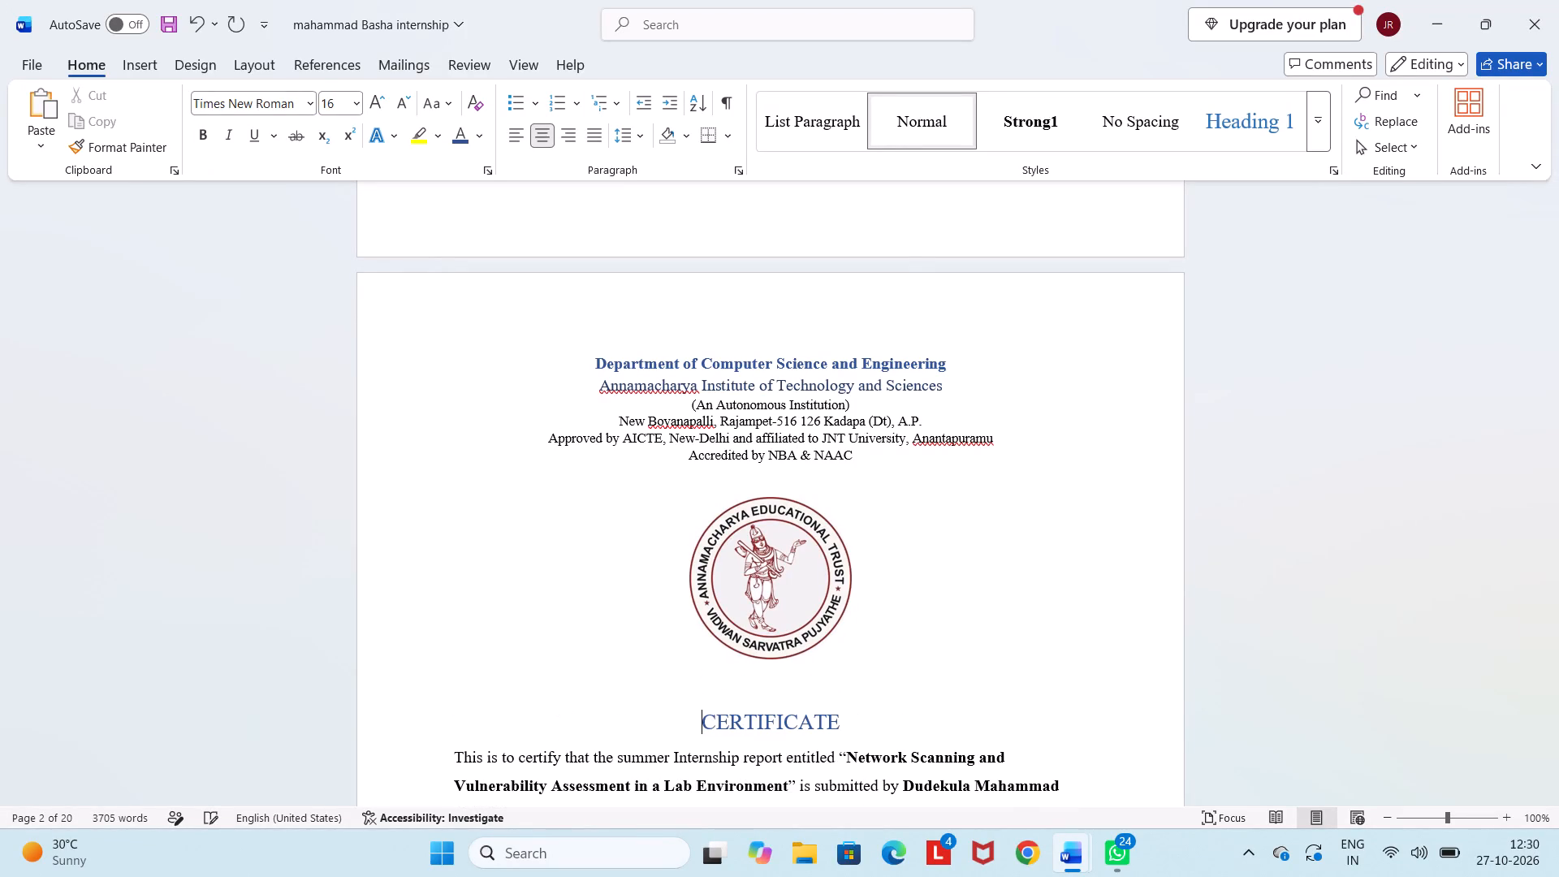
Delete "CSE" from the "Professor and HoD" line in the department head's signature block on the certificate page.
scroll(692, 685, "down", 2)
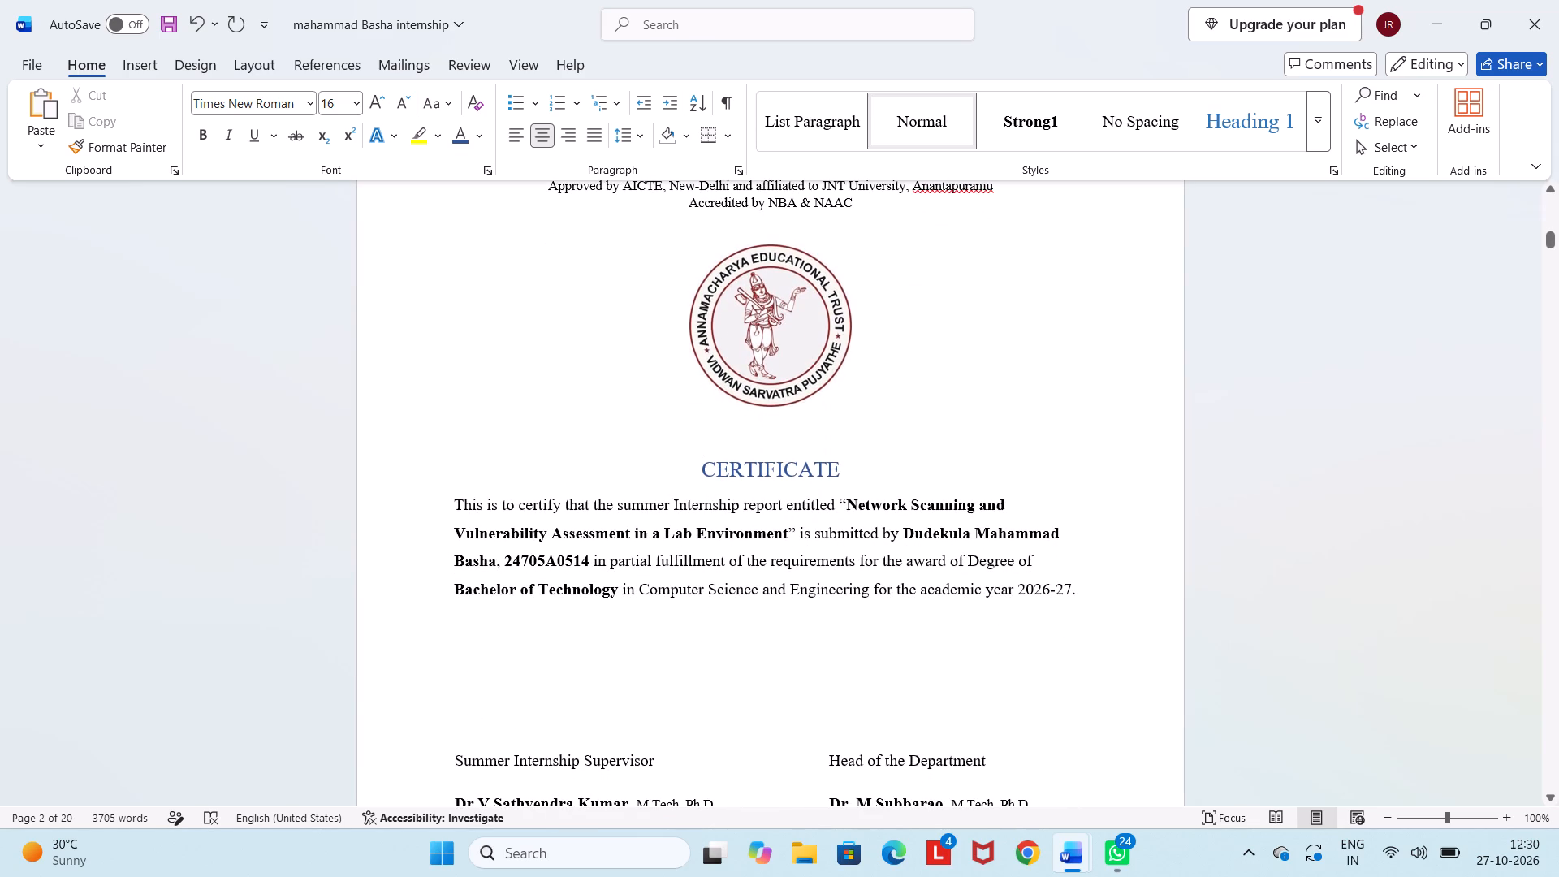
scroll(692, 685, "down", 1)
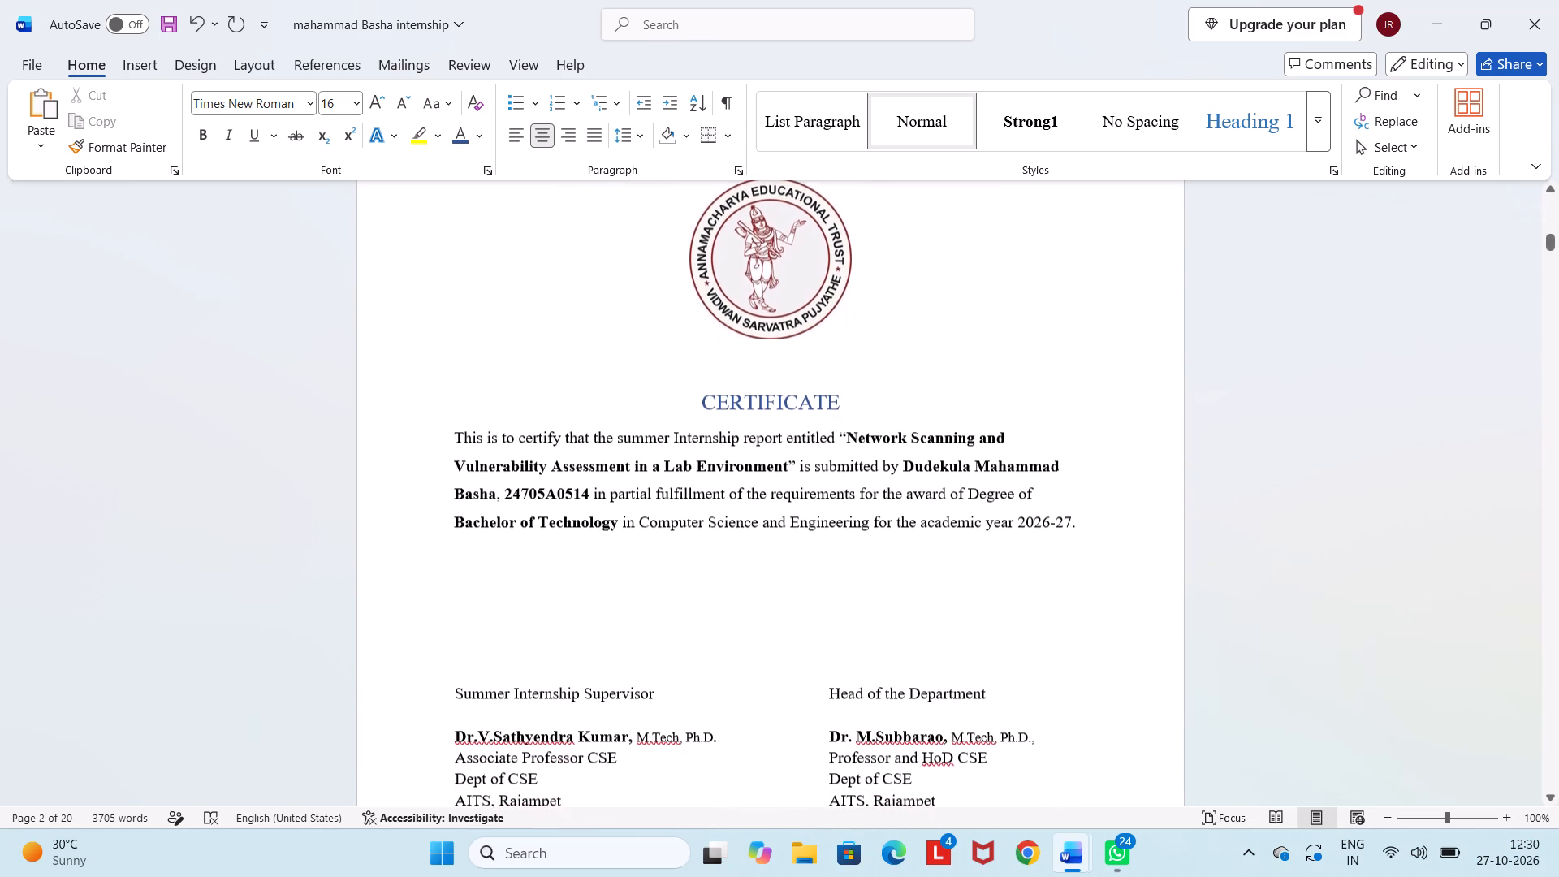
scroll(692, 685, "down", 1)
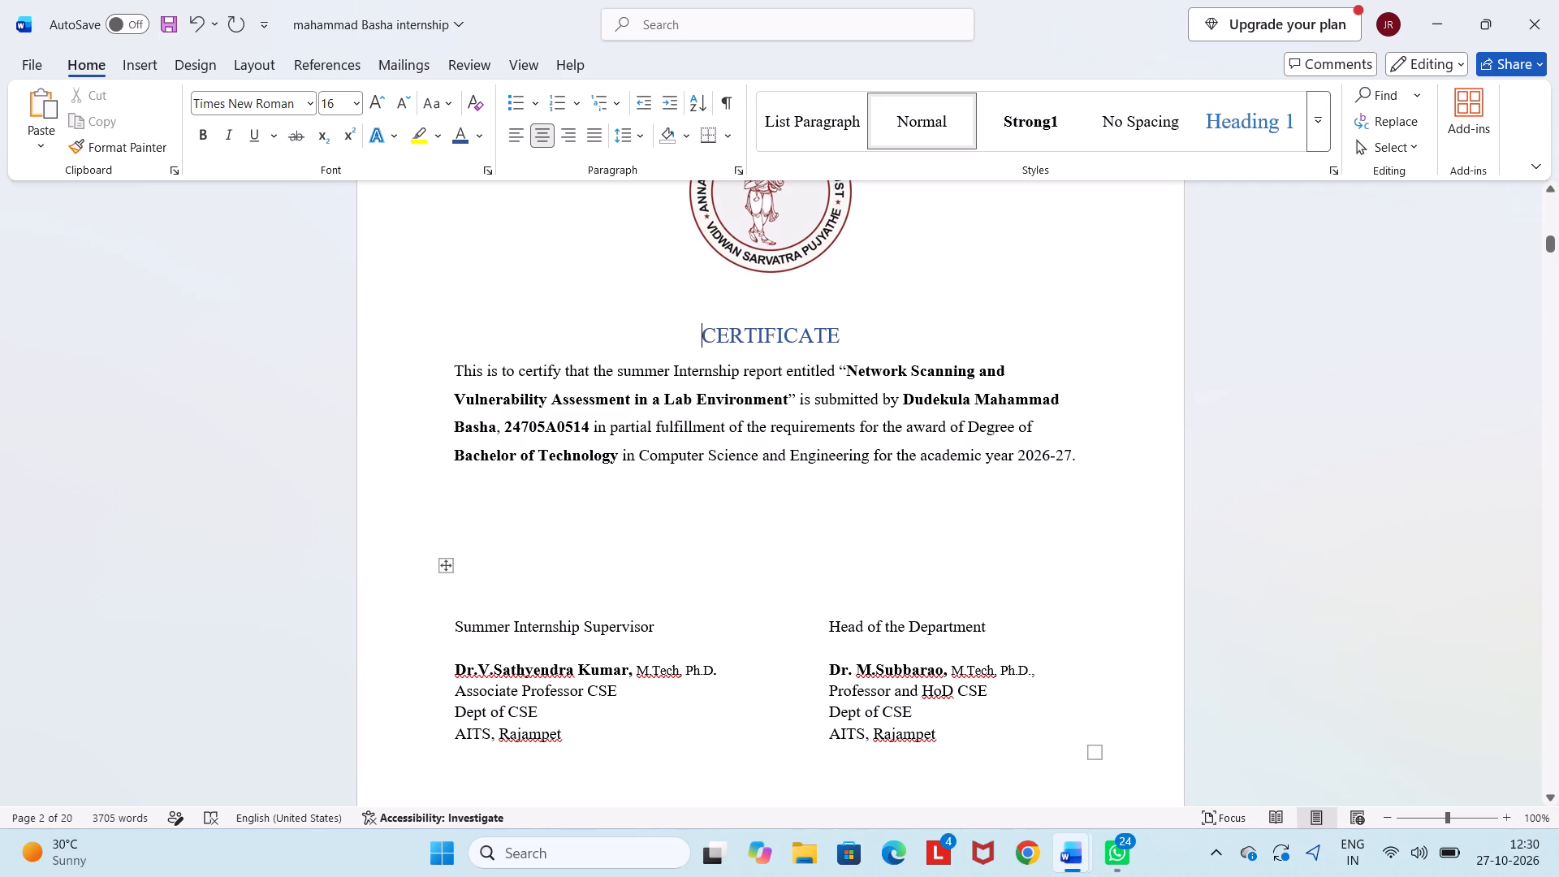
left_click(995, 692)
key("BackSpace")
key("BackSpace")
key("BackSpace")
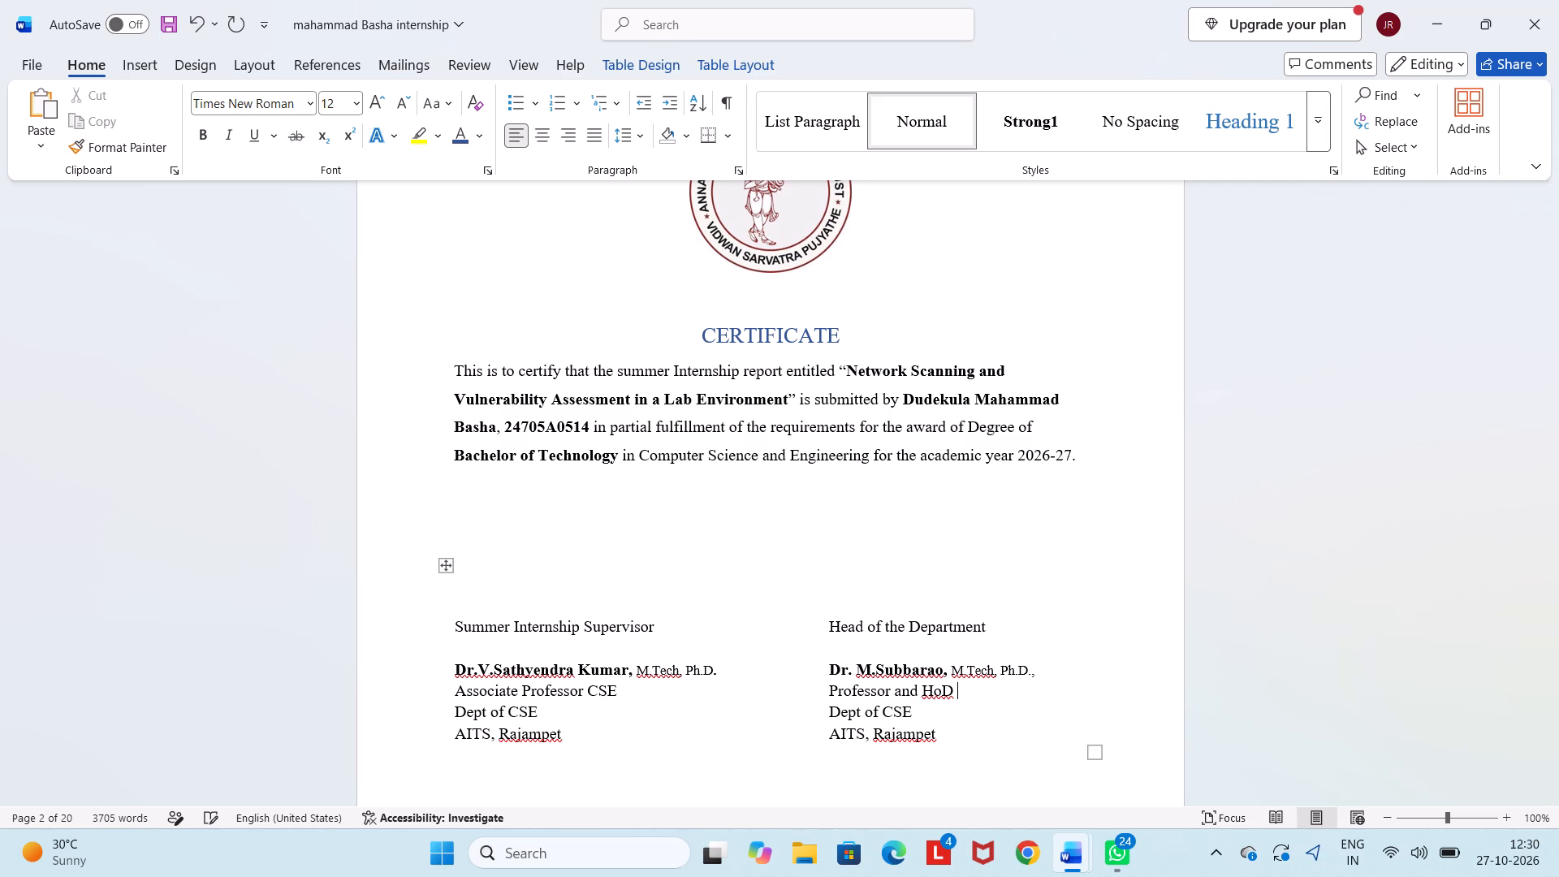
key("BackSpace")
Add a period after "Dept" so the line reads "Dept. of CSE" in both certificate signature blocks.
left_click(862, 714)
key("period")
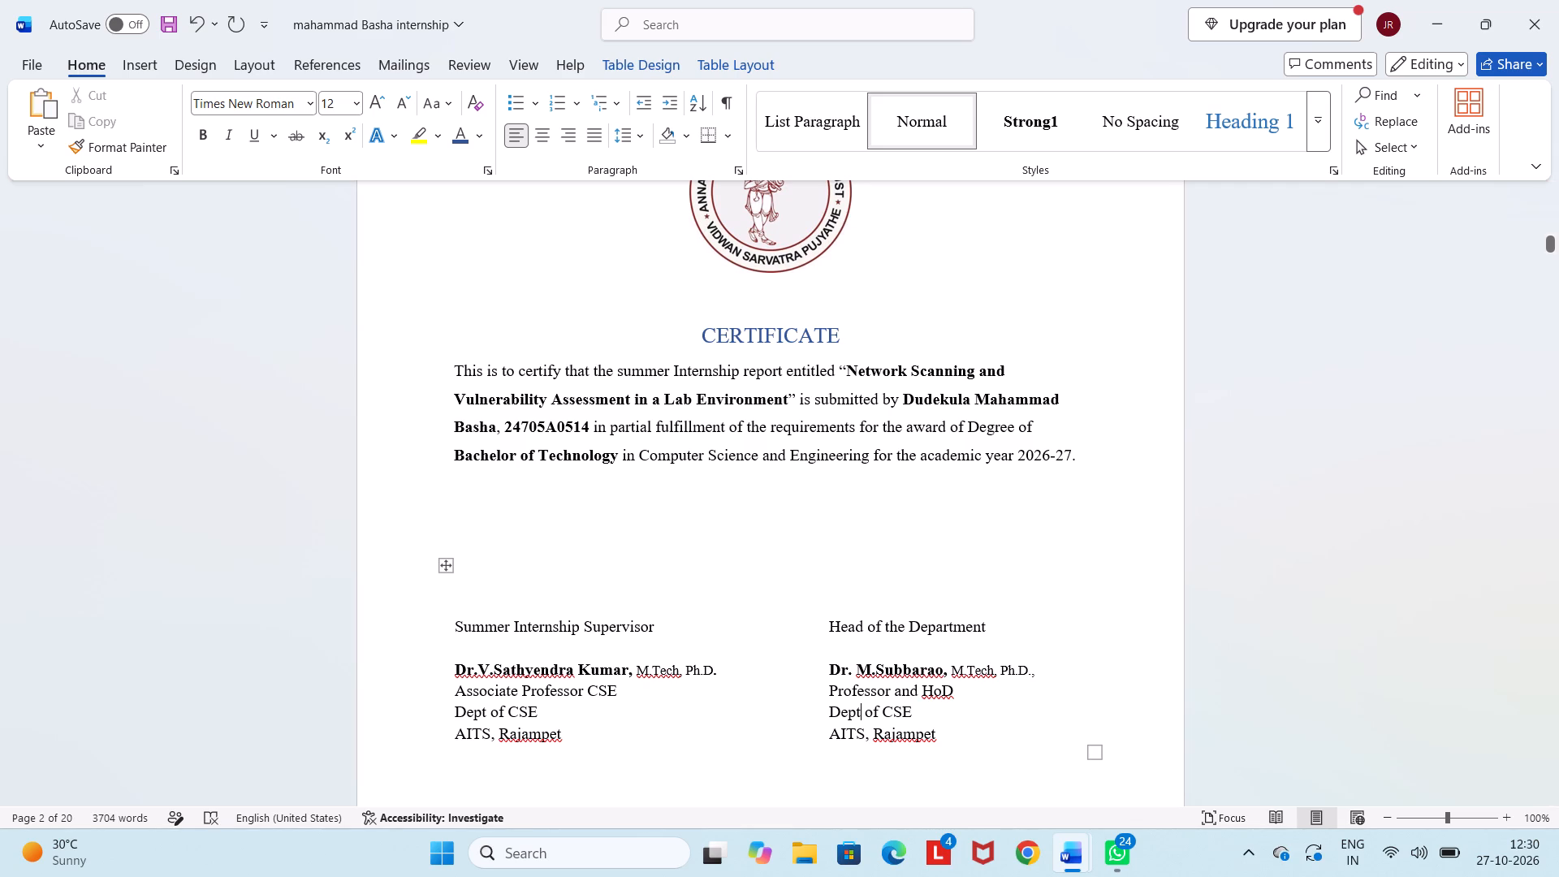
left_click(485, 703)
key("period")
Capitalise the "o" in the department head's title so it reads "Professor and HOD".
left_click(934, 688)
key("Right")
key("BackSpace")
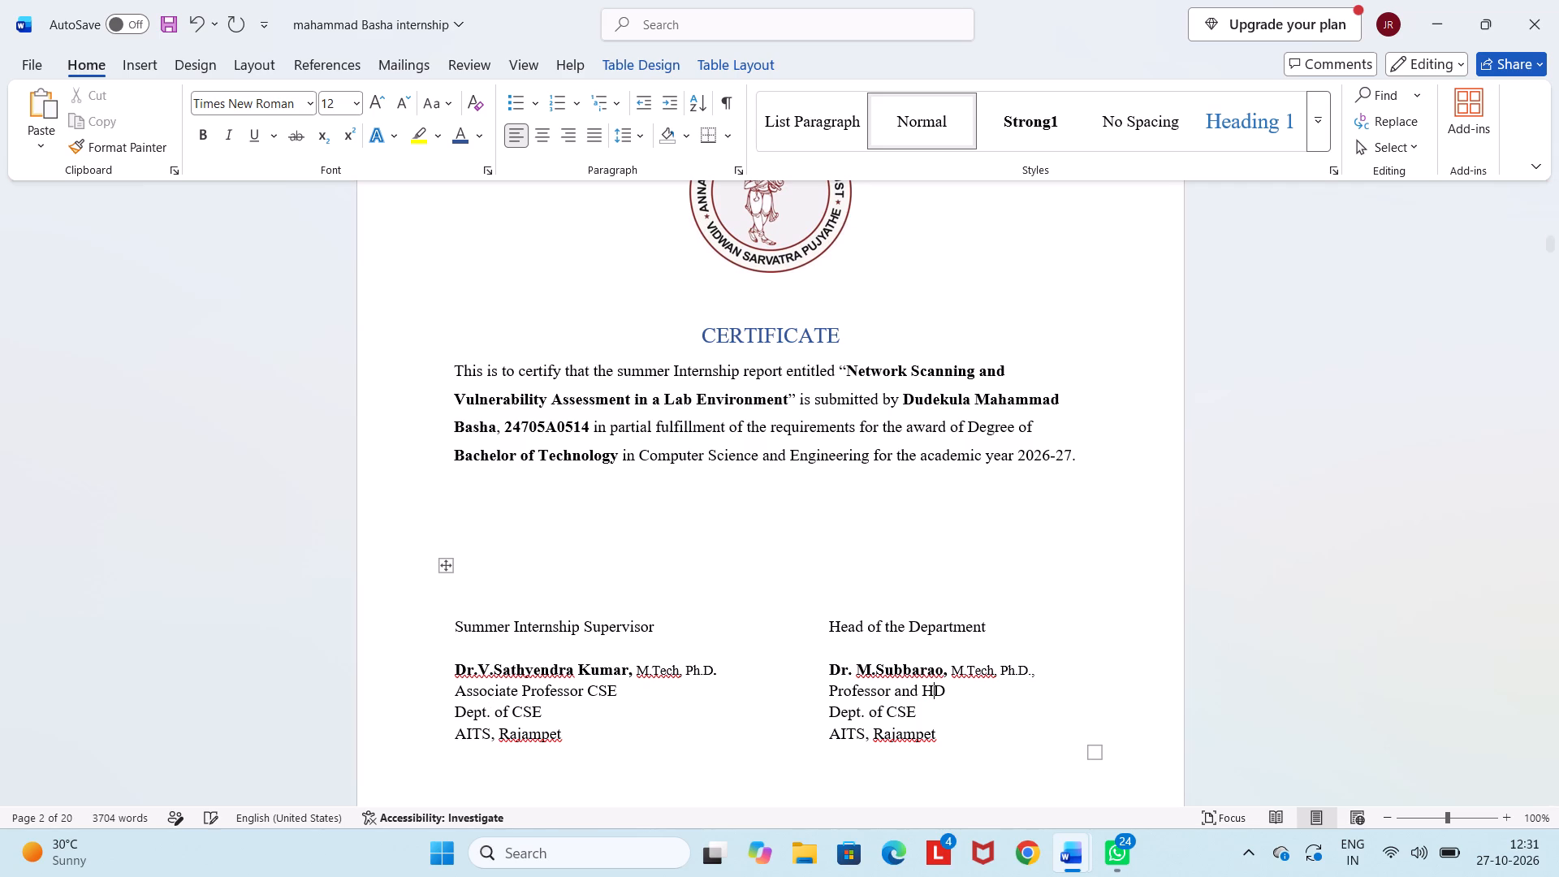
key("shift+o")
Look through the pages from the certificate's signature blocks to the contents table, checking the offer letter, abstract and keywords.
scroll(929, 675, "down", 1)
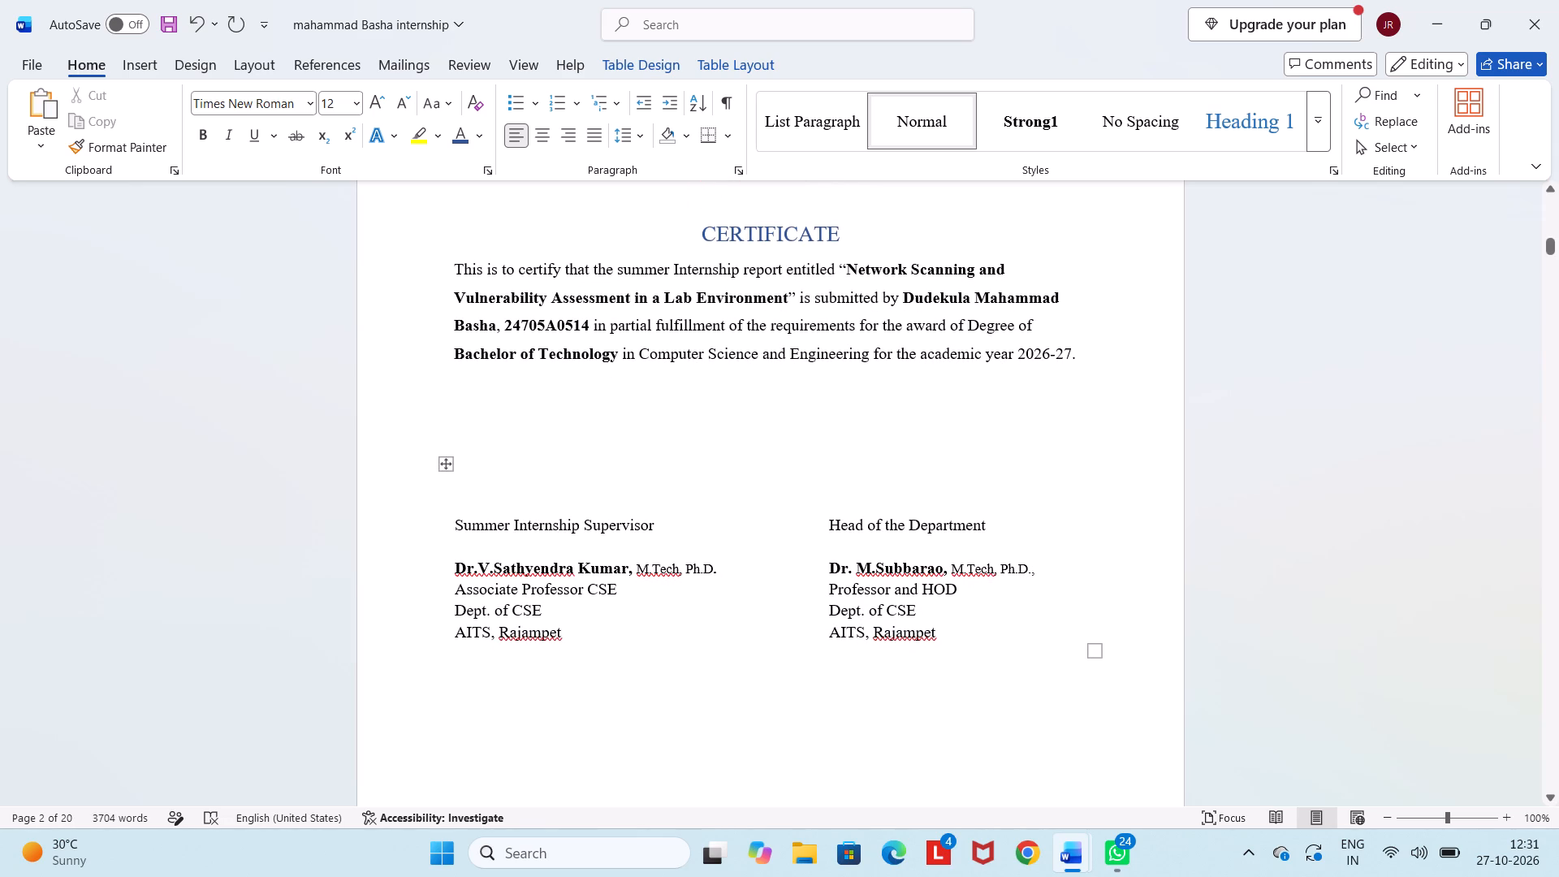
scroll(929, 675, "down", 3)
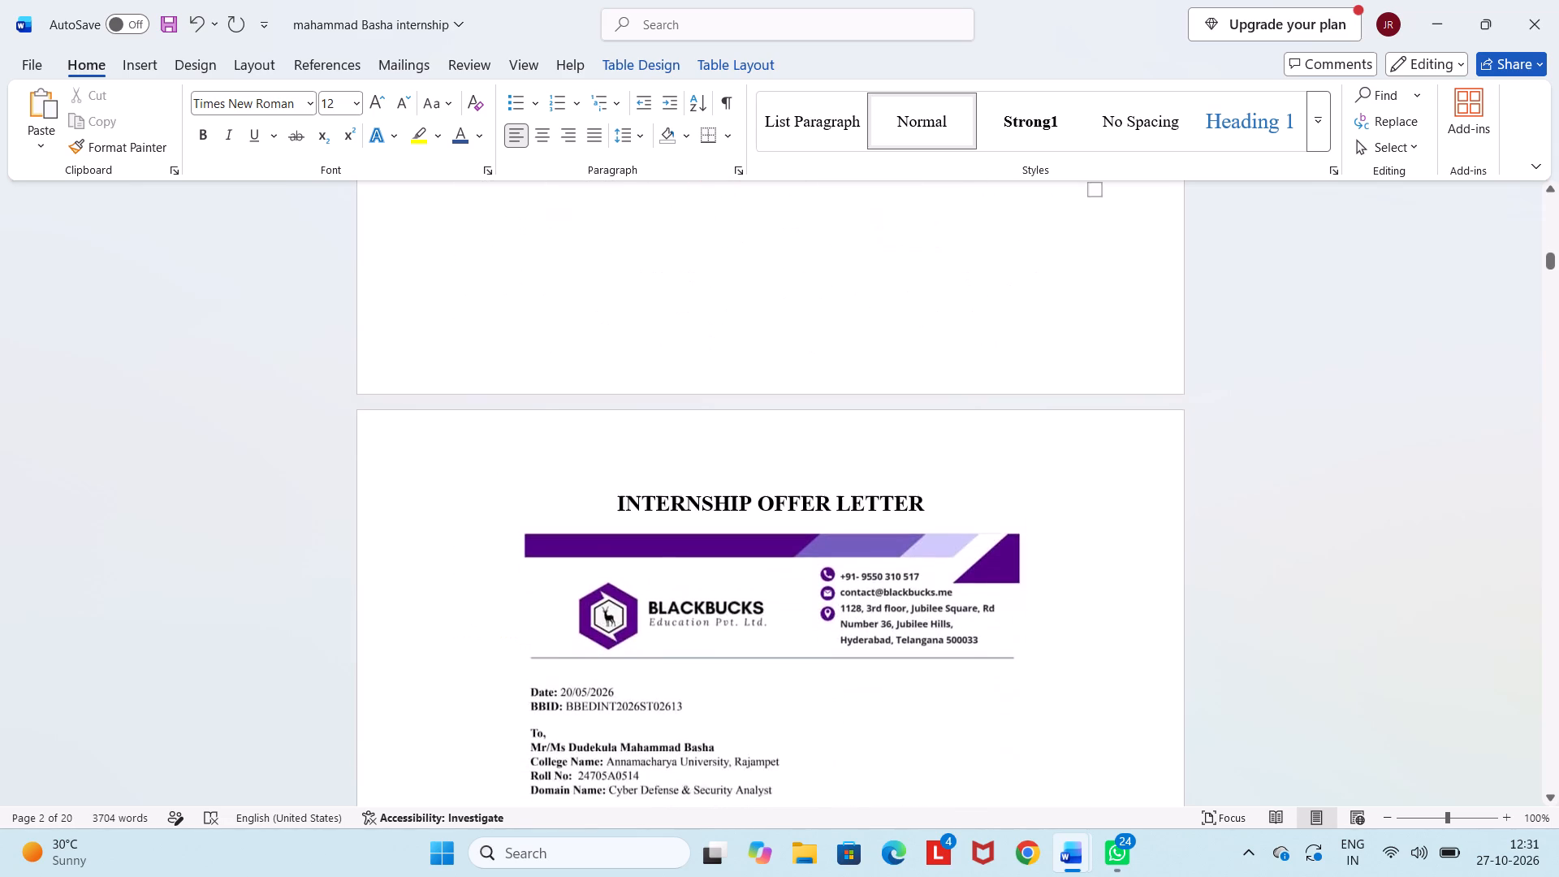
scroll(929, 675, "down", 4)
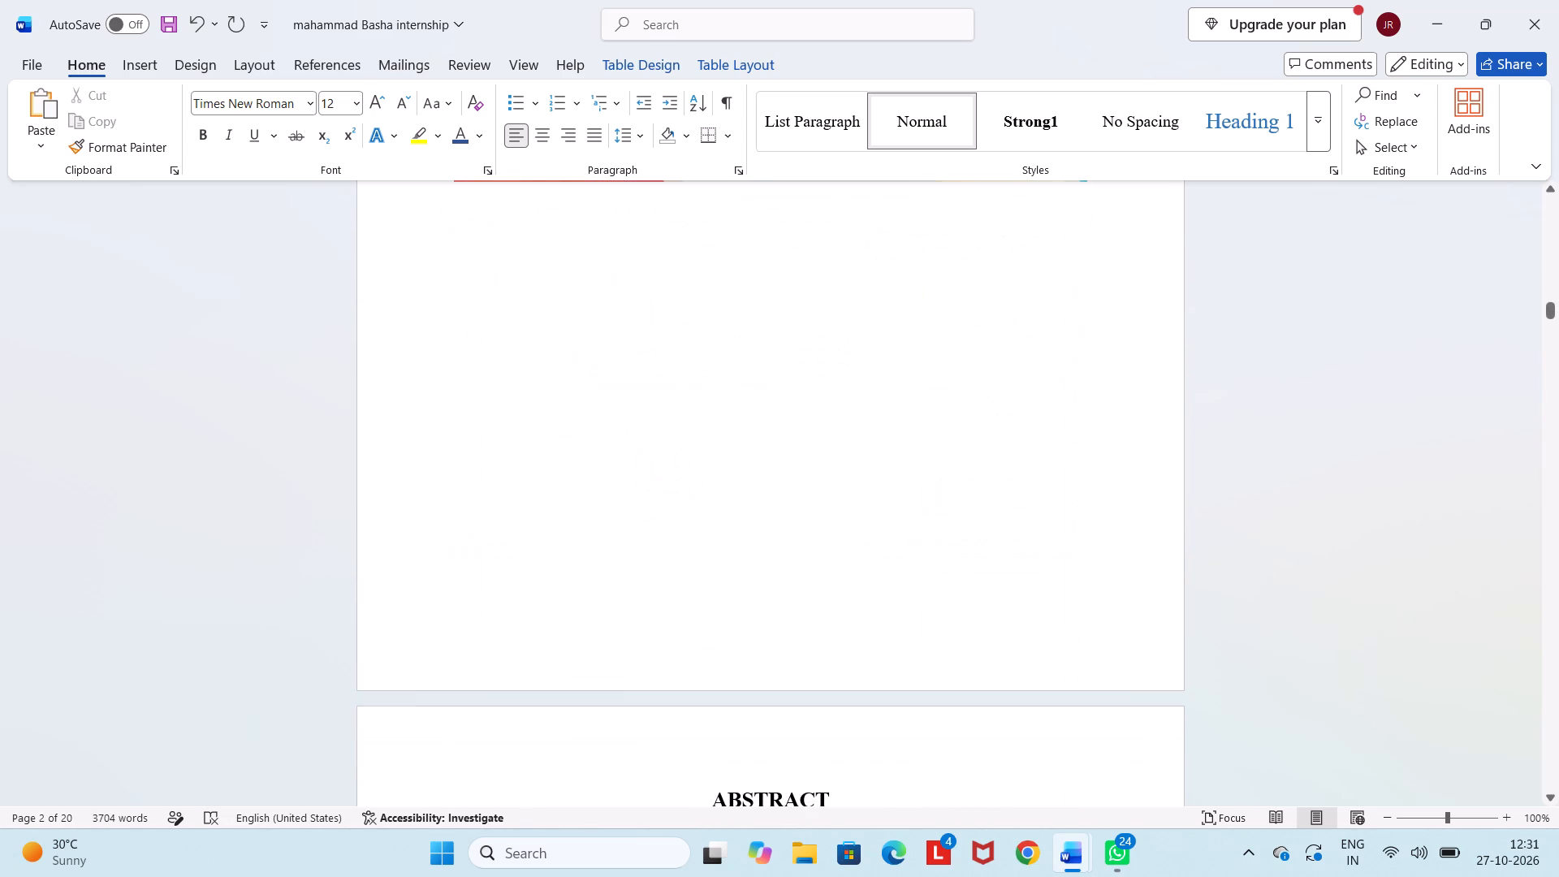
scroll(929, 675, "down", 1)
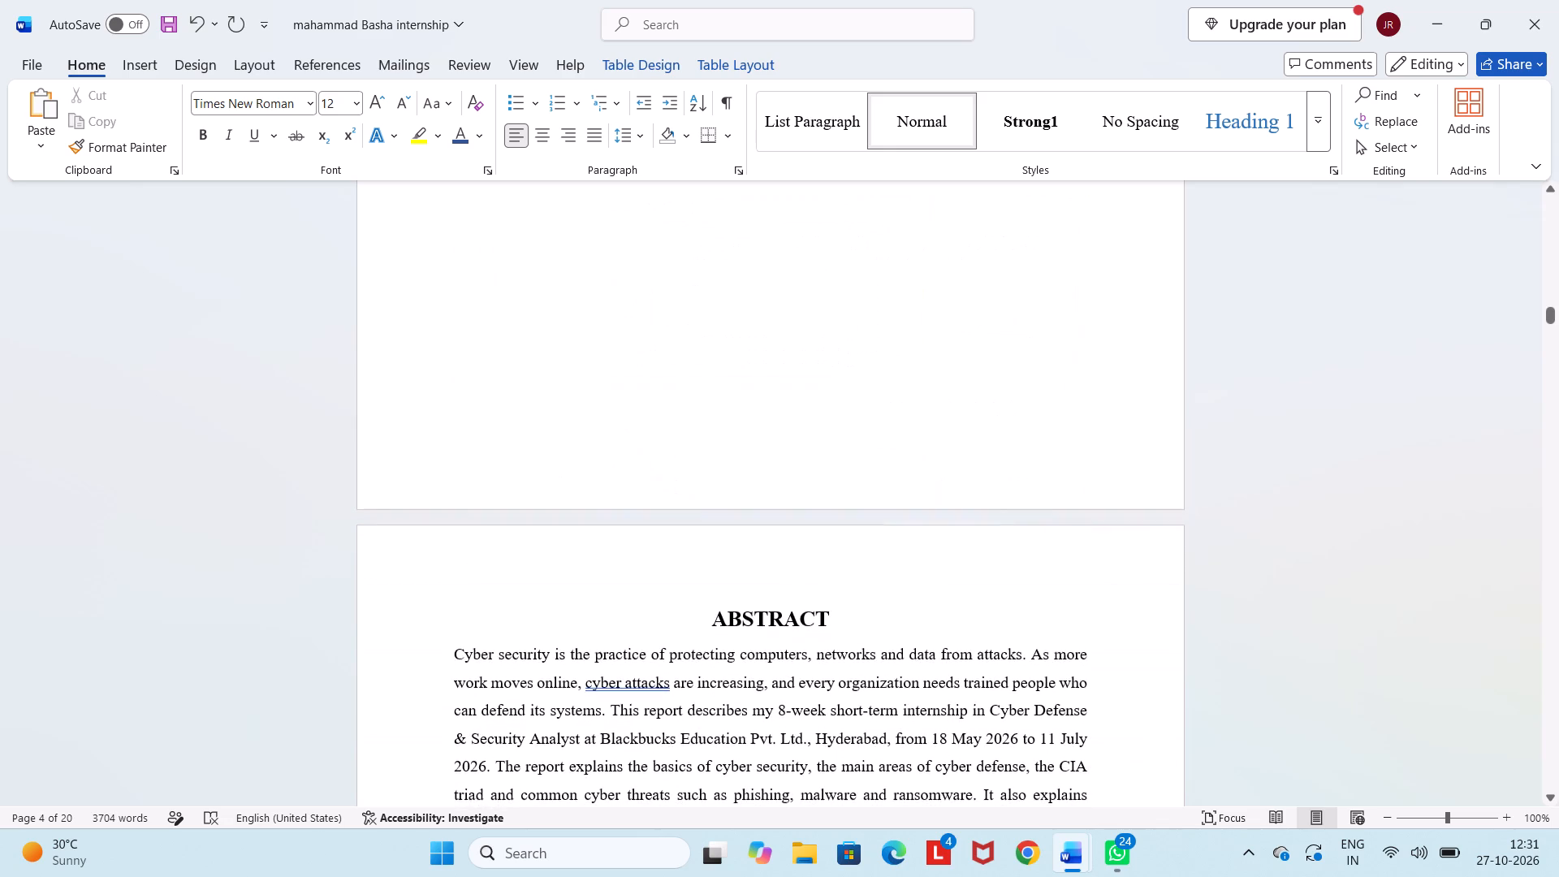
scroll(929, 675, "down", 1)
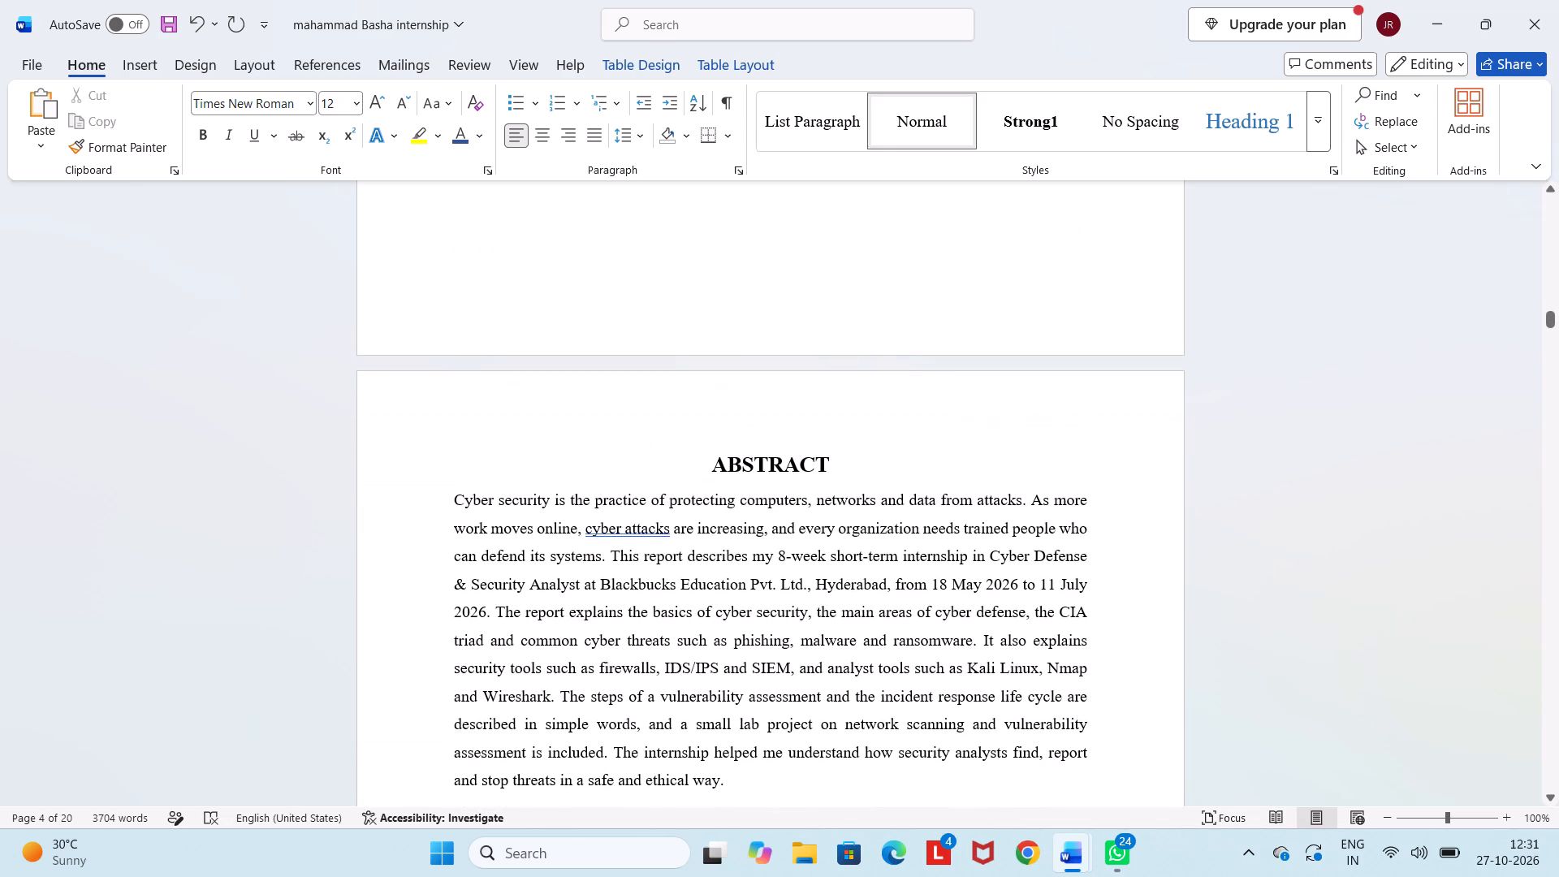
scroll(929, 675, "down", 2)
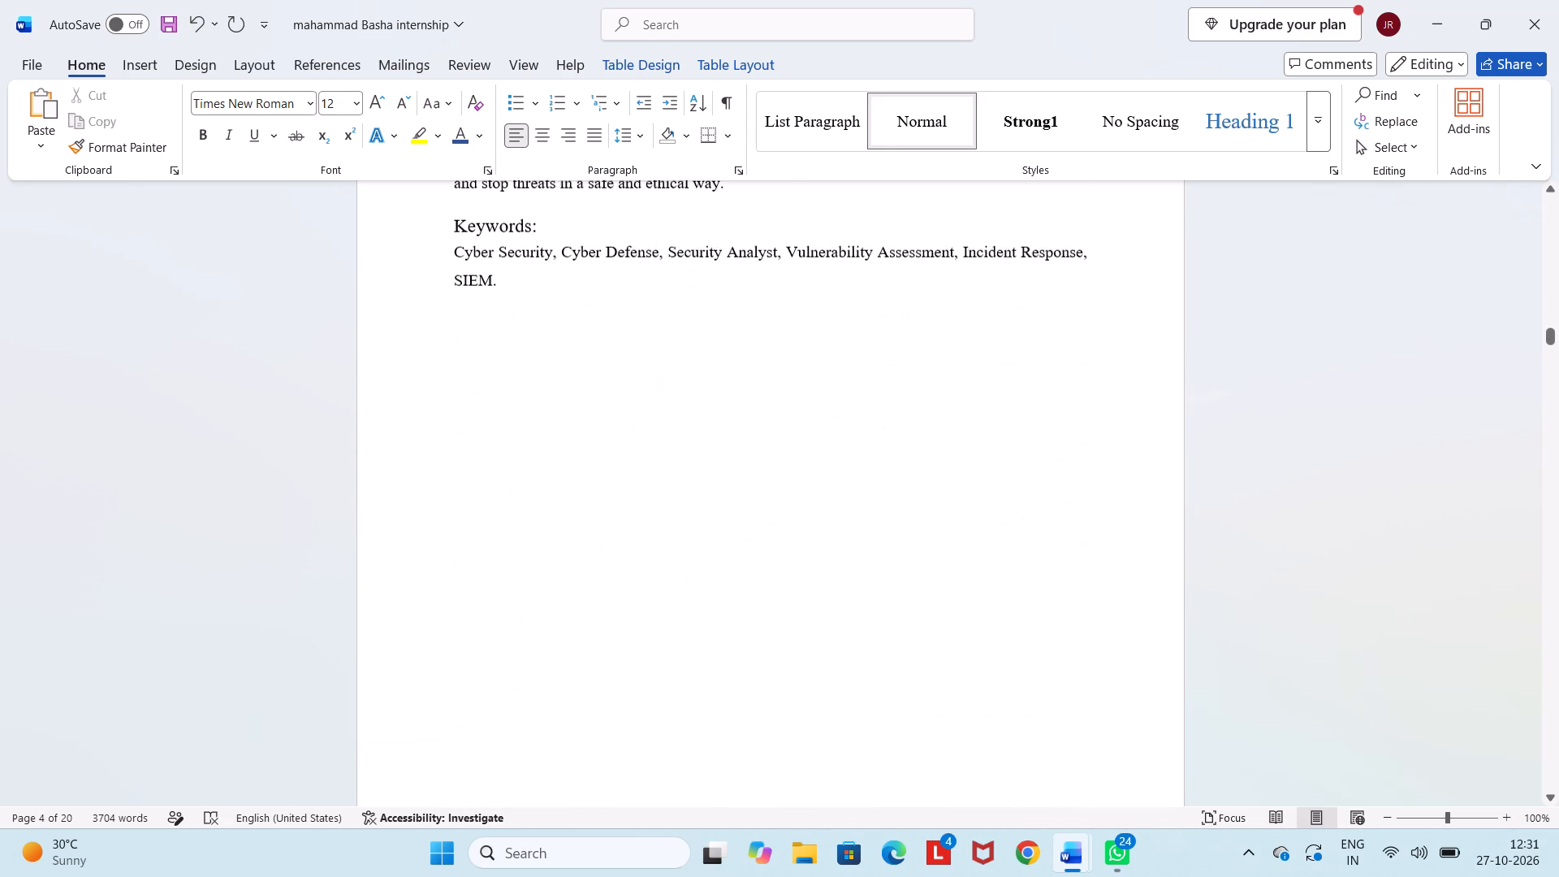
scroll(929, 675, "down", 1)
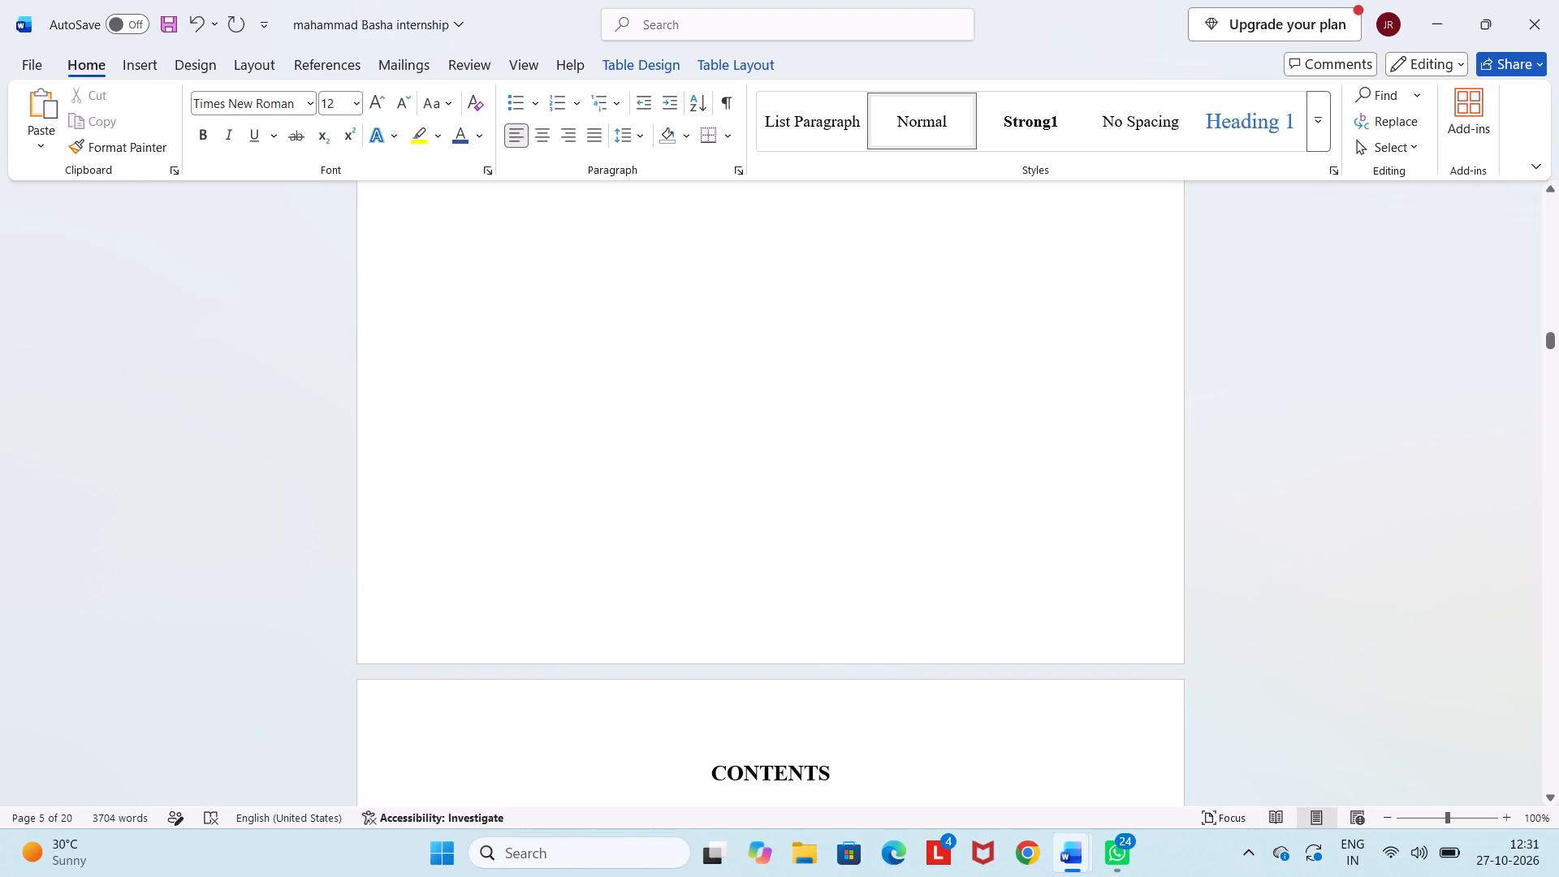
scroll(929, 675, "down", 1)
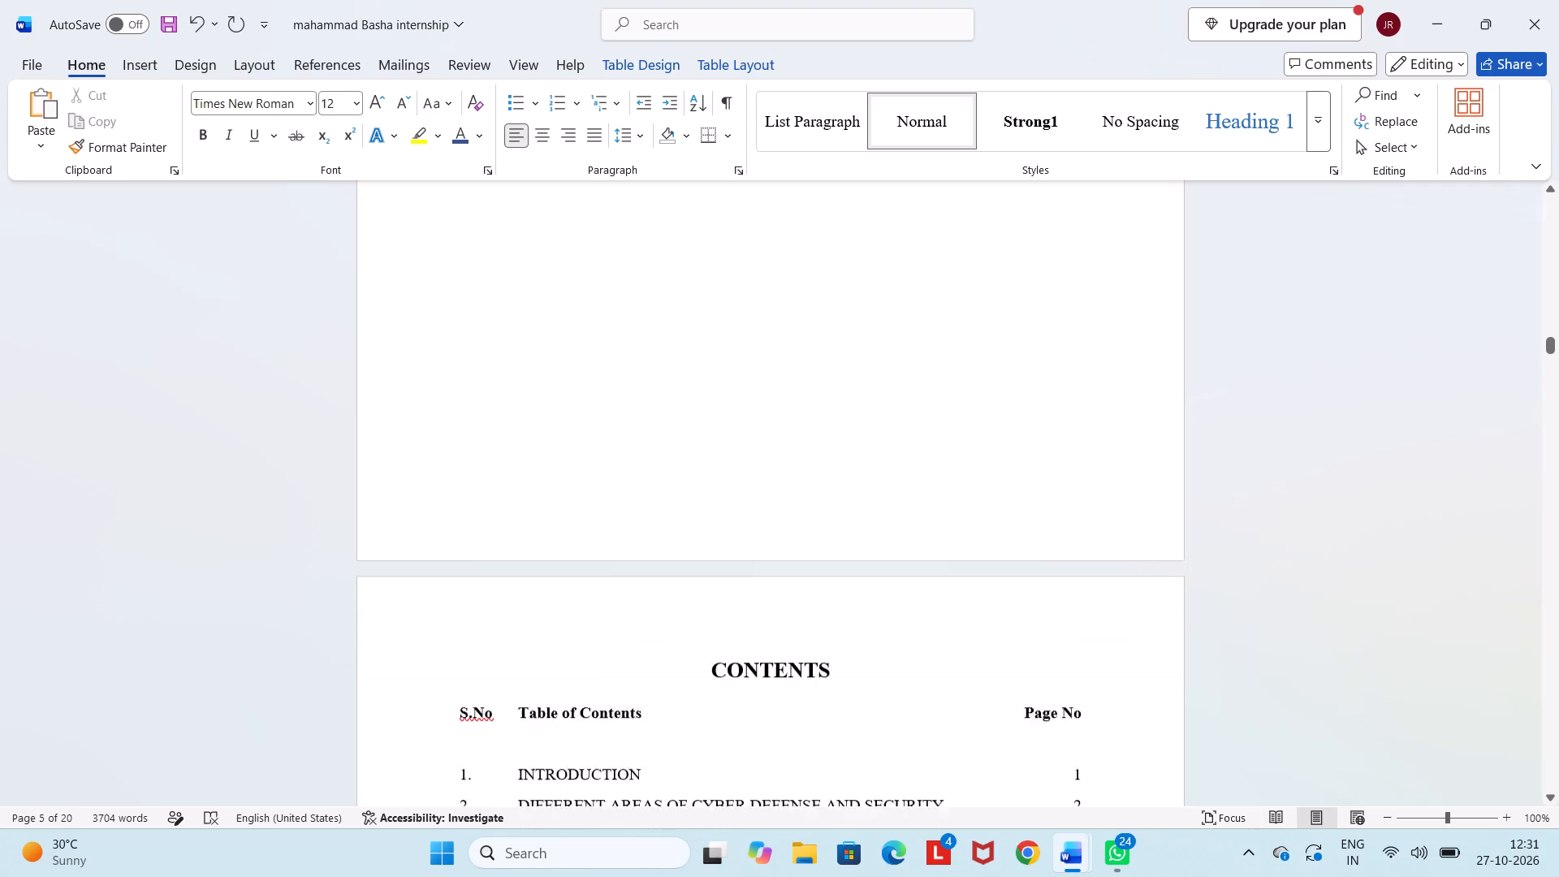
scroll(929, 675, "down", 2)
scroll(929, 675, "up", 2)
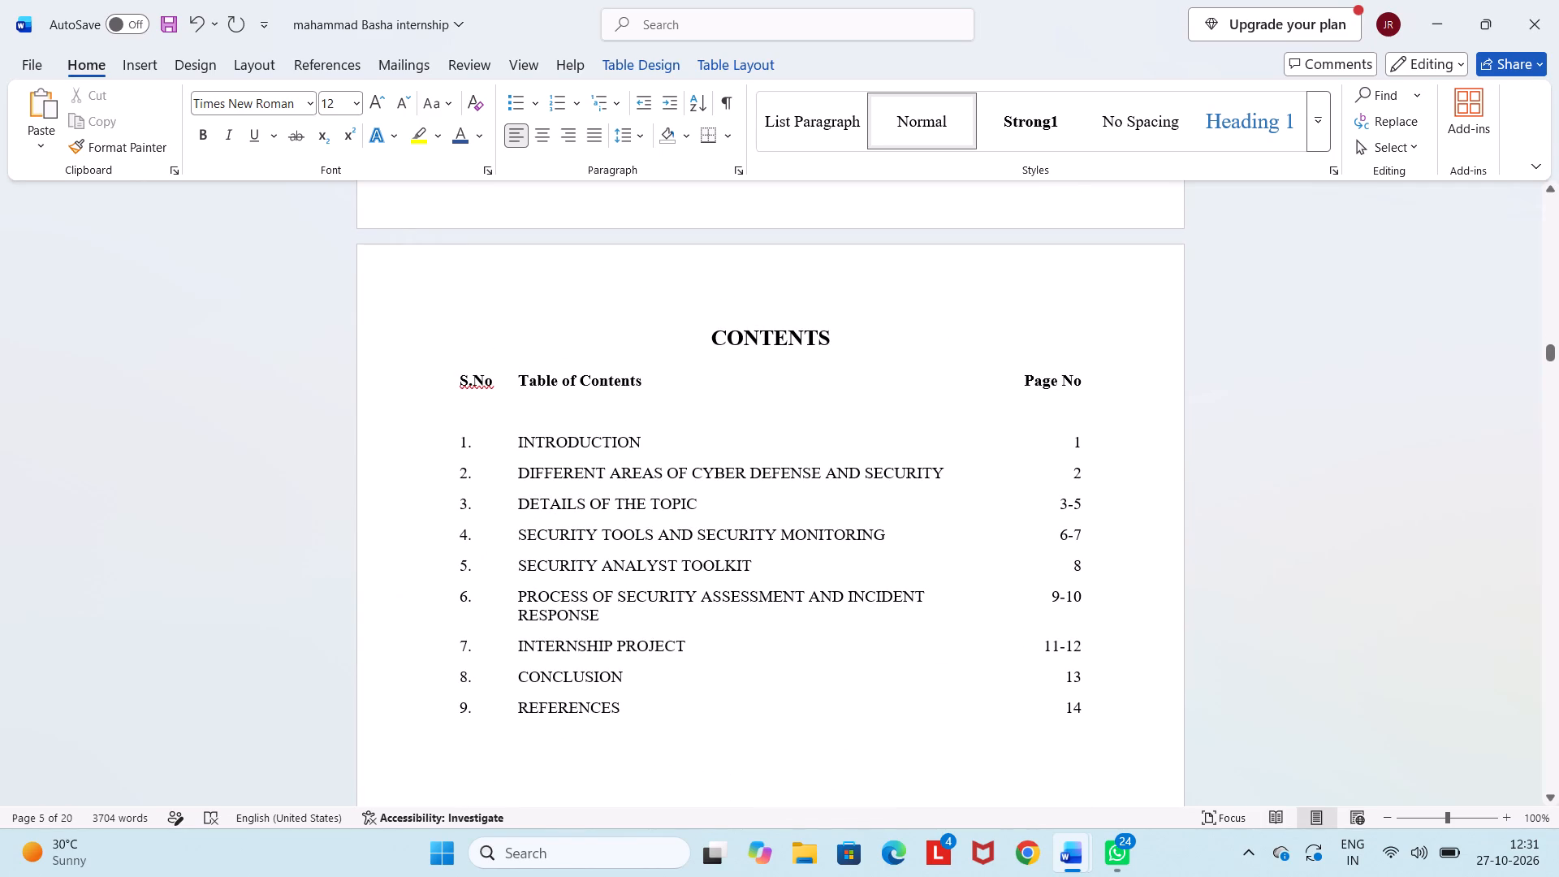
Join the keyword list onto the same line as the "Keywords:" label below the abstract.
scroll(749, 338, "up", 1)
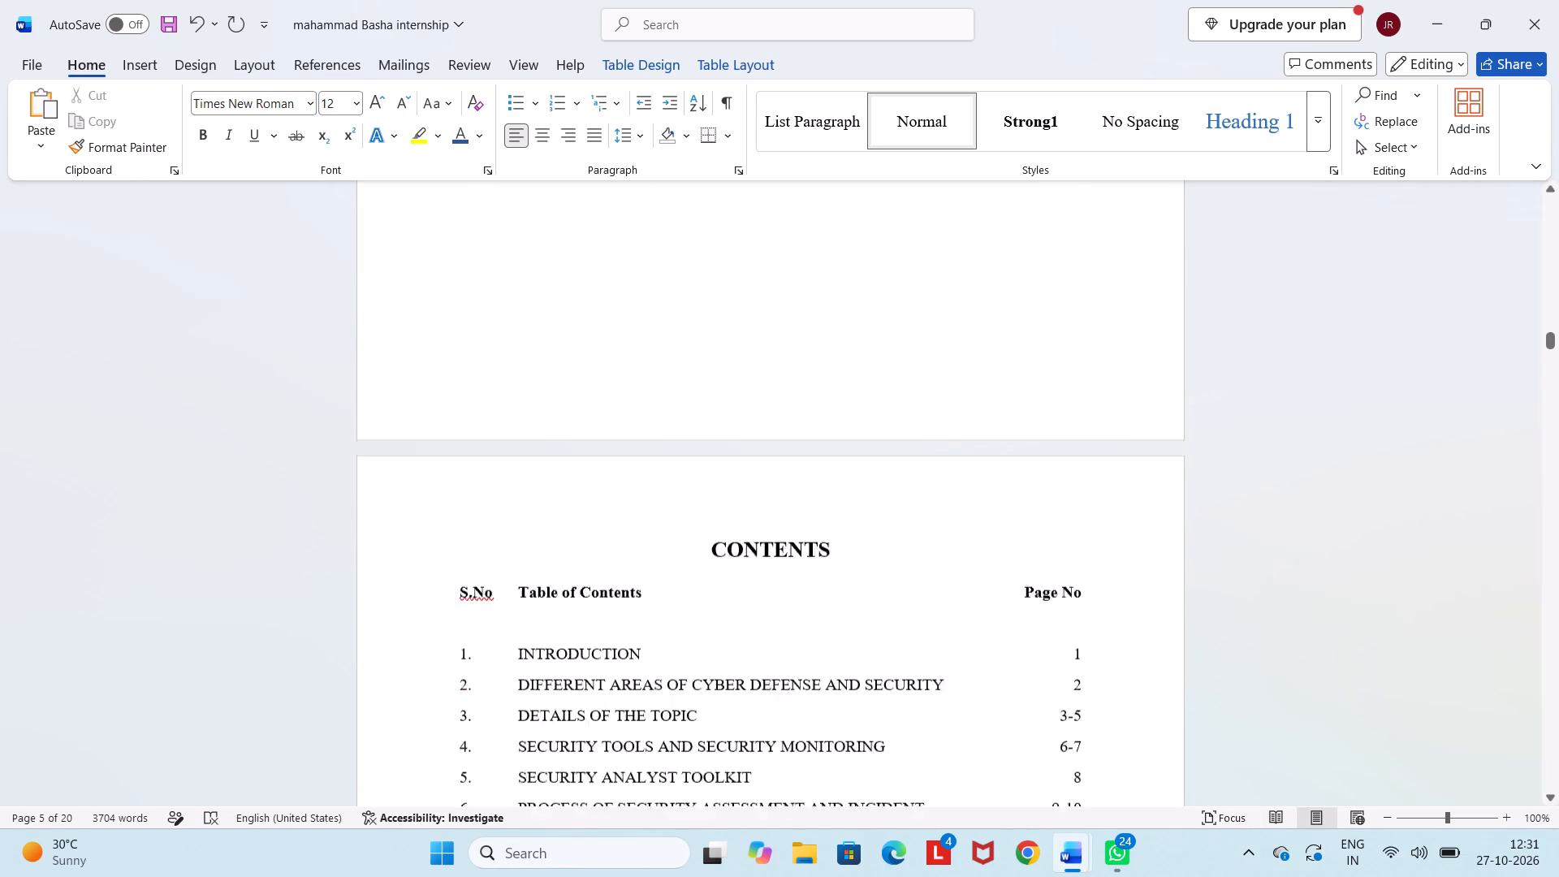
scroll(749, 338, "up", 2)
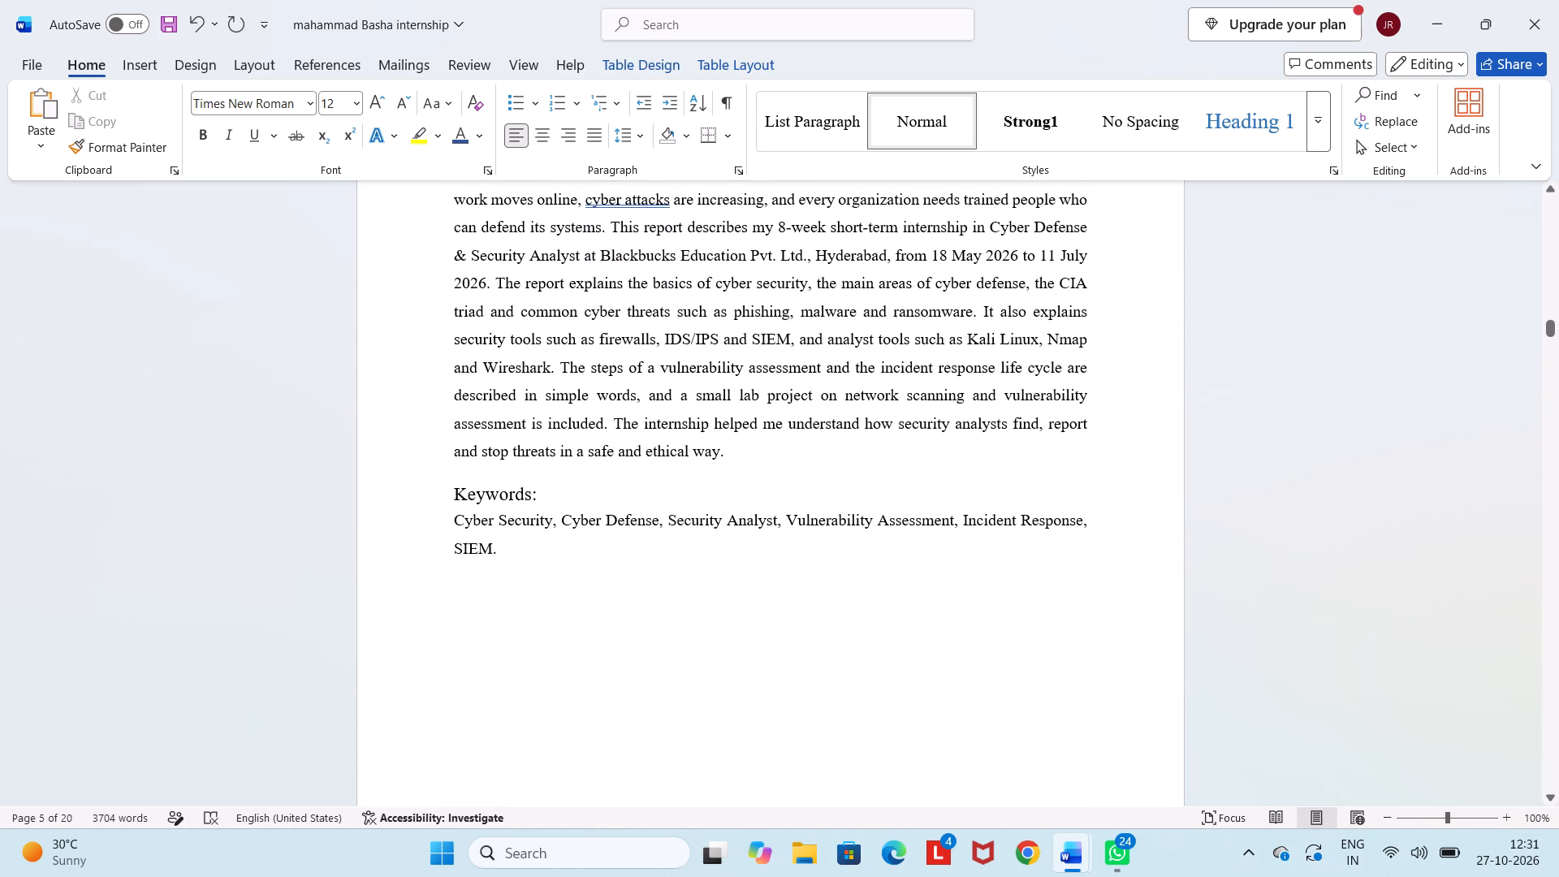
left_click(449, 522)
key("BackSpace")
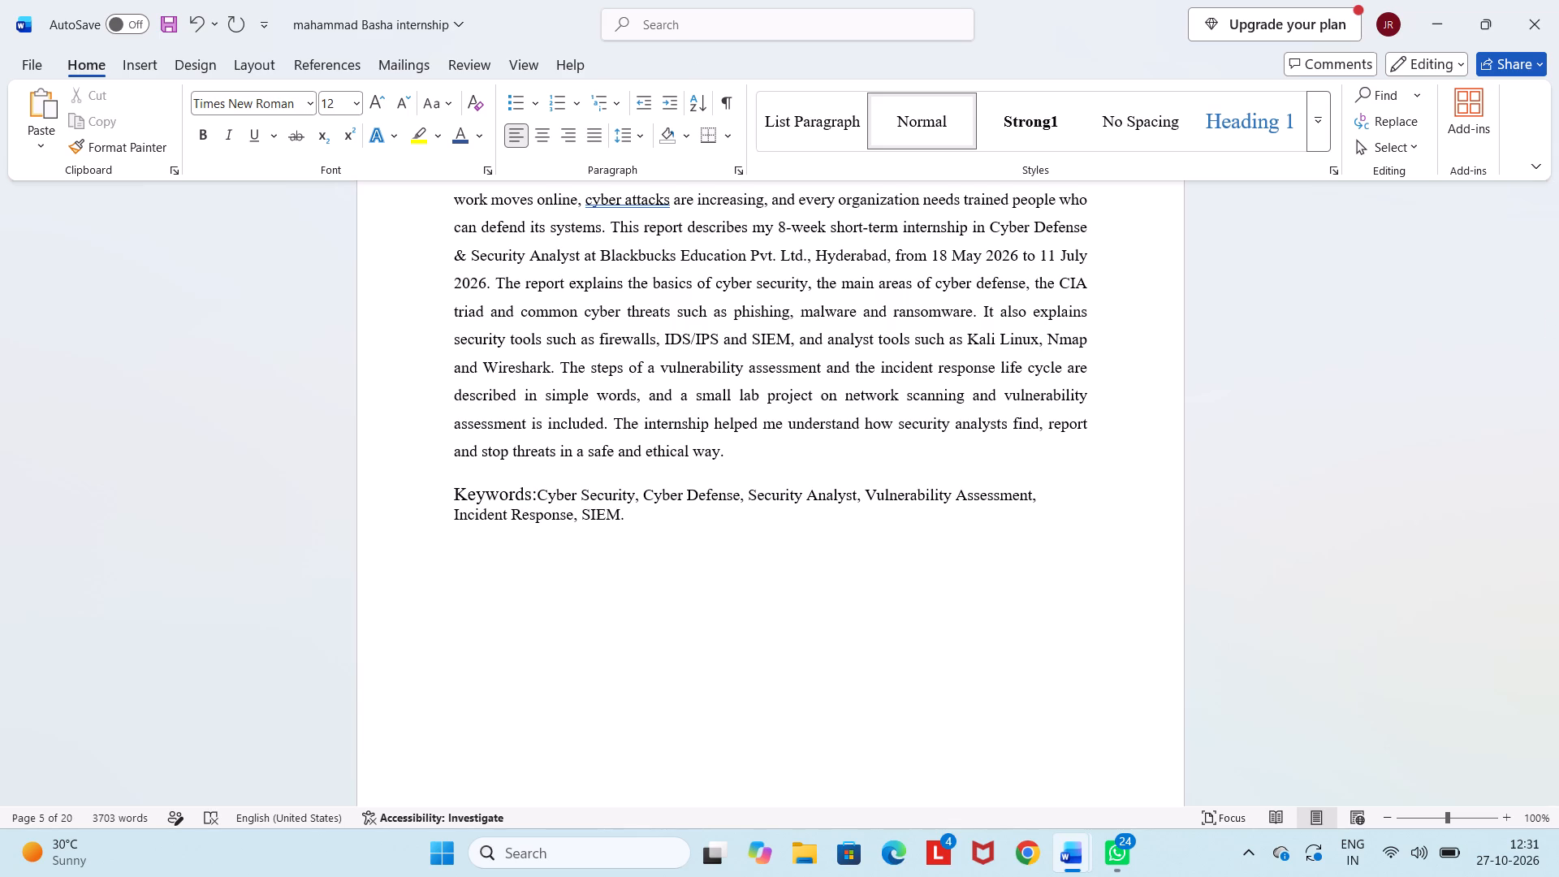
Insert two spaces between the "Keywords:" label and the keyword list below the abstract.
key("space")
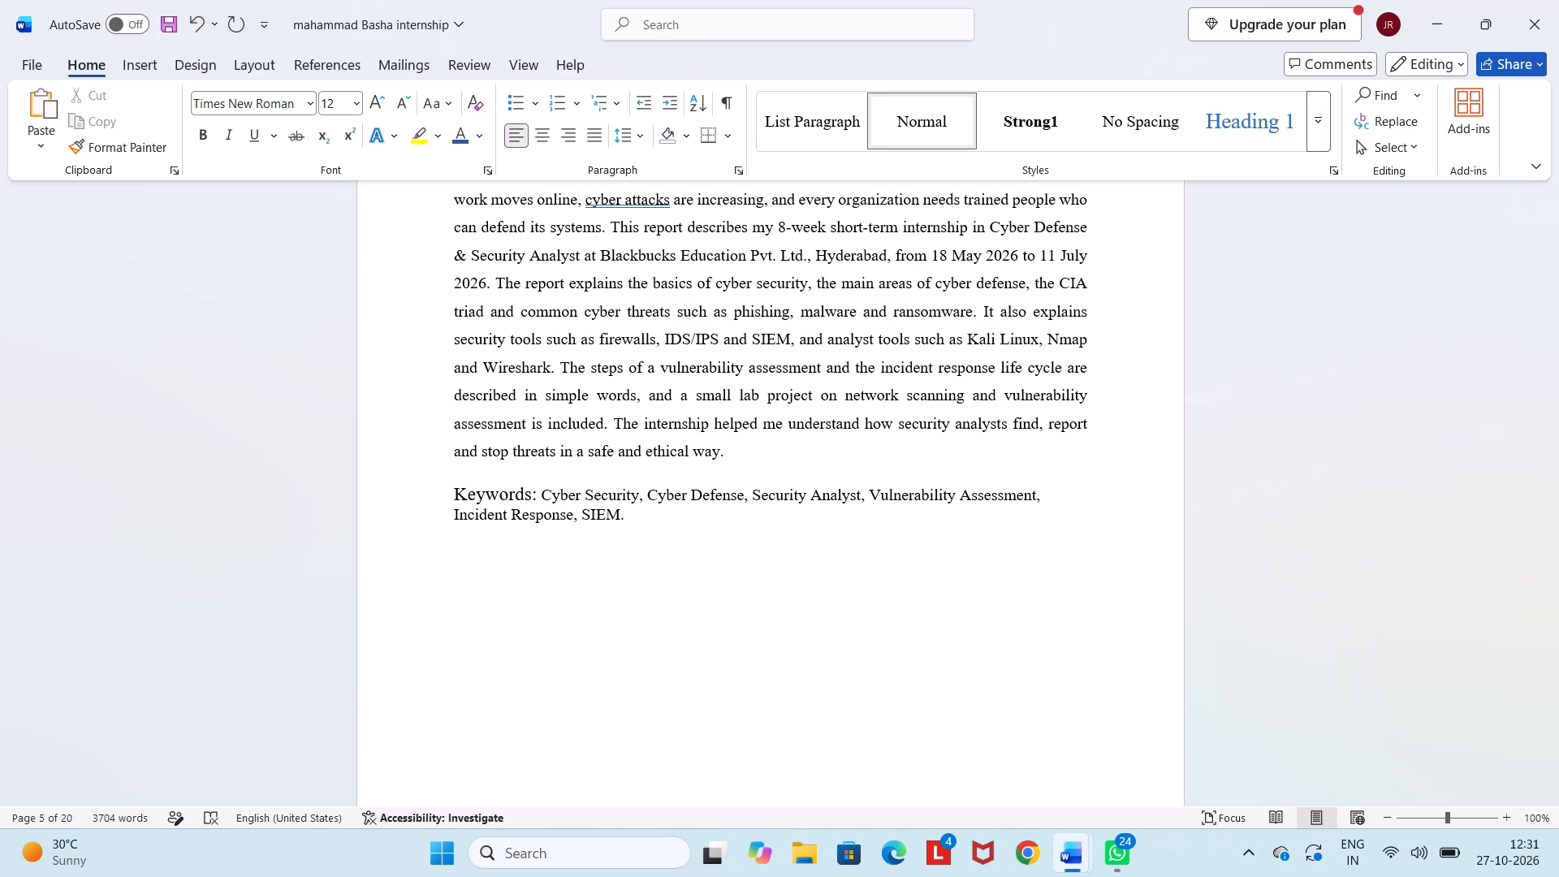
key("space")
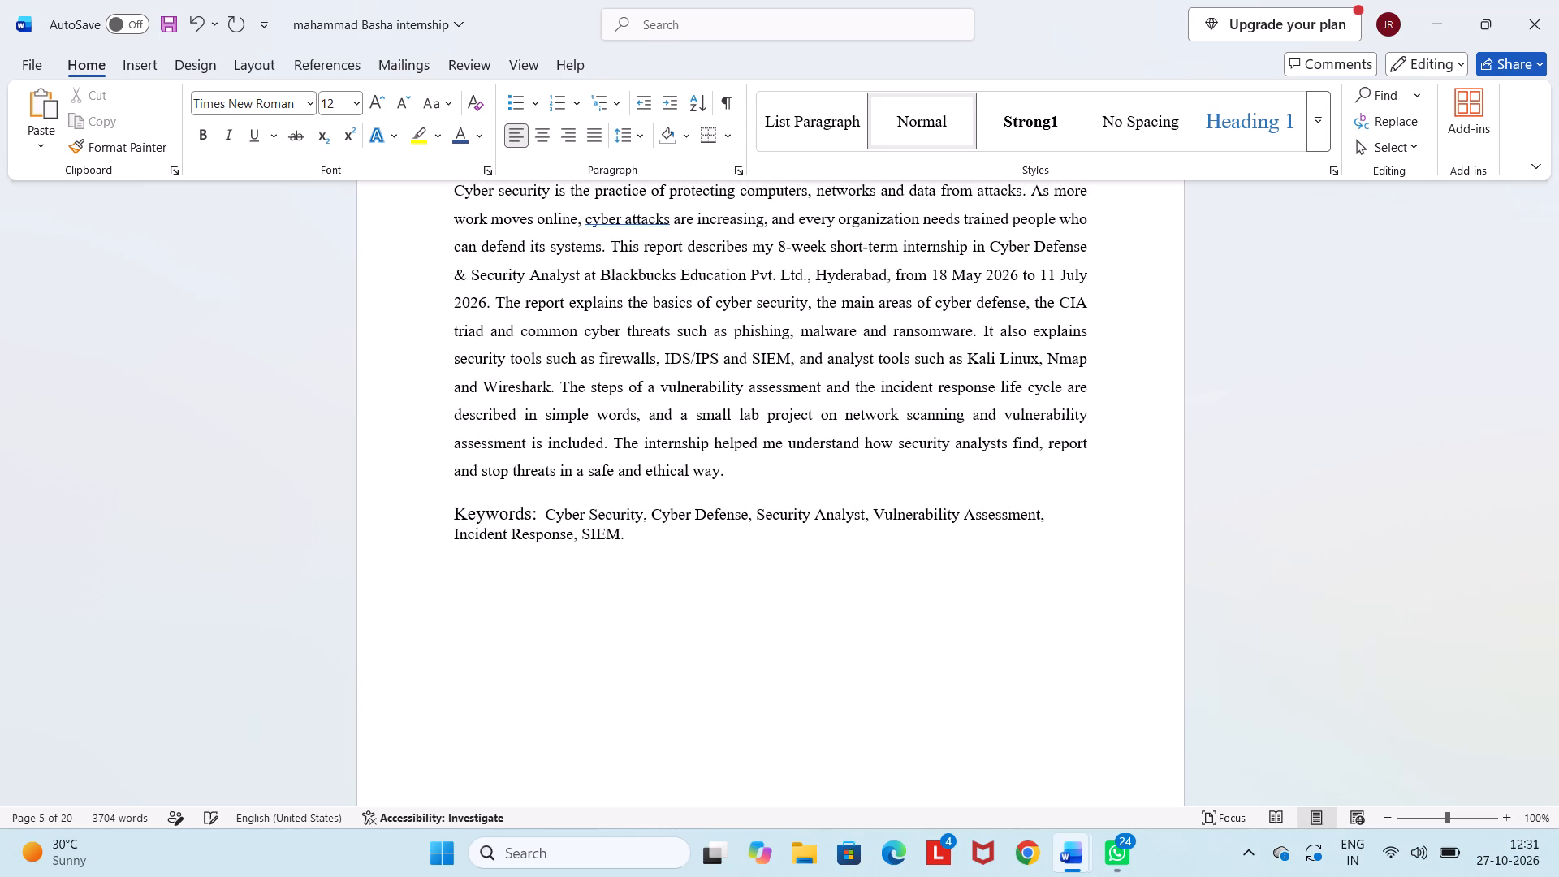
Join "cyber attacks" into the single word "cyberattacks" in the abstract's second line.
scroll(449, 522, "up", 1)
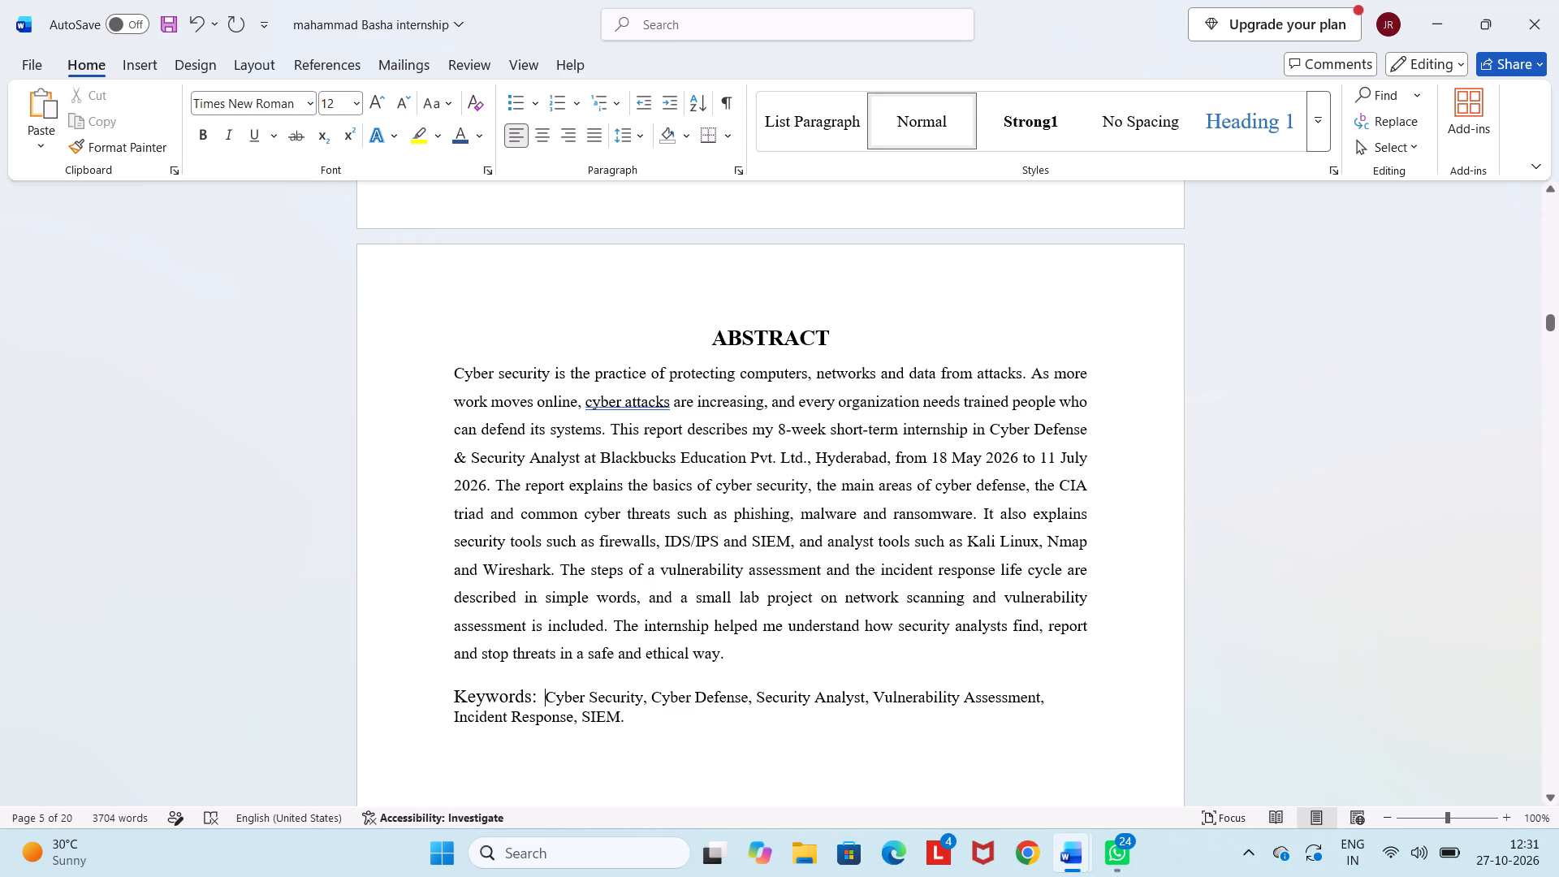
left_click(632, 400)
key("Left")
key("BackSpace")
Convert the contents table's header row to uppercase, giving "S.NO", "TABLE OF CONTENTS" and "PAGE NO".
scroll(632, 400, "down", 3)
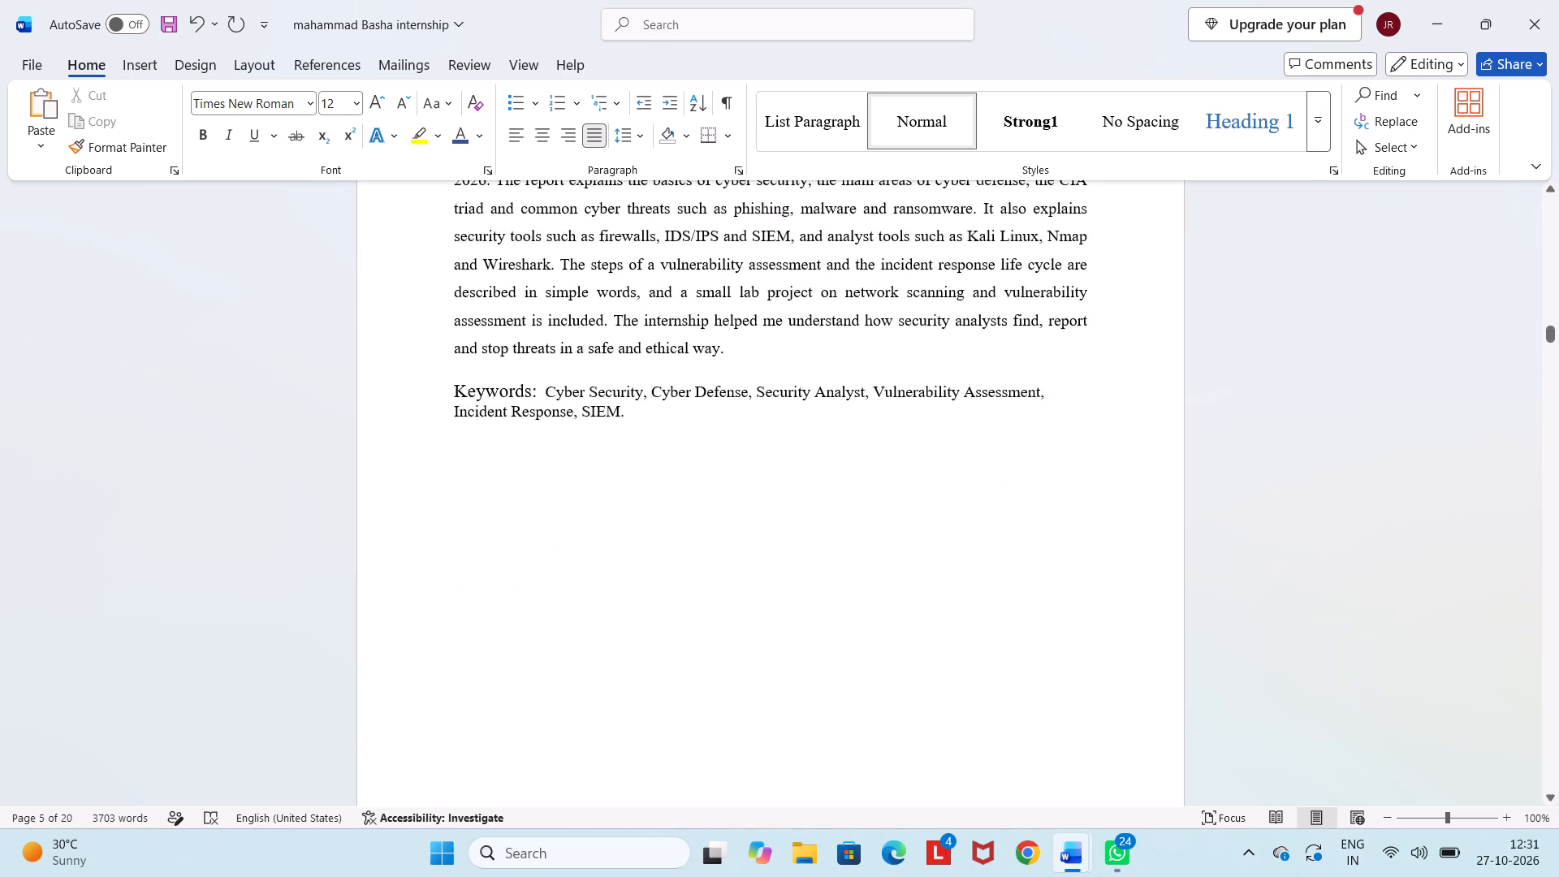
scroll(632, 400, "down", 2)
scroll(632, 400, "up", 2)
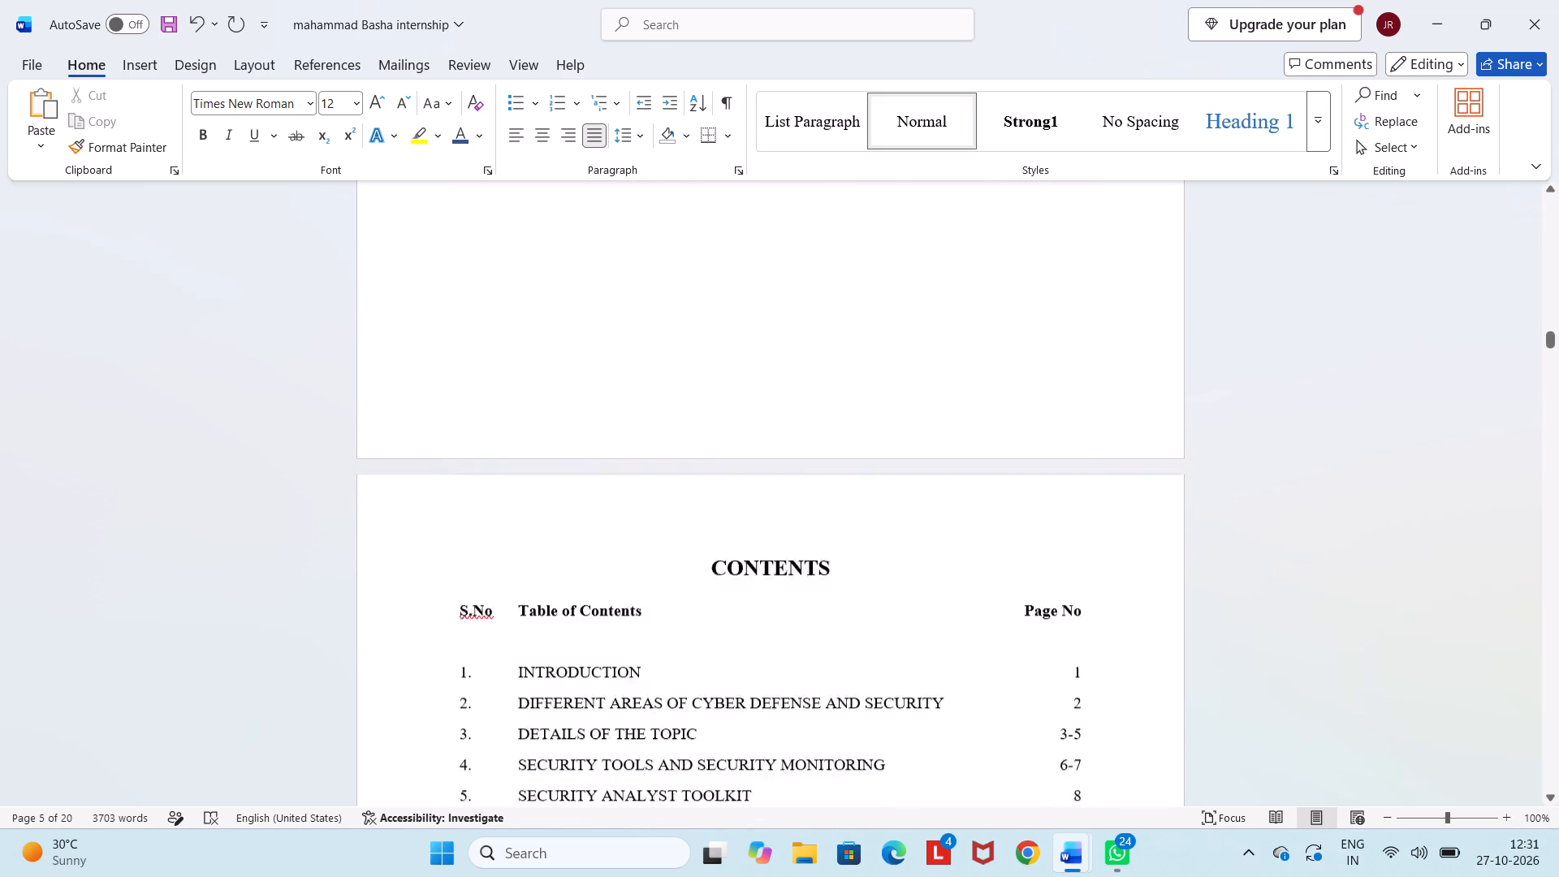
scroll(632, 400, "up", 1)
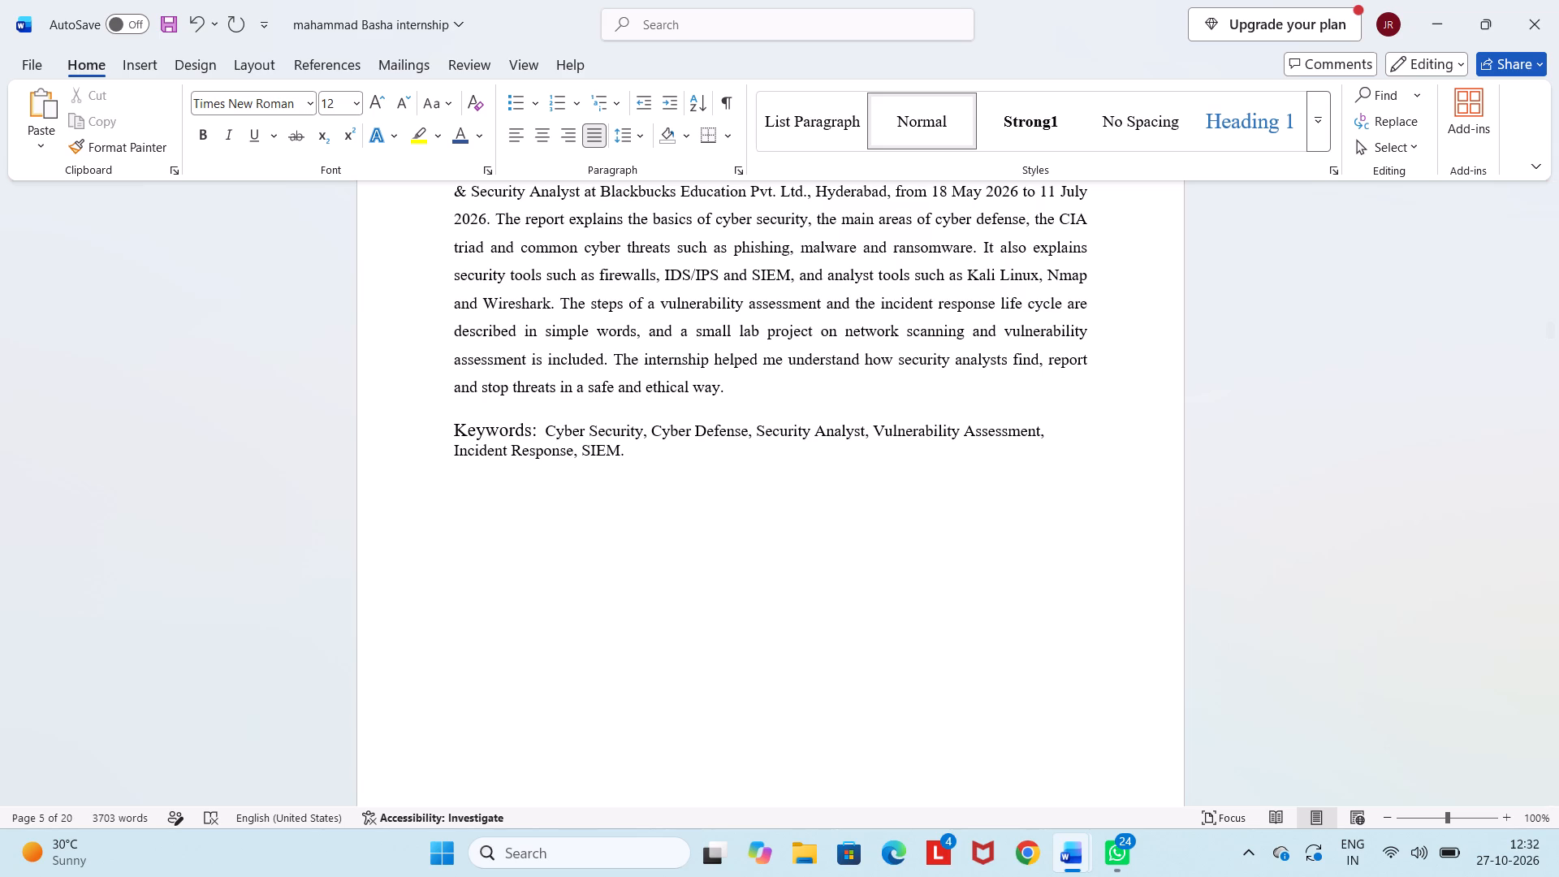
scroll(632, 400, "down", 2)
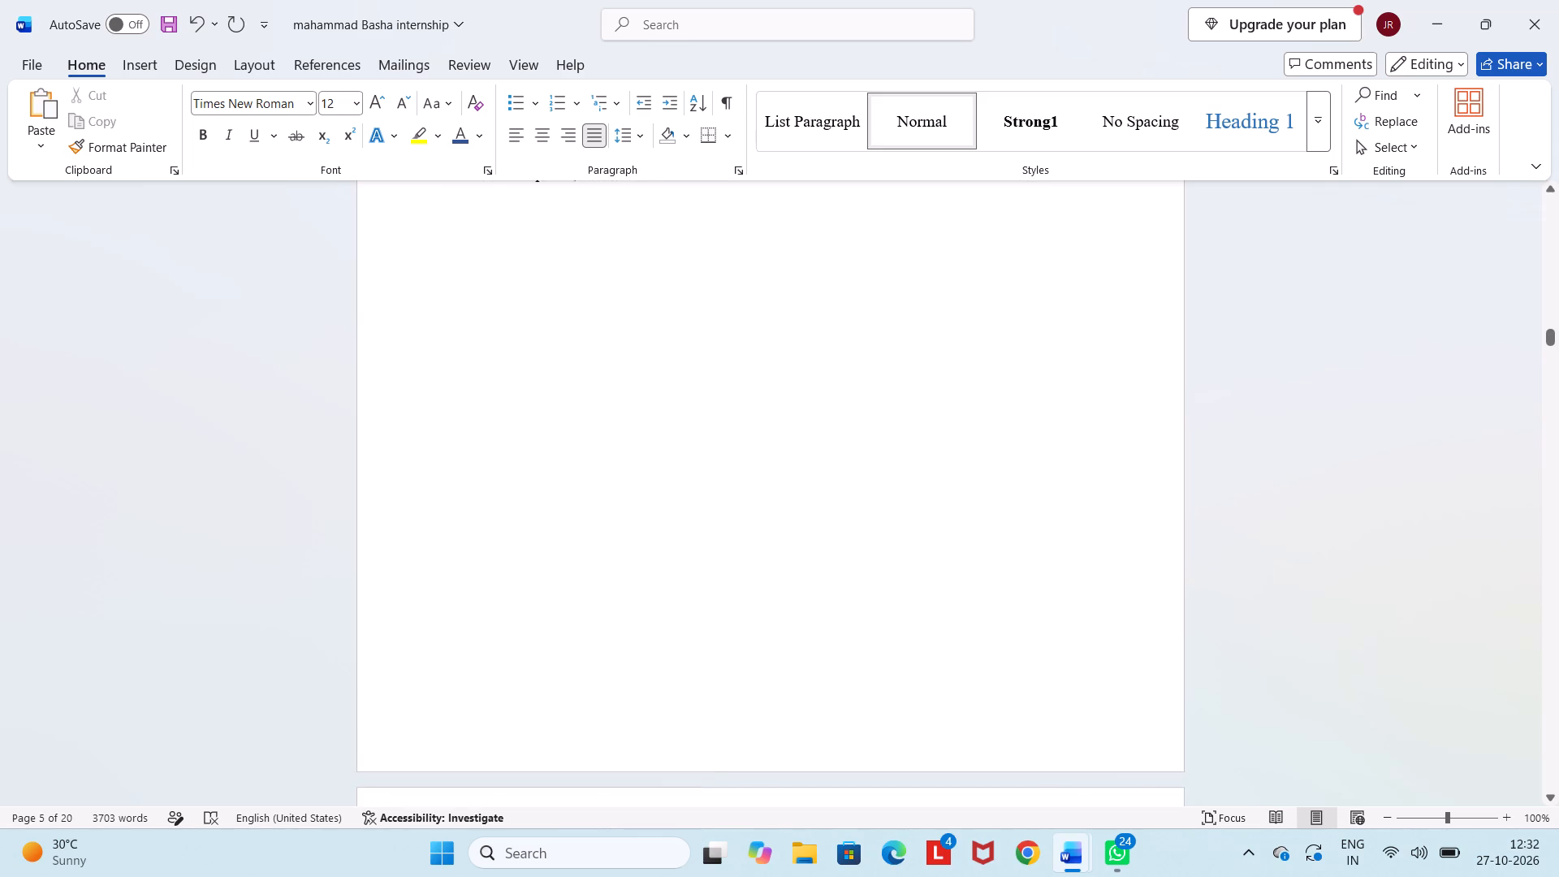
scroll(632, 400, "down", 2)
scroll(632, 400, "up", 1)
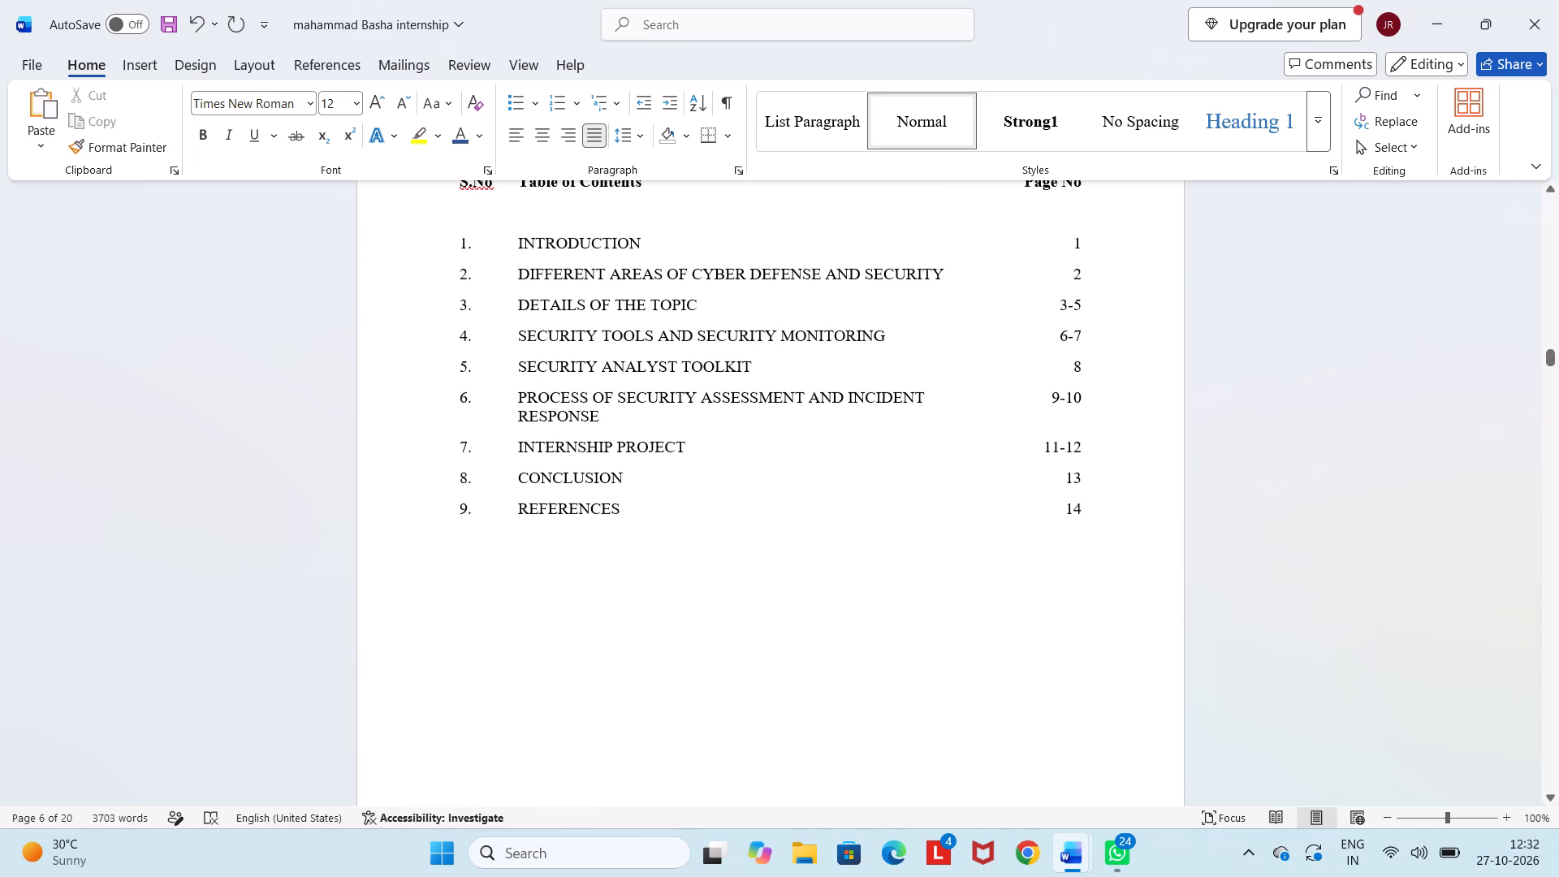
scroll(632, 400, "up", 1)
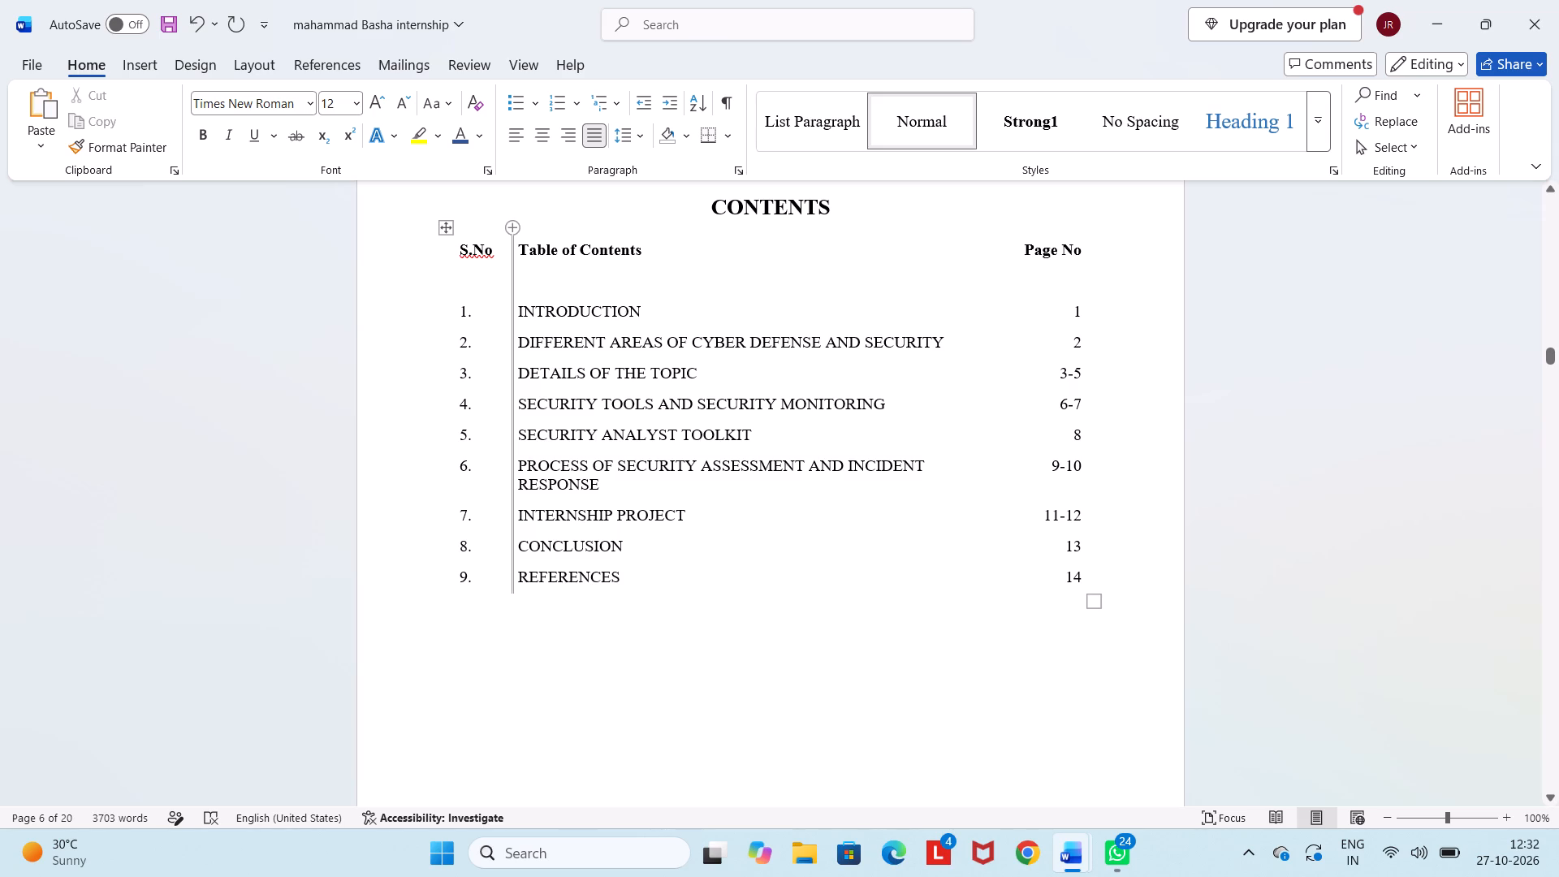
left_click(672, 245)
left_click_drag(672, 245, 648, 248)
left_click_drag(648, 248, 589, 234)
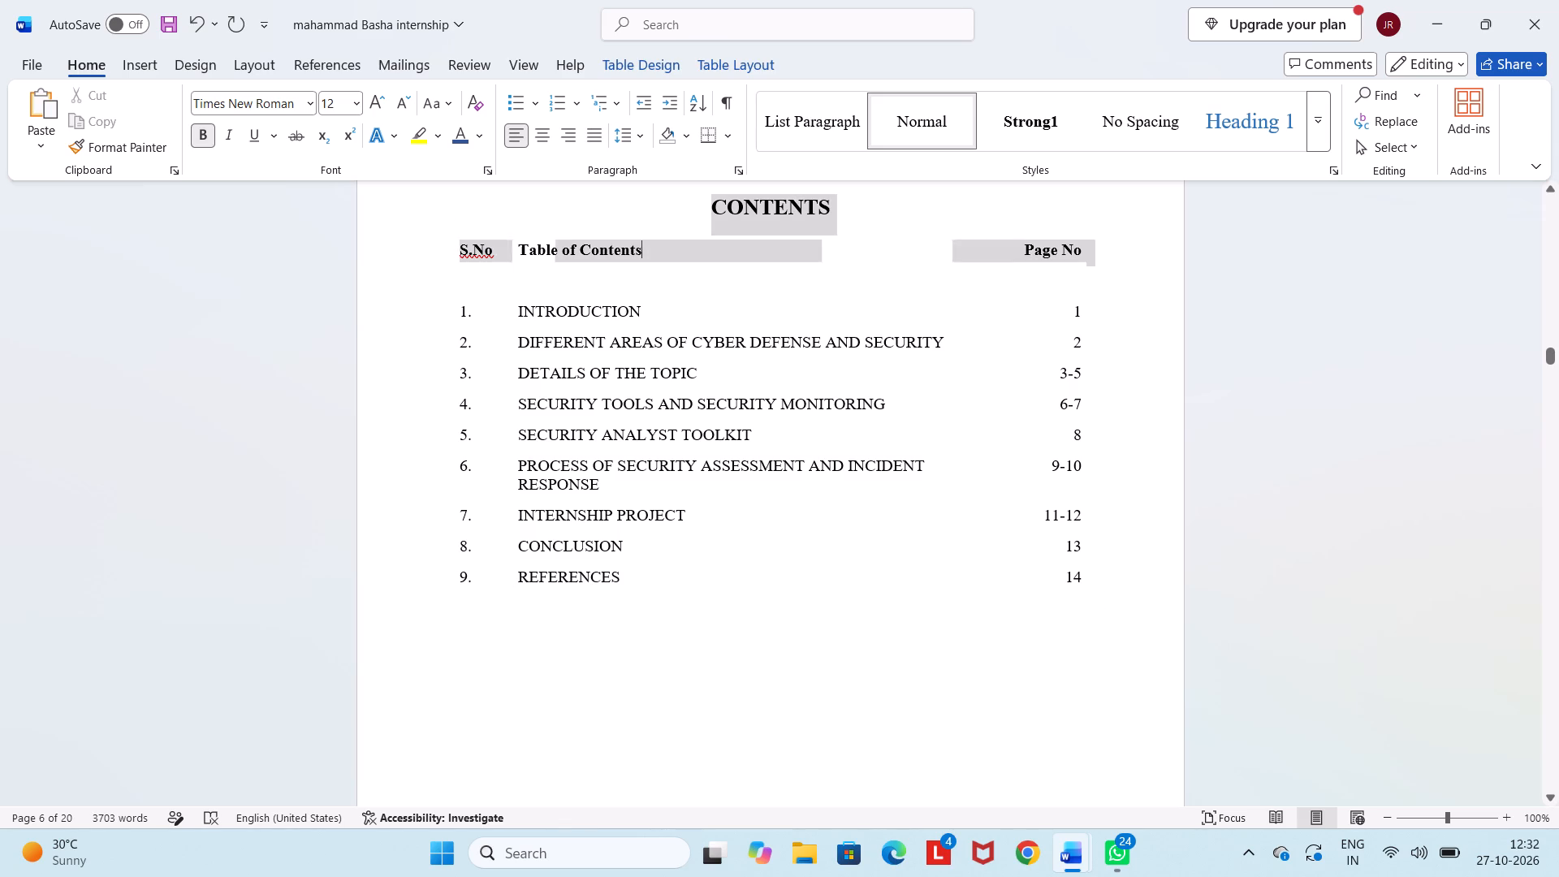
left_click_drag(589, 234, 543, 221)
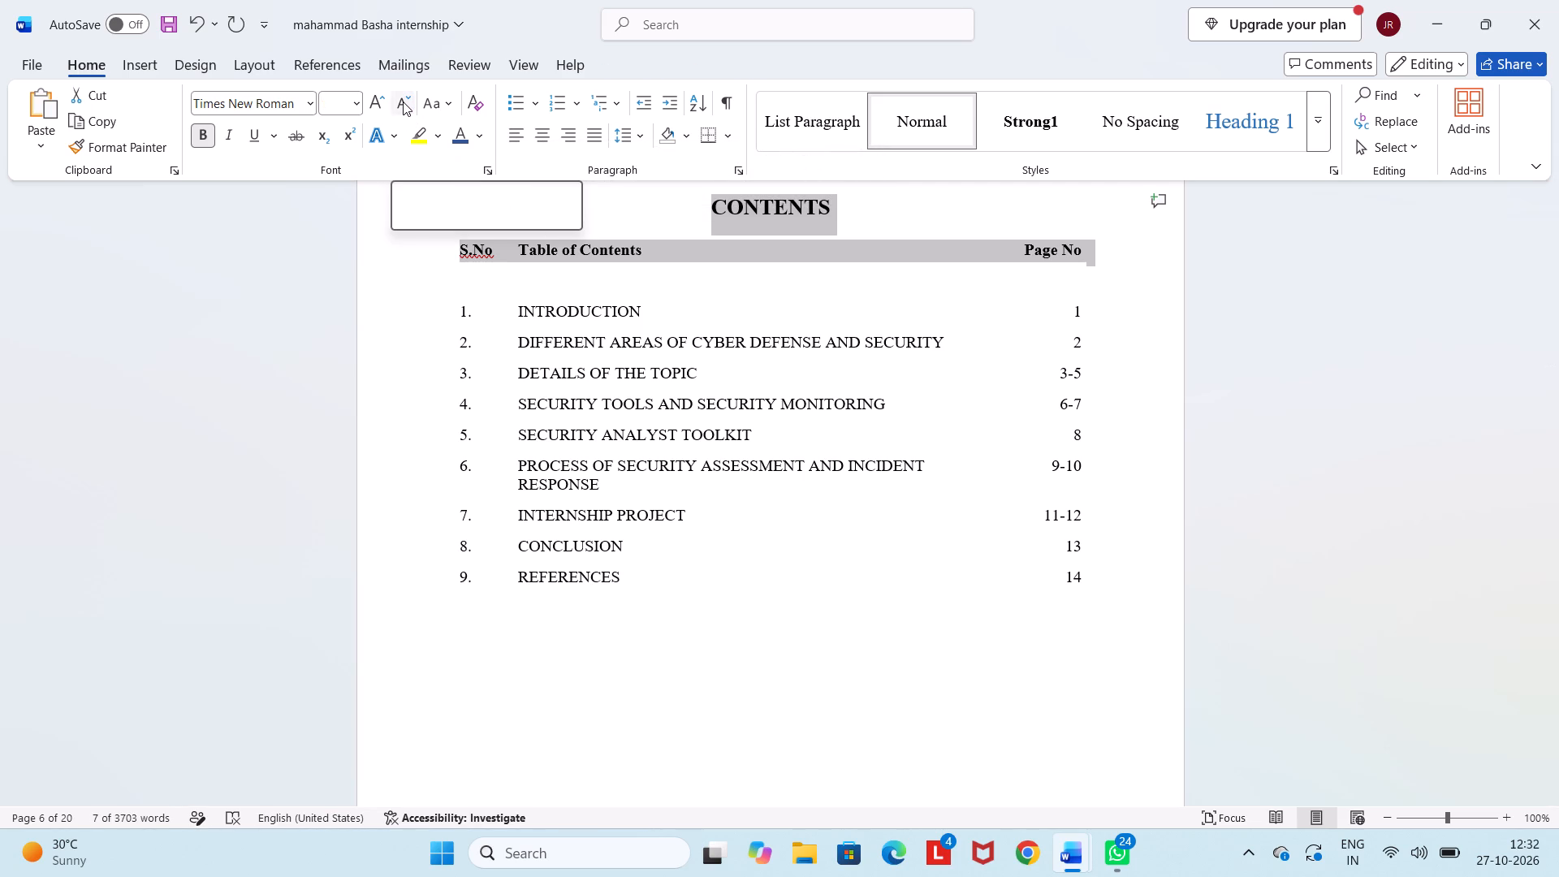
left_click(427, 107)
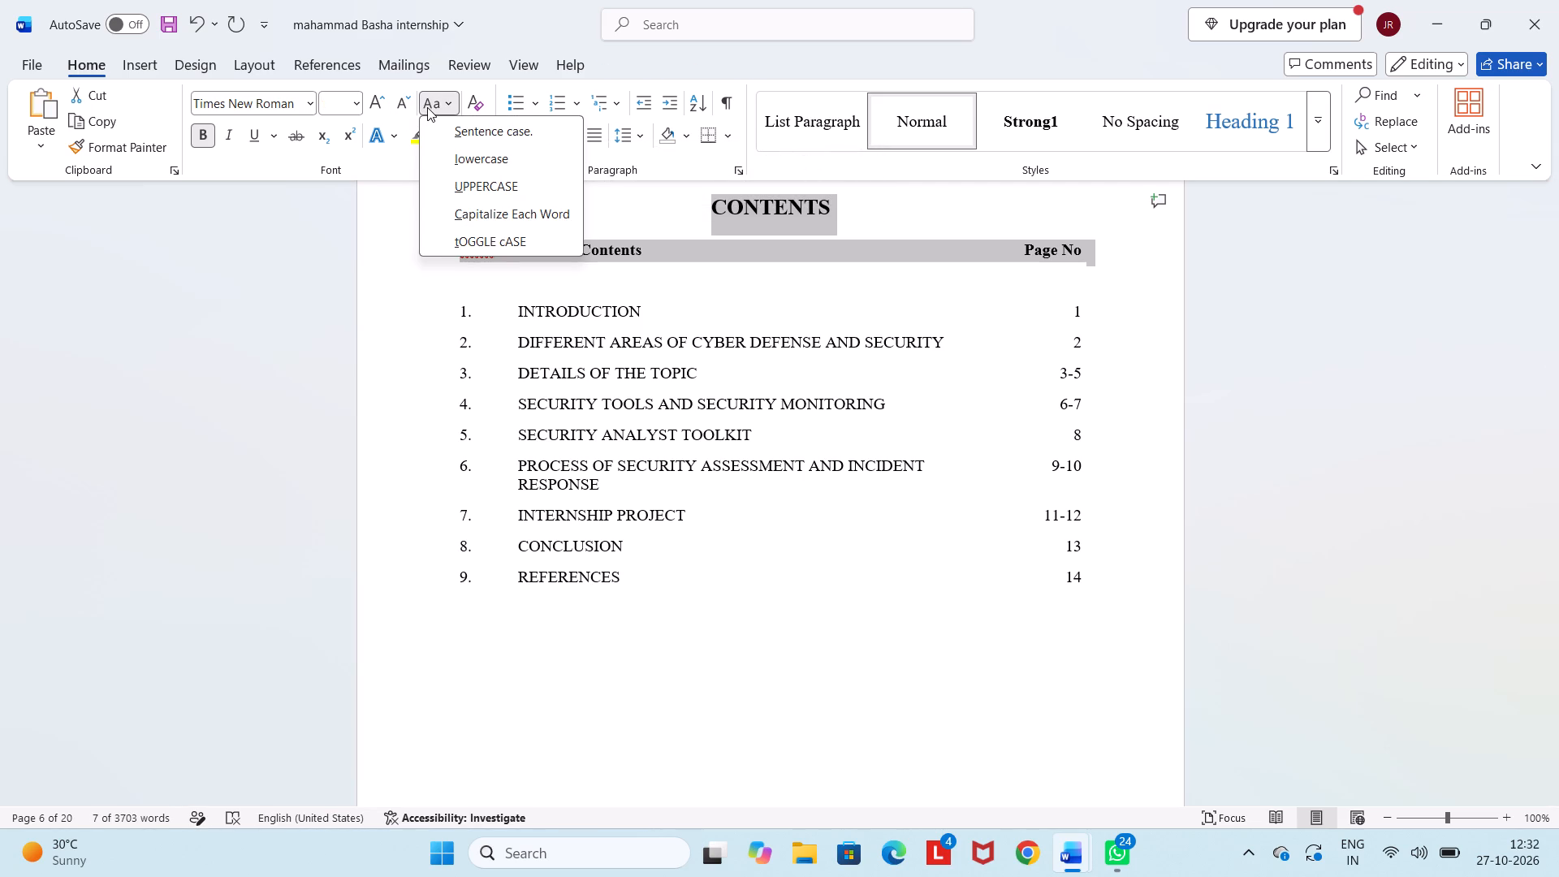
left_click(459, 181)
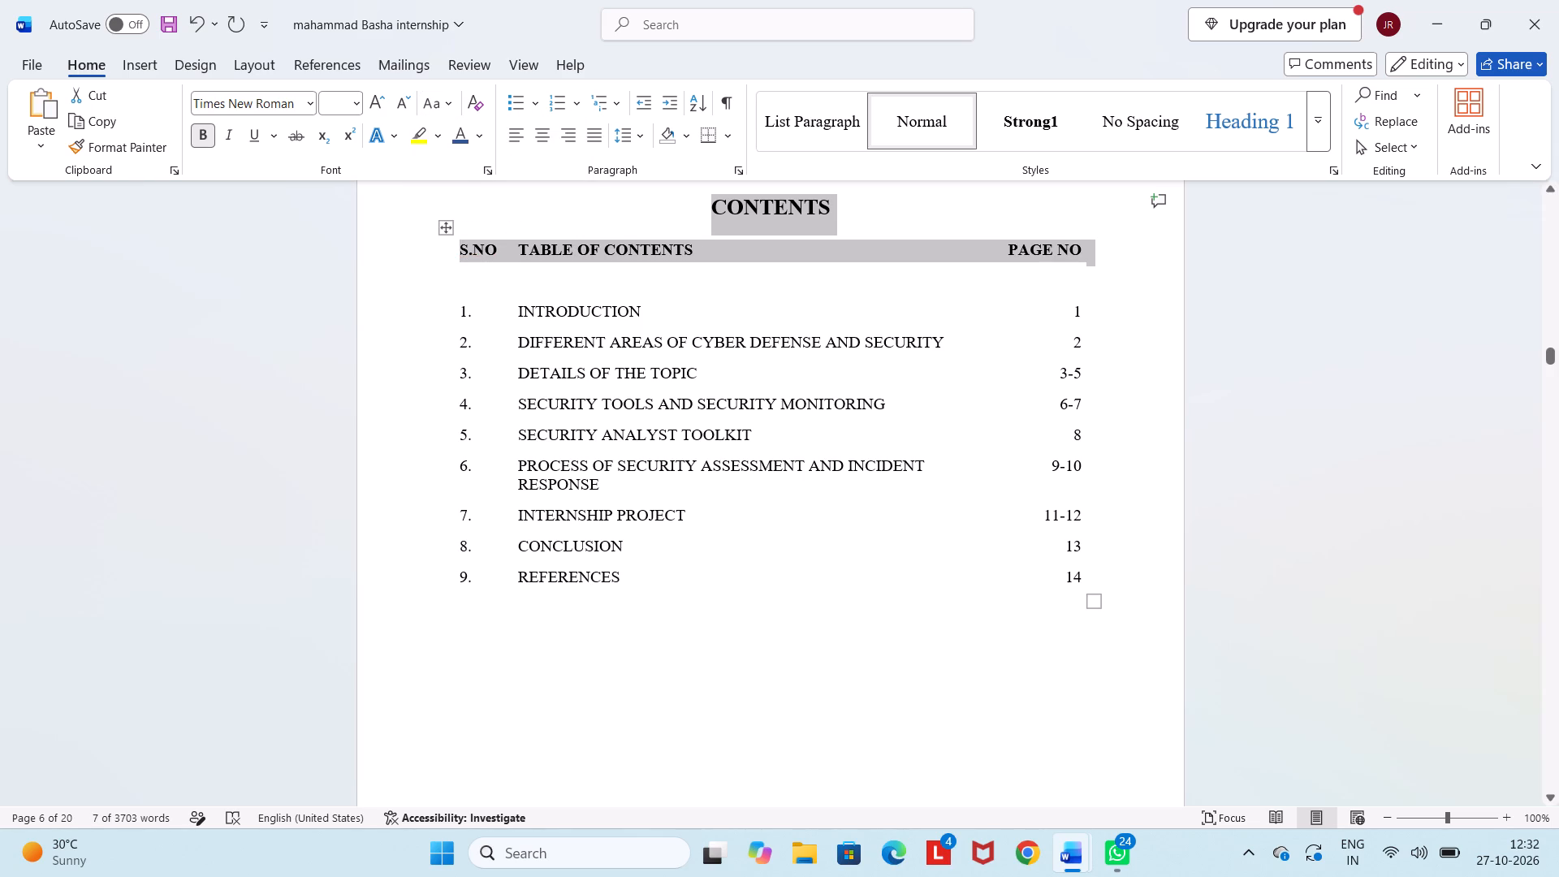
left_click(710, 311)
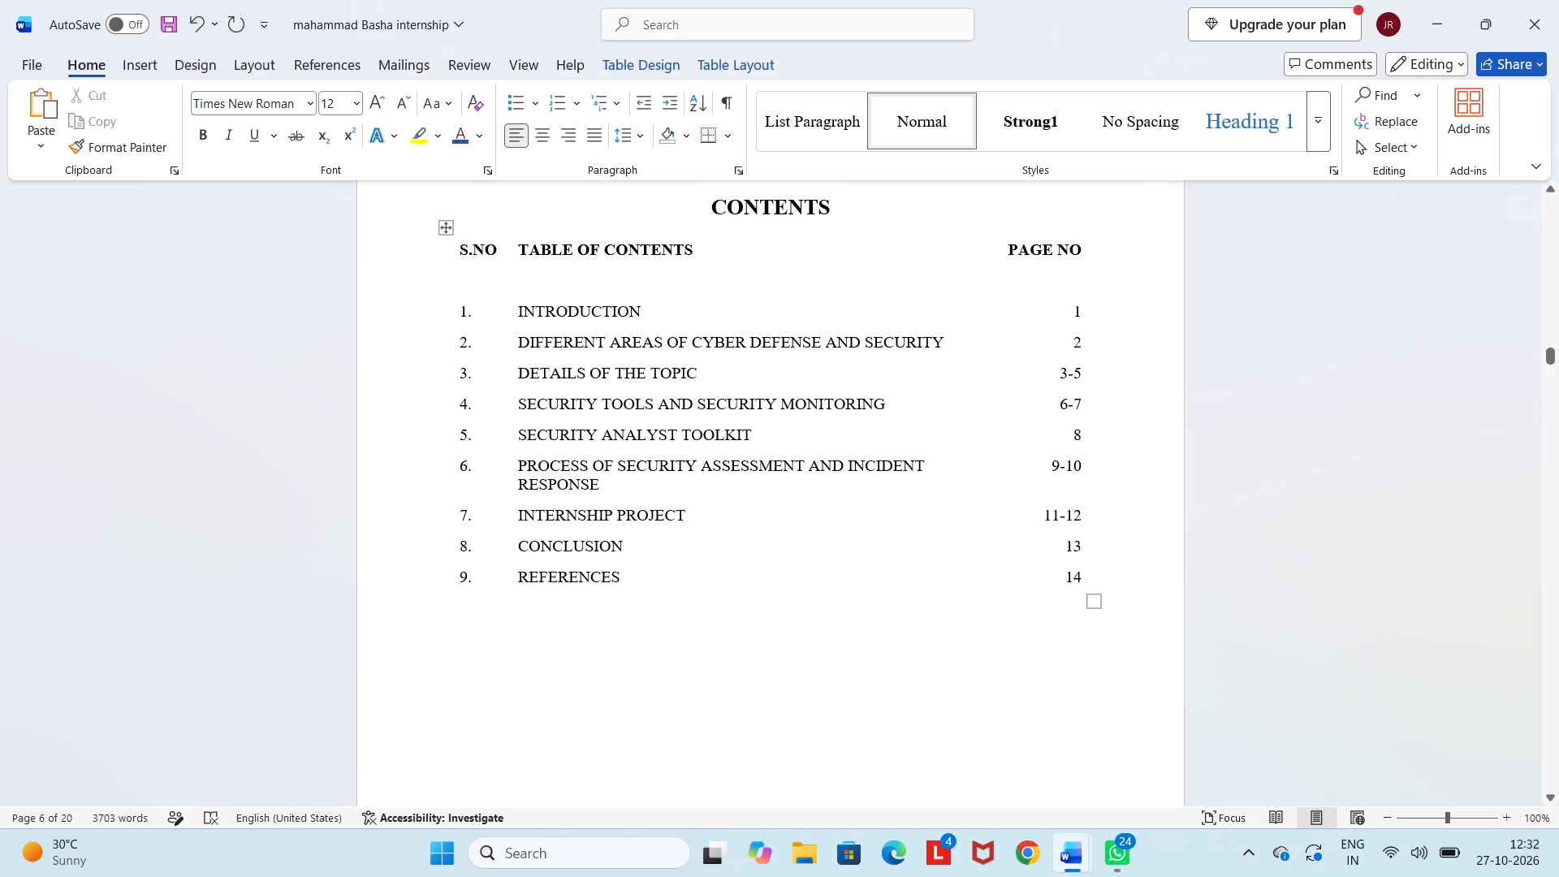
Look through the contents entries and the Introduction section up to chapter 2, checking the headings, text and bullet lists.
scroll(710, 311, "down", 1)
scroll(710, 311, "up", 1)
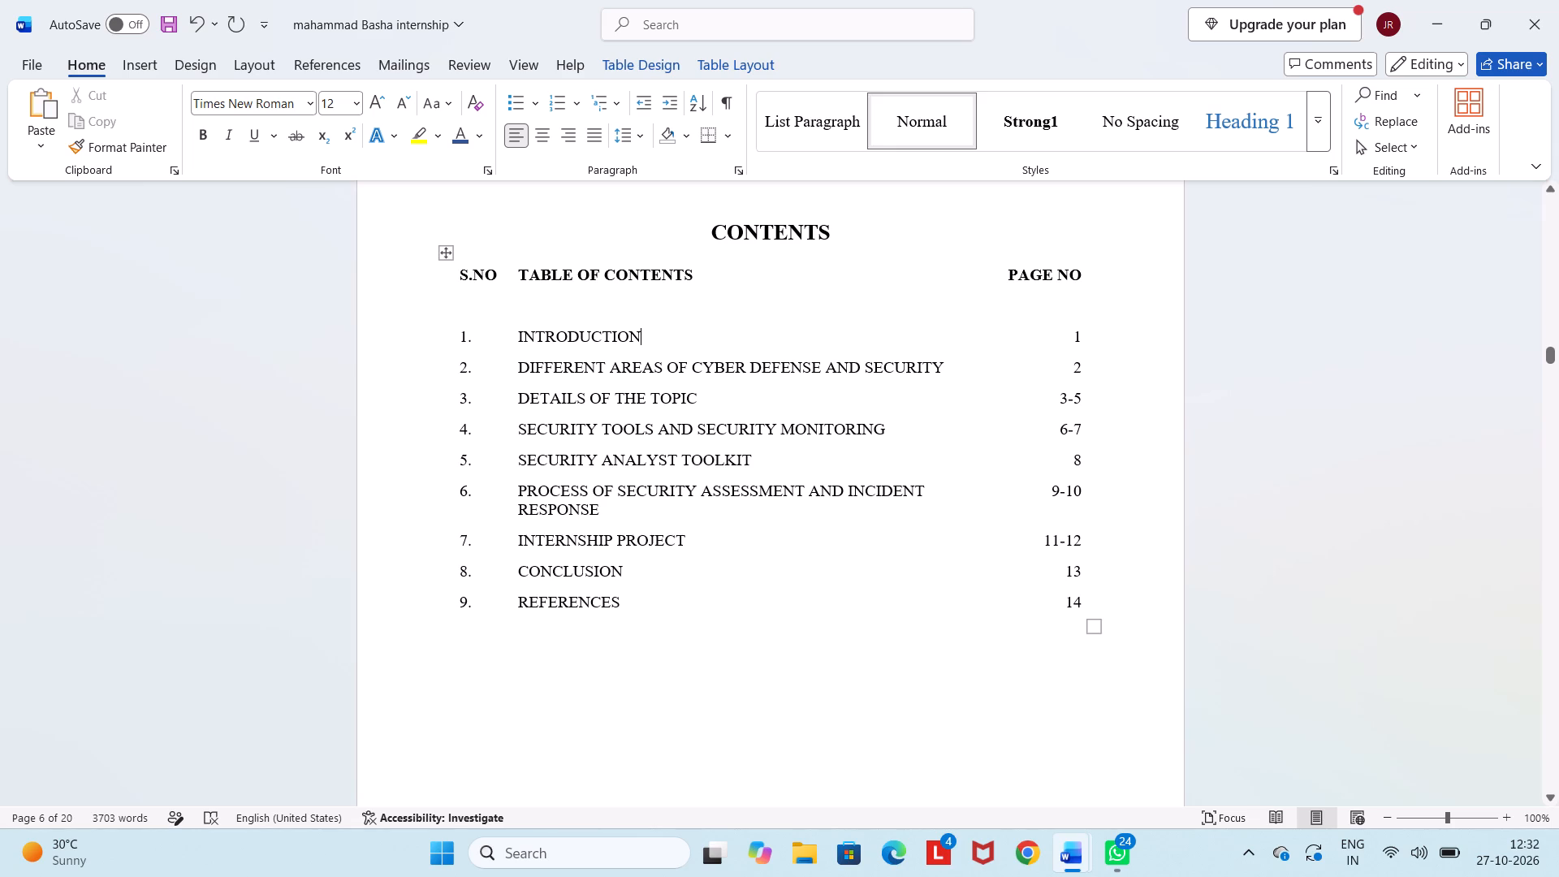
scroll(710, 311, "down", 1)
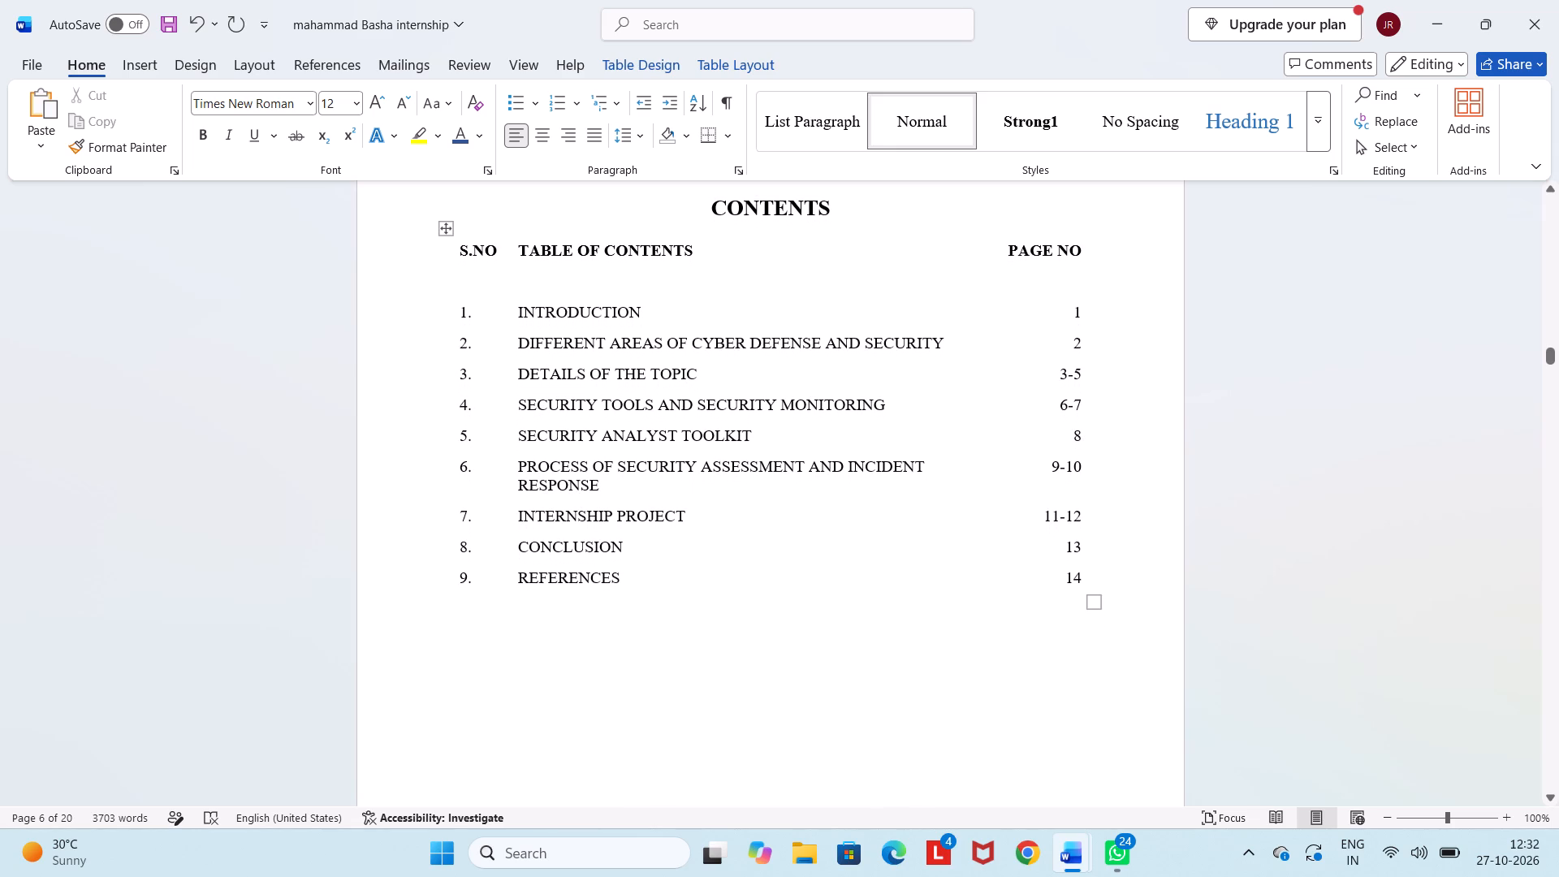
scroll(710, 311, "down", 1)
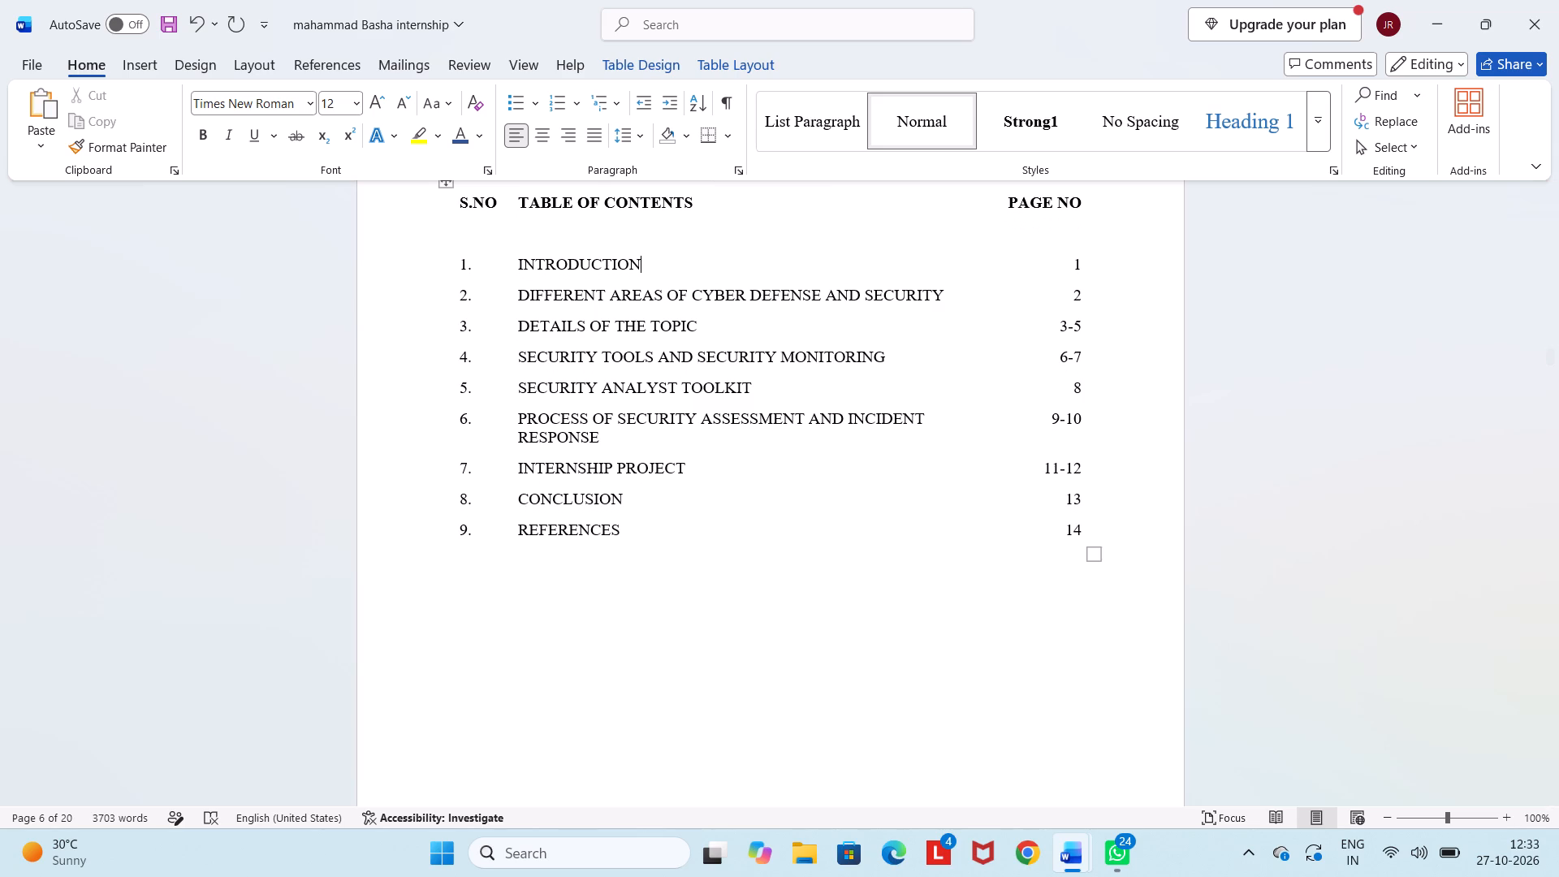
scroll(710, 311, "down", 1)
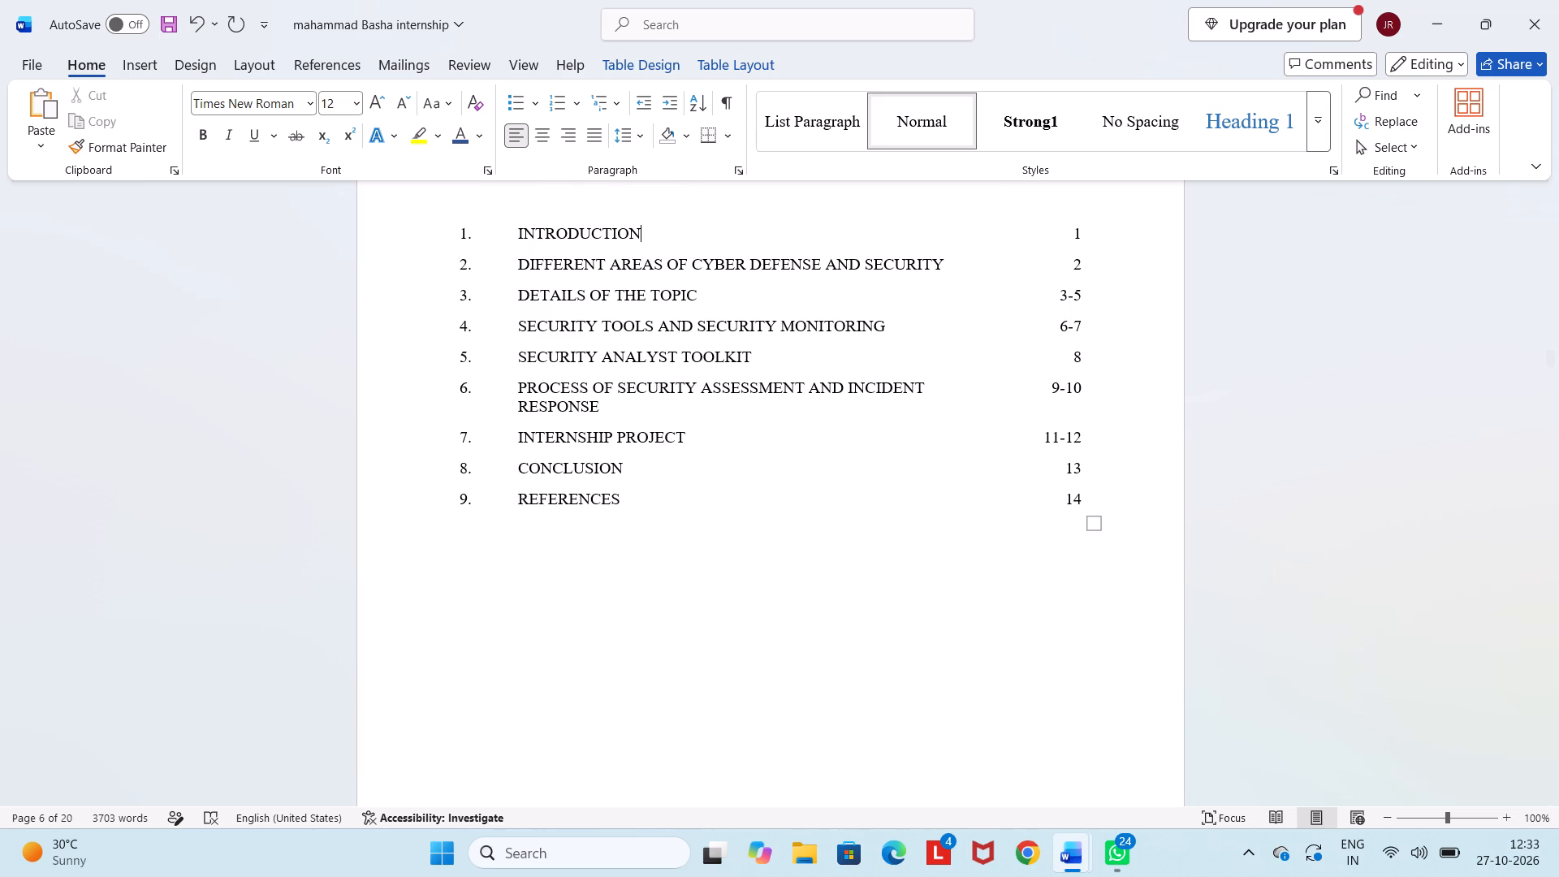
scroll(710, 311, "down", 2)
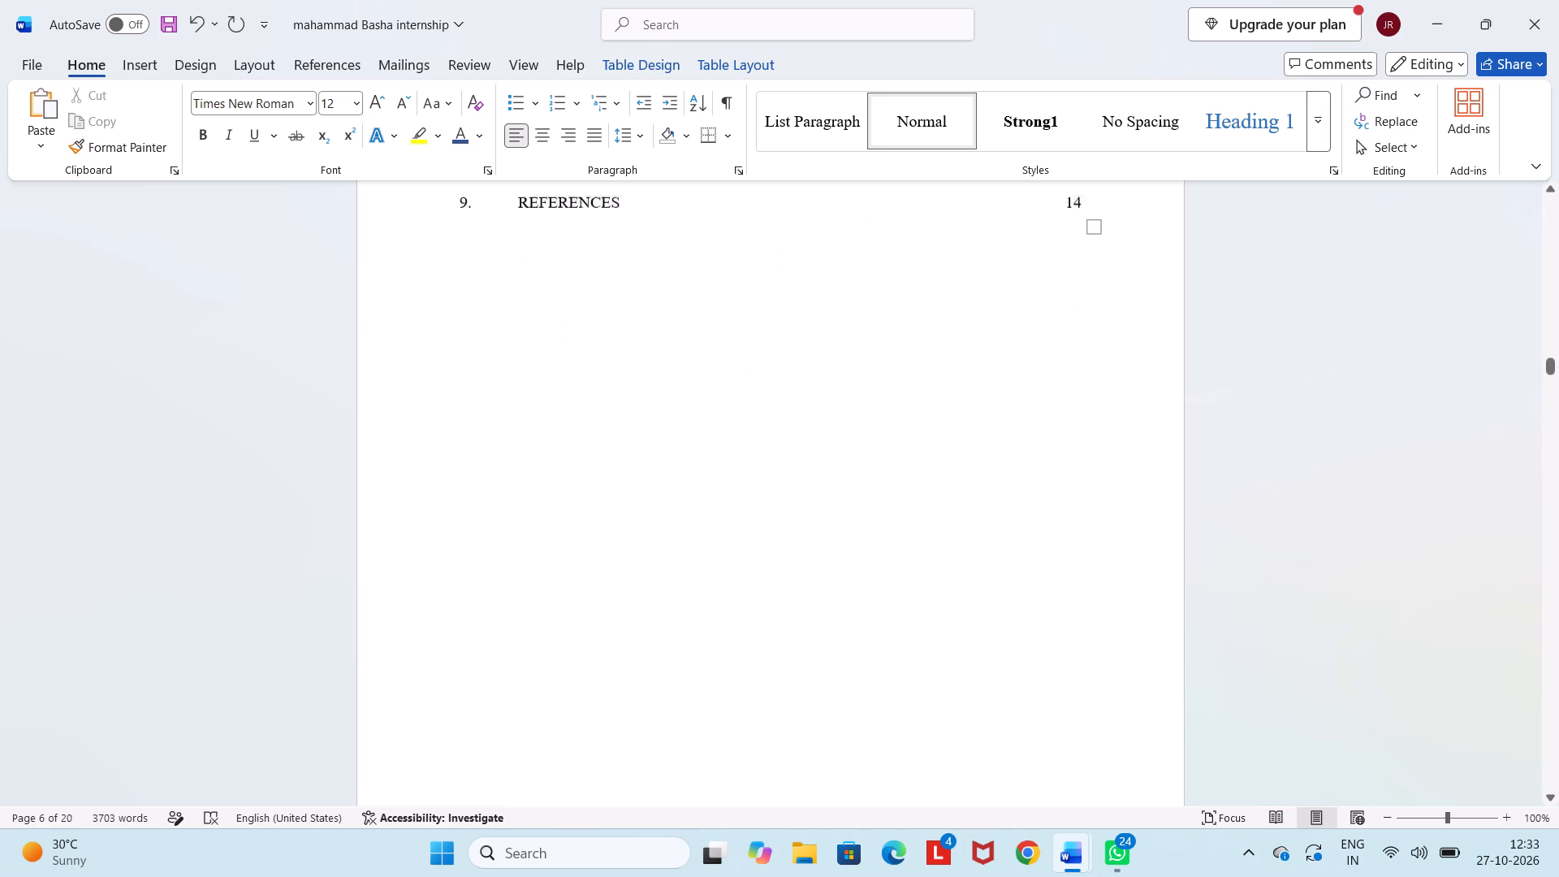
scroll(710, 311, "down", 2)
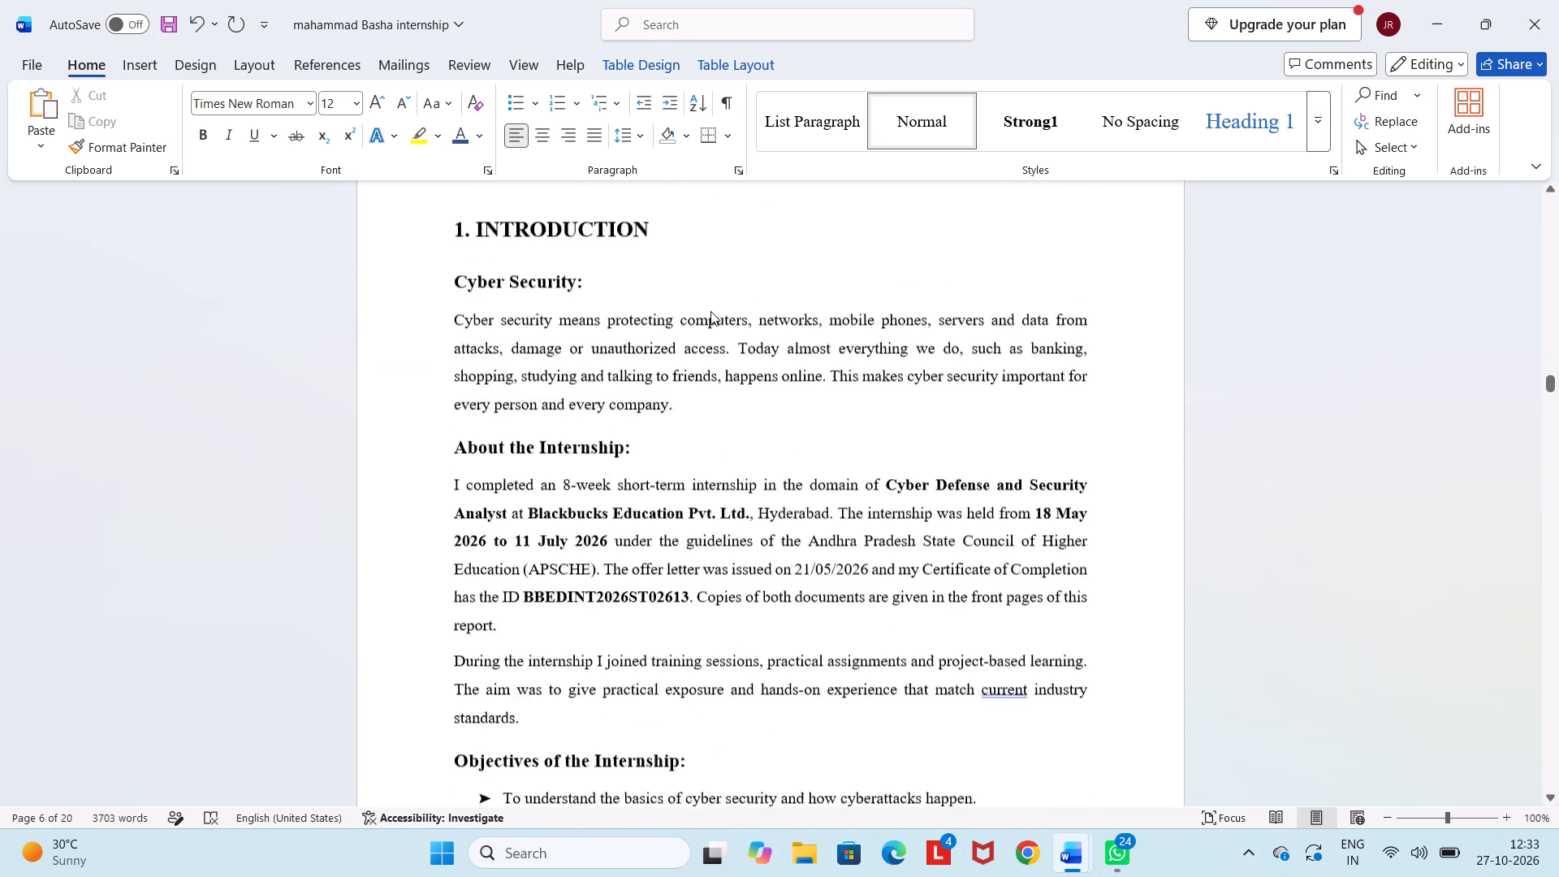
scroll(710, 311, "down", 1)
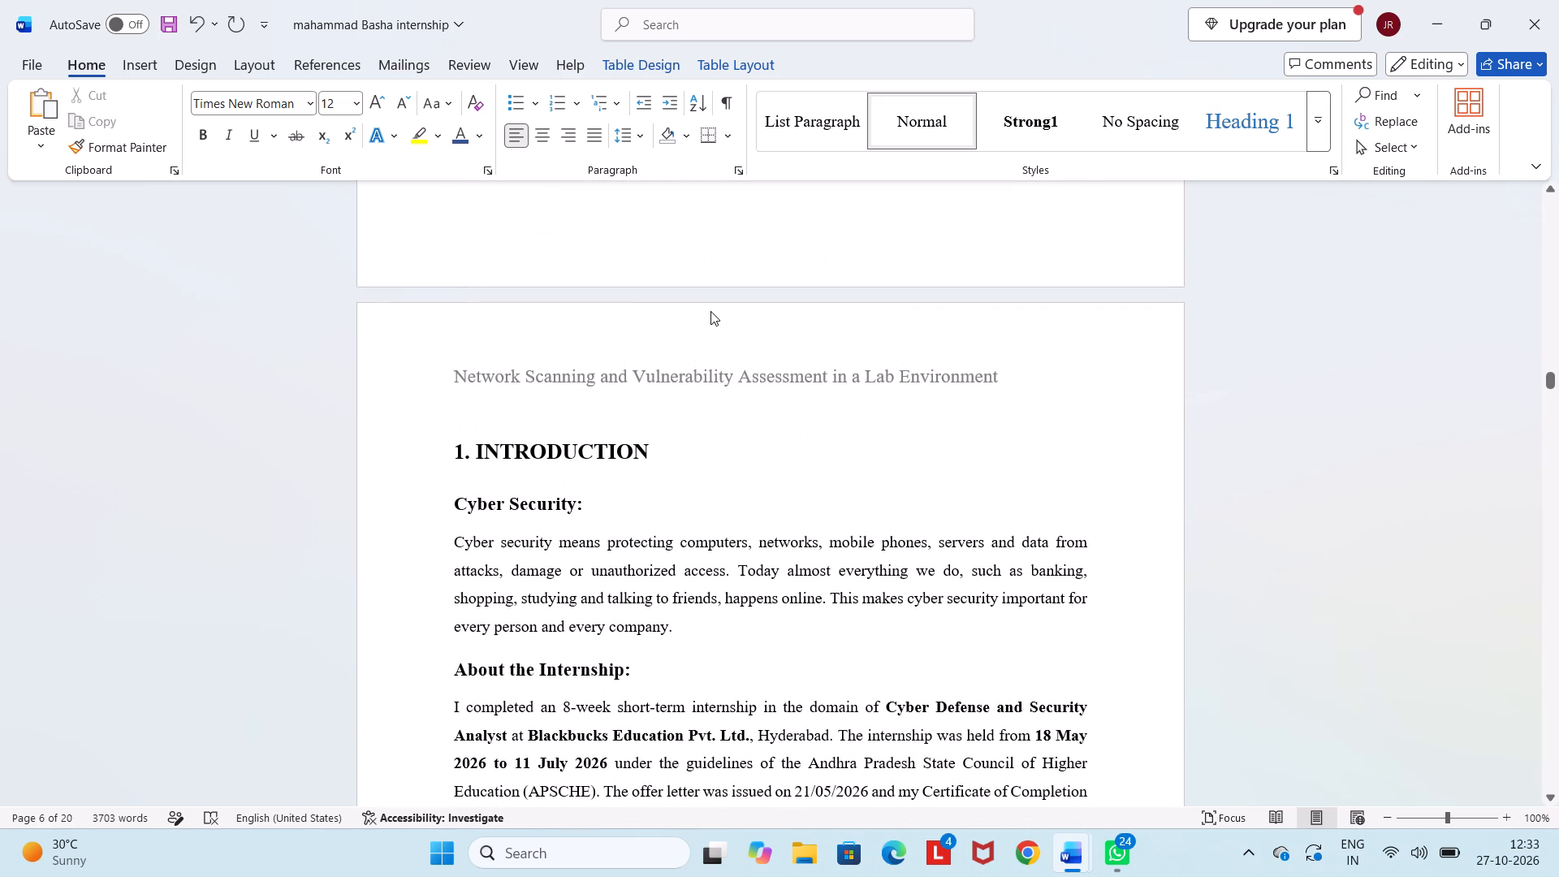
scroll(710, 311, "down", 1)
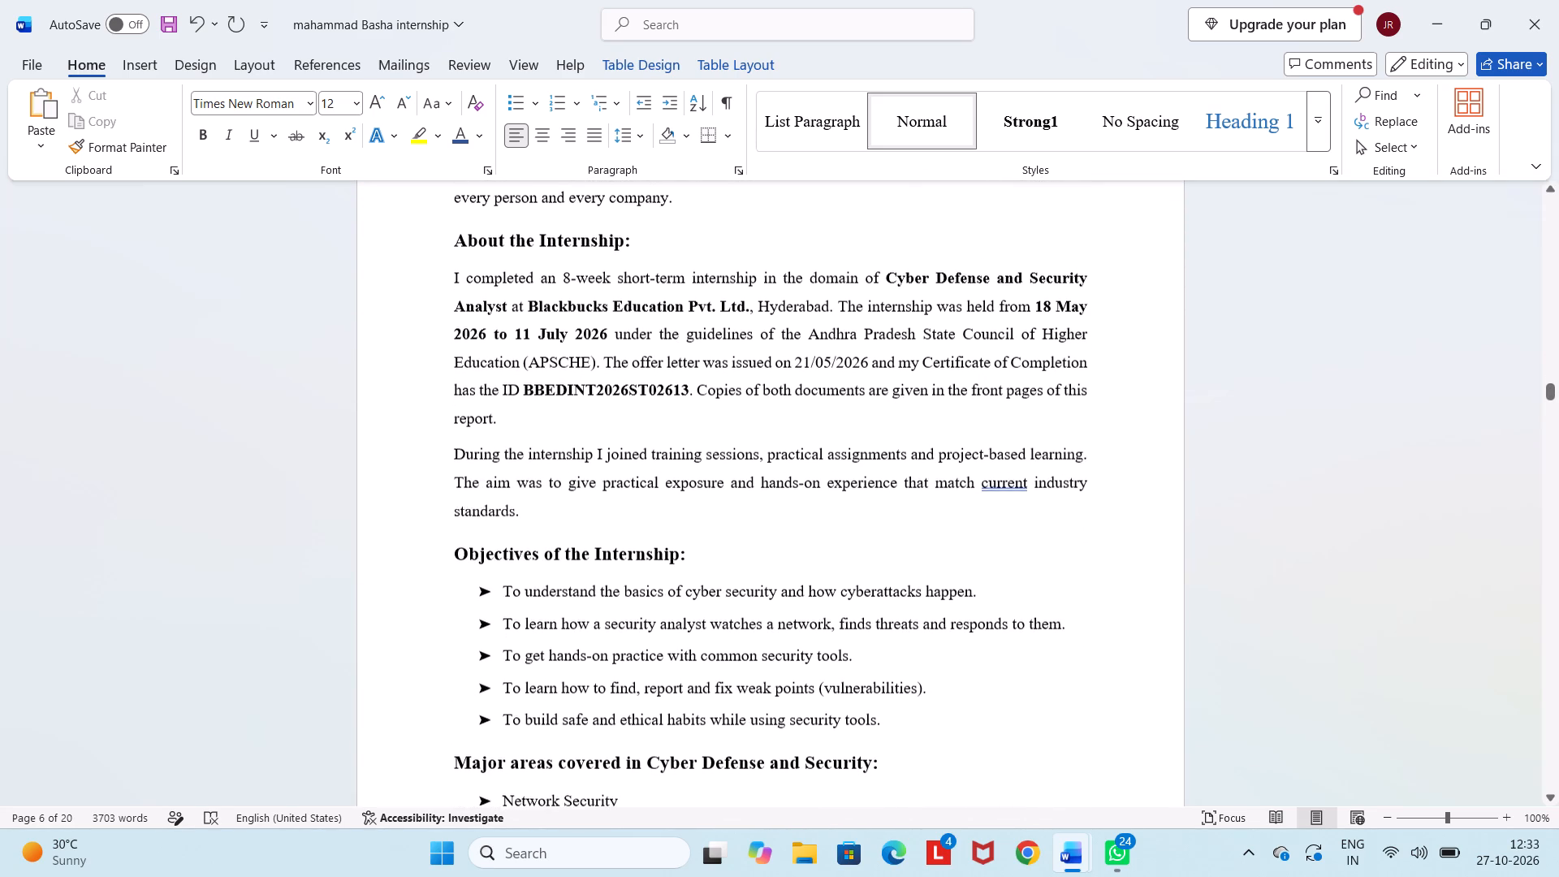
scroll(710, 311, "down", 3)
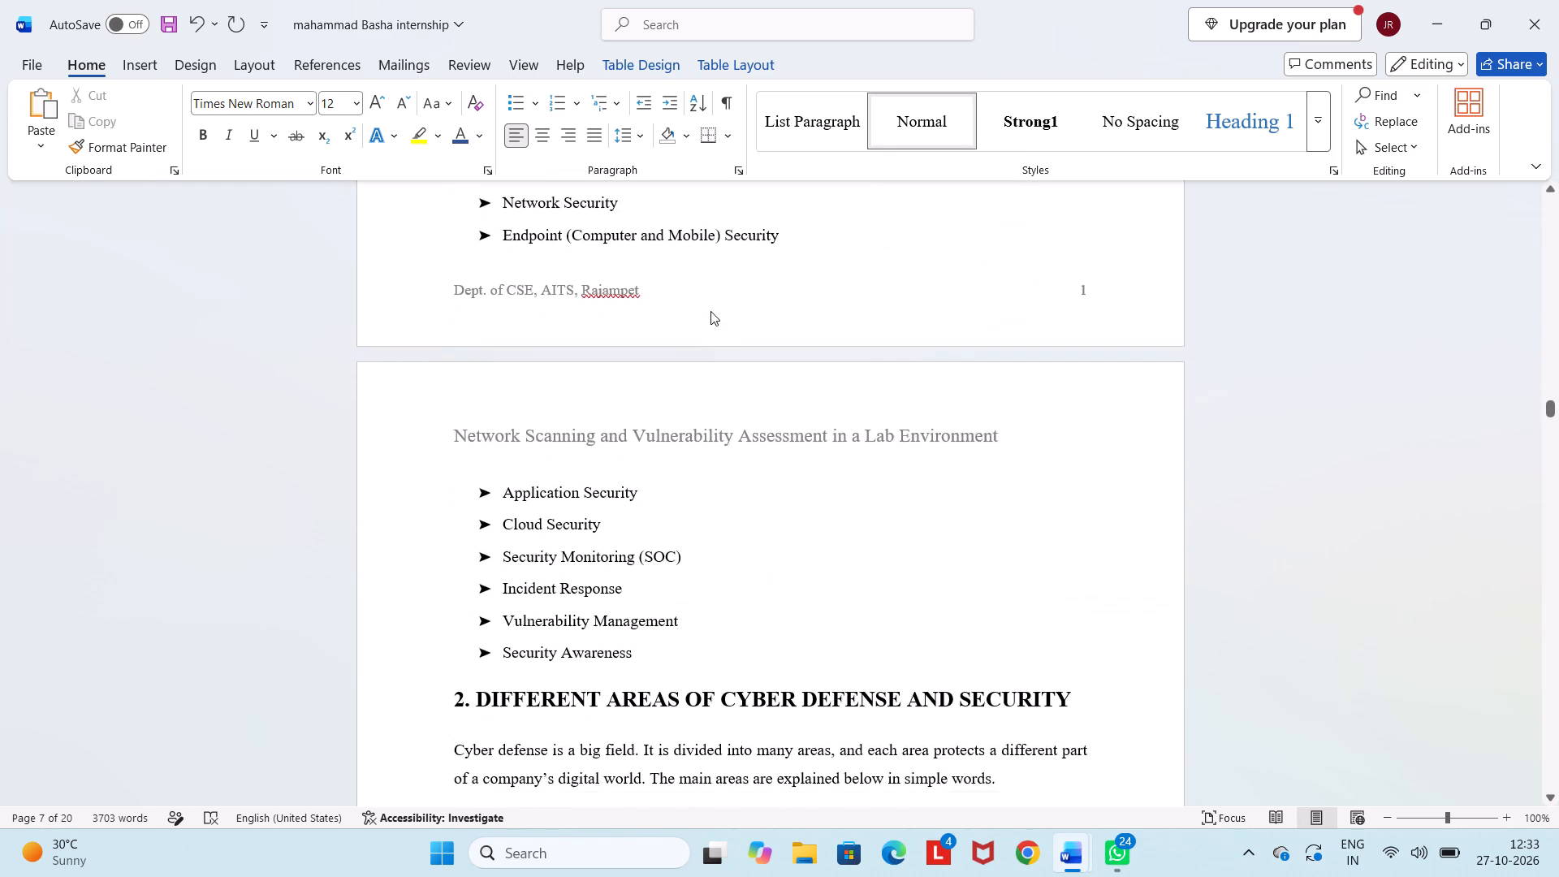
scroll(710, 311, "up", 2)
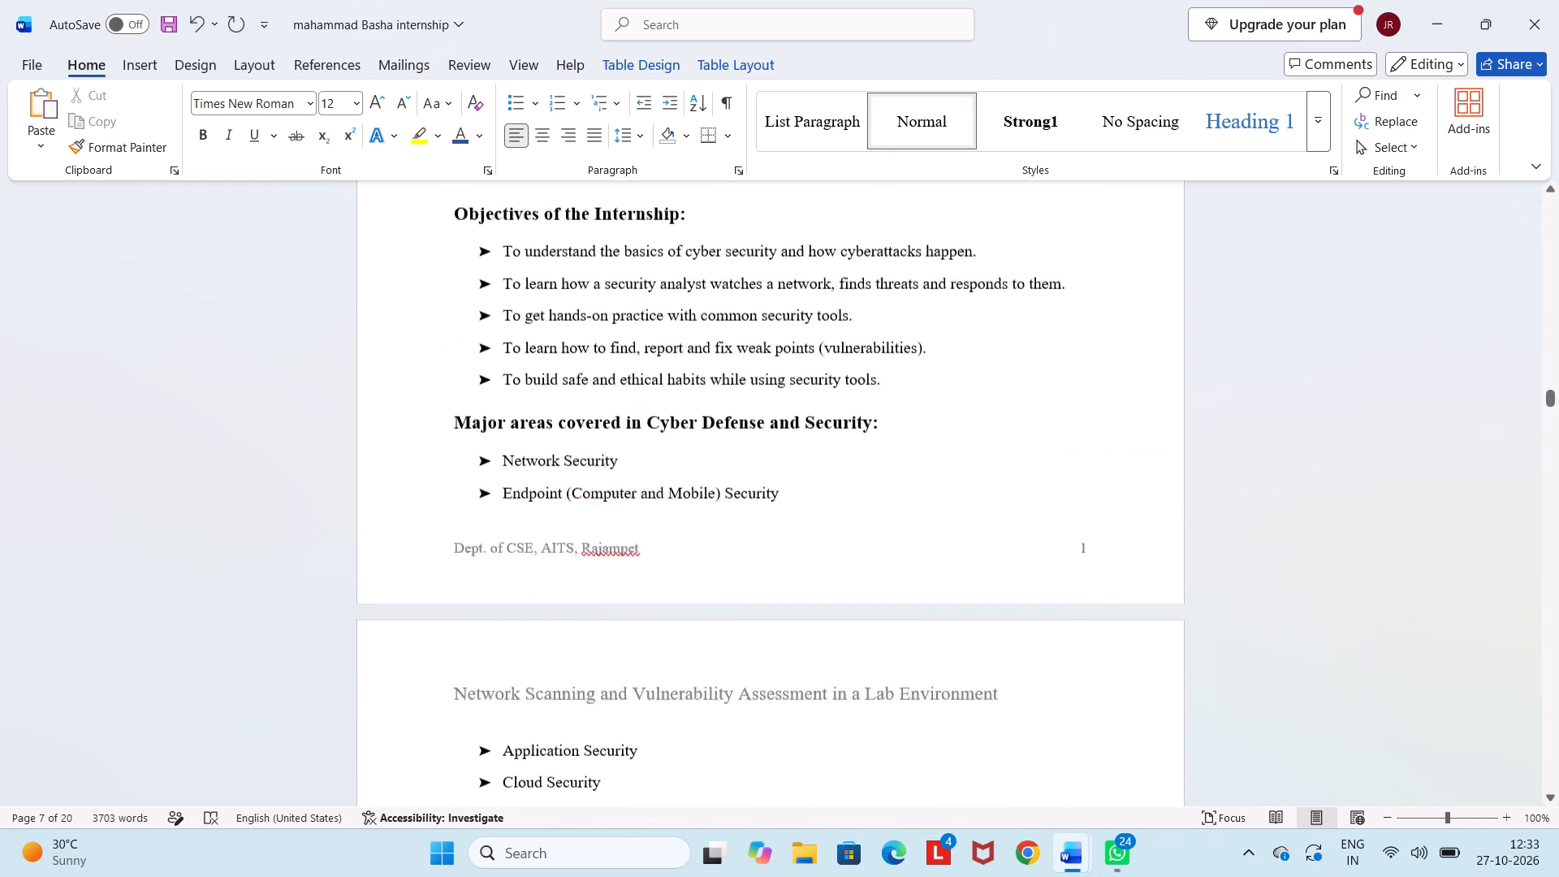
scroll(710, 311, "up", 3)
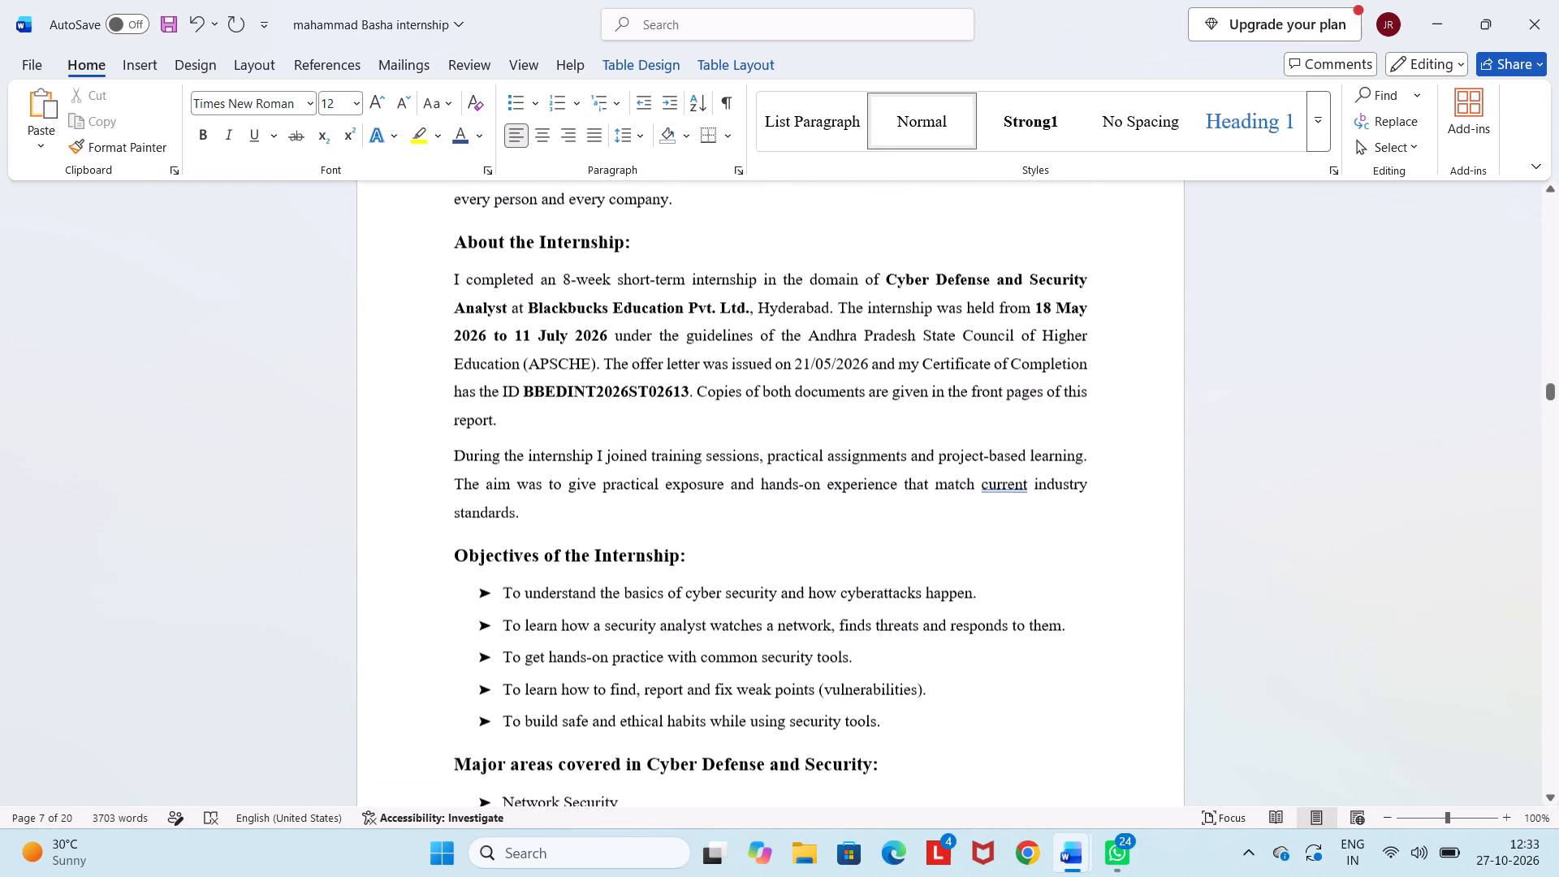
scroll(710, 311, "up", 2)
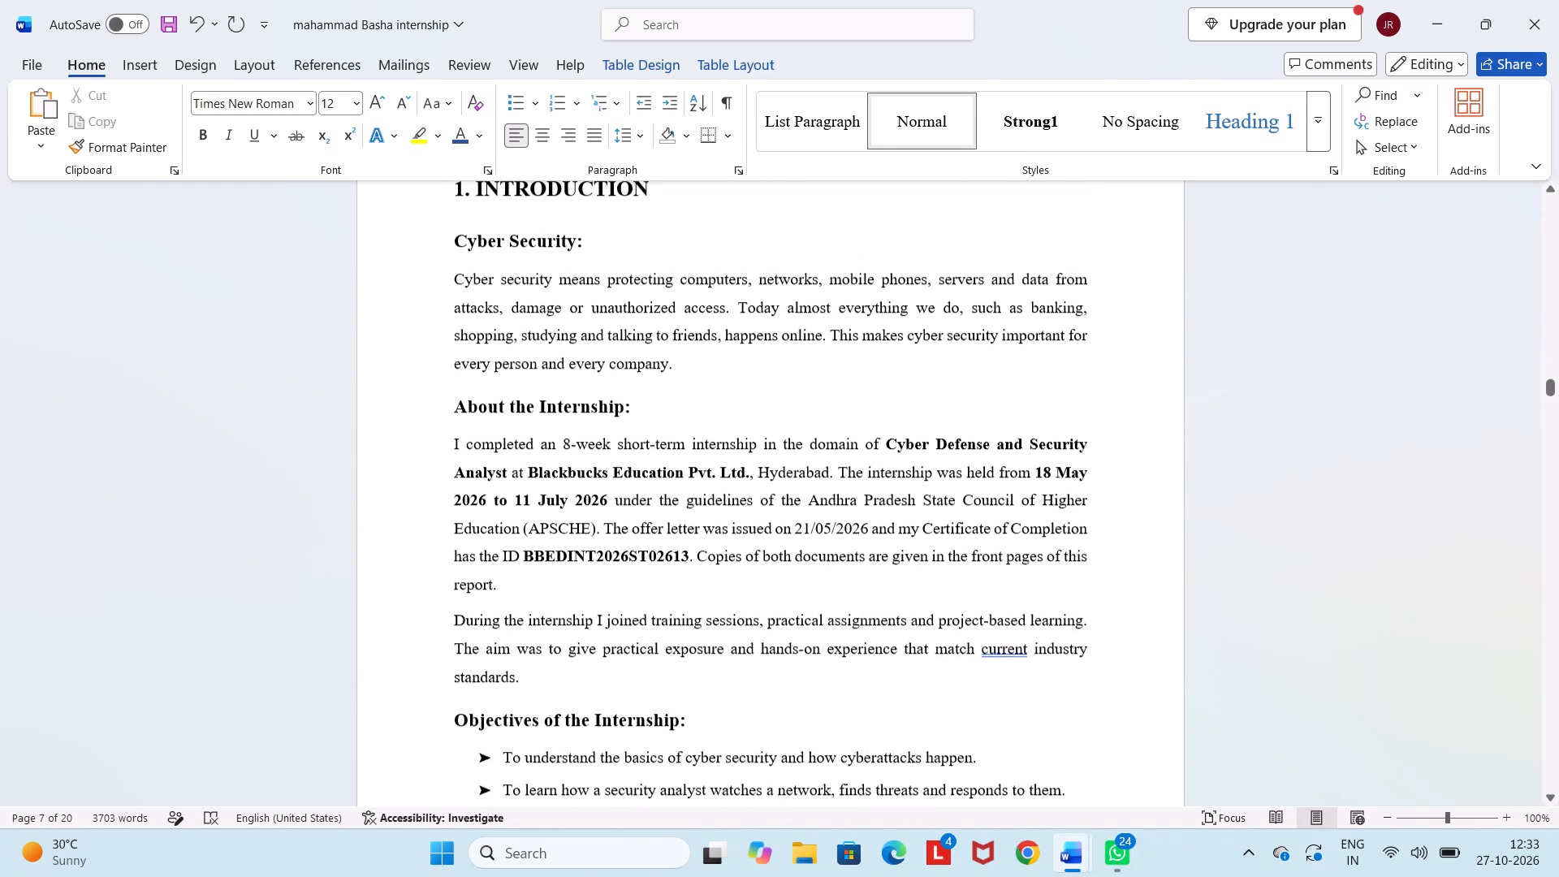
scroll(710, 311, "up", 1)
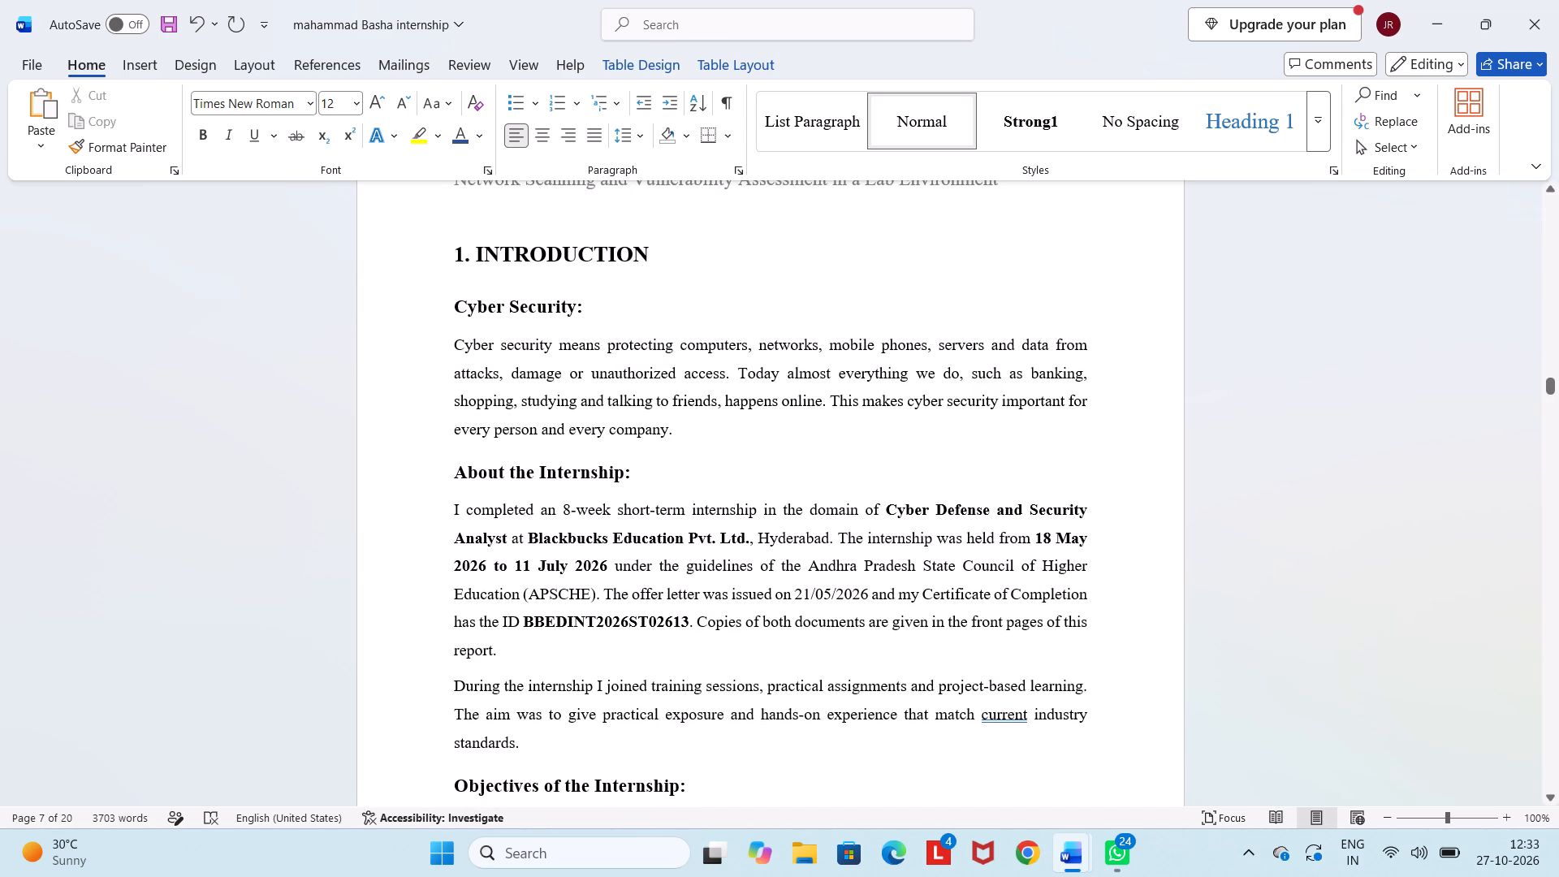
Remove and re-enter the paragraph break between "1. INTRODUCTION" and "Cyber Security:", undoing the automatic list numbering it triggers.
left_click(478, 289)
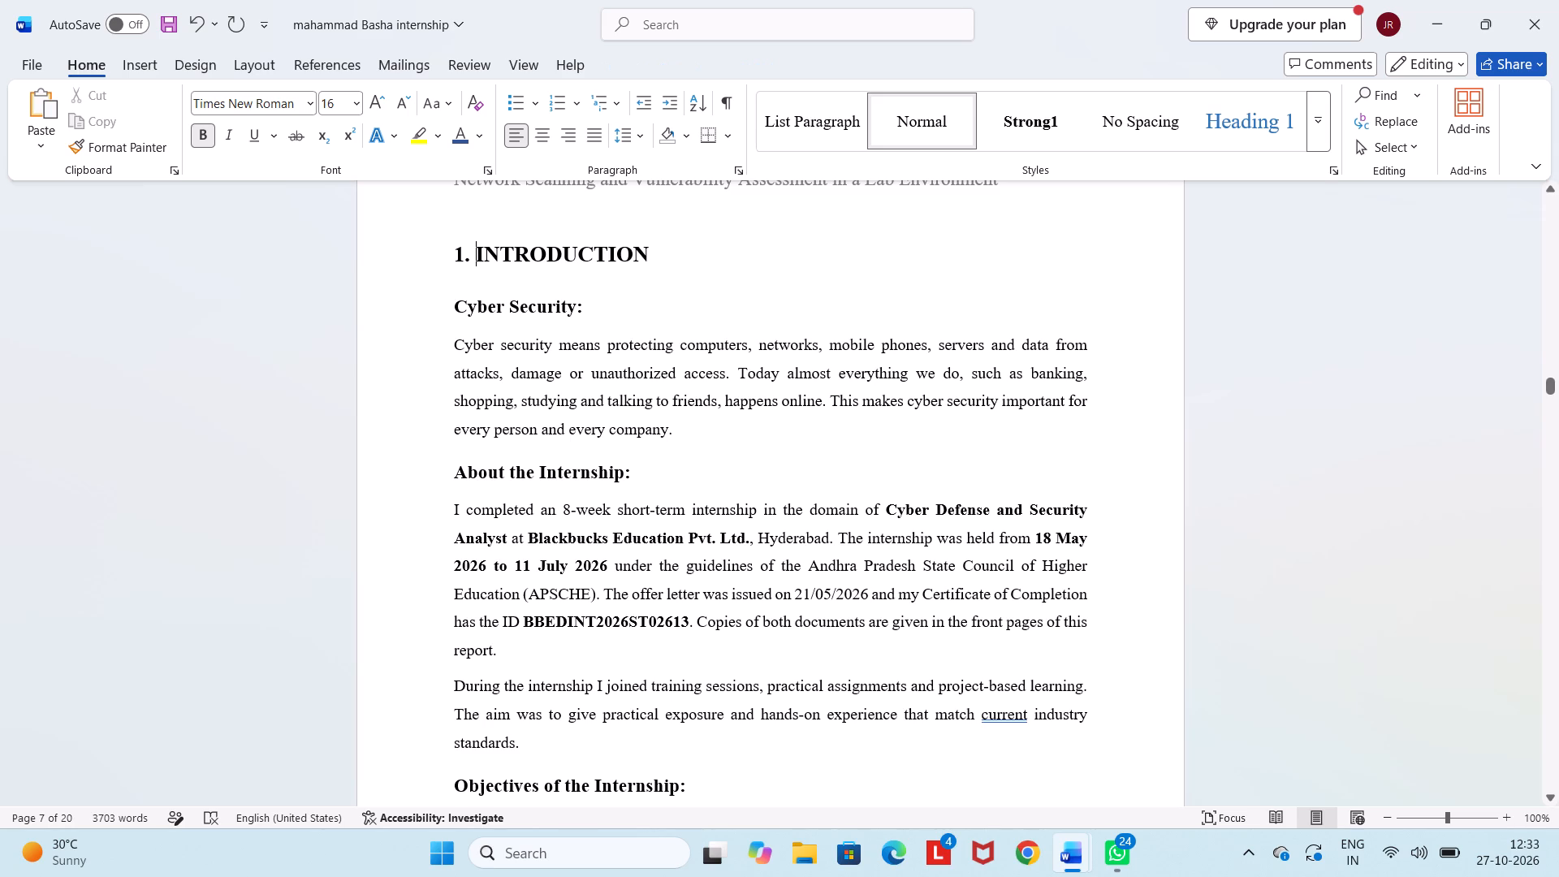
key("Down")
key("Left")
key("Left")
key("Left")
key("Left")
key("Down")
key("Down")
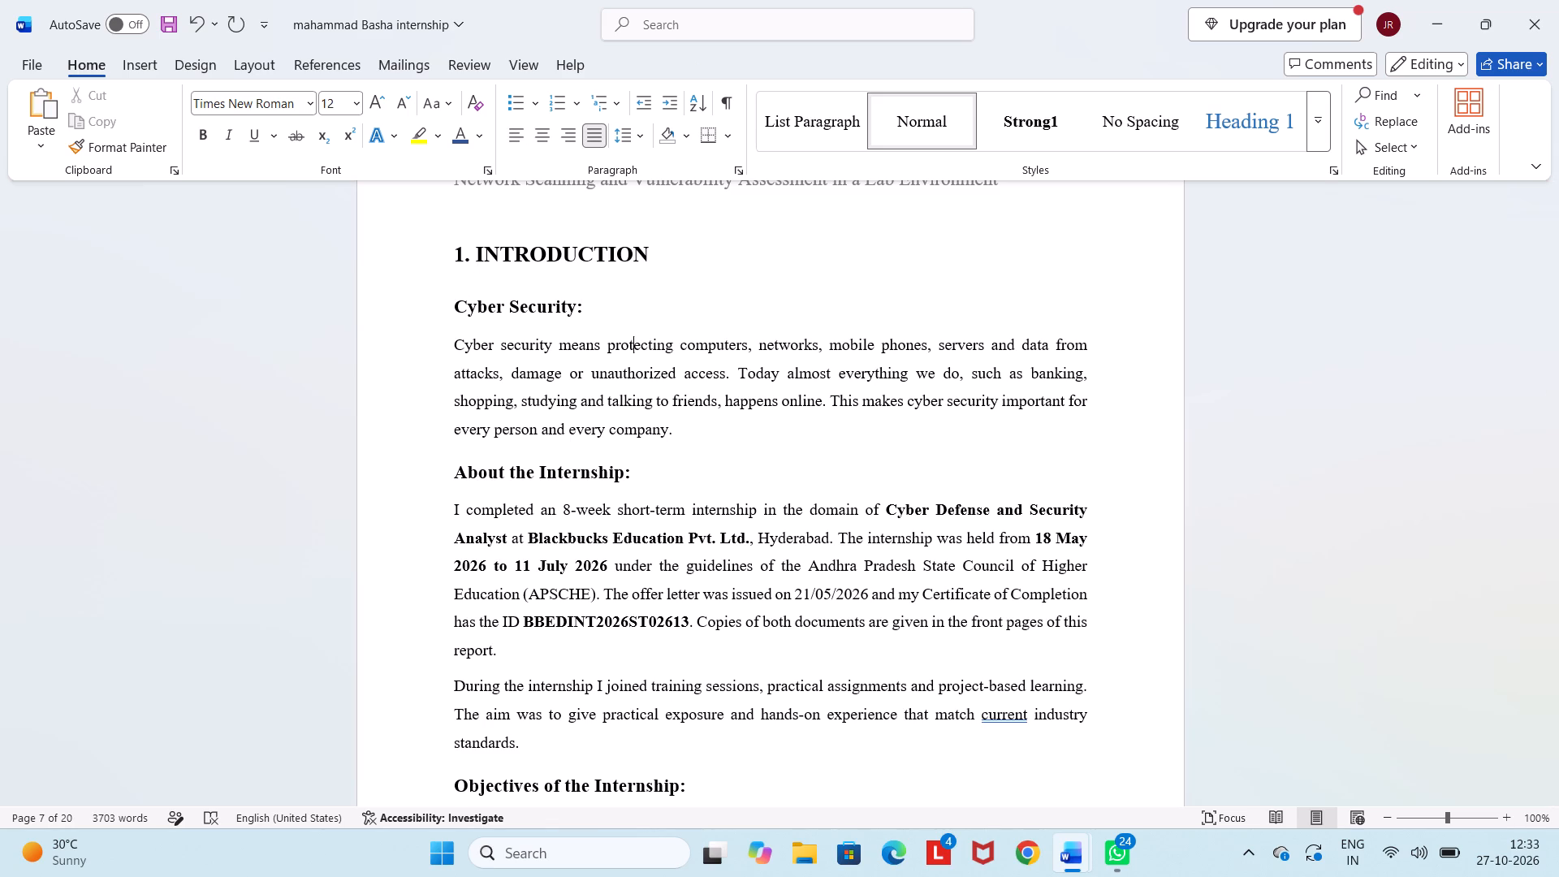
key("Left")
key("Up")
key("Left")
key("Left")
key("Left")
key("Left")
key("Left")
key("Left")
key("Left")
key("Left")
key("Left")
key("Left")
key("Left")
key("Left")
key("Left")
key("Left")
key("Left")
key("BackSpace")
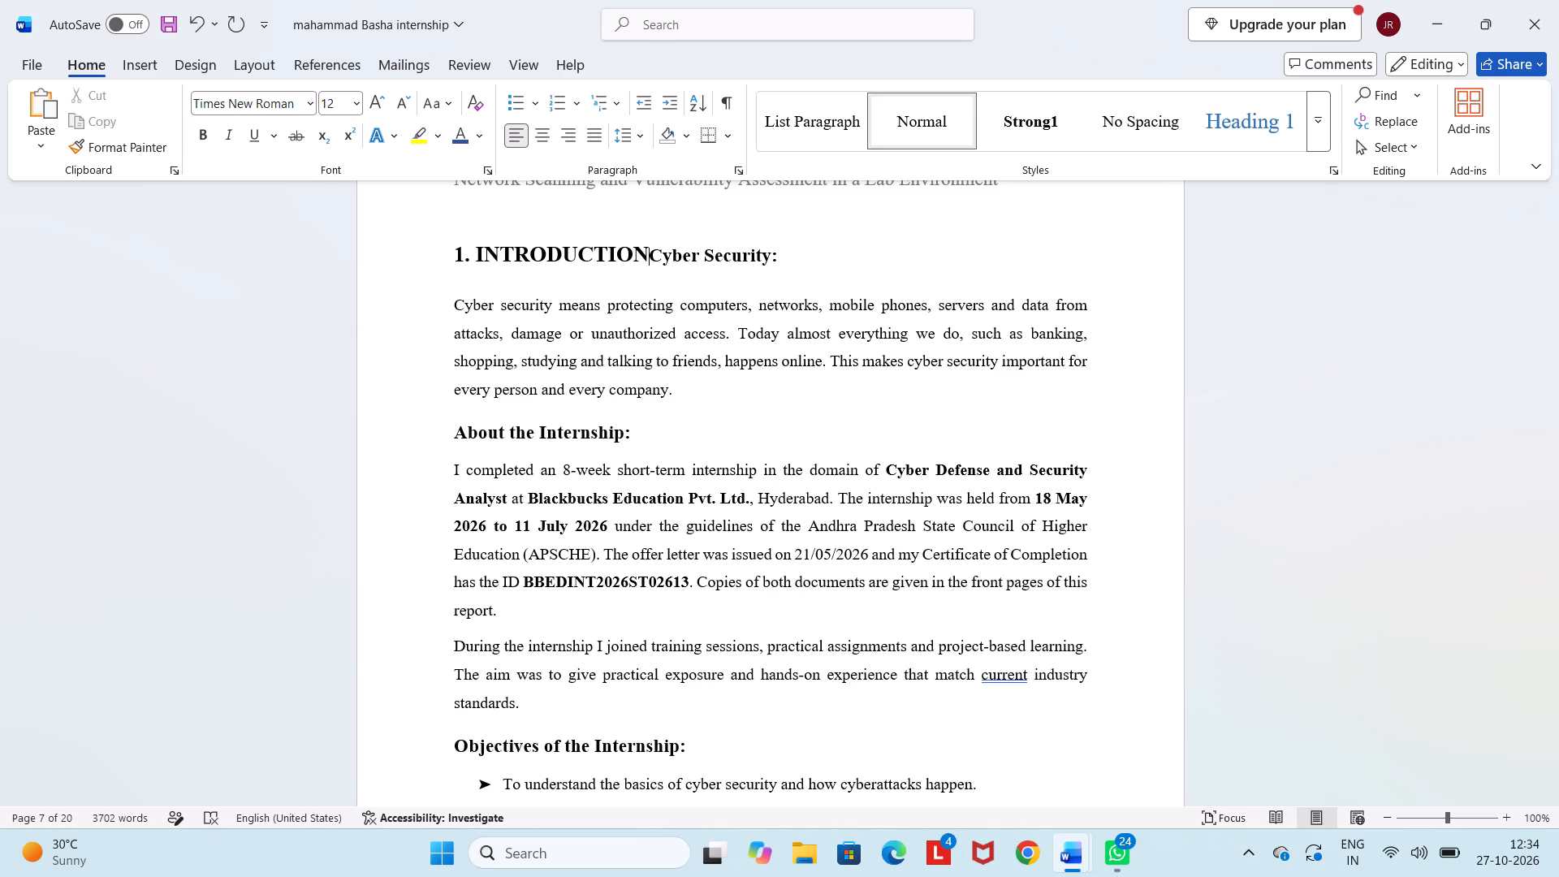
key("Return")
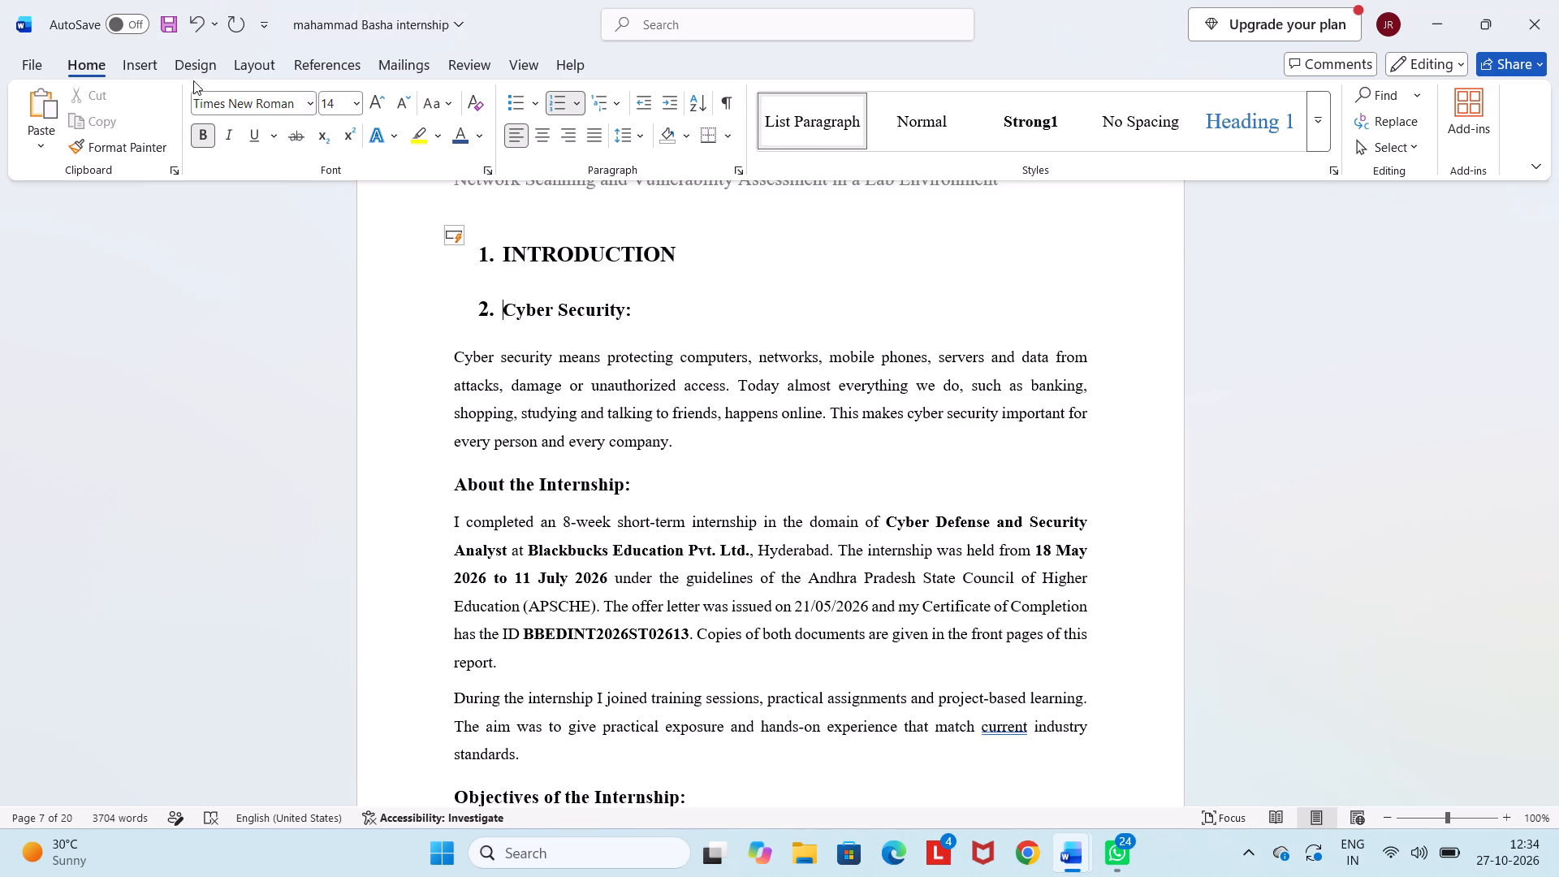
left_click(196, 37)
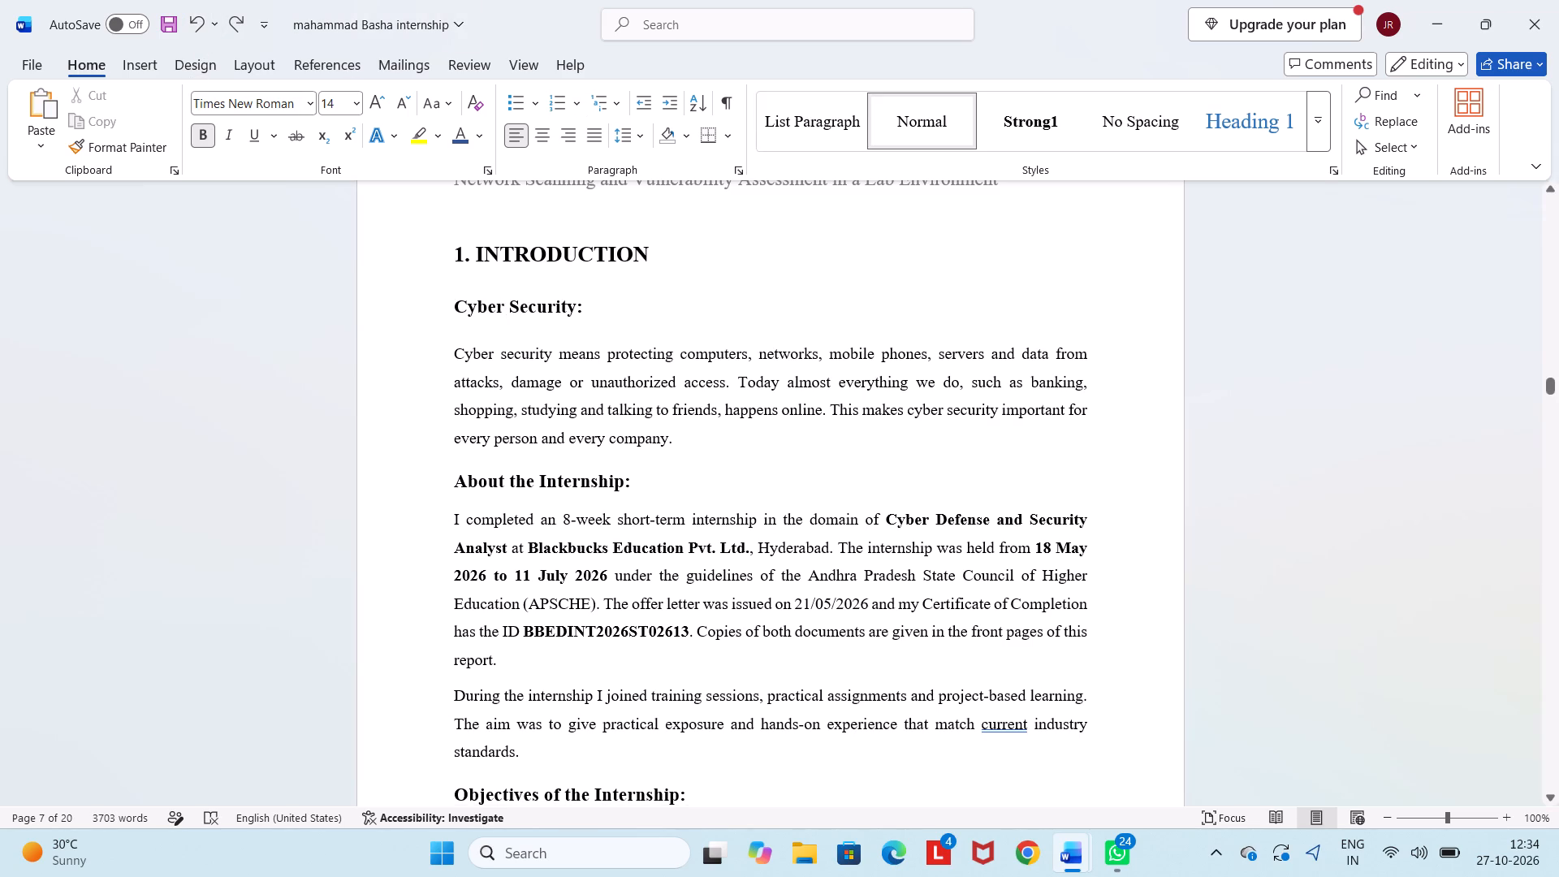
Save the internship report.
key("ctrl+s")
key("ctrl+s")
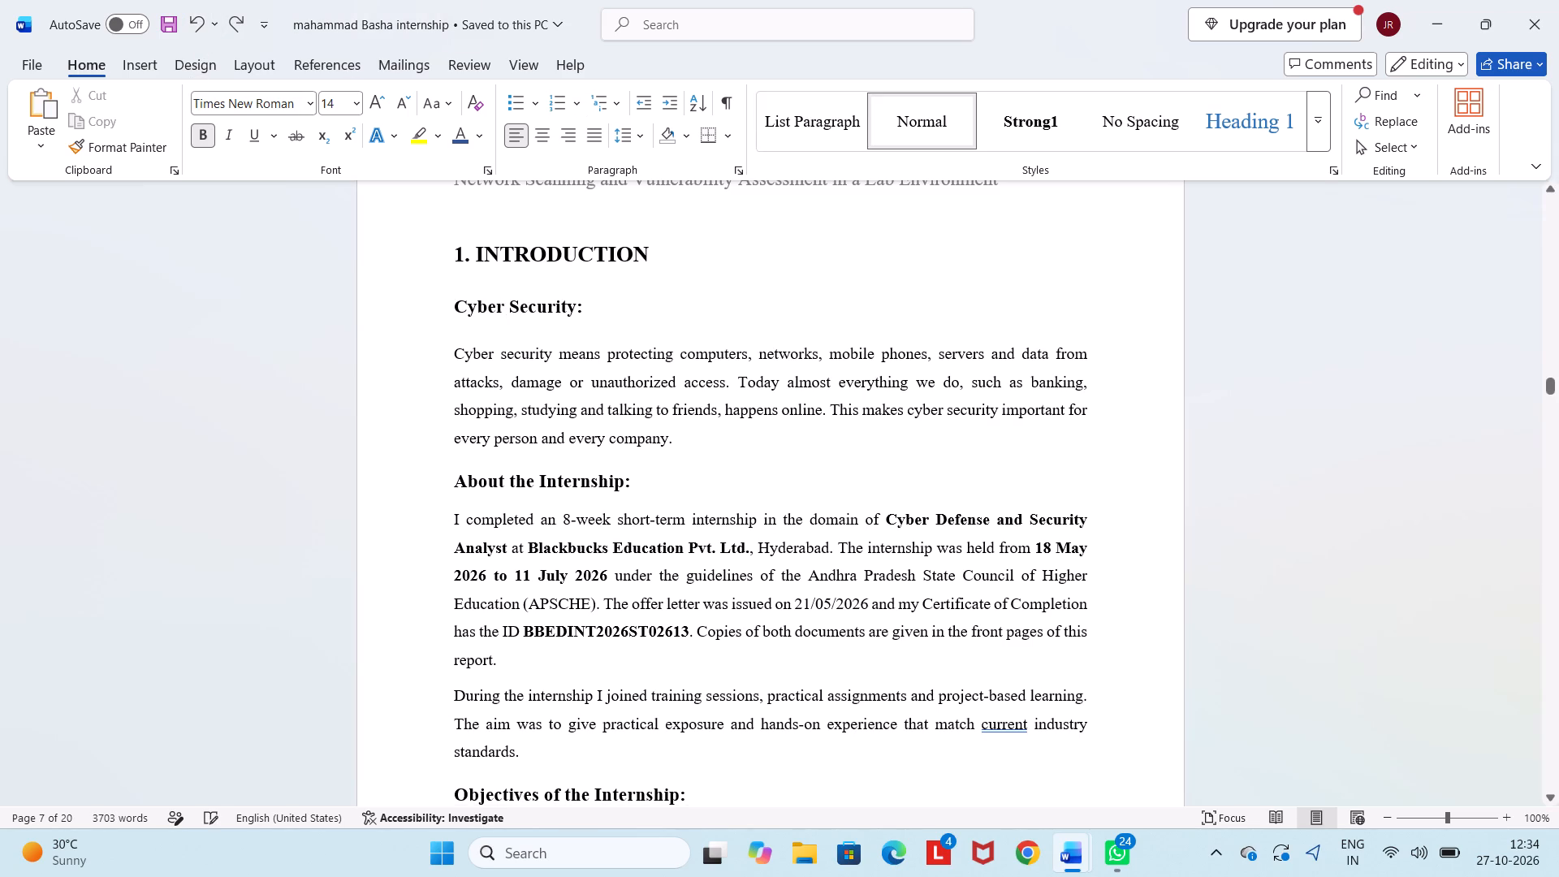
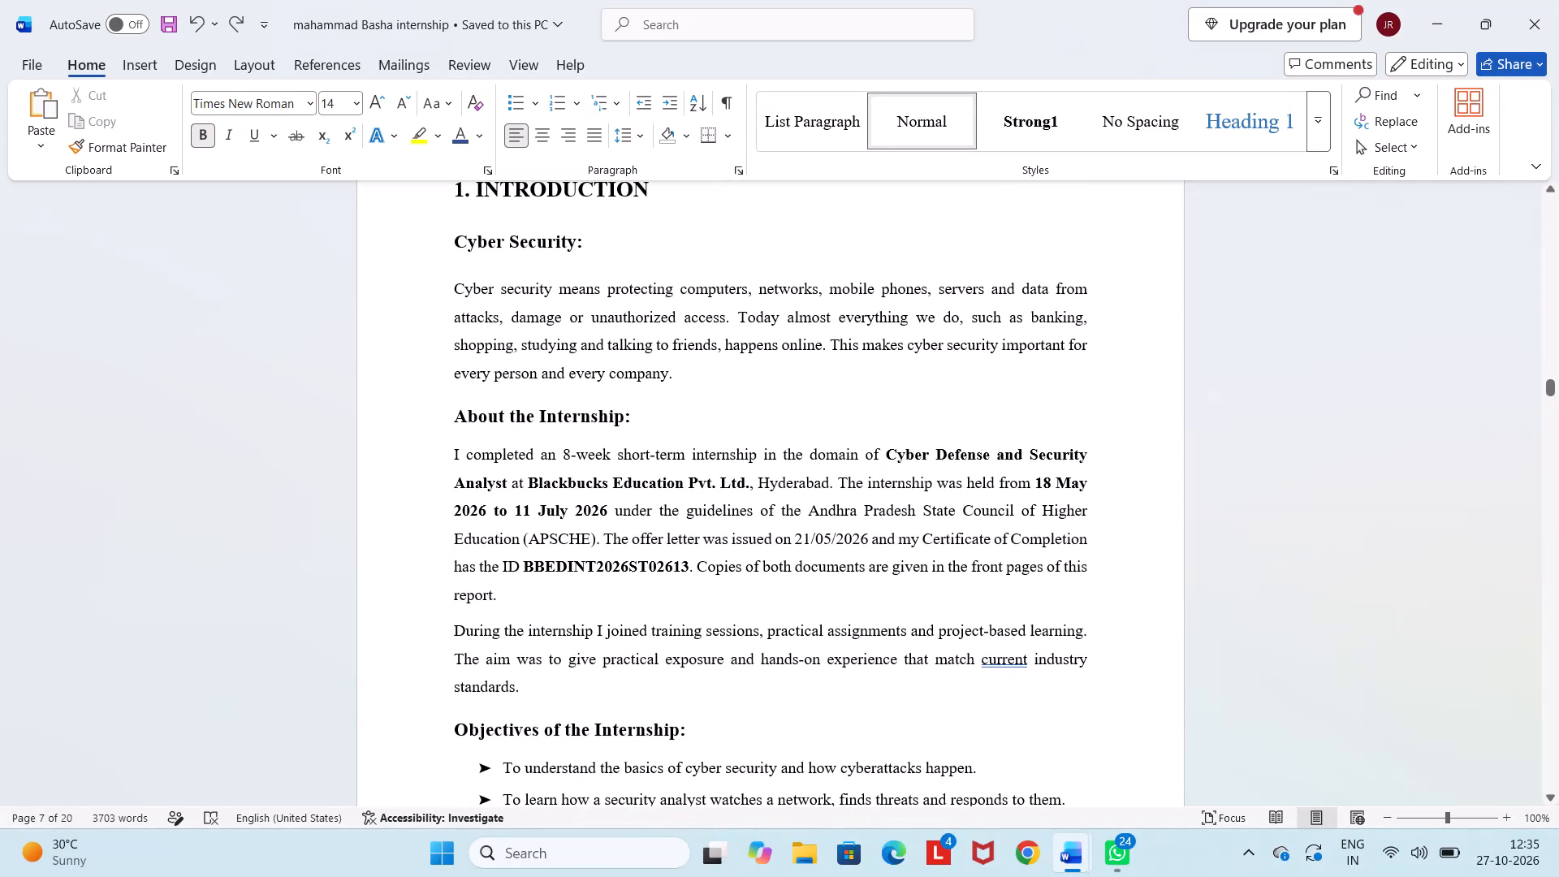
Remove the trailing colon from the "Major areas covered in Cyber Defense and Security" subheading in the Introduction.
scroll(527, 411, "down", 1)
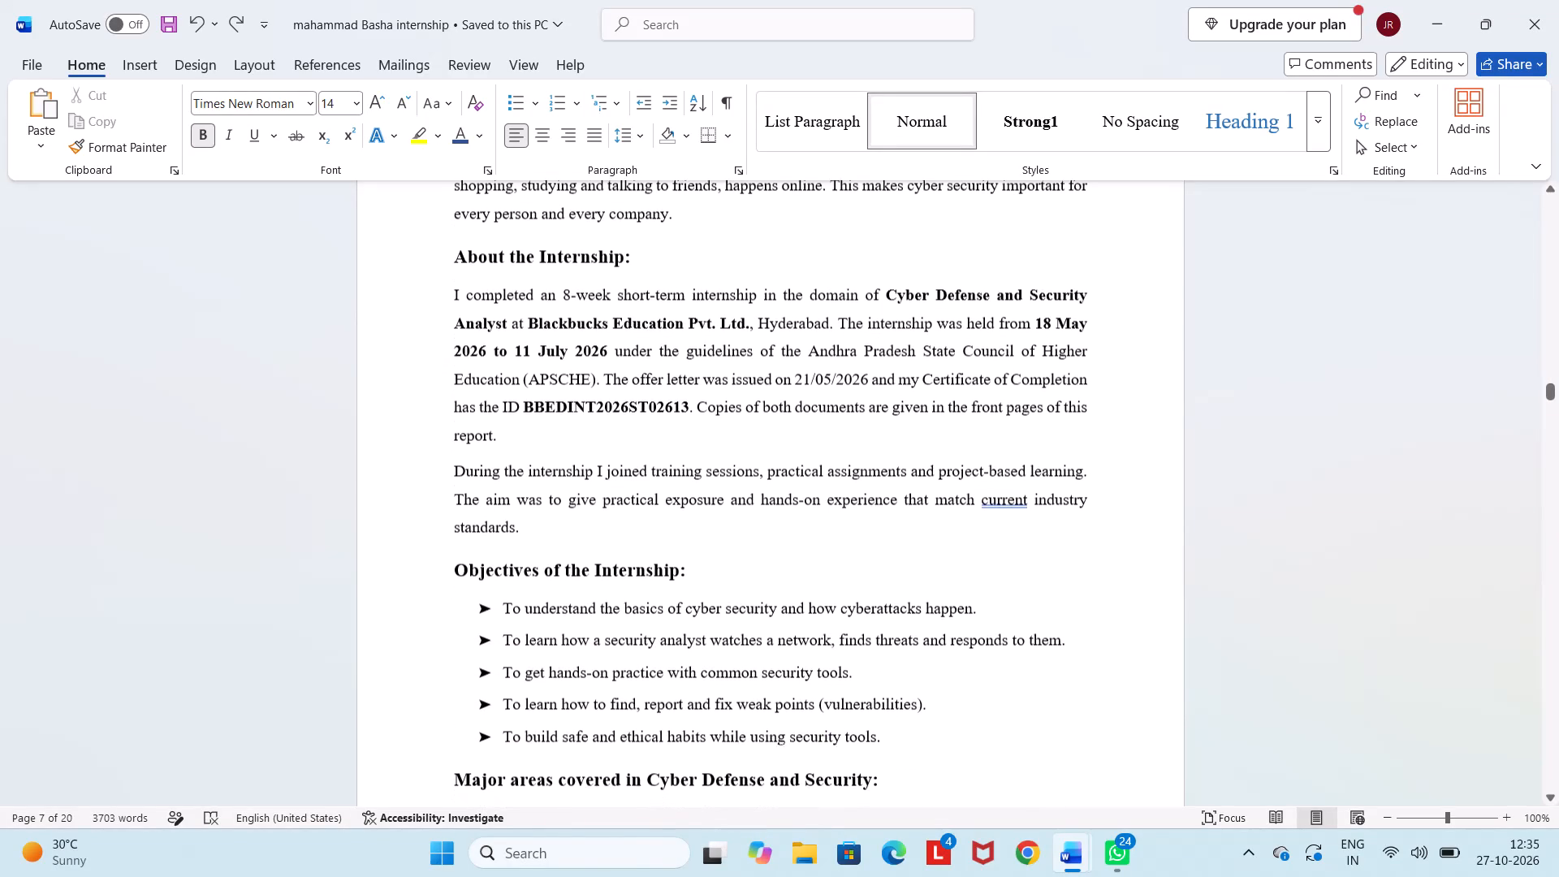
scroll(527, 411, "down", 2)
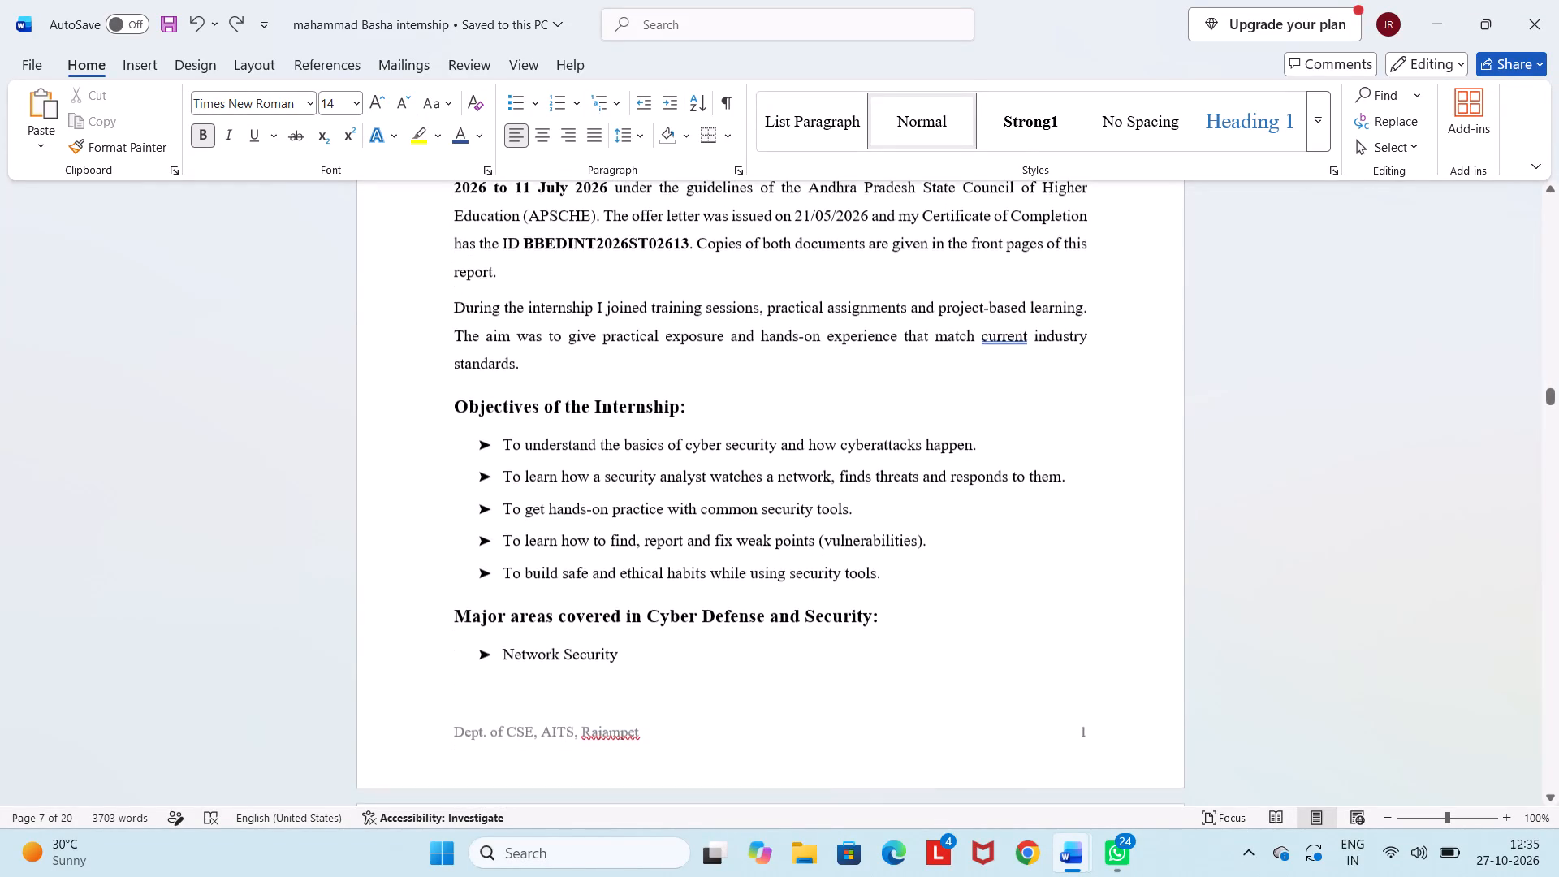
scroll(527, 411, "down", 2)
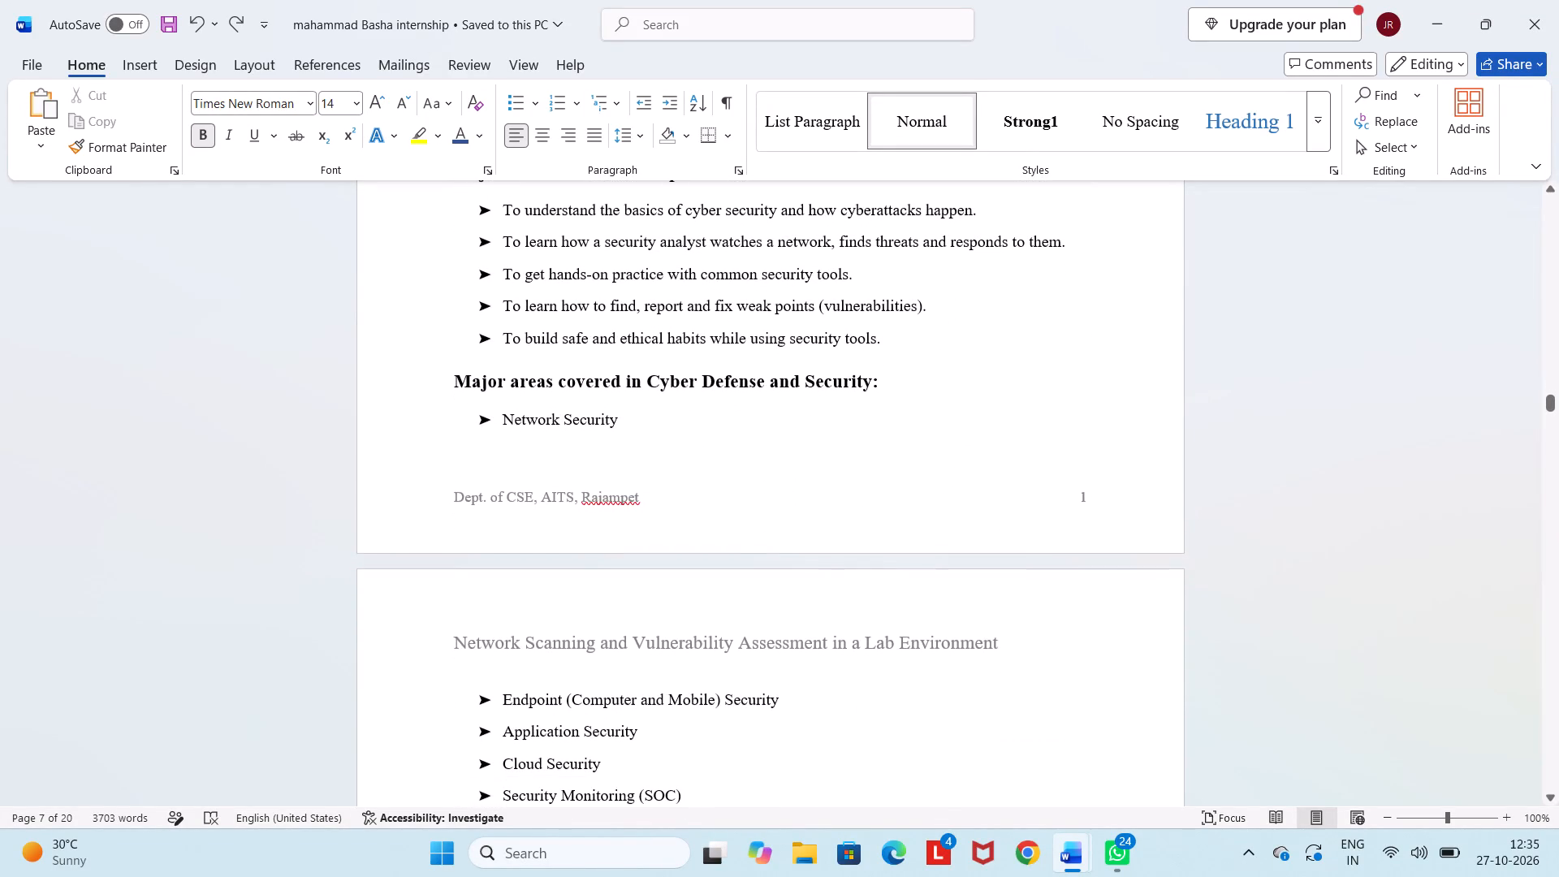
left_click(449, 378)
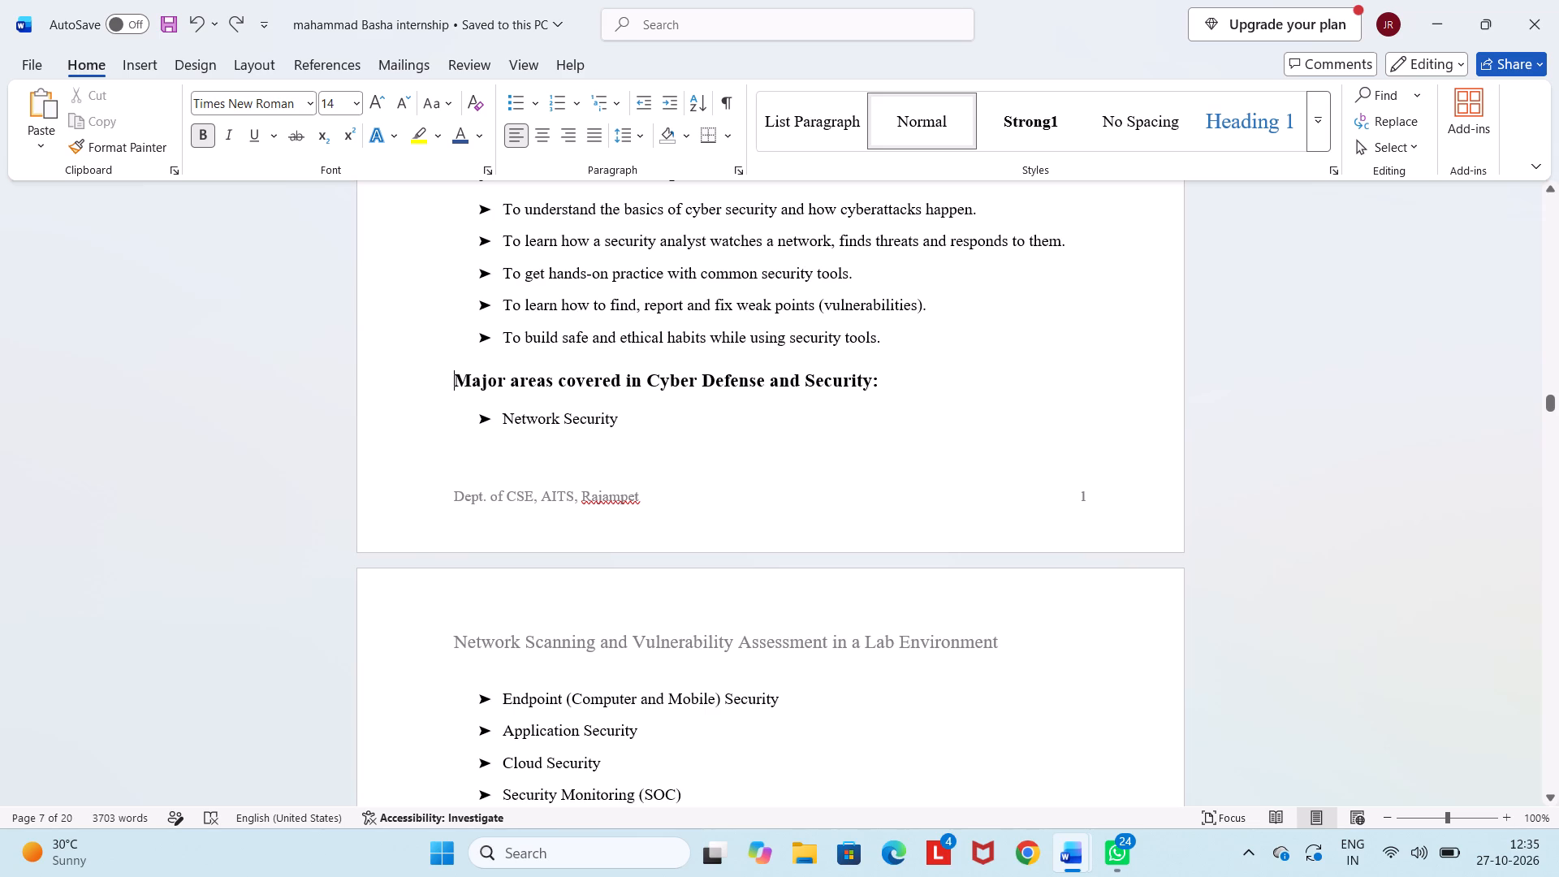
scroll(449, 378, "down", 1)
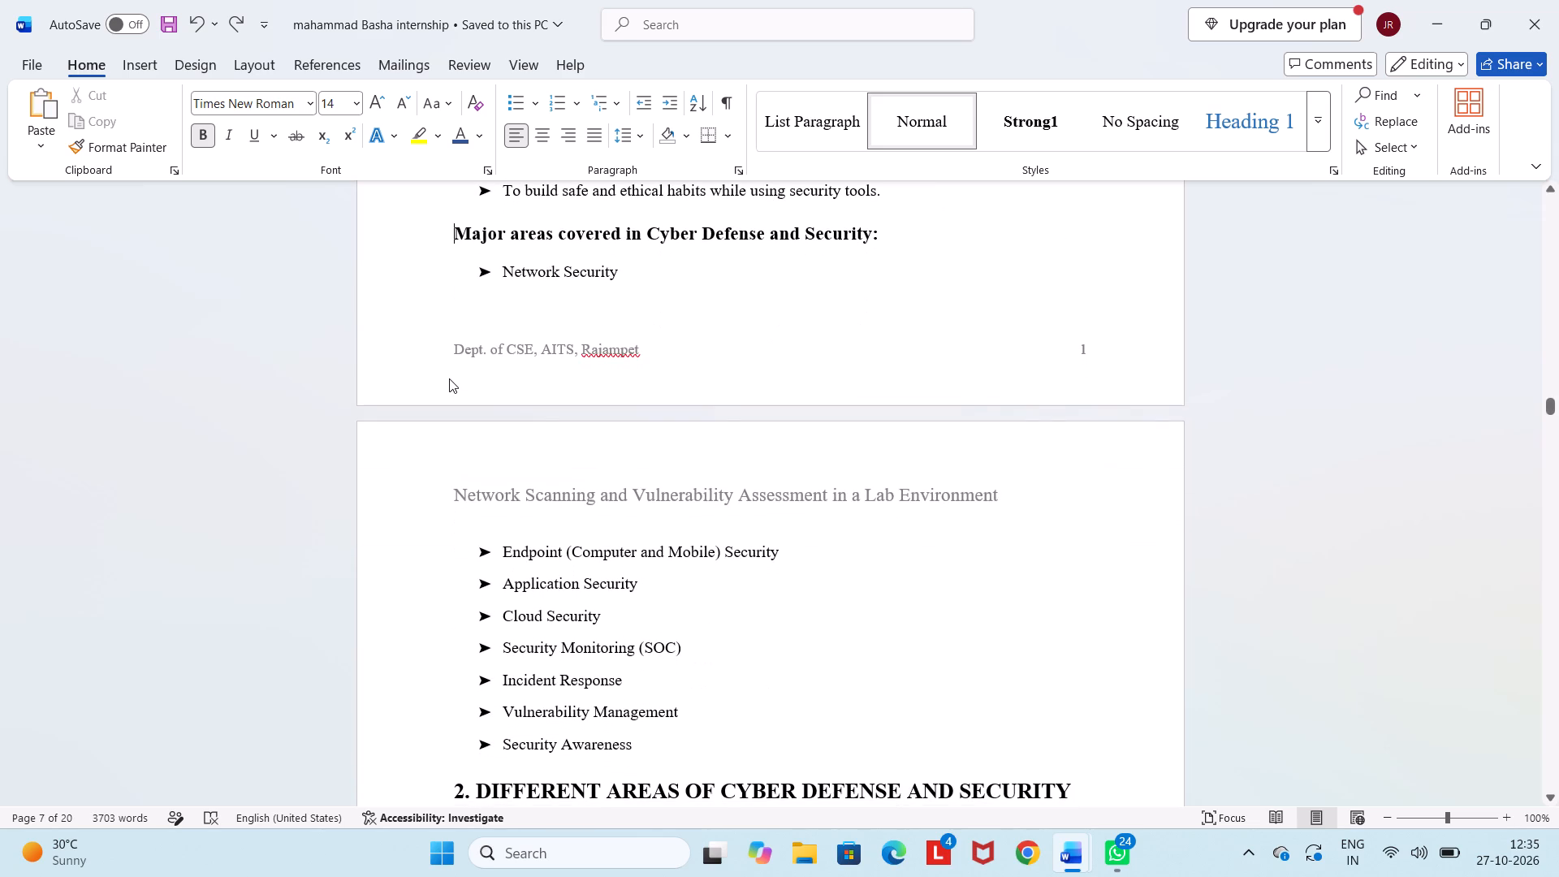
left_click(892, 231)
scroll(892, 231, "up", 1)
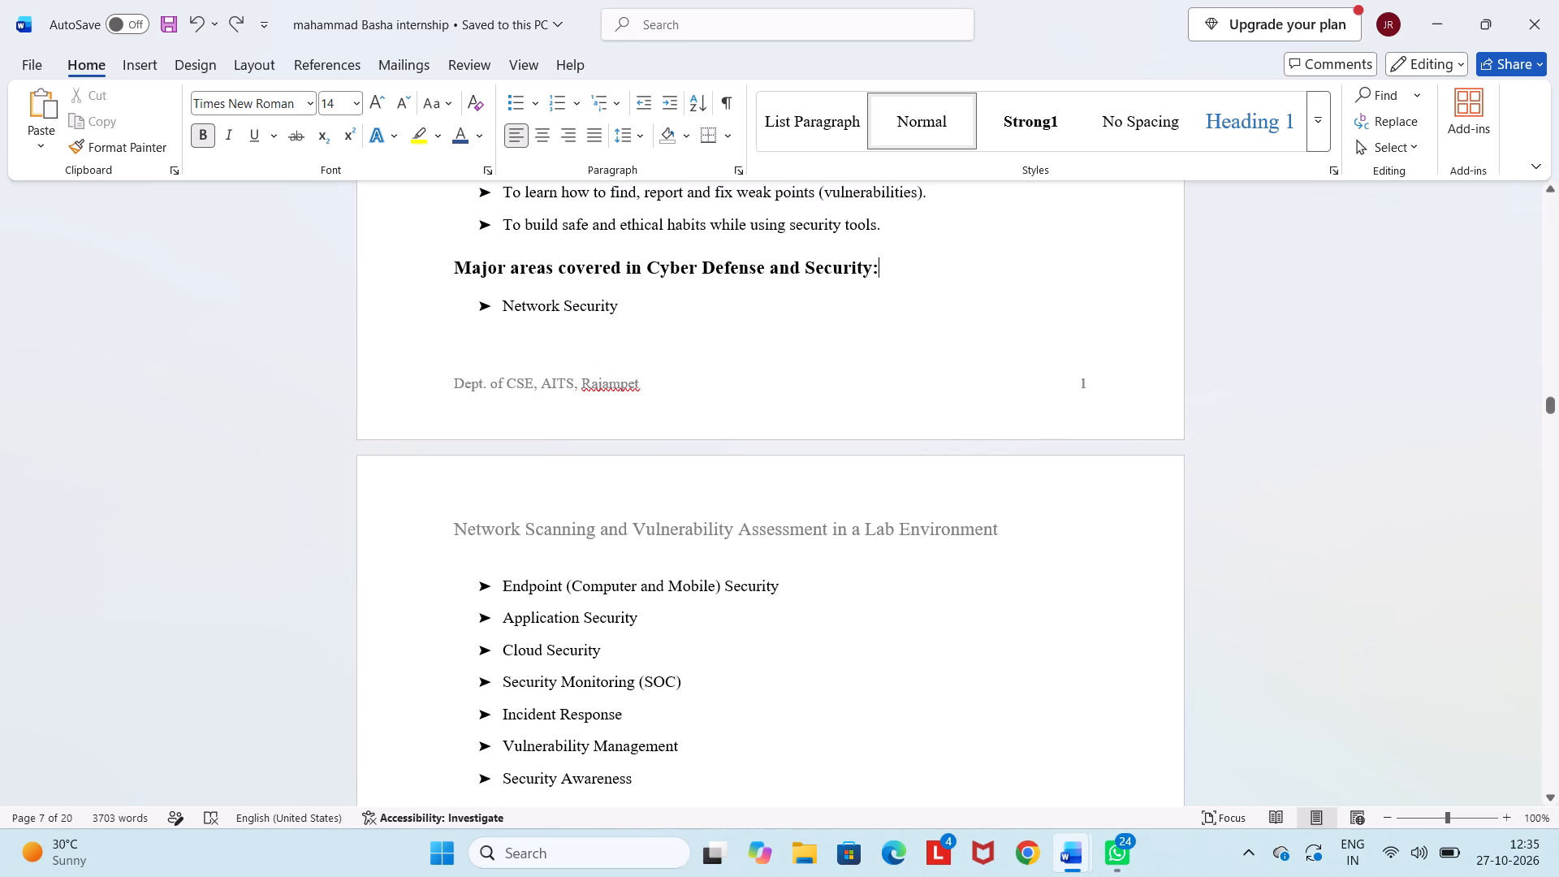
scroll(892, 231, "up", 1)
key("BackSpace")
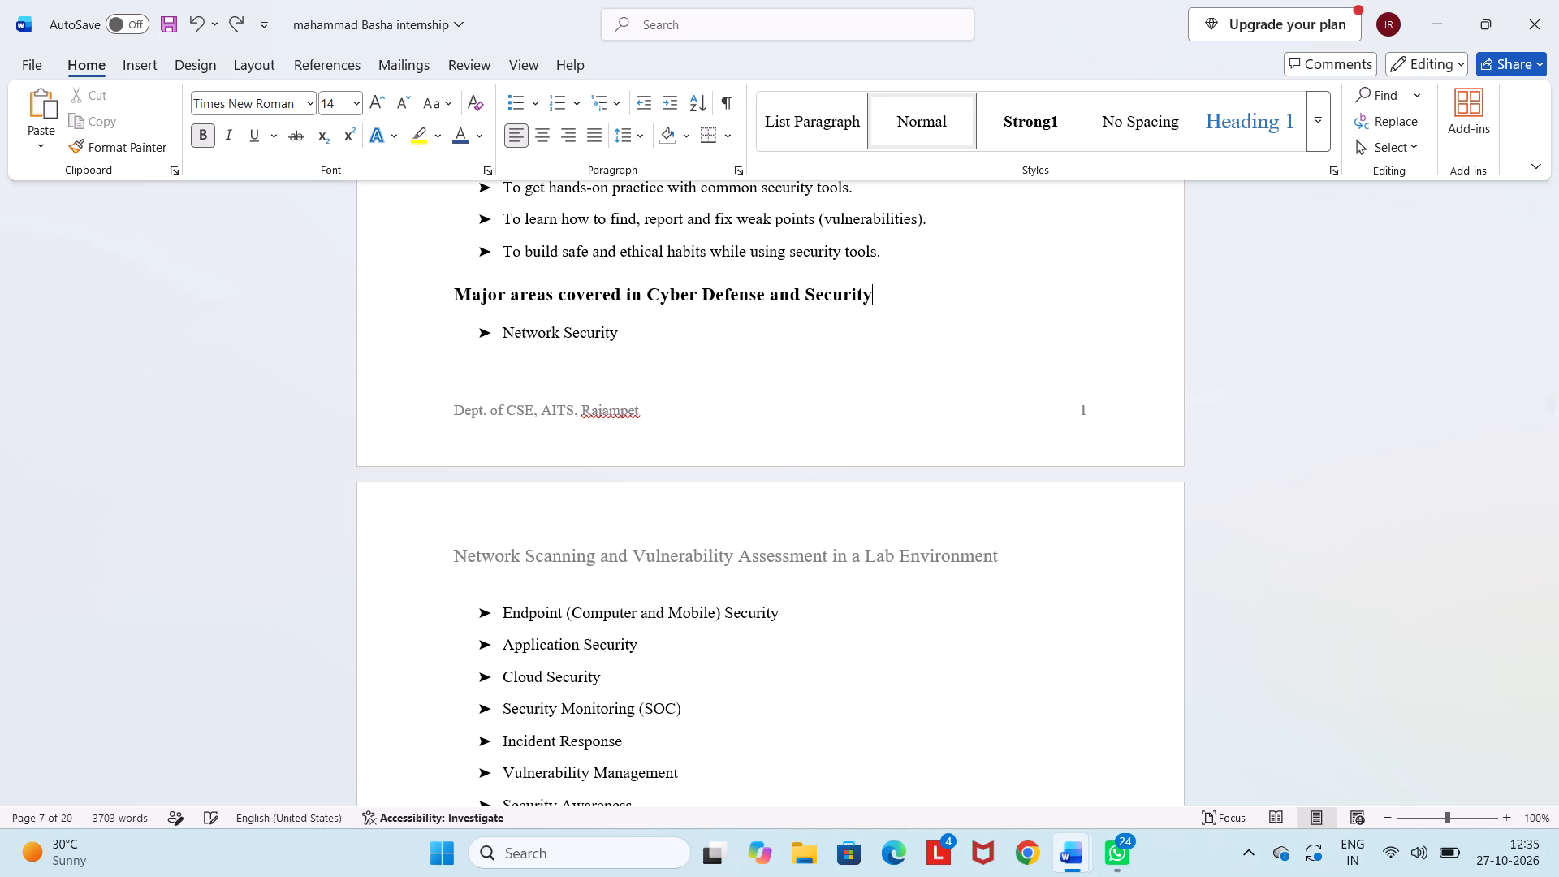
Remove the trailing colons from the "Objectives of the Internship", "About the Internship" and "Cyber Security" subheadings.
scroll(891, 302, "up", 3)
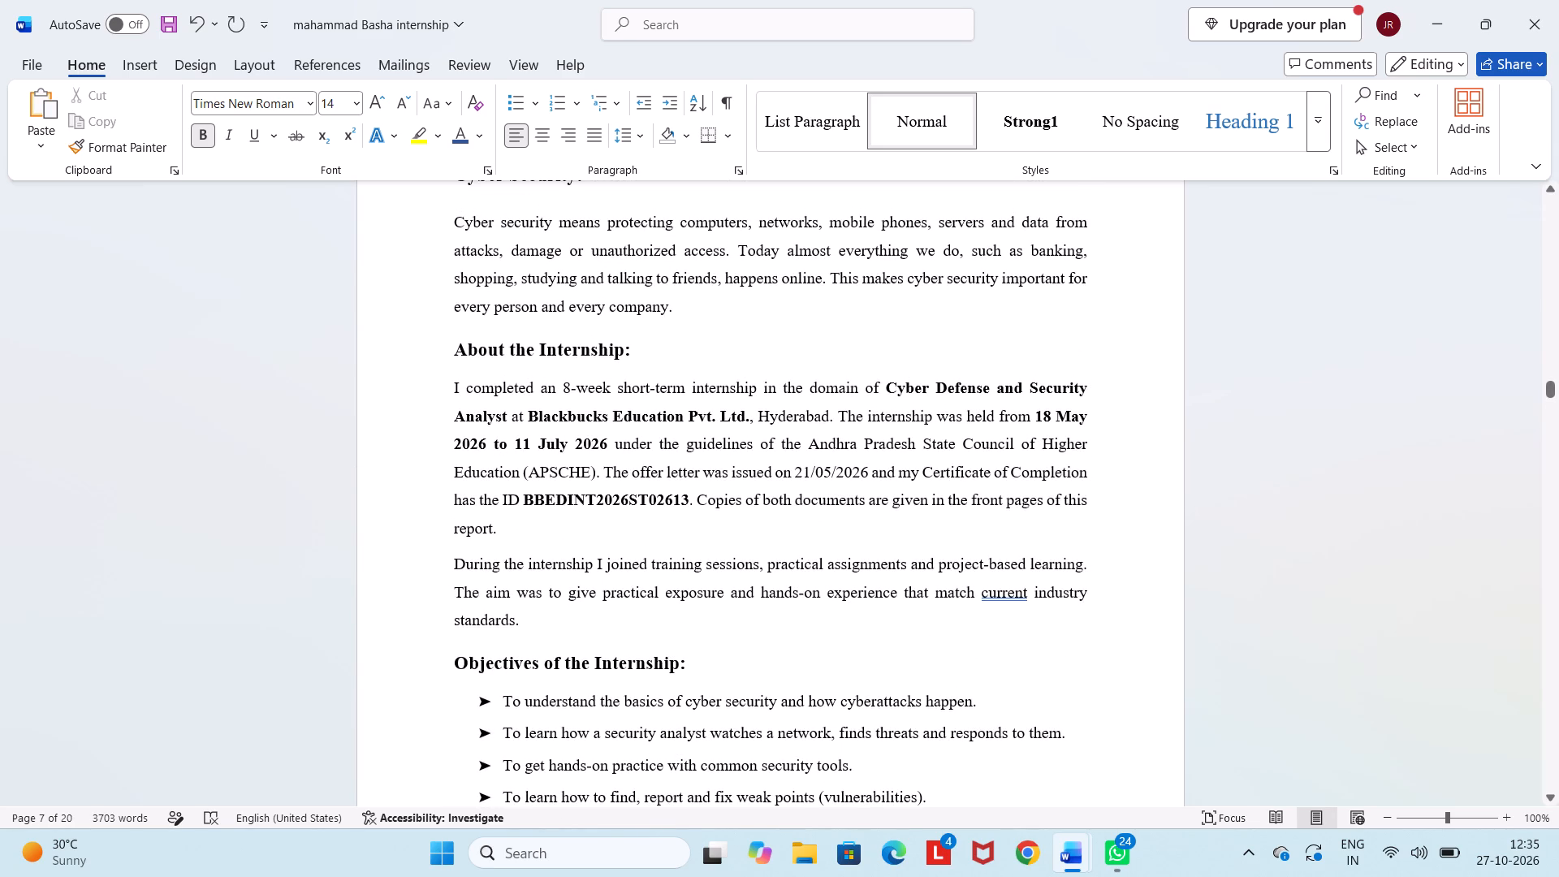
left_click_drag(699, 664, 691, 664)
key("BackSpace")
left_click(651, 356)
key("BackSpace")
scroll(651, 356, "up", 1)
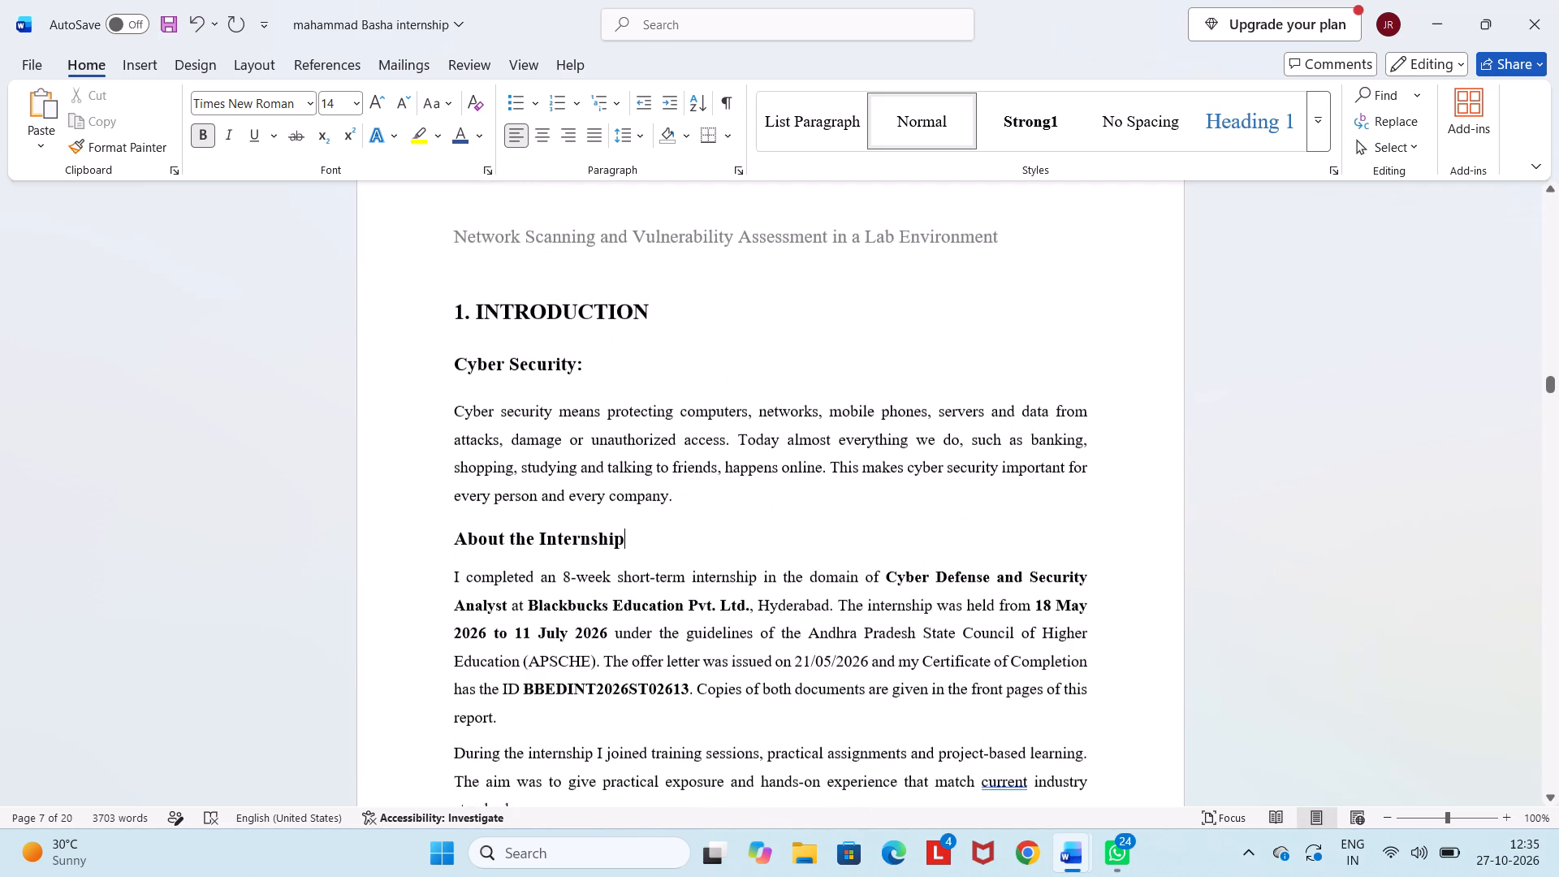
left_click(586, 359)
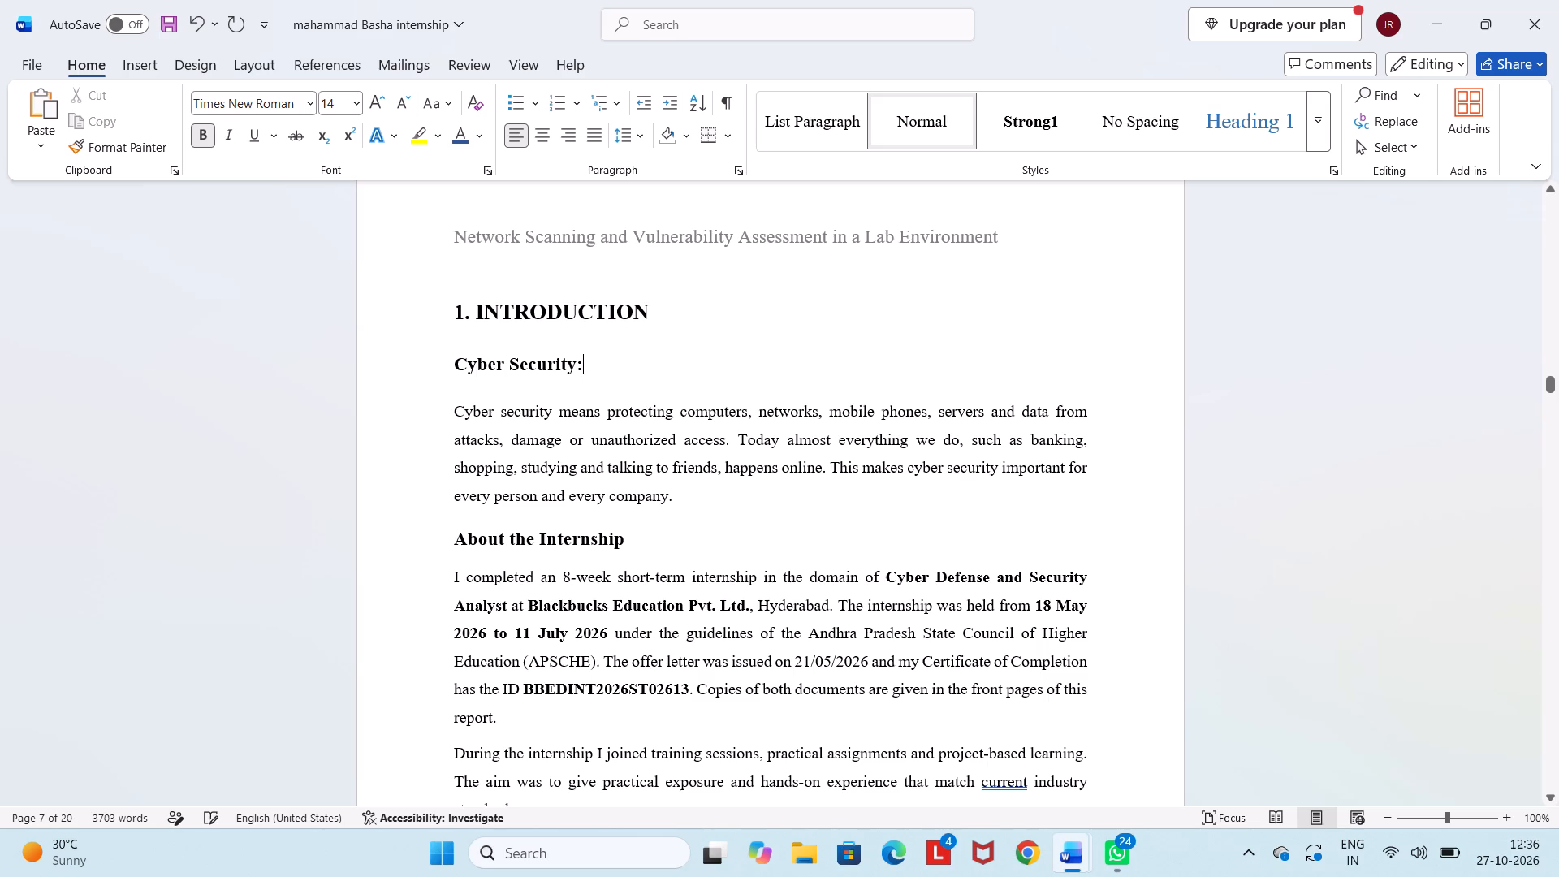
key("BackSpace")
Remove the trailing colon from the "NIST Cybersecurity Framework Functions" subheading in chapter 2.
scroll(658, 542, "up", 3)
scroll(658, 542, "down", 2)
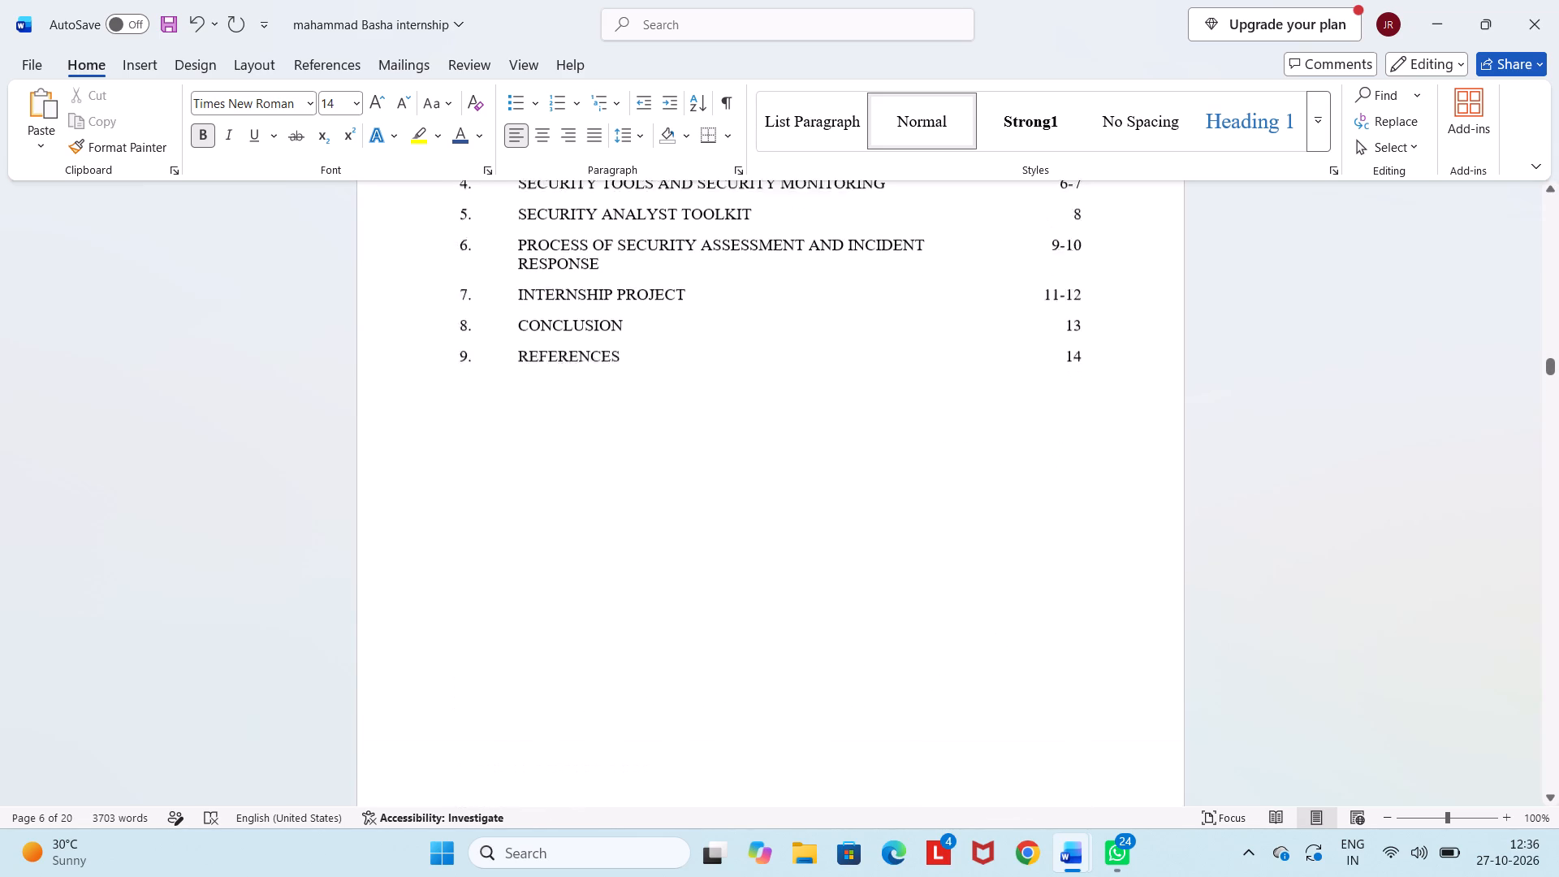
scroll(658, 542, "down", 6)
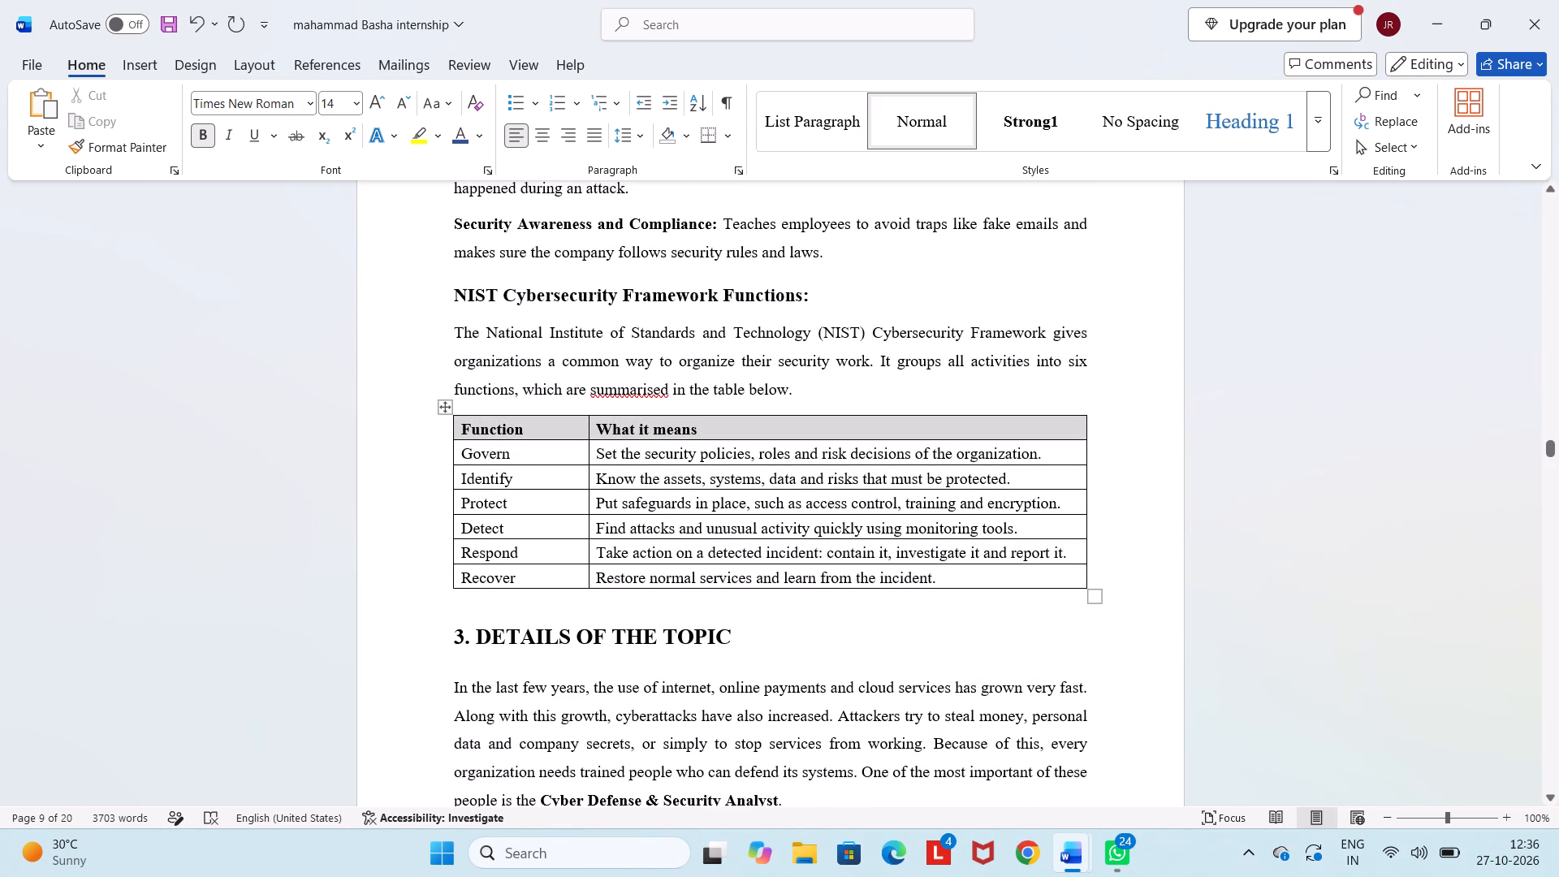
left_click(807, 292)
key("BackSpace")
Look back through chapter 2's area descriptions up to its heading, checking the bold lead-in terms and text.
scroll(770, 559, "up", 1)
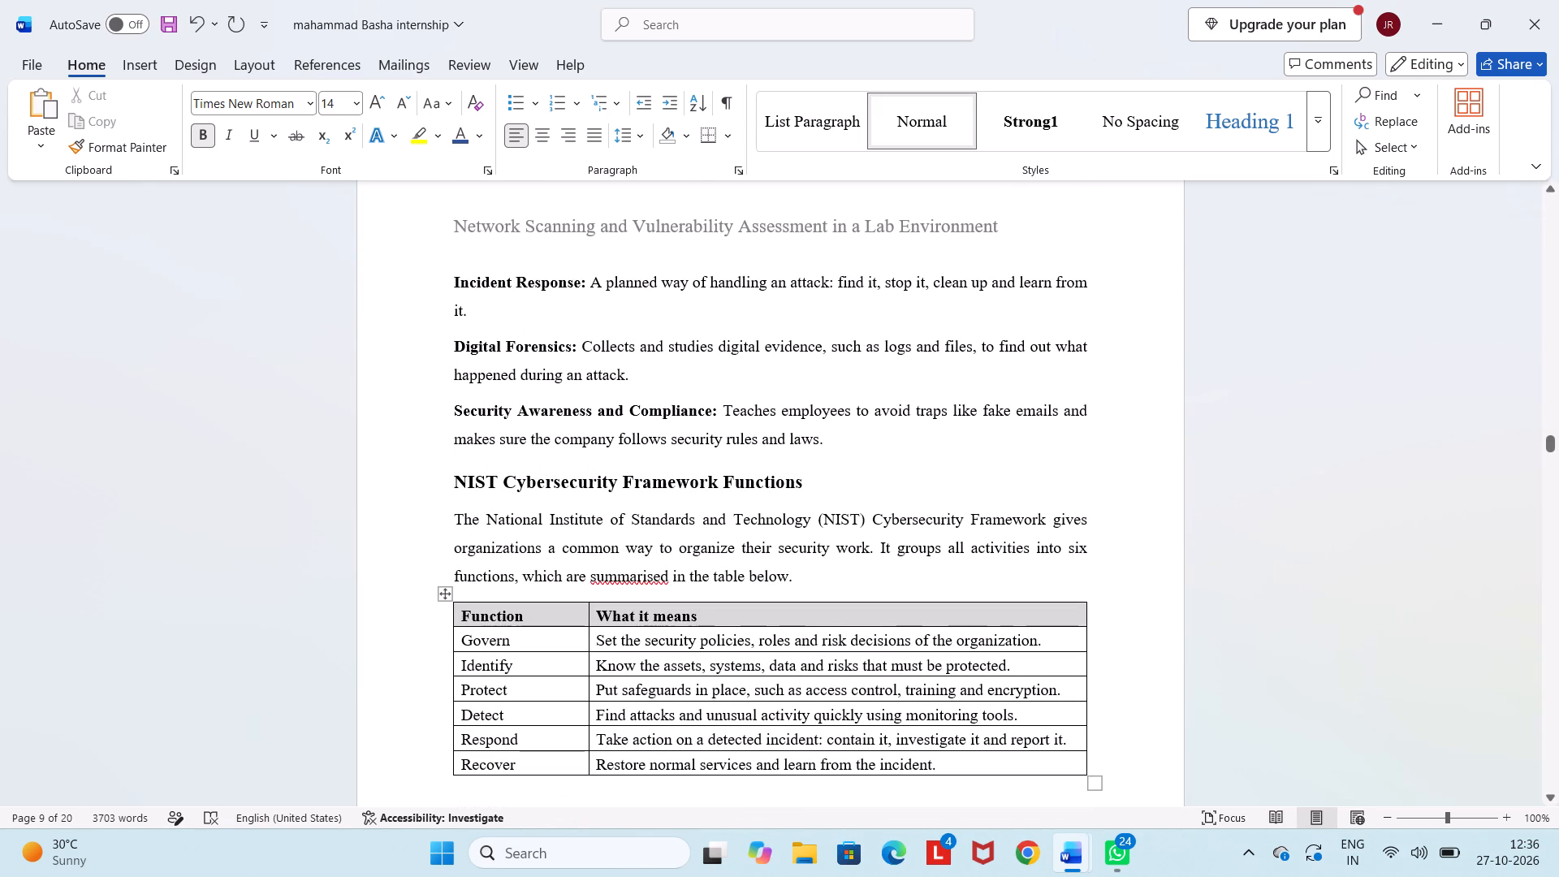
scroll(714, 410, "up", 1)
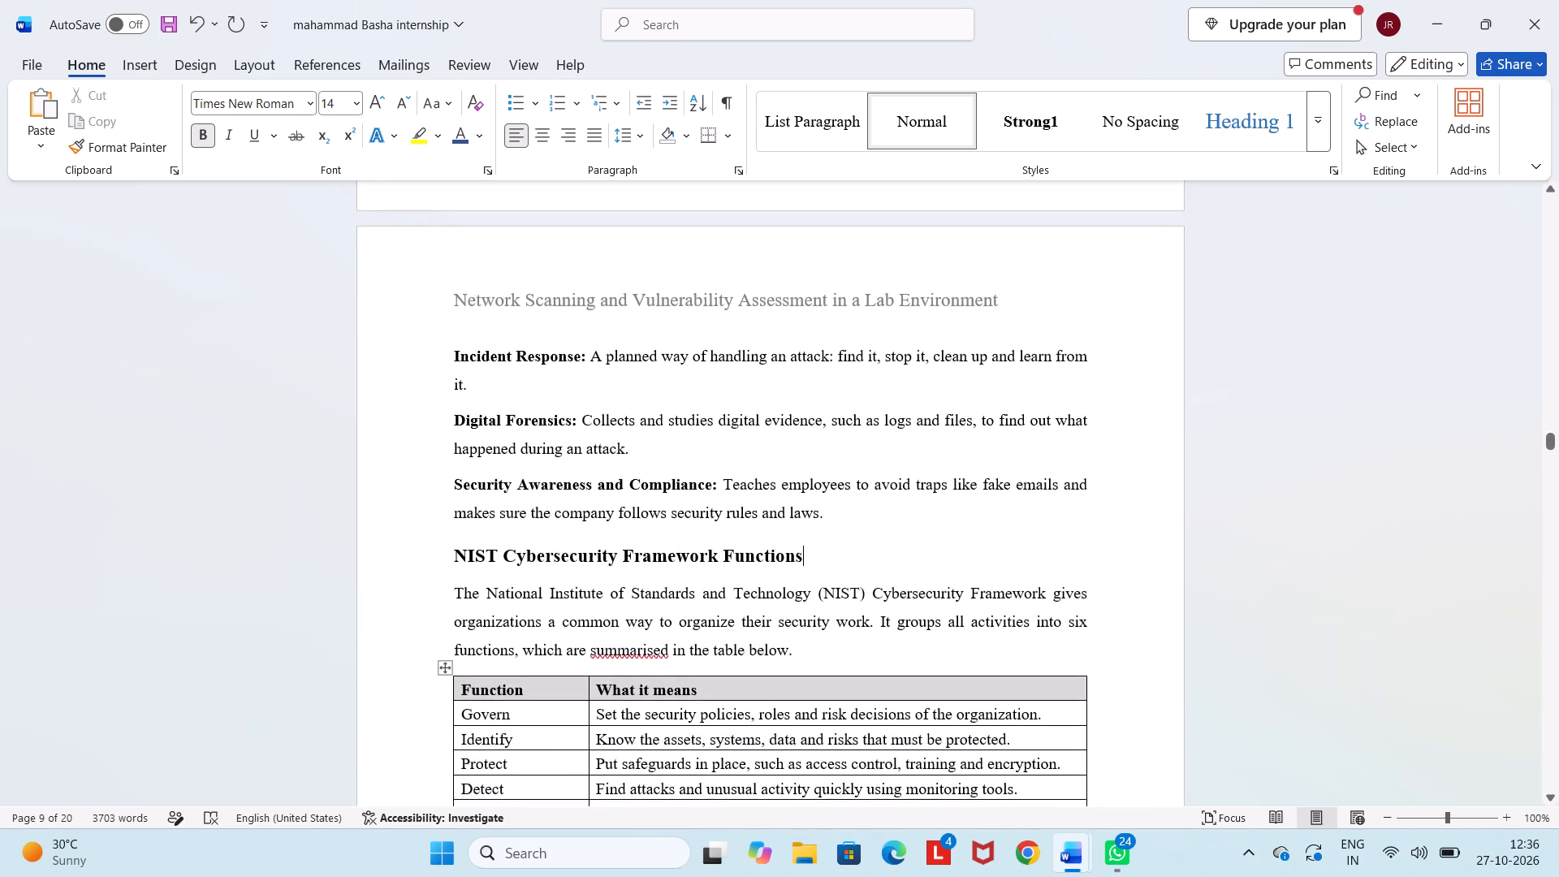
scroll(714, 410, "up", 2)
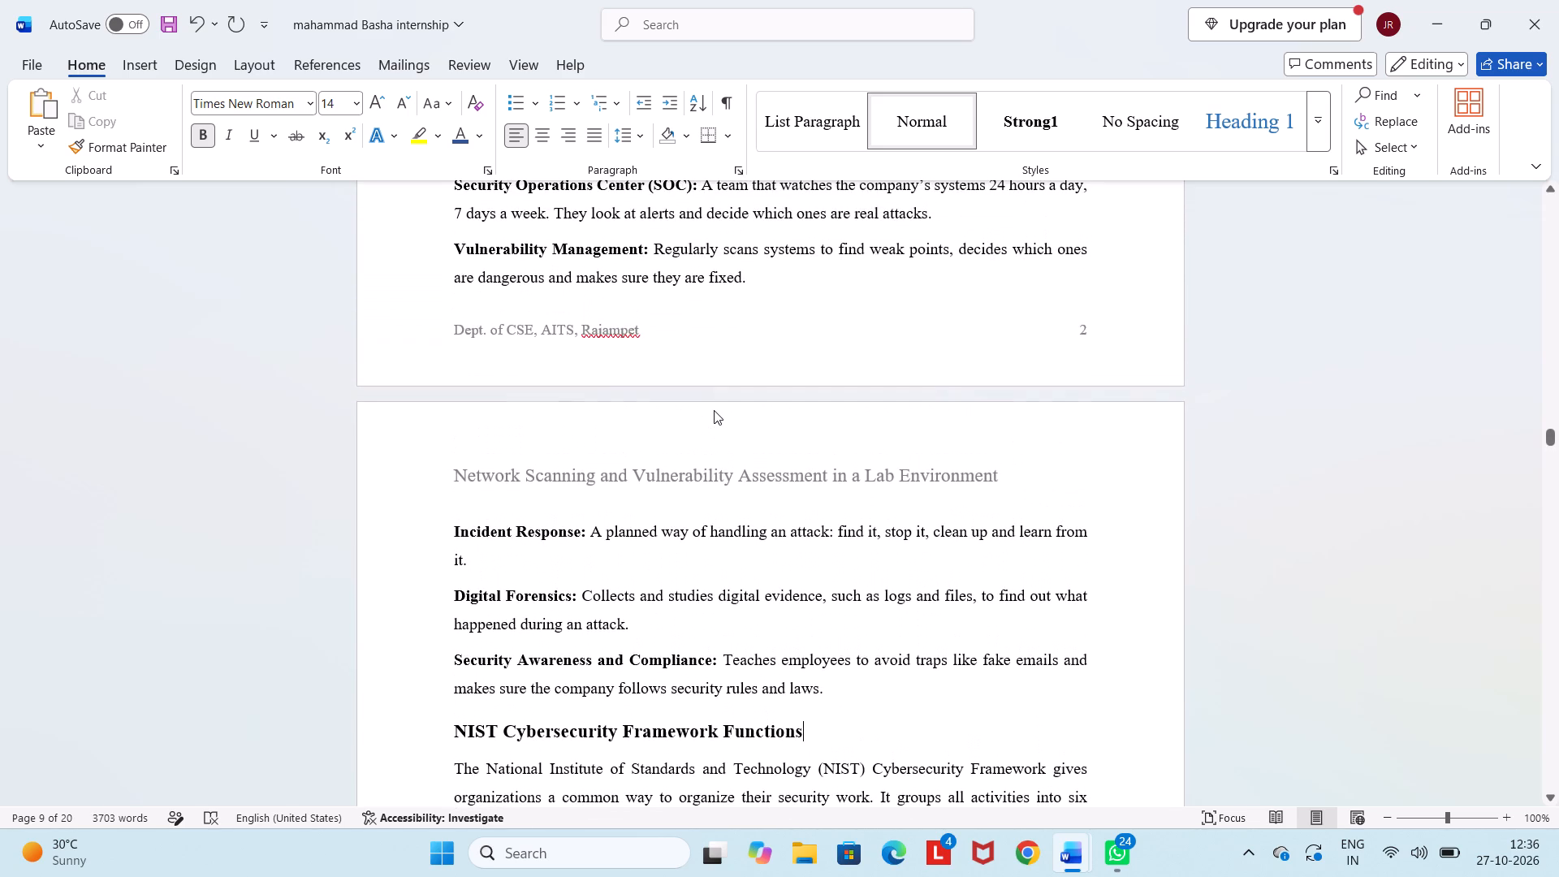
scroll(714, 410, "up", 2)
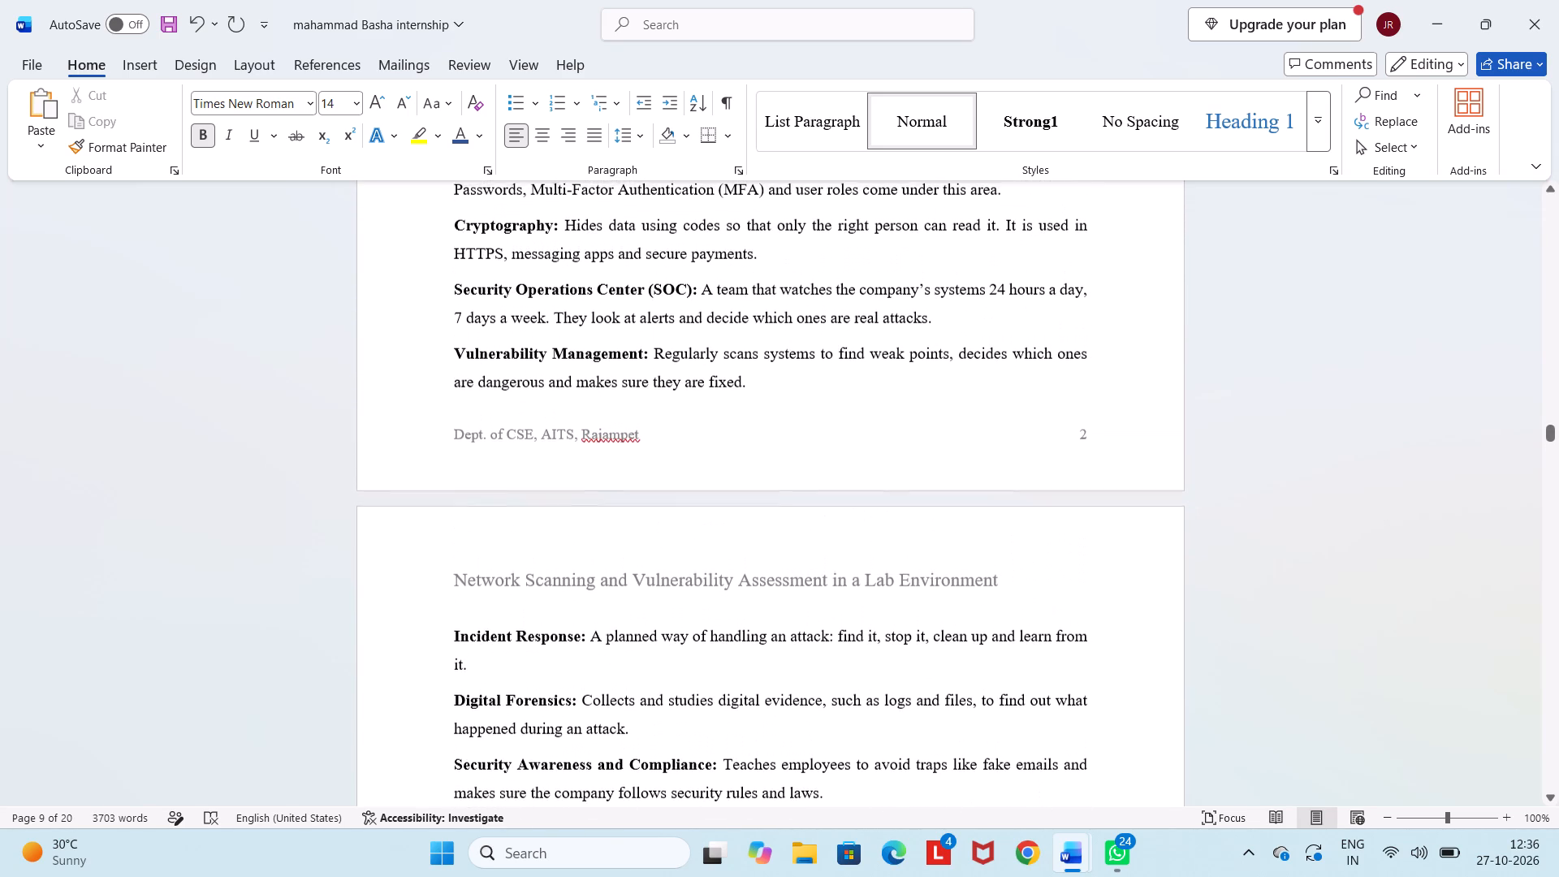
scroll(714, 410, "up", 3)
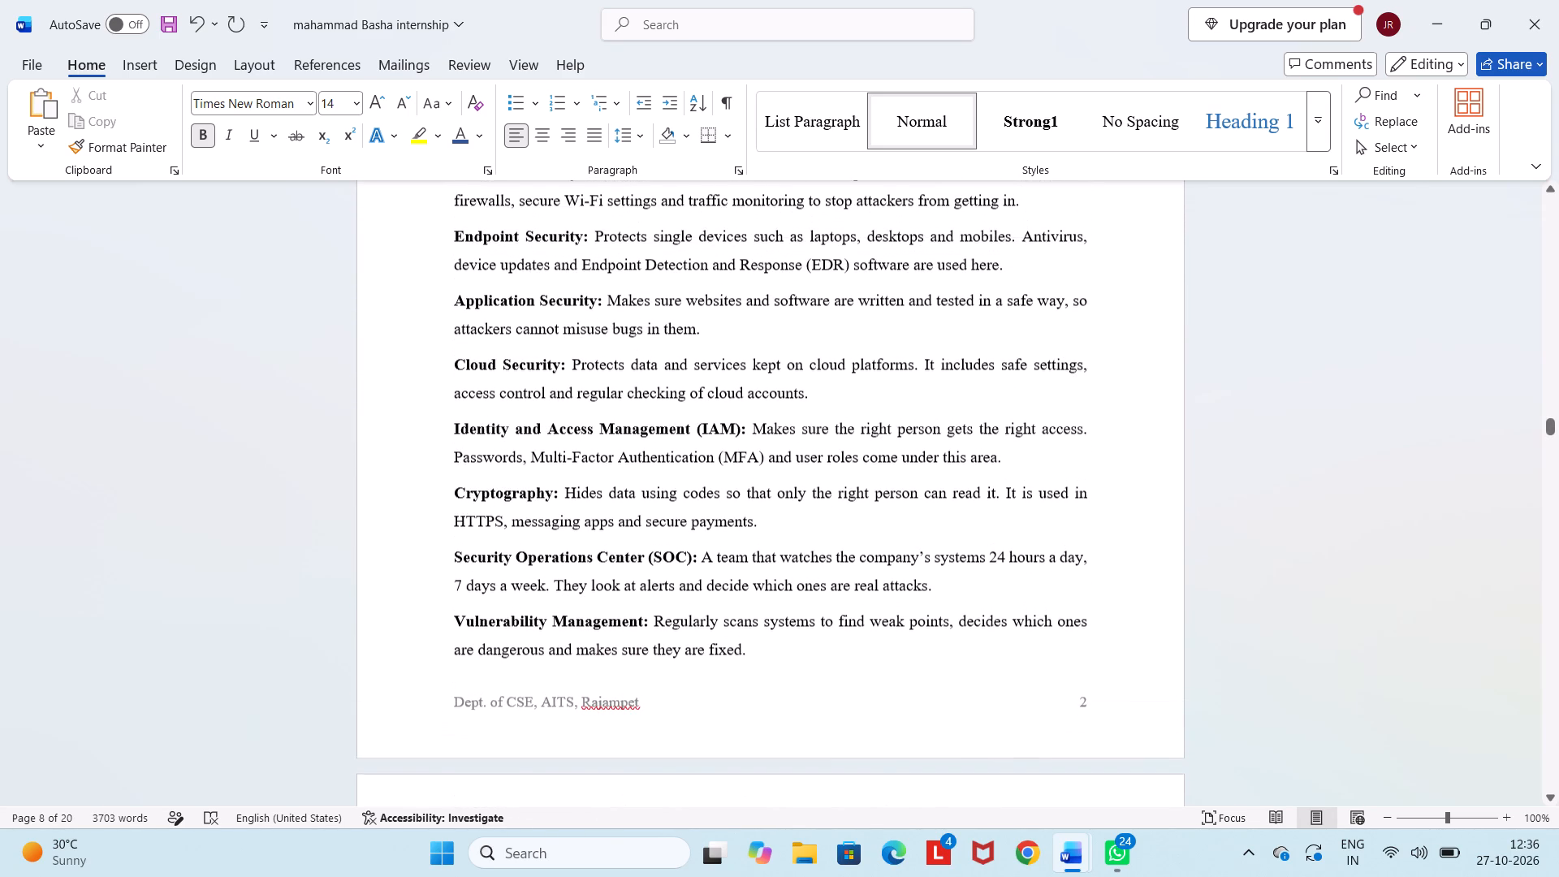
scroll(714, 410, "up", 2)
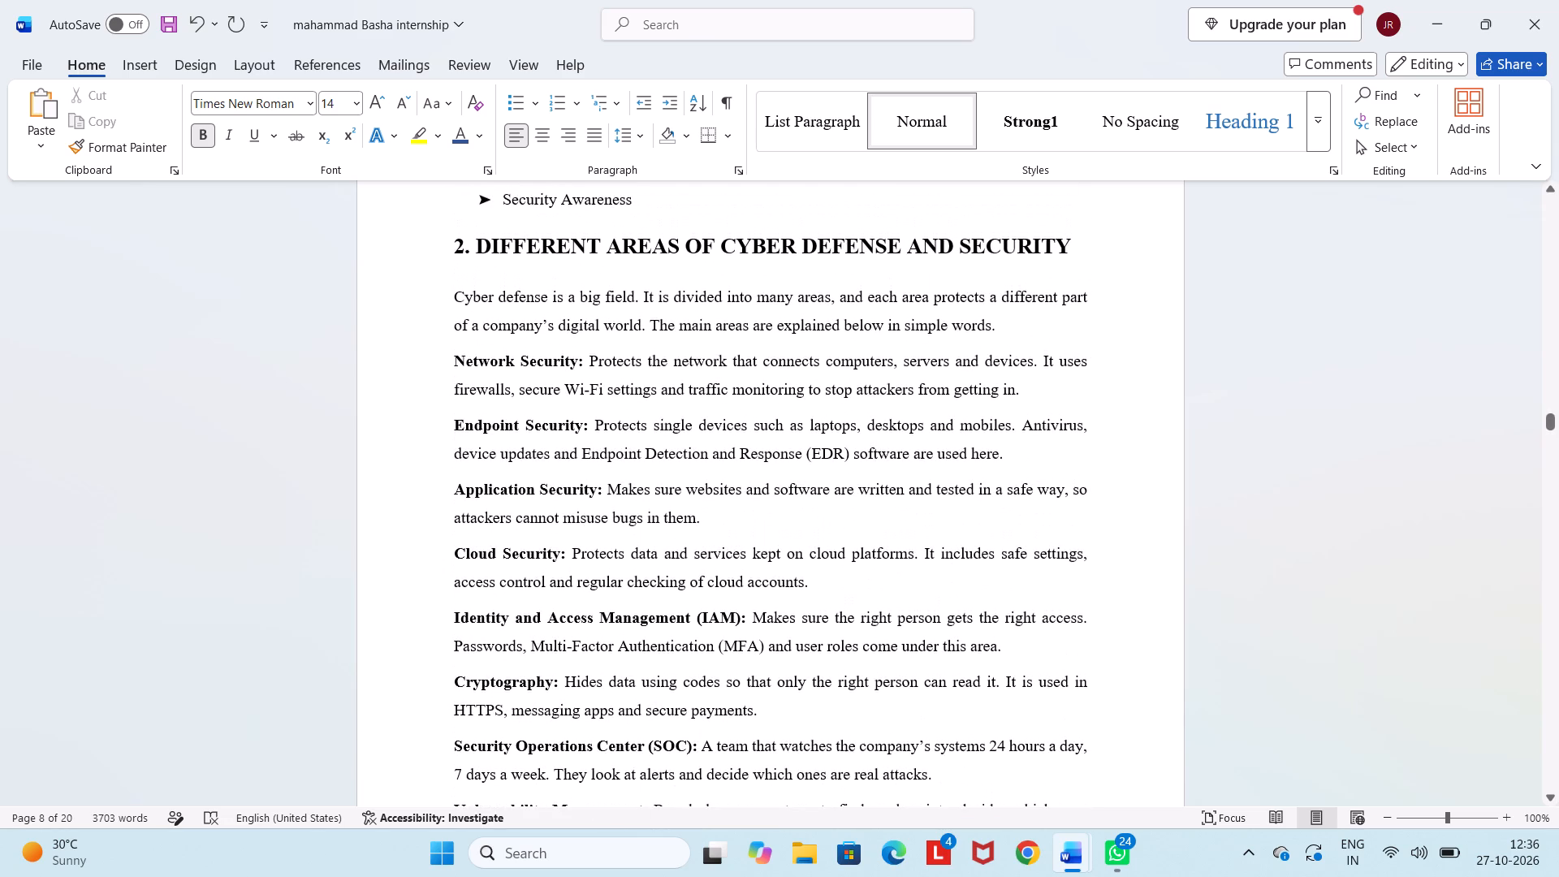
Remove the bold formatting from "Cyber Defense & Security Analyst" in the opening paragraph of chapter 3.
scroll(714, 410, "down", 5)
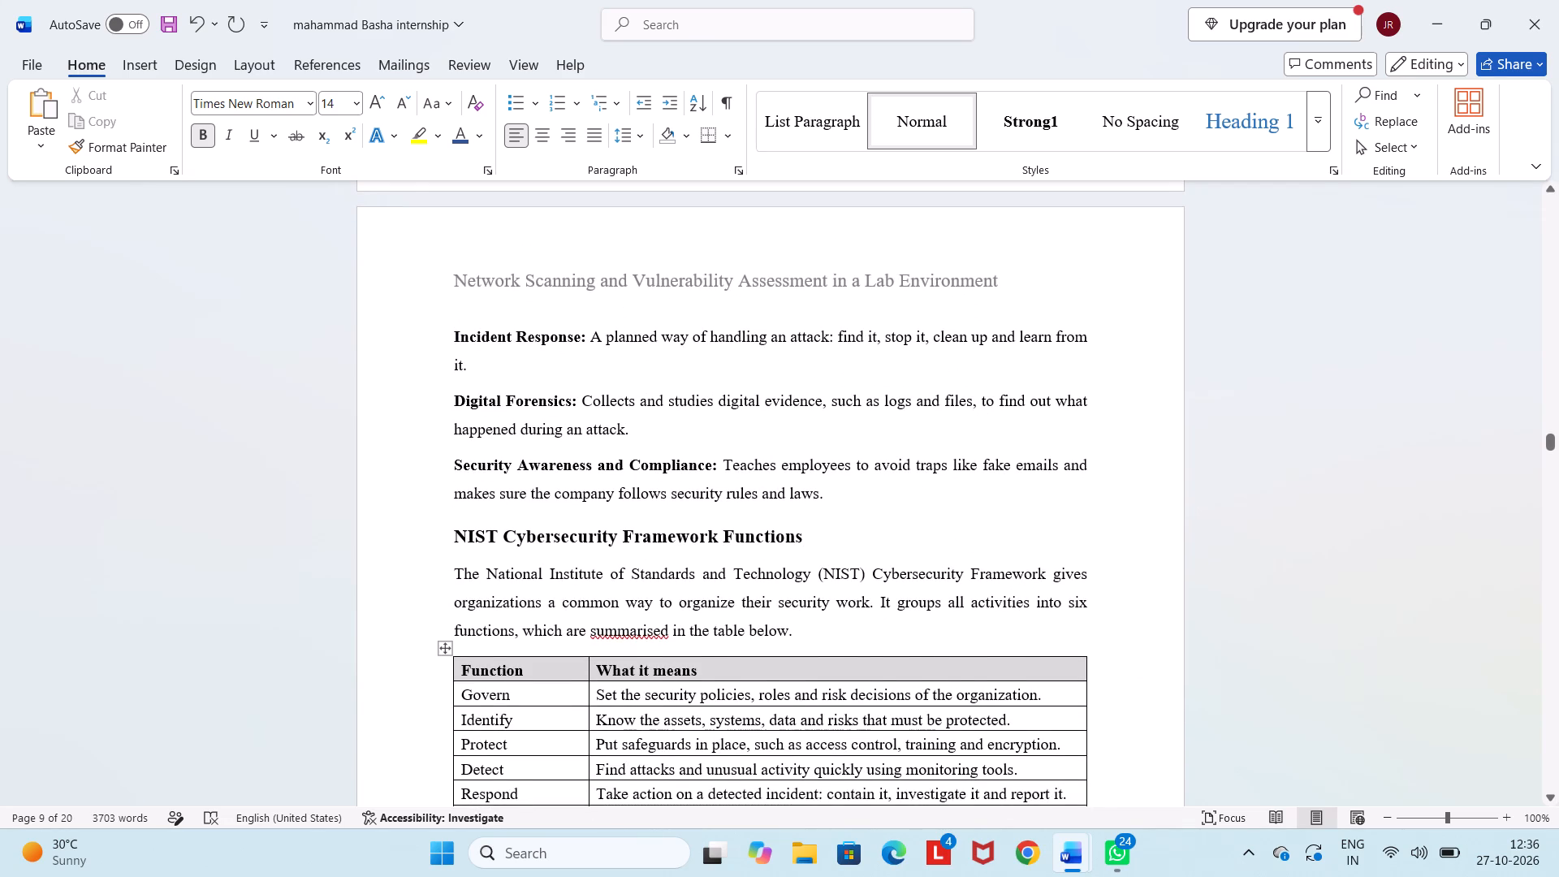
scroll(714, 410, "down", 3)
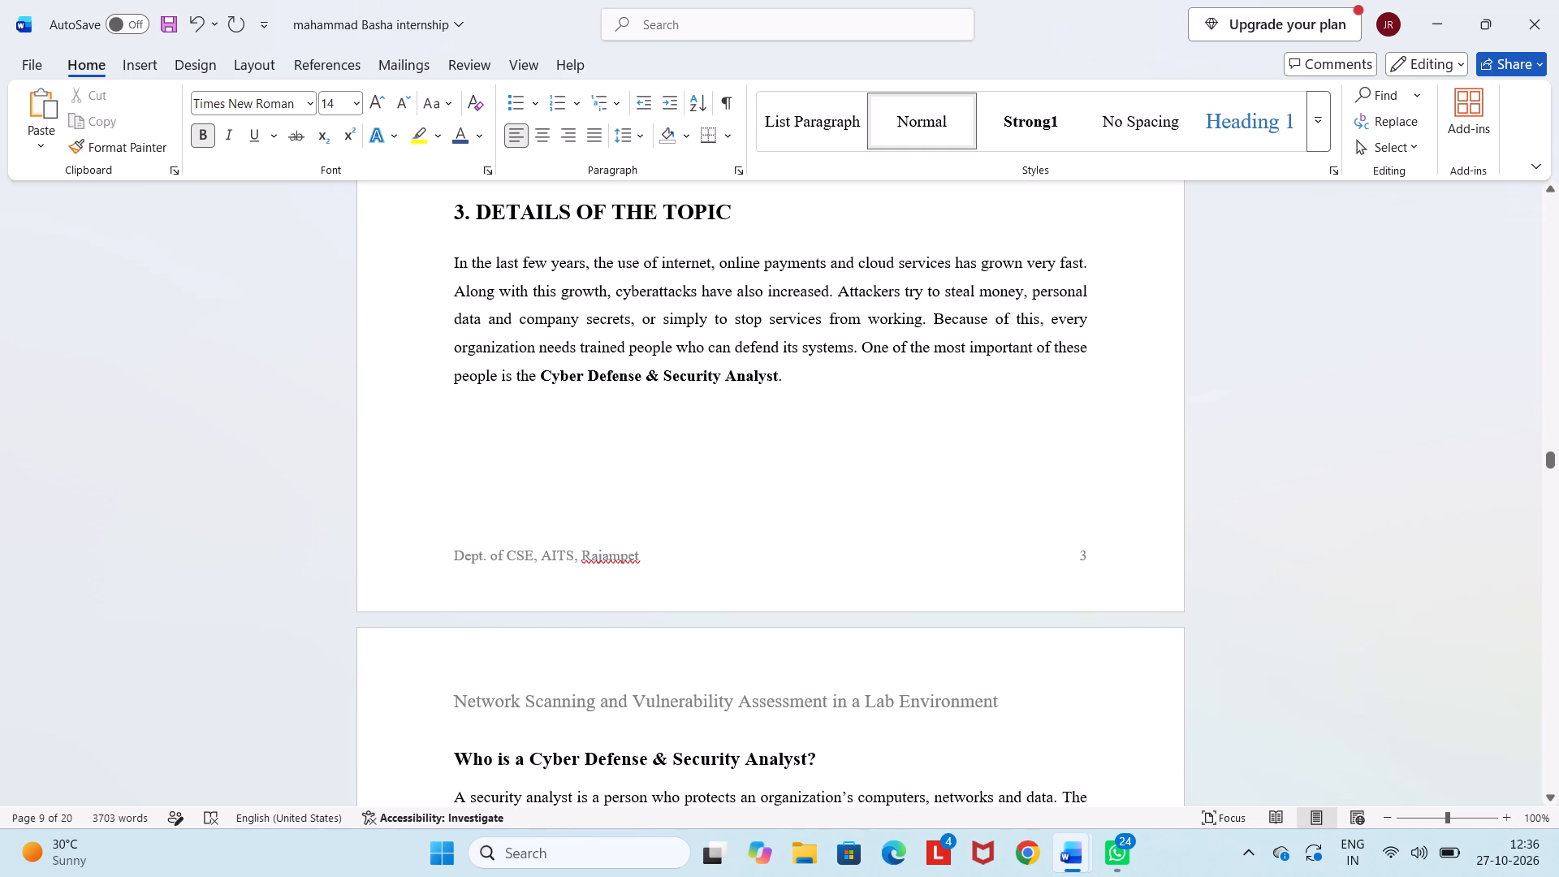
left_click_drag(544, 362, 594, 417)
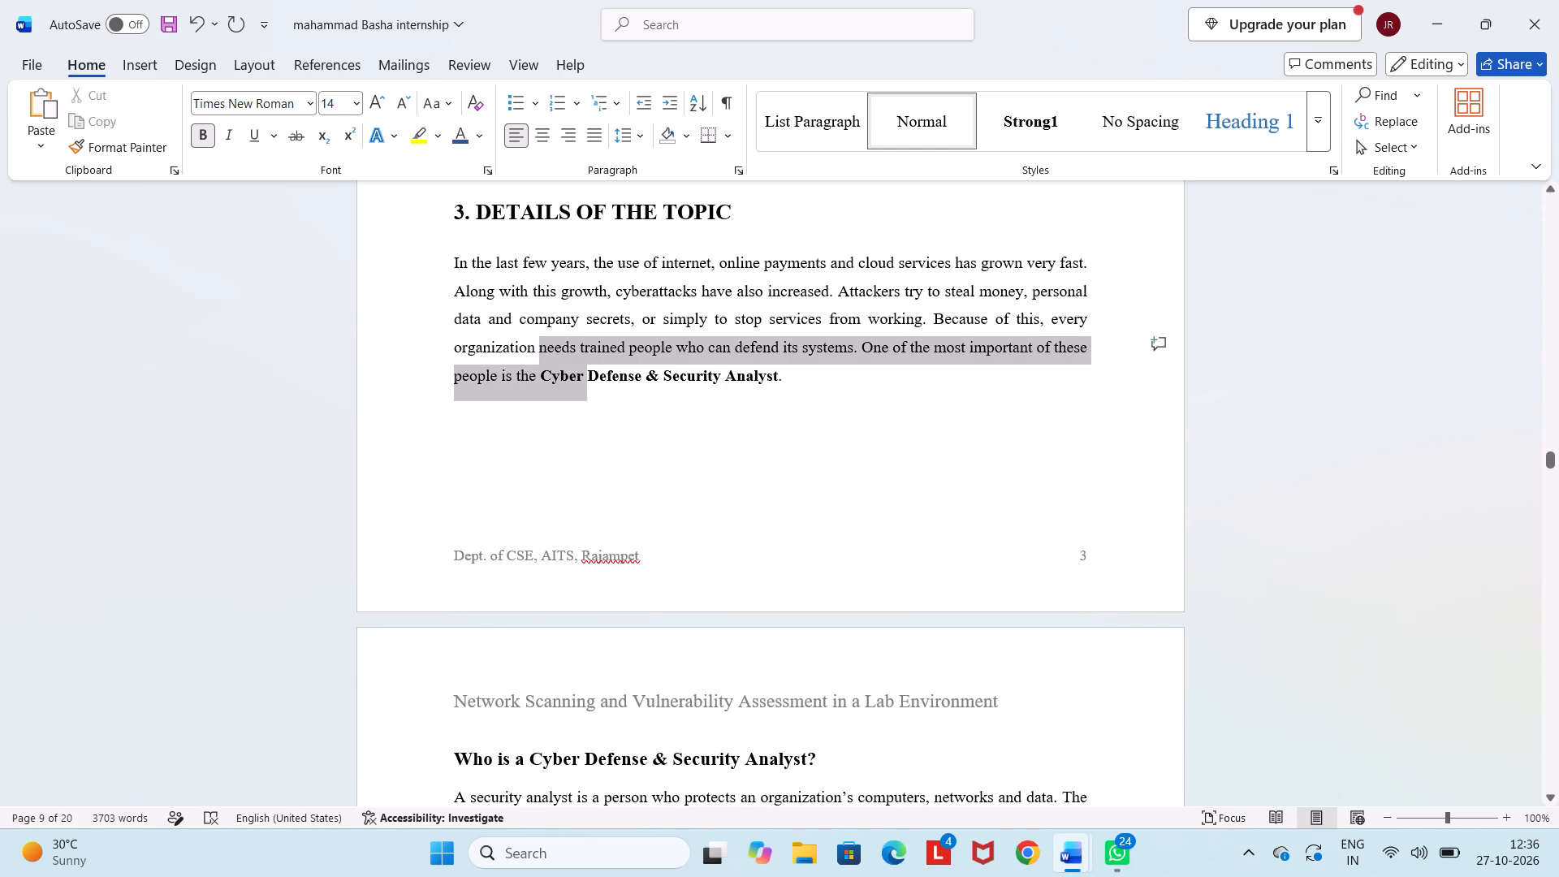
left_click_drag(594, 417, 655, 428)
left_click(655, 428)
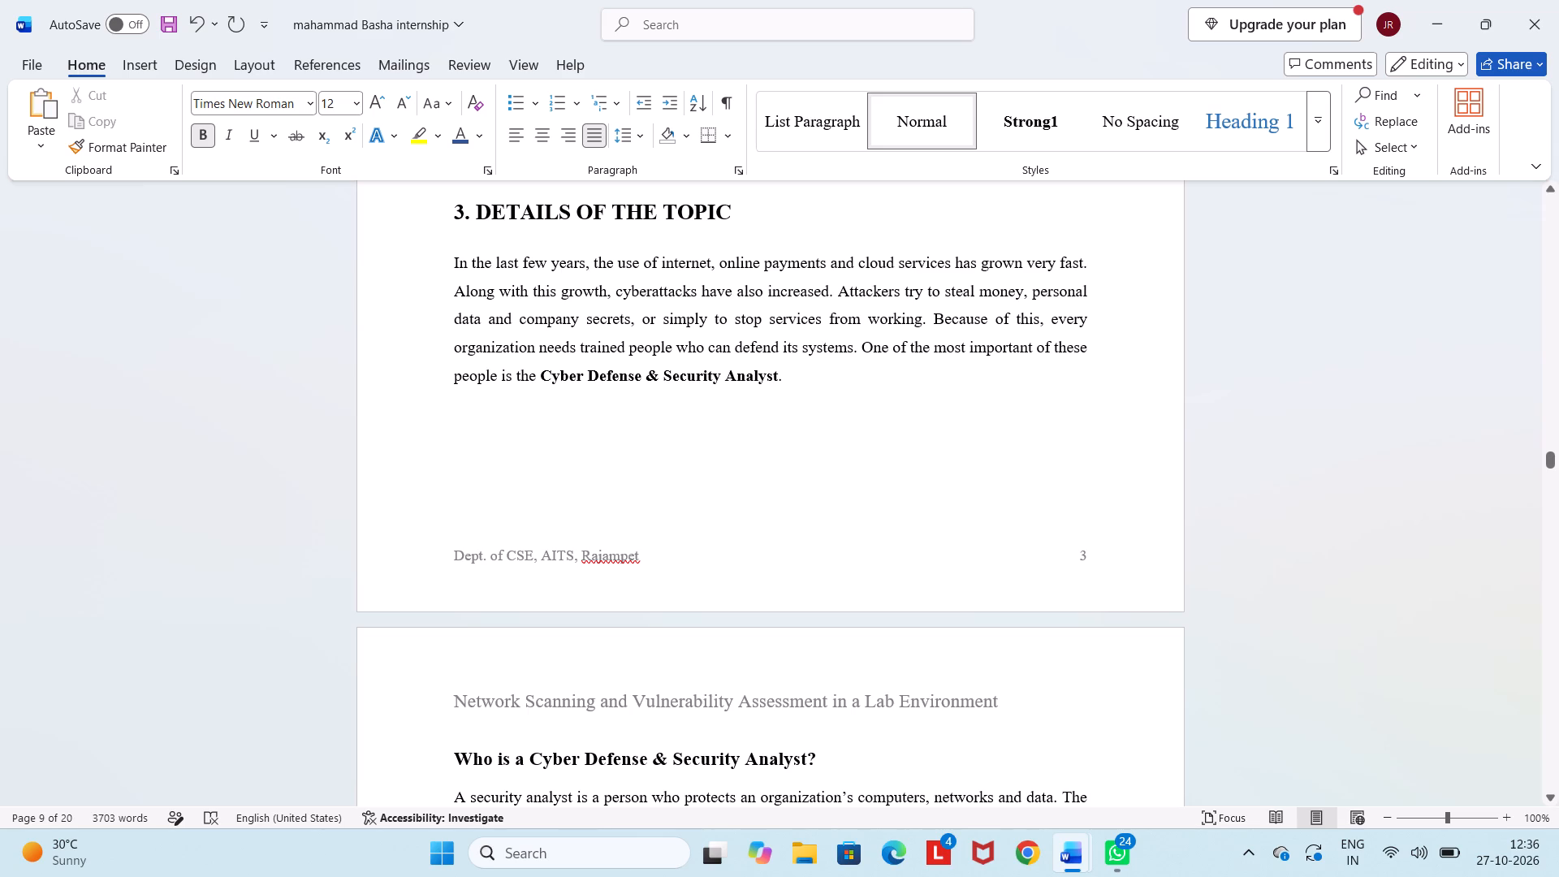
left_click_drag(543, 372, 736, 427)
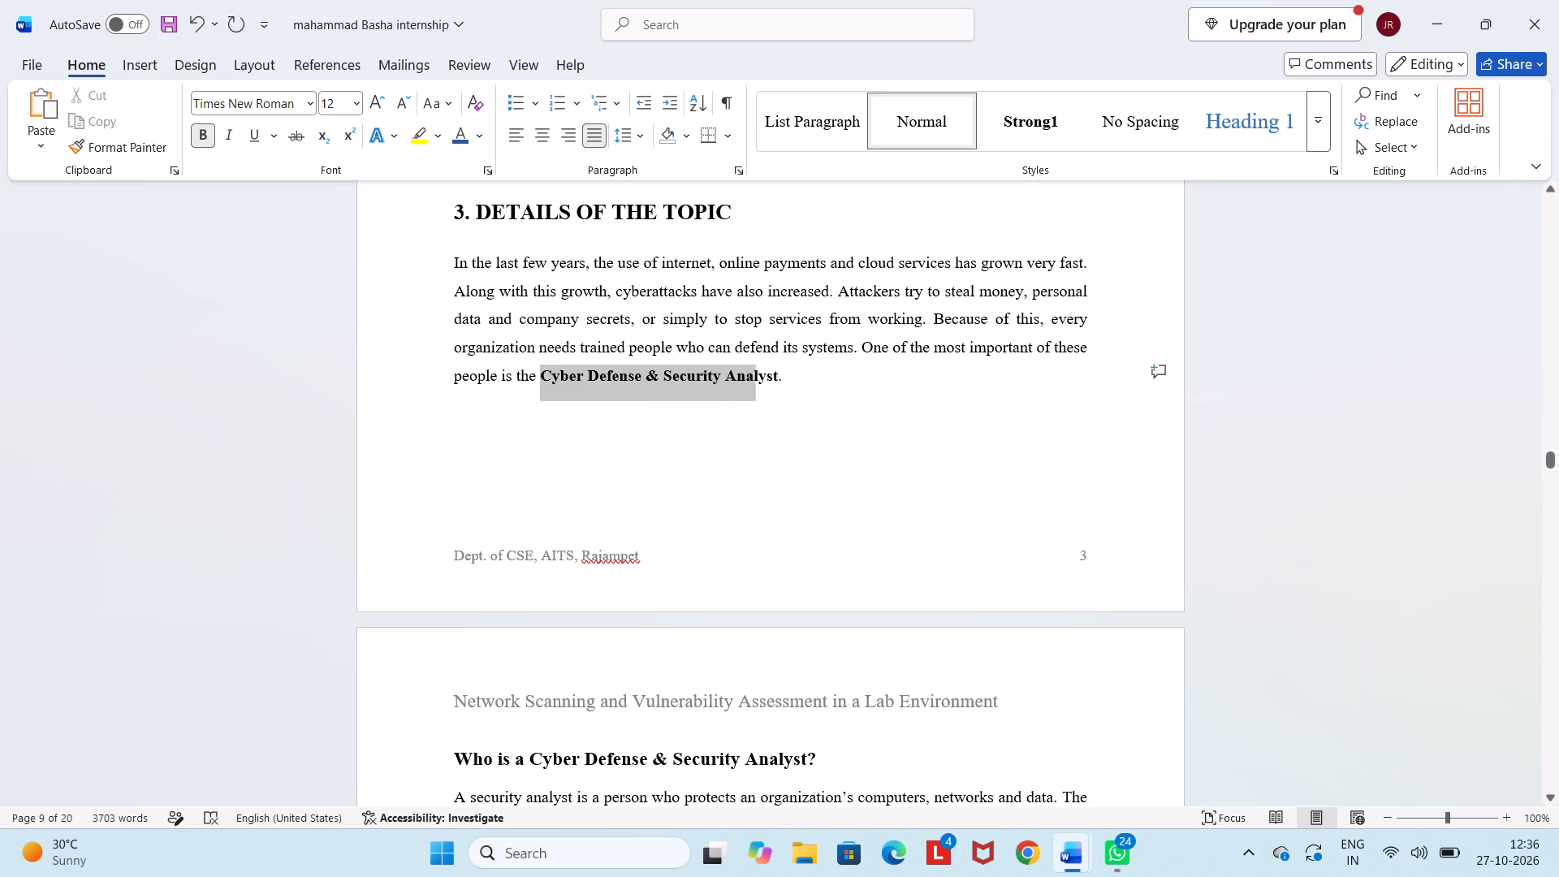
left_click_drag(736, 427, 767, 430)
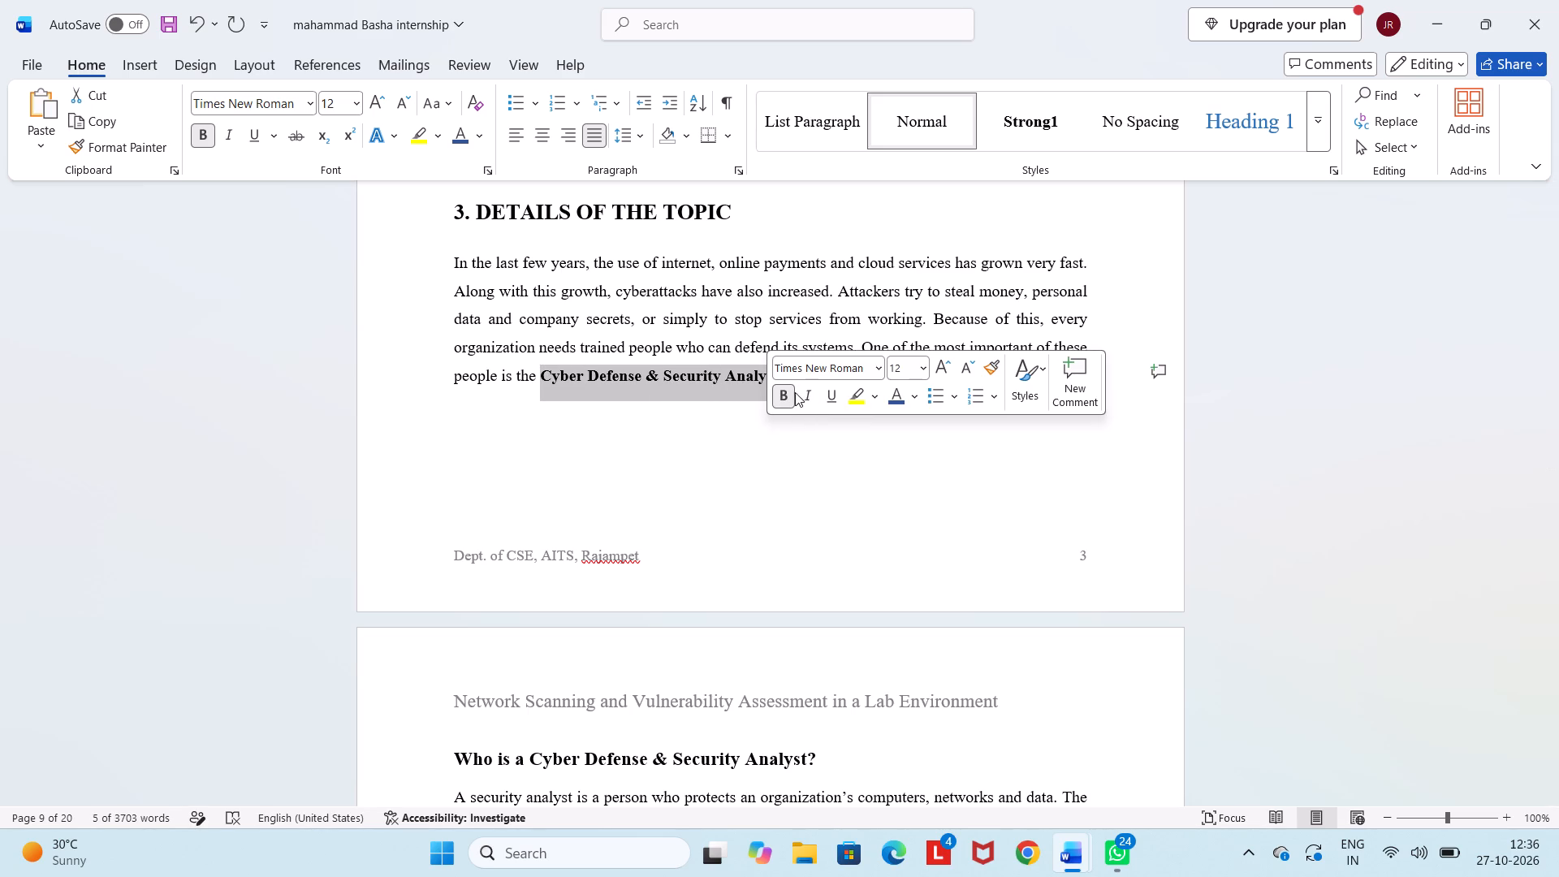
left_click(784, 390)
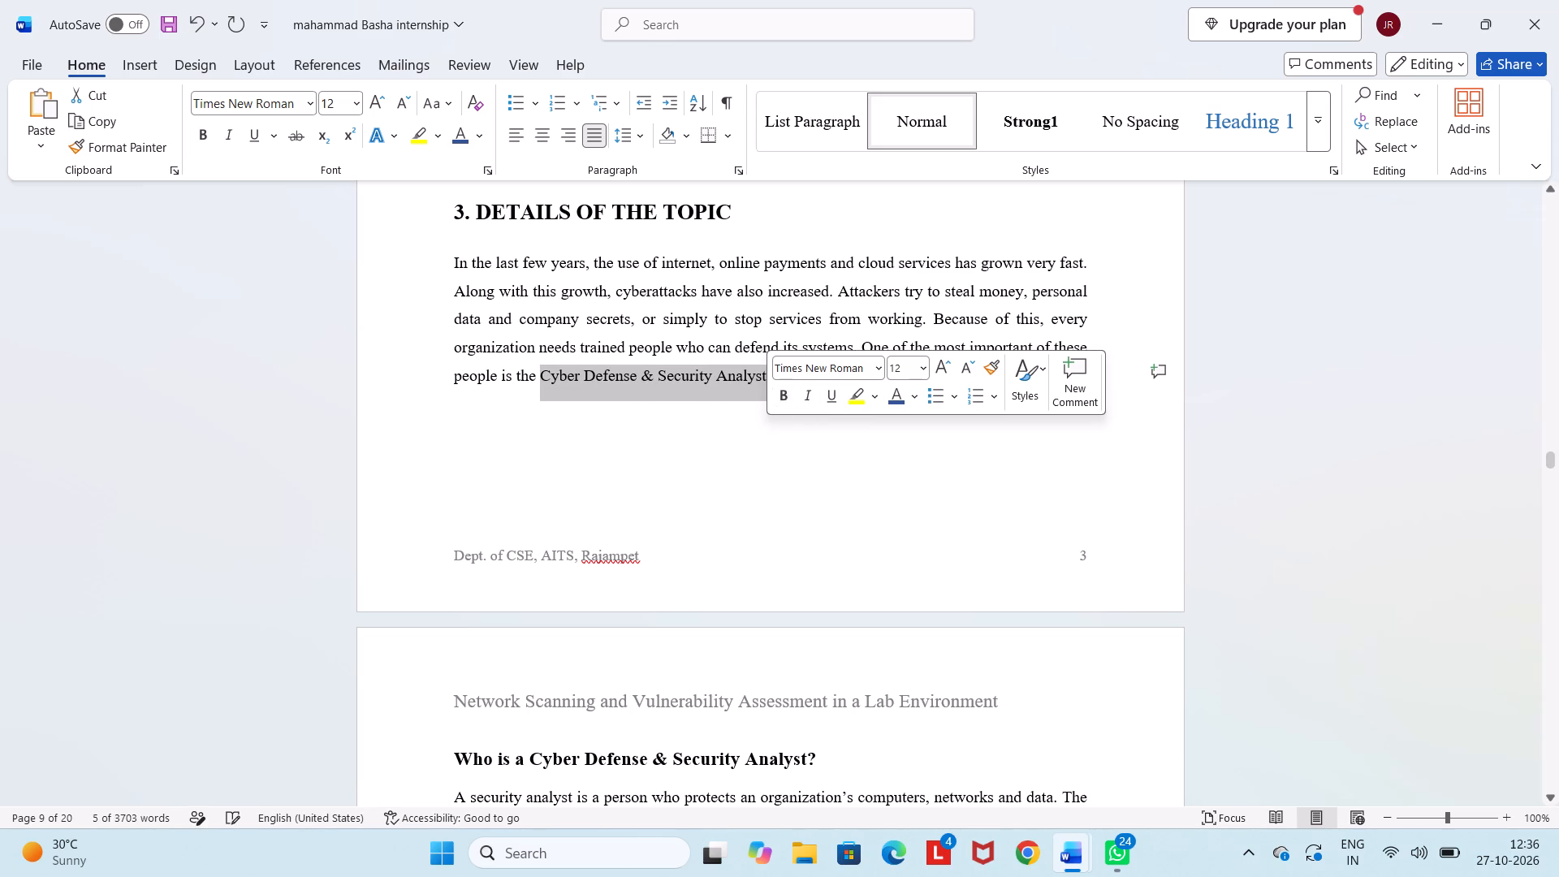
left_click(762, 503)
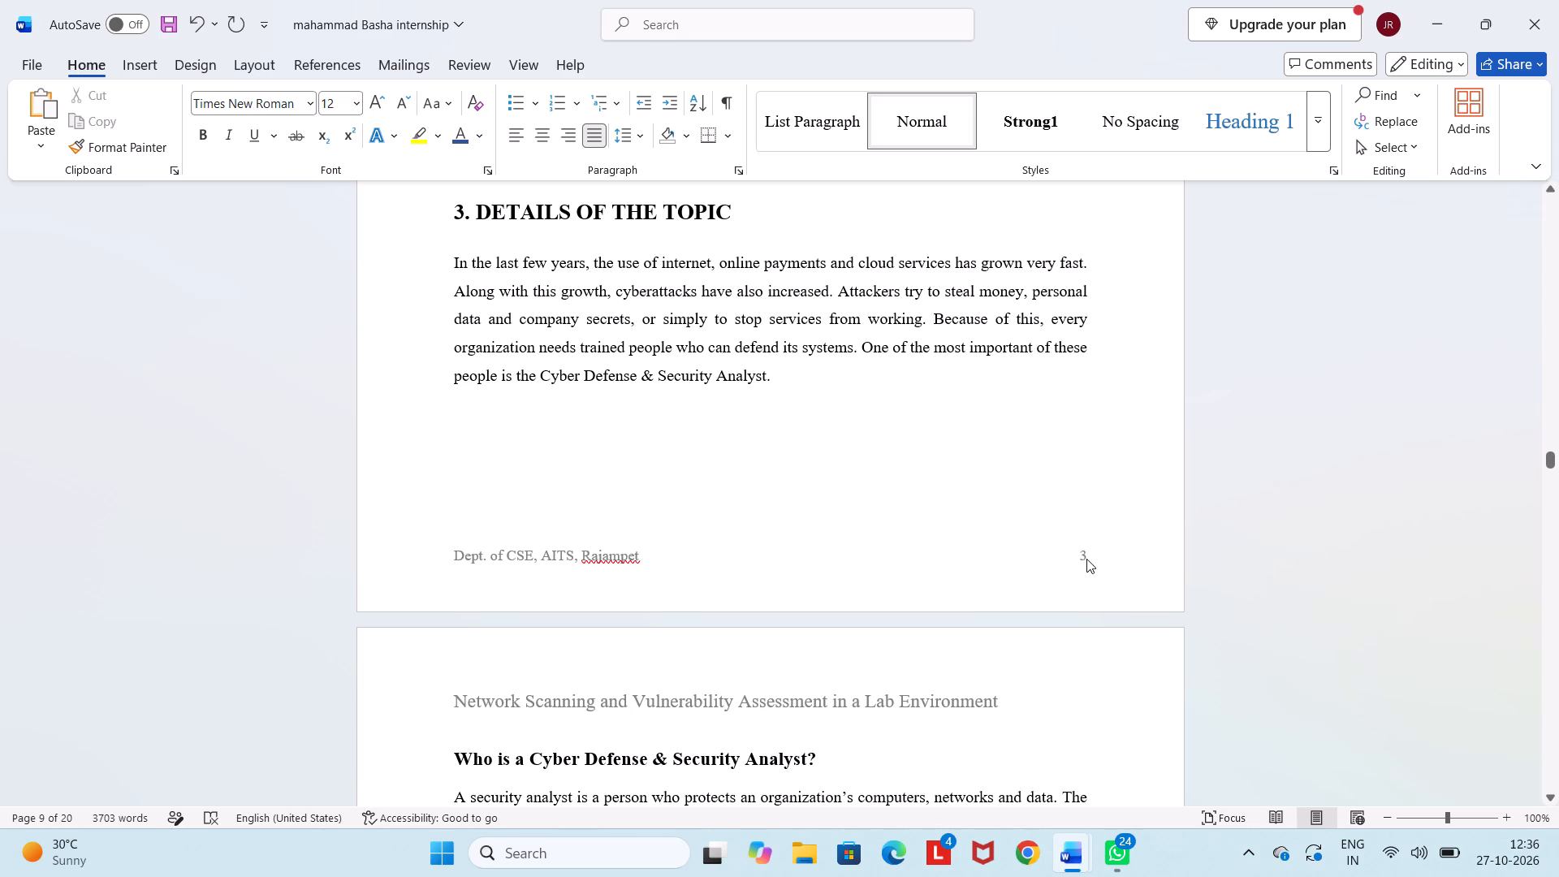
Replace the report body's section 2 footer with the centred Plain Number 2 page number at the bottom of the page.
scroll(1091, 555, "up", 5)
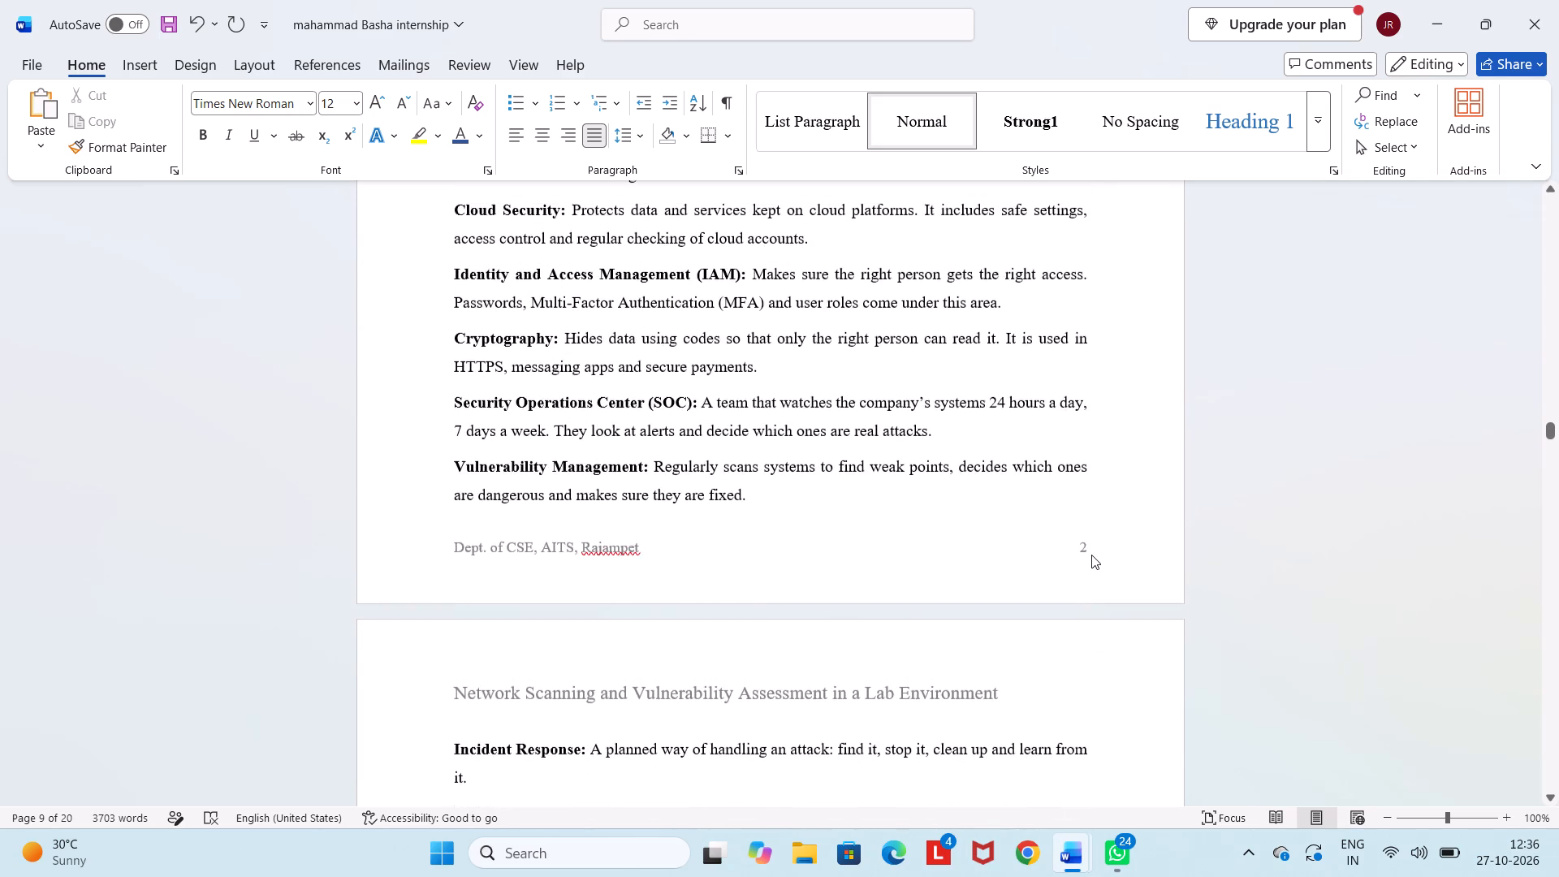
scroll(1091, 555, "up", 3)
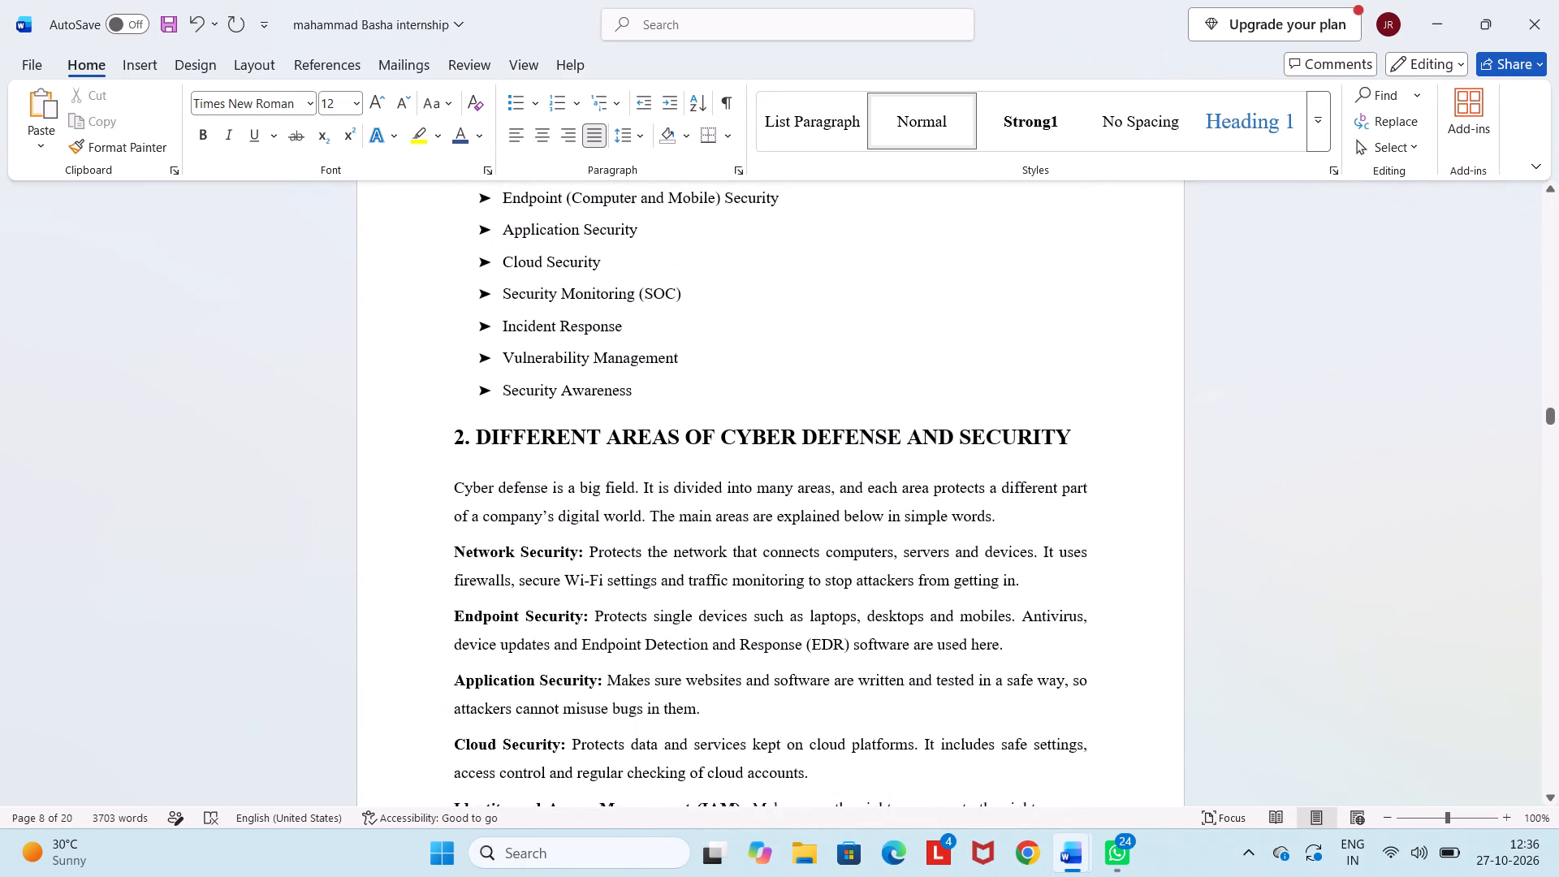
scroll(1091, 555, "up", 2)
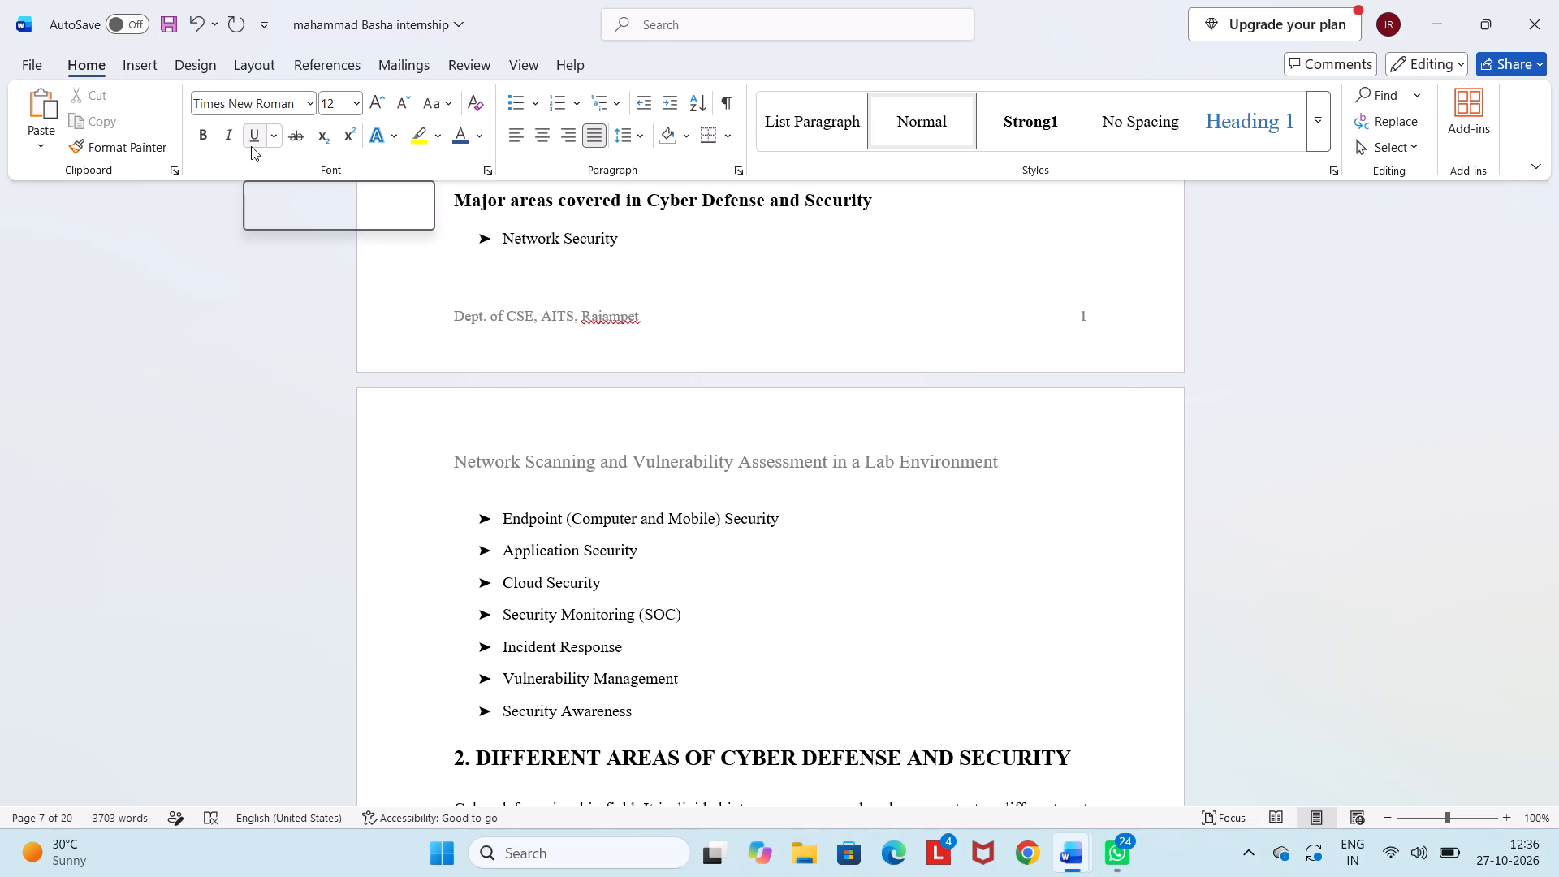
double_click(1078, 333)
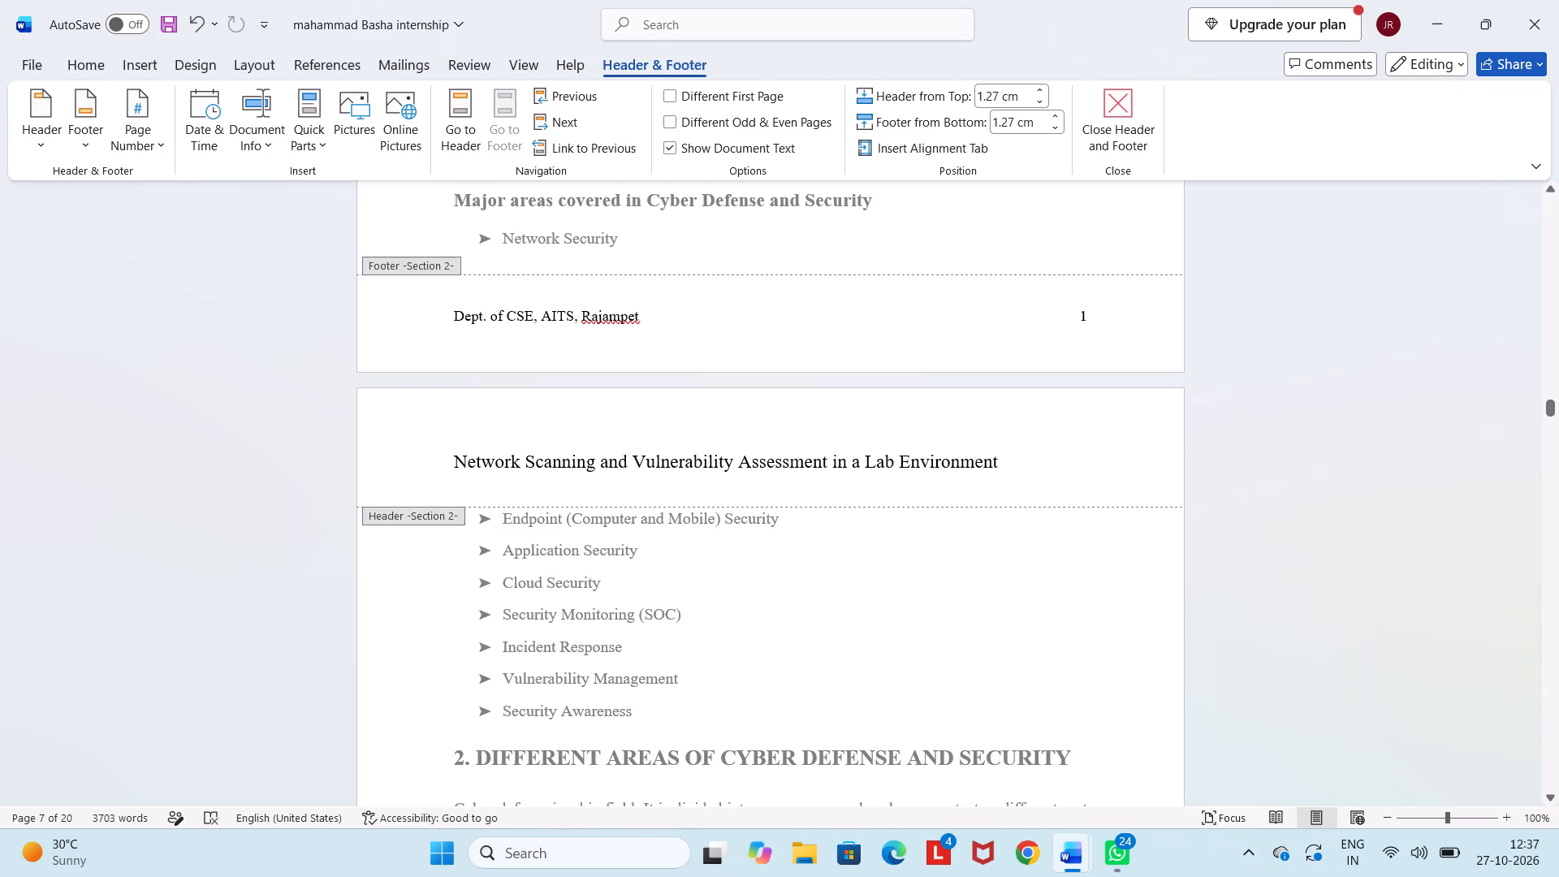
double_click(1086, 317)
left_click(137, 118)
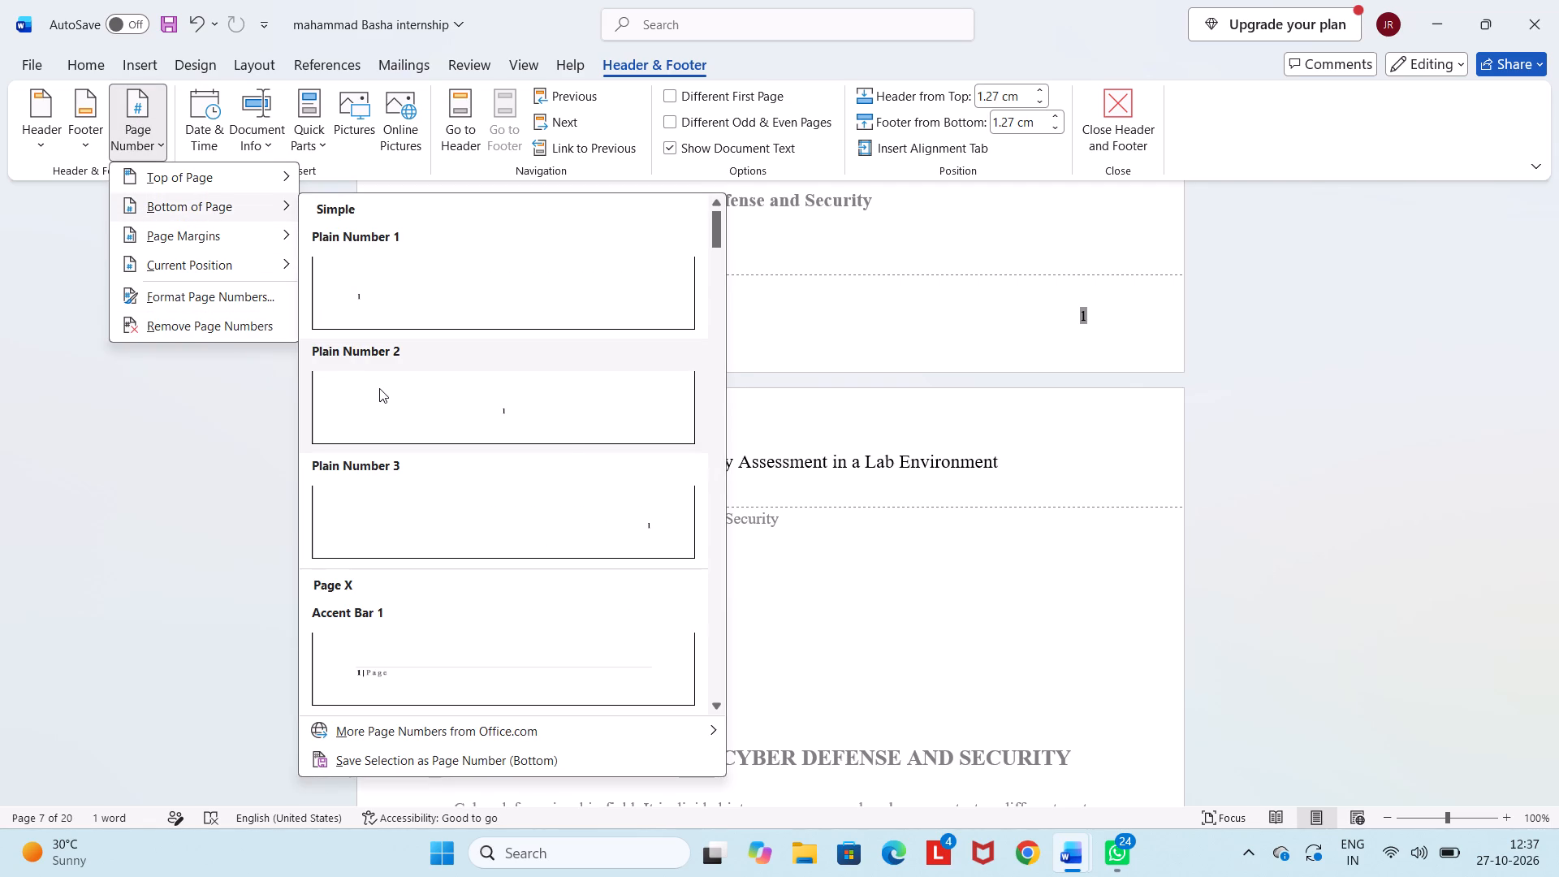
left_click(379, 388)
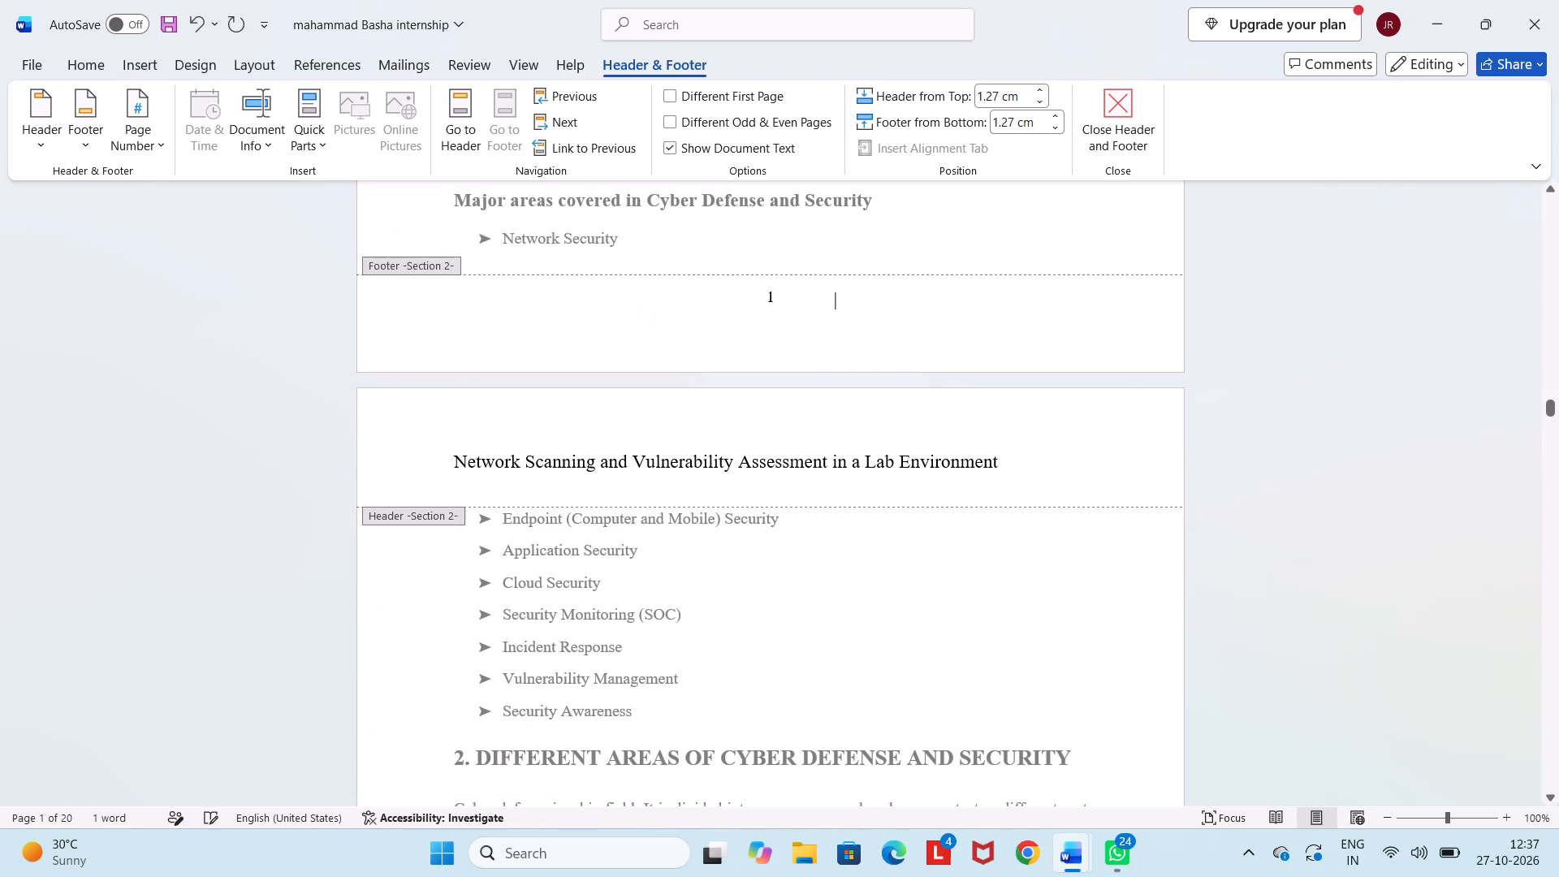
Check the page-number placement in the footers of pages 2 and 3, and return to the body text.
left_click(873, 618)
scroll(873, 618, "down", 2)
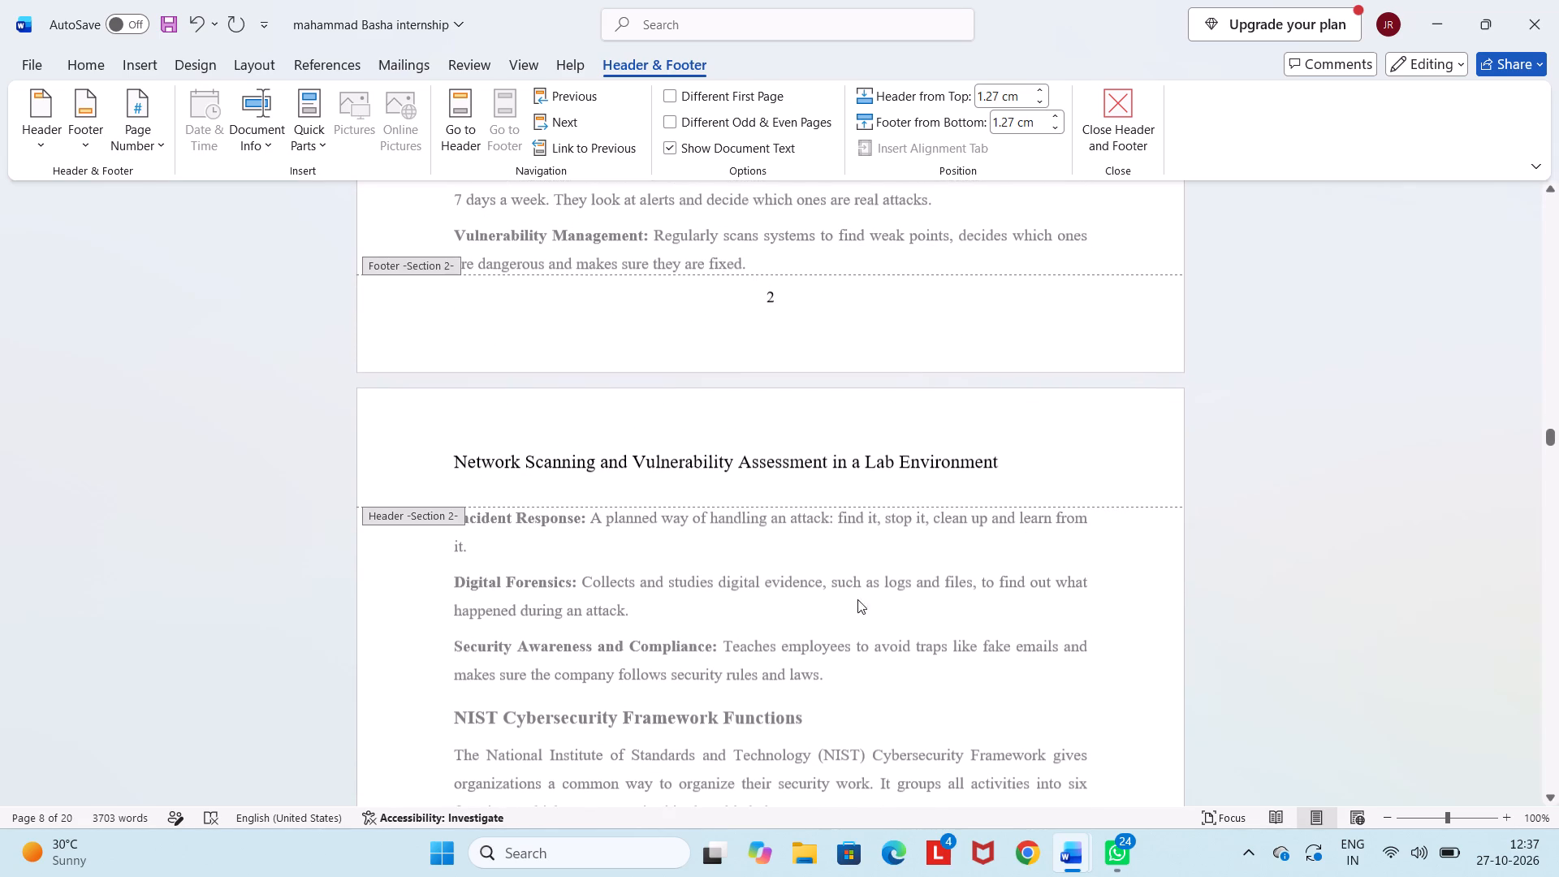
left_click(842, 593)
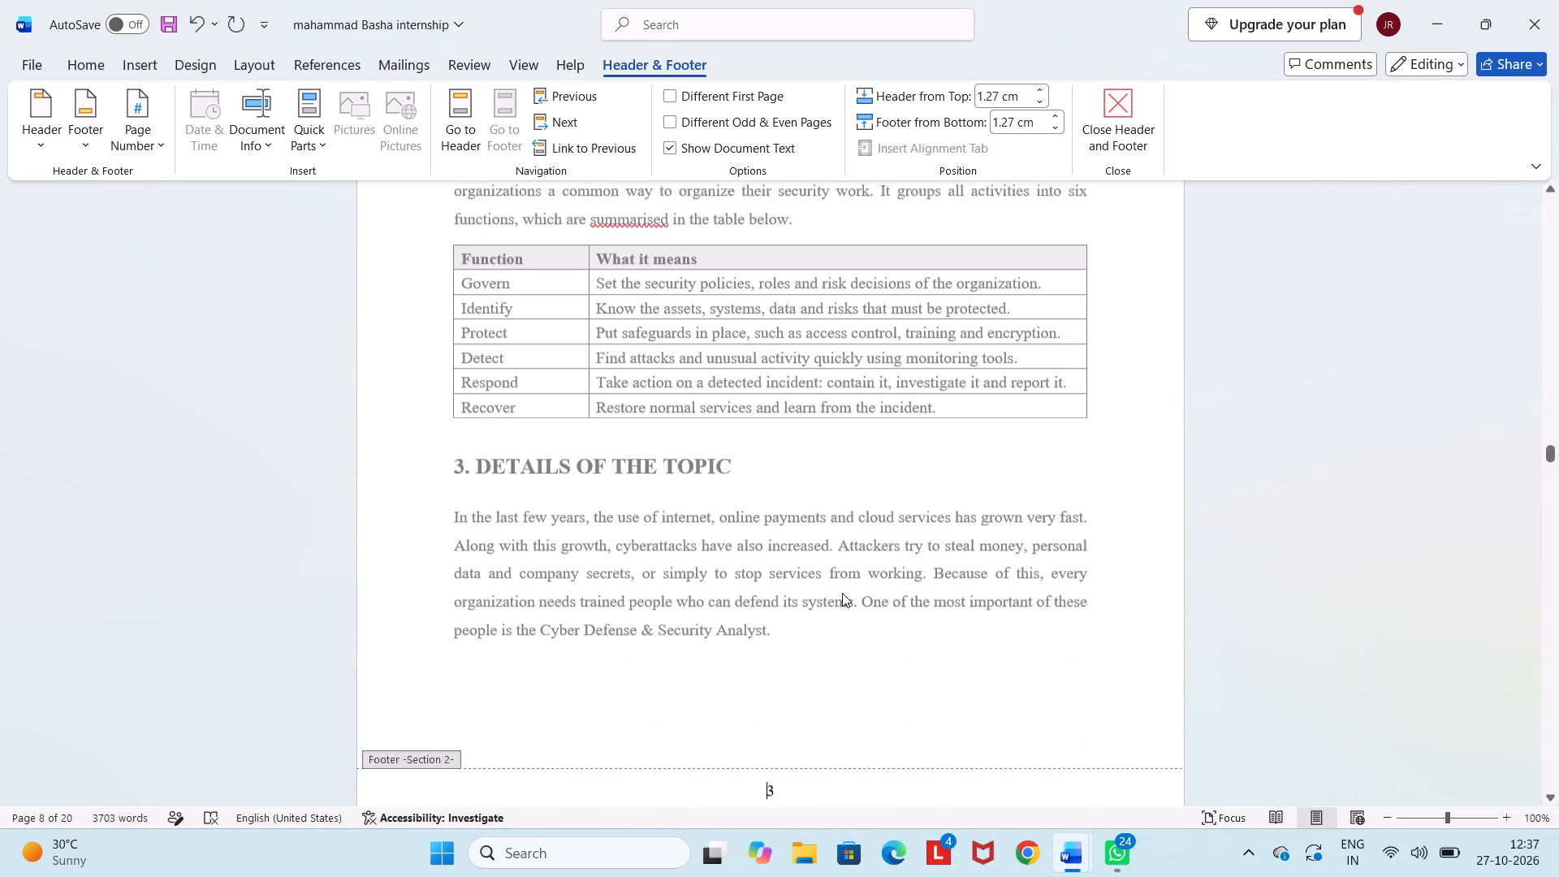
left_click_drag(834, 598, 817, 619)
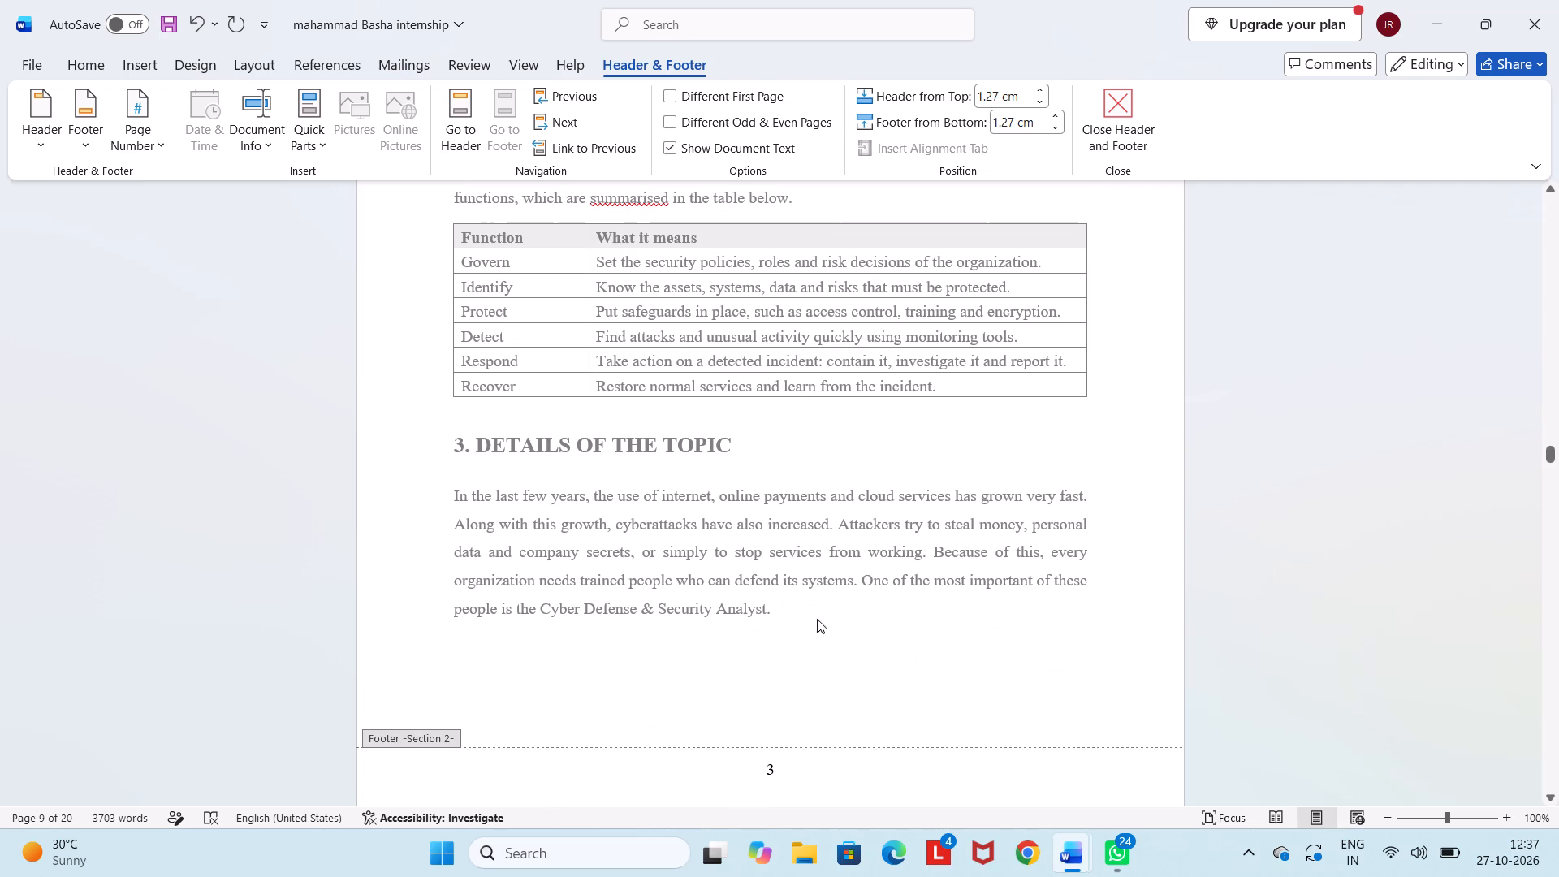
left_click_drag(817, 619, 789, 767)
left_click(789, 767)
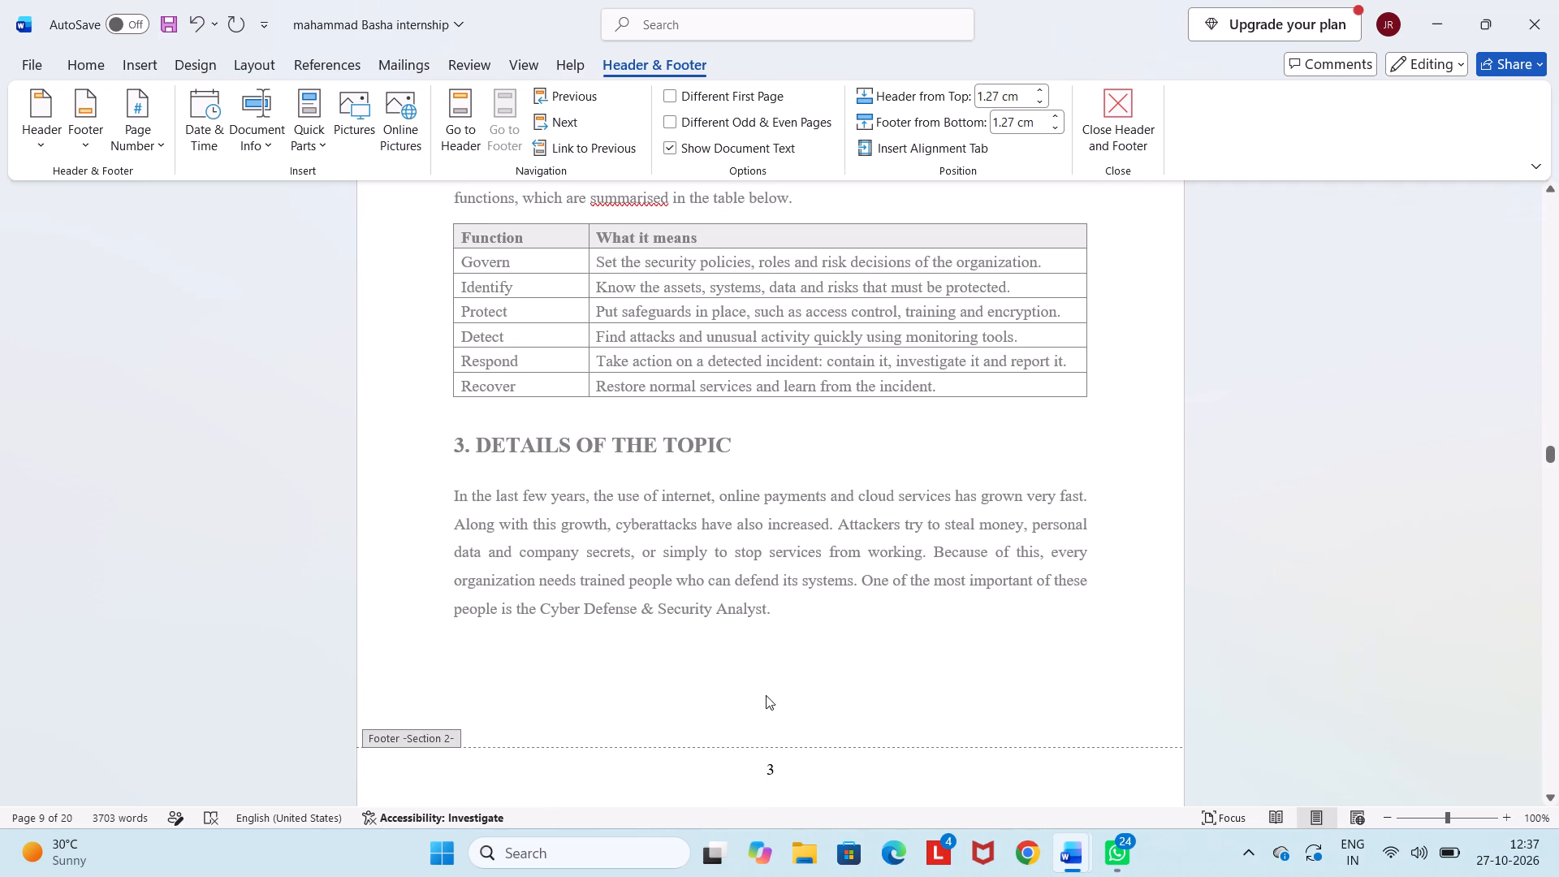
left_click(767, 702)
left_click(767, 702)
right_click(767, 702)
right_click(767, 702)
left_click(659, 678)
double_click(162, 443)
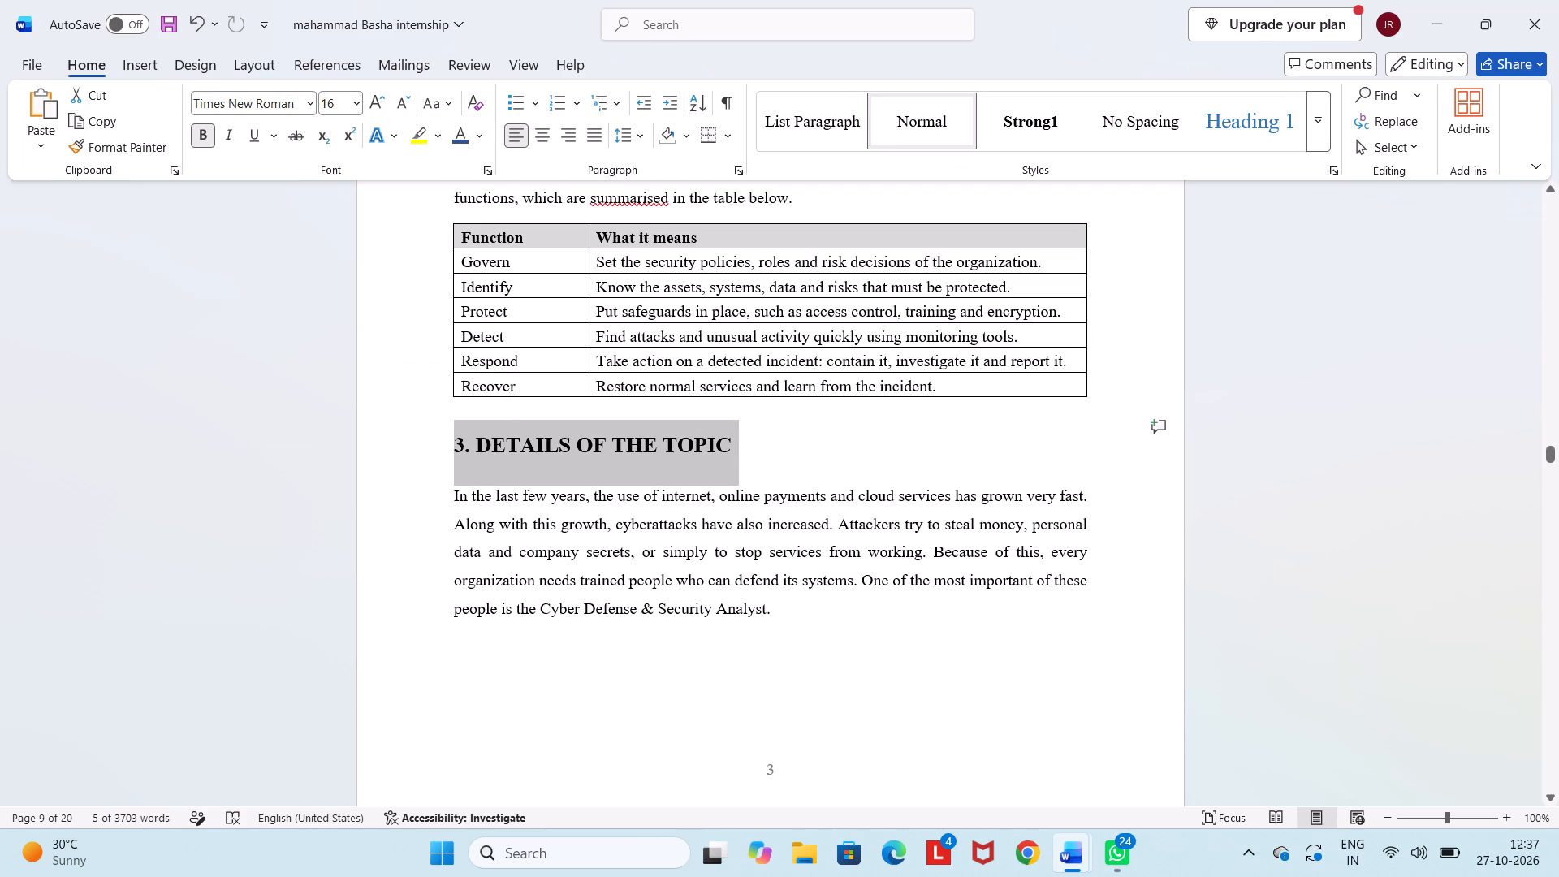
Remove the trailing colons from chapter 3's "The CIA Triad", "Common Cyber Threats" and "Defense in Depth" subheadings.
left_click(674, 666)
scroll(674, 666, "down", 2)
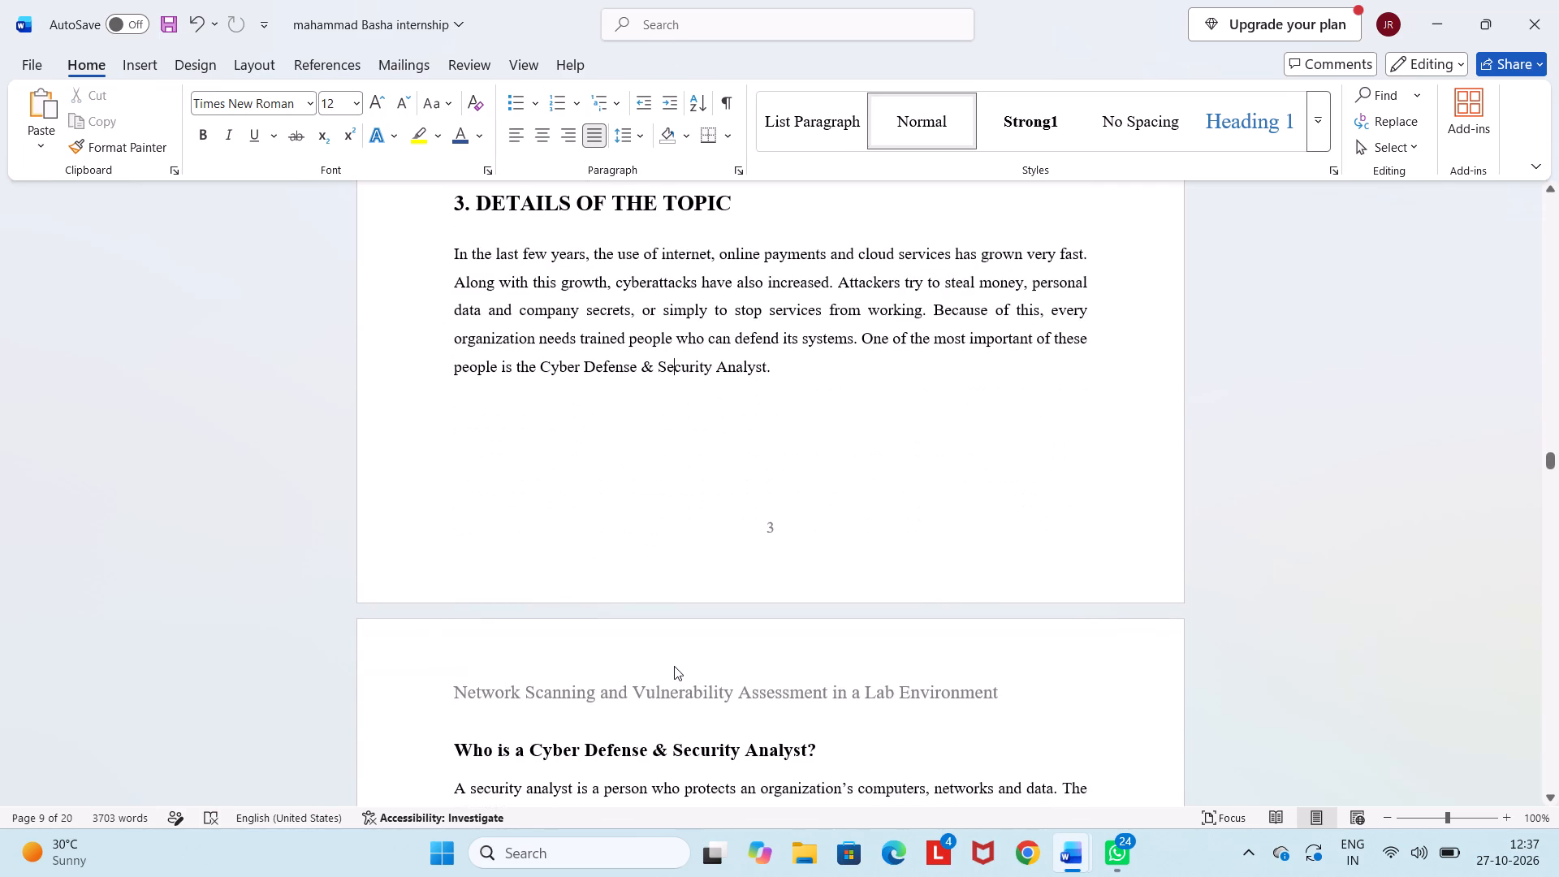
scroll(674, 666, "down", 1)
scroll(663, 598, "down", 1)
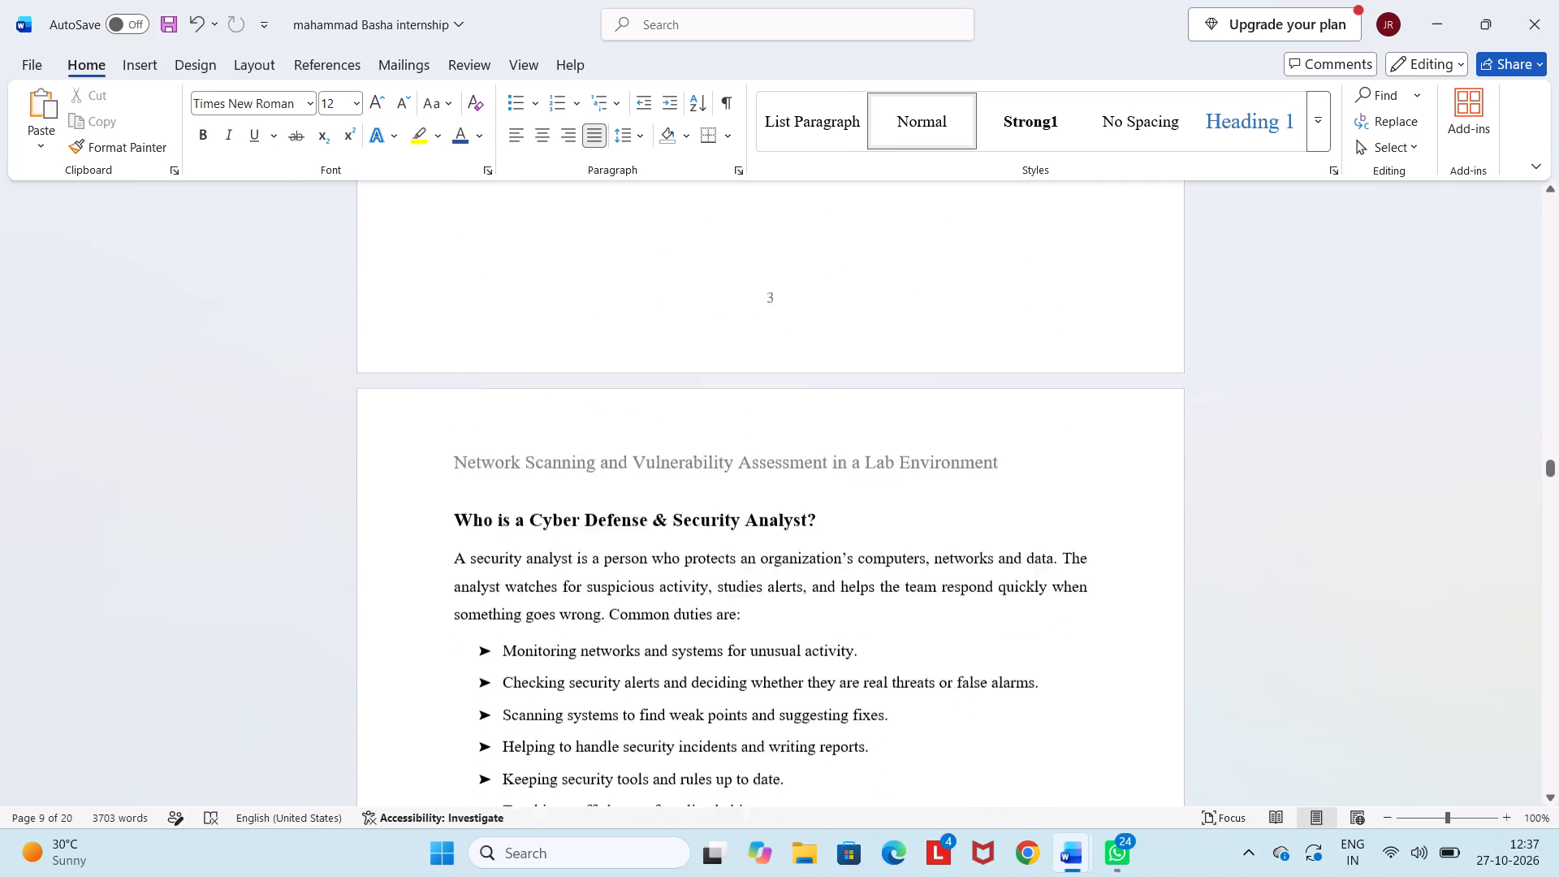
scroll(663, 598, "down", 2)
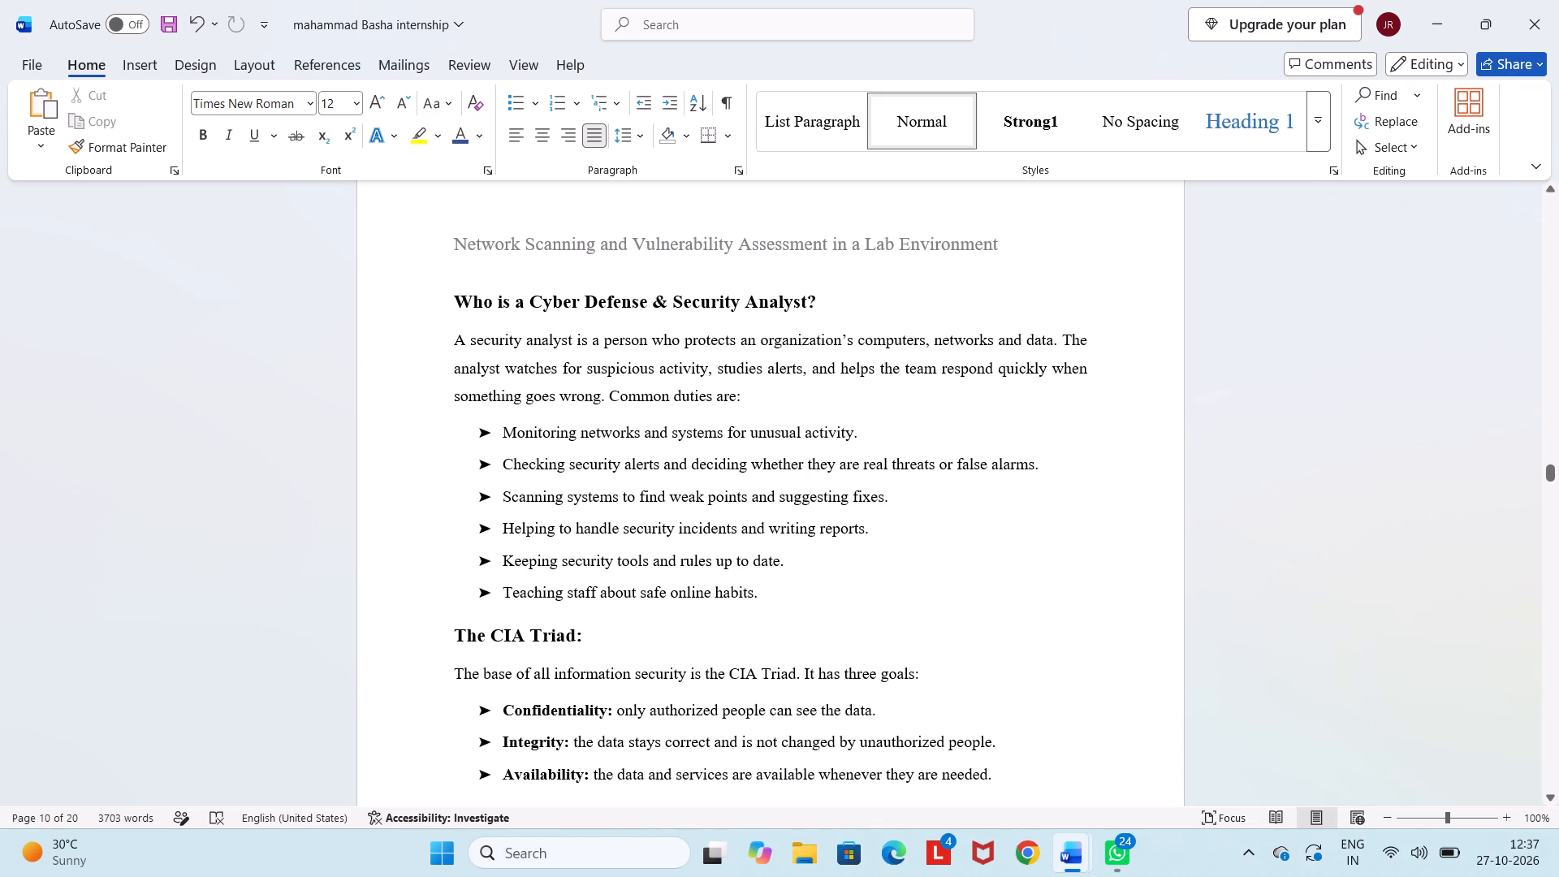
left_click(588, 641)
key("BackSpace")
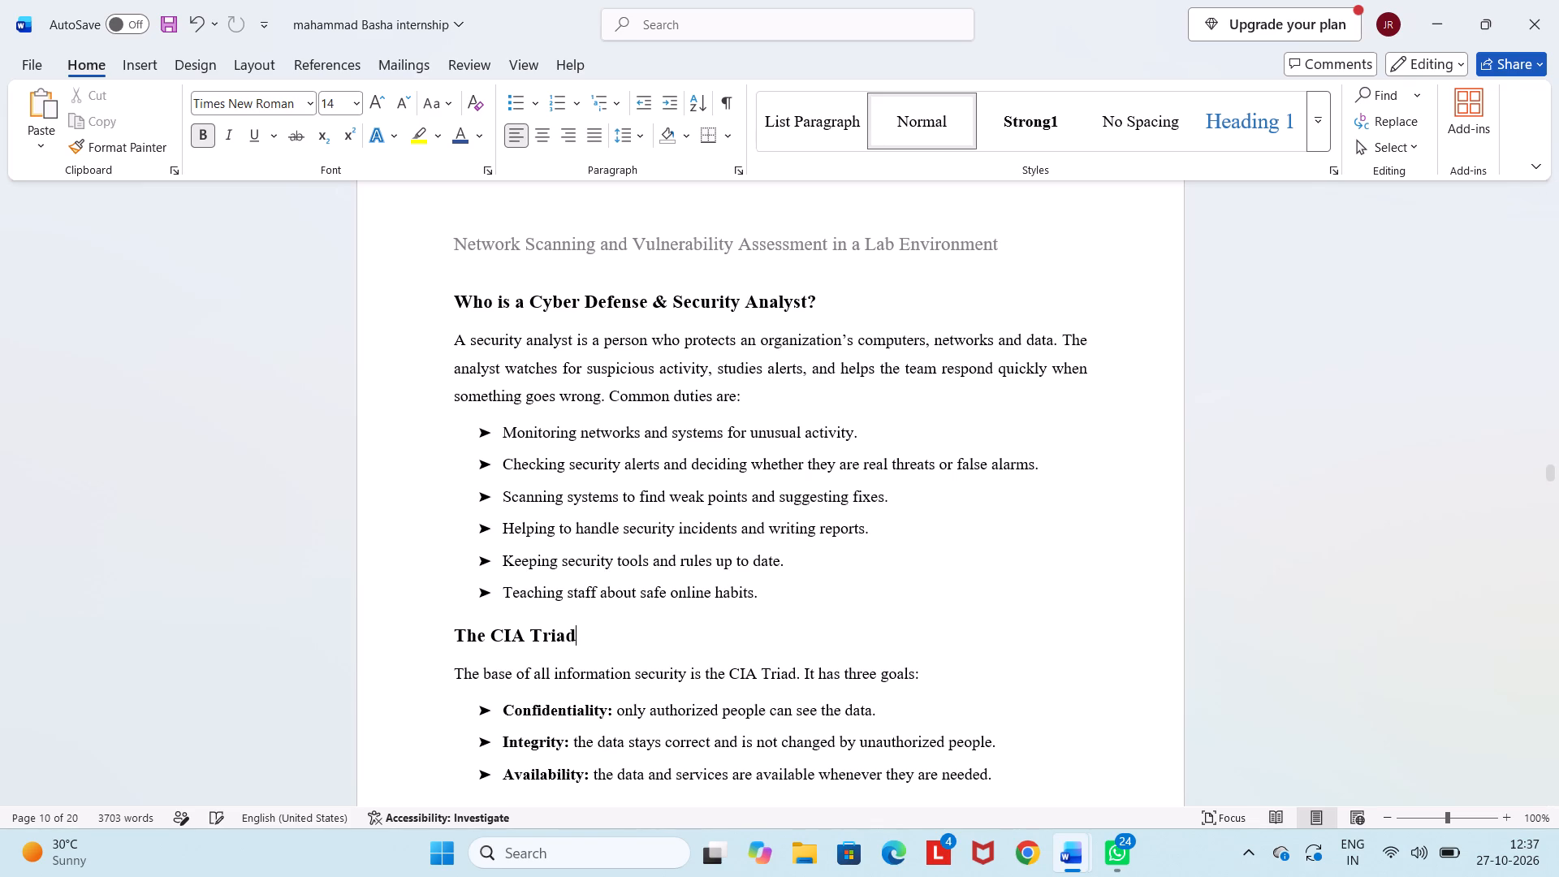
scroll(588, 641, "down", 3)
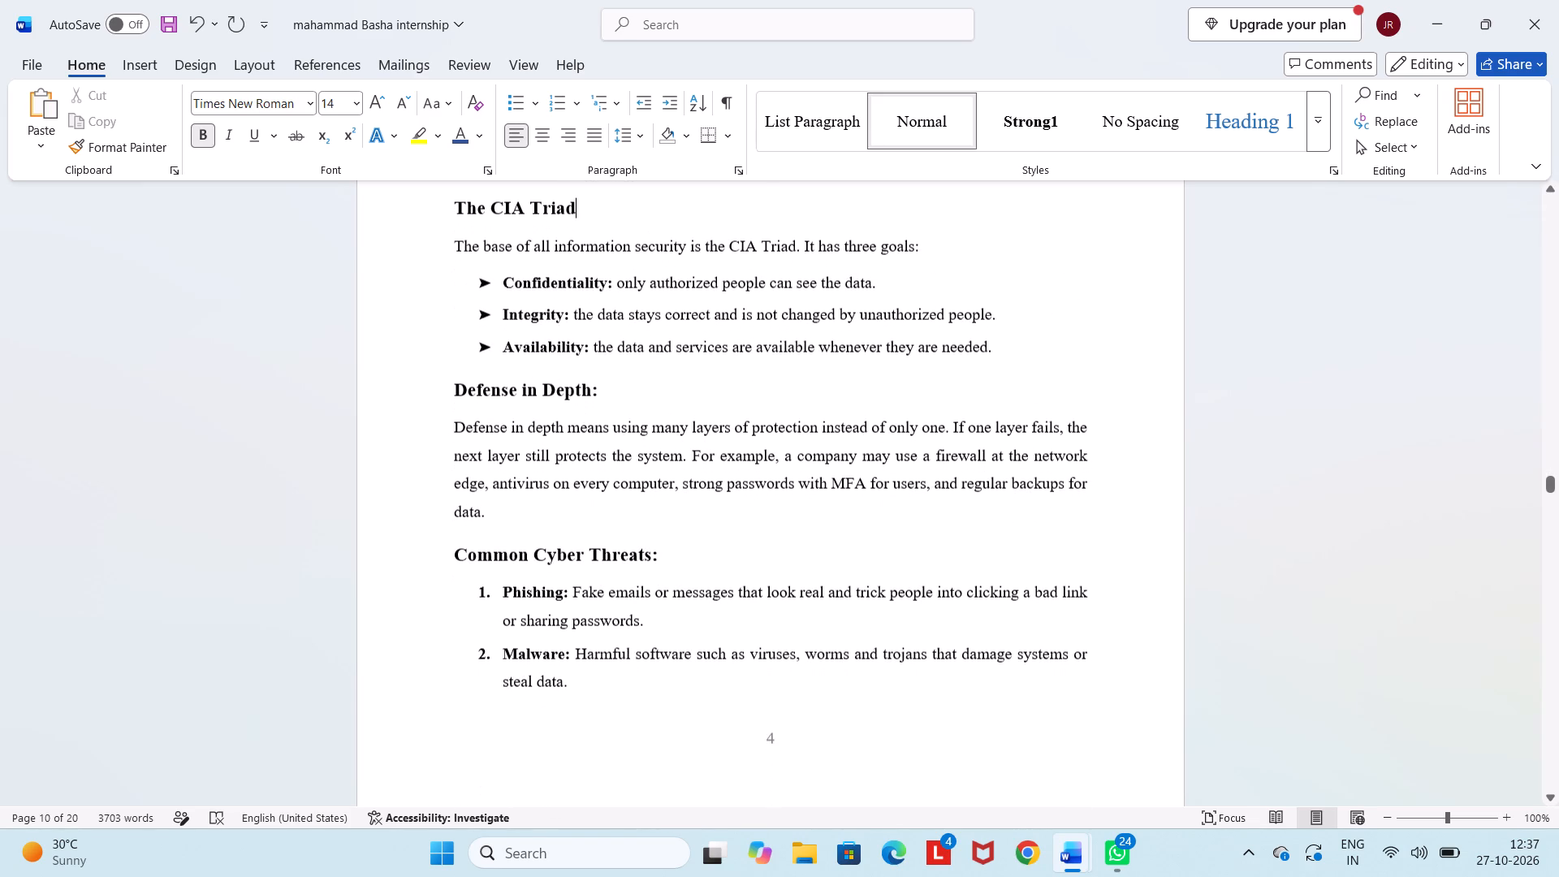
left_click(663, 540)
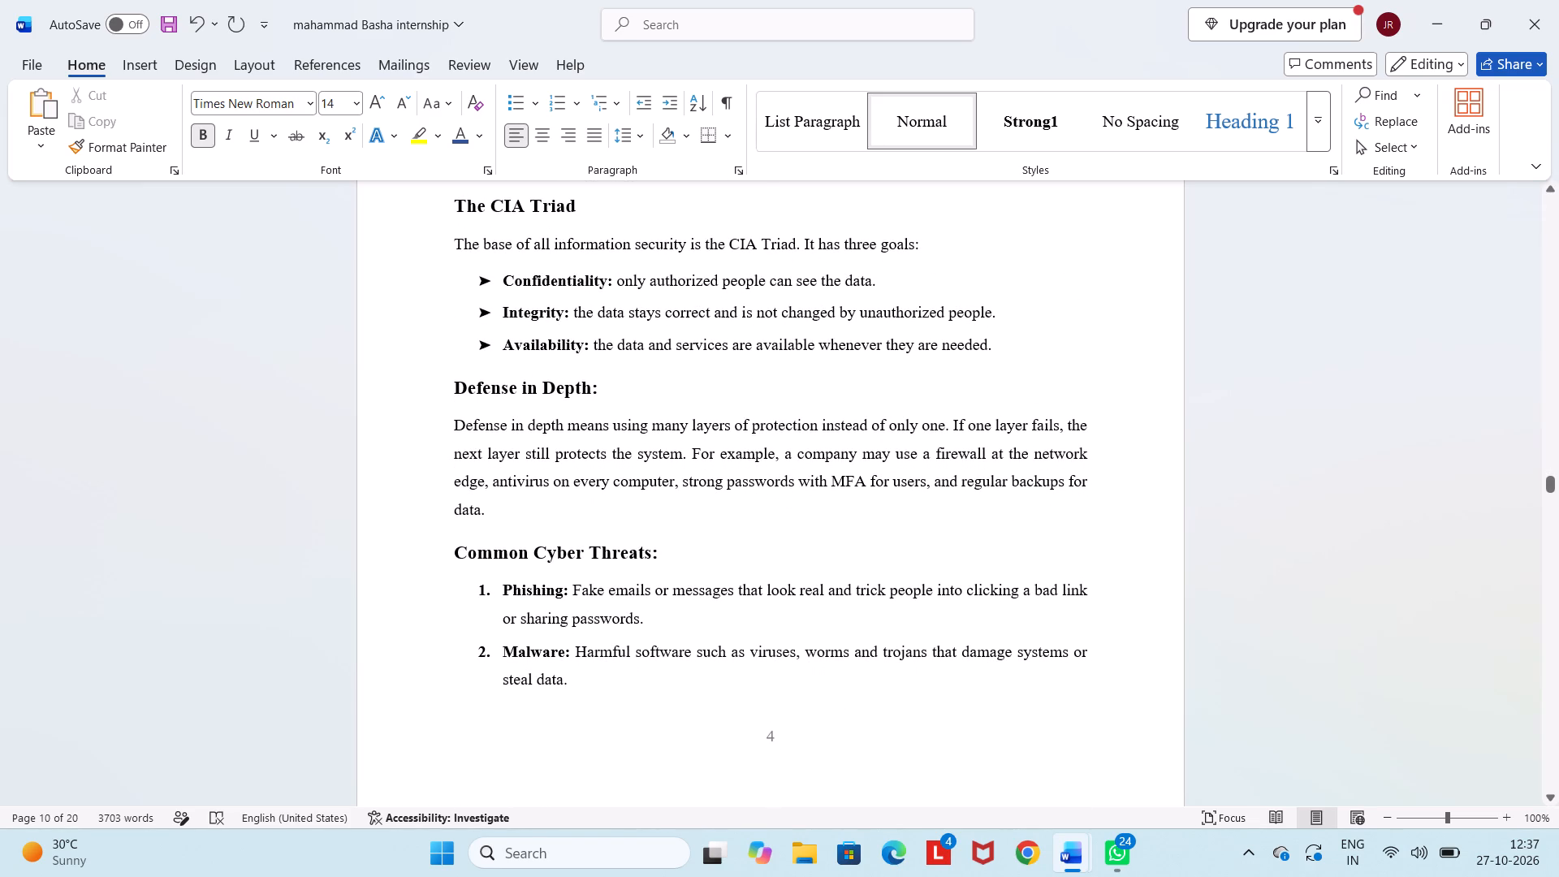
key("BackSpace")
left_click(595, 389)
key("BackSpace")
Look back through chapters 3 and 2 up to the chapter 2 heading, checking subheadings, bold lead-in terms and page numbers.
scroll(595, 389, "up", 3)
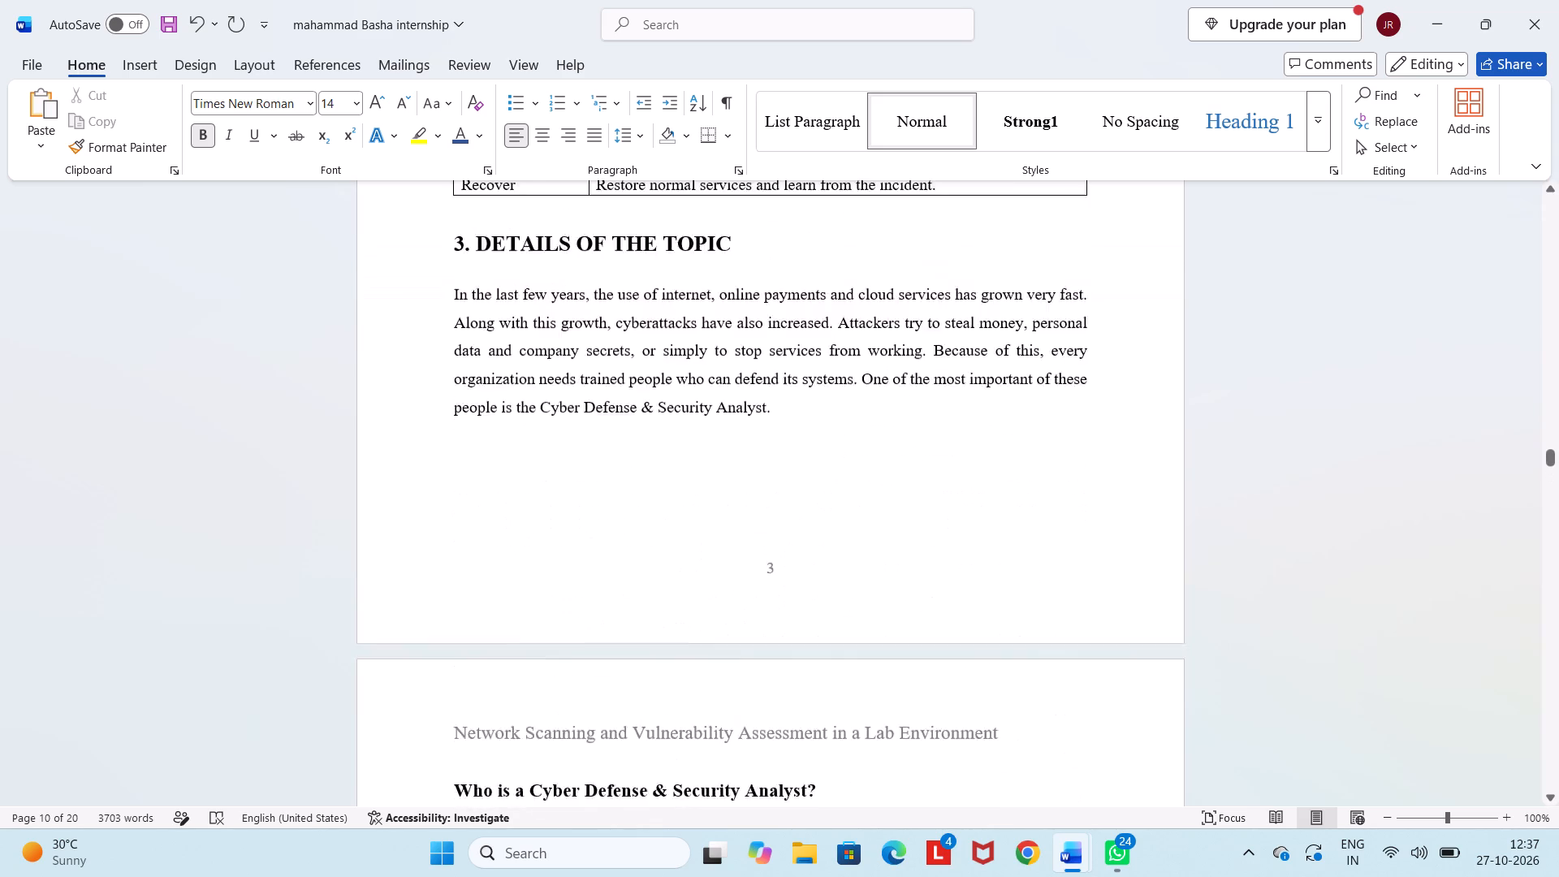
scroll(595, 389, "up", 4)
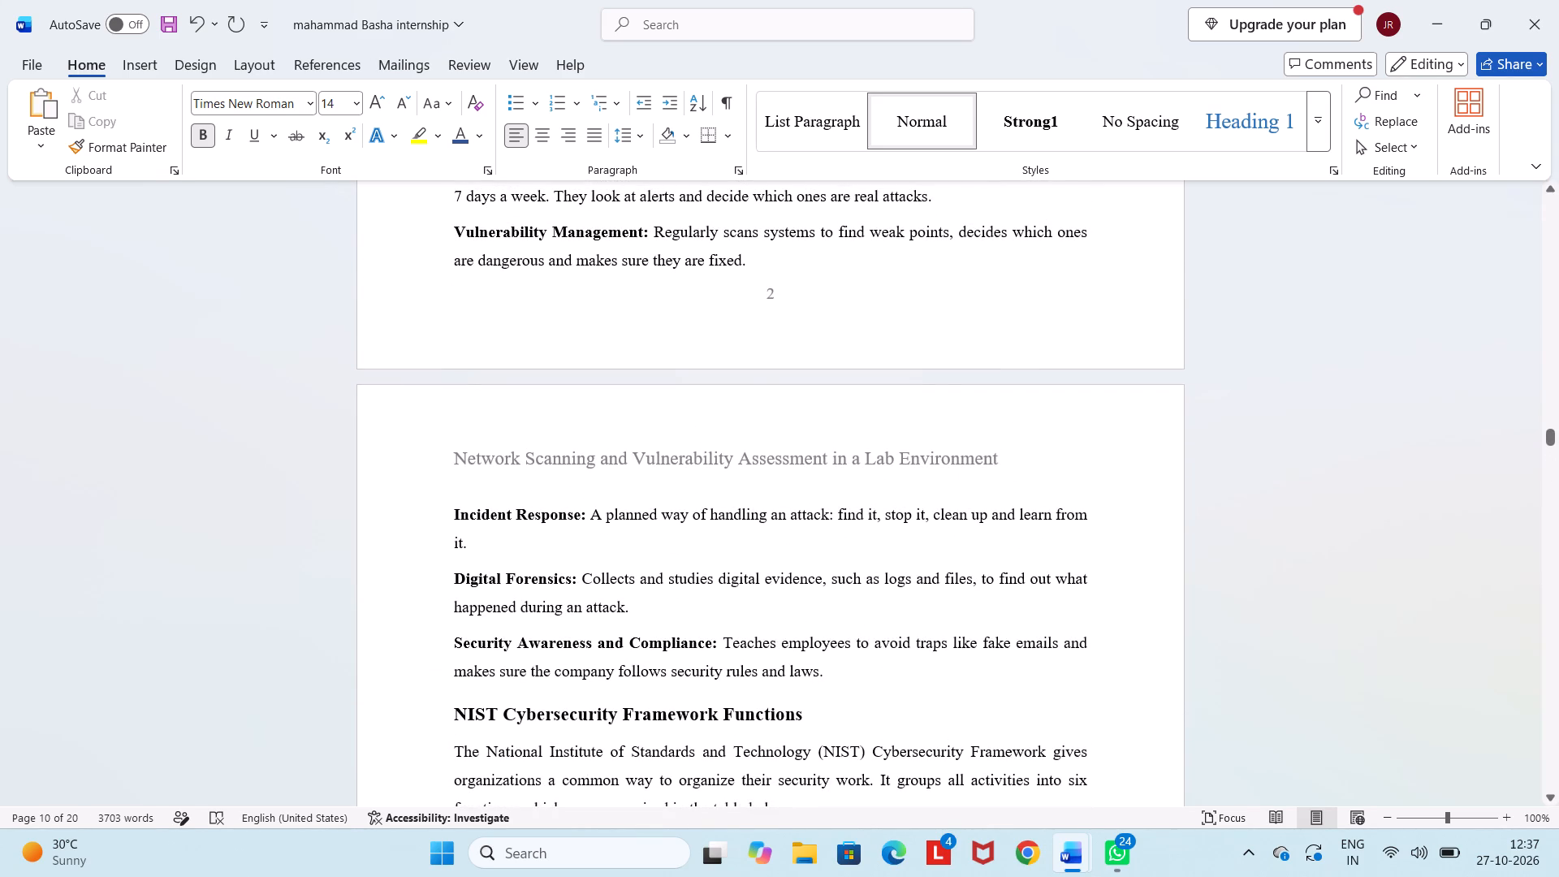
scroll(595, 389, "up", 4)
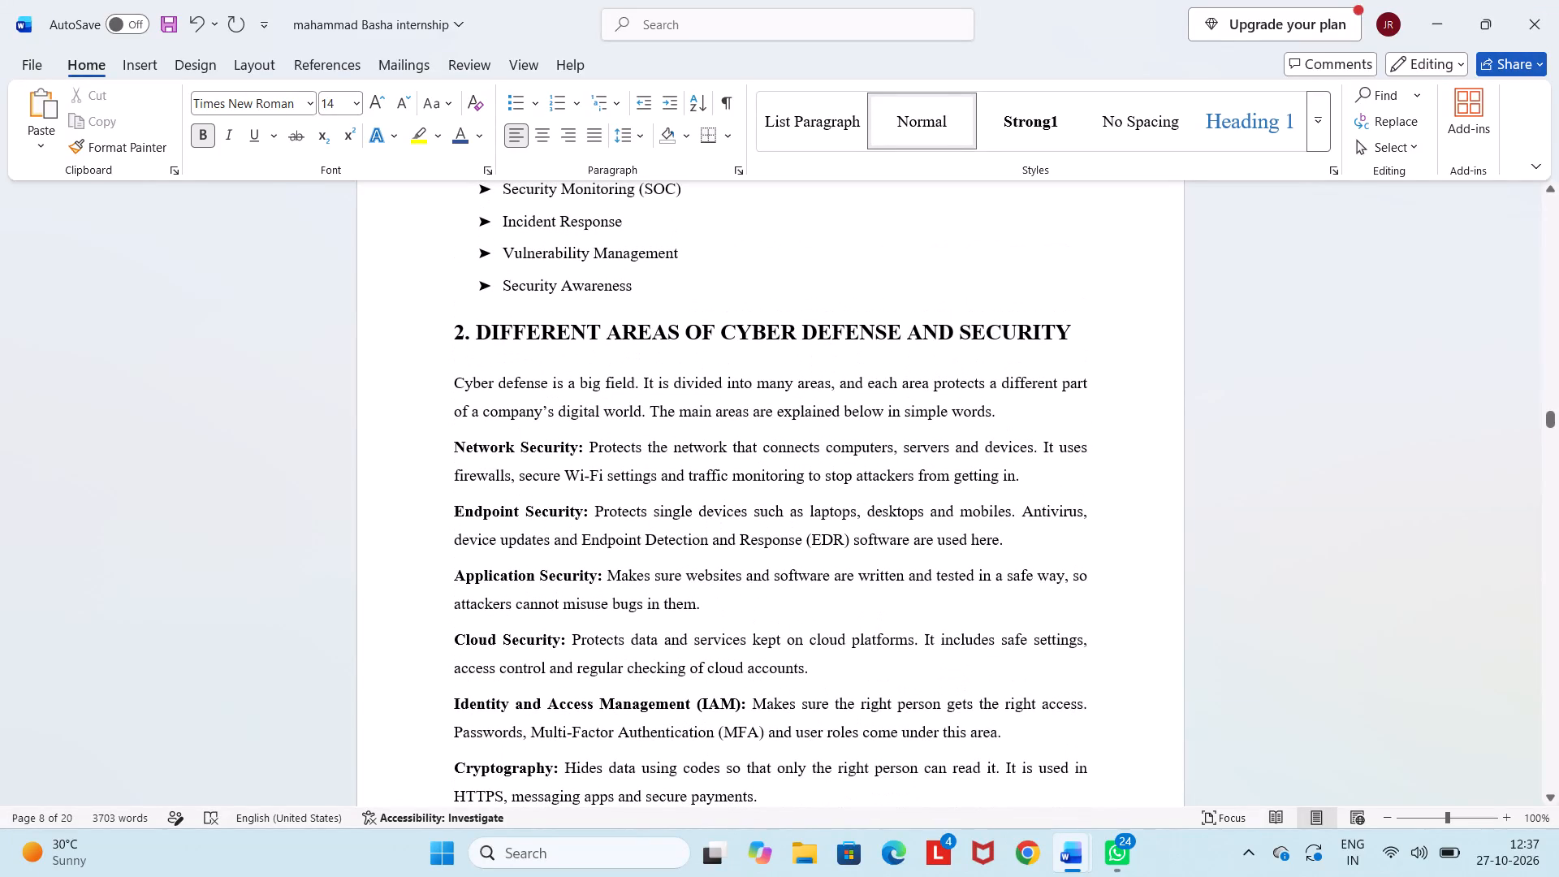
Remove the question mark from the "Who is a Cyber Defense & Security Analyst" subheading in chapter 3.
scroll(595, 389, "down", 8)
scroll(595, 389, "up", 1)
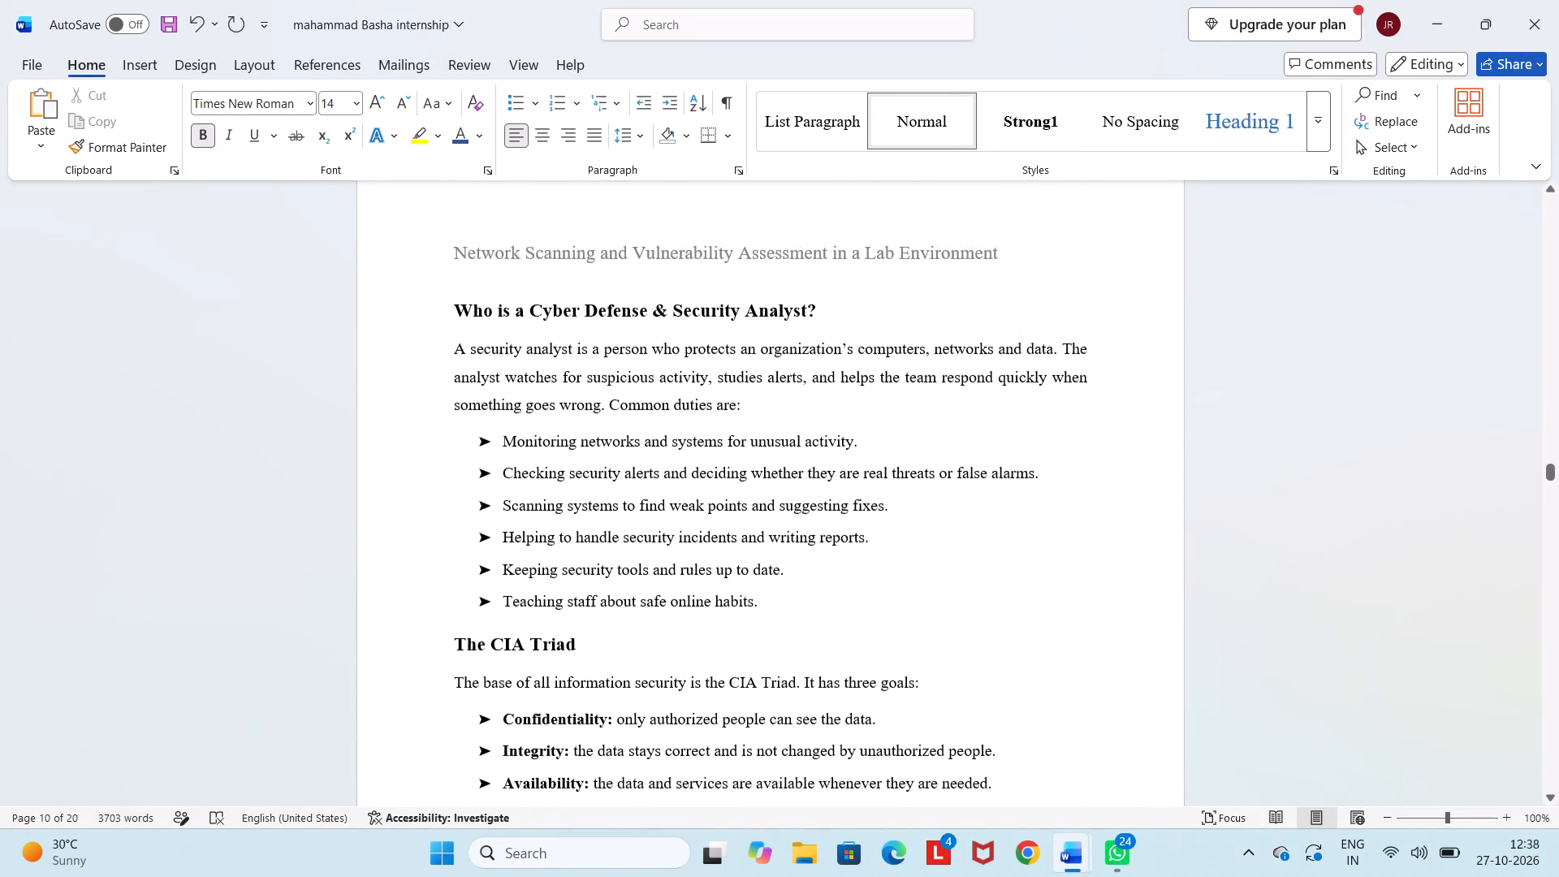
left_click(827, 323)
key("BackSpace")
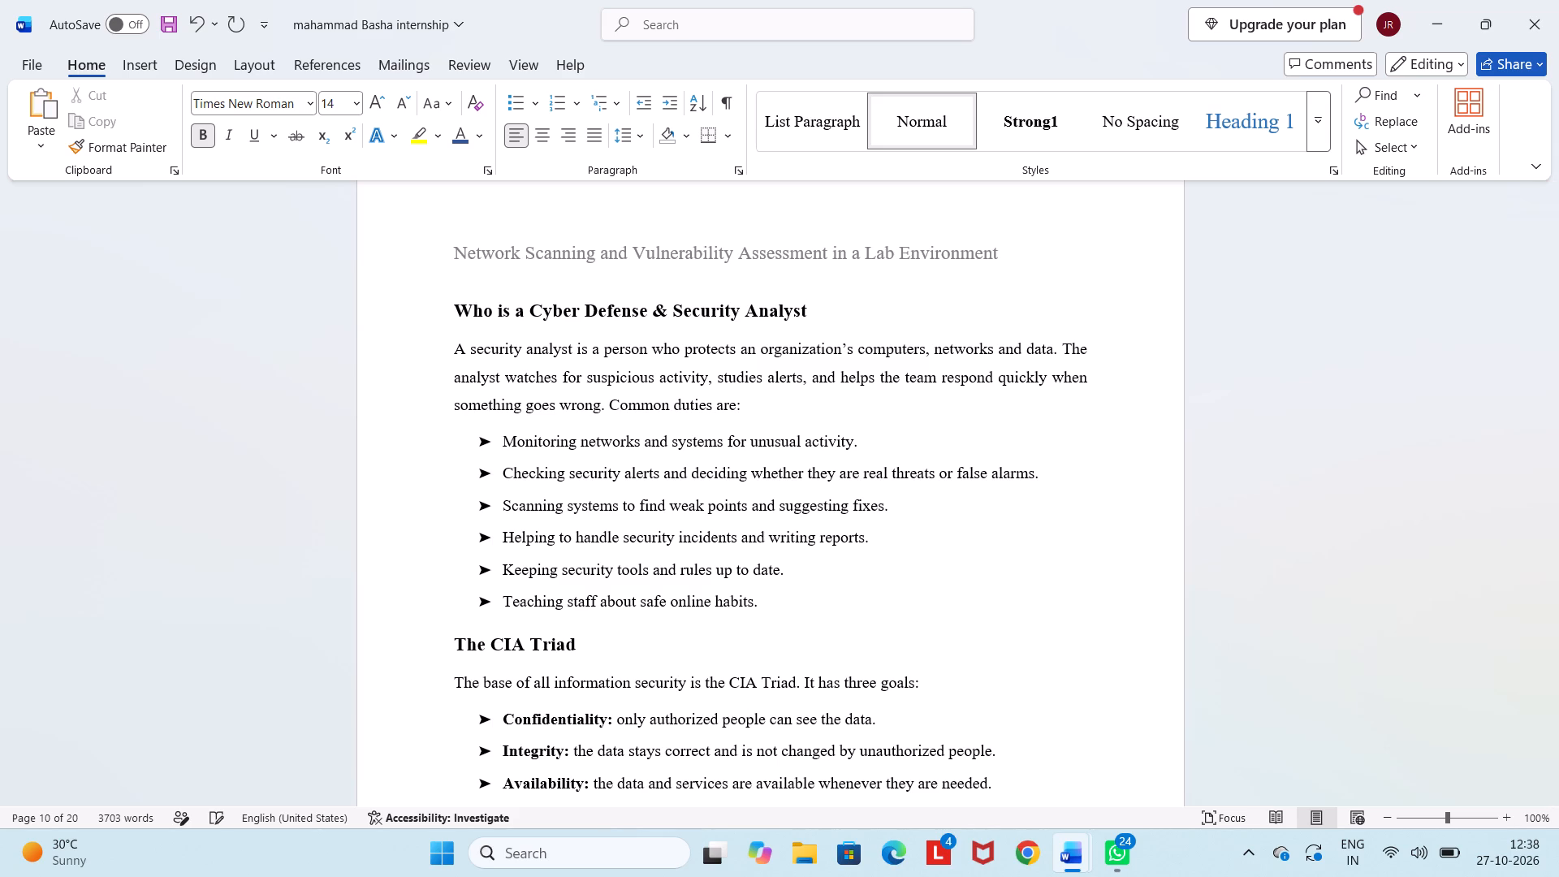
Remove the trailing colon from the "OWASP Top 10 Web Application Risks" subheading, keeping the paragraph below on its own line.
scroll(827, 323, "down", 4)
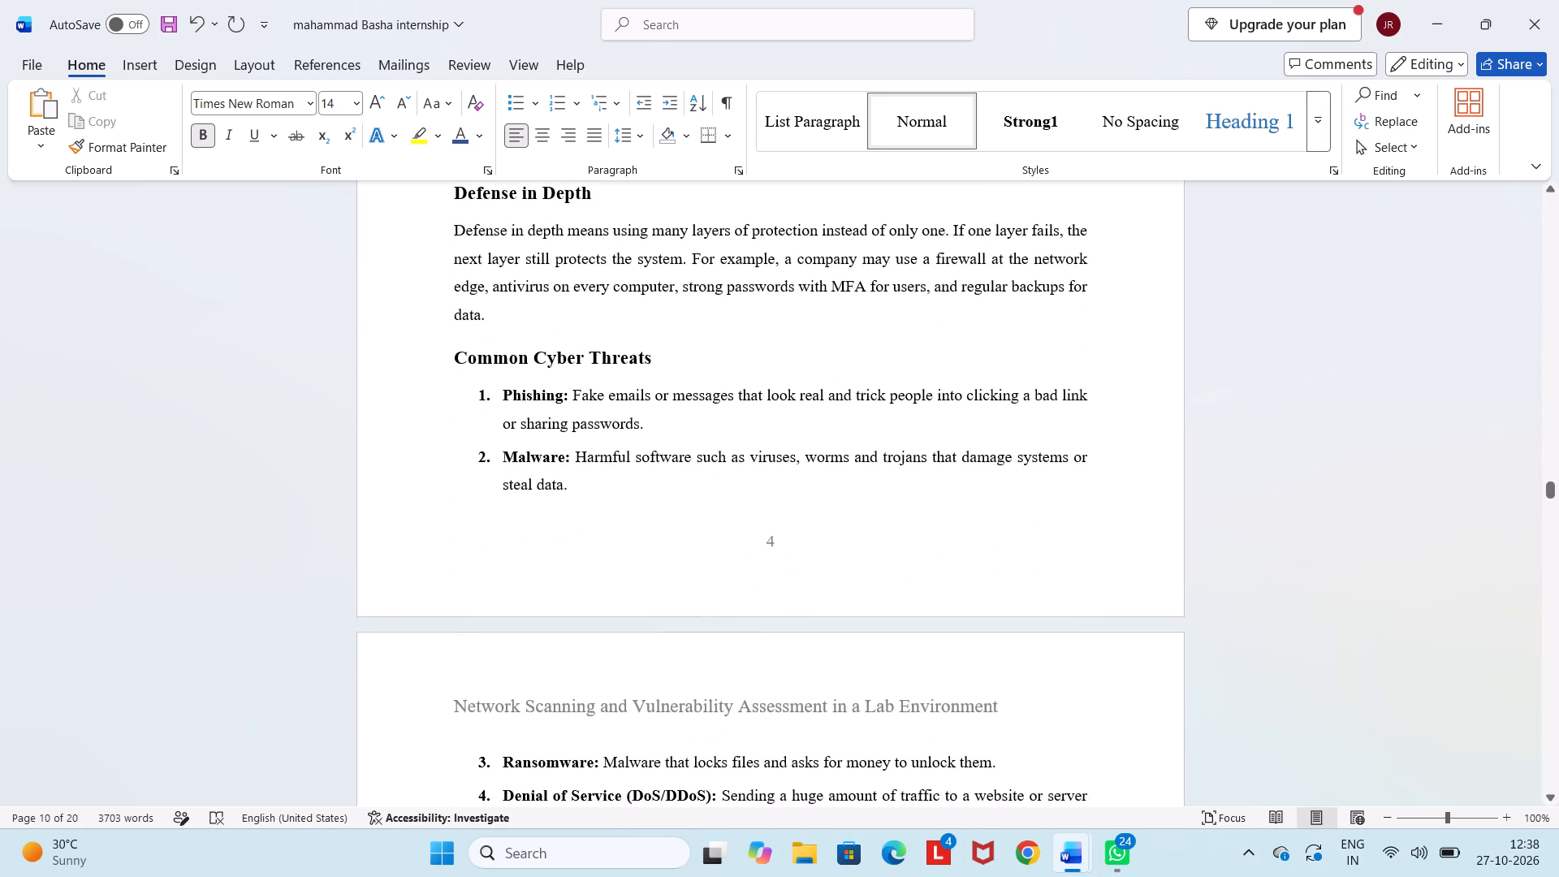
scroll(827, 323, "down", 4)
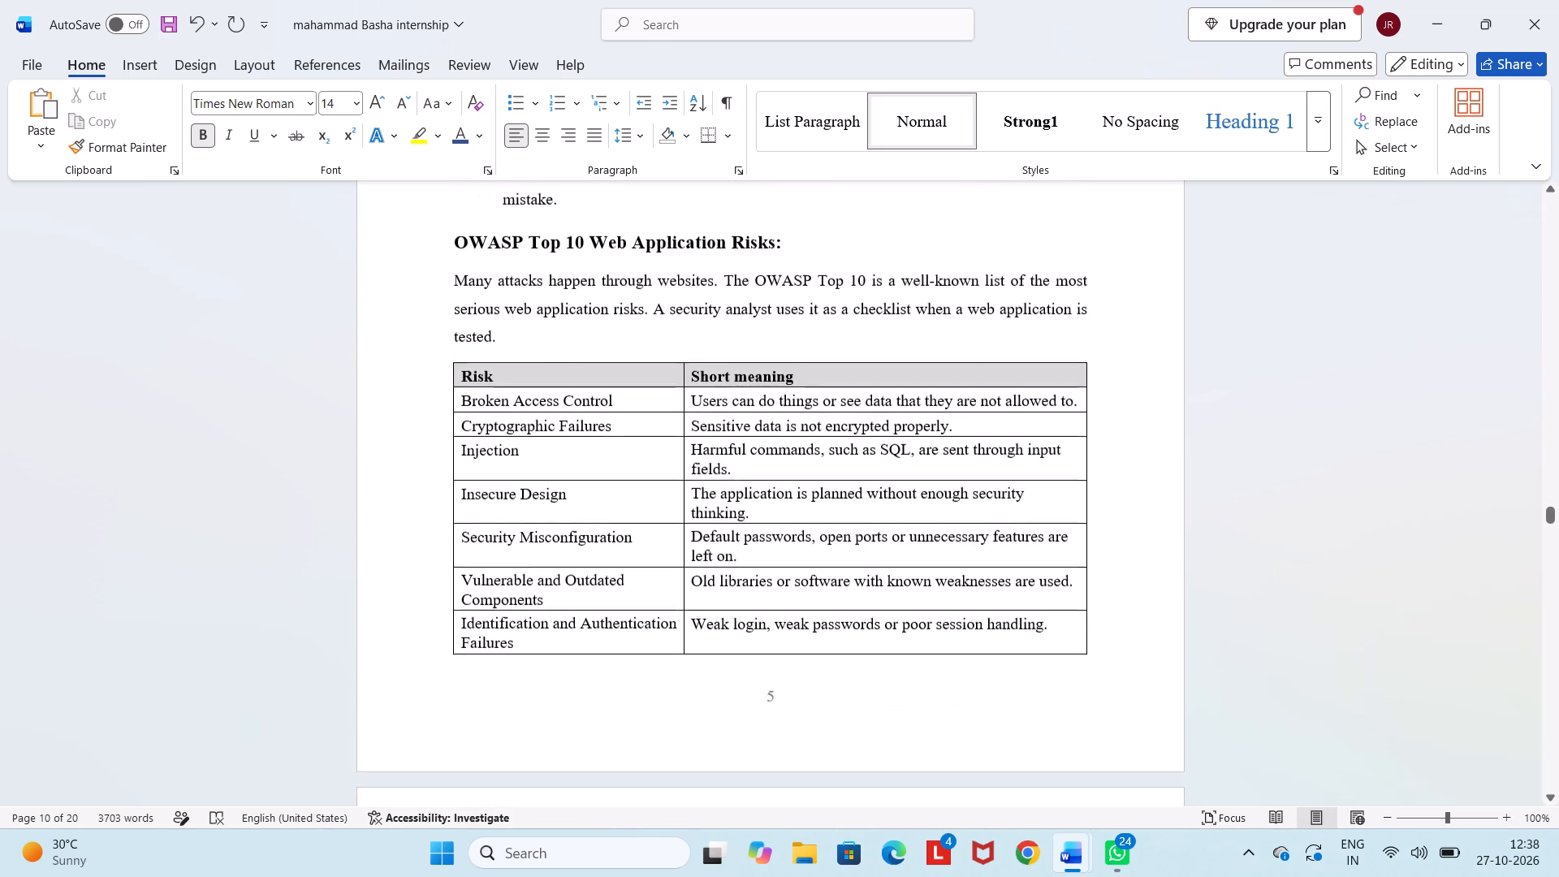
double_click(801, 243)
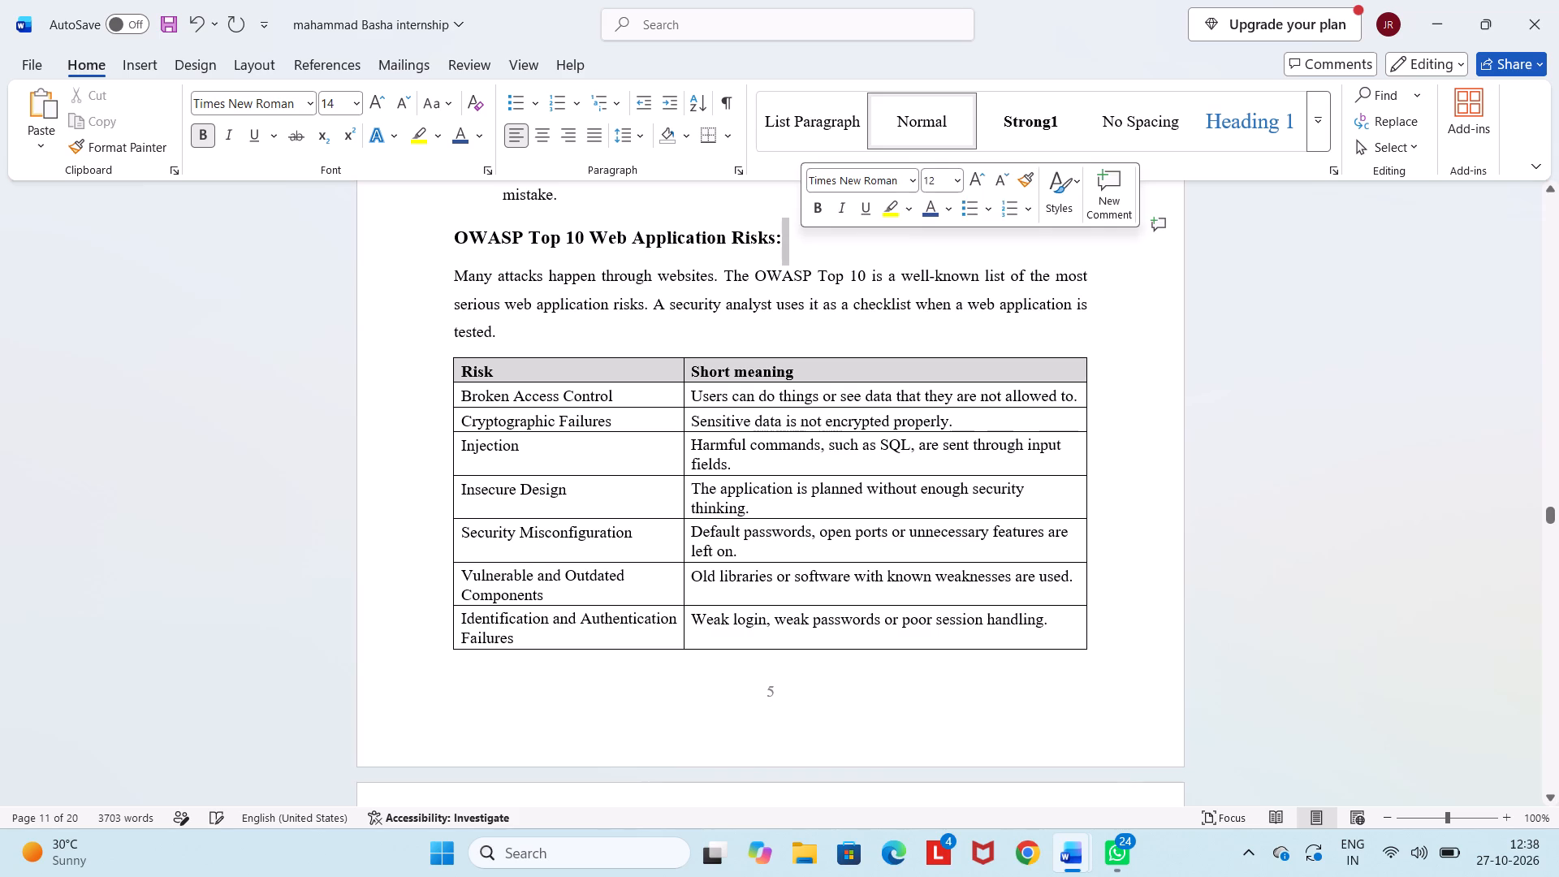
key("BackSpace")
key("BackSpace")
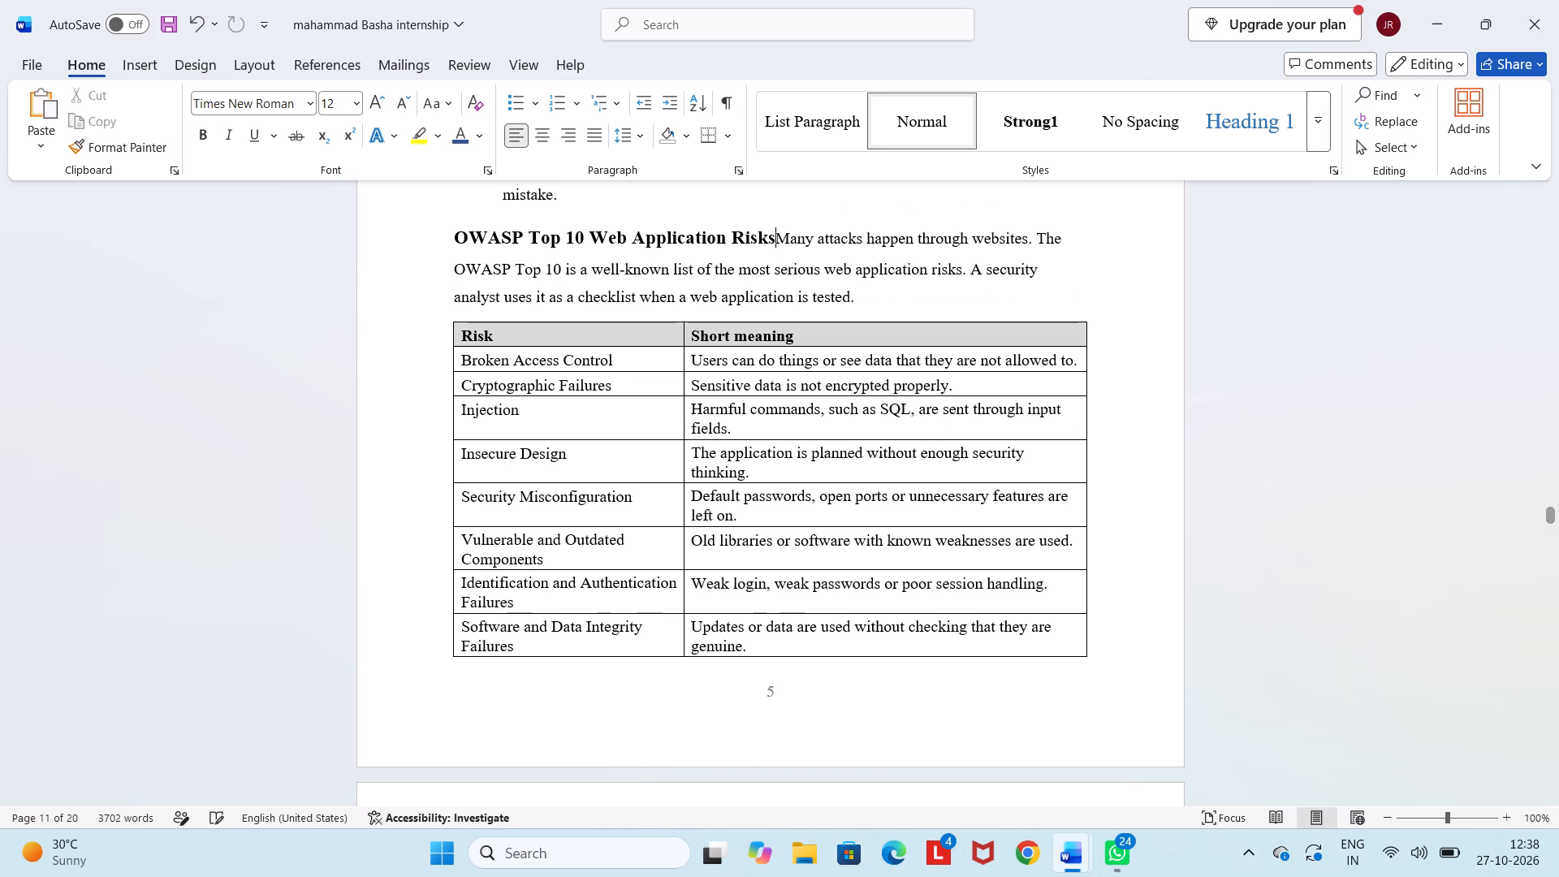
key("Return")
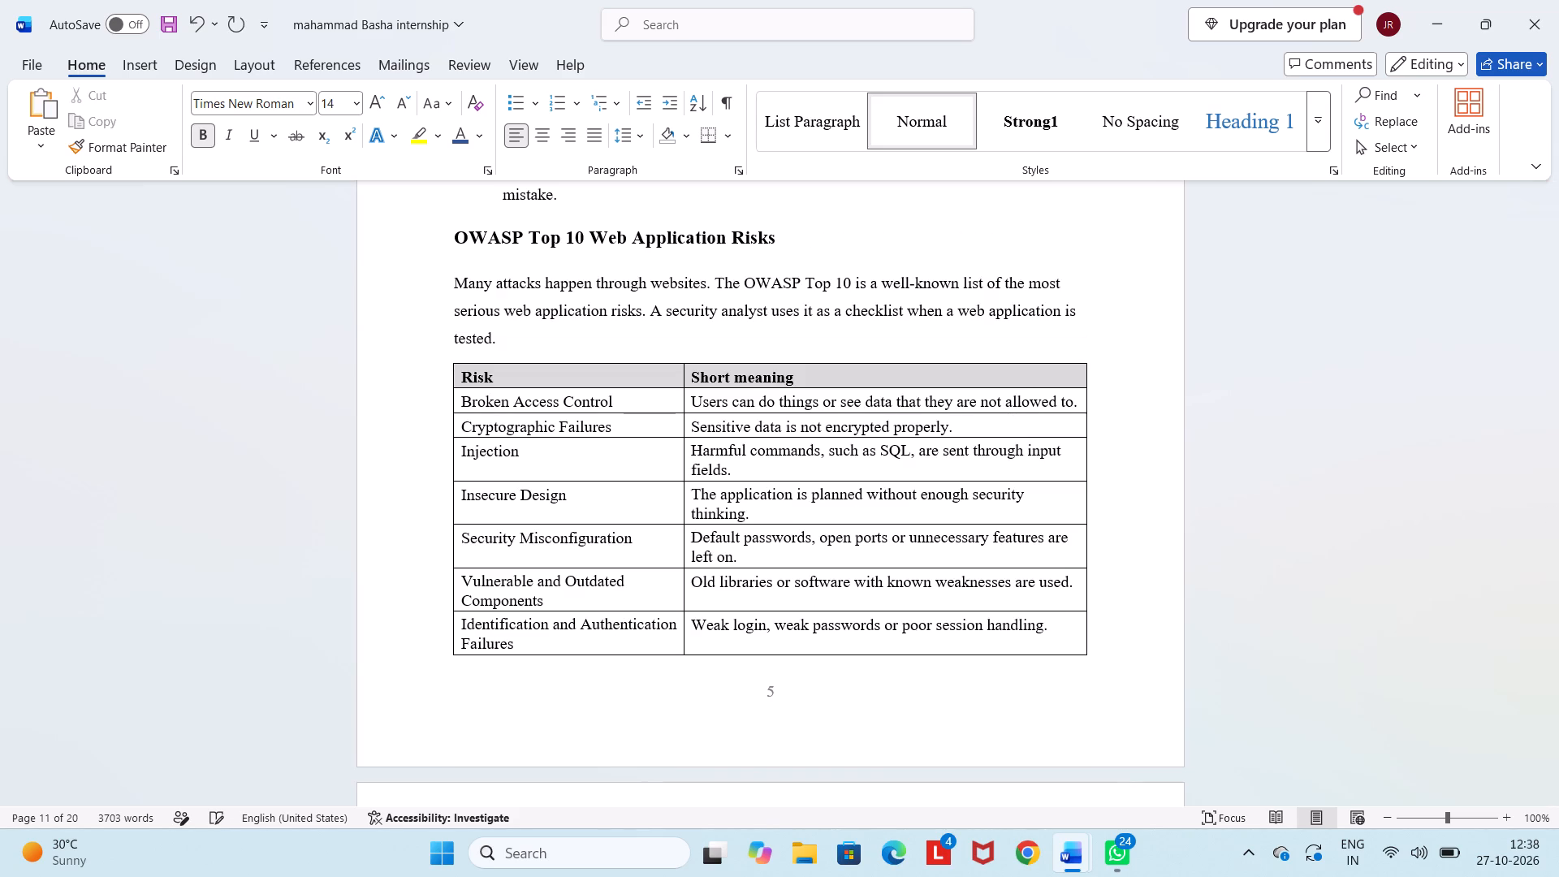
Remove the trailing colons from chapter 4's "Types of Security Tools" and "Working of Security Monitoring" subheadings.
scroll(801, 243, "down", 2)
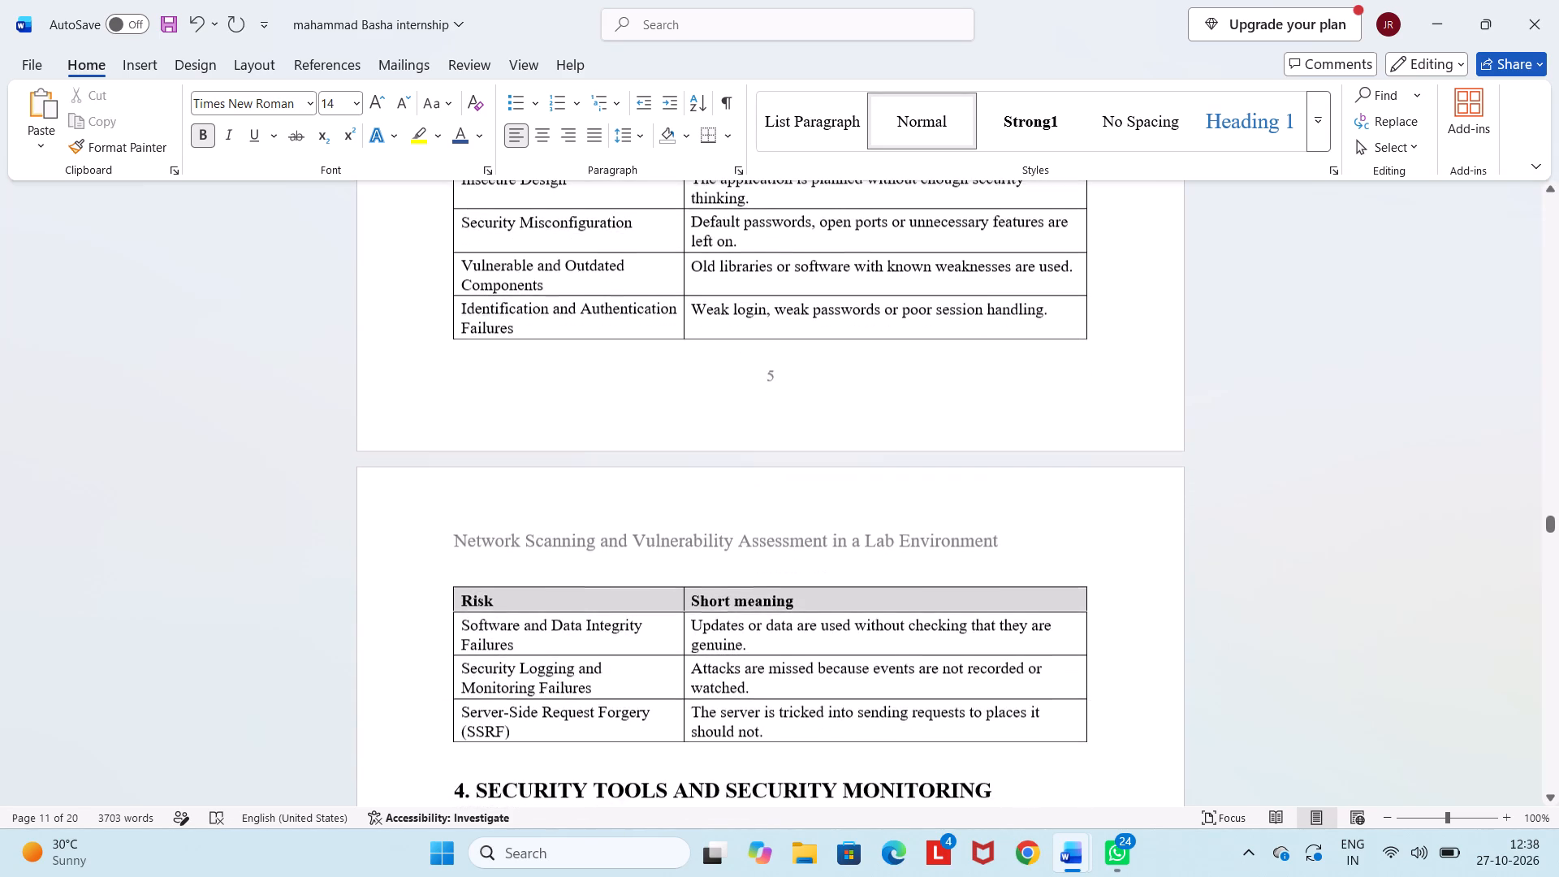
scroll(801, 243, "down", 1)
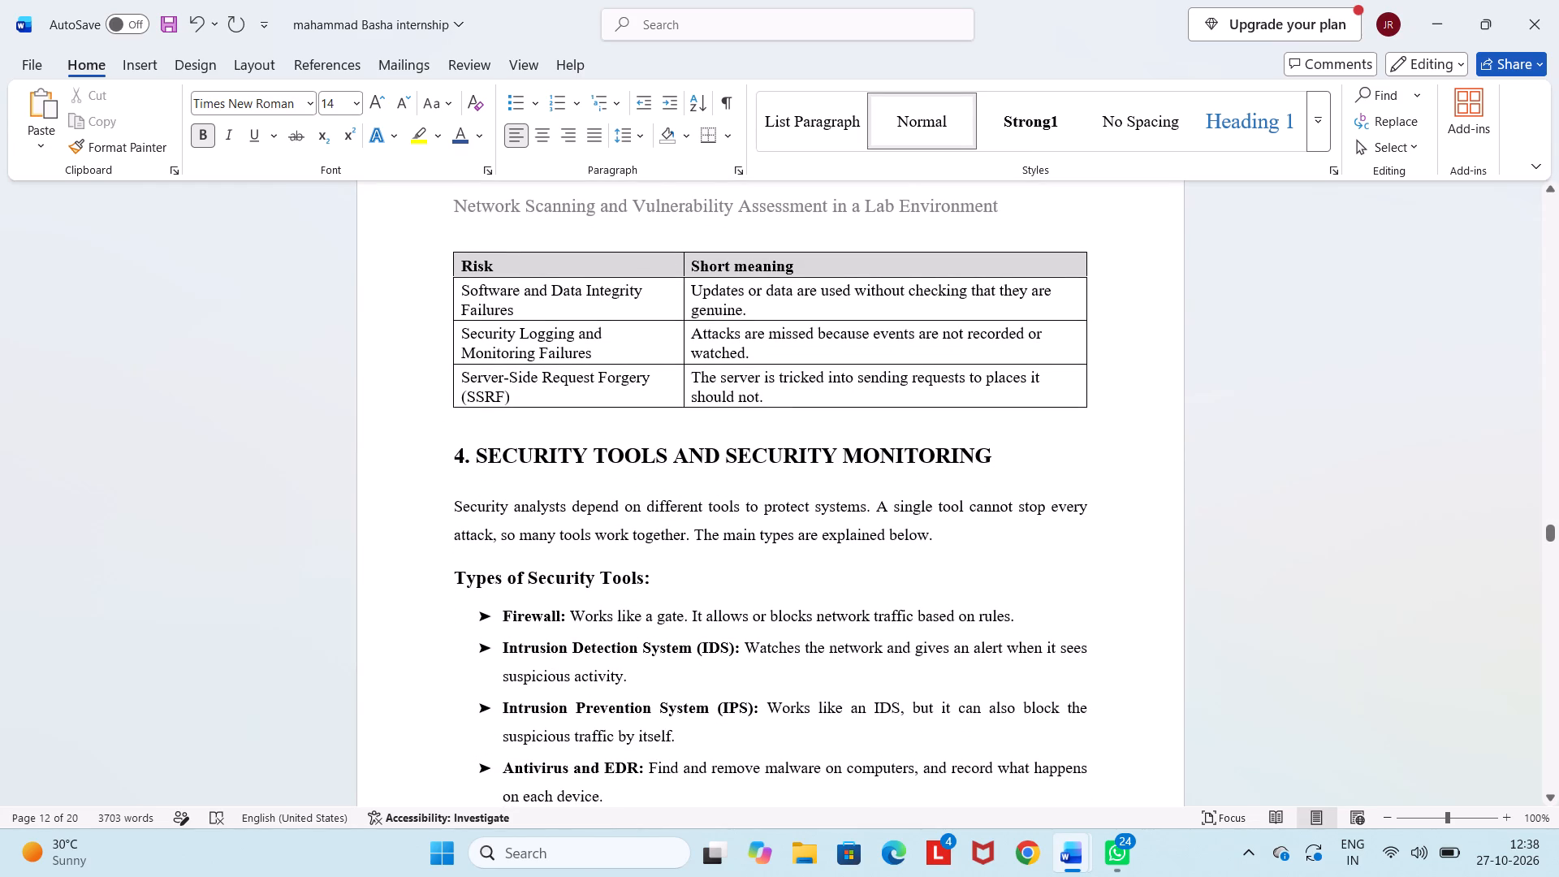
scroll(801, 243, "down", 1)
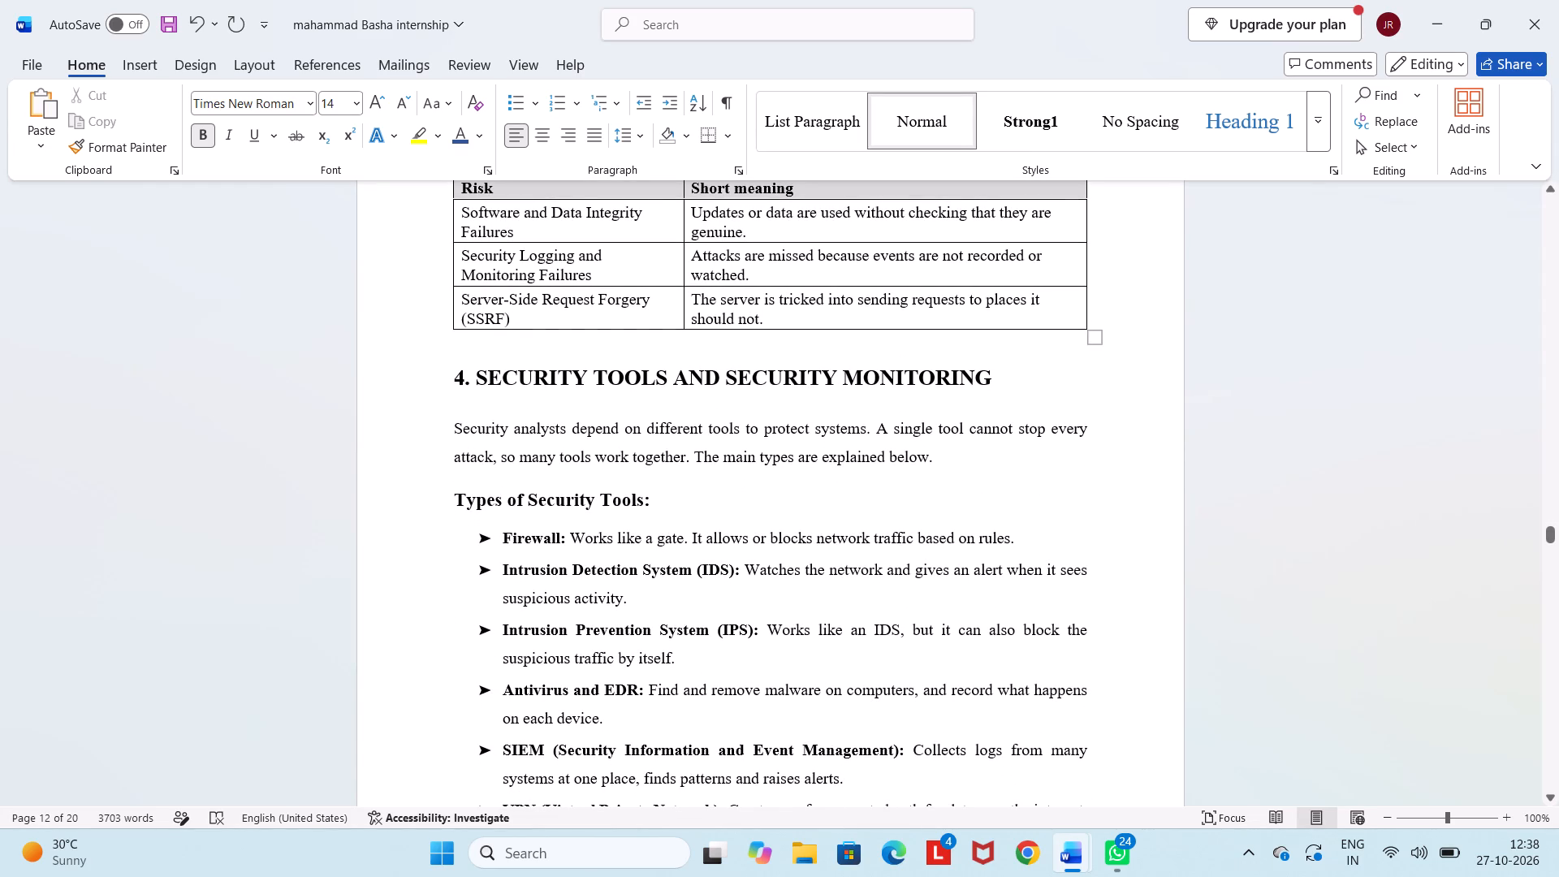
left_click(656, 502)
key("BackSpace")
scroll(656, 502, "down", 1)
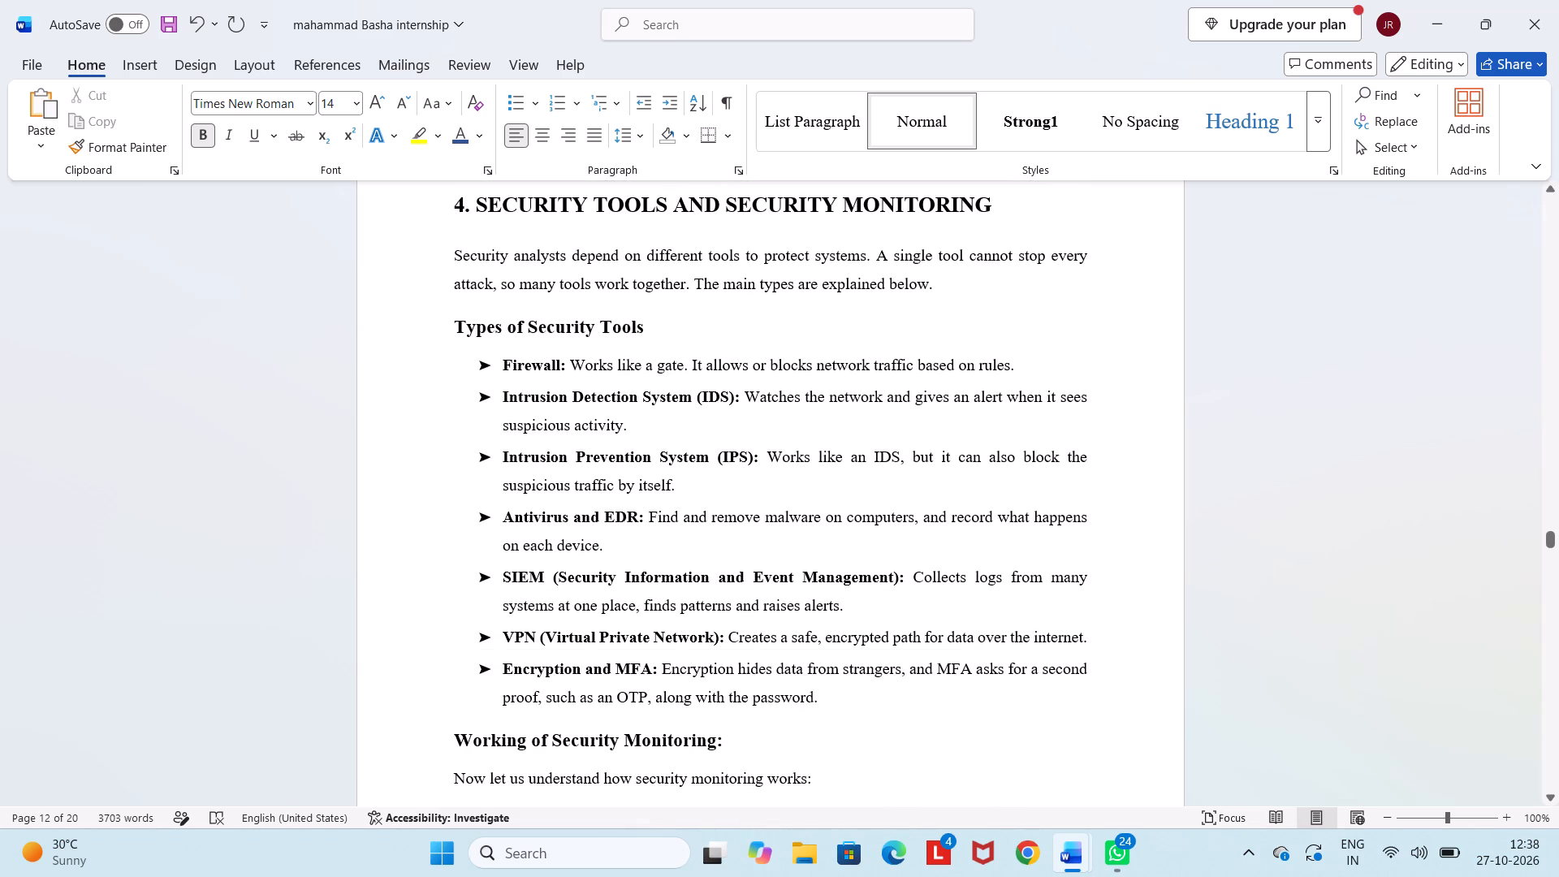
left_click(732, 747)
key("BackSpace")
Remove the trailing colon from the "Stages of Security Monitoring" subheading in chapter 4.
scroll(732, 747, "down", 3)
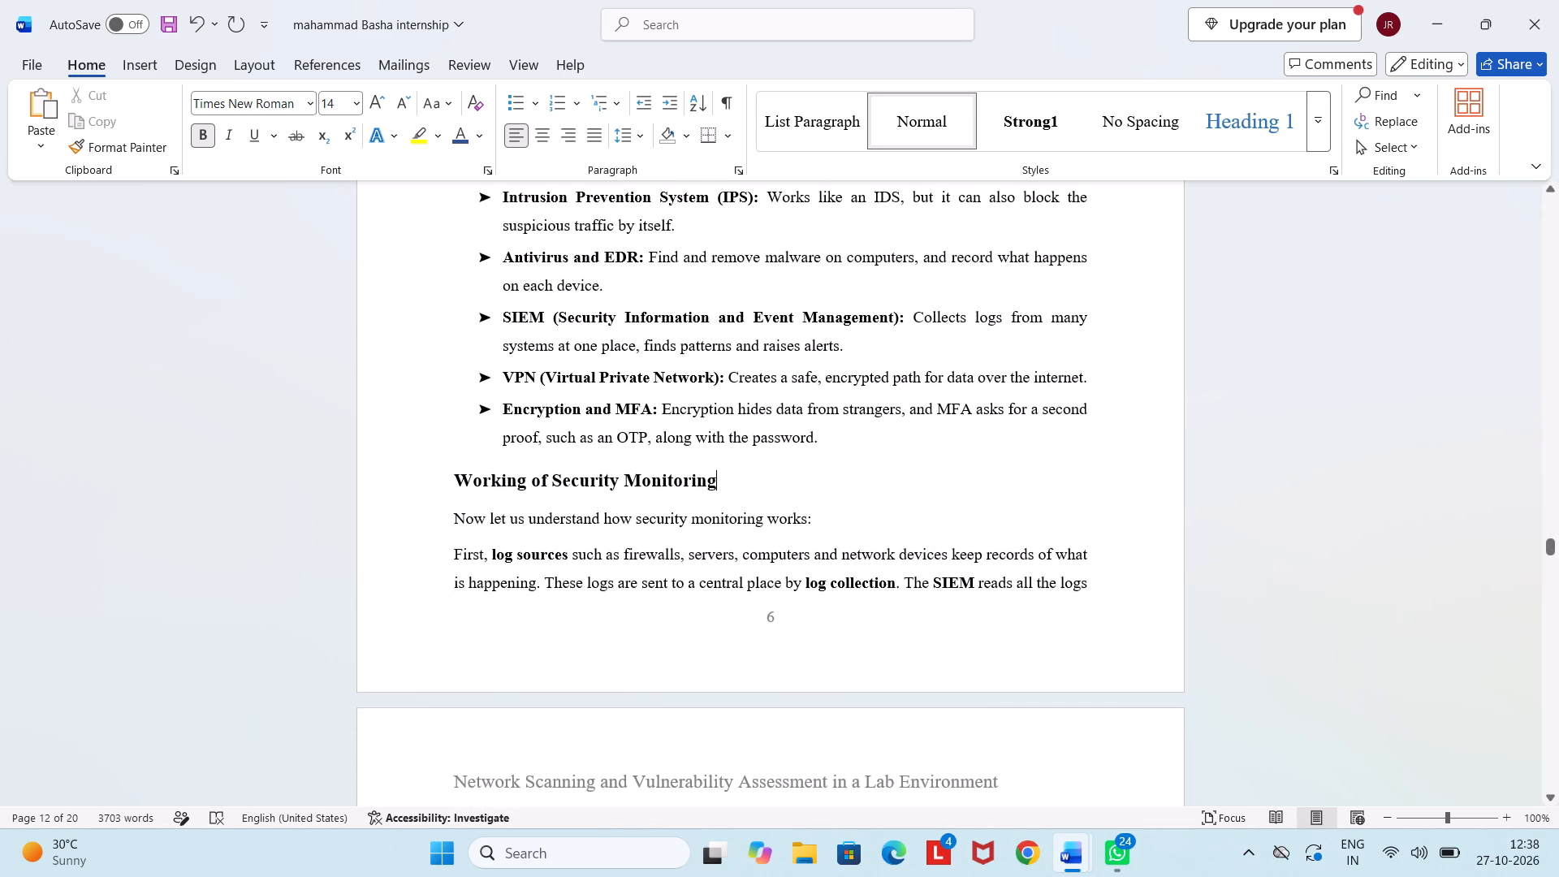
scroll(732, 747, "down", 2)
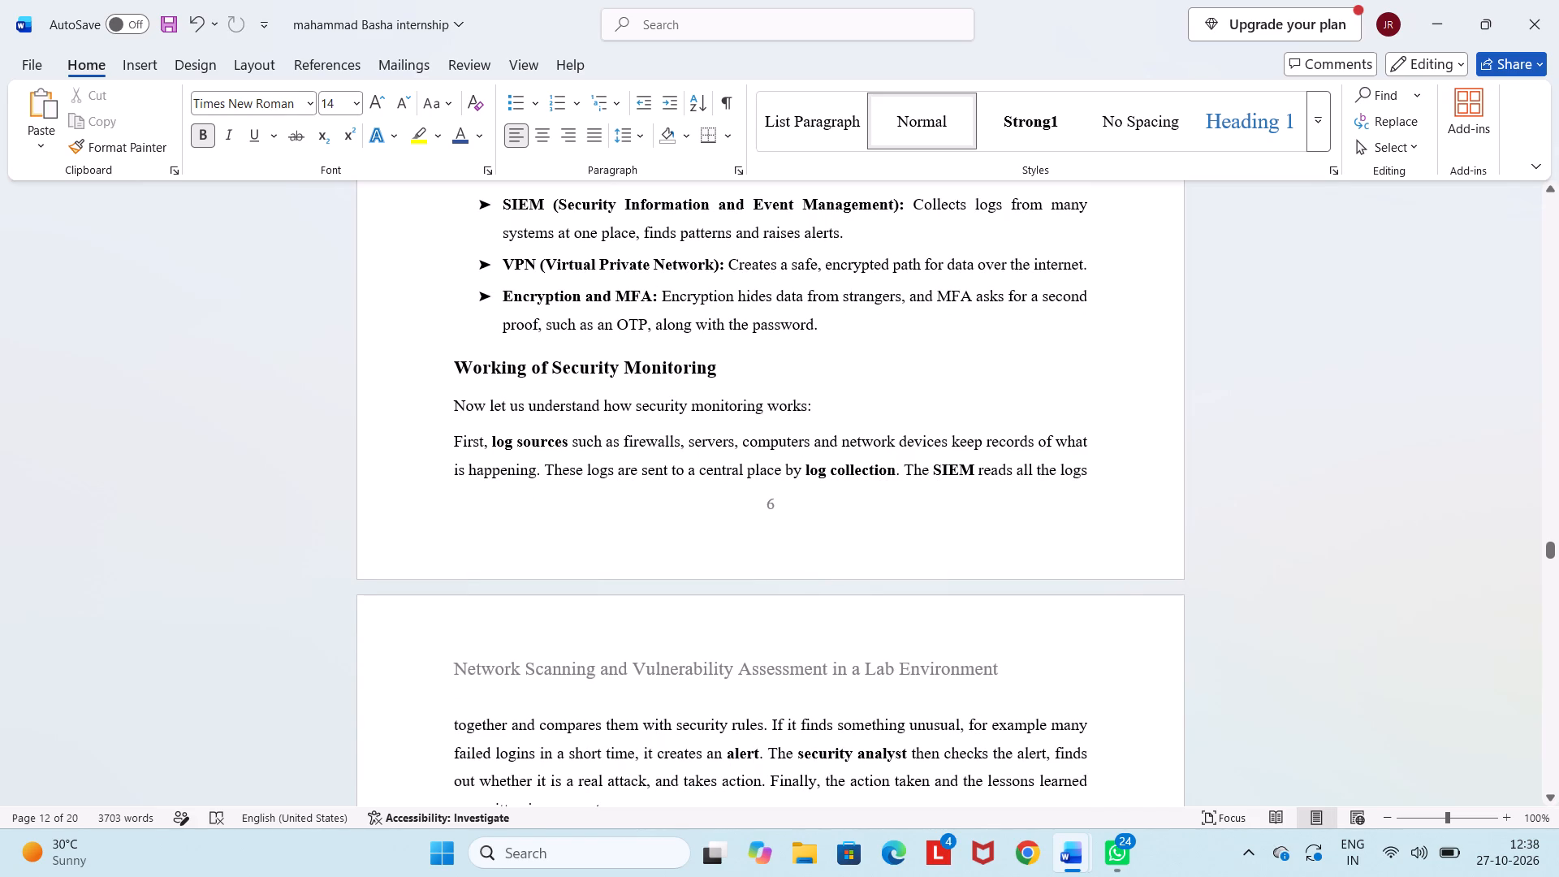
scroll(843, 363, "down", 2)
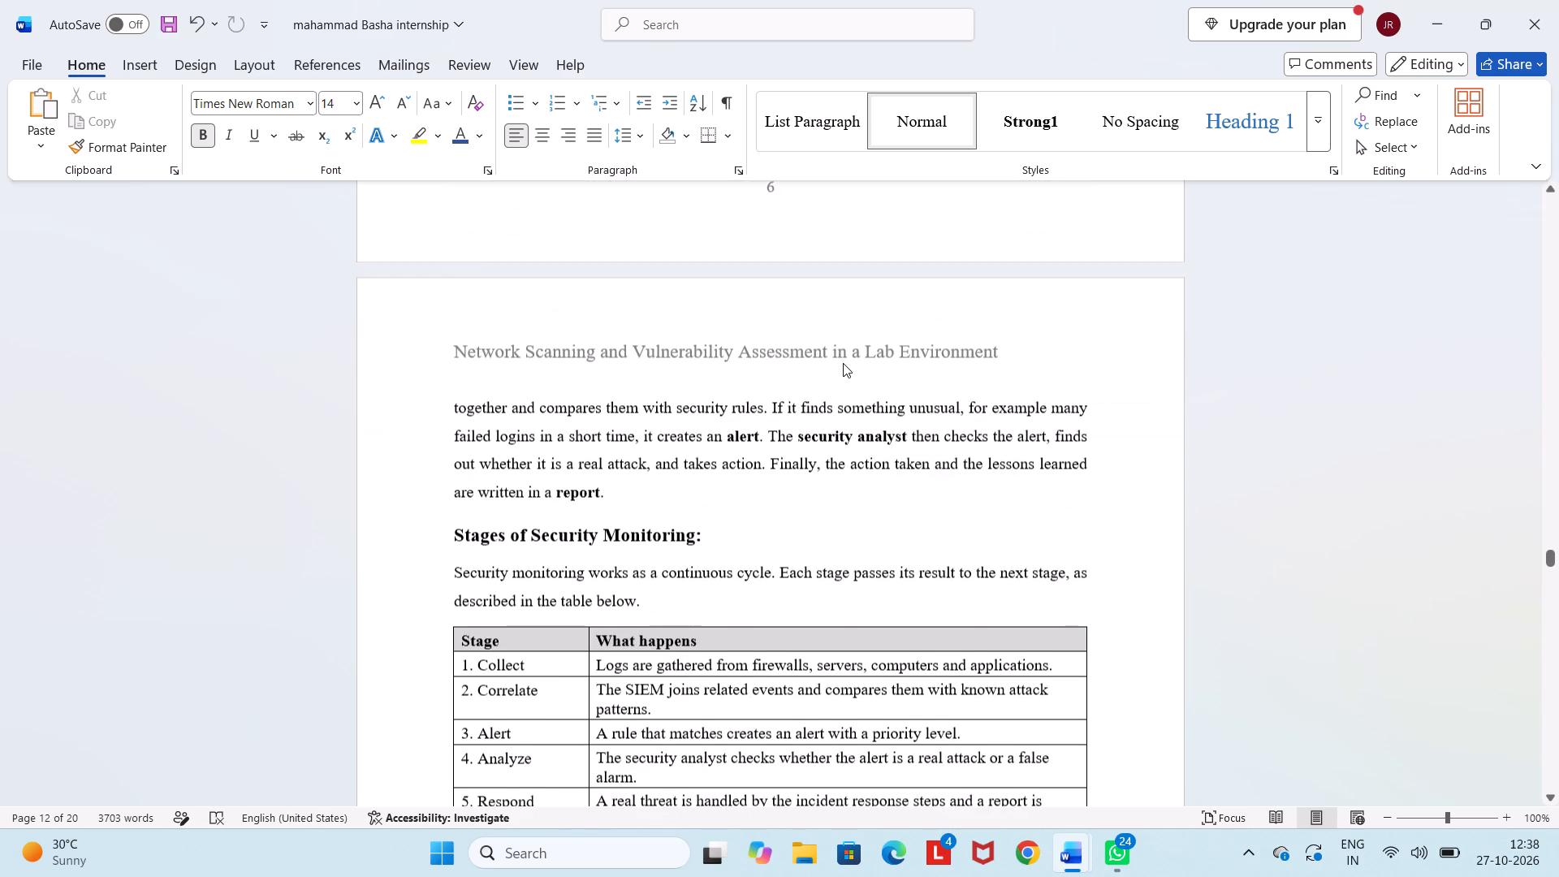
left_click(712, 533)
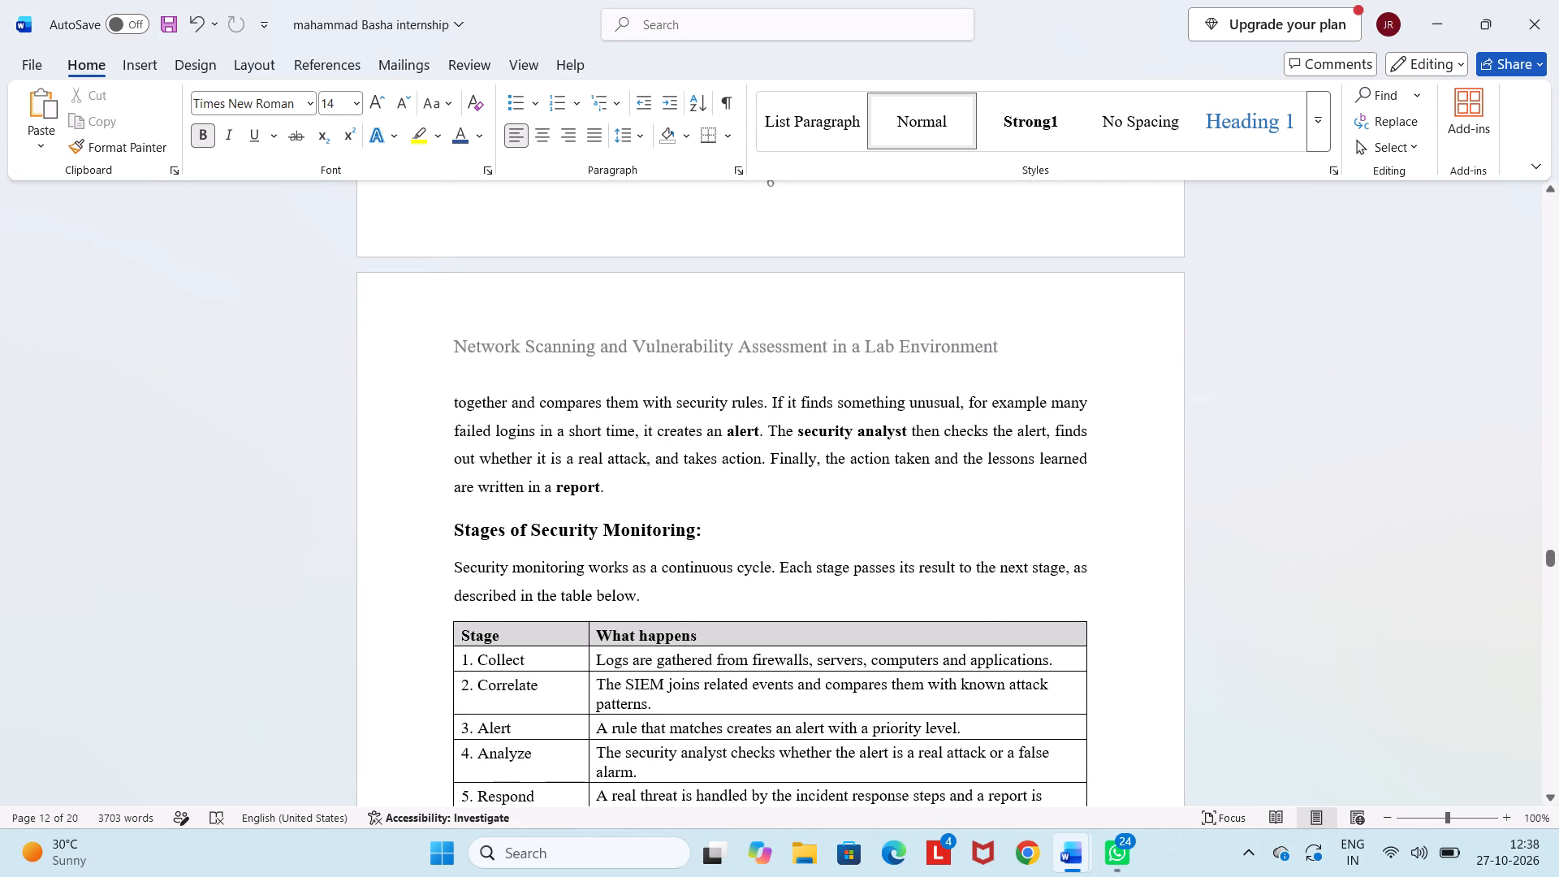
key("BackSpace")
Remove the bold from "security analyst" and "report" in the paragraph above the "Stages of Security Monitoring" subheading.
left_click_drag(795, 427, 905, 469)
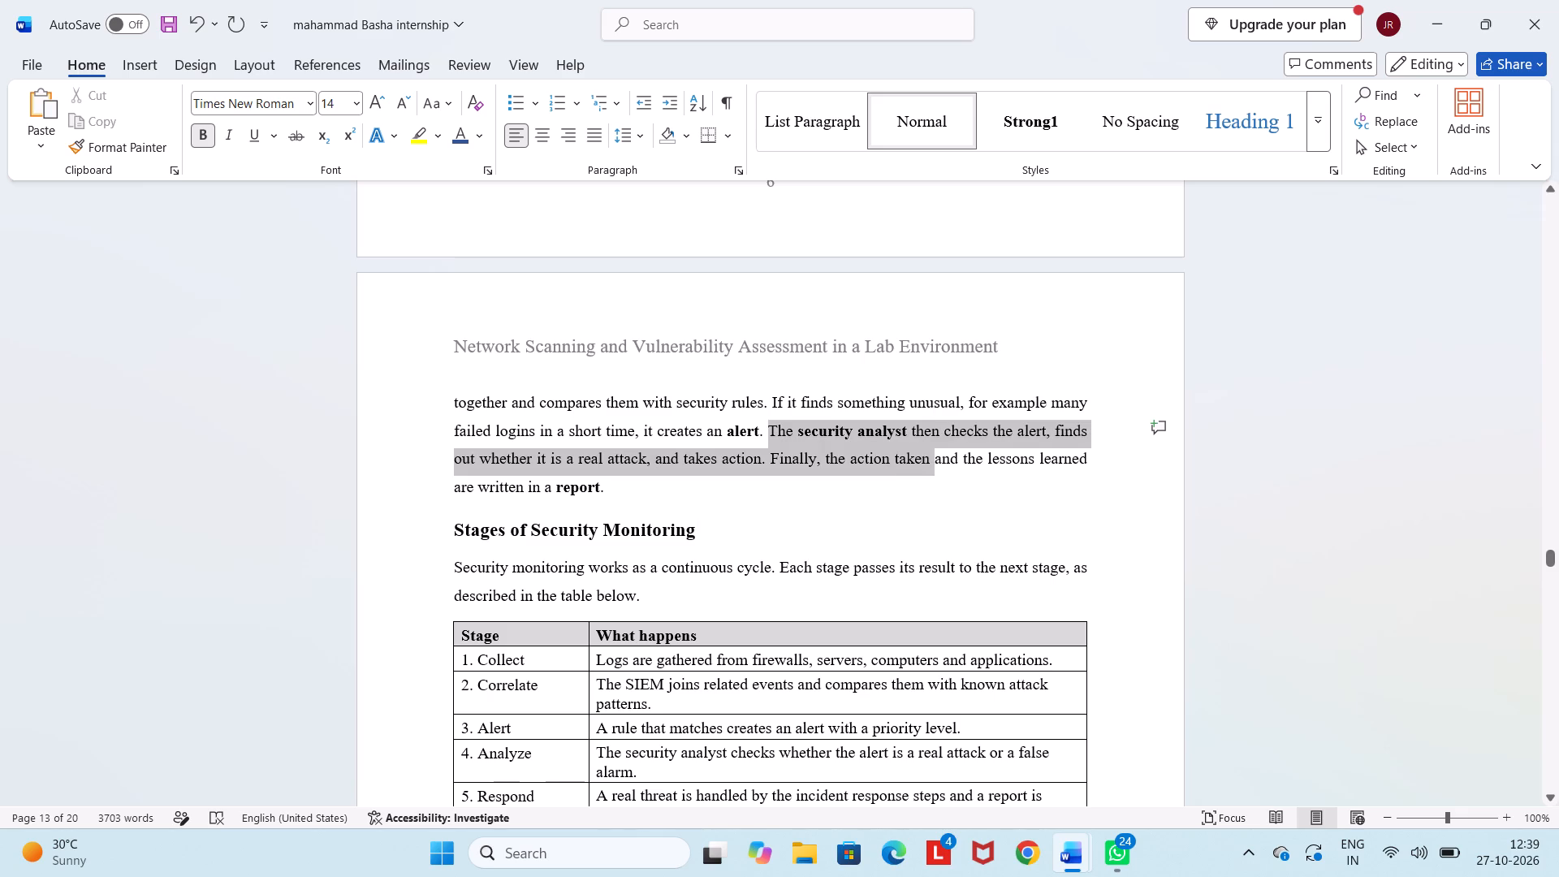
left_click_drag(905, 469, 908, 422)
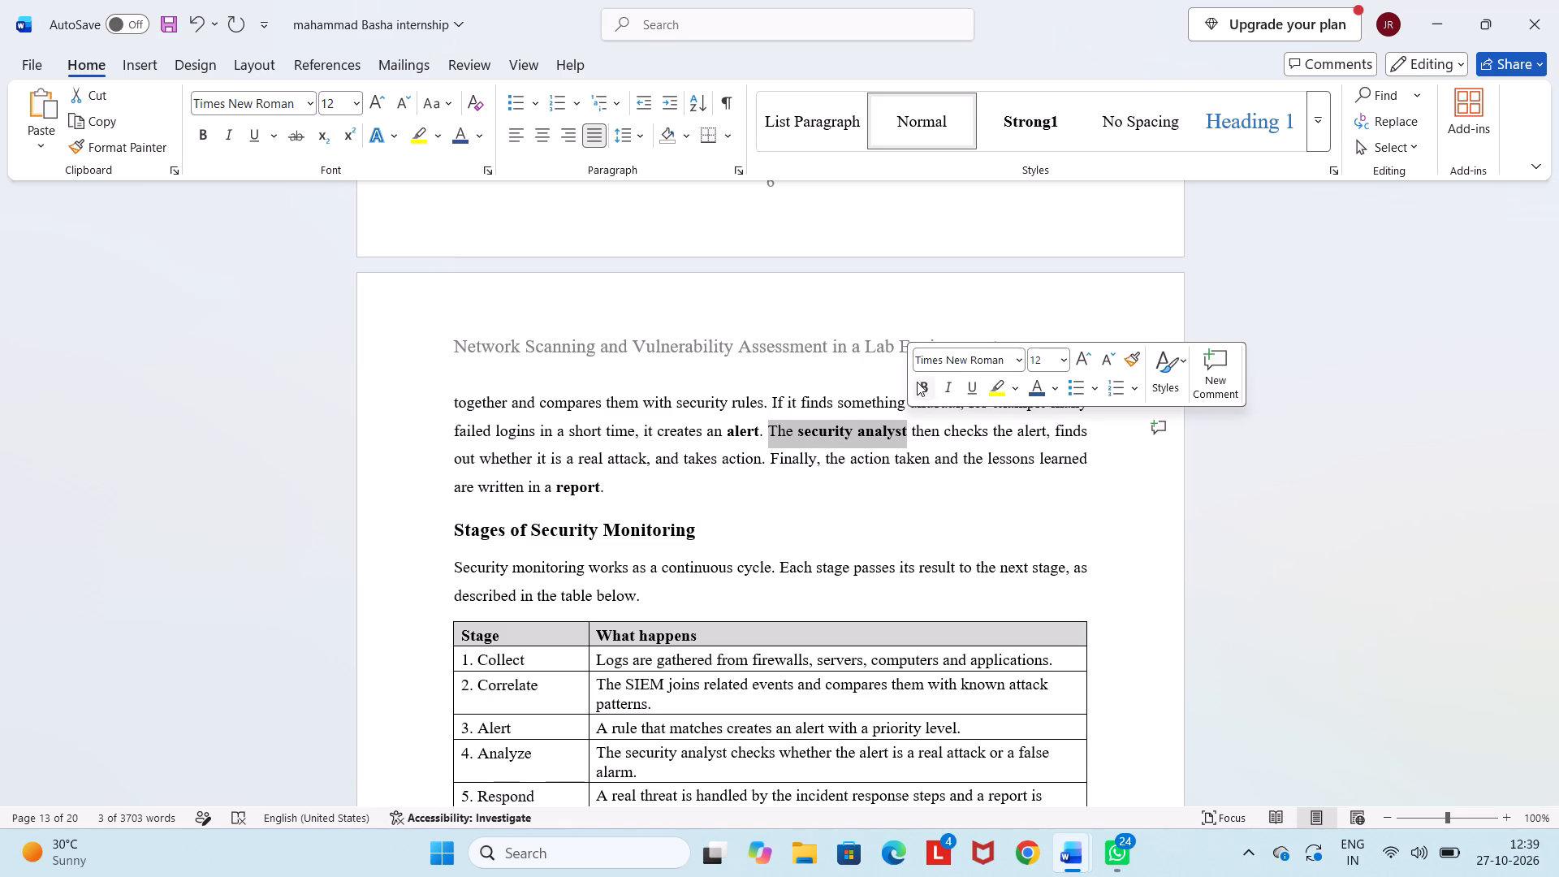
left_click(917, 386)
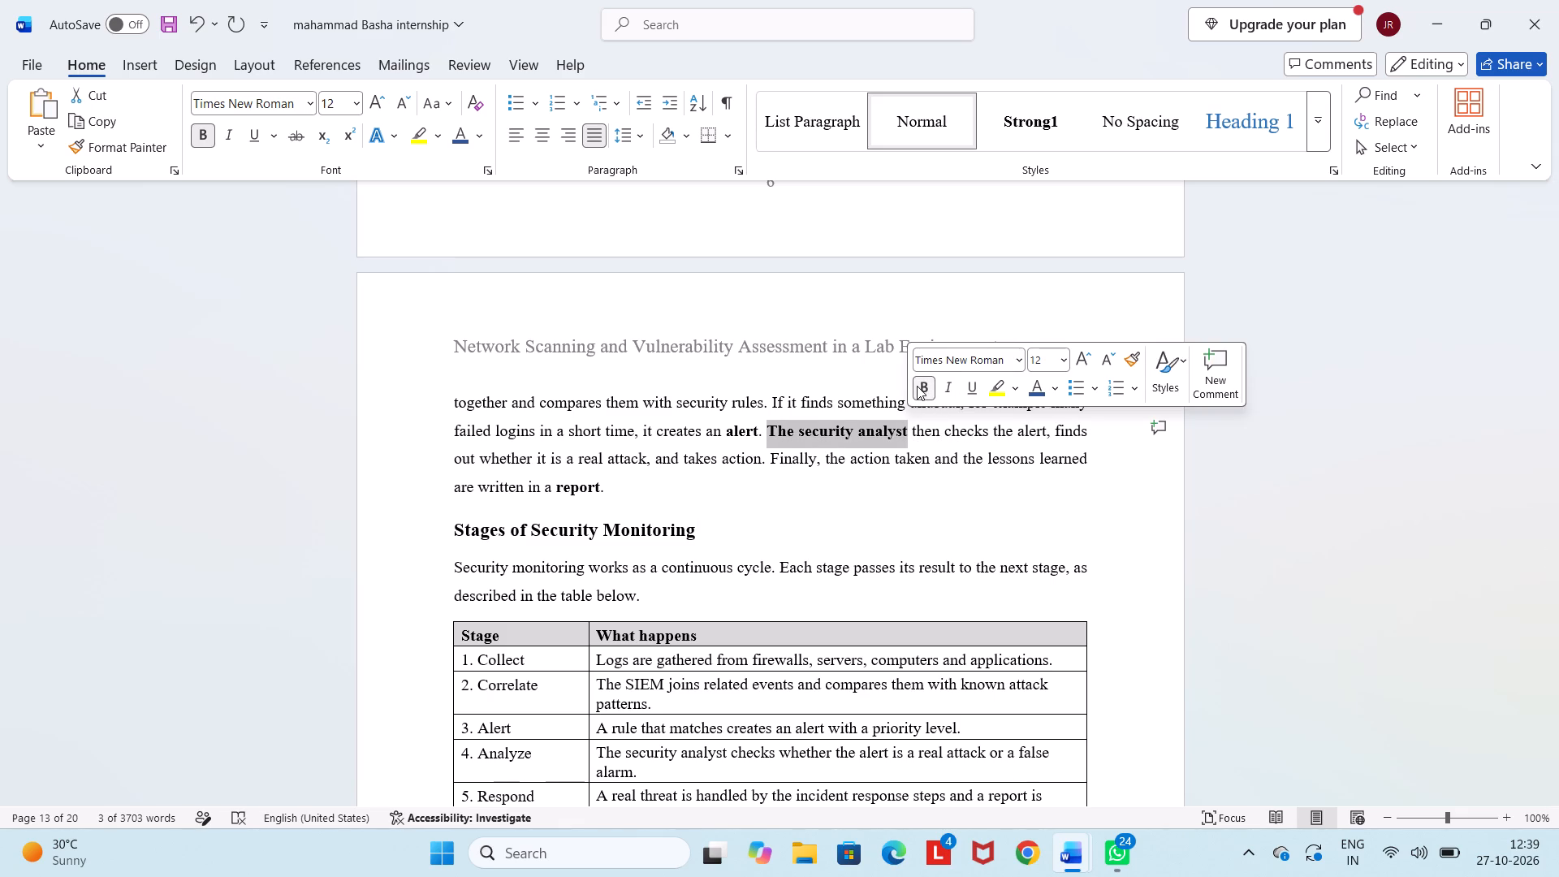
left_click(917, 386)
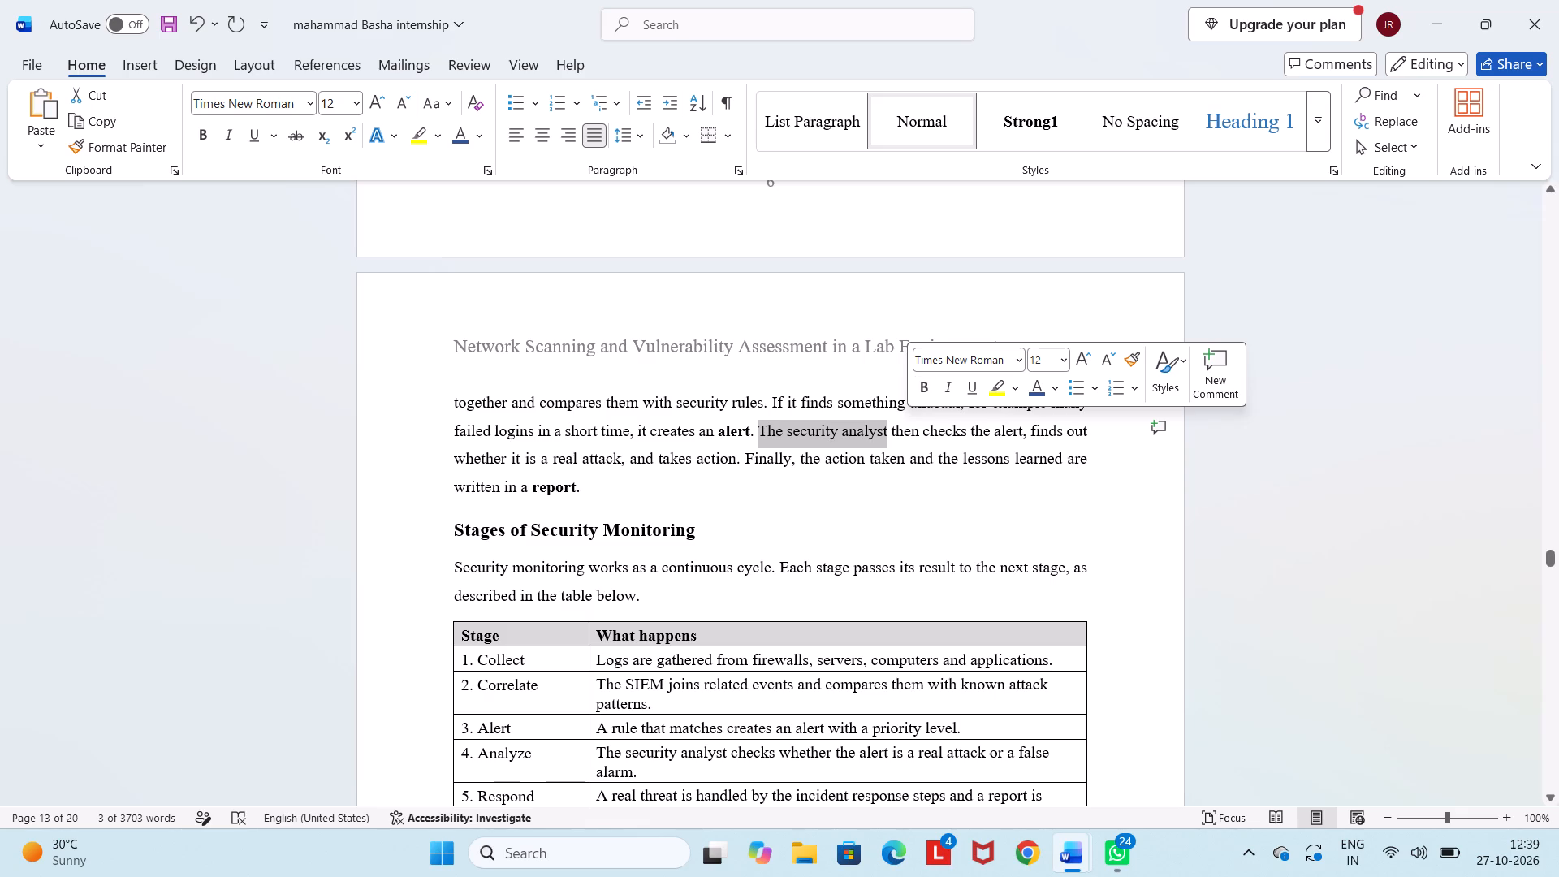
left_click(584, 496)
left_click_drag(584, 496, 545, 473)
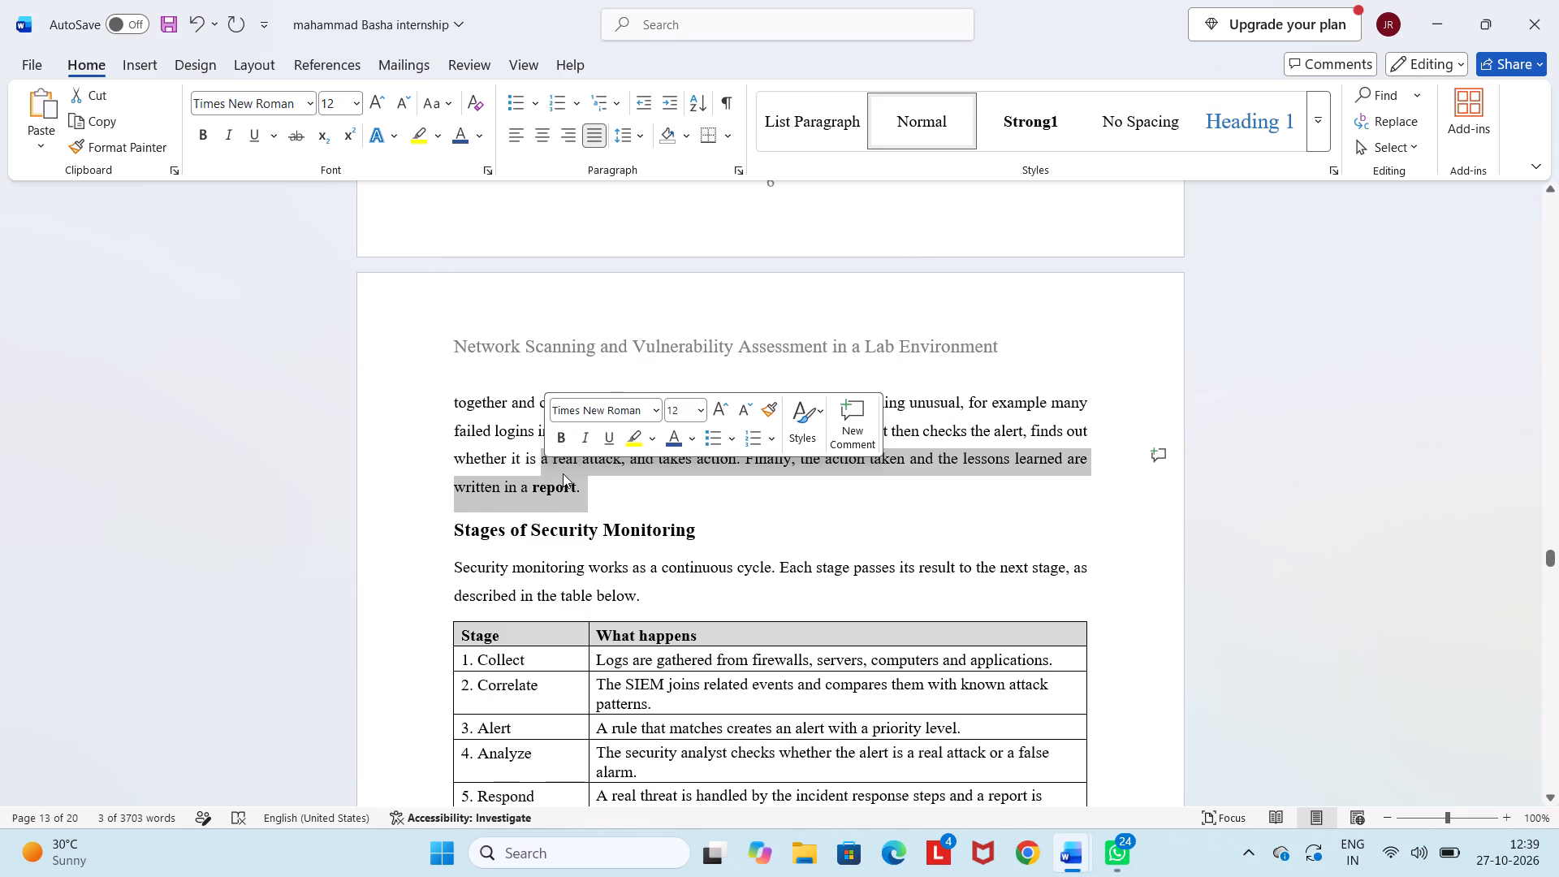
double_click(566, 477)
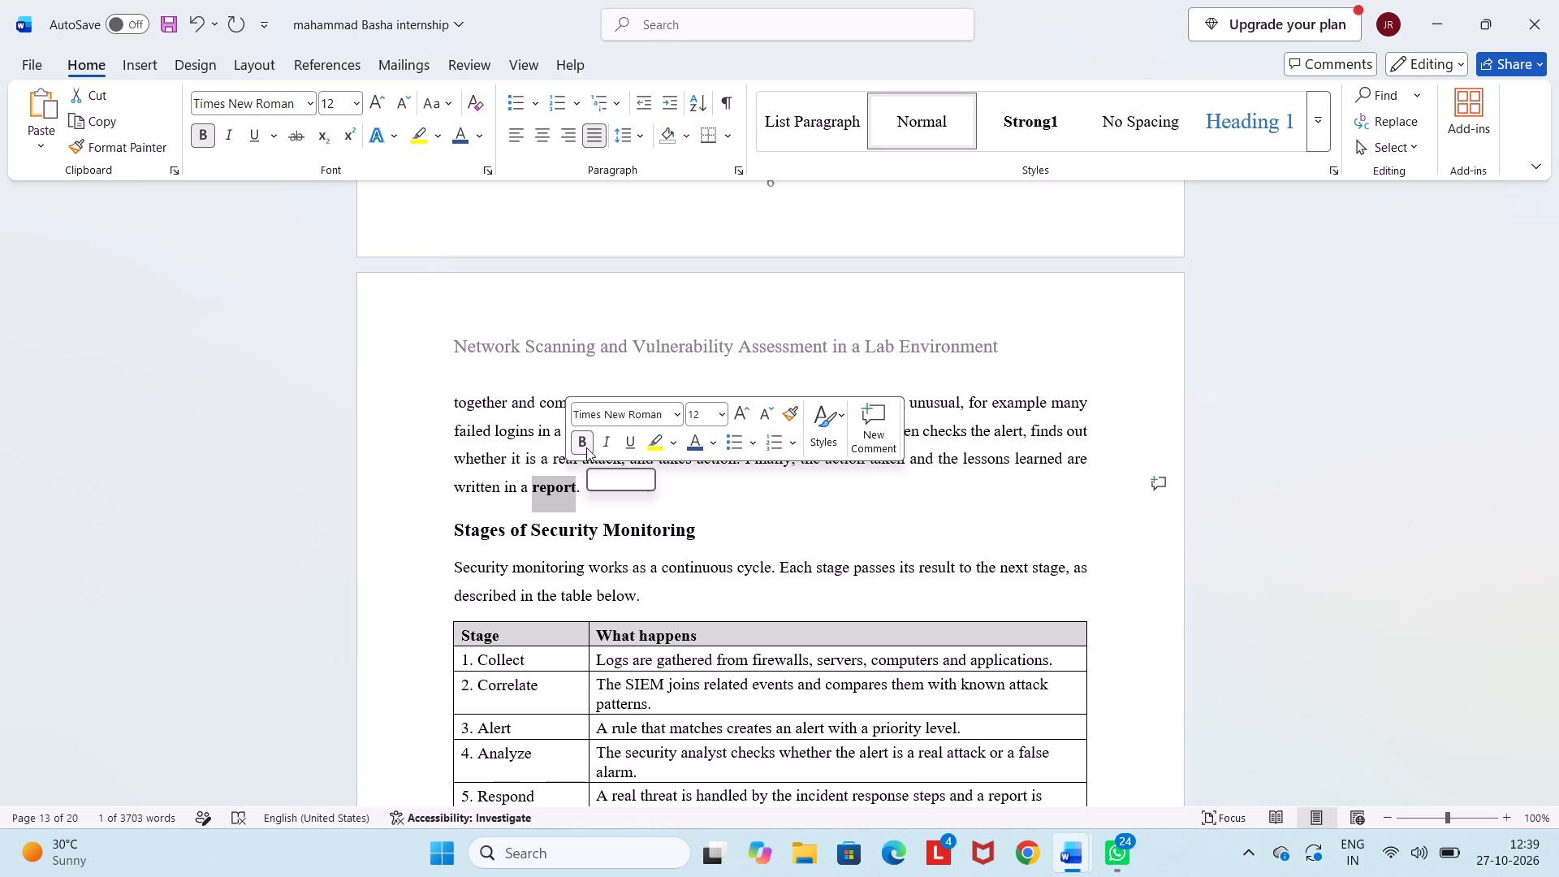
left_click(586, 447)
left_click(621, 558)
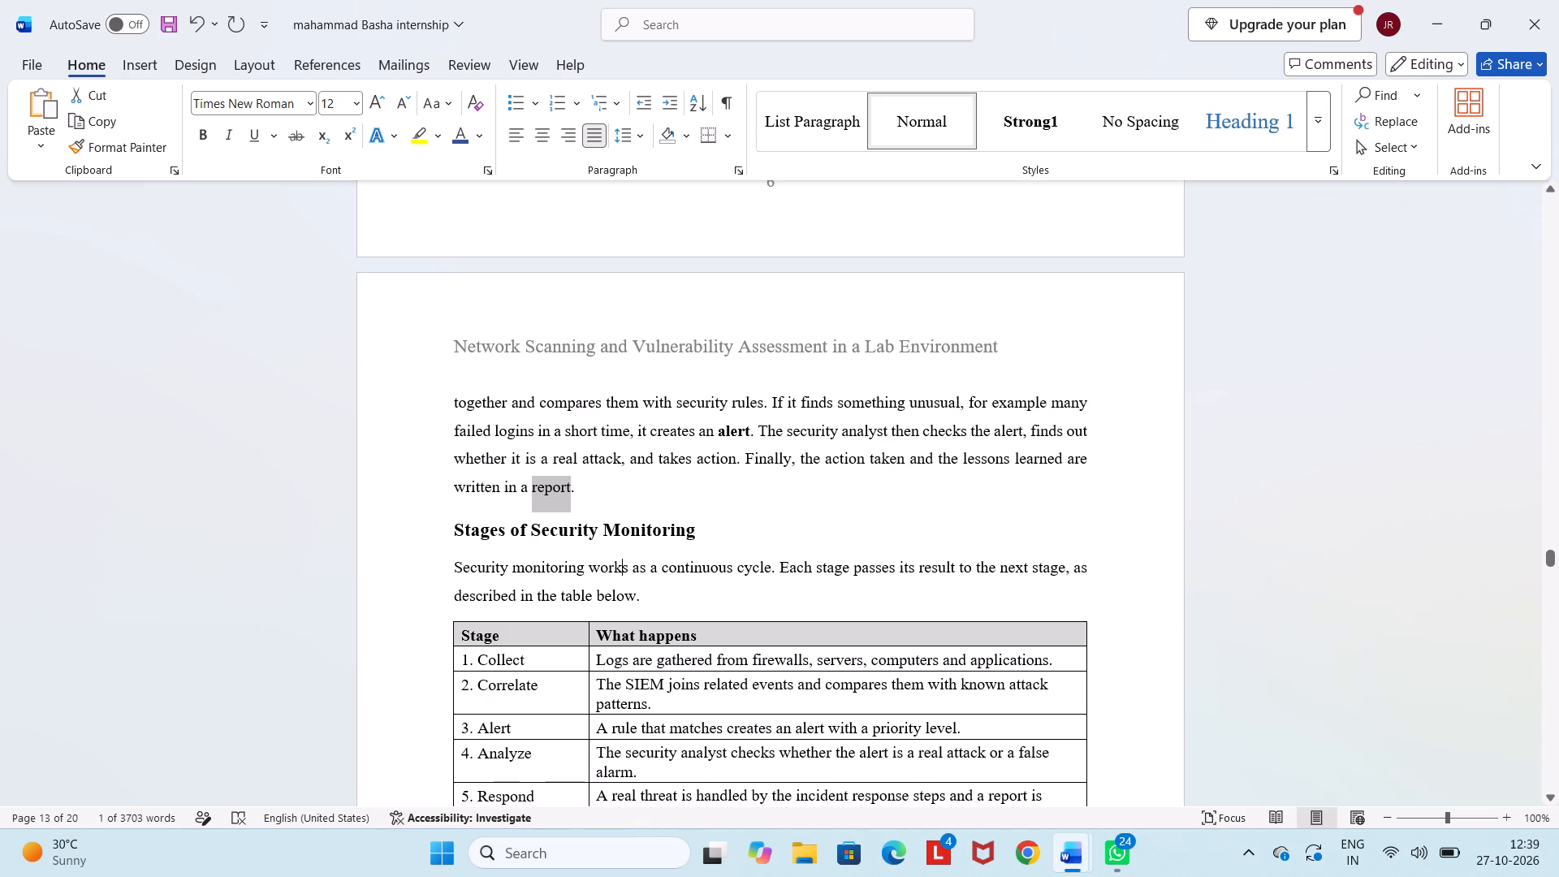
Remove the trailing colon from the "Advantages of Security Monitoring" subheading below the stages table.
scroll(621, 558, "down", 2)
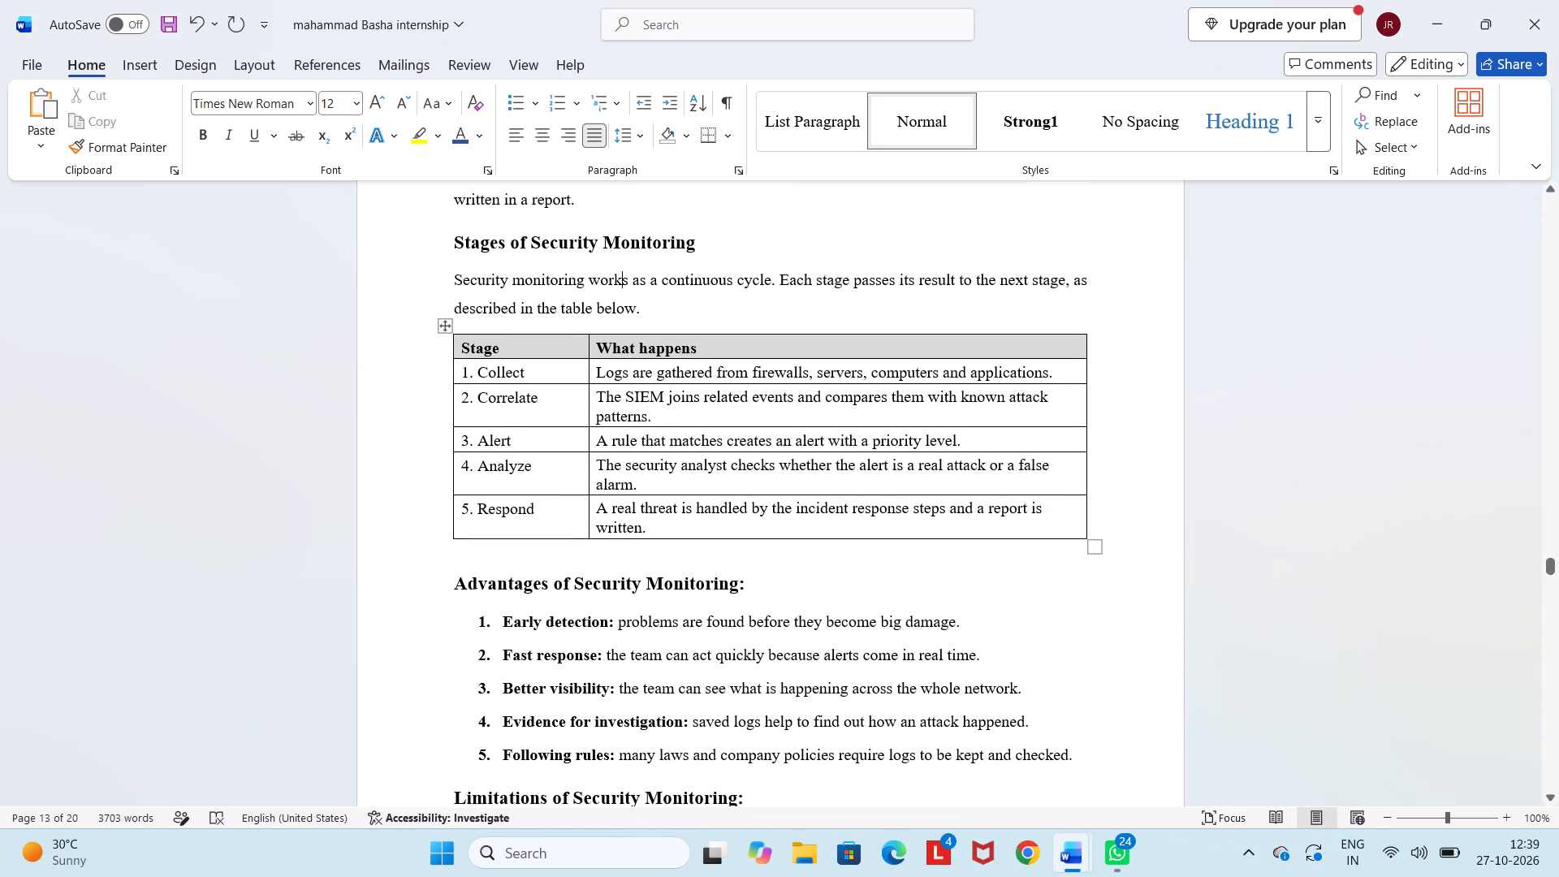
left_click(746, 592)
key("BackSpace")
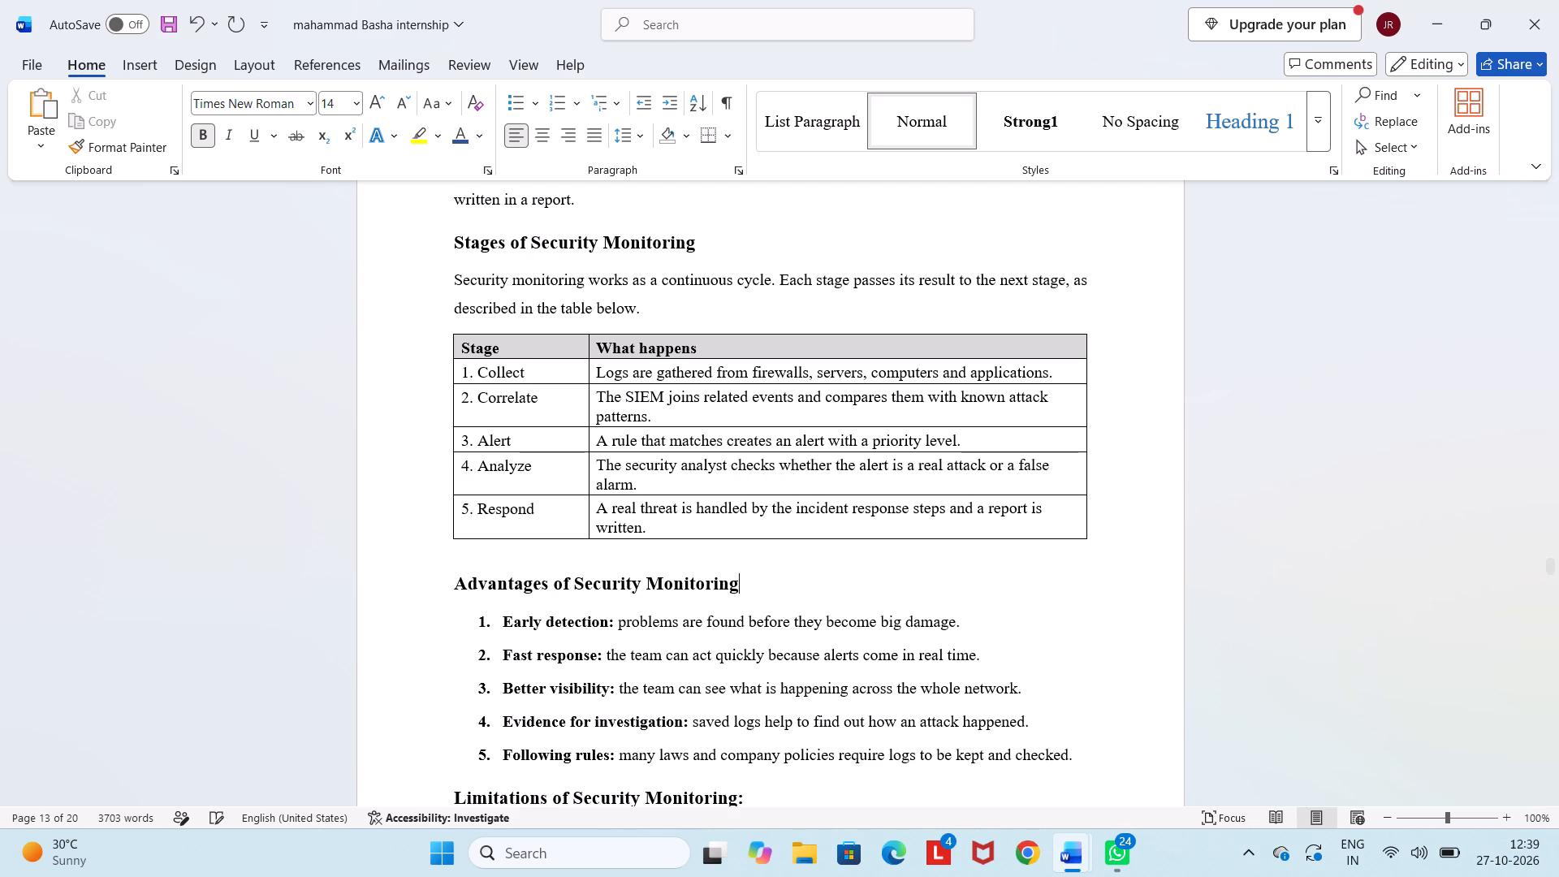
Remove the bold from the word "alert" in the paragraph above the "Stages of Security Monitoring" subheading.
scroll(746, 592, "up", 2)
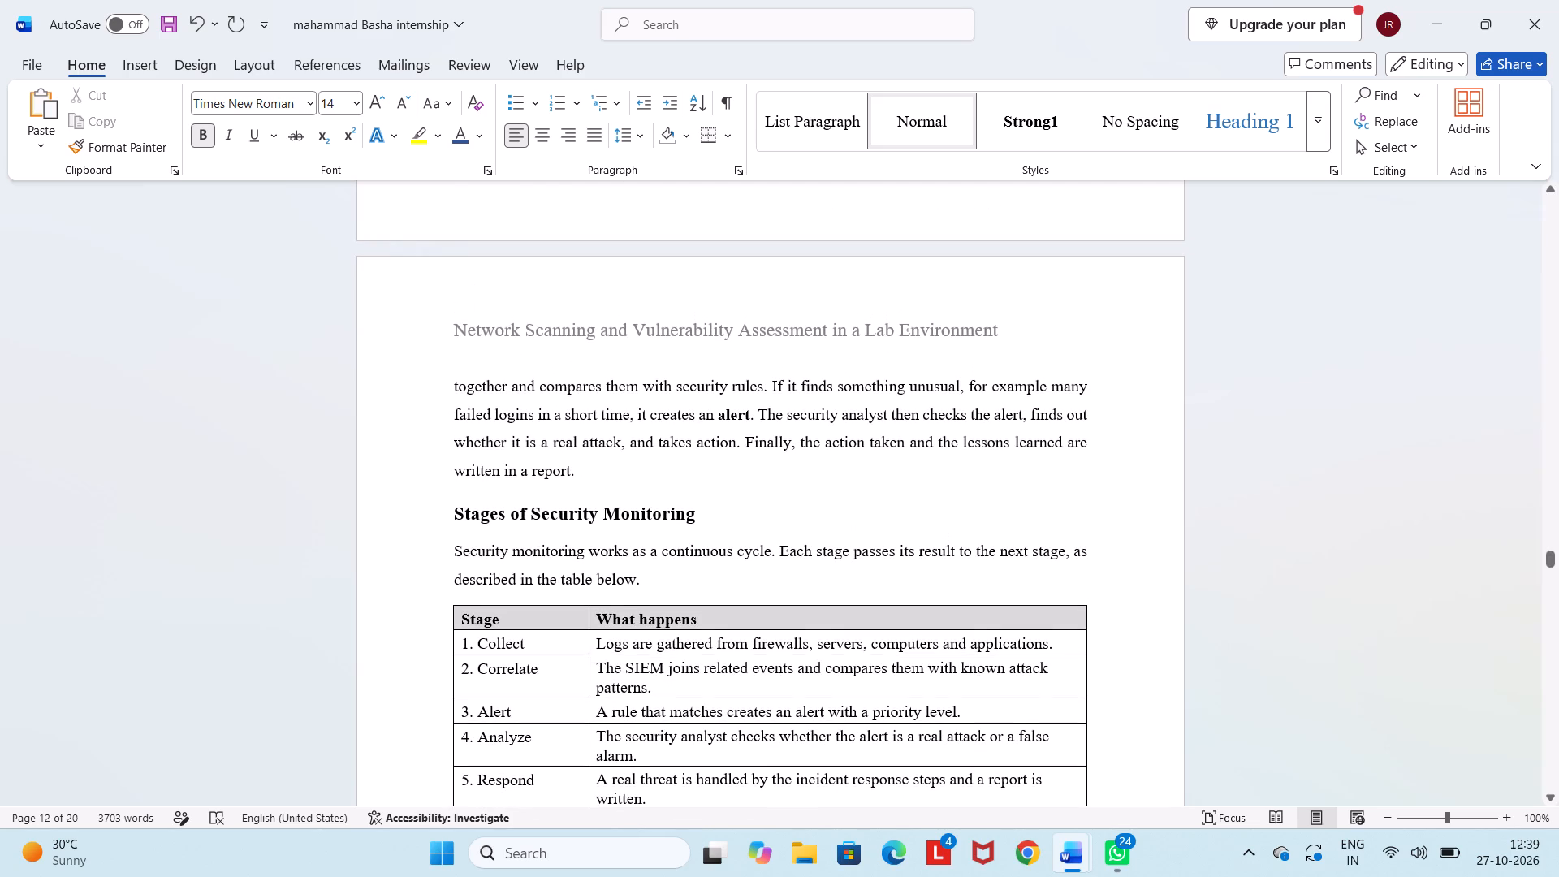
double_click(744, 415)
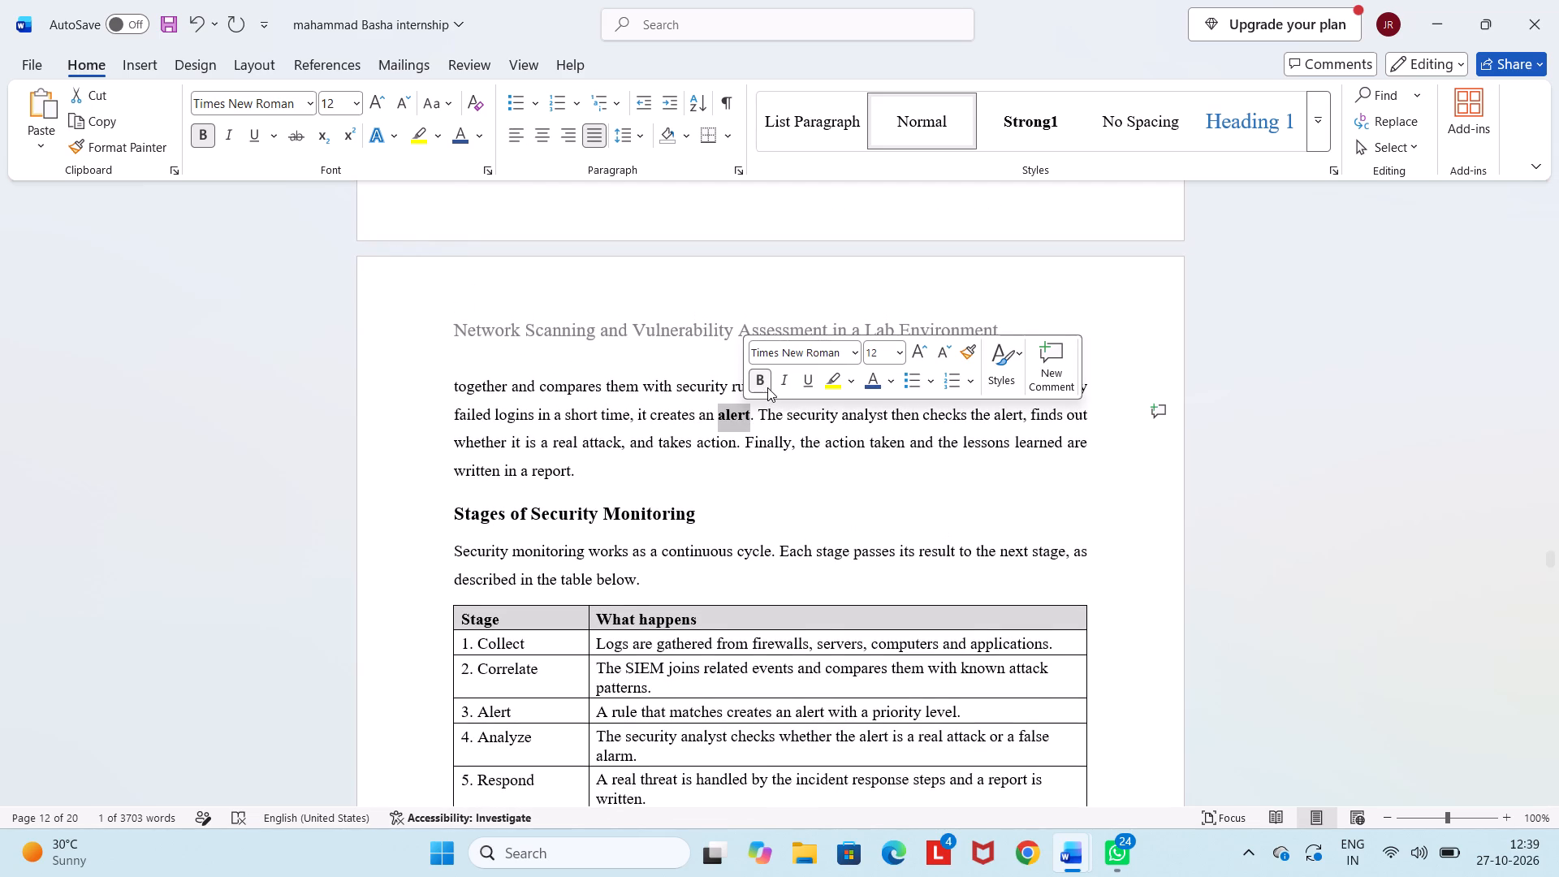
left_click(761, 381)
Remove the trailing colon from the "Limitations of Security Monitoring" subheading in chapter 4.
scroll(748, 574, "down", 1)
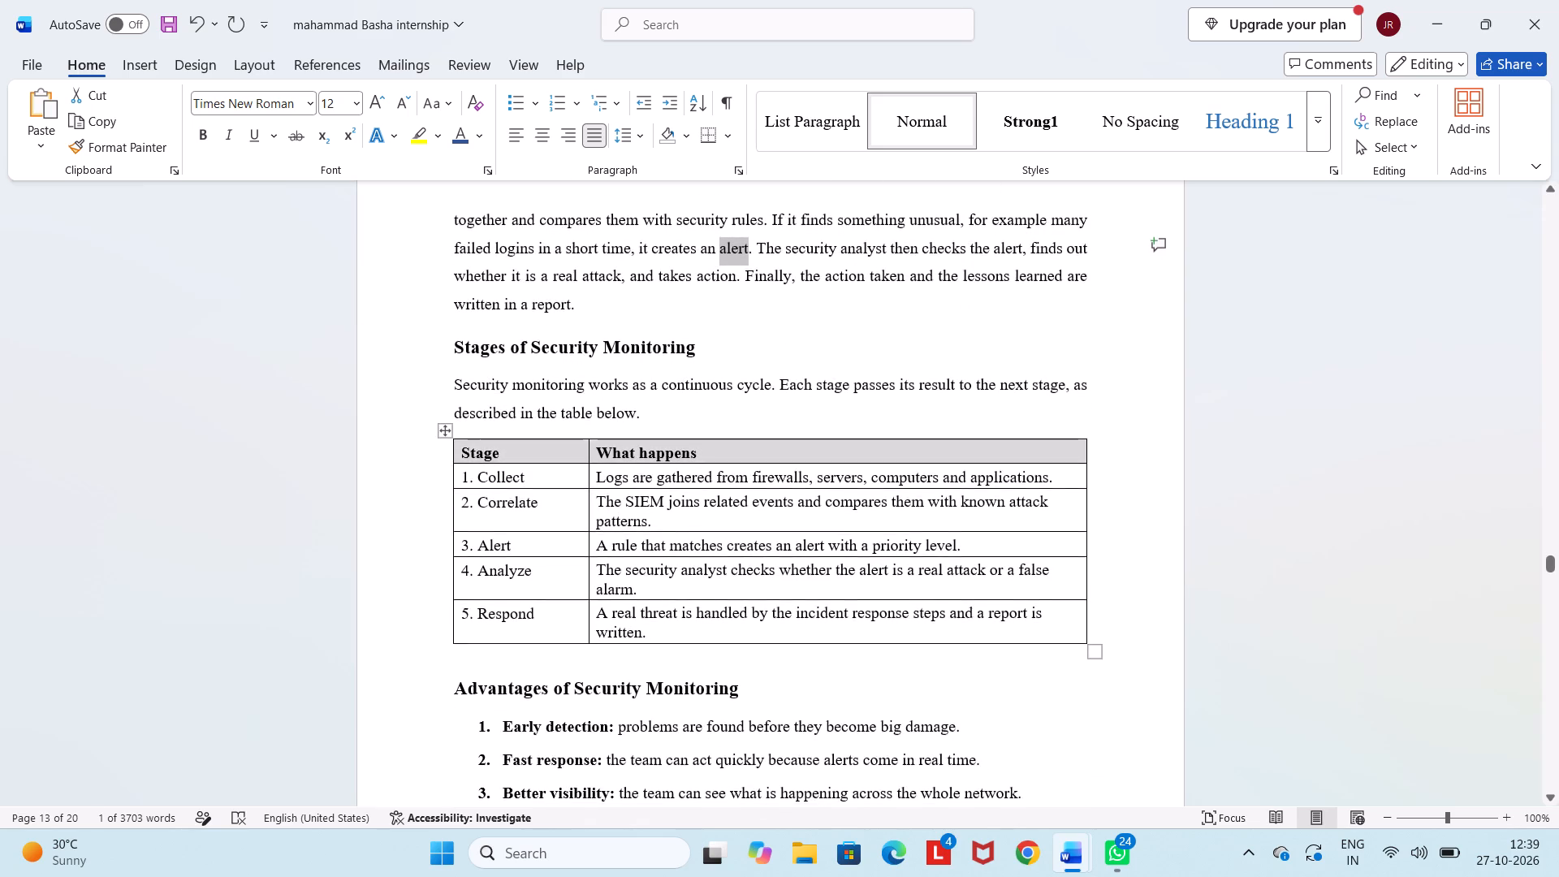
scroll(748, 574, "down", 3)
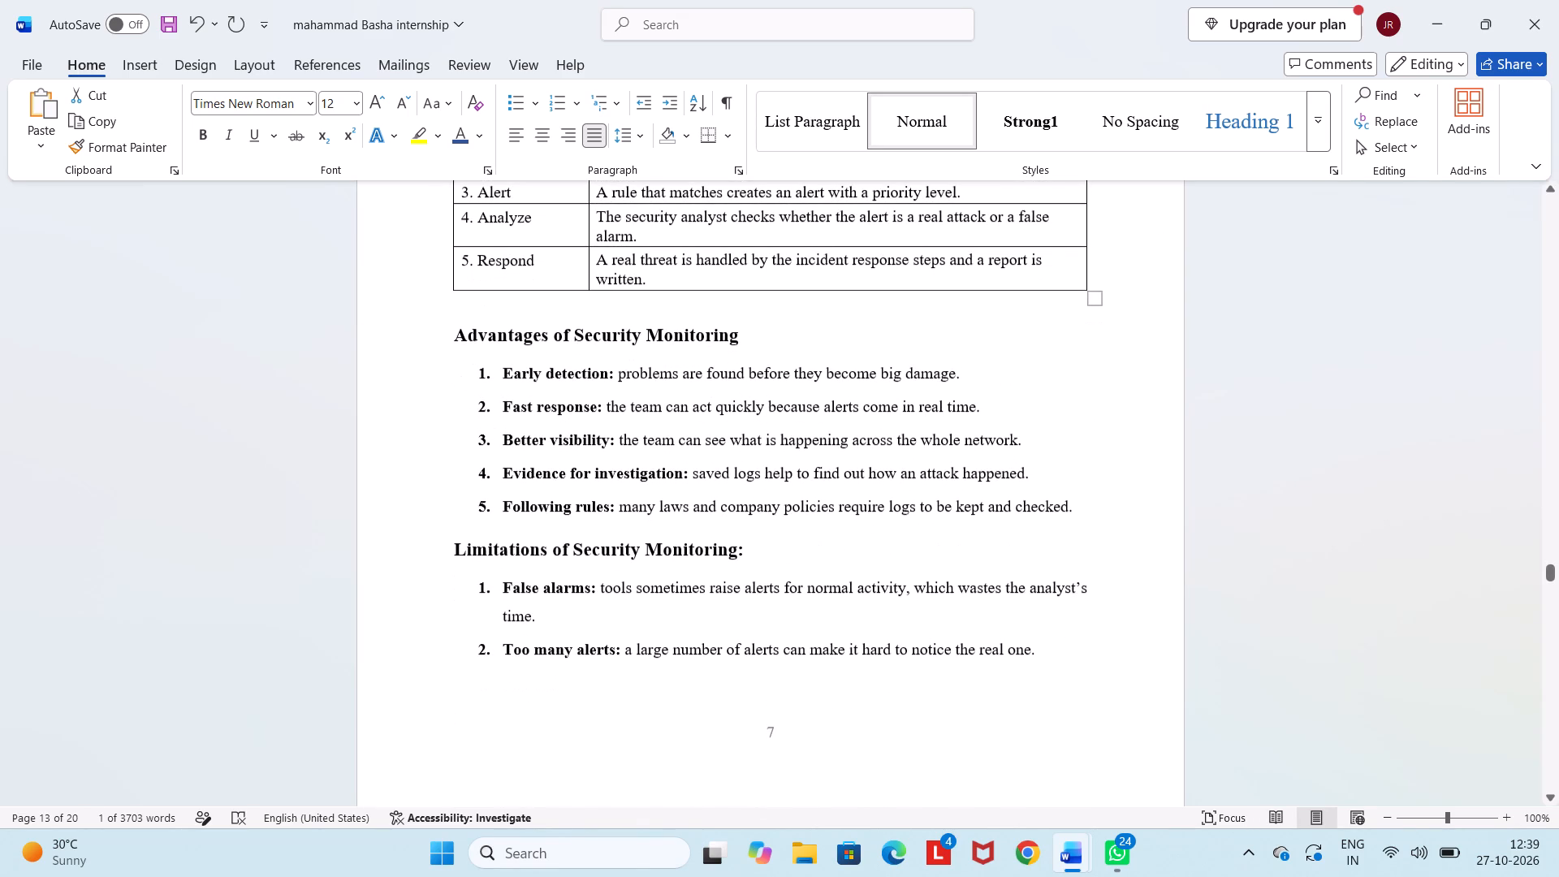
left_click(748, 548)
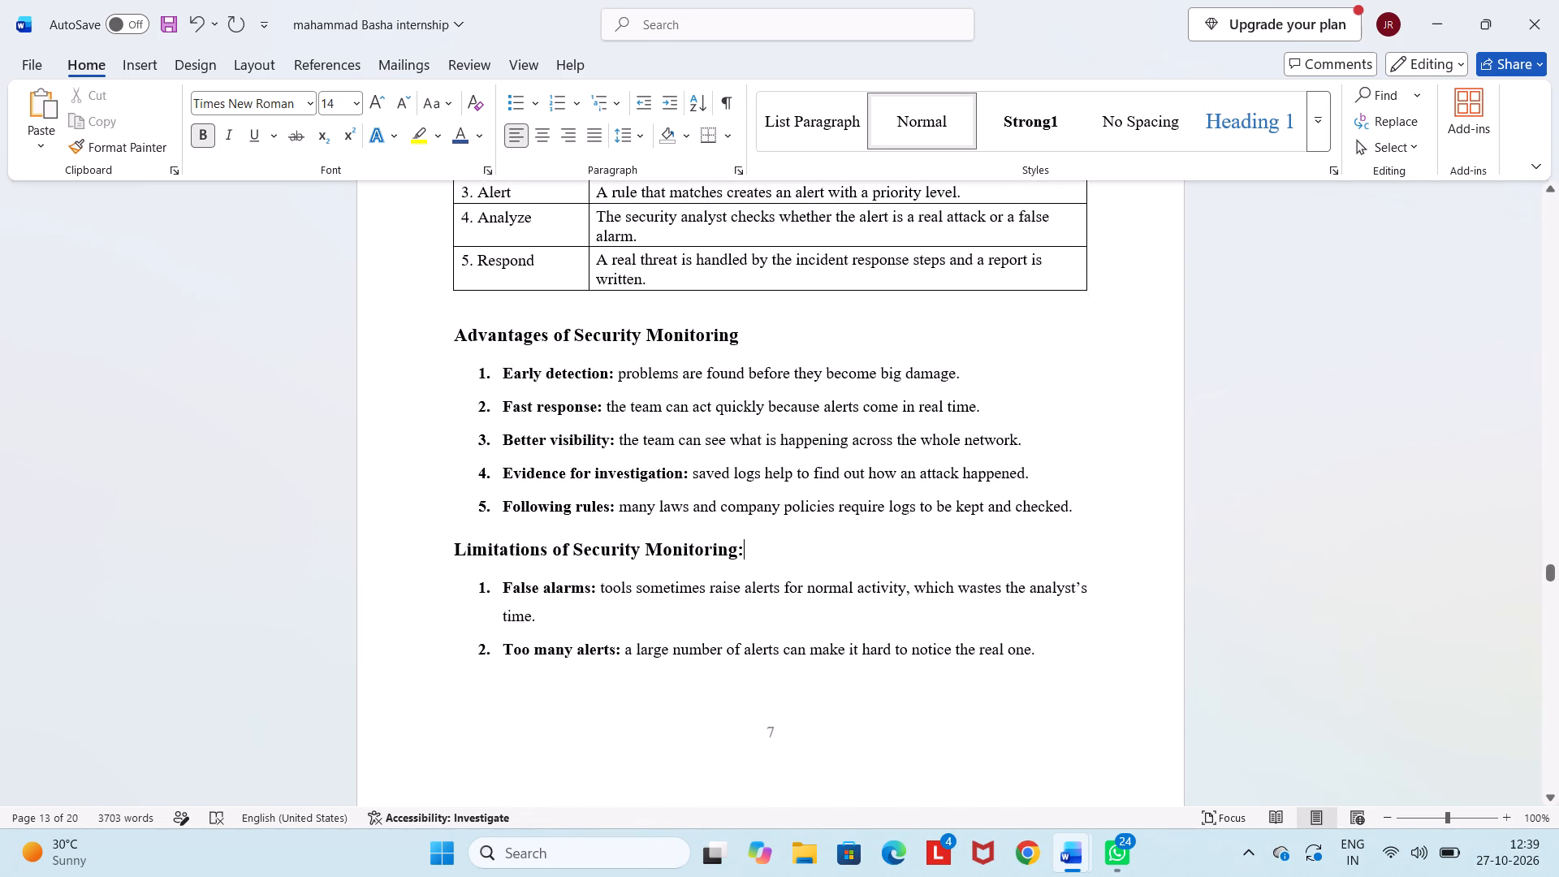
key("BackSpace")
Remove the trailing colon from the "Safe and Ethical Use" subheading at the end of chapter 5.
scroll(748, 548, "down", 2)
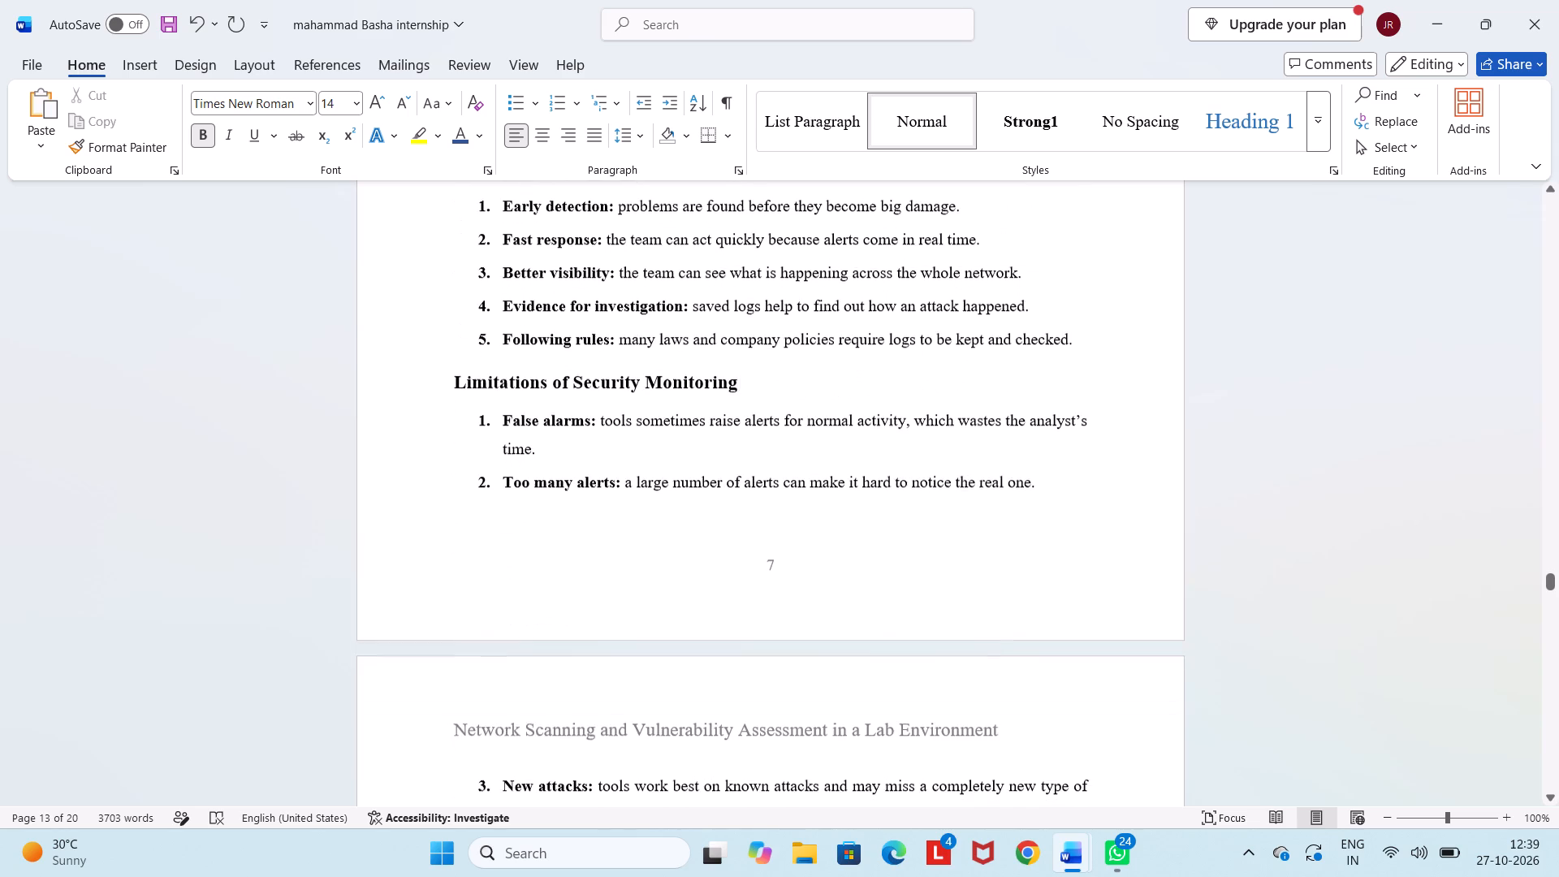
scroll(748, 548, "down", 1)
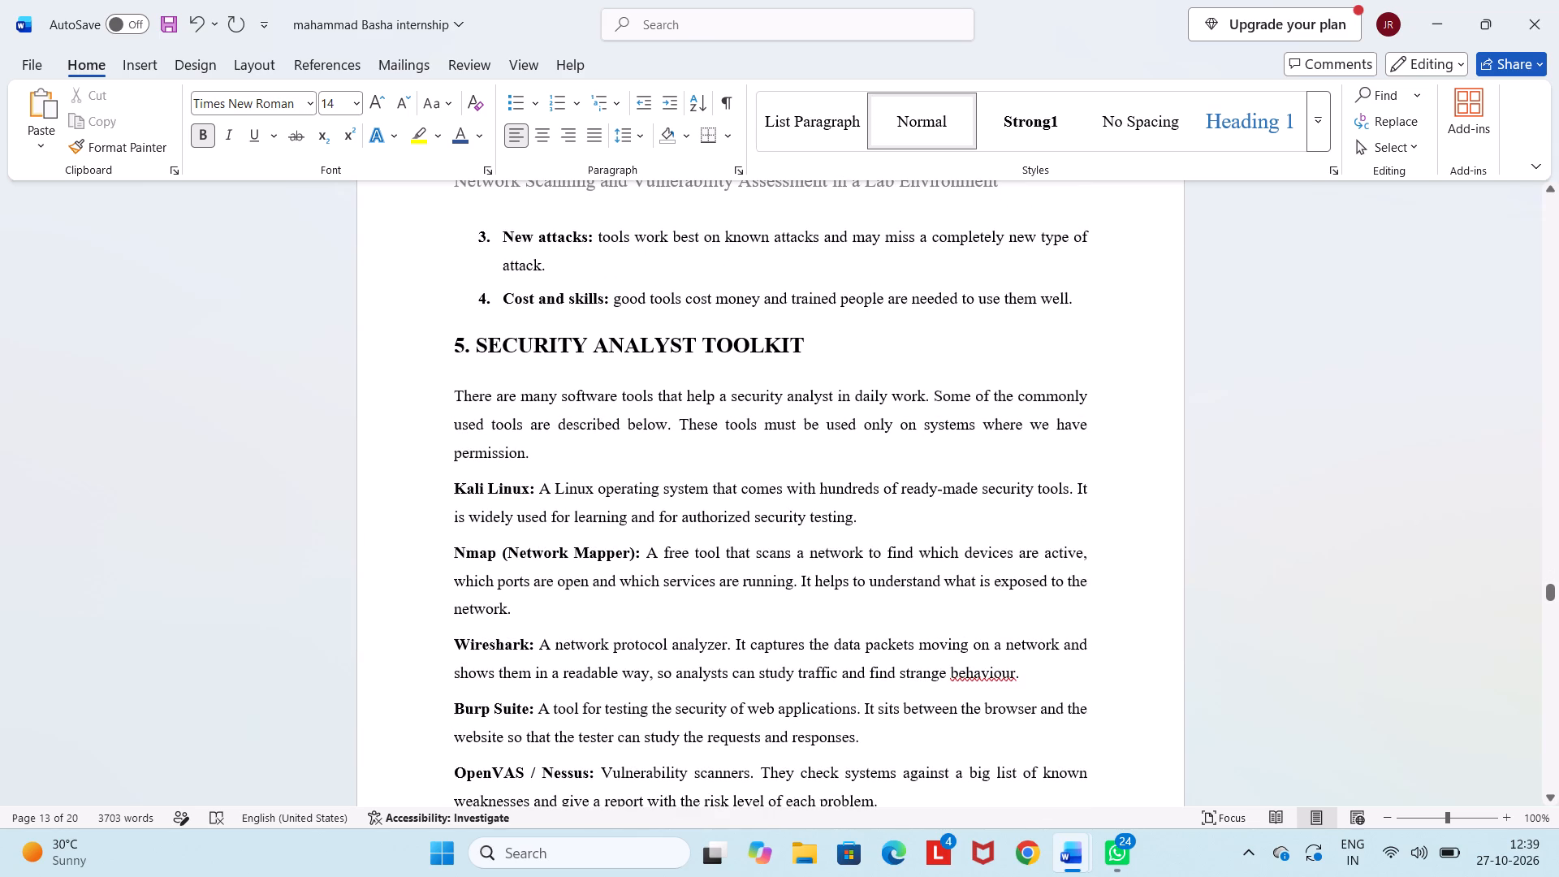
scroll(771, 378, "up", 2)
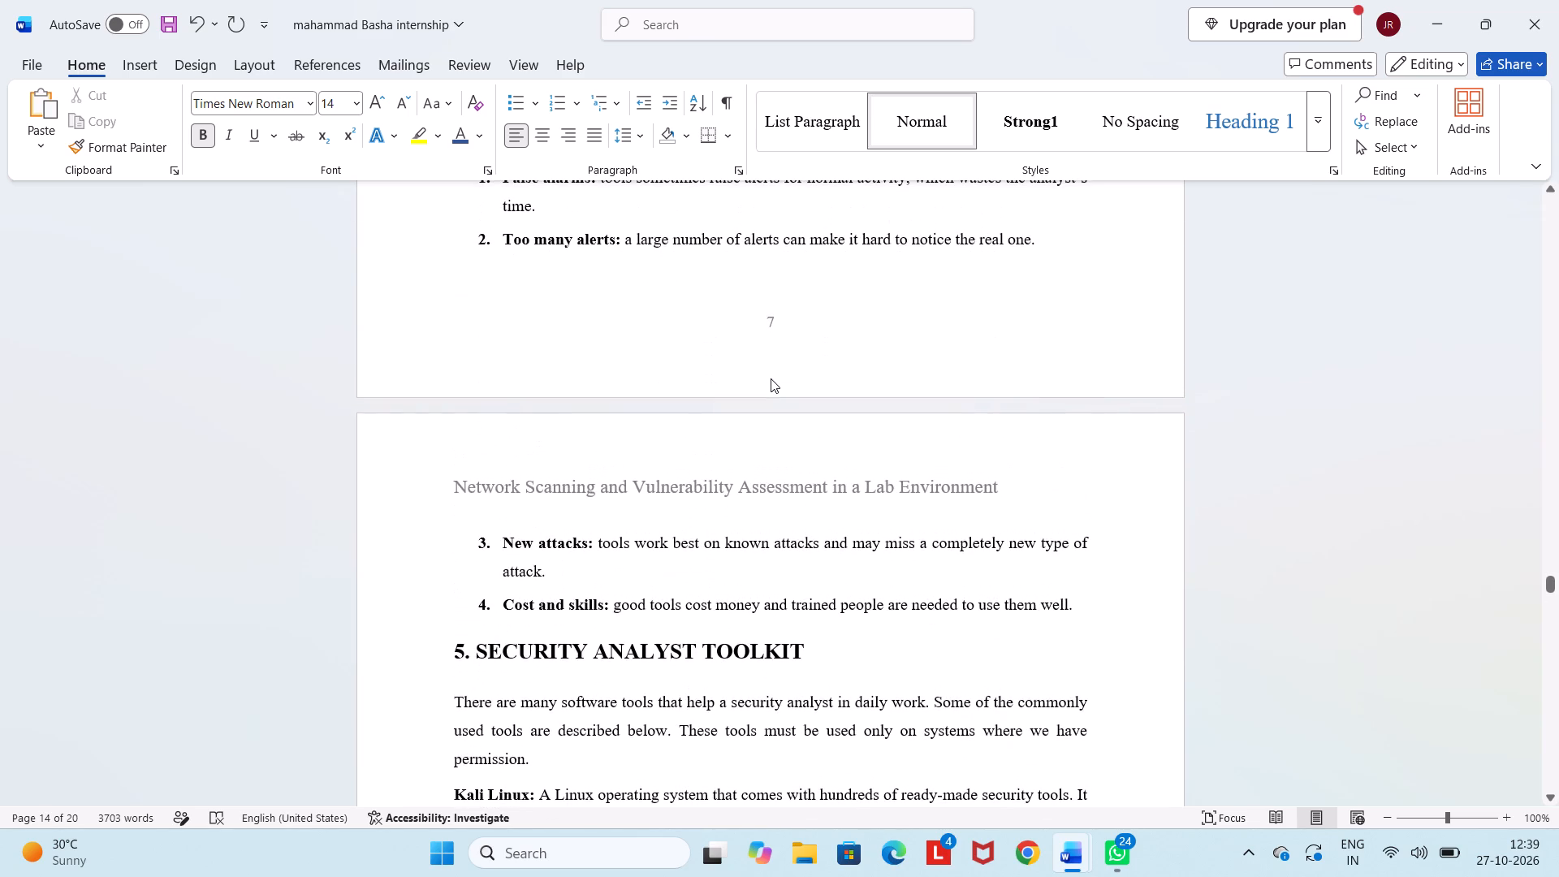
scroll(771, 378, "down", 4)
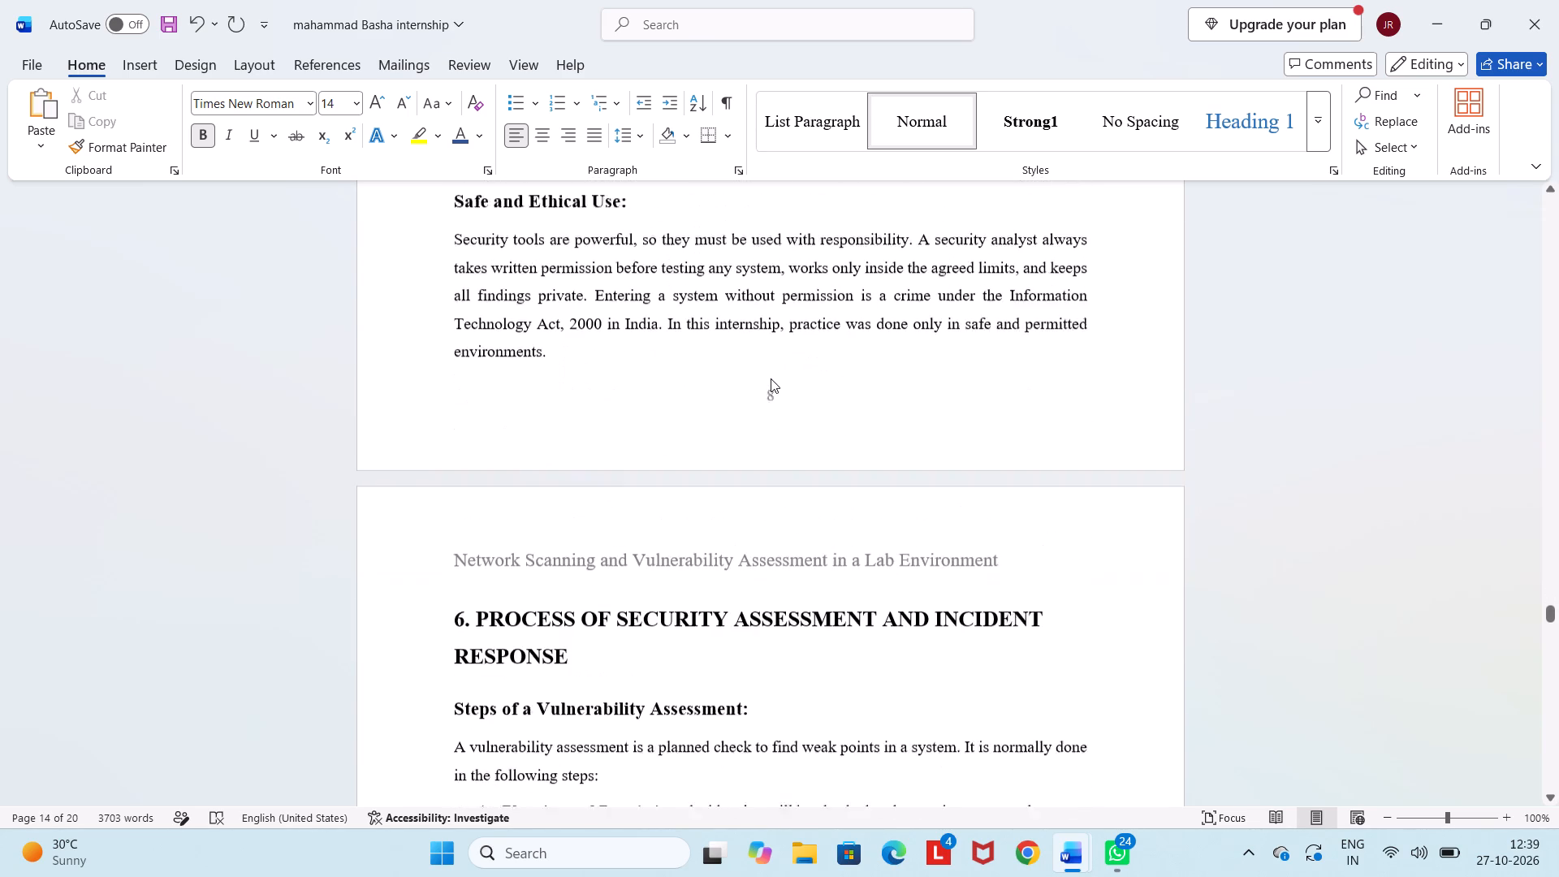
scroll(771, 378, "up", 1)
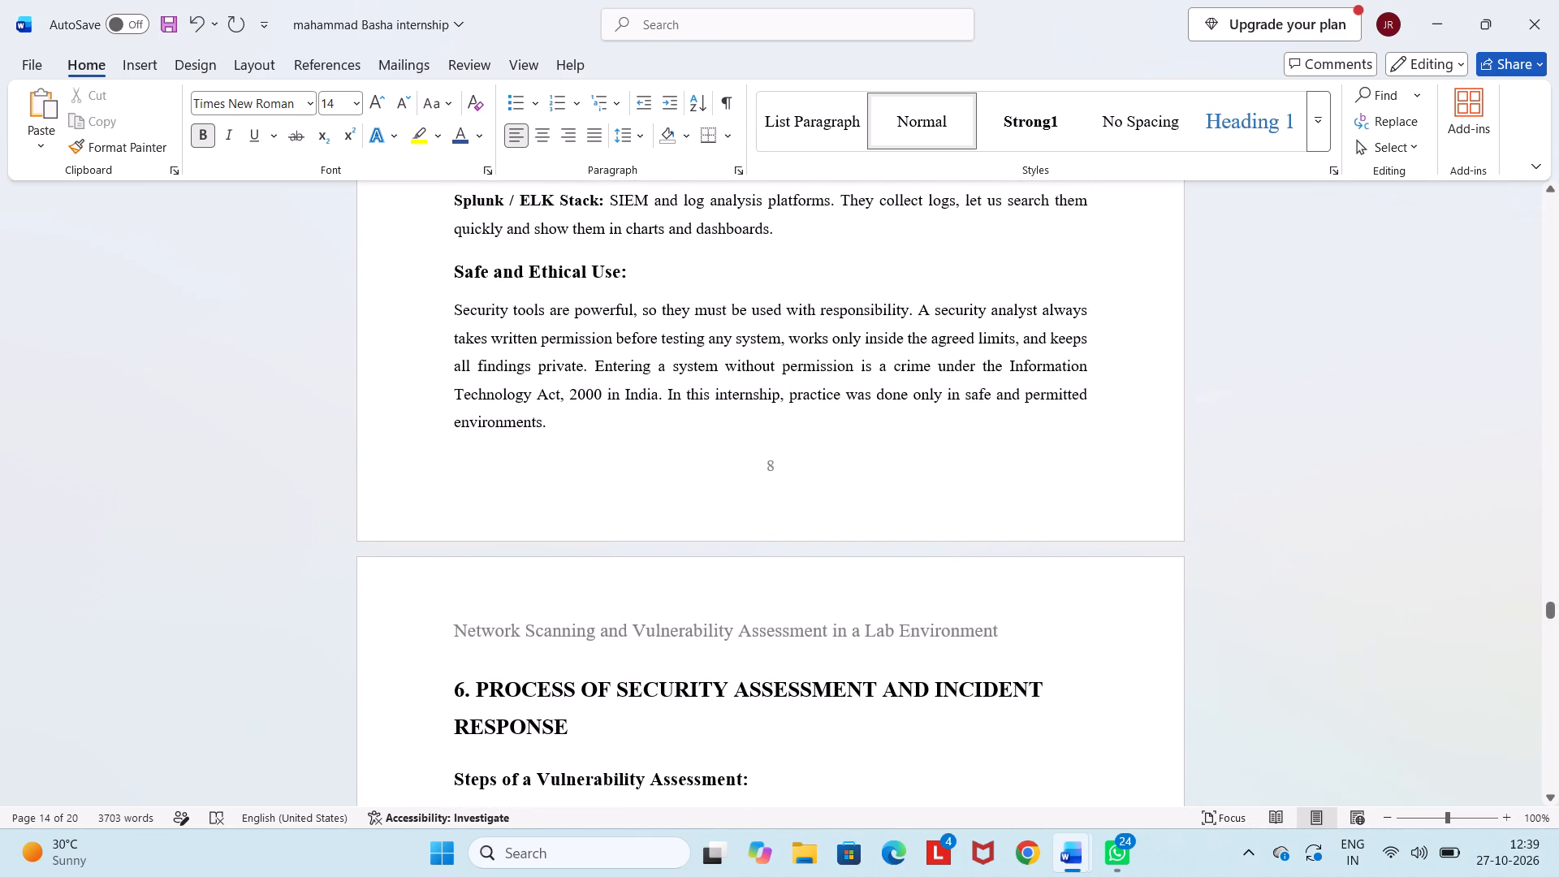
left_click(647, 281)
key("BackSpace")
Remove the trailing colons from the "Steps of a Vulnerability Assessment" and "Risk Rating of Vulnerabilities" subheadings in chapter 6.
scroll(647, 281, "down", 1)
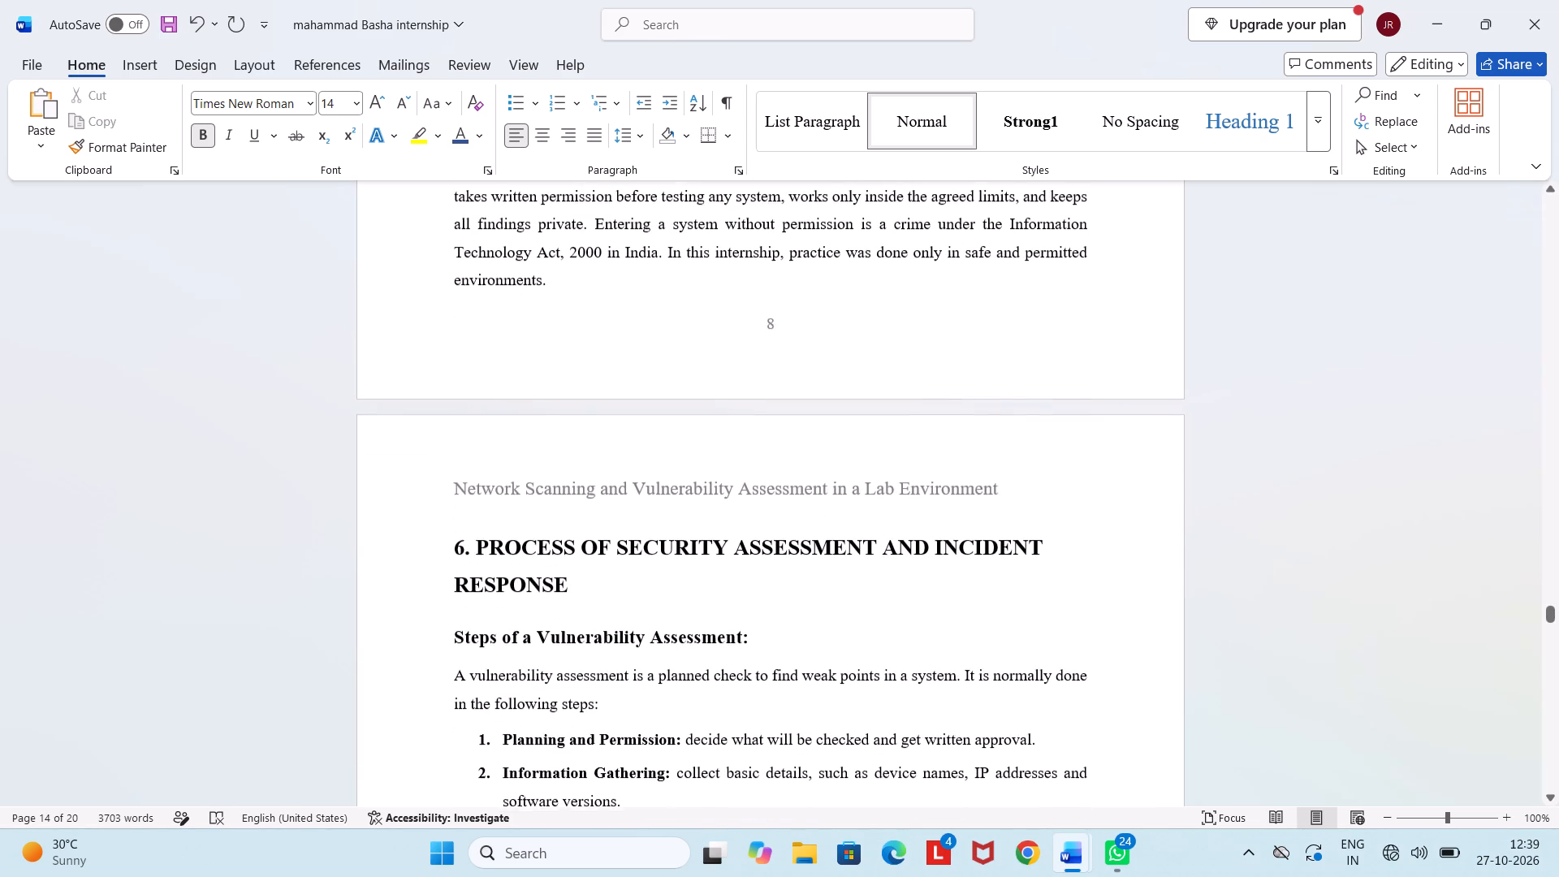
scroll(647, 281, "down", 2)
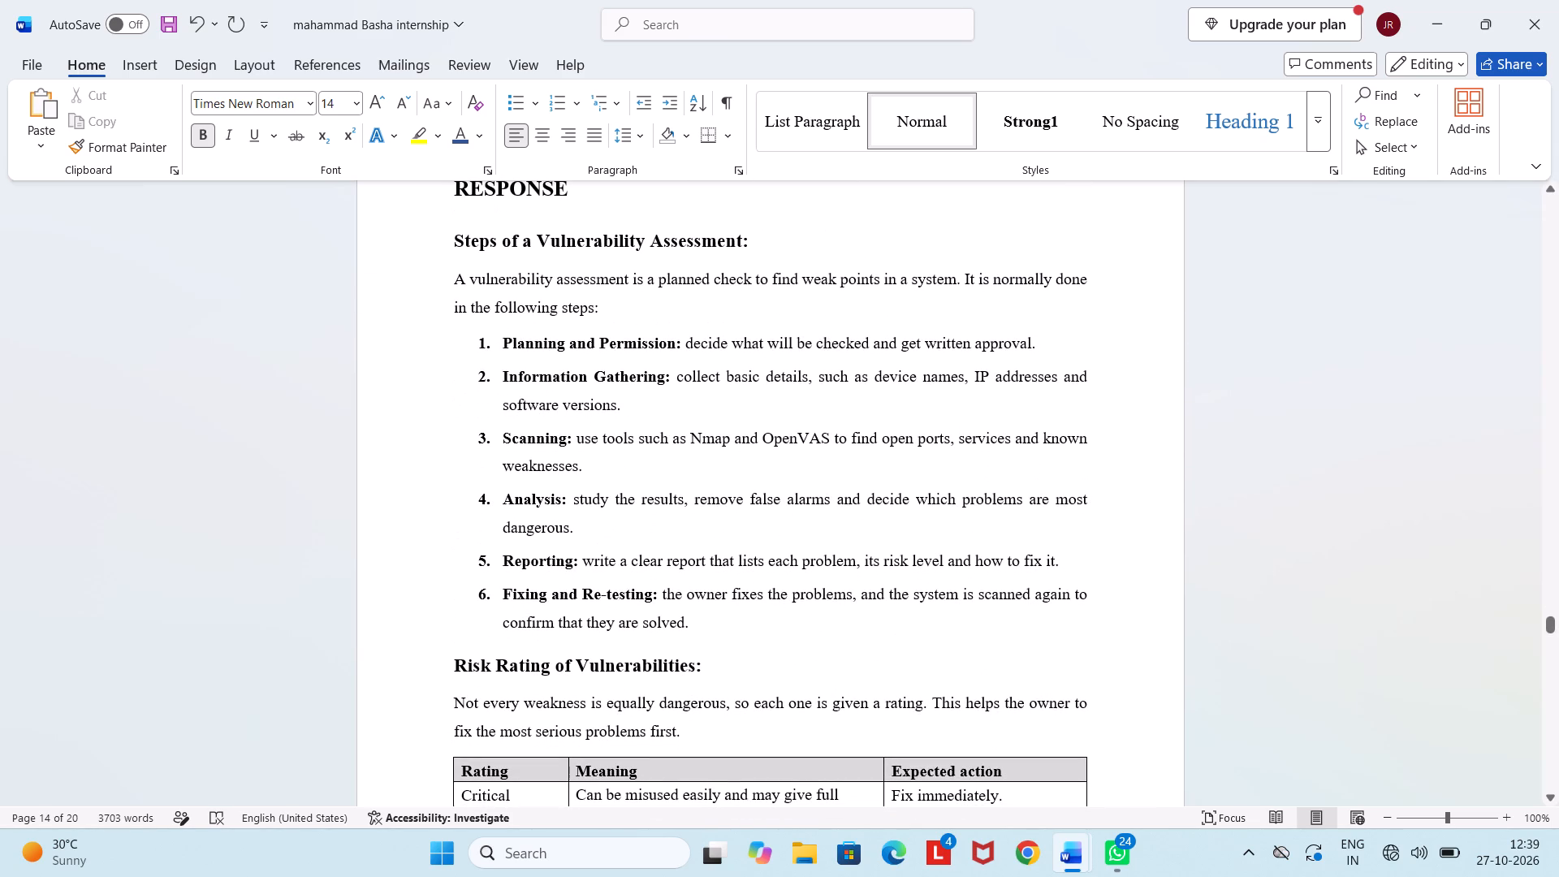
left_click(753, 240)
key("BackSpace")
left_click(716, 678)
key("BackSpace")
Remove the trailing colons from the "Incident Response Life Cycle" and "Incident Severity Levels" subheadings in chapter 6.
scroll(716, 678, "down", 3)
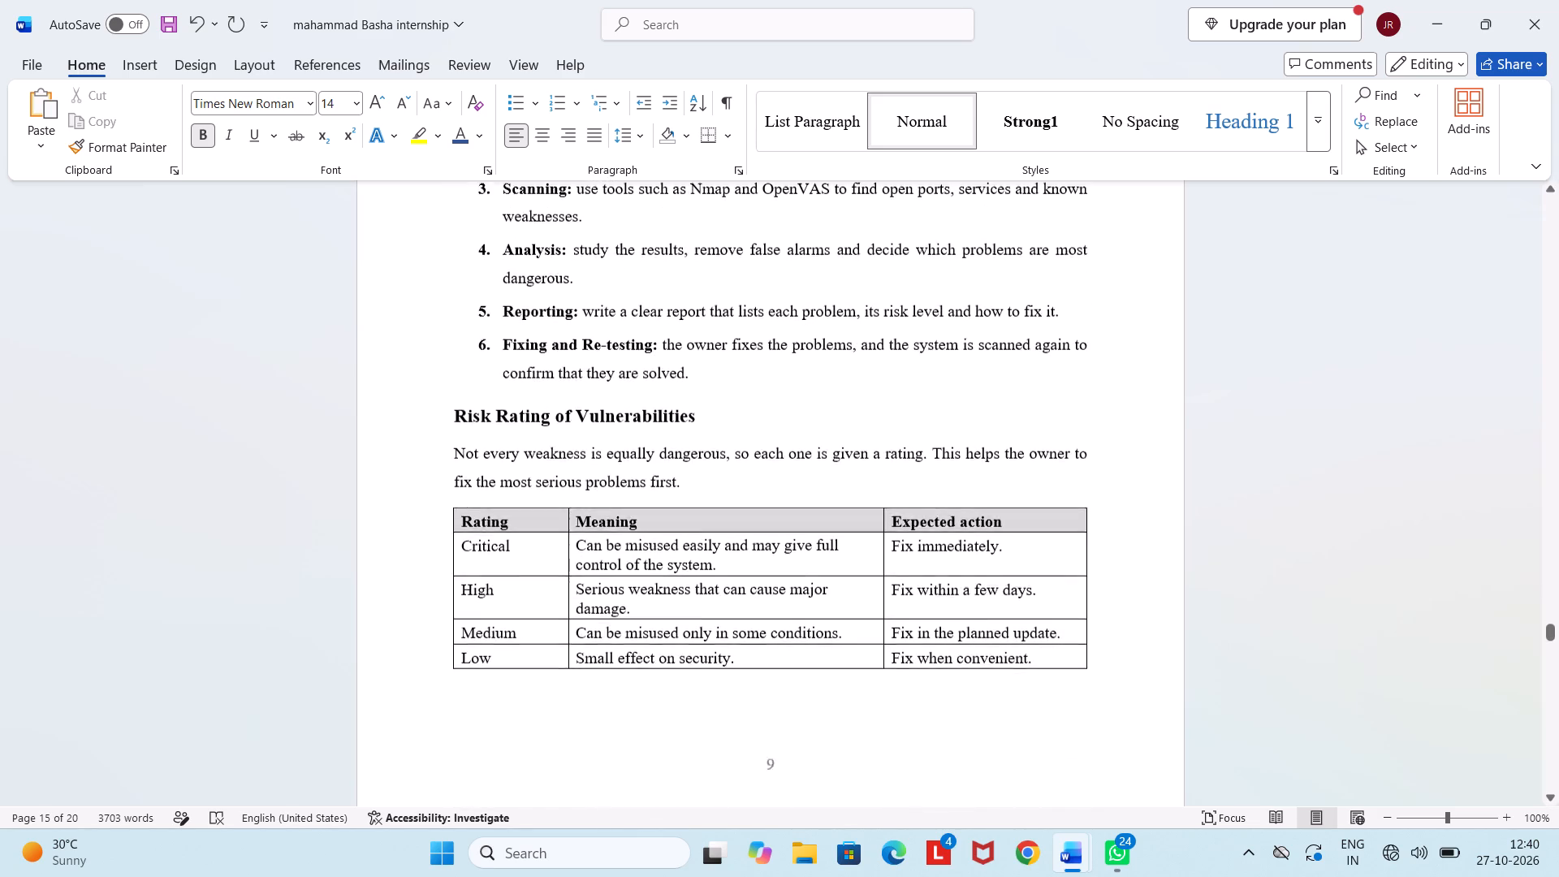
scroll(716, 678, "down", 2)
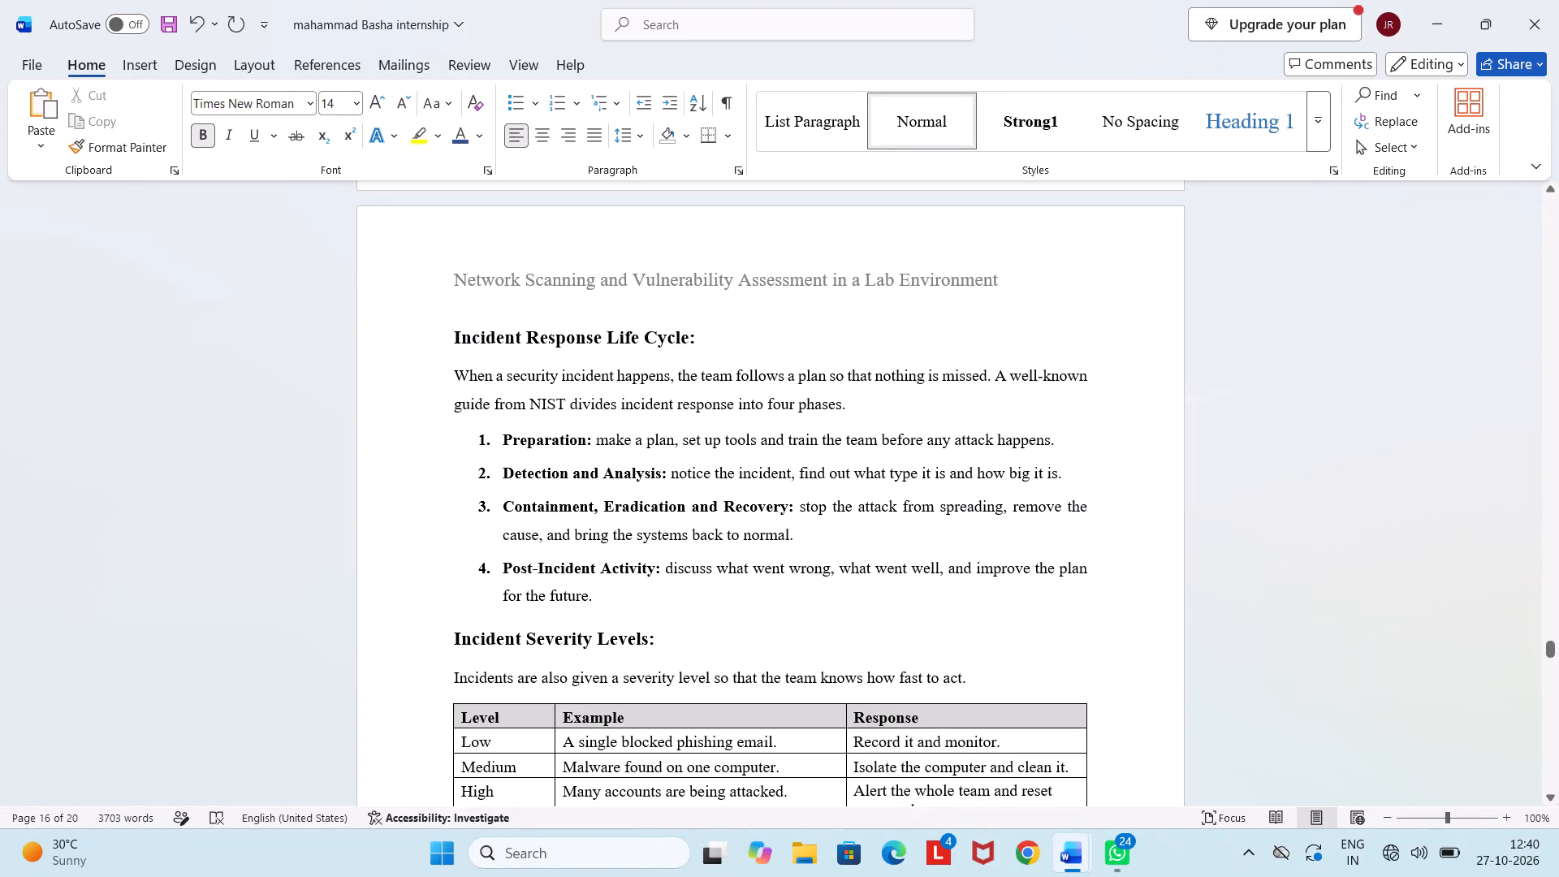
left_click(718, 340)
key("BackSpace")
left_click(674, 644)
key("BackSpace")
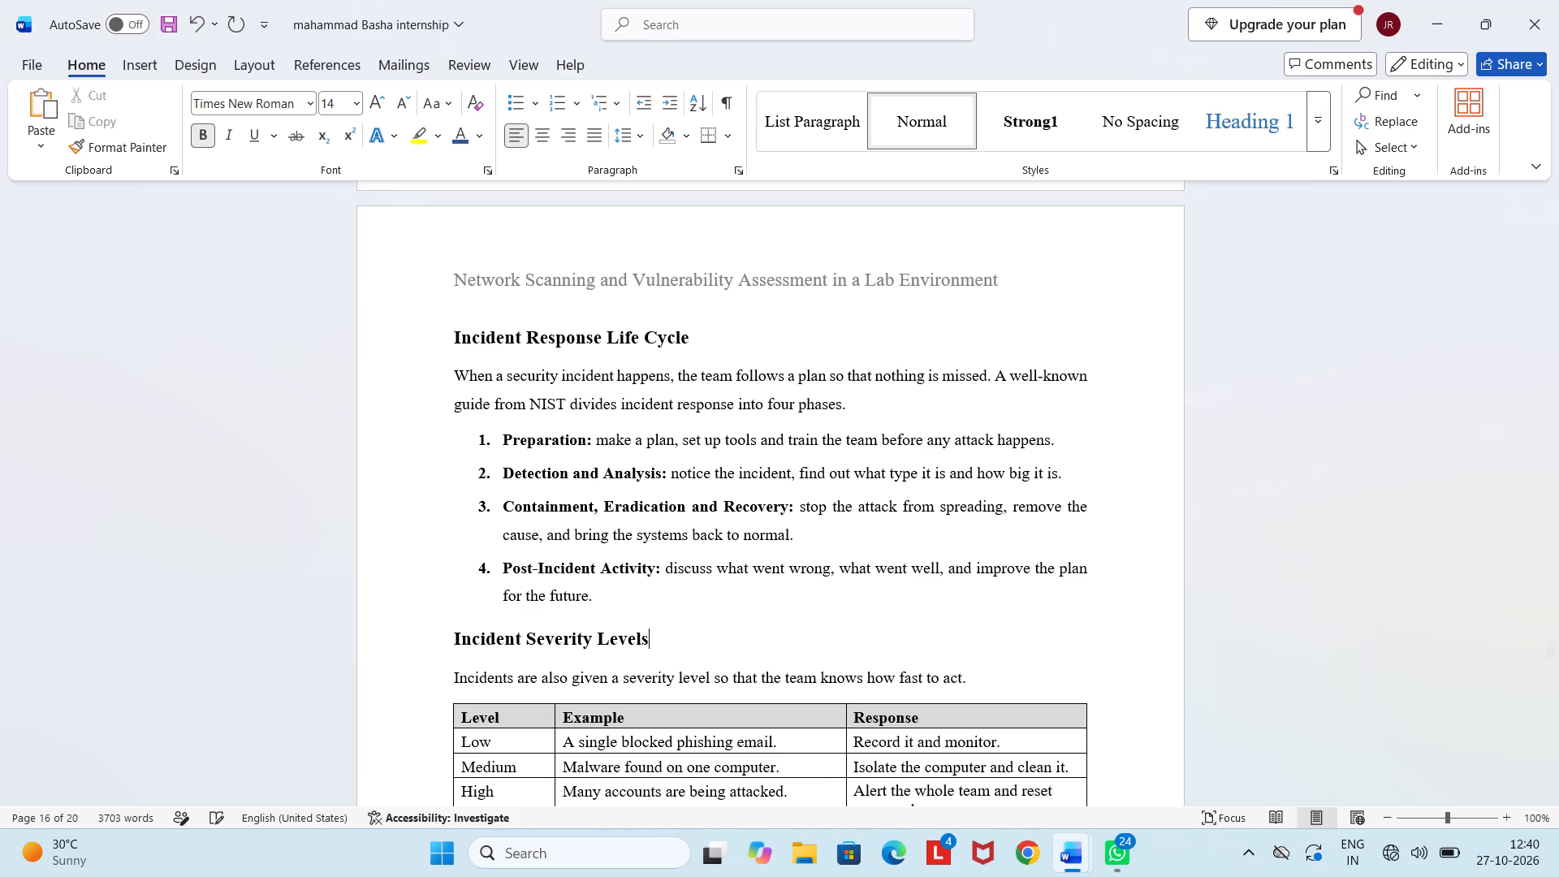
Remove the trailing colon from the "Good Security Habits" subheading below the severity levels table.
scroll(674, 644, "down", 2)
right_click(674, 644)
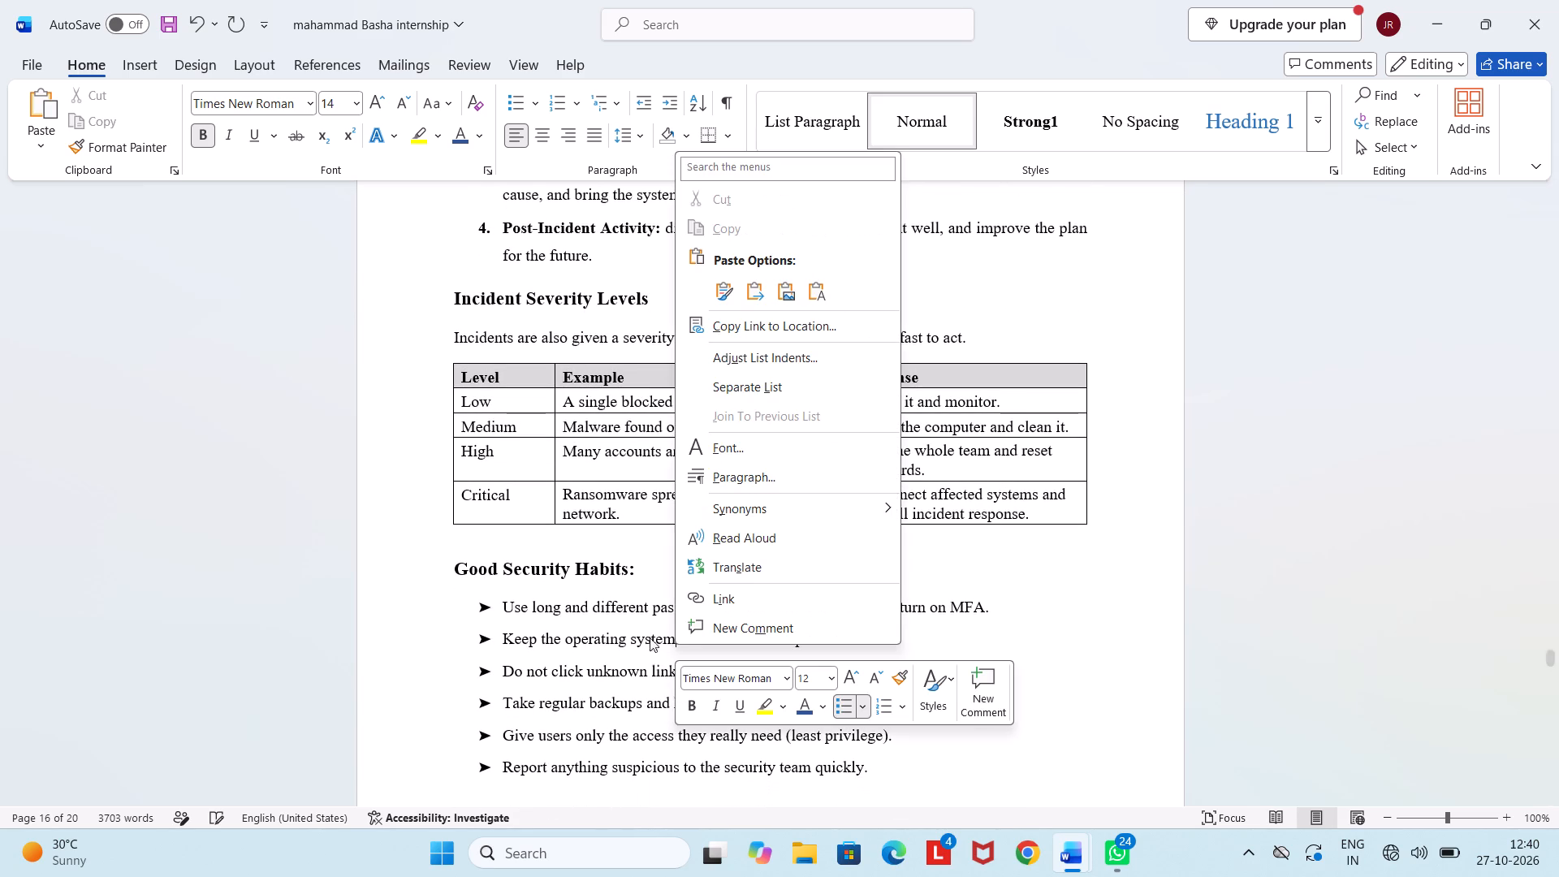
double_click(641, 564)
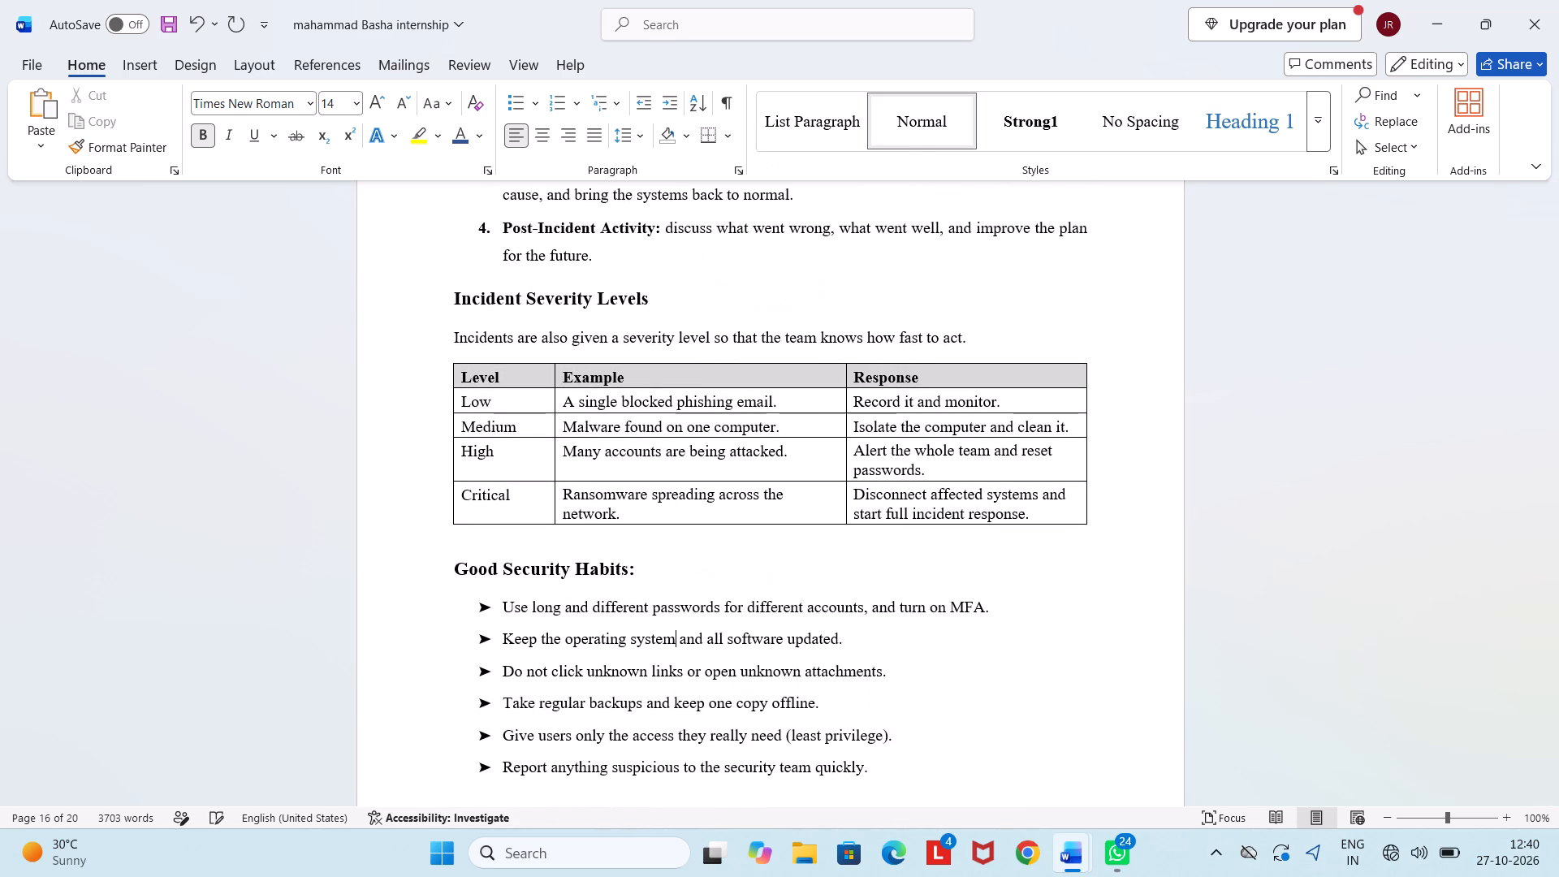
key("BackSpace")
Remove the bold from "Nmap", "Kali Linux" and "OpenVAS" in the Lab Setup paragraph of chapter 7.
scroll(641, 564, "down", 1)
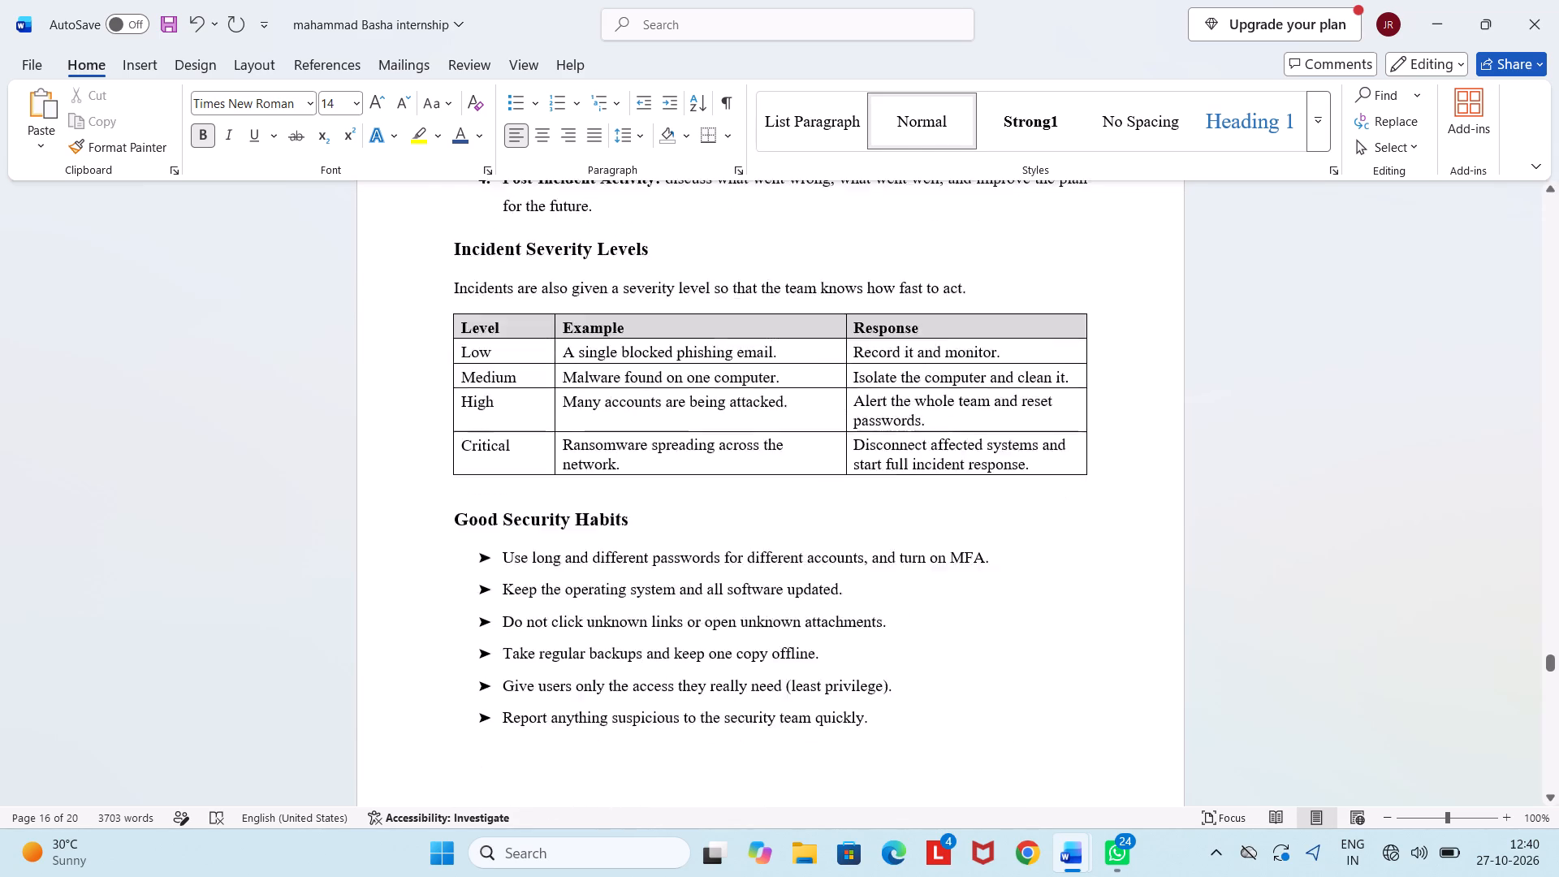
scroll(641, 564, "down", 2)
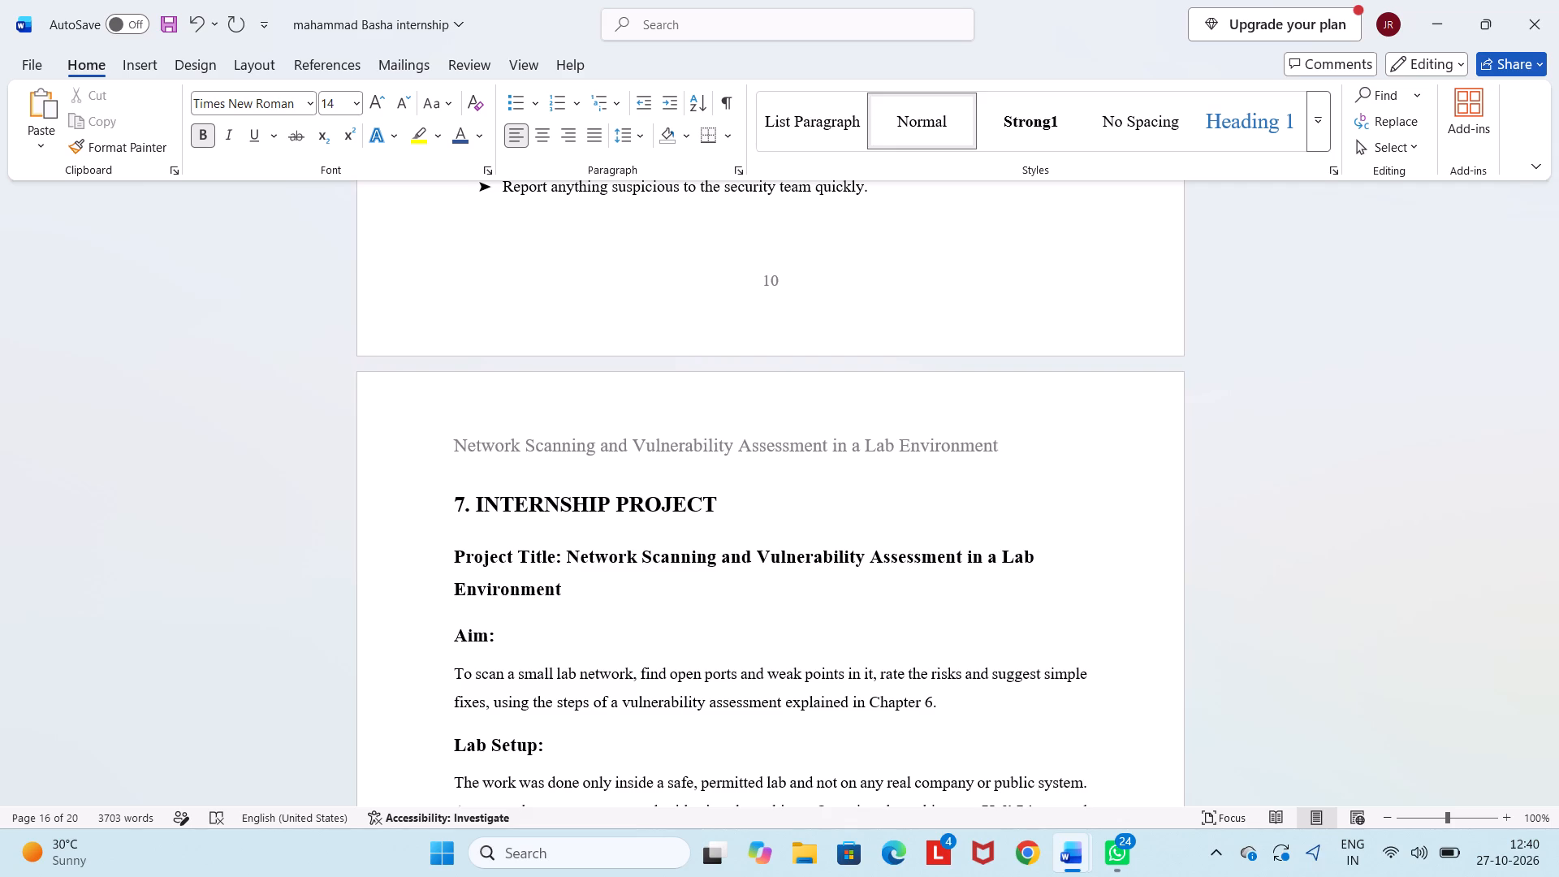
scroll(496, 634, "down", 1)
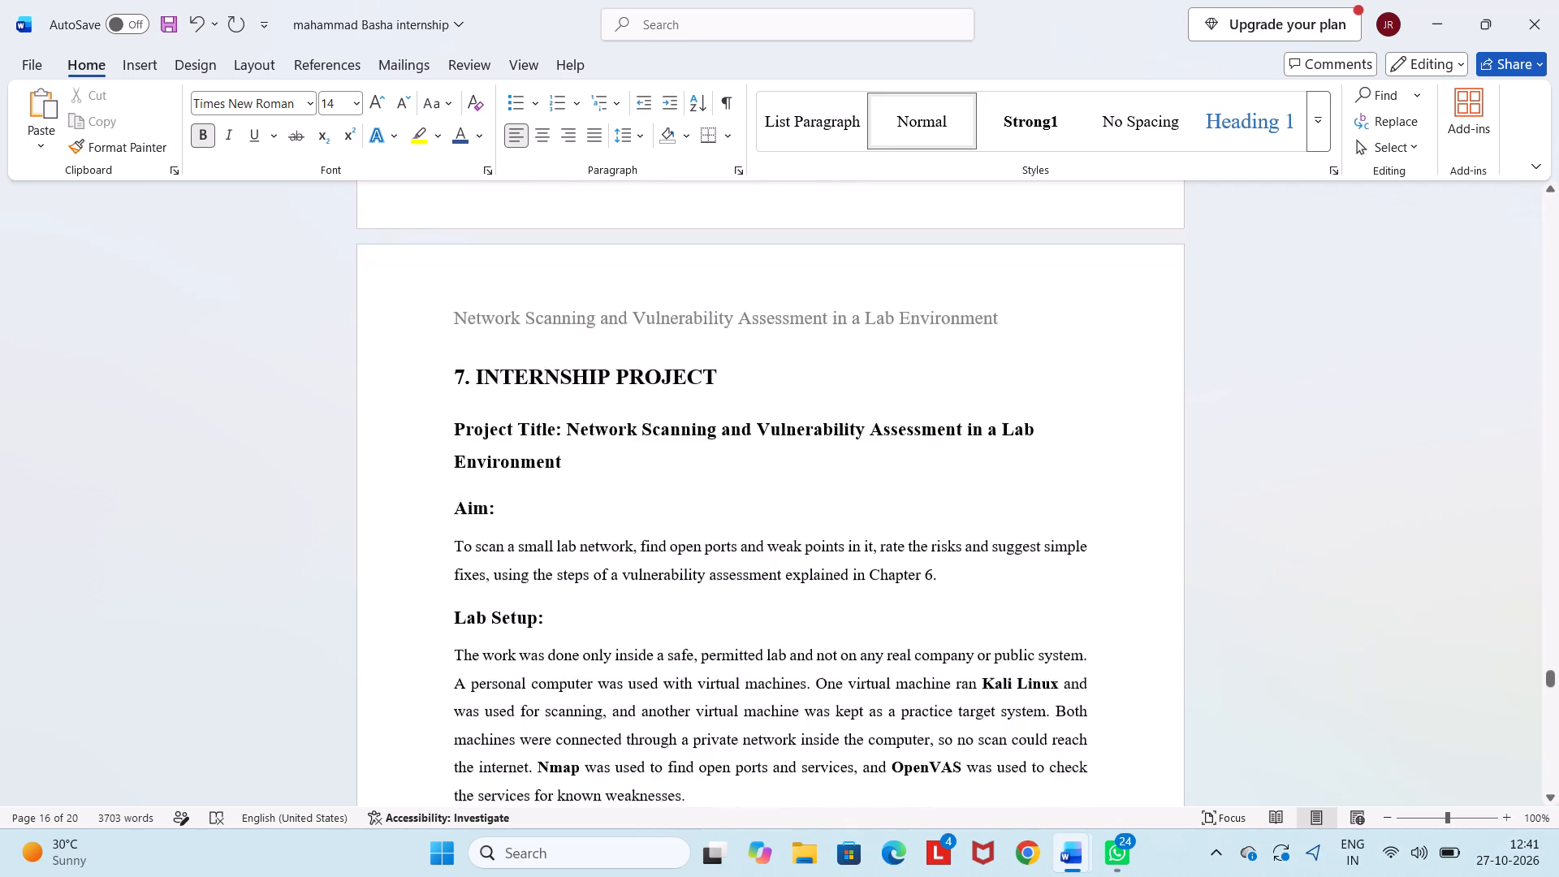
scroll(496, 634, "down", 3)
scroll(496, 634, "up", 2)
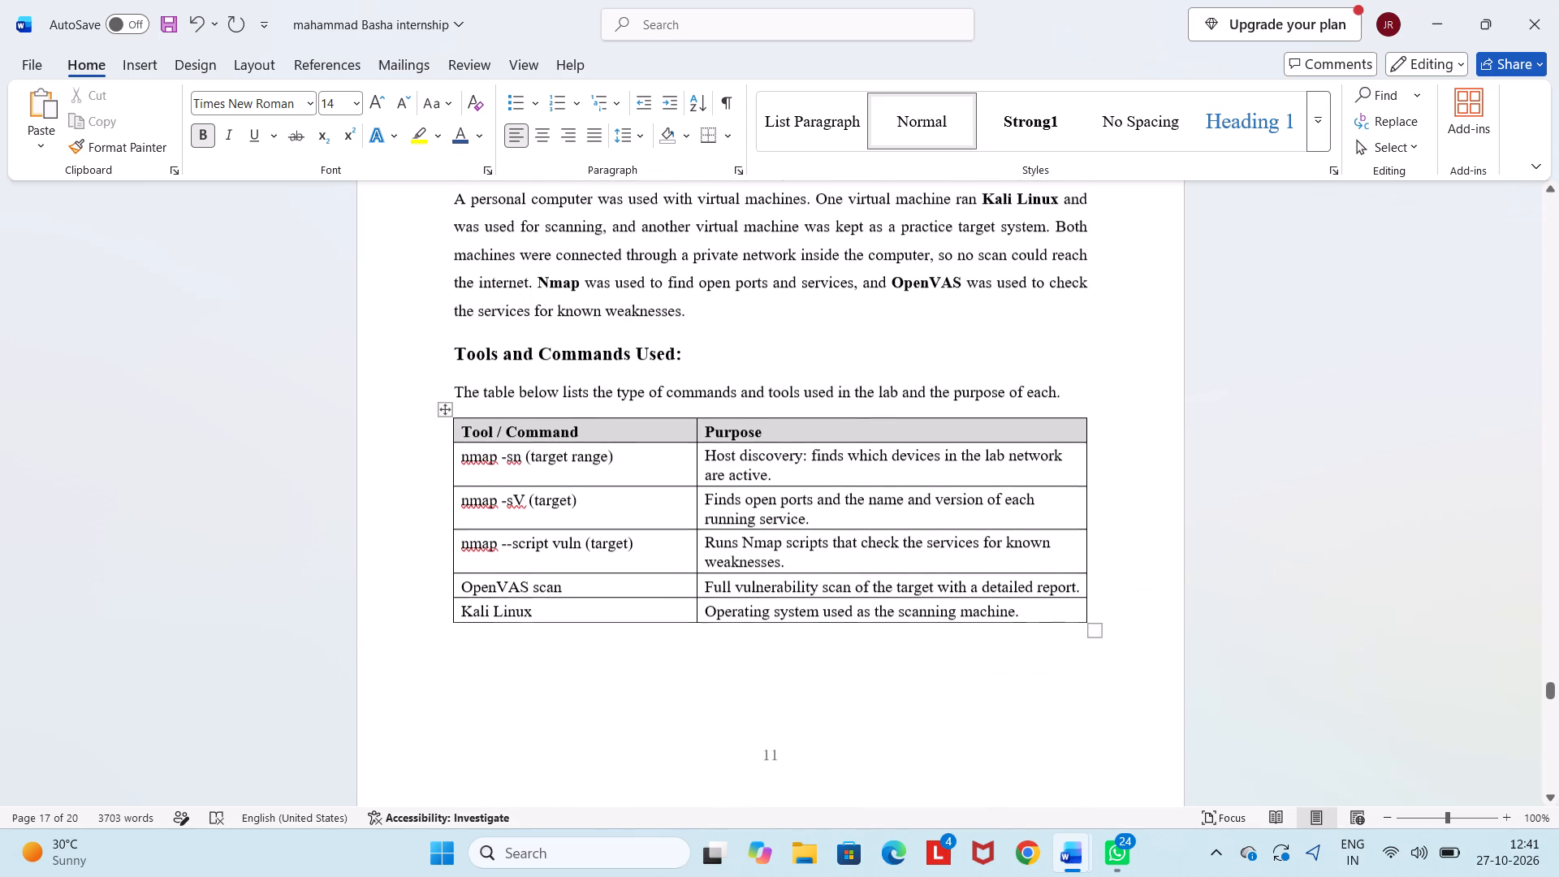
scroll(496, 634, "up", 1)
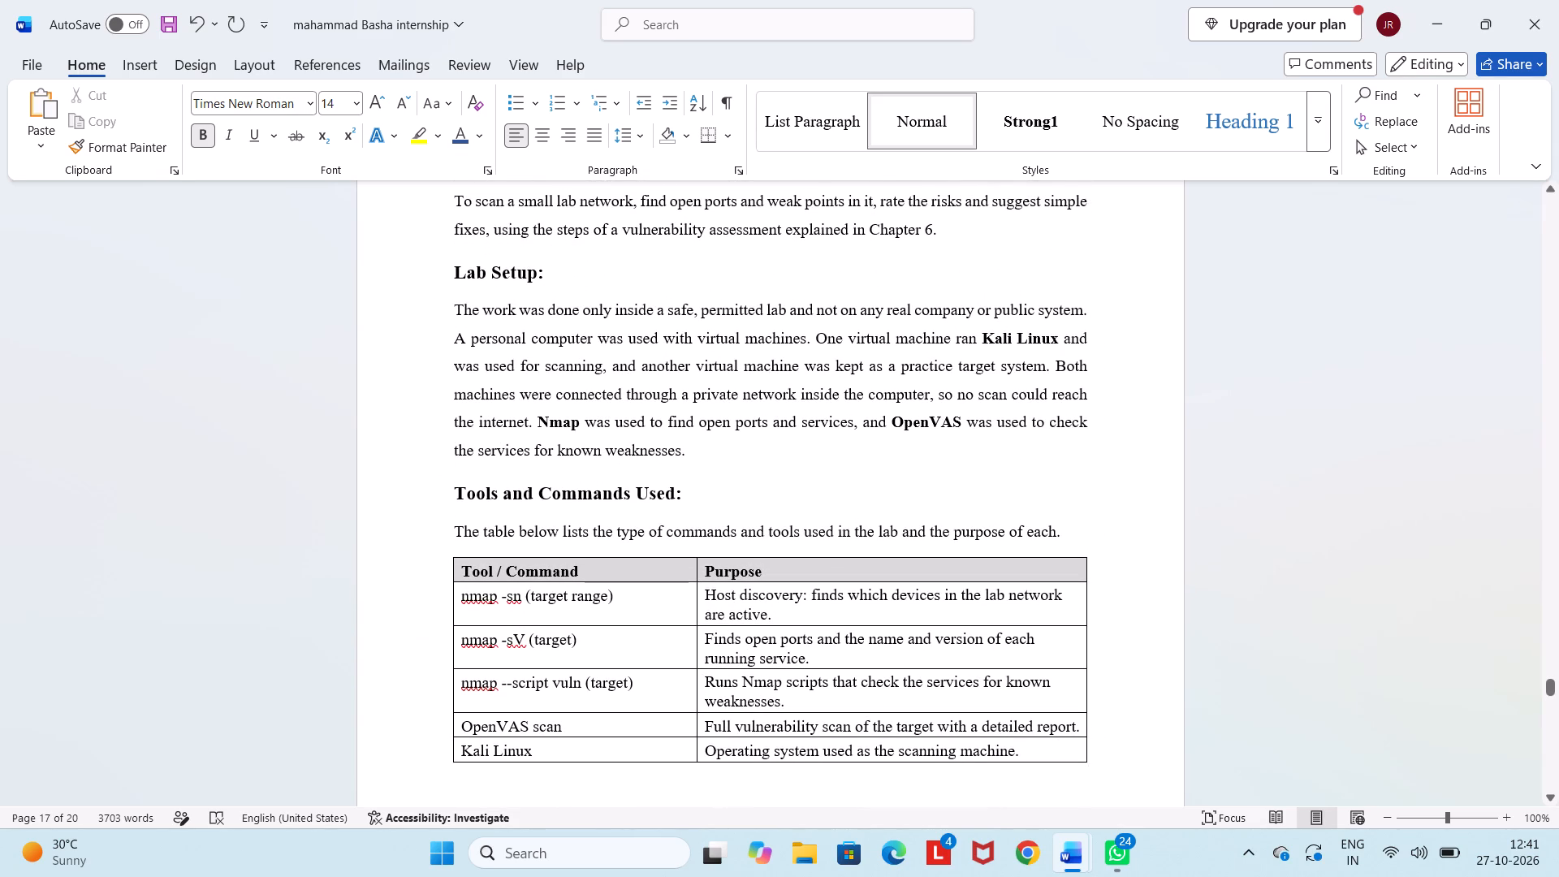
double_click(545, 421)
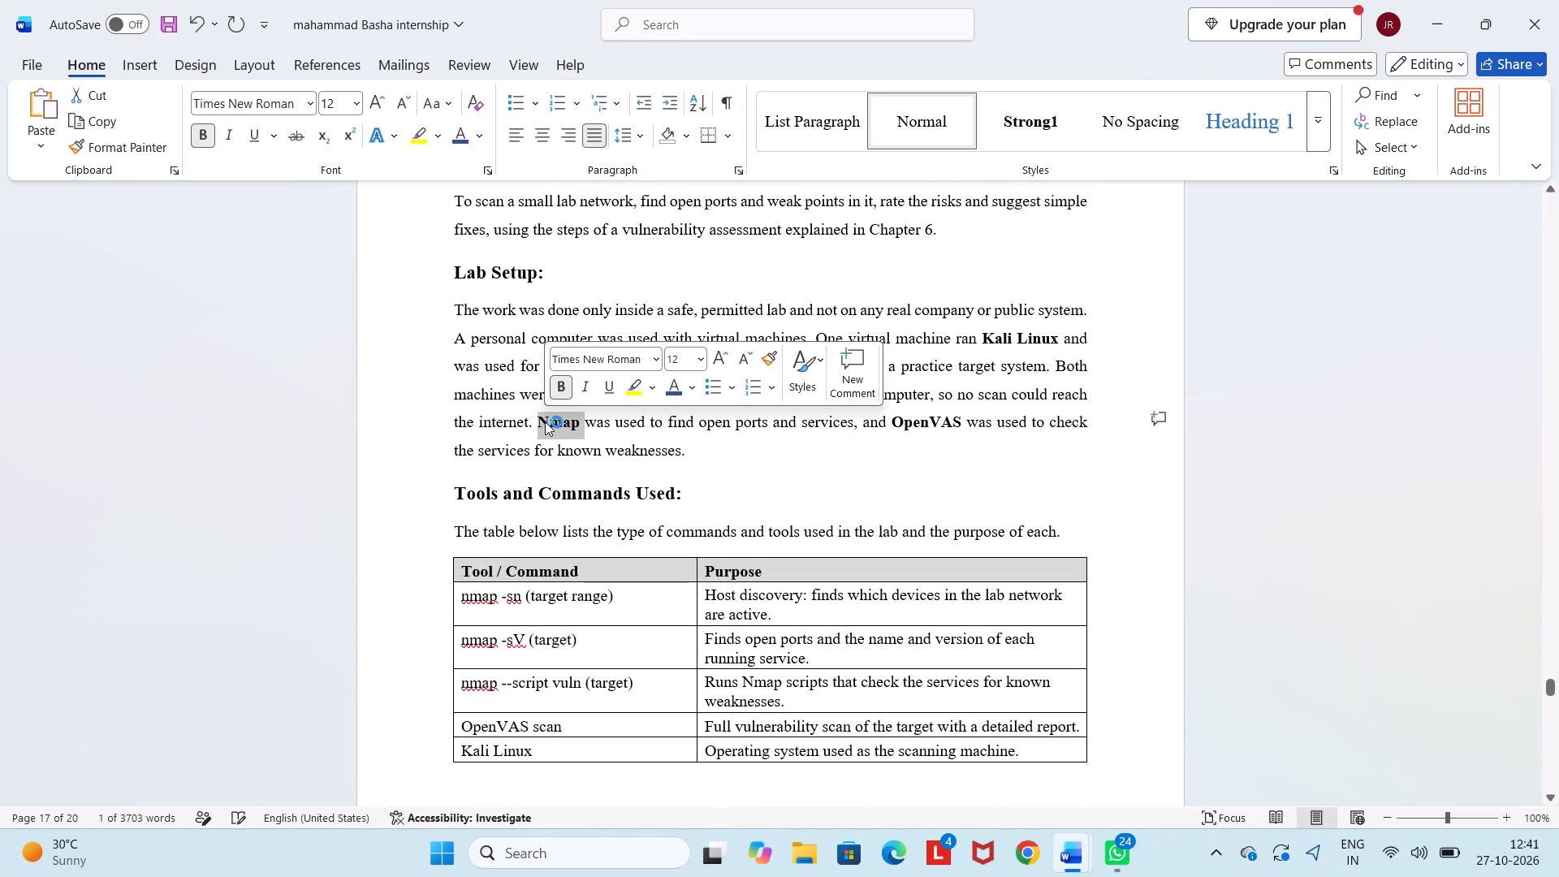
left_click(563, 383)
left_click(553, 499)
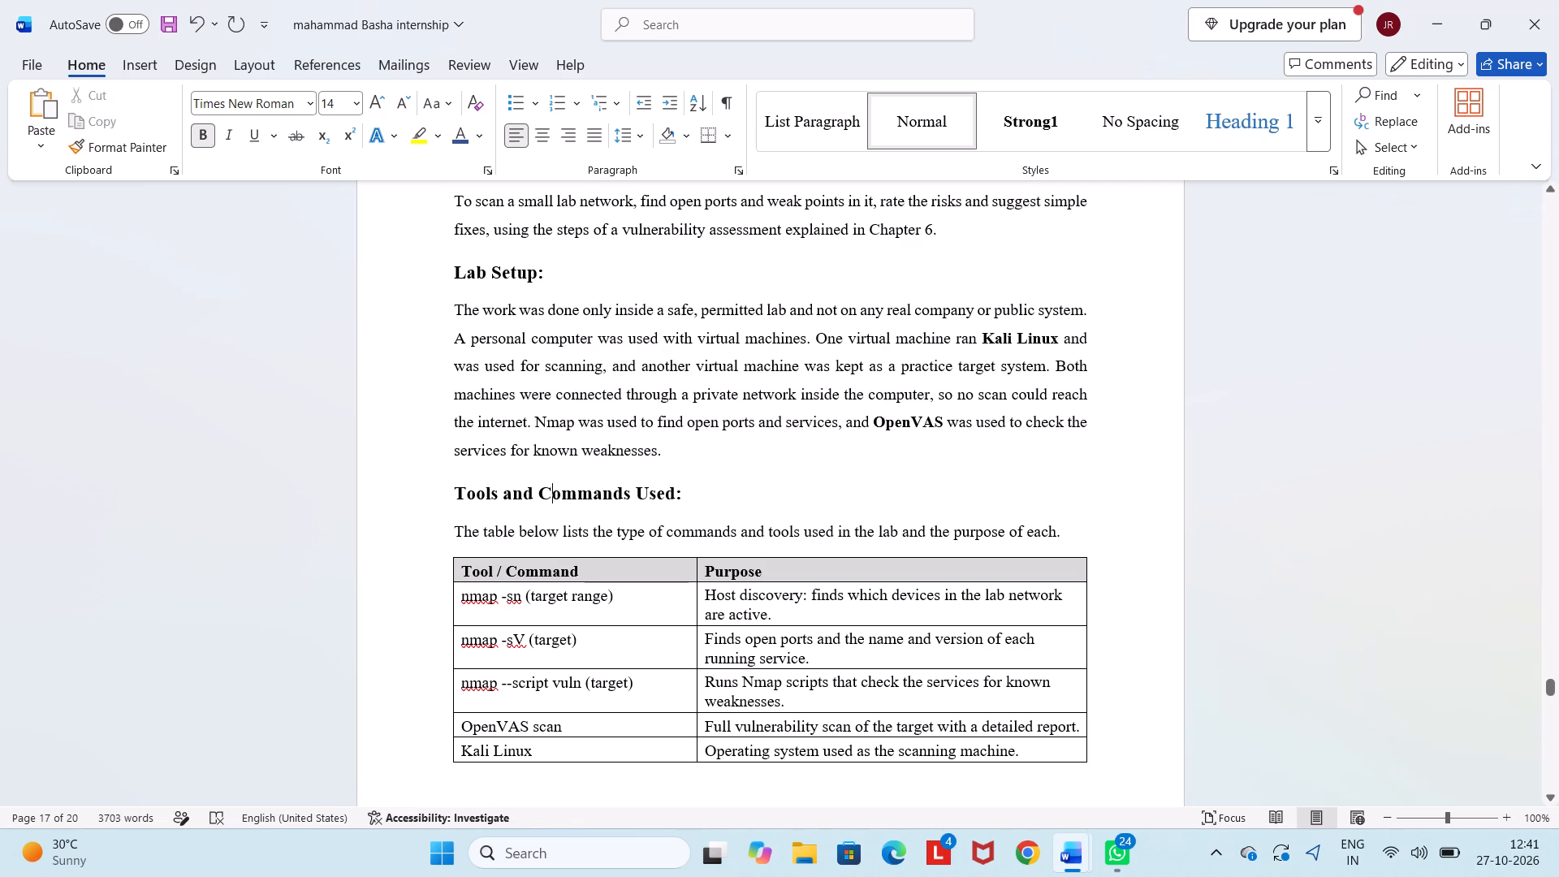
left_click_drag(979, 336, 1024, 339)
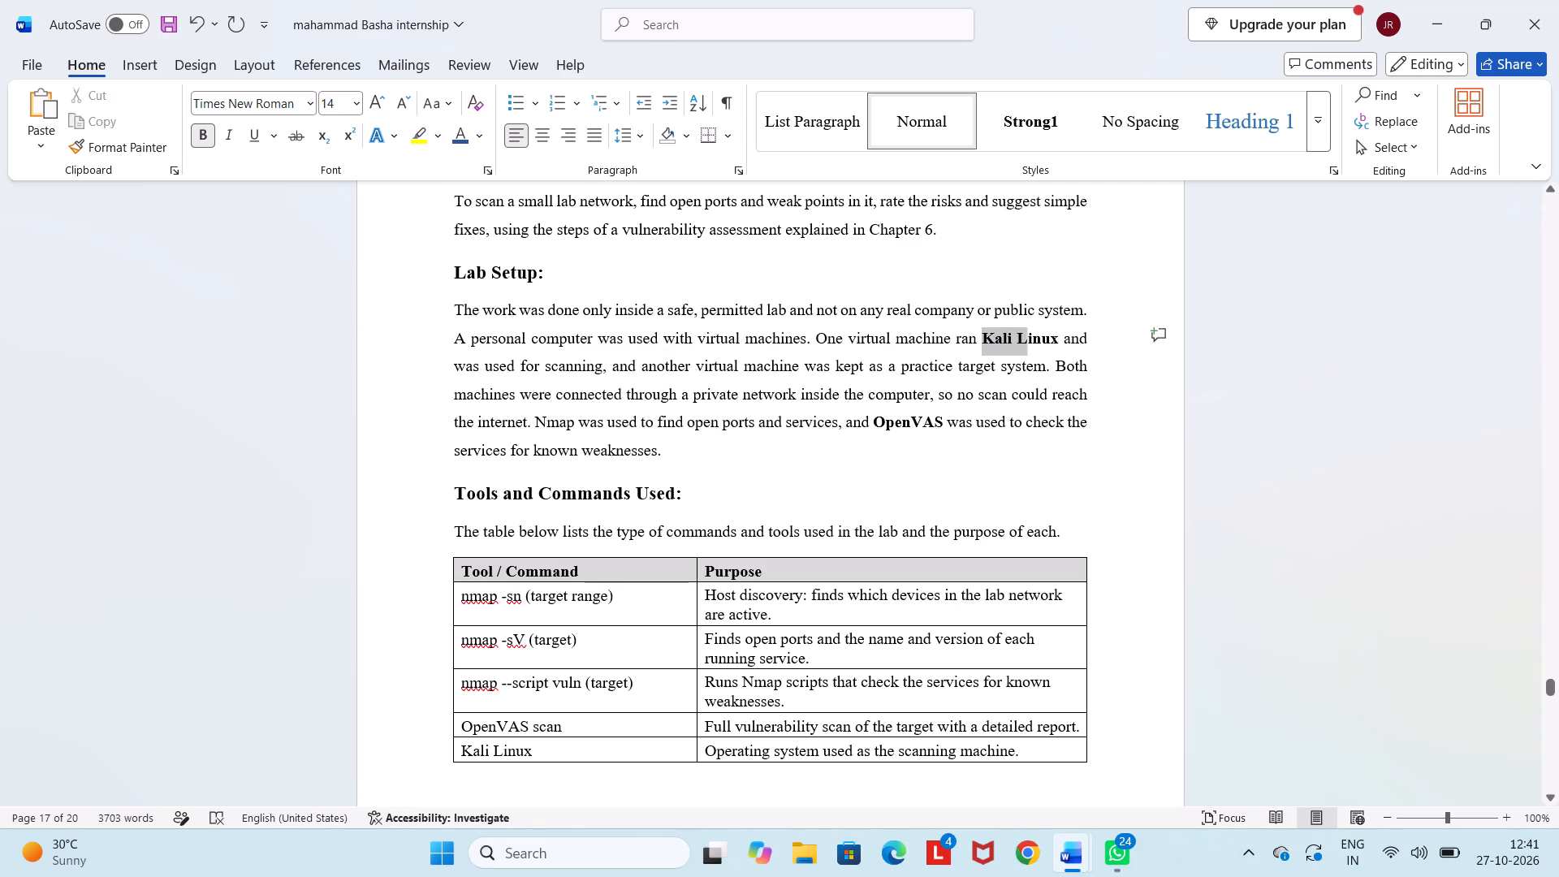
left_click_drag(1024, 339, 1050, 343)
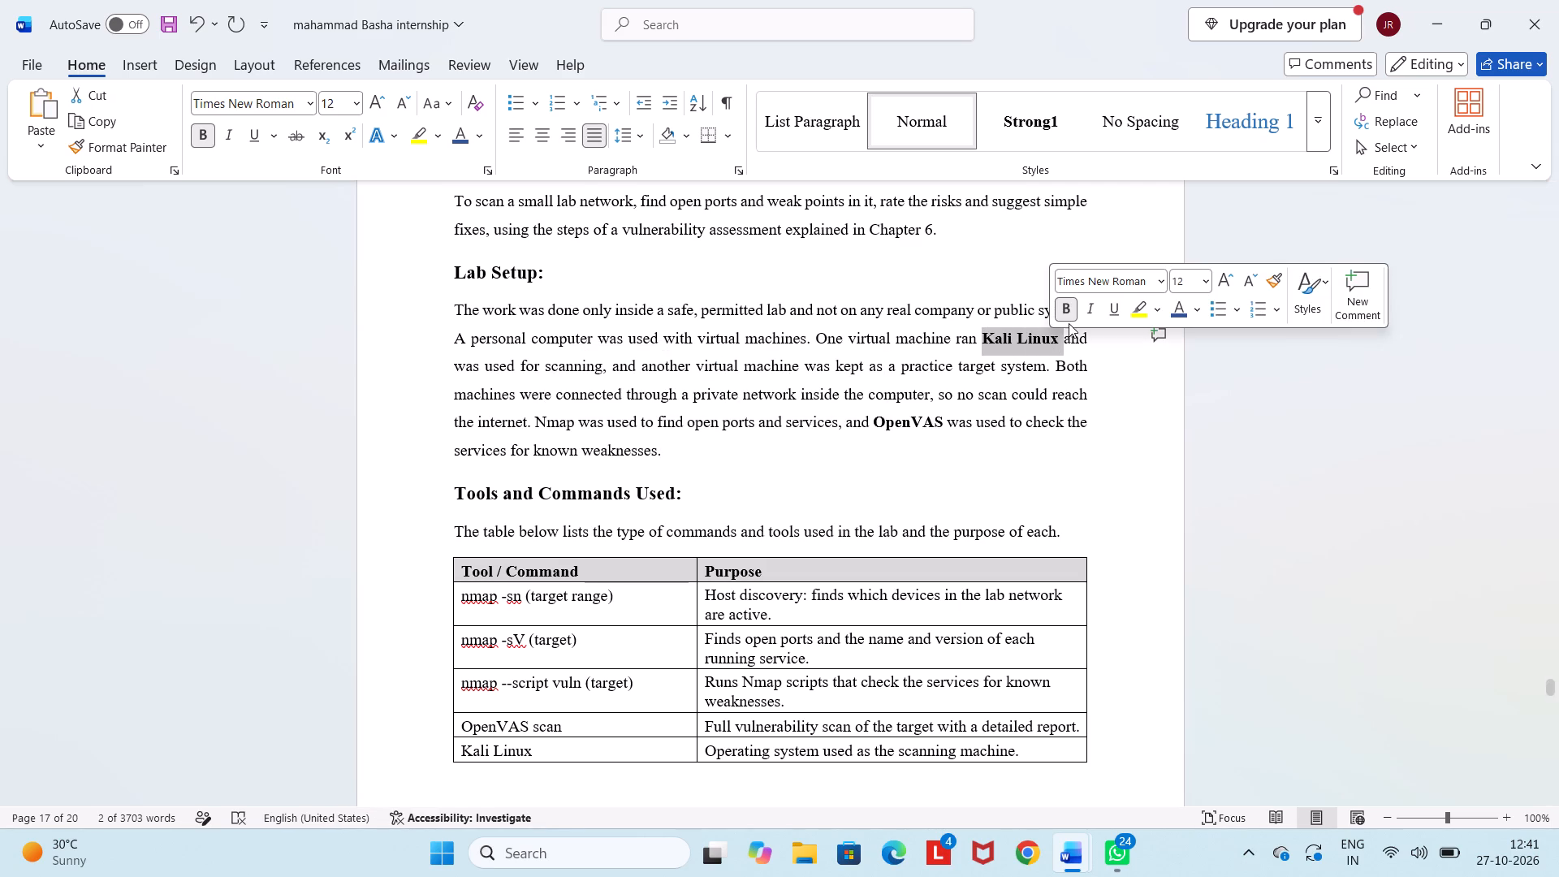
left_click(1069, 312)
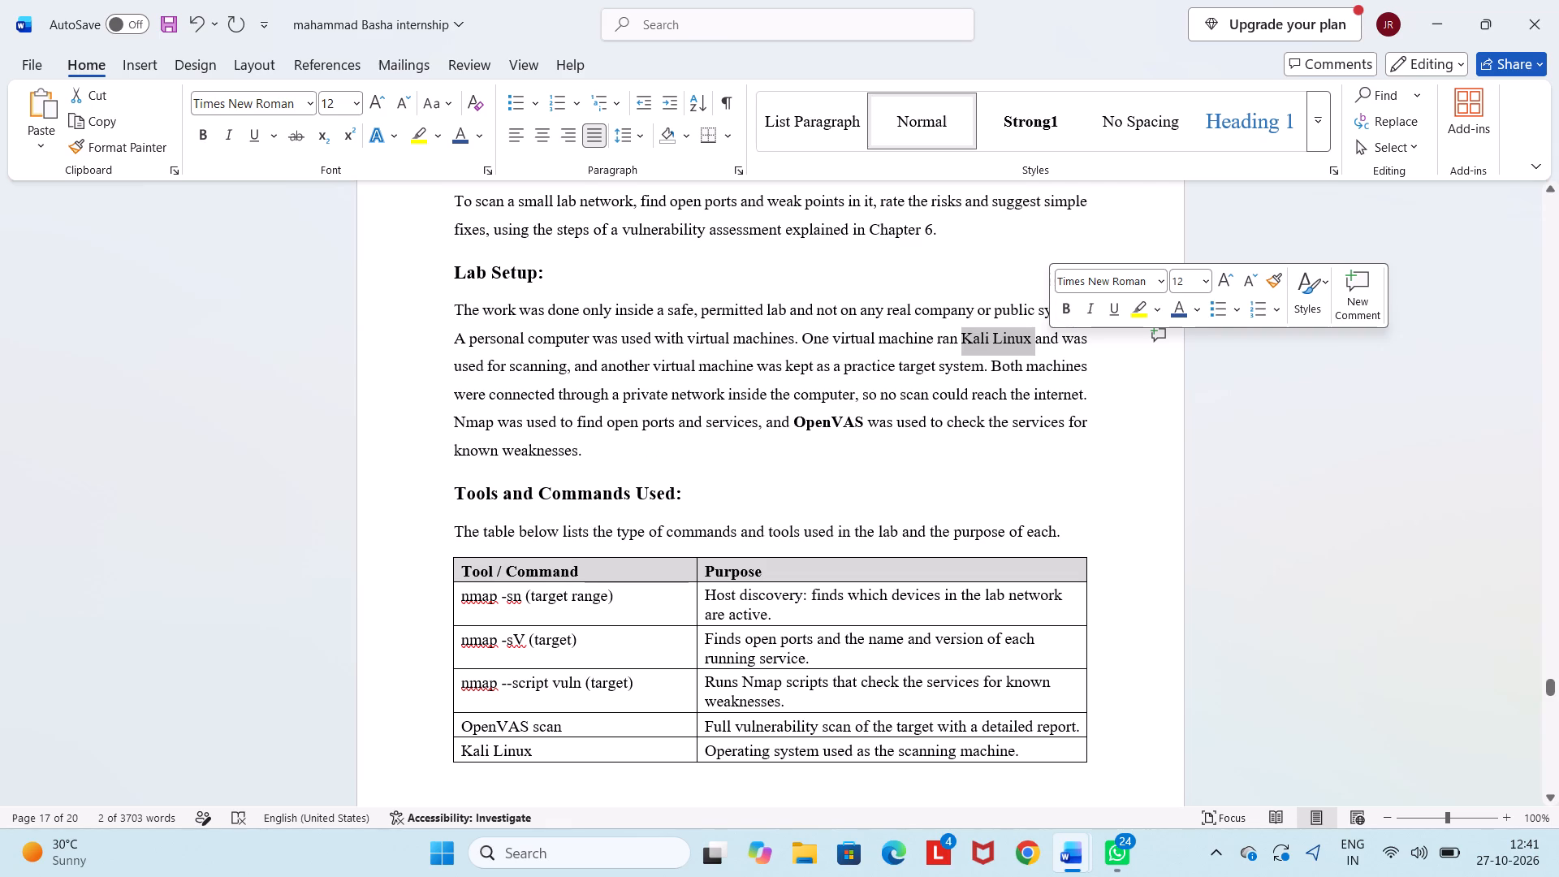
left_click(1000, 420)
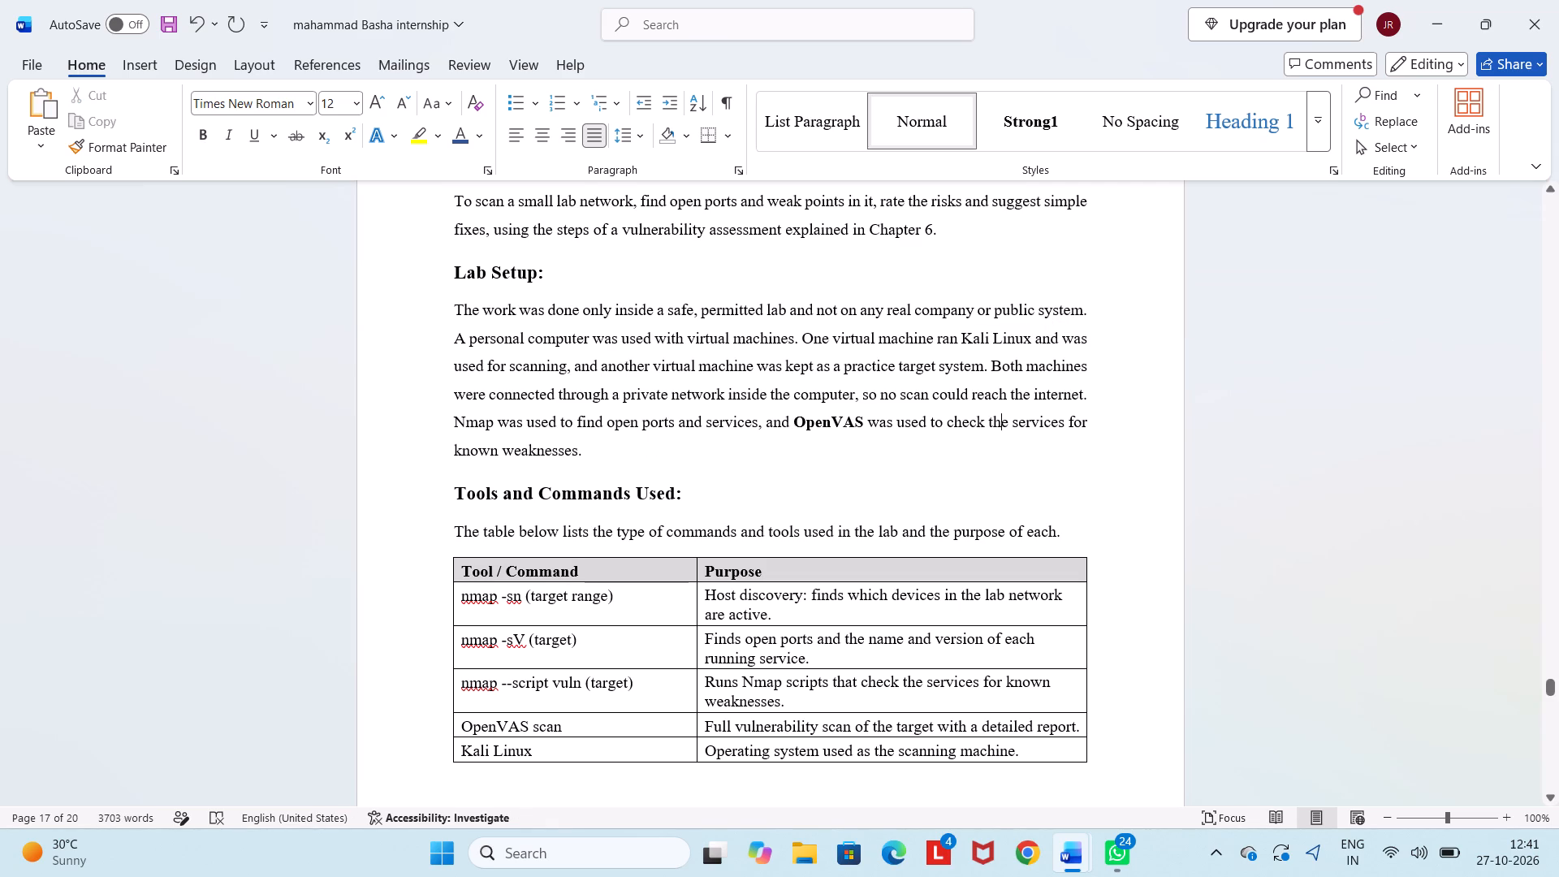
double_click(843, 423)
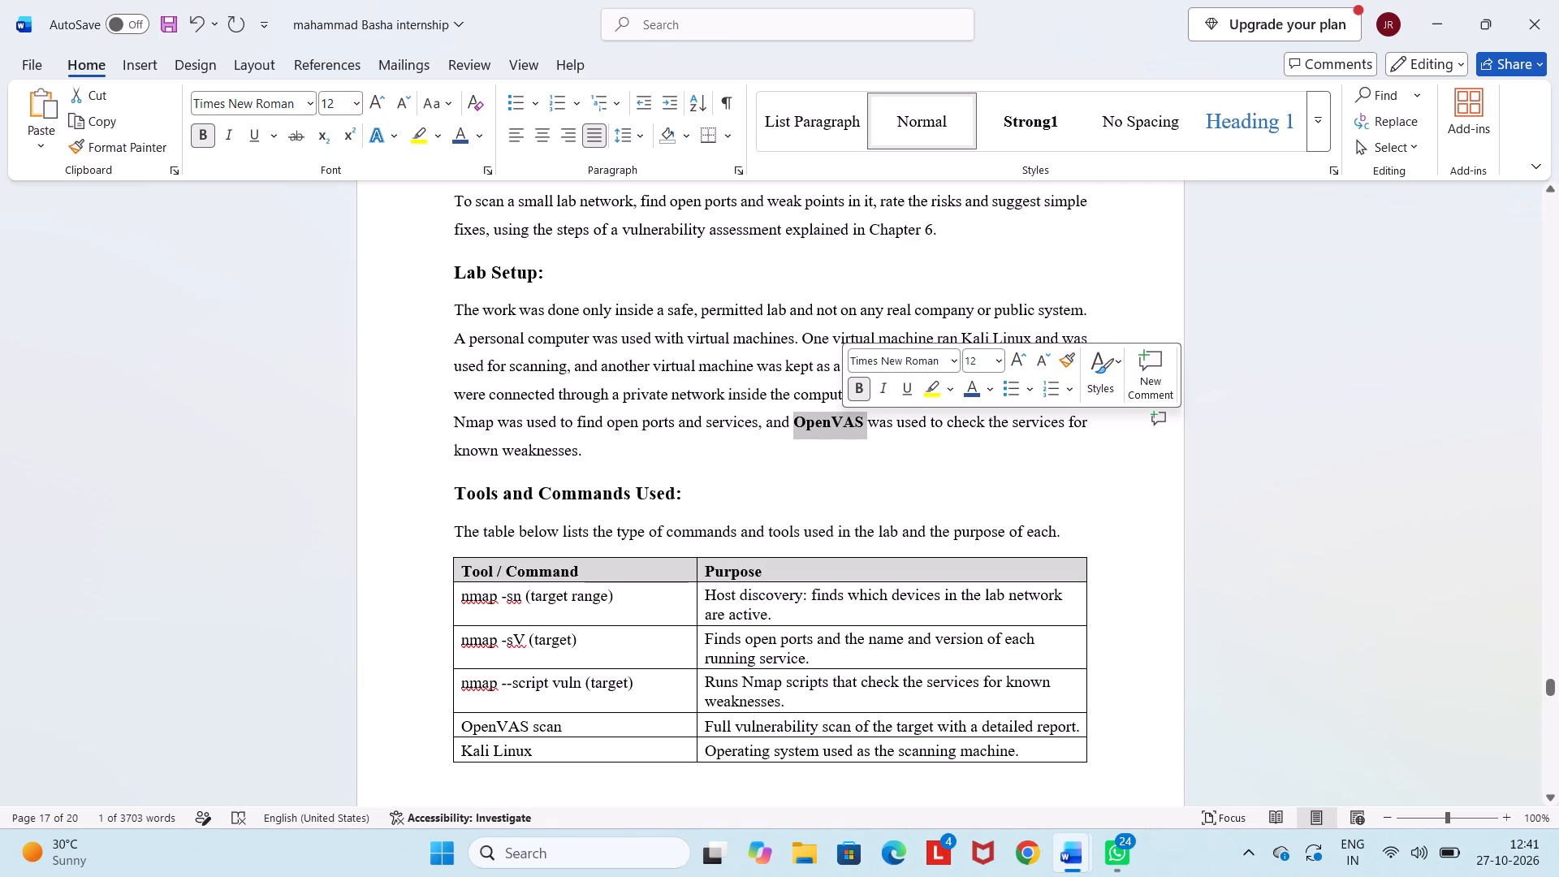
left_click(858, 378)
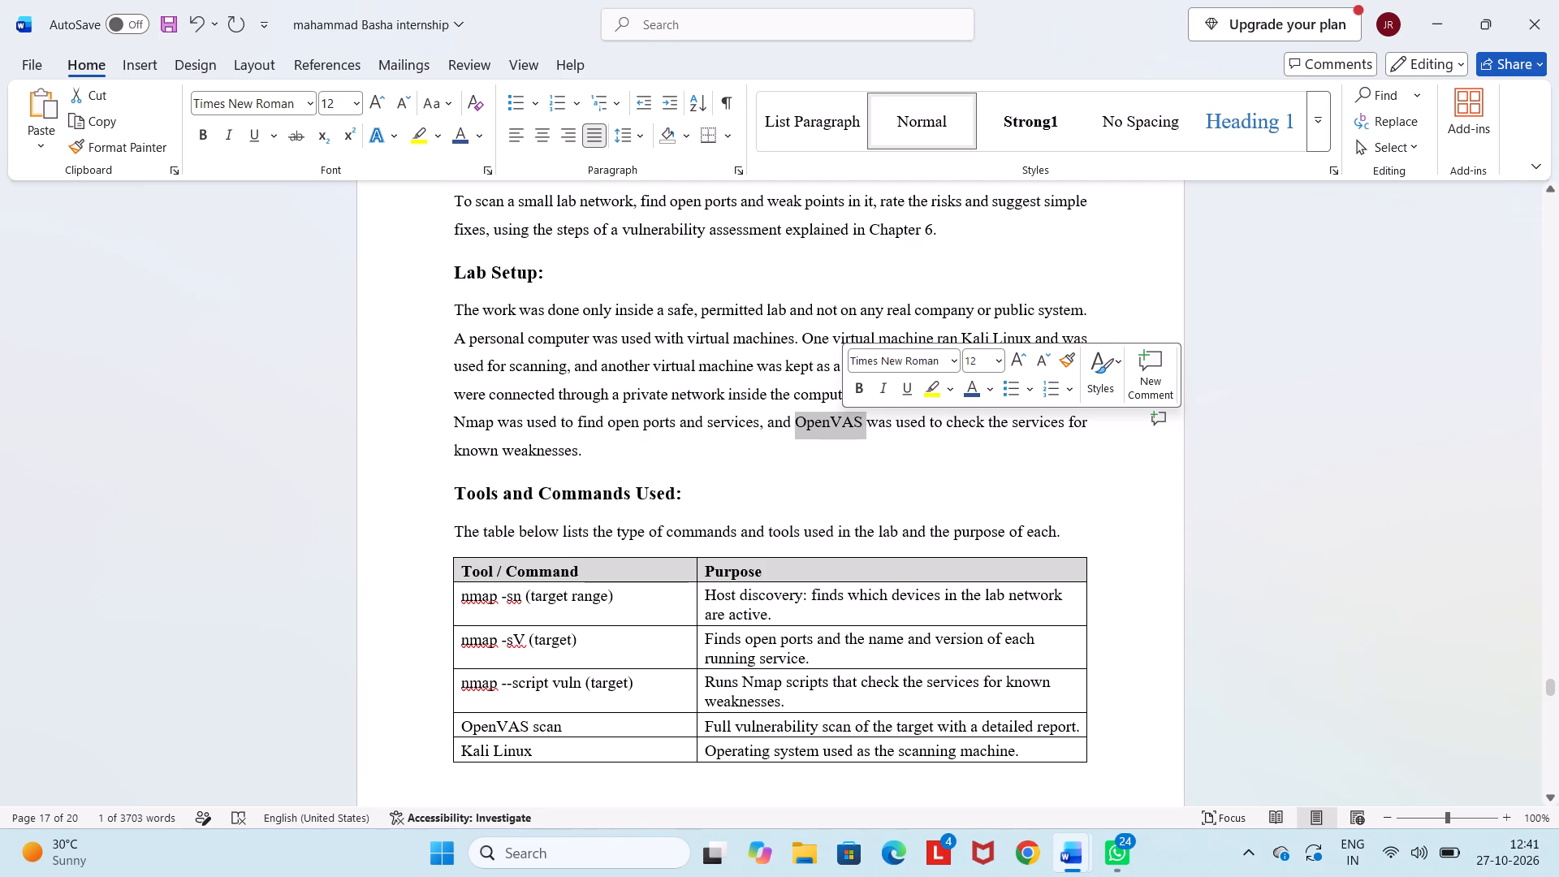
Review chapter 7's headings, project title, Lab Setup text and tools table, continuing to the Procedure and Observations sections.
scroll(570, 489, "up", 3)
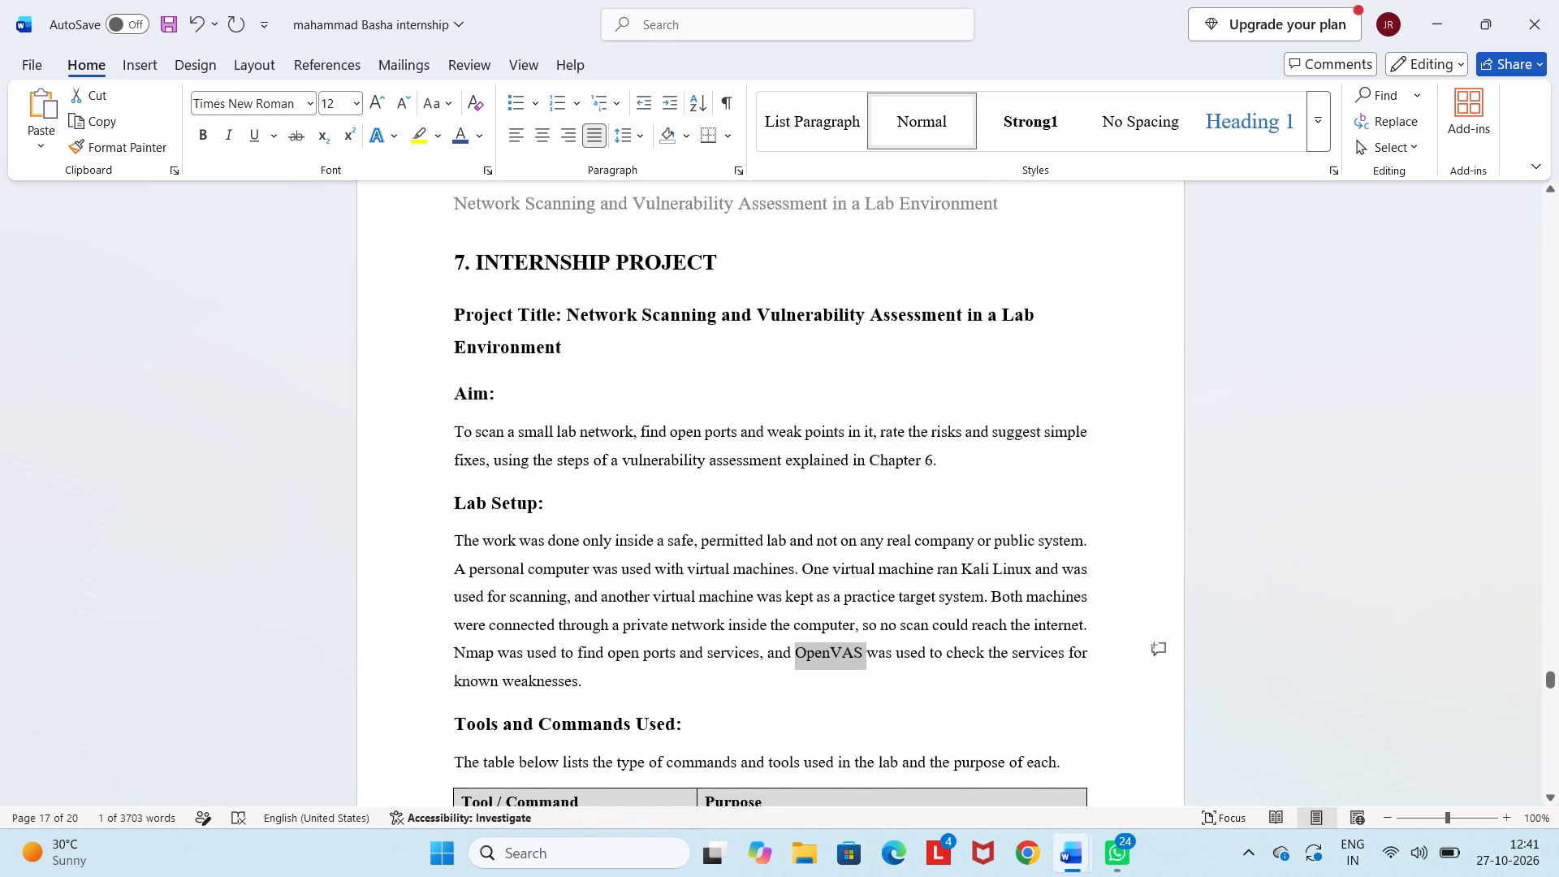
scroll(570, 489, "up", 1)
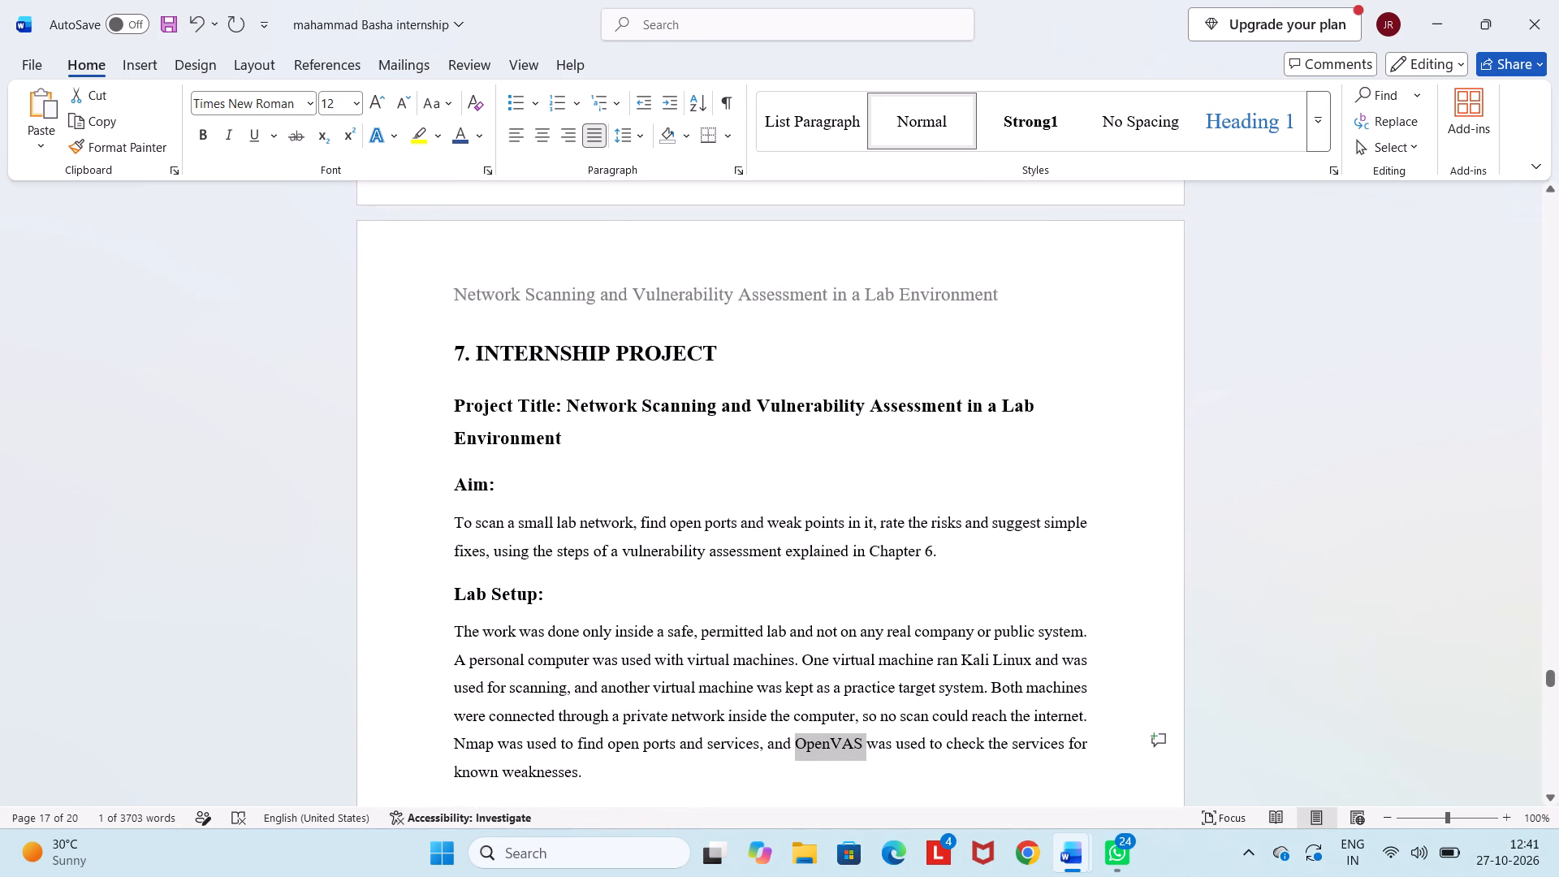
left_click(563, 394)
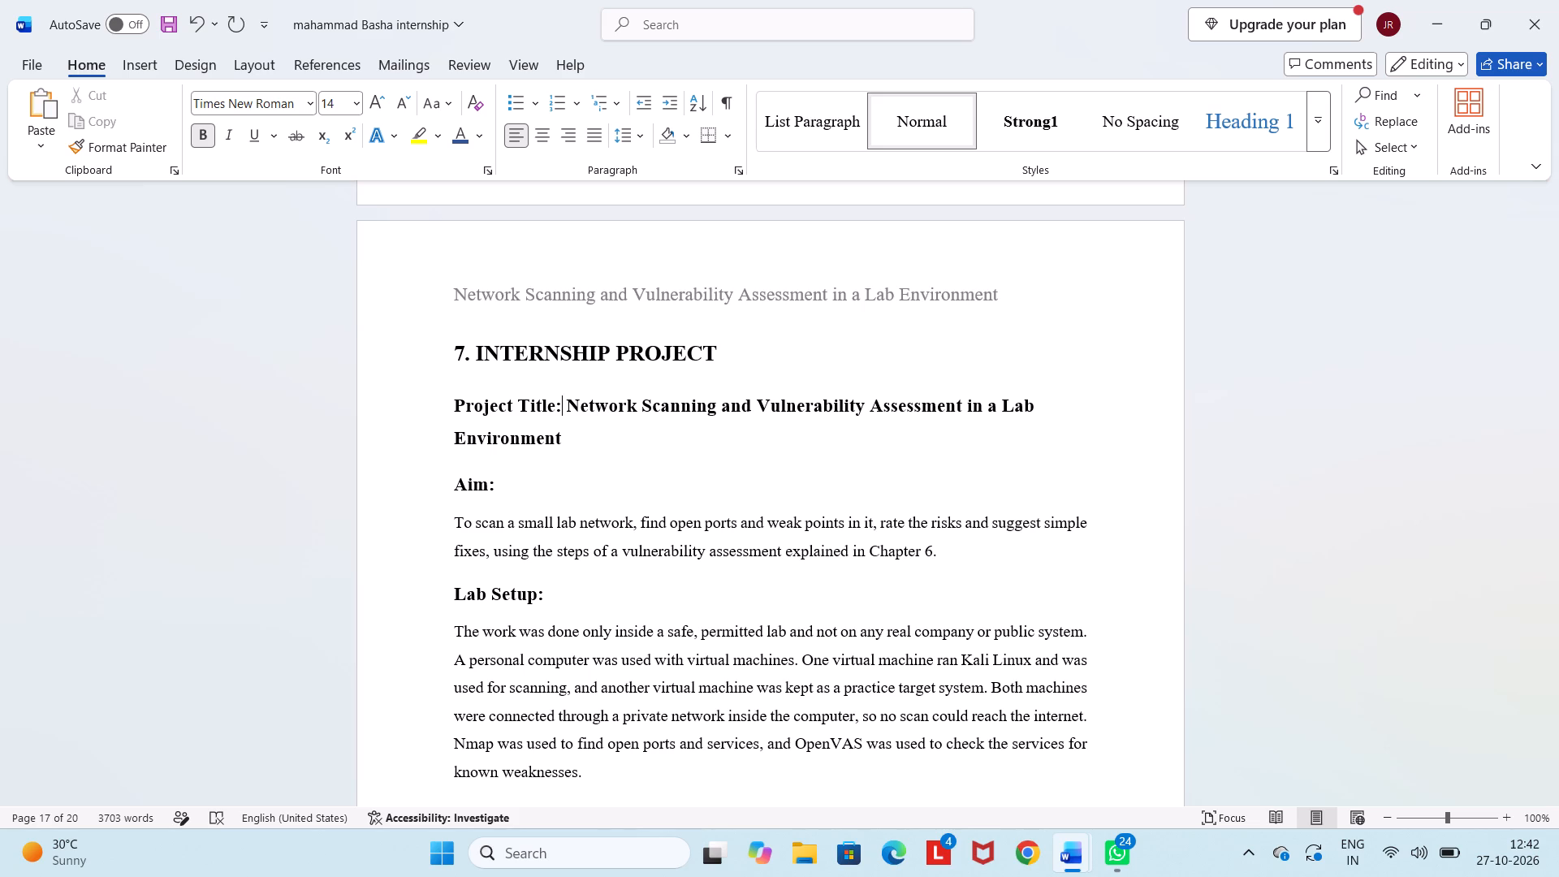
left_click(728, 350)
scroll(564, 408, "down", 2)
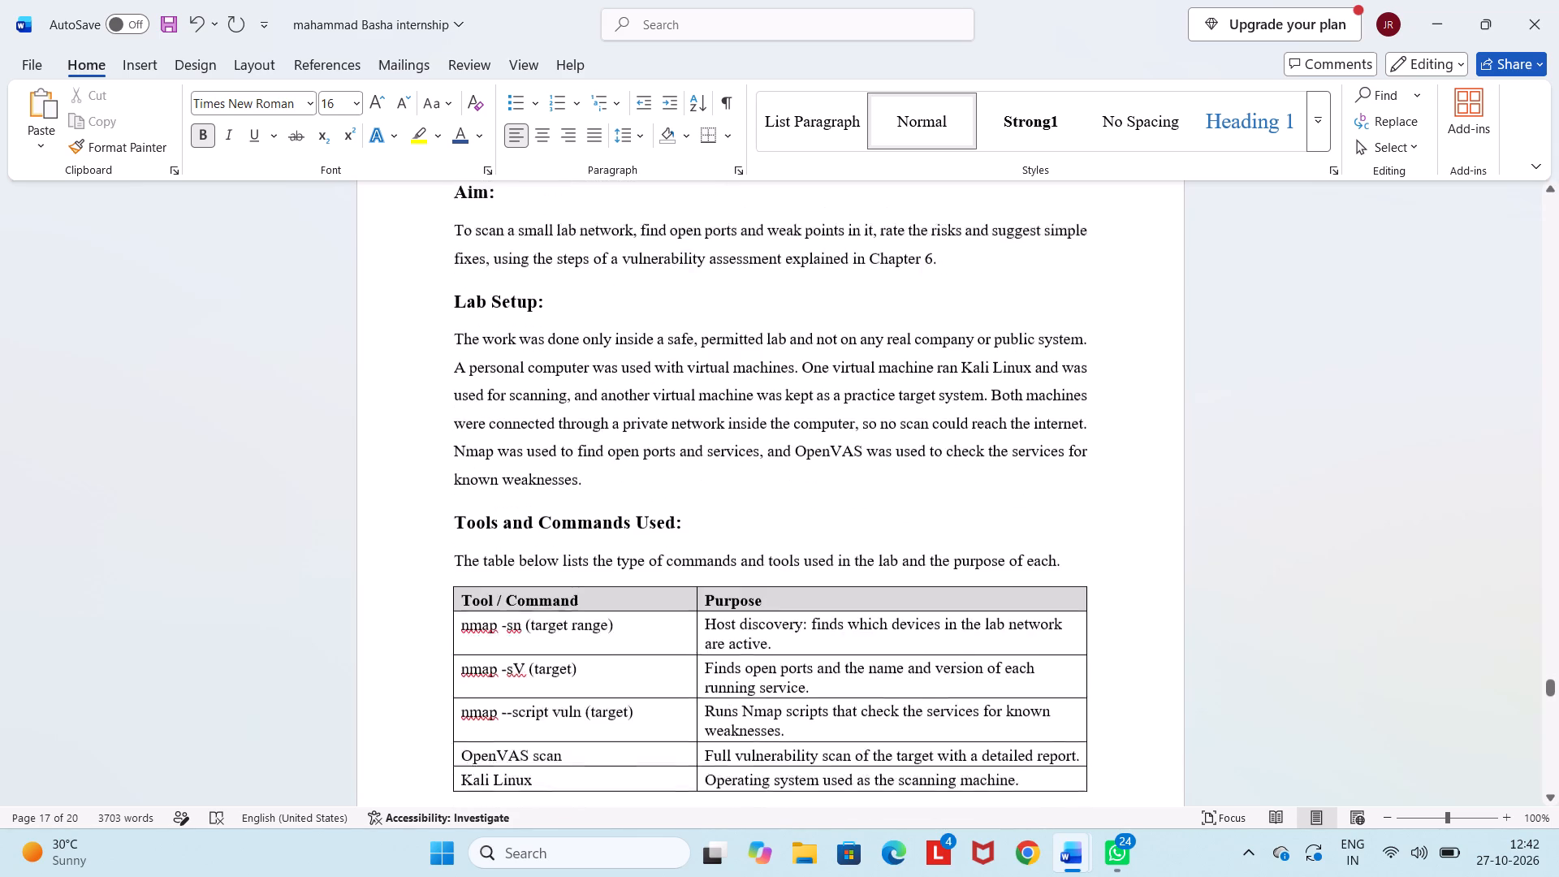
scroll(564, 408, "down", 2)
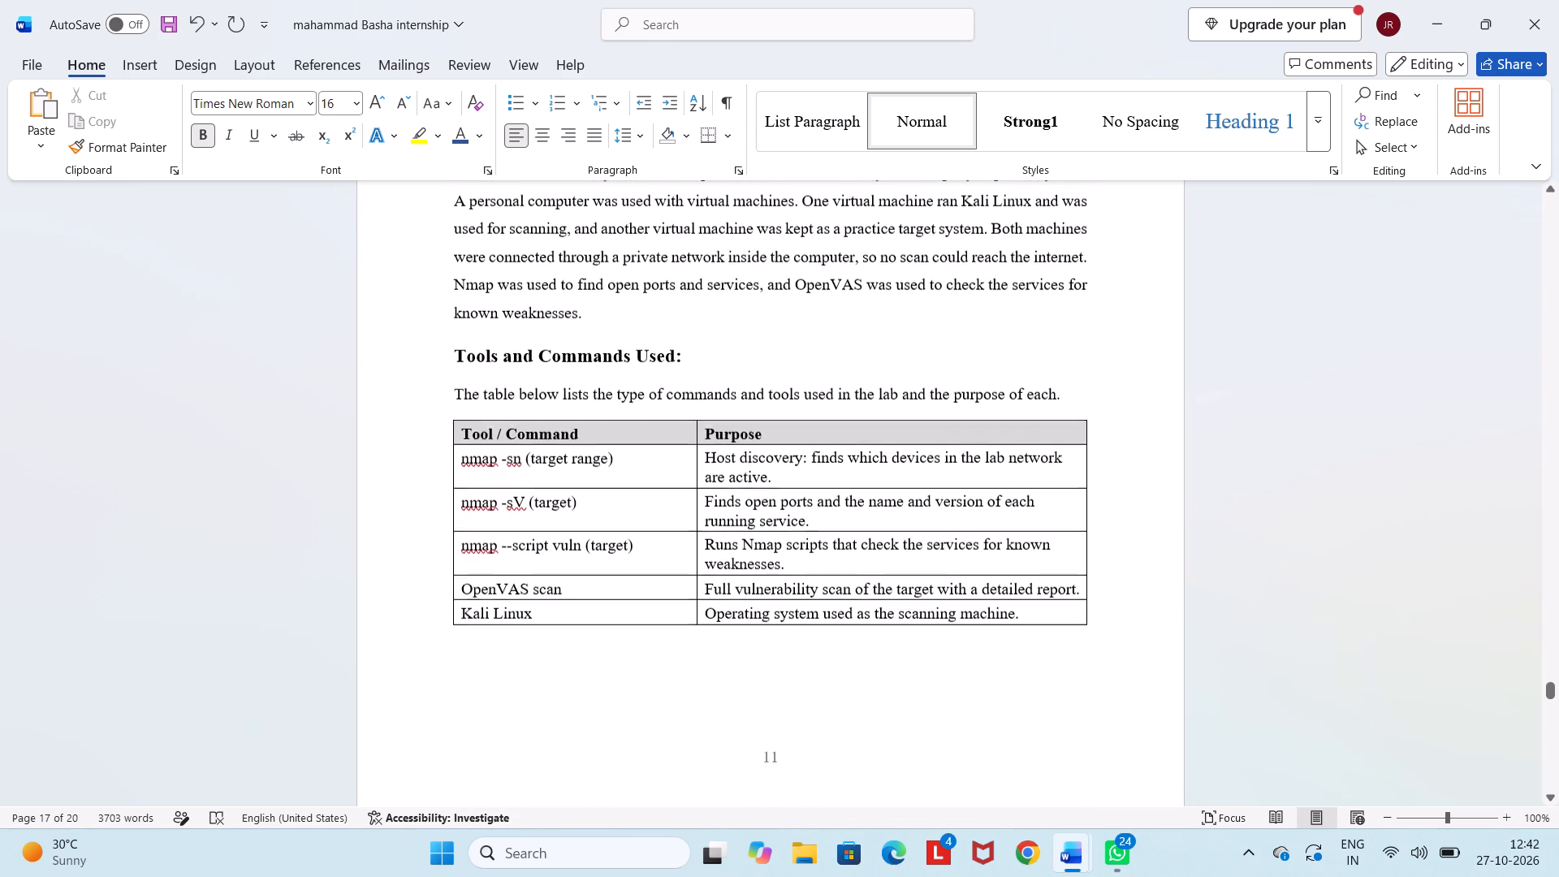
scroll(577, 350, "up", 3)
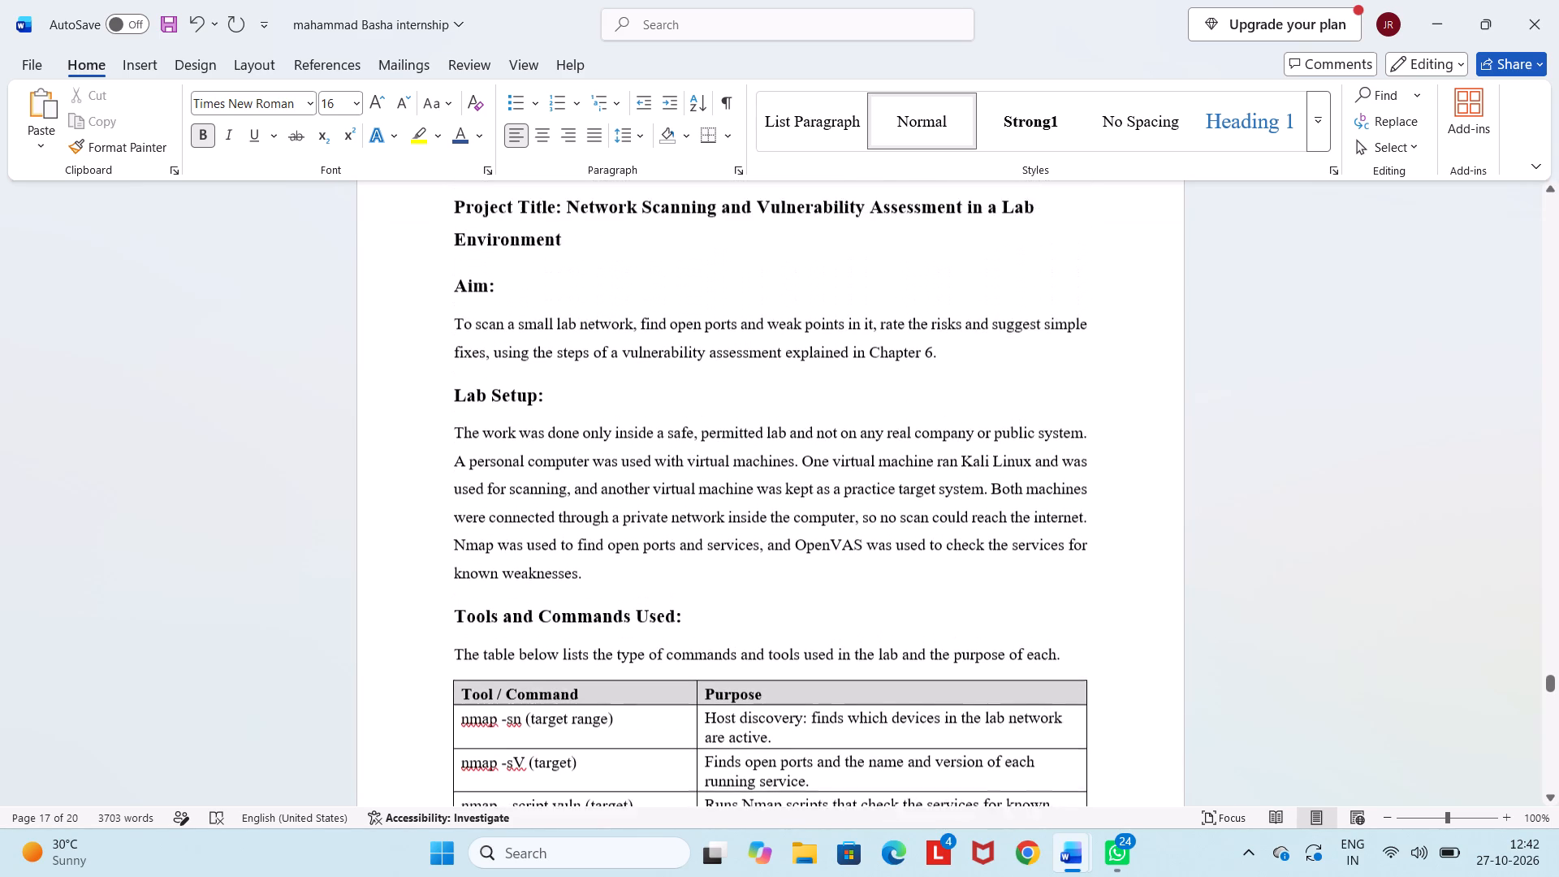
scroll(577, 350, "up", 1)
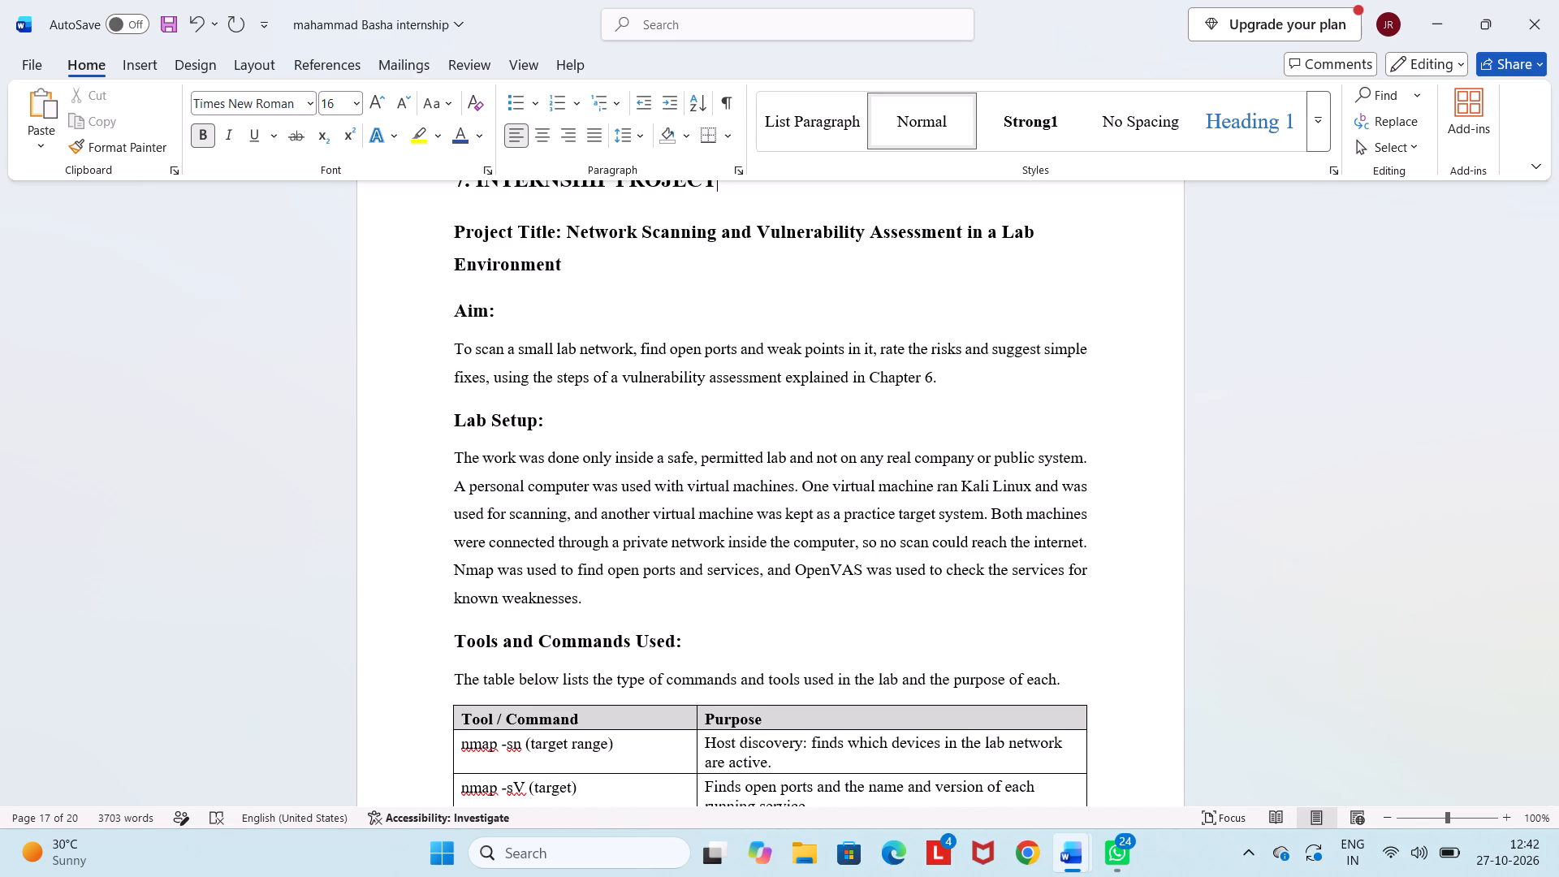
scroll(577, 350, "down", 2)
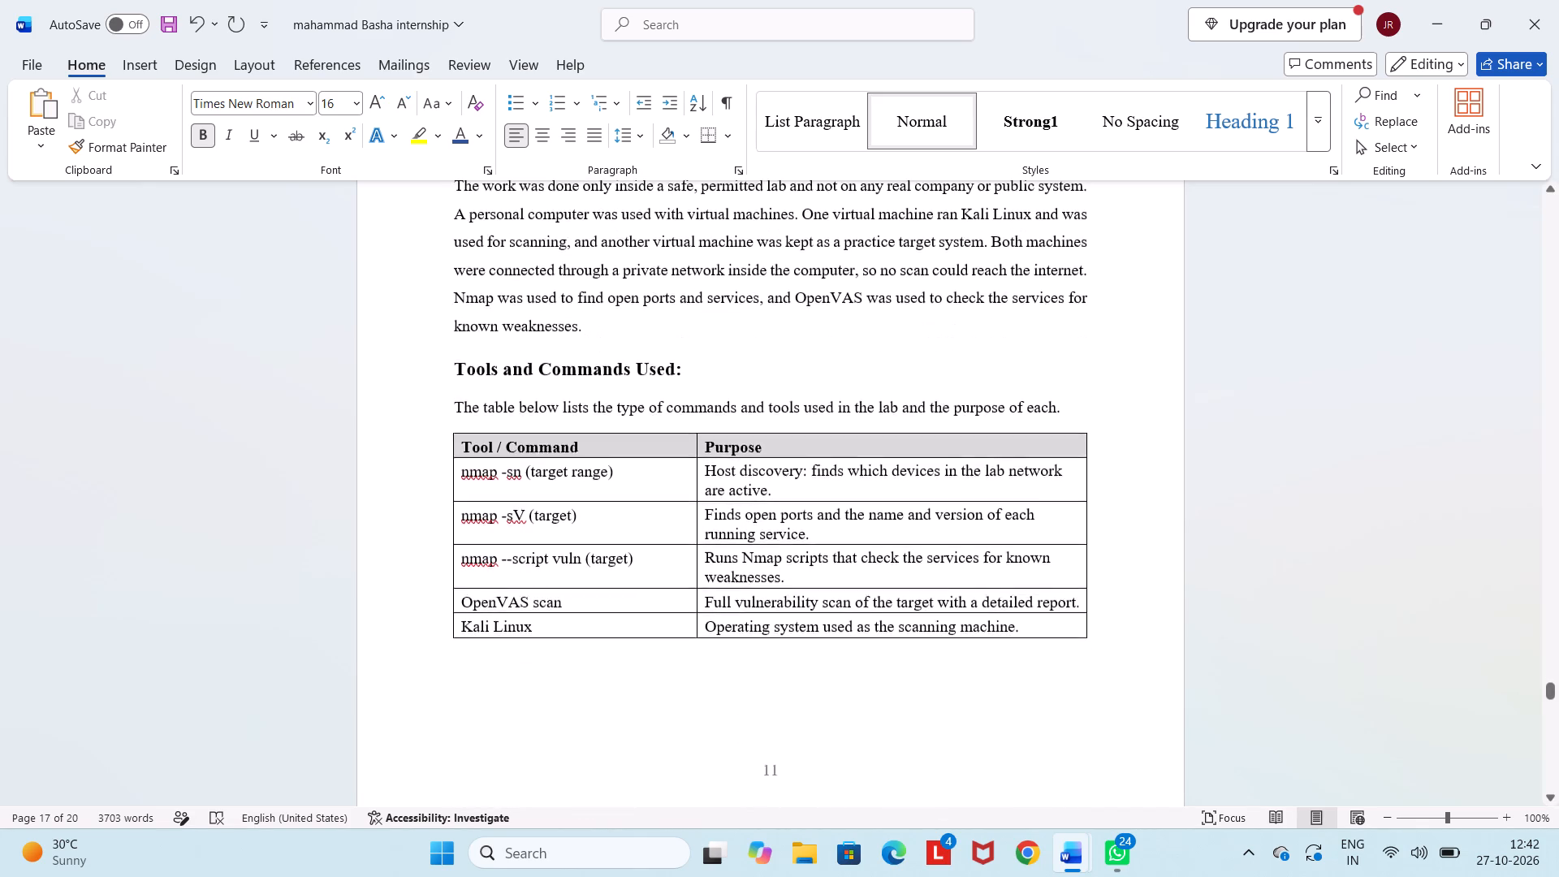
scroll(577, 350, "down", 1)
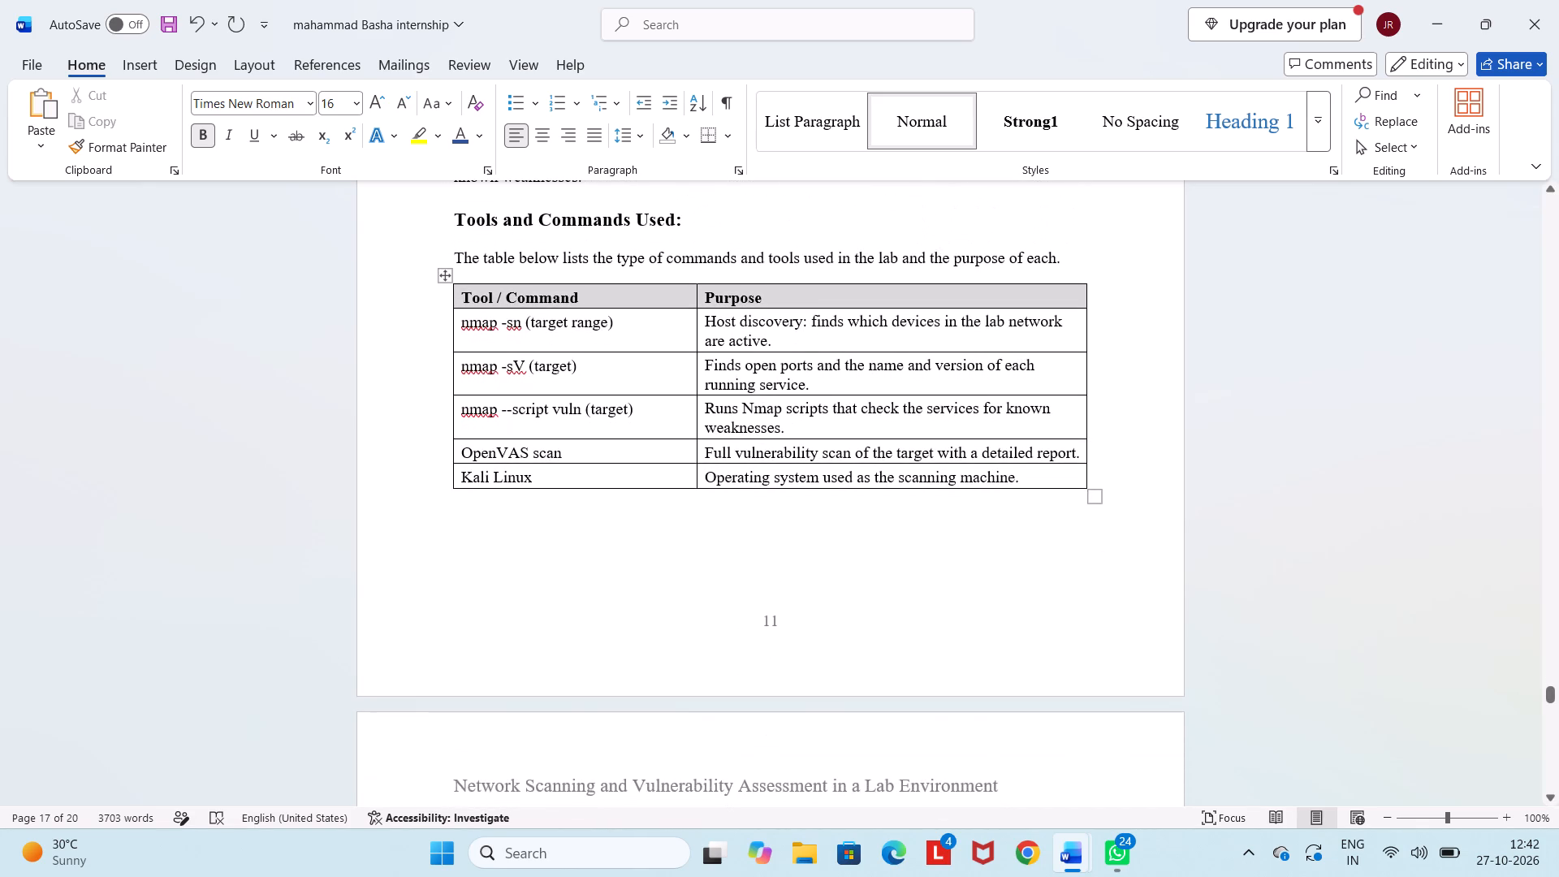
scroll(577, 350, "down", 4)
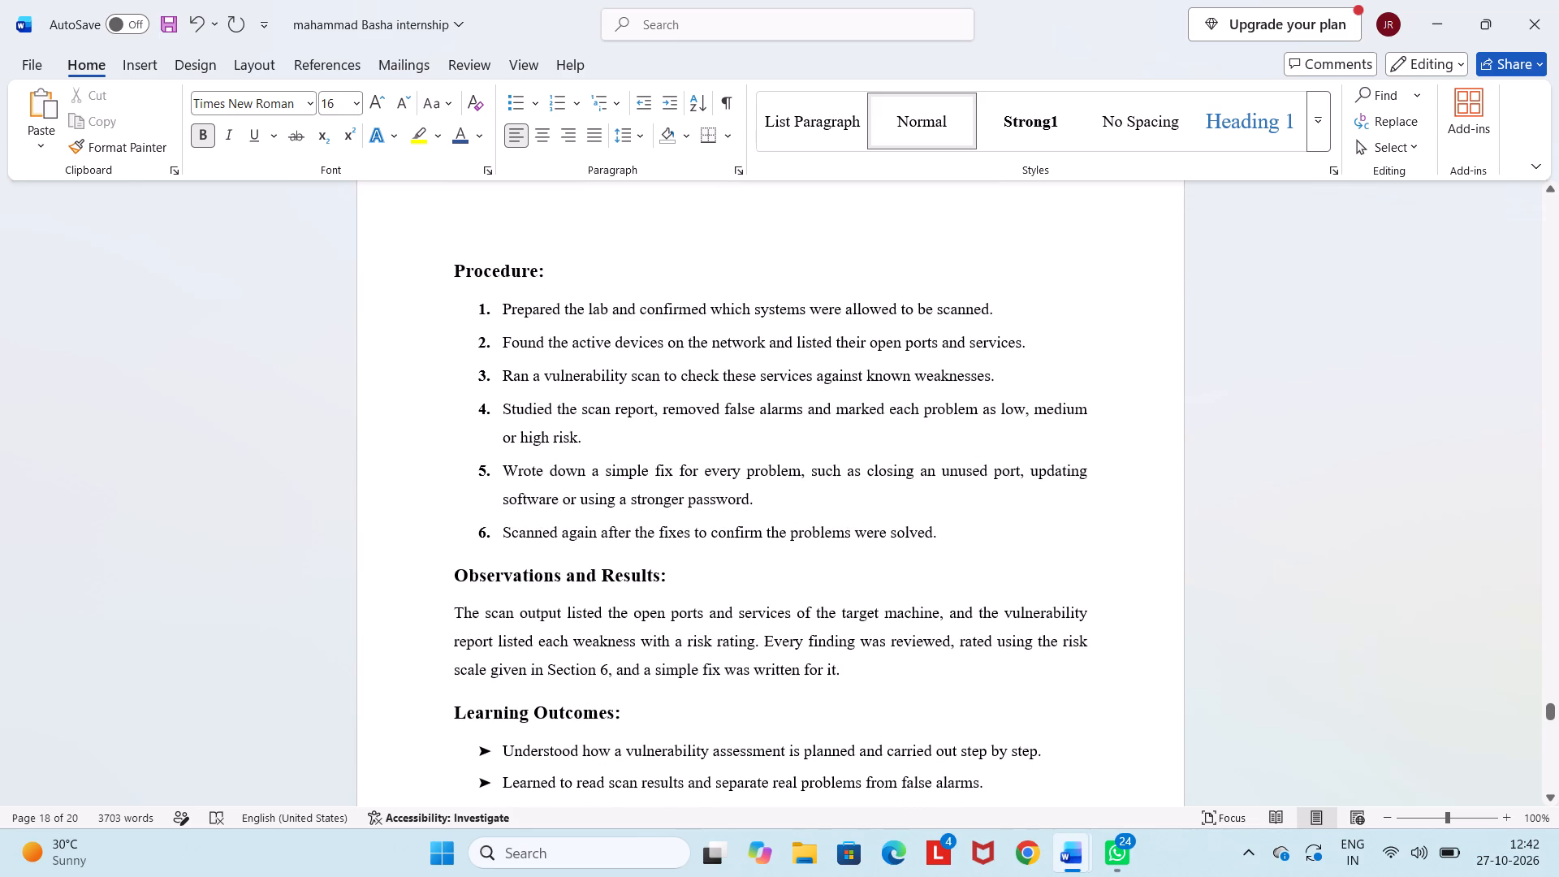
Review the remaining chapter 7 sections, the Conclusion and the References, and recheck the chapter 7 project page.
scroll(577, 350, "down", 1)
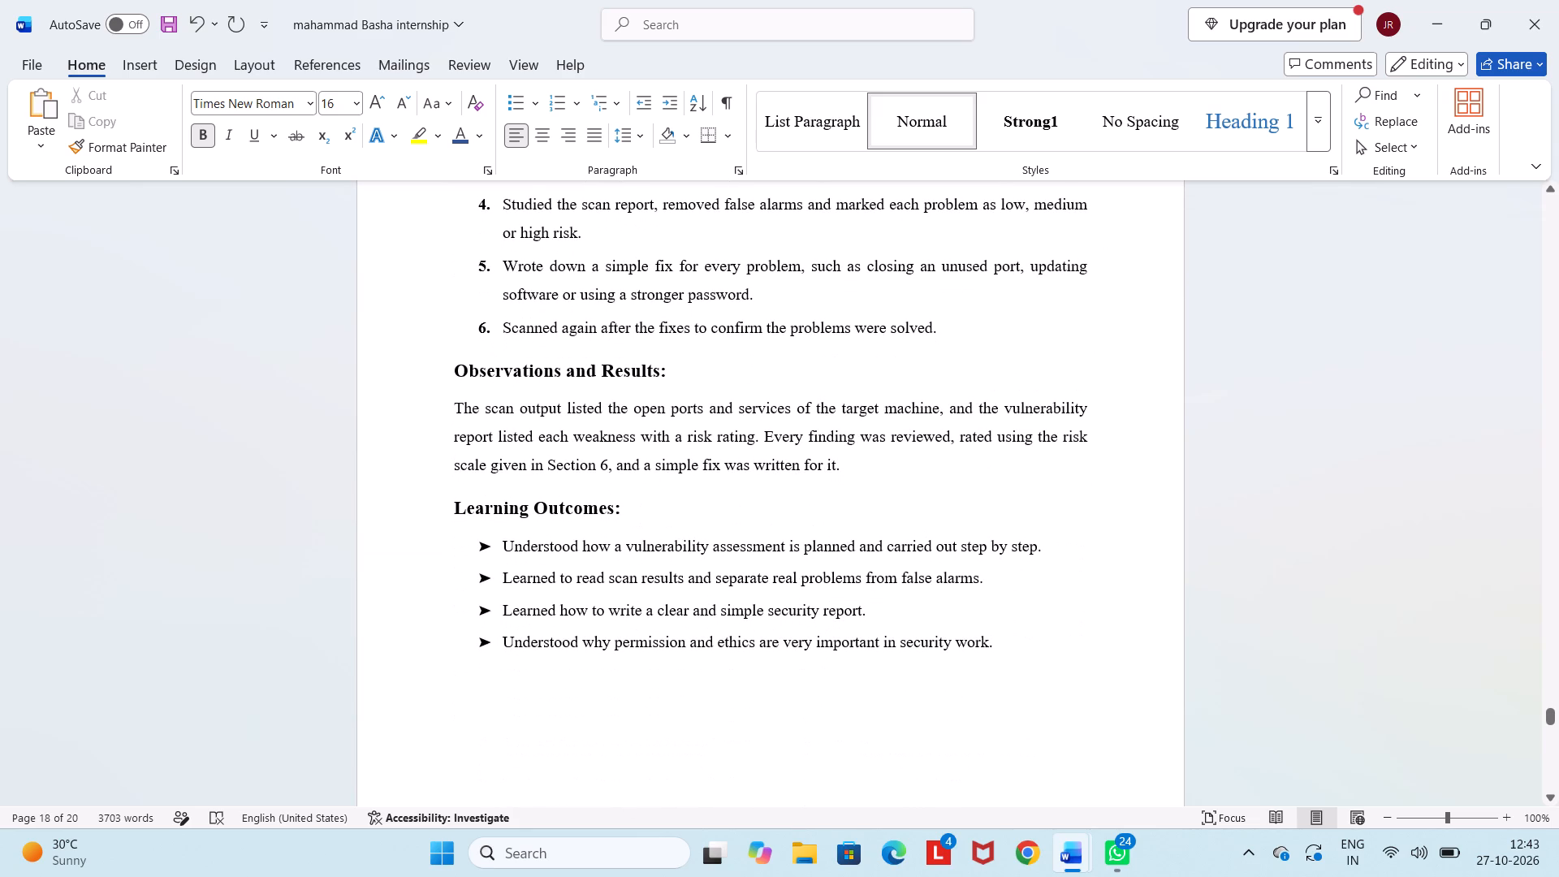
scroll(577, 350, "down", 4)
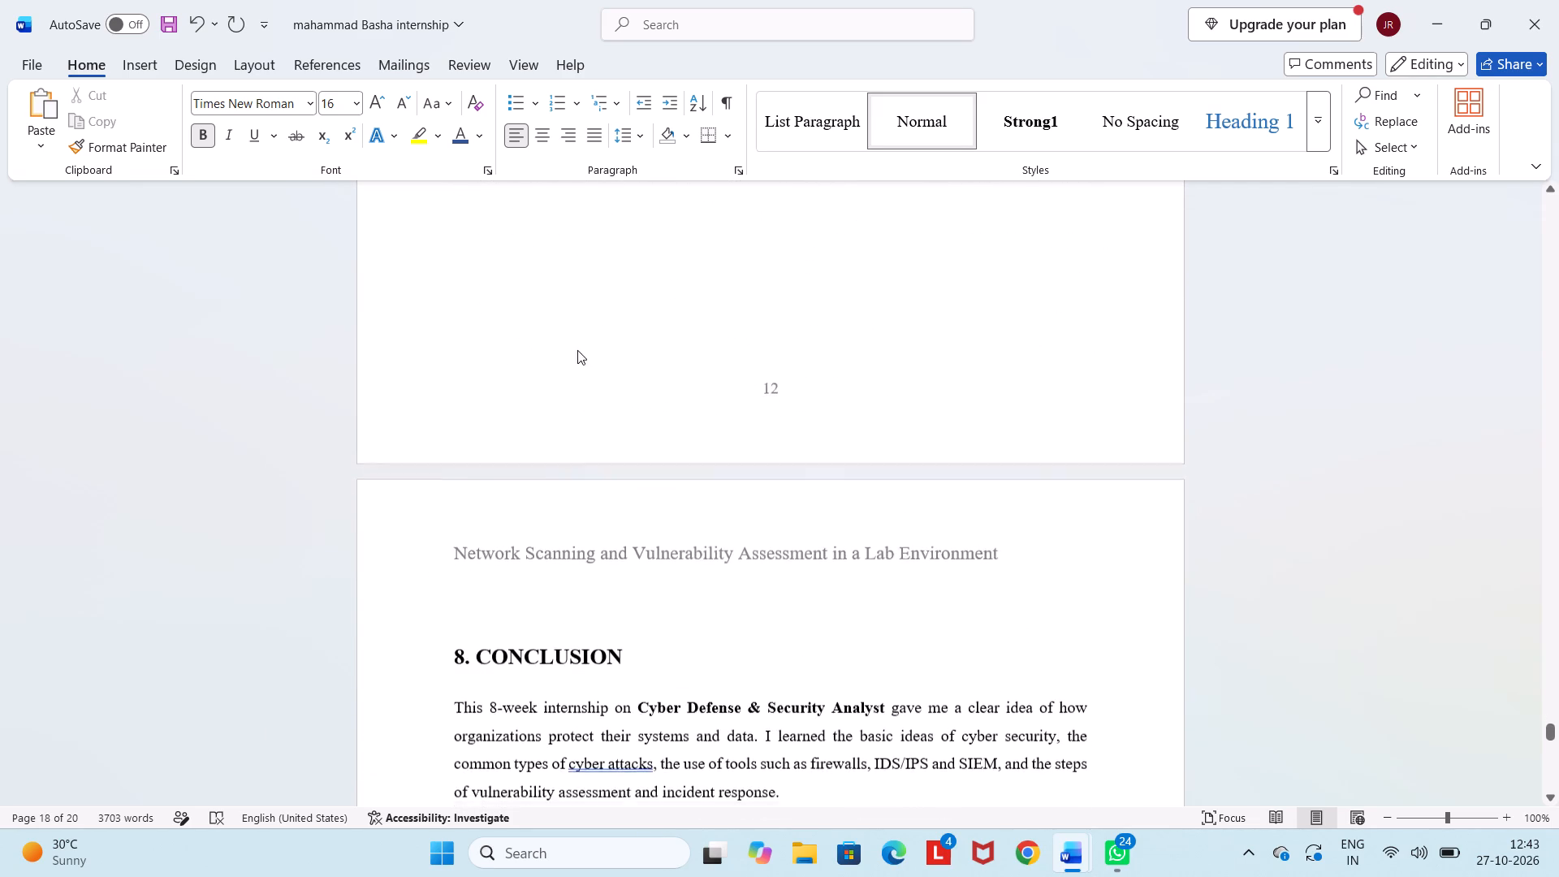
scroll(577, 350, "down", 5)
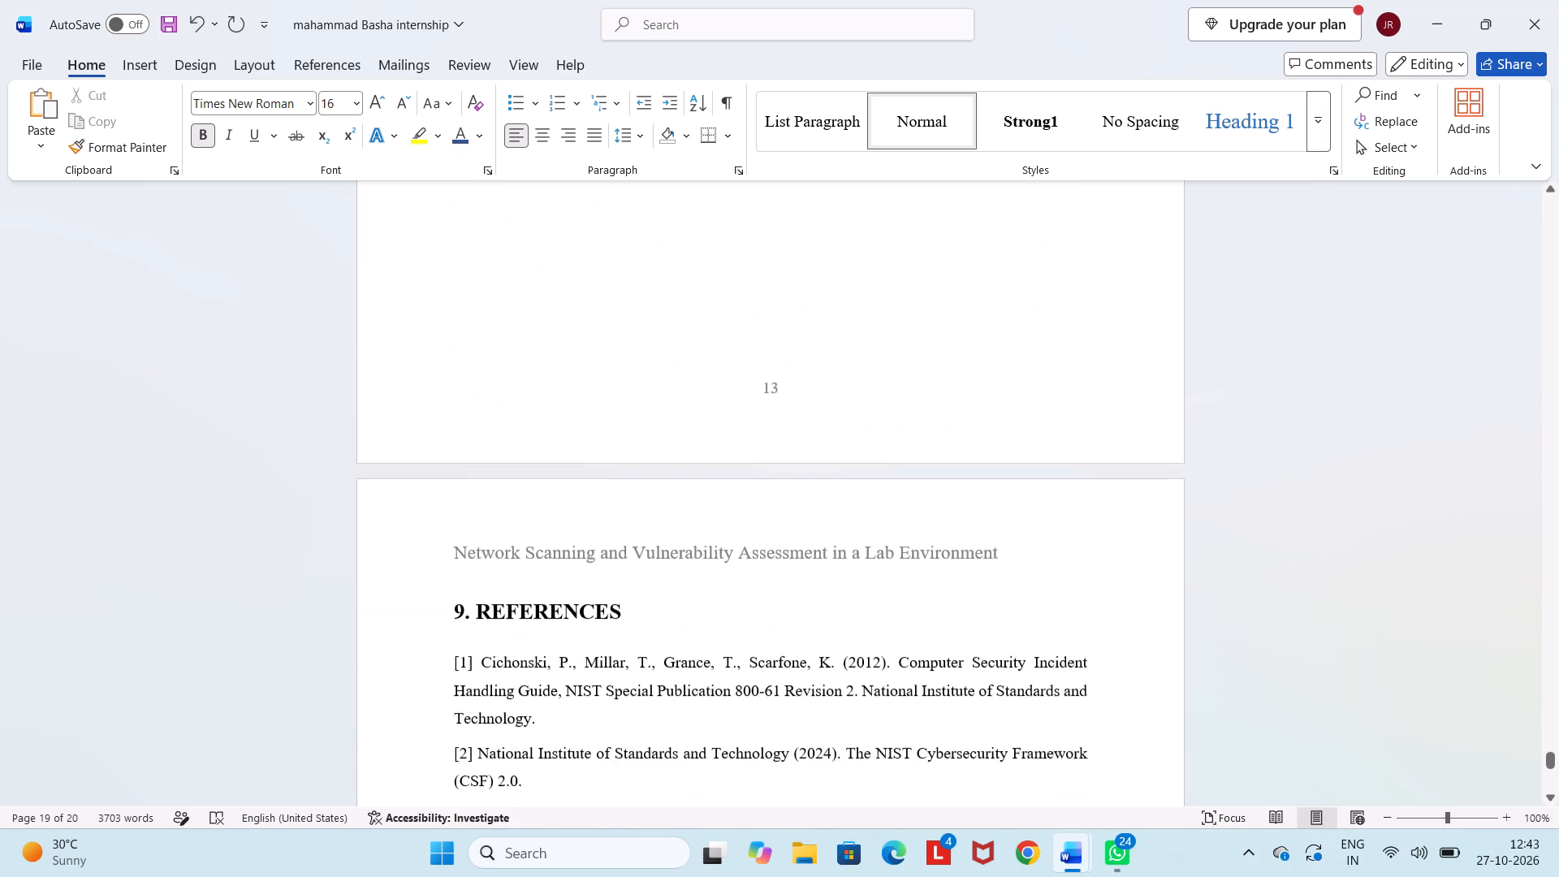
scroll(577, 350, "down", 4)
scroll(577, 350, "up", 4)
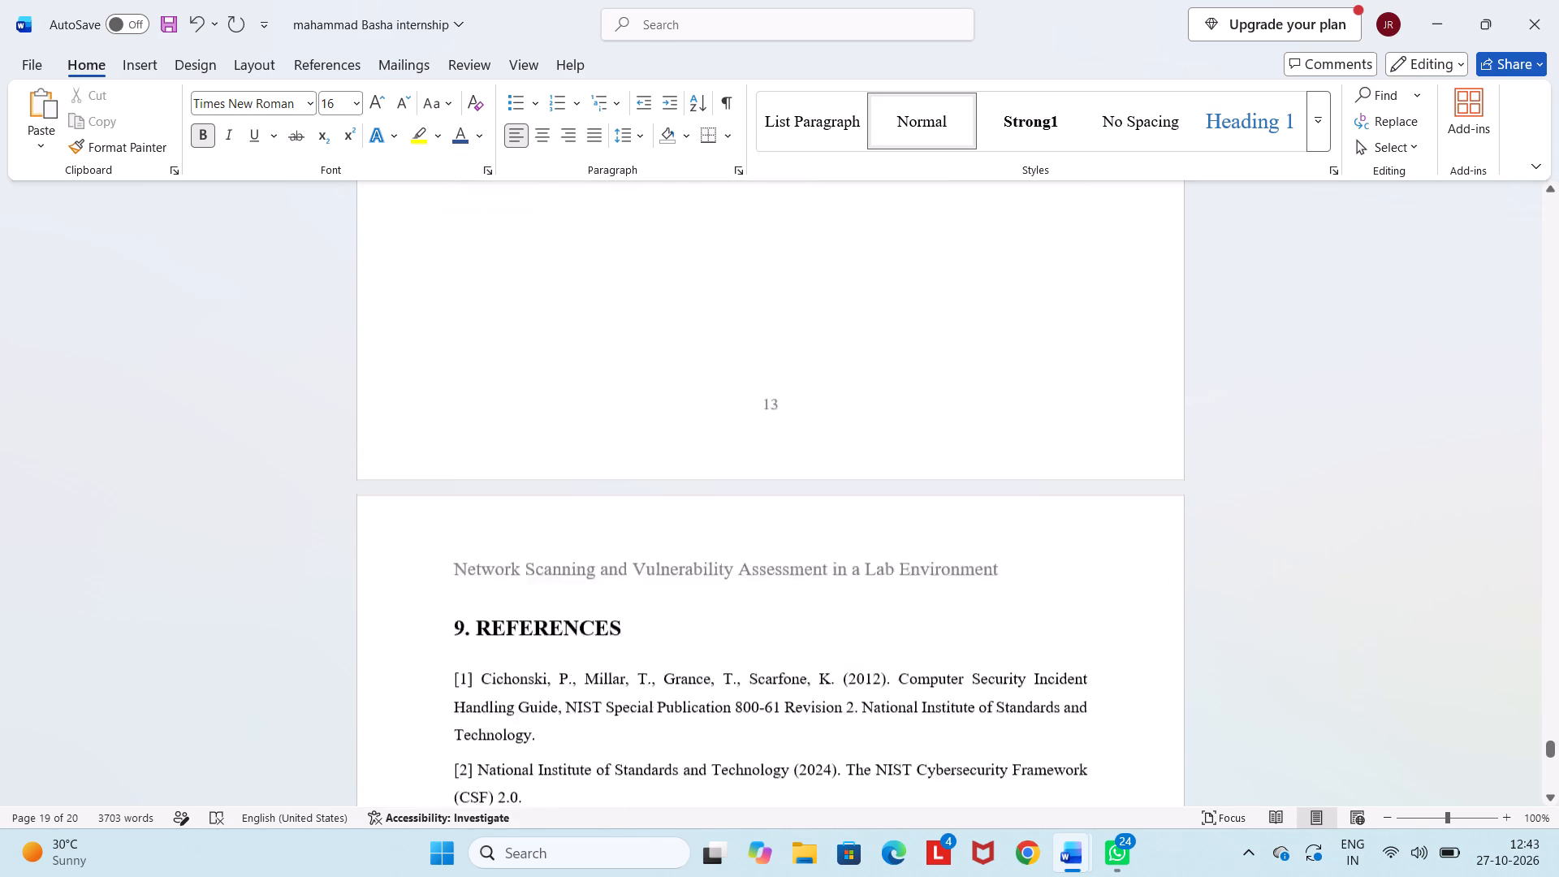
scroll(577, 350, "up", 4)
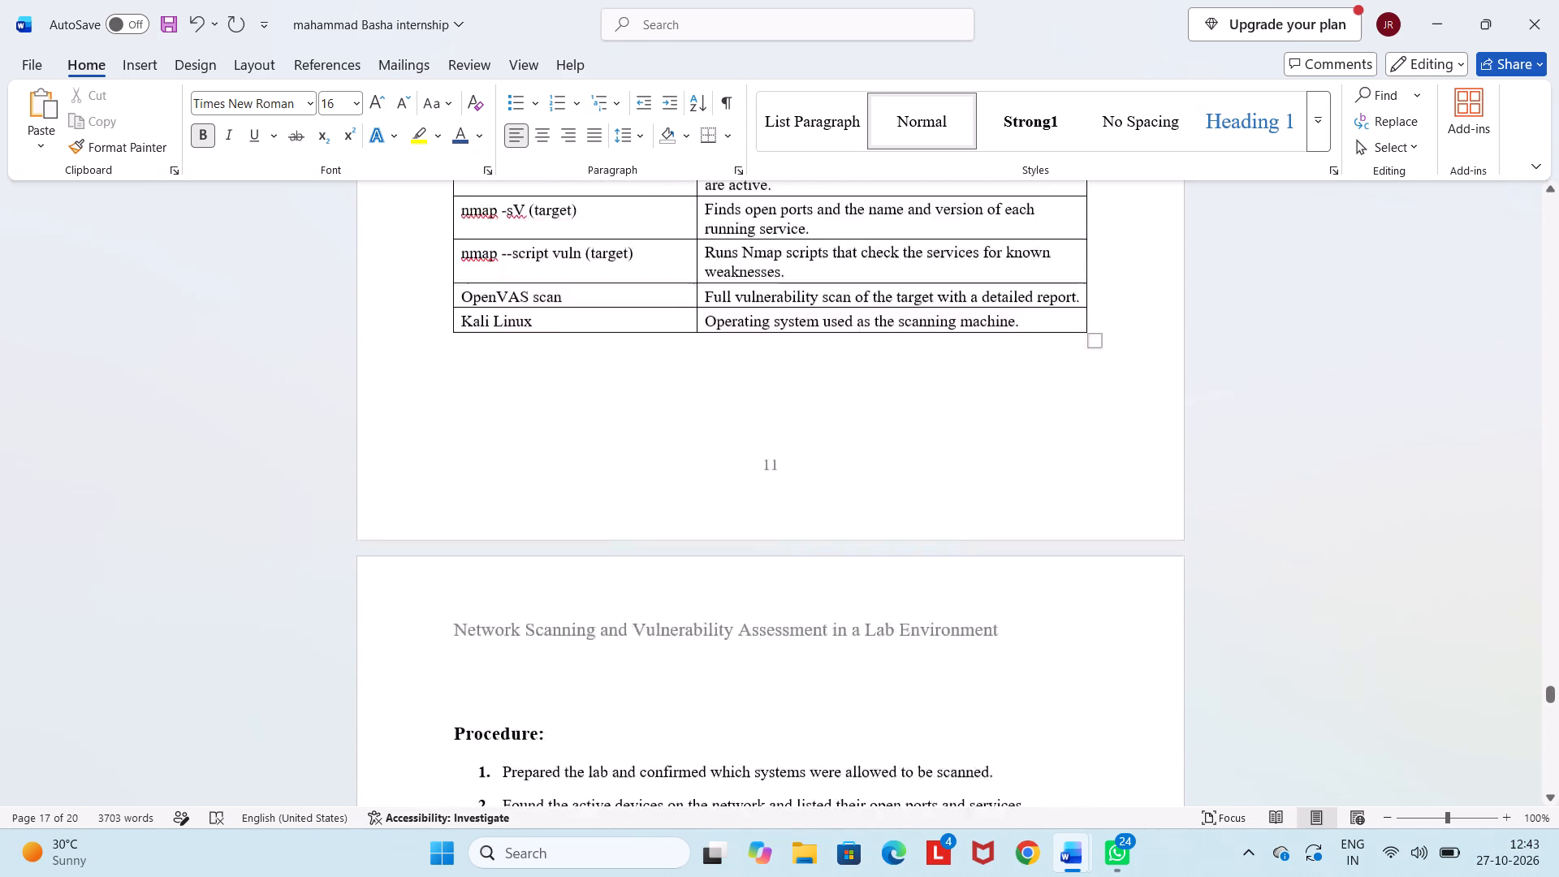
scroll(577, 350, "up", 2)
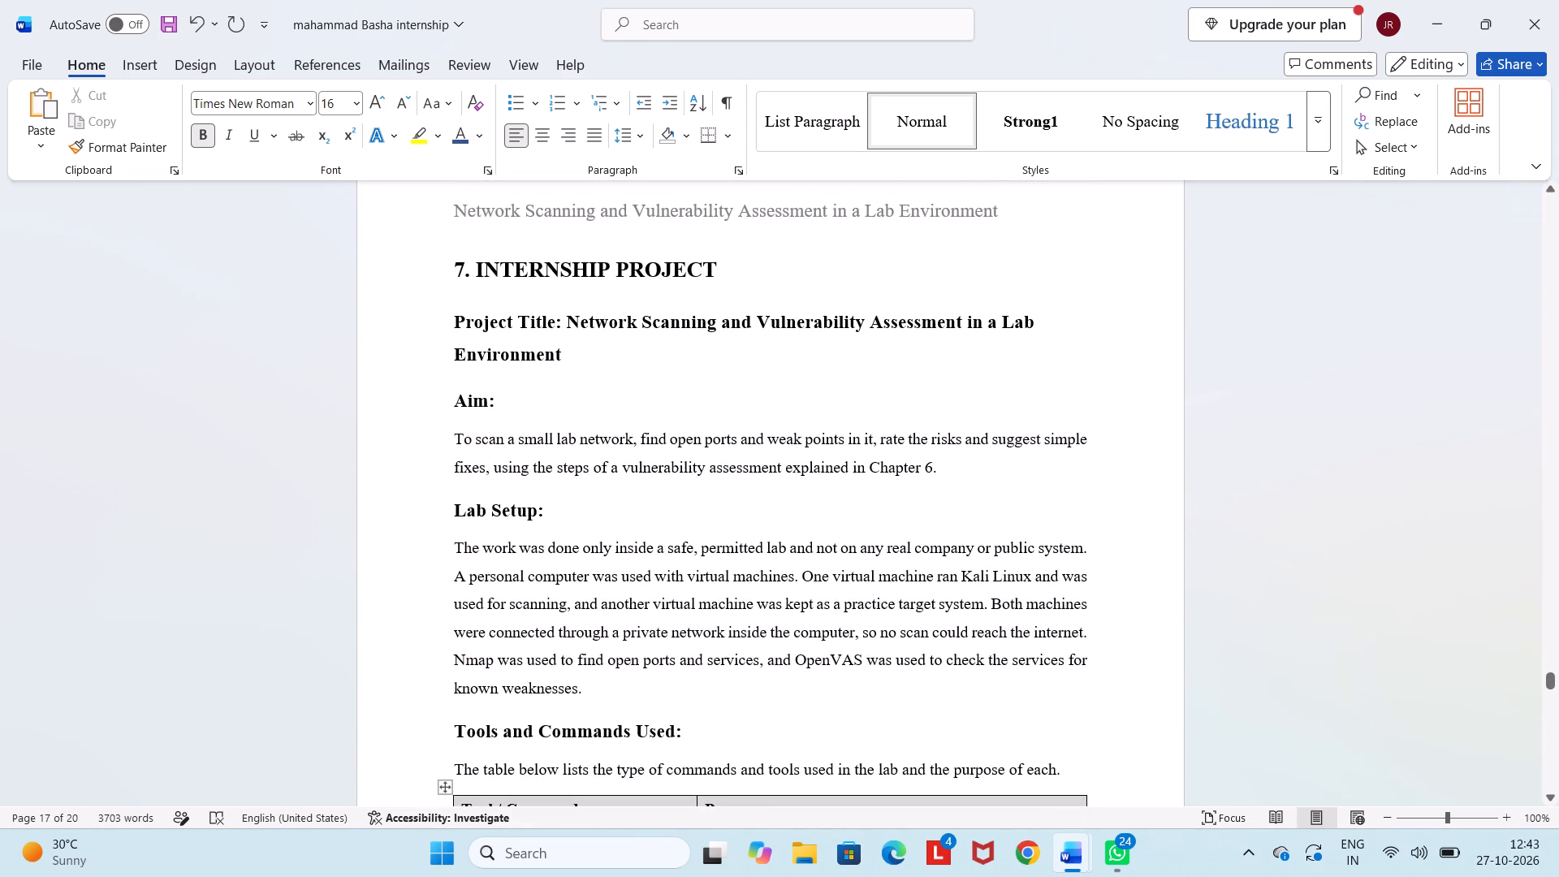
Save the corrected internship report.
key("ctrl+s")
key("ctrl+s")
key("ctrl+s")
key("ctrl+s")
key("ctrl+s")
key("ctrl+s")
key("ctrl+s")
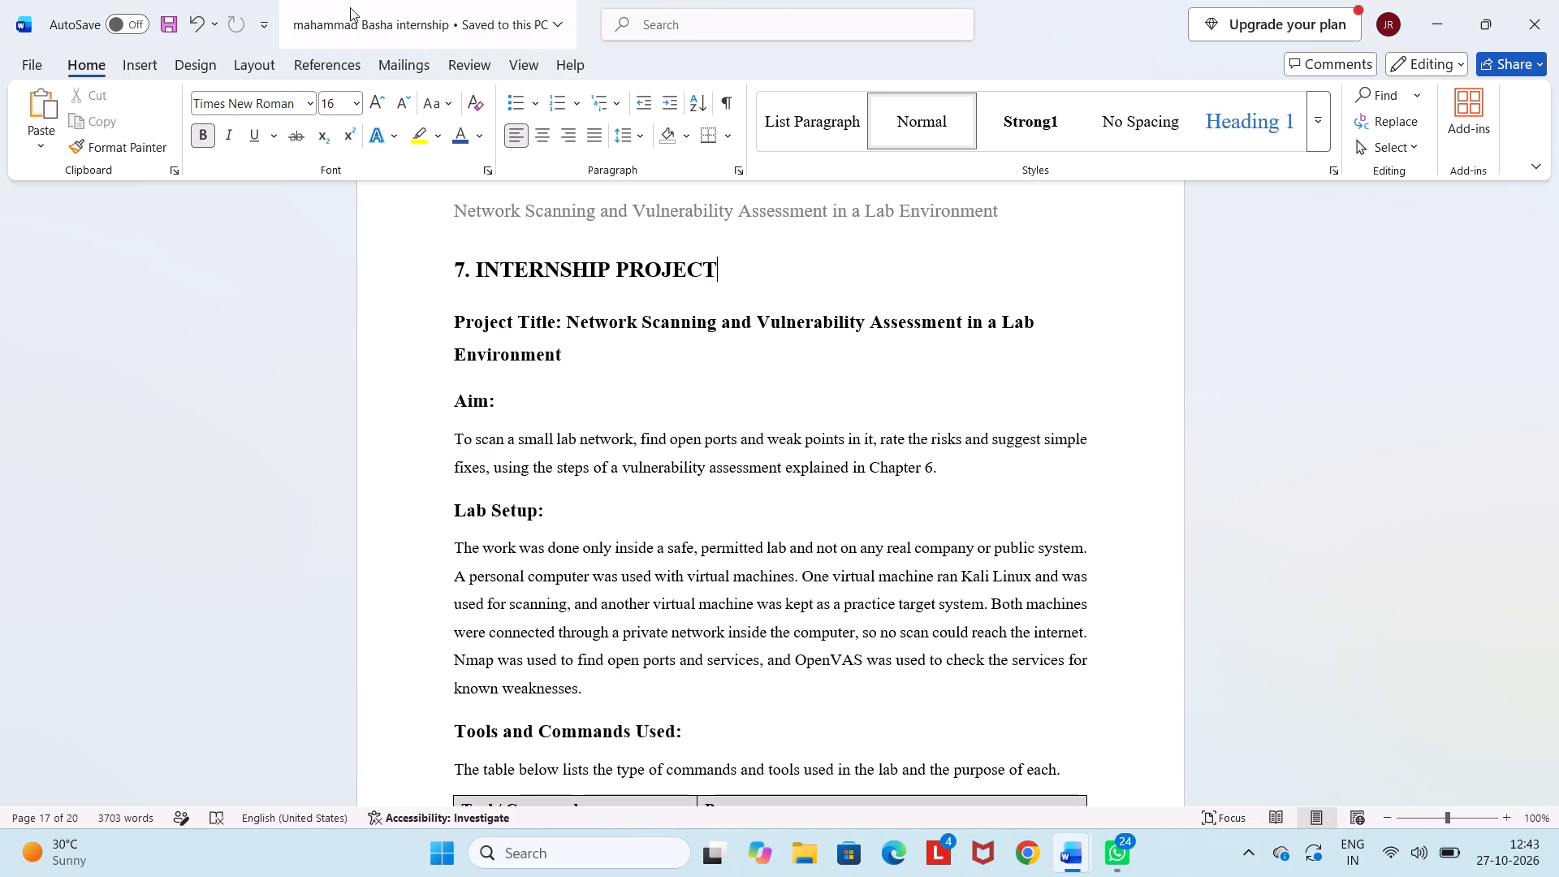
Start a Save As of the internship report, choosing OneDrive - Personal as the location and dismissing the server contact dialog.
left_click(35, 60)
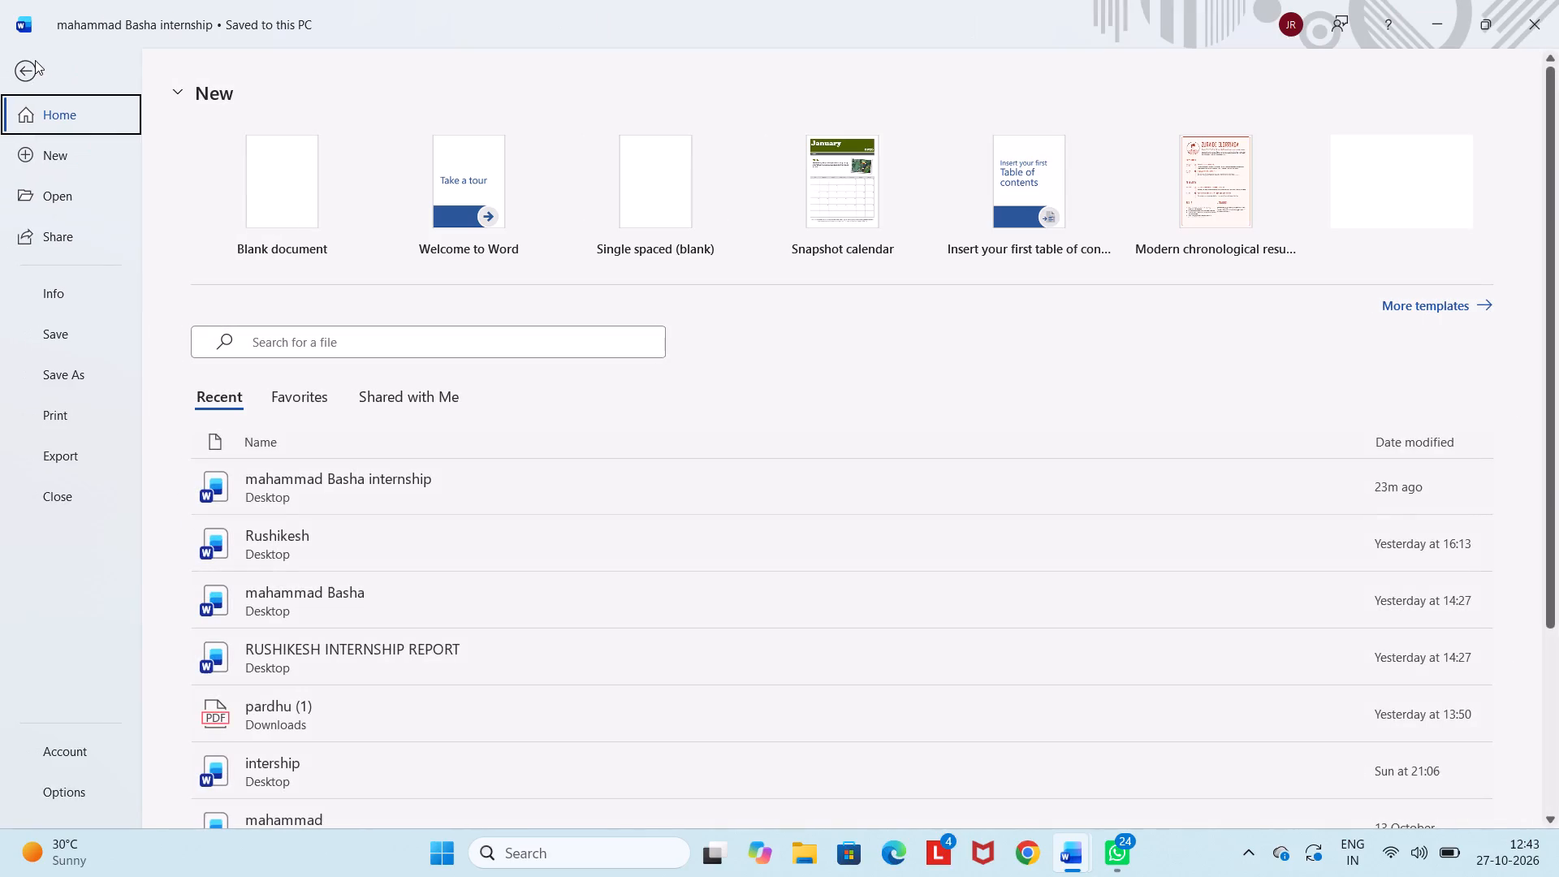
left_click(68, 364)
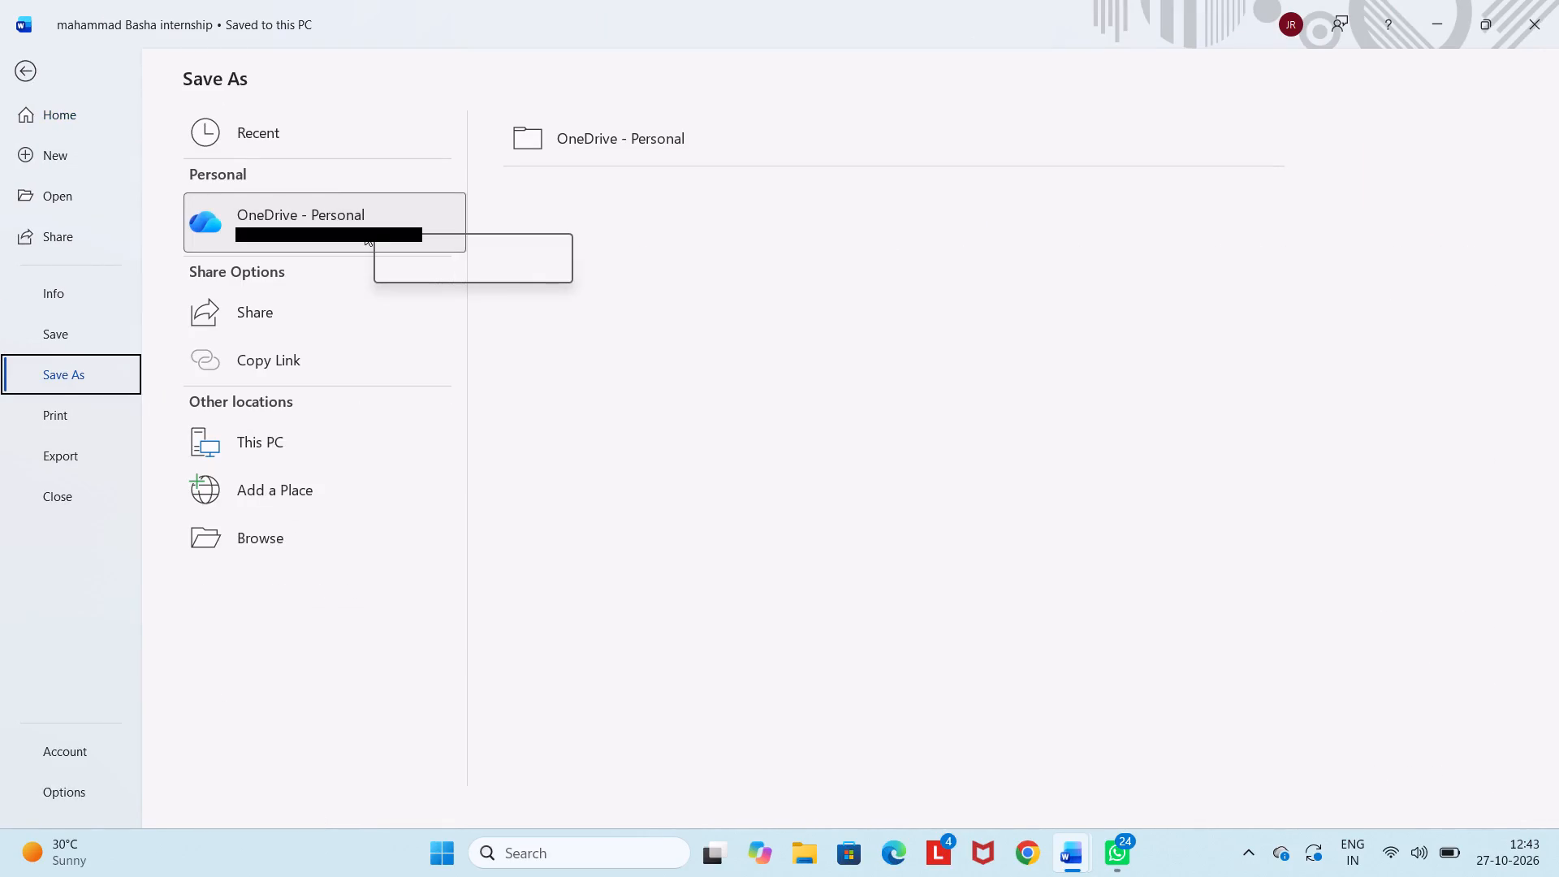
left_click(563, 157)
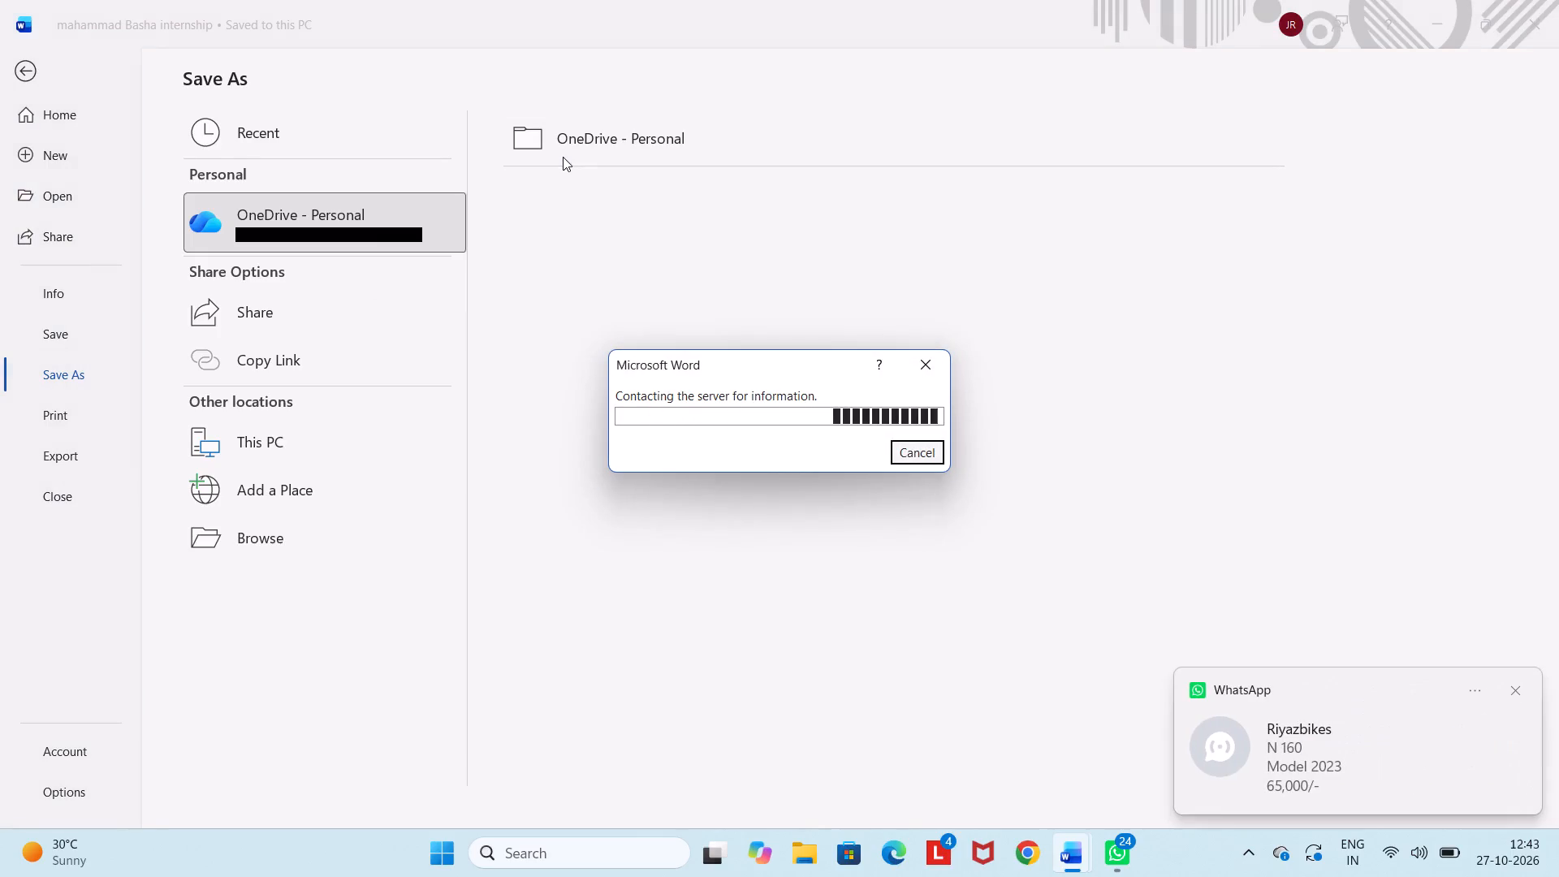
left_click(926, 369)
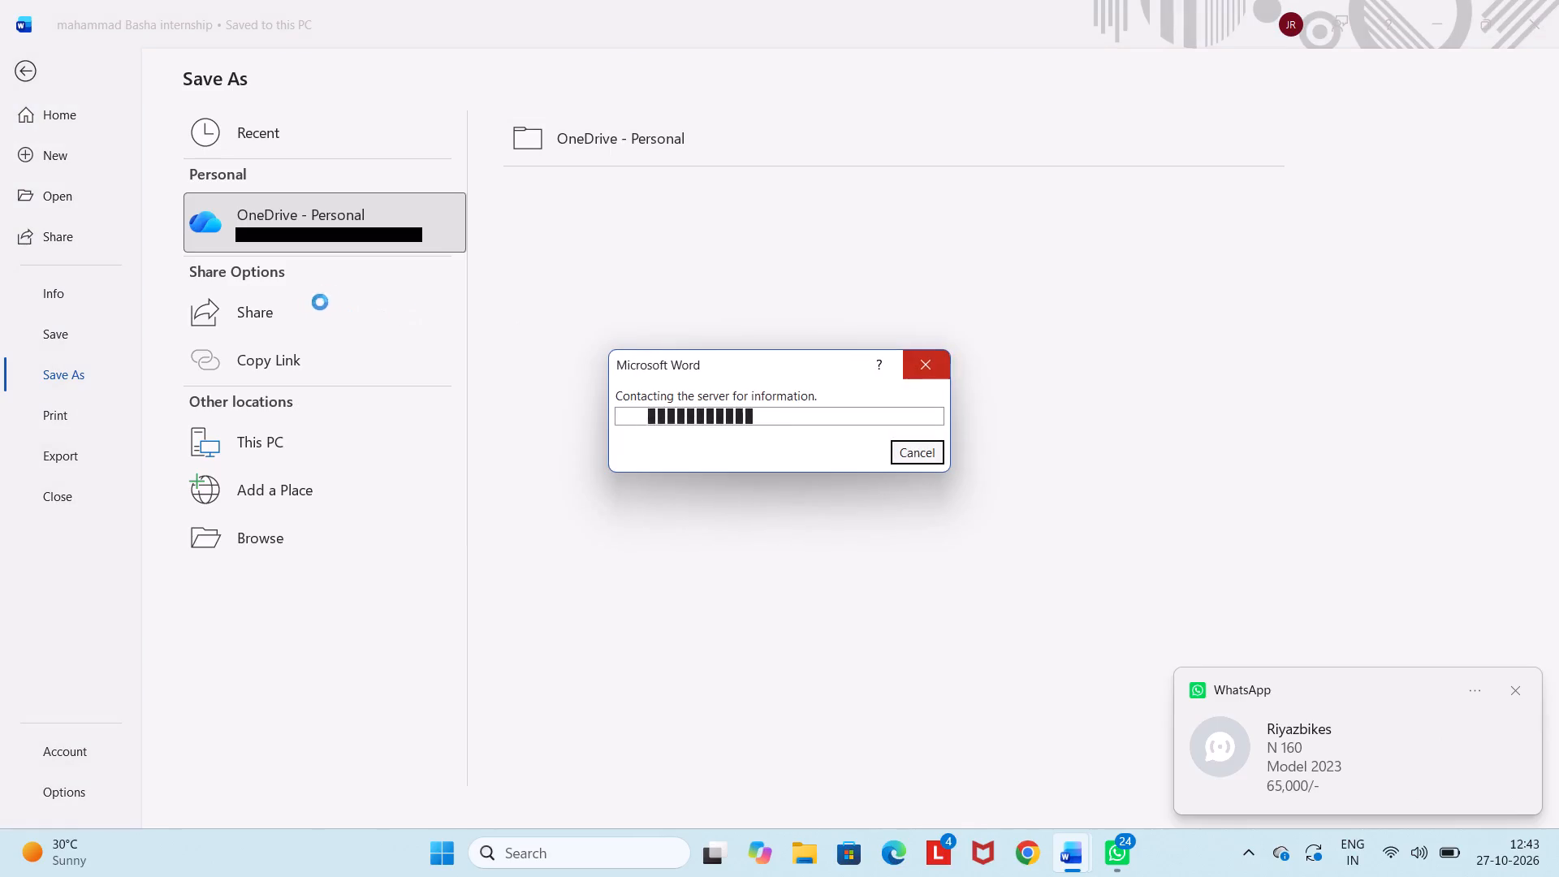
double_click(921, 365)
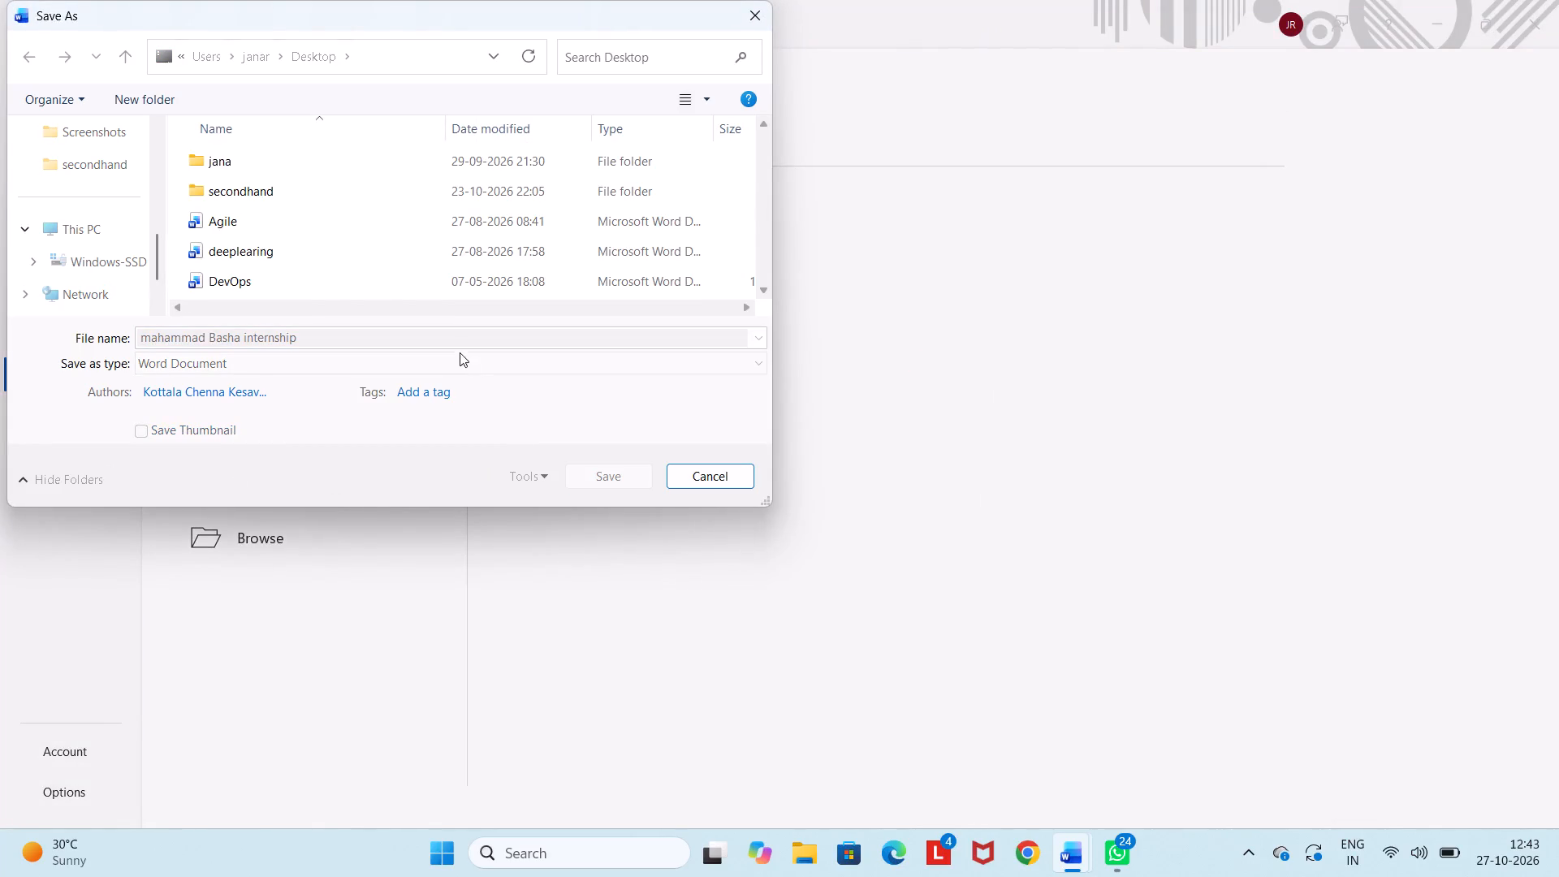
left_click(456, 347)
left_click(456, 343)
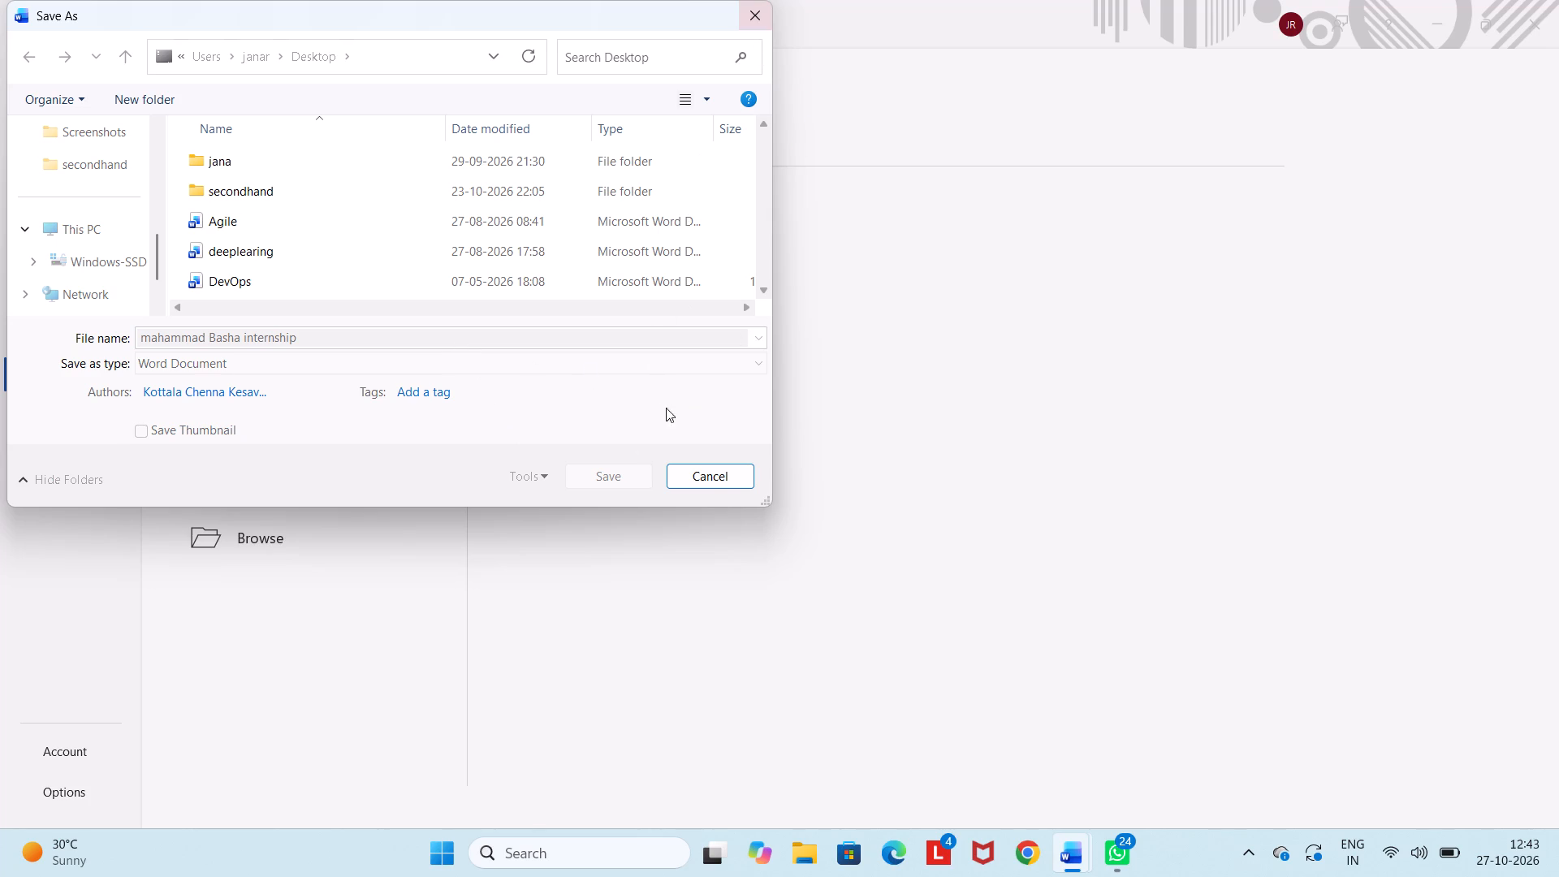
Save a copy of the internship report to the Desktop as a Word Document, appending "final" to the existing file name.
left_click(710, 482)
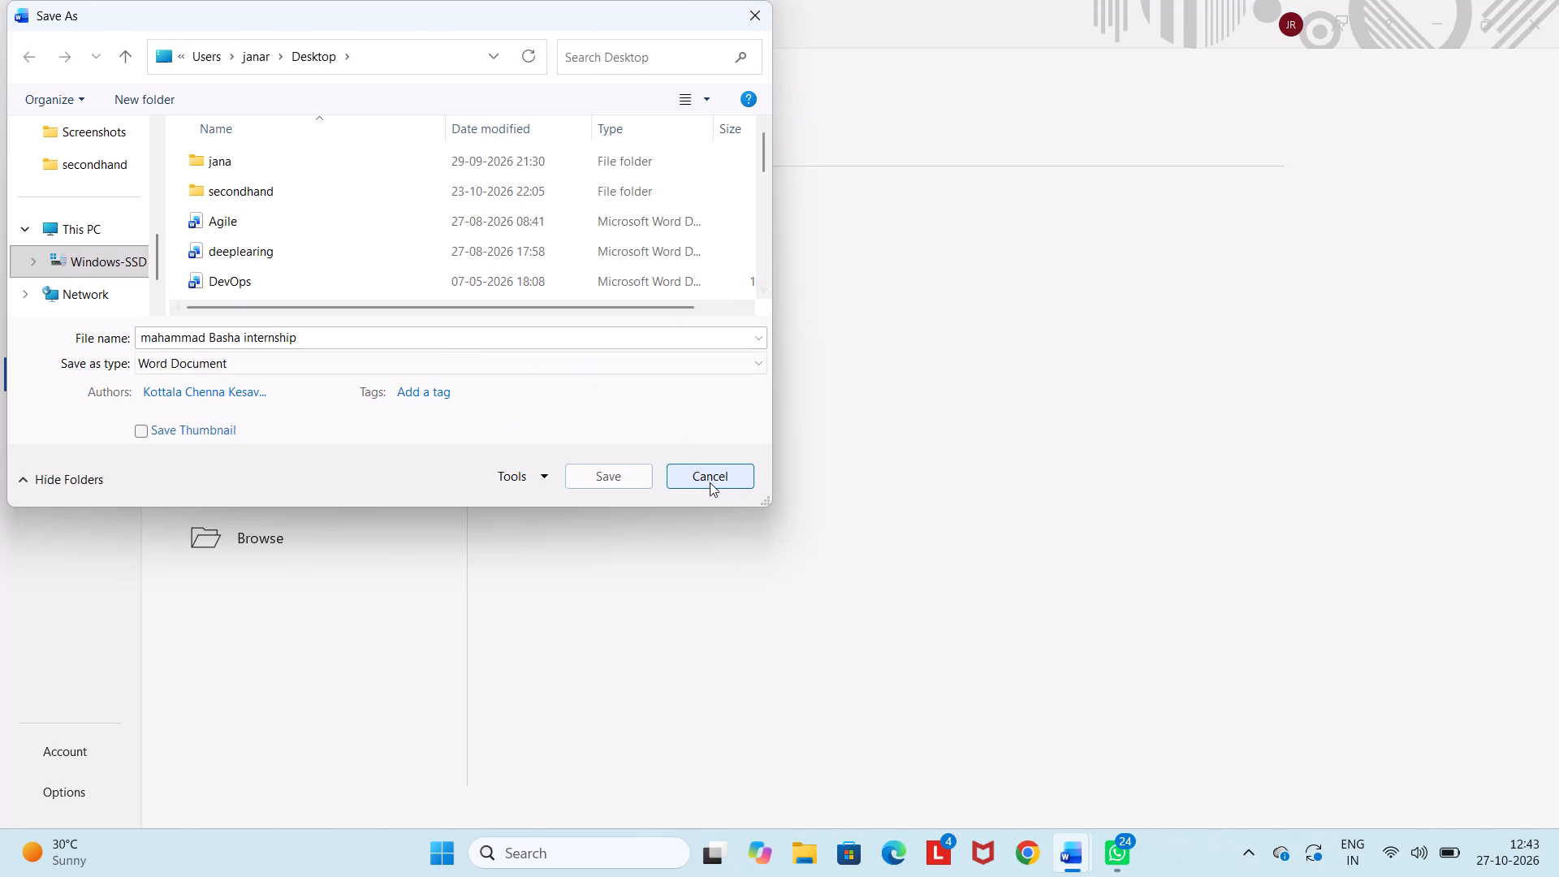
left_click(525, 339)
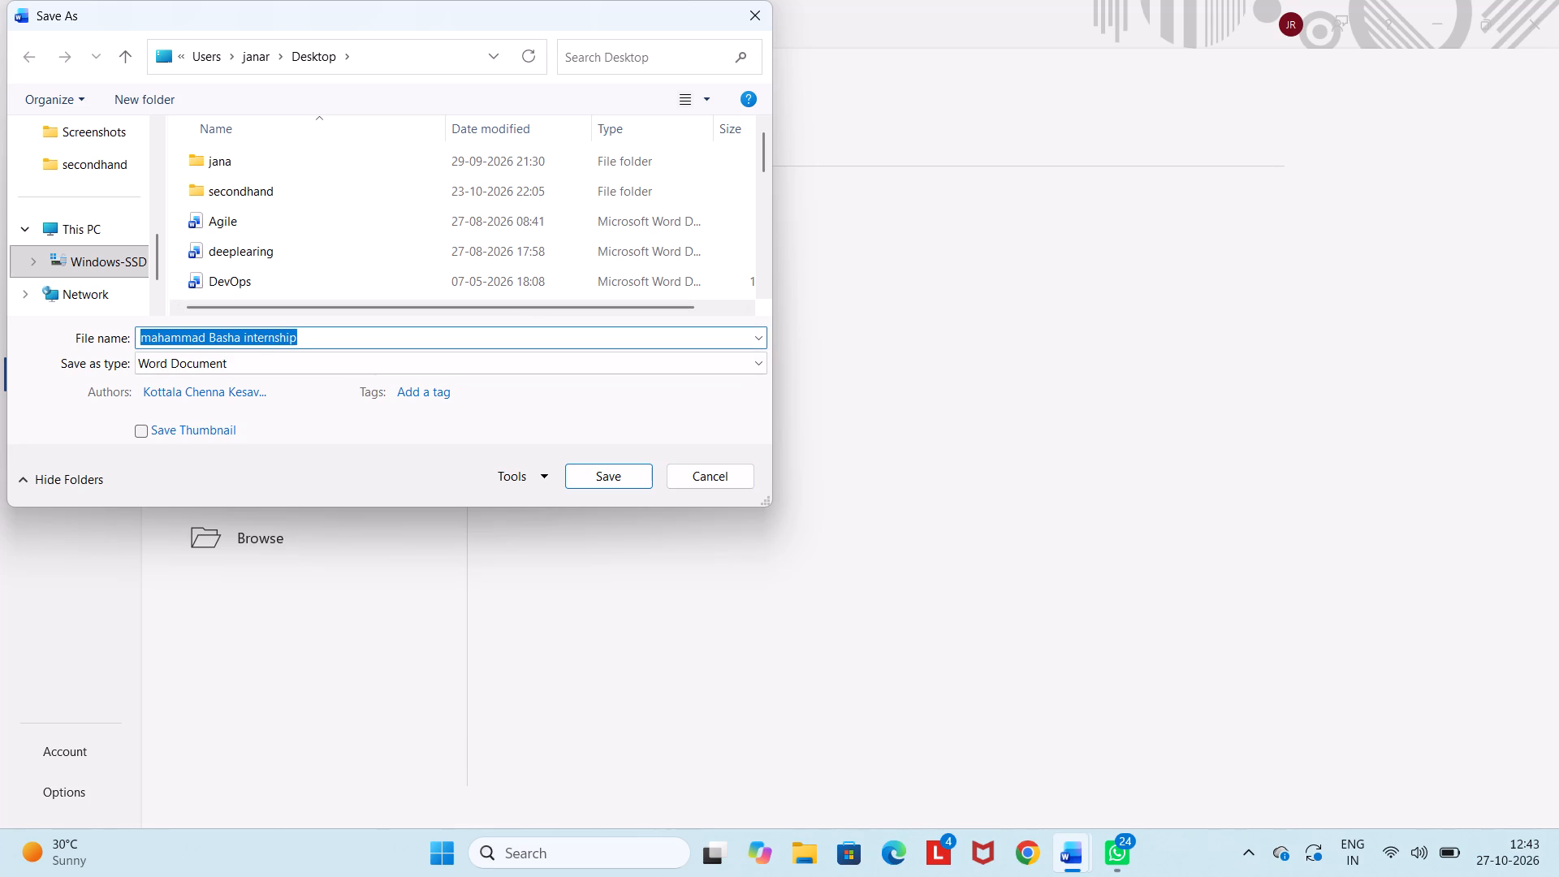
left_click(525, 339)
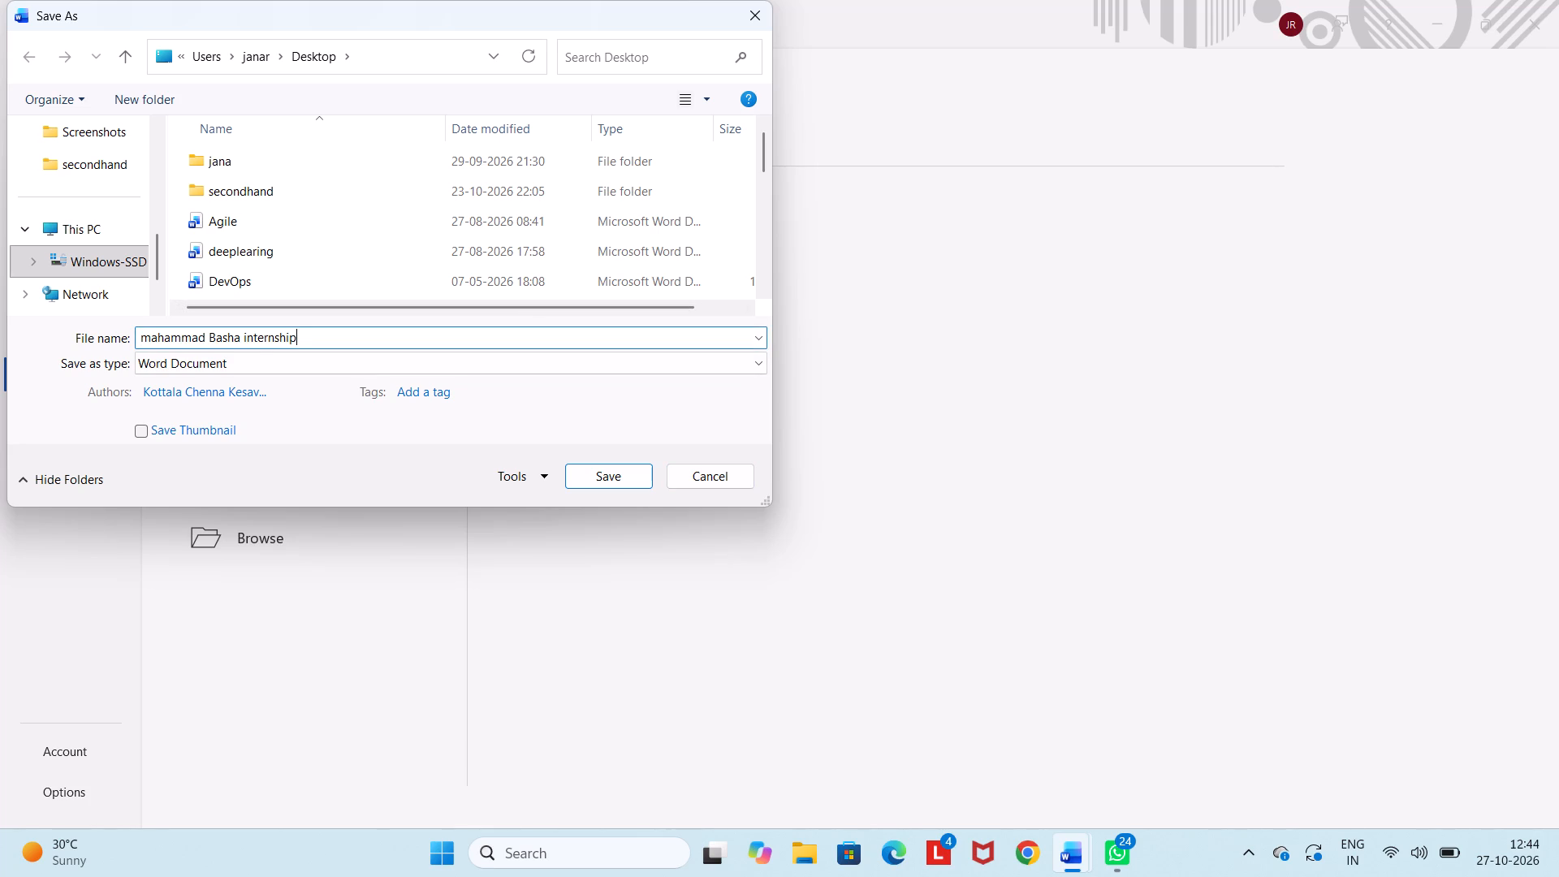
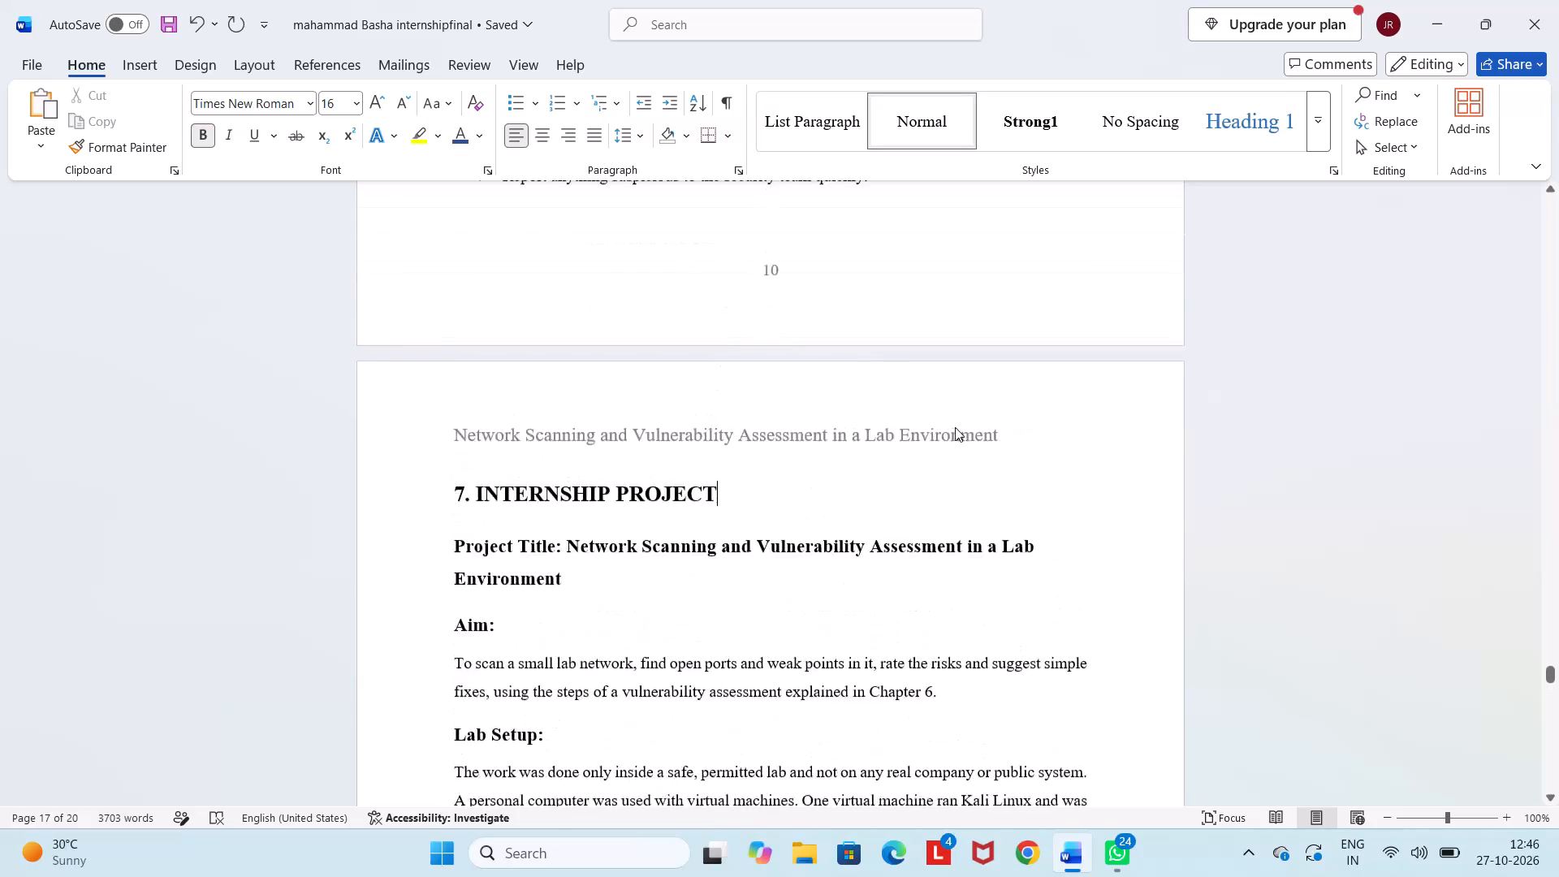
Copy the student's full name from the cover page and set it as the text to find in Find and Replace.
scroll(955, 427, "up", 3)
right_click(955, 427)
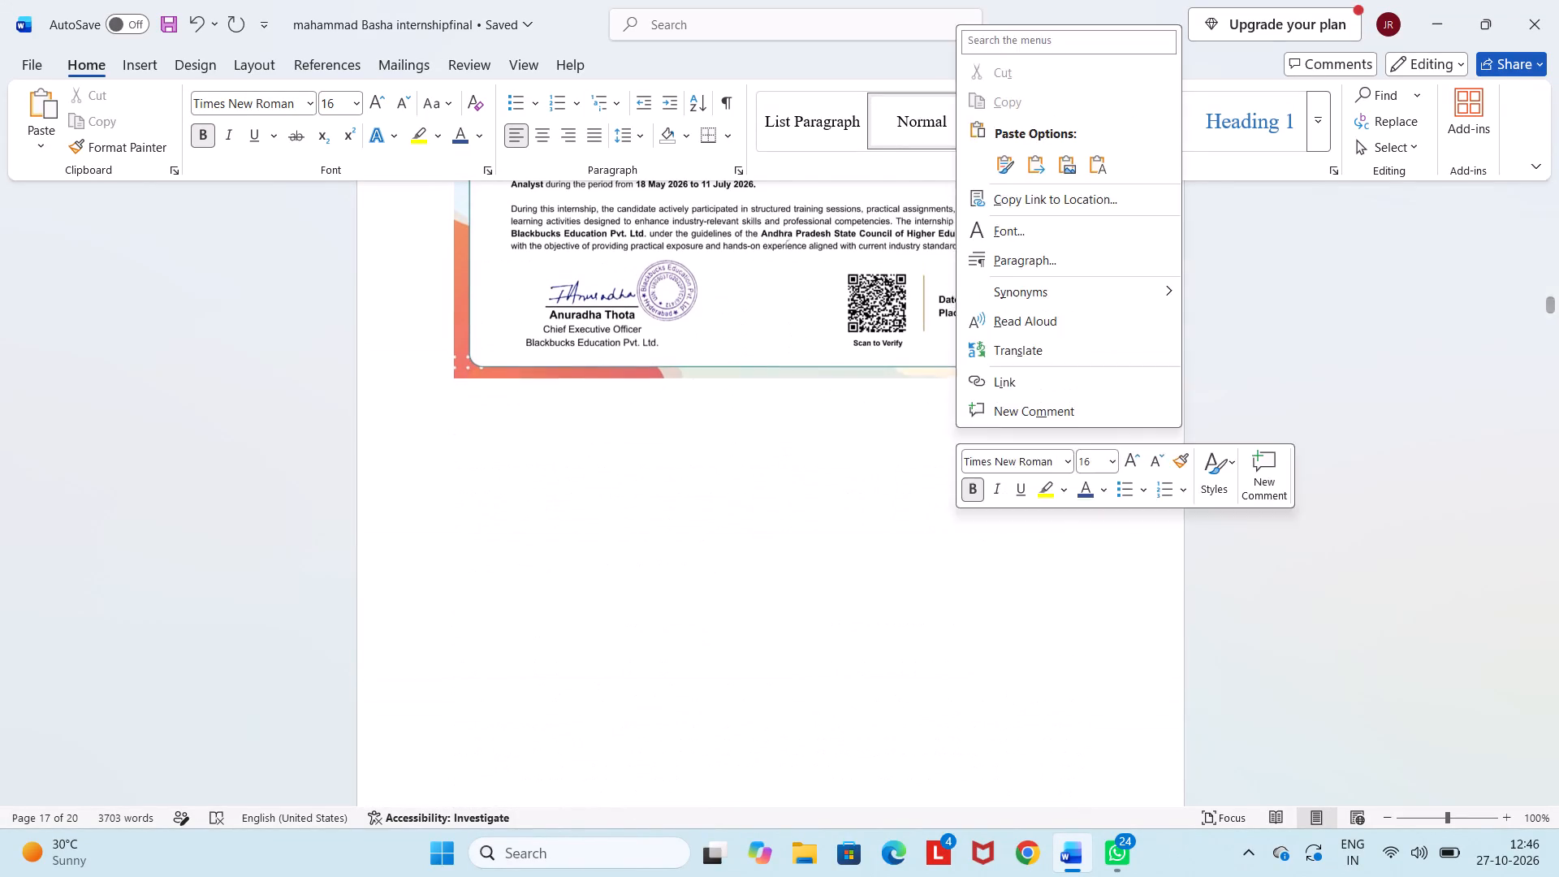
right_click(955, 427)
left_click(1439, 379)
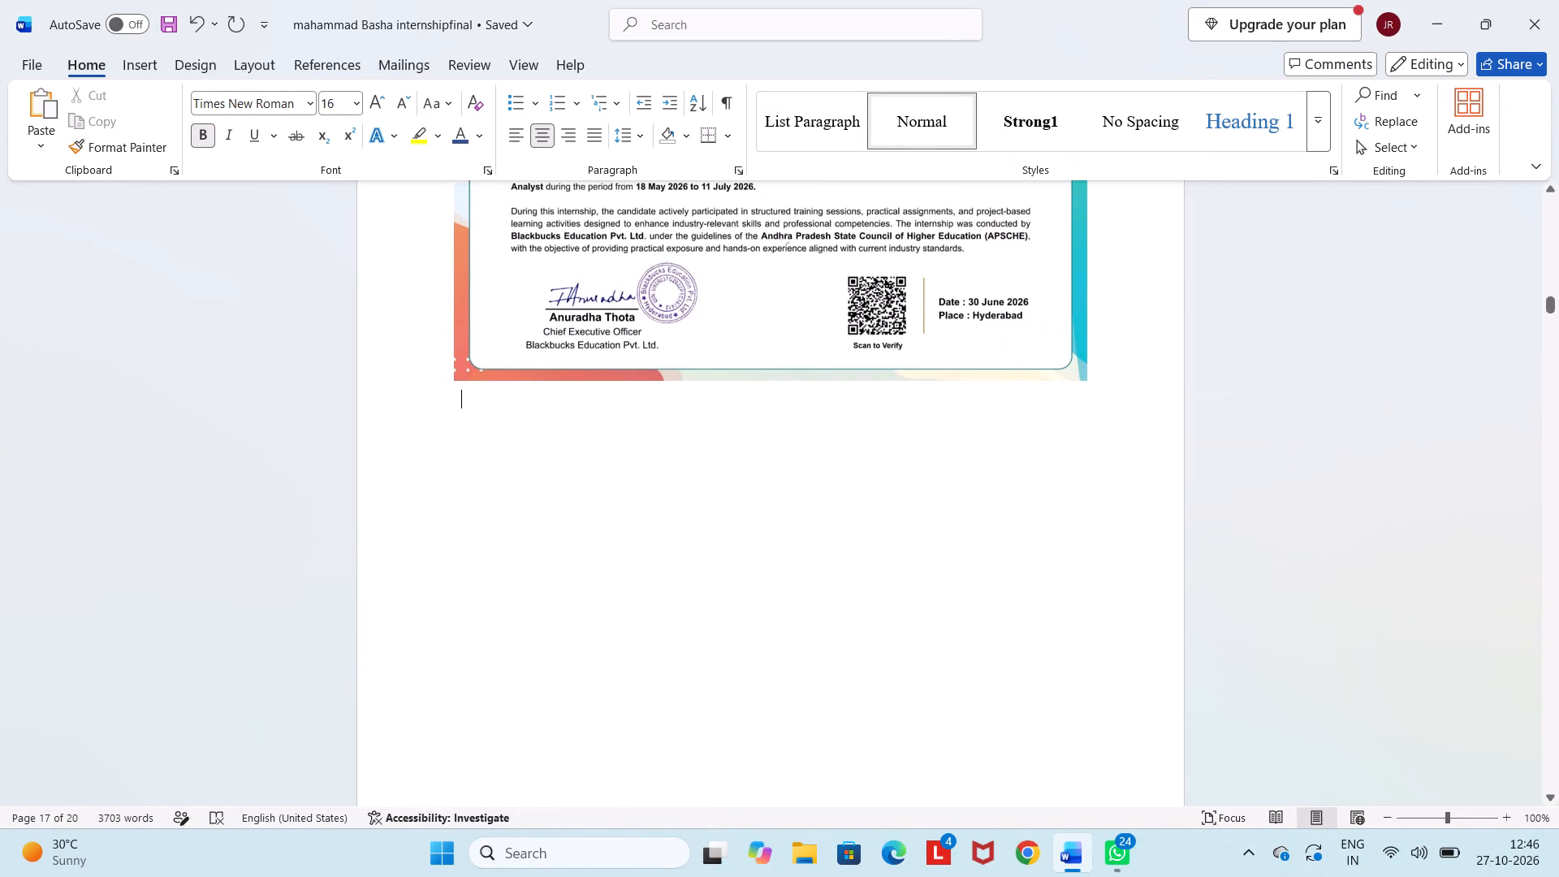
scroll(1207, 662, "up", 6)
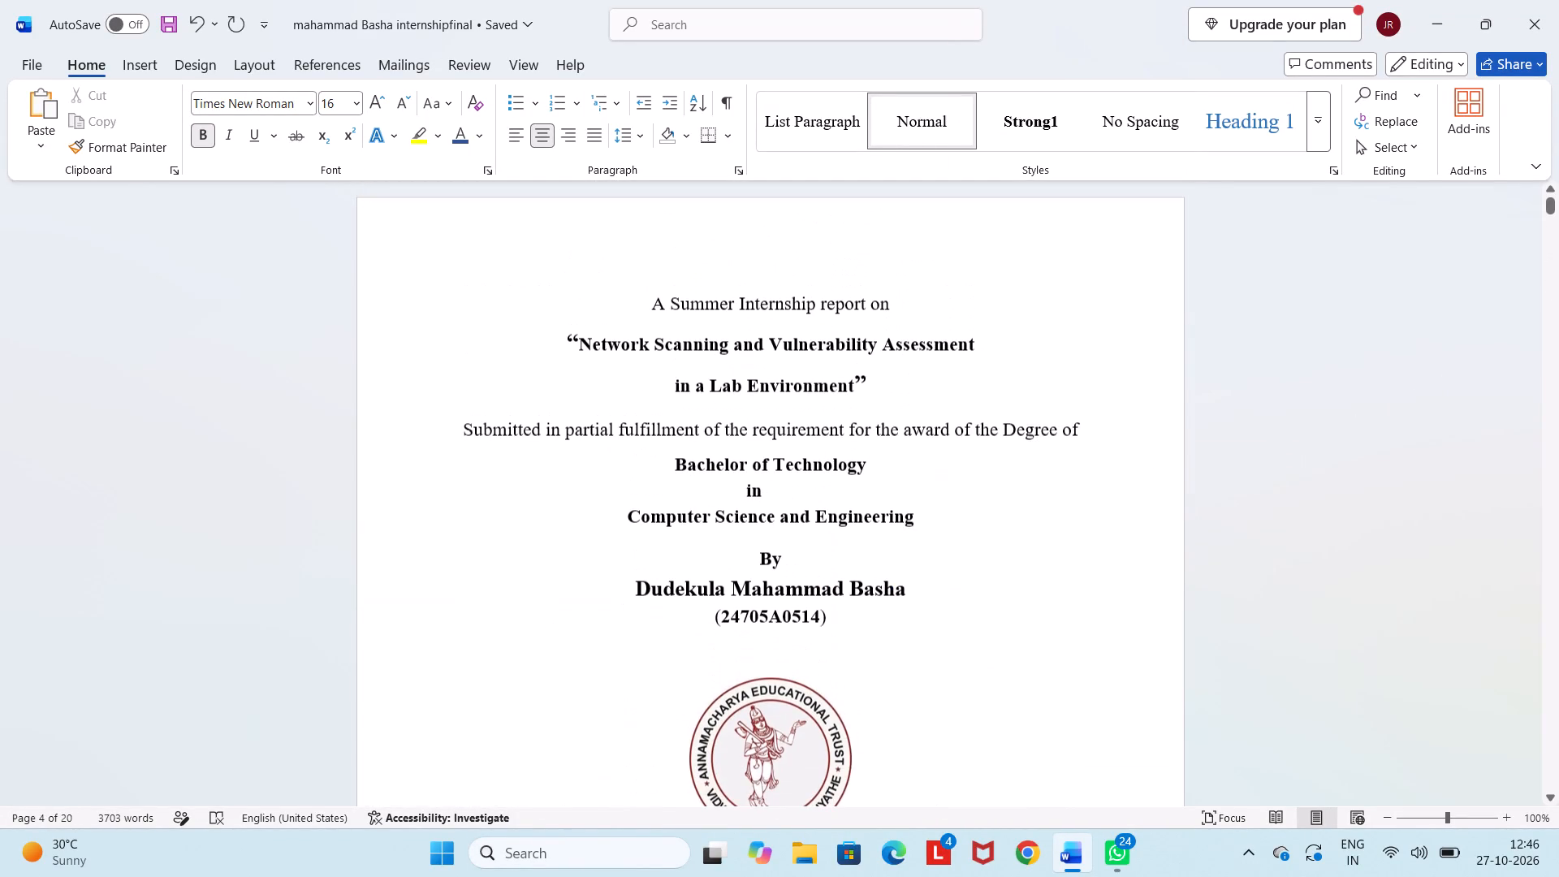
scroll(1189, 416, "up", 1)
left_click(1027, 607)
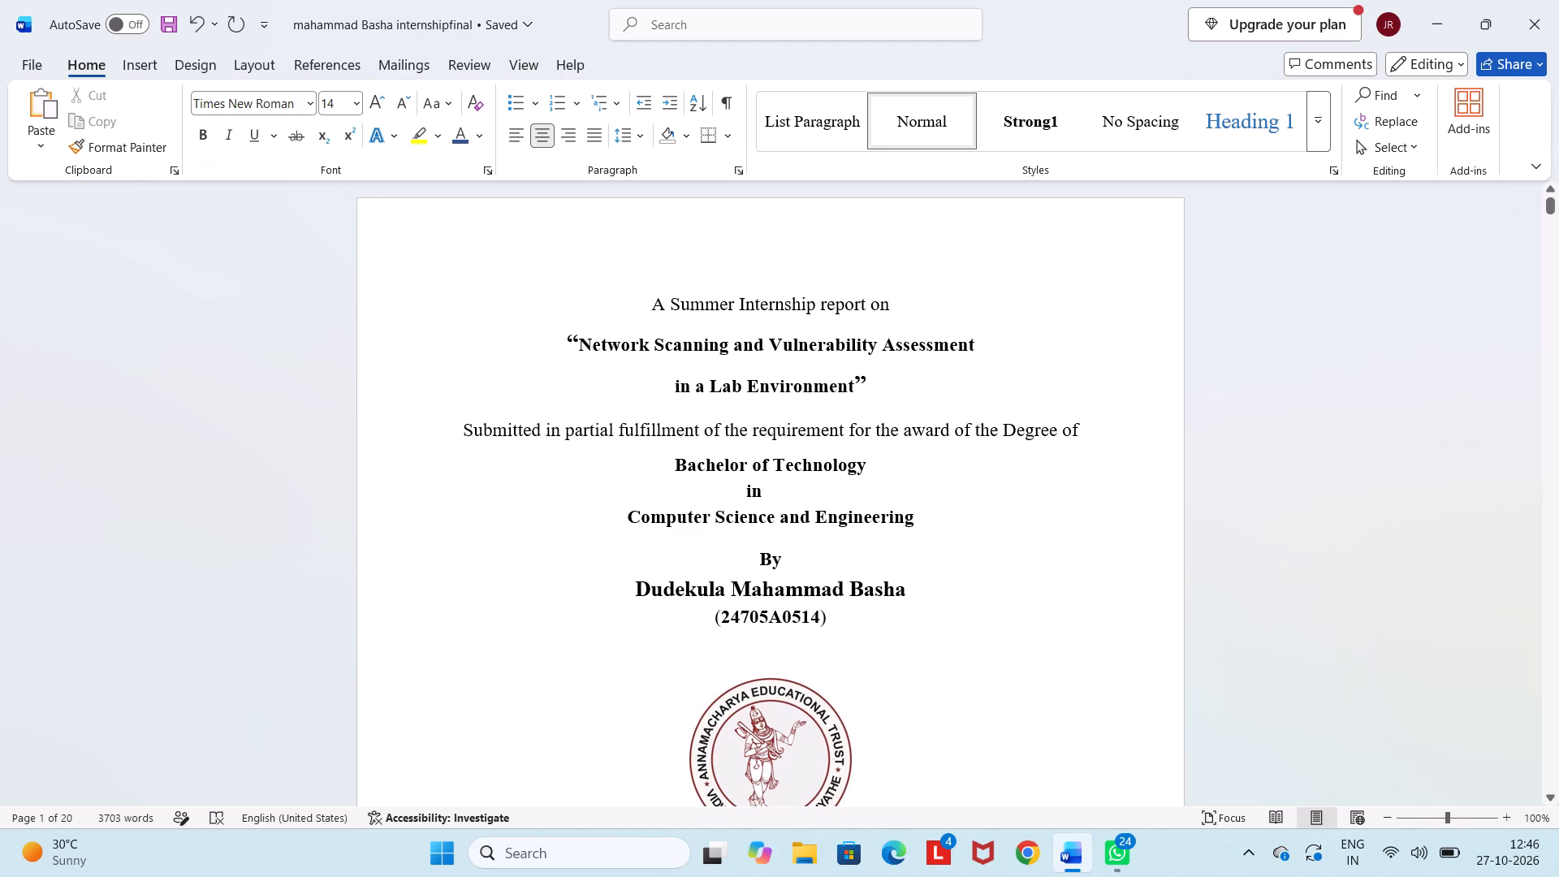
left_click(966, 608)
left_click_drag(625, 583, 846, 585)
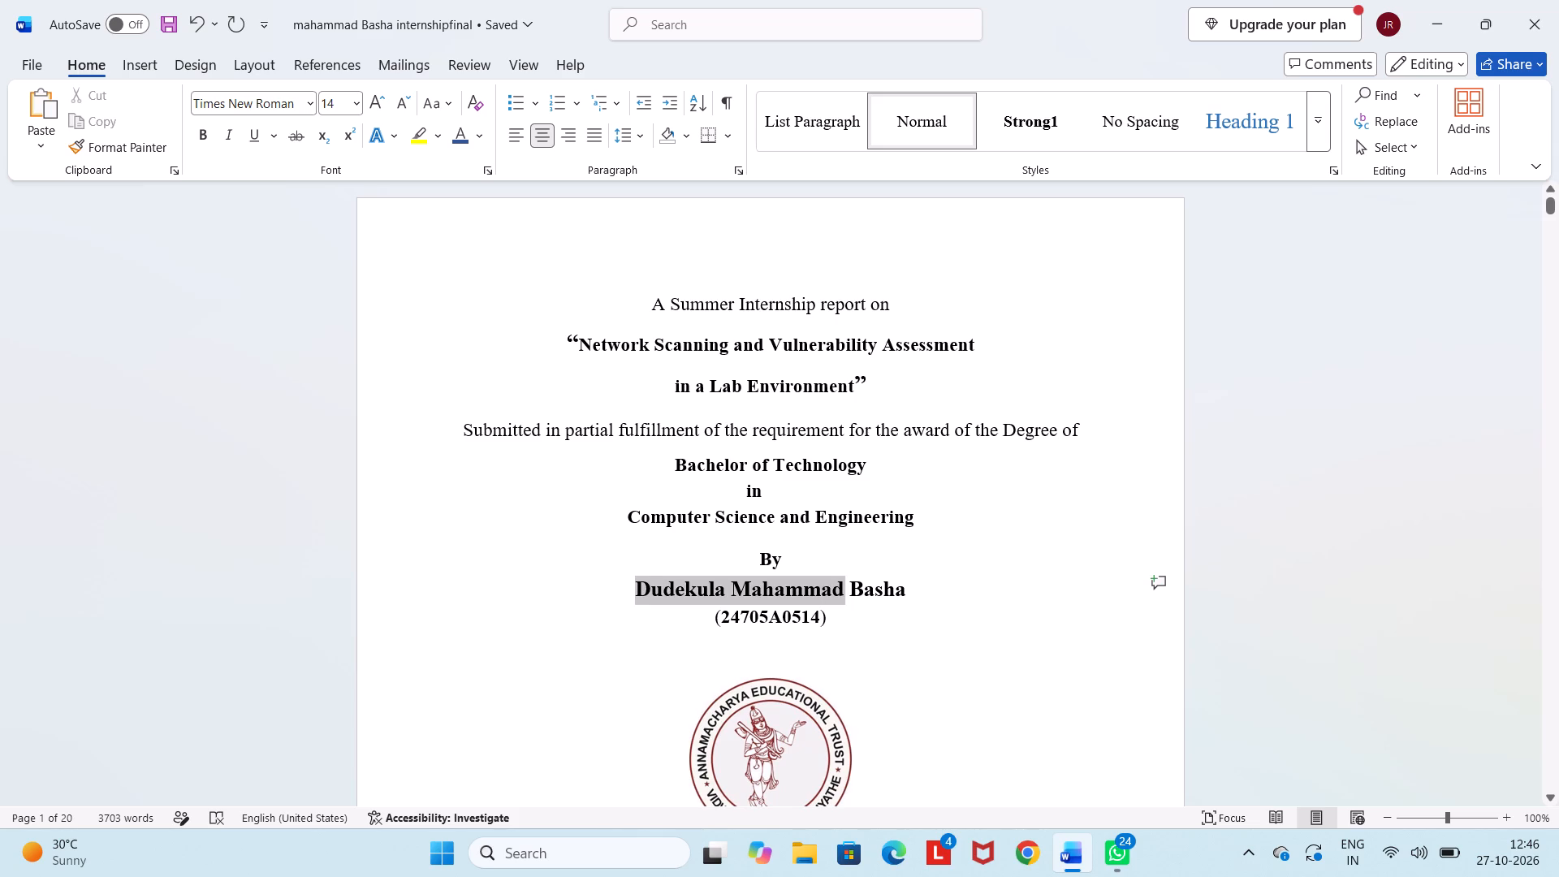
left_click_drag(846, 585, 890, 585)
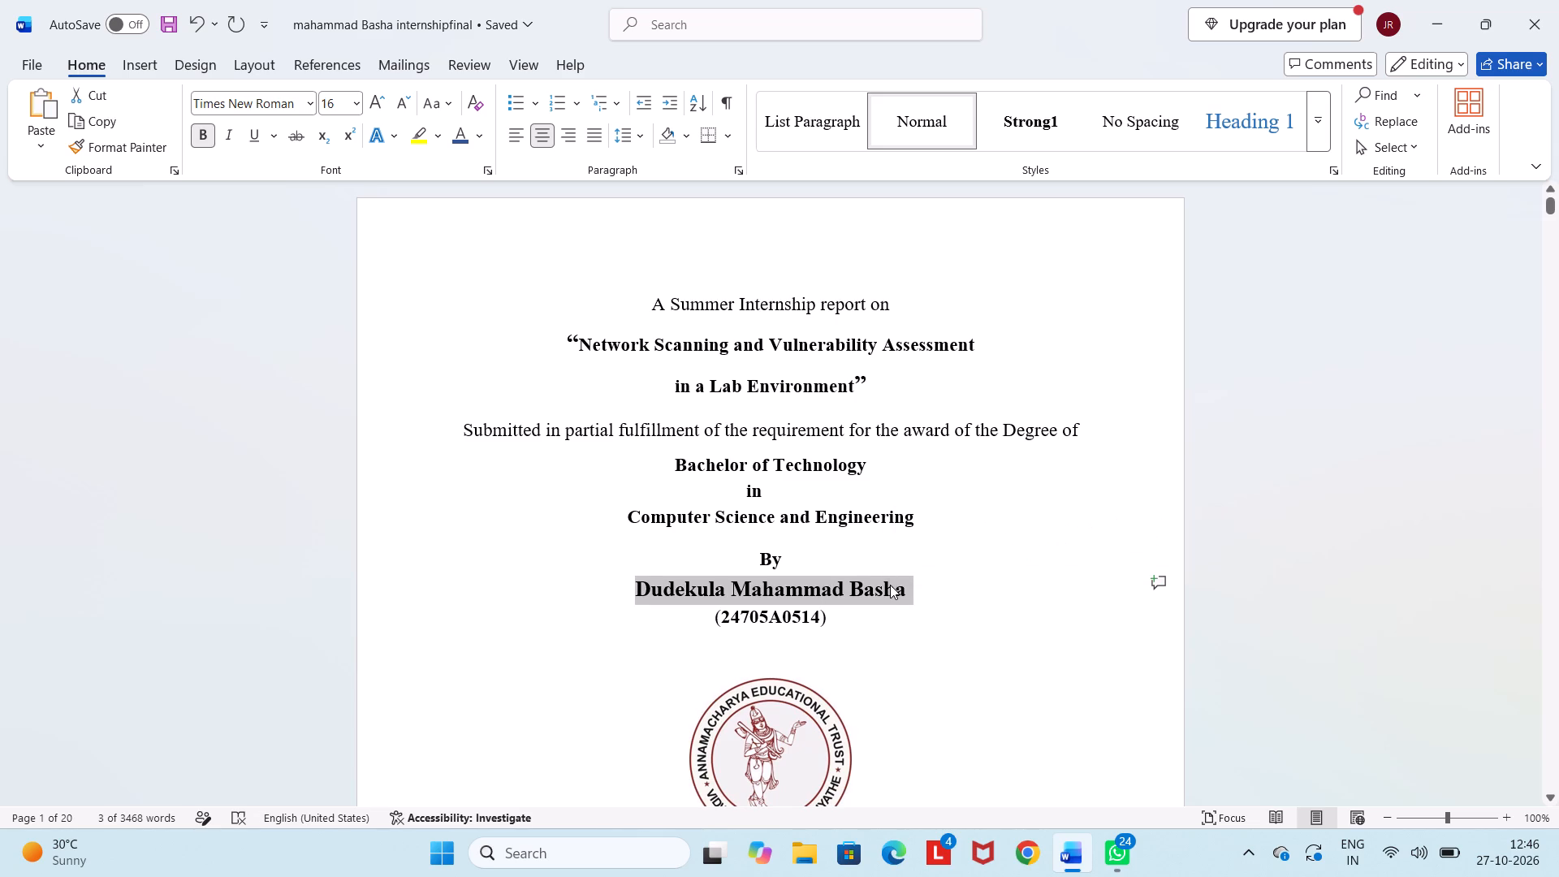
key("ctrl+c")
left_click(1363, 115)
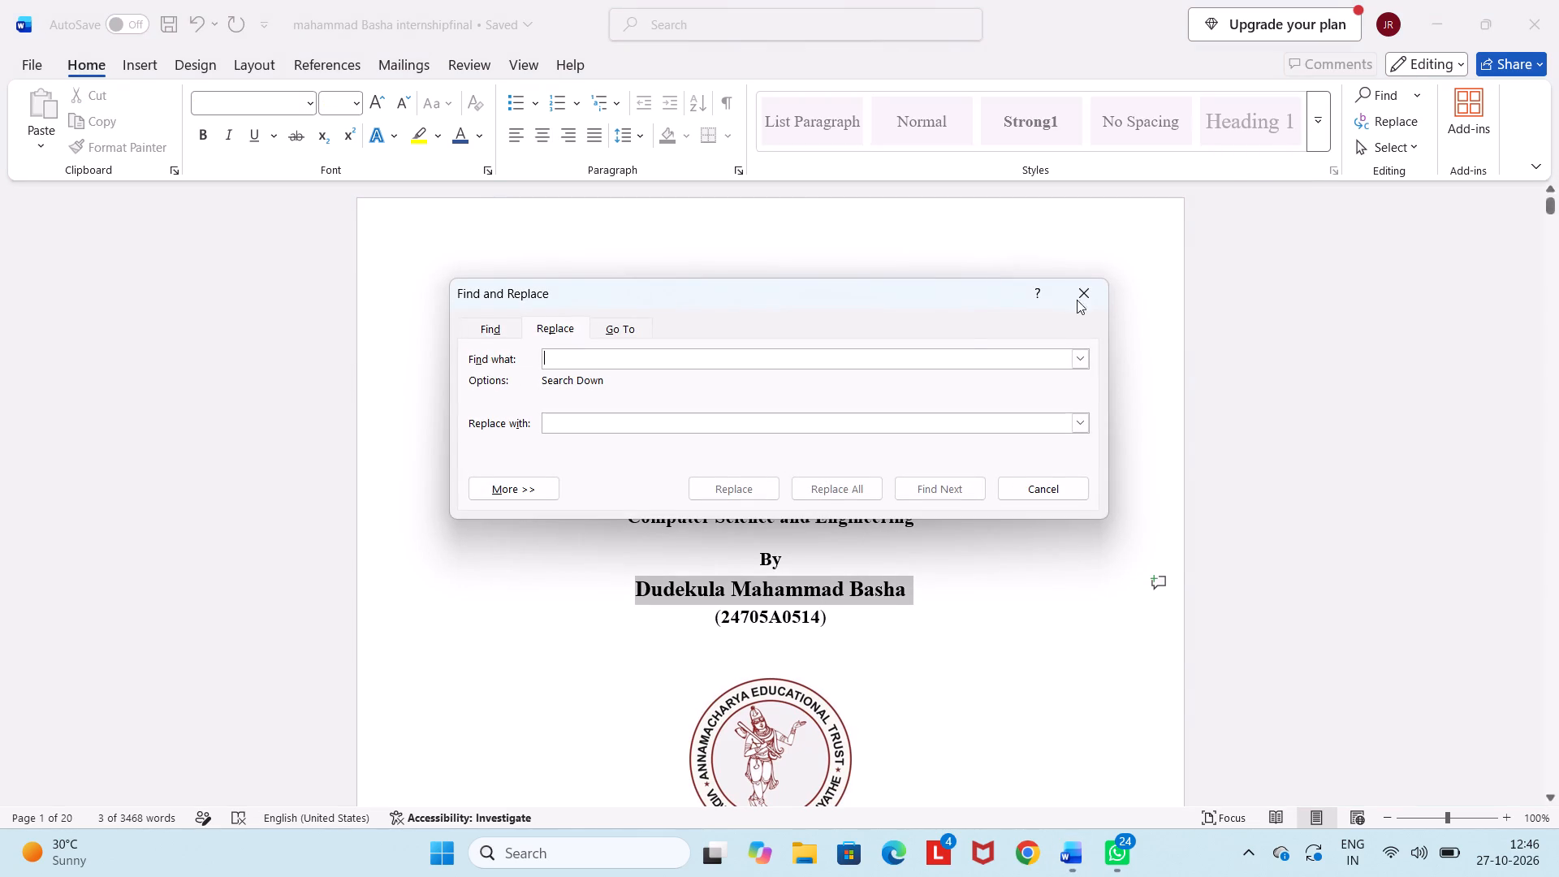
left_click(809, 361)
key("ctrl+v")
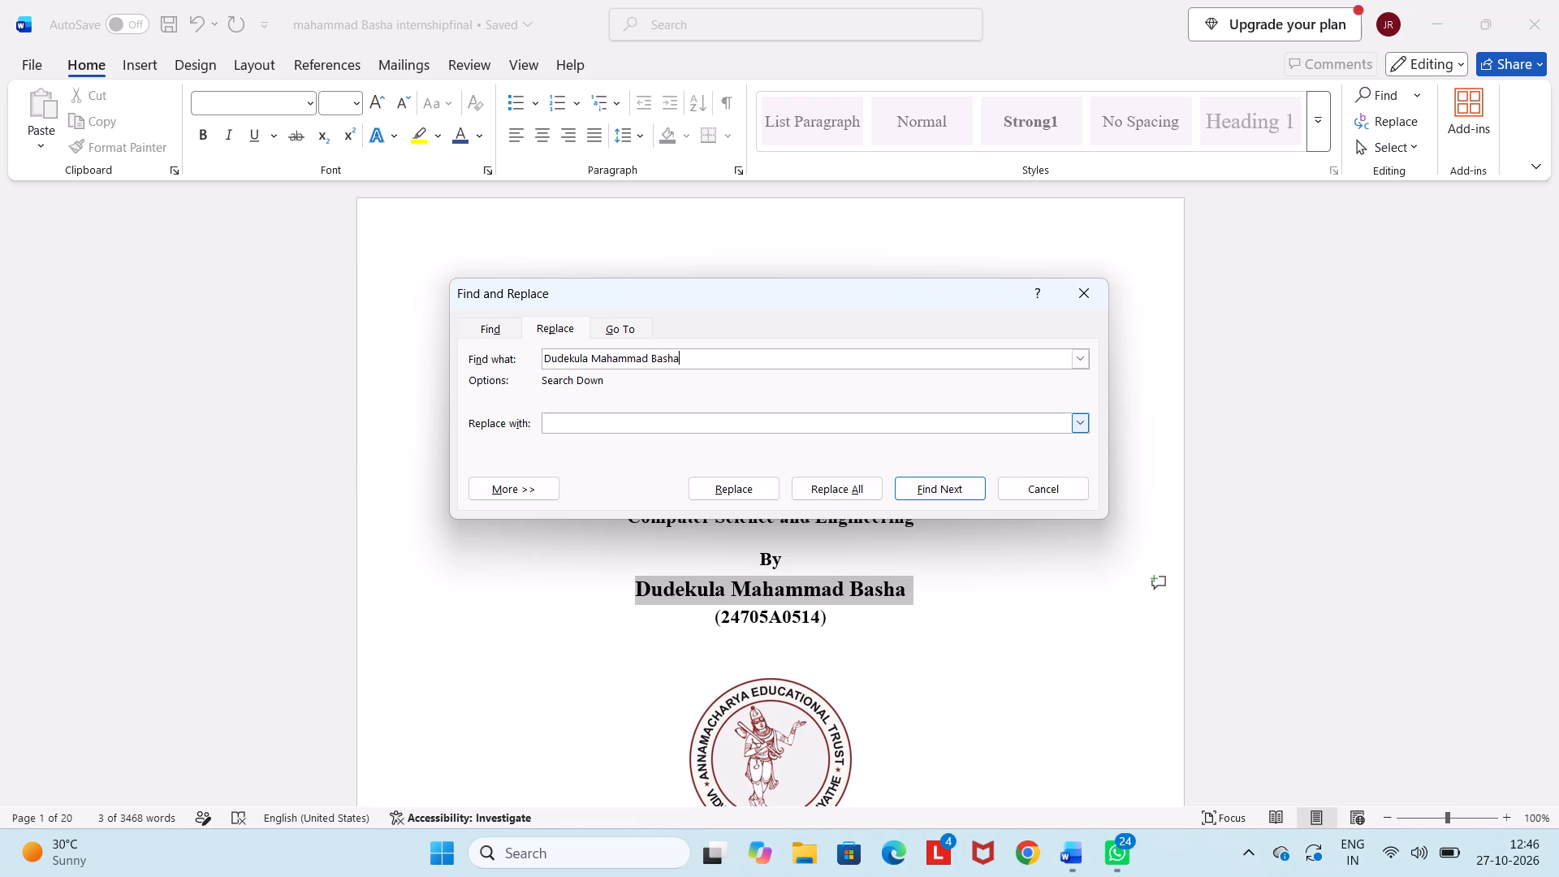
Replace every occurrence of the old student name with the new student's name throughout the whole document.
left_click(749, 416)
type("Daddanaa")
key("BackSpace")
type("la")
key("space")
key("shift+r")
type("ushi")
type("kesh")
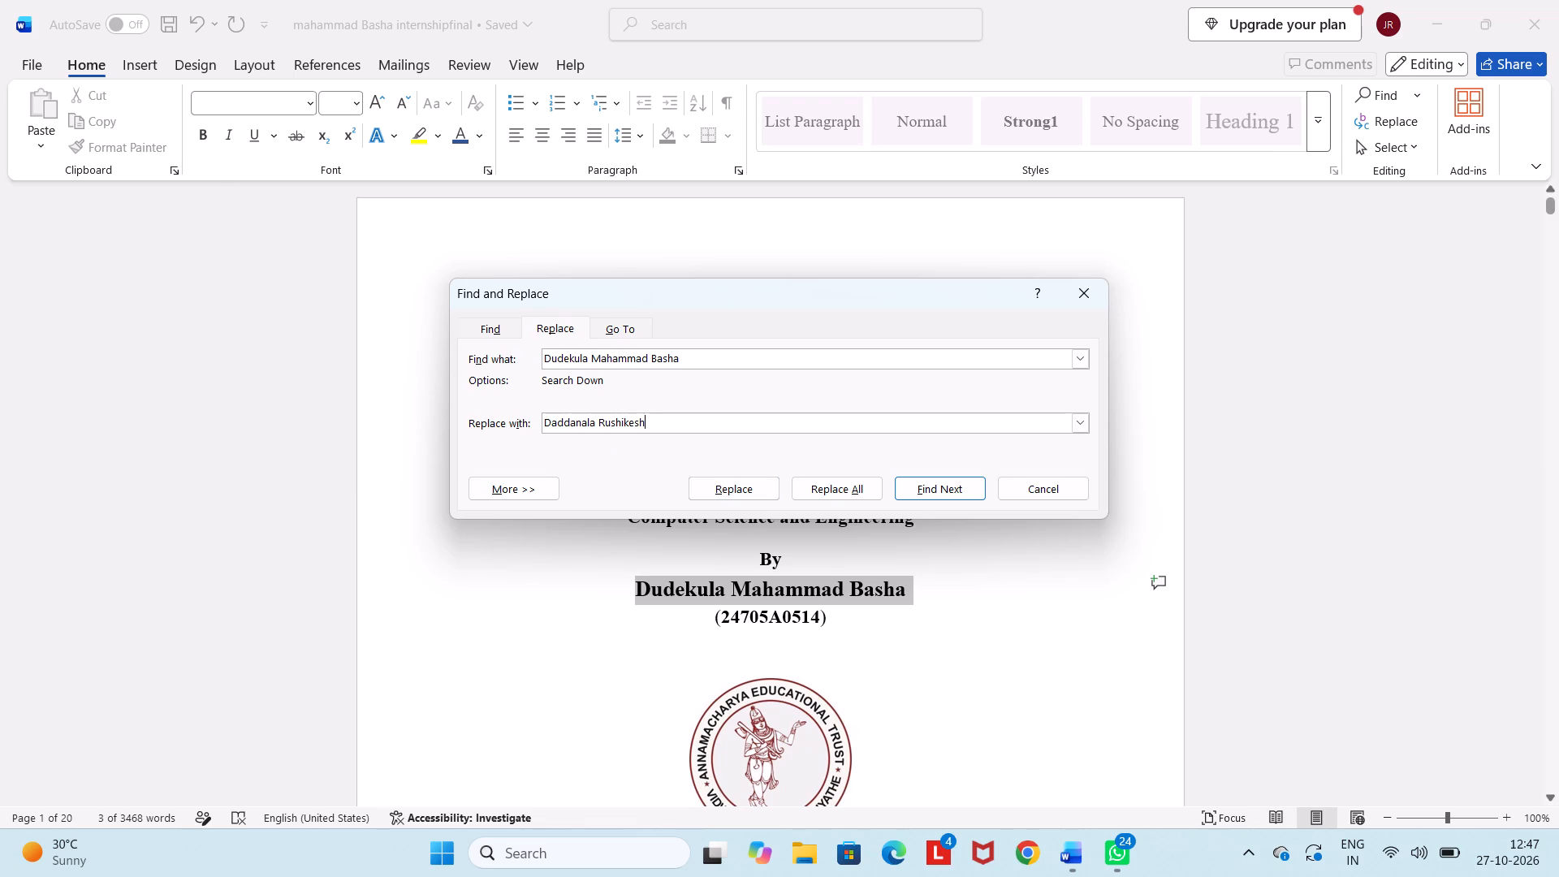
left_click(816, 499)
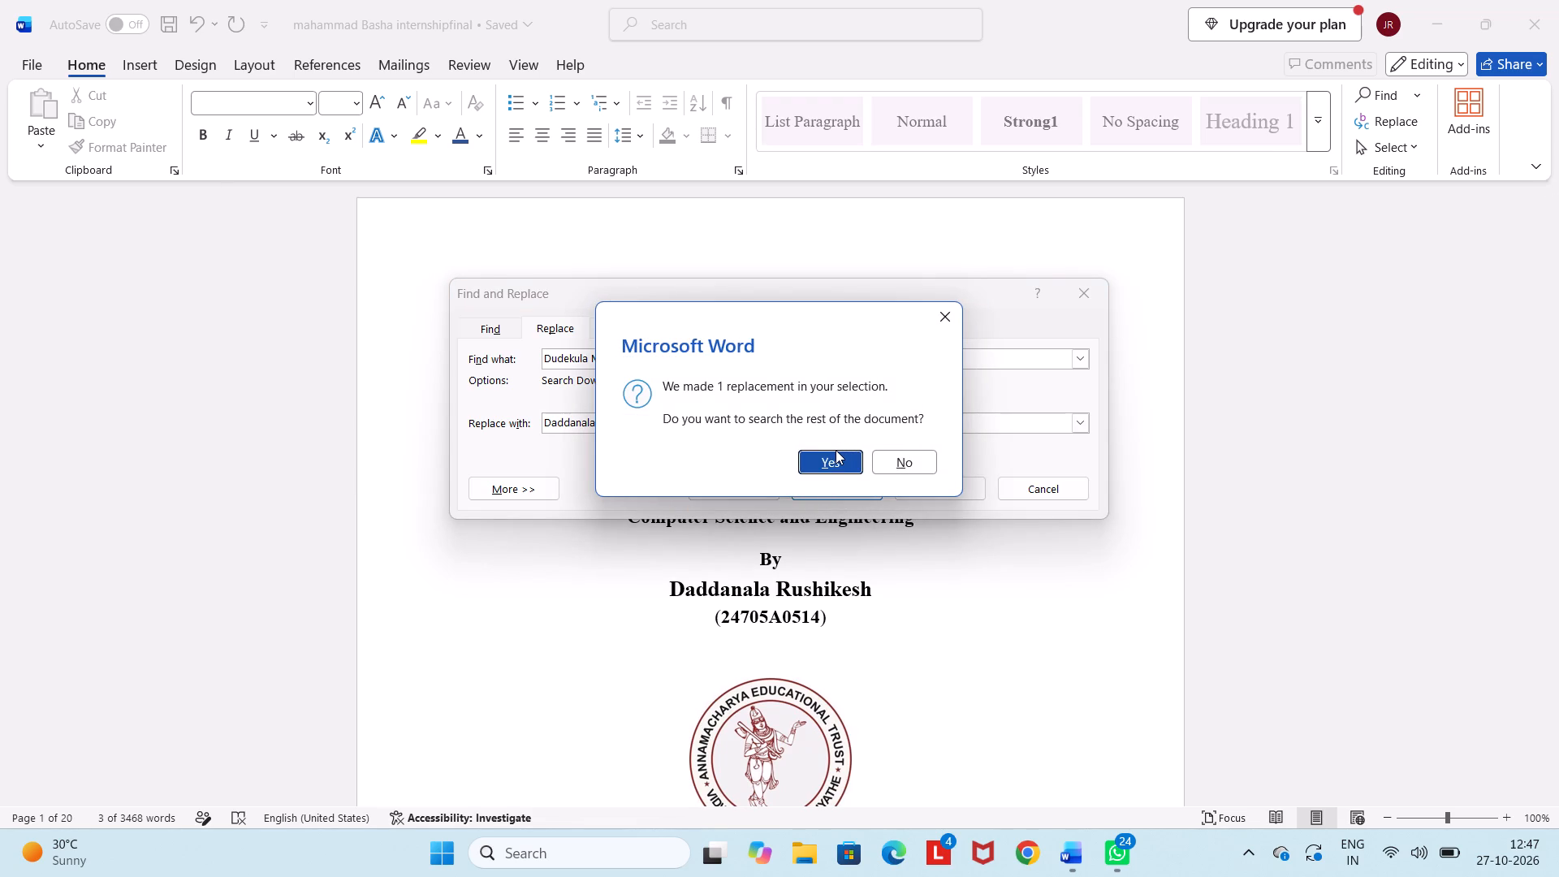
left_click(836, 472)
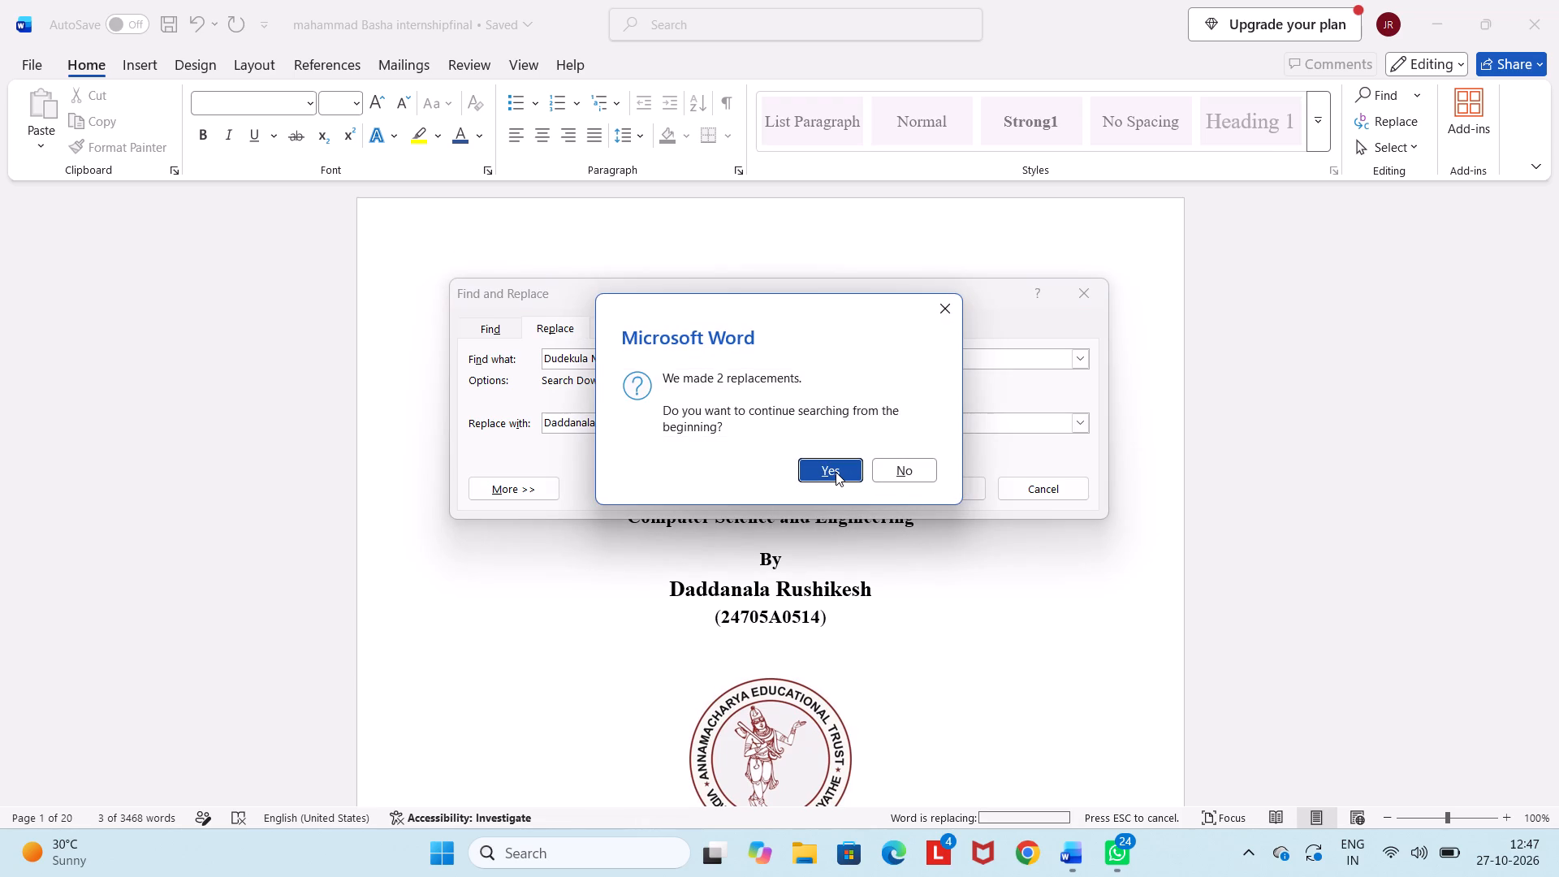
left_click(836, 472)
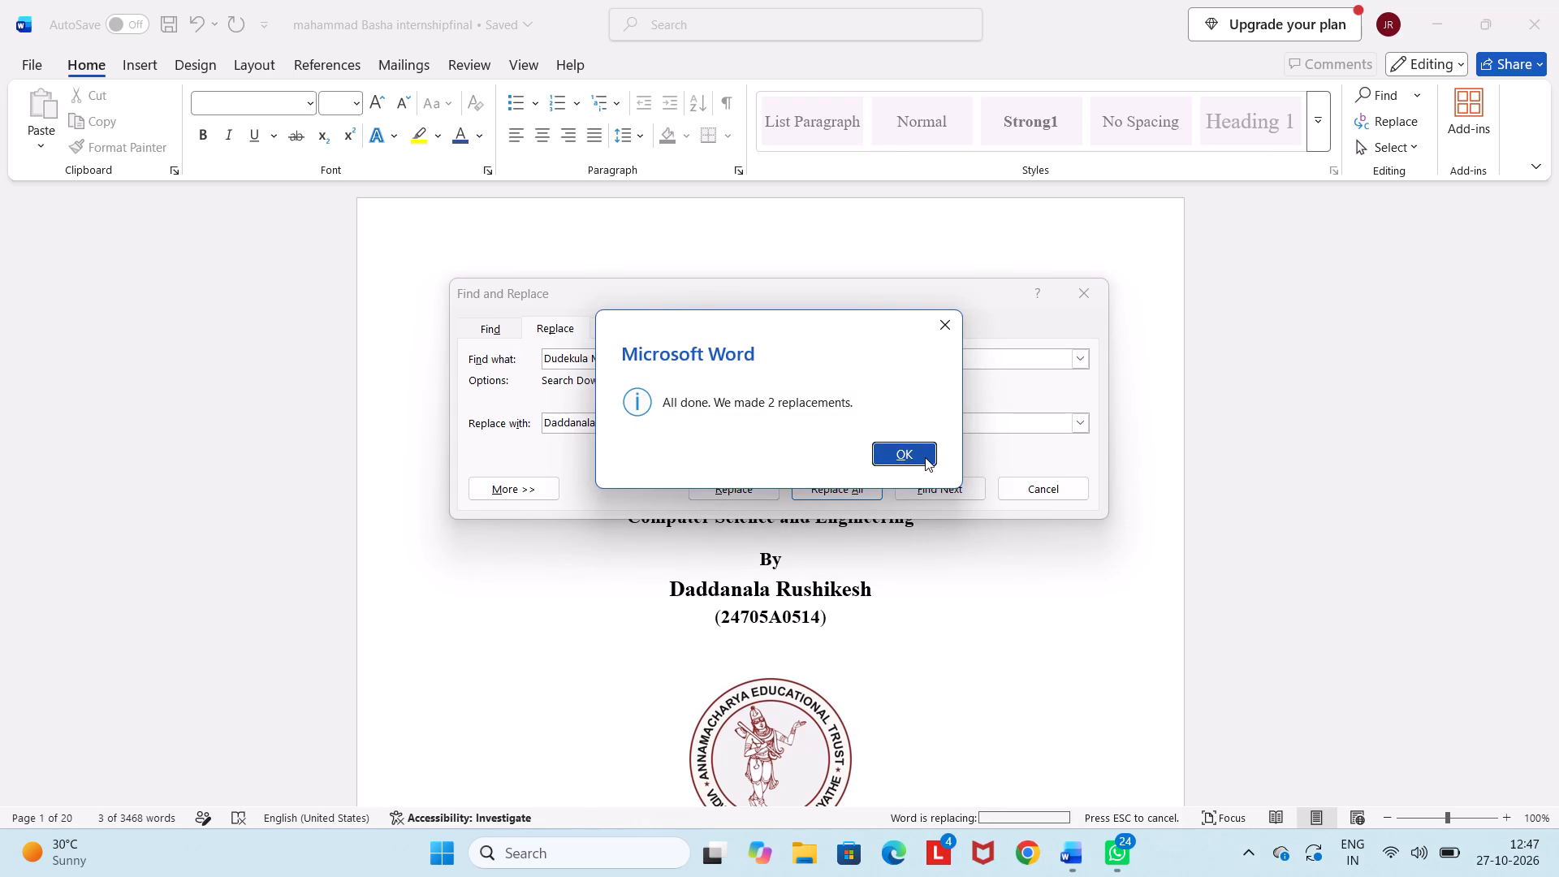
left_click(923, 456)
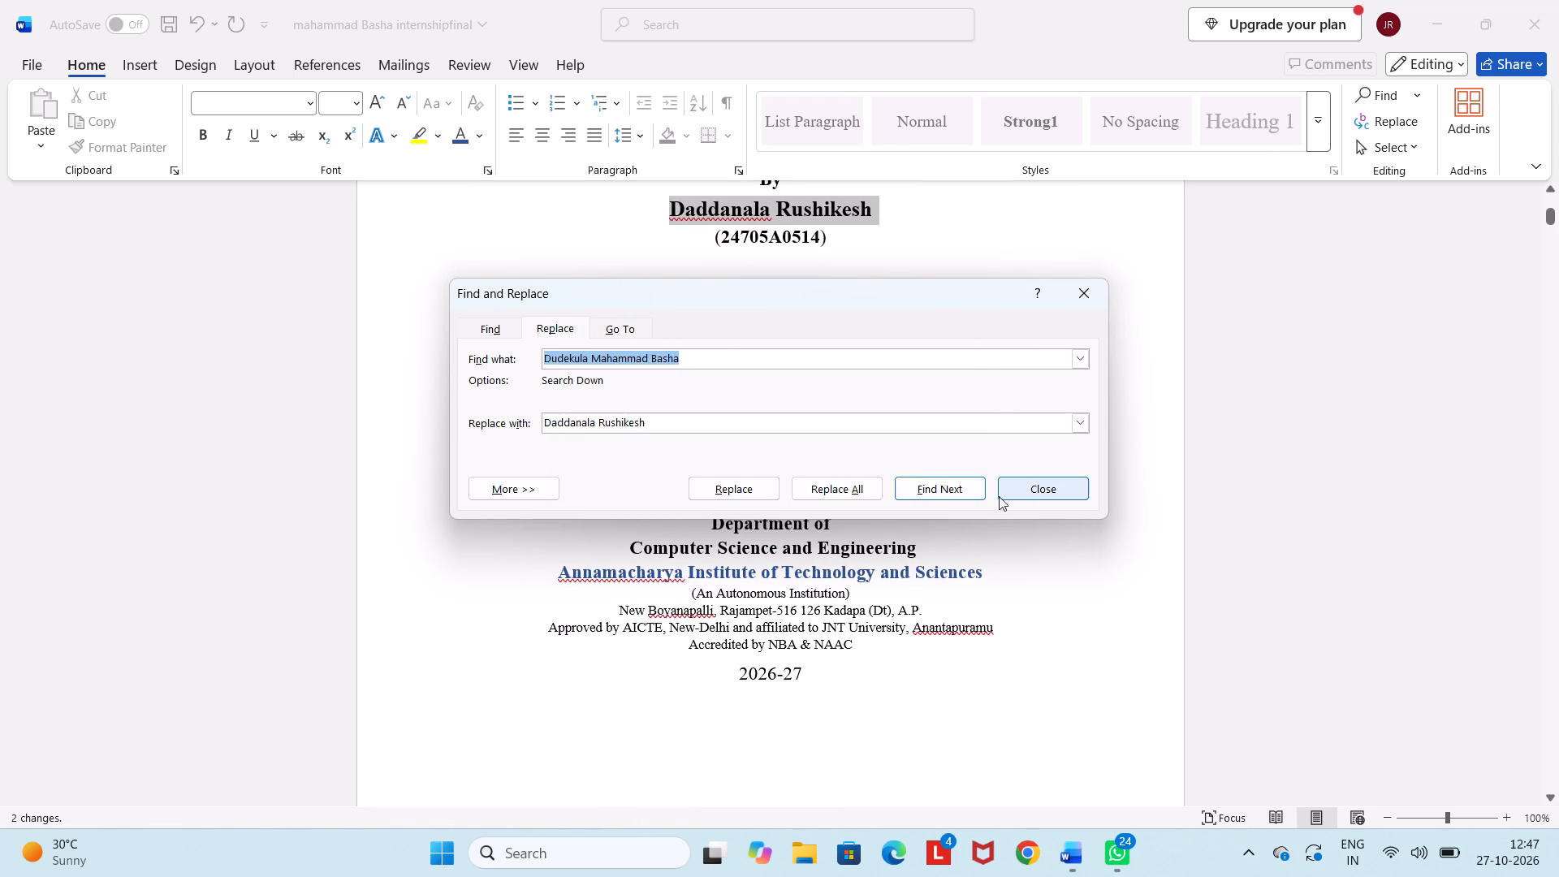
Search the whole document for any remaining occurrence of the old student name.
left_click(970, 491)
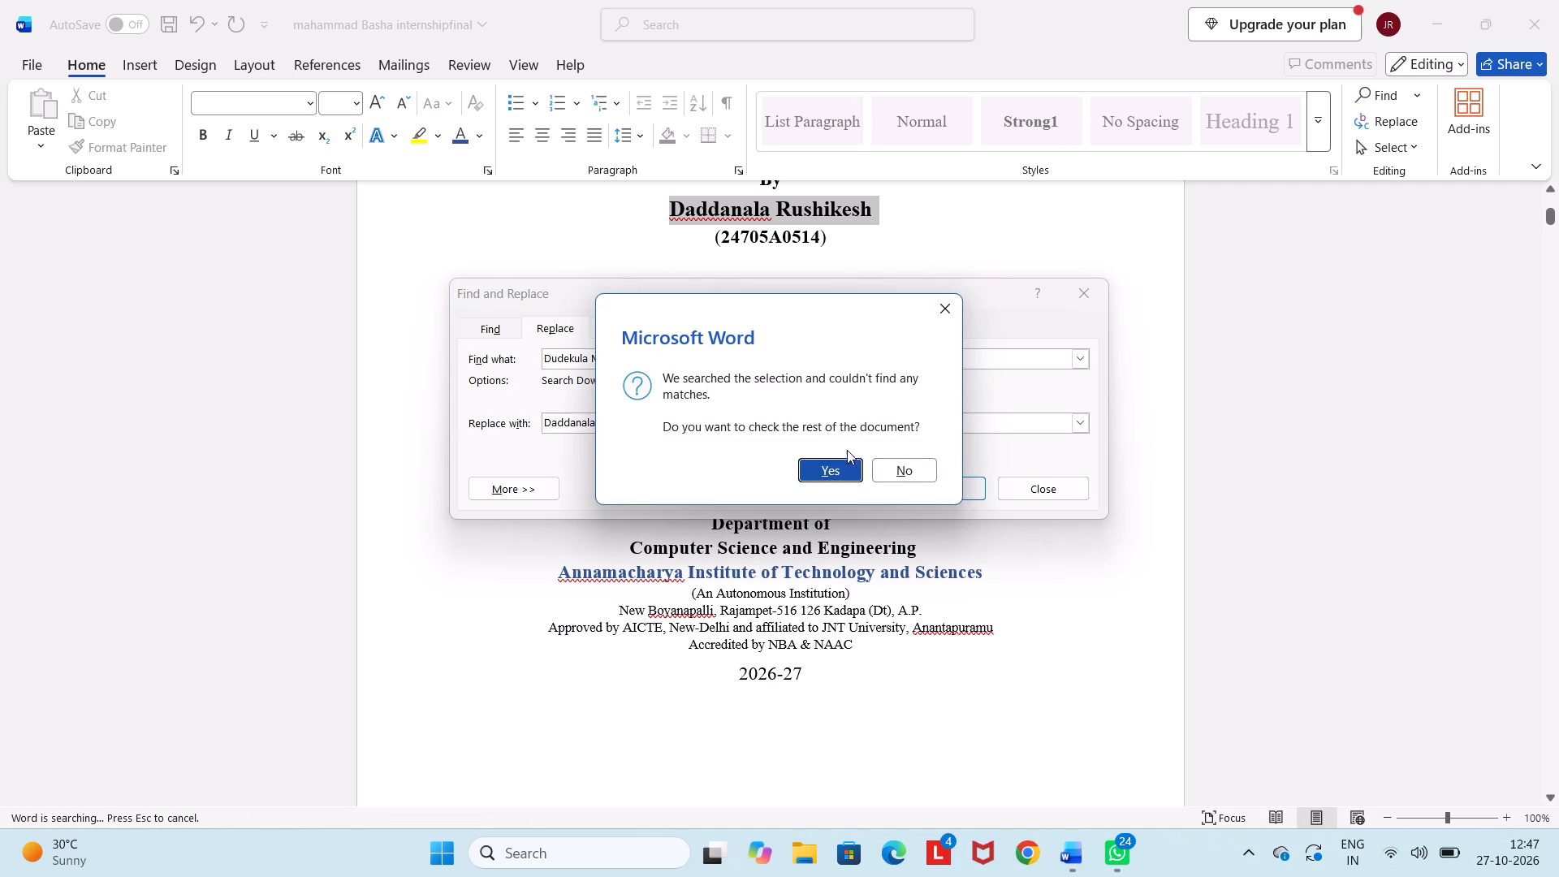
left_click(820, 467)
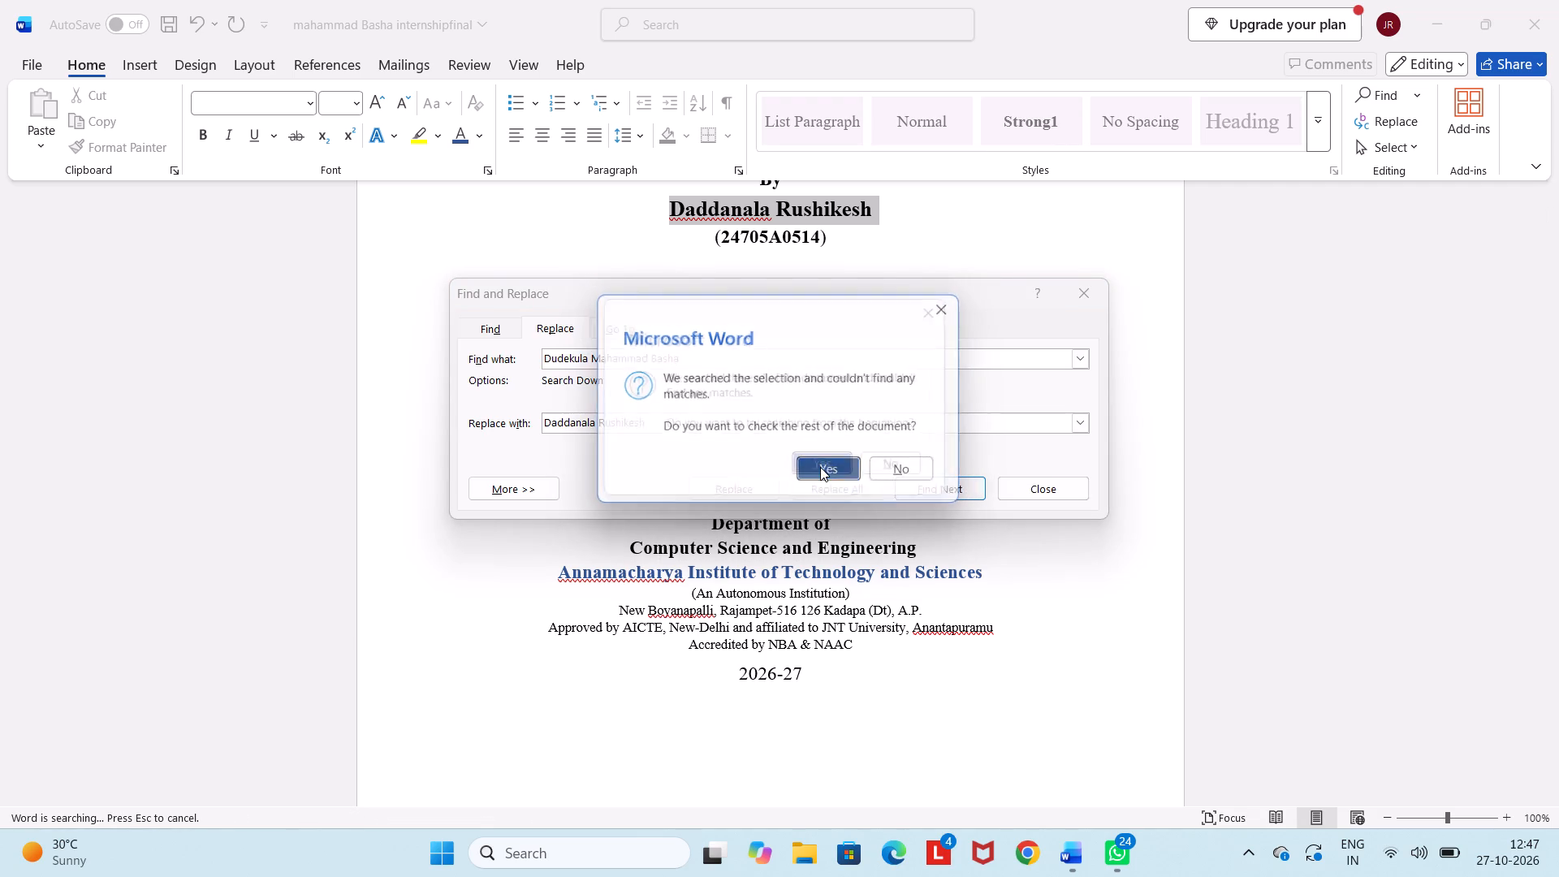
left_click(851, 467)
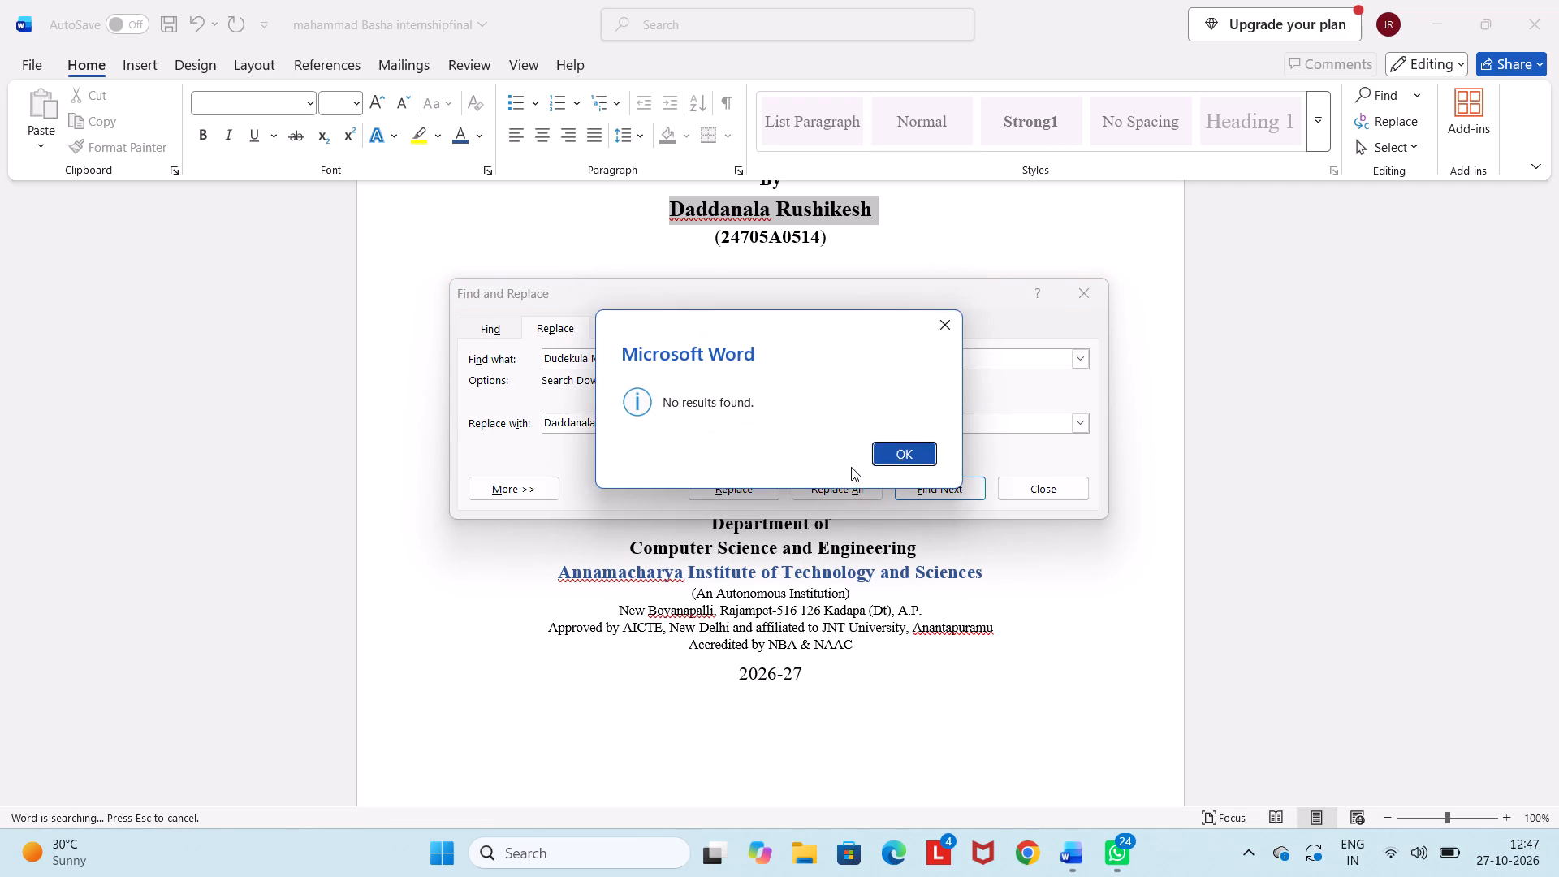
left_click(910, 458)
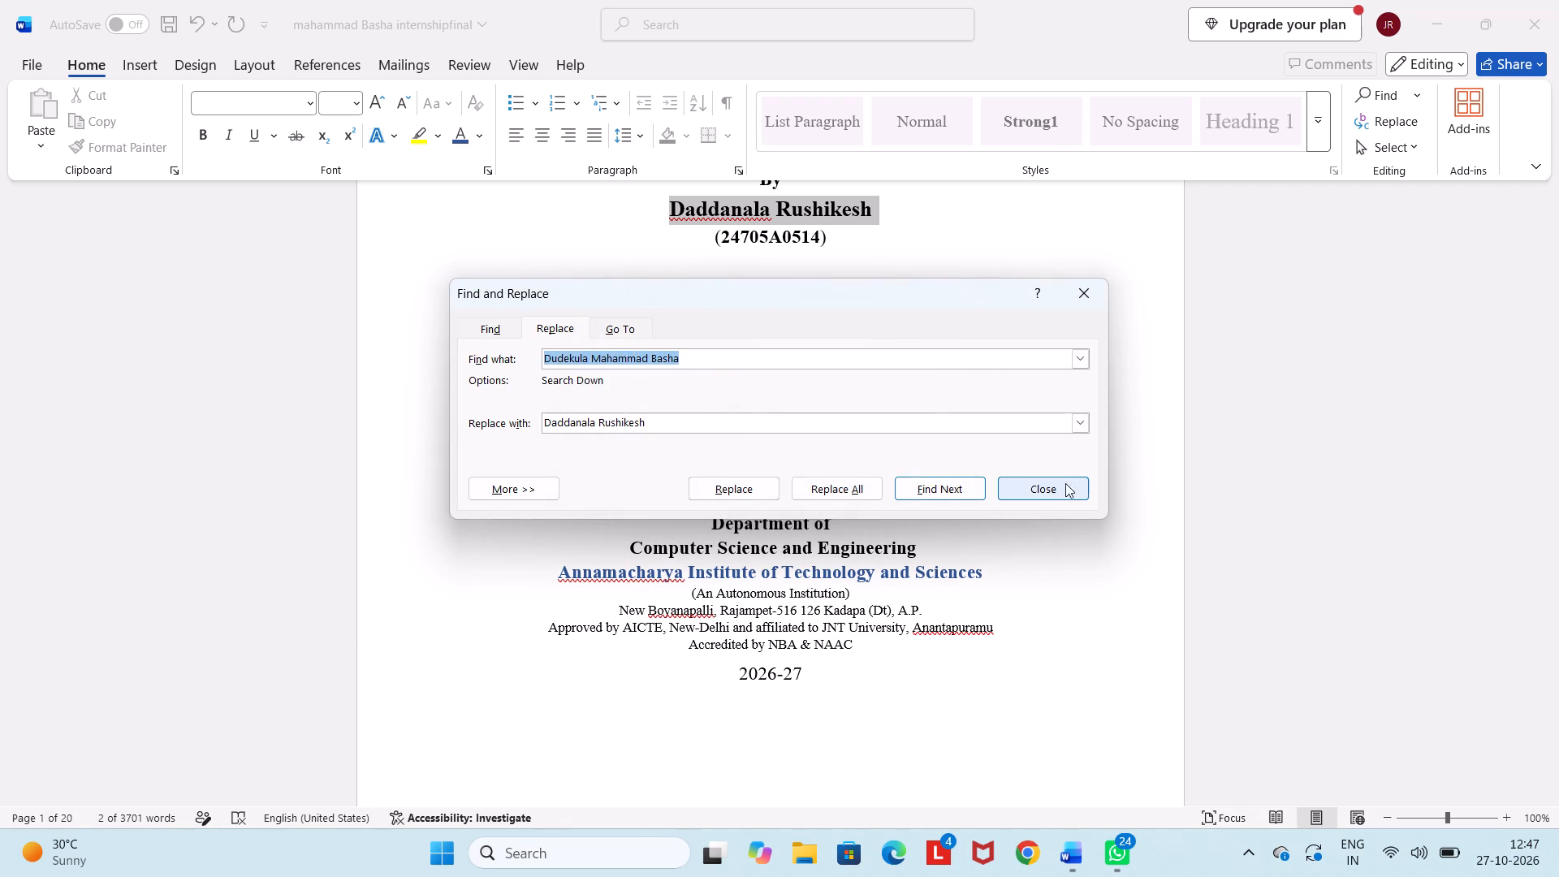
Change the text to find to the old roll number shown beneath the student name on the cover page.
left_click(904, 356)
key("BackSpace")
key("BackSpace")
key("BackSpace")
key("BackSpace")
key("BackSpace")
key("BackSpace")
key("BackSpace")
key("BackSpace")
key("BackSpace")
key("BackSpace")
key("BackSpace")
key("BackSpace")
key("BackSpace")
key("BackSpace")
key("BackSpace")
key("BackSpace")
key("BackSpace")
key("BackSpace")
key("BackSpace")
key("BackSpace")
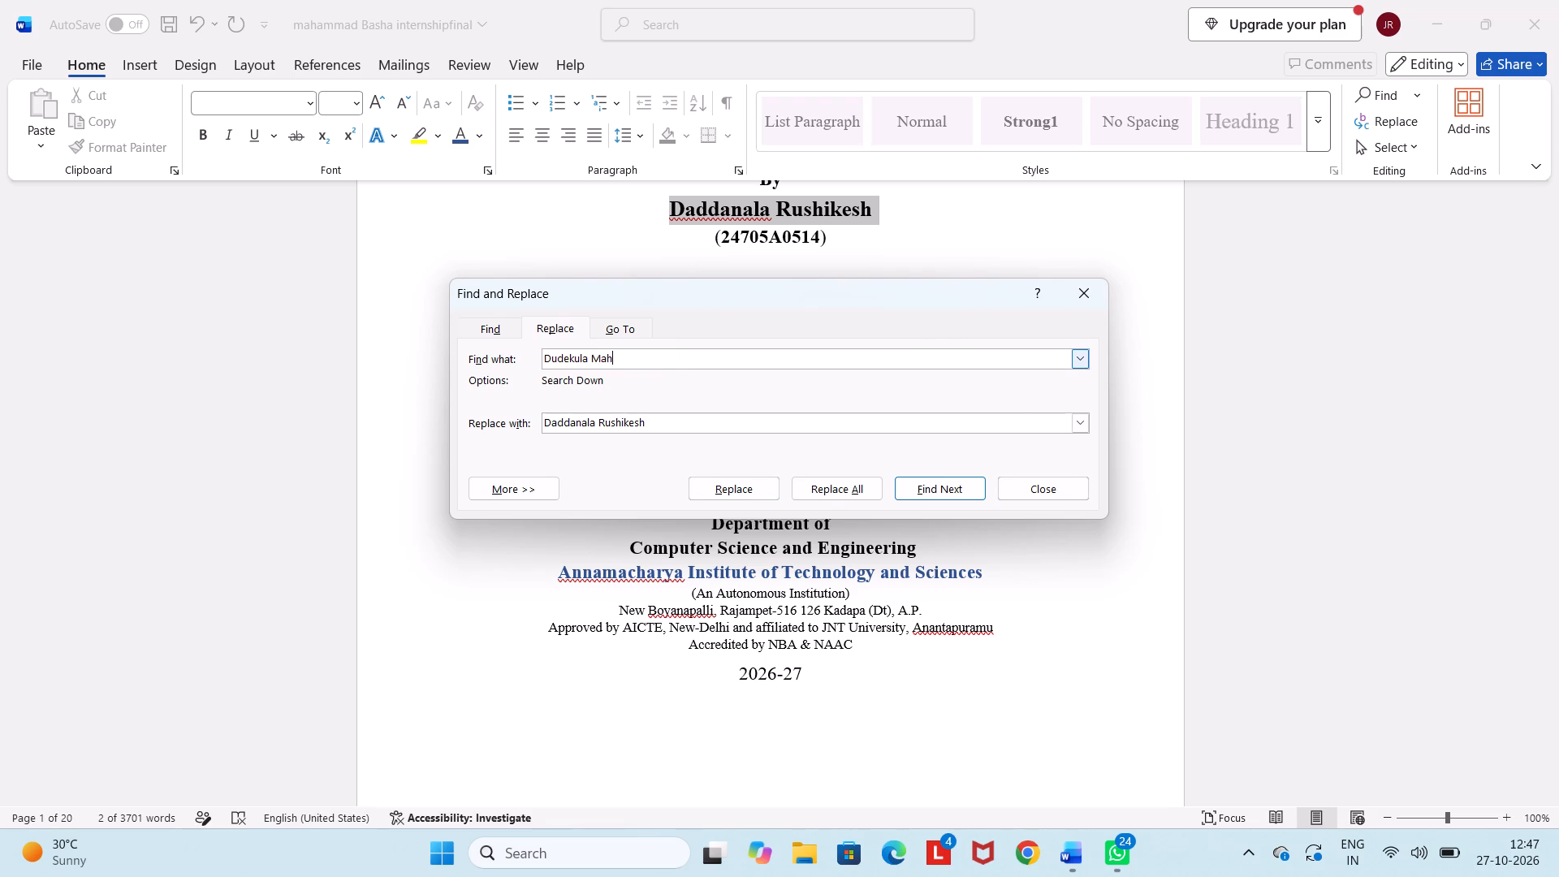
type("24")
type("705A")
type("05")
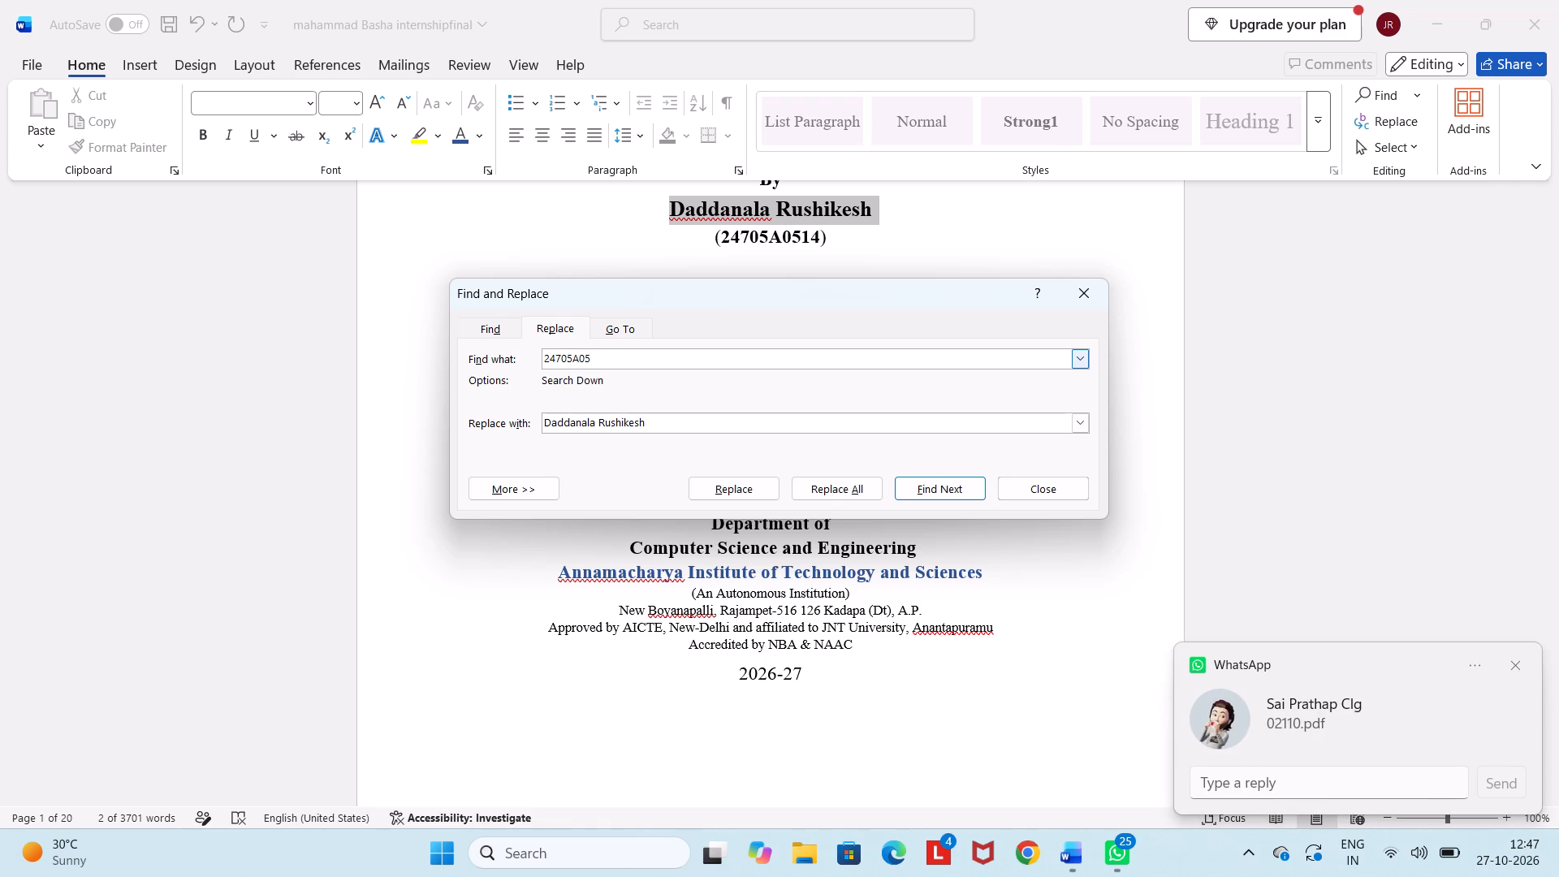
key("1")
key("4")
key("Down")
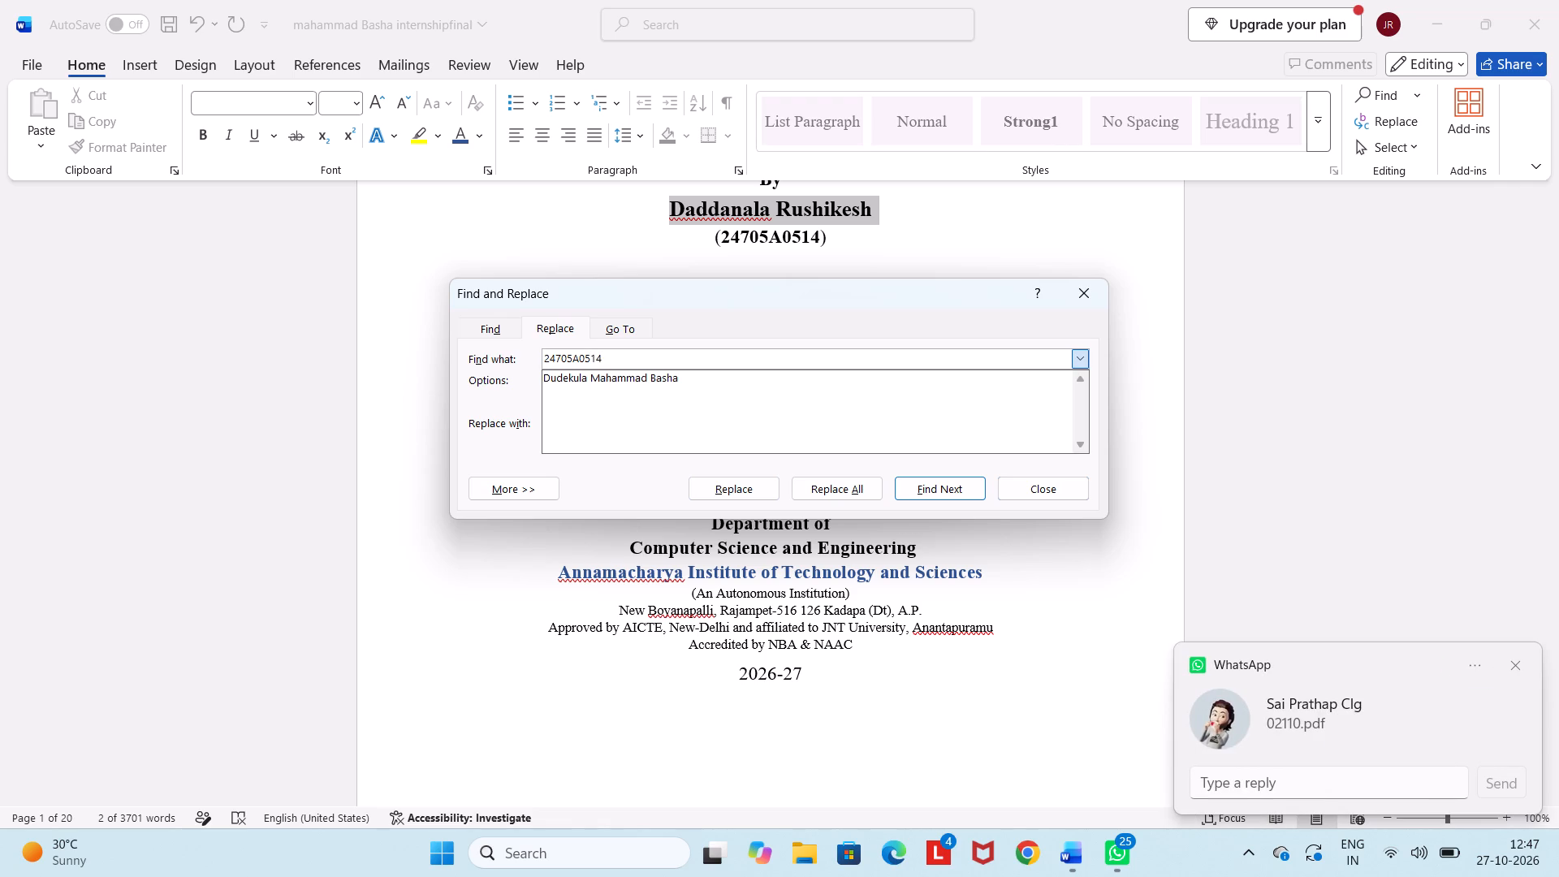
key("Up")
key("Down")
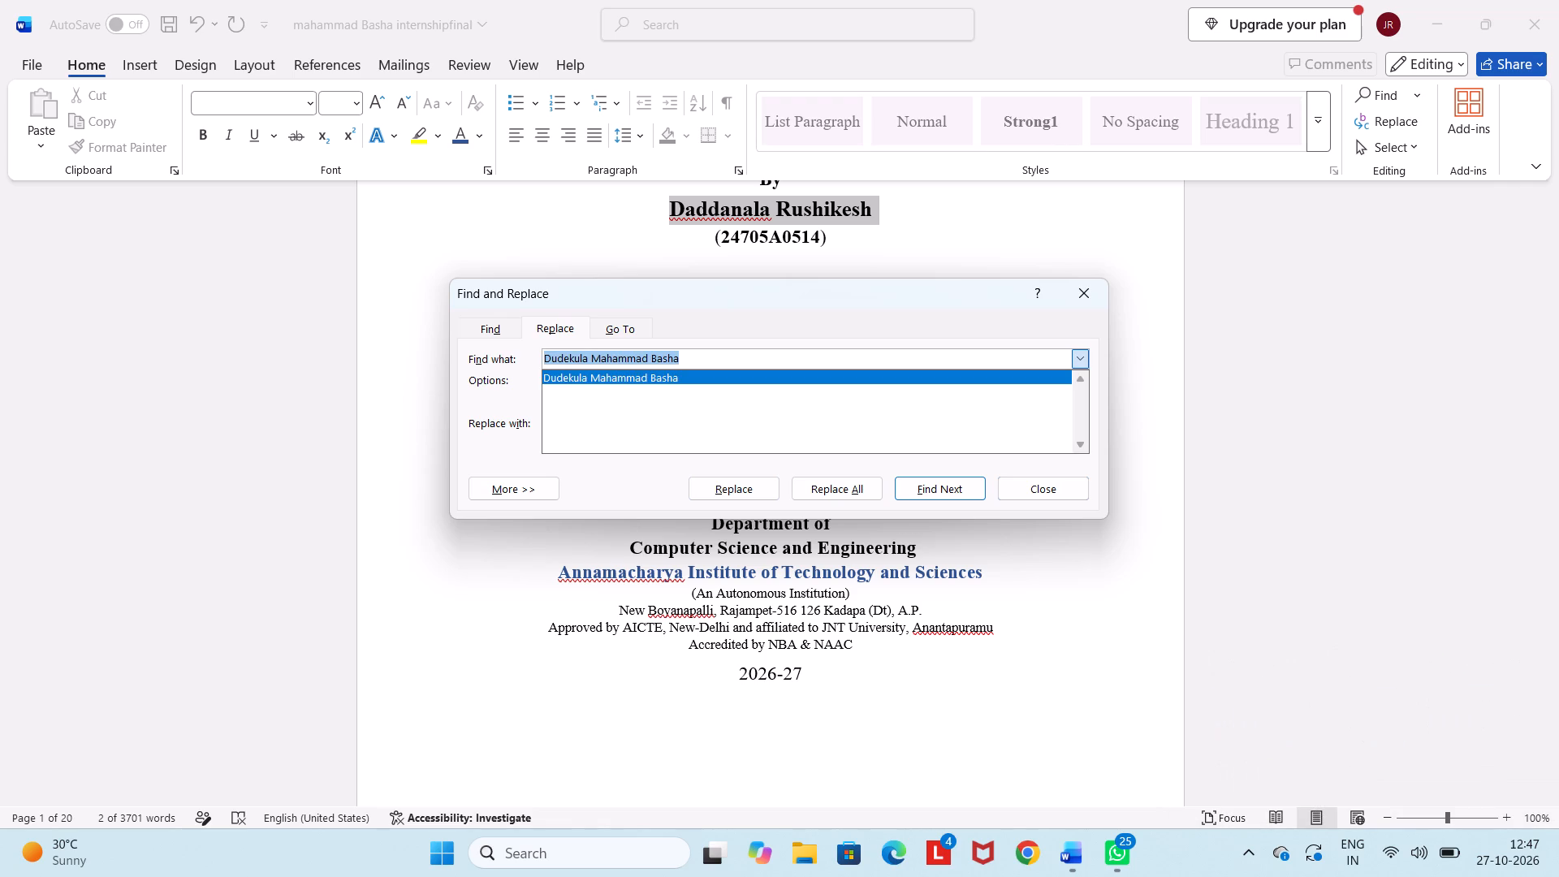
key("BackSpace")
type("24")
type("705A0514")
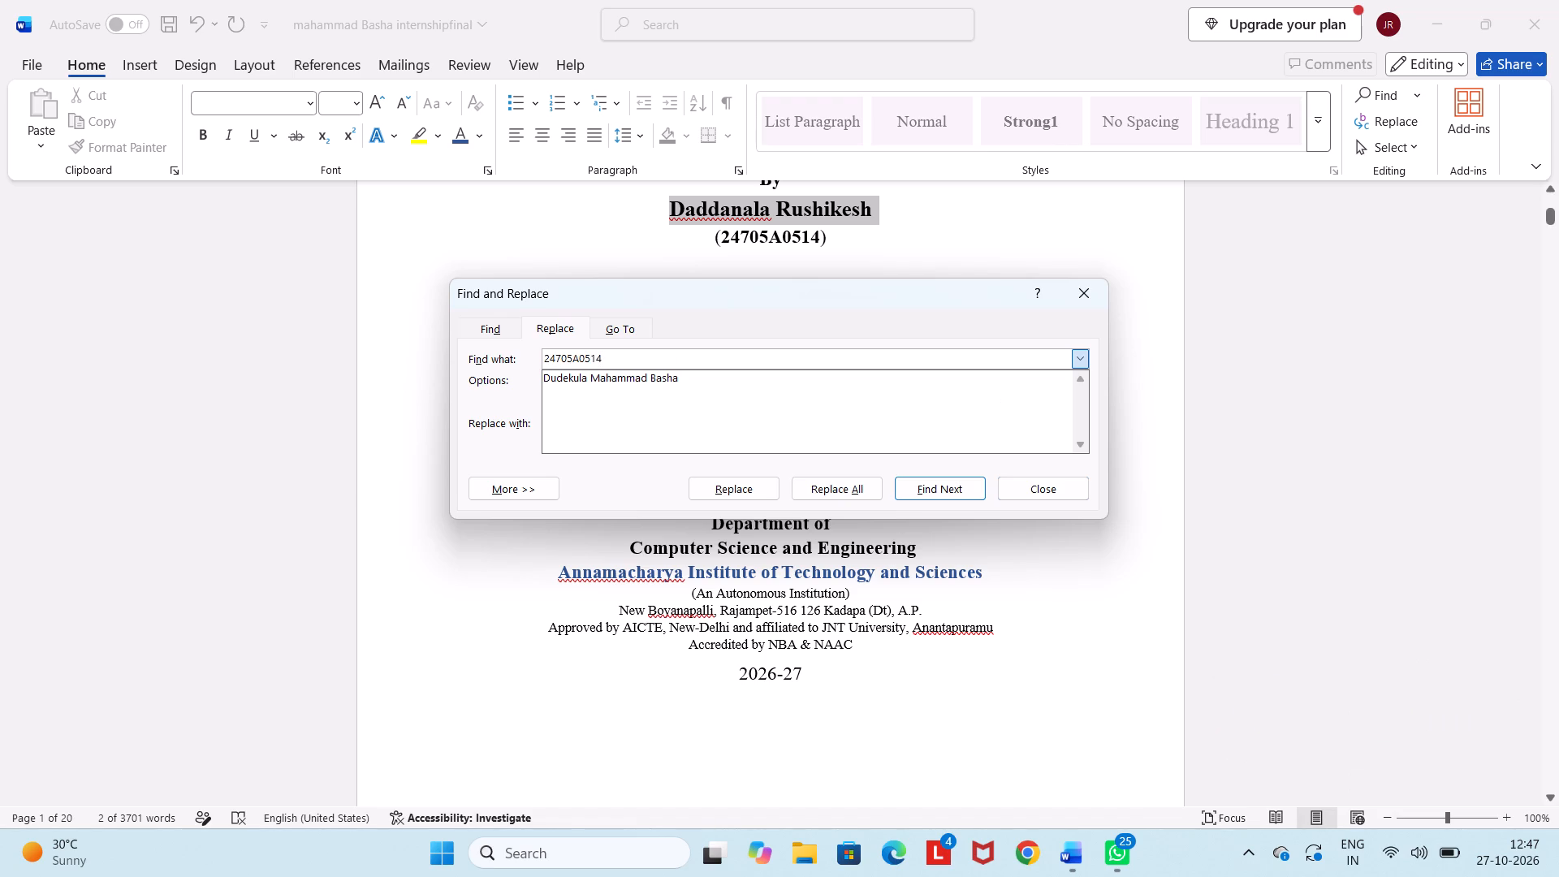
left_click(594, 469)
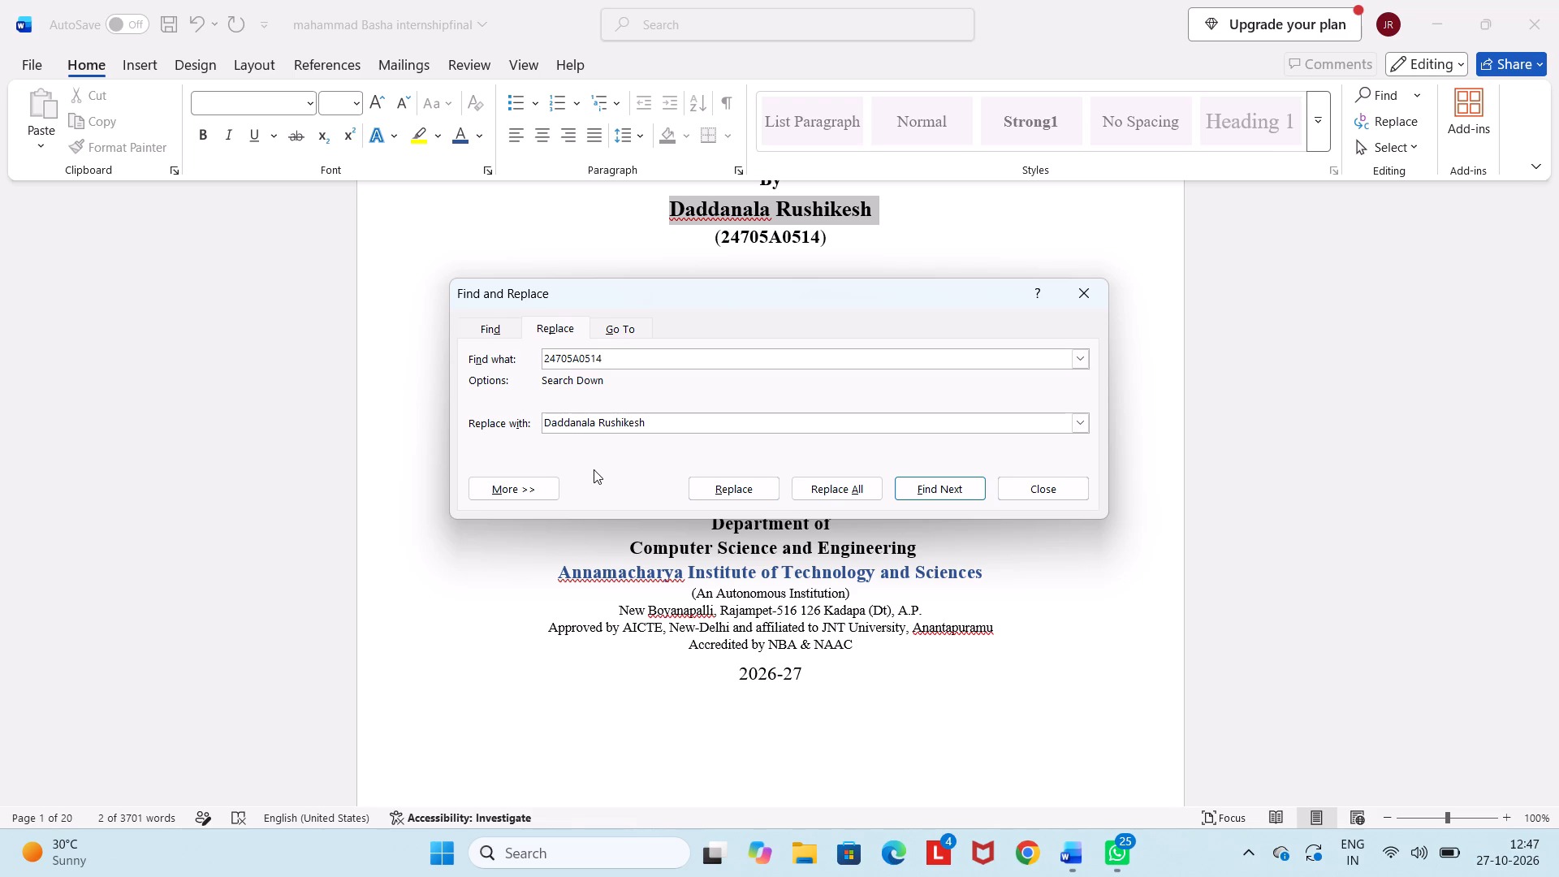
Change the replacement text in Find and Replace from the student's name to the new student's roll number.
left_click(650, 417)
key("BackSpace")
key("BackSpace")
key("BackSpace")
key("BackSpace")
key("BackSpace")
key("BackSpace")
key("BackSpace")
key("BackSpace")
key("BackSpace")
key("BackSpace")
key("BackSpace")
key("BackSpace")
key("BackSpace")
key("BackSpace")
key("BackSpace")
key("BackSpace")
key("BackSpace")
key("BackSpace")
key("BackSpace")
key("BackSpace")
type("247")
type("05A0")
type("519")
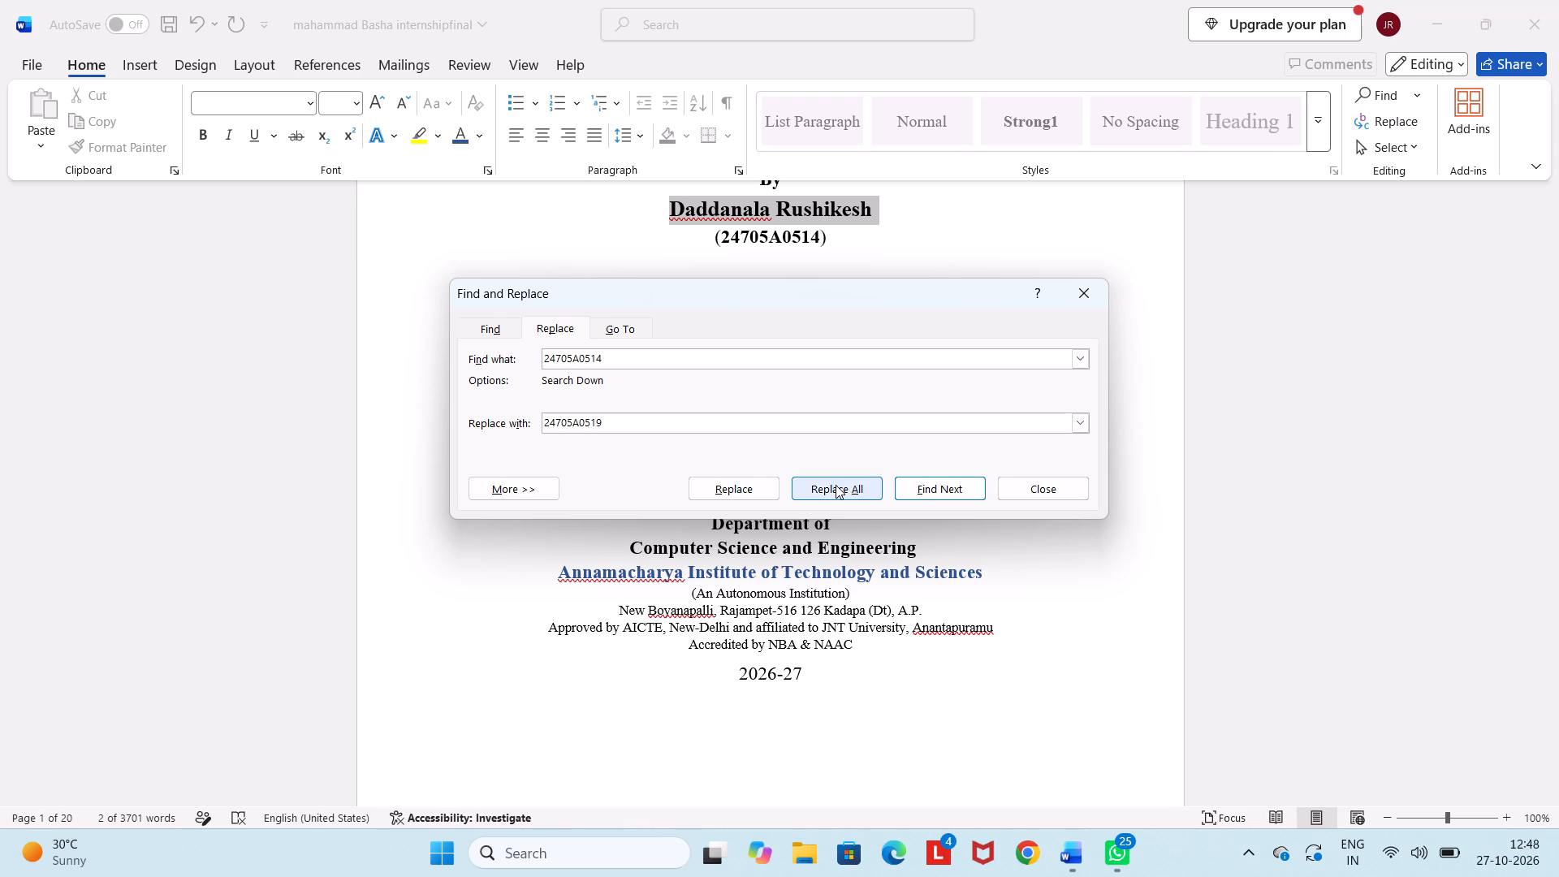
Replace every occurrence of the old roll number with the new roll number throughout the whole document.
left_click(775, 486)
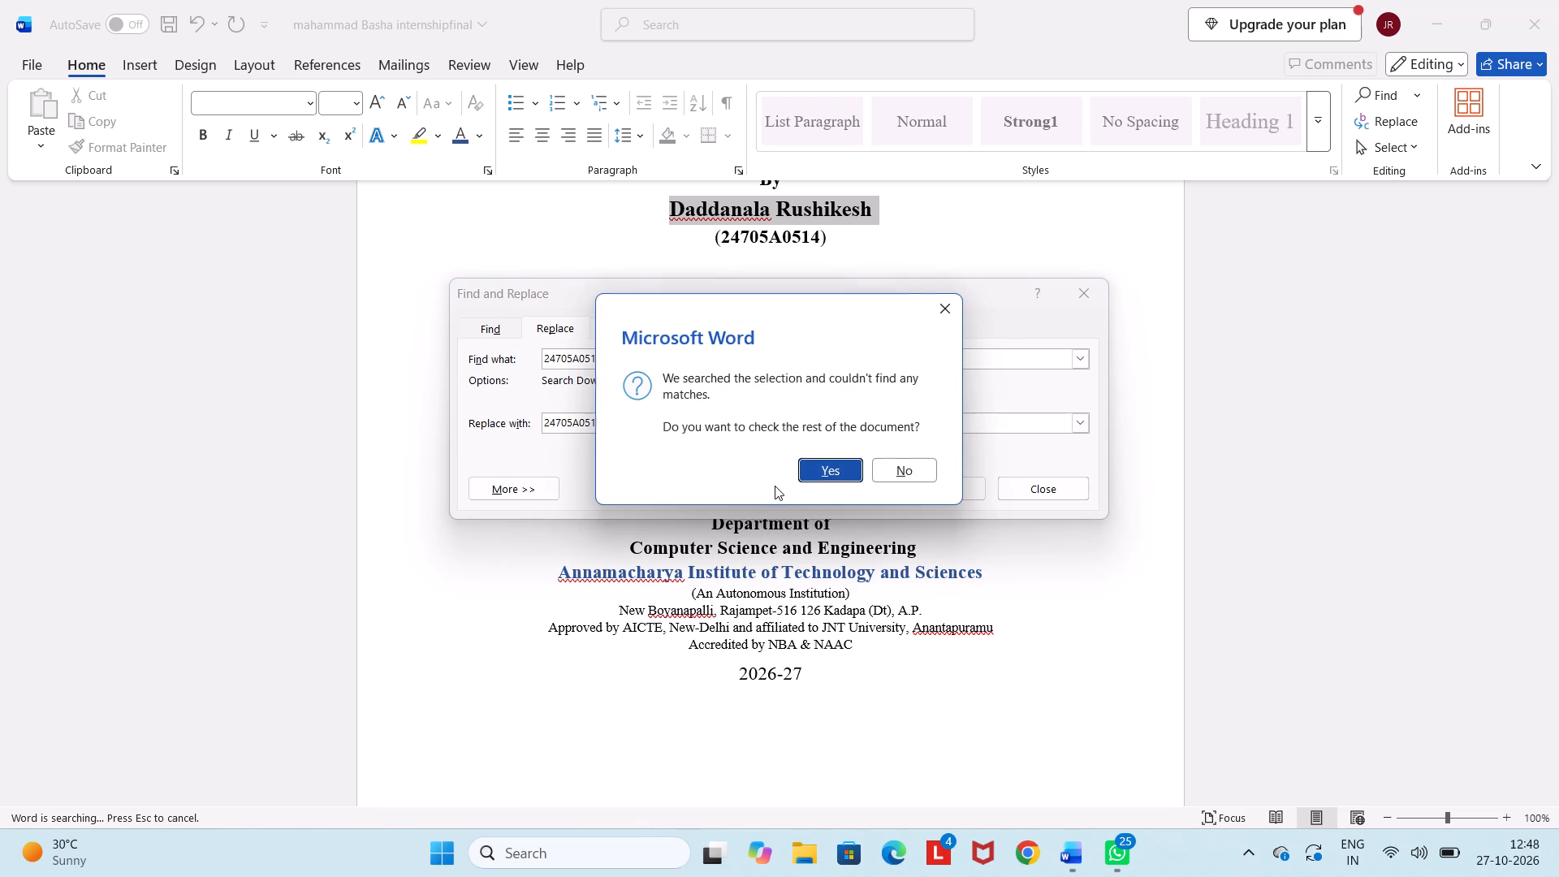
left_click(833, 464)
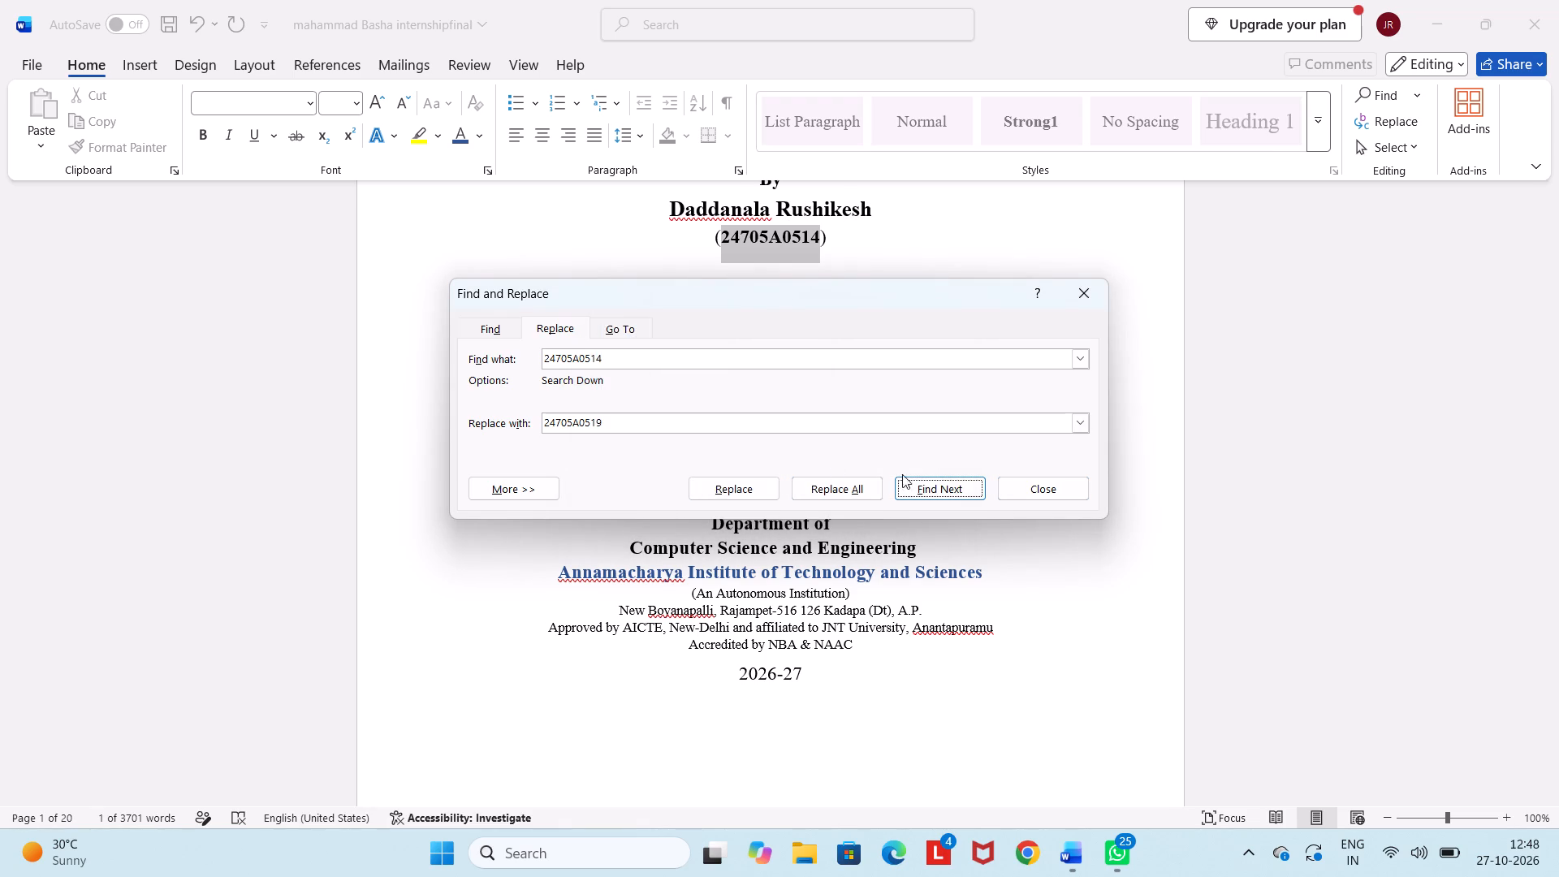
left_click(912, 481)
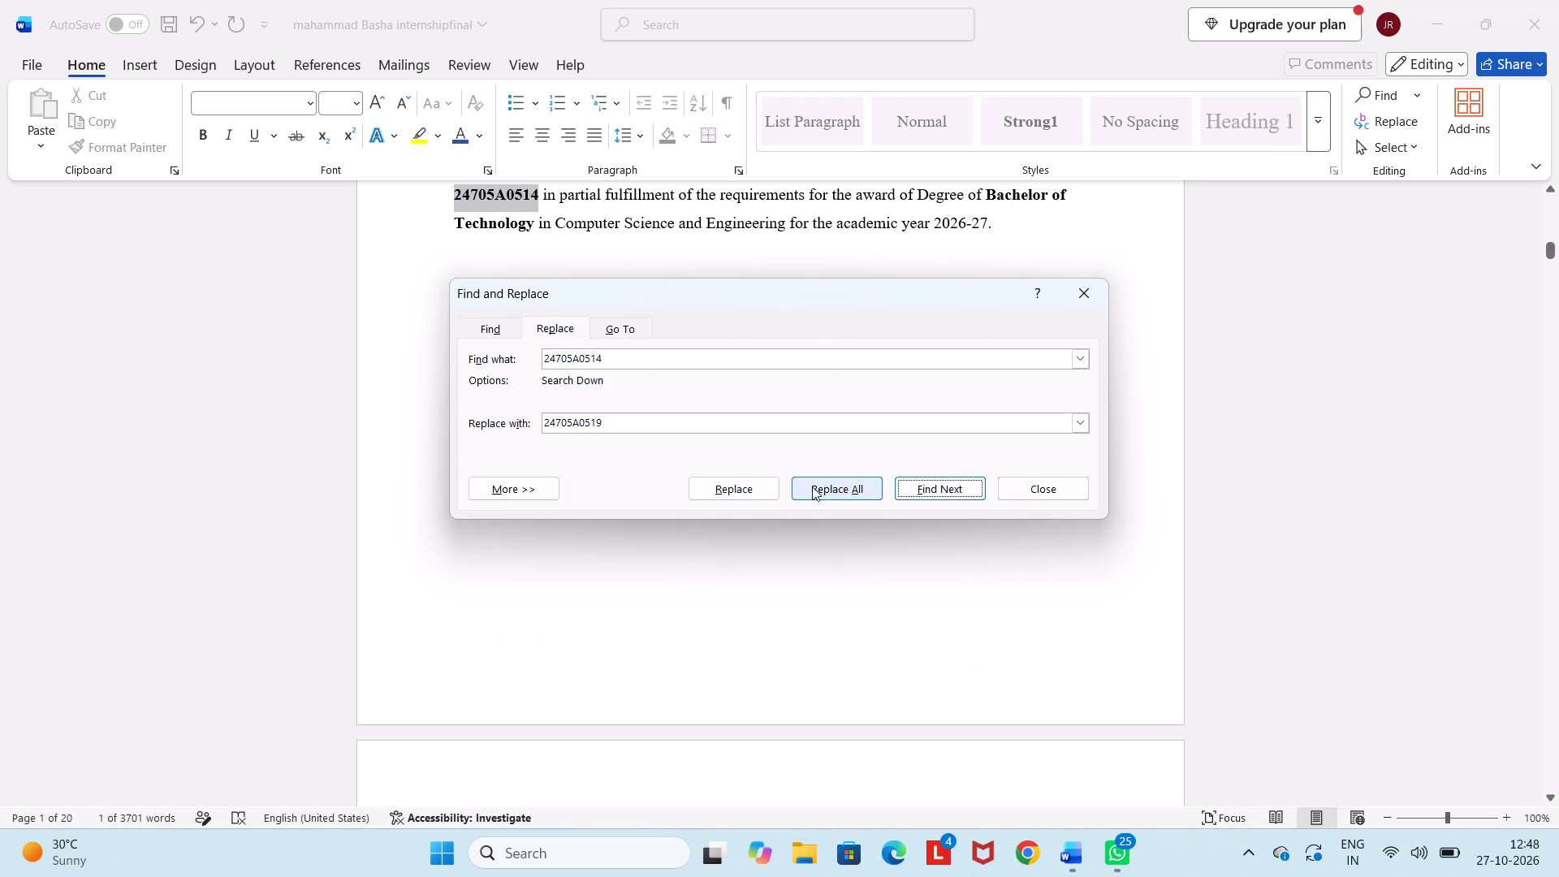
left_click(738, 499)
left_click(841, 463)
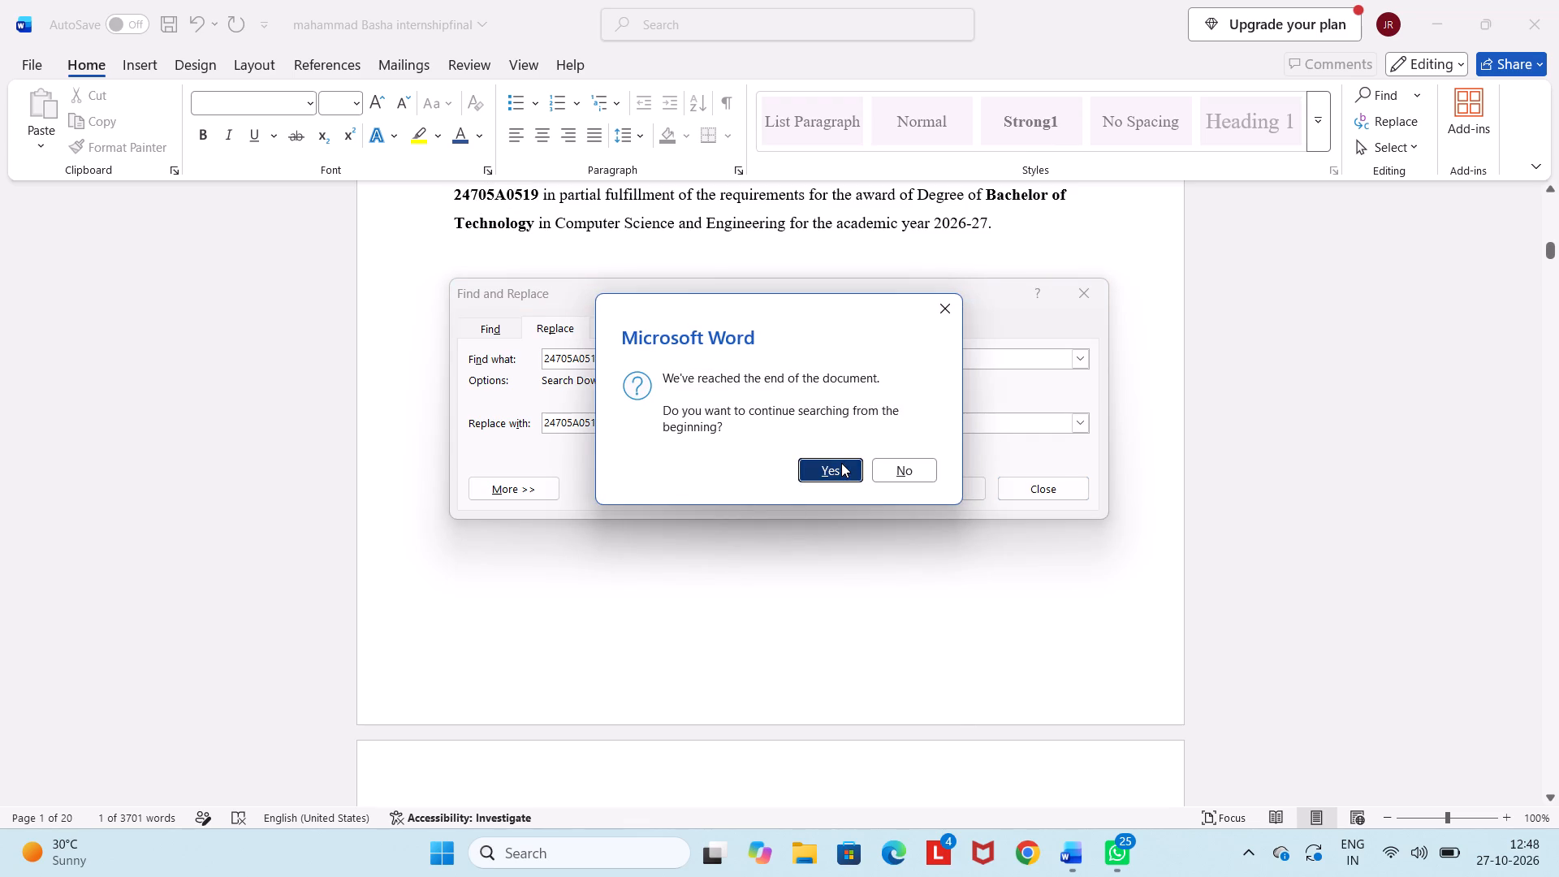
left_click(912, 456)
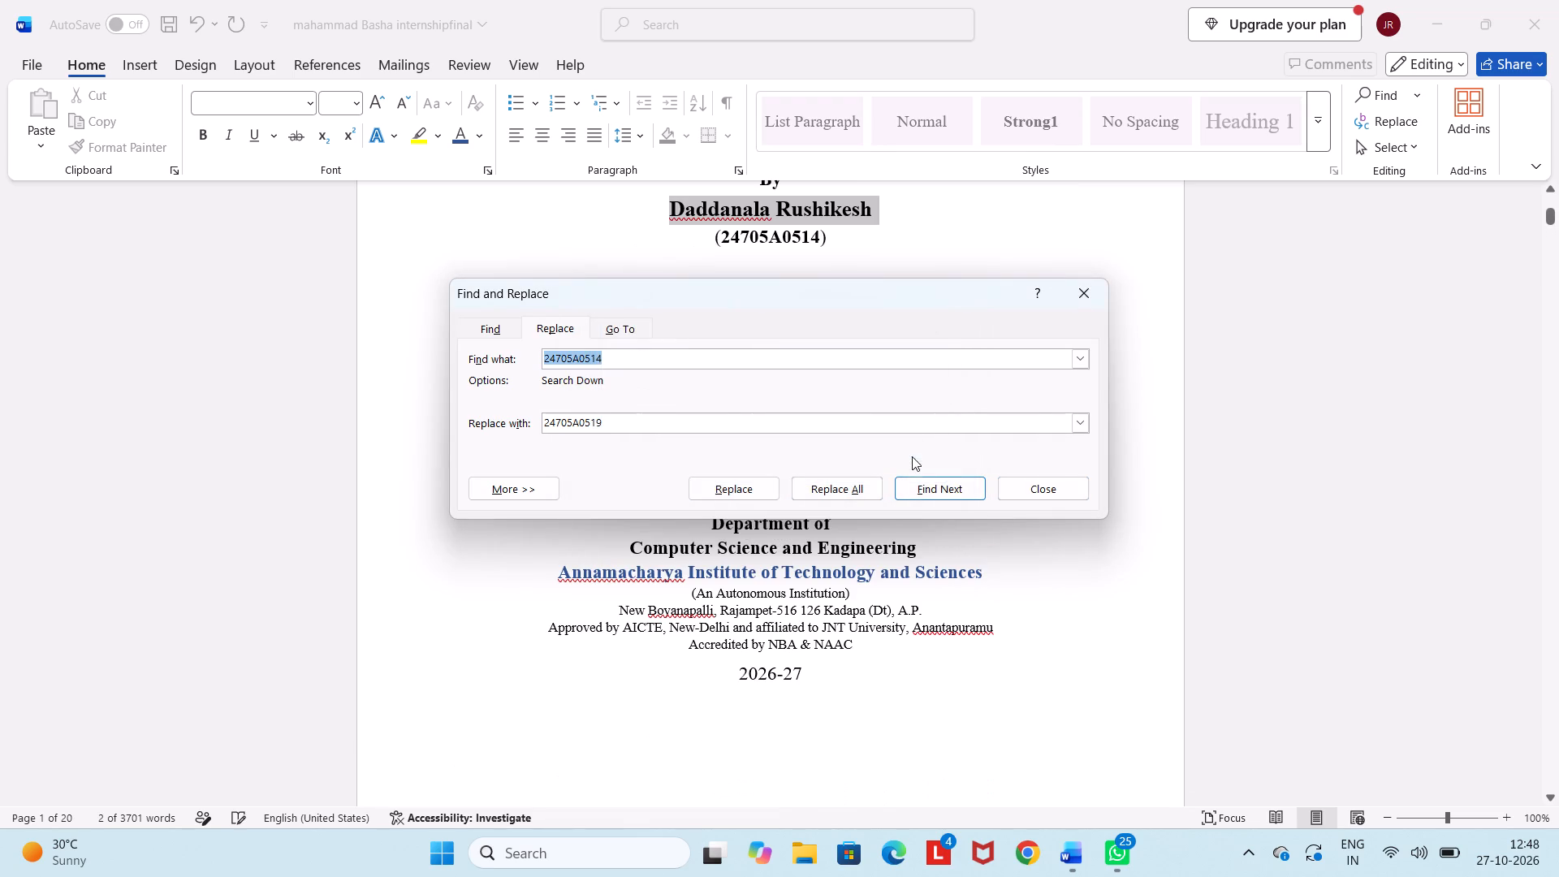
left_click(853, 493)
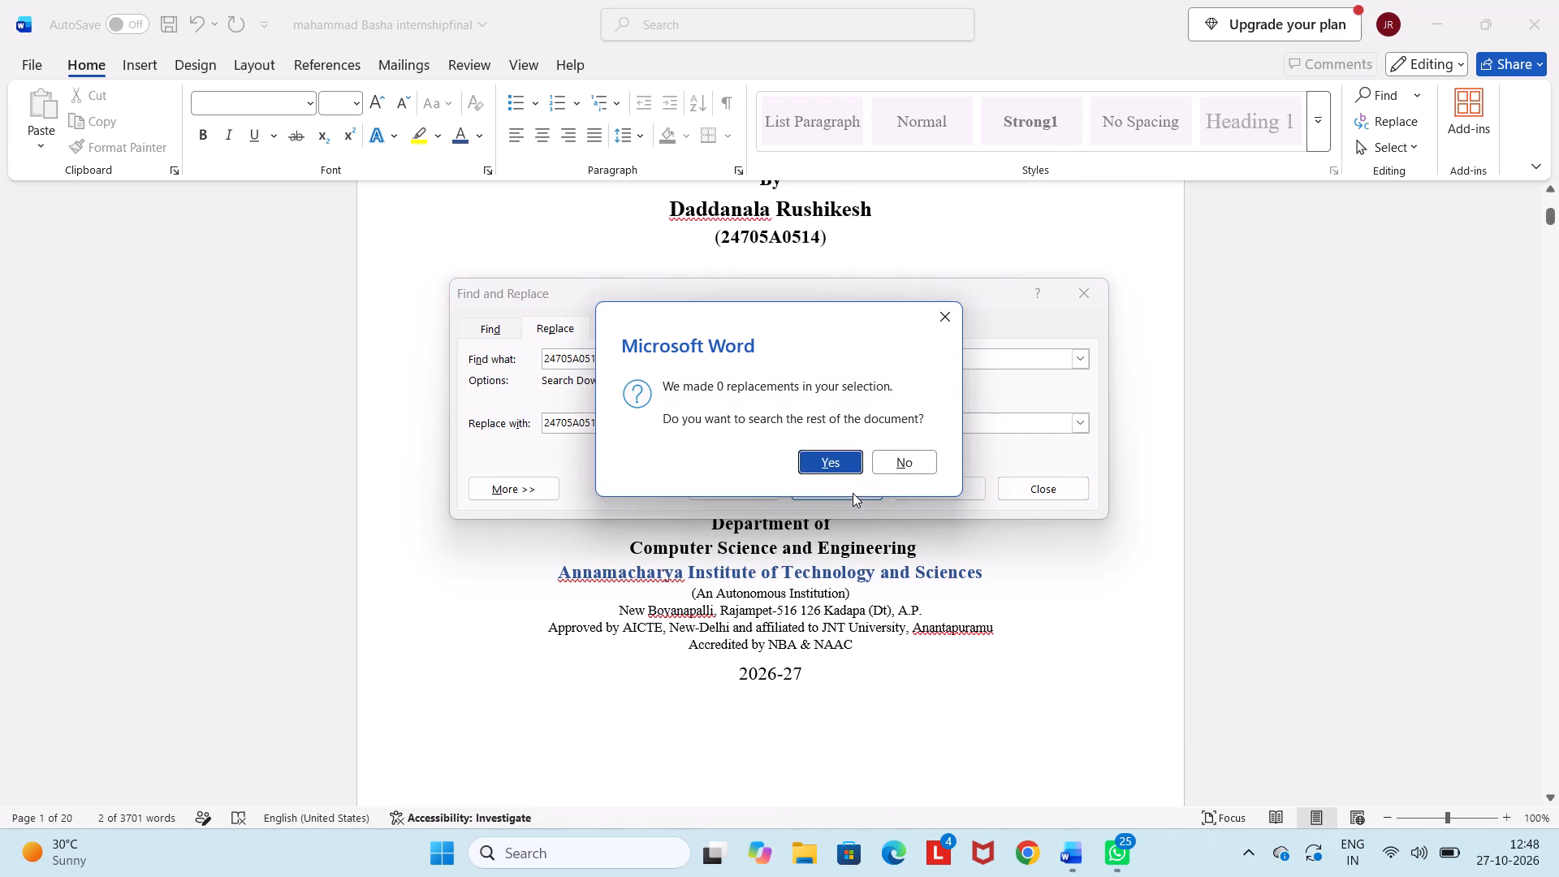
left_click(852, 466)
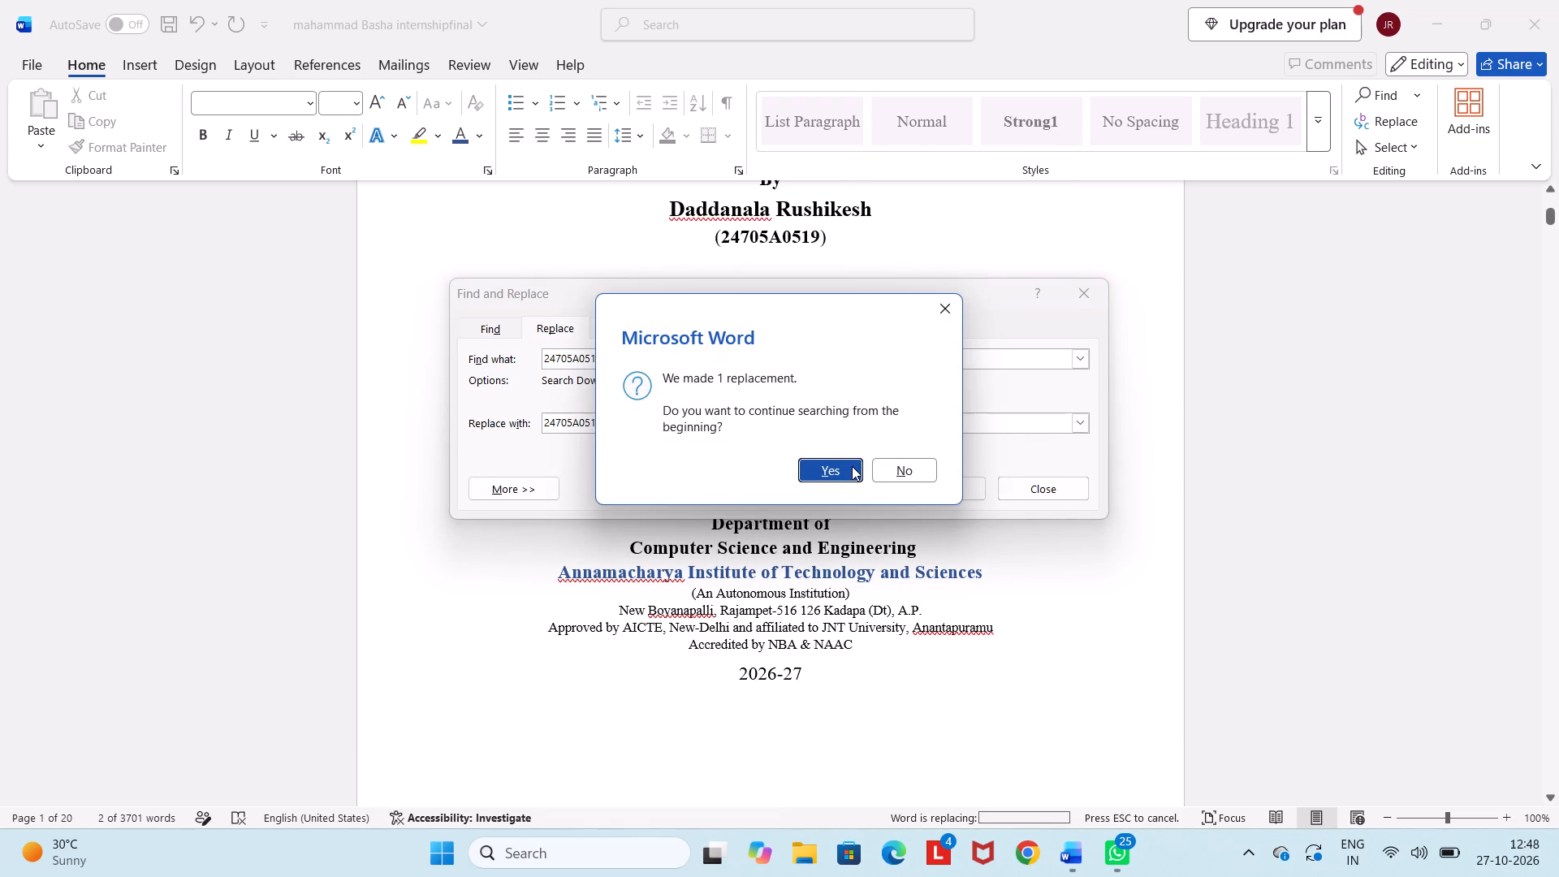
left_click(843, 463)
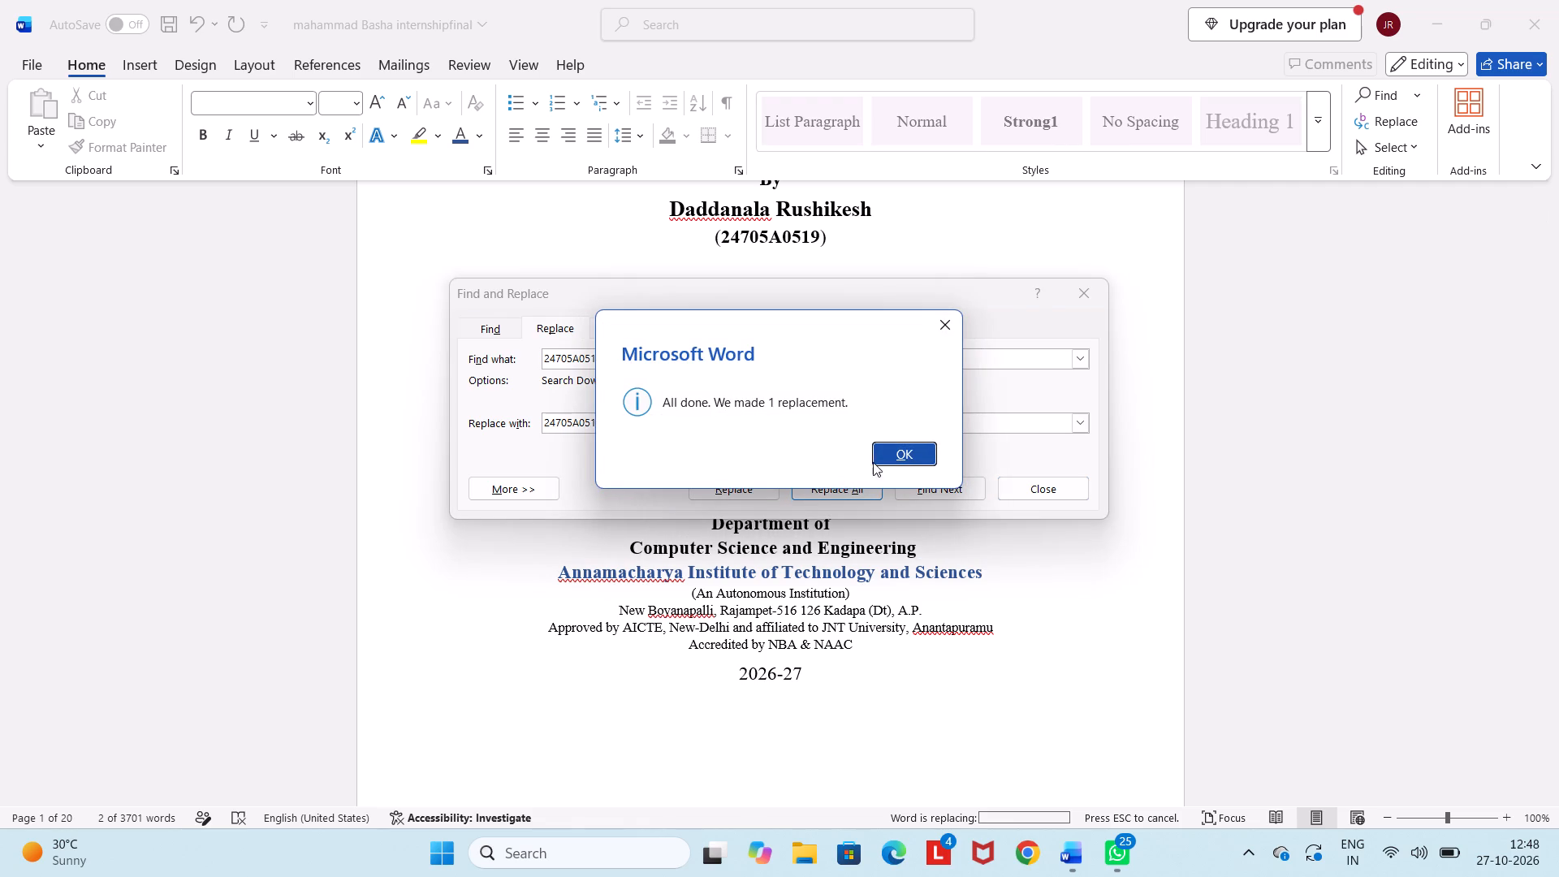
left_click(891, 460)
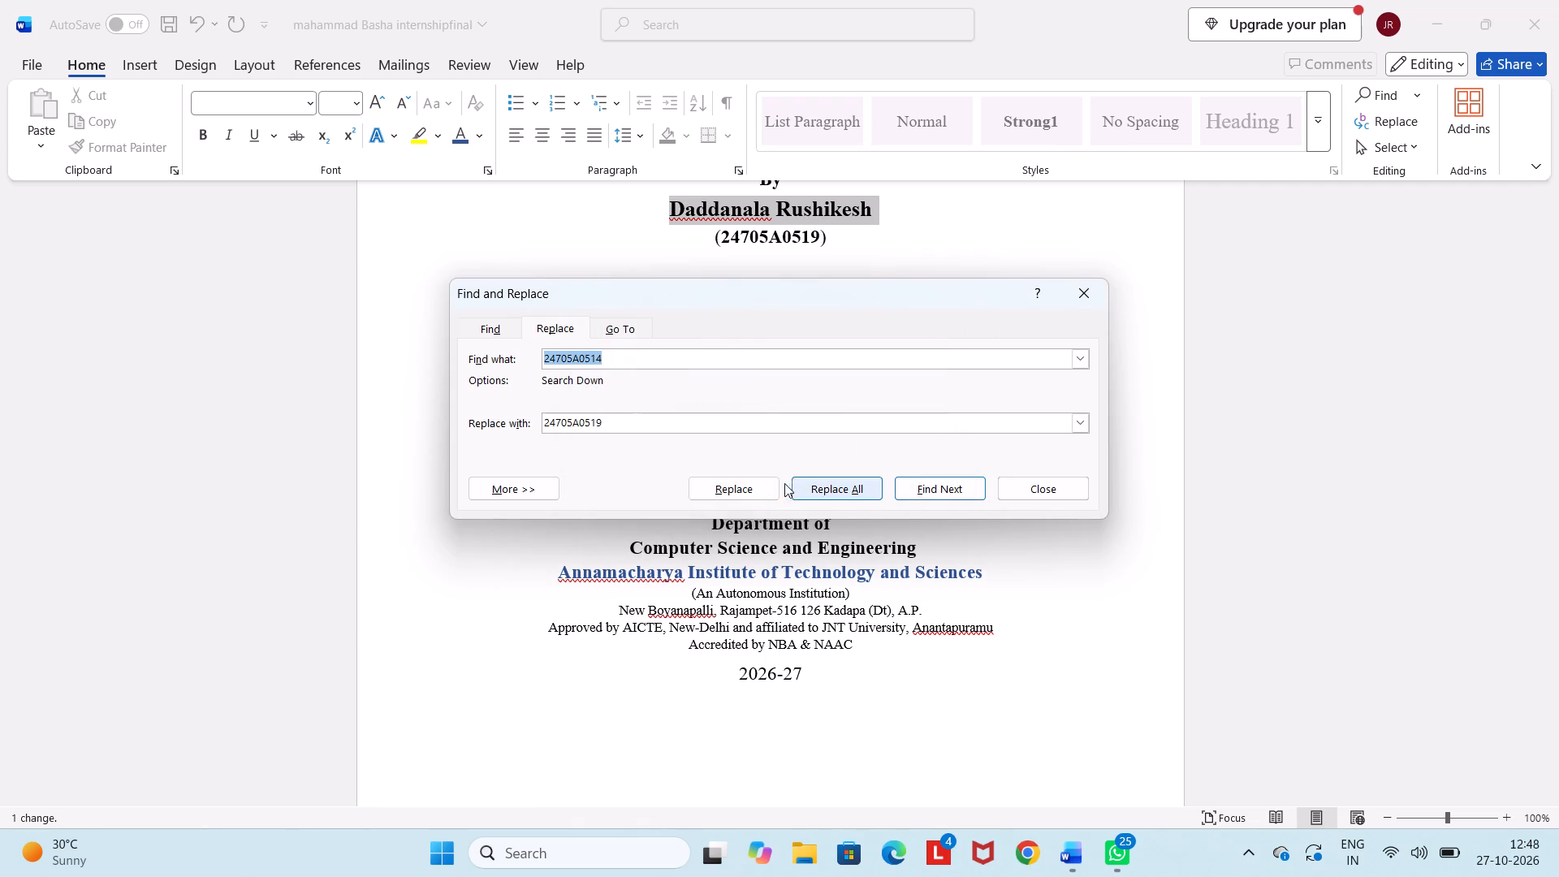
Run the roll number replacement over the whole document again to check for leftovers, and close Find and Replace.
left_click(797, 491)
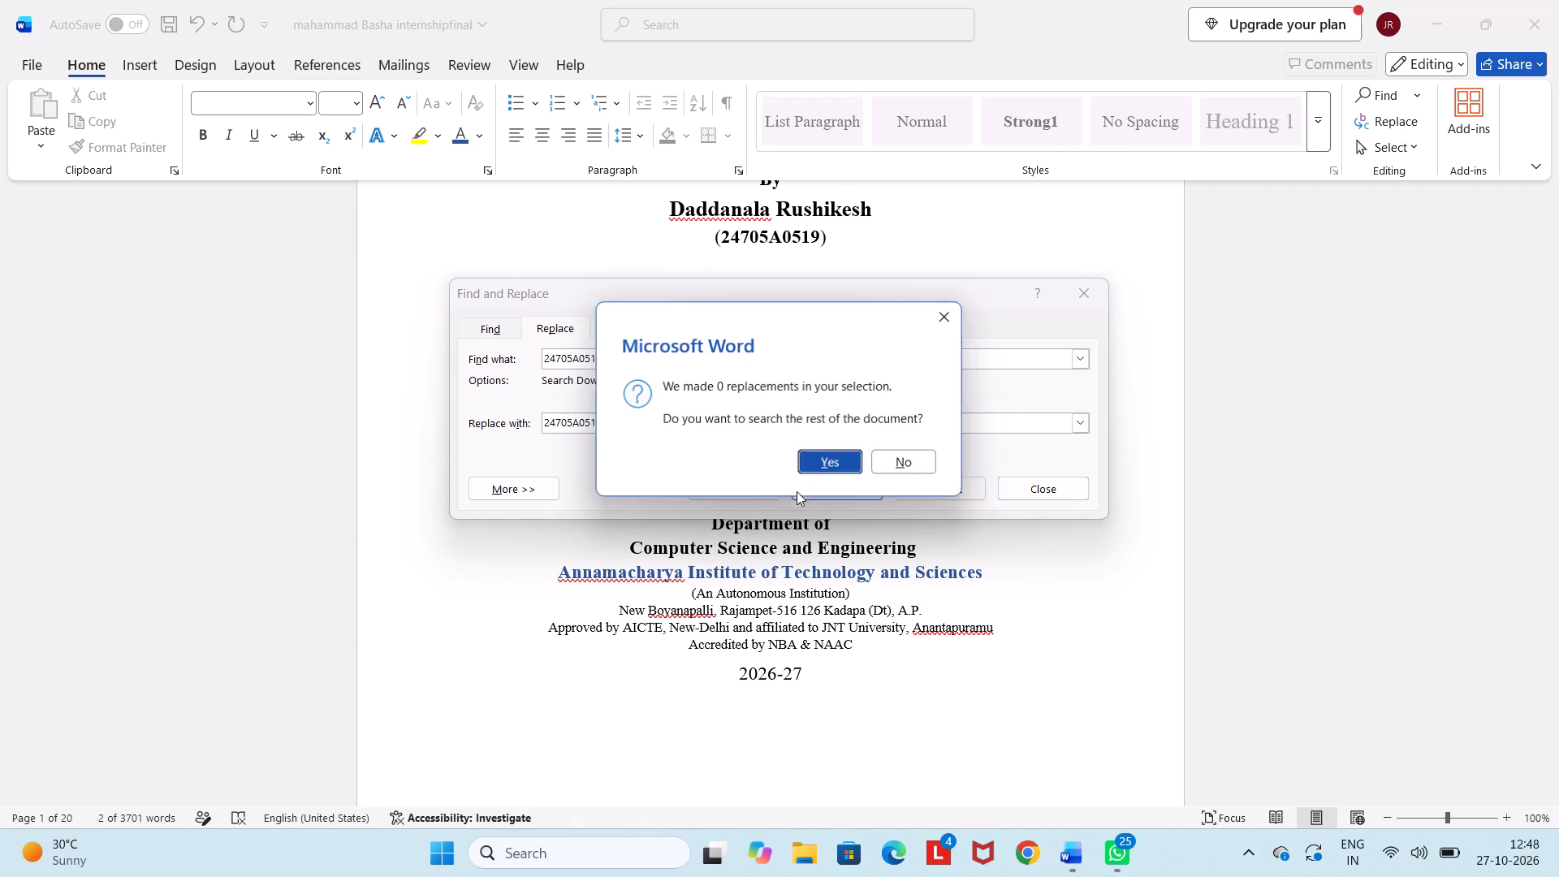
left_click(848, 462)
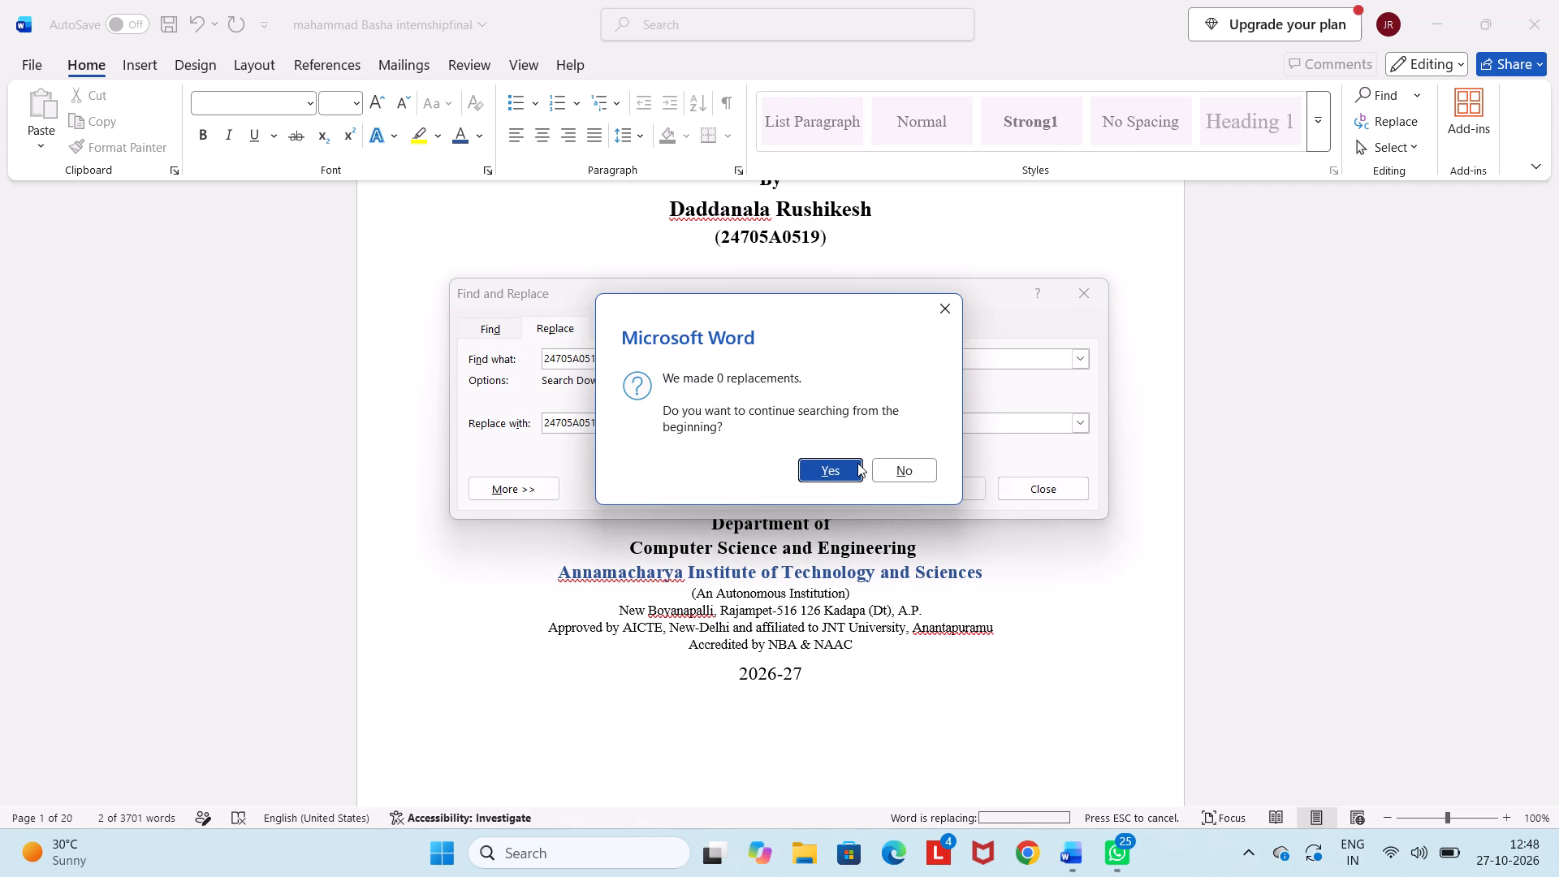
left_click(857, 463)
left_click(892, 461)
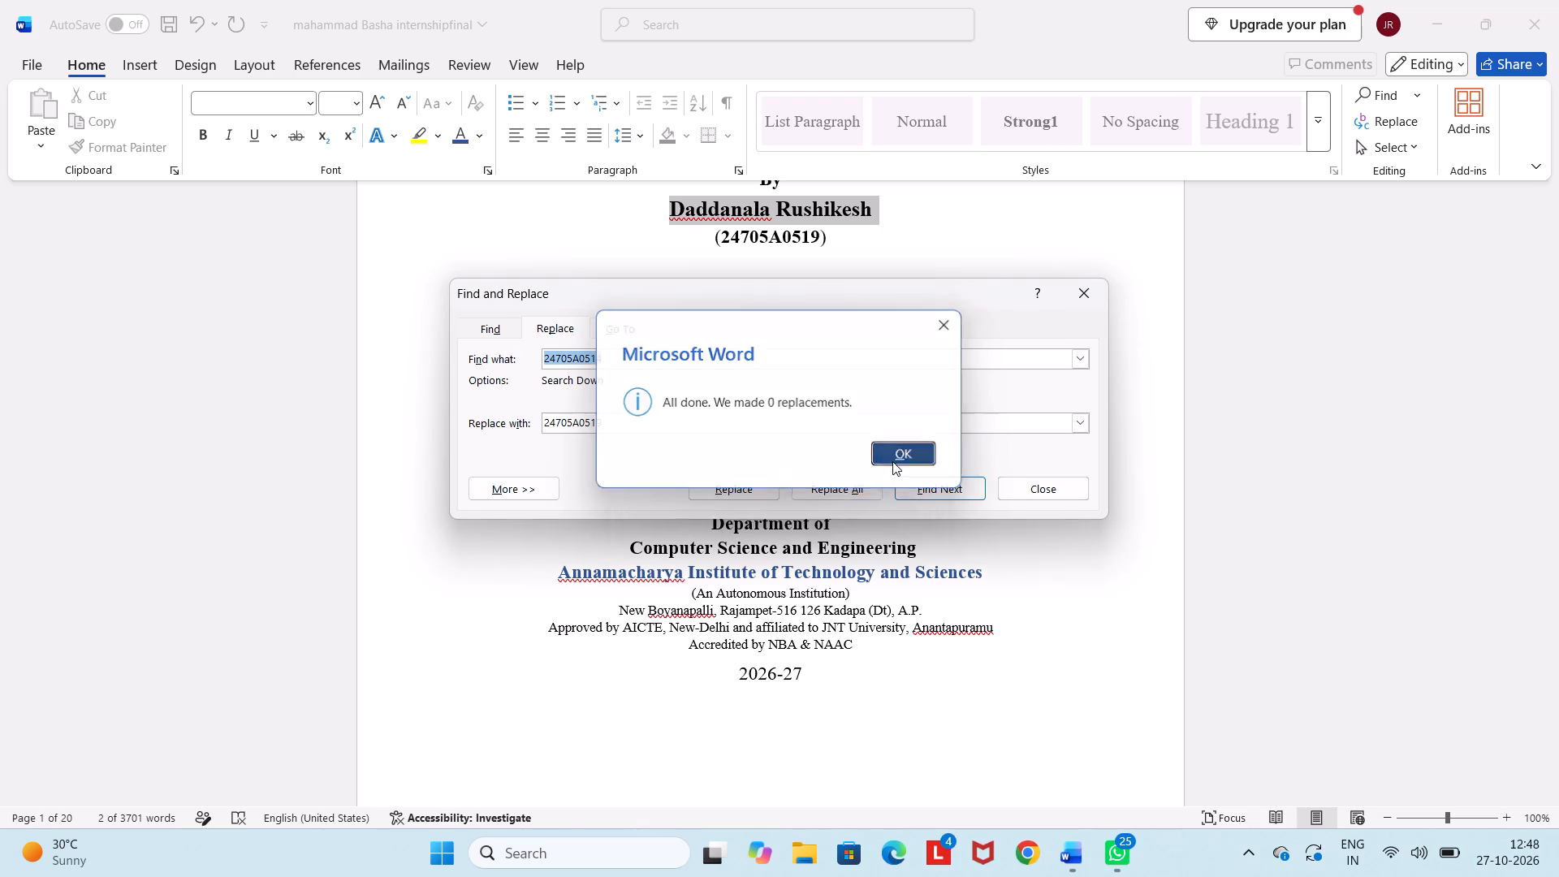
left_click(1034, 477)
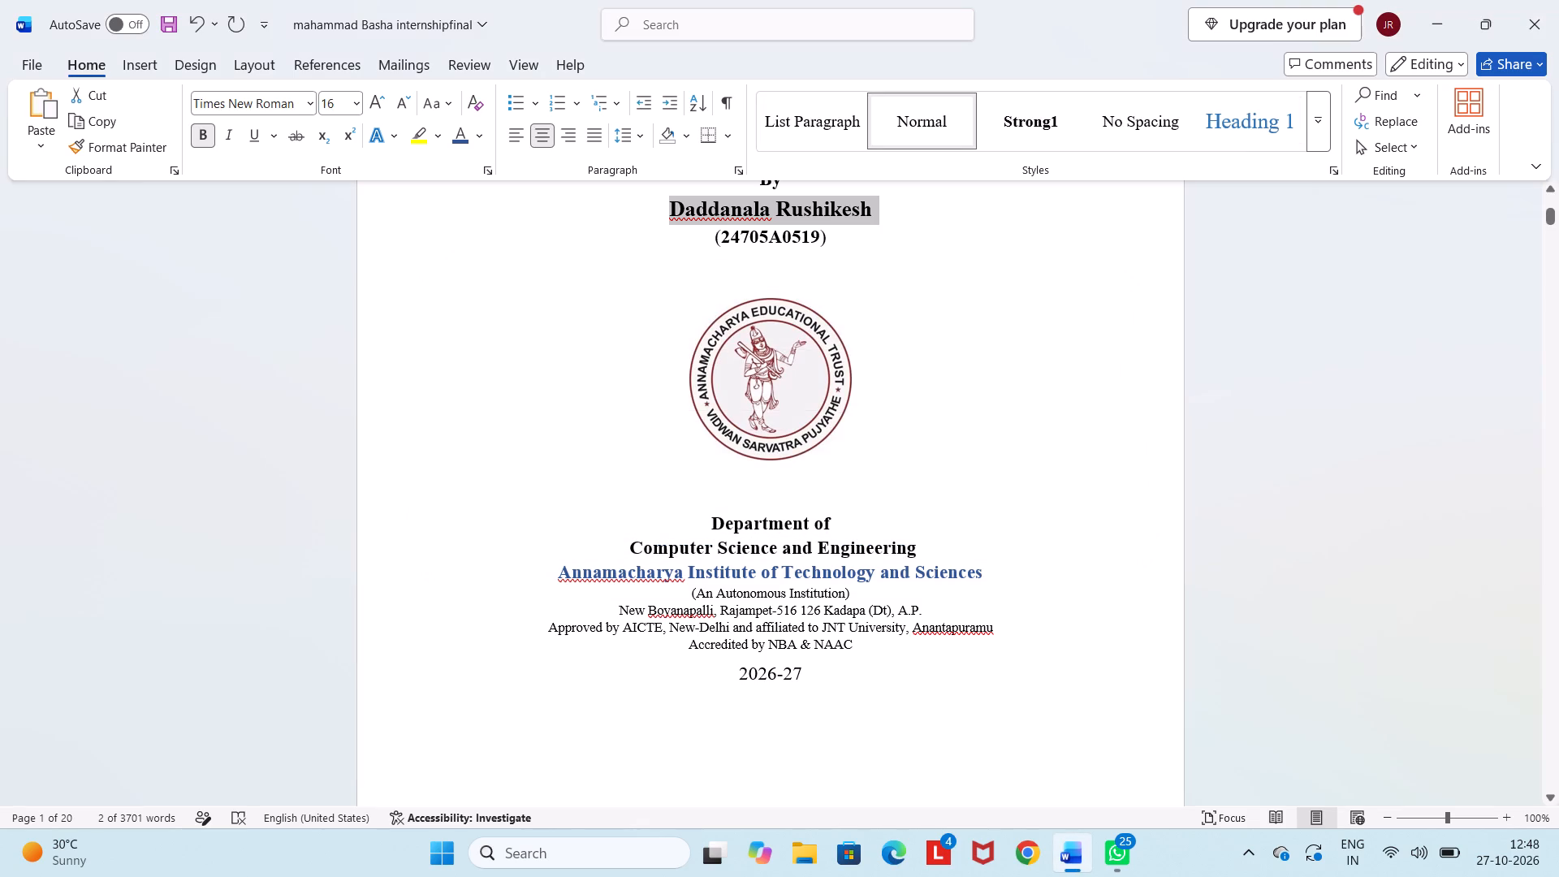
Review the cover page, the certificate page and the internship offer letter for the student's name and roll number.
scroll(980, 347, "up", 3)
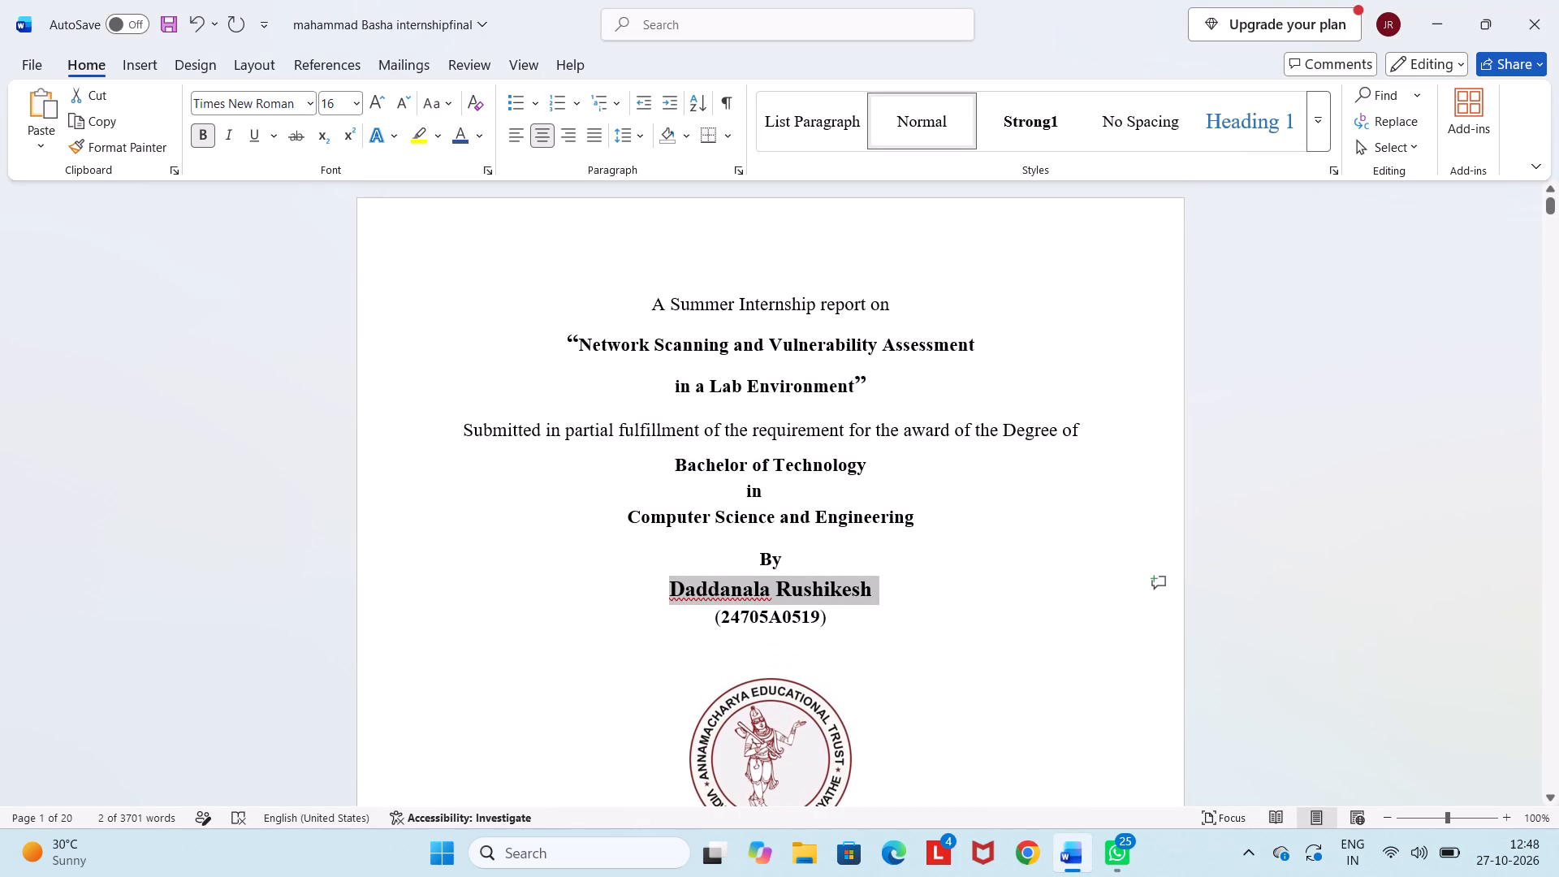
scroll(980, 347, "down", 1)
left_click(1125, 367)
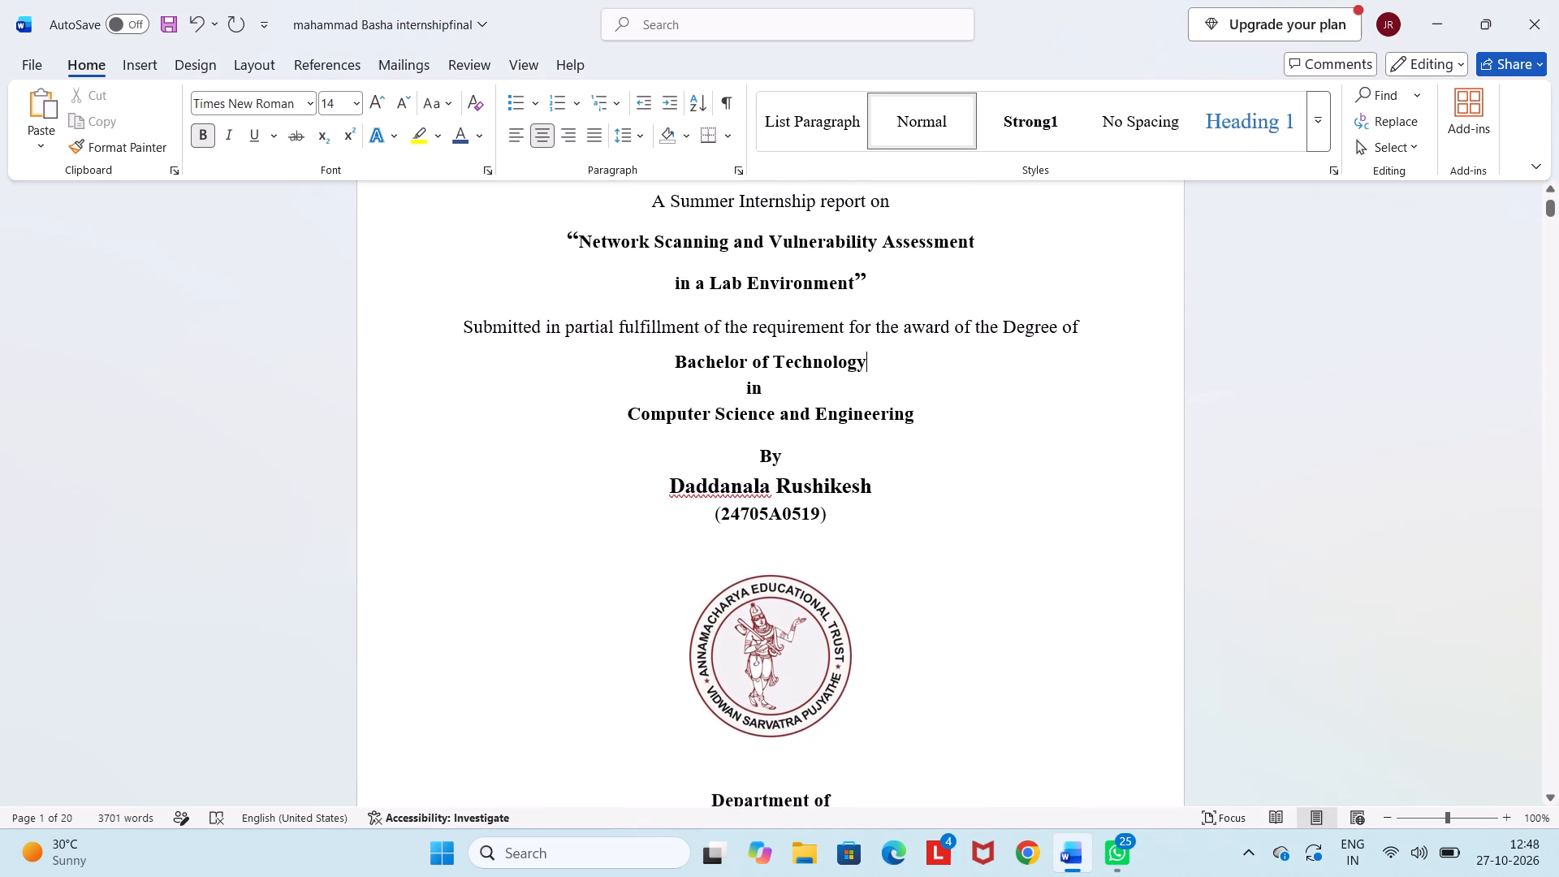
scroll(1125, 367, "down", 2)
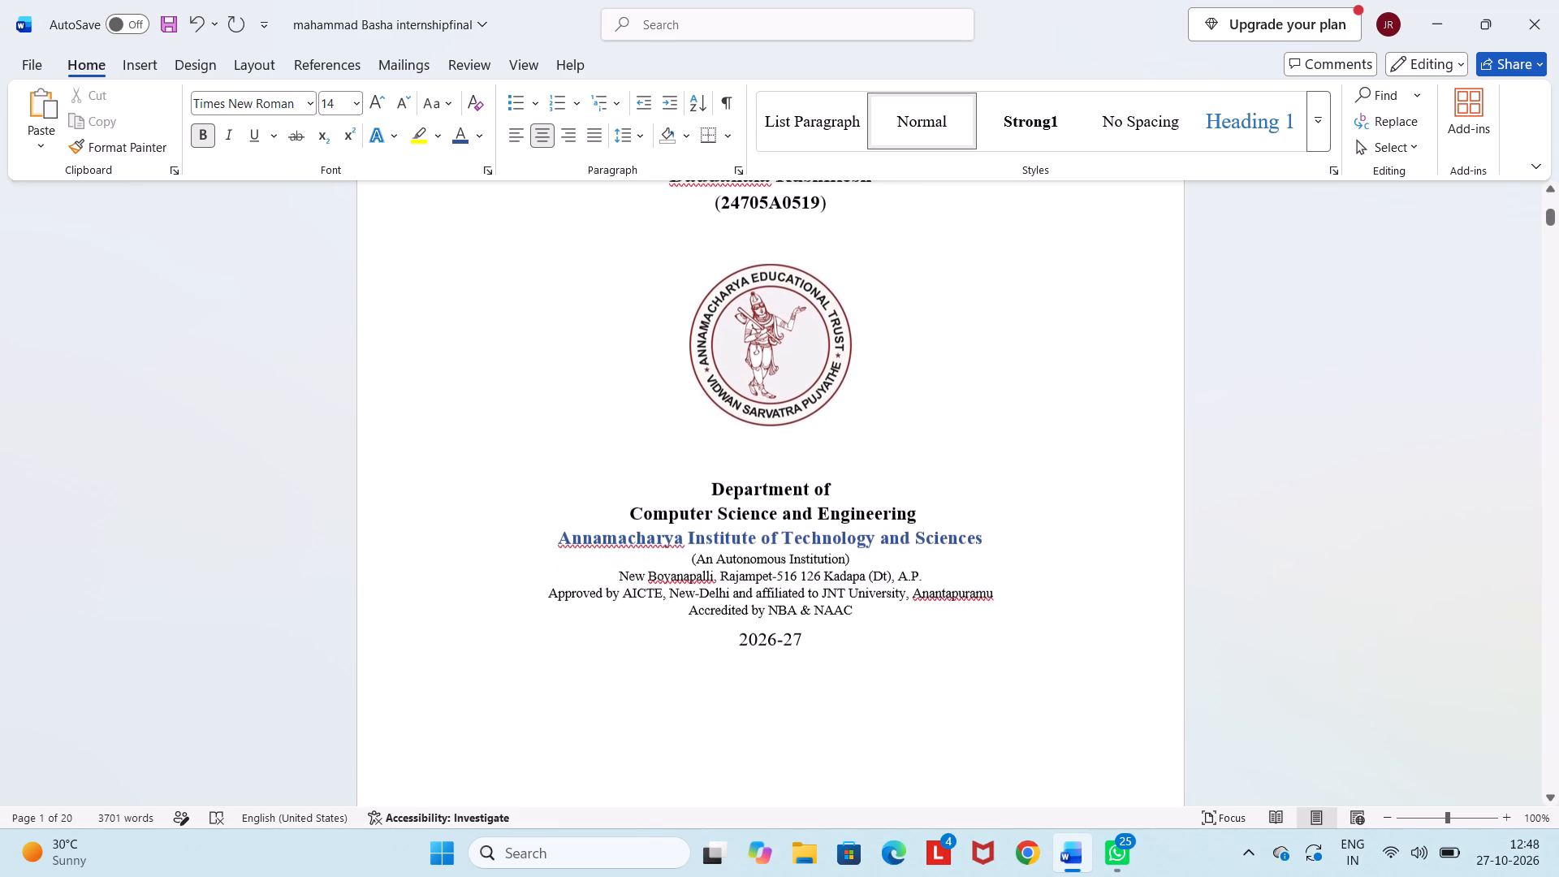
scroll(1125, 367, "down", 5)
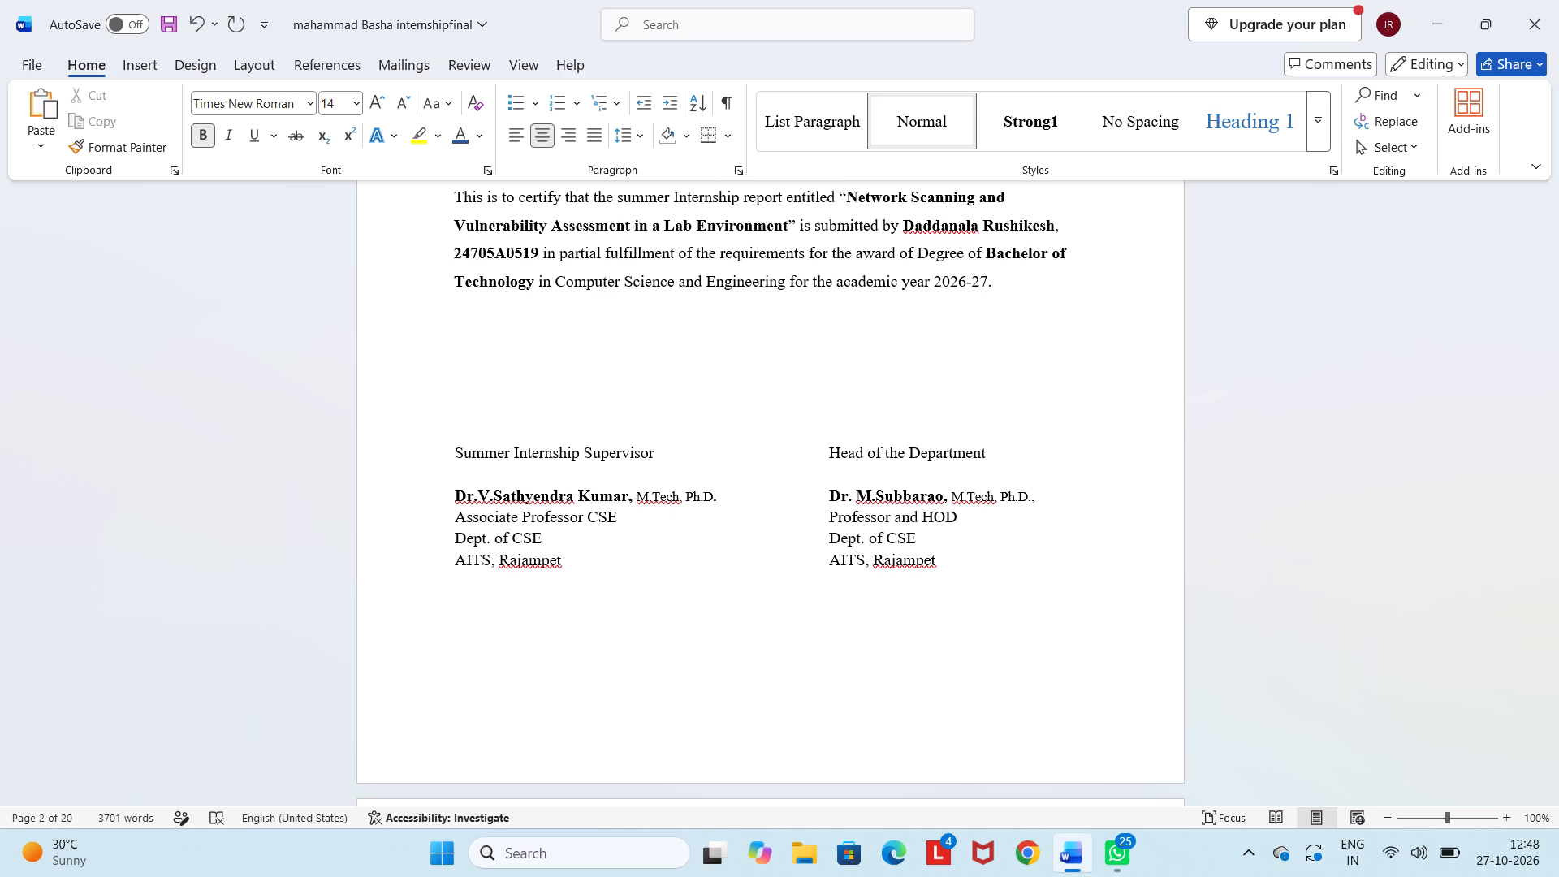
scroll(1125, 367, "down", 3)
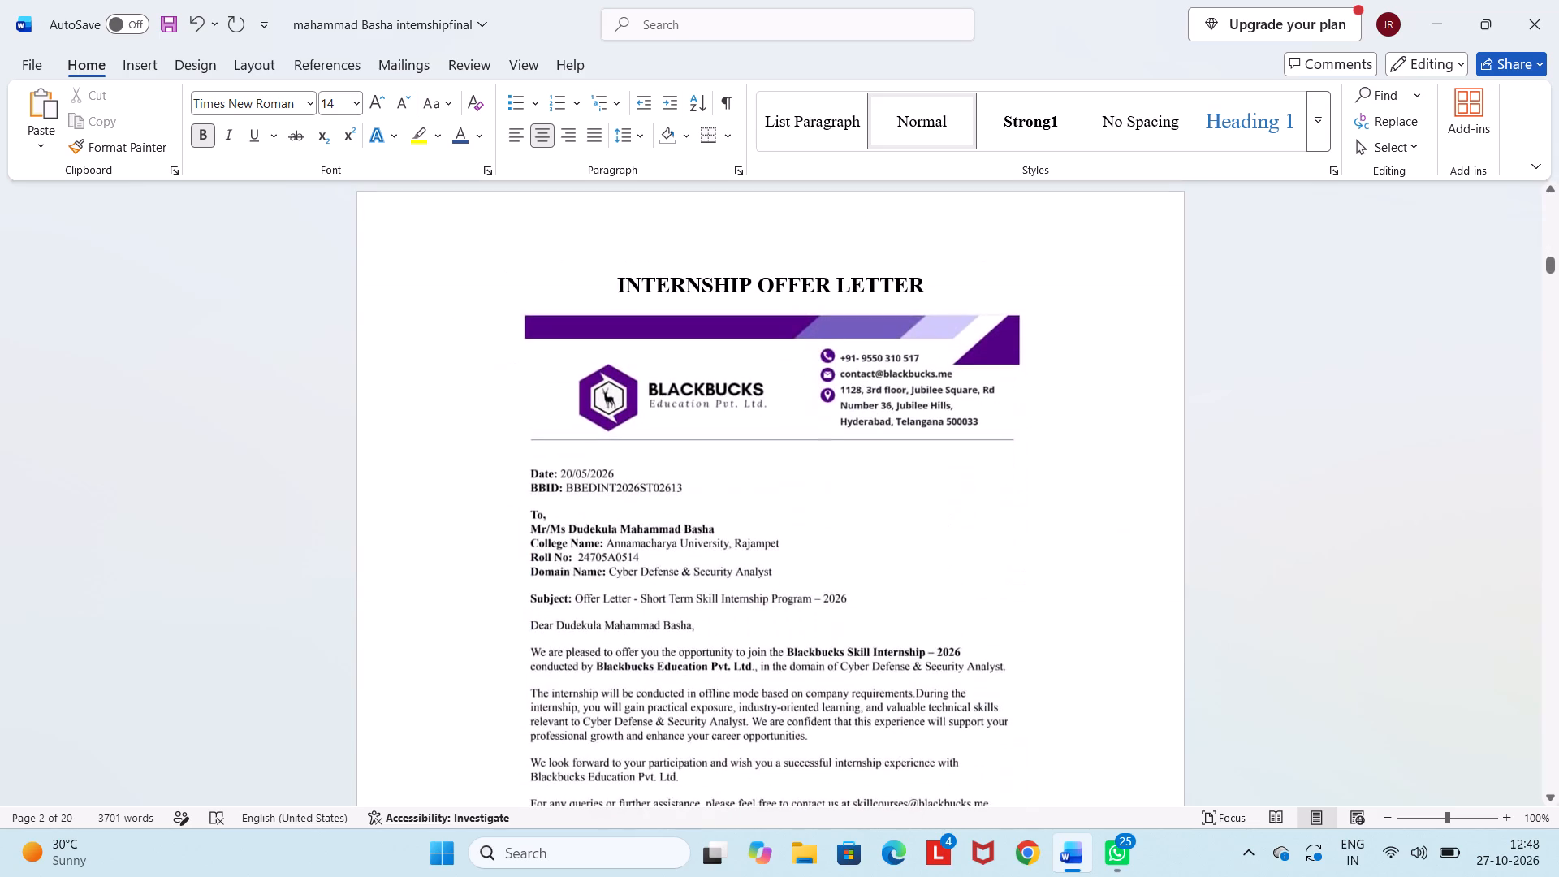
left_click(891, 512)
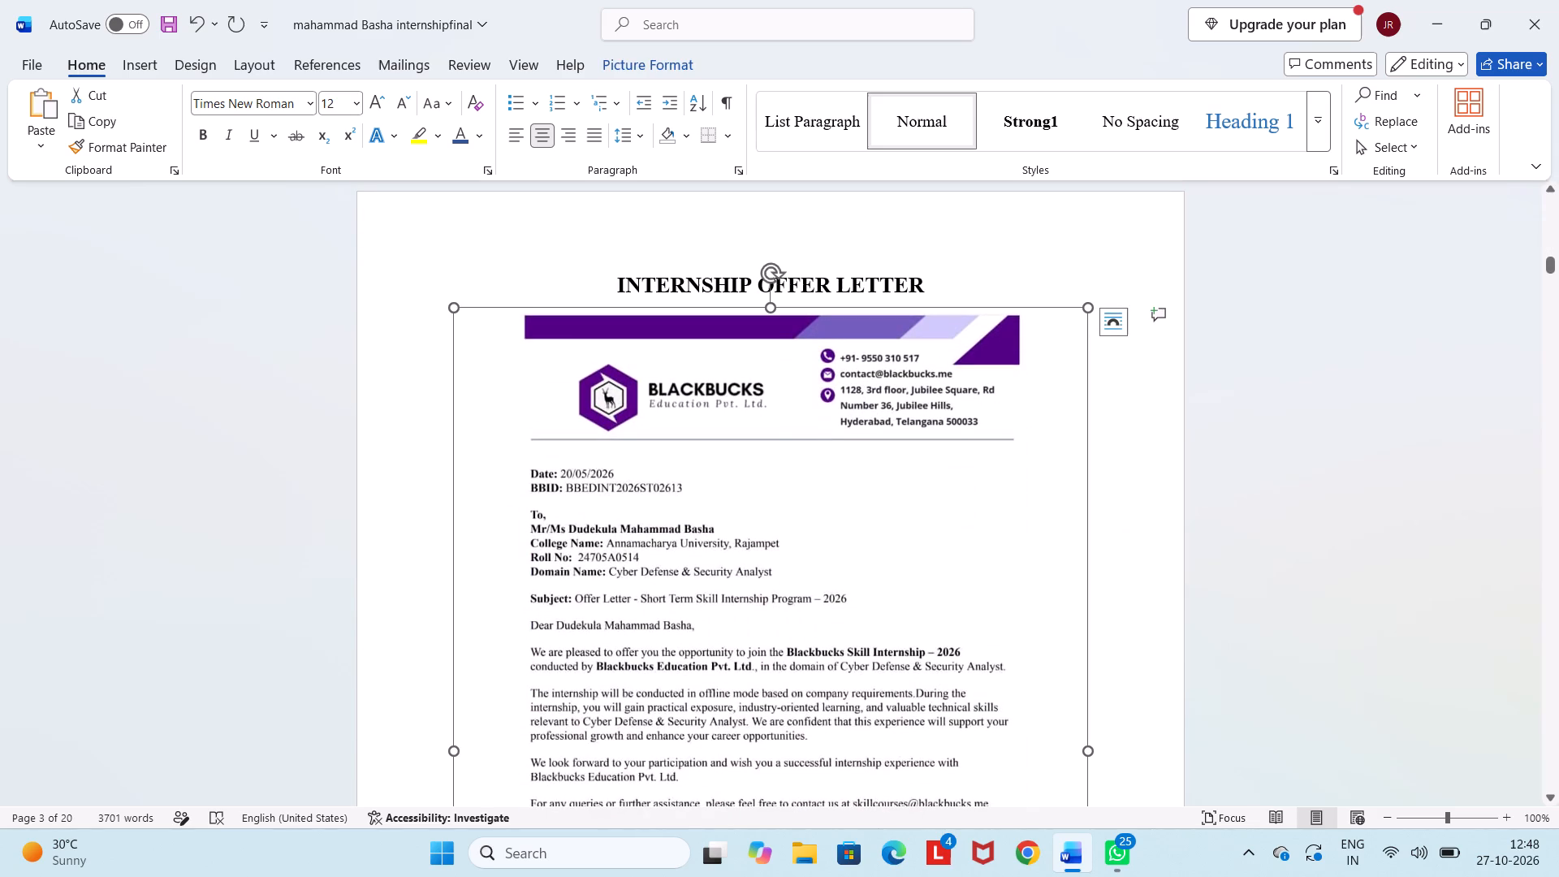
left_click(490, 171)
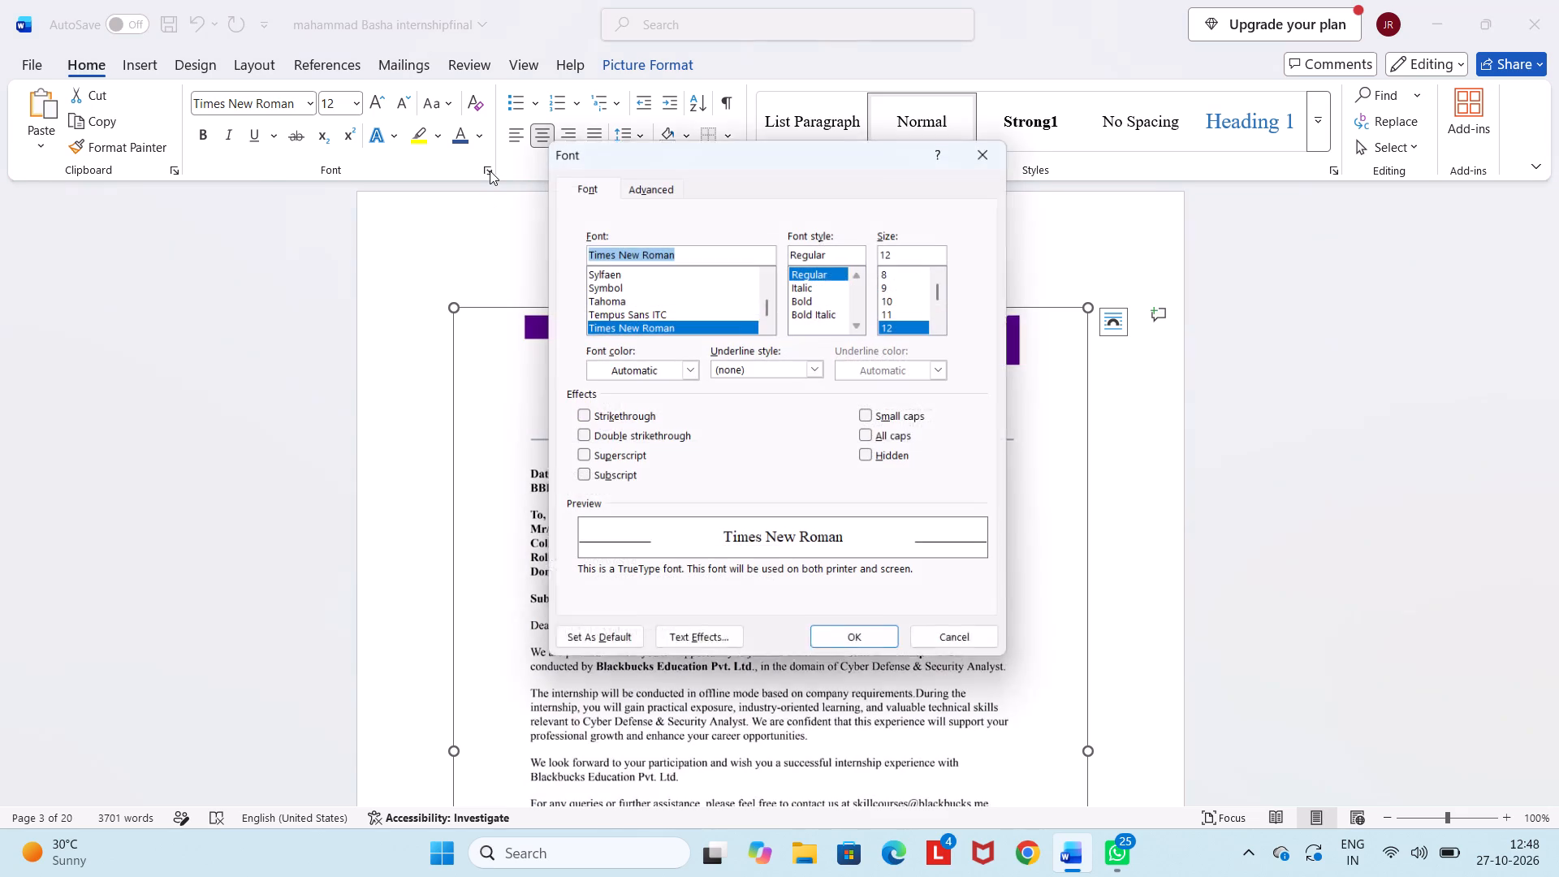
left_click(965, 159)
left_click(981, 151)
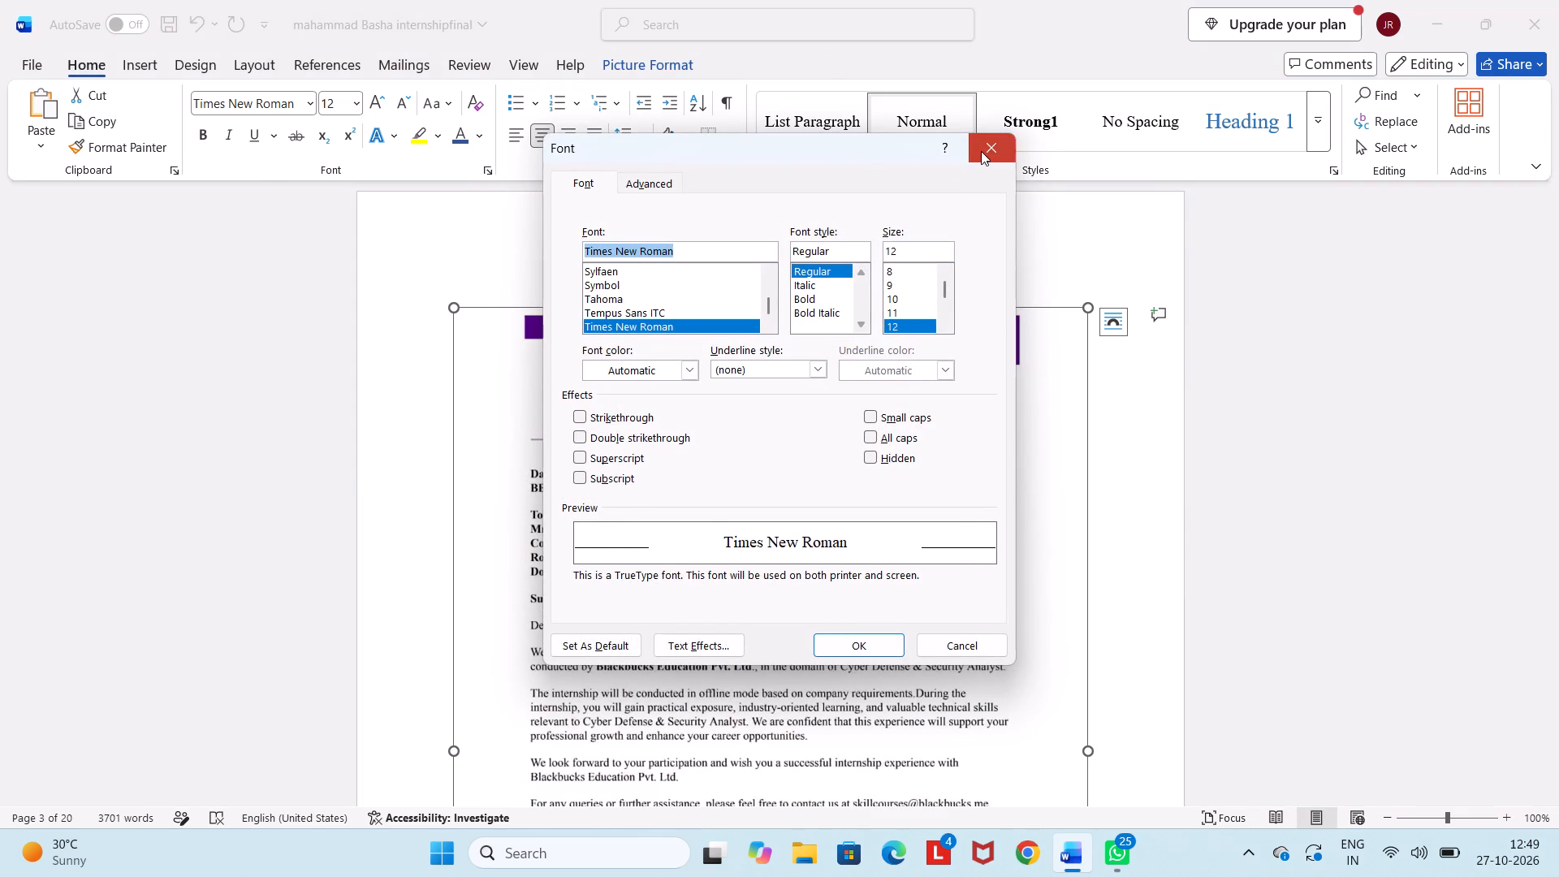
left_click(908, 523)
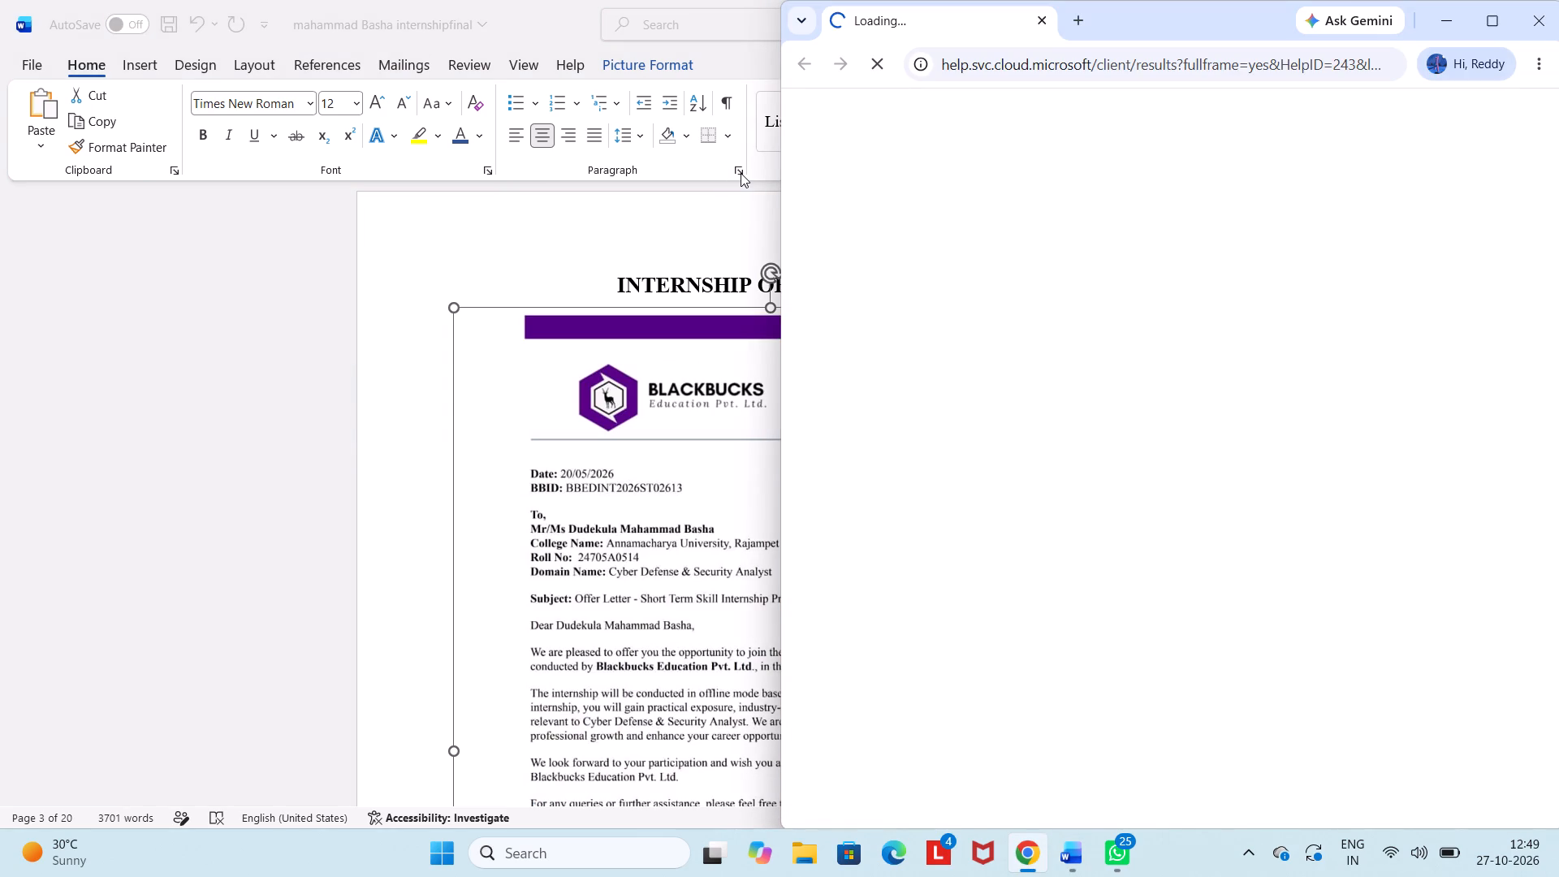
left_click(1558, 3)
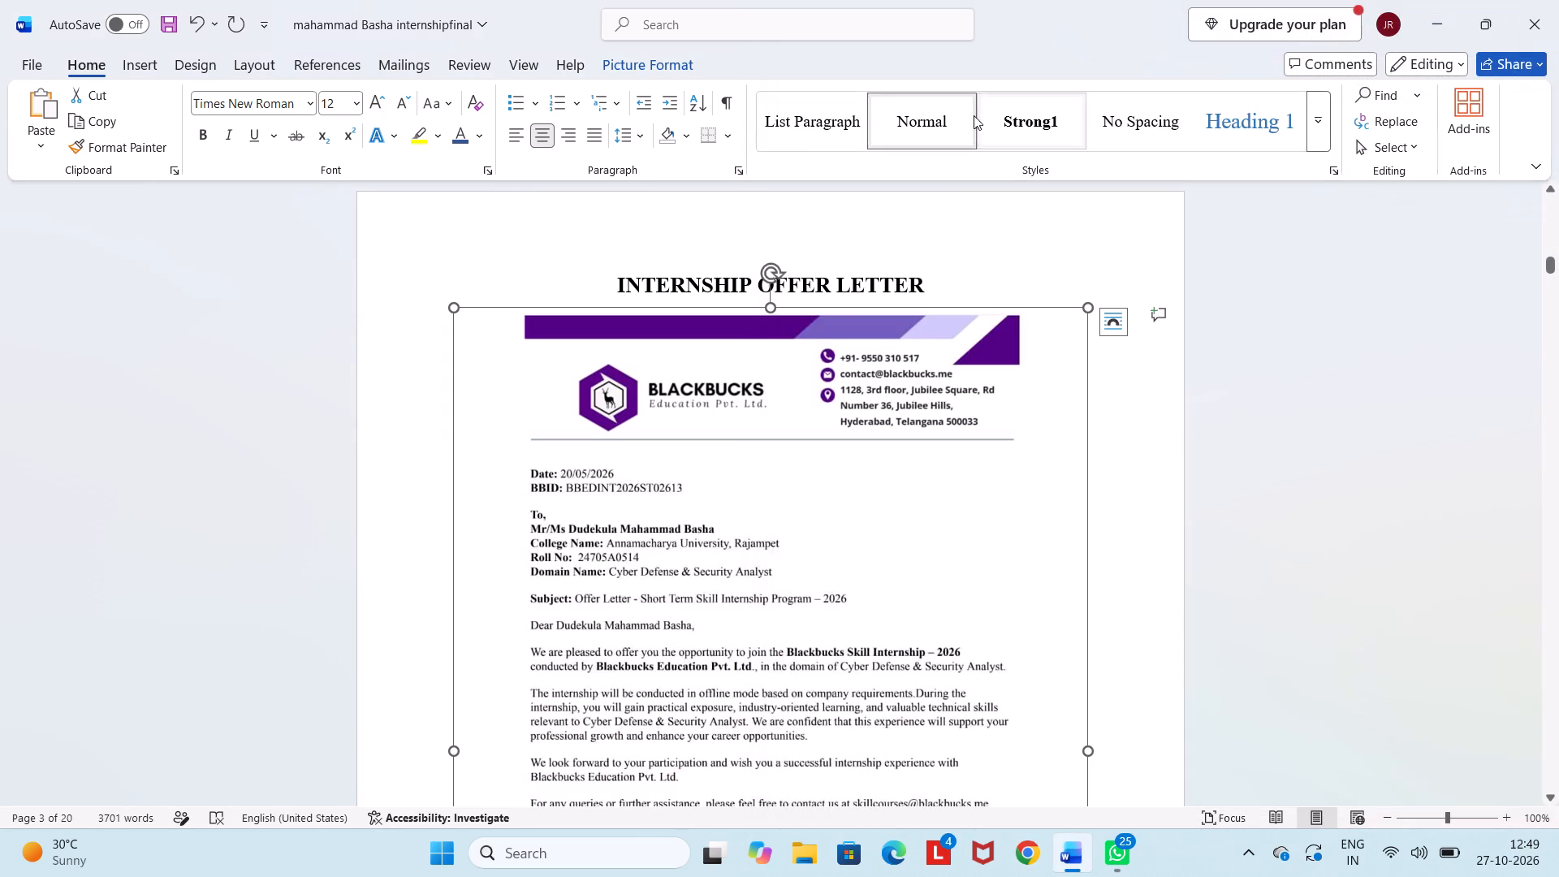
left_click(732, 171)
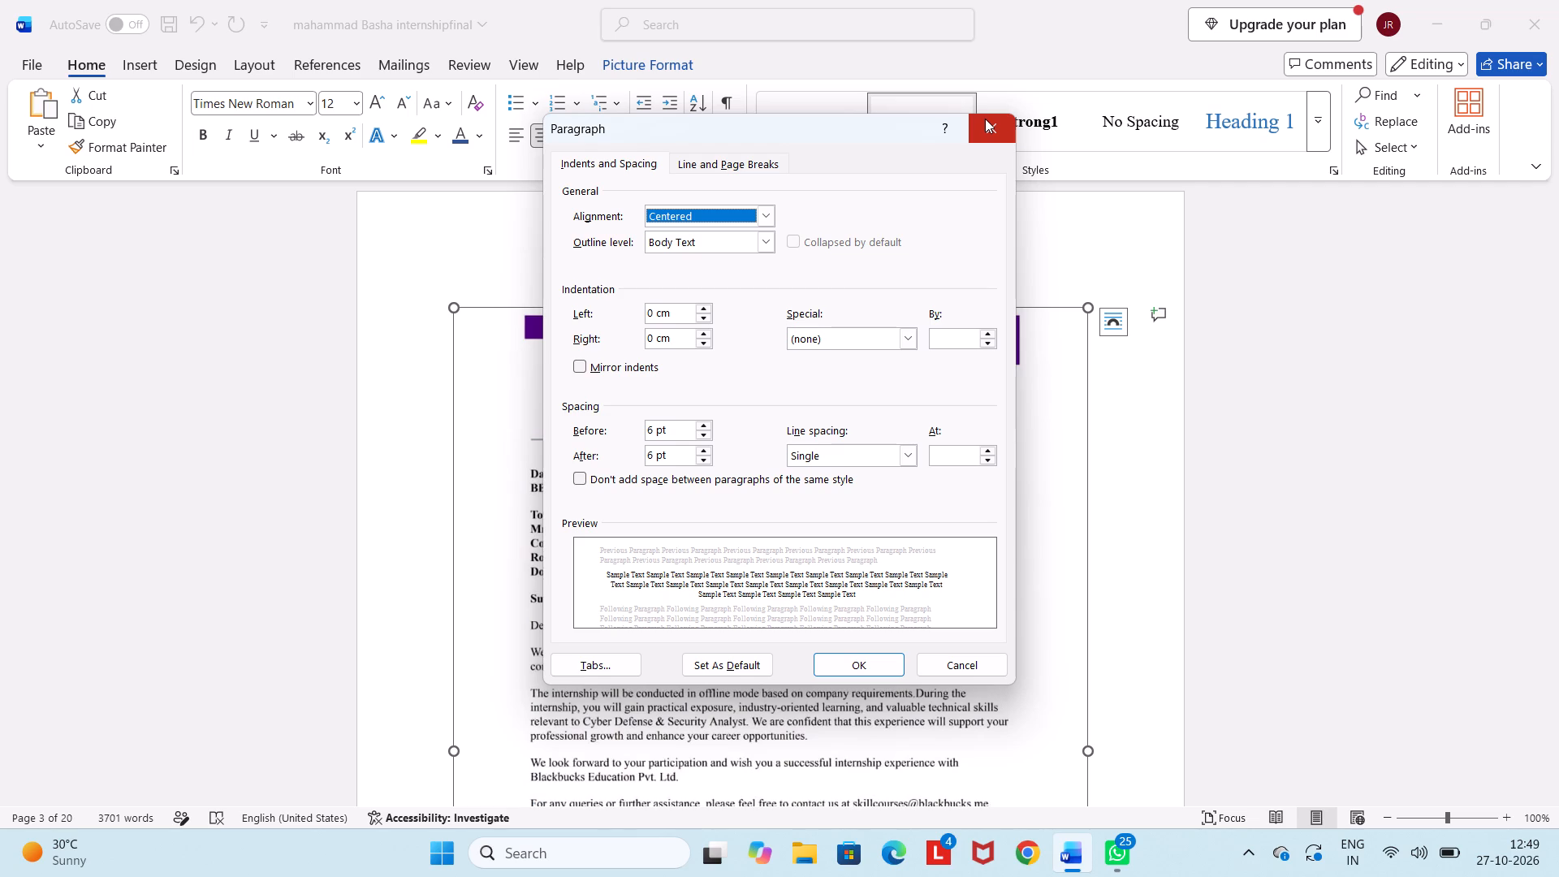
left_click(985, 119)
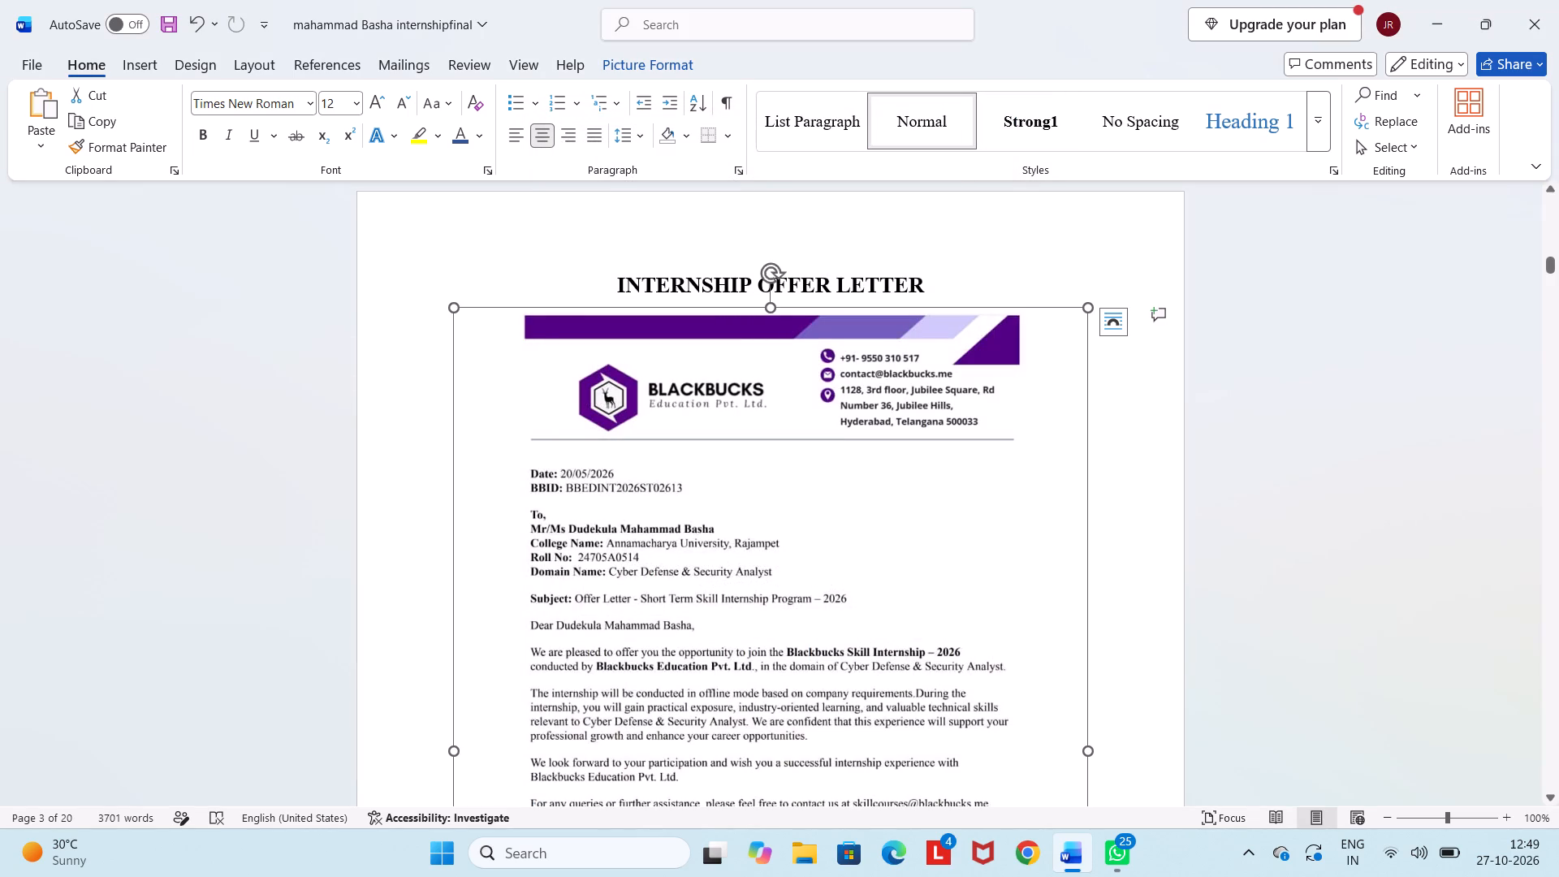
Replace the old student's offer letter picture under the INTERNSHIP OFFER LETTER heading with the picture "rushi offer" from the Downloads folder.
left_click(820, 572)
key("Delete")
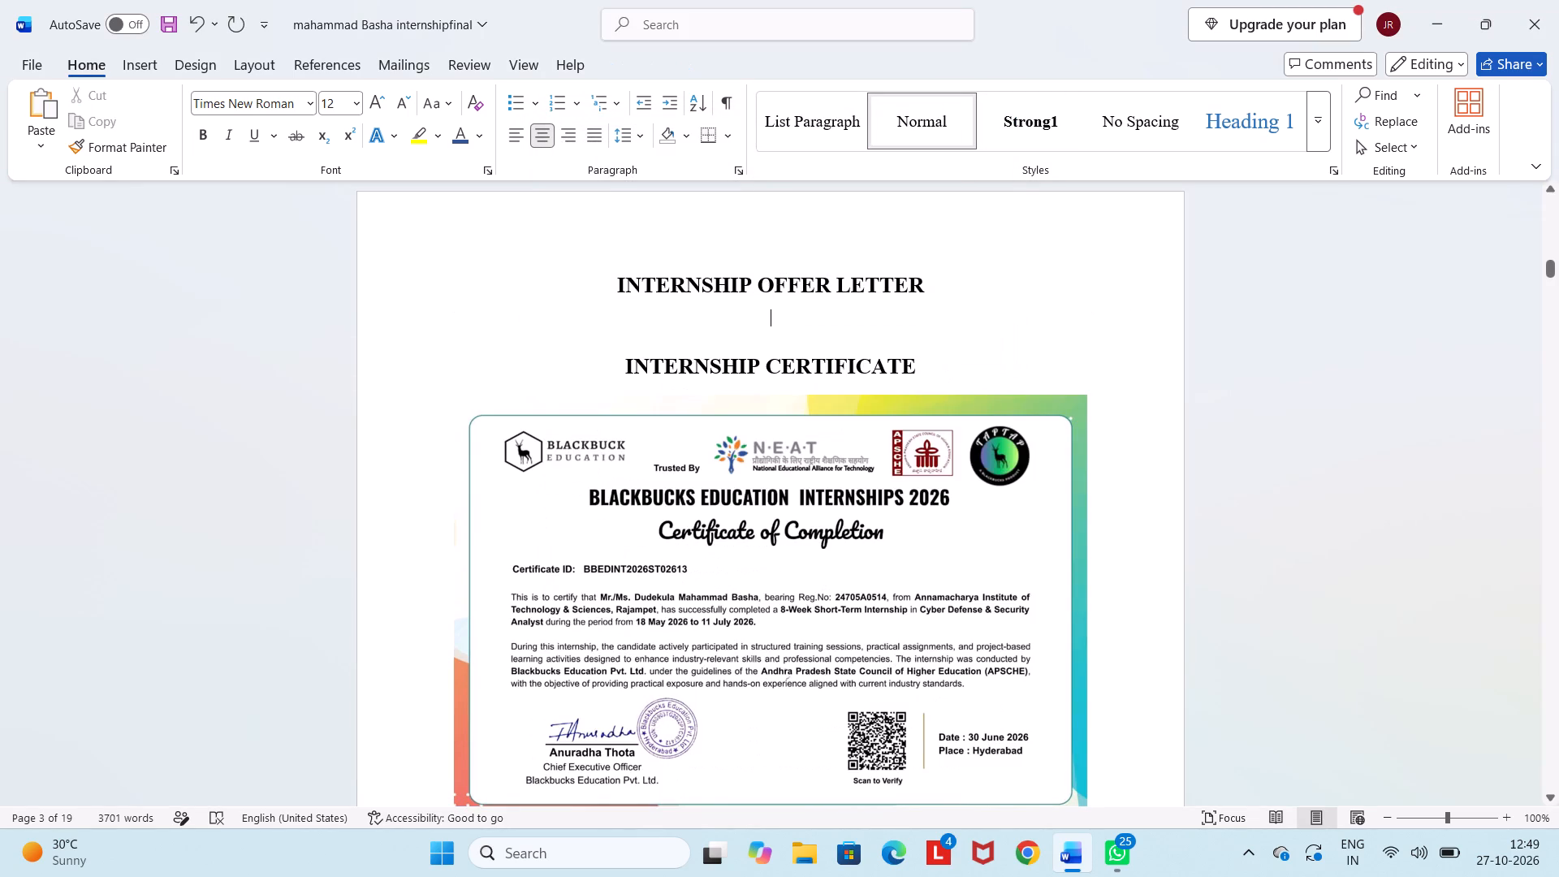
left_click(155, 71)
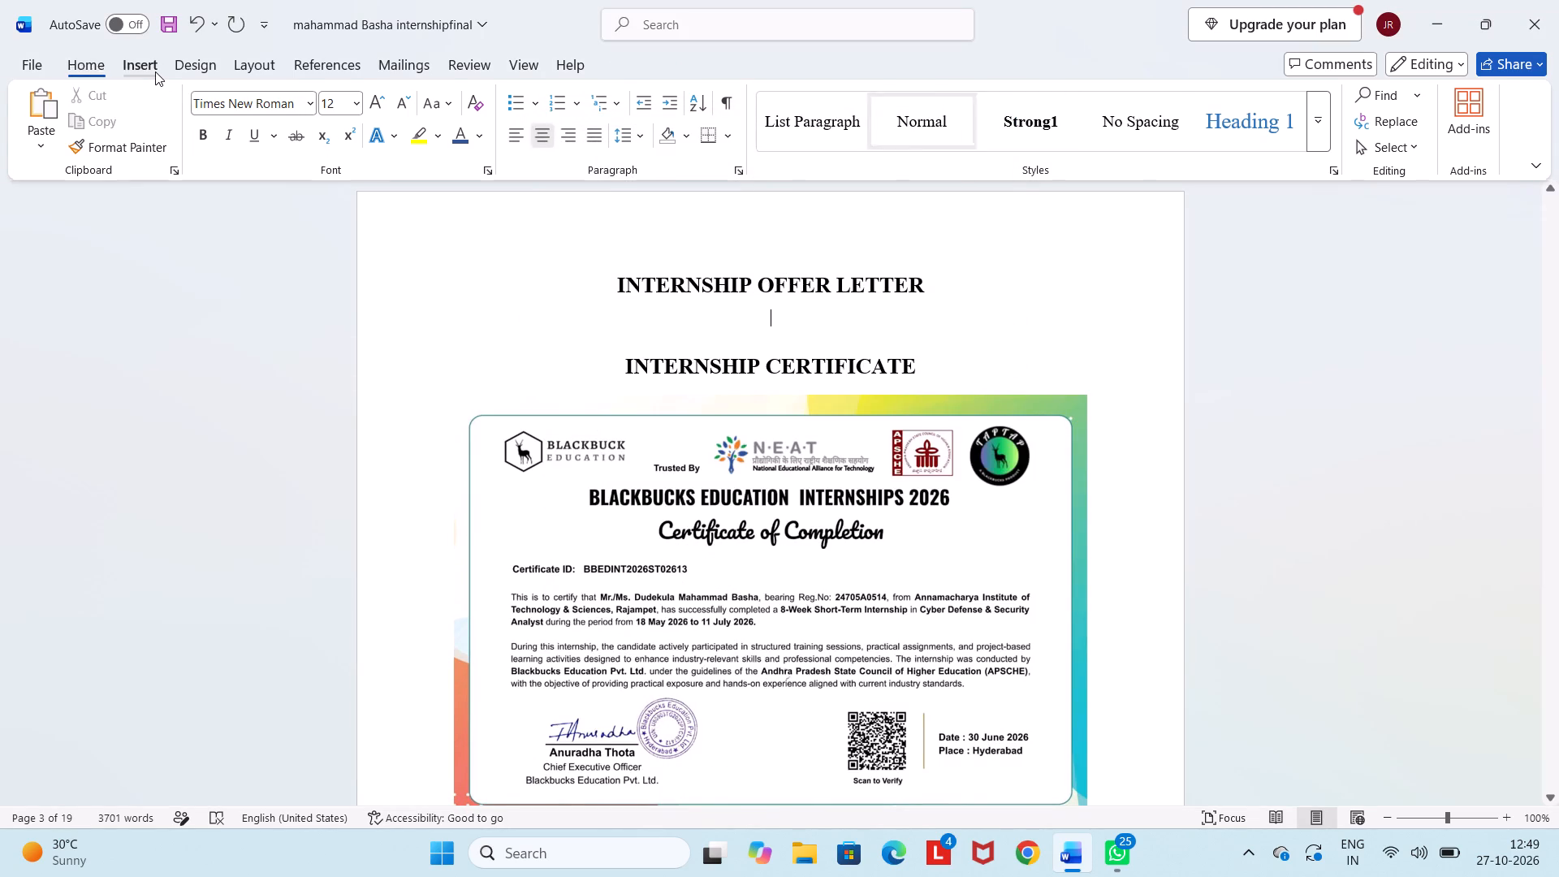
left_click(232, 93)
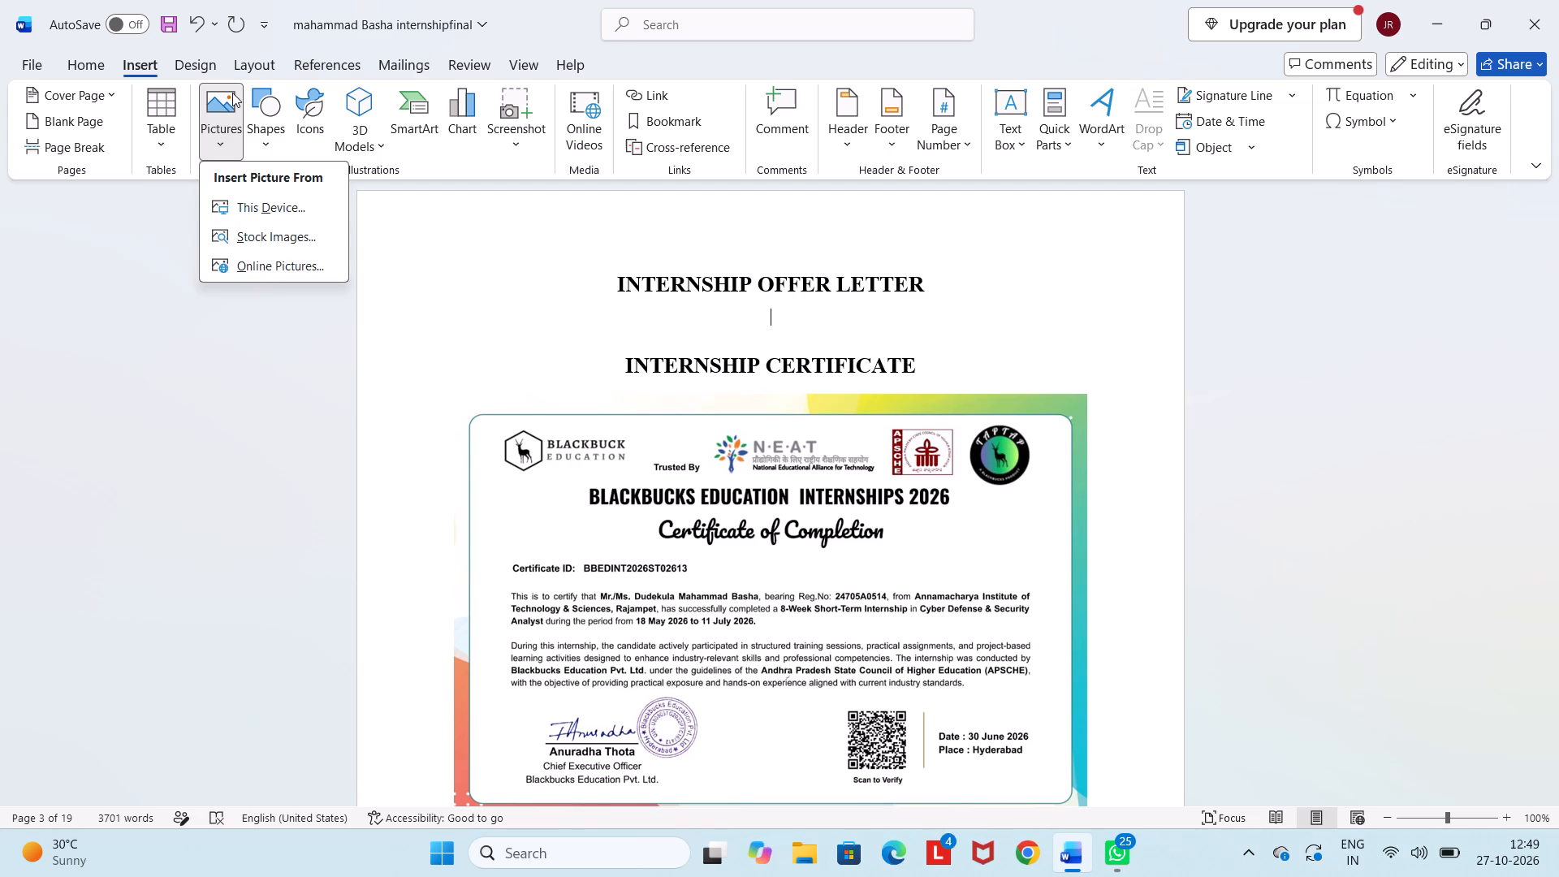
left_click(283, 214)
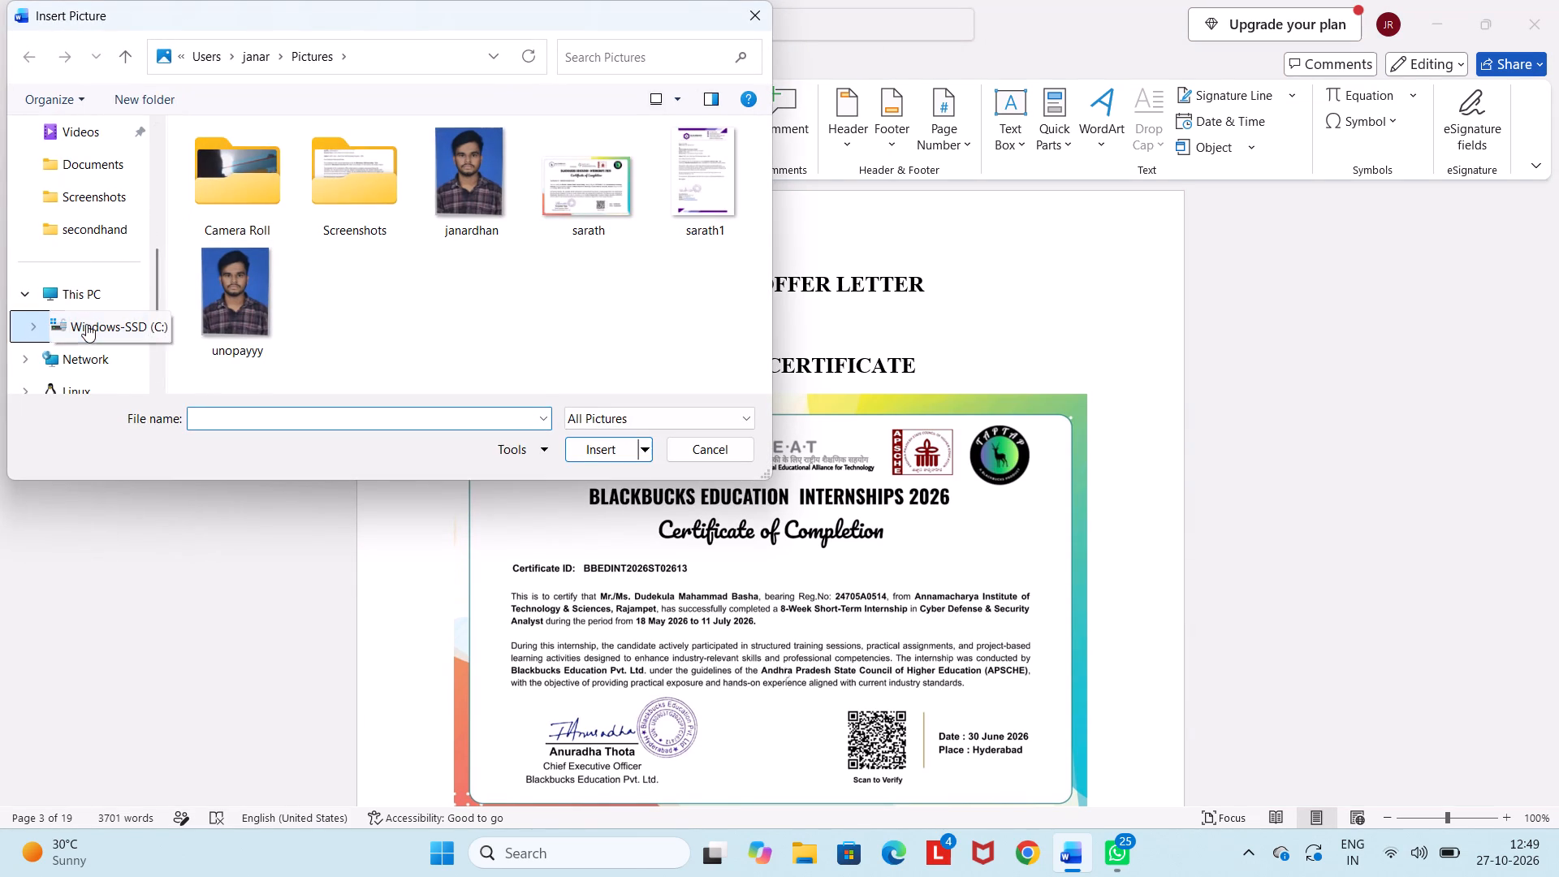
scroll(86, 324, "up", 1)
left_click(97, 296)
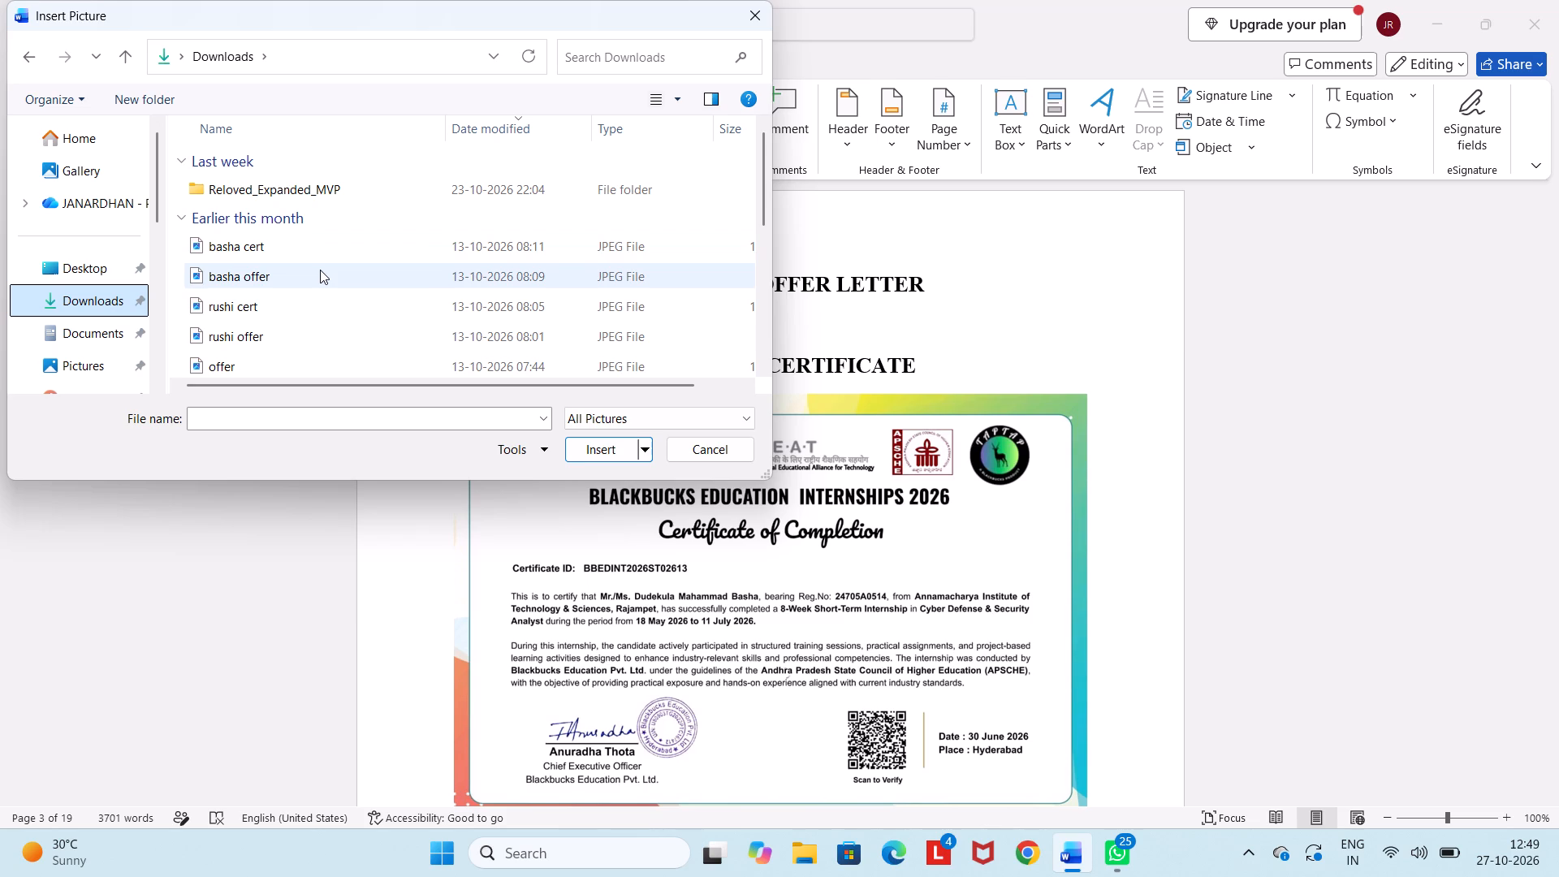
left_click(312, 332)
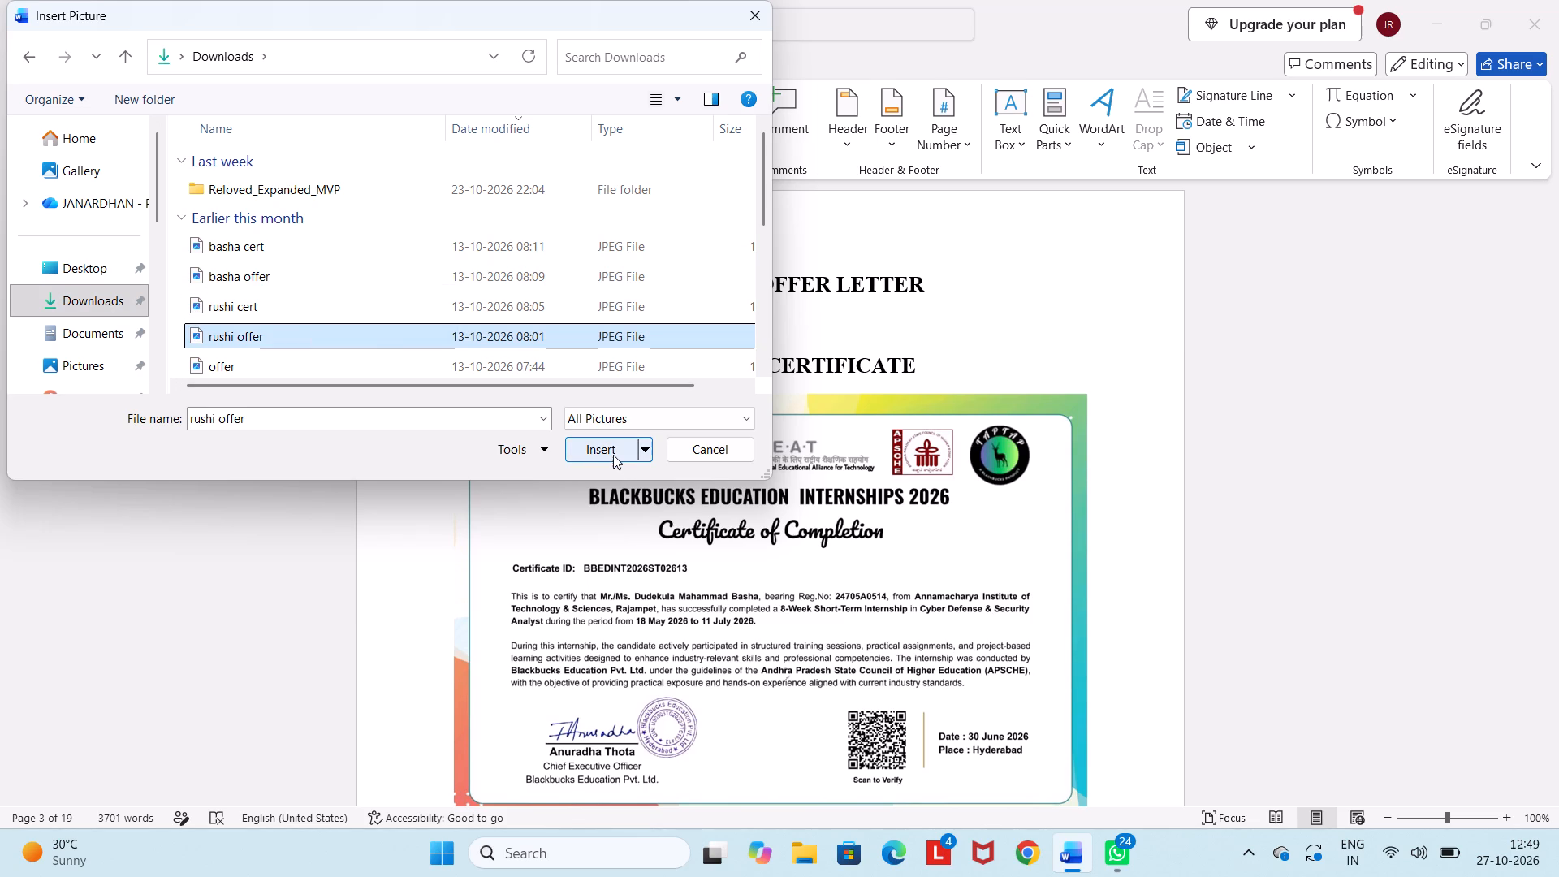
left_click(613, 455)
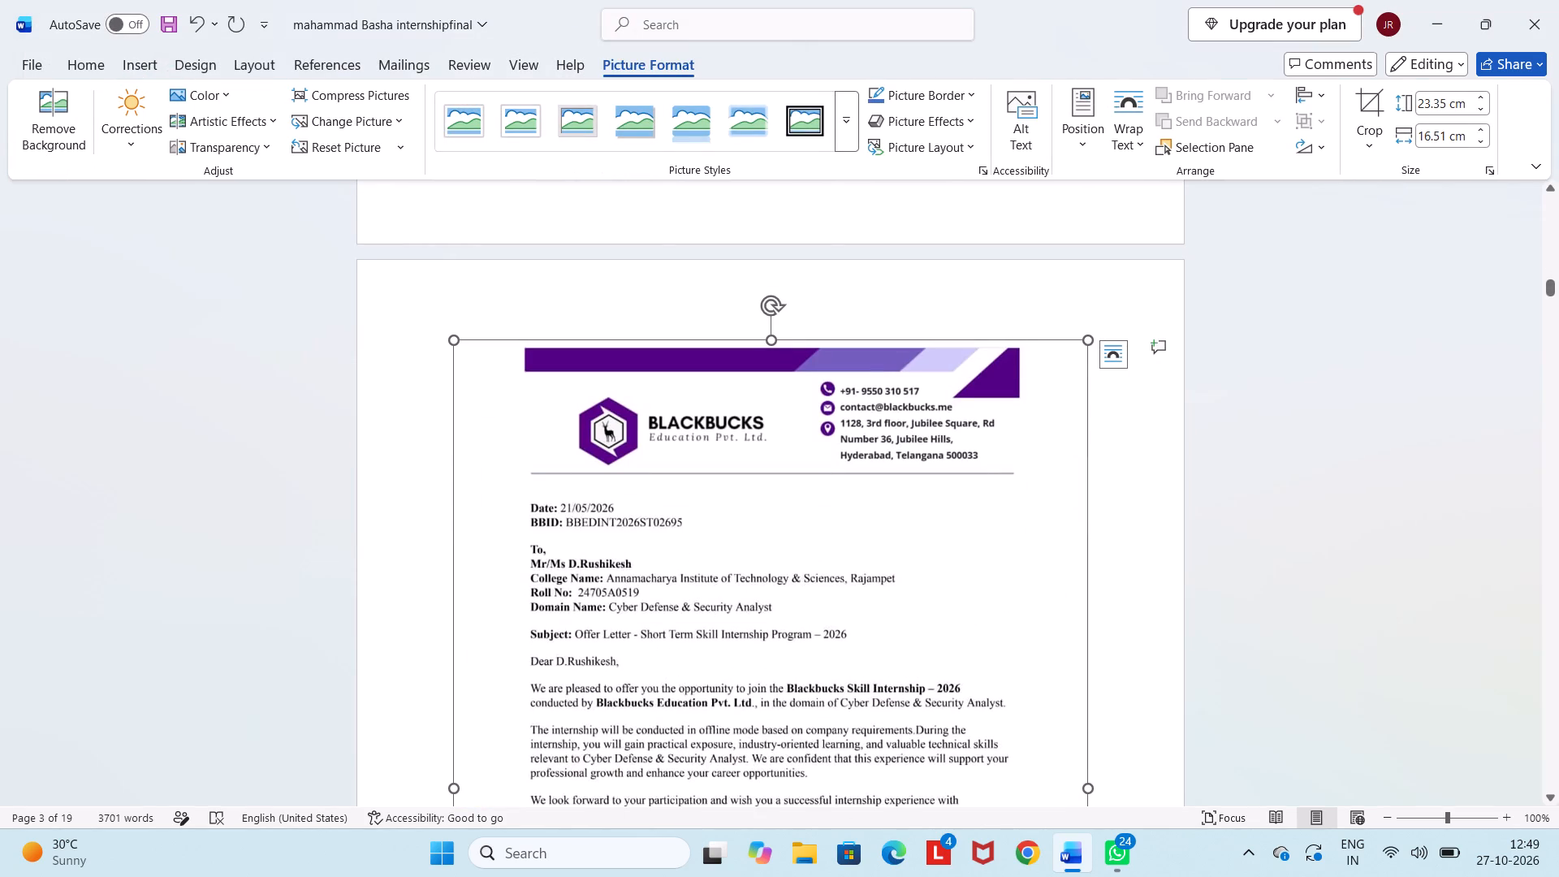
Reduce the height of the newly inserted offer letter picture from its bottom edge.
scroll(874, 541, "up", 4)
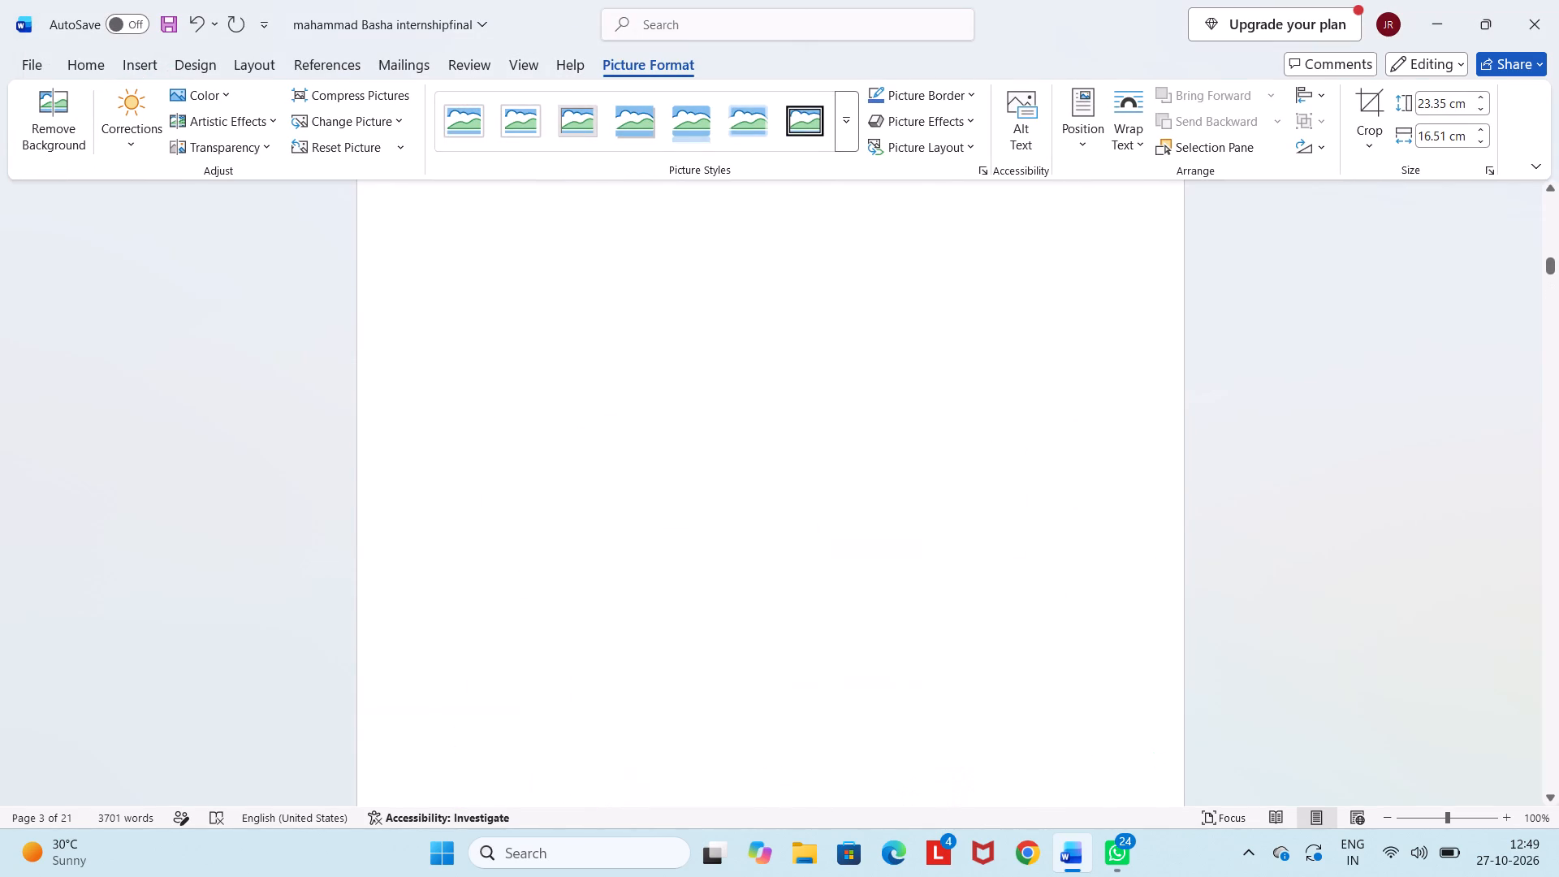
scroll(874, 541, "up", 1)
scroll(874, 541, "down", 6)
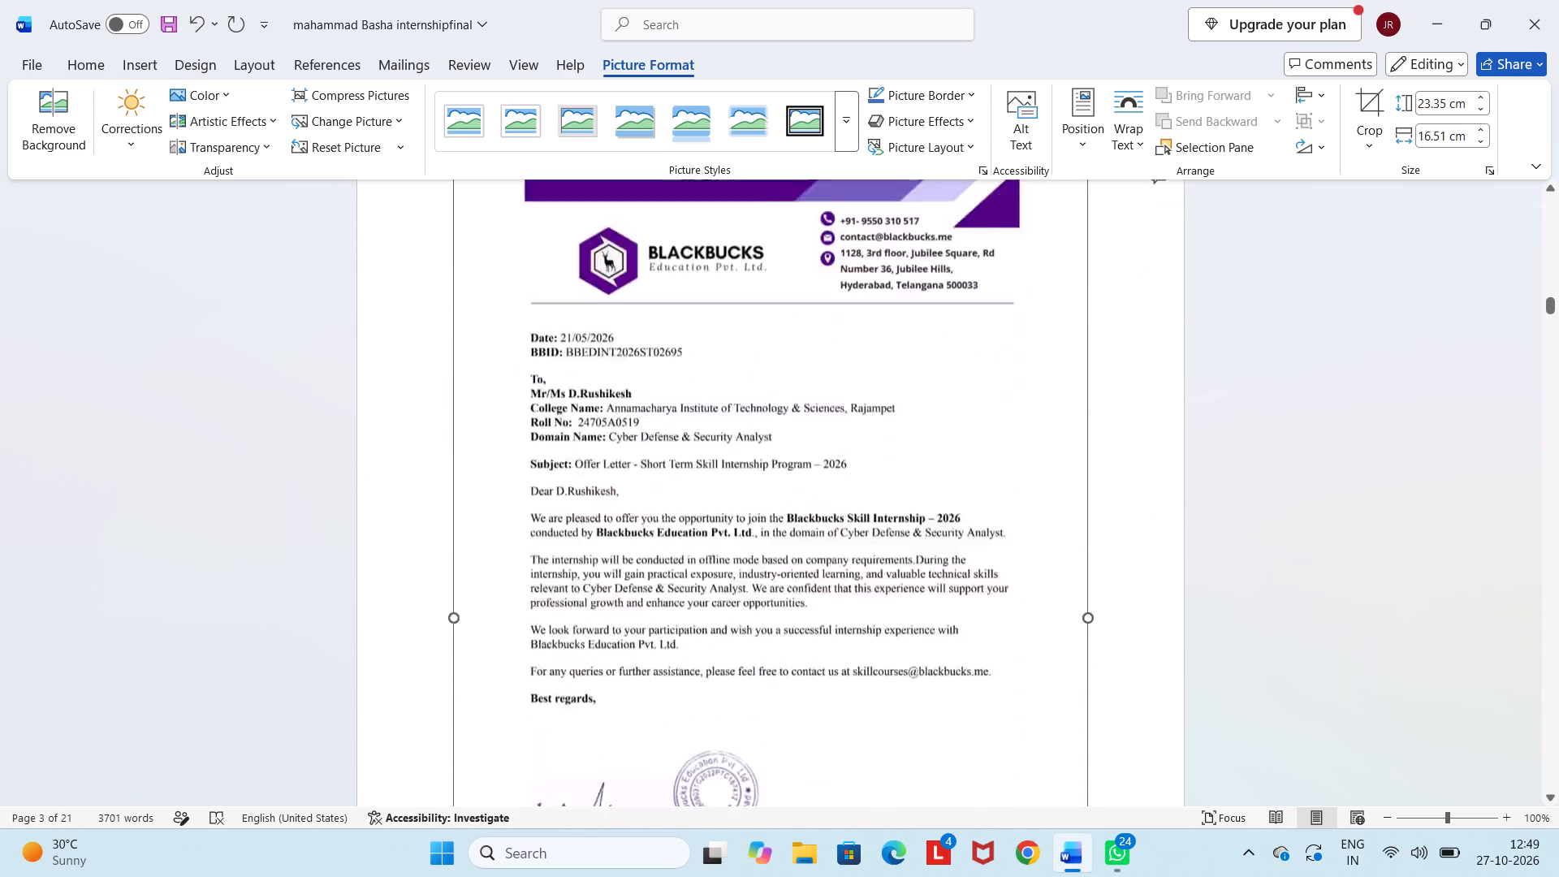
scroll(874, 541, "down", 2)
scroll(754, 451, "up", 2)
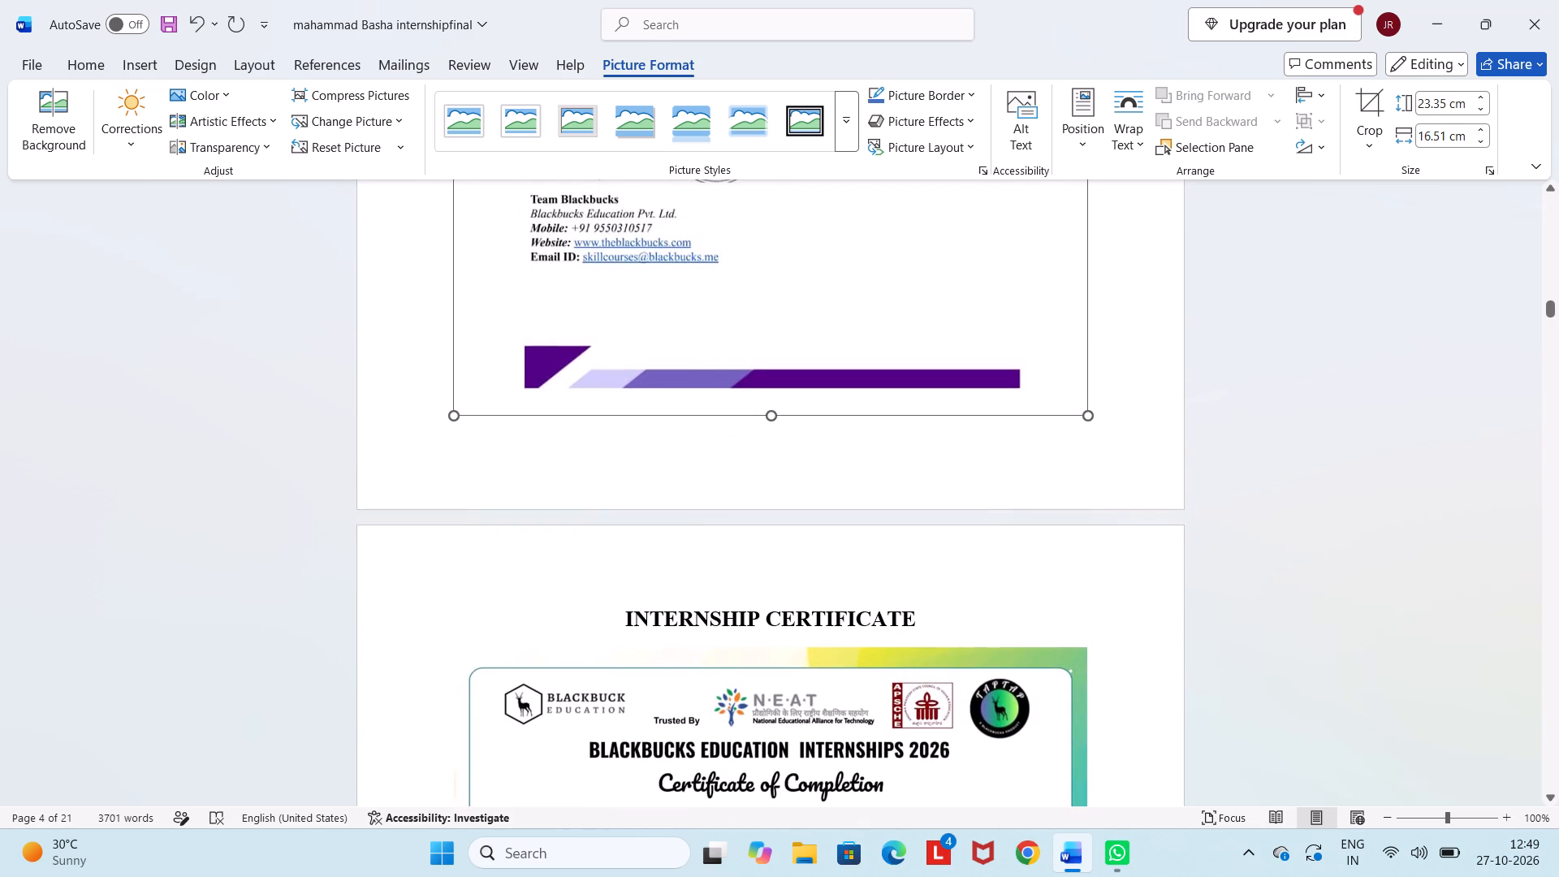
left_click(768, 413)
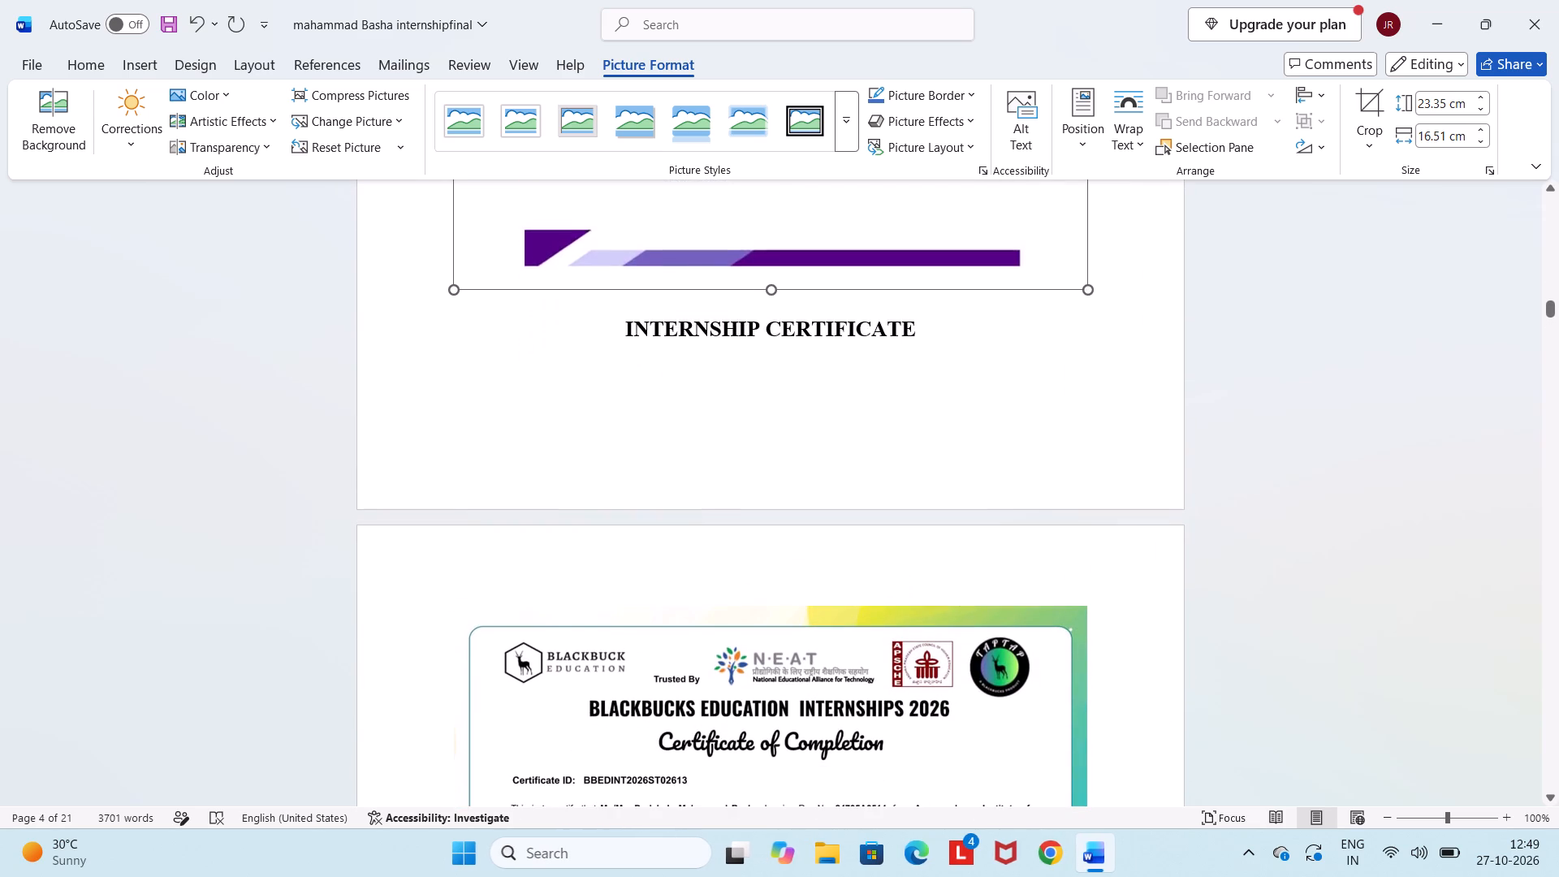
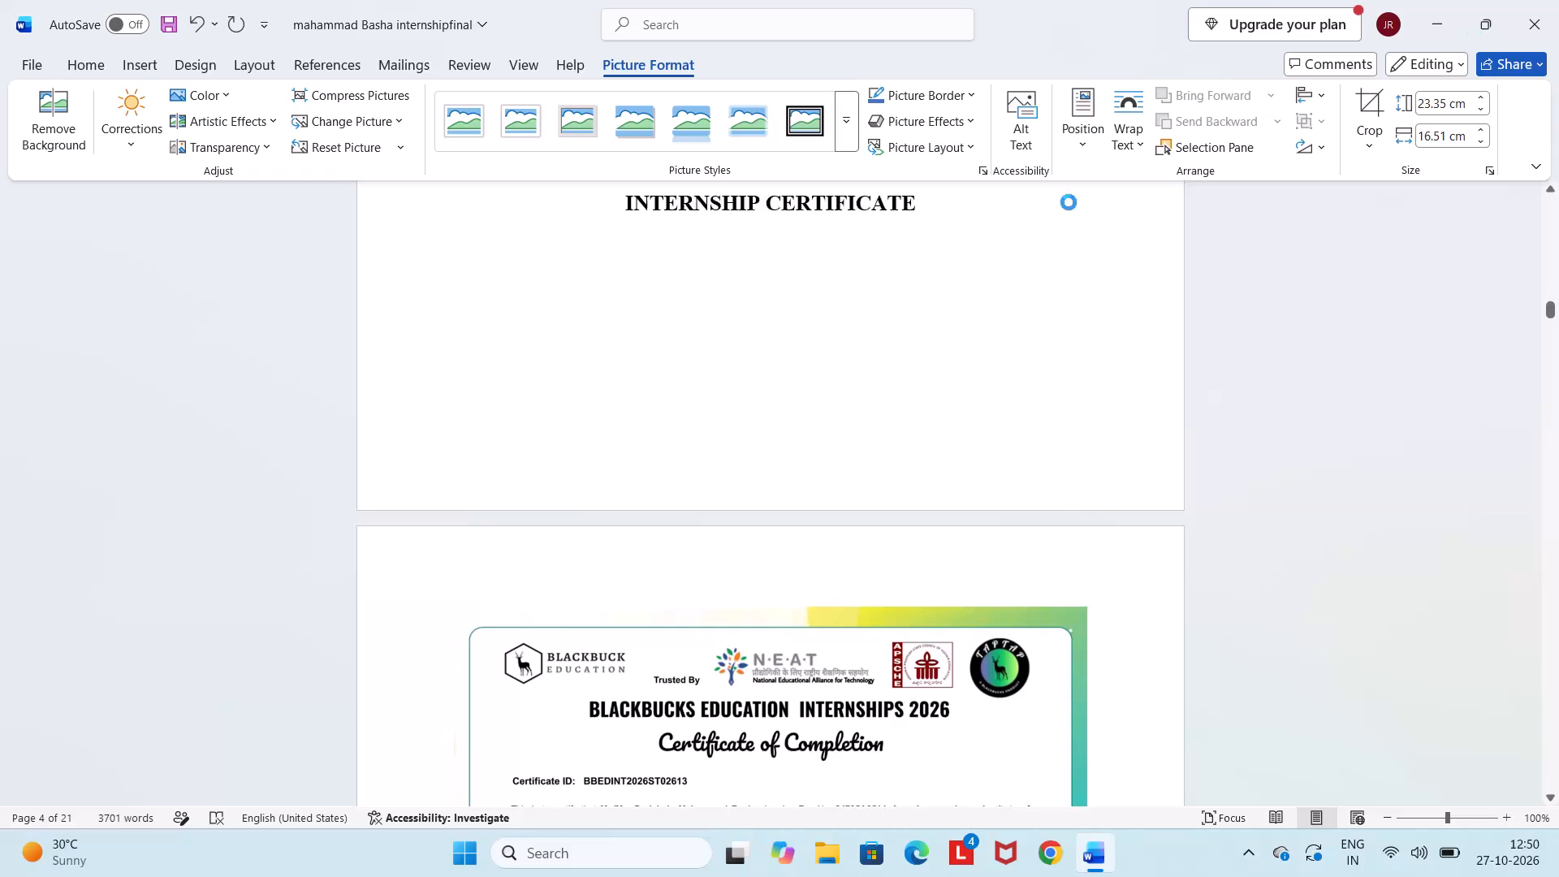
Stretch the offer letter picture from its bottom edge to a height of about 22.69 cm so INTERNSHIP CERTIFICATE starts on the following page.
scroll(751, 373, "up", 2)
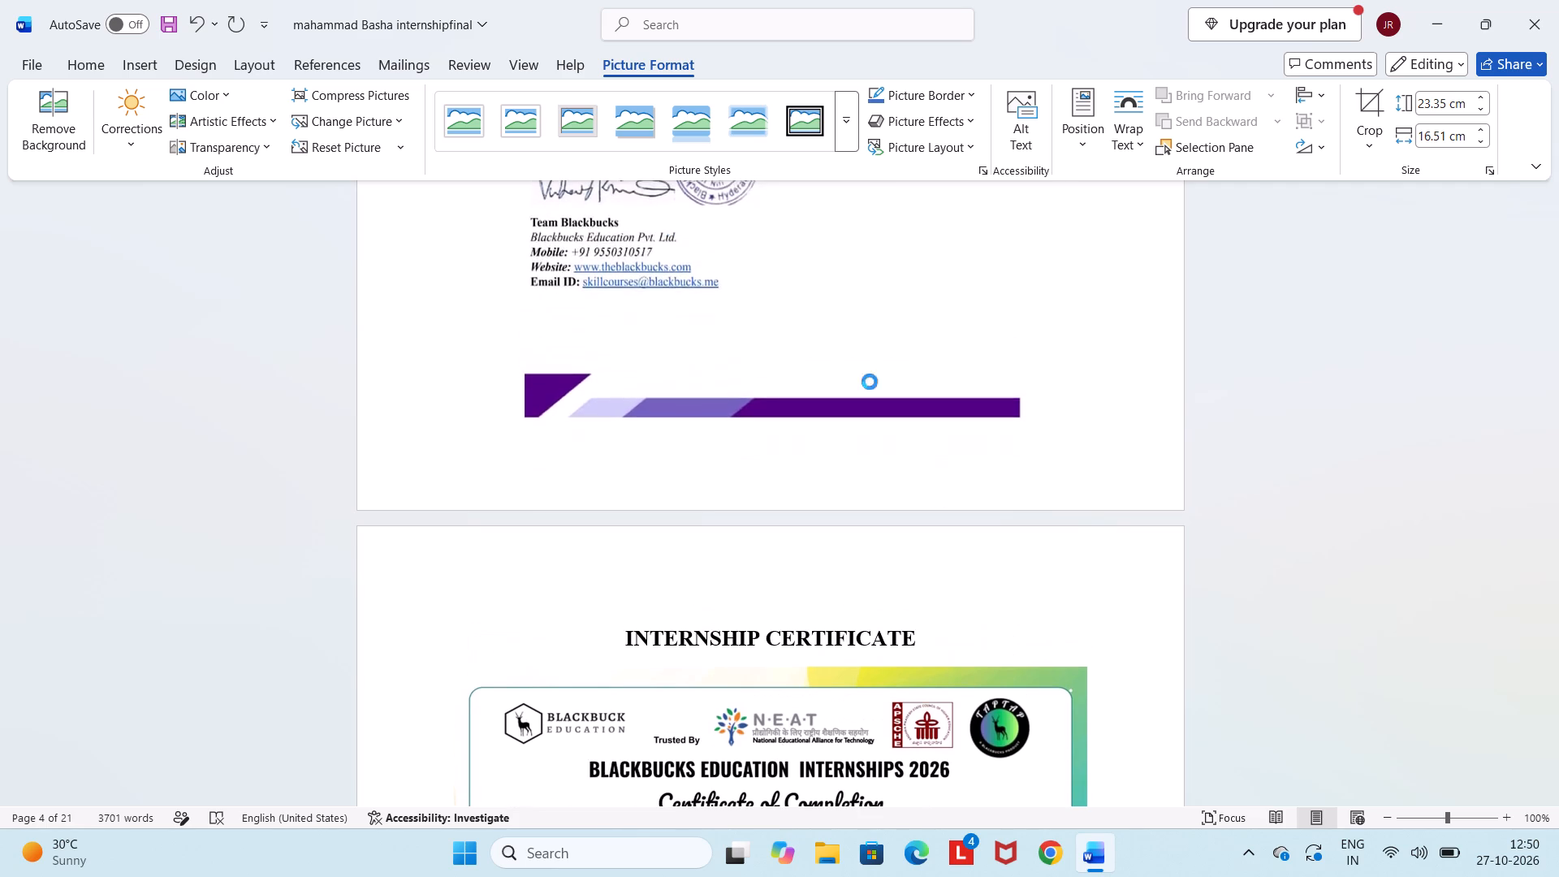
left_click(837, 327)
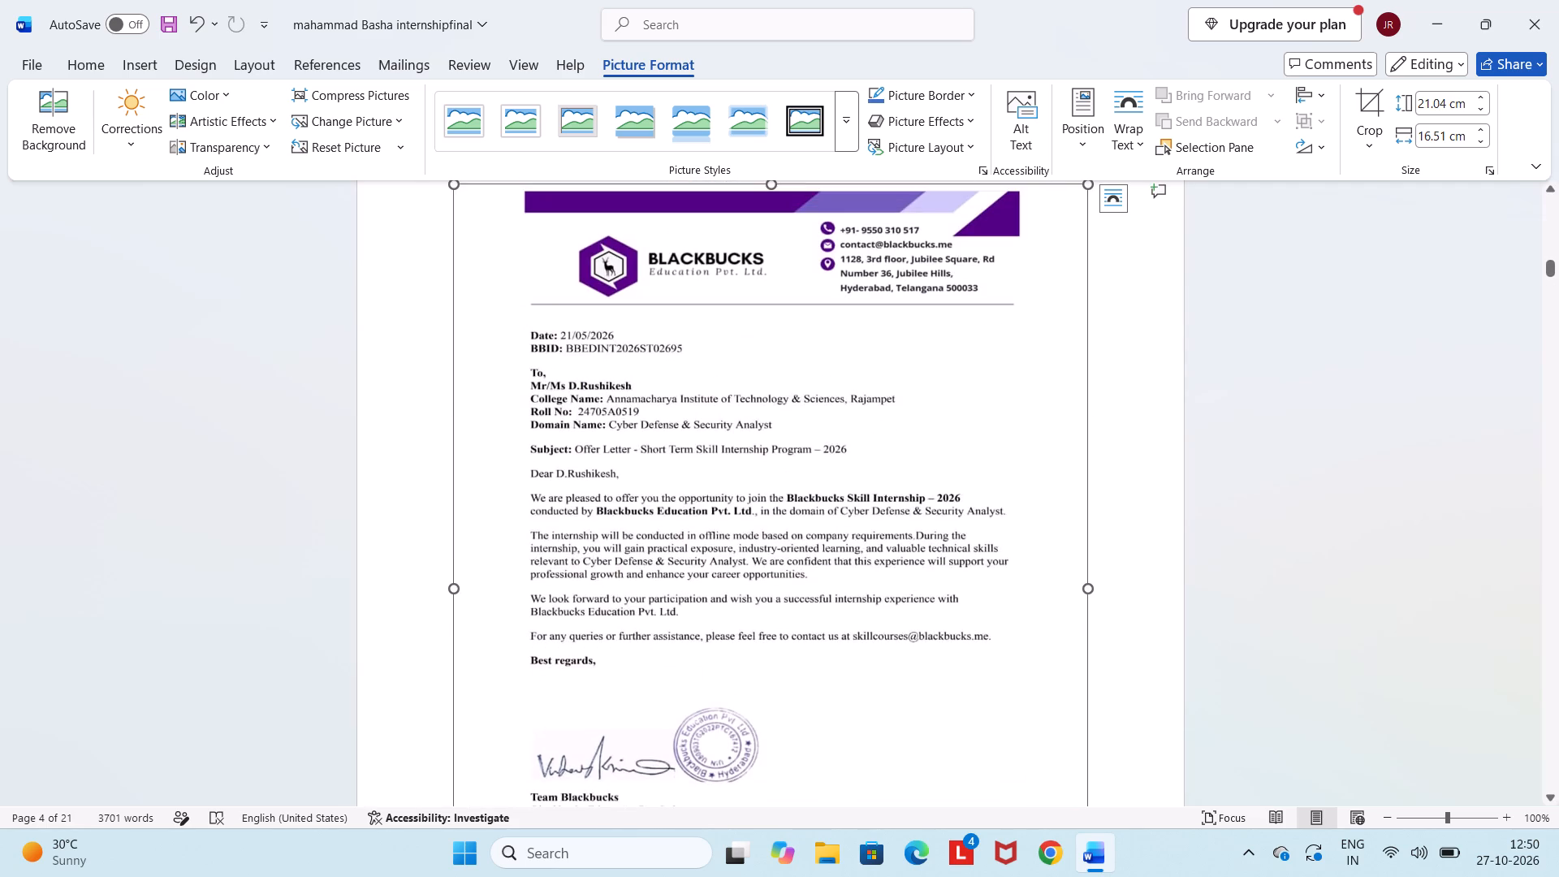
scroll(827, 529, "up", 4)
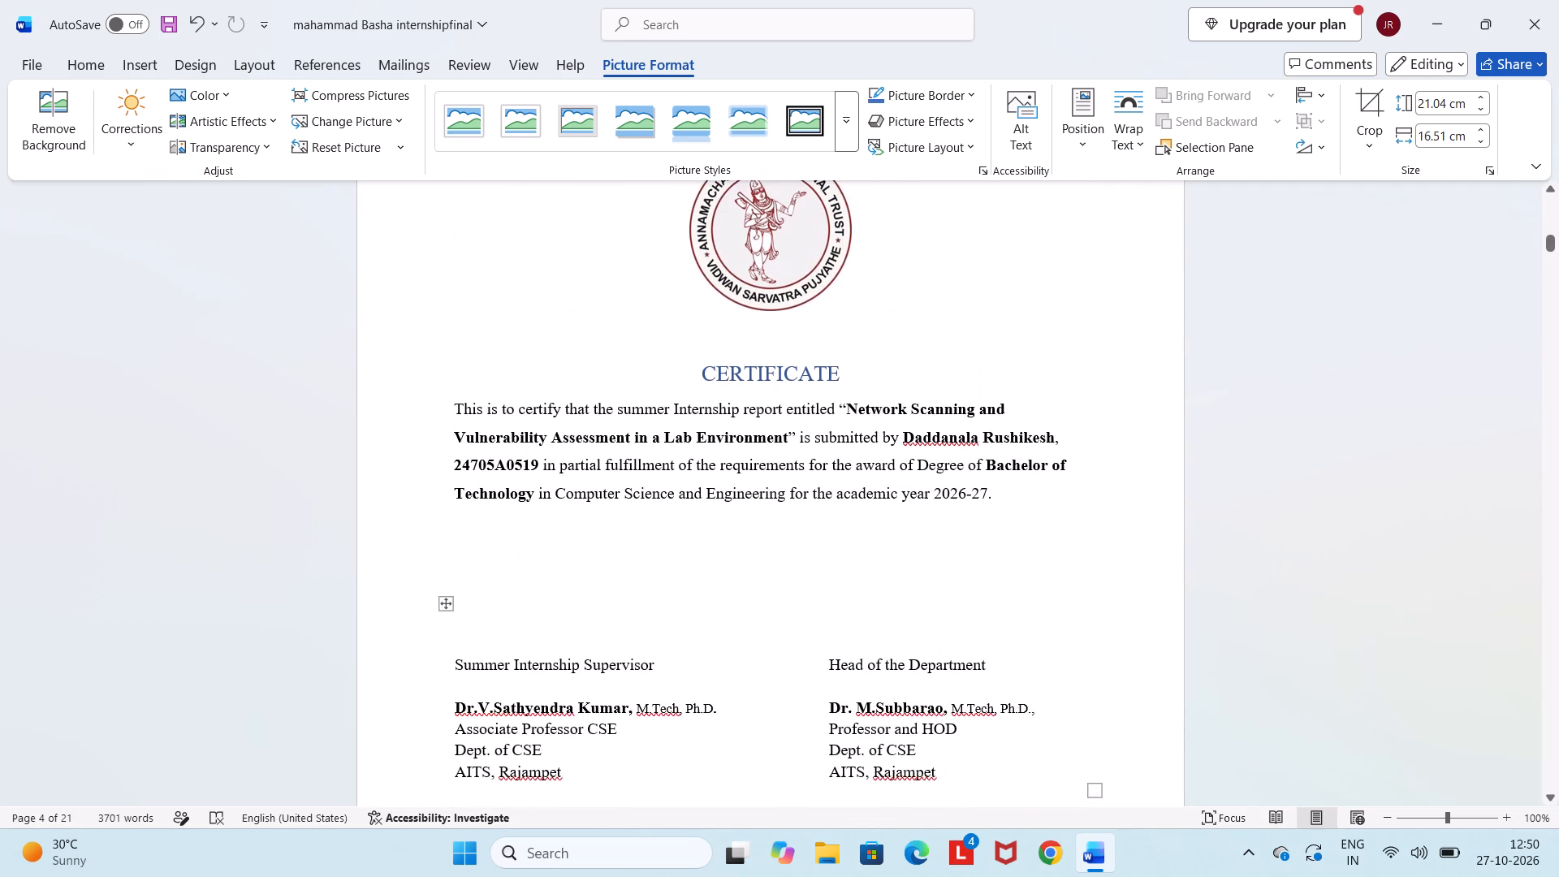
scroll(827, 529, "down", 5)
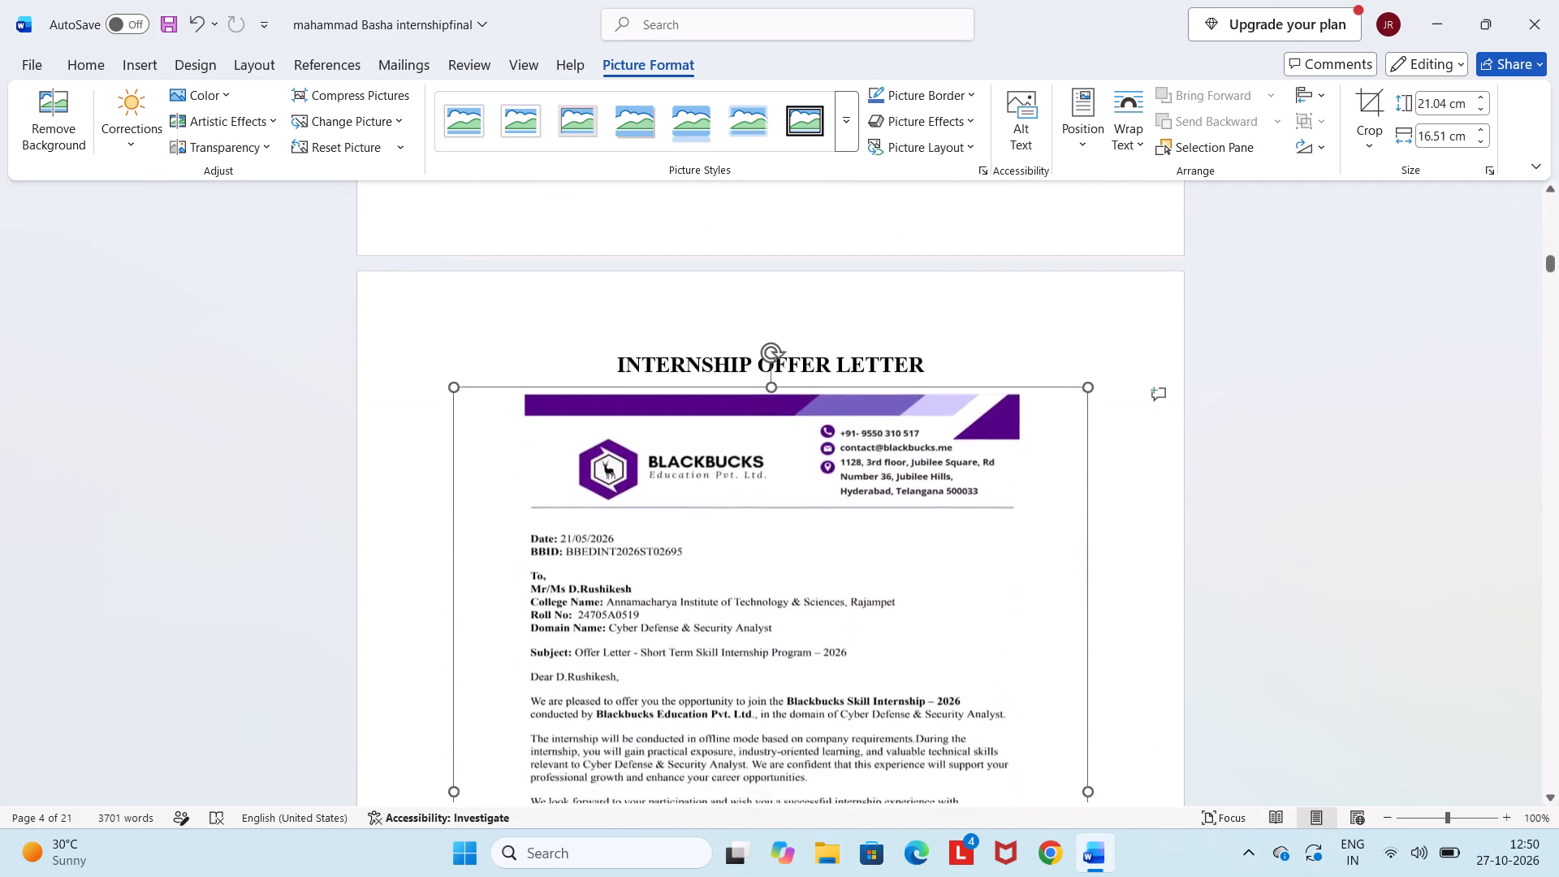
scroll(827, 529, "down", 3)
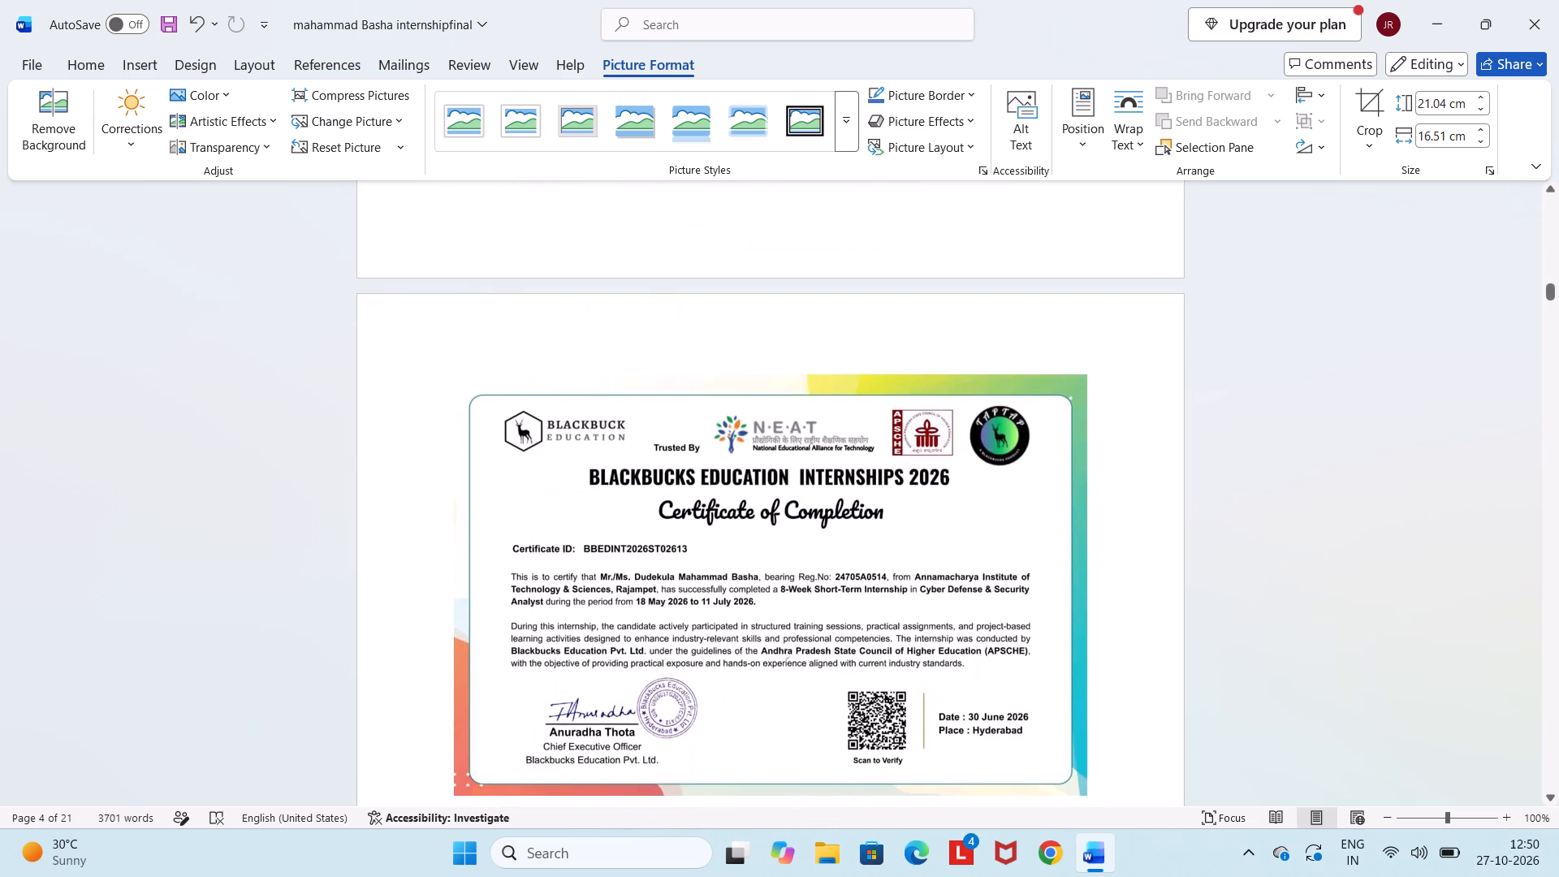
scroll(827, 529, "up", 1)
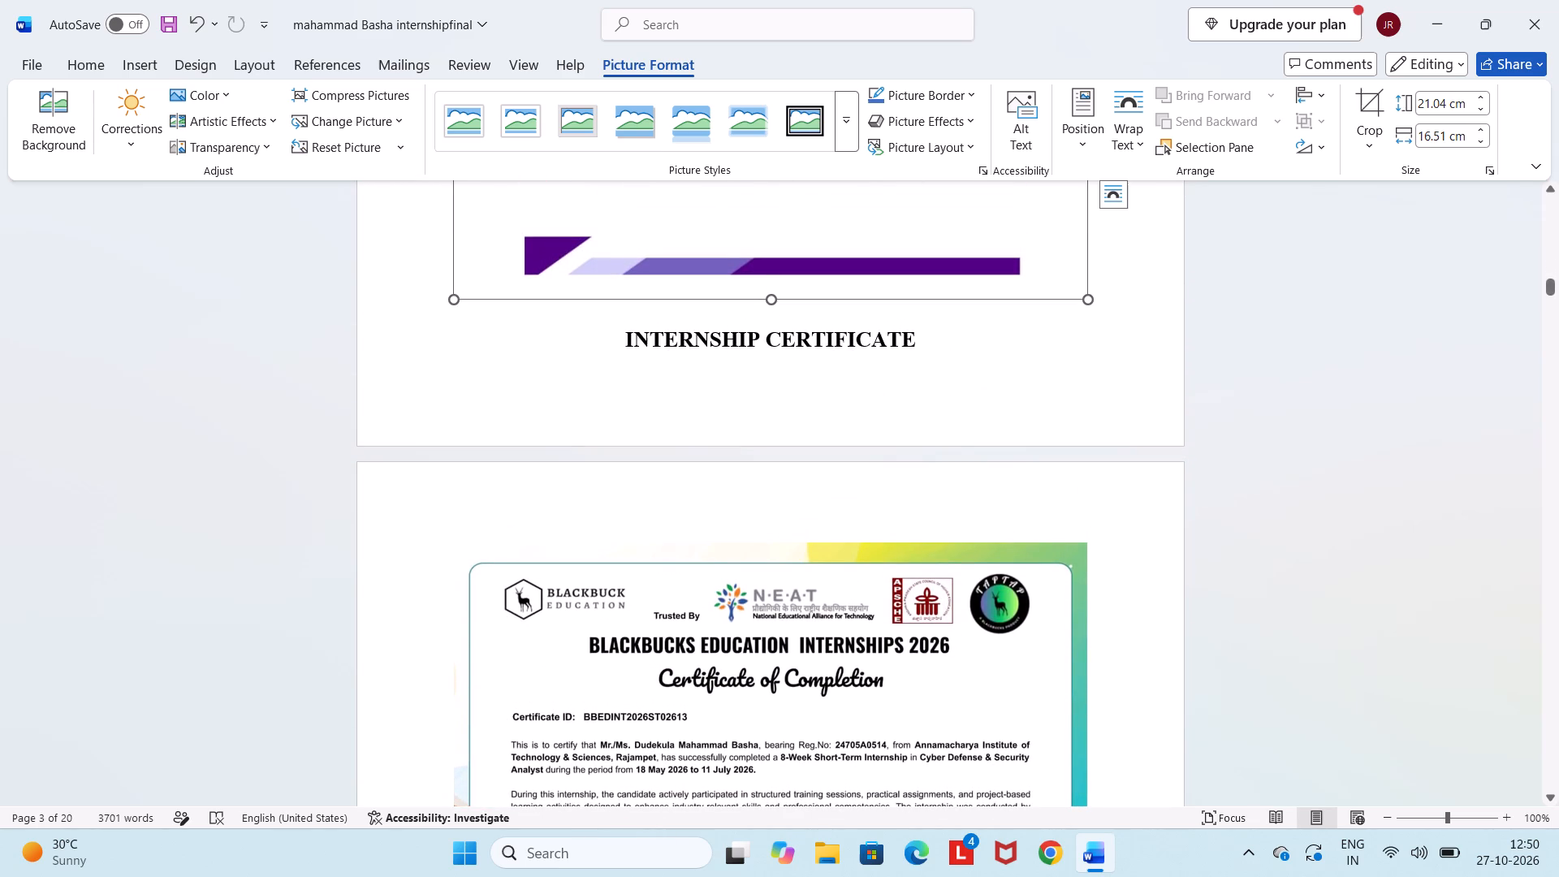
left_click_drag(771, 296, 771, 358)
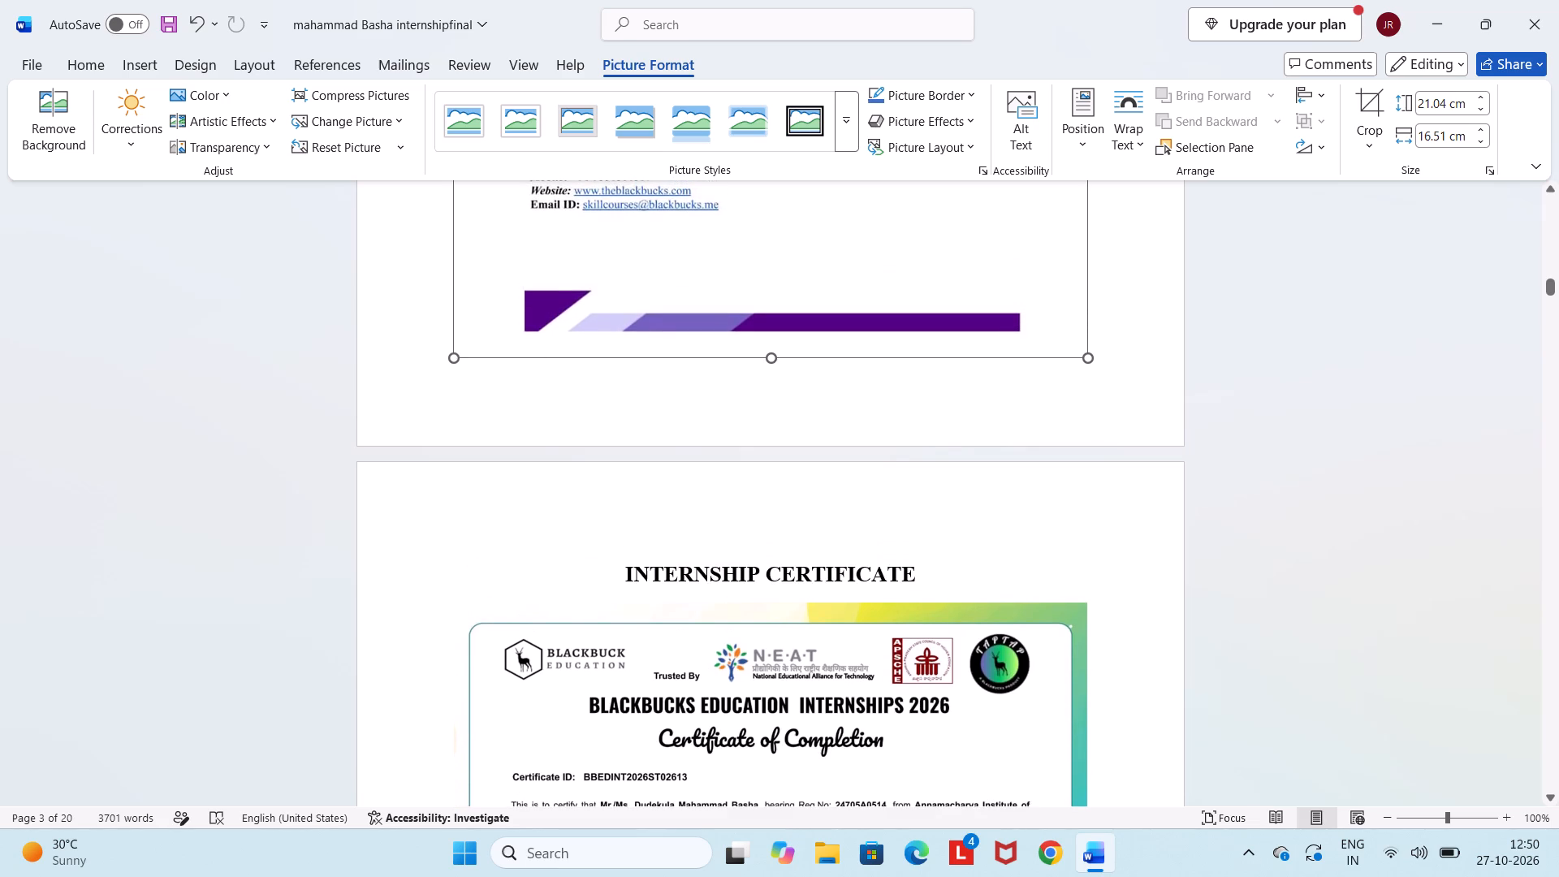
left_click_drag(771, 358, 760, 347)
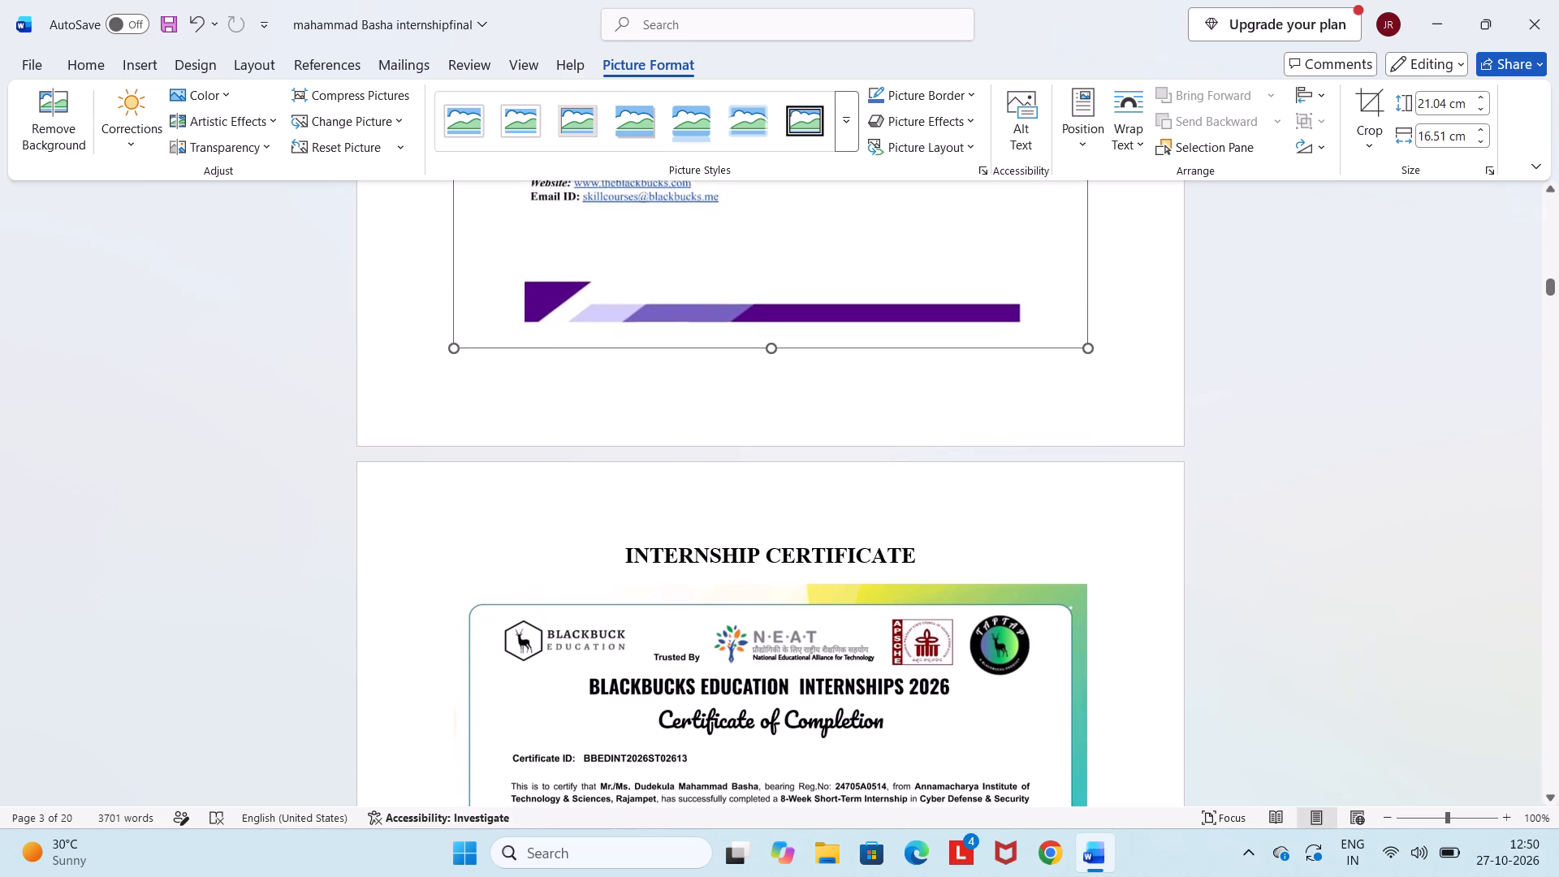
left_click_drag(760, 347, 756, 343)
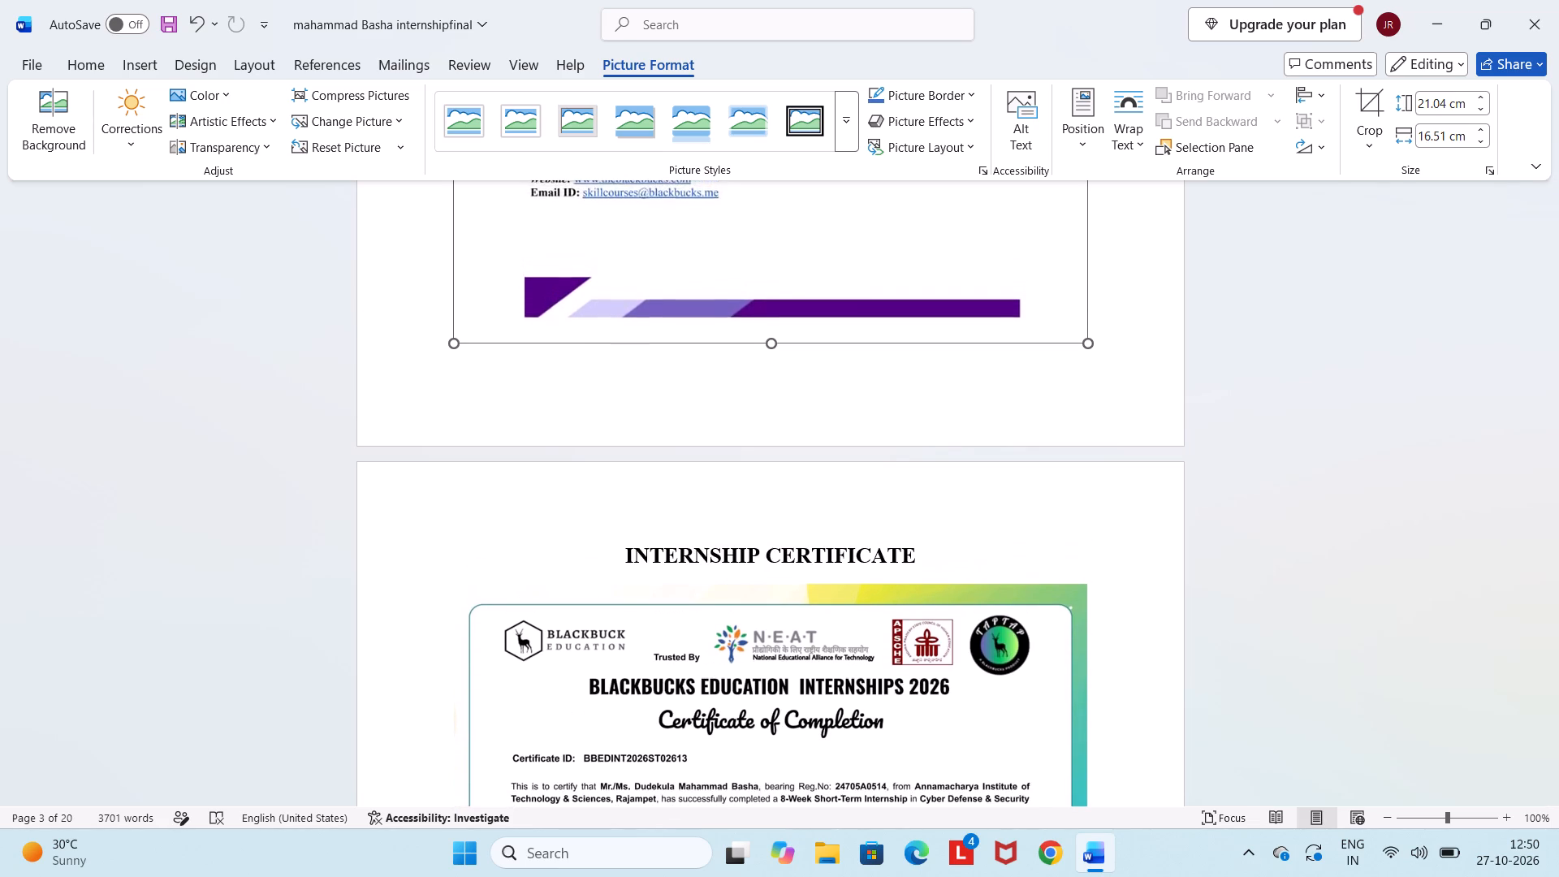
left_click_drag(756, 343, 747, 397)
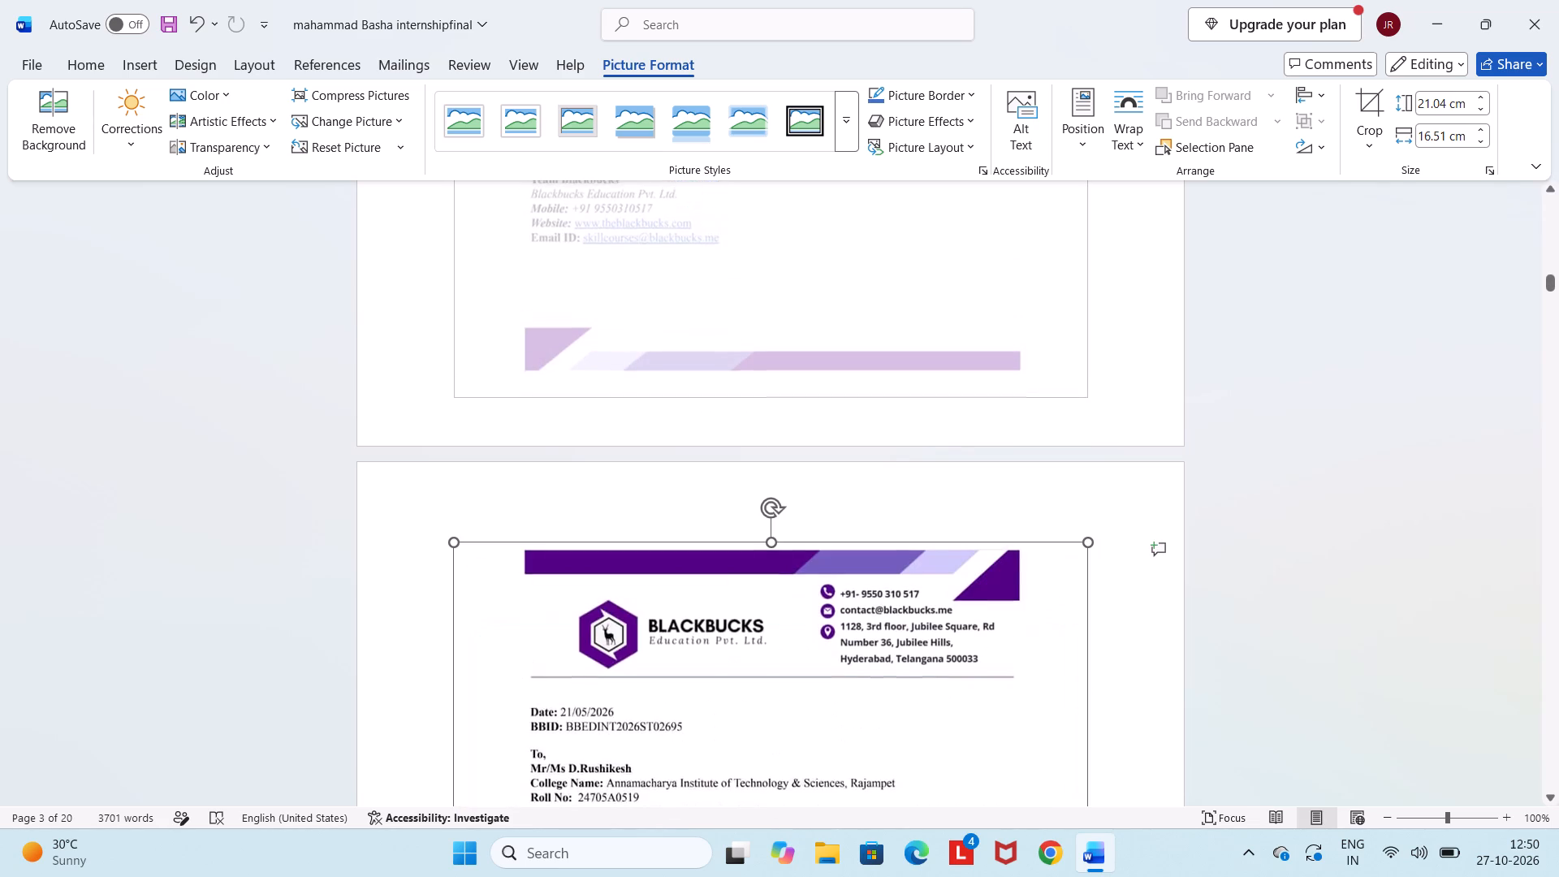
left_click_drag(747, 397, 747, 362)
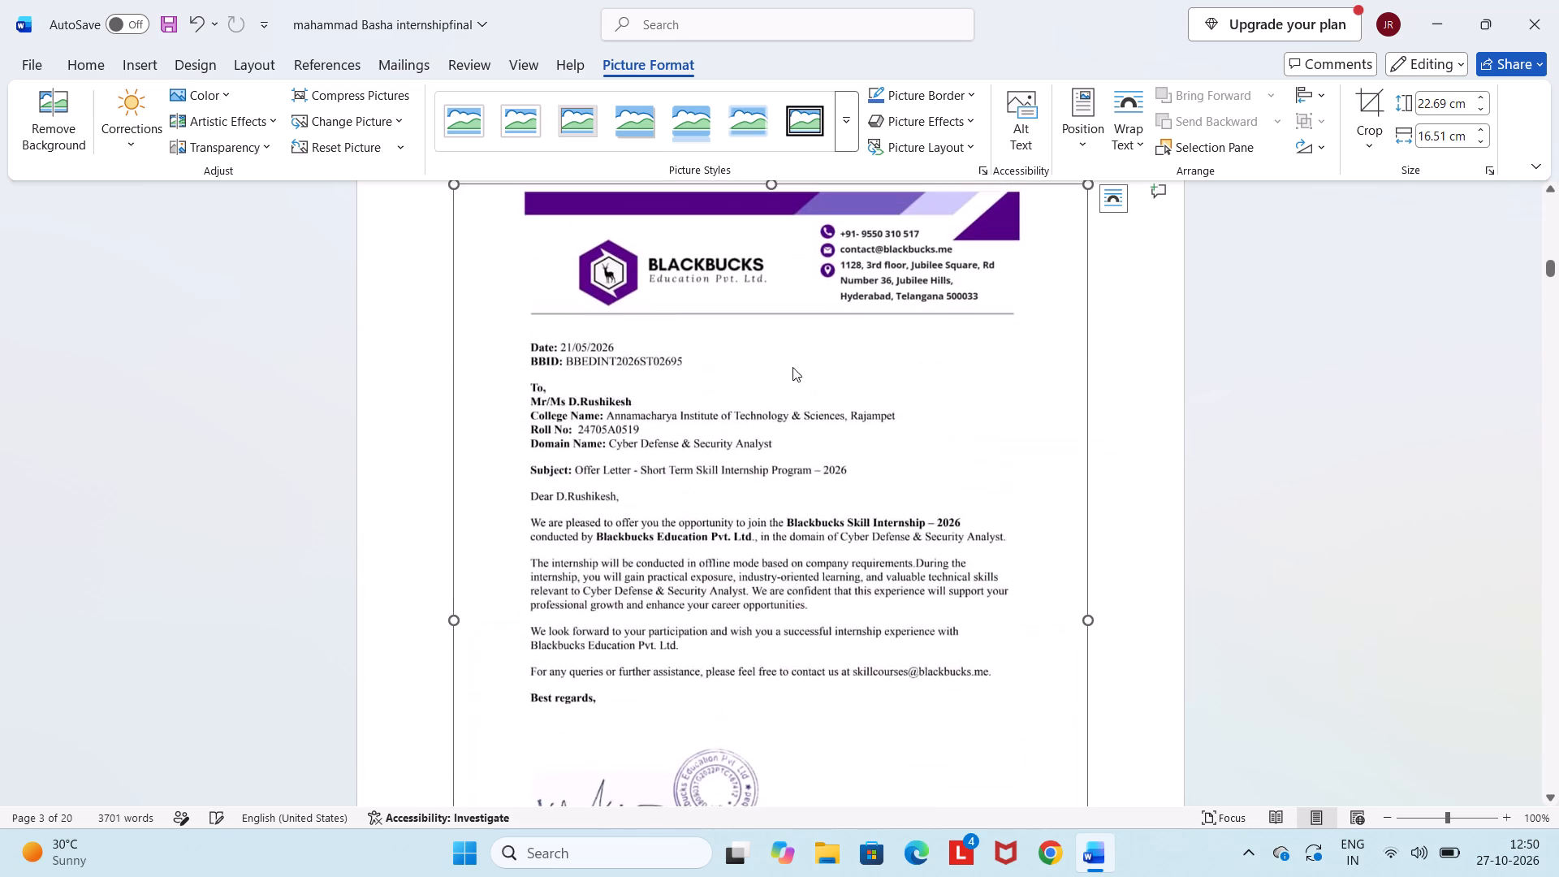
left_click(1323, 352)
Replace the old student's certificate picture under the INTERNSHIP CERTIFICATE heading with the picture "rushi cert" from the Downloads folder.
scroll(836, 435, "up", 1)
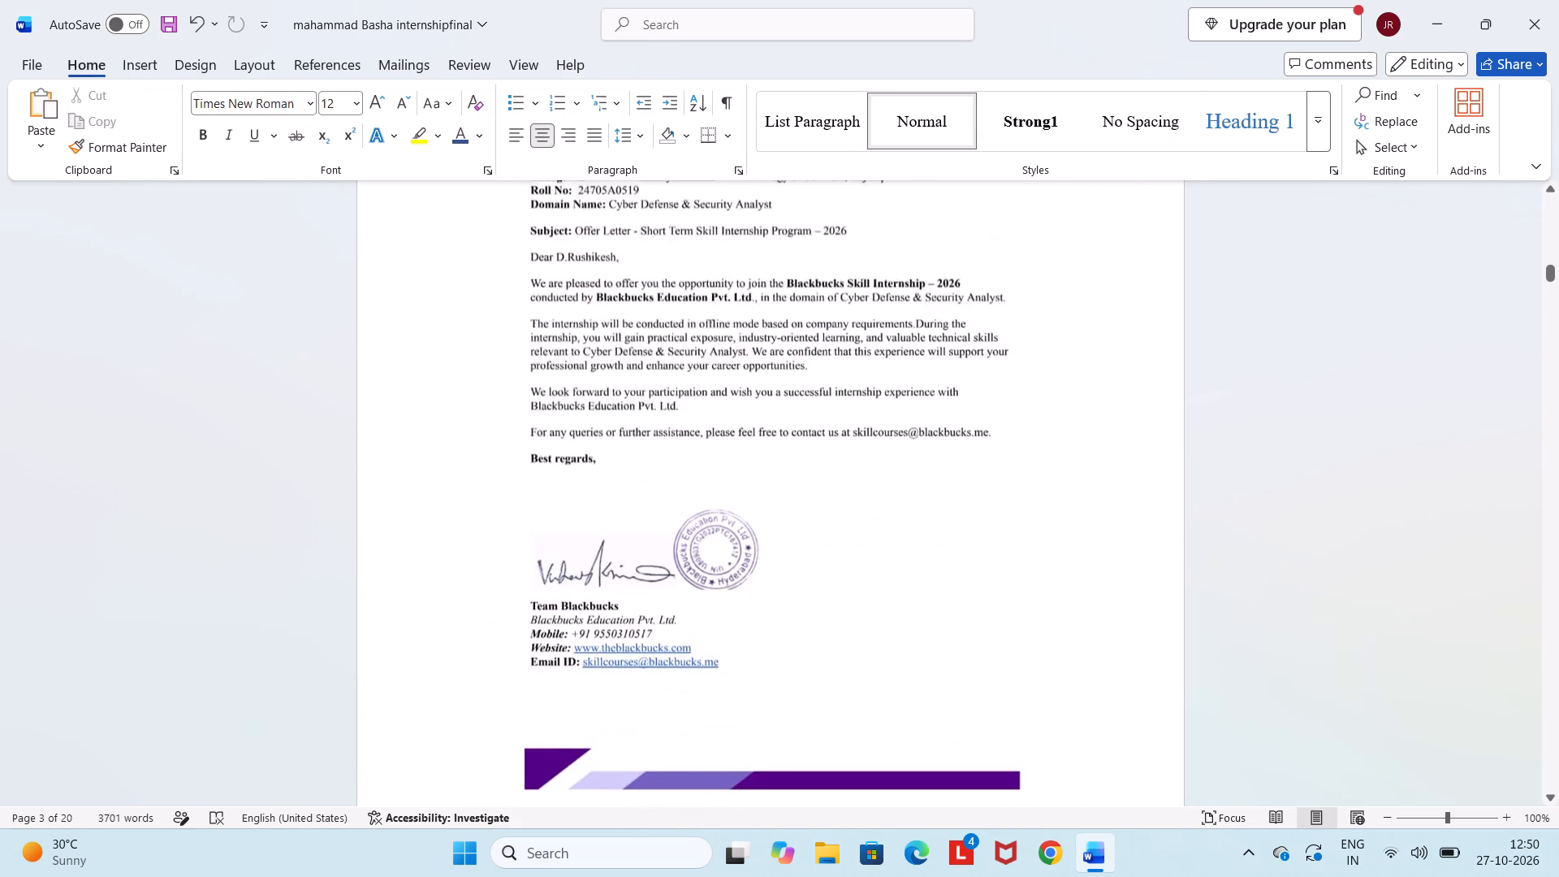
scroll(836, 435, "up", 3)
scroll(836, 435, "down", 2)
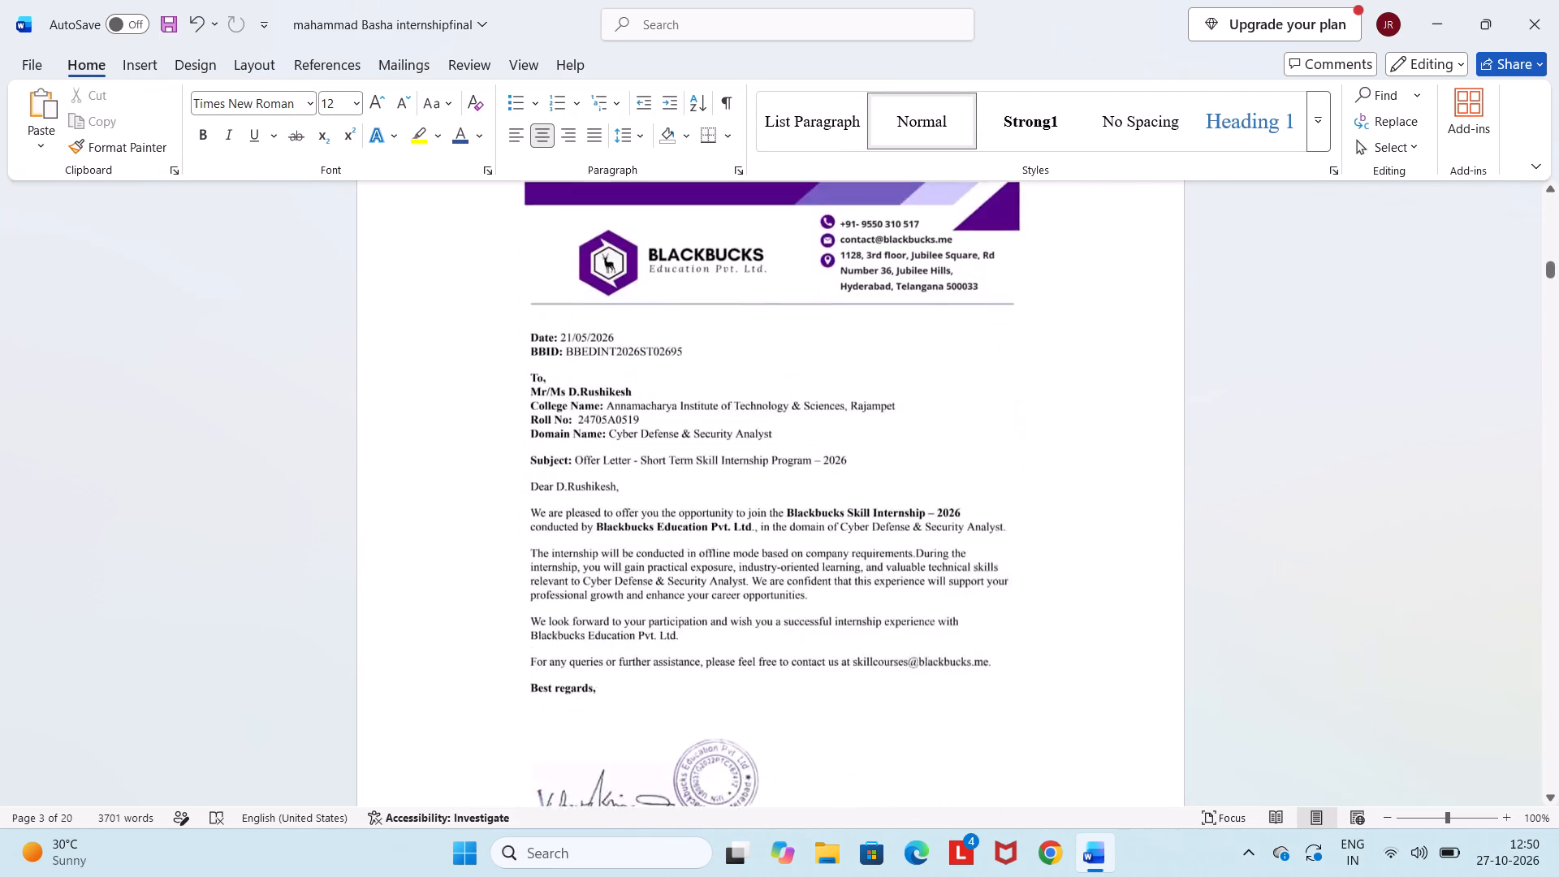
scroll(836, 435, "down", 3)
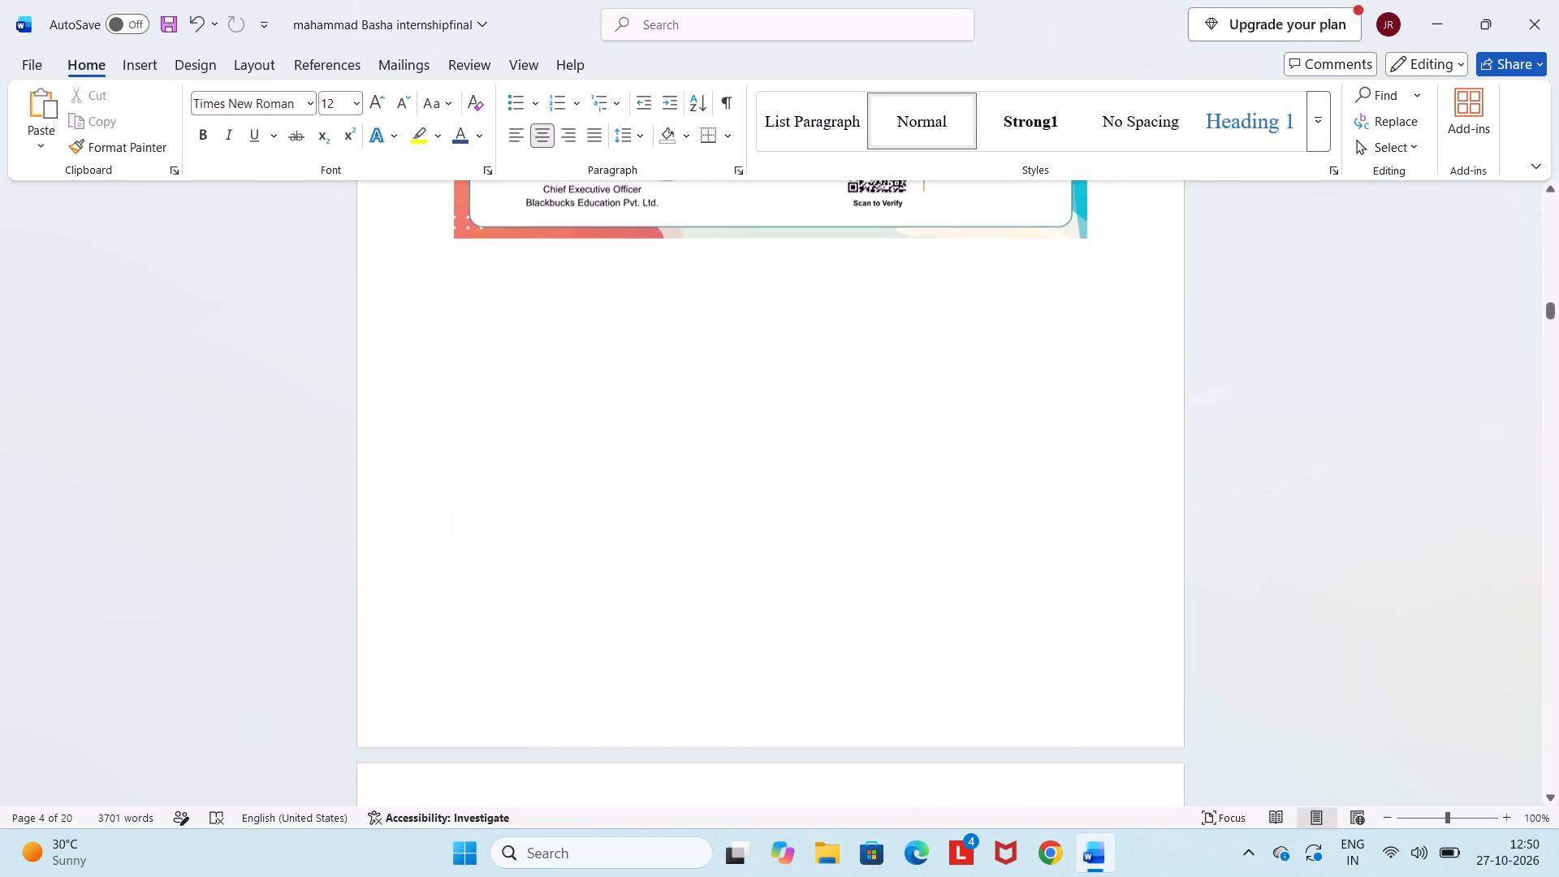
scroll(836, 435, "up", 1)
left_click(759, 431)
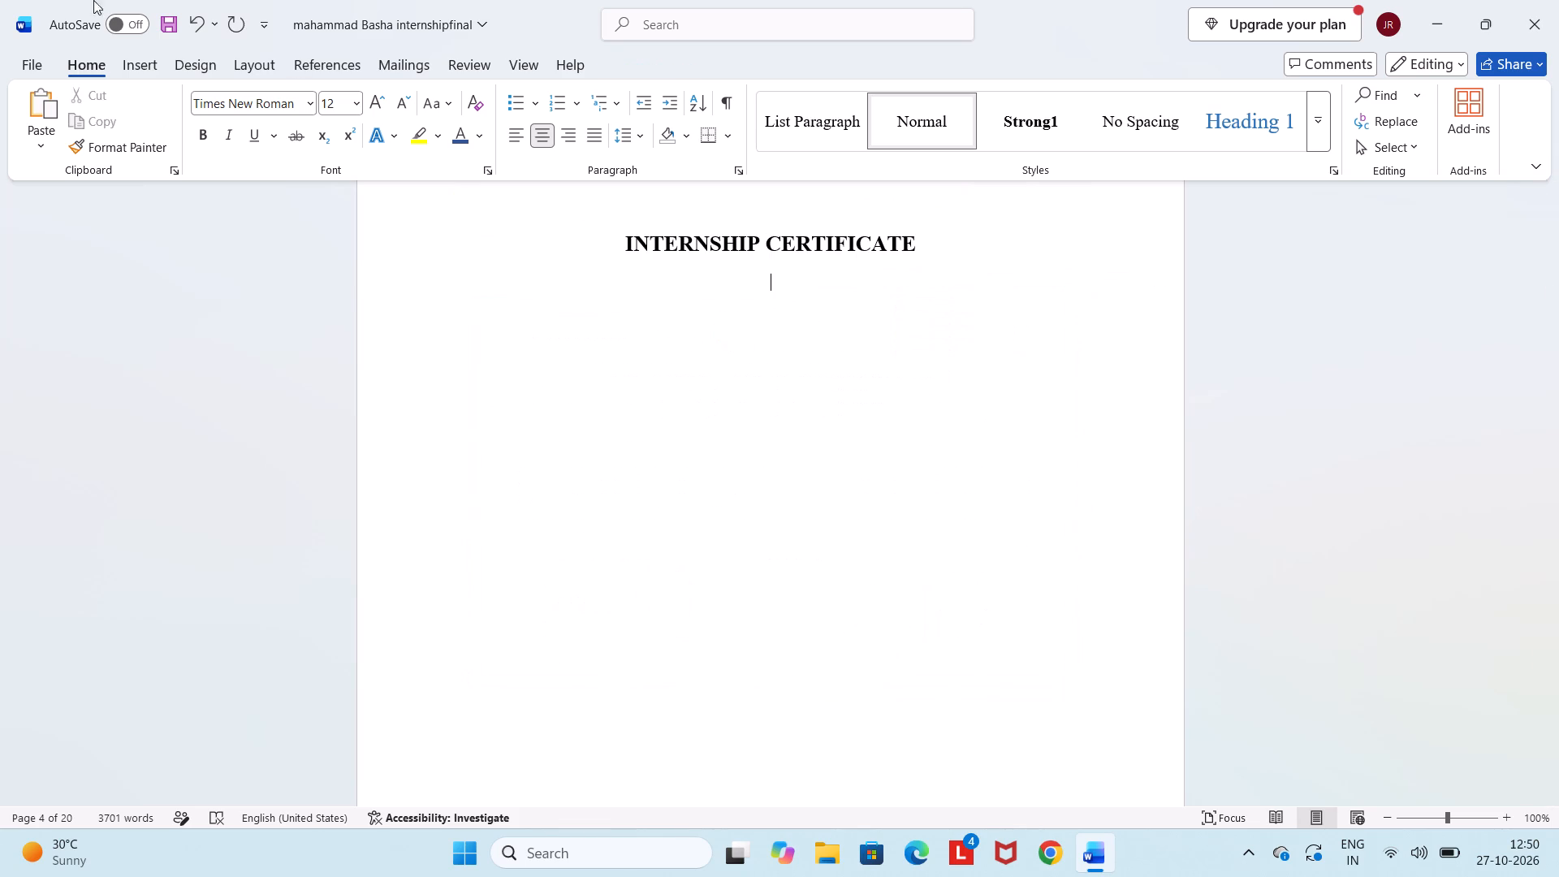
left_click(137, 57)
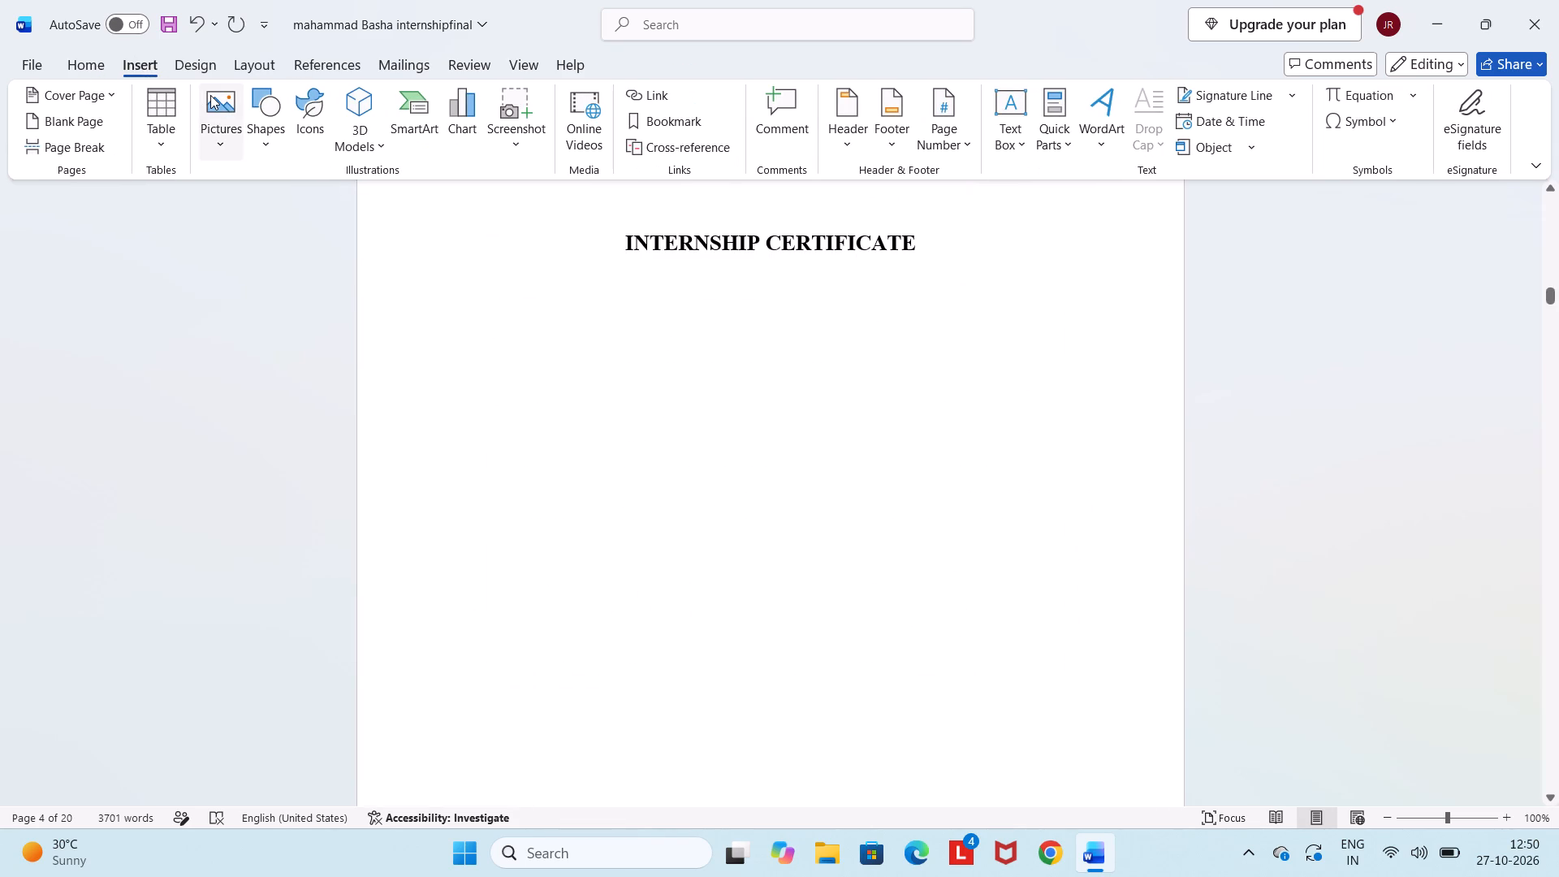
left_click(210, 95)
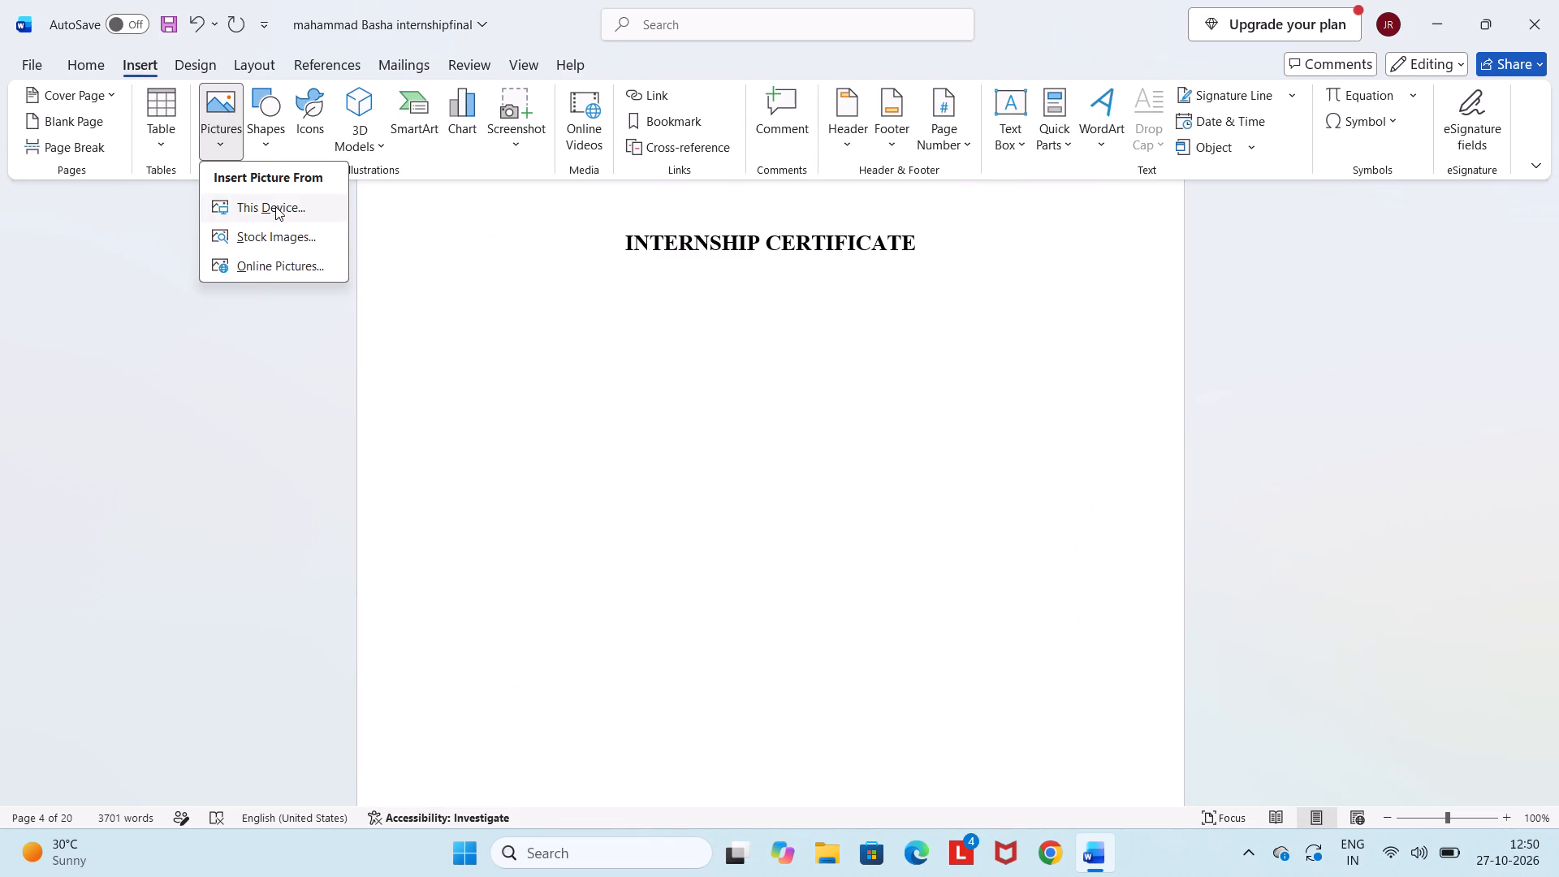
left_click(275, 206)
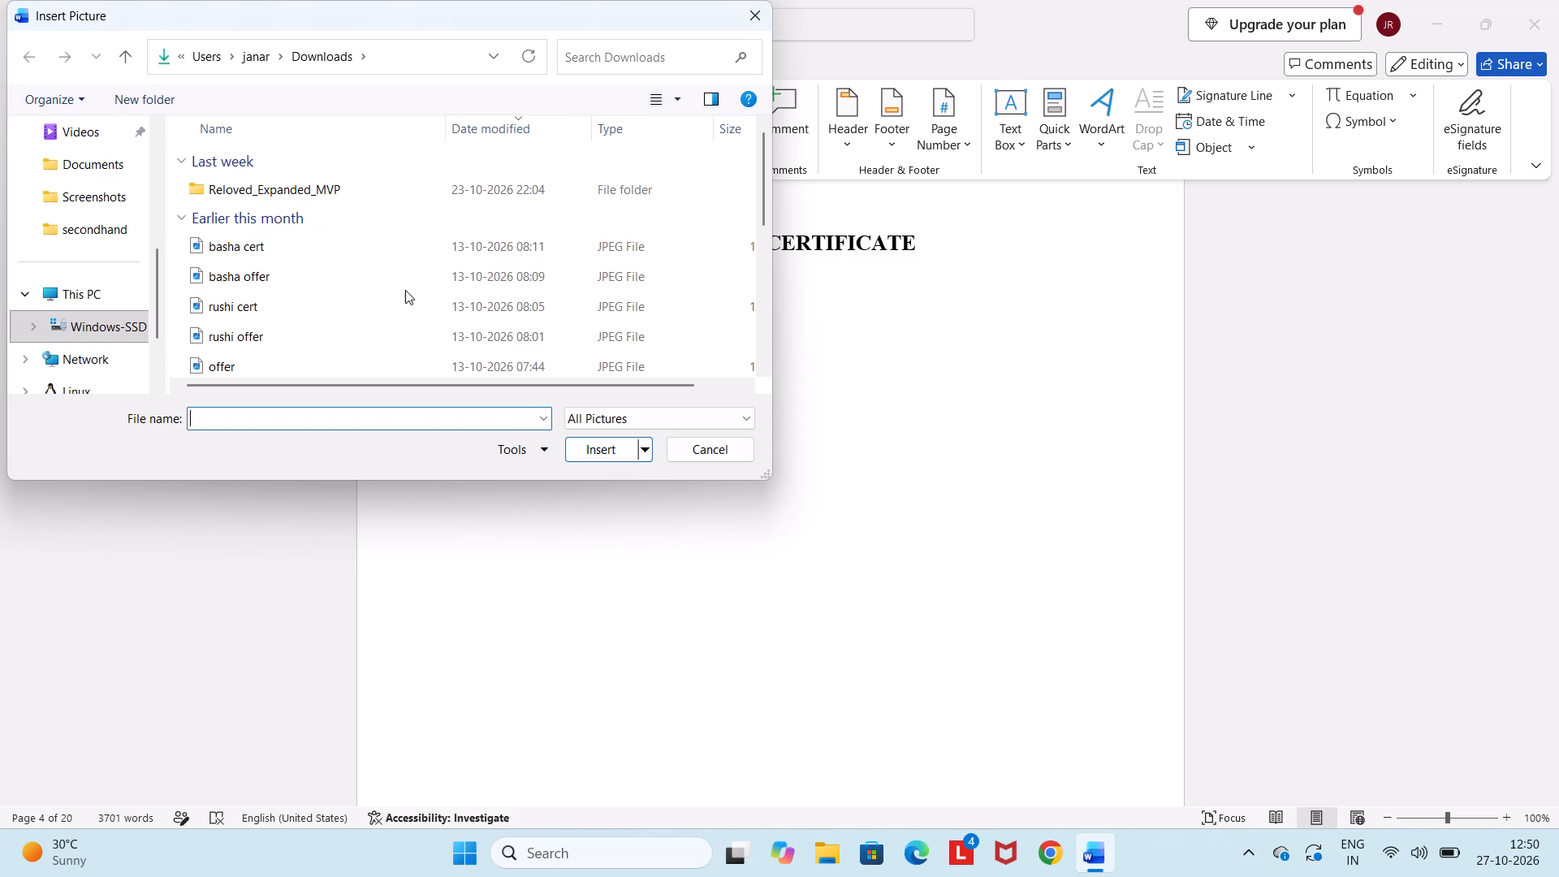
left_click(357, 300)
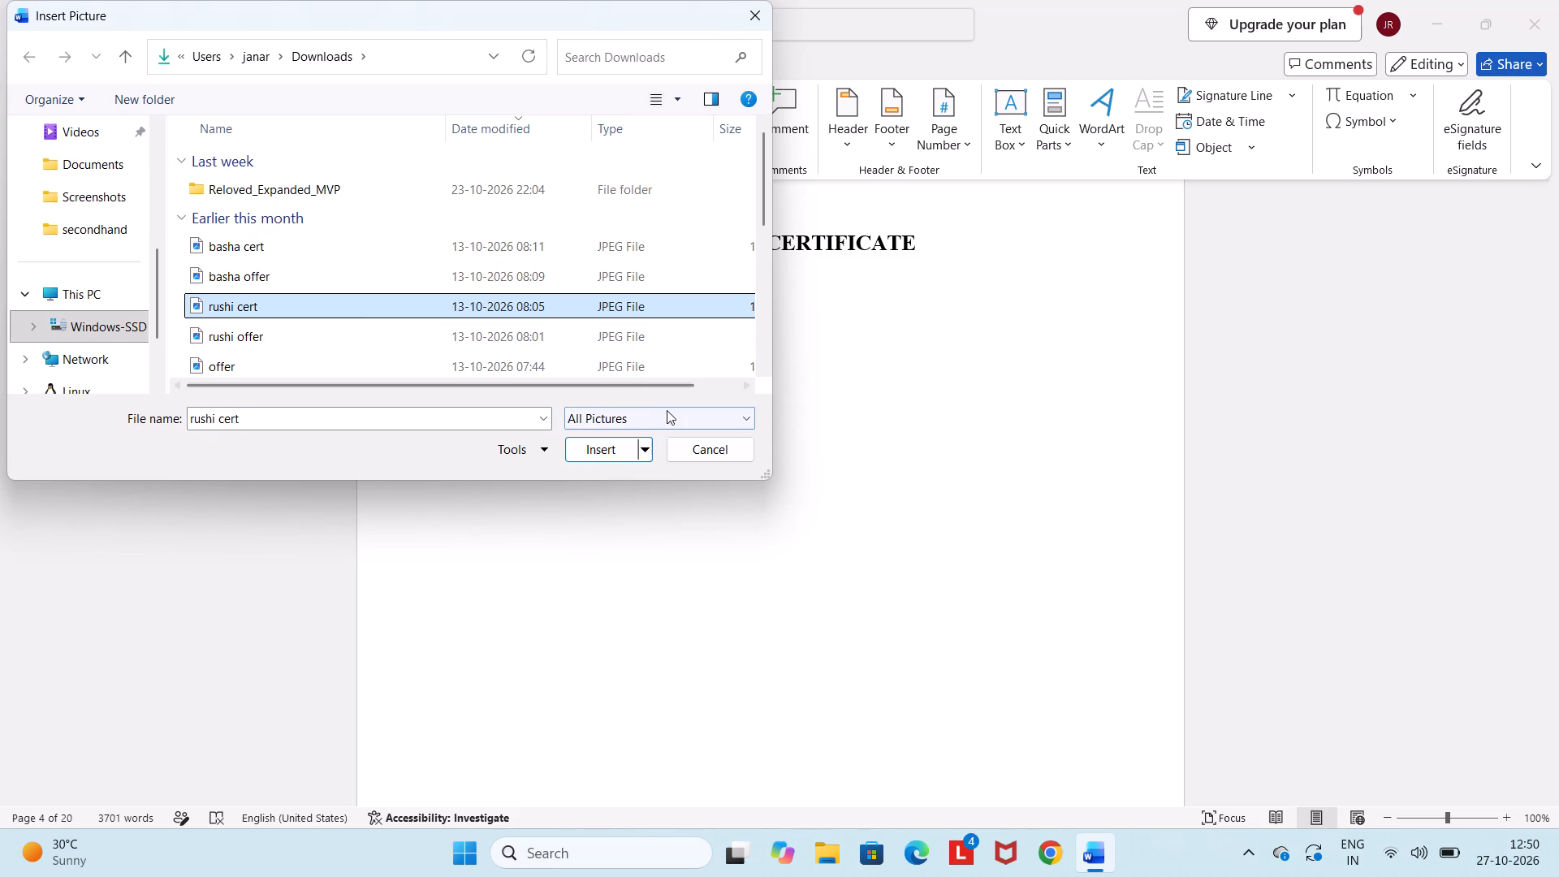
left_click(614, 460)
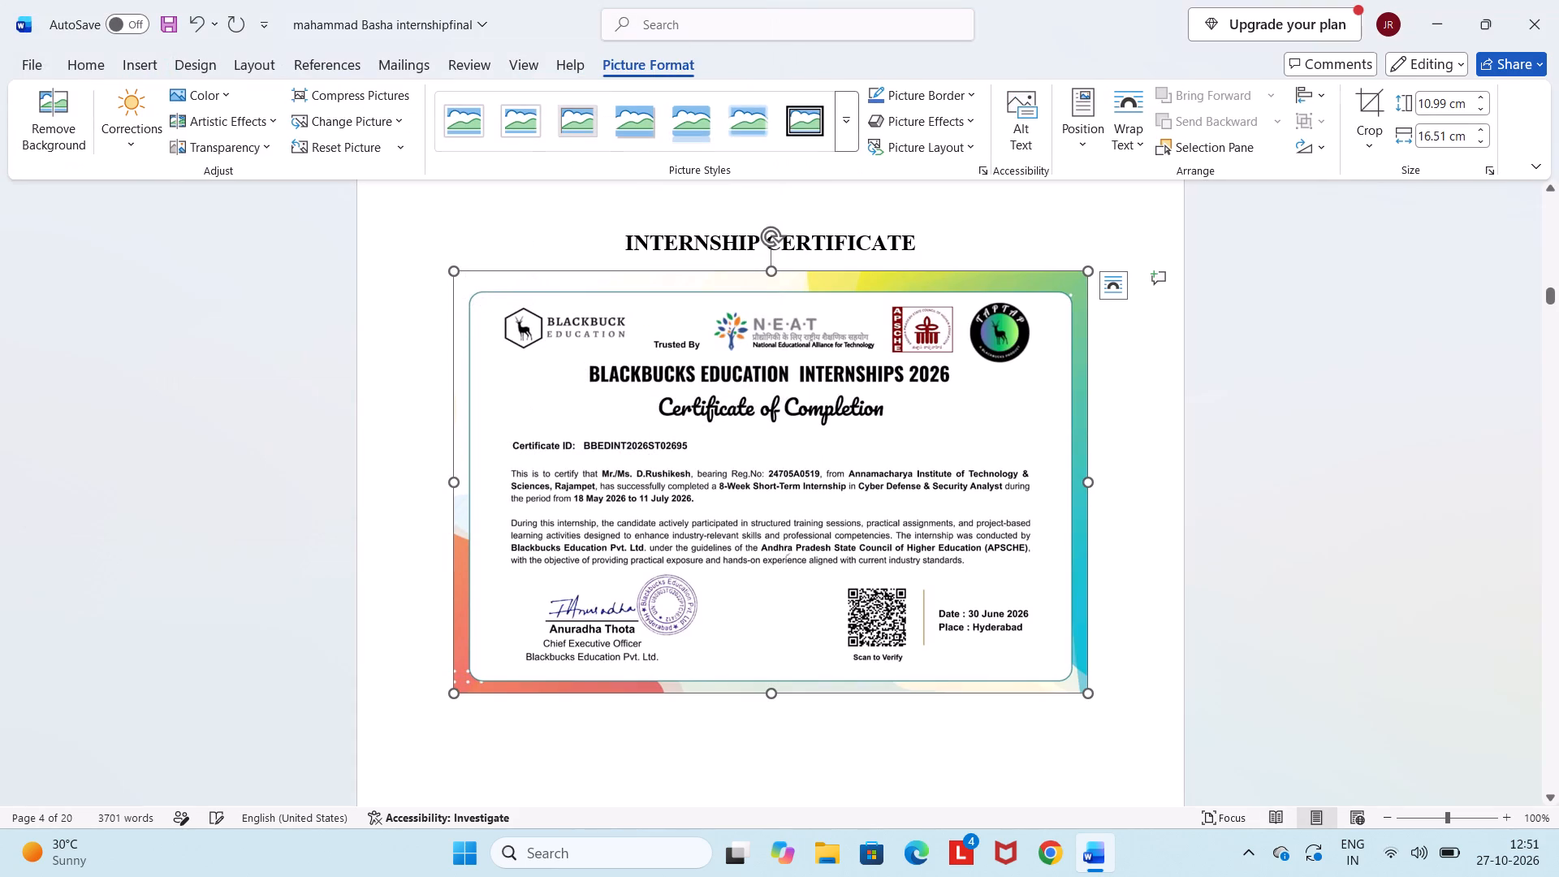
left_click(1166, 460)
Examine the pages from the certificate through the abstract, contents and introduction for remaining details of the old student.
scroll(1166, 460, "down", 2)
scroll(1166, 460, "up", 1)
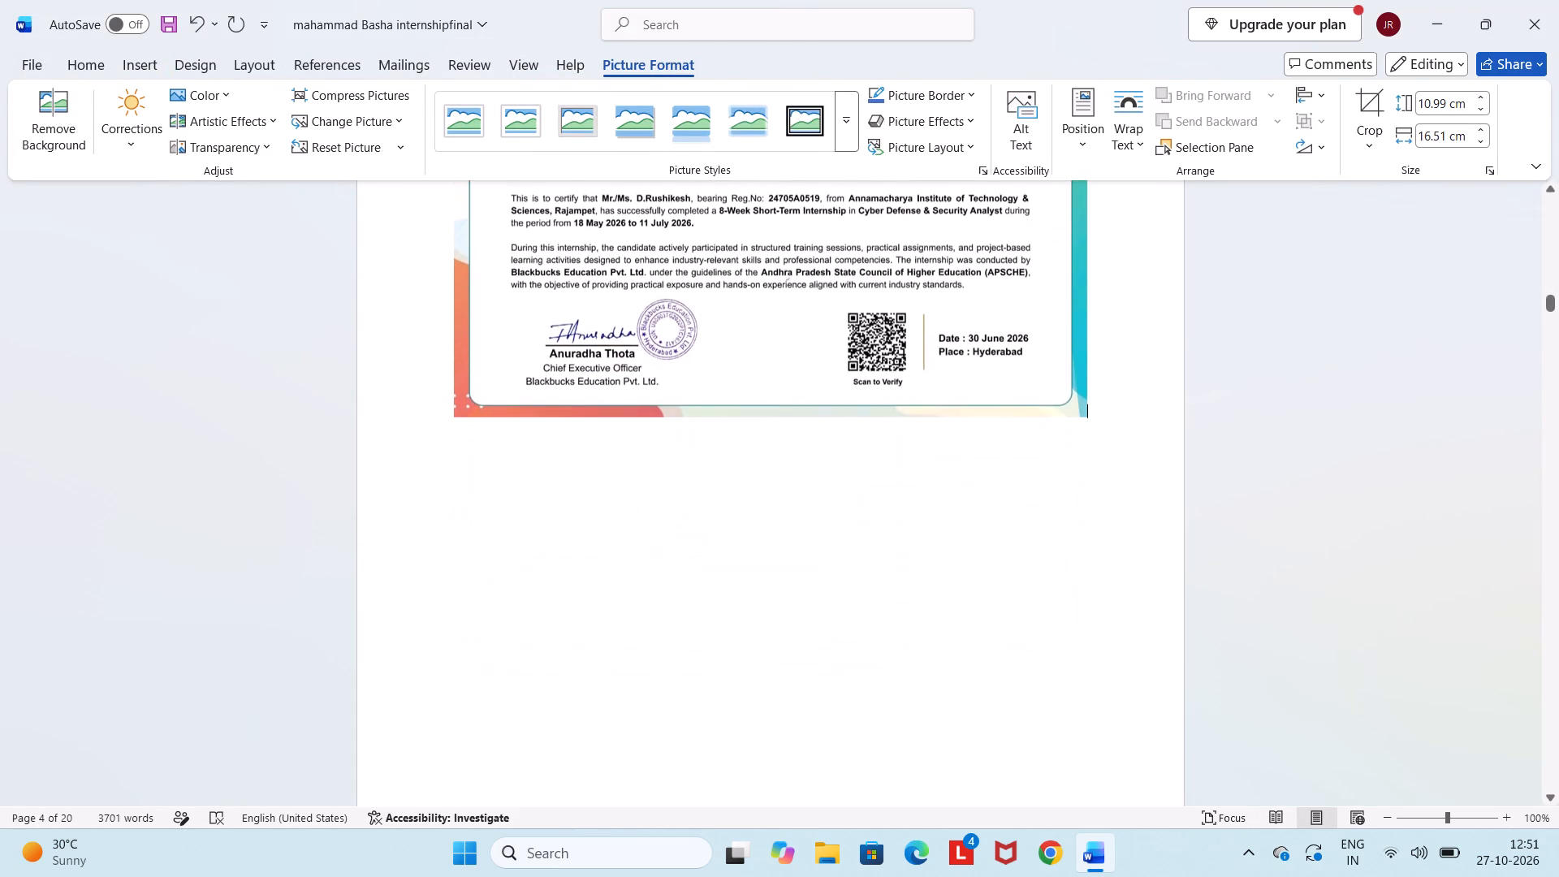
scroll(1166, 460, "up", 1)
scroll(1166, 460, "down", 4)
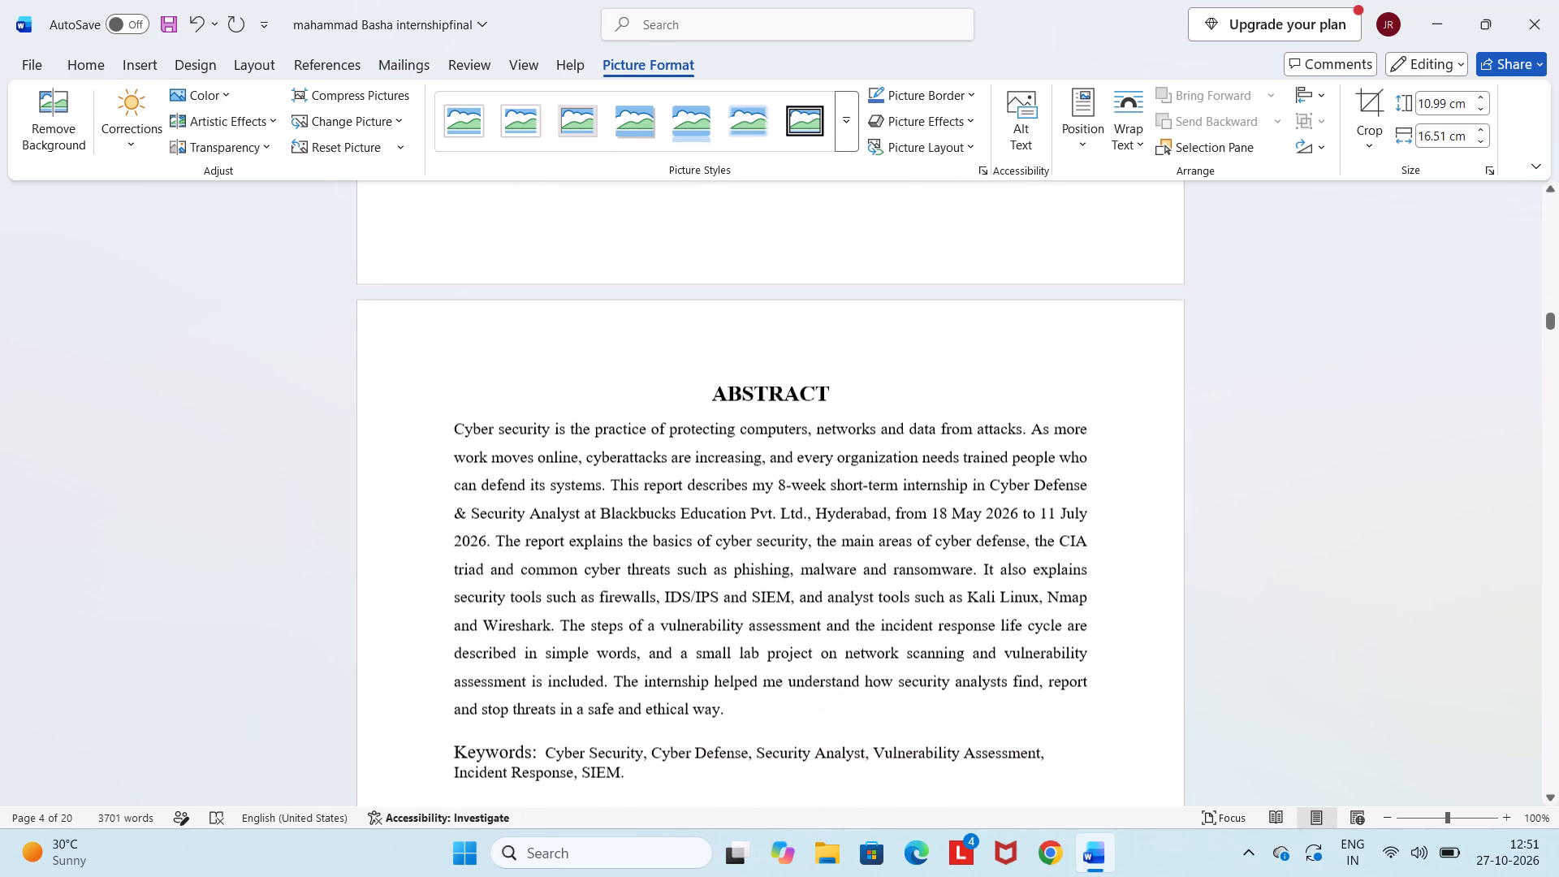
scroll(1166, 460, "down", 5)
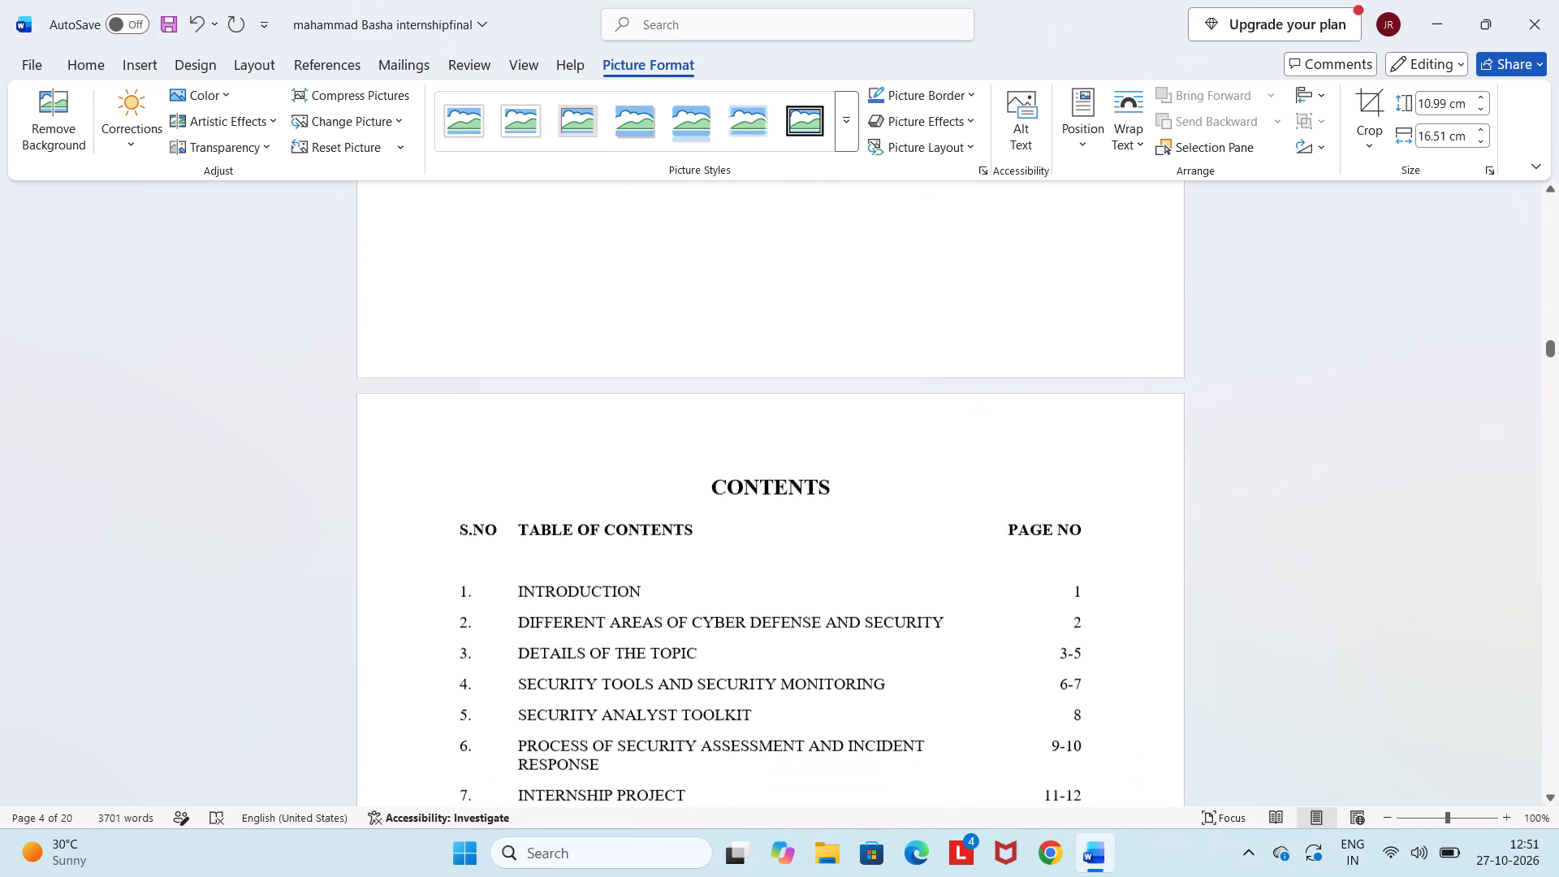
scroll(1166, 460, "down", 5)
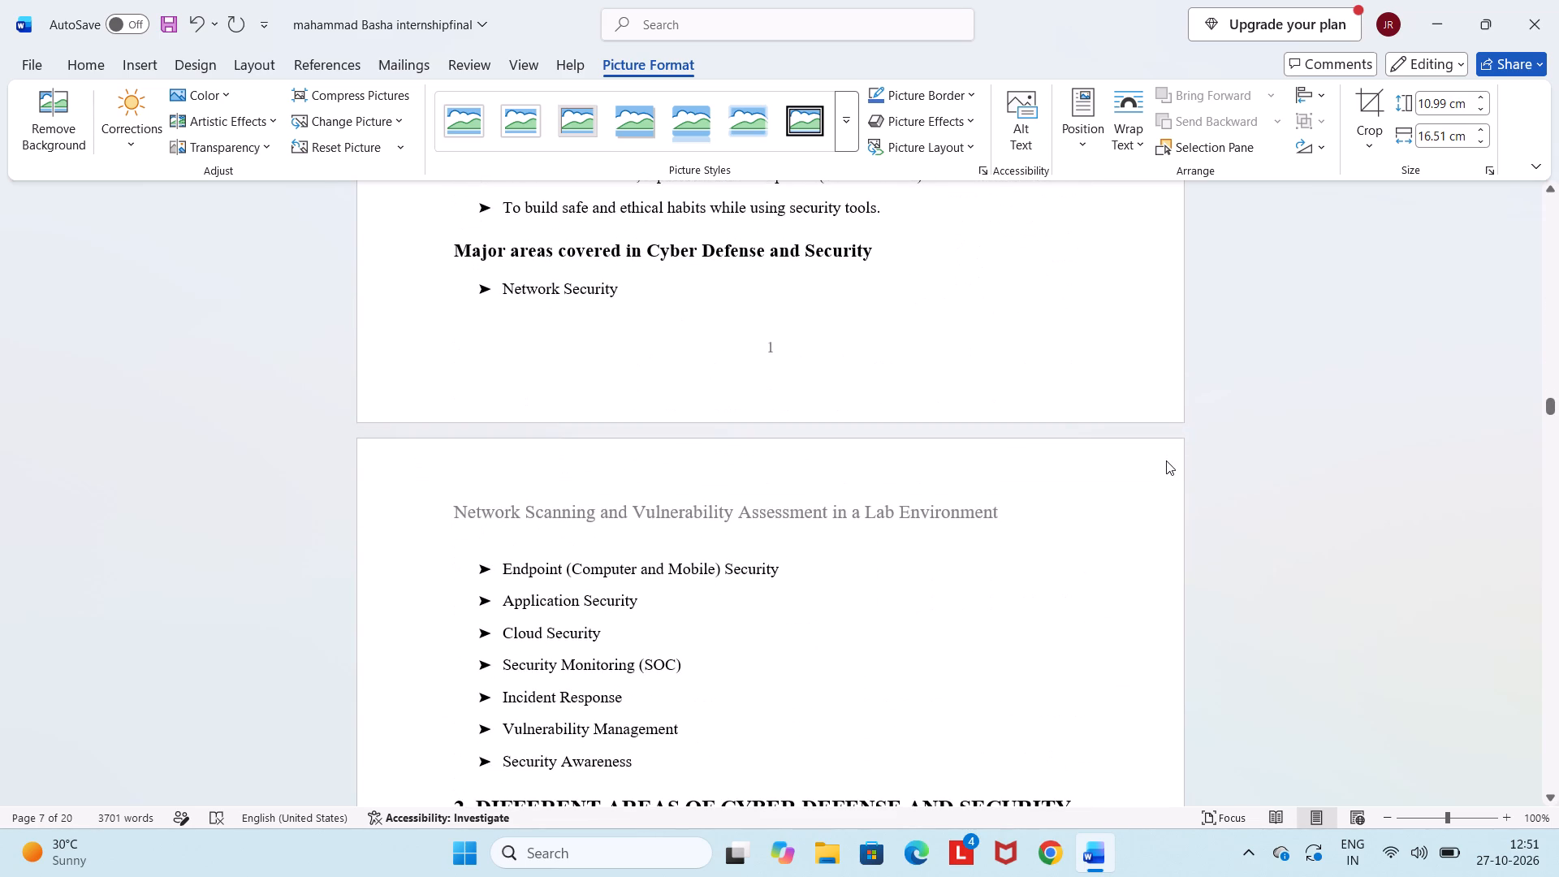
scroll(1166, 460, "down", 1)
scroll(925, 423, "up", 2)
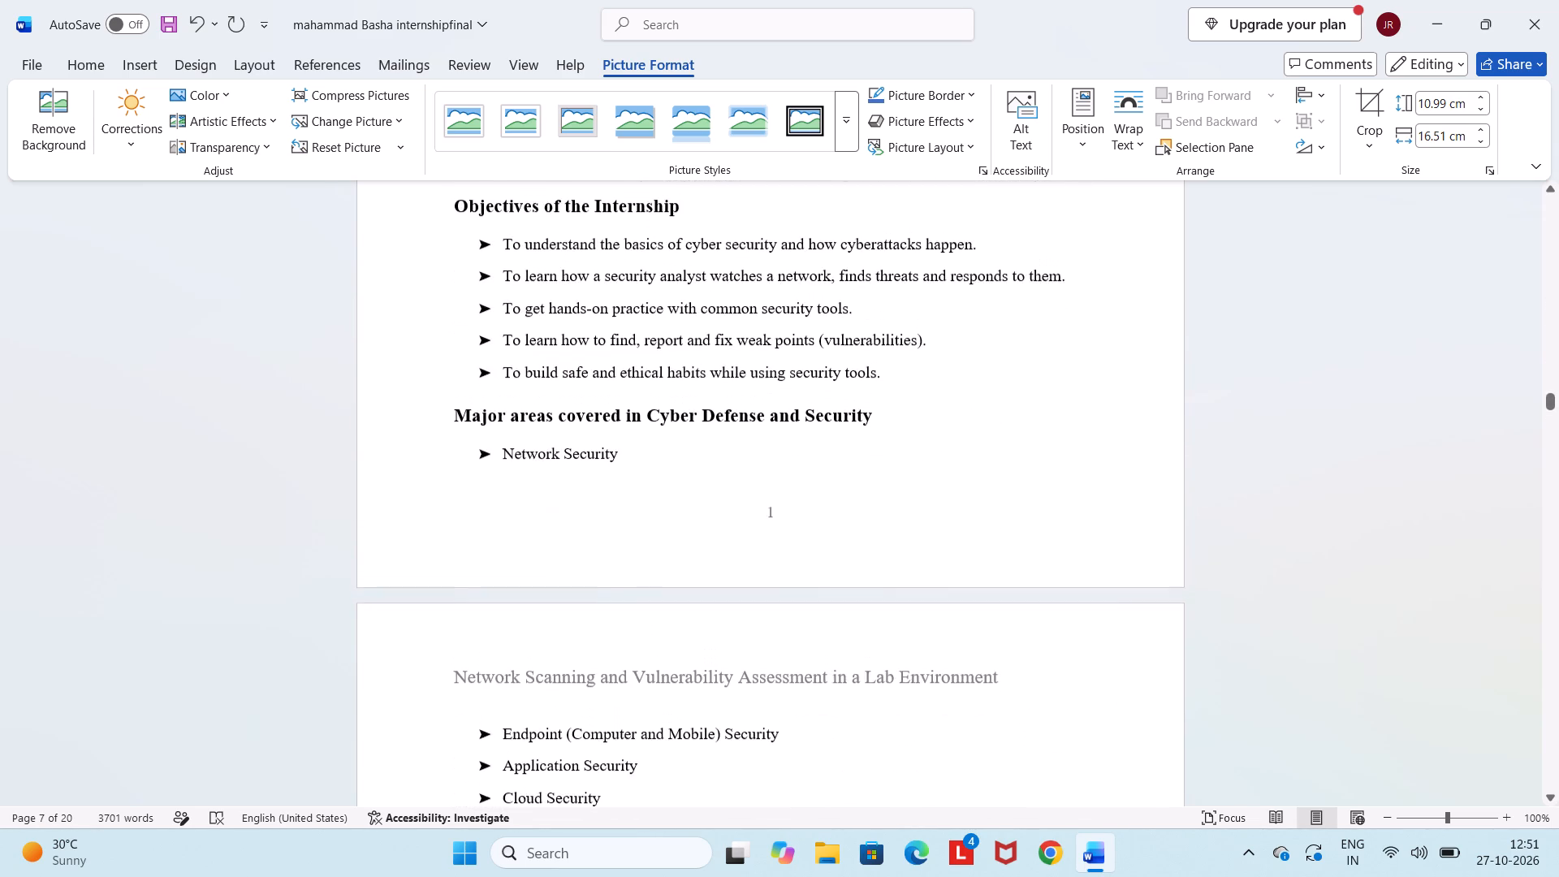
scroll(925, 423, "up", 2)
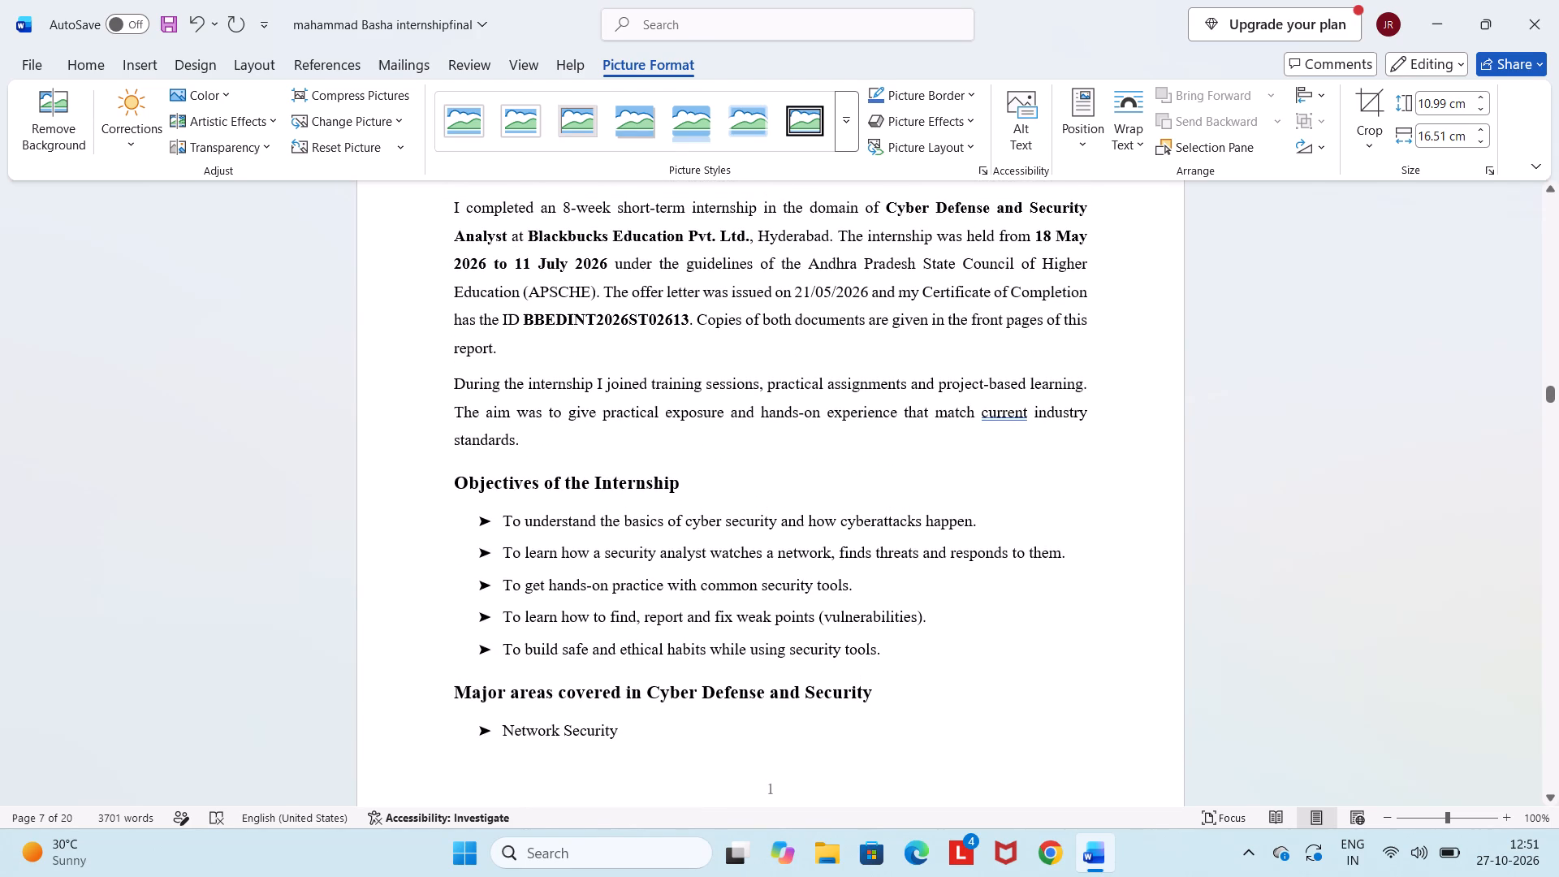
Correct the last two digits of the certificate ID in the About the Internship paragraph to match the new certificate picture.
left_click(686, 311)
key("BackSpace")
key("BackSpace")
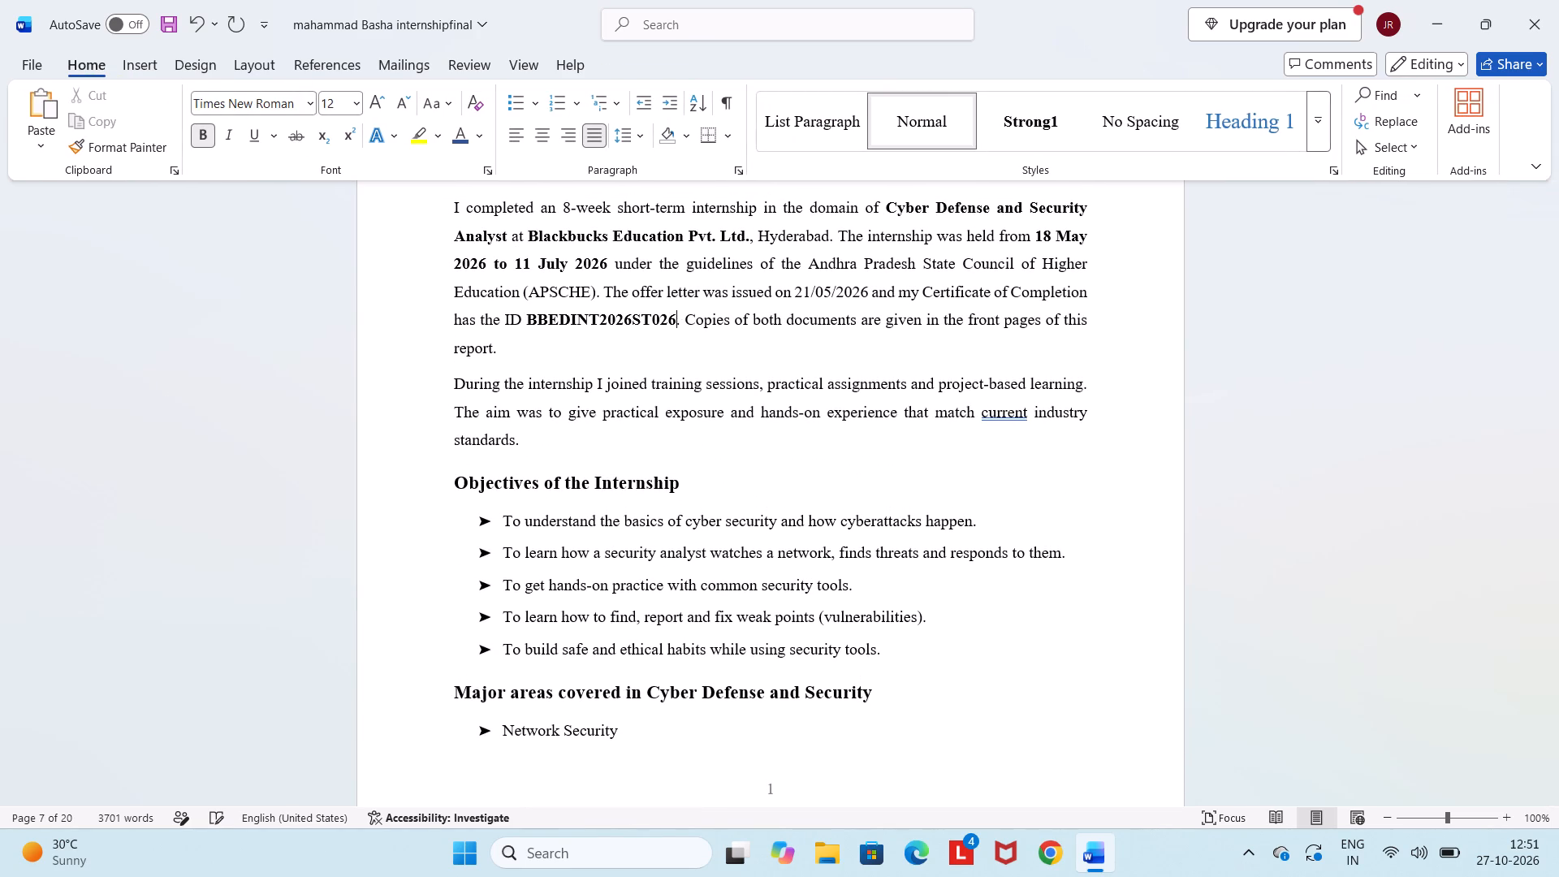
type("95")
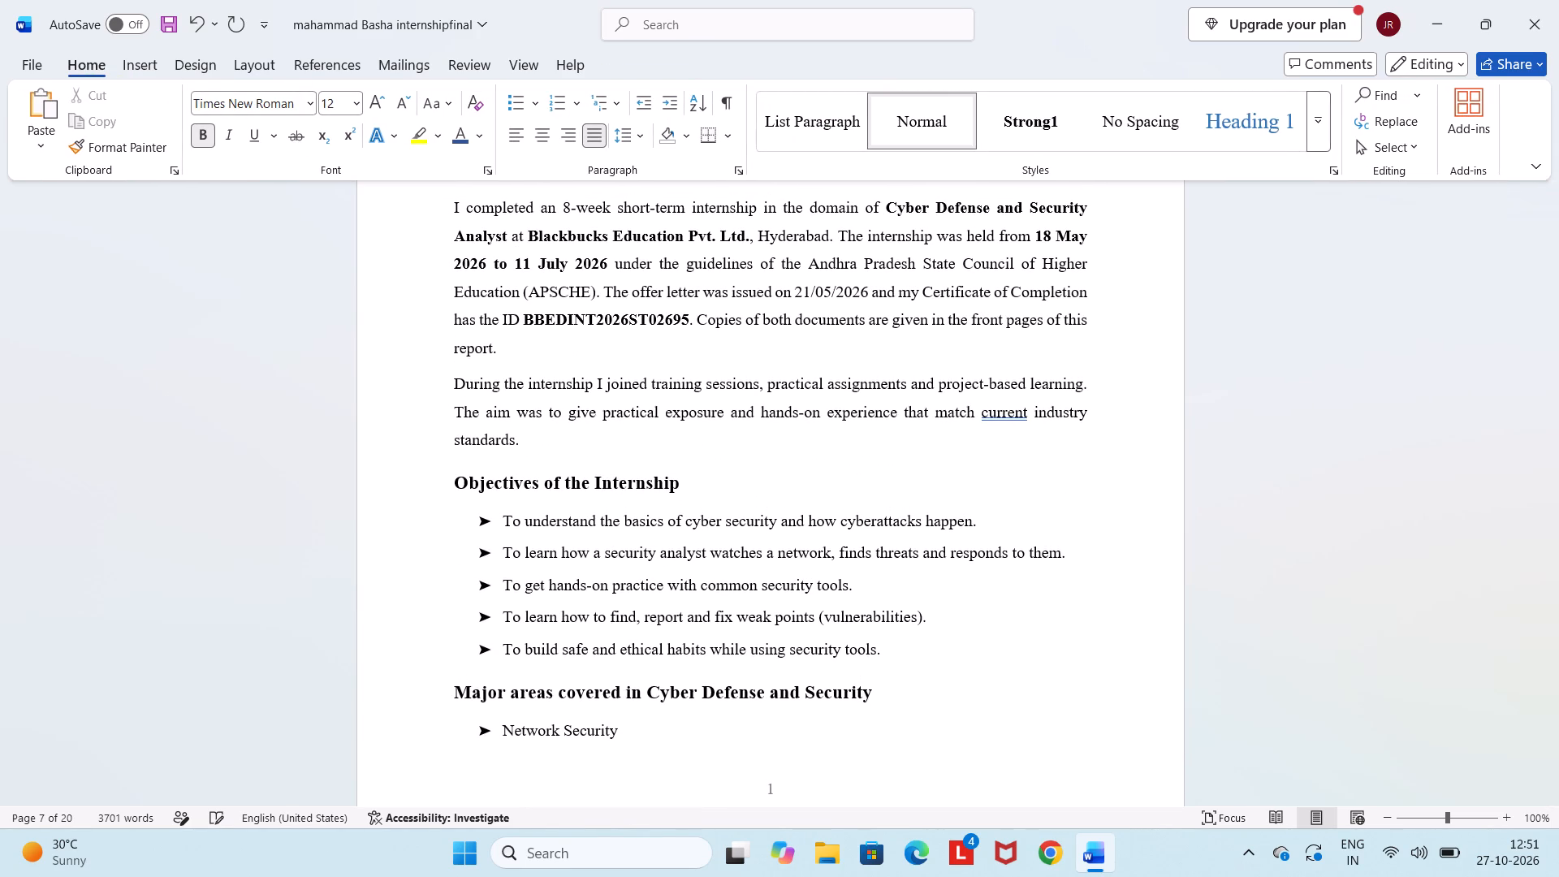
Check the introduction's certificate ID against the certificate picture and review the remaining pages through to the references.
scroll(901, 482, "up", 2)
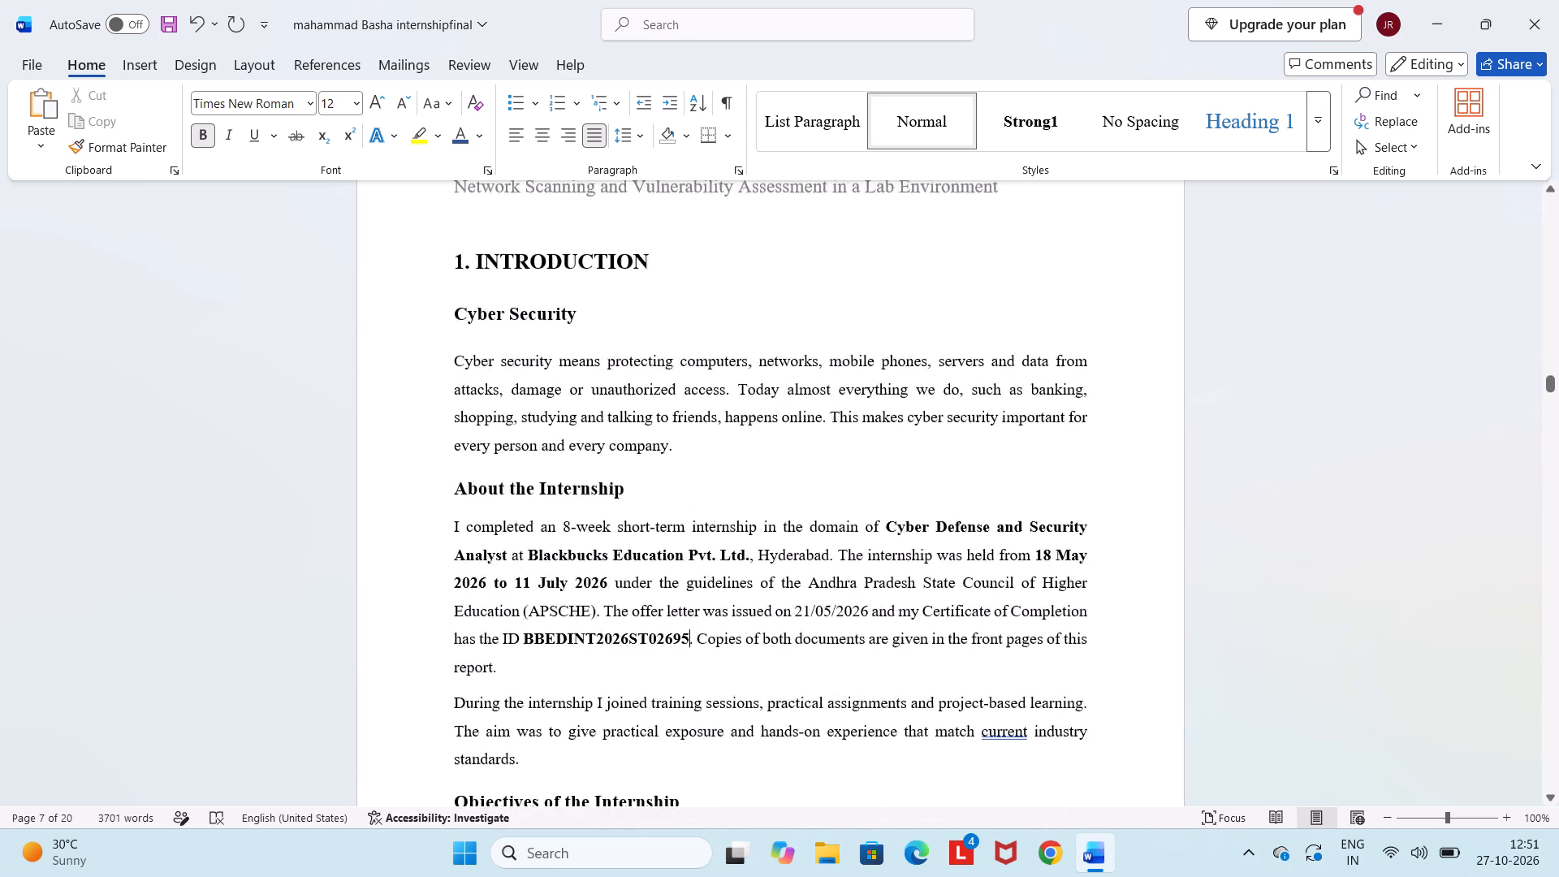
scroll(901, 482, "up", 6)
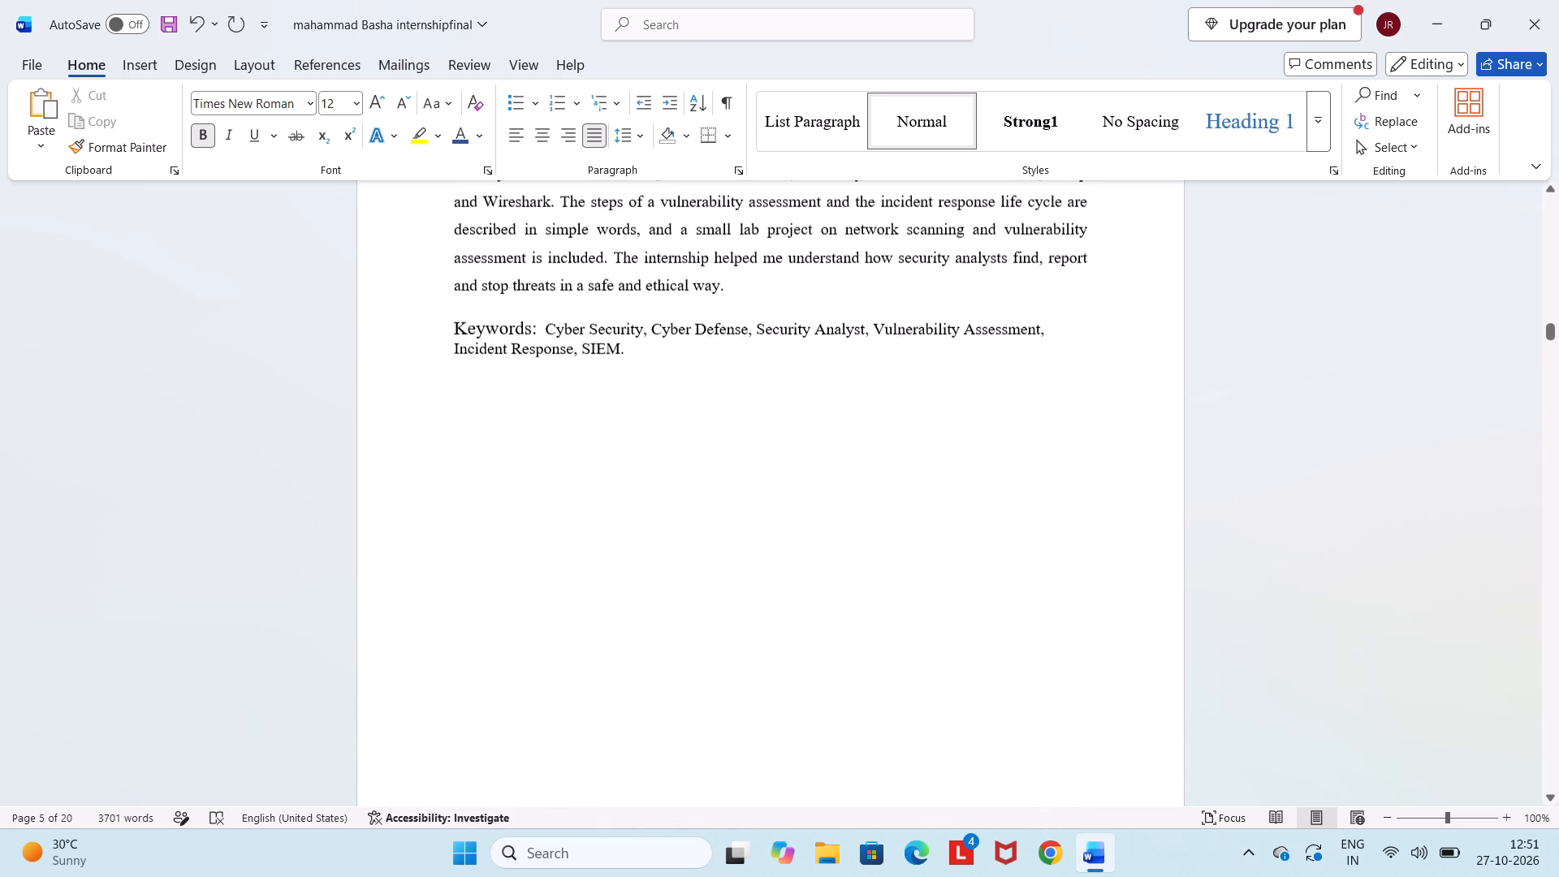
scroll(901, 482, "up", 2)
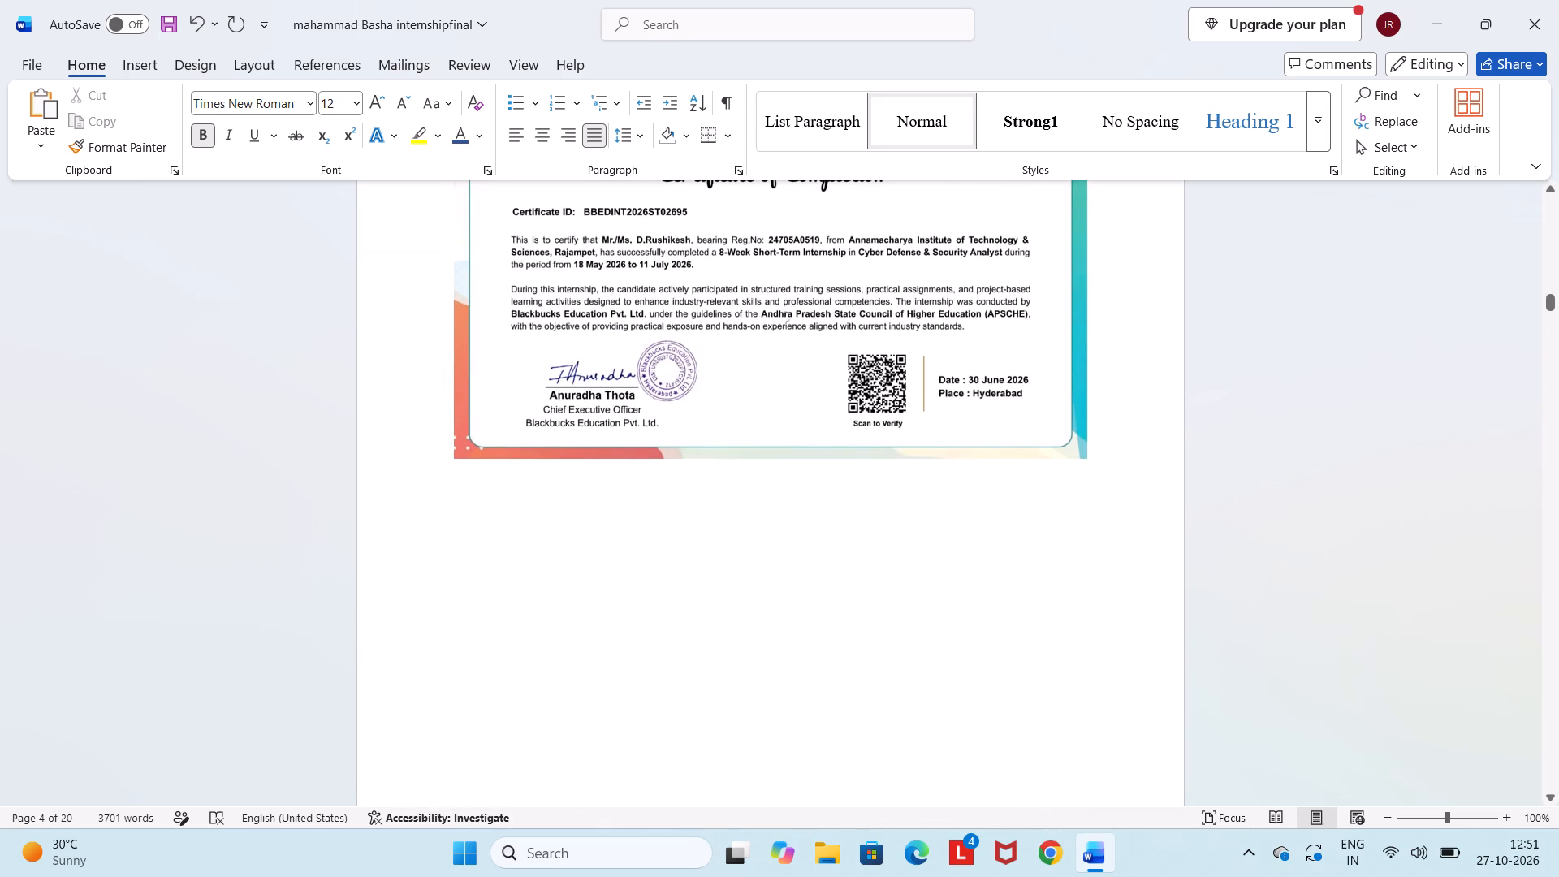
scroll(901, 482, "down", 6)
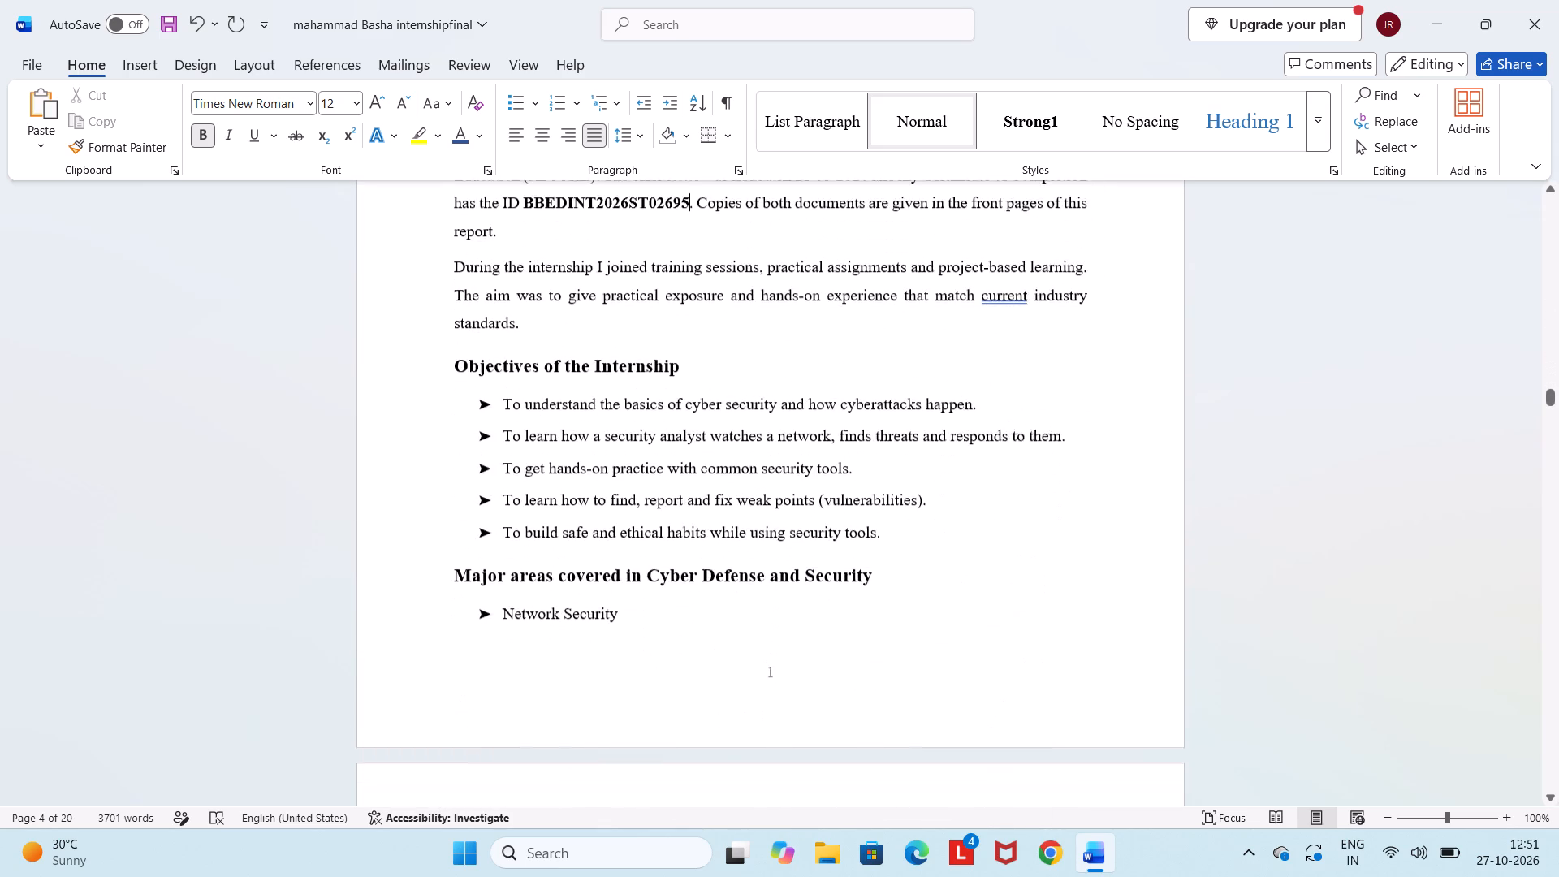
scroll(901, 482, "down", 3)
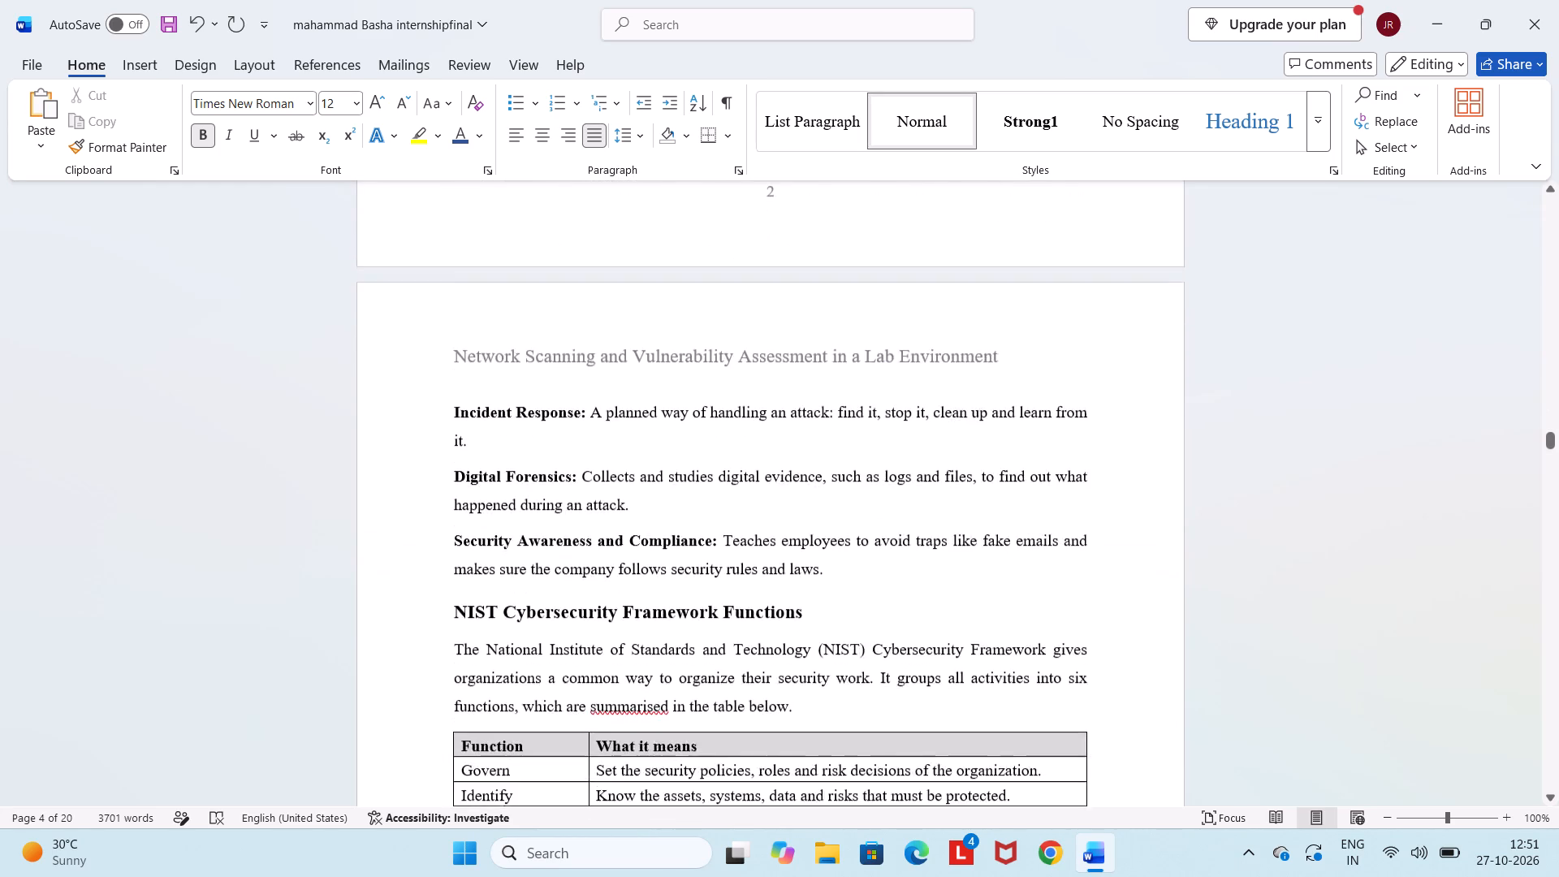
scroll(901, 482, "down", 8)
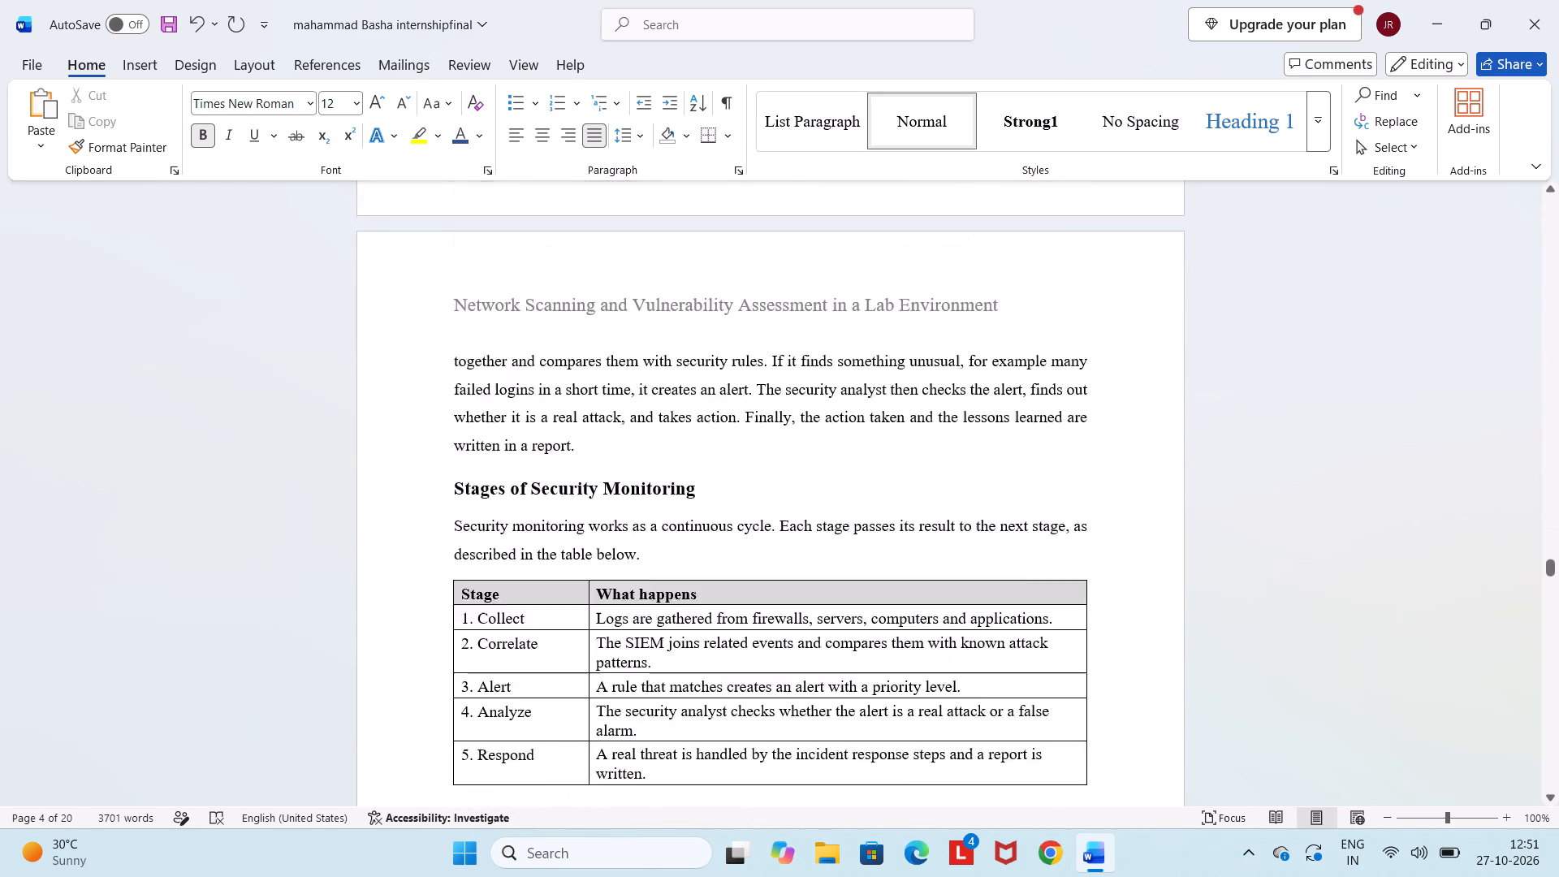
scroll(901, 482, "down", 3)
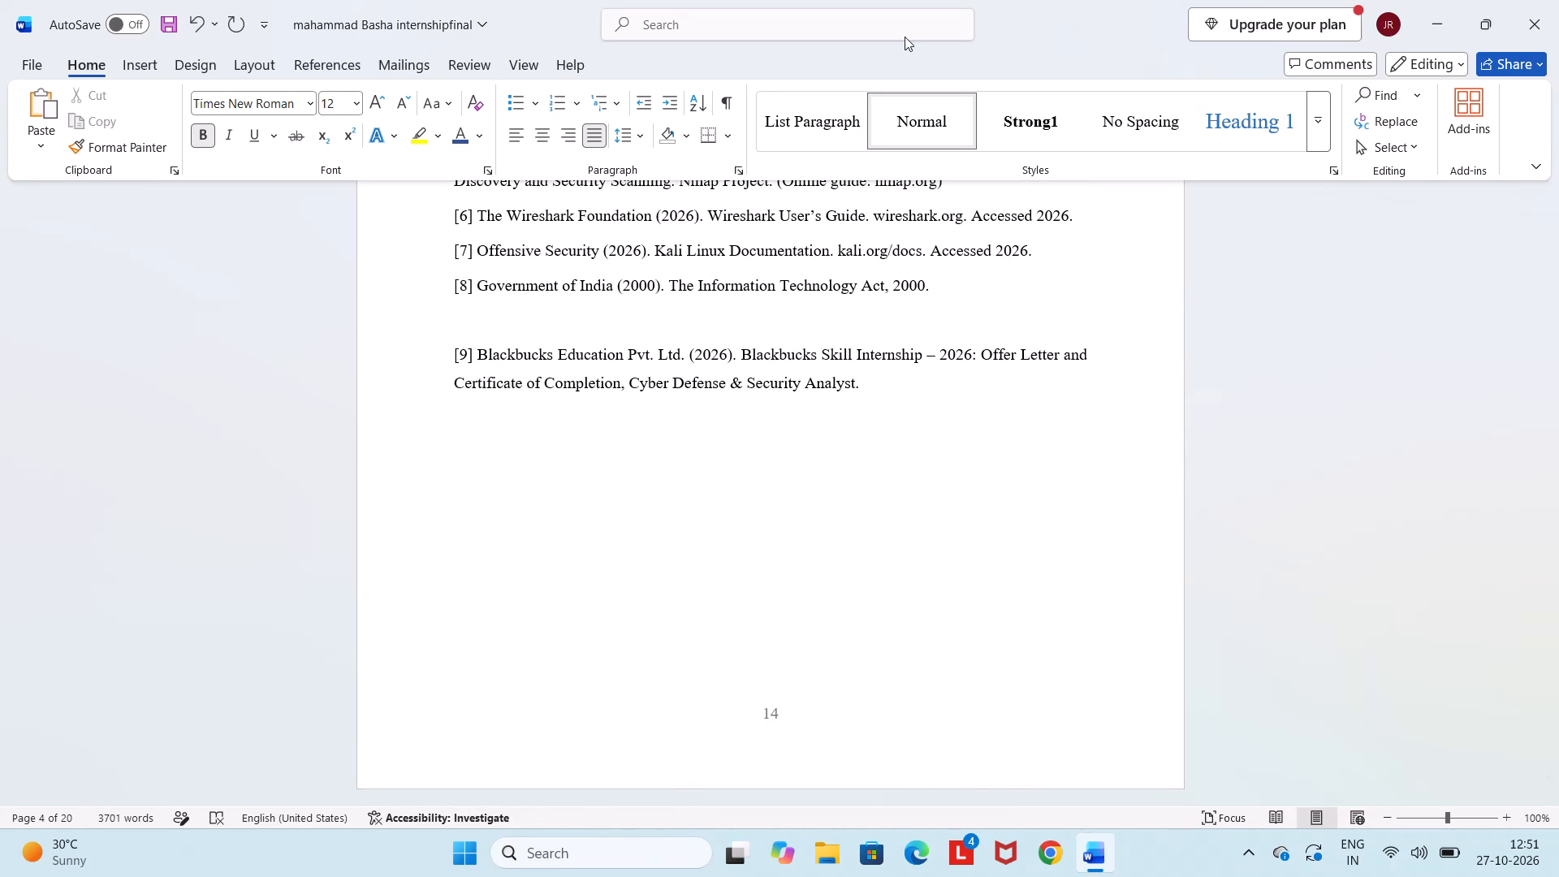
Save the report as a new Word document named "RUSHIKESH INTERNSHIP REPORT FINAL" in the Desktop folder.
left_click(28, 59)
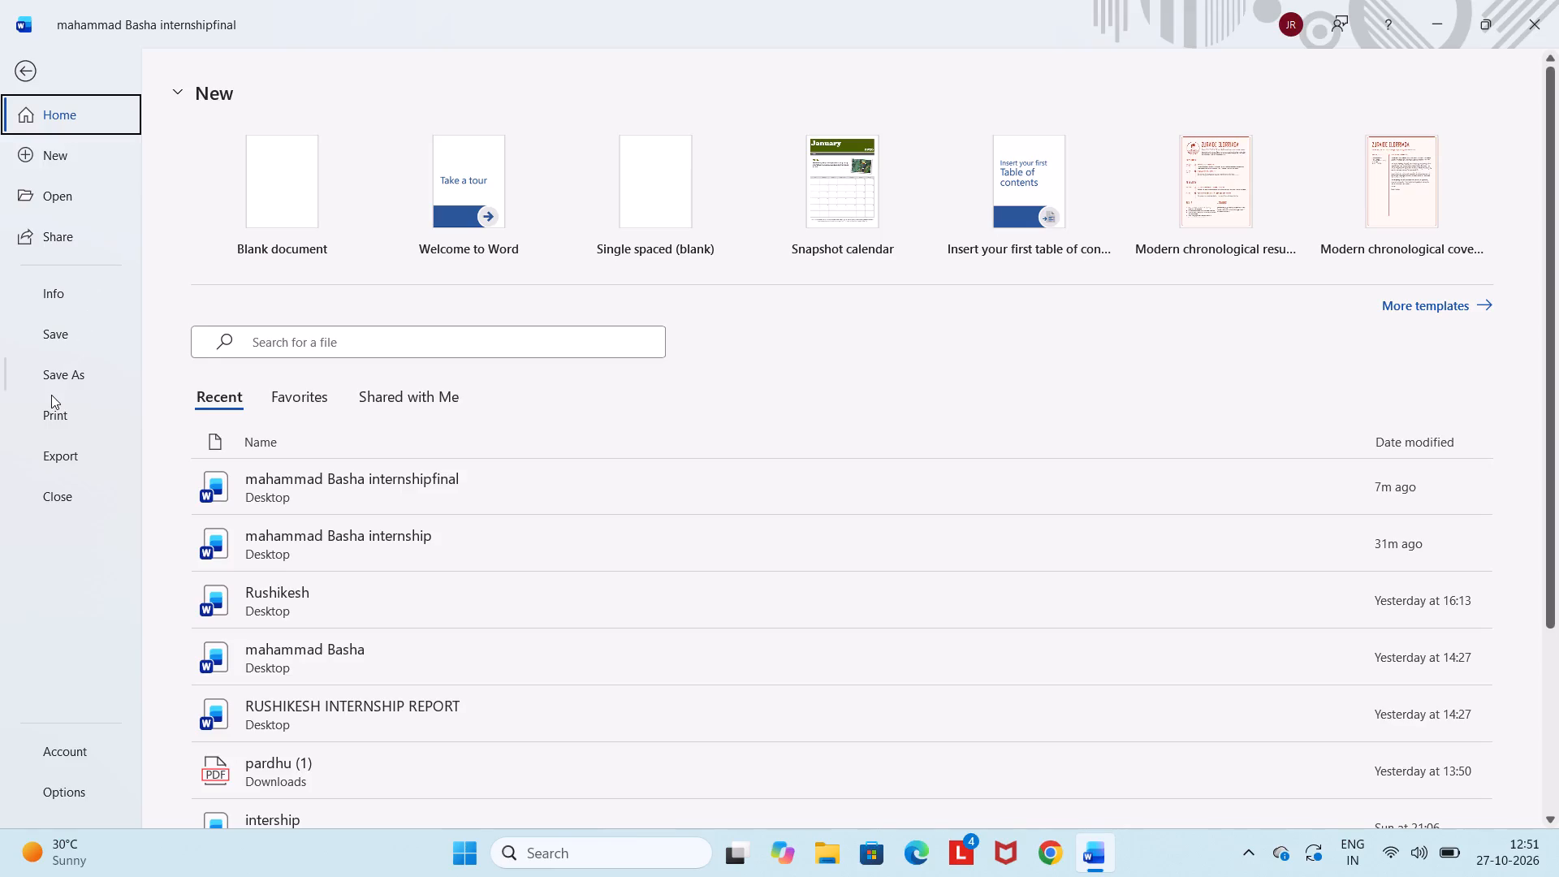
left_click(62, 374)
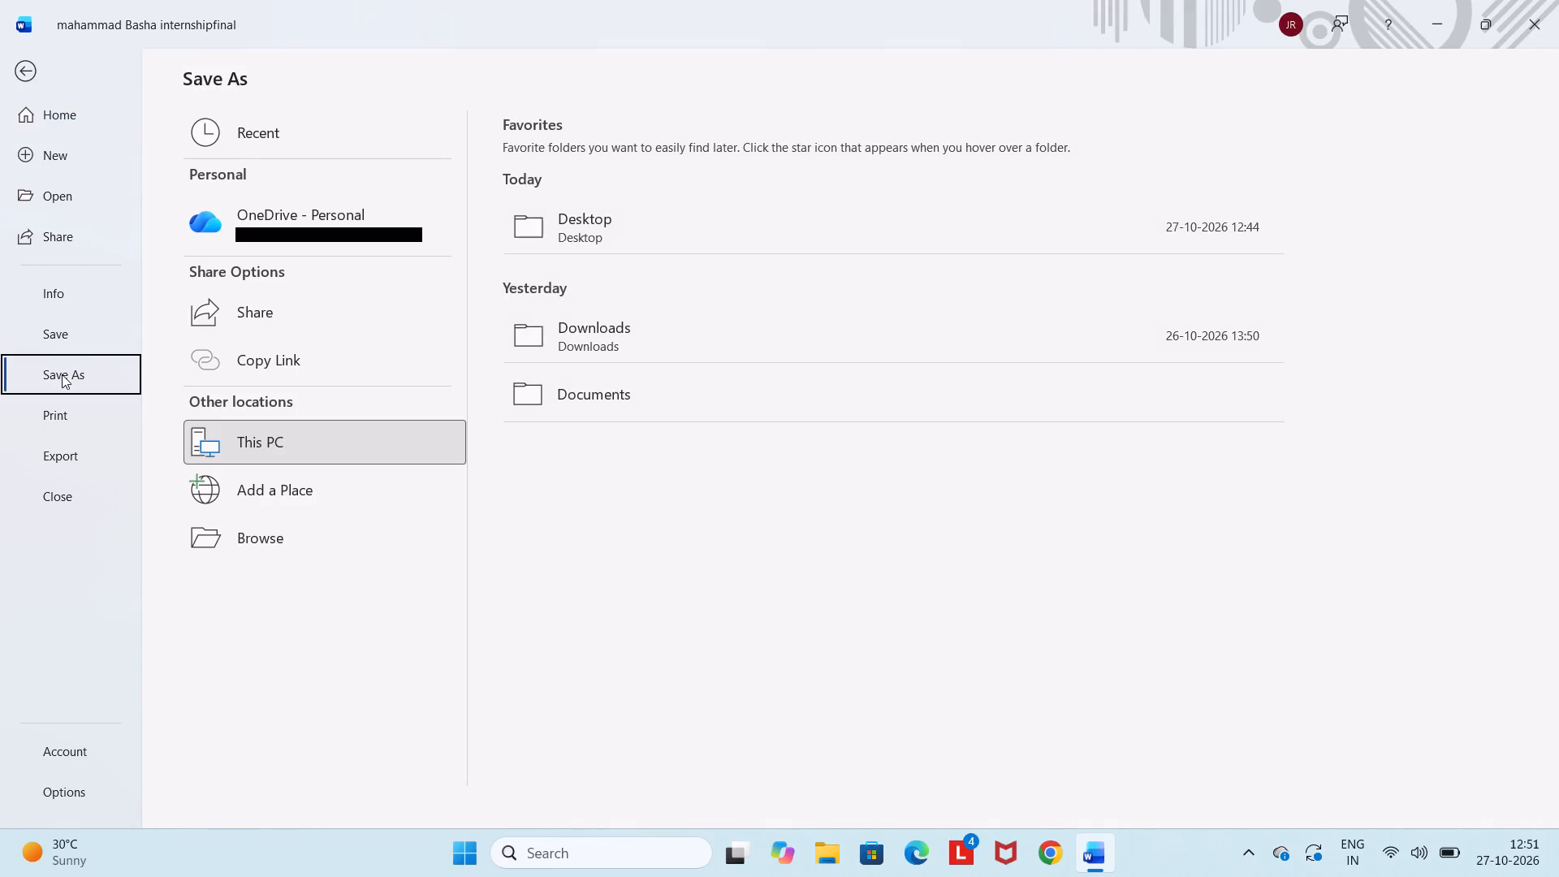
double_click(702, 200)
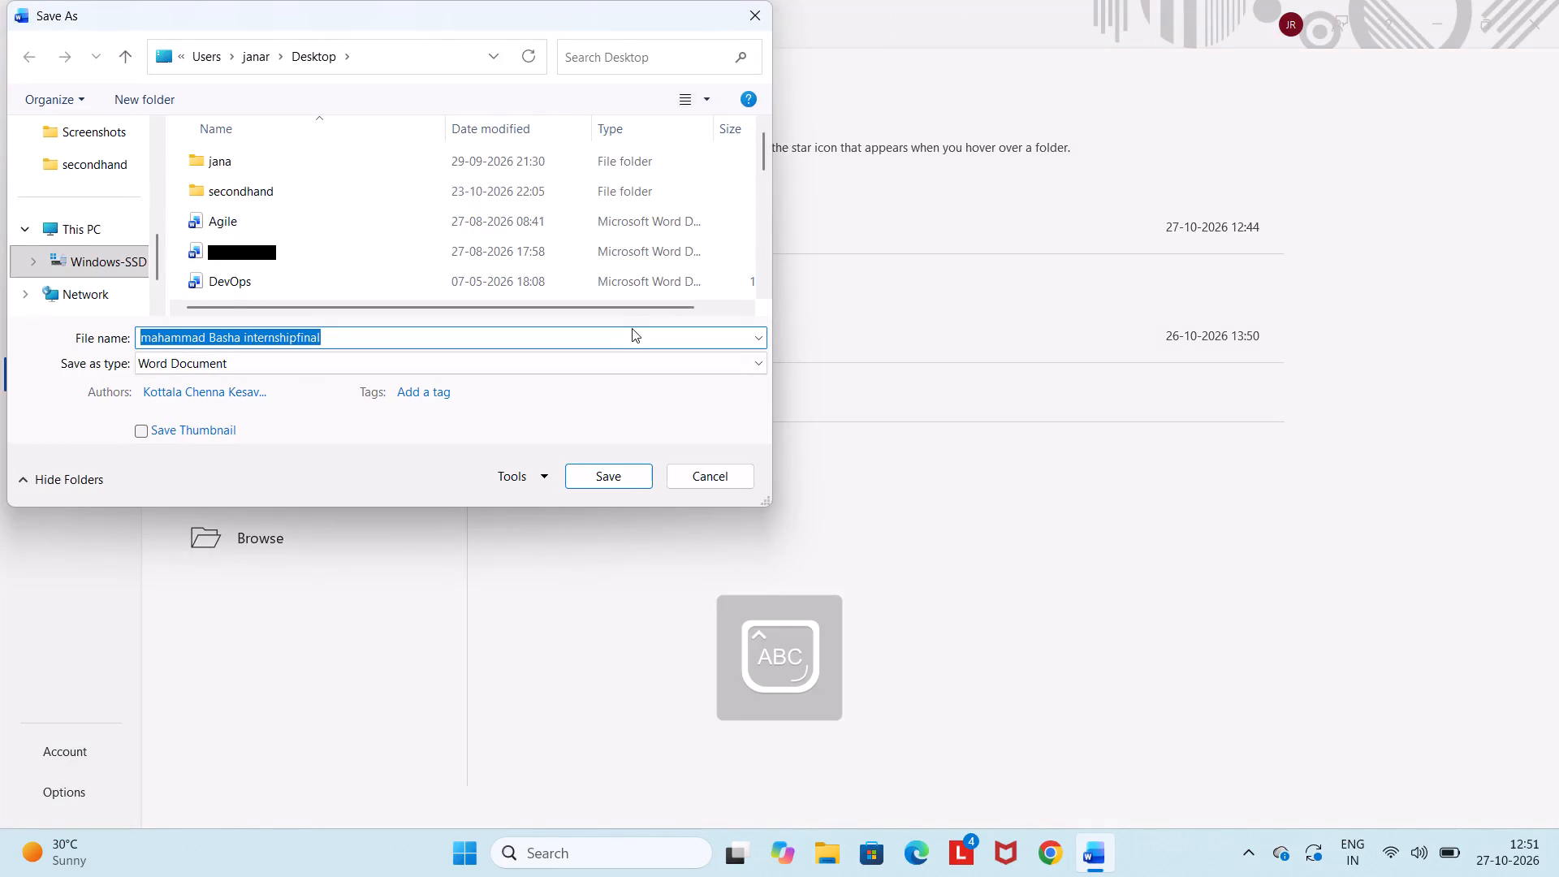
type("RU")
type("SHIKESH")
key("space")
type("INTERNSHIP REPORT")
key("space")
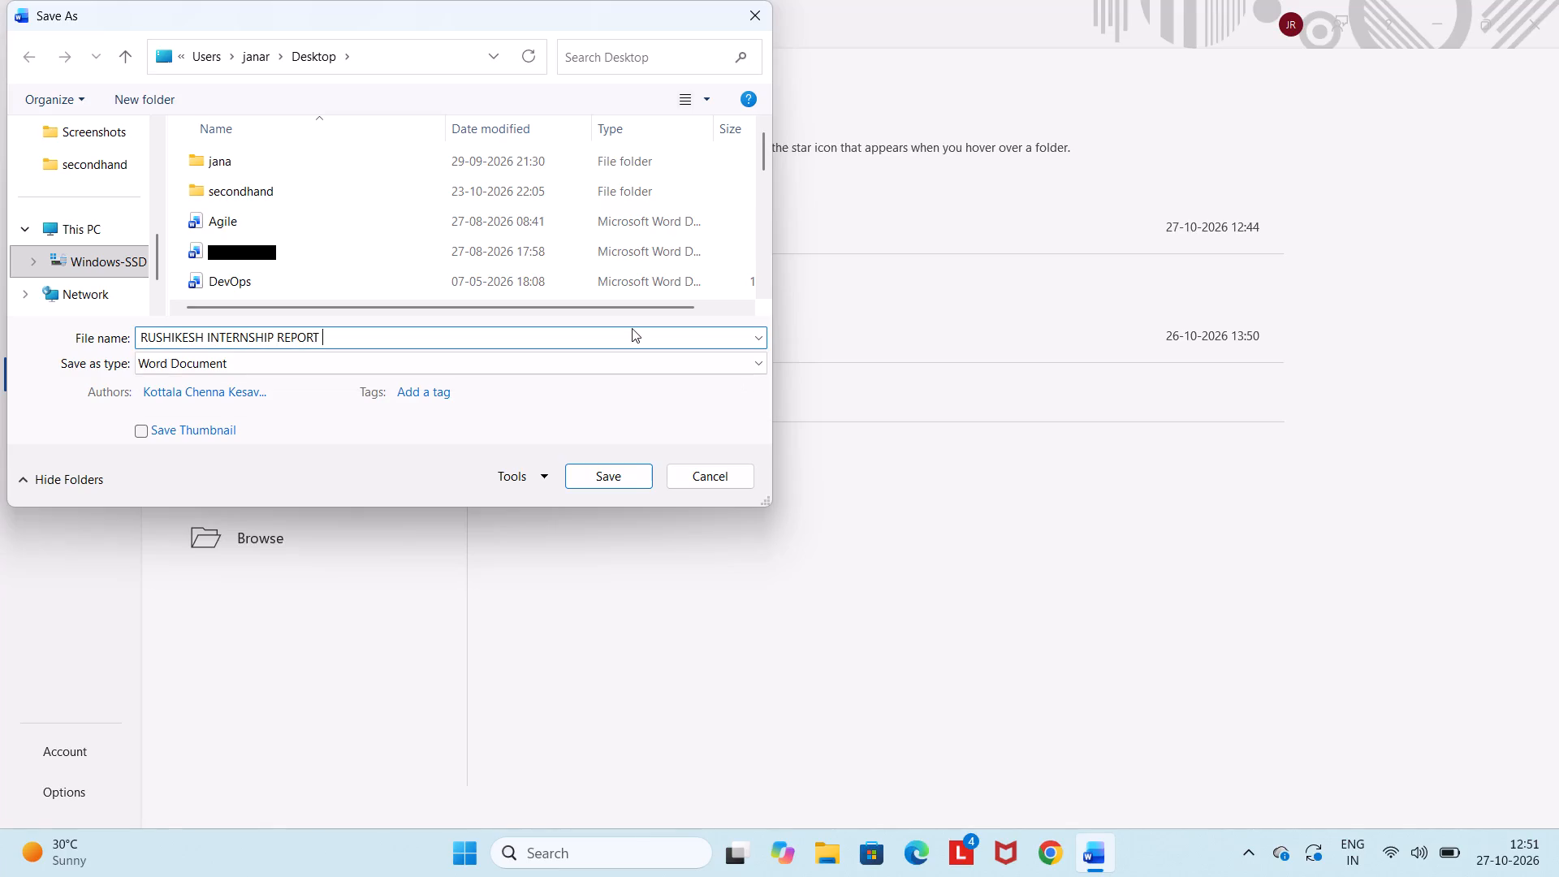
type("FINA")
key("l")
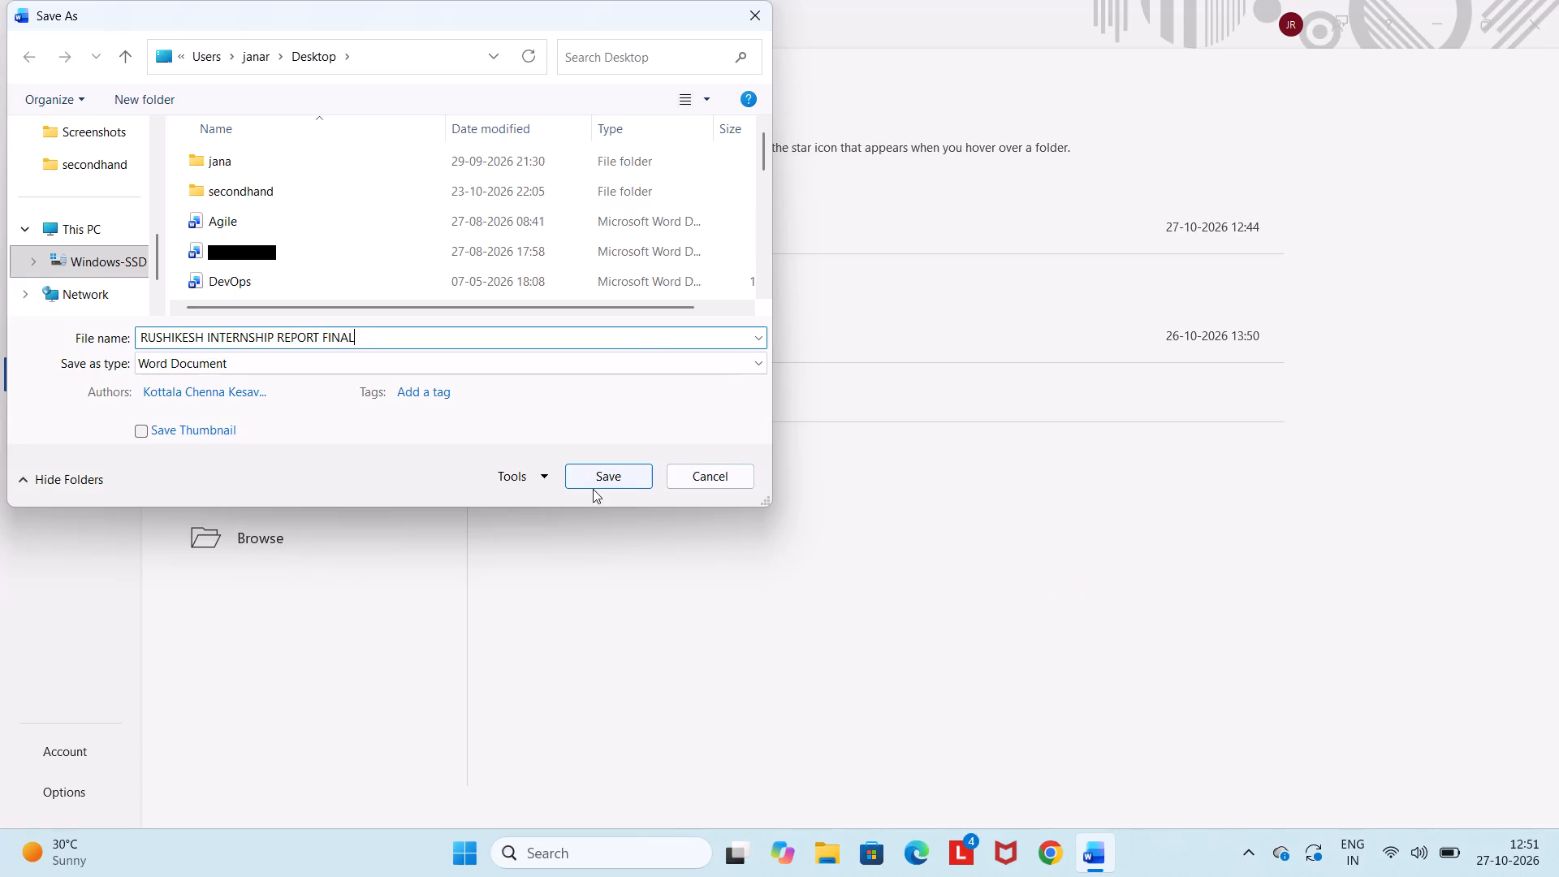
left_click(591, 482)
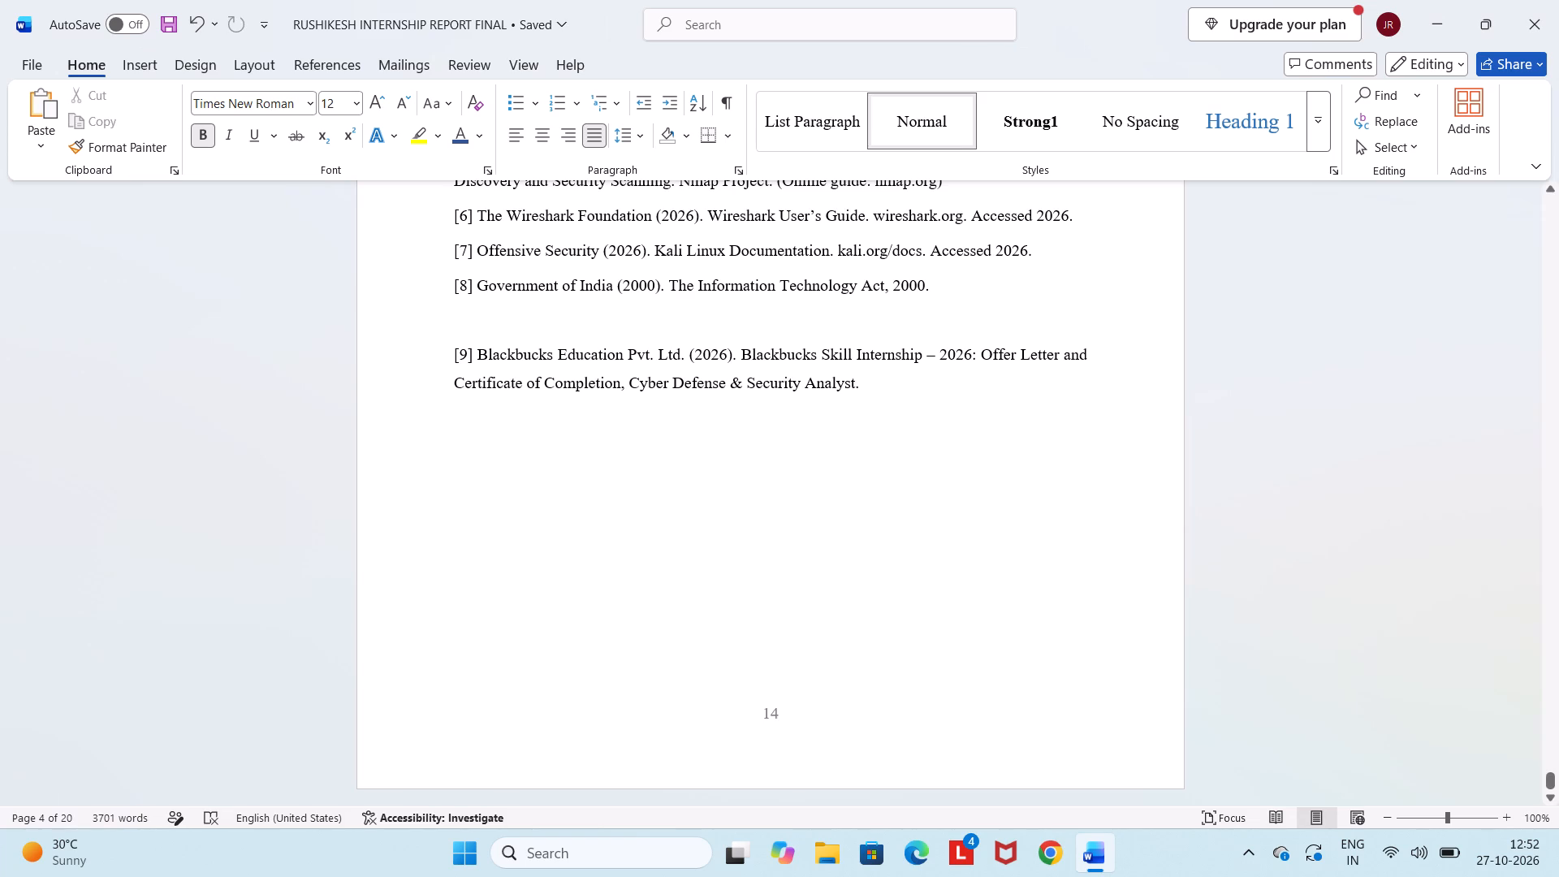
Review the saved report backwards from the references page towards the front pages.
scroll(591, 482, "up", 8)
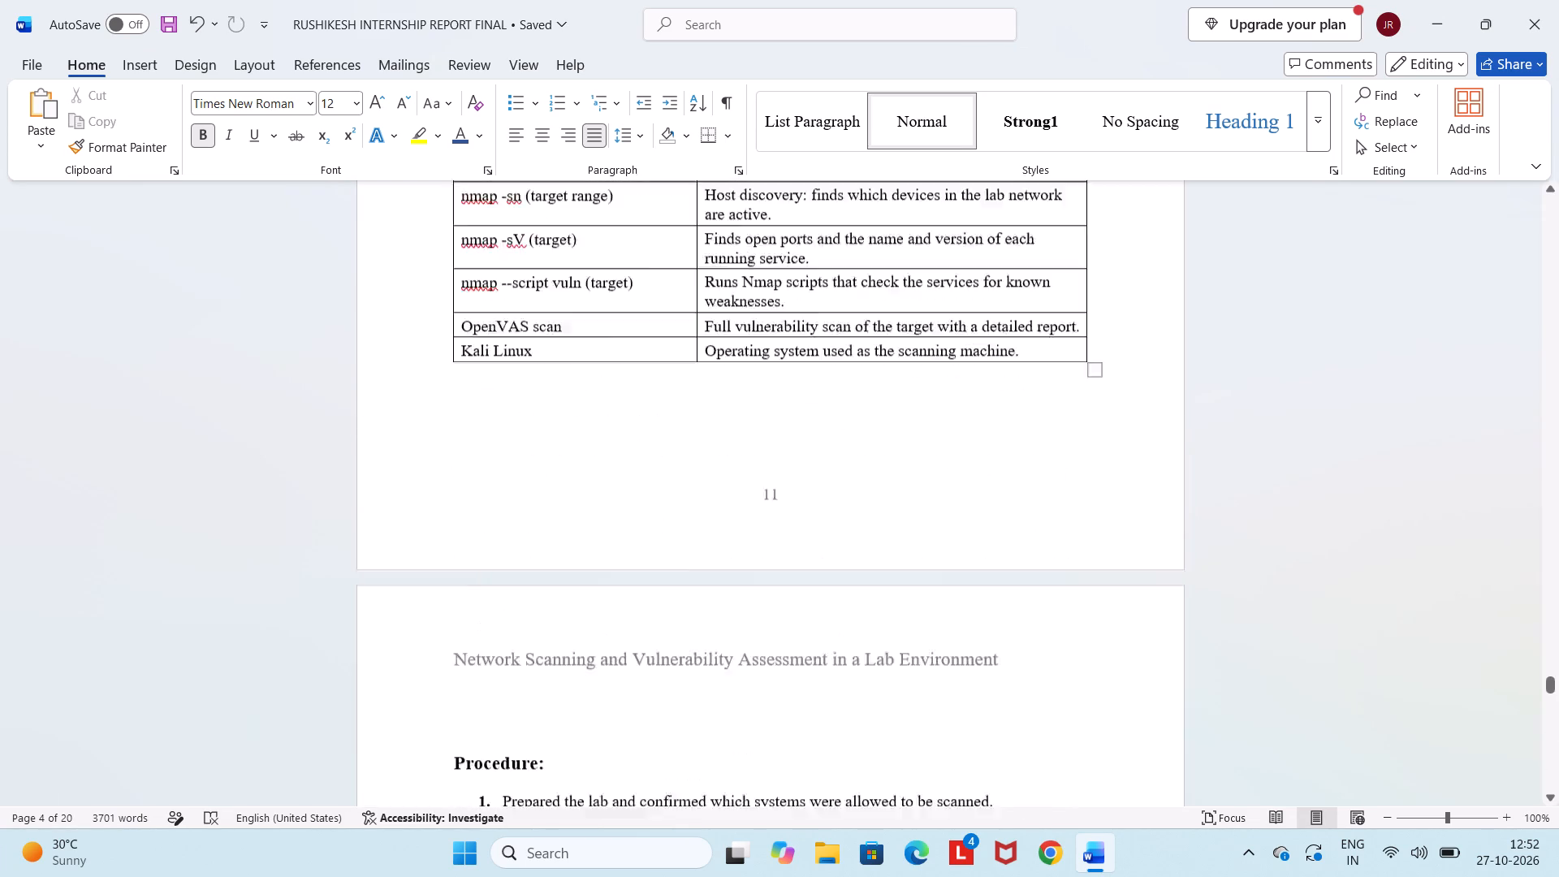
scroll(591, 482, "up", 2)
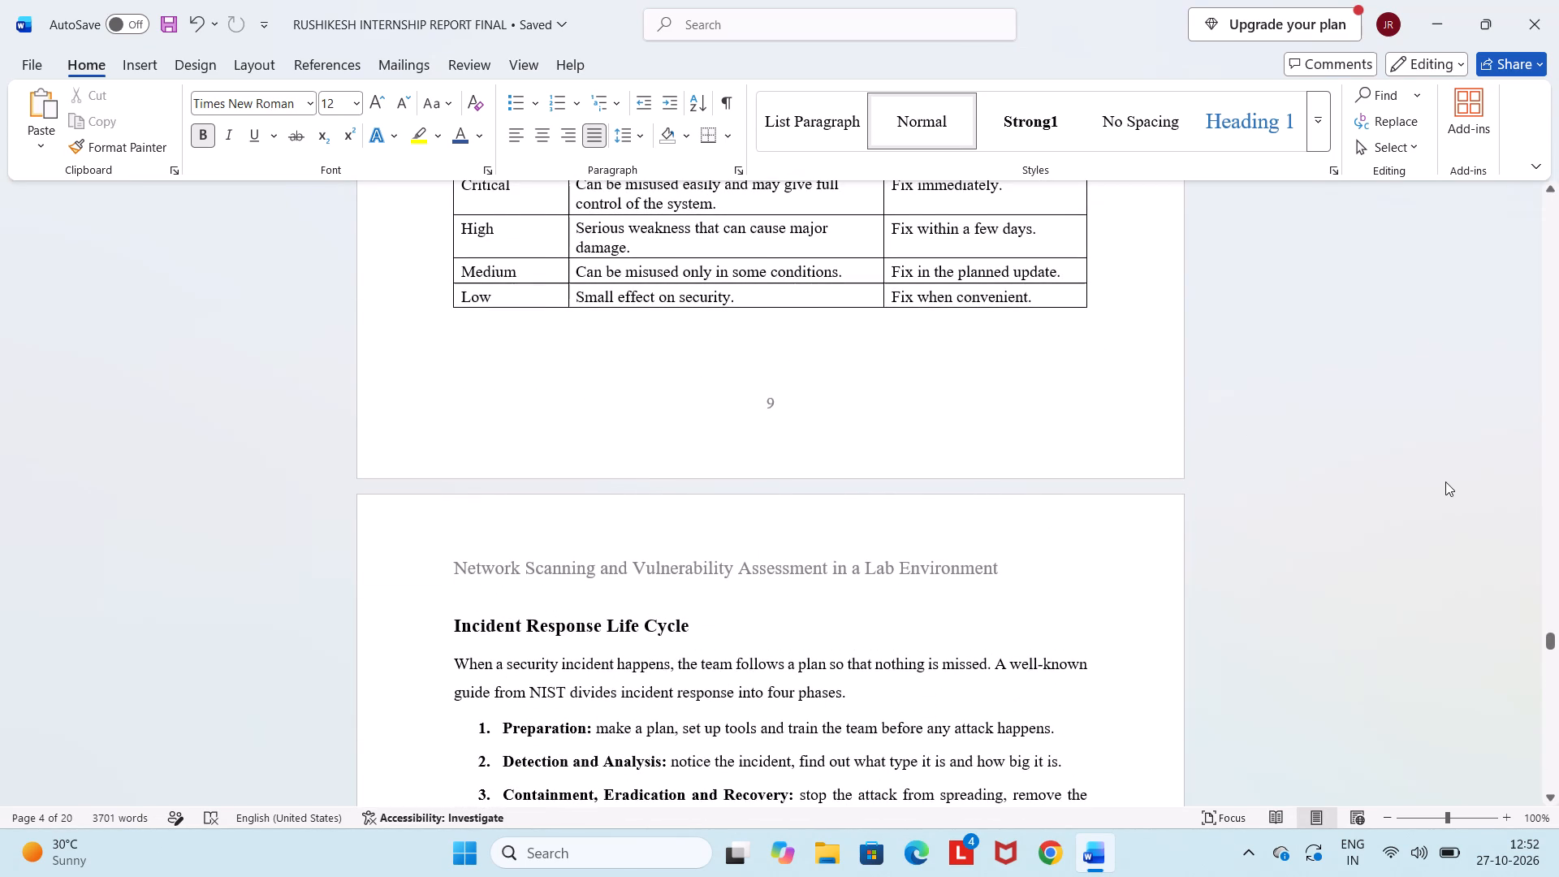
Review the report backwards from the Incident Response Life Cycle section to the title page, and check the overall layout of the front pages.
scroll(1205, 437, "up", 9)
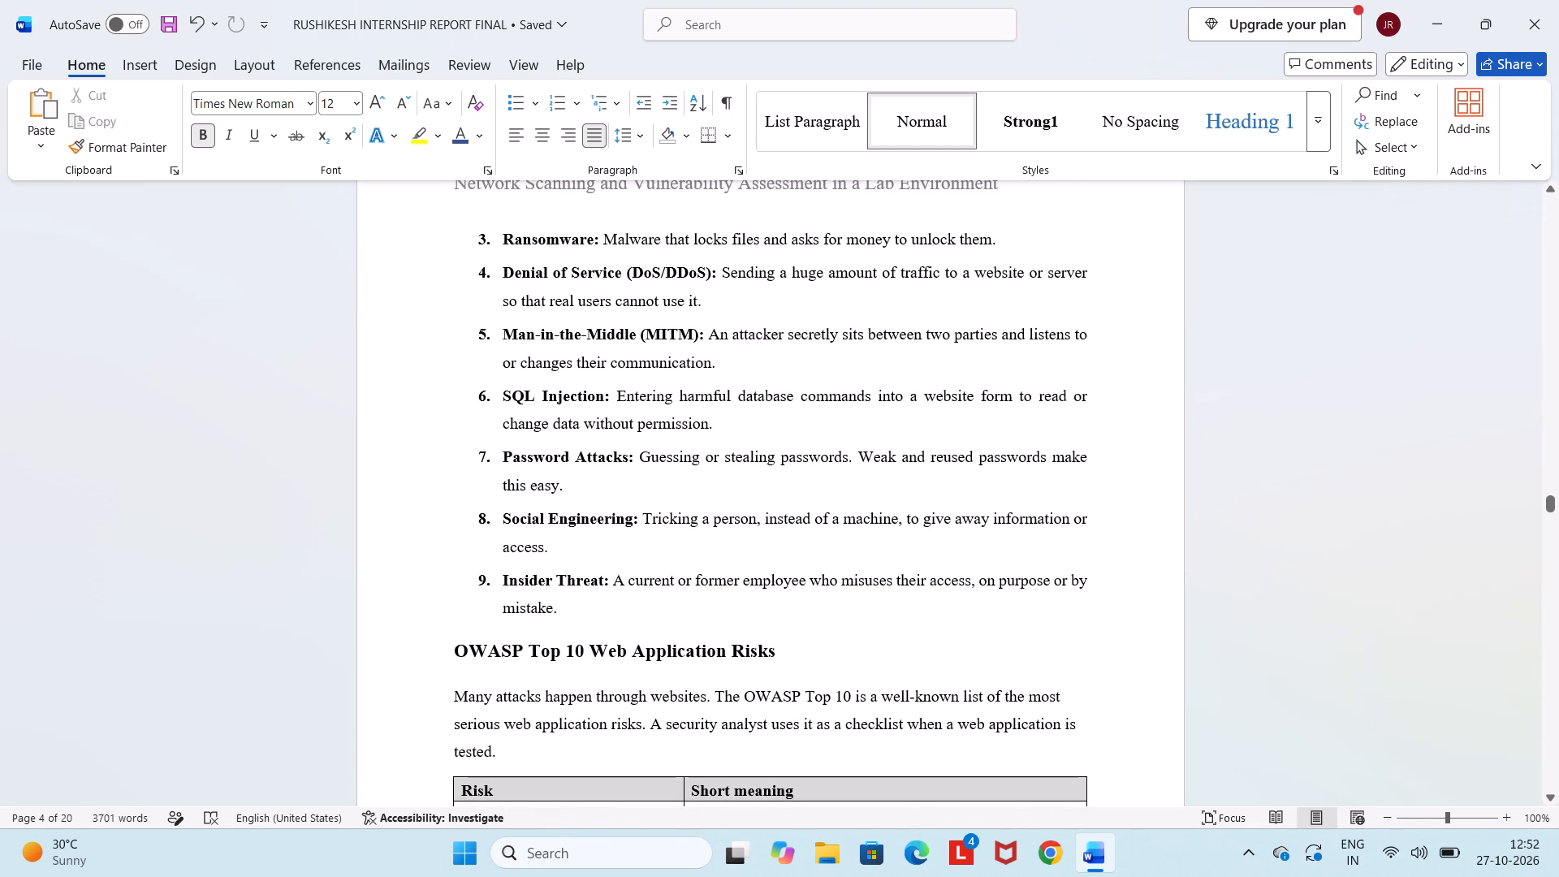
scroll(746, 346, "up", 8)
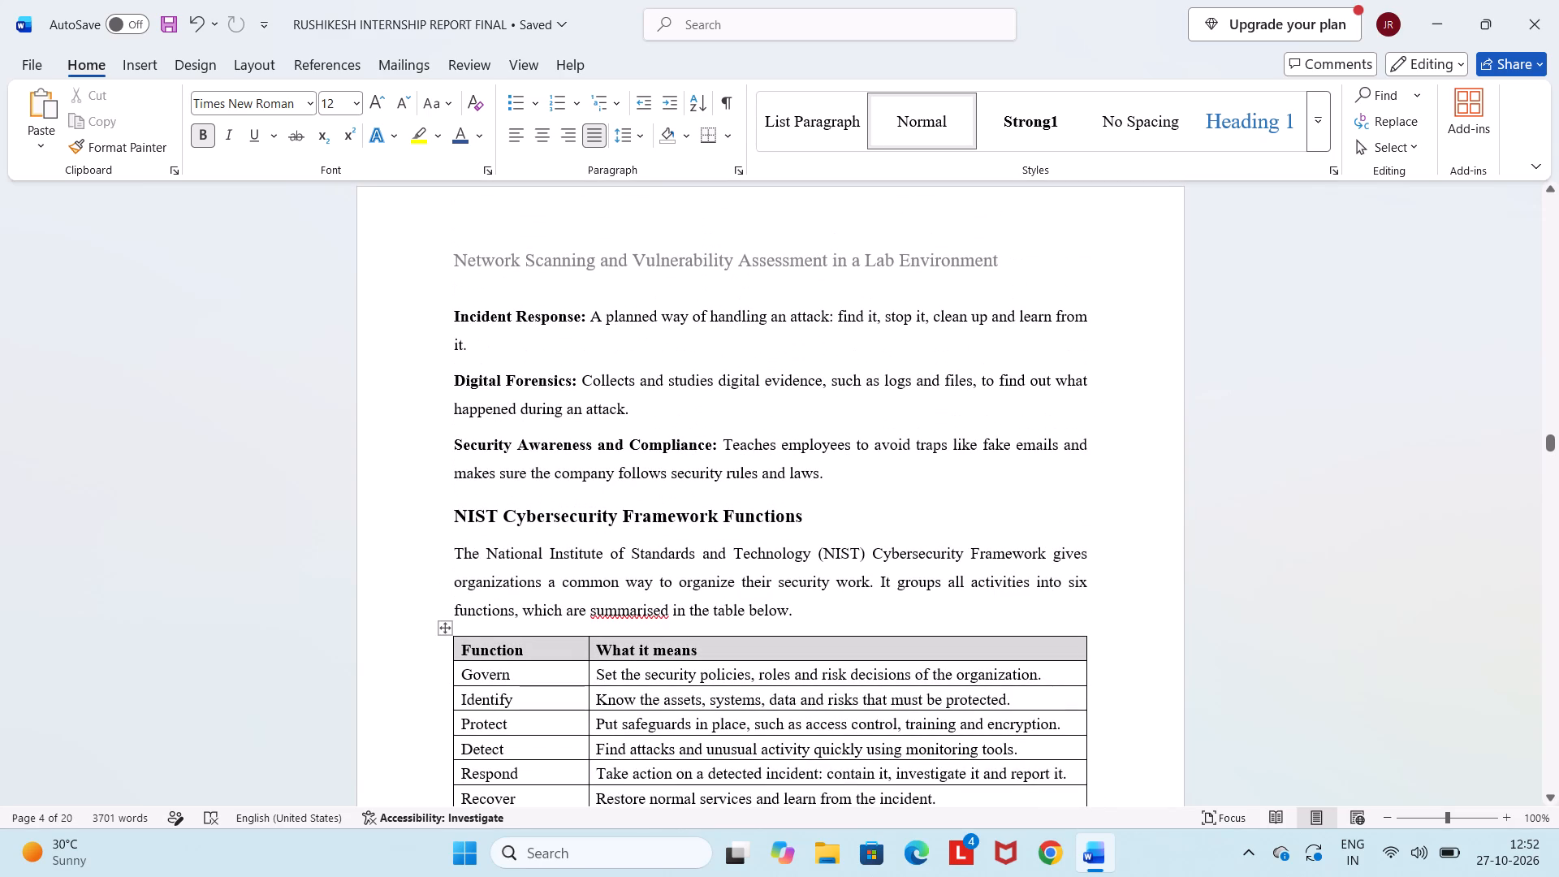
scroll(746, 346, "up", 3)
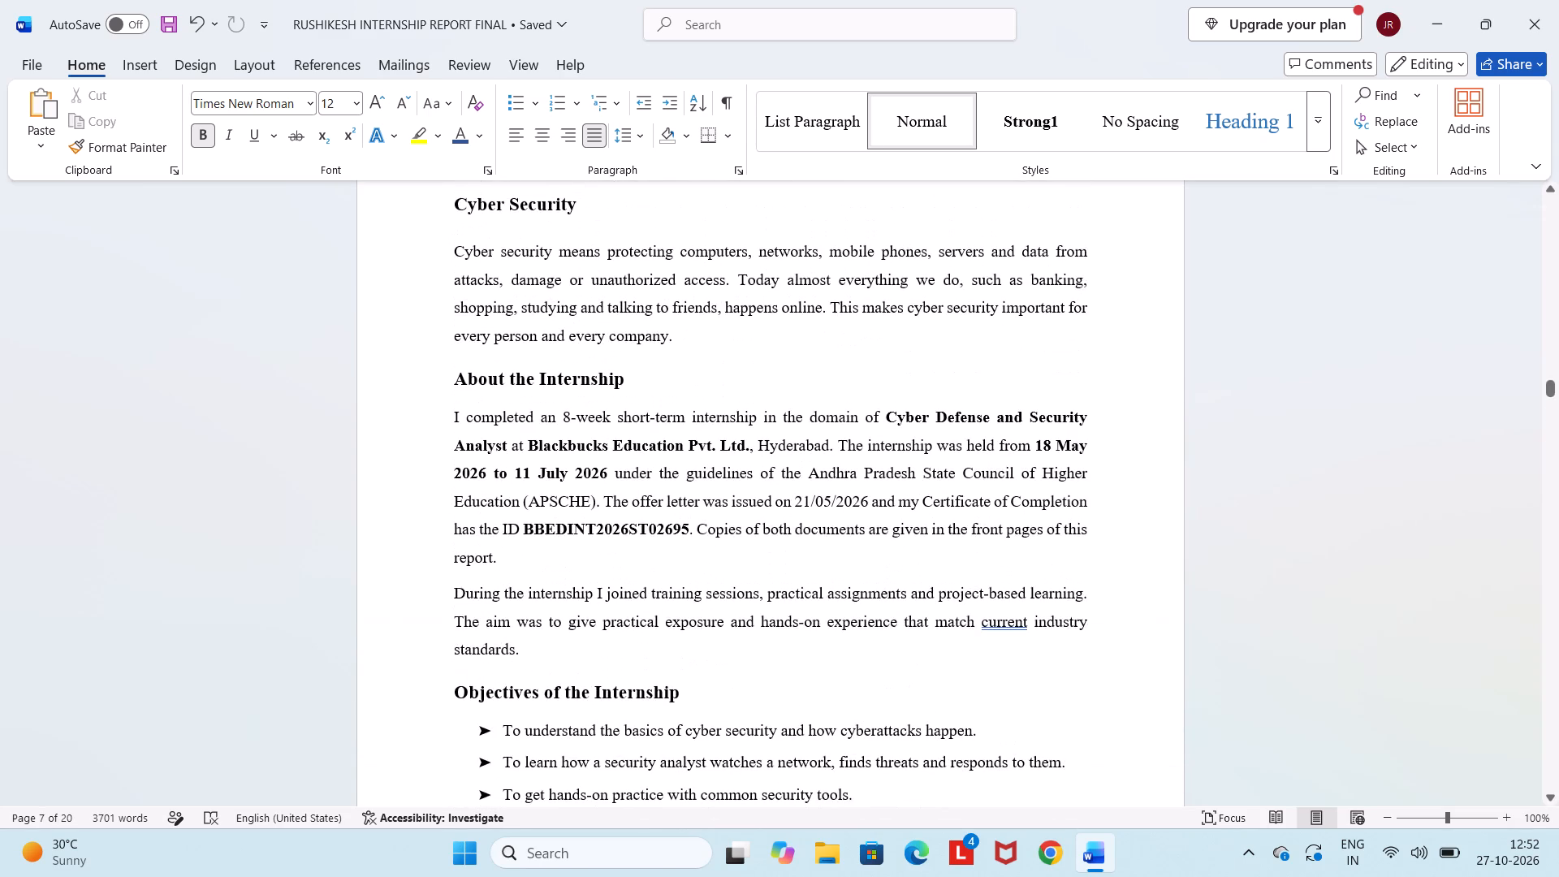
scroll(746, 346, "up", 4)
scroll(746, 346, "down", 1, "ctrl")
scroll(746, 346, "up", 5)
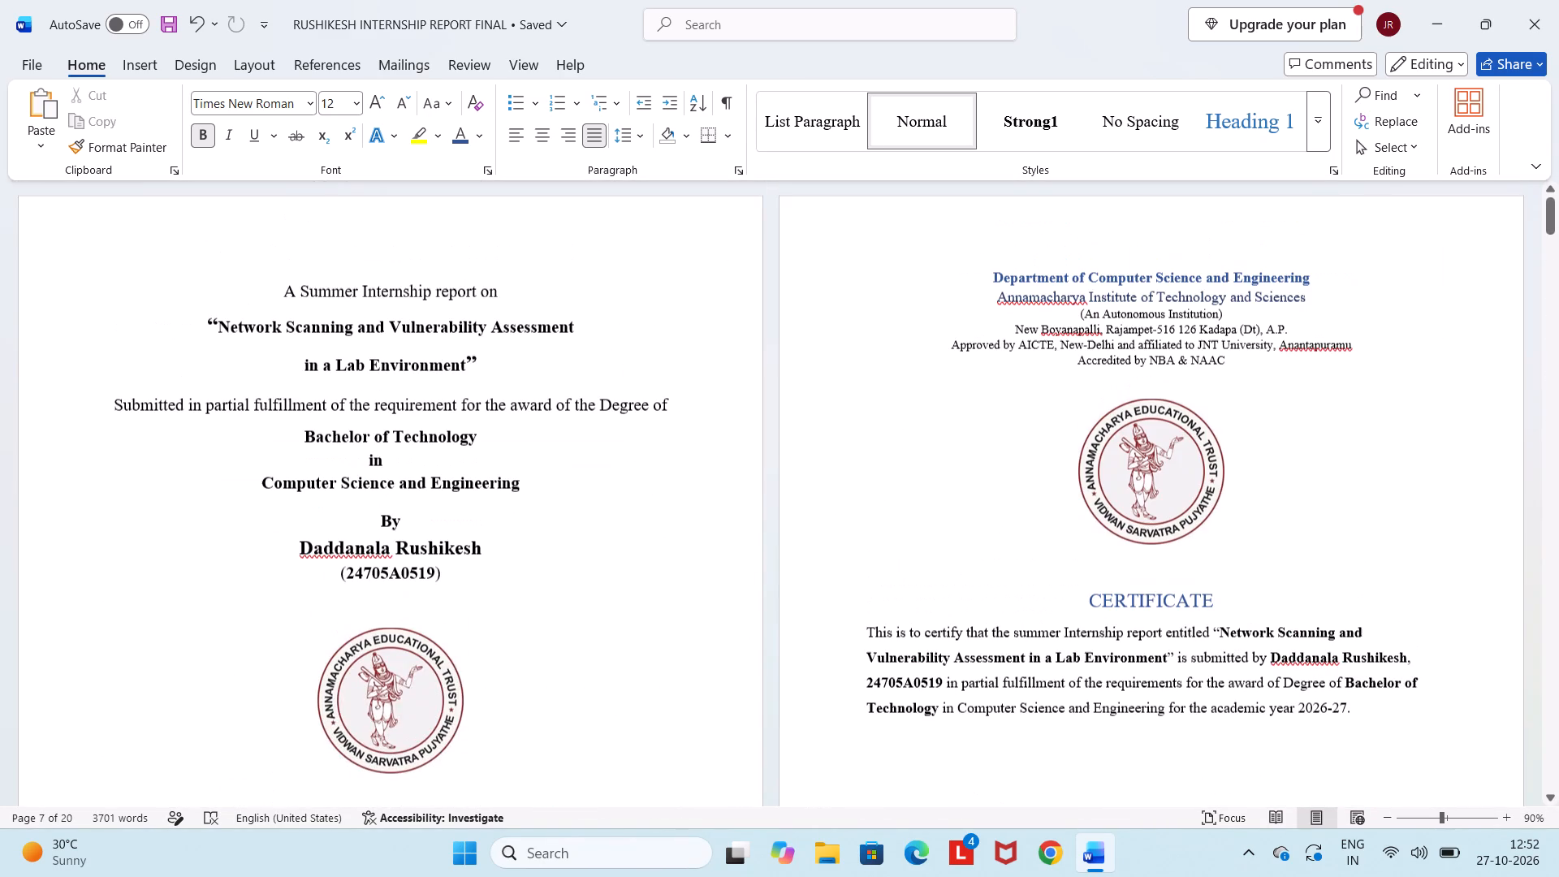
scroll(746, 346, "down", 5, "ctrl")
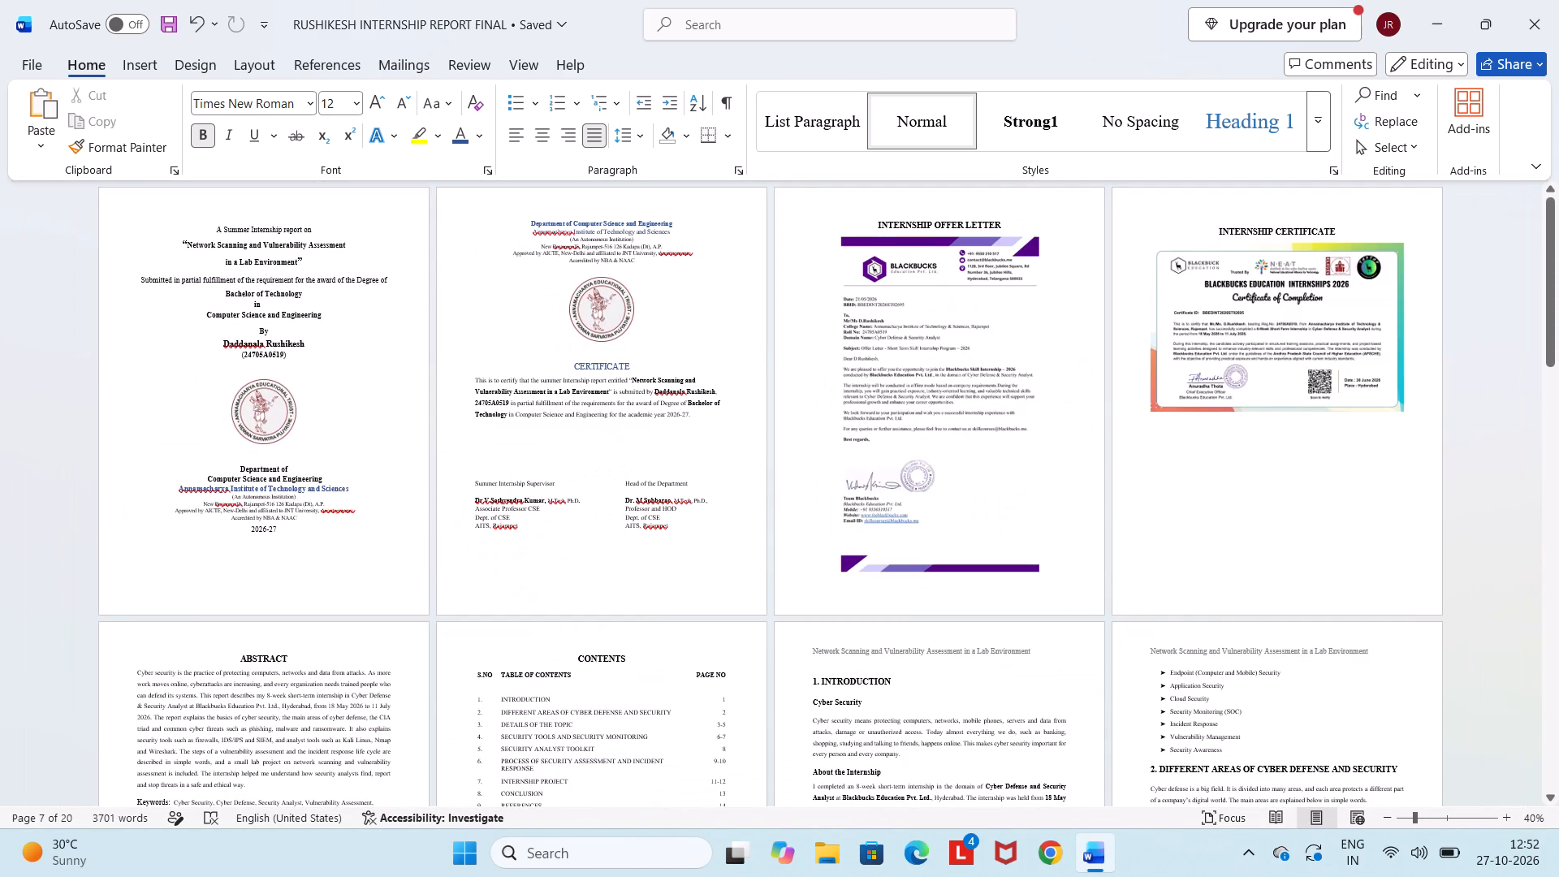
scroll(746, 346, "up", 6, "ctrl")
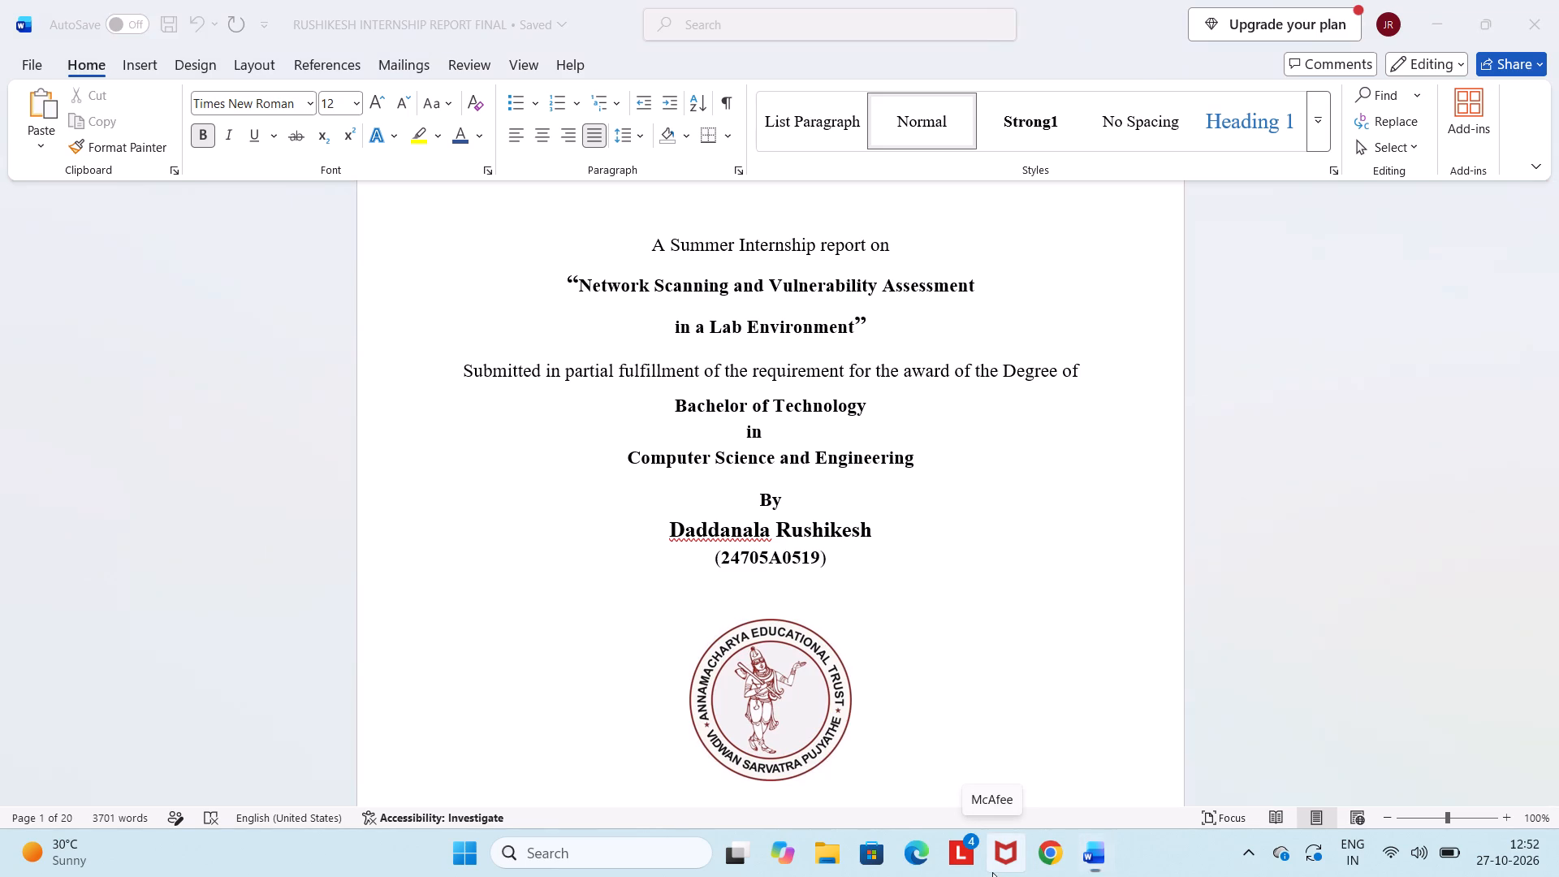
Switch to WhatsApp by searching the computer for the app.
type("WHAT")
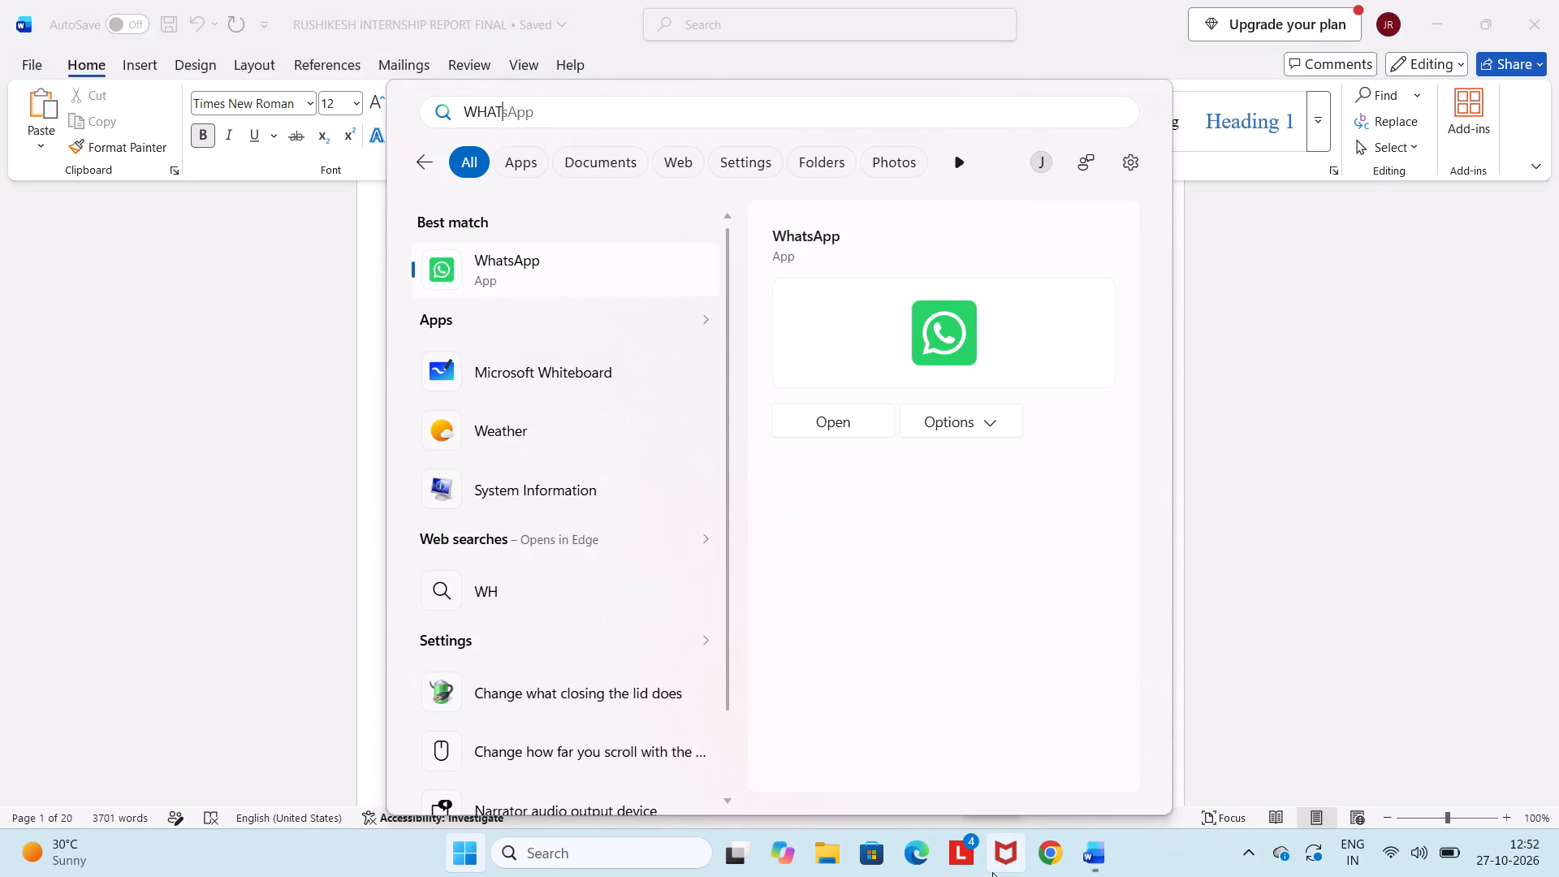